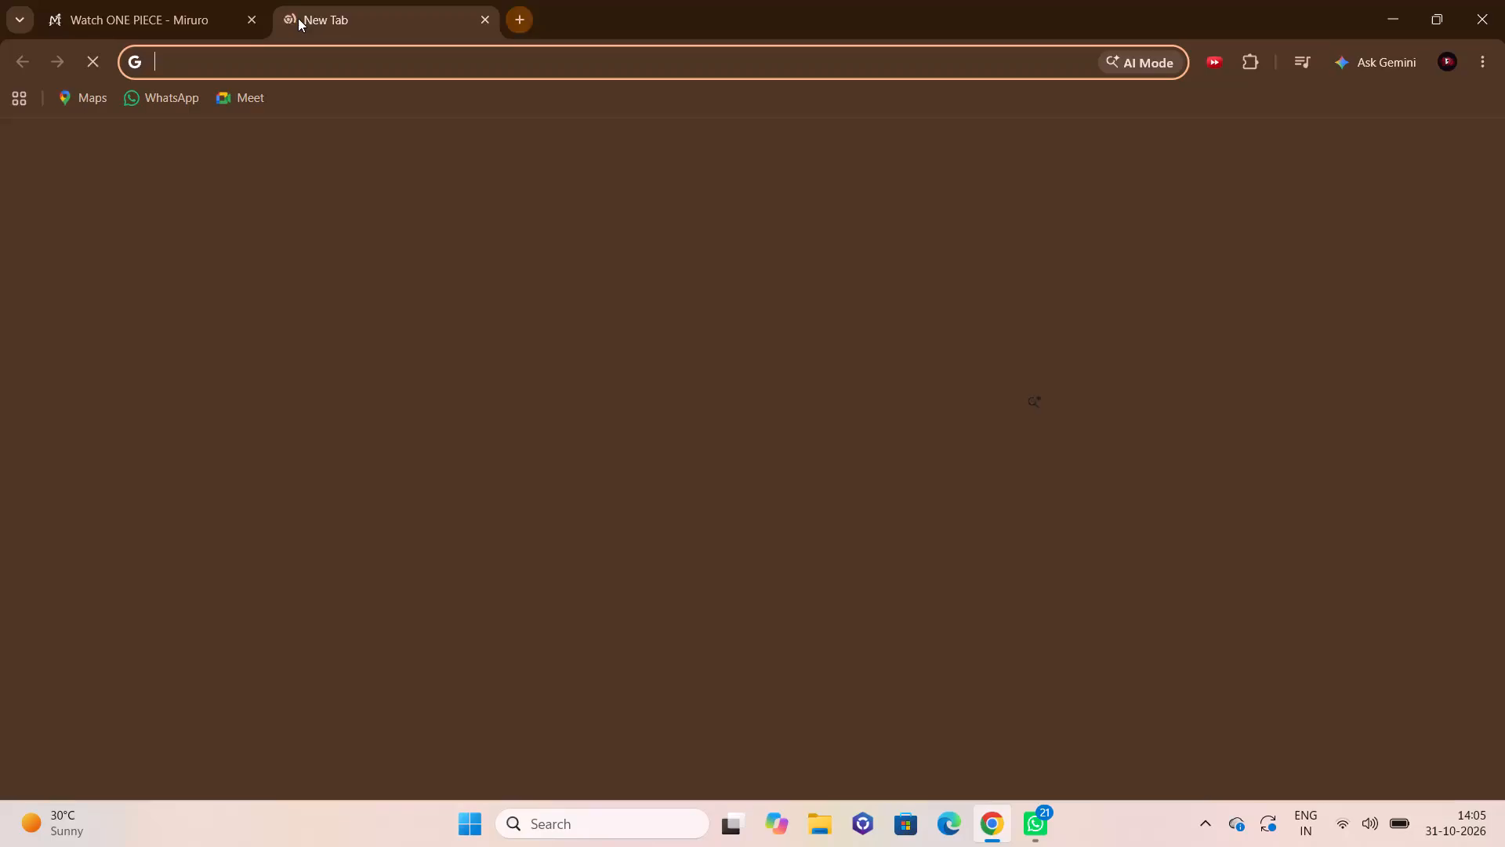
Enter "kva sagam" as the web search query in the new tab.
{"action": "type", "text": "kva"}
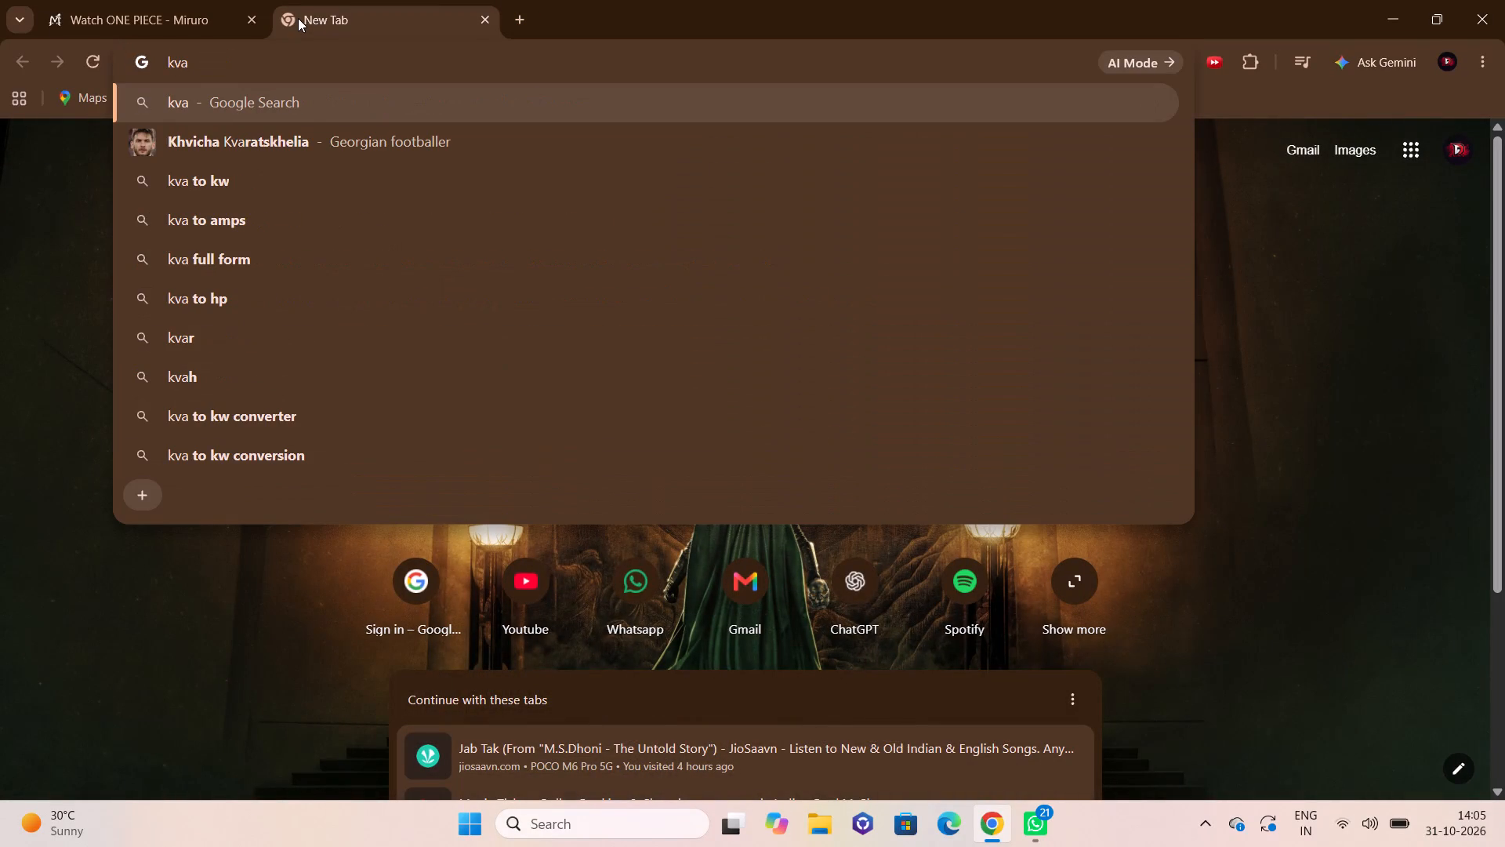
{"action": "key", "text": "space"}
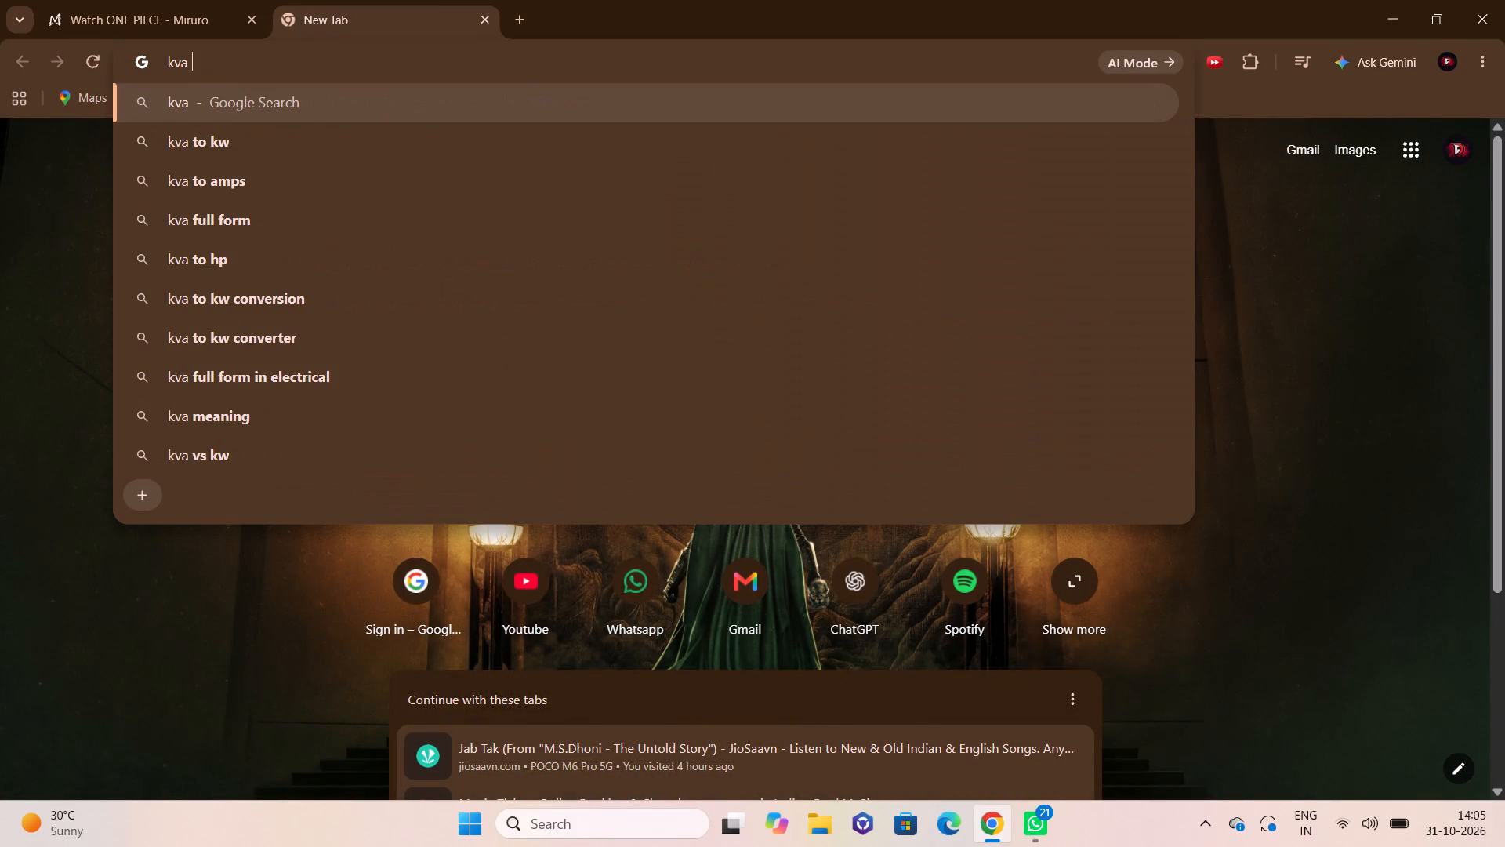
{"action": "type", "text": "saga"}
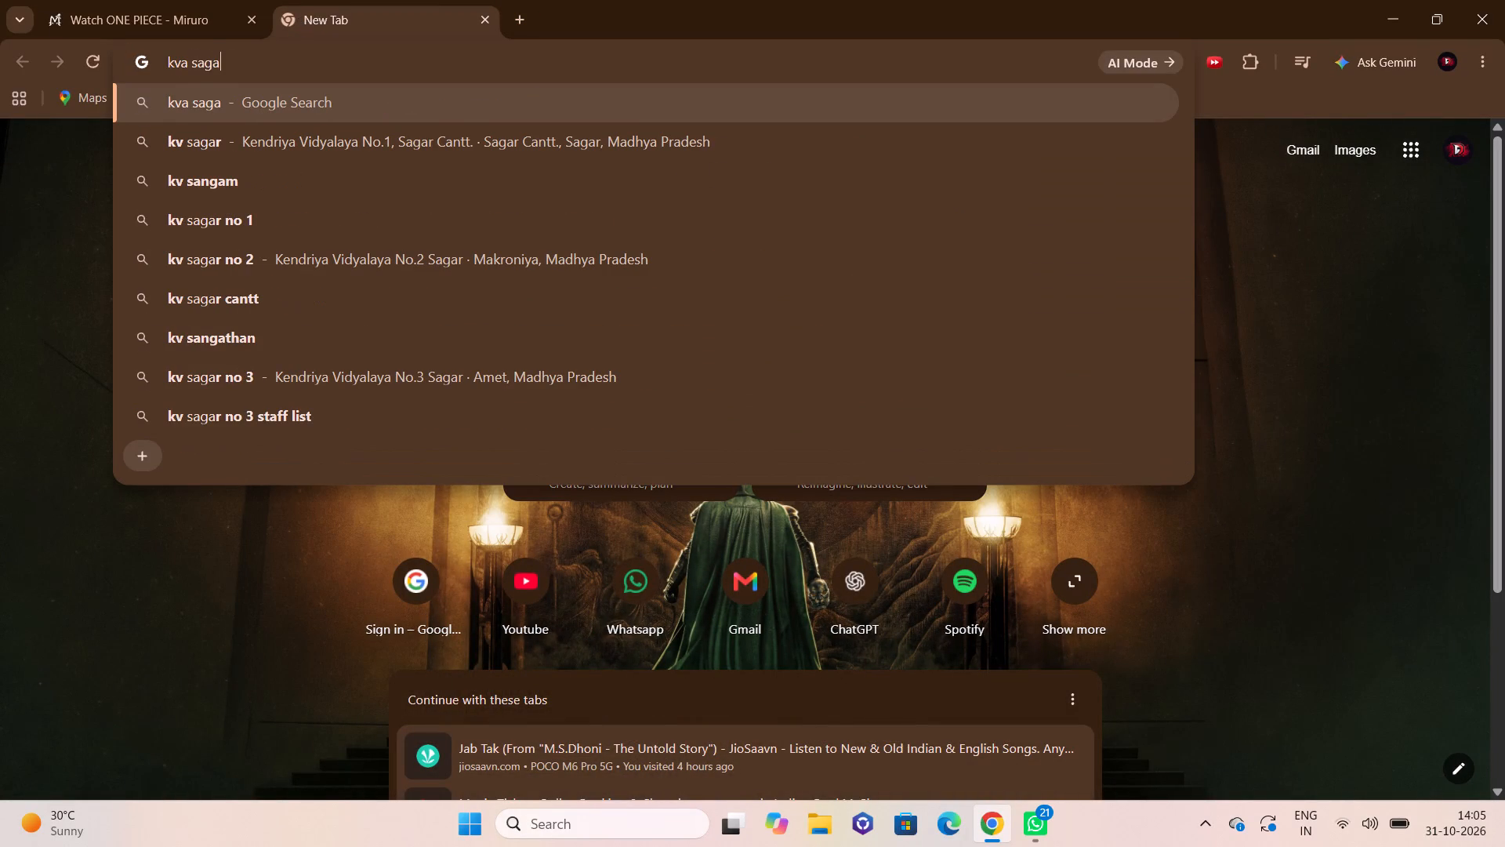
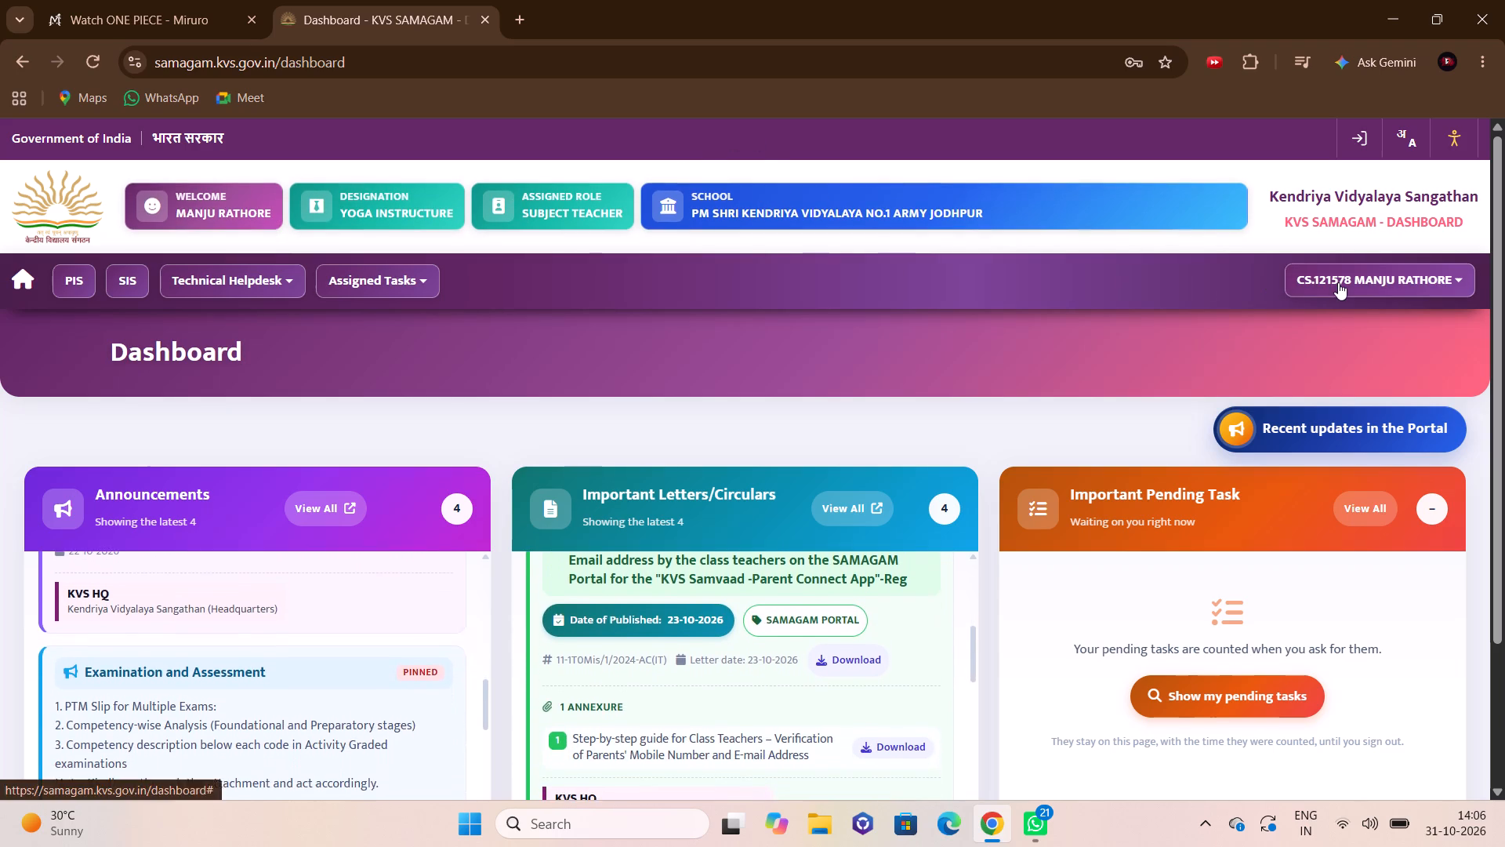
Look through the announcements and the important letters and circulars on the KVS SAMAGAM dashboard.
{"action": "scroll", "coordinate": [959, 521], "scroll_direction": "down", "scroll_amount": 3}
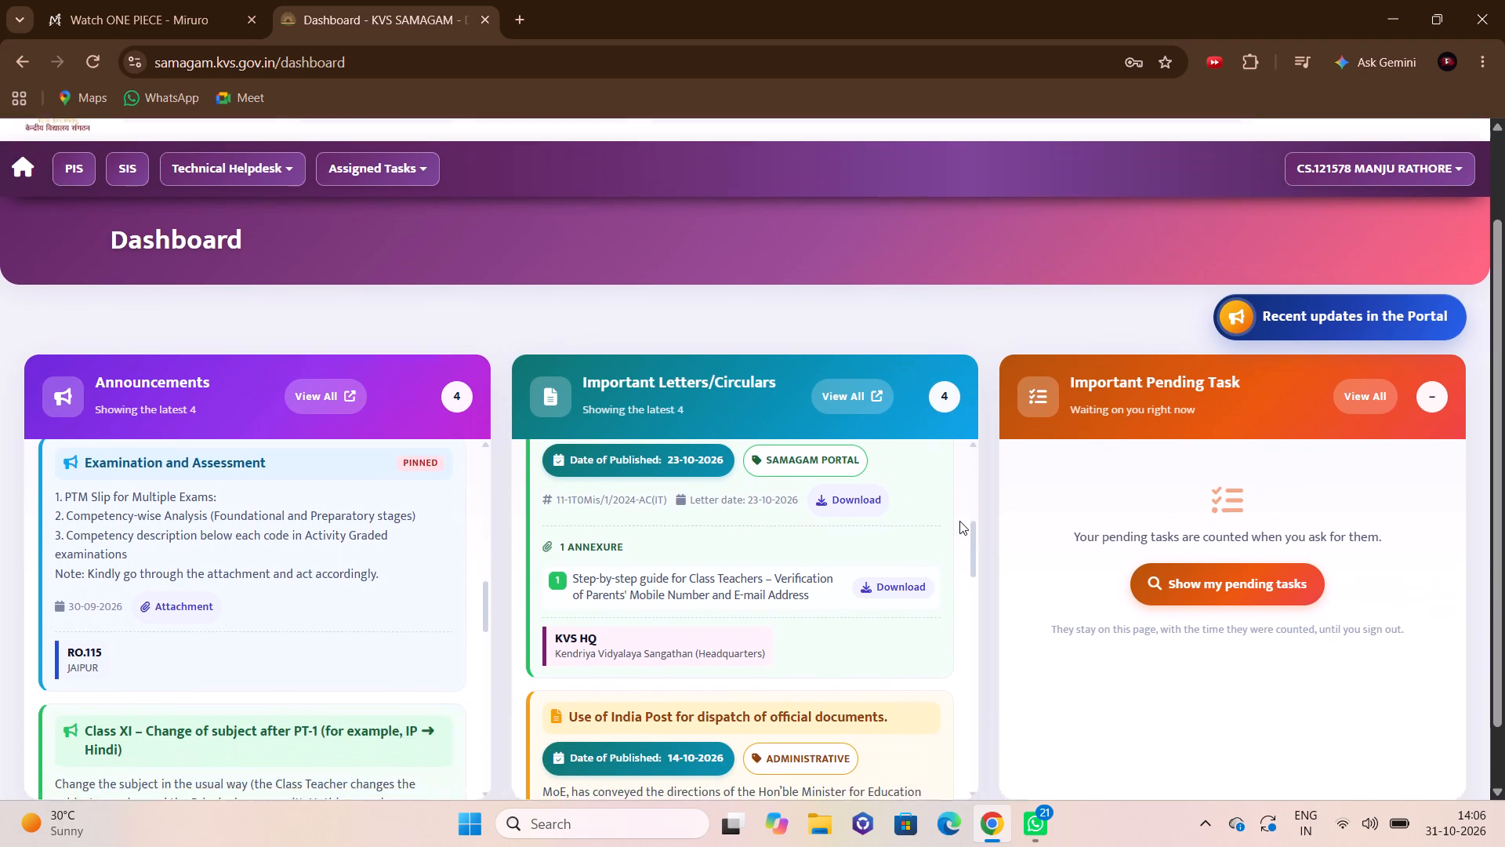
{"action": "scroll", "coordinate": [959, 521], "scroll_direction": "down", "scroll_amount": 2}
{"action": "scroll", "coordinate": [1081, 574], "scroll_direction": "down", "scroll_amount": 1}
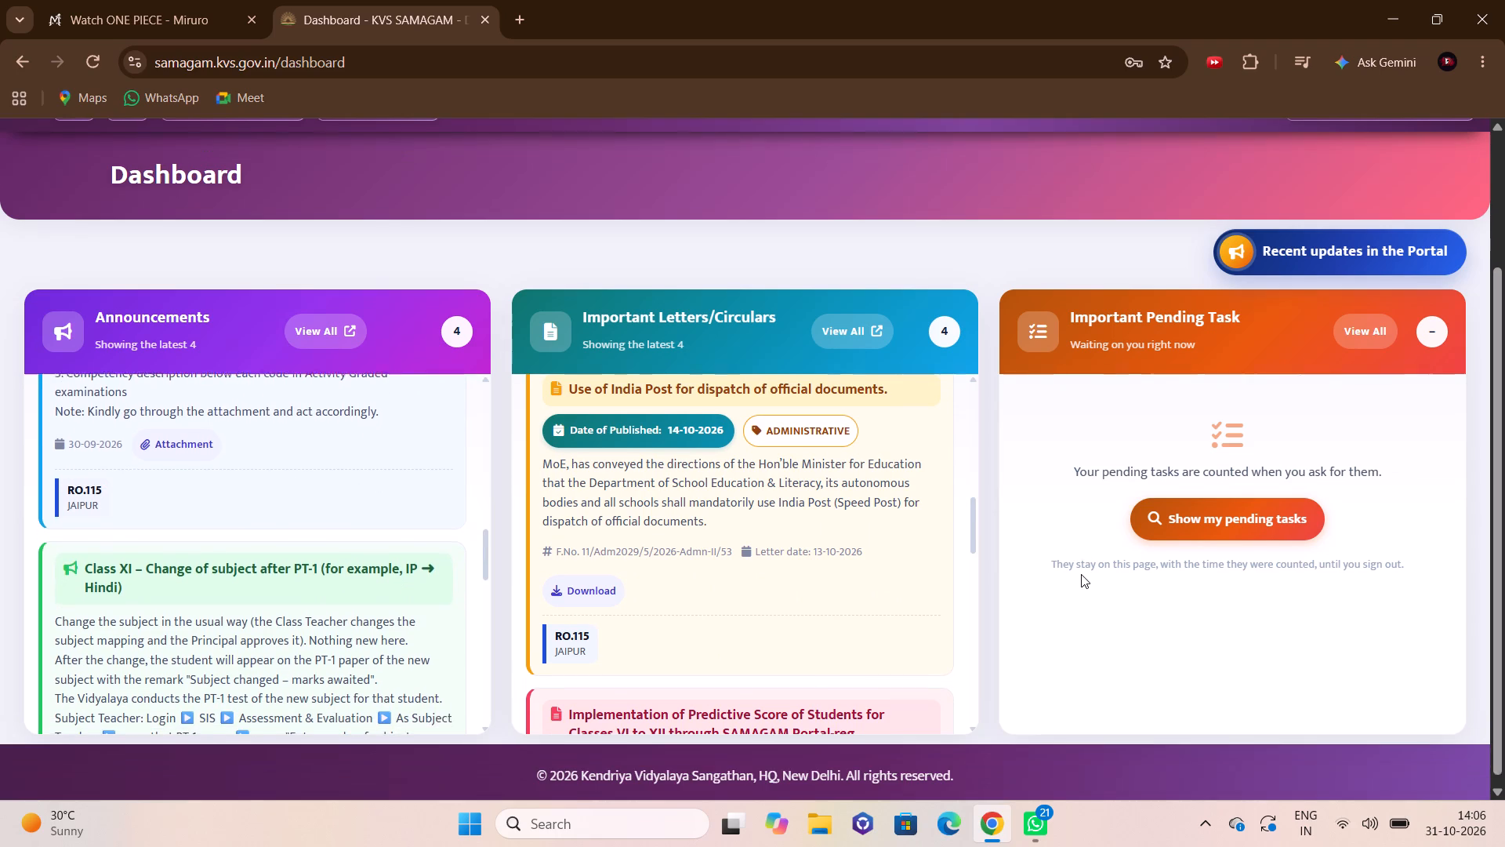
{"action": "scroll", "coordinate": [1081, 574], "scroll_direction": "down", "scroll_amount": 1}
{"action": "scroll", "coordinate": [749, 604], "scroll_direction": "up", "scroll_amount": 5}
{"action": "scroll", "coordinate": [749, 604], "scroll_direction": "down", "scroll_amount": 1}
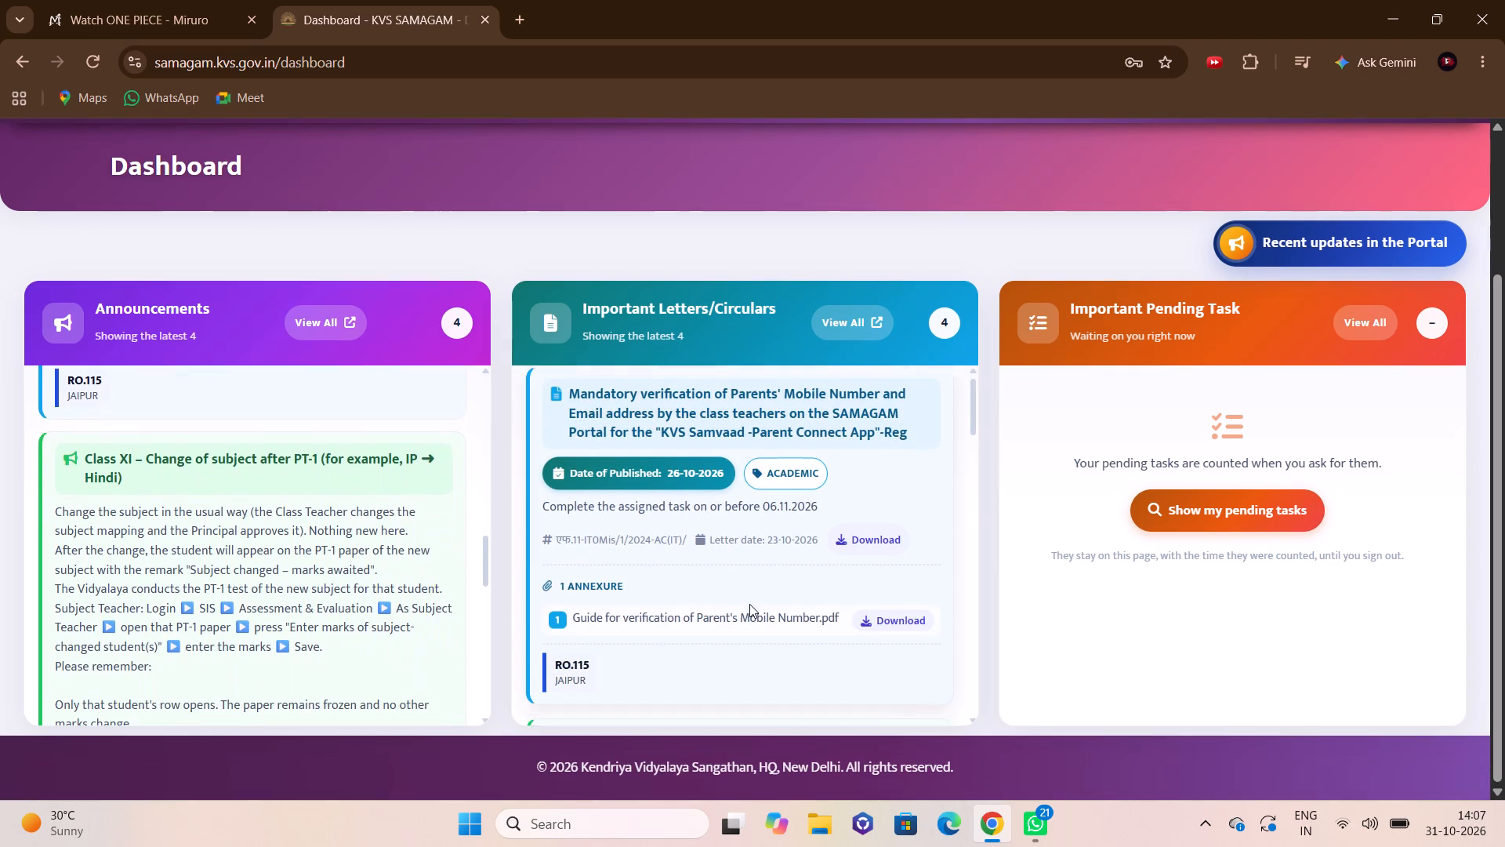
{"action": "scroll", "coordinate": [749, 604], "scroll_direction": "down", "scroll_amount": 2}
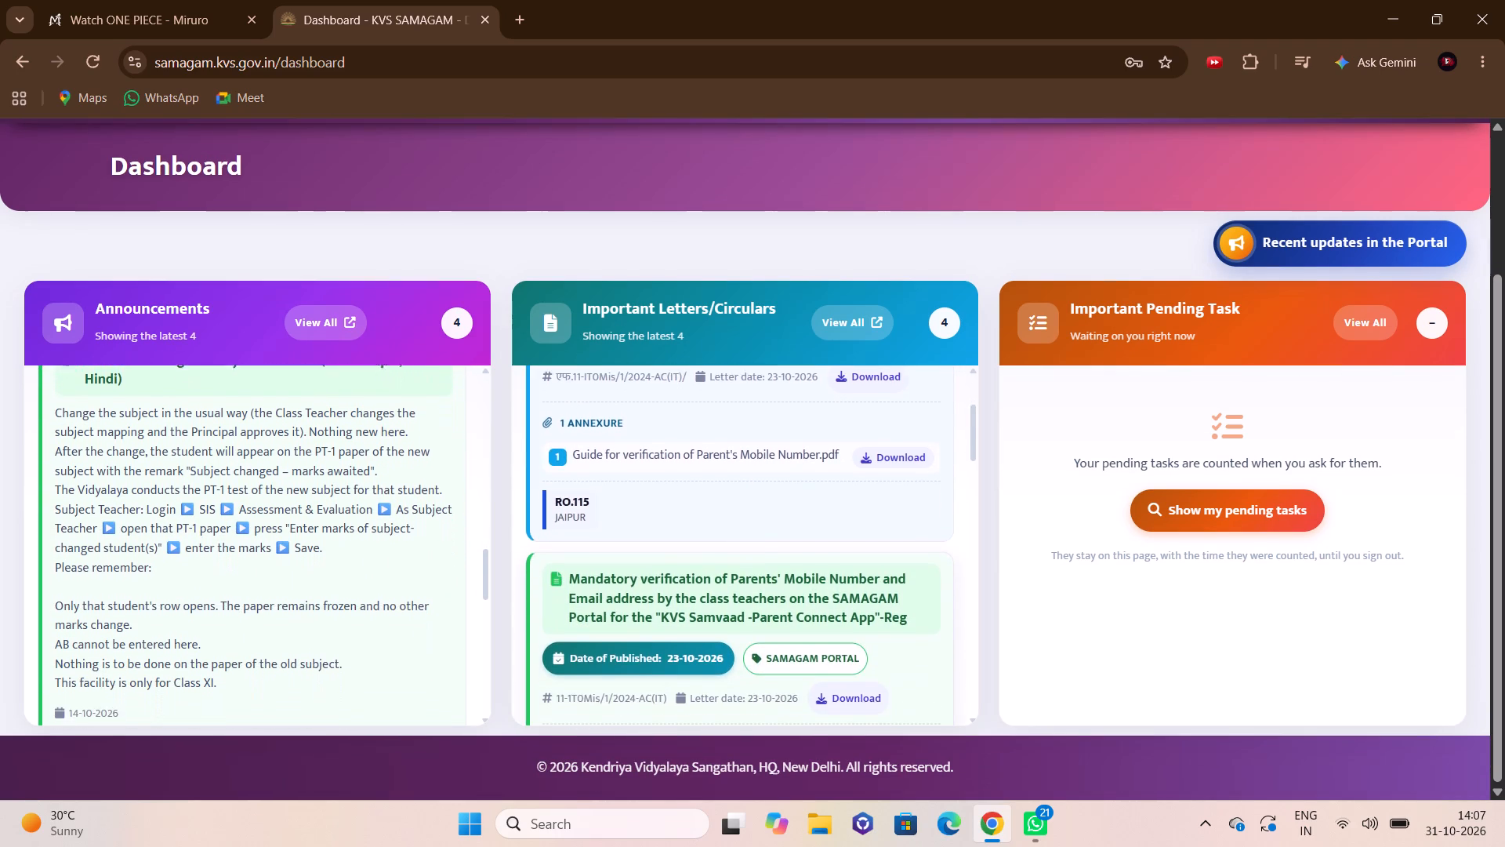
{"action": "scroll", "coordinate": [749, 604], "scroll_direction": "down", "scroll_amount": 1}
{"action": "scroll", "coordinate": [1108, 605], "scroll_direction": "down", "scroll_amount": 1}
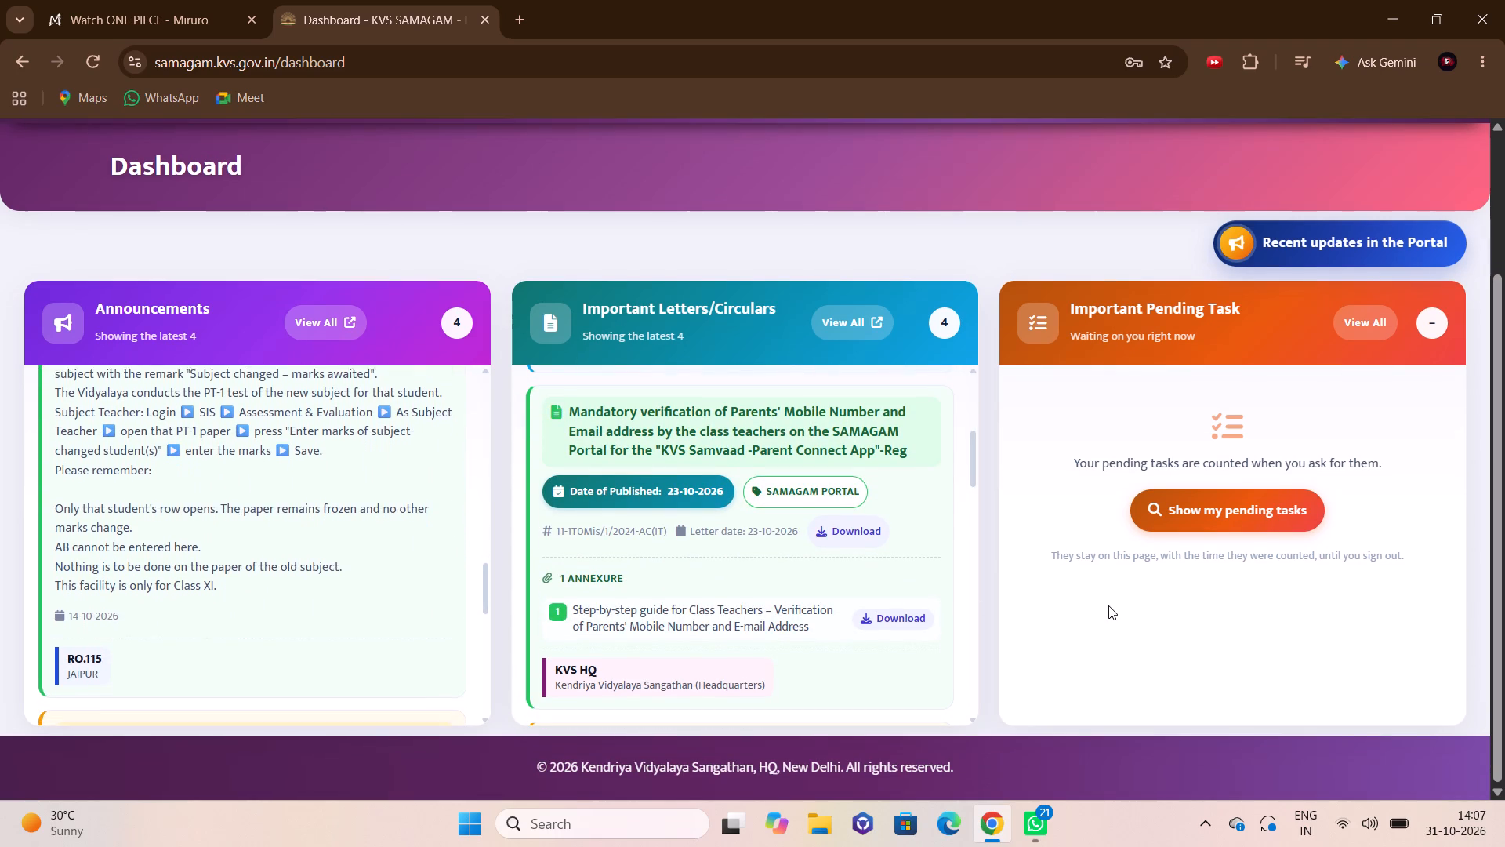
{"action": "scroll", "coordinate": [1108, 605], "scroll_direction": "down", "scroll_amount": 1}
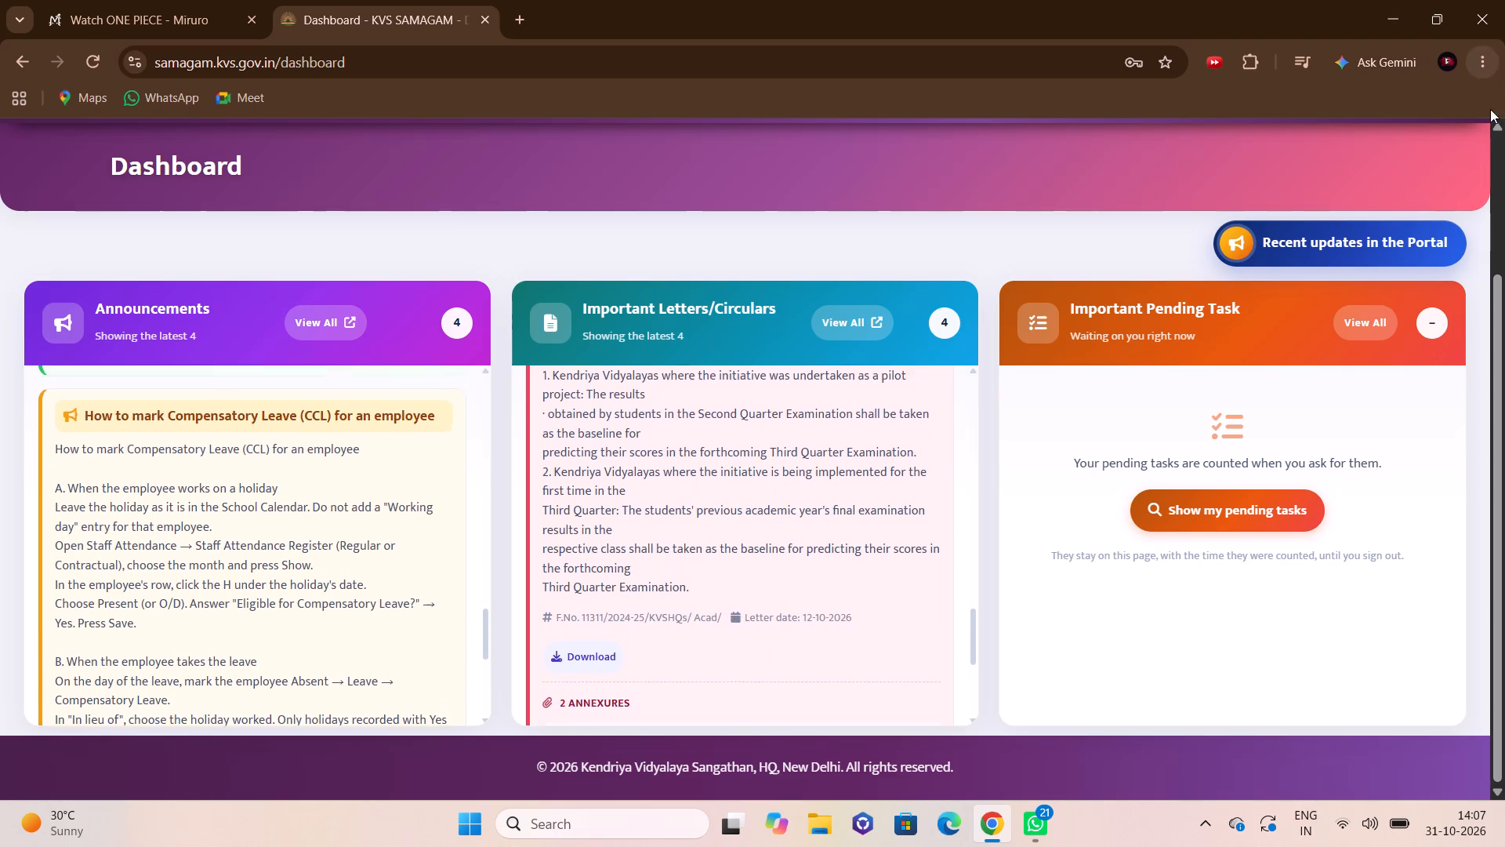
Go to the SIS section and open the Predictive Score page for Quarter 3 (October – December).
{"action": "triple_click", "coordinate": [1502, 126]}
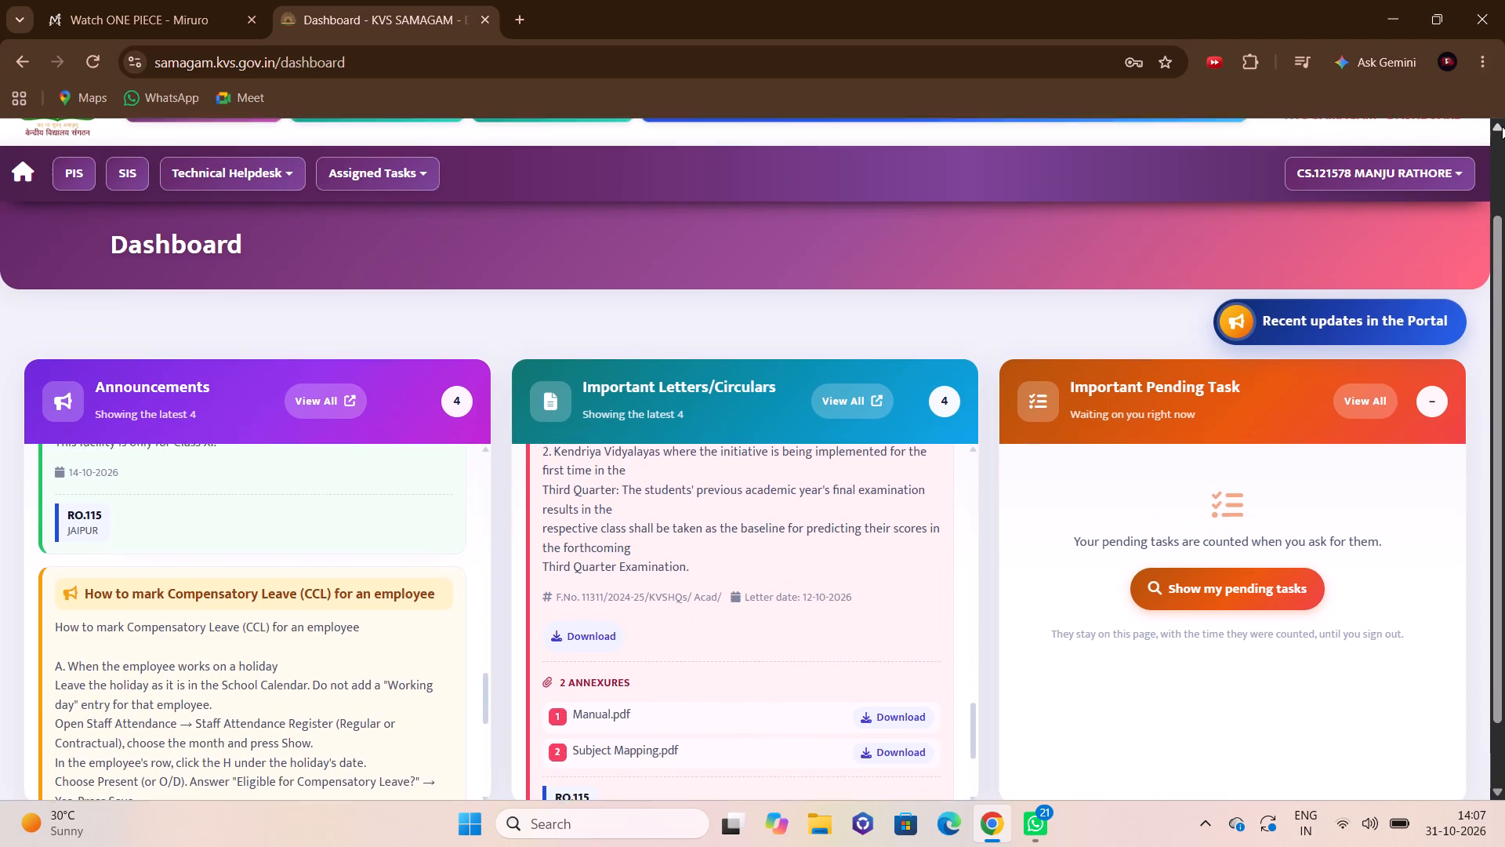
{"action": "left_click", "coordinate": [1502, 126]}
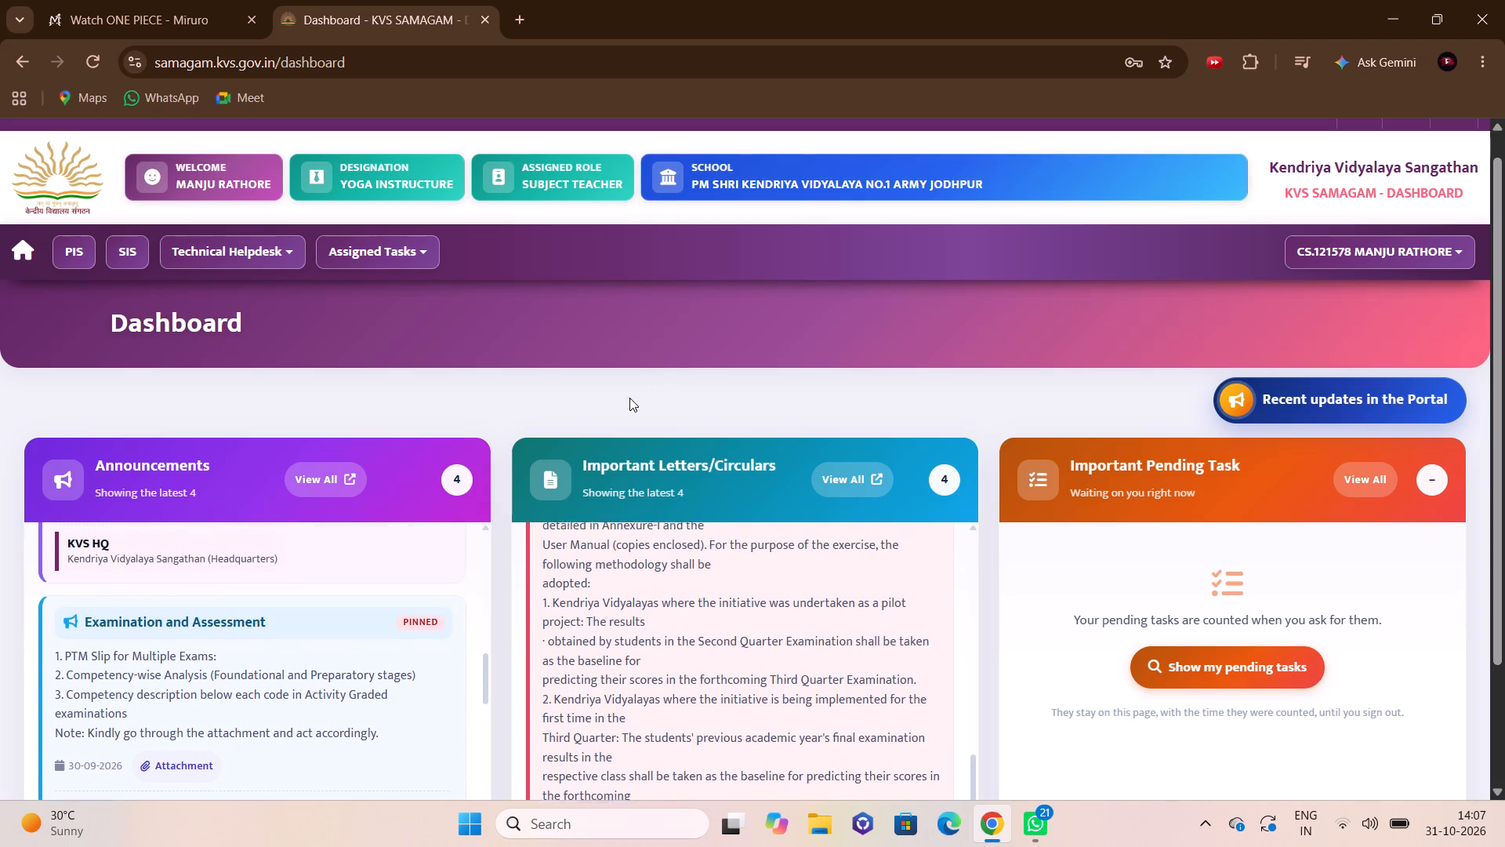
{"action": "double_click", "coordinate": [125, 249]}
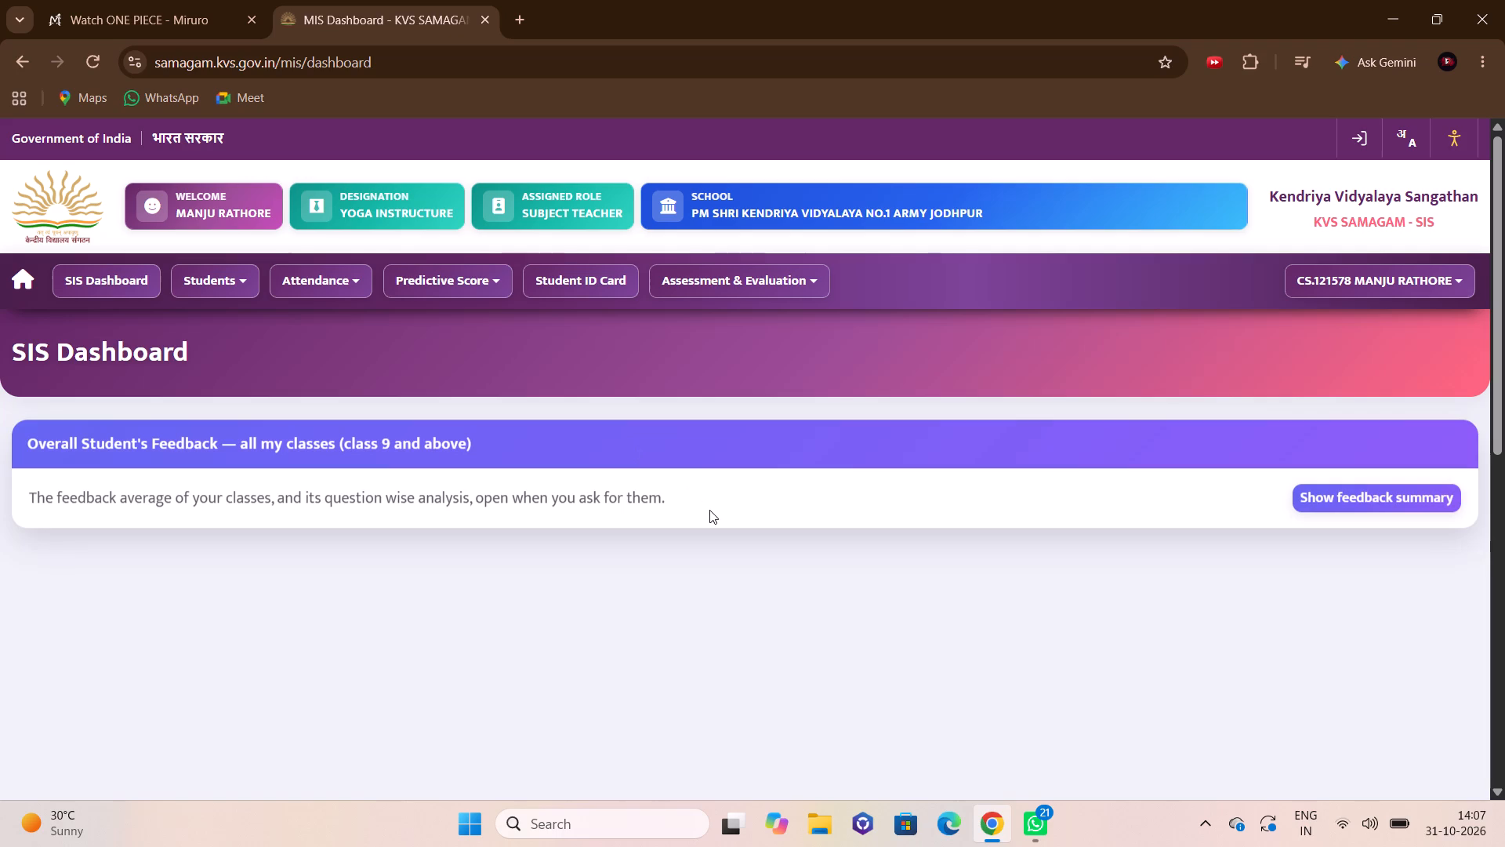
{"action": "left_click", "coordinate": [480, 279]}
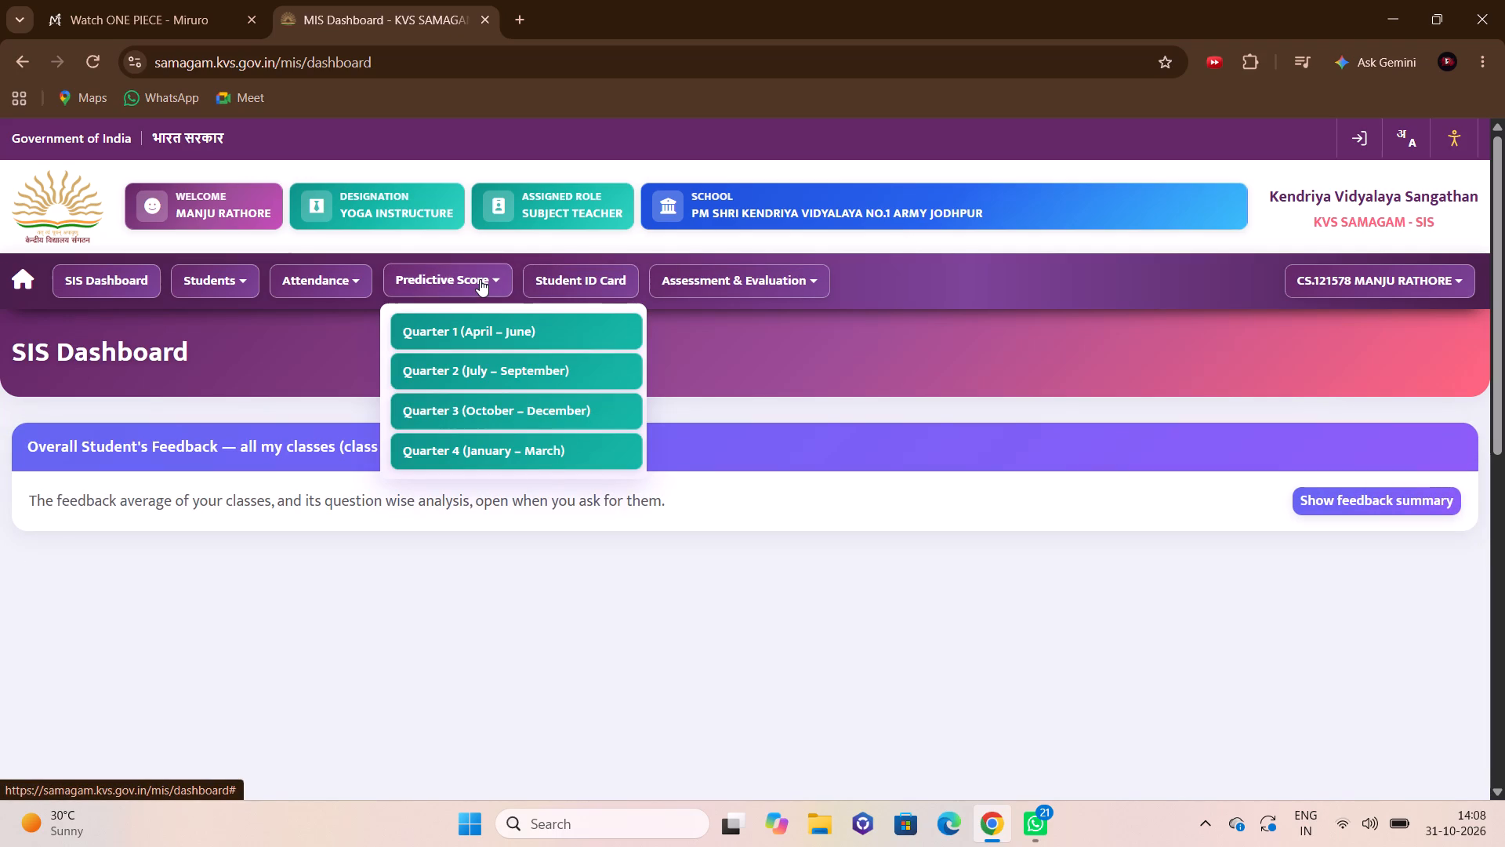
{"action": "left_click", "coordinate": [573, 405]}
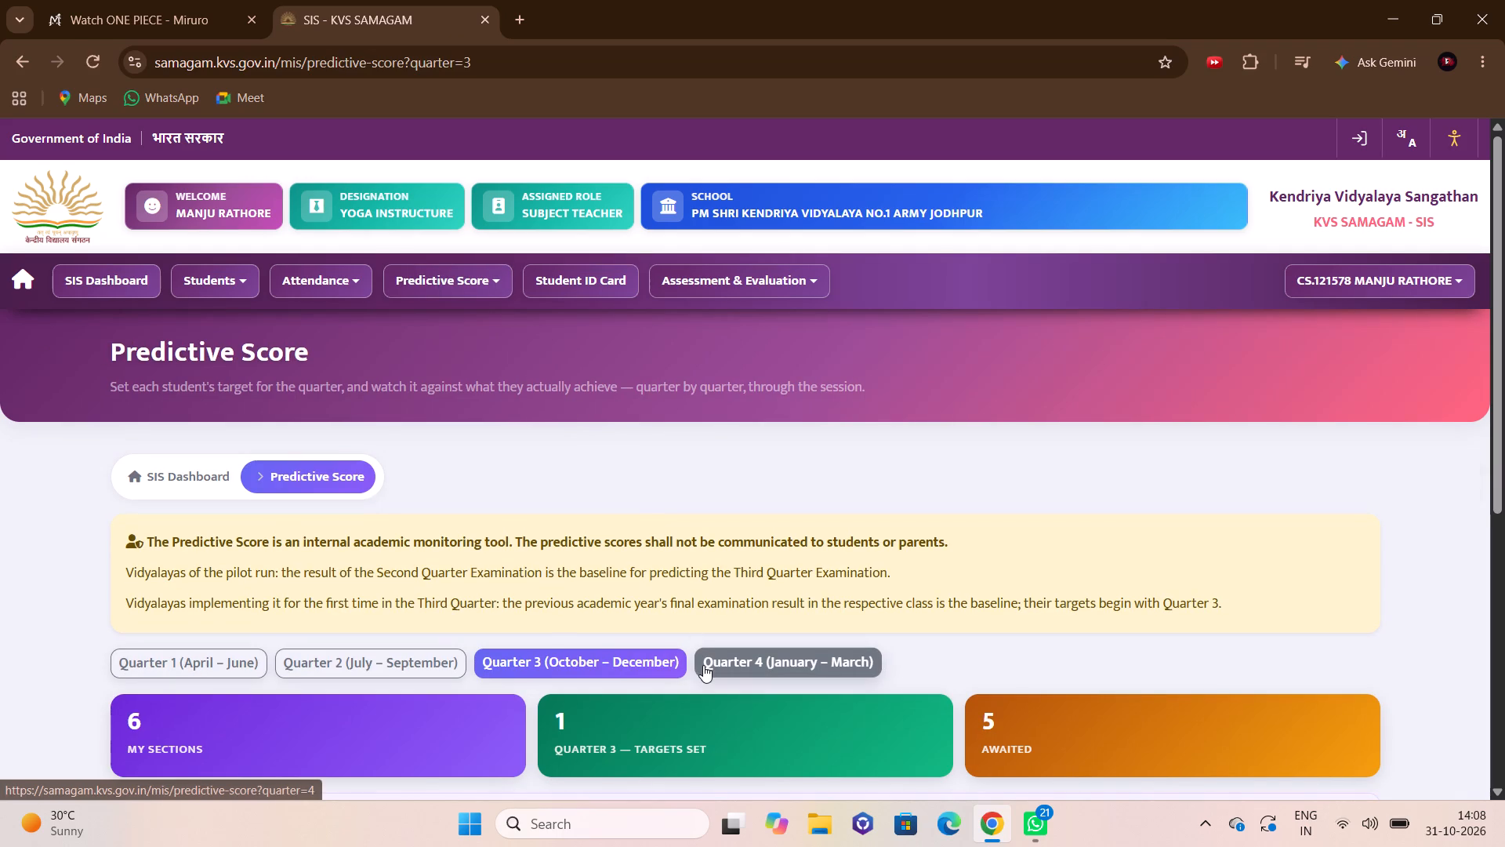
{"action": "double_click", "coordinate": [806, 716]}
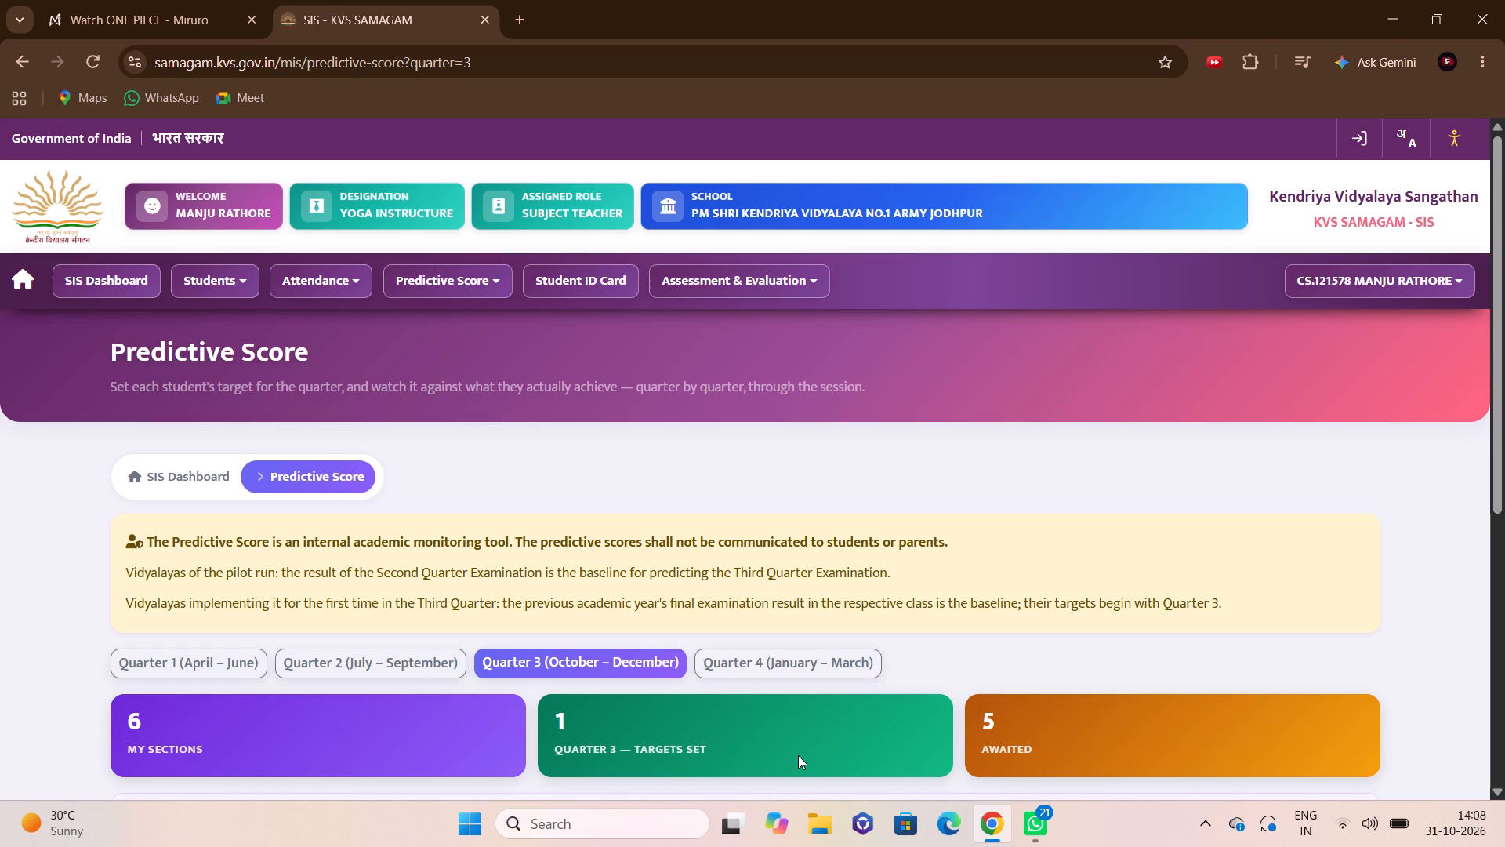
{"action": "left_click", "coordinate": [612, 654]}
Open the Quarter 3 target entry form for the class 12-B Yoga section.
{"action": "triple_click", "coordinate": [1497, 794]}
{"action": "triple_click", "coordinate": [1497, 794]}
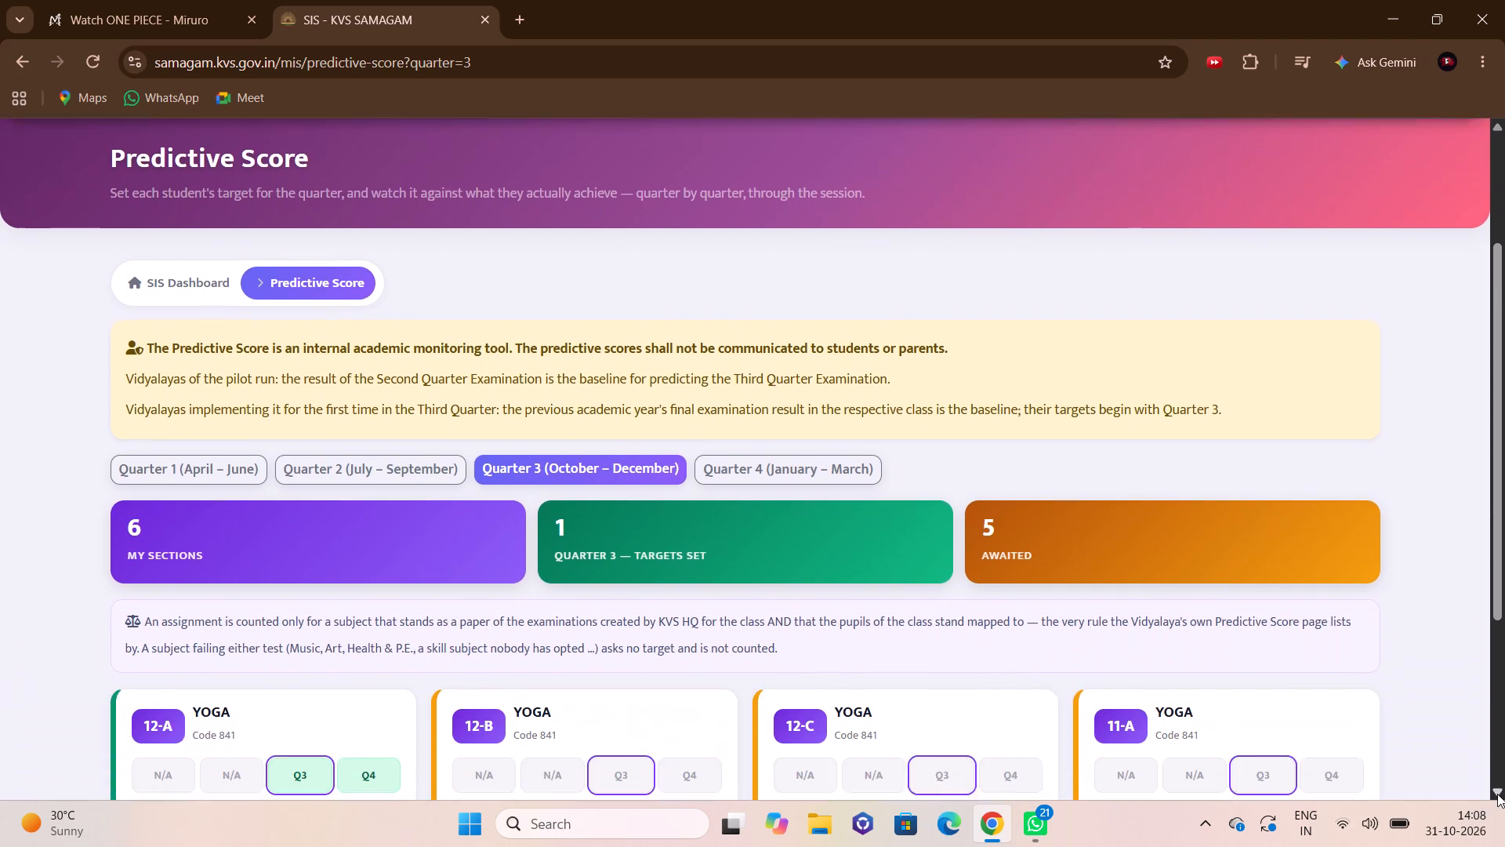
{"action": "double_click", "coordinate": [1497, 794]}
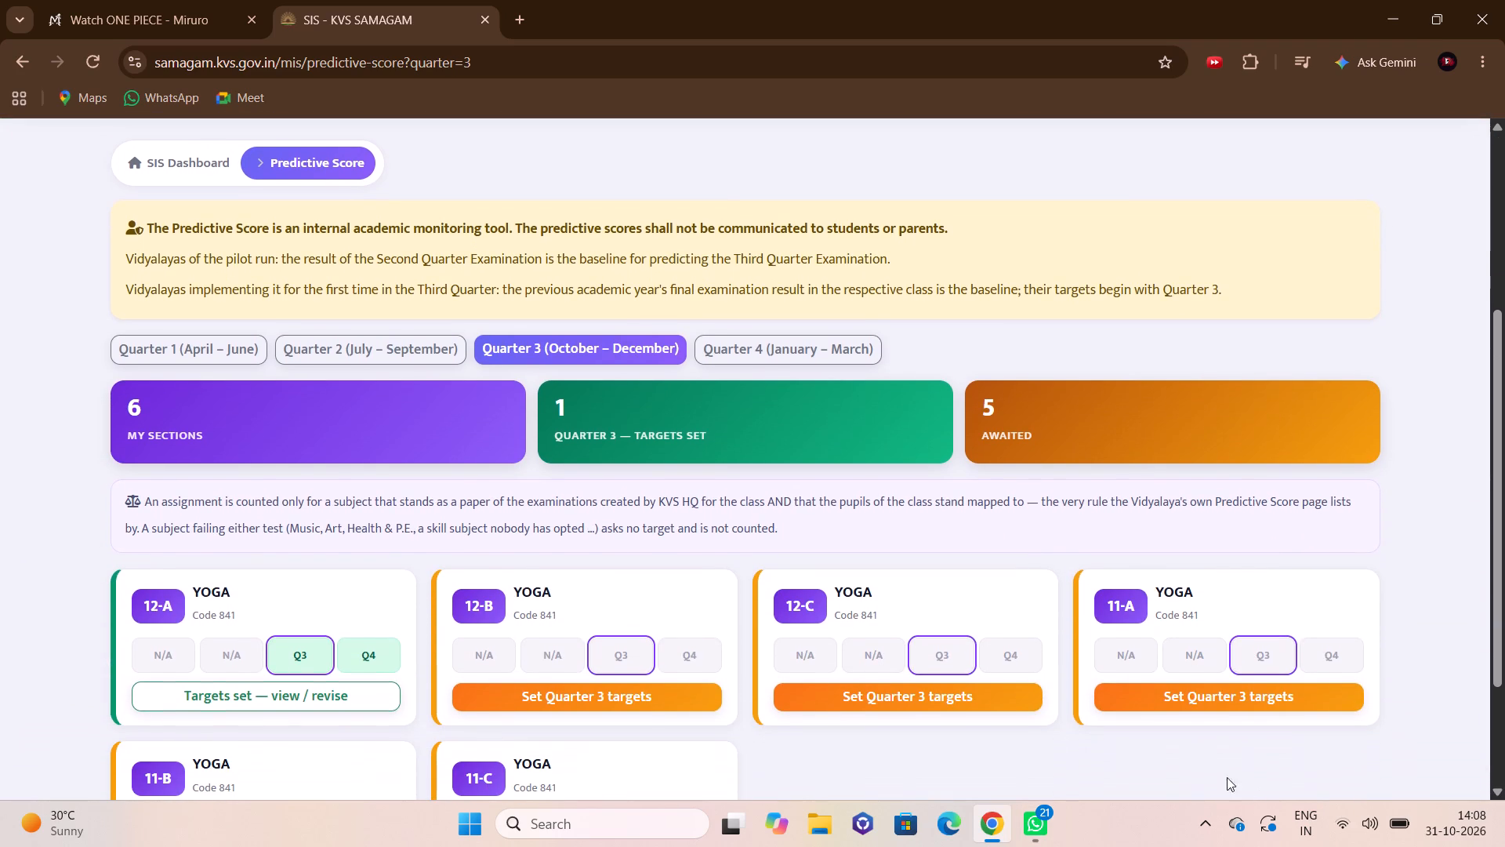
{"action": "left_click", "coordinate": [619, 660]}
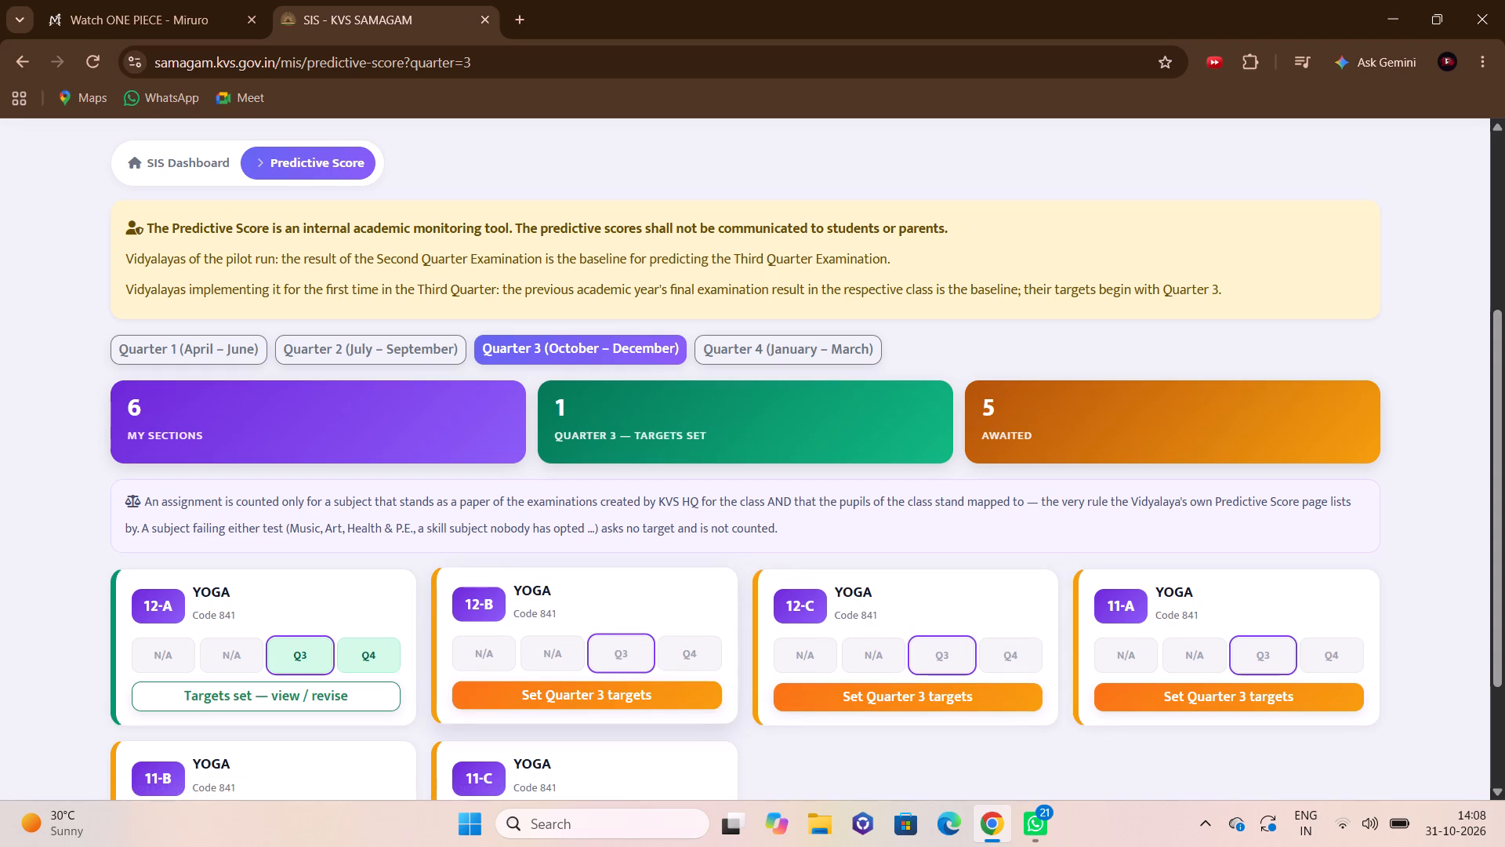
{"action": "double_click", "coordinate": [619, 660]}
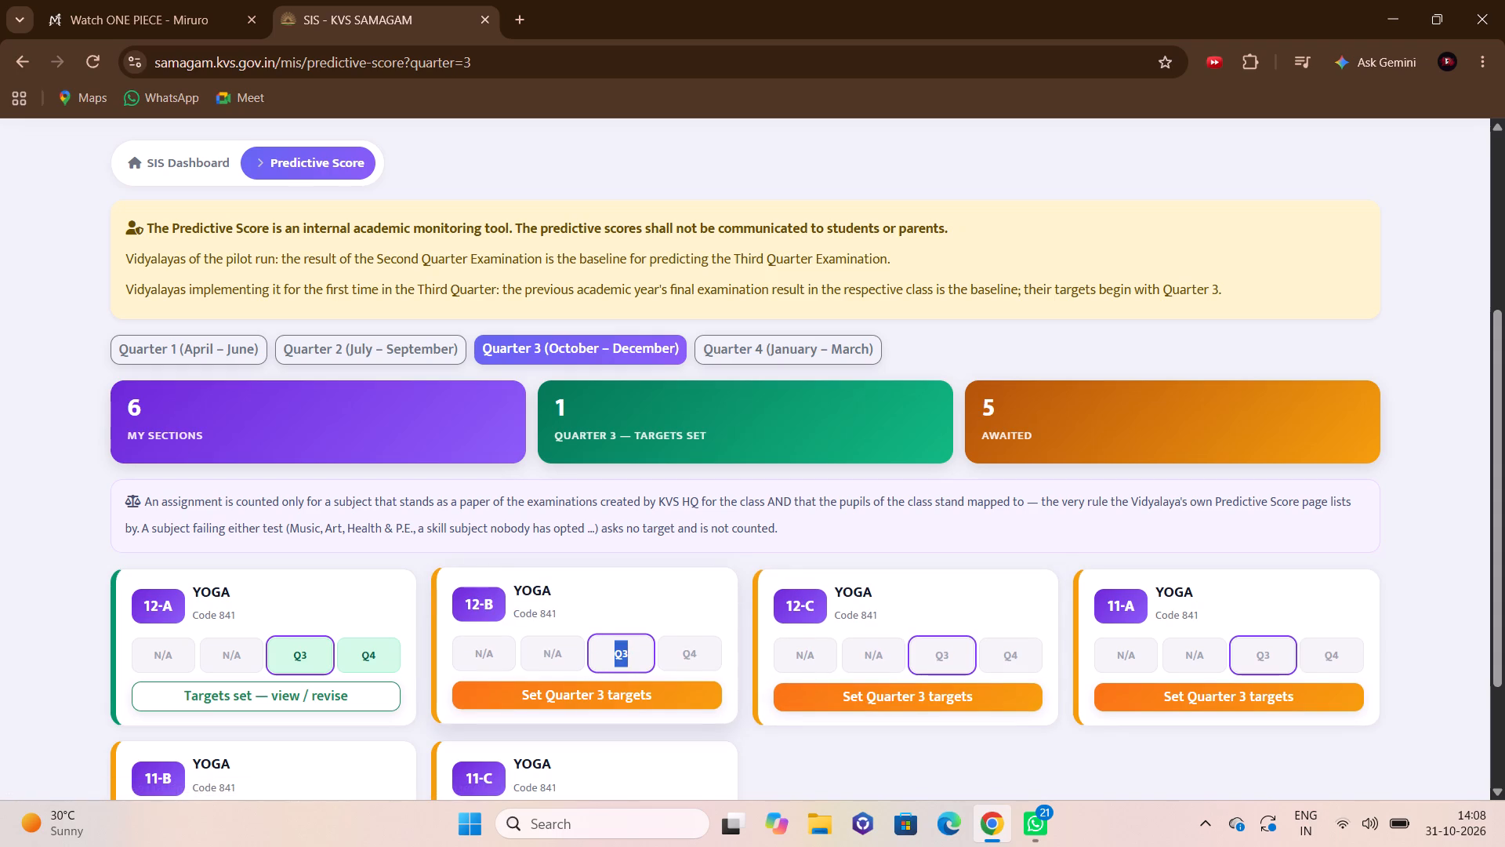
{"action": "left_click", "coordinate": [636, 668]}
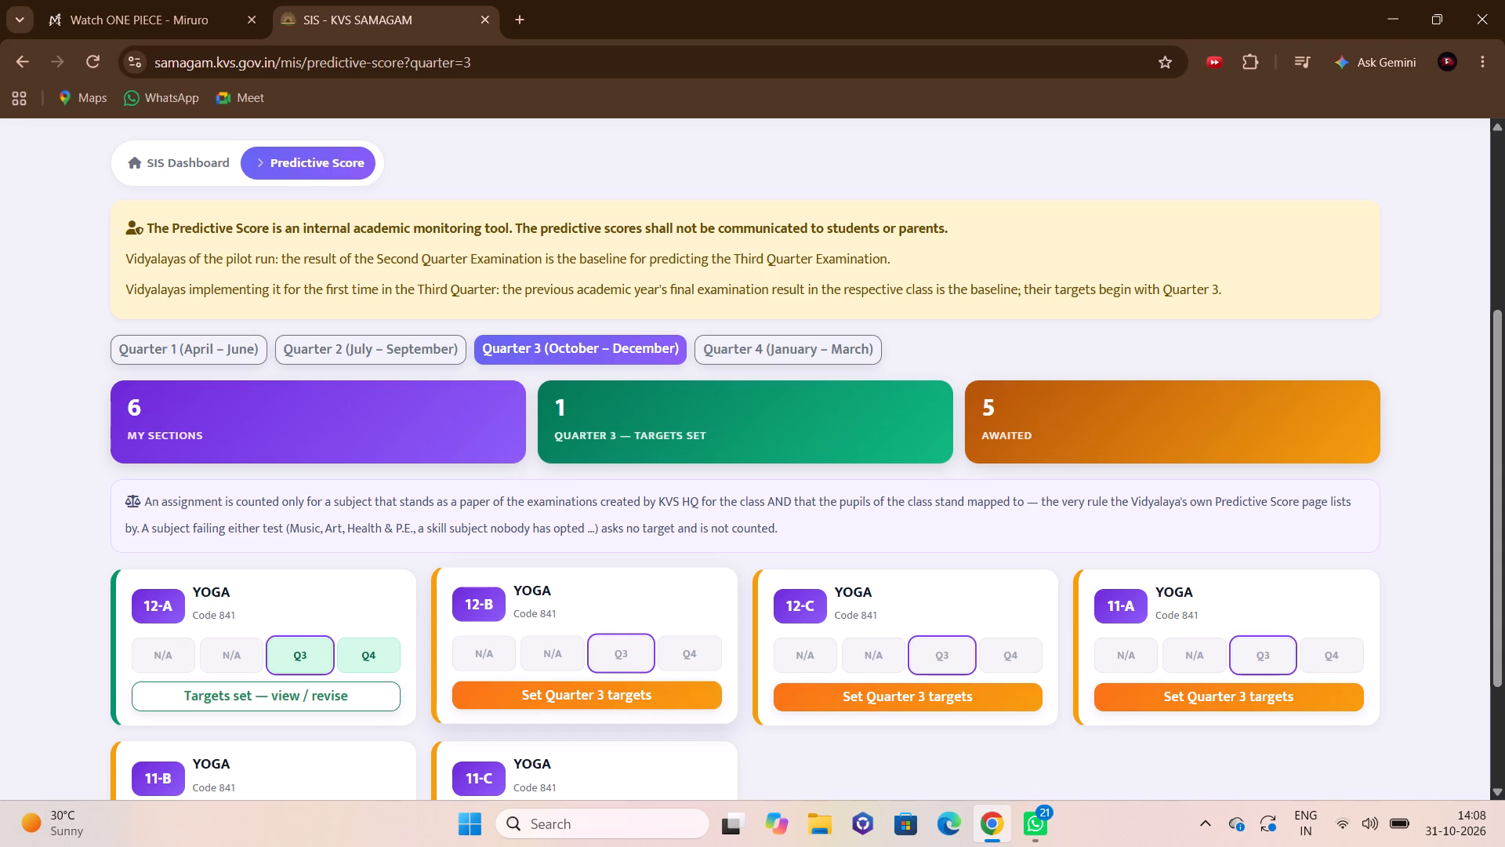
{"action": "double_click", "coordinate": [632, 660]}
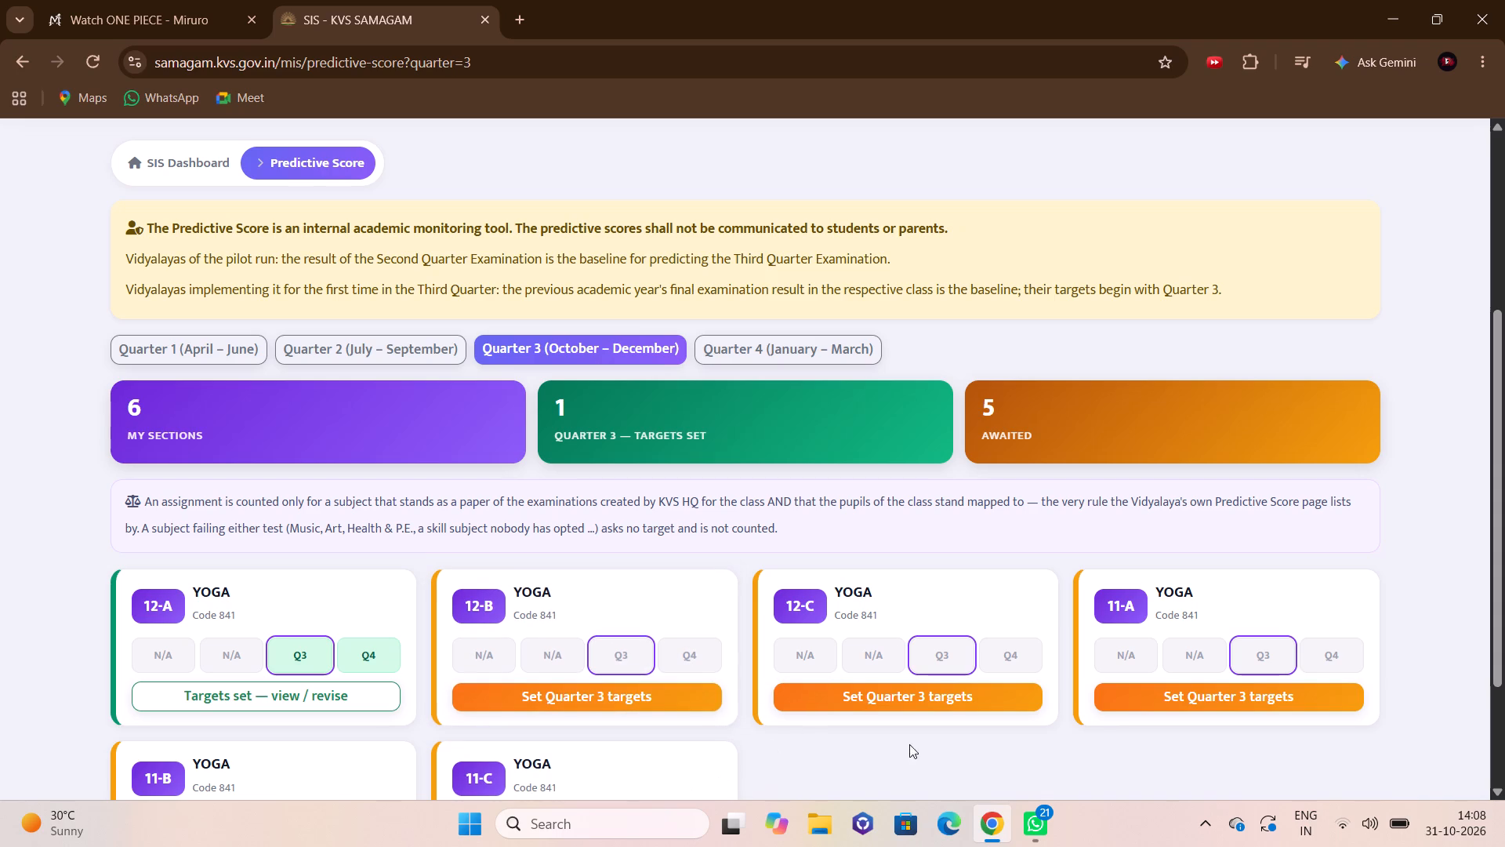
{"action": "triple_click", "coordinate": [1498, 792]}
{"action": "triple_click", "coordinate": [1498, 792]}
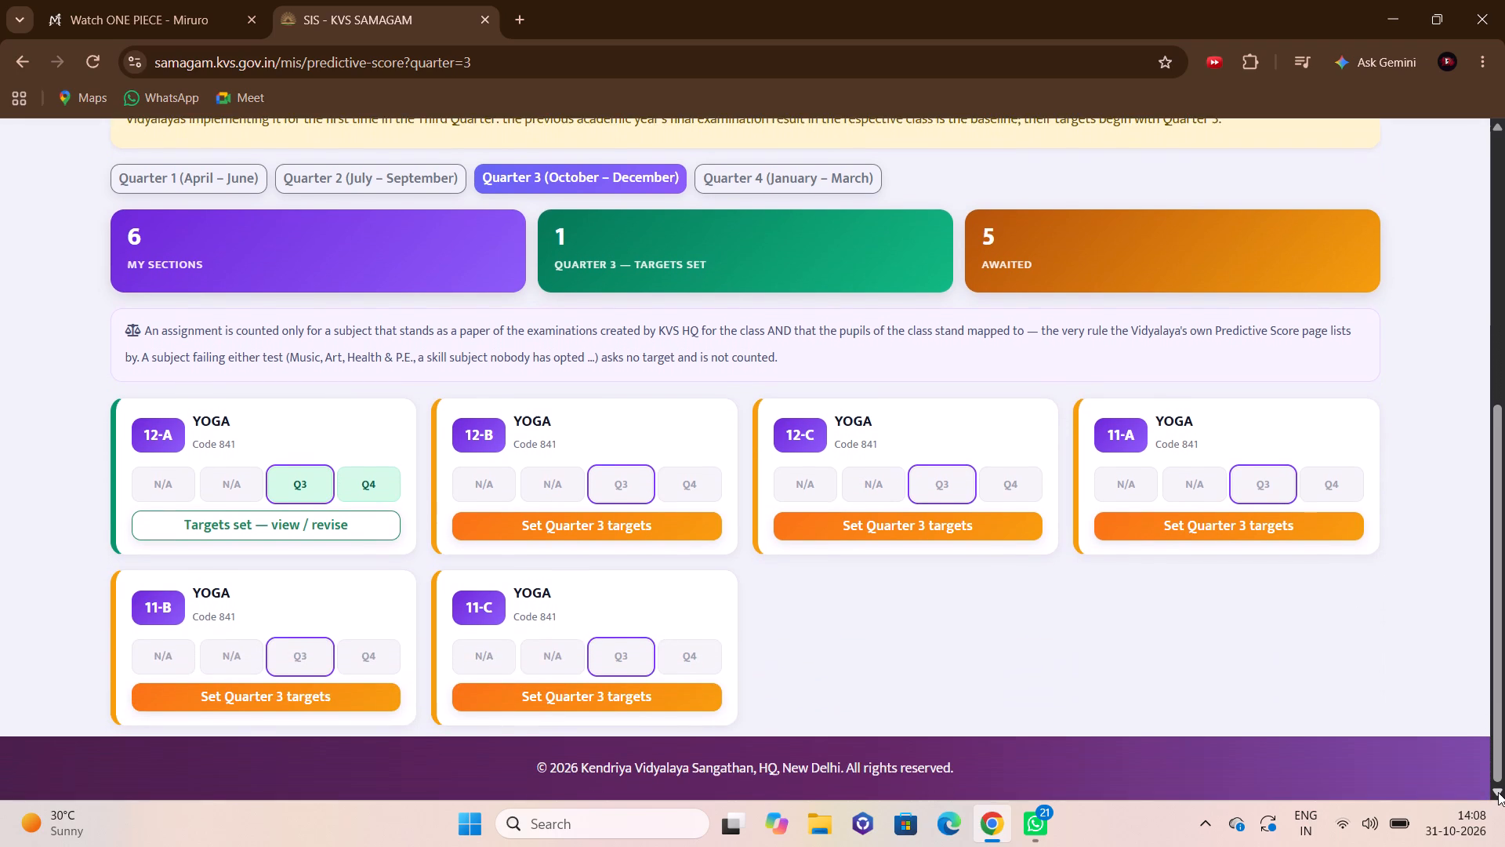
{"action": "triple_click", "coordinate": [1498, 792]}
{"action": "double_click", "coordinate": [1498, 792]}
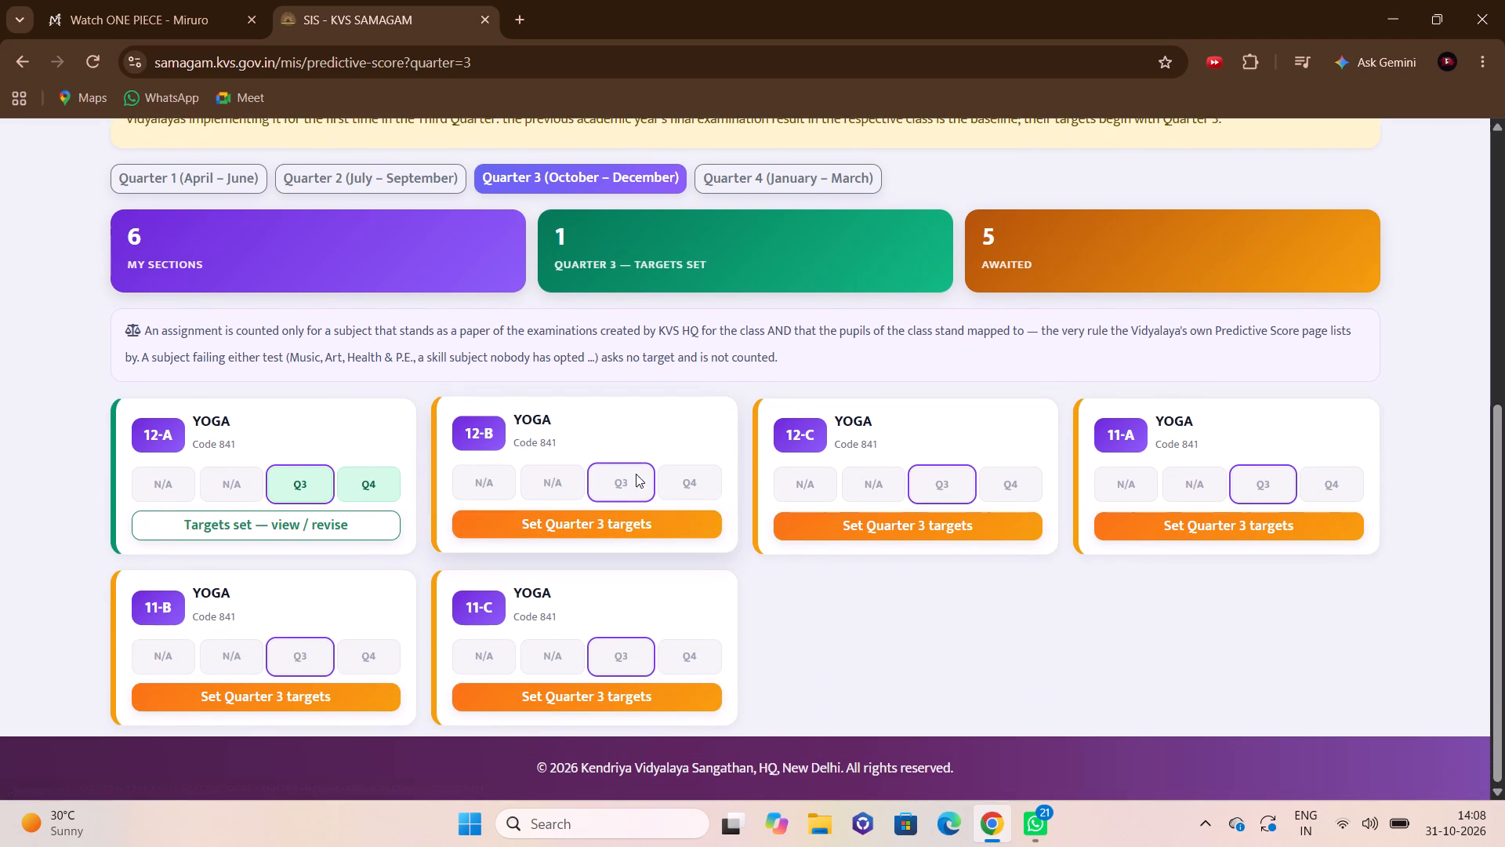
{"action": "double_click", "coordinate": [623, 495]}
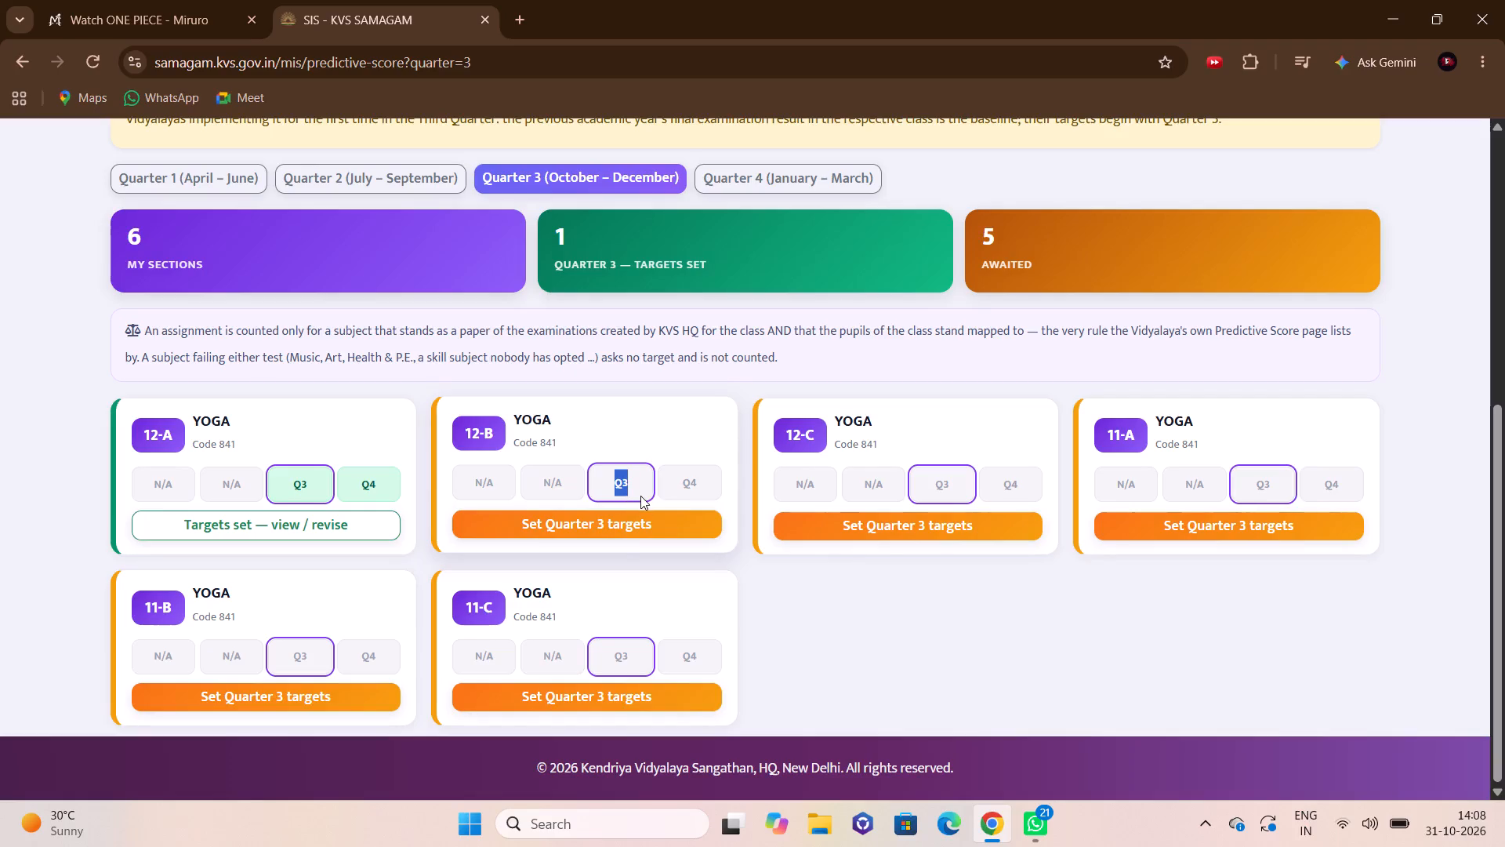
{"action": "left_click", "coordinate": [600, 524]}
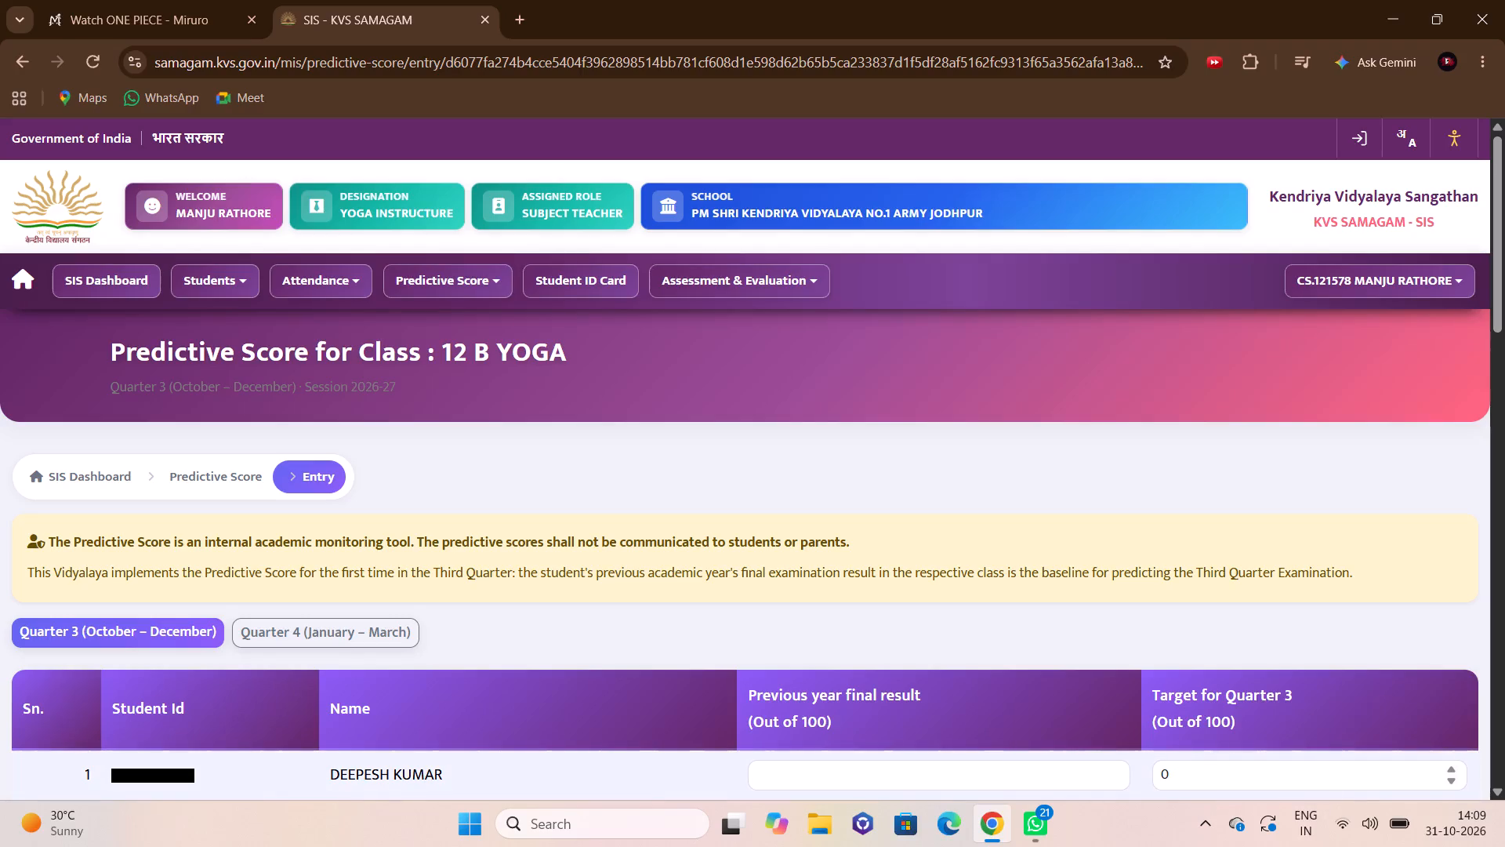
Look through the class 12-B student list and its previous-year result and Quarter 3 target columns.
{"action": "triple_click", "coordinate": [1492, 785]}
{"action": "left_click", "coordinate": [1492, 785]}
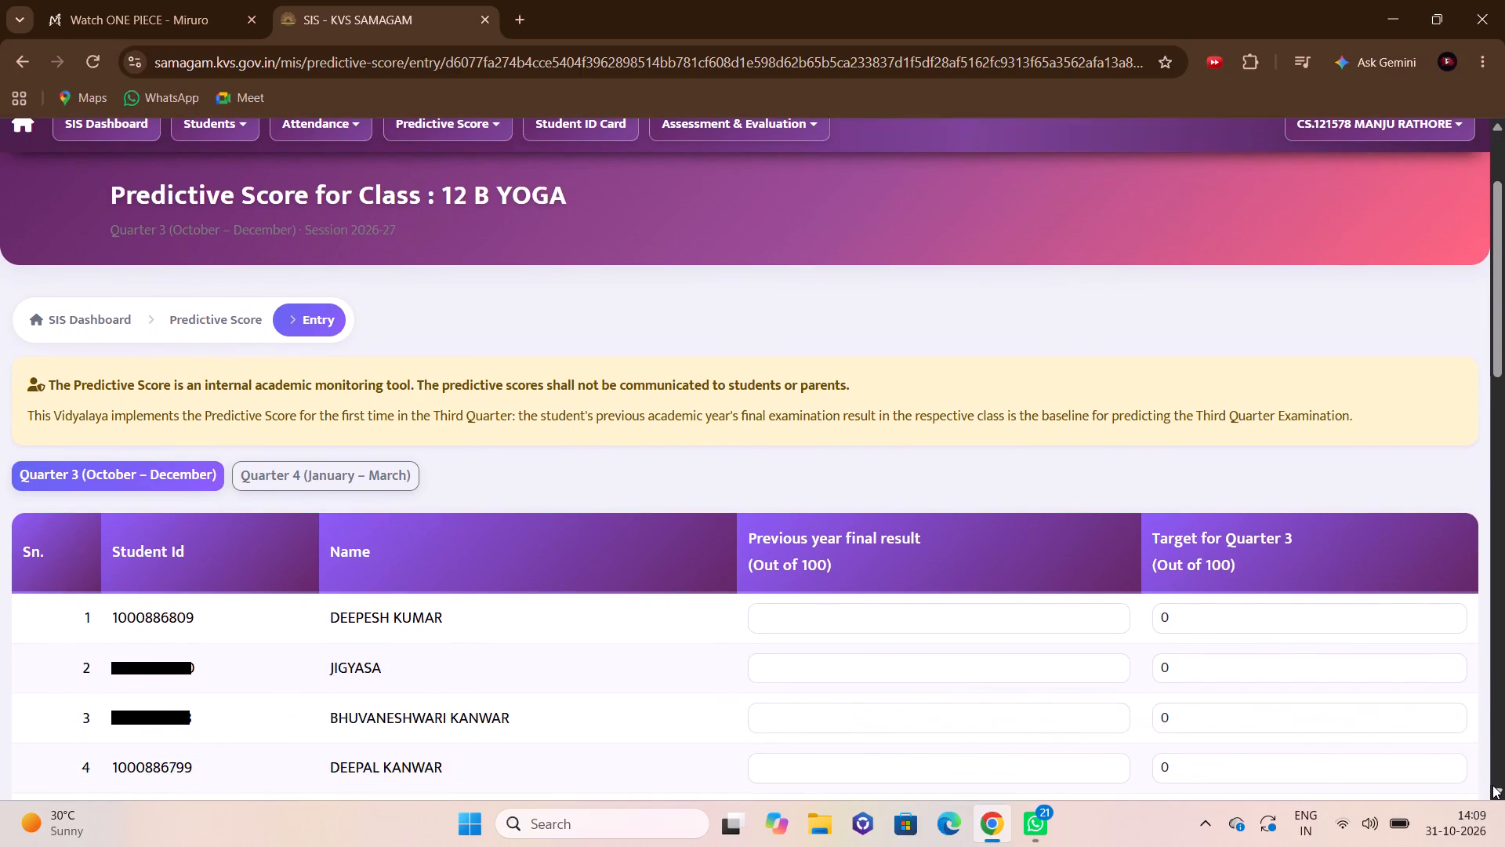
{"action": "scroll", "coordinate": [1492, 785], "scroll_direction": "down", "scroll_amount": 3}
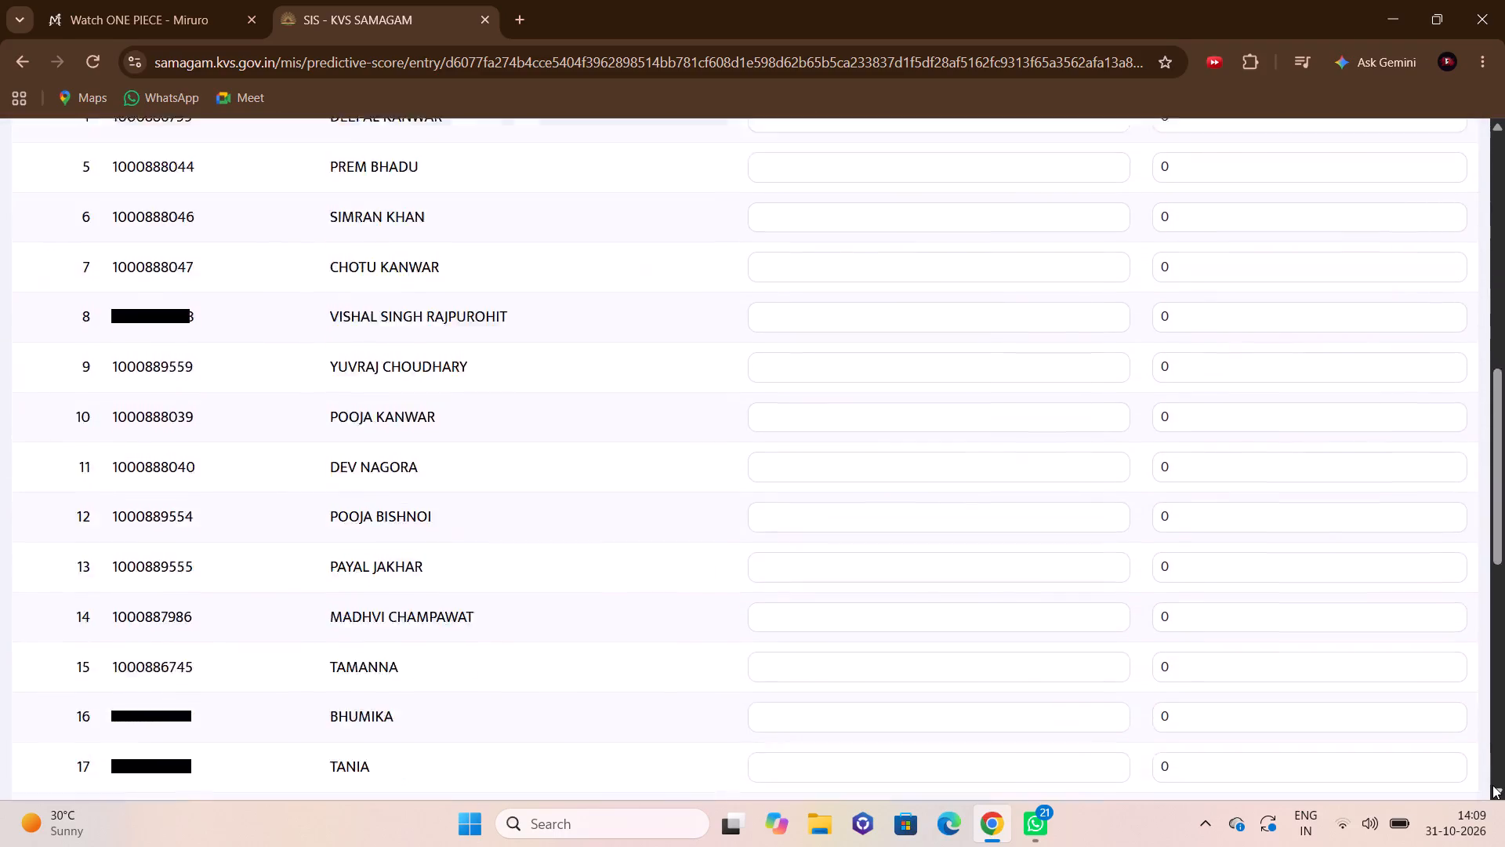
{"action": "scroll", "coordinate": [1492, 785], "scroll_direction": "down", "scroll_amount": 1}
{"action": "scroll", "coordinate": [1492, 785], "scroll_direction": "up", "scroll_amount": 5}
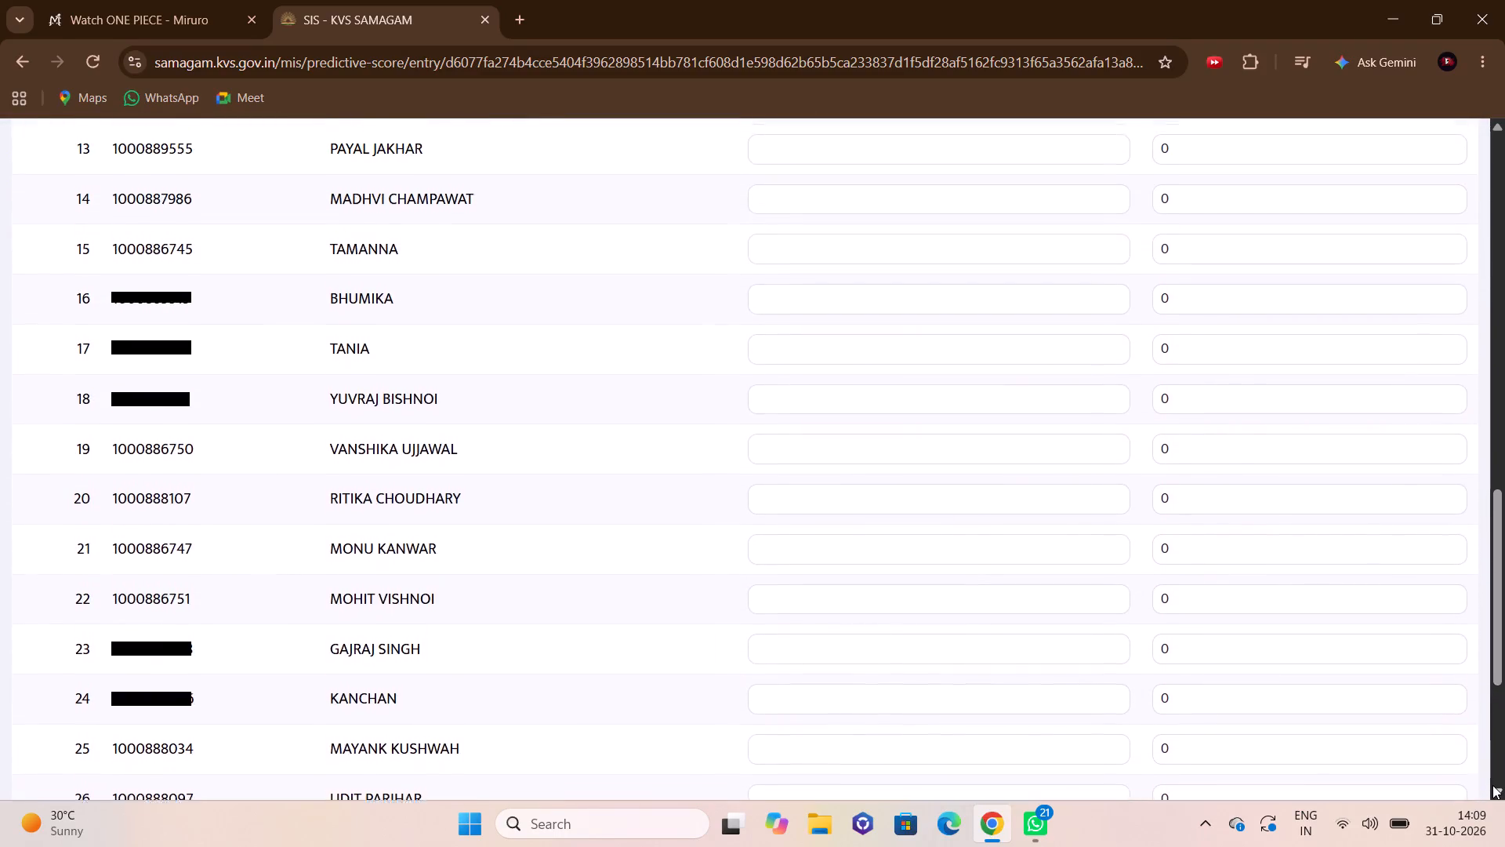
{"action": "scroll", "coordinate": [1492, 785], "scroll_direction": "up", "scroll_amount": 6}
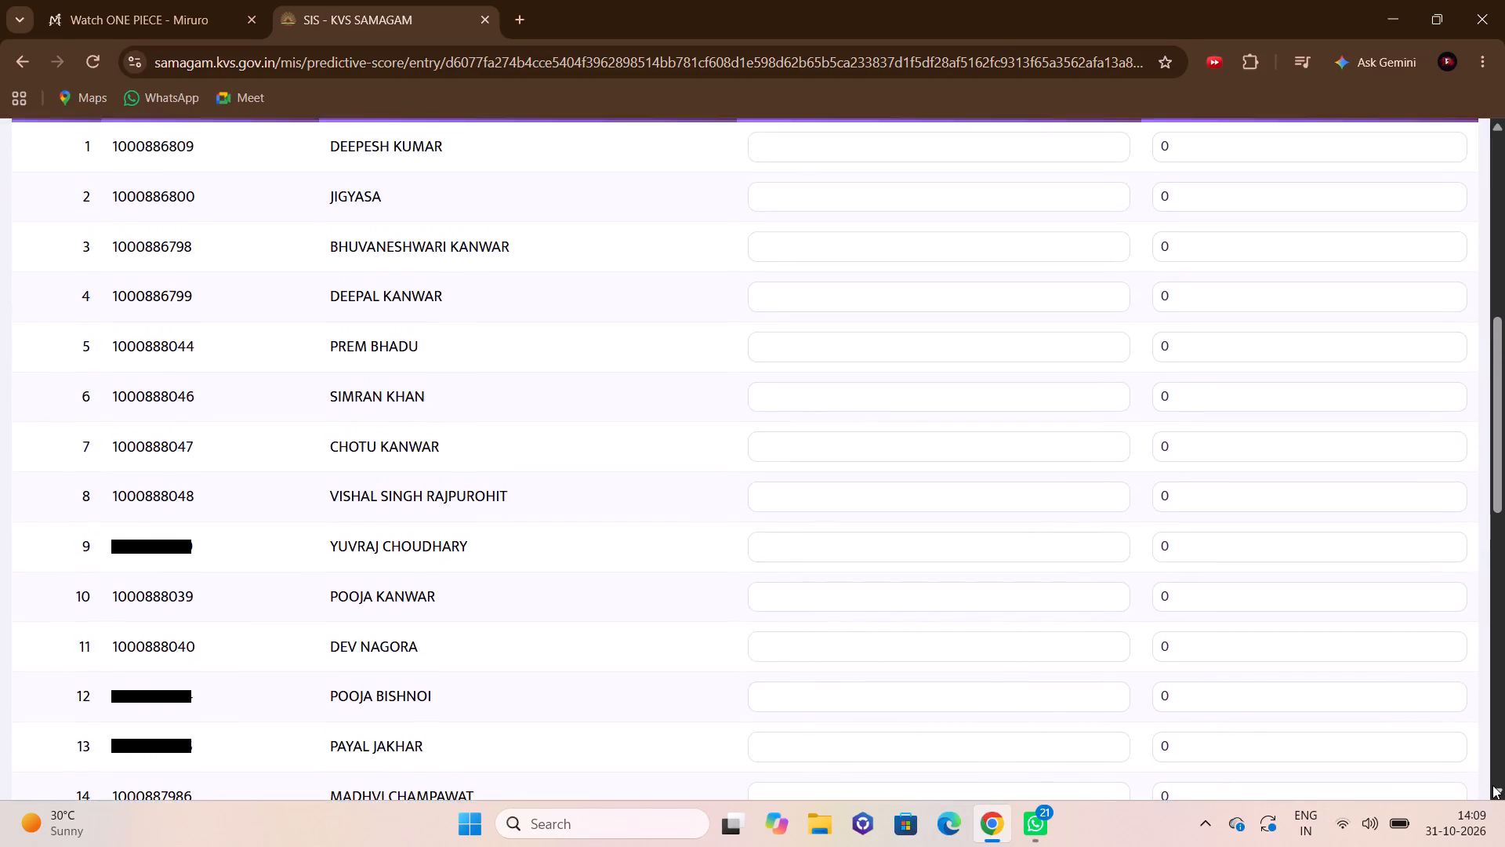
{"action": "scroll", "coordinate": [1492, 785], "scroll_direction": "up", "scroll_amount": 1}
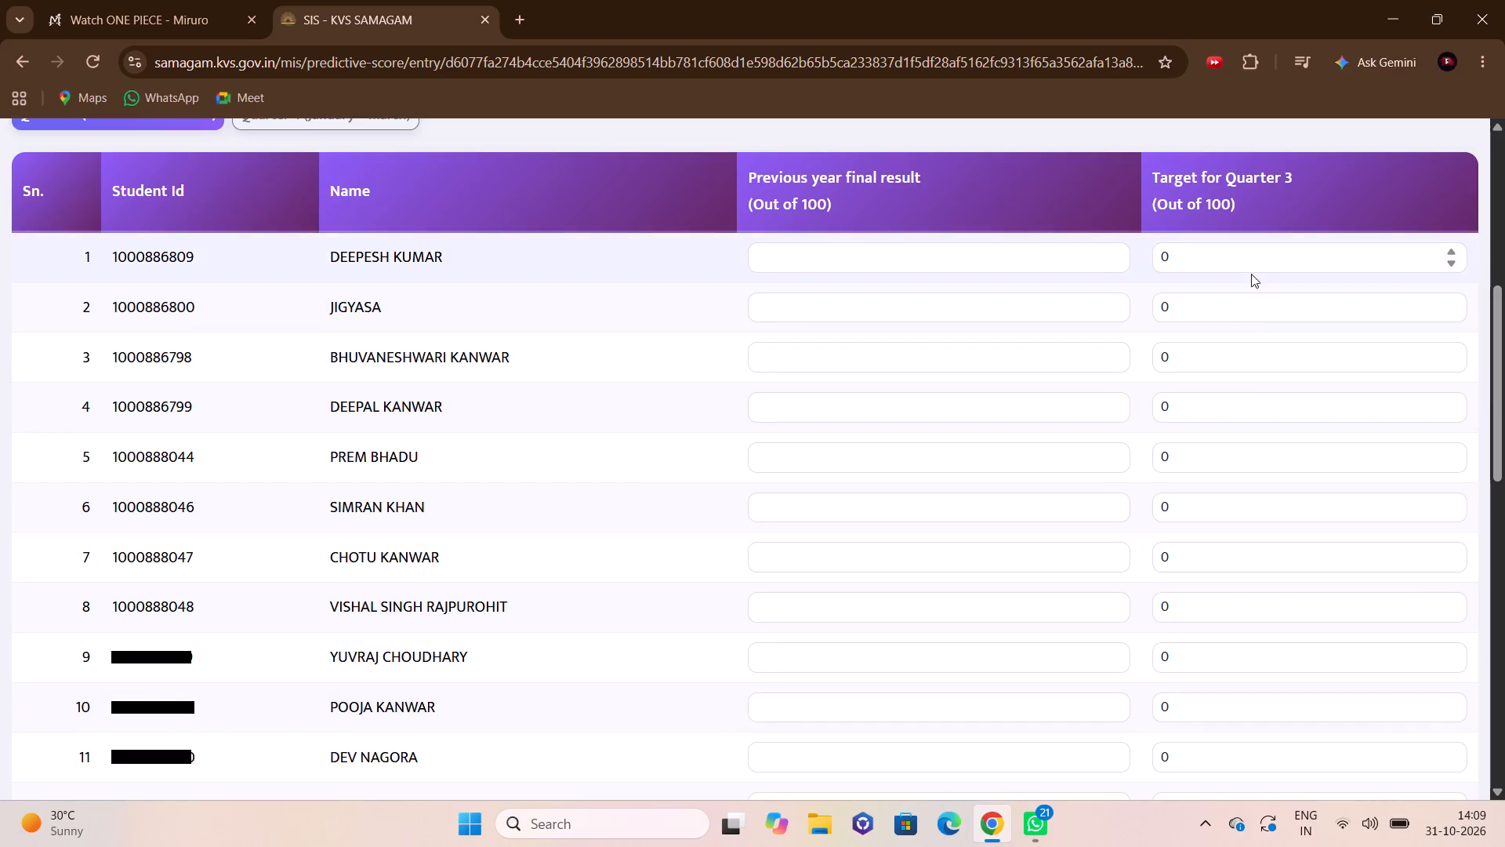
For the student in row 1, enter a previous year final result of 63 and a Quarter 3 target of 70.
{"action": "left_click", "coordinate": [981, 253]}
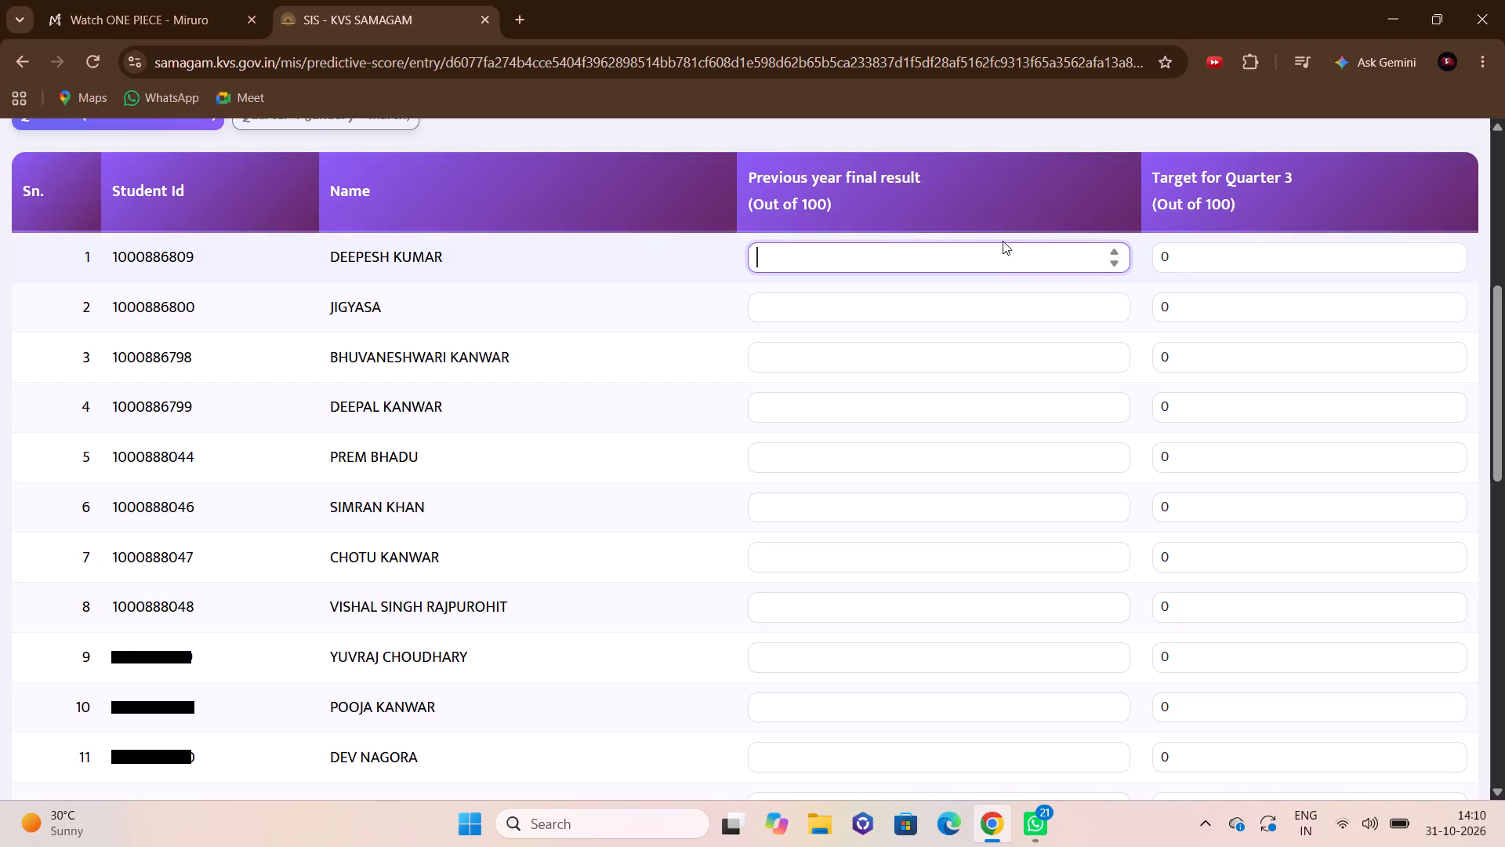
{"action": "type", "text": "63"}
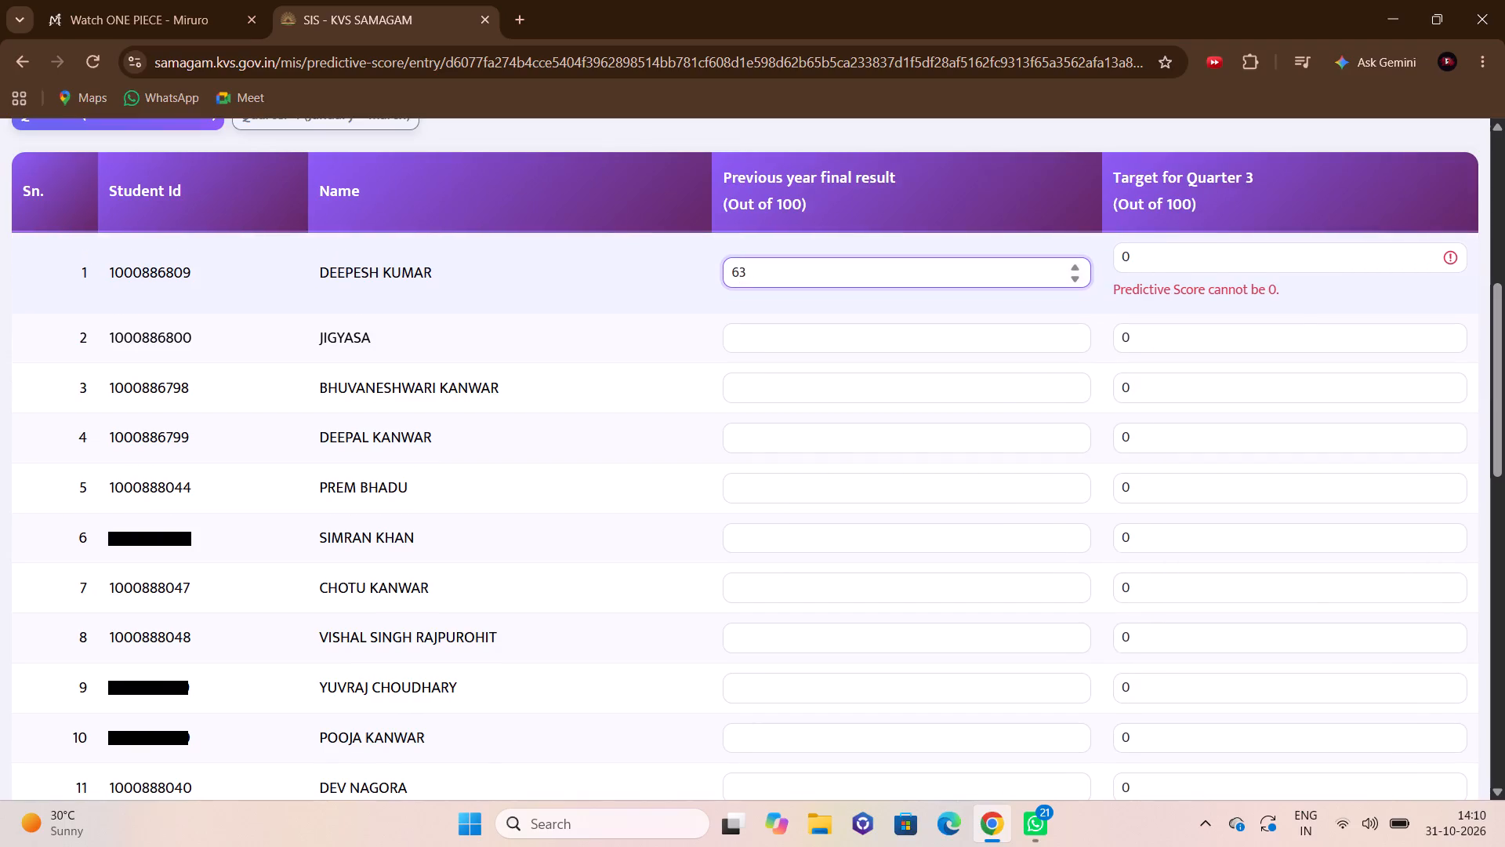
{"action": "key", "text": "Return"}
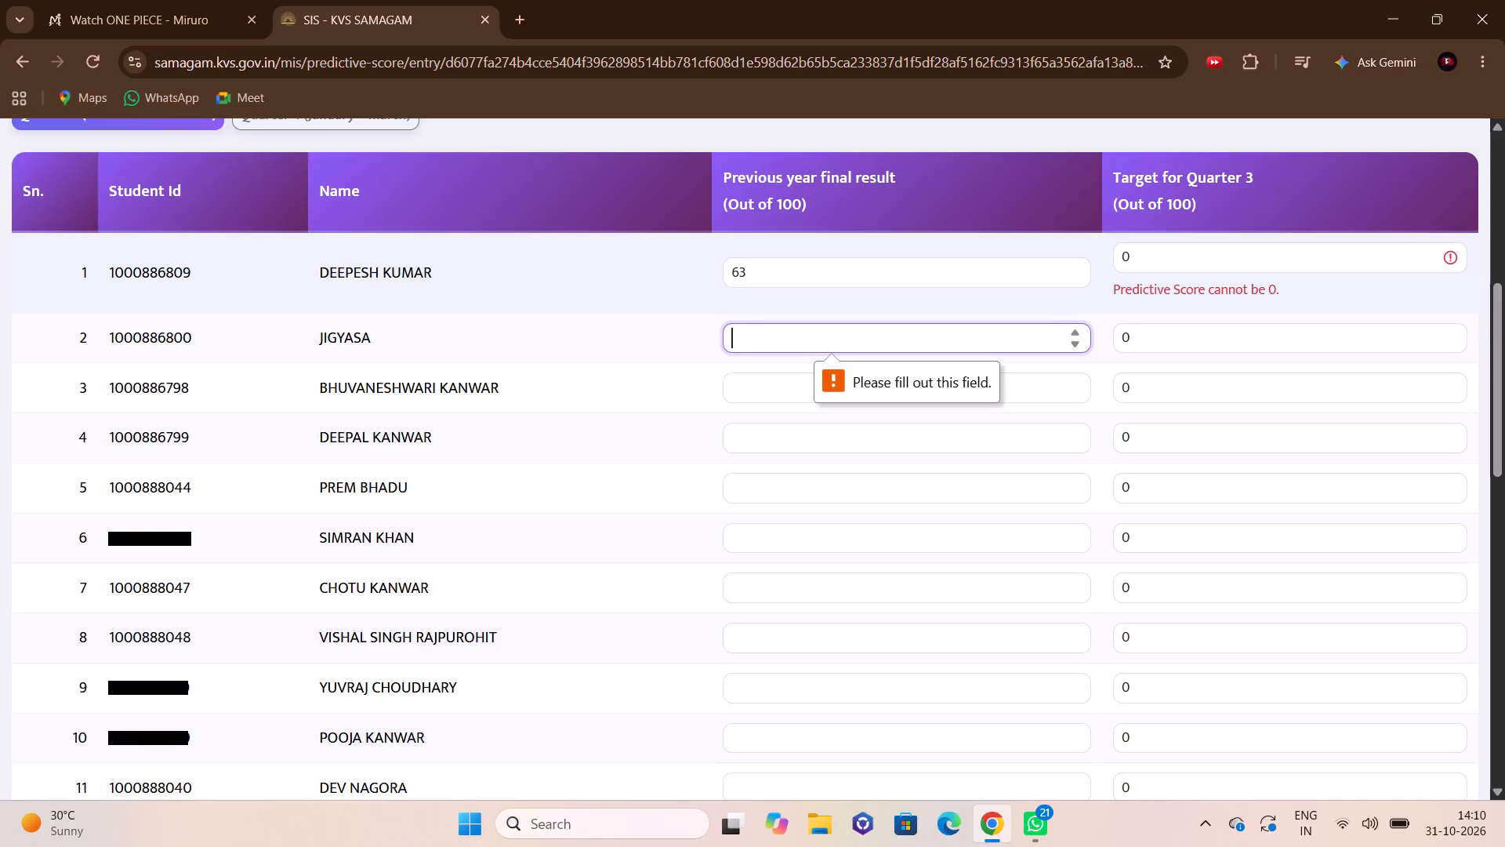
{"action": "left_click", "coordinate": [1215, 258]}
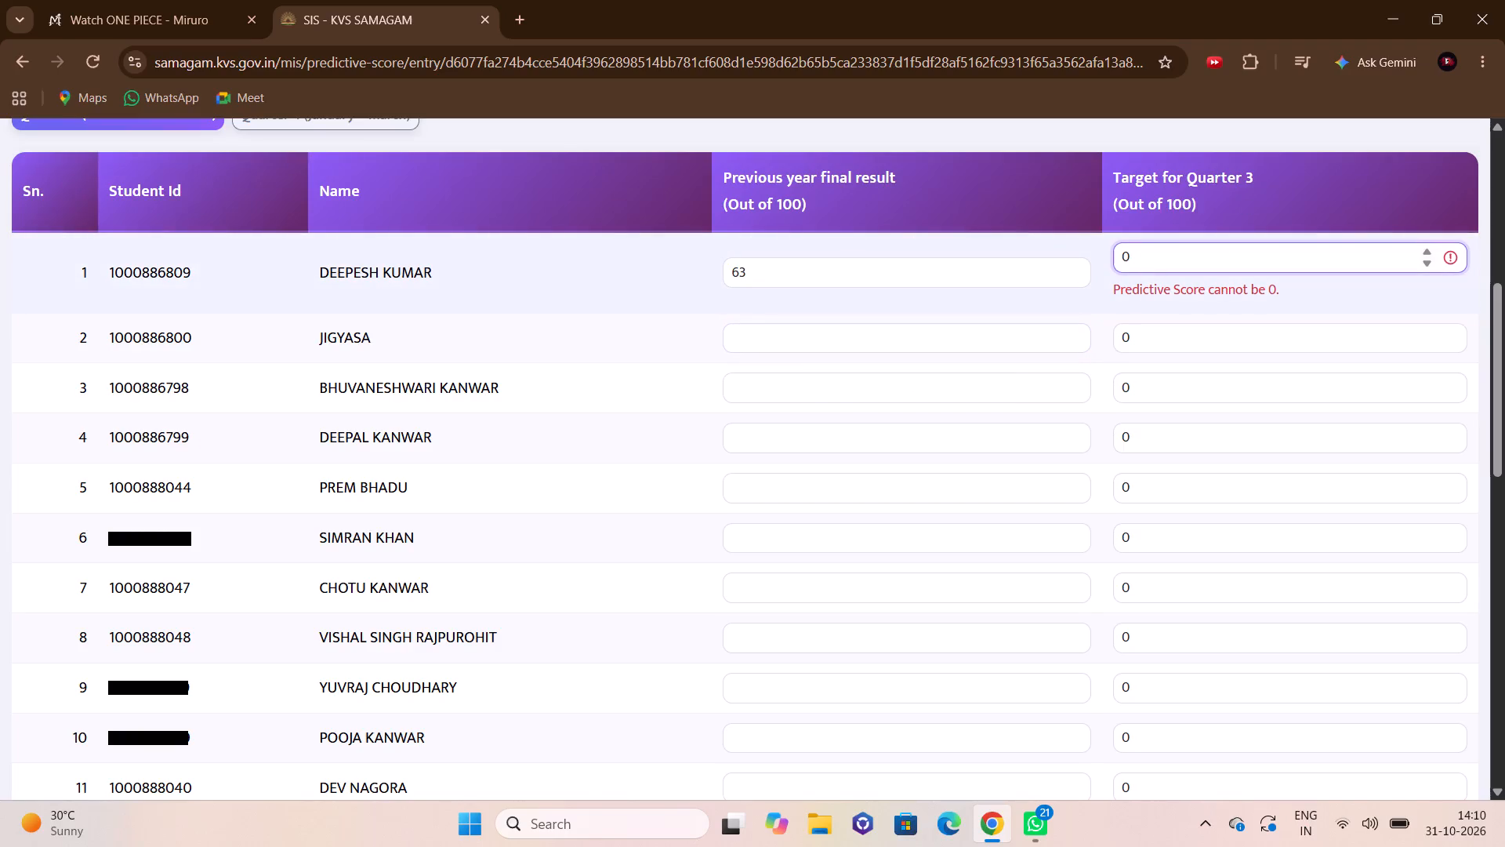
{"action": "type", "text": "70"}
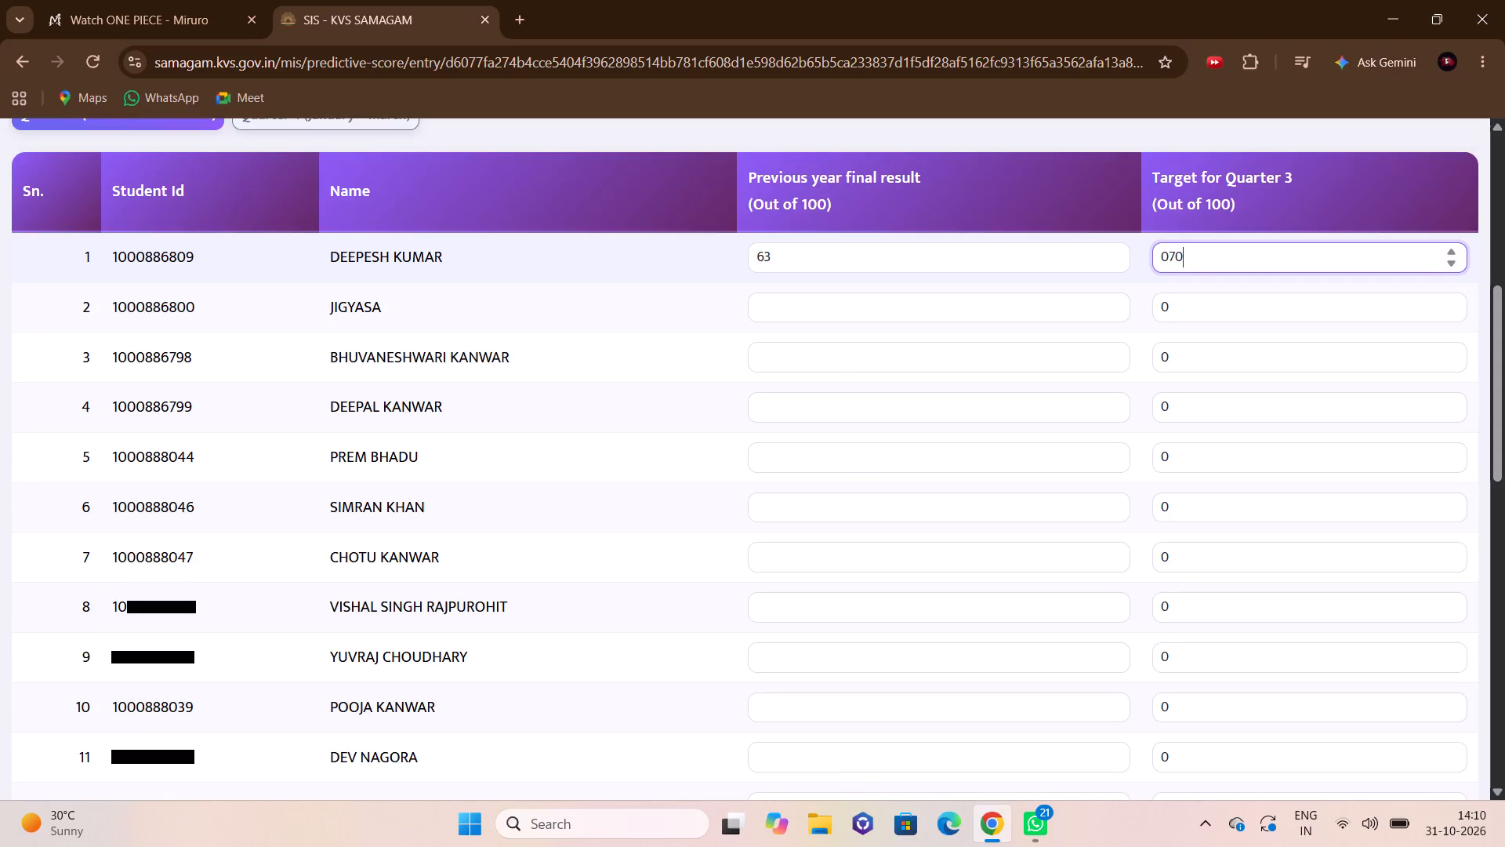
{"action": "key", "text": "BackSpace"}
{"action": "key", "text": "BackSpace"}
{"action": "key", "text": "BackSpace"}
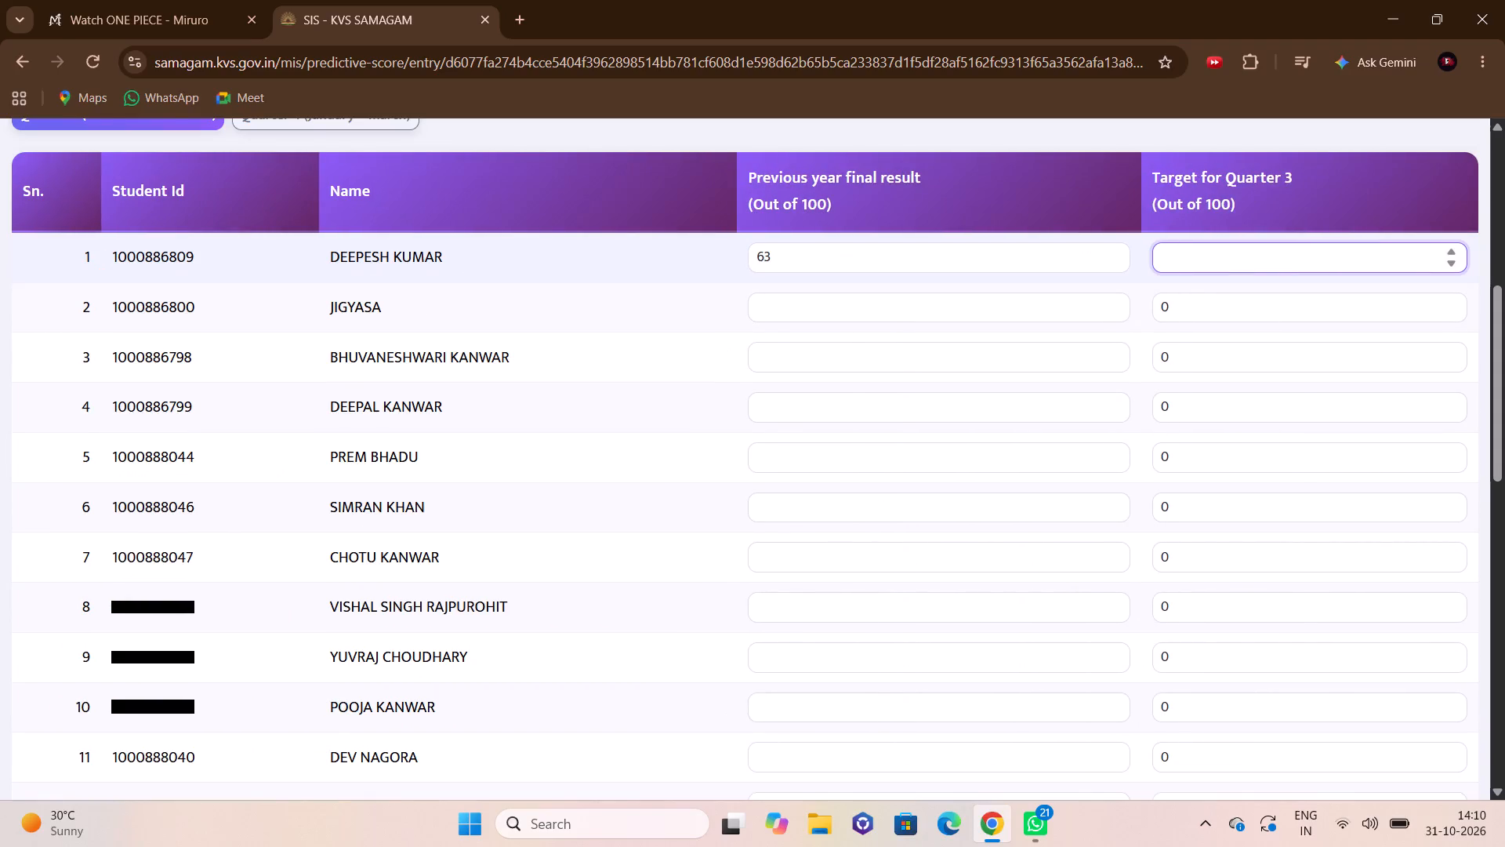
{"action": "type", "text": "70"}
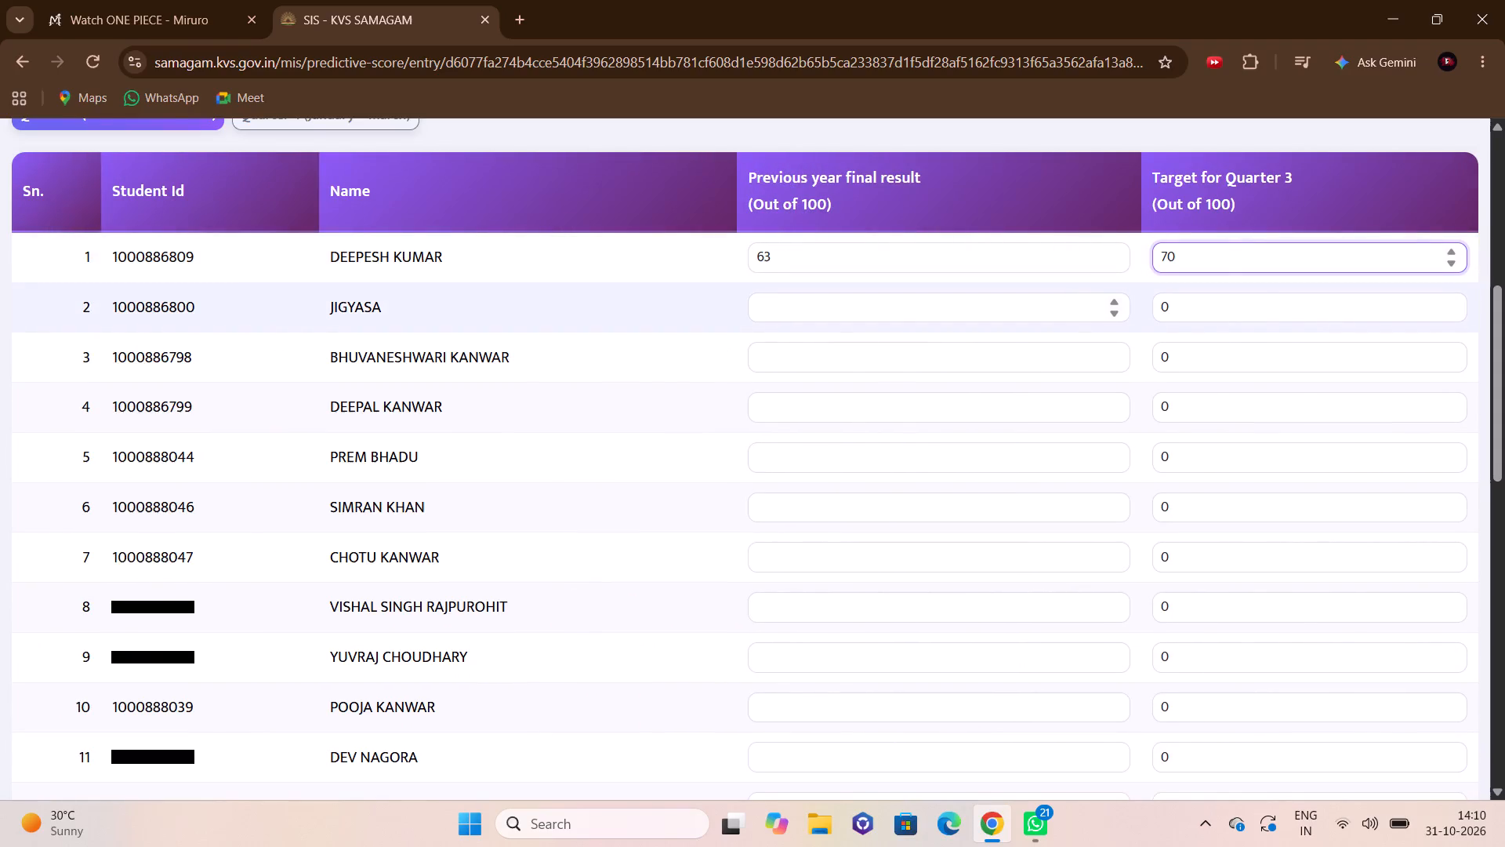
For the student in row 2, enter a previous year final result of 66 and a Quarter 3 target of 70.
{"action": "key", "text": "Return"}
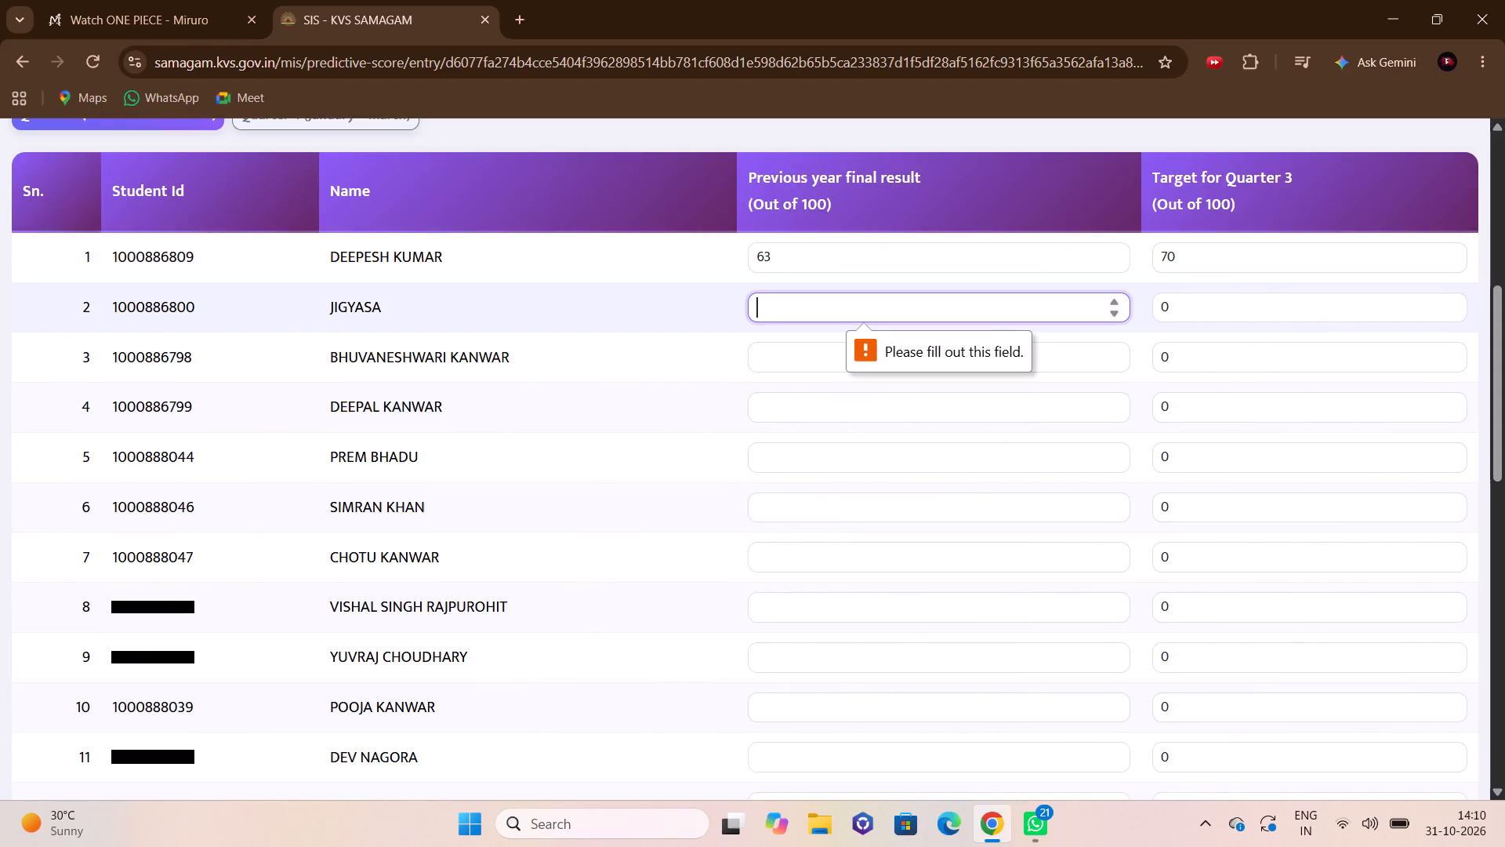
{"action": "type", "text": "66"}
{"action": "key", "text": "Return"}
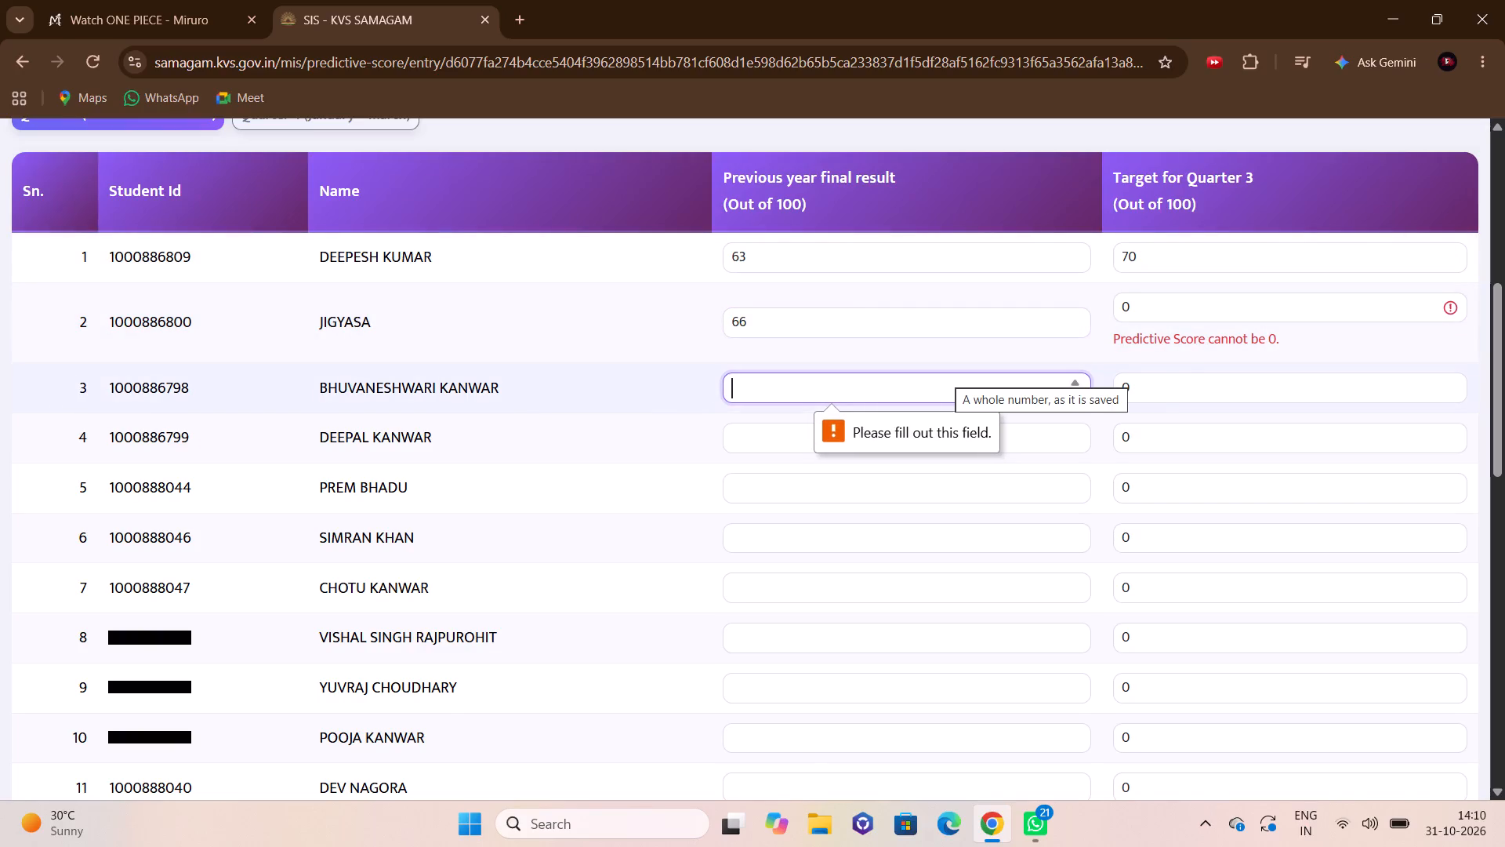
{"action": "left_click", "coordinate": [1145, 304]}
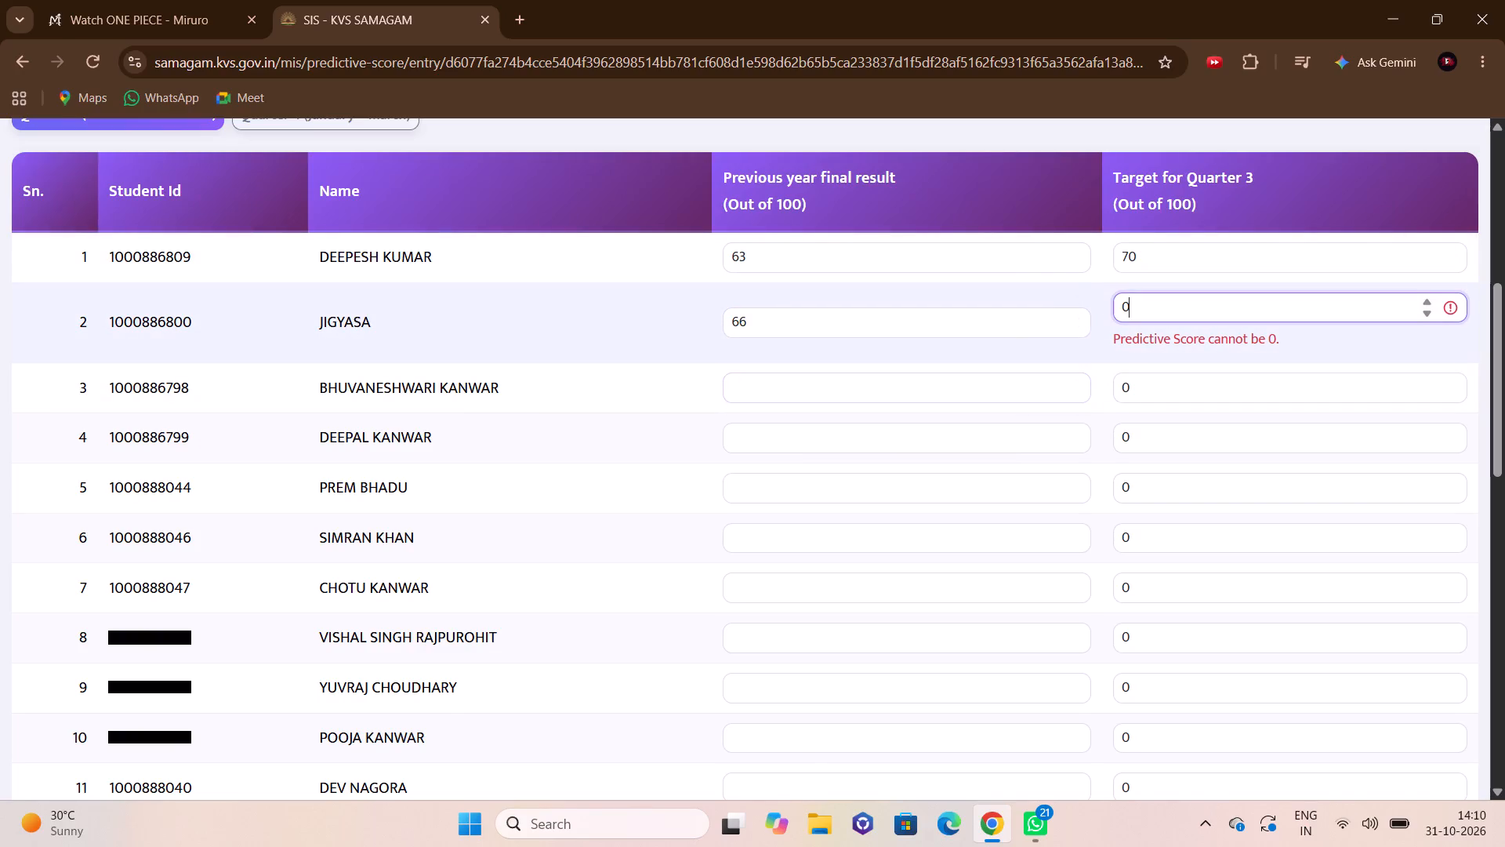
{"action": "key", "text": "BackSpace"}
{"action": "type", "text": "70"}
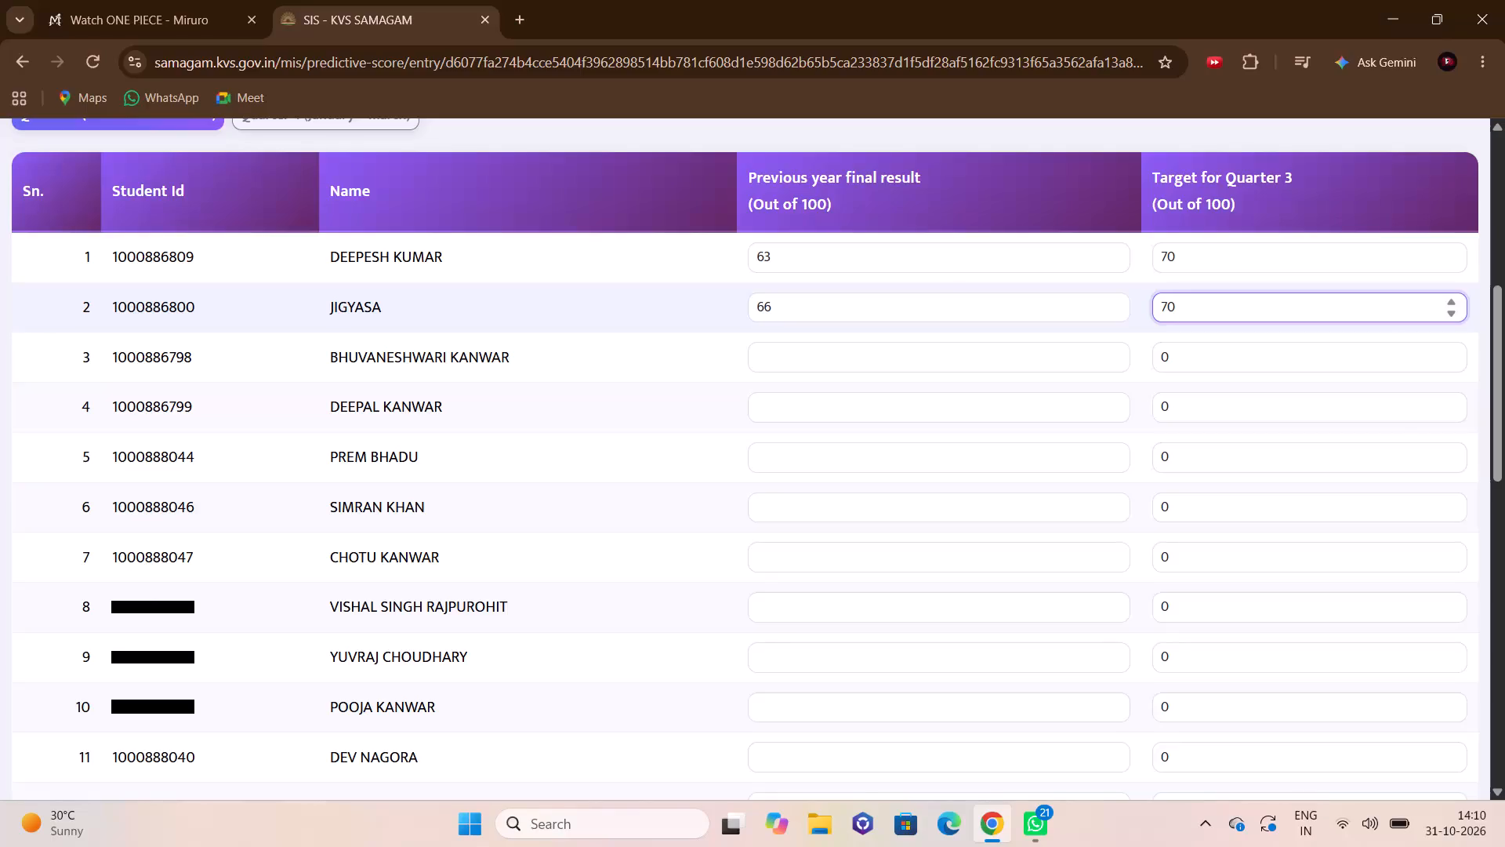
For the student in row 3, enter a previous year final result of 81 and a Quarter 3 target of 85.
{"action": "left_click", "coordinate": [1085, 344]}
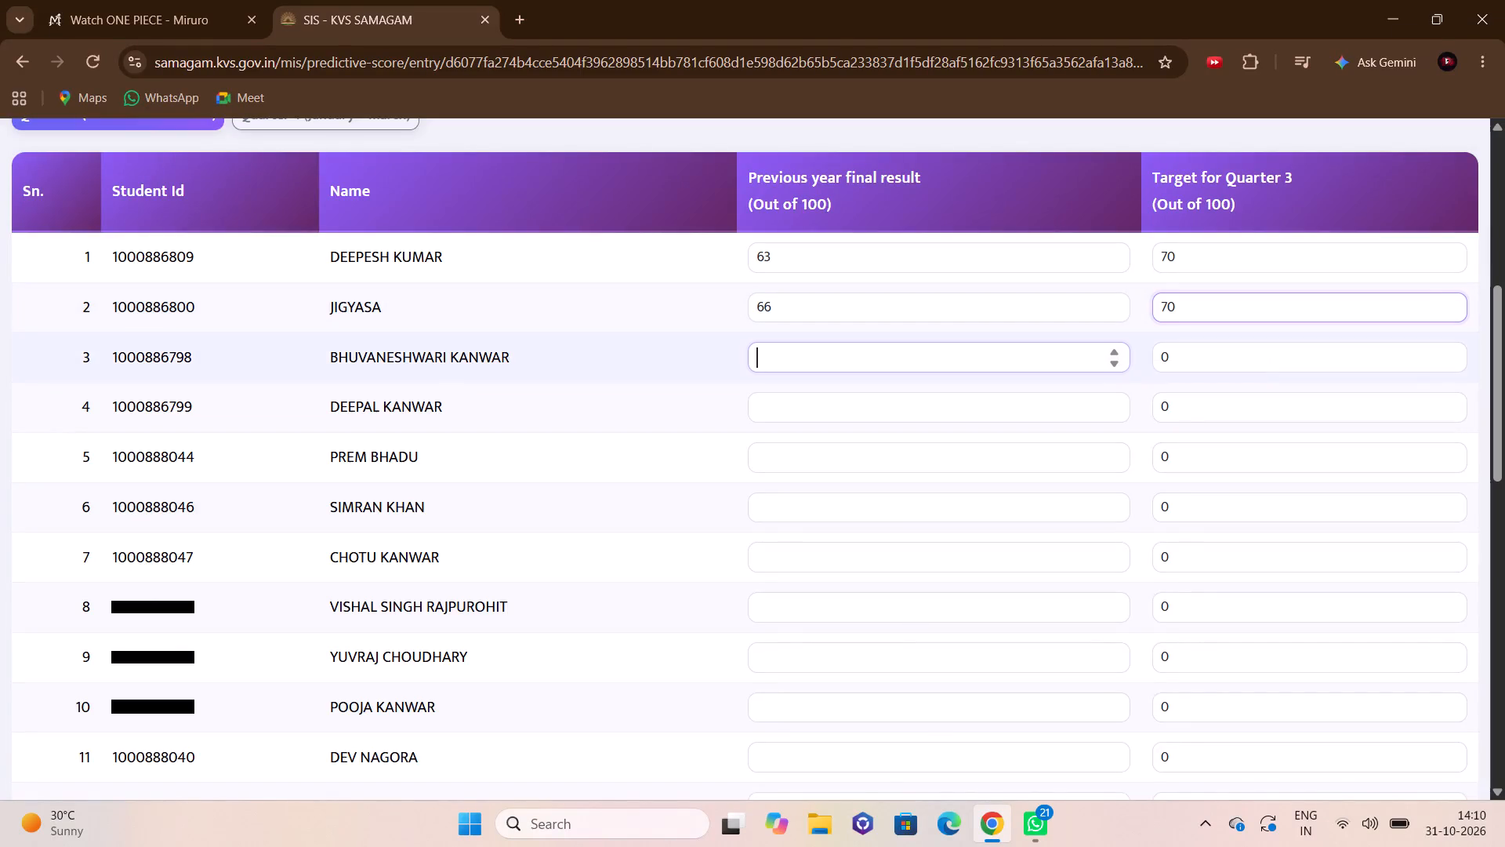
{"action": "type", "text": "81"}
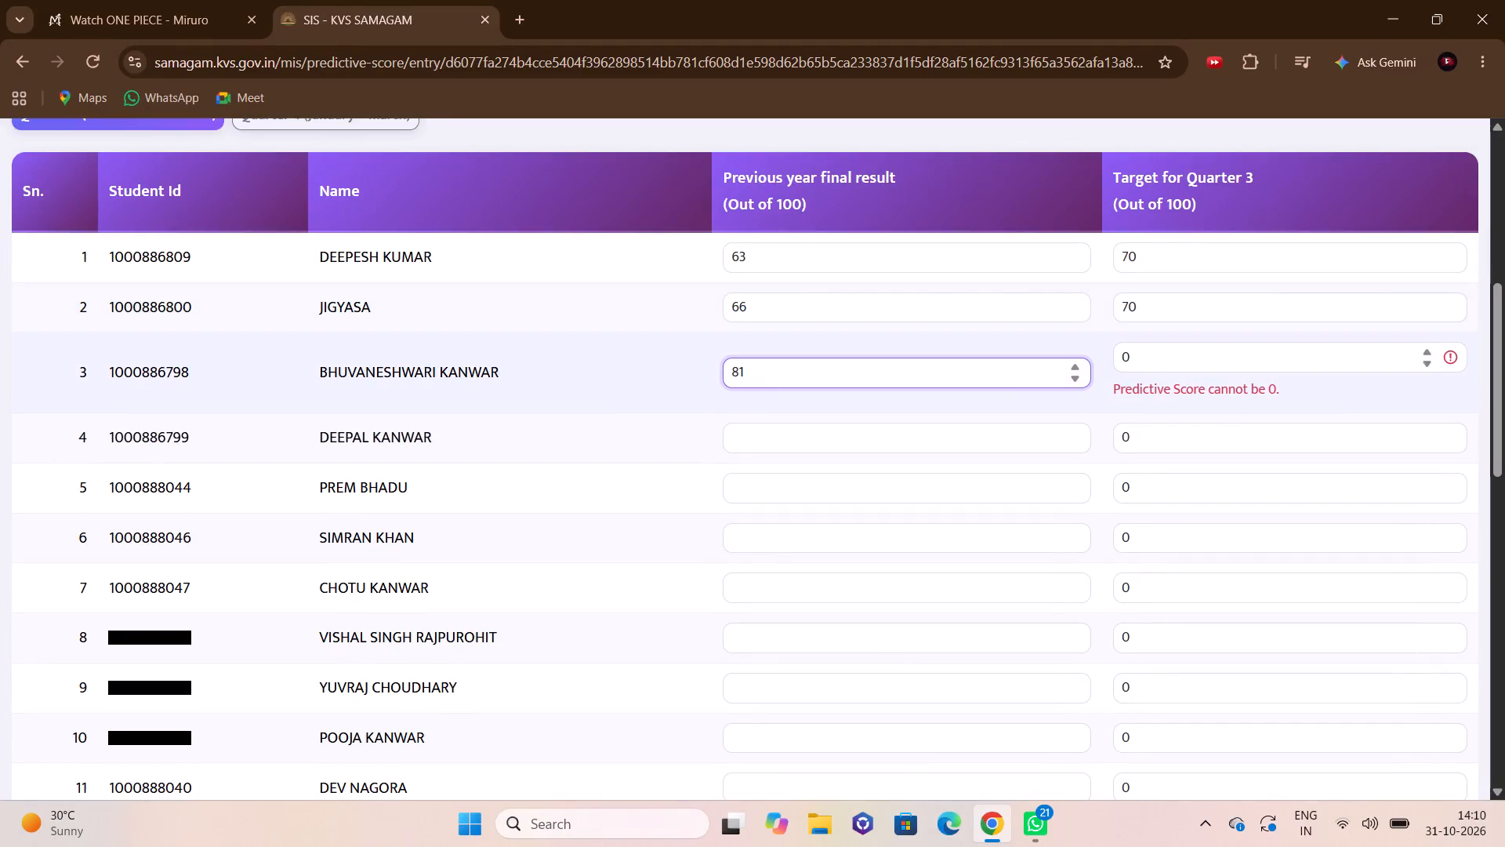
{"action": "left_click", "coordinate": [1194, 349]}
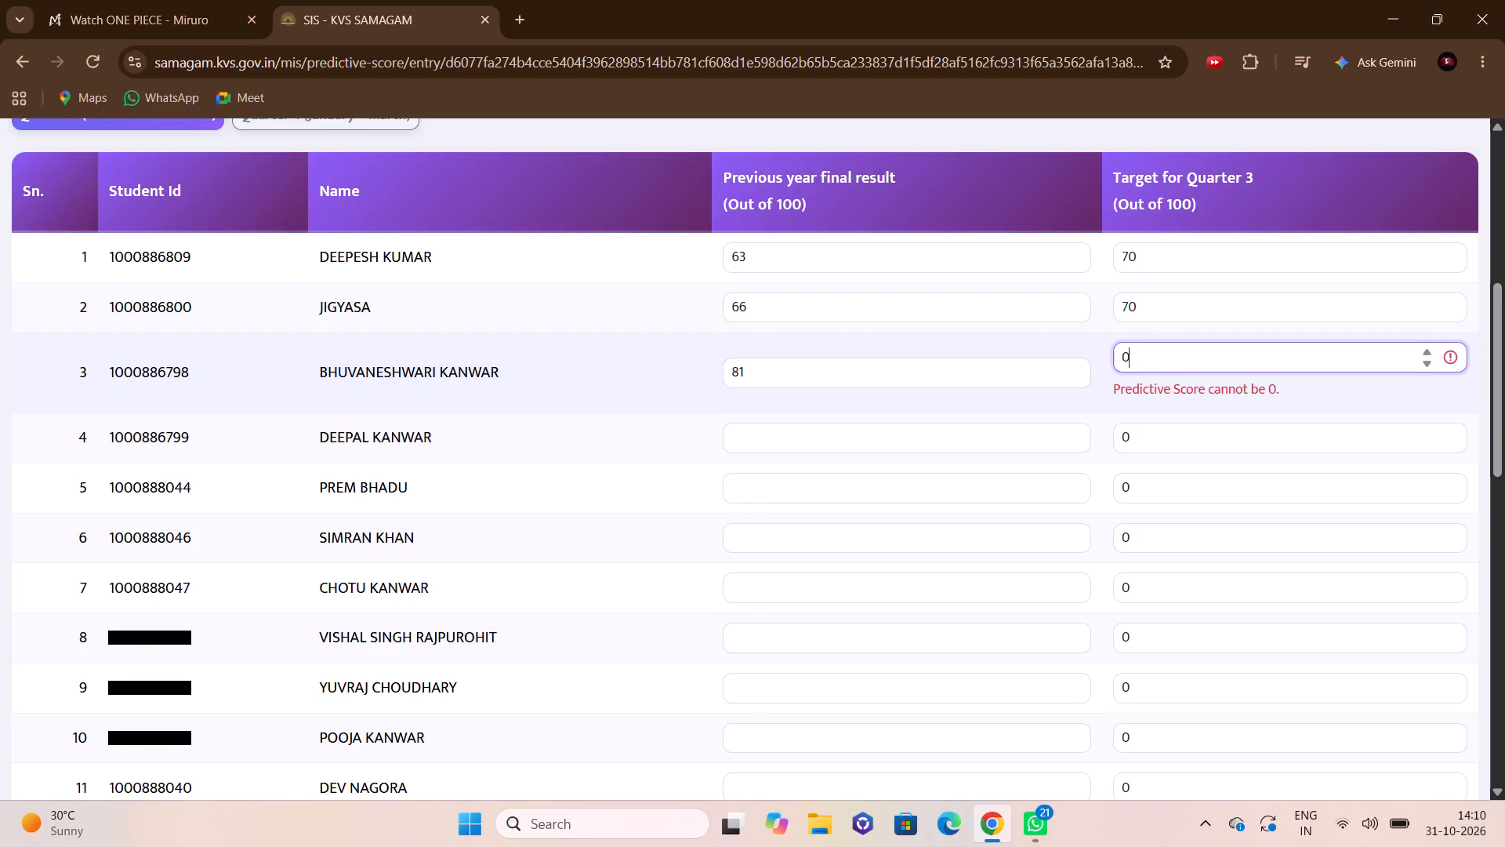
{"action": "type", "text": "85"}
{"action": "key", "text": "BackSpace"}
{"action": "key", "text": "BackSpace"}
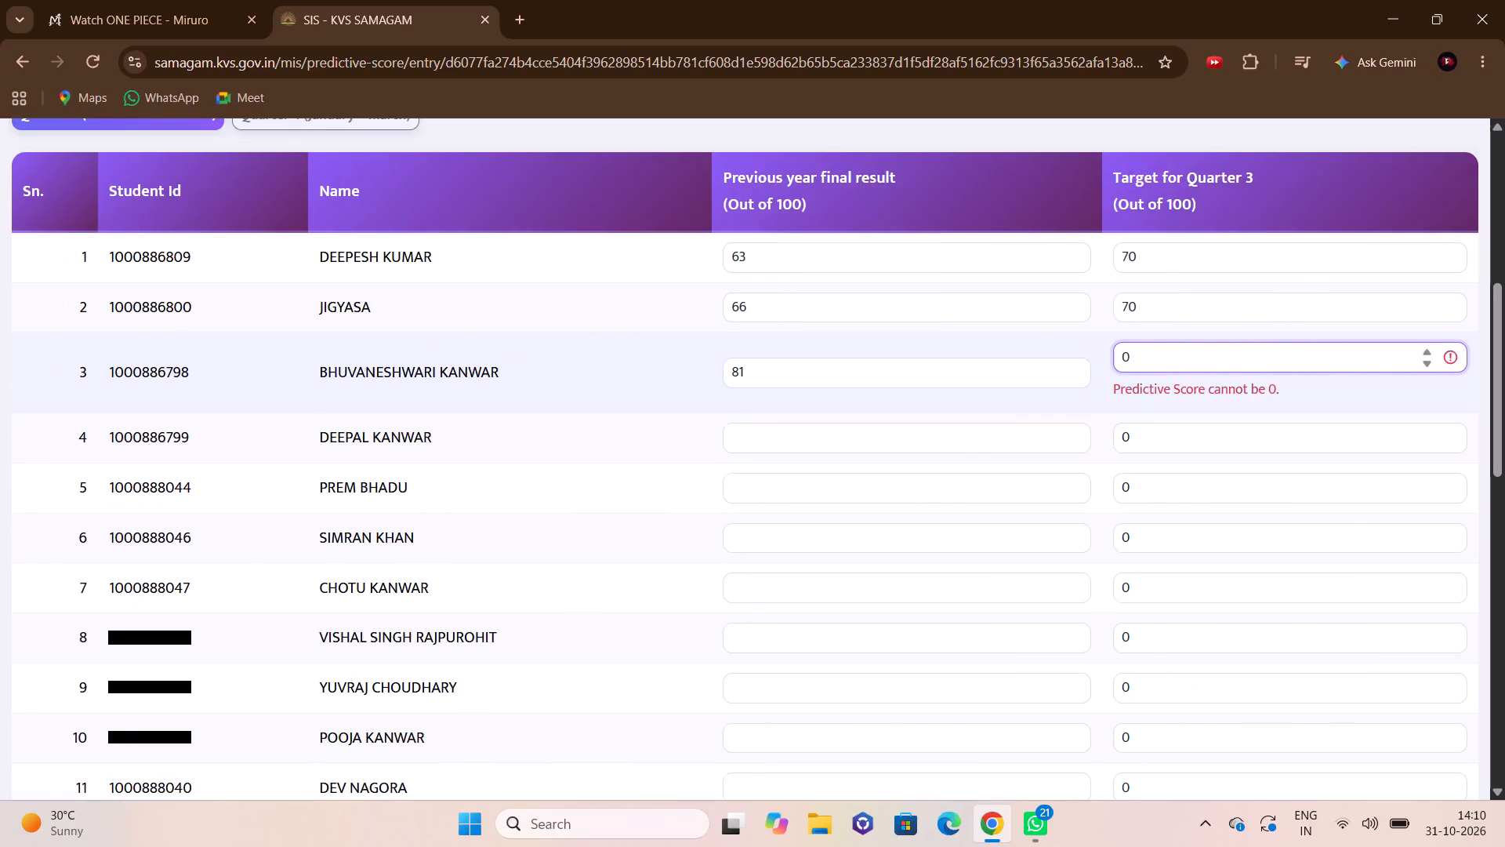
{"action": "key", "text": "BackSpace"}
{"action": "type", "text": "85"}
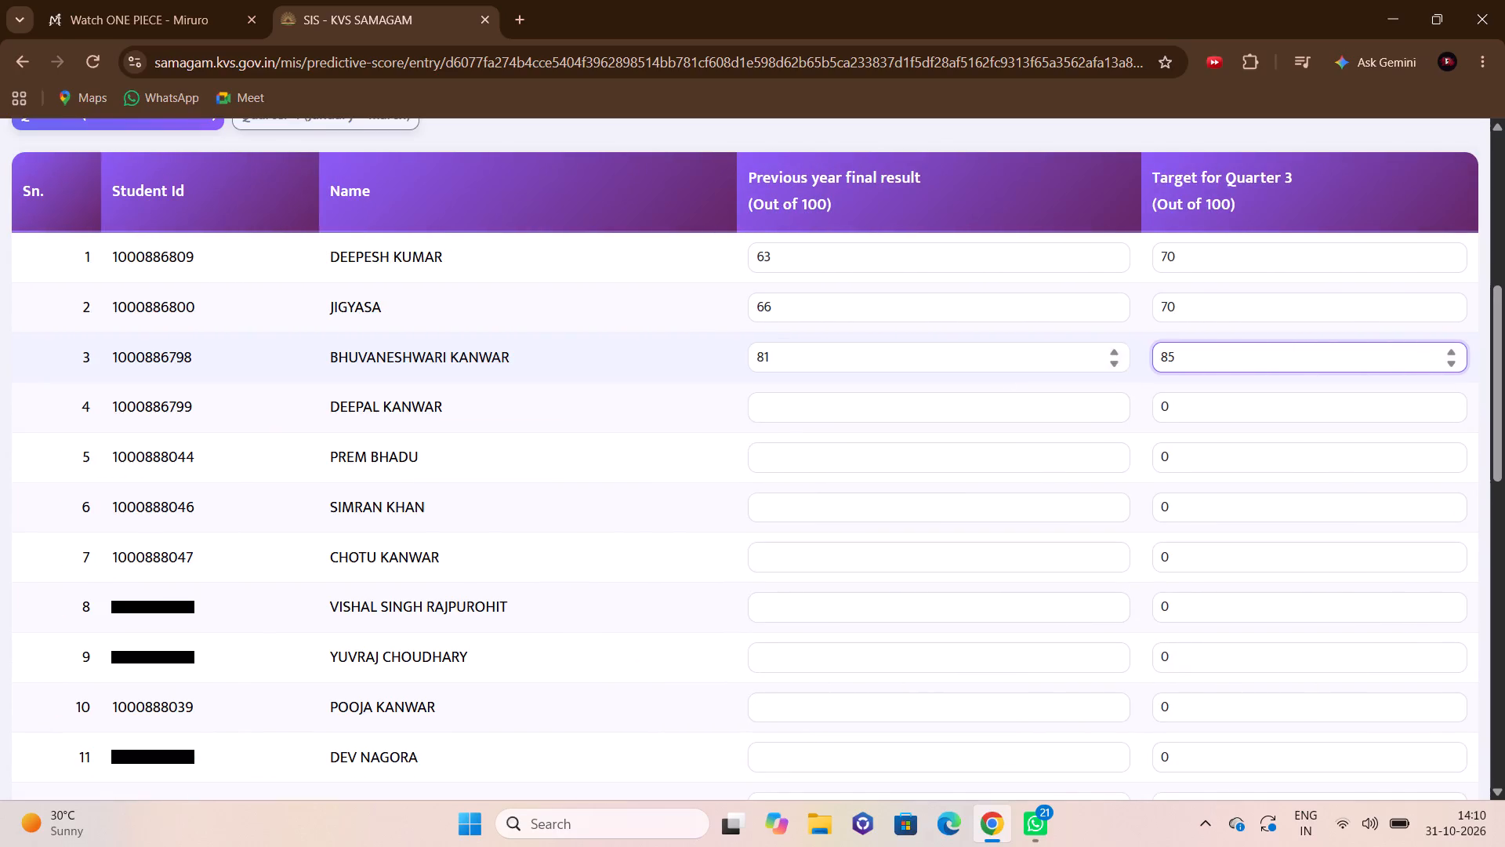
Enter previous year final results of 79, 66, 59 and 85 for the students in rows 4 to 7.
{"action": "left_click", "coordinate": [1020, 423]}
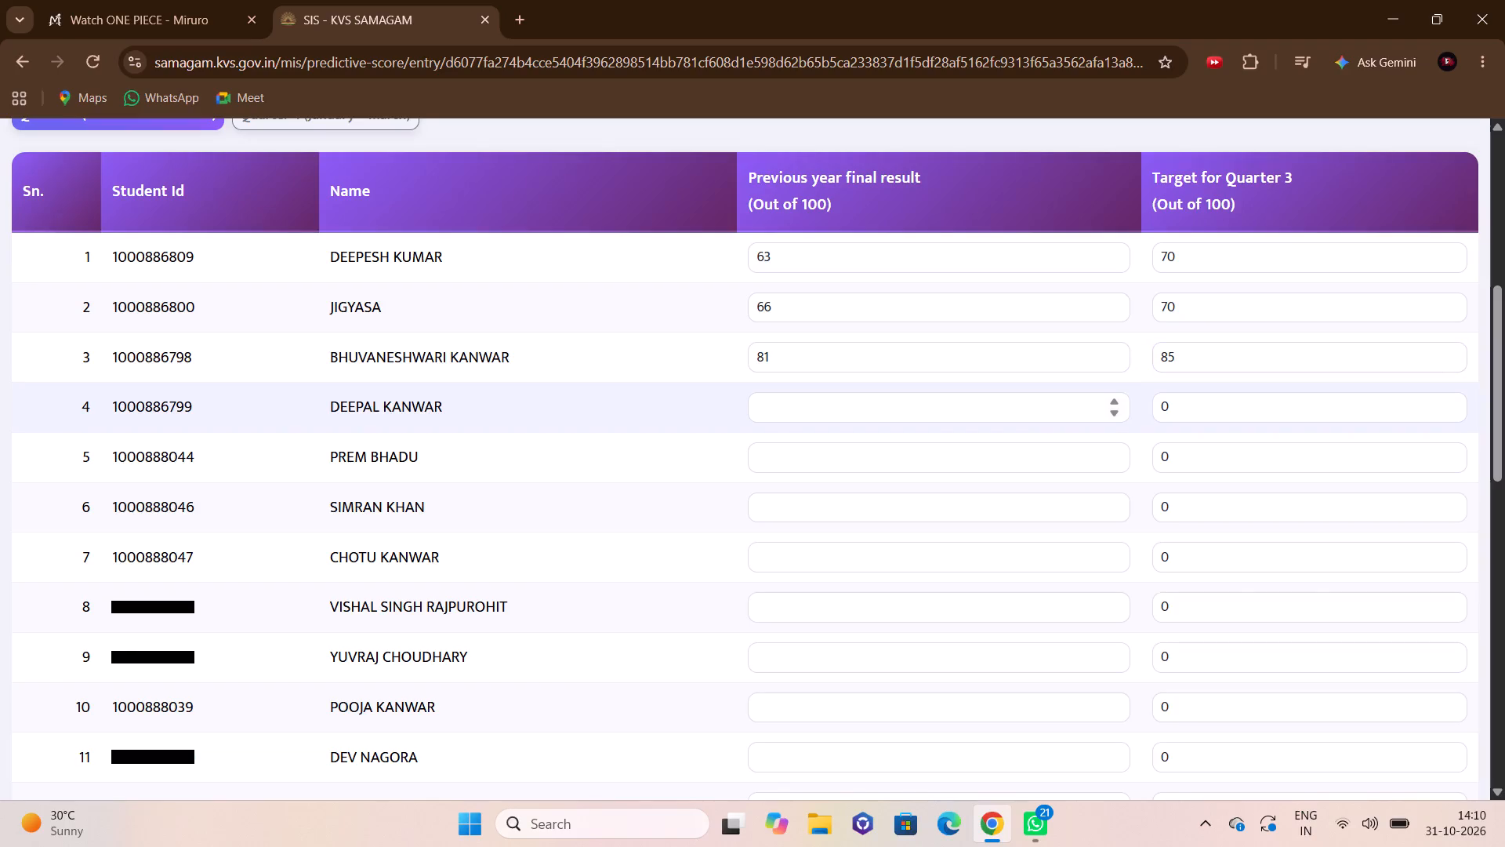
{"action": "left_click", "coordinate": [960, 392]}
{"action": "type", "text": "79"}
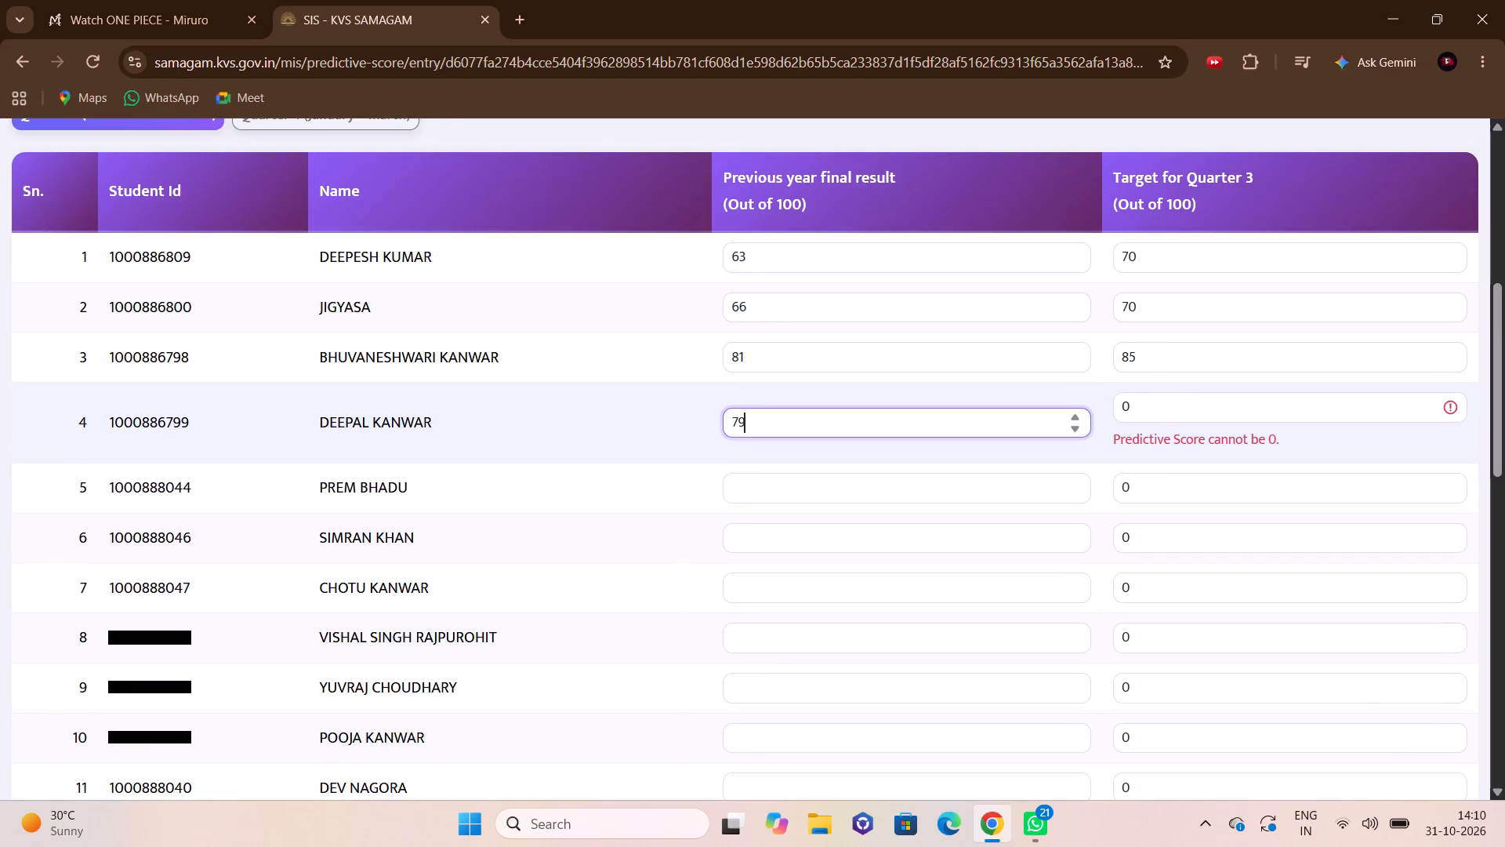
{"action": "left_click", "coordinate": [891, 482]}
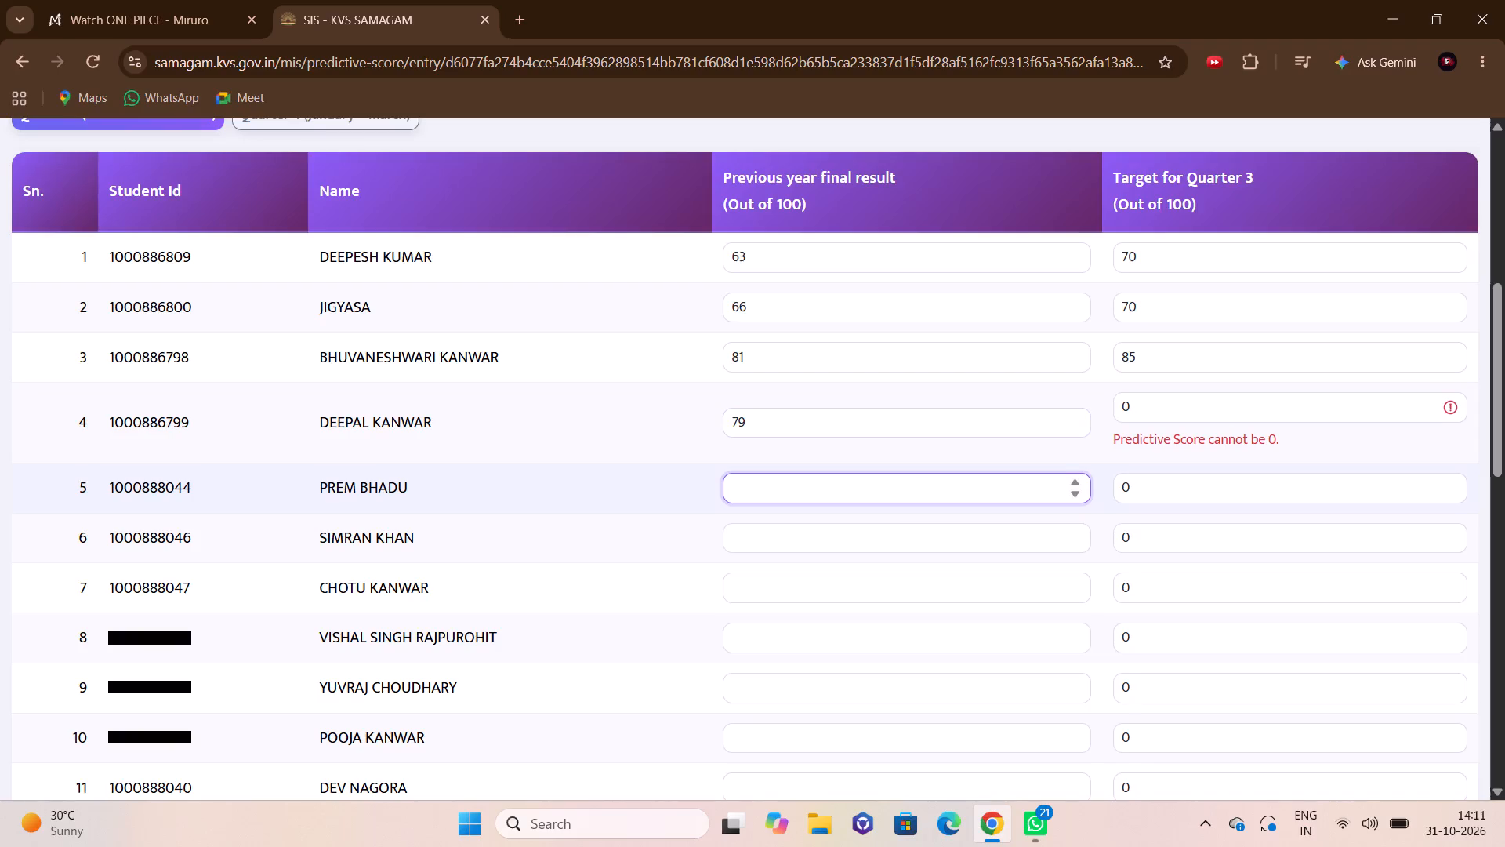
{"action": "type", "text": "66"}
{"action": "key", "text": "Return"}
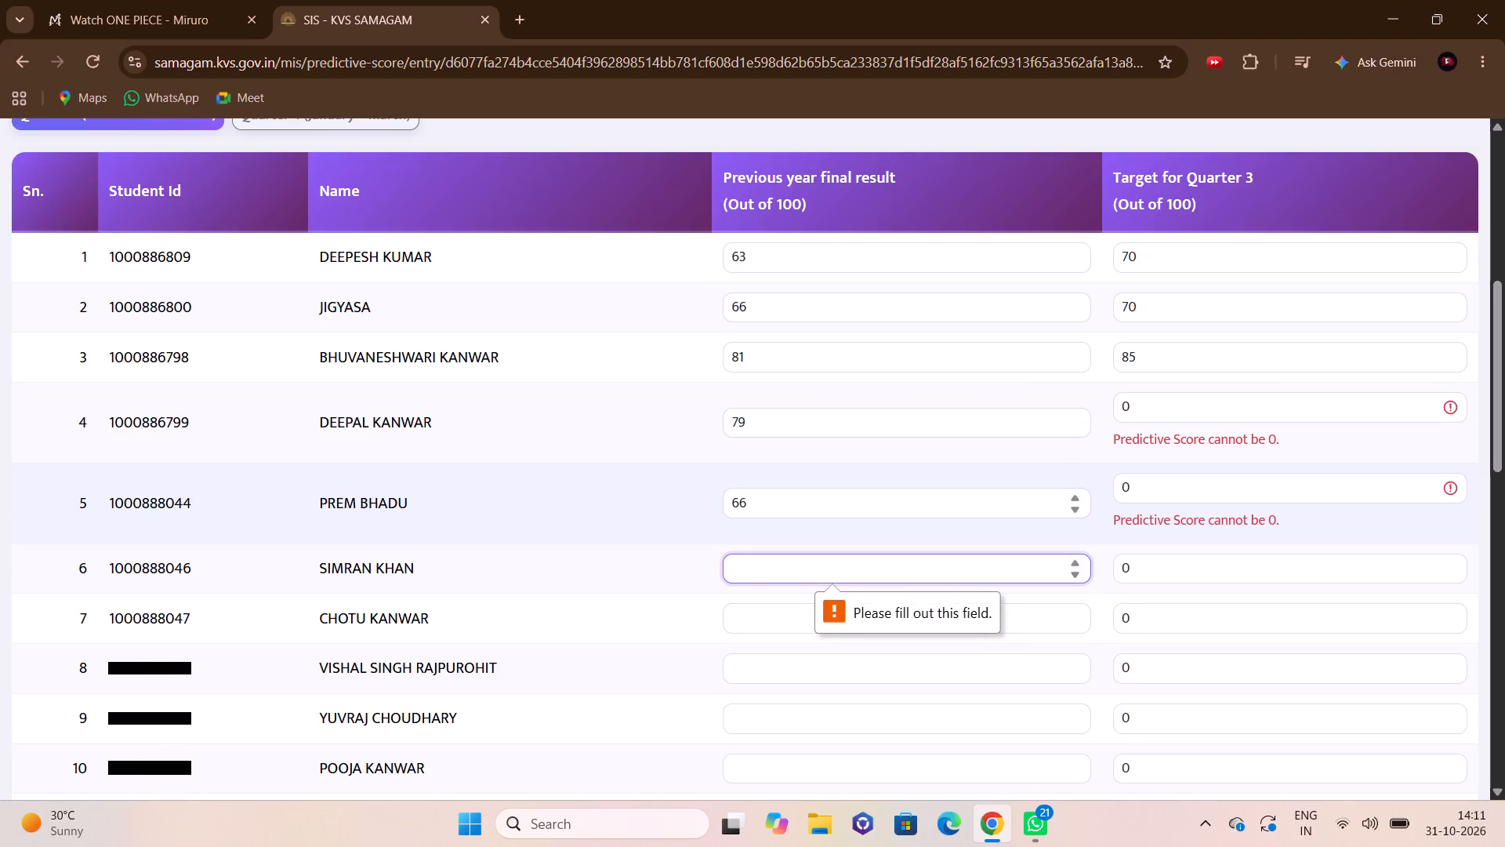
{"action": "type", "text": "59"}
{"action": "key", "text": "Return"}
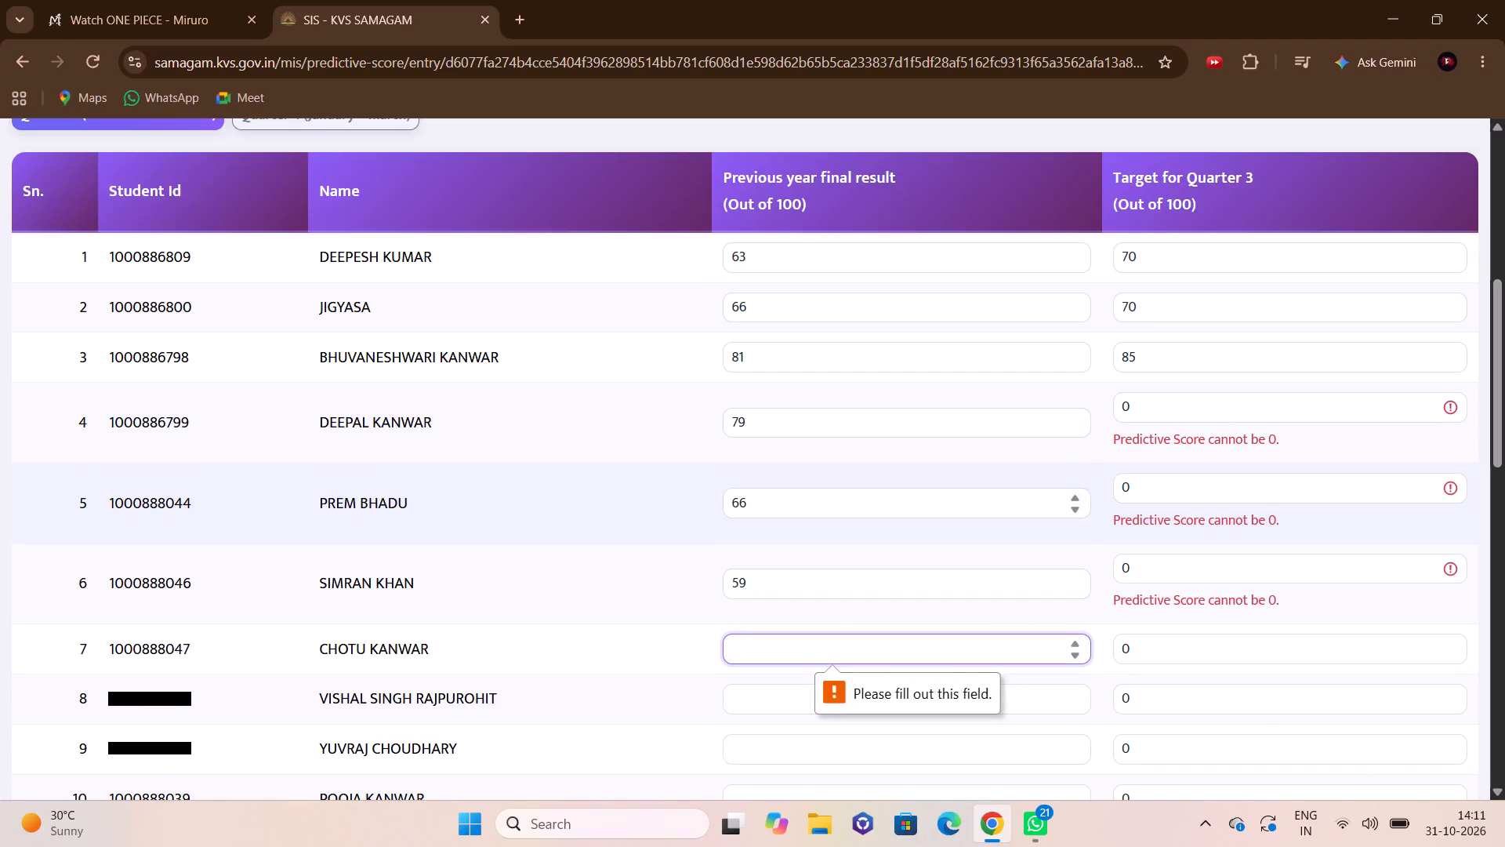
{"action": "type", "text": "85"}
{"action": "key", "text": "Return"}
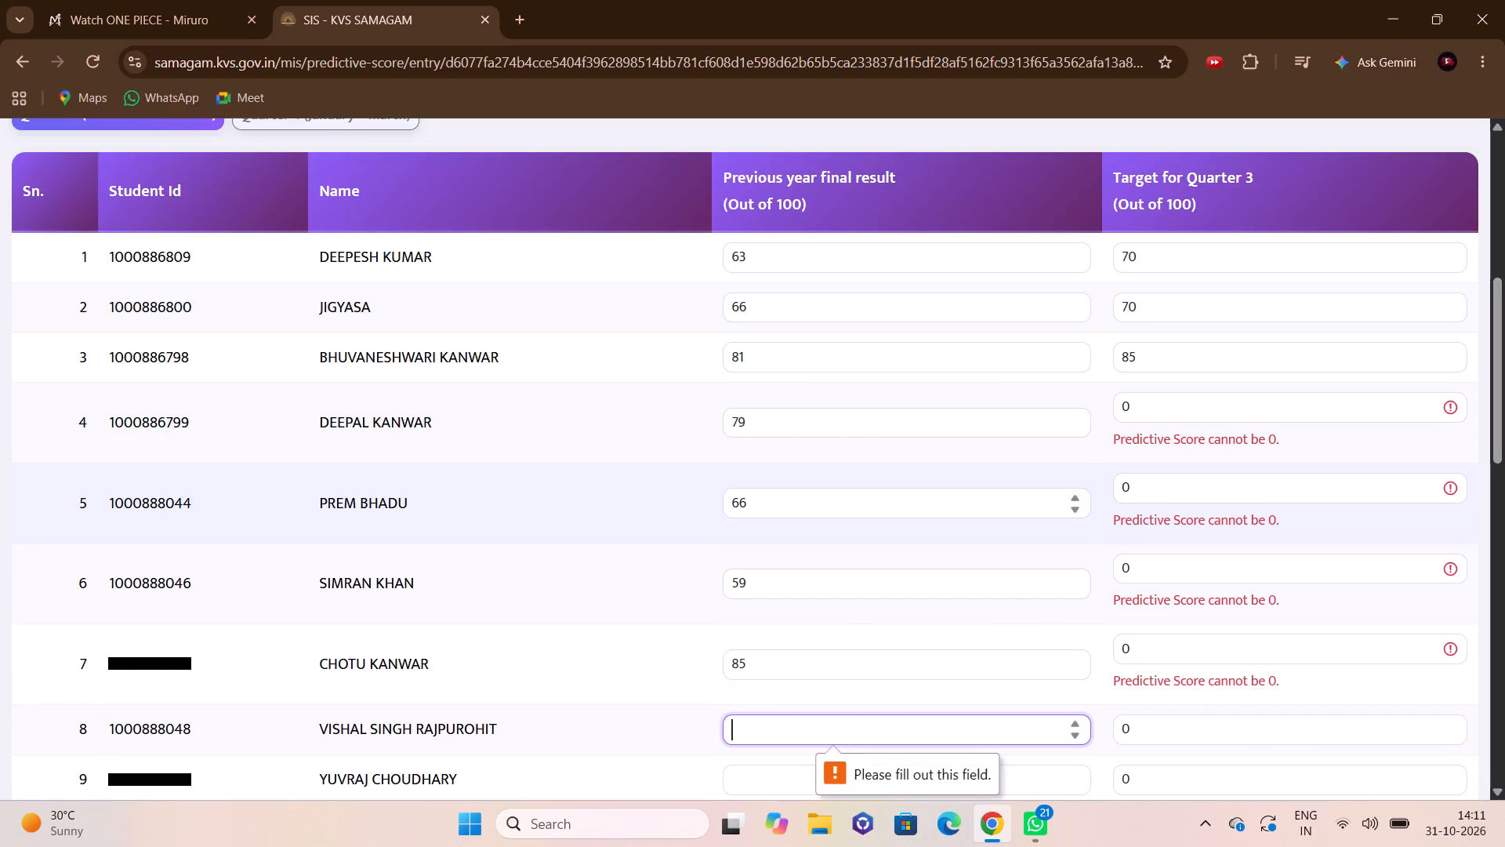
Enter previous year final results of 57, 63, 59 and 74 for the students in rows 8 to 11.
{"action": "scroll", "coordinate": [895, 473], "scroll_direction": "down", "scroll_amount": 3}
{"action": "type", "text": "57"}
{"action": "key", "text": "Return"}
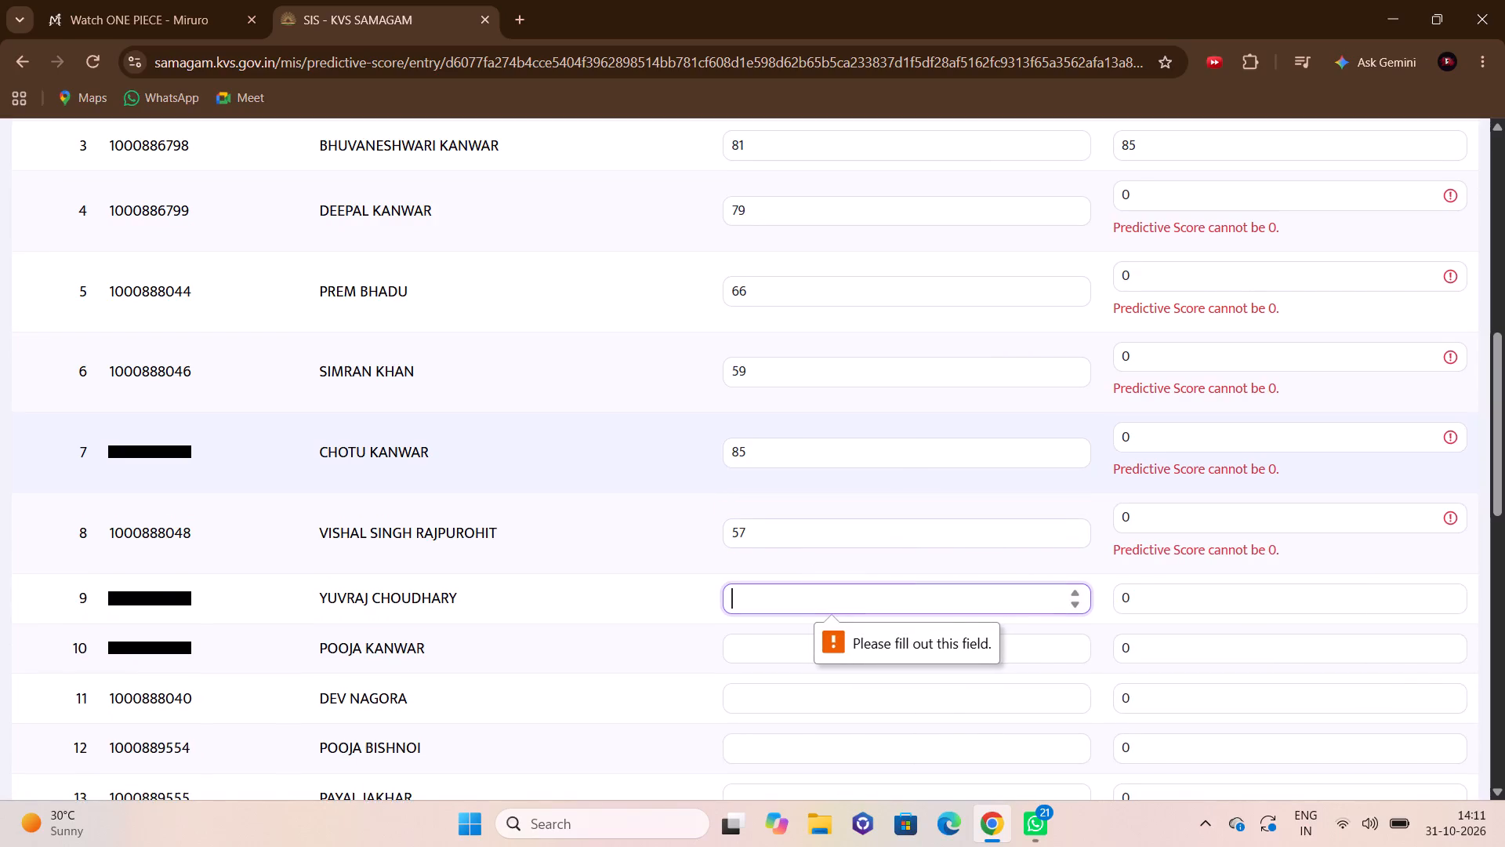
{"action": "type", "text": "63"}
{"action": "key", "text": "Return"}
{"action": "scroll", "coordinate": [895, 473], "scroll_direction": "down", "scroll_amount": 1}
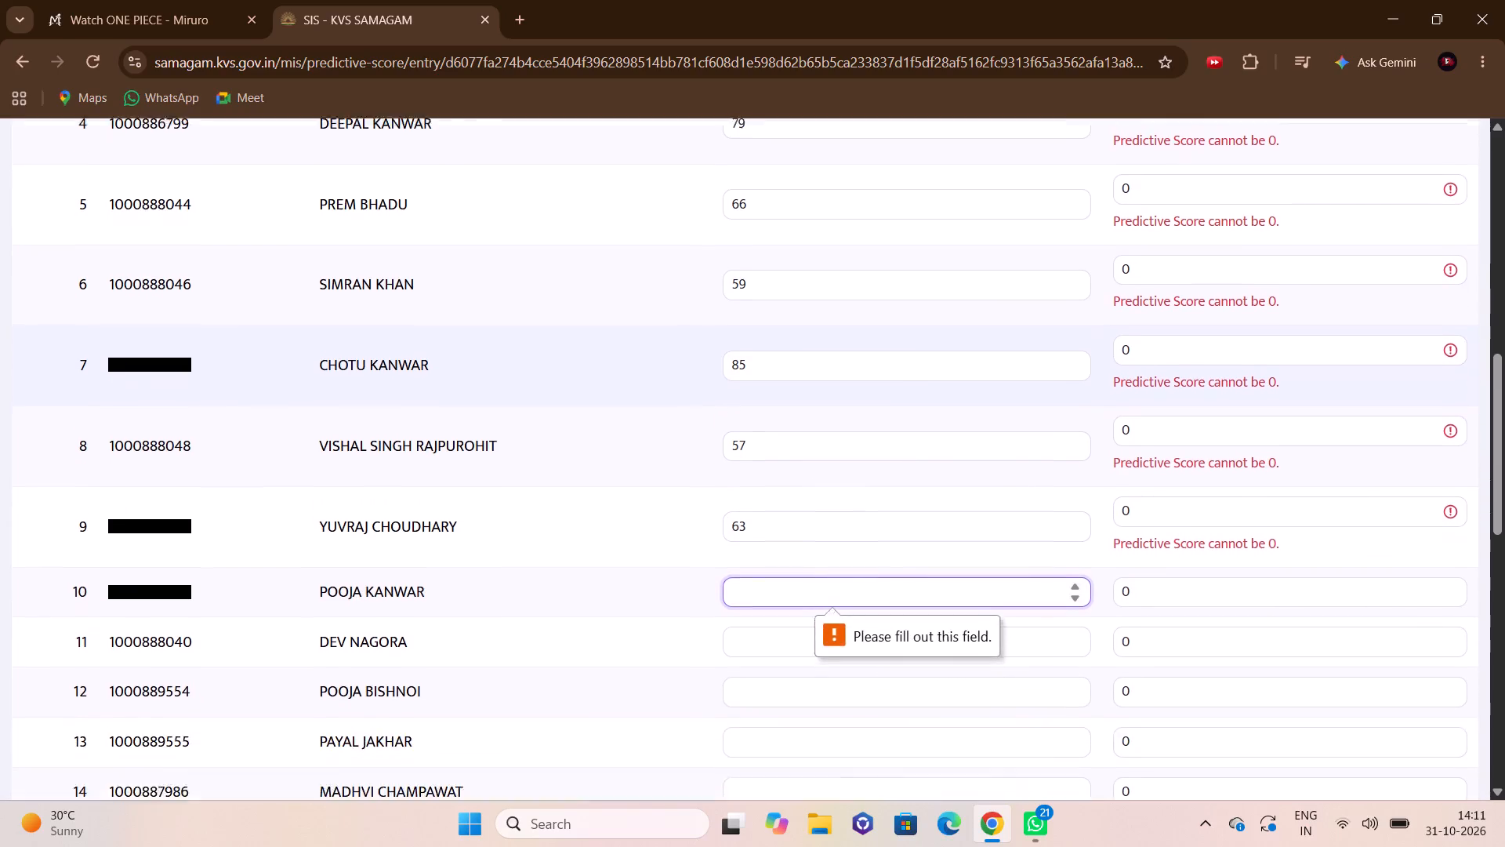
{"action": "scroll", "coordinate": [895, 473], "scroll_direction": "down", "scroll_amount": 2}
{"action": "type", "text": "59"}
{"action": "key", "text": "Return"}
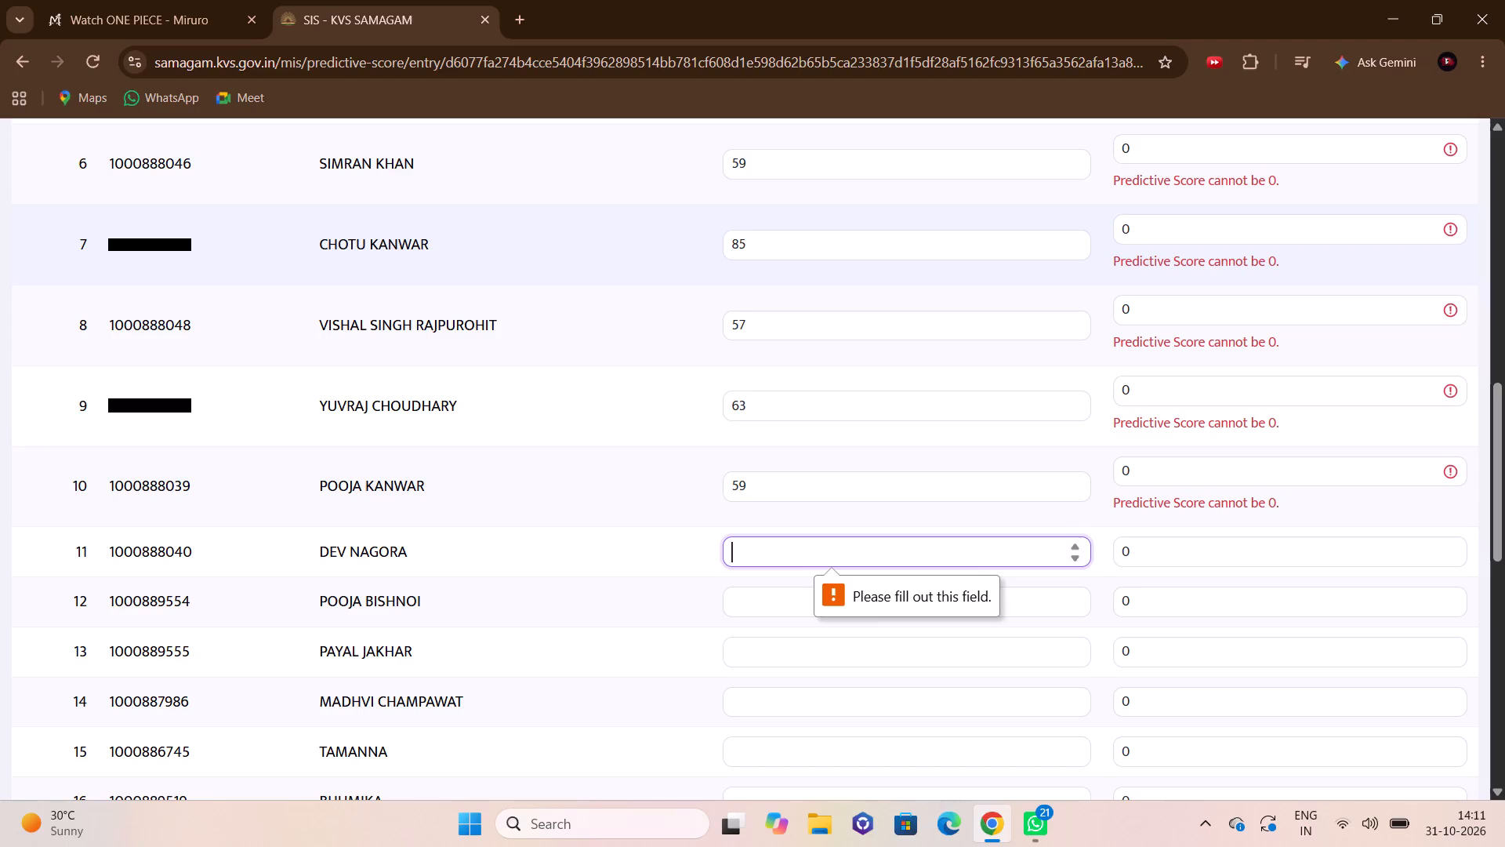
{"action": "type", "text": "74"}
{"action": "key", "text": "Return"}
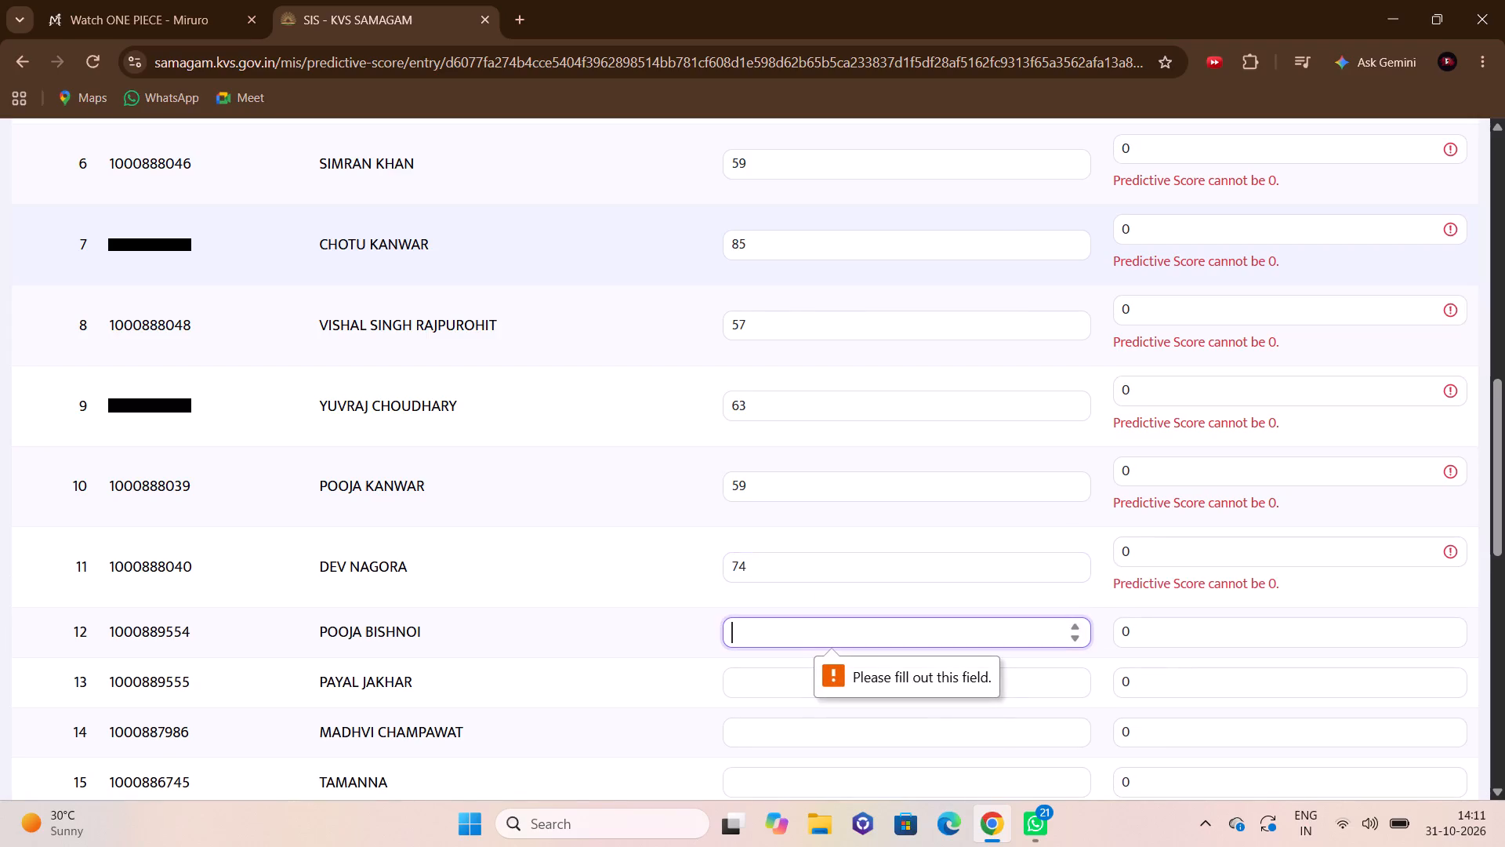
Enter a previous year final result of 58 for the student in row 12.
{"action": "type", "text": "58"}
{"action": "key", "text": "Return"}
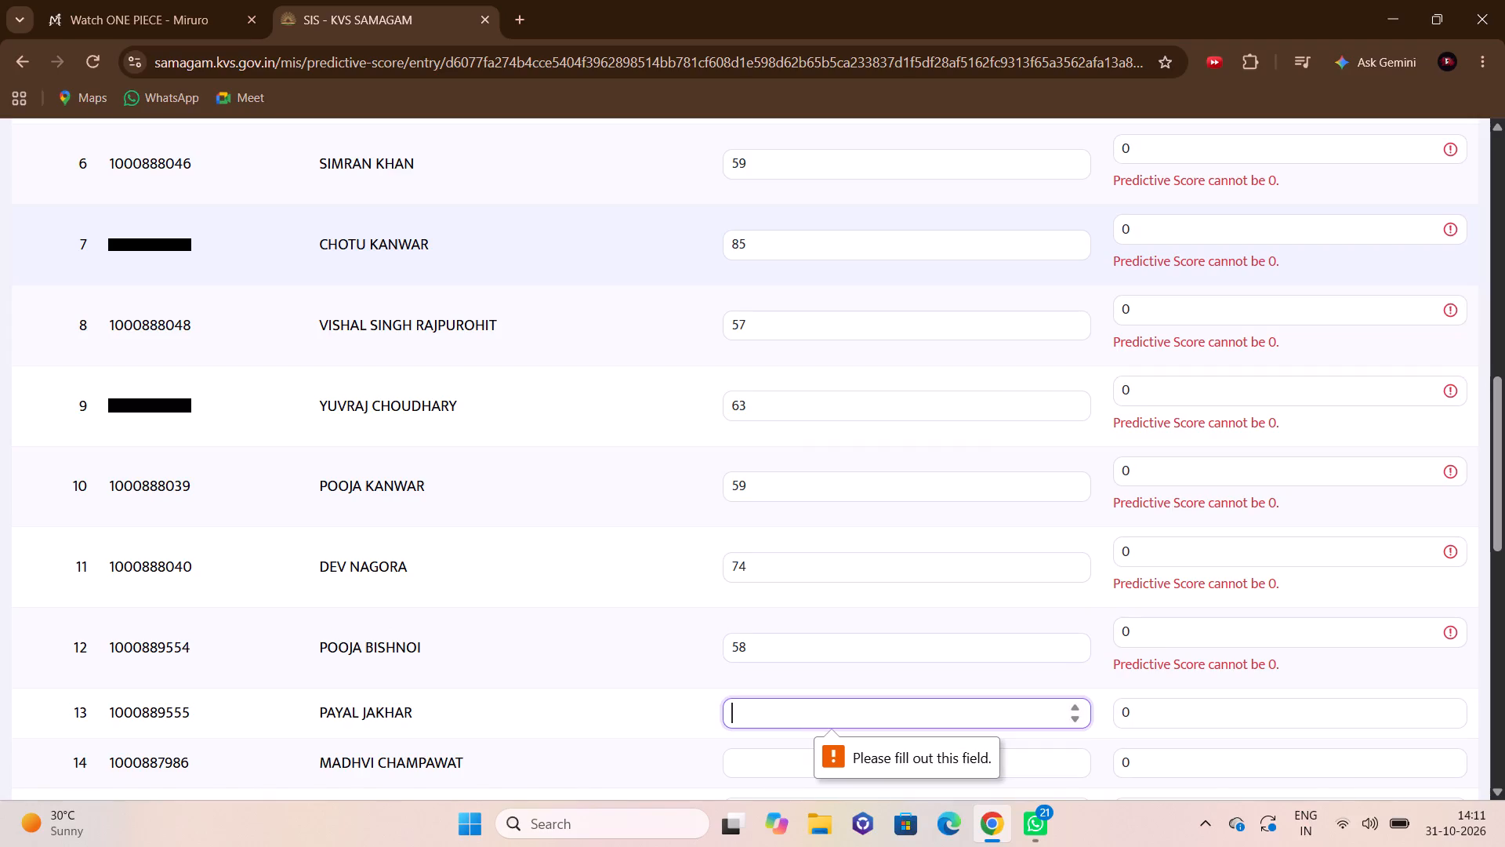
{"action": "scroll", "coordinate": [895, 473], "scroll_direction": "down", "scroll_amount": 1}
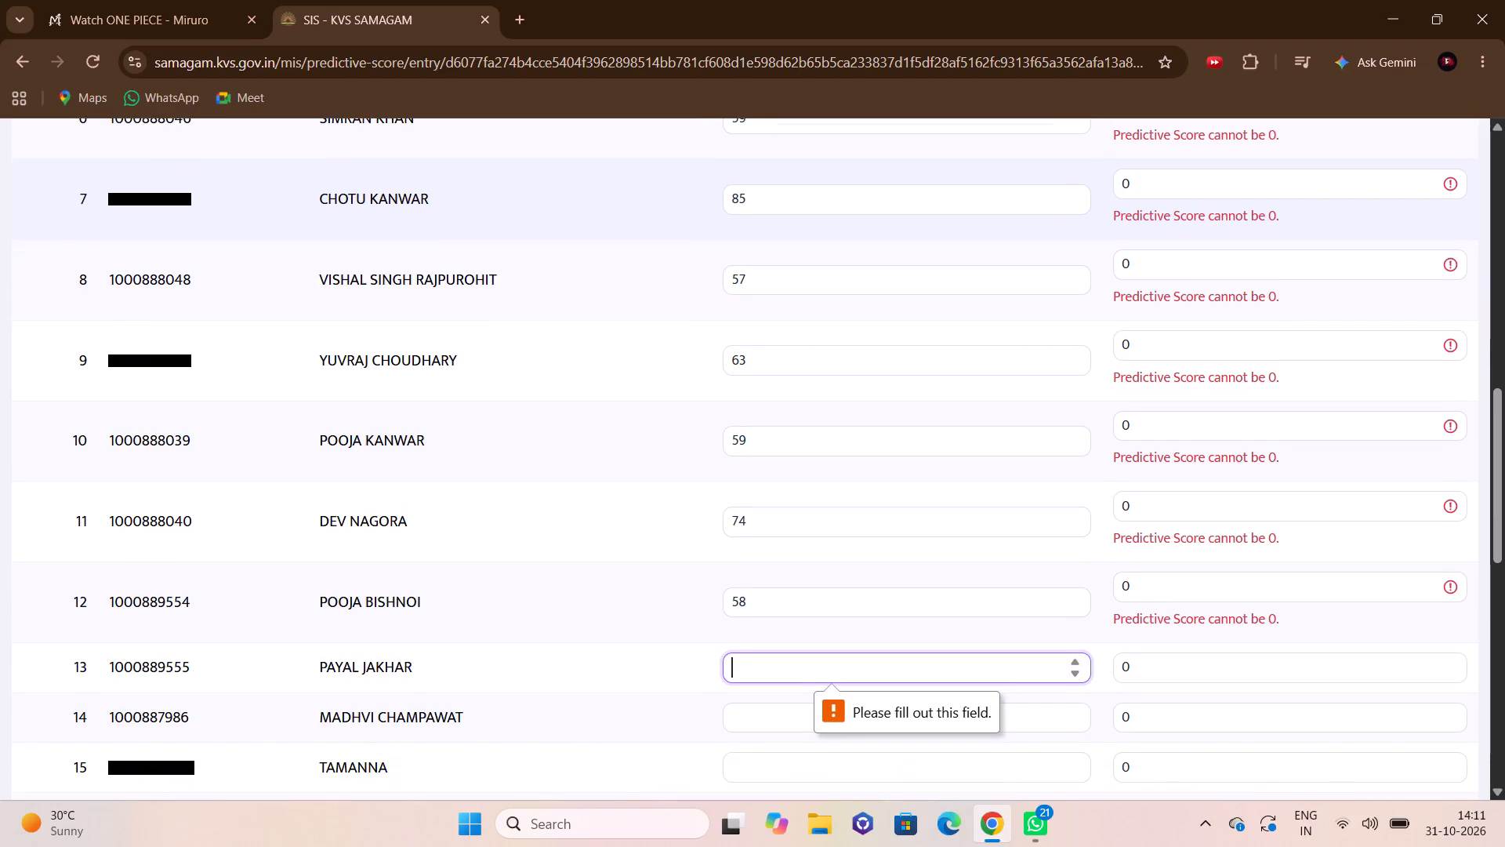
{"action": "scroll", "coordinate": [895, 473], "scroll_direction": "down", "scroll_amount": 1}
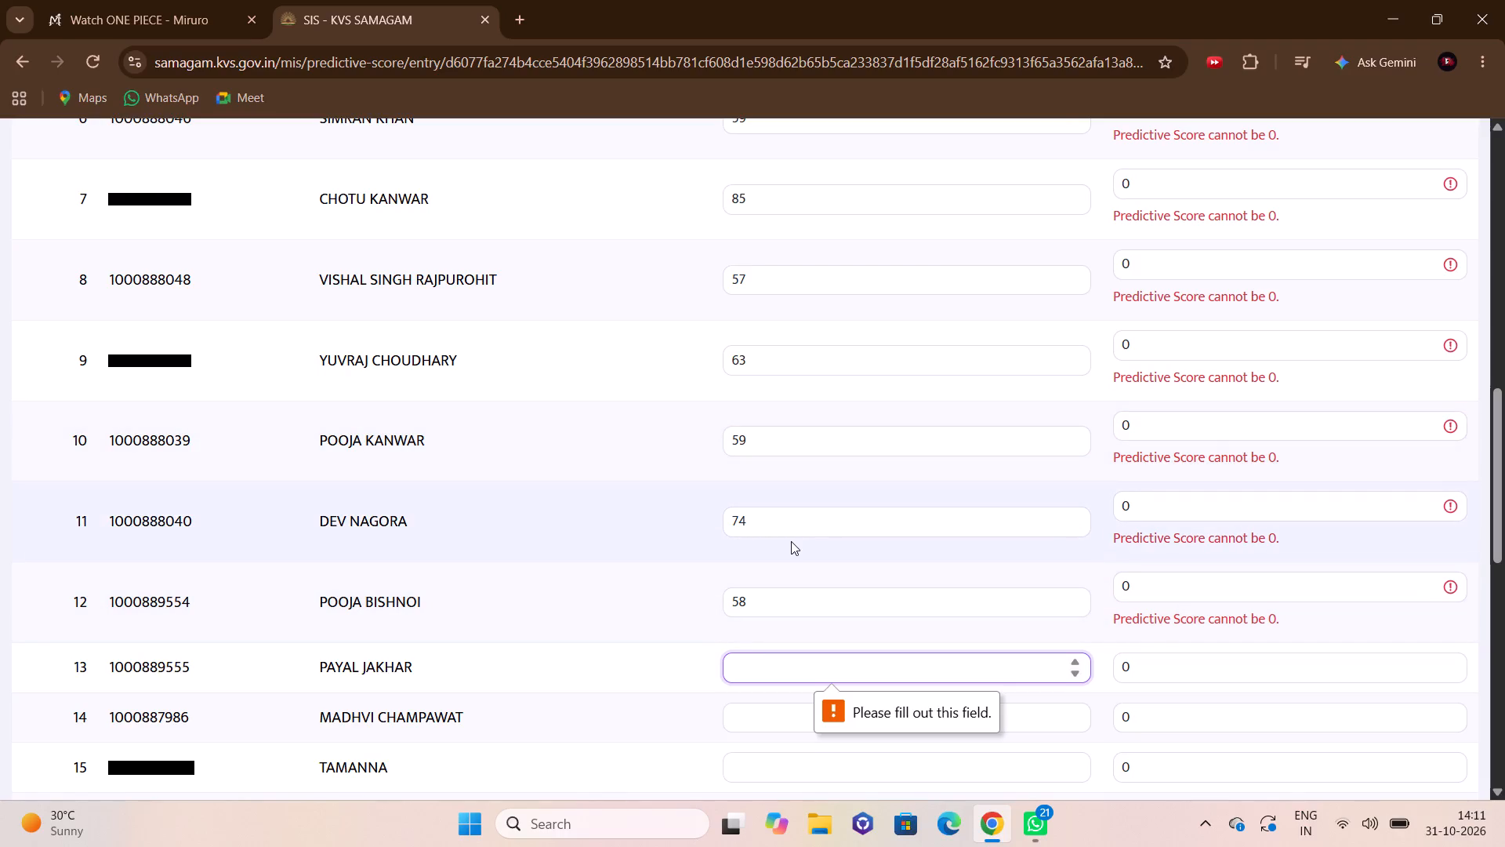
Change the previous year final result in row 12 to 82 and enter 83 for the student in row 13.
{"action": "left_click", "coordinate": [762, 607]}
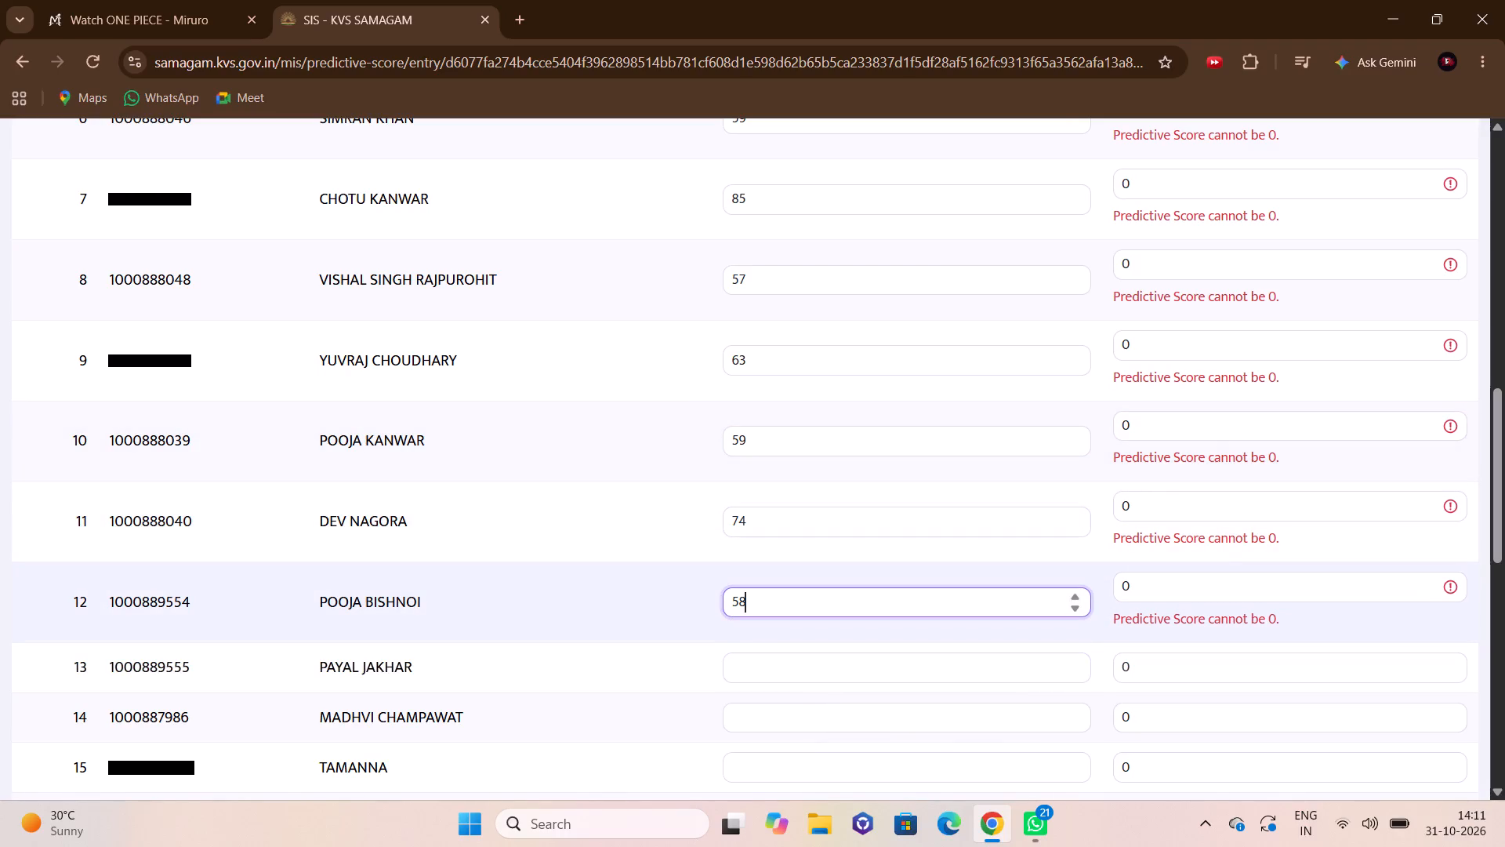
{"action": "key", "text": "BackSpace"}
{"action": "key", "text": "BackSpace"}
{"action": "type", "text": "82"}
{"action": "key", "text": "Return"}
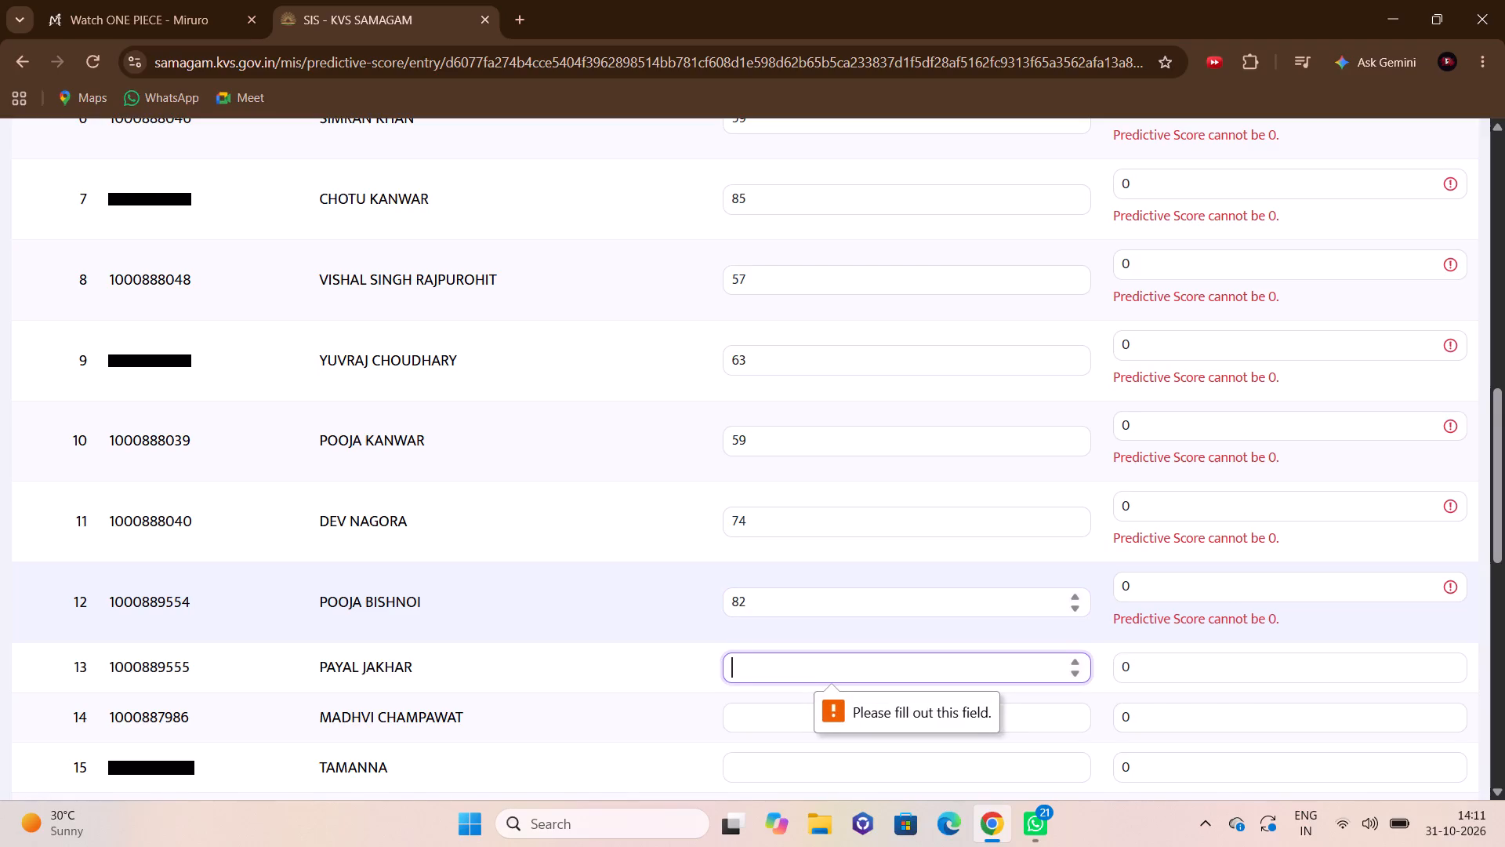
{"action": "type", "text": "83"}
{"action": "key", "text": "Return"}
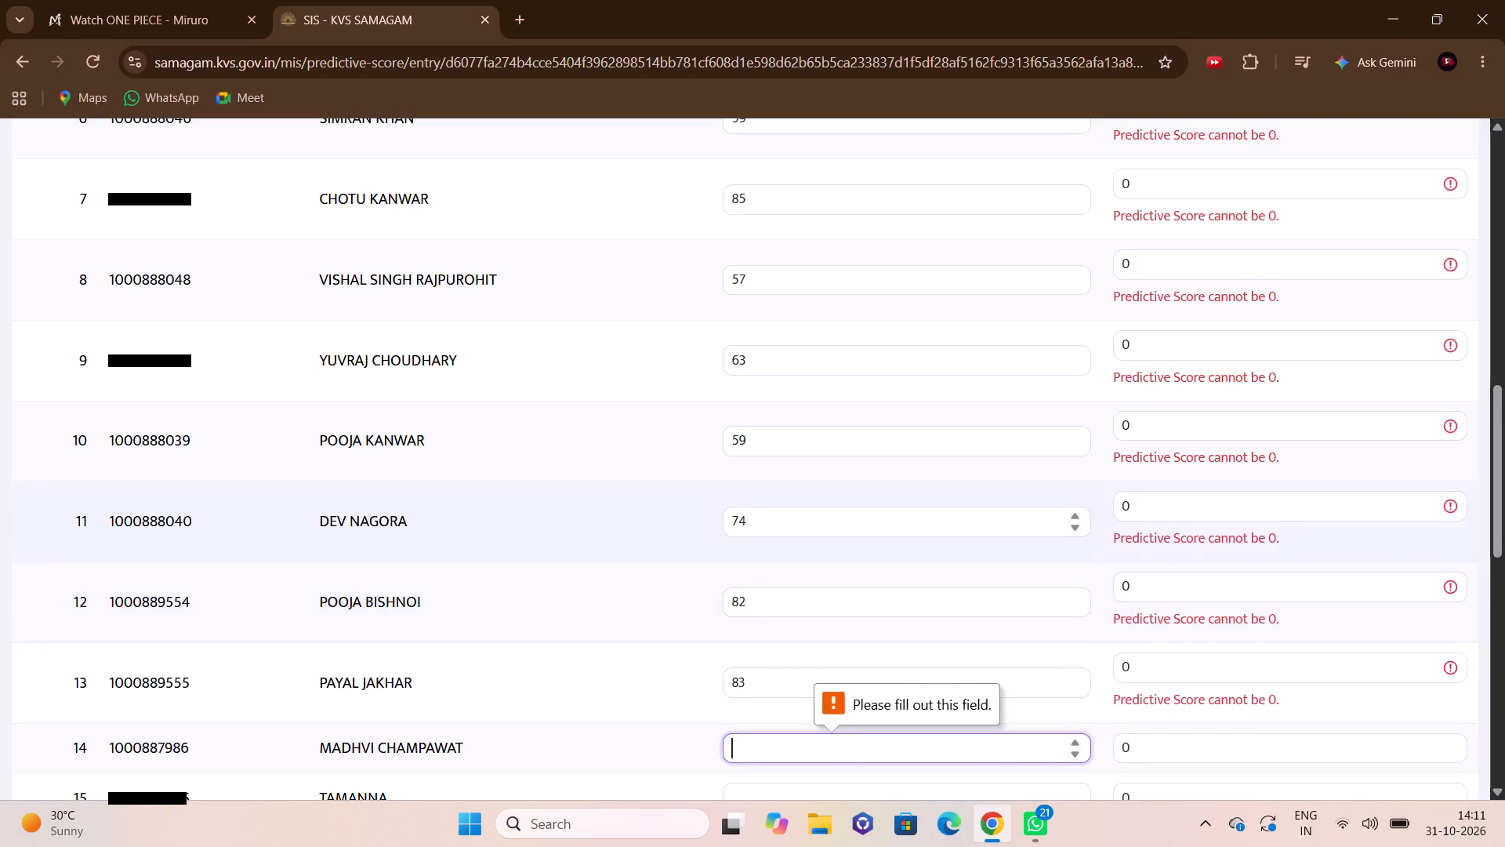
Enter previous year final results of 70, 69, 80 and 65 for the students in rows 14 to 17.
{"action": "scroll", "coordinate": [770, 536], "scroll_direction": "down", "scroll_amount": 1}
{"action": "type", "text": "70"}
{"action": "key", "text": "Return"}
{"action": "scroll", "coordinate": [770, 536], "scroll_direction": "down", "scroll_amount": 1}
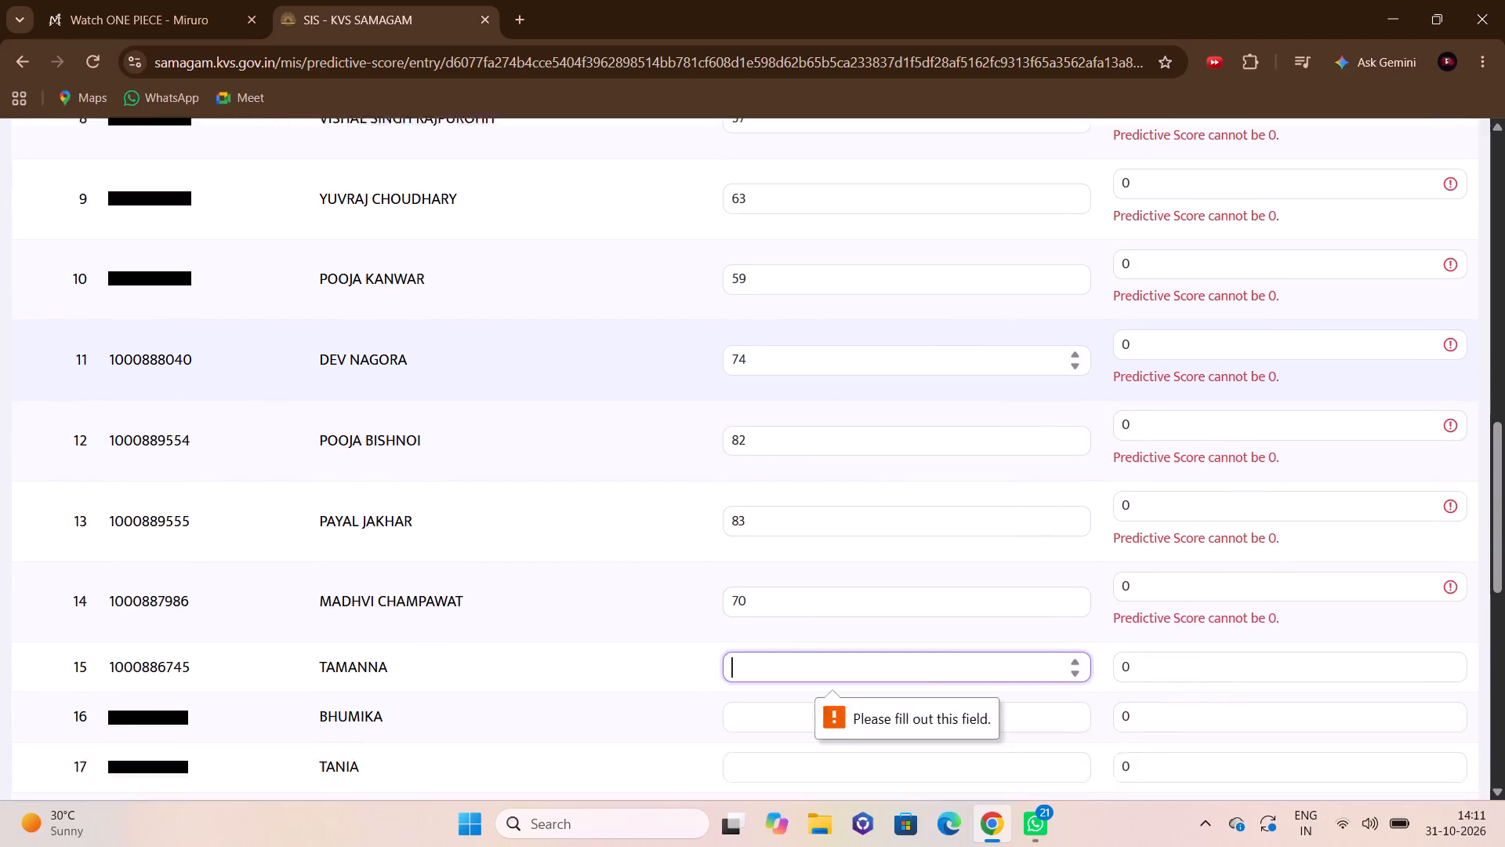
{"action": "scroll", "coordinate": [770, 536], "scroll_direction": "down", "scroll_amount": 2}
{"action": "type", "text": "69"}
{"action": "key", "text": "Return"}
{"action": "scroll", "coordinate": [770, 536], "scroll_direction": "down", "scroll_amount": 1}
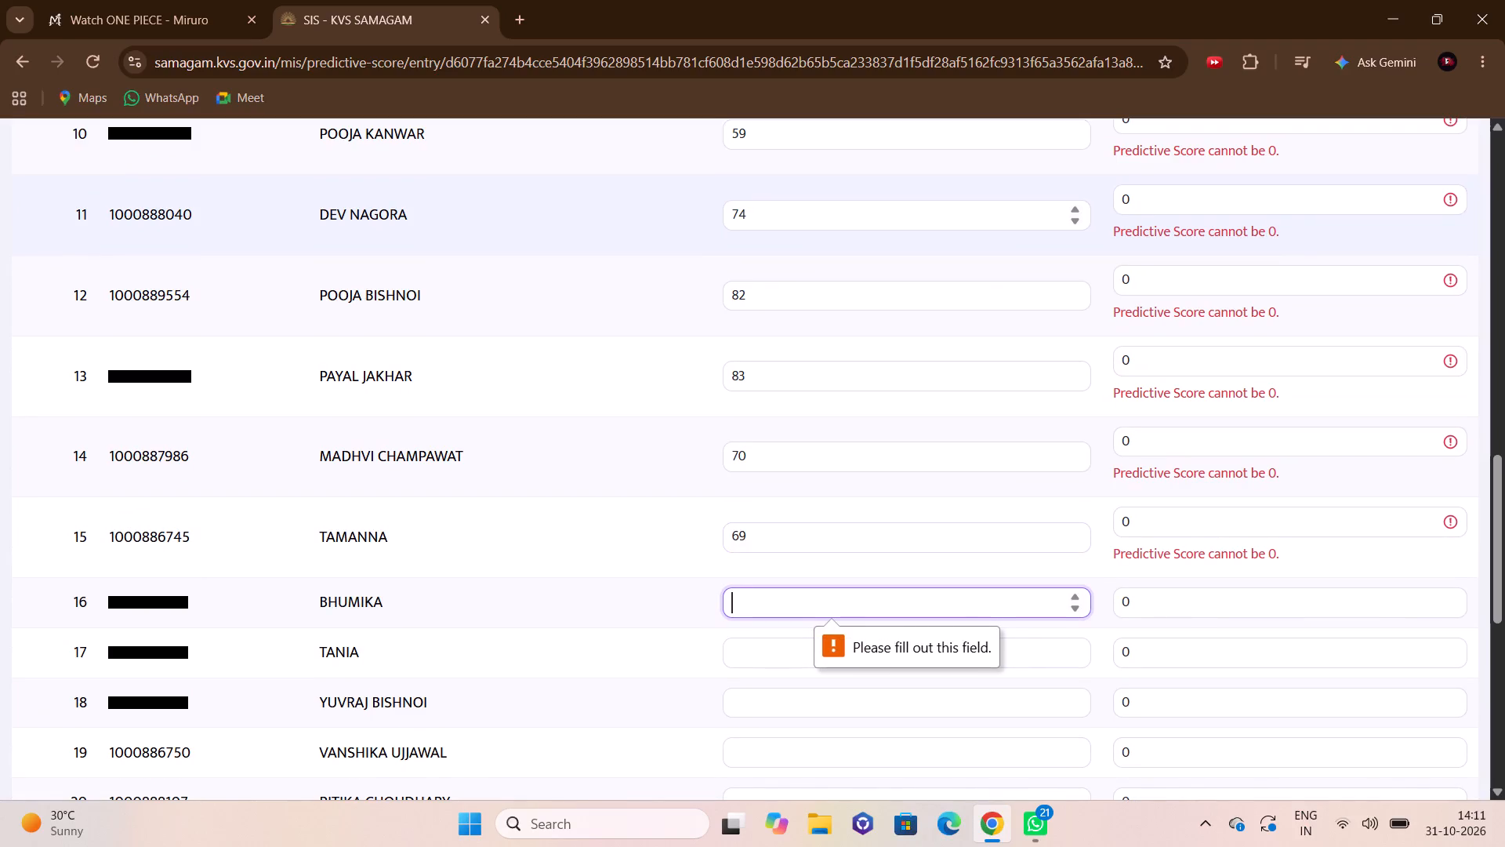
{"action": "type", "text": "80"}
{"action": "key", "text": "Return"}
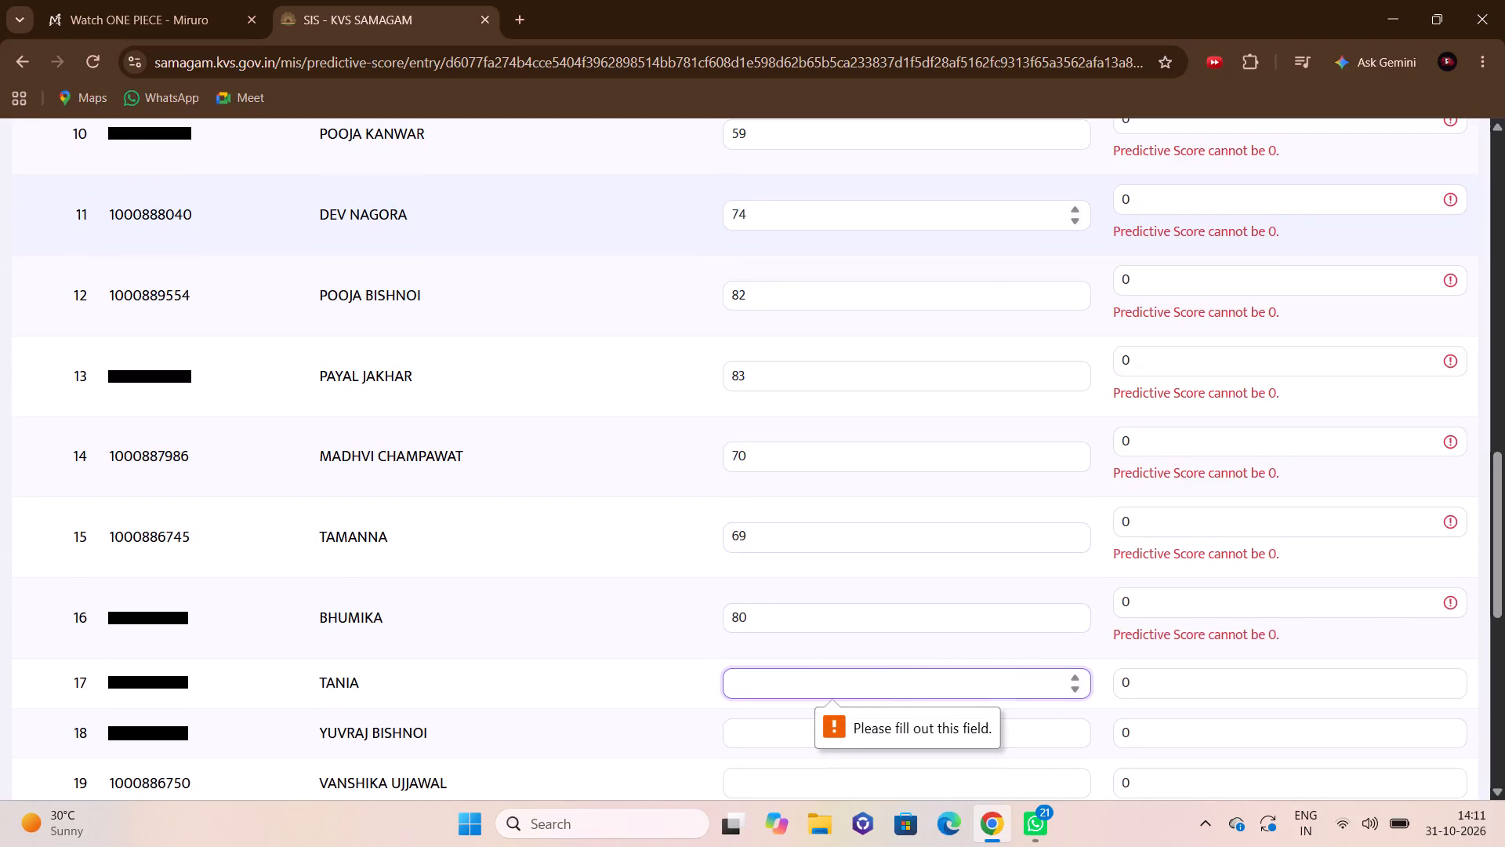
{"action": "type", "text": "65"}
{"action": "key", "text": "Return"}
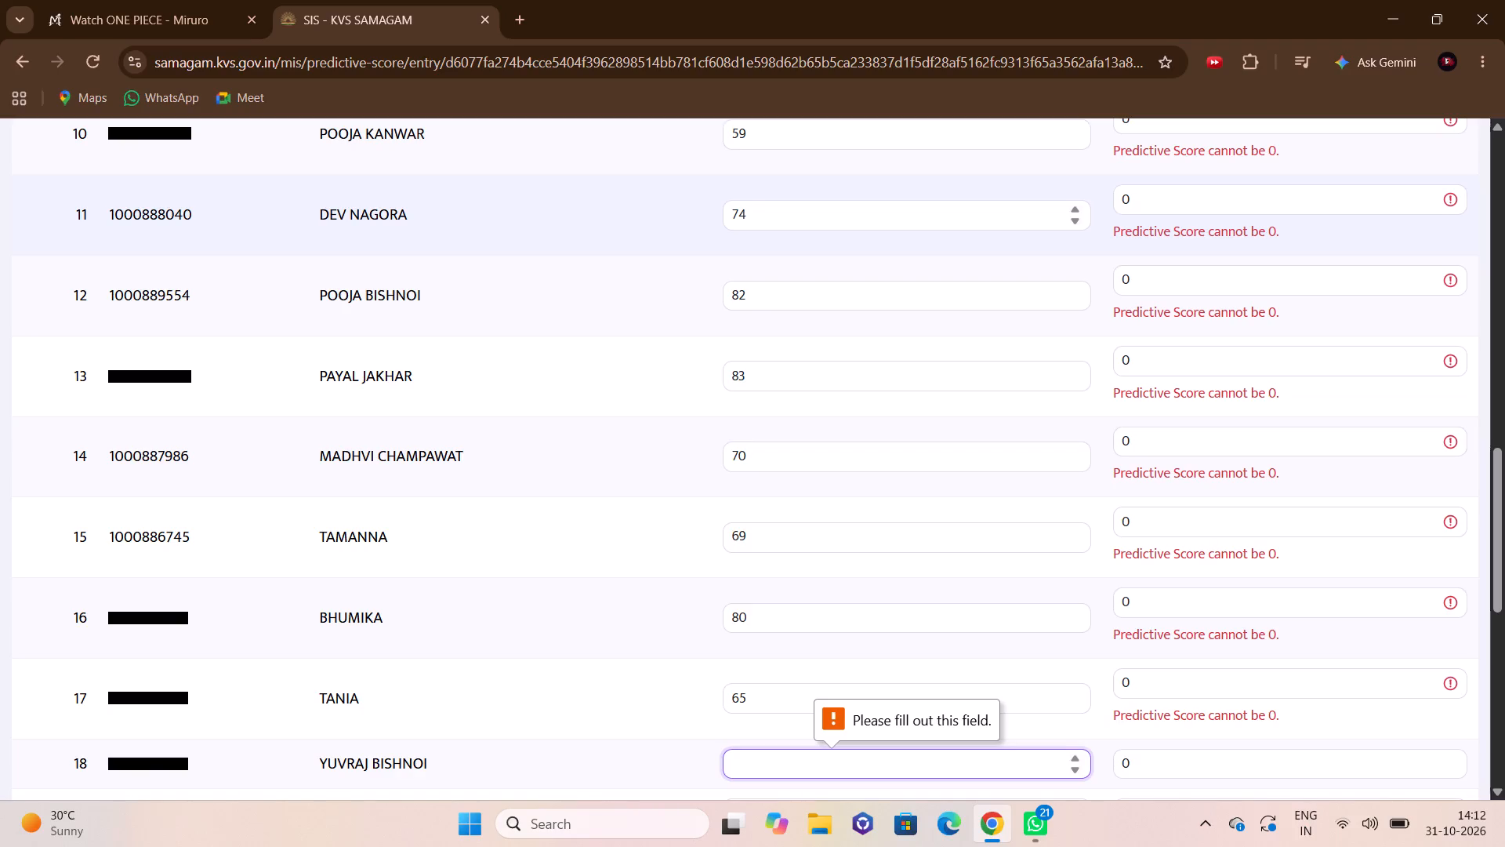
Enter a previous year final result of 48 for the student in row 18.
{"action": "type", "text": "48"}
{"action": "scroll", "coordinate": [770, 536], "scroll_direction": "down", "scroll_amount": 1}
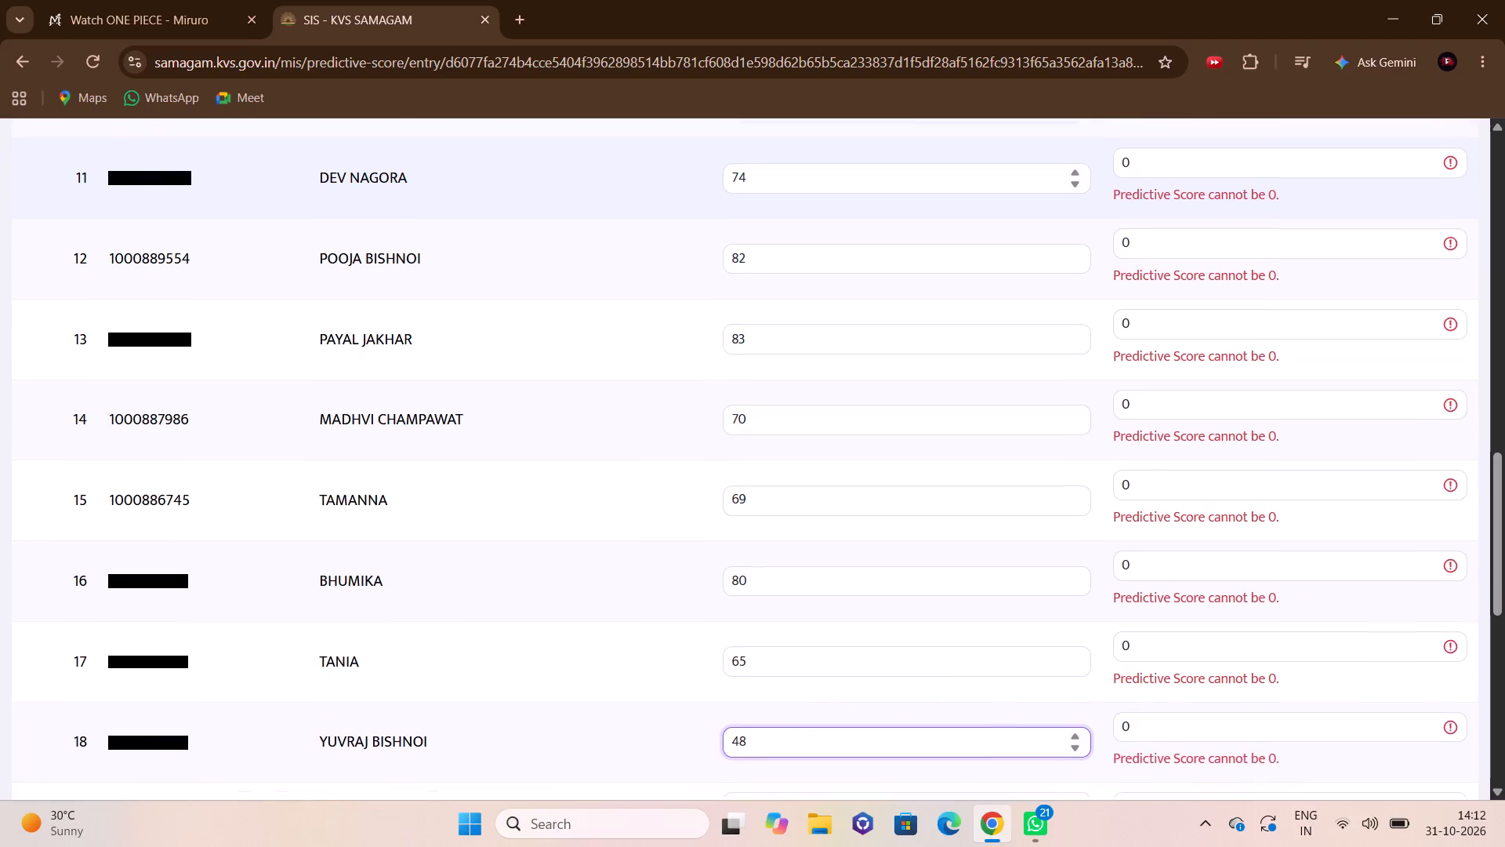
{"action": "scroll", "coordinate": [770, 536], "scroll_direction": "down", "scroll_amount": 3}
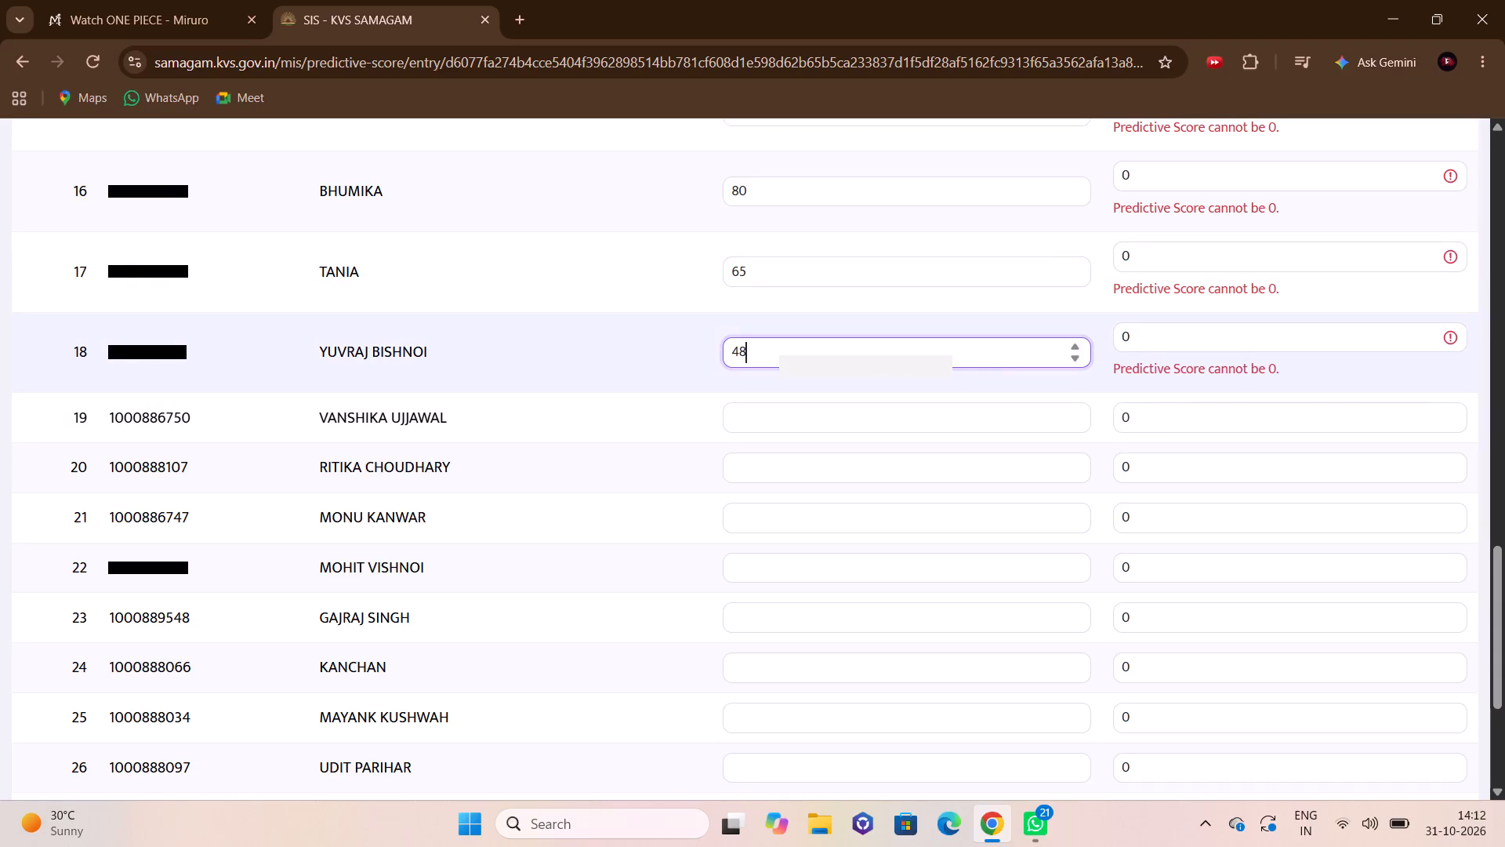
Change the previous year final result in row 18 to 50 and enter 83 for the student in row 19.
{"action": "key", "text": "BackSpace"}
{"action": "key", "text": "BackSpace"}
{"action": "type", "text": "50"}
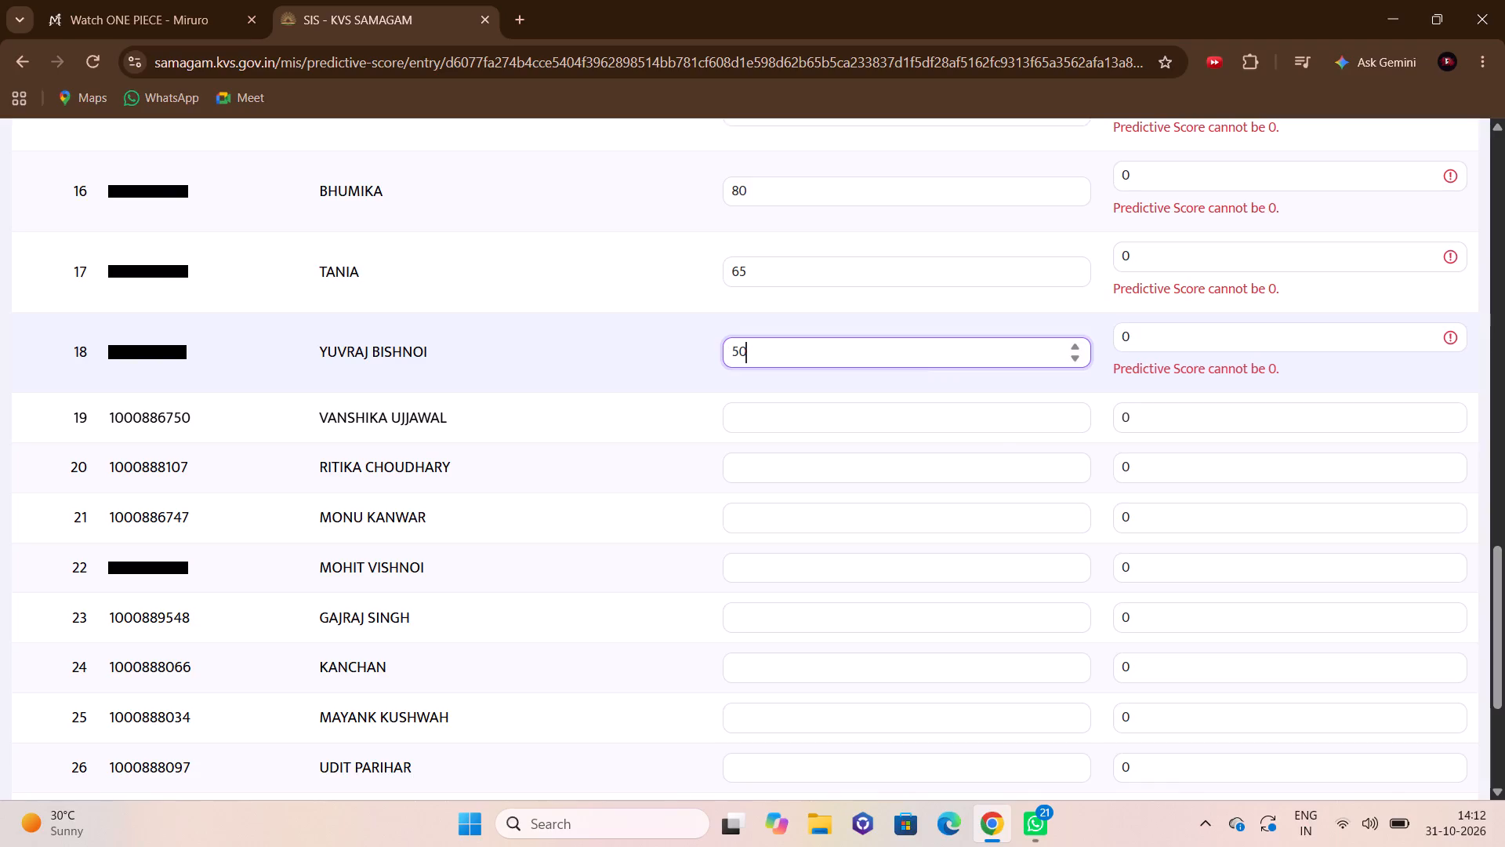
{"action": "key", "text": "Return"}
{"action": "type", "text": "83"}
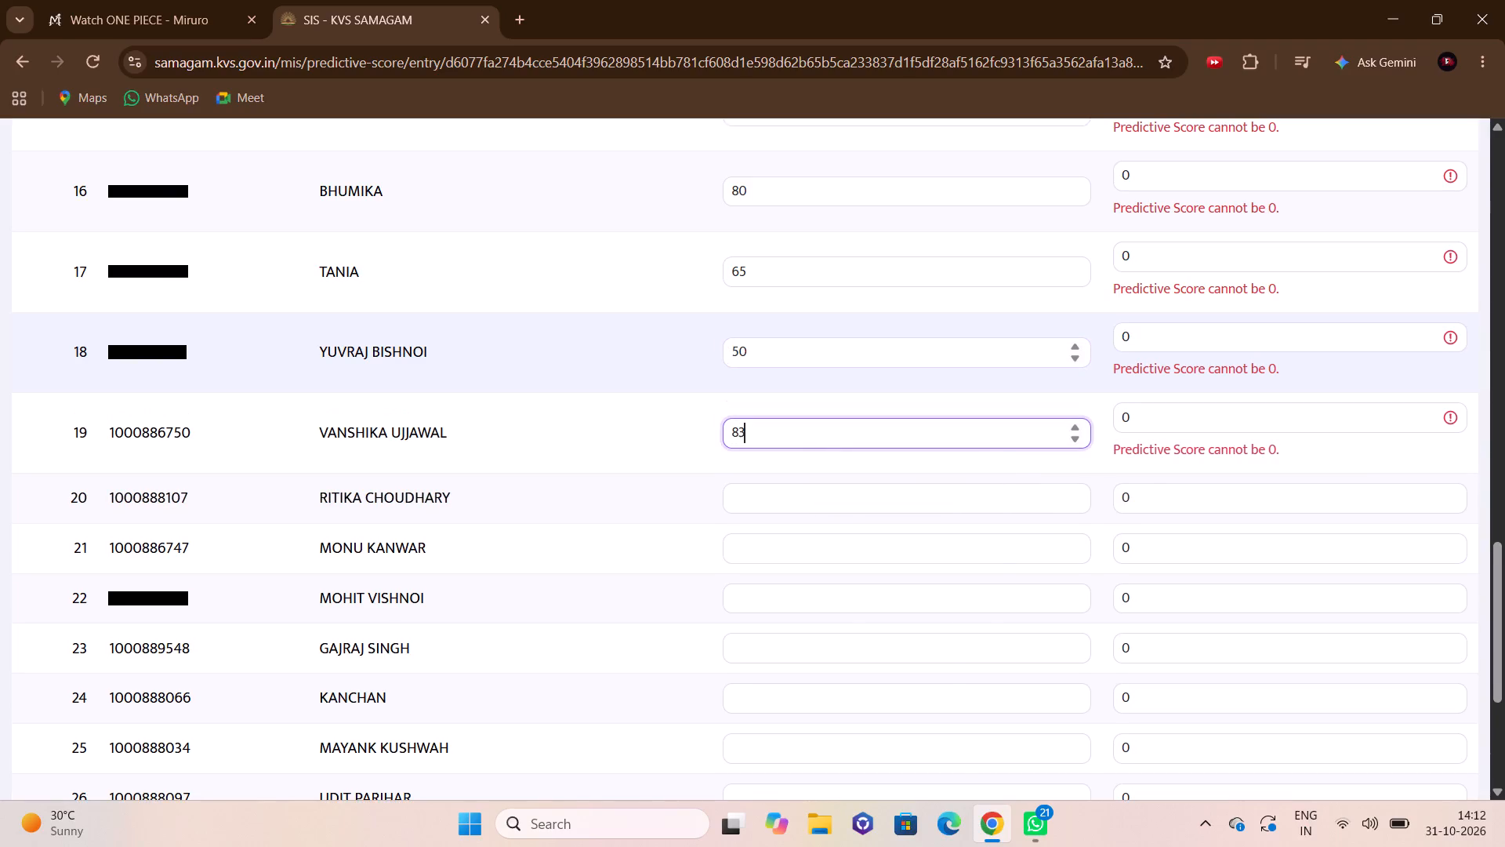
Enter previous year final results of 80, 86, 85 and 74 for the students in rows 20 to 23.
{"action": "key", "text": "Return"}
{"action": "scroll", "coordinate": [770, 340], "scroll_direction": "down", "scroll_amount": 1}
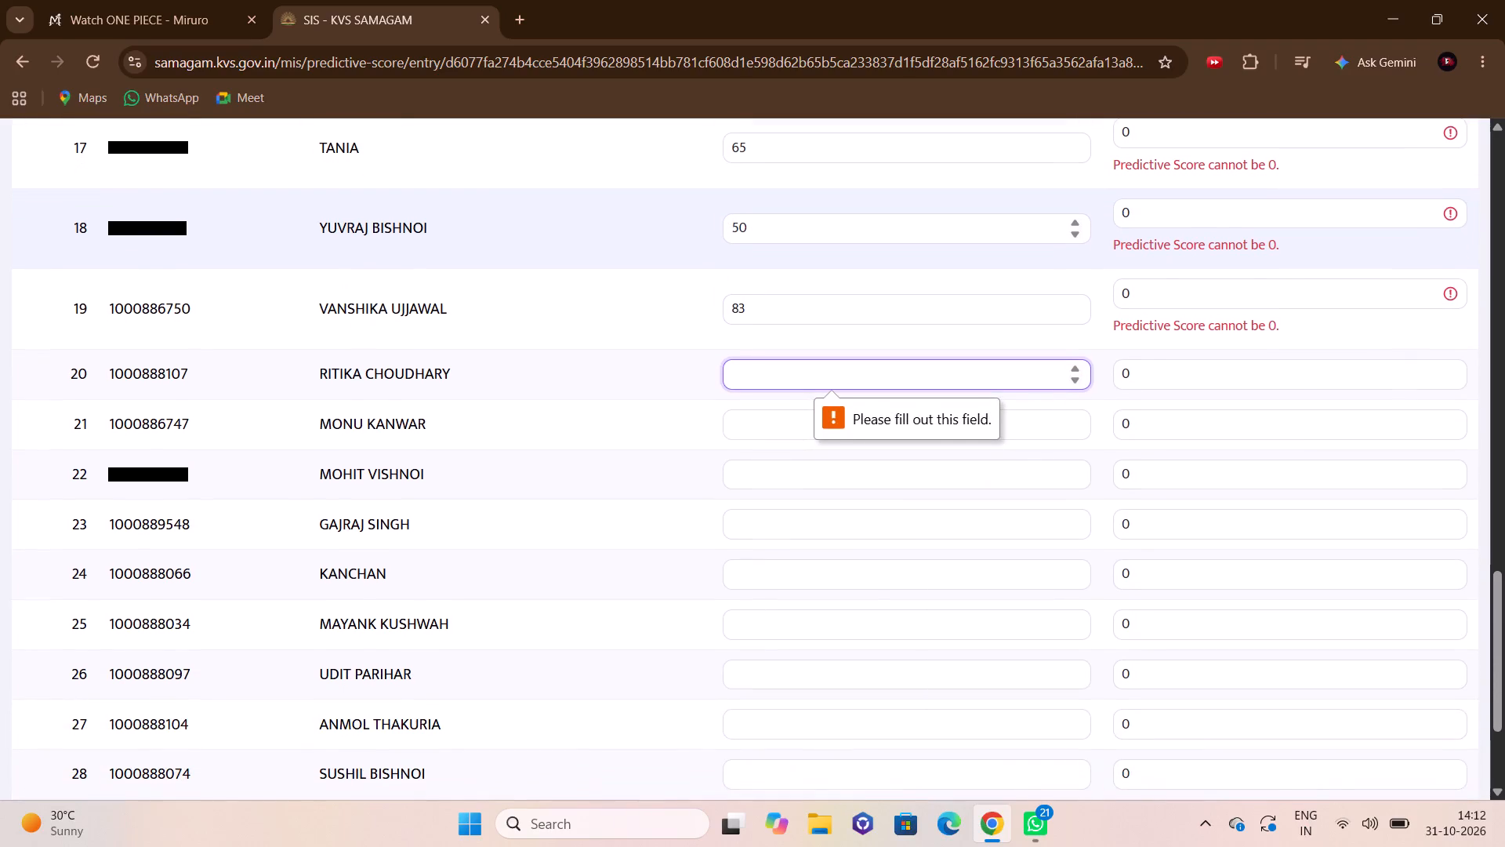
{"action": "scroll", "coordinate": [770, 340], "scroll_direction": "down", "scroll_amount": 1}
{"action": "type", "text": "80"}
{"action": "key", "text": "Return"}
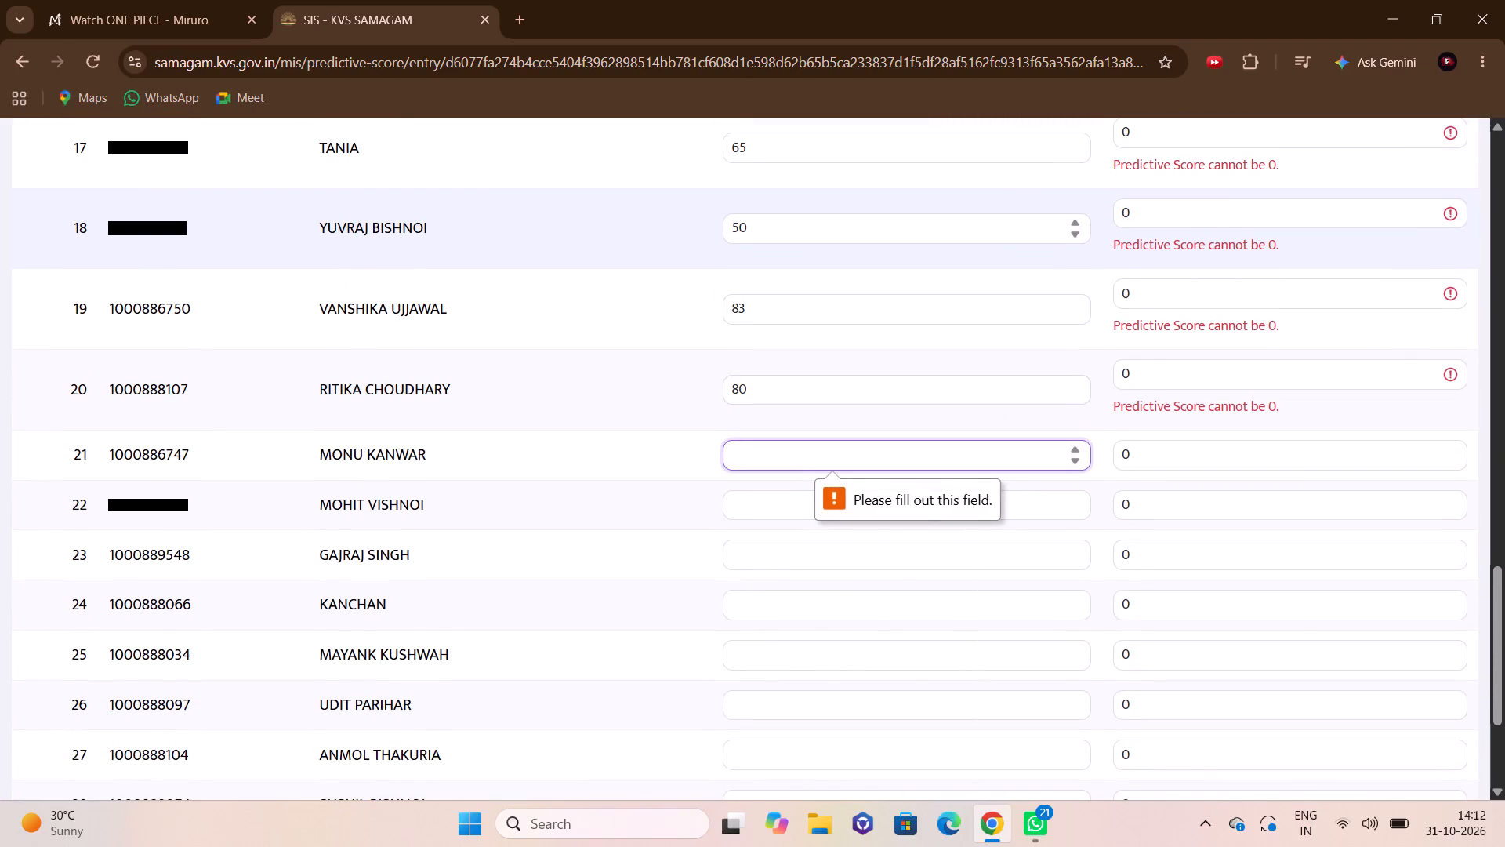
{"action": "type", "text": "86"}
{"action": "key", "text": "Return"}
{"action": "scroll", "coordinate": [770, 340], "scroll_direction": "down", "scroll_amount": 1}
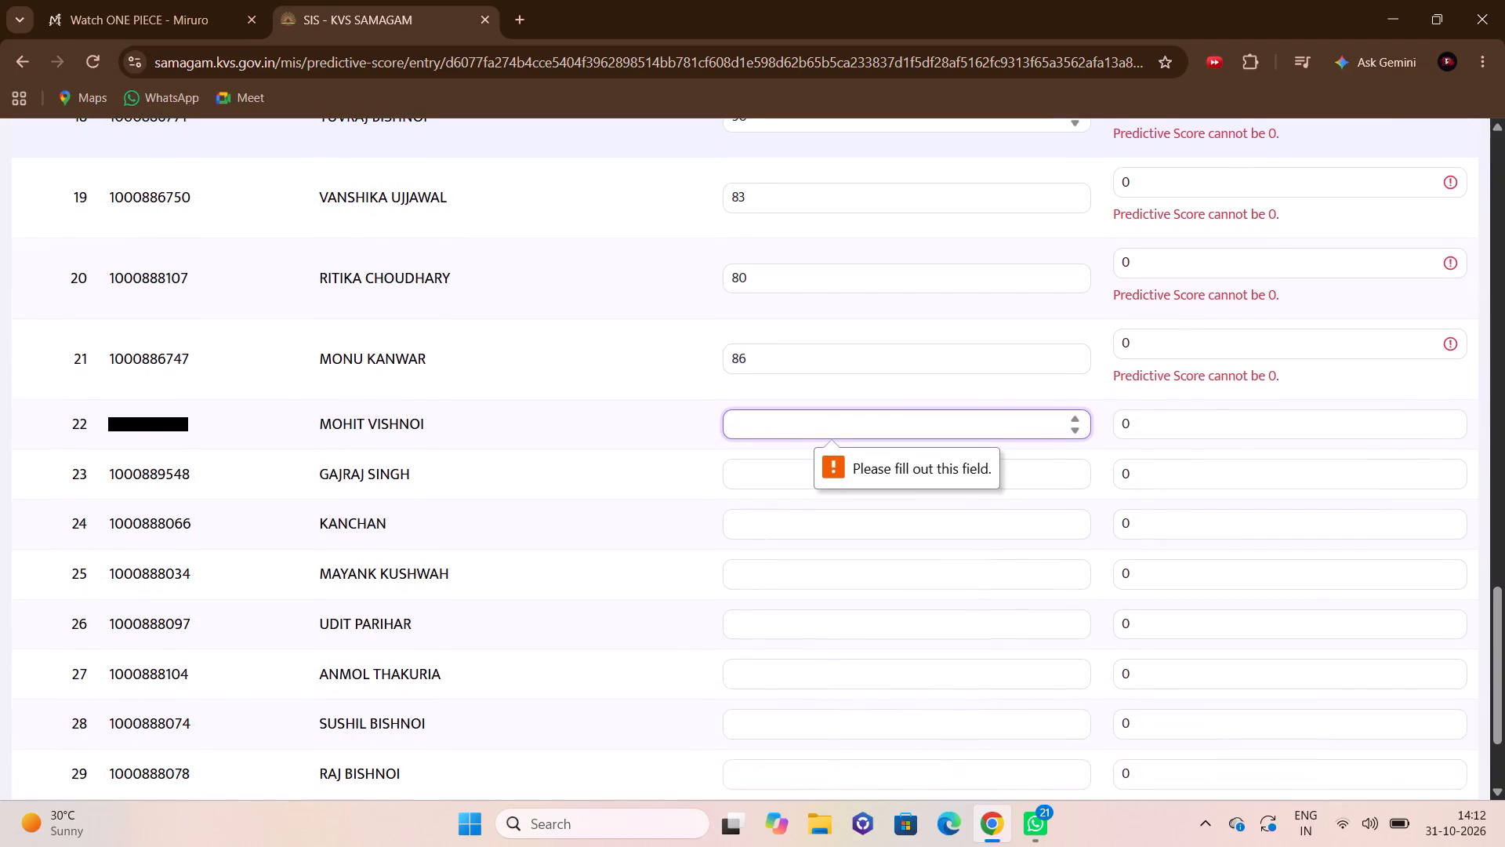
{"action": "scroll", "coordinate": [770, 340], "scroll_direction": "down", "scroll_amount": 1}
{"action": "type", "text": "85"}
{"action": "key", "text": "Return"}
{"action": "scroll", "coordinate": [770, 340], "scroll_direction": "down", "scroll_amount": 1}
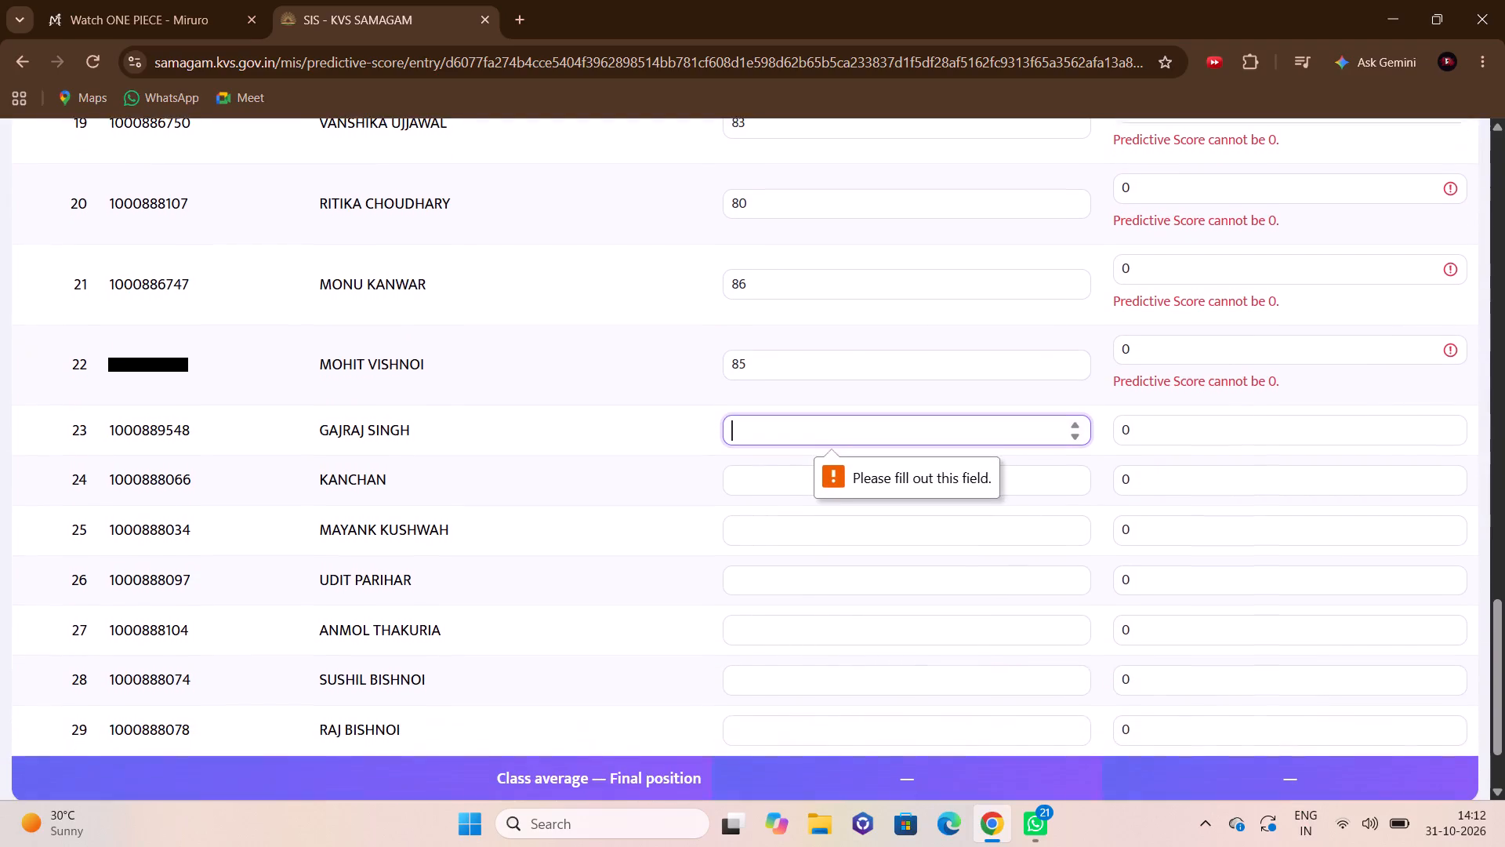
{"action": "scroll", "coordinate": [770, 340], "scroll_direction": "down", "scroll_amount": 1}
{"action": "type", "text": "74"}
{"action": "key", "text": "Return"}
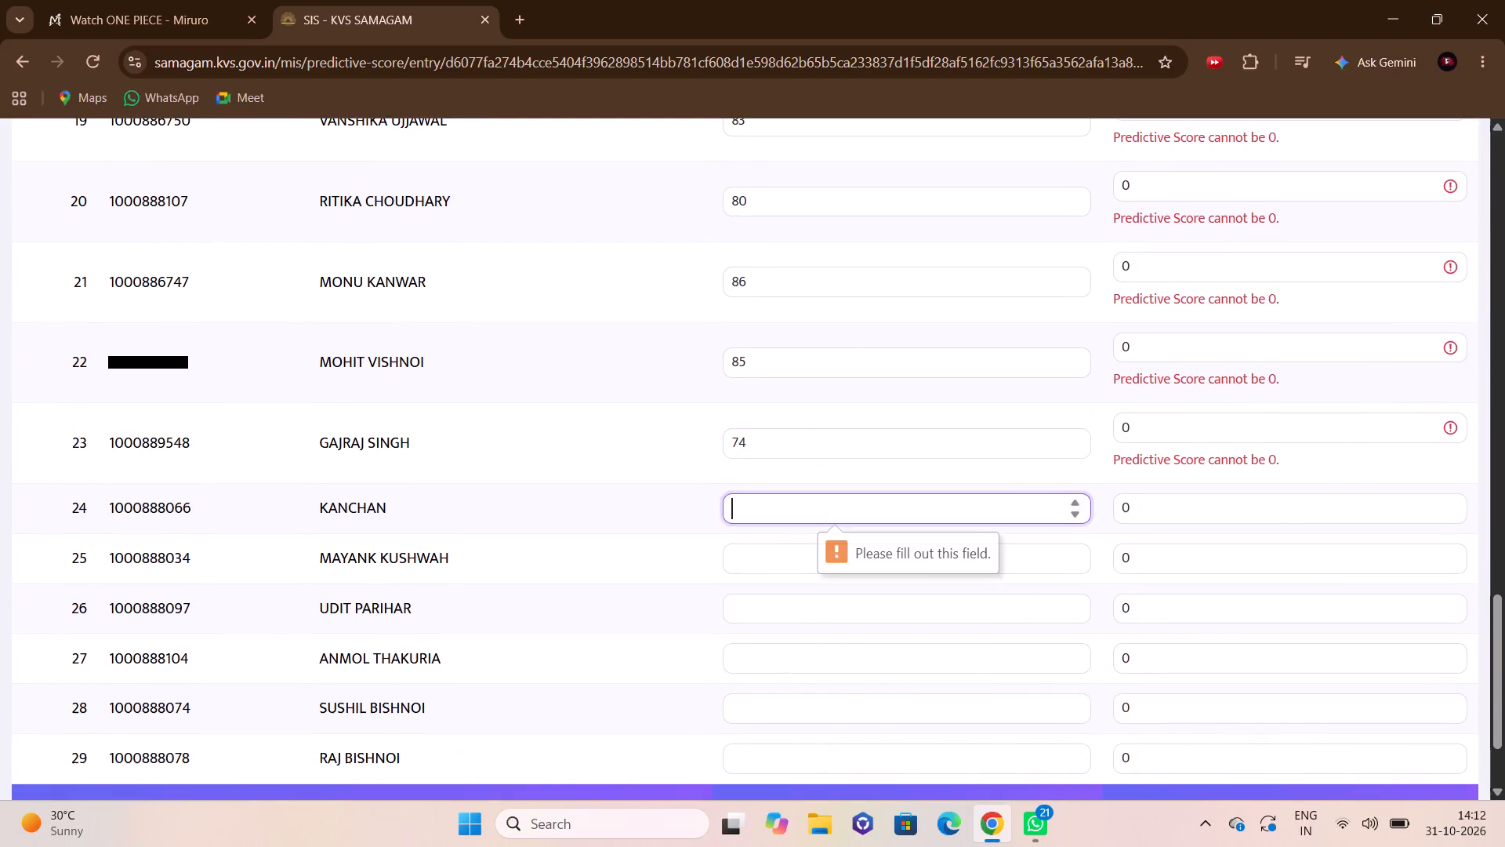
Enter previous year final results of 81, 70, 86 and 86 for the students in rows 24 to 27.
{"action": "scroll", "coordinate": [770, 340], "scroll_direction": "down", "scroll_amount": 1}
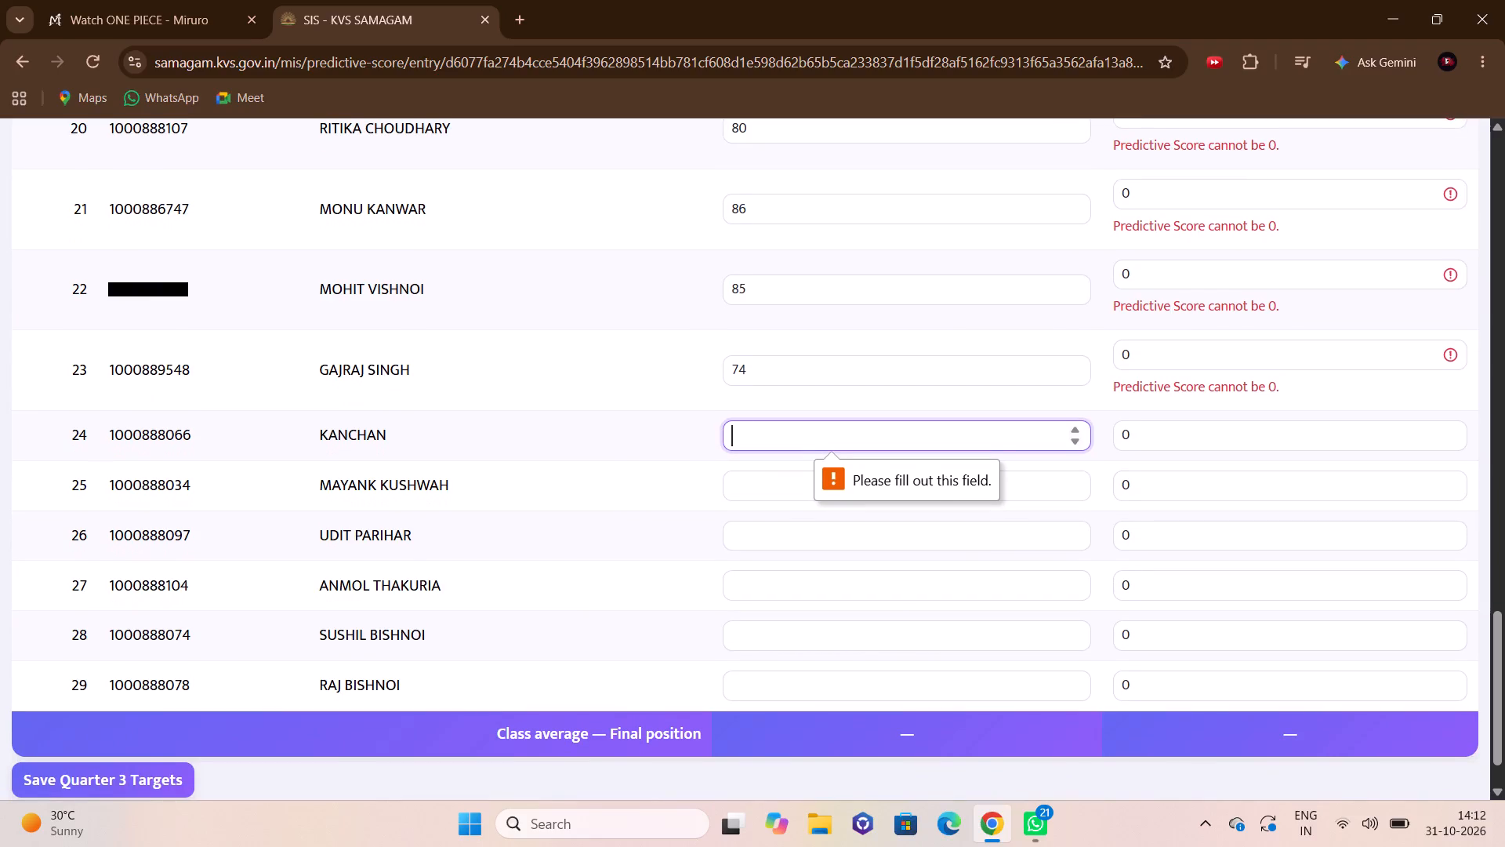
{"action": "scroll", "coordinate": [770, 340], "scroll_direction": "down", "scroll_amount": 1}
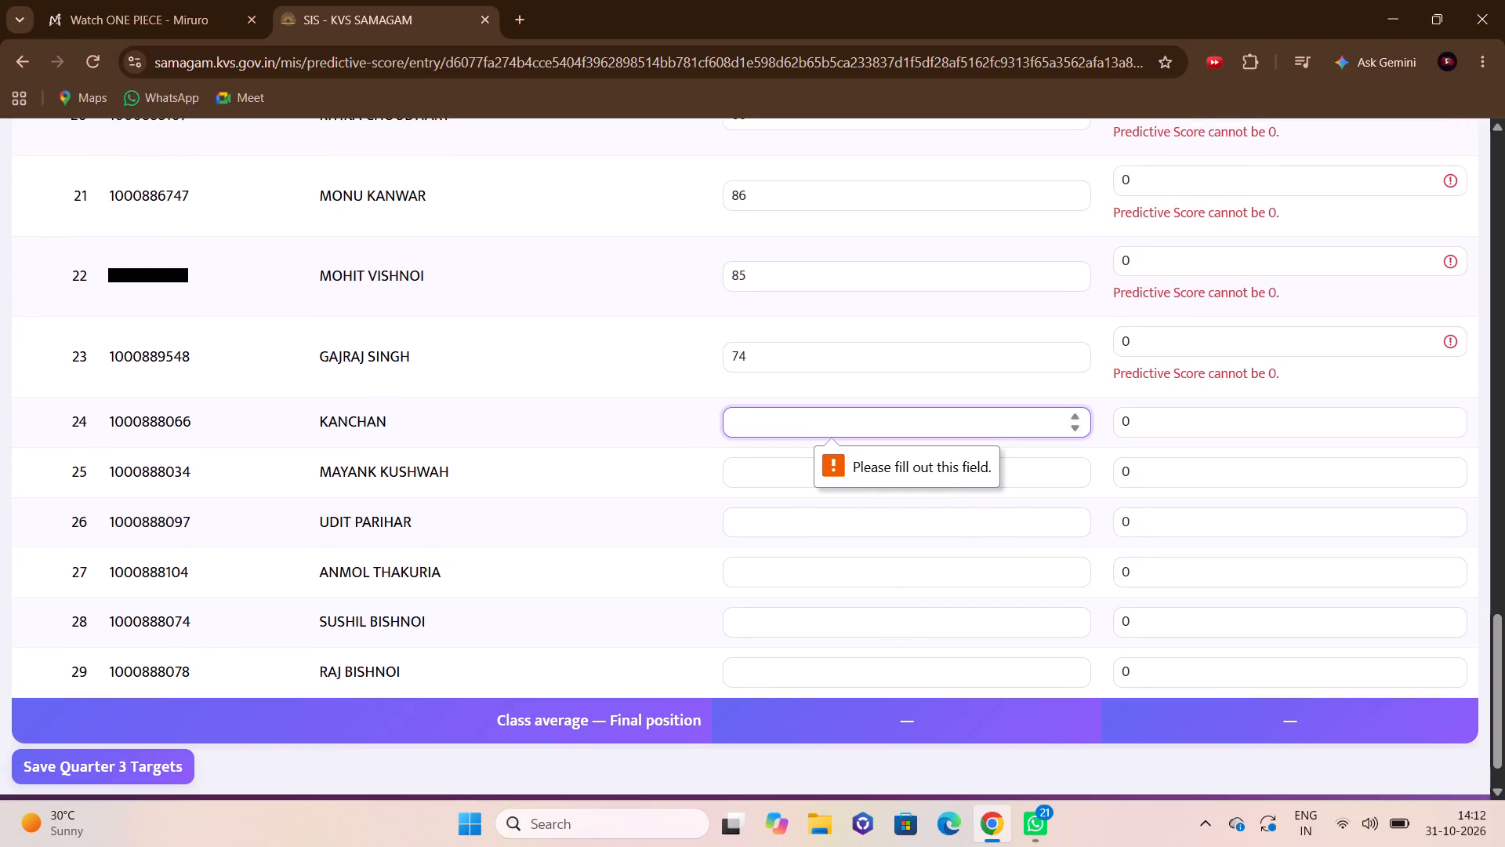
{"action": "scroll", "coordinate": [770, 340], "scroll_direction": "down", "scroll_amount": 2}
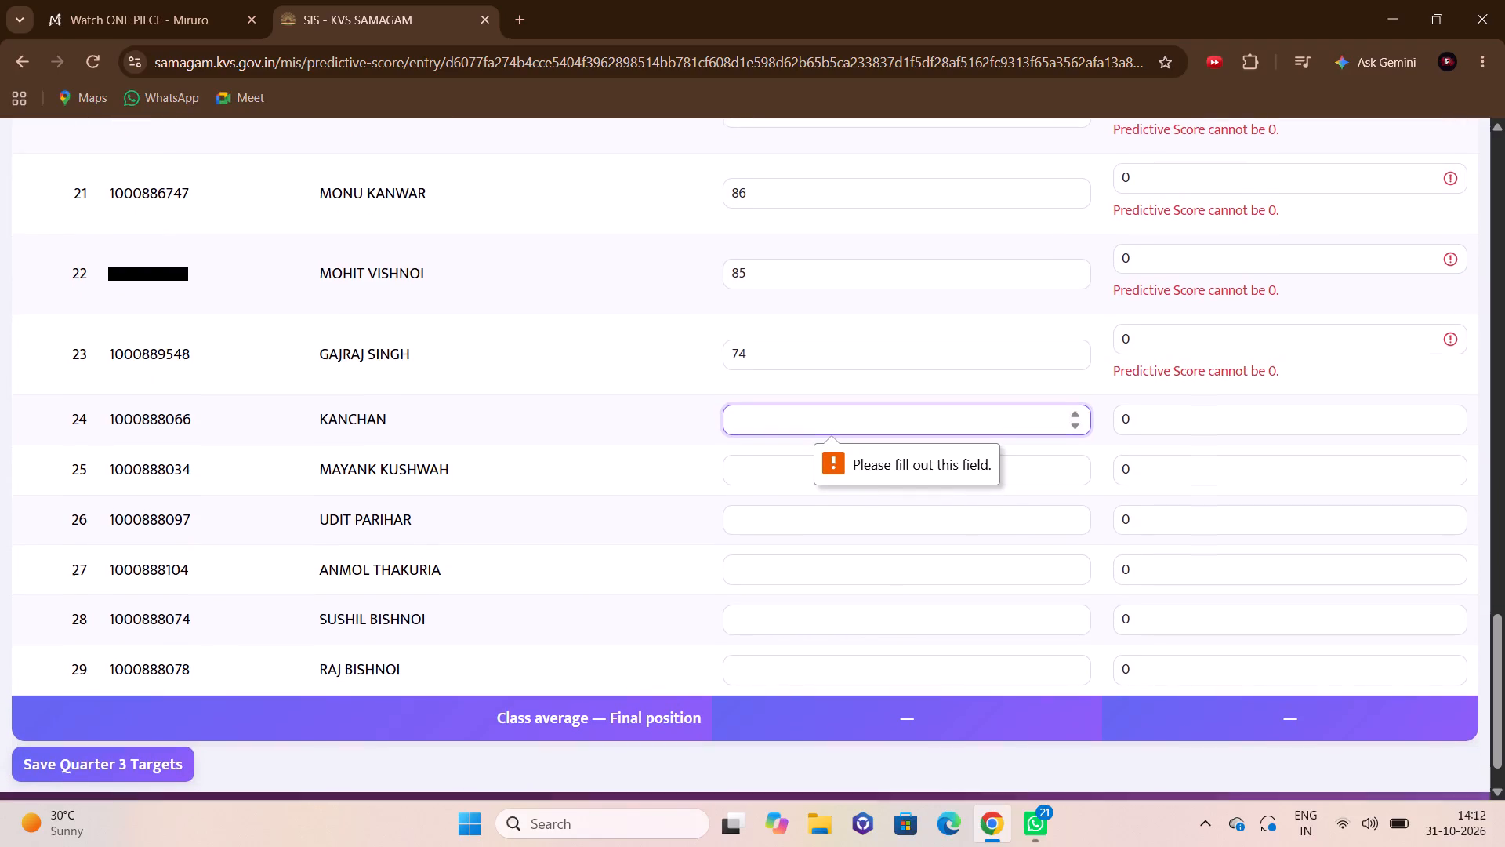
{"action": "scroll", "coordinate": [770, 340], "scroll_direction": "down", "scroll_amount": 1}
{"action": "type", "text": "81"}
{"action": "key", "text": "Return"}
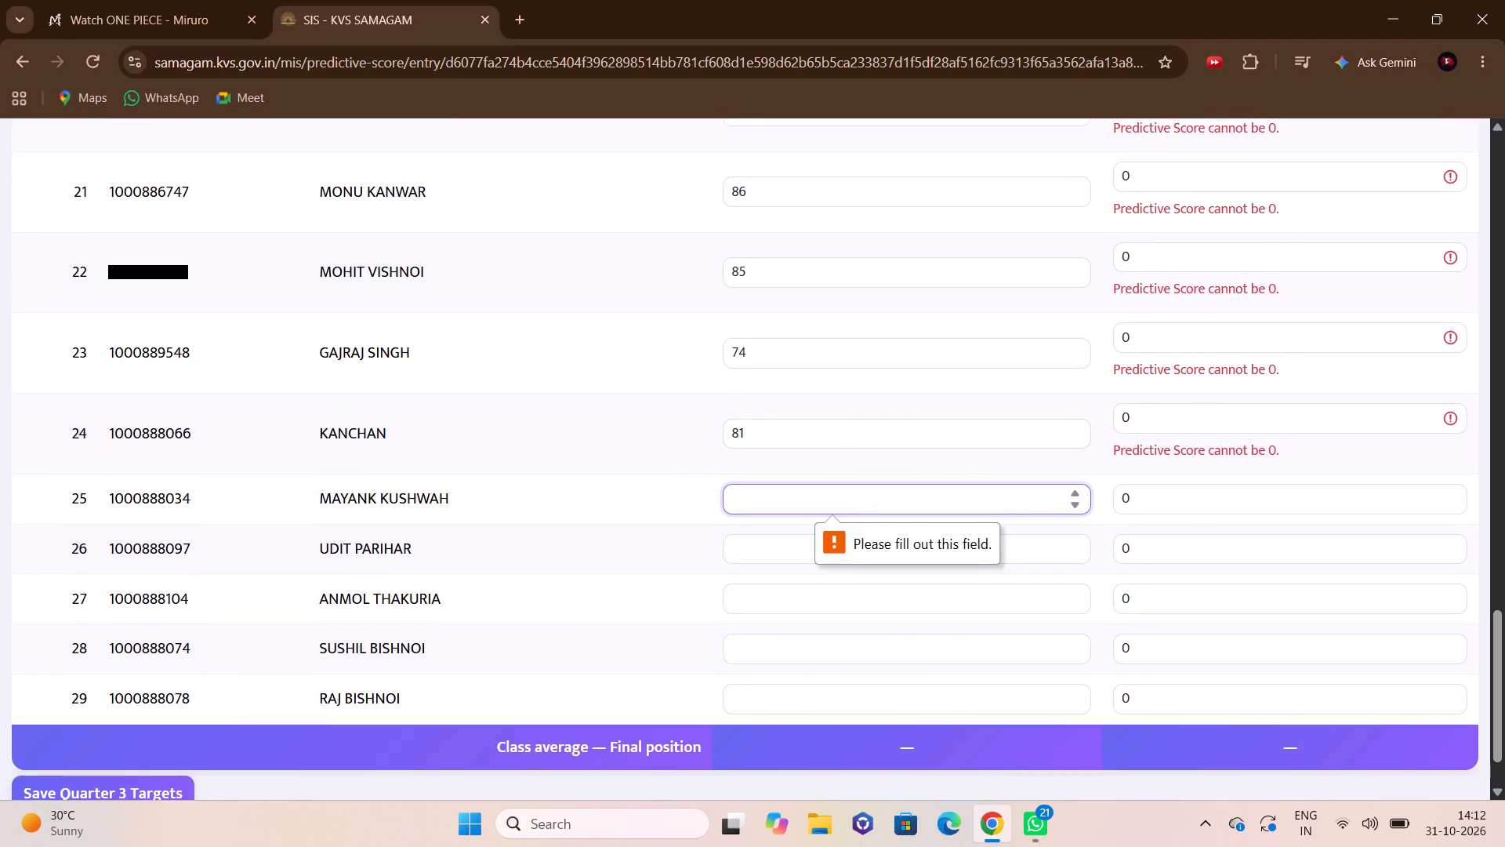
{"action": "type", "text": "70"}
{"action": "key", "text": "Return"}
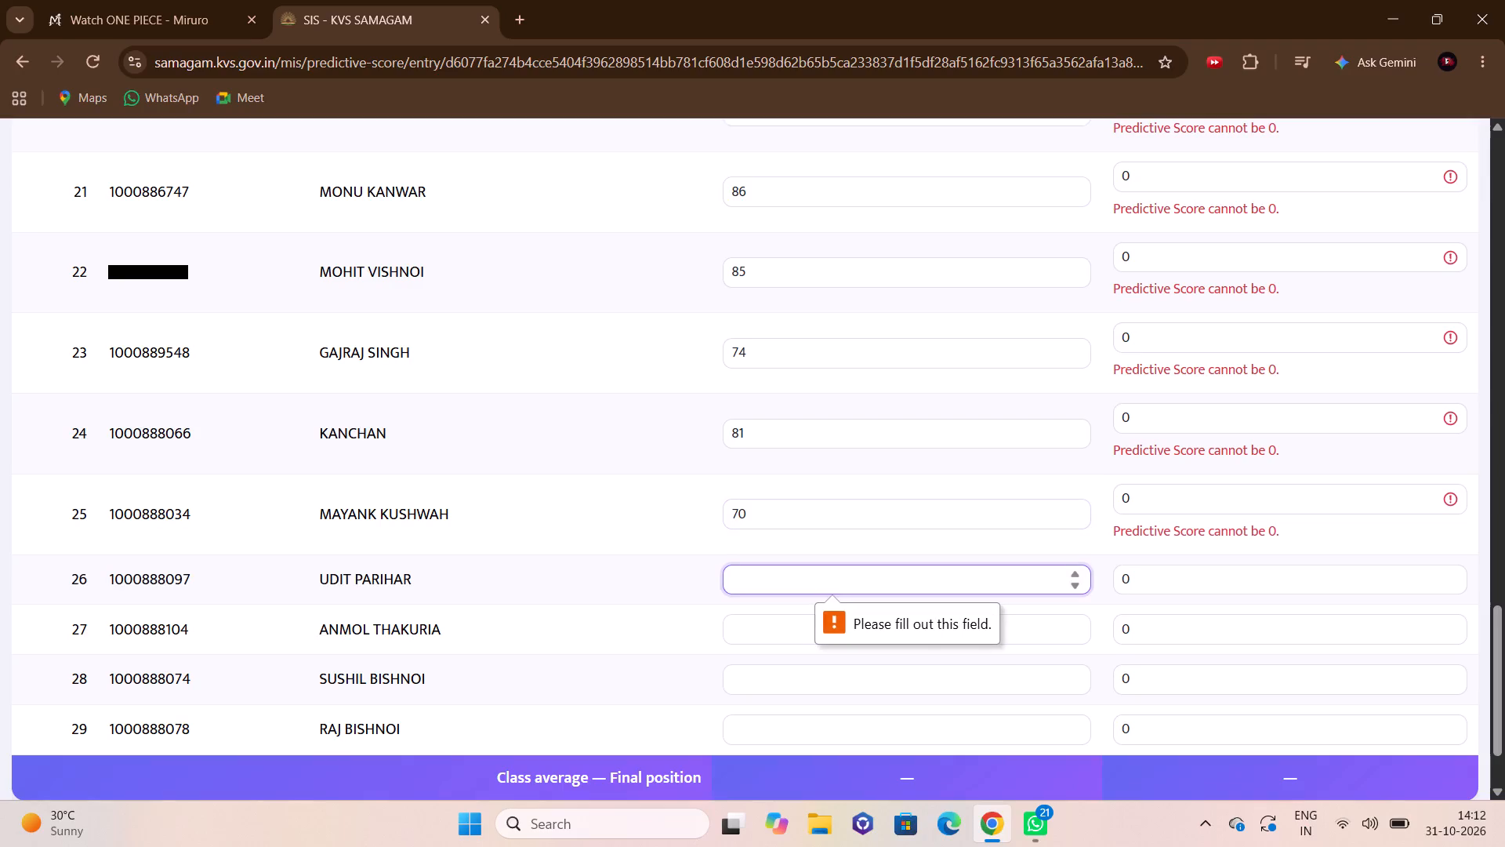
{"action": "type", "text": "86"}
{"action": "key", "text": "Return"}
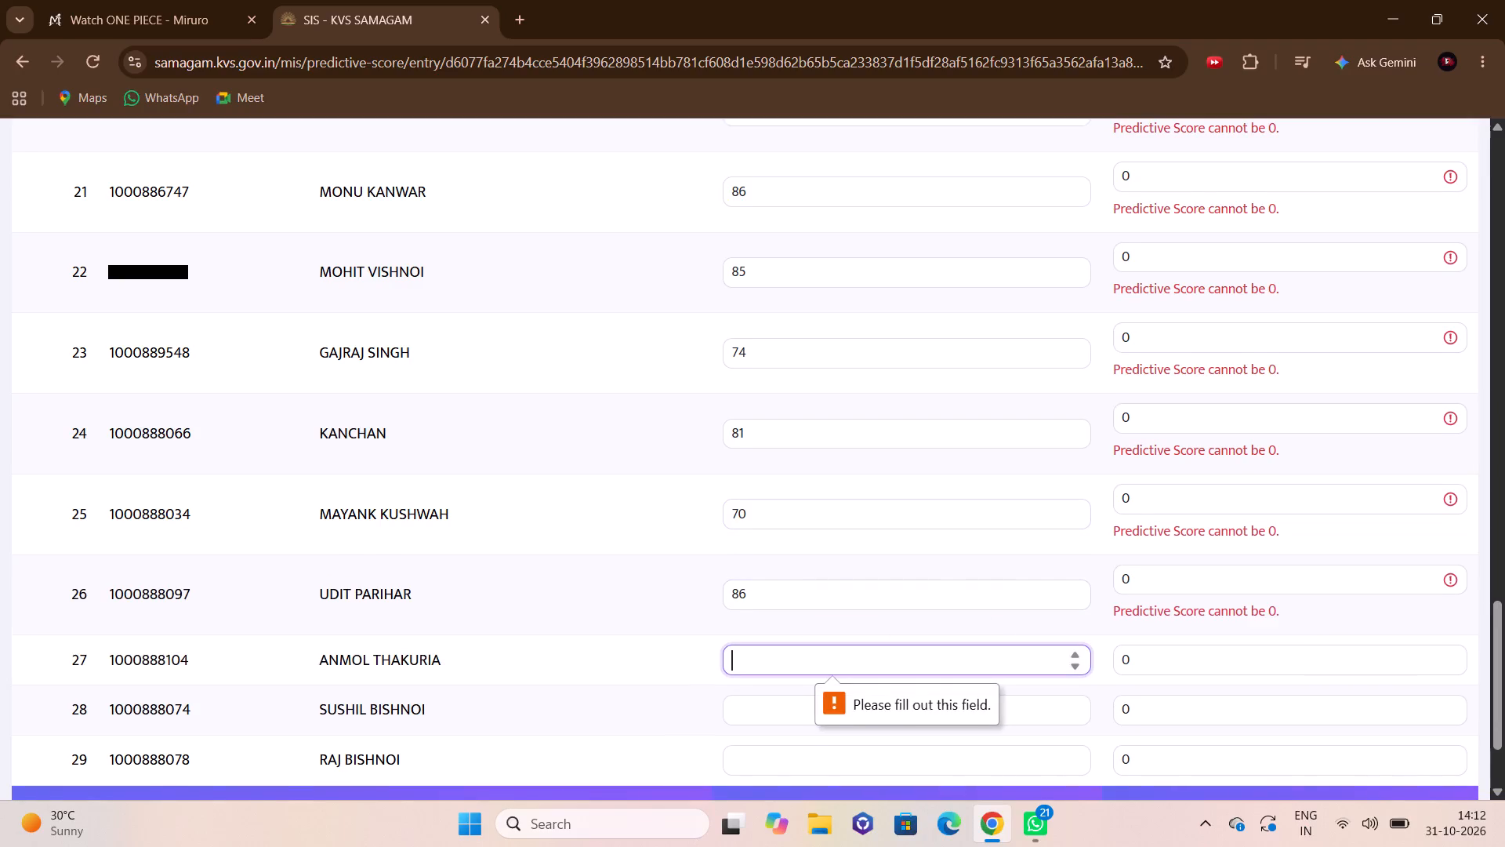
{"action": "scroll", "coordinate": [770, 340], "scroll_direction": "down", "scroll_amount": 1}
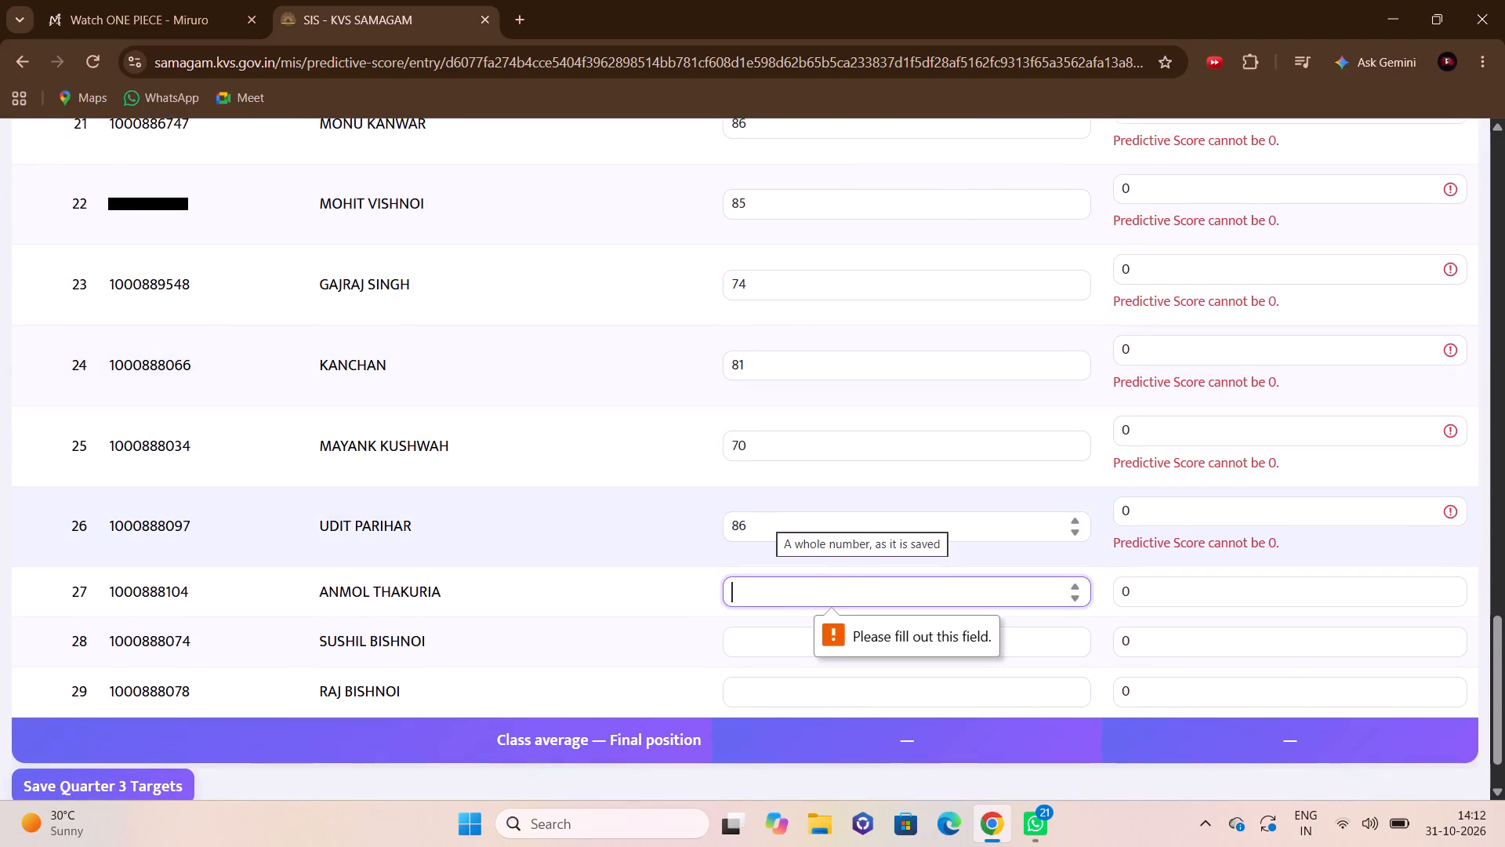
{"action": "type", "text": "86"}
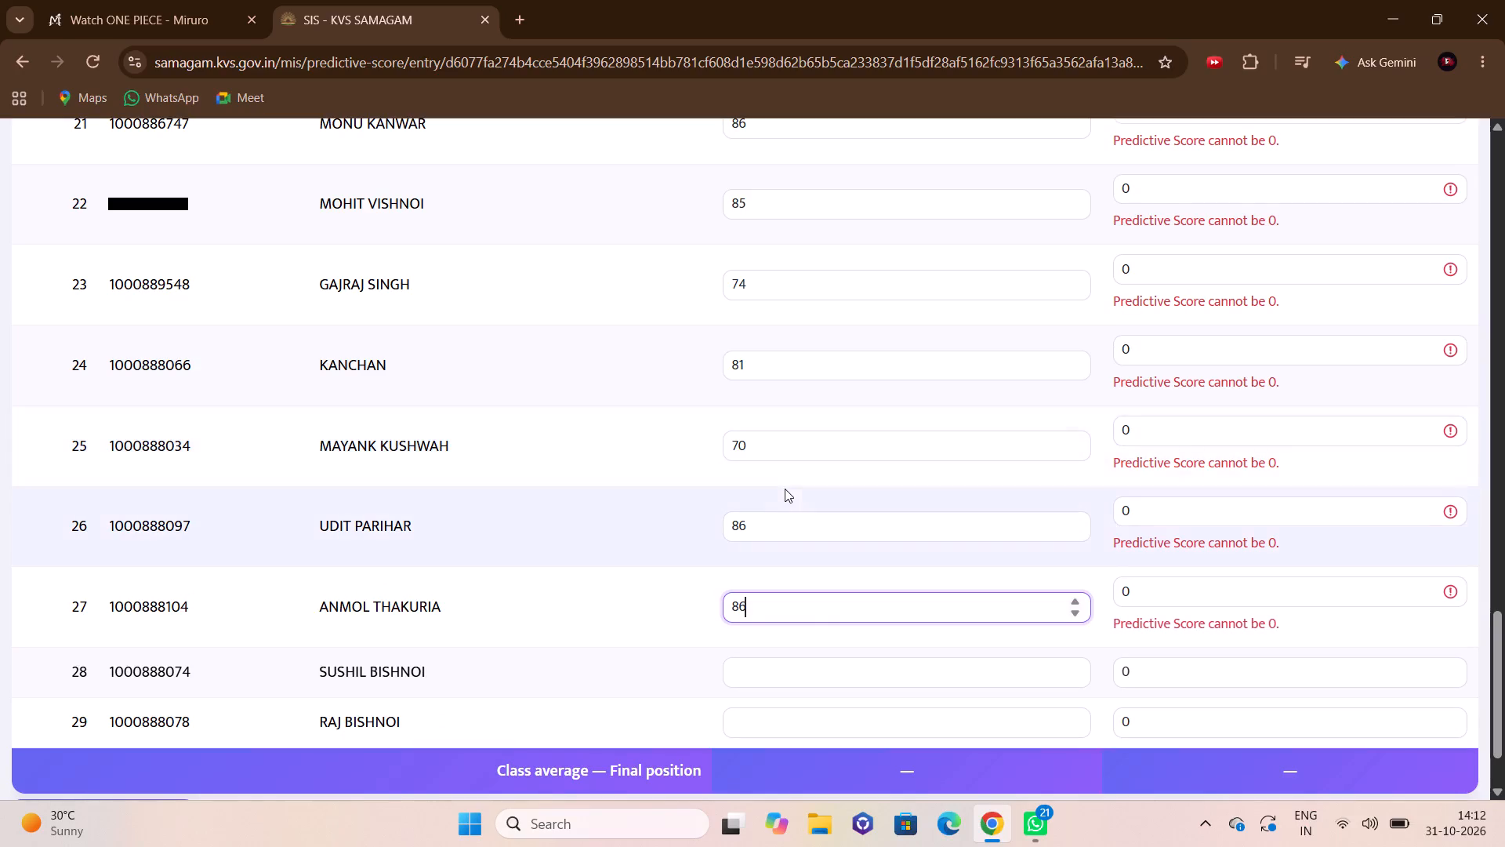
Change the previous year final result in row 26 to 71.
{"action": "left_click", "coordinate": [769, 512]}
{"action": "key", "text": "BackSpace"}
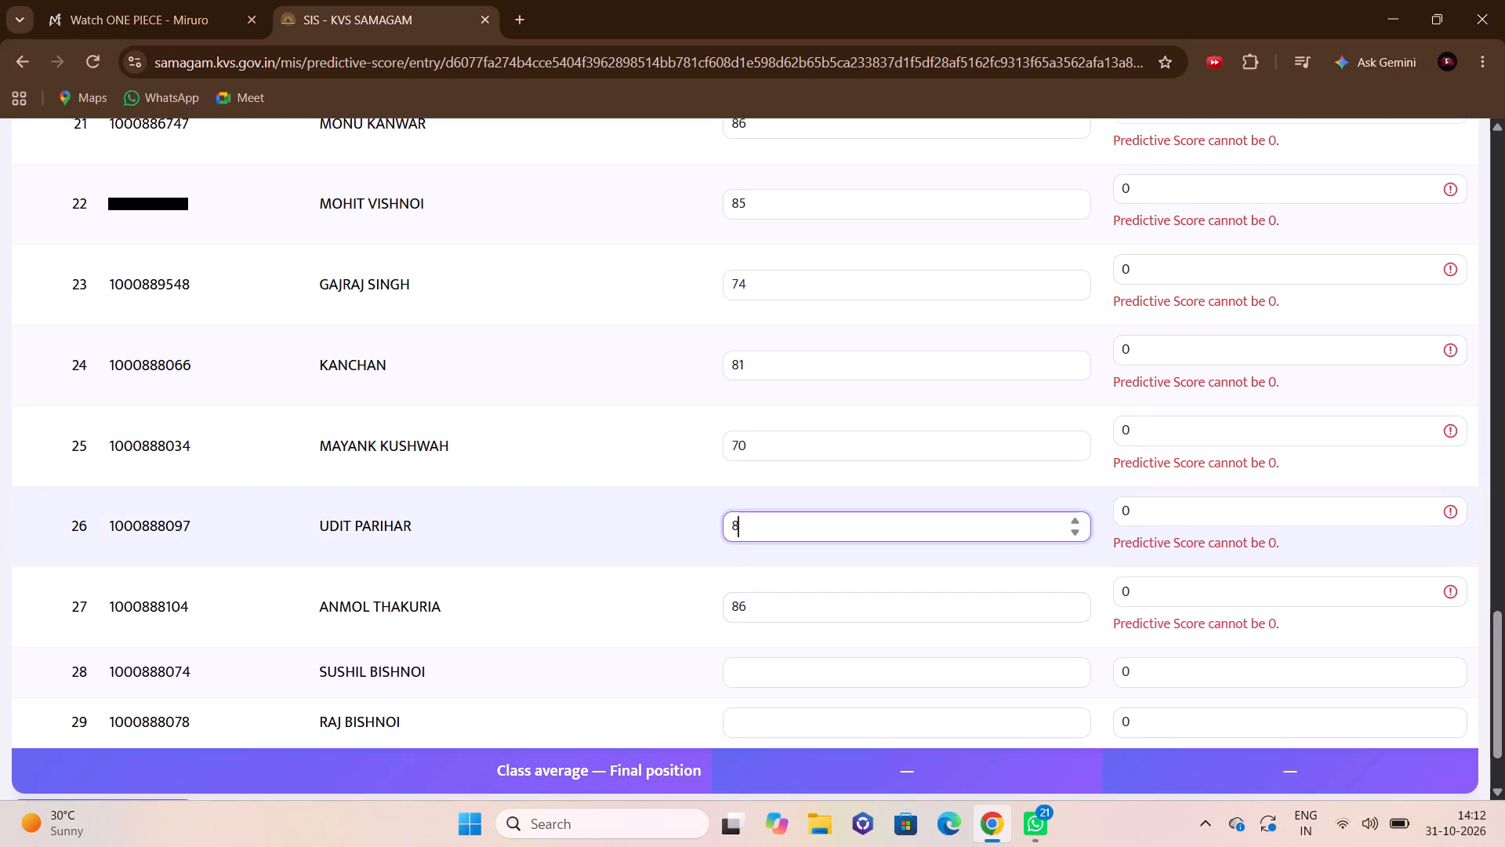
{"action": "key", "text": "BackSpace"}
{"action": "type", "text": "71"}
{"action": "scroll", "coordinate": [769, 512], "scroll_direction": "up", "scroll_amount": 1}
{"action": "scroll", "coordinate": [769, 512], "scroll_direction": "down", "scroll_amount": 2}
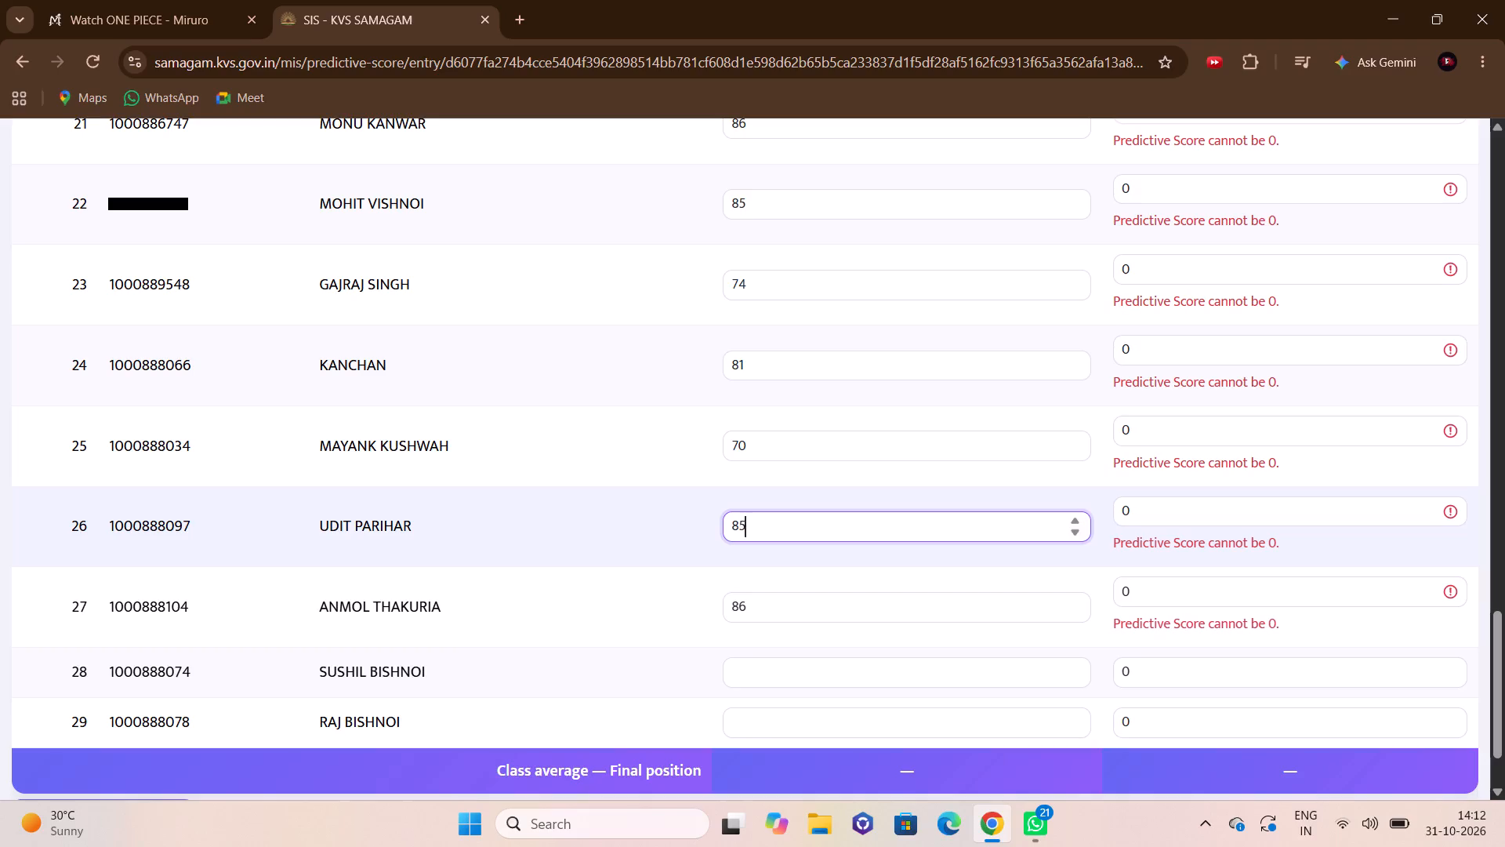
{"action": "key", "text": "BackSpace"}
{"action": "key", "text": "BackSpace"}
{"action": "type", "text": "71"}
Enter previous year final results of 81 and 80 for the students in rows 28 and 29.
{"action": "left_click", "coordinate": [777, 673]}
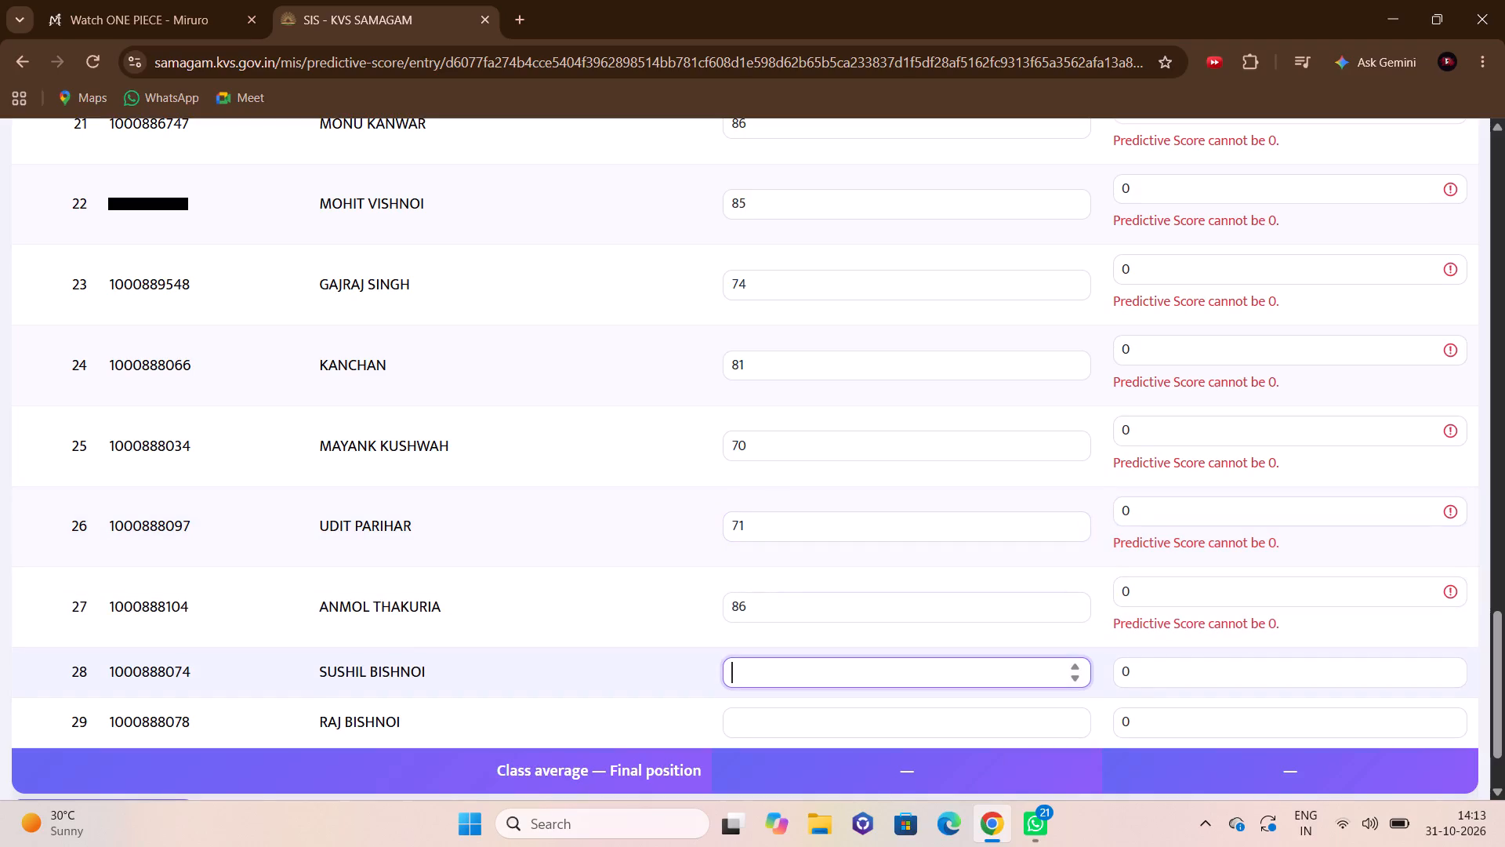
{"action": "type", "text": "81"}
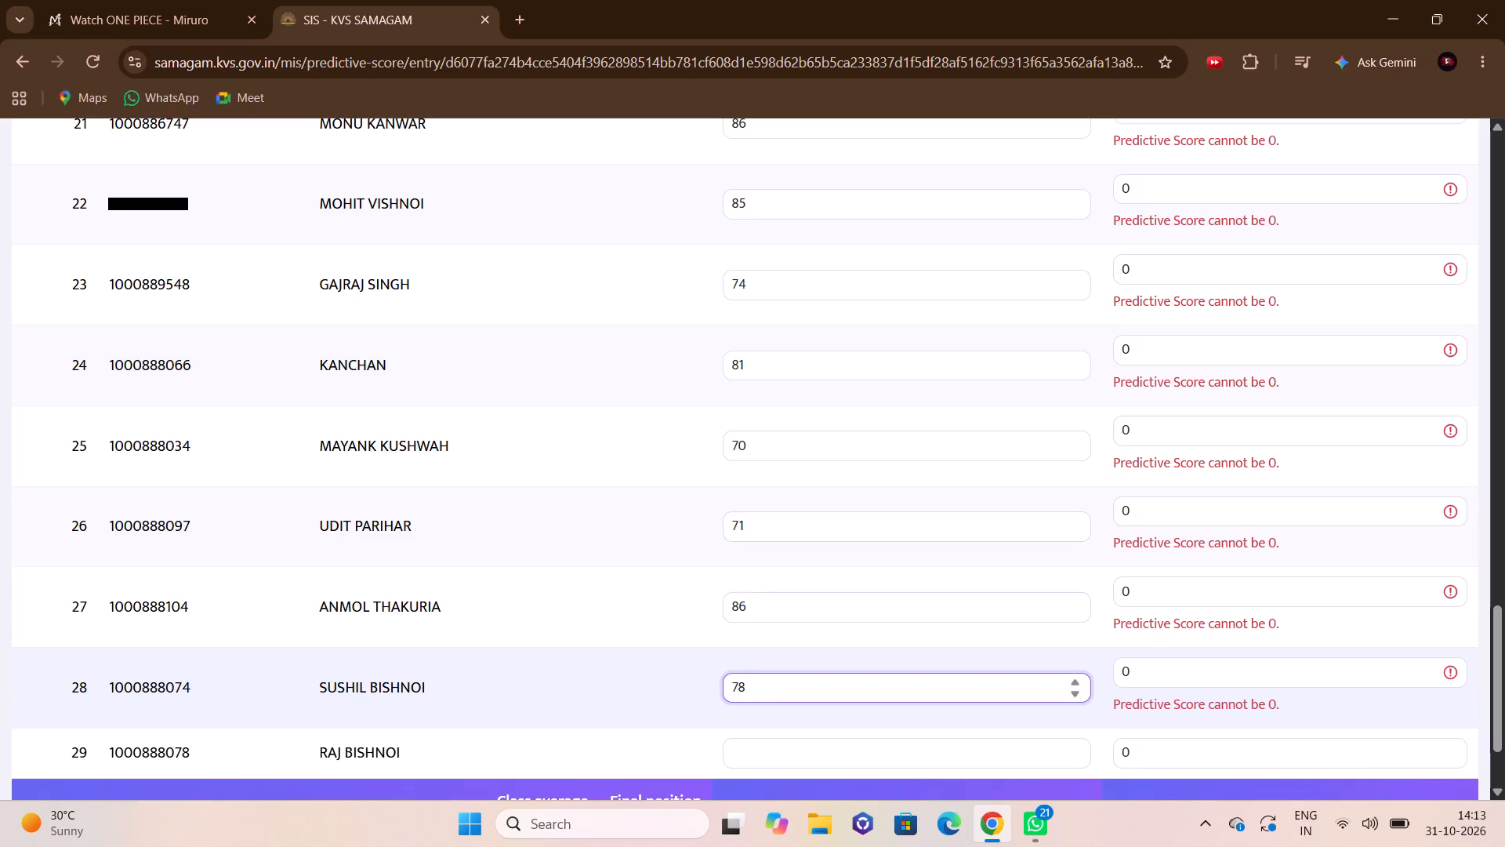
{"action": "key", "text": "BackSpace"}
{"action": "key", "text": "BackSpace"}
{"action": "type", "text": "81"}
{"action": "key", "text": "Return"}
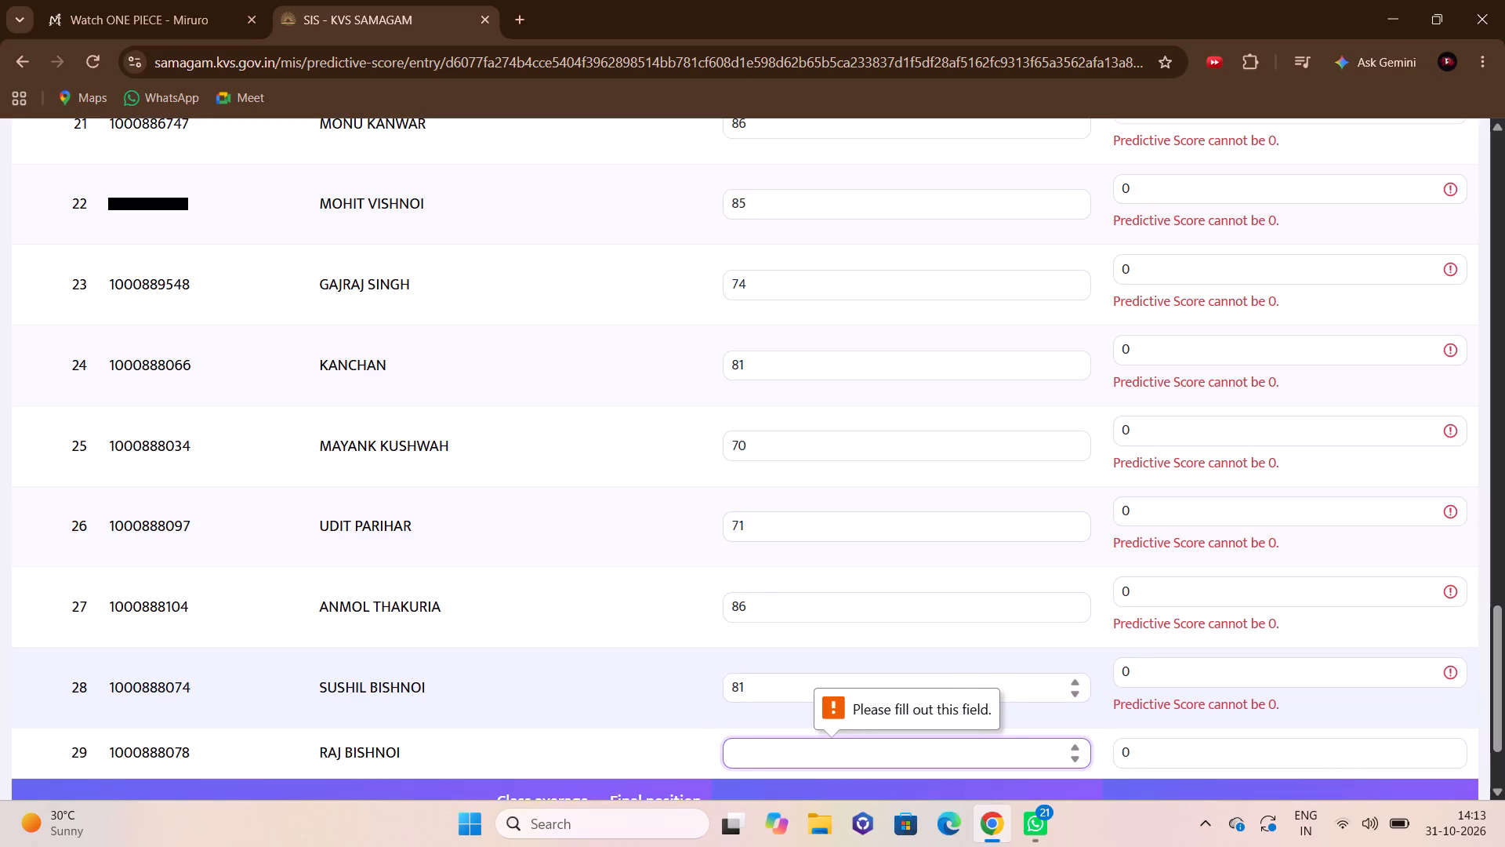
{"action": "type", "text": "80"}
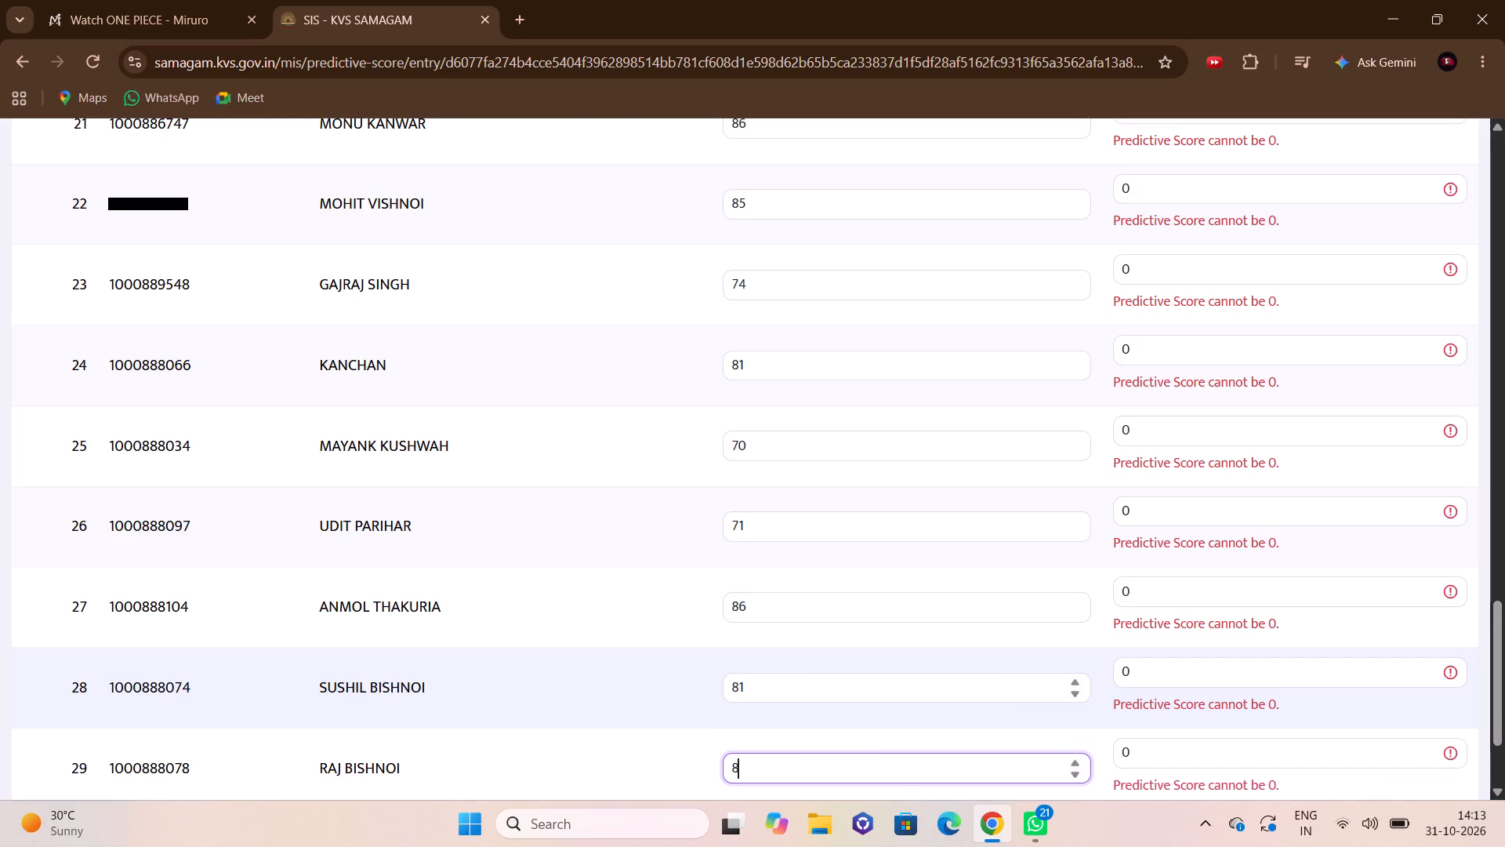
{"action": "key", "text": "Return"}
Set the Quarter 3 target for the student in row 4 to 80.
{"action": "scroll", "coordinate": [1351, 376], "scroll_direction": "up", "scroll_amount": 2}
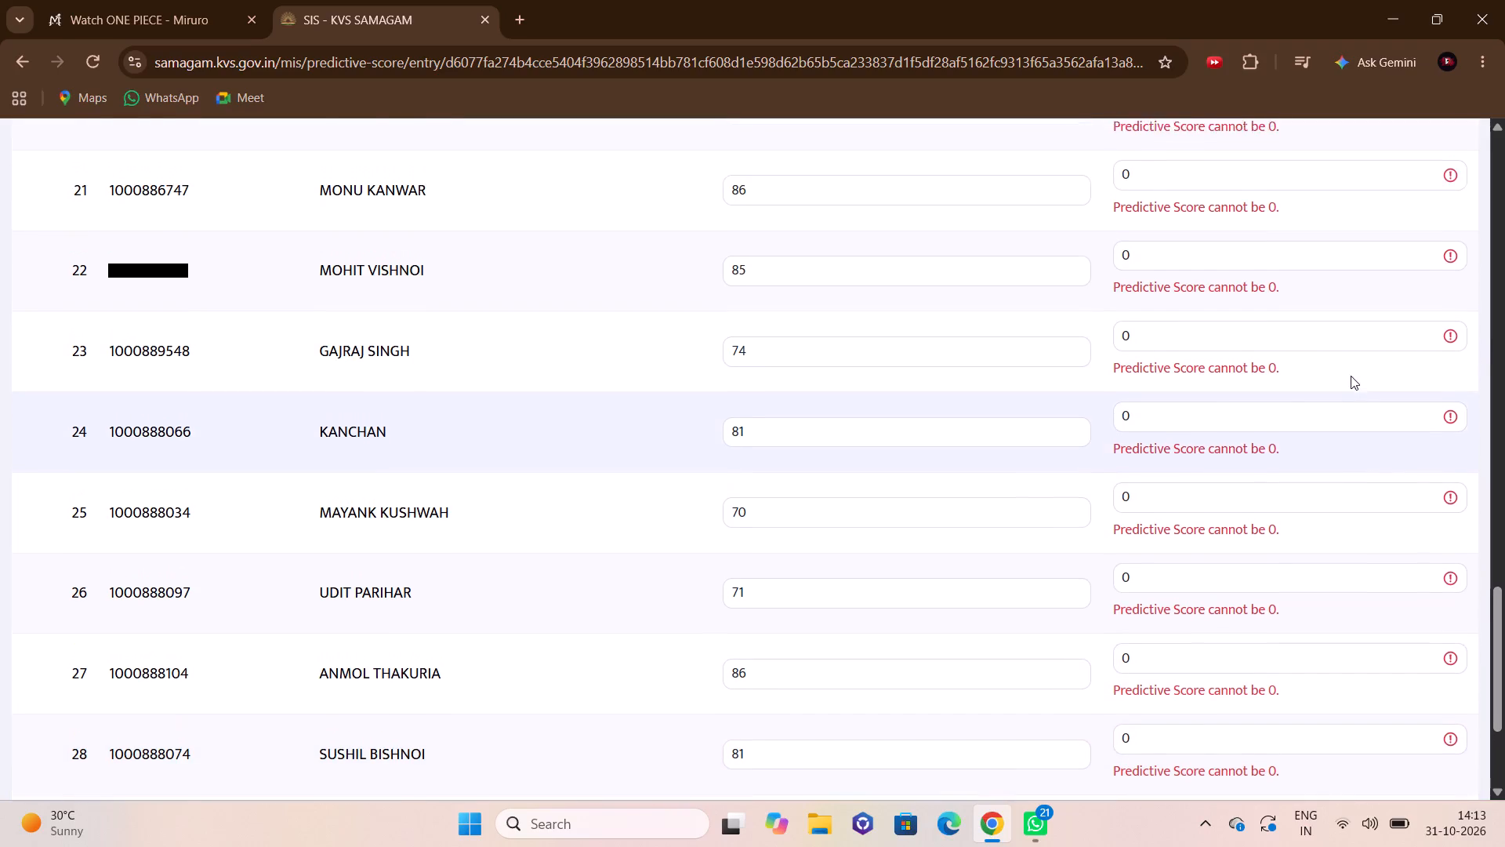
{"action": "scroll", "coordinate": [1351, 376], "scroll_direction": "up", "scroll_amount": 8}
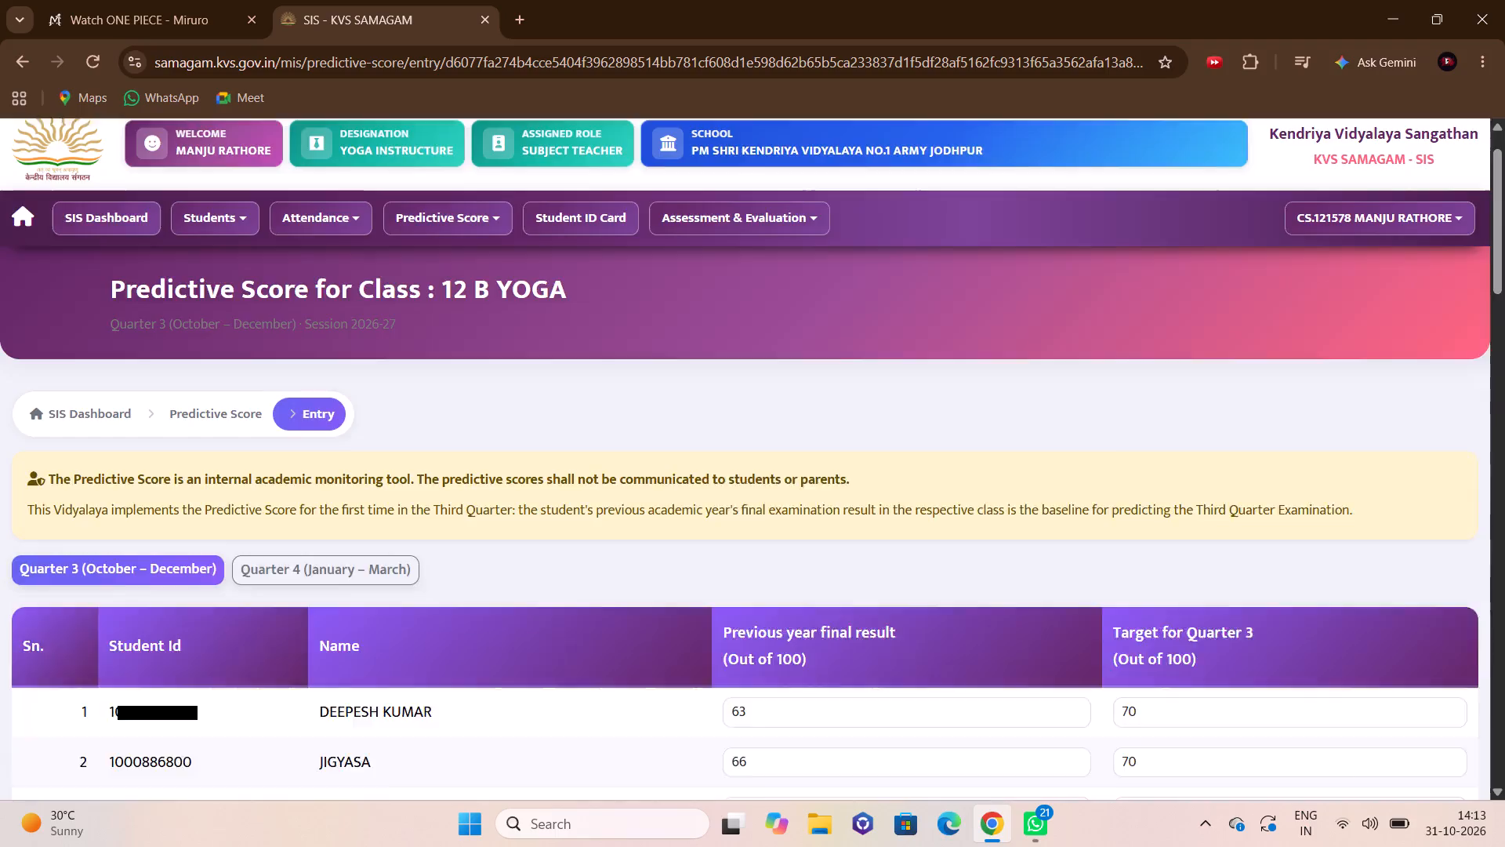
{"action": "scroll", "coordinate": [1351, 376], "scroll_direction": "up", "scroll_amount": 4}
{"action": "left_click", "coordinate": [1241, 311]}
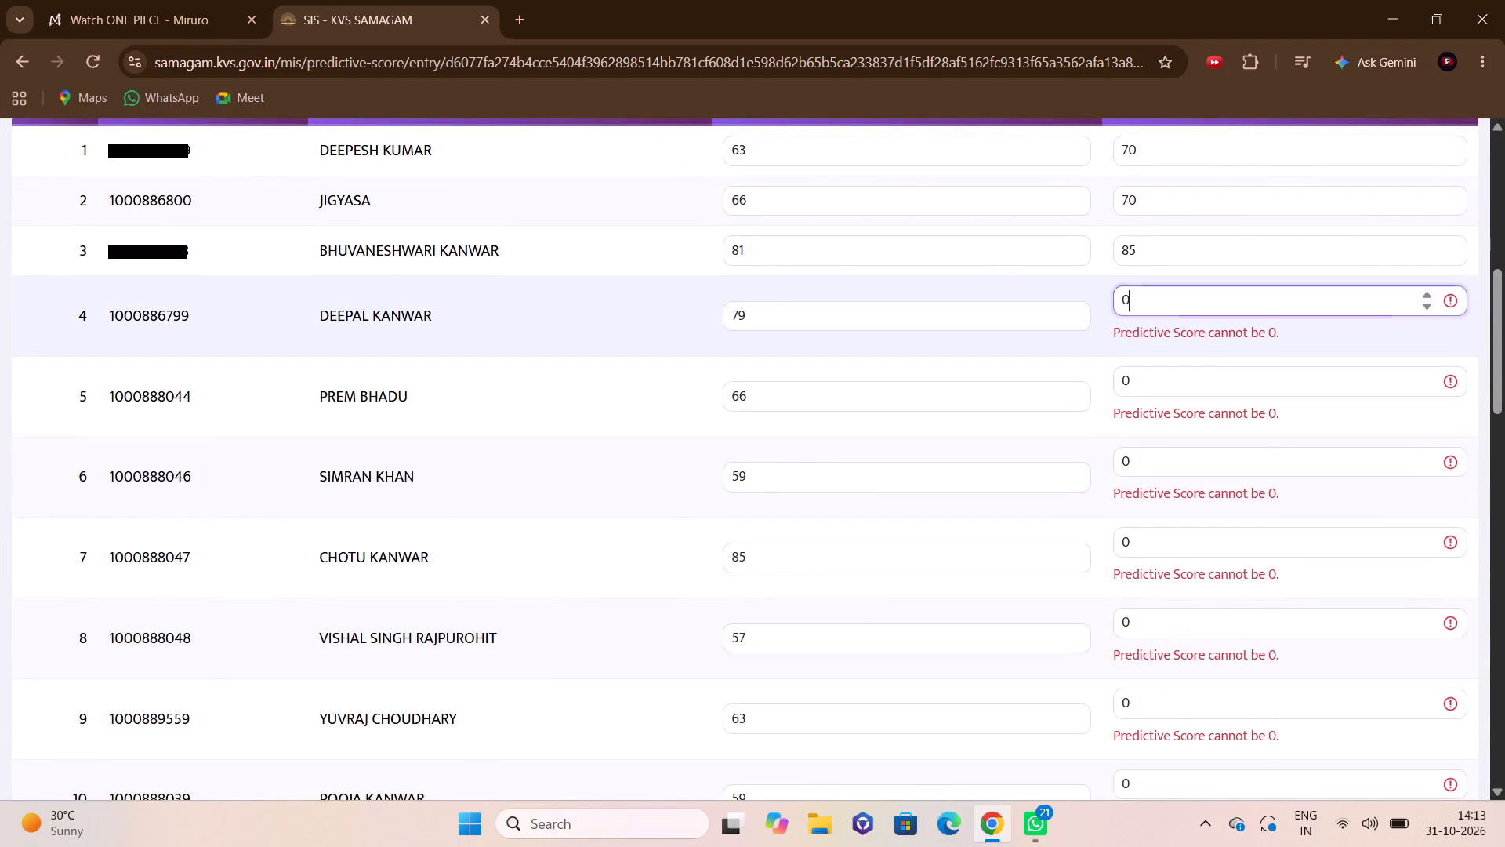
{"action": "key", "text": "BackSpace"}
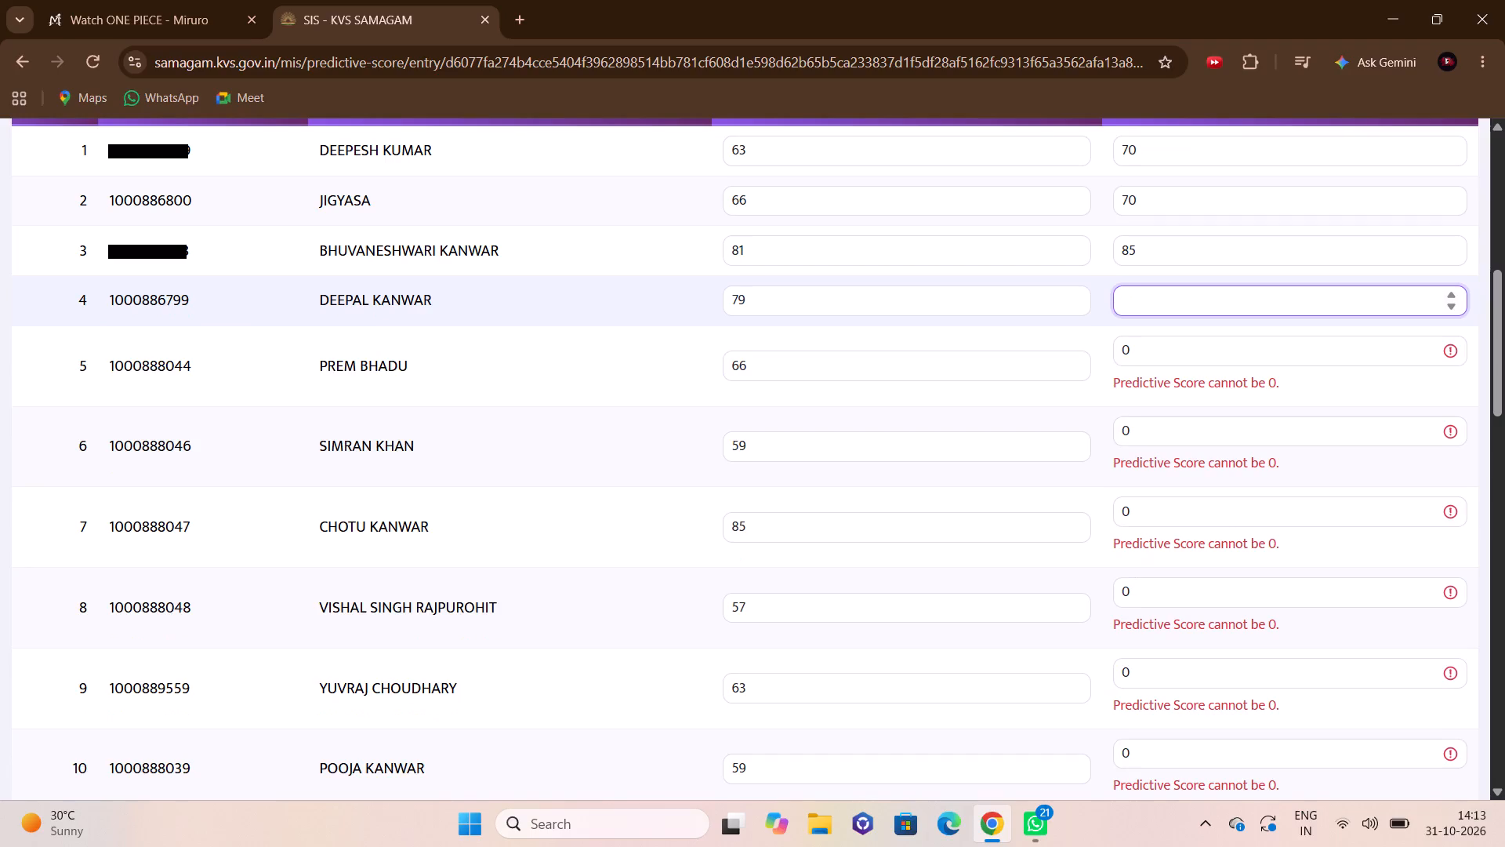
{"action": "type", "text": "80"}
{"action": "key", "text": "Return"}
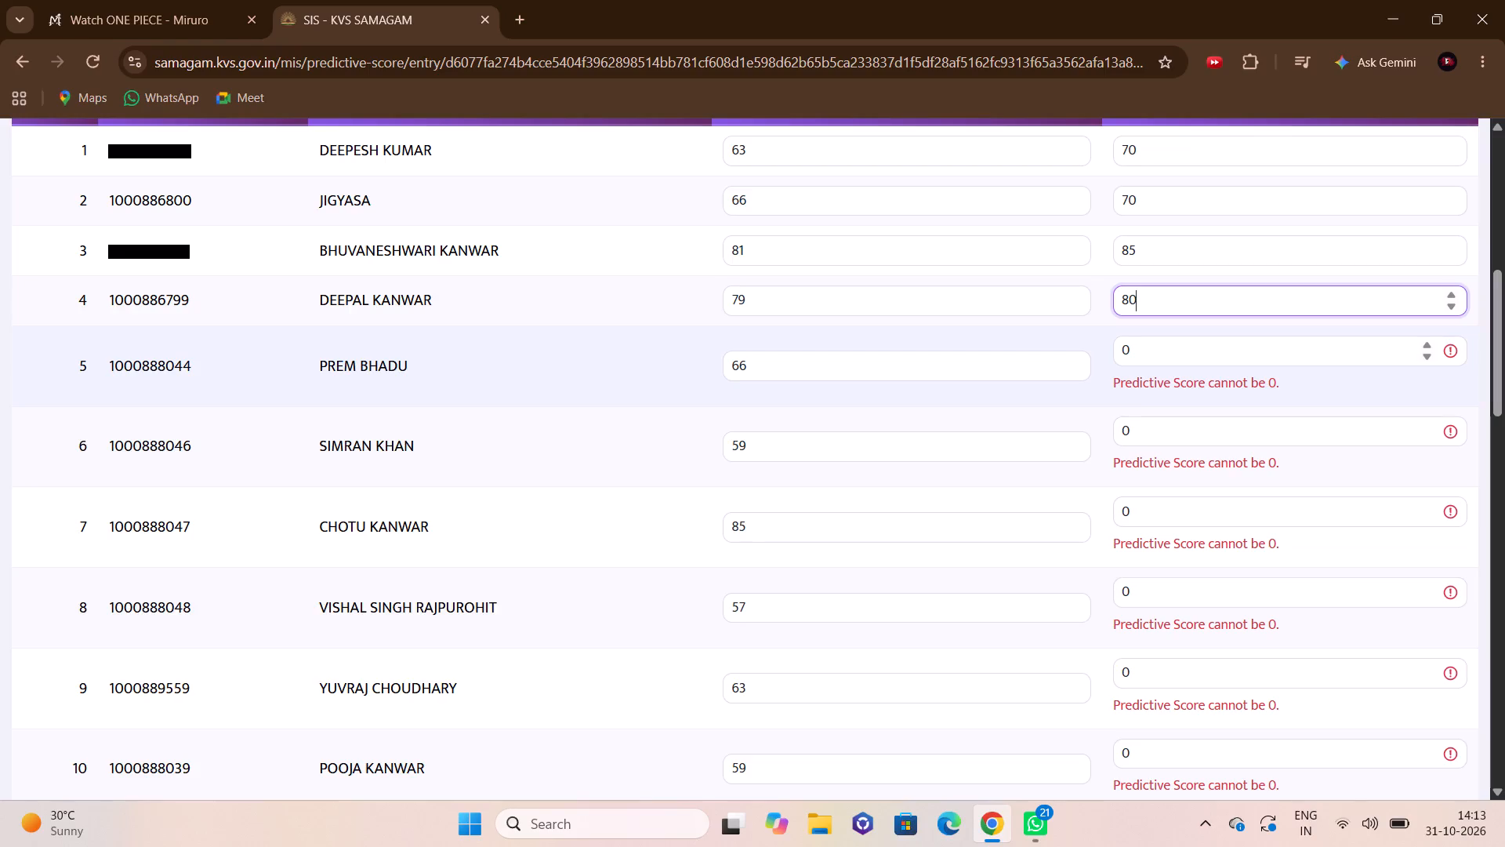
Set the Quarter 3 targets for the students in rows 5 and 6 to 70 and 65.
{"action": "left_click", "coordinate": [1189, 354]}
{"action": "type", "text": "70"}
{"action": "key", "text": "BackSpace"}
{"action": "key", "text": "BackSpace"}
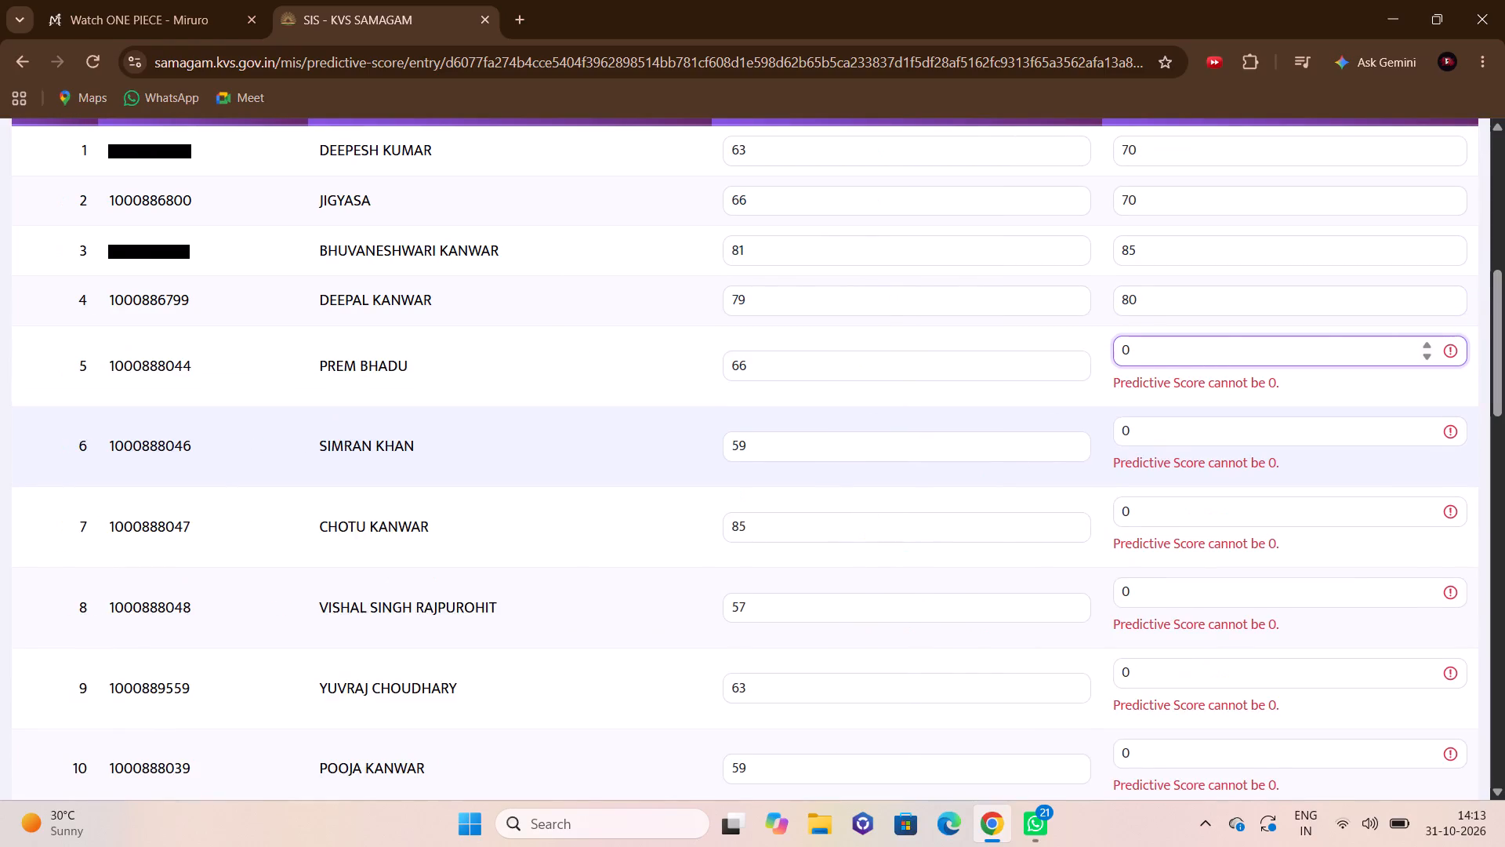
{"action": "key", "text": "BackSpace"}
{"action": "type", "text": "70"}
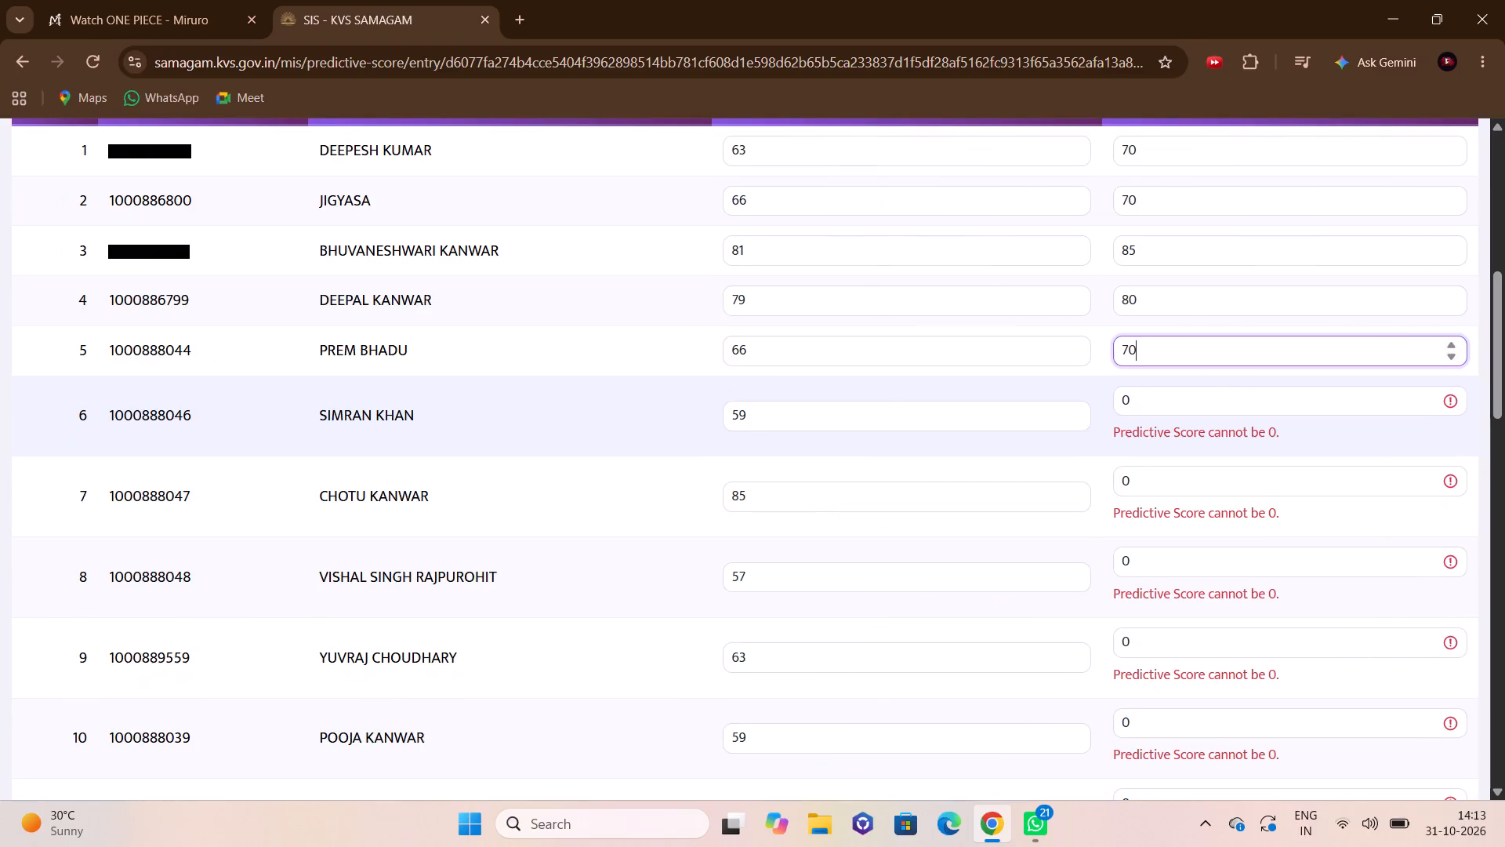
{"action": "left_click", "coordinate": [1148, 406]}
{"action": "key", "text": "BackSpace"}
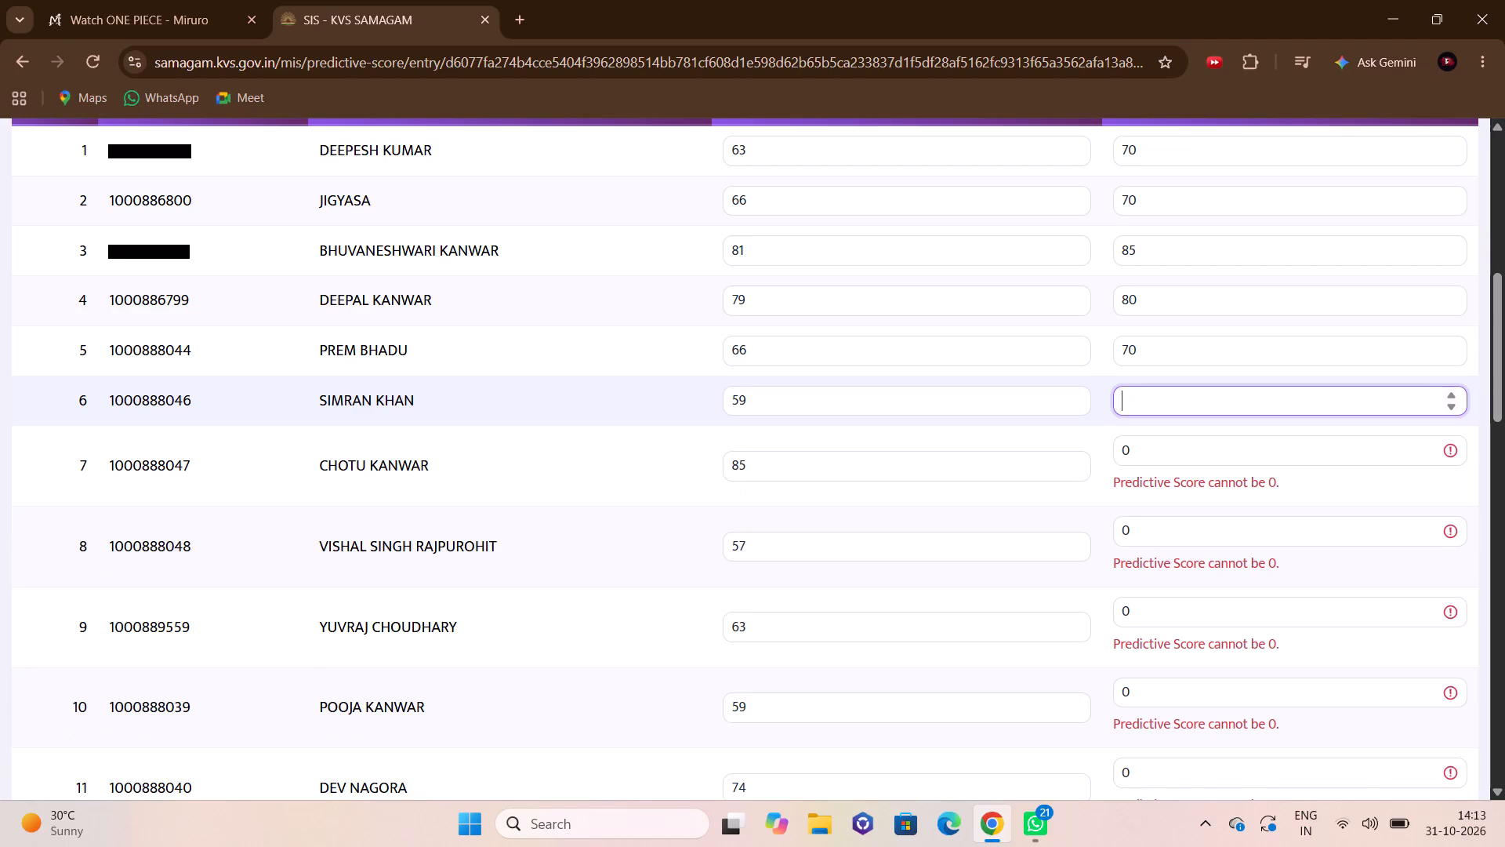
{"action": "type", "text": "65"}
Set the Quarter 3 targets for the students in rows 7, 8 and 9 to 90, 60 and 69.
{"action": "left_click", "coordinate": [1185, 445]}
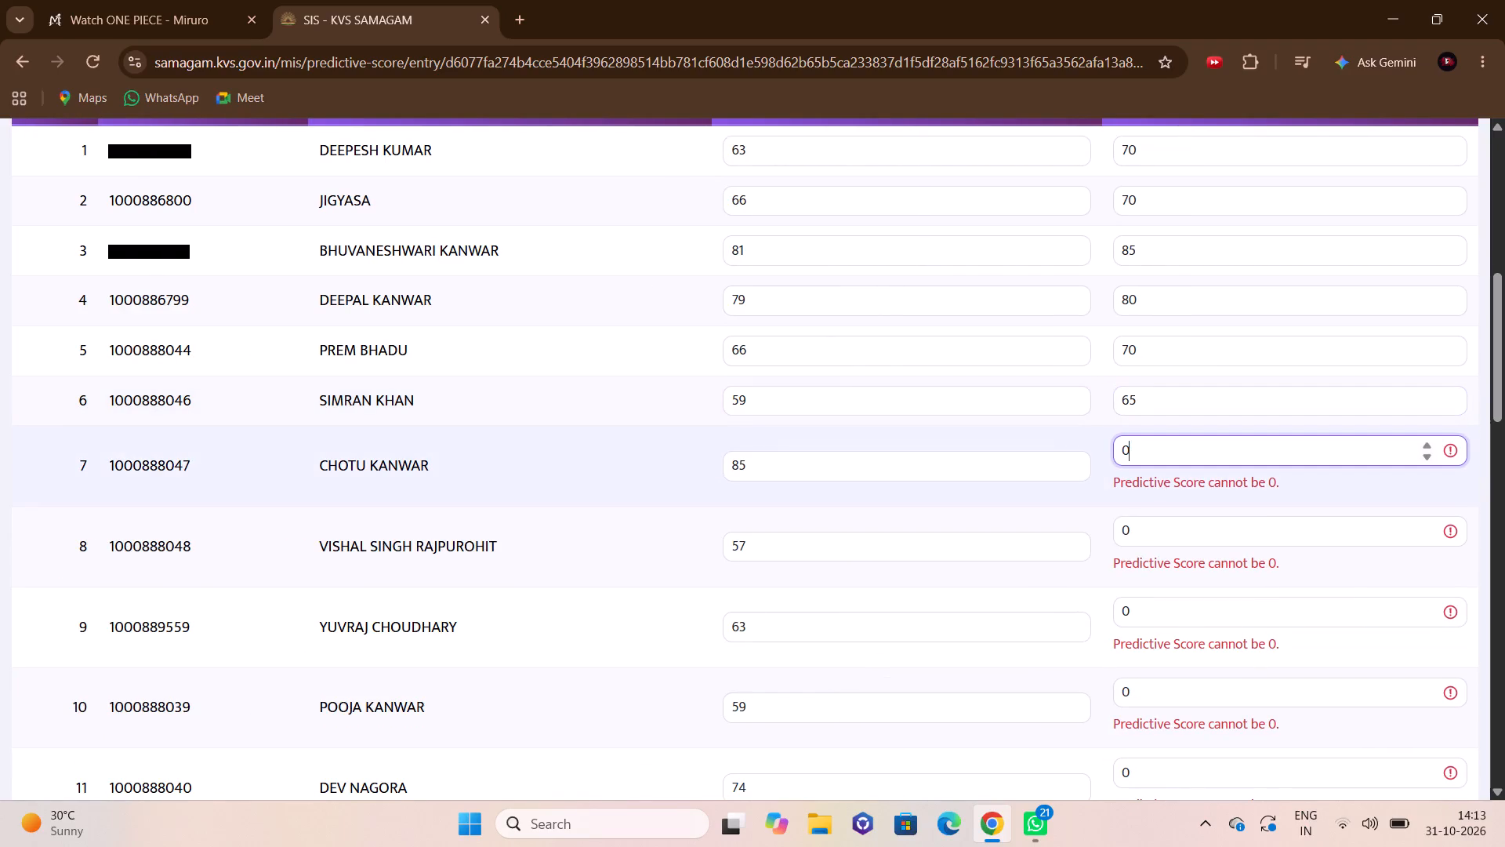
{"action": "key", "text": "BackSpace"}
{"action": "type", "text": "90"}
{"action": "left_click", "coordinate": [1187, 493]}
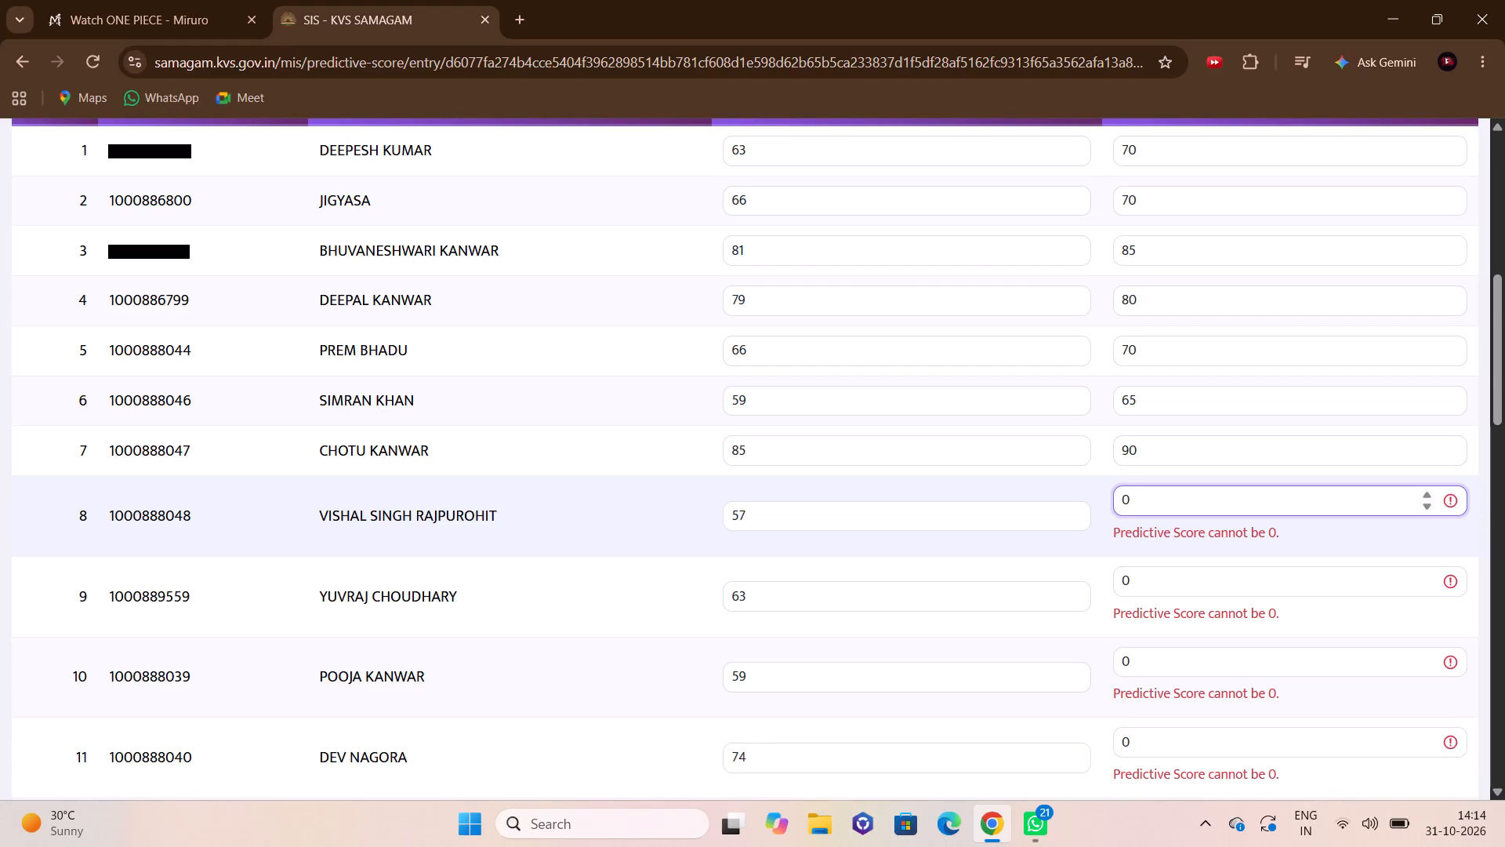
{"action": "key", "text": "BackSpace"}
{"action": "type", "text": "60"}
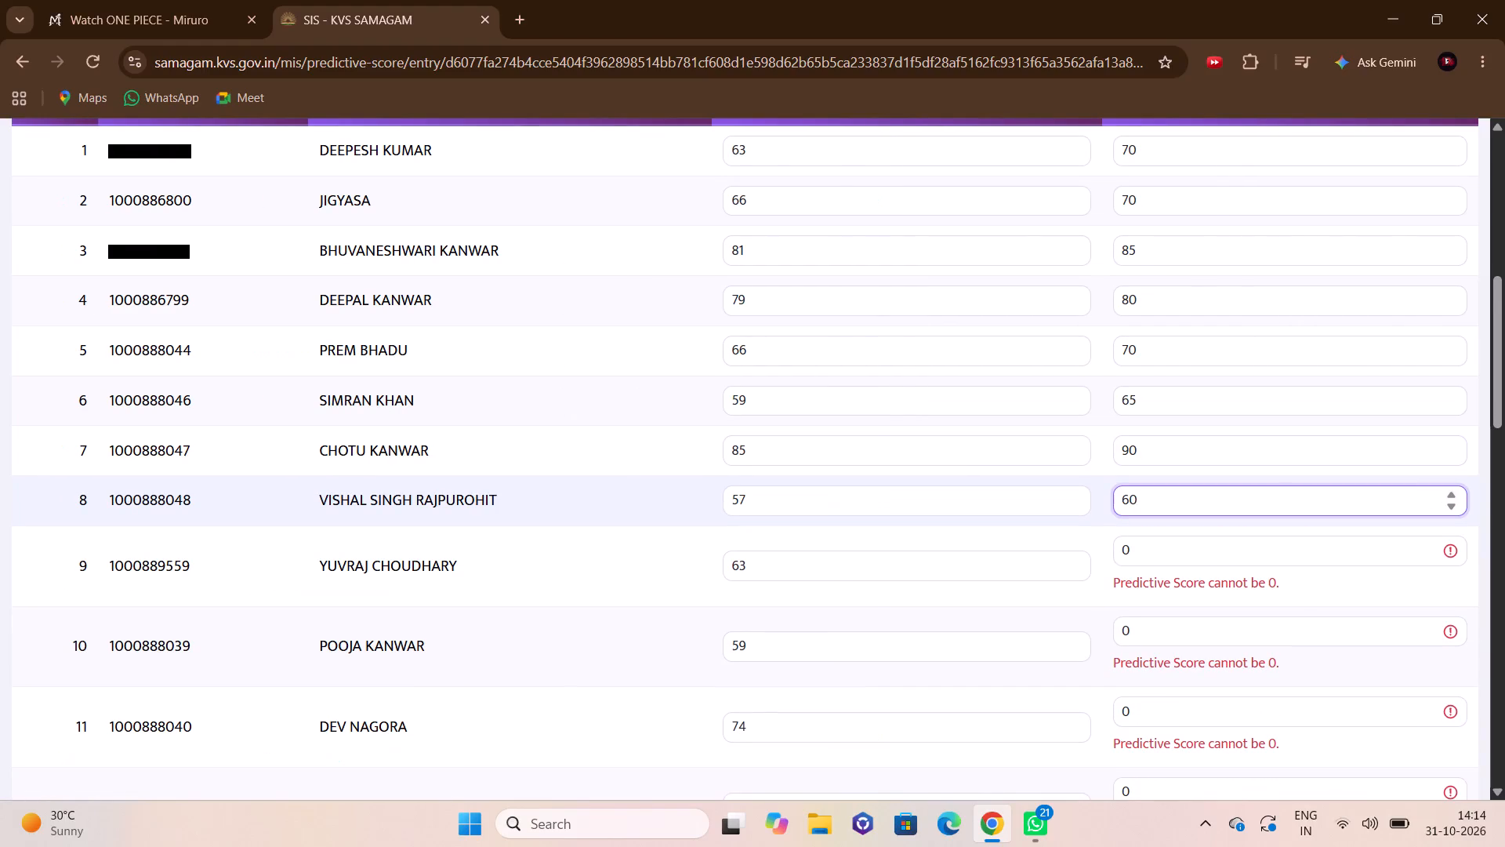
{"action": "left_click", "coordinate": [1173, 560]}
{"action": "key", "text": "BackSpace"}
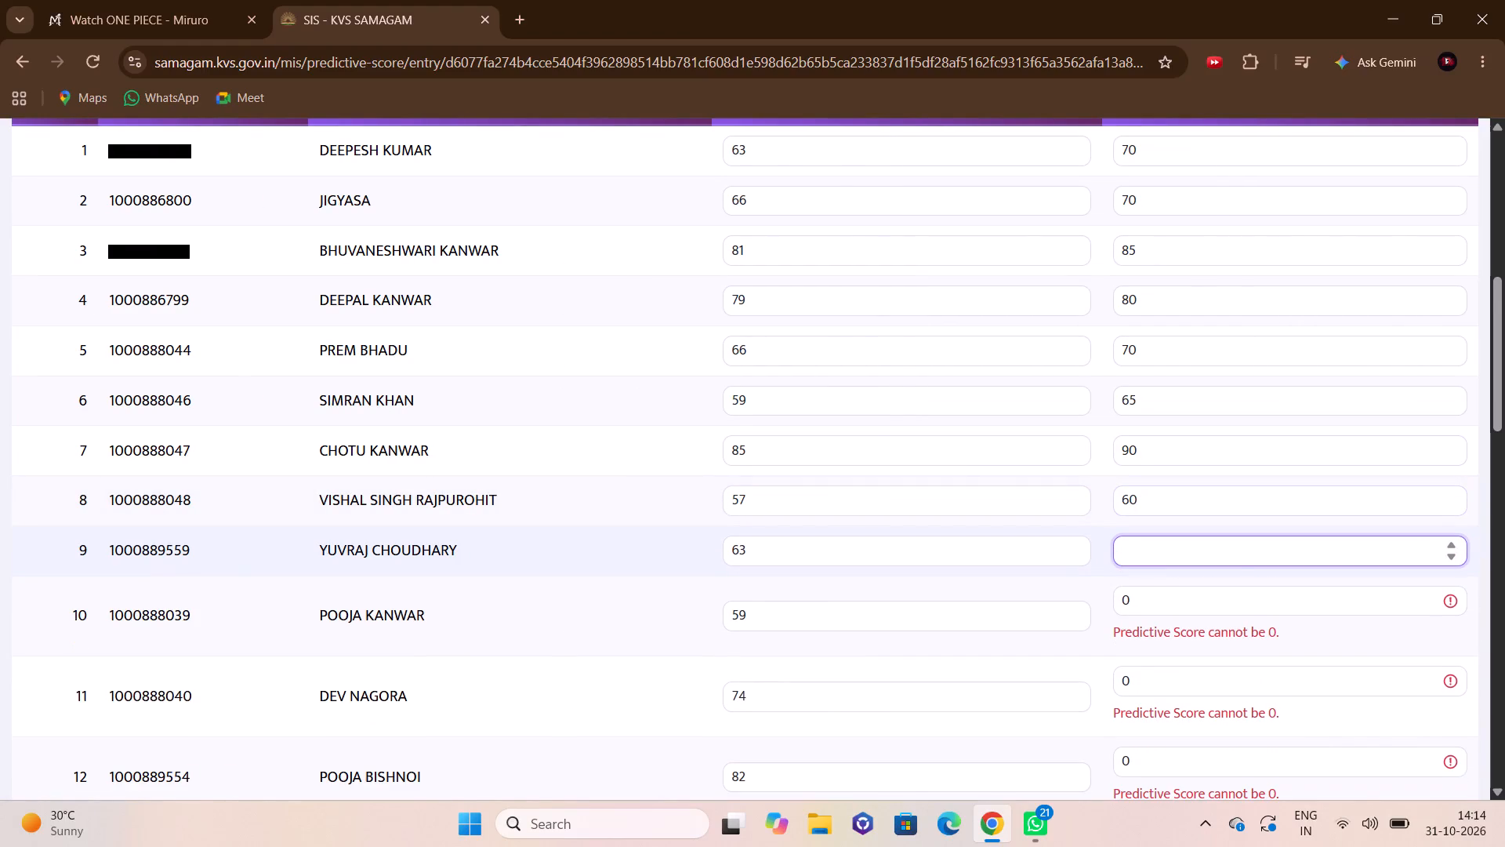
{"action": "type", "text": "69"}
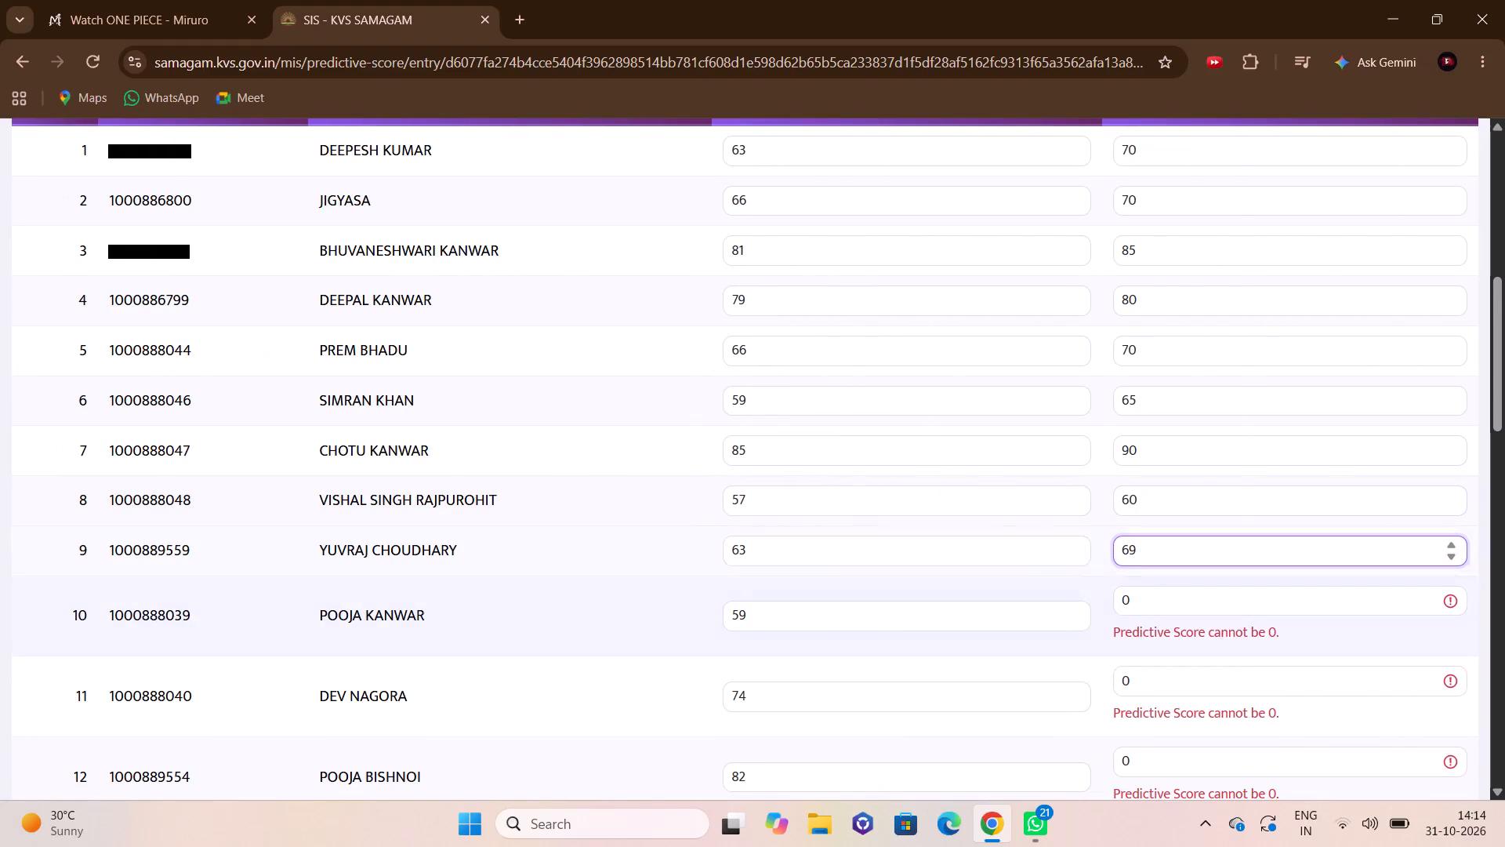
Set the Quarter 3 targets for the students in rows 10 to 13 to 65, 79, 90 and 89 respectively.
{"action": "left_click", "coordinate": [1166, 597]}
{"action": "key", "text": "BackSpace"}
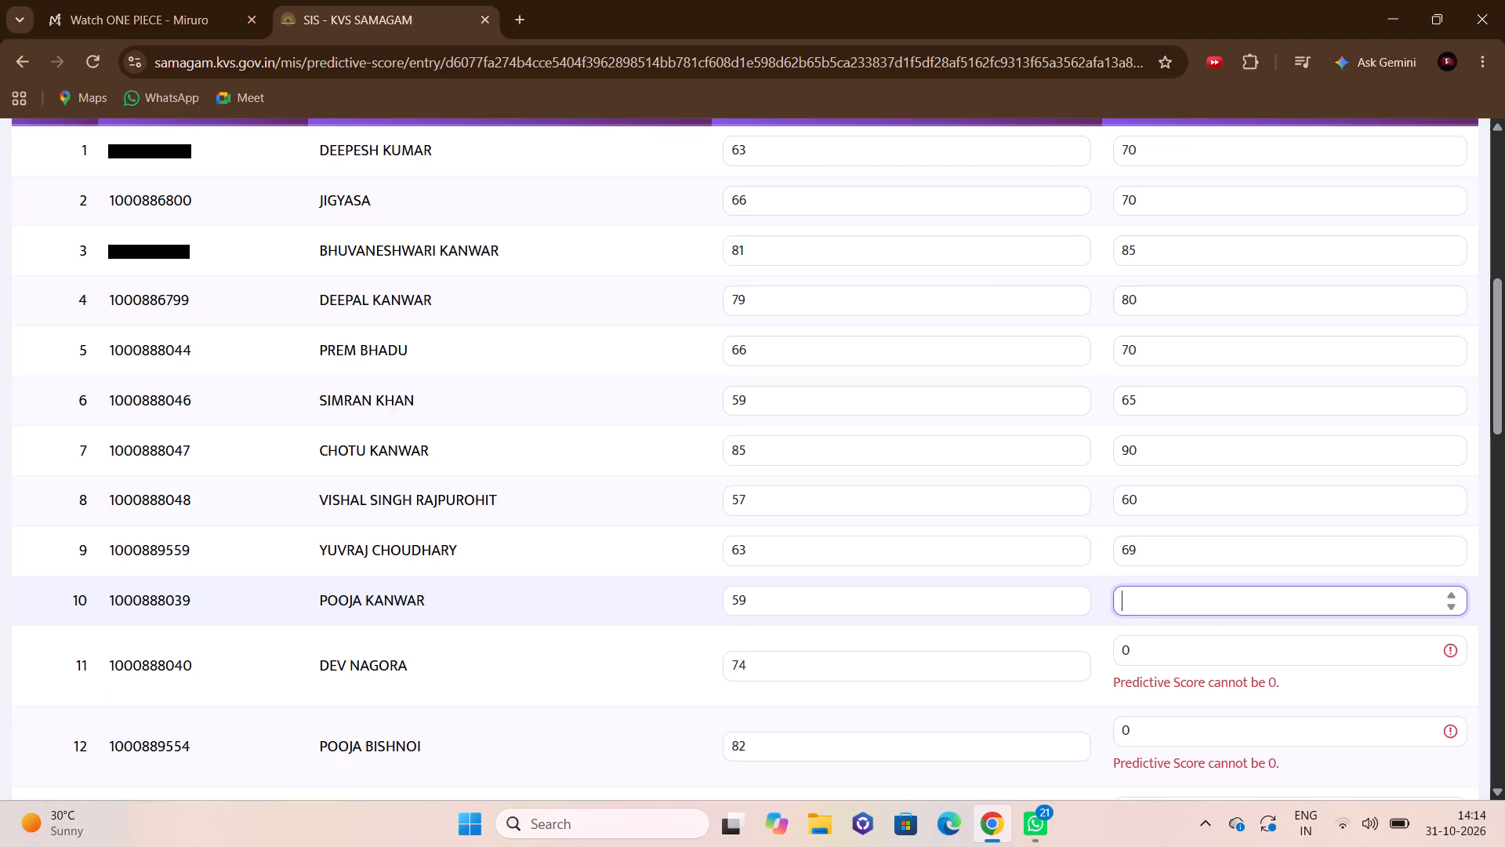
{"action": "type", "text": "65"}
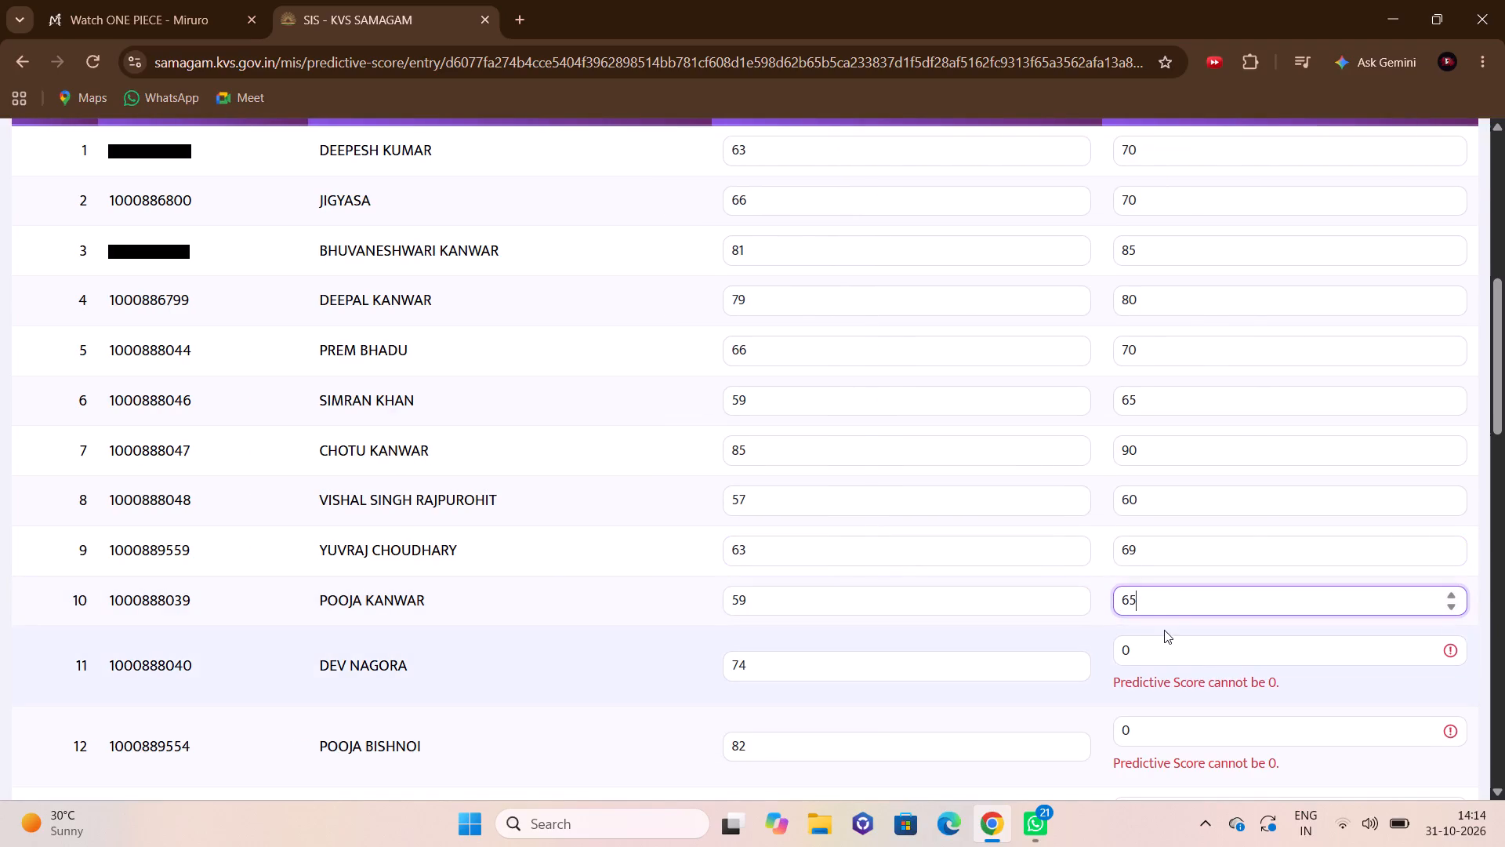
{"action": "left_click", "coordinate": [1169, 642]}
{"action": "key", "text": "BackSpace"}
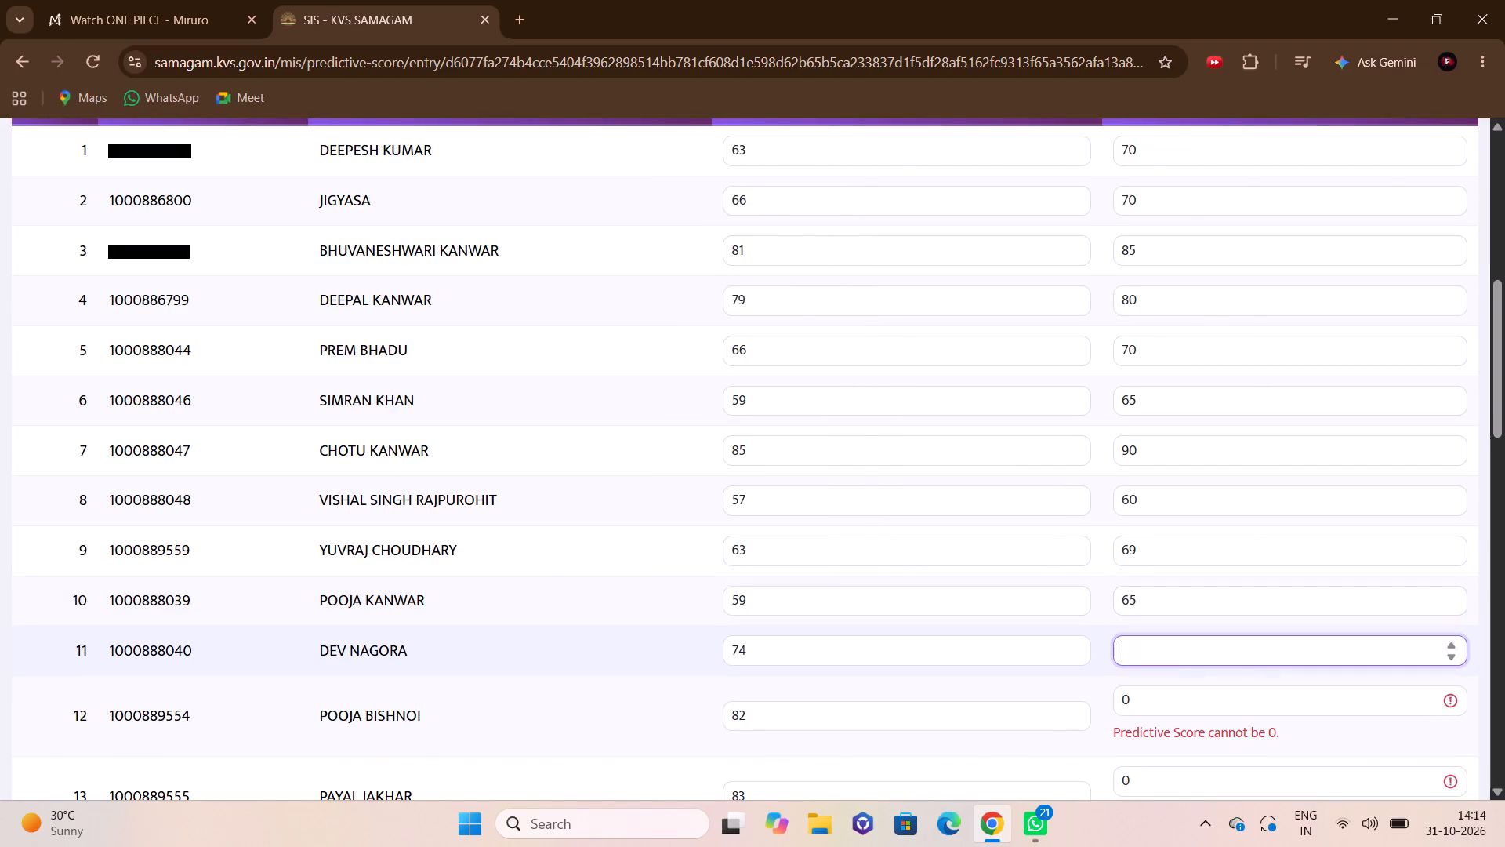
{"action": "type", "text": "79"}
{"action": "left_click", "coordinate": [1147, 703]}
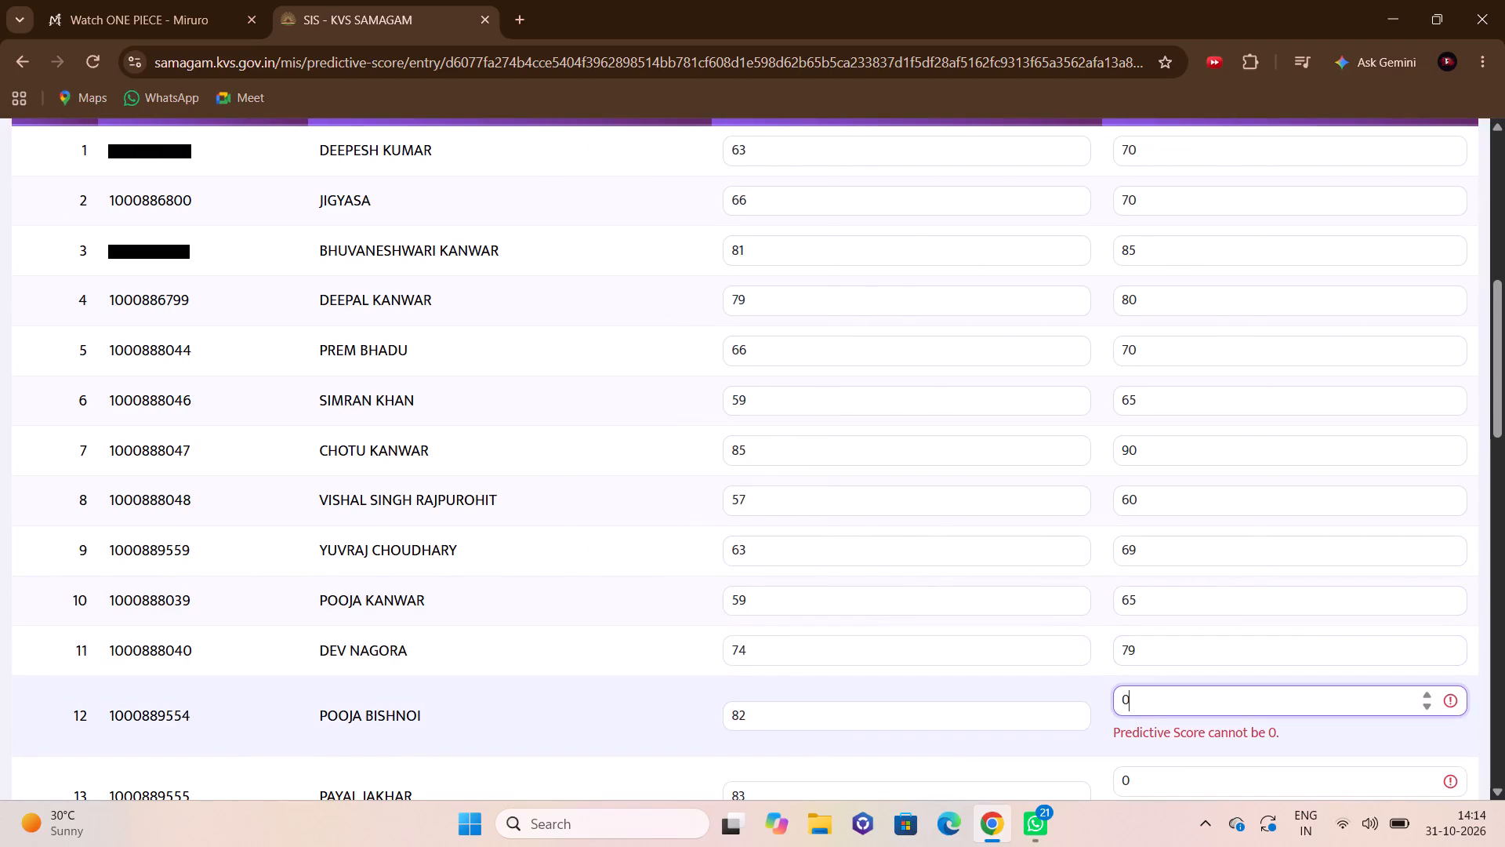
{"action": "key", "text": "BackSpace"}
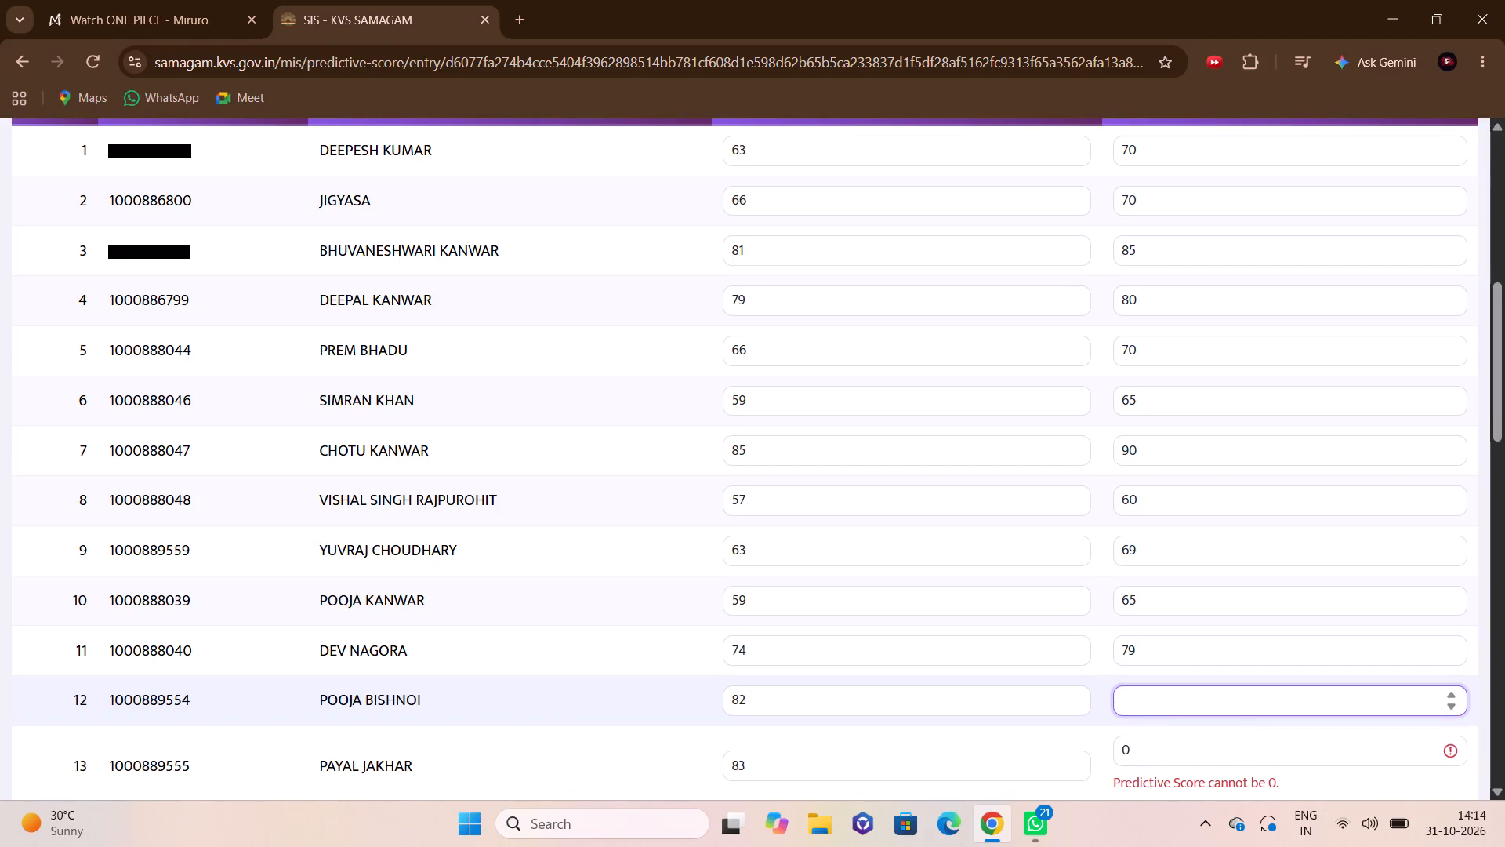
{"action": "type", "text": "90"}
{"action": "left_click", "coordinate": [1130, 757]}
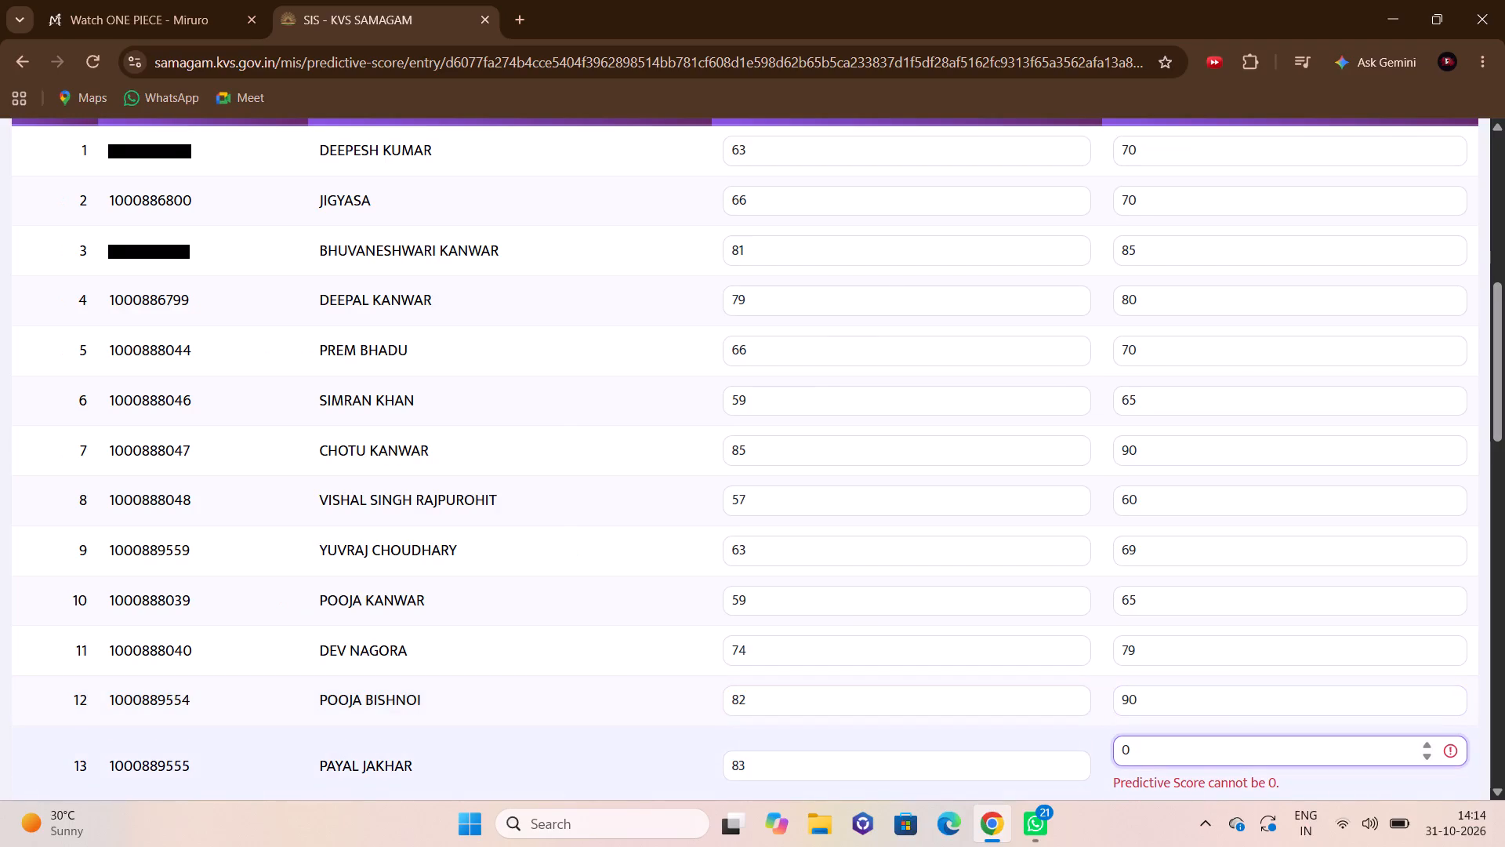
{"action": "key", "text": "BackSpace"}
{"action": "type", "text": "89"}
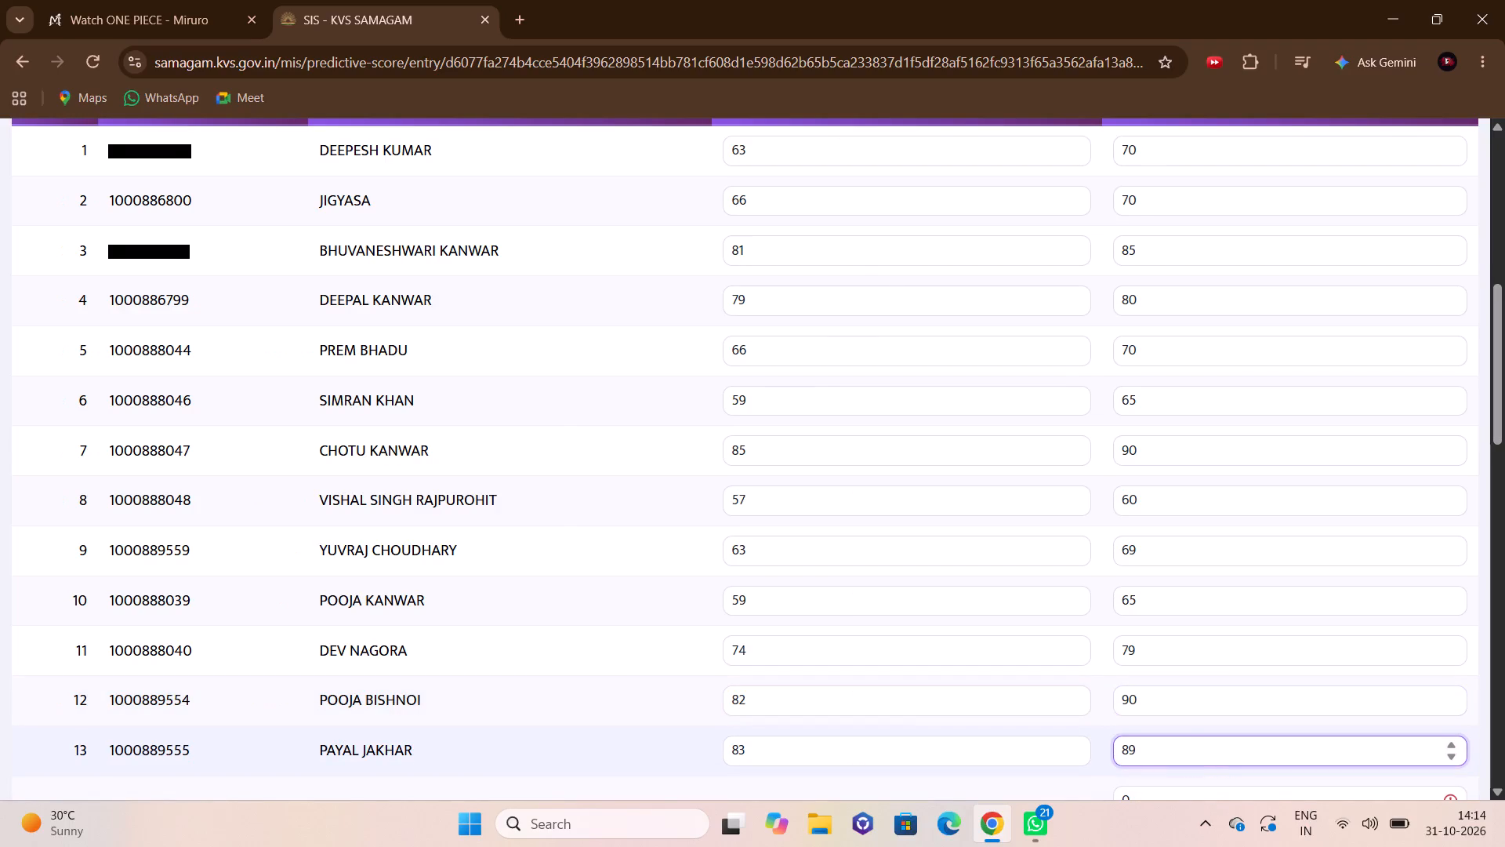
Set the Quarter 3 targets to 75 for the students in rows 14 and 15 and 85 for row 16.
{"action": "scroll", "coordinate": [1170, 732], "scroll_direction": "down", "scroll_amount": 3}
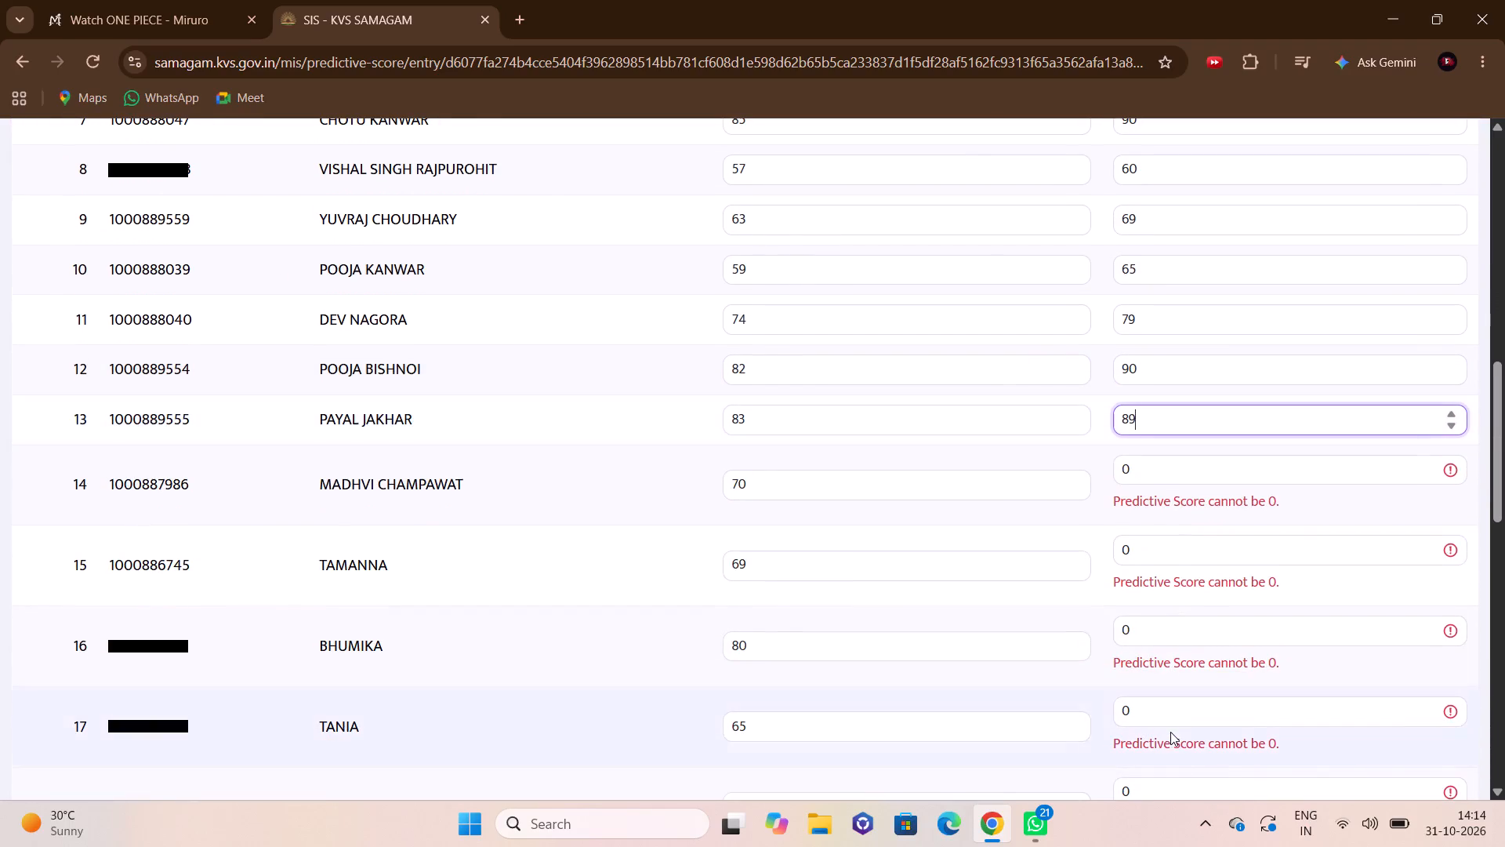
{"action": "left_click", "coordinate": [1138, 469]}
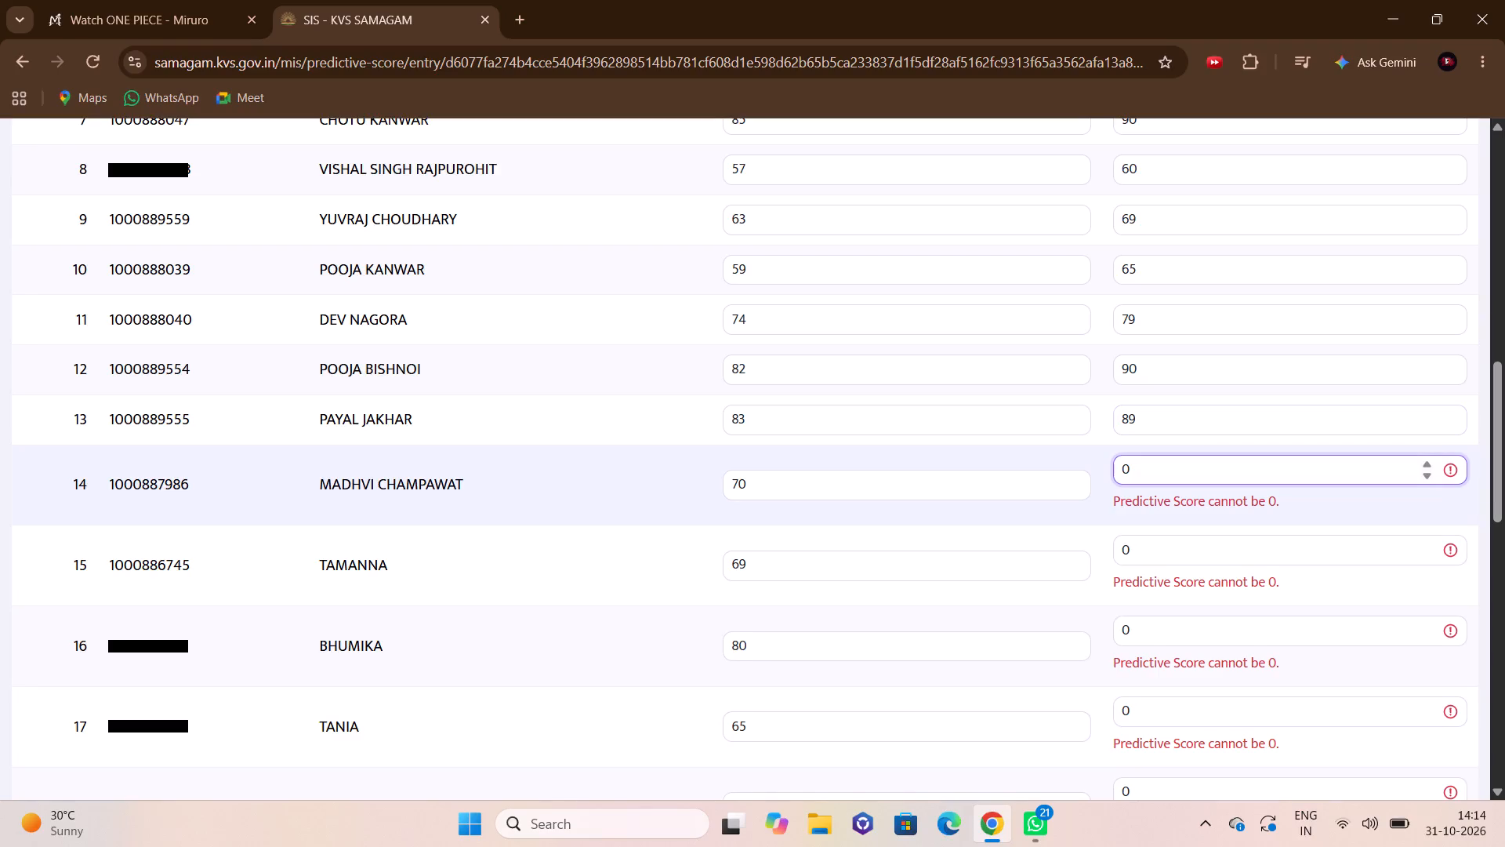
{"action": "key", "text": "BackSpace"}
{"action": "type", "text": "75"}
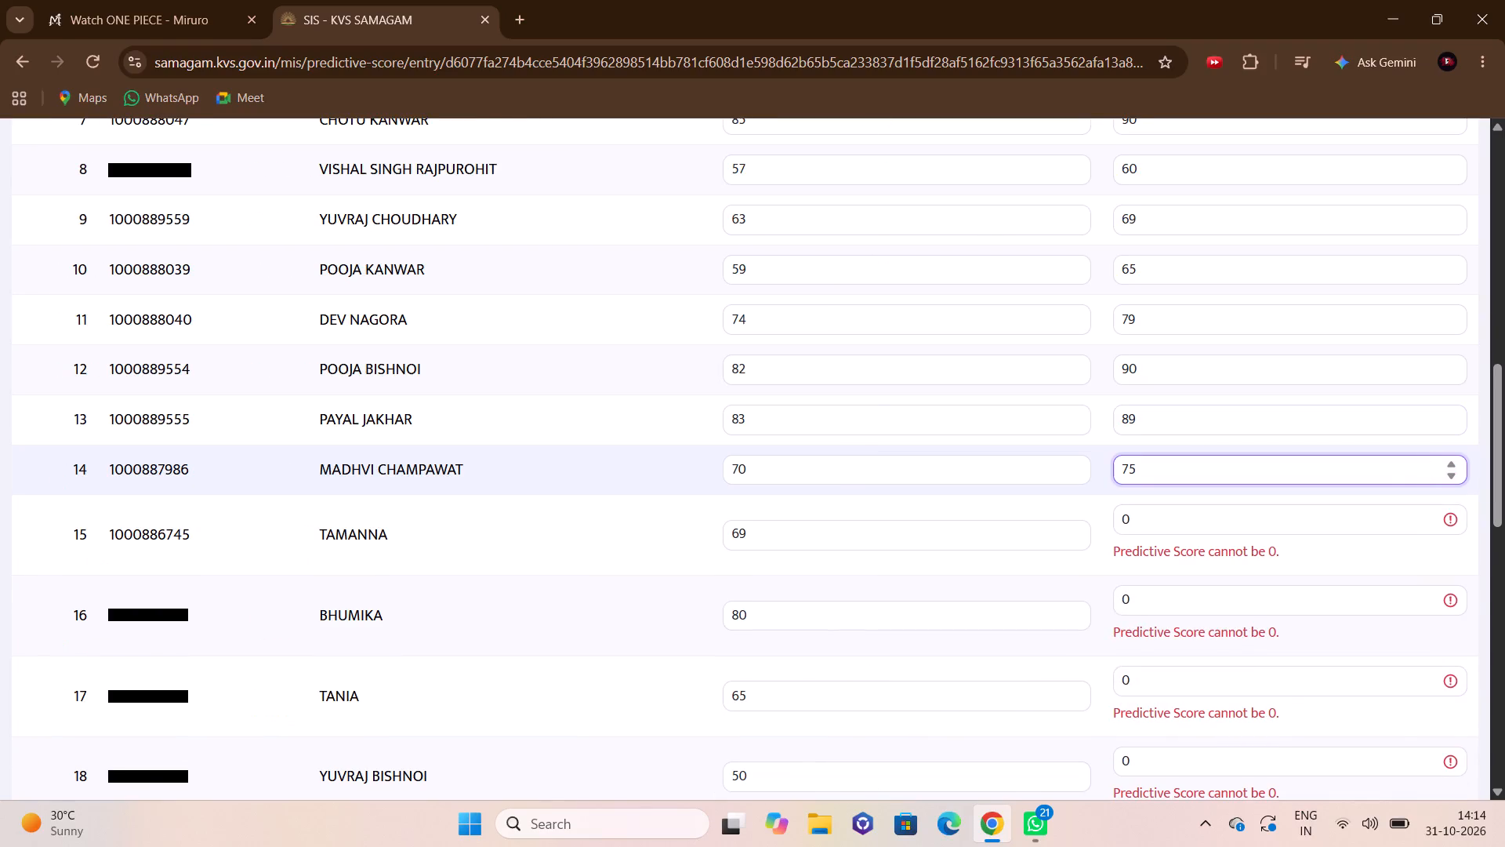
{"action": "left_click", "coordinate": [1148, 509]}
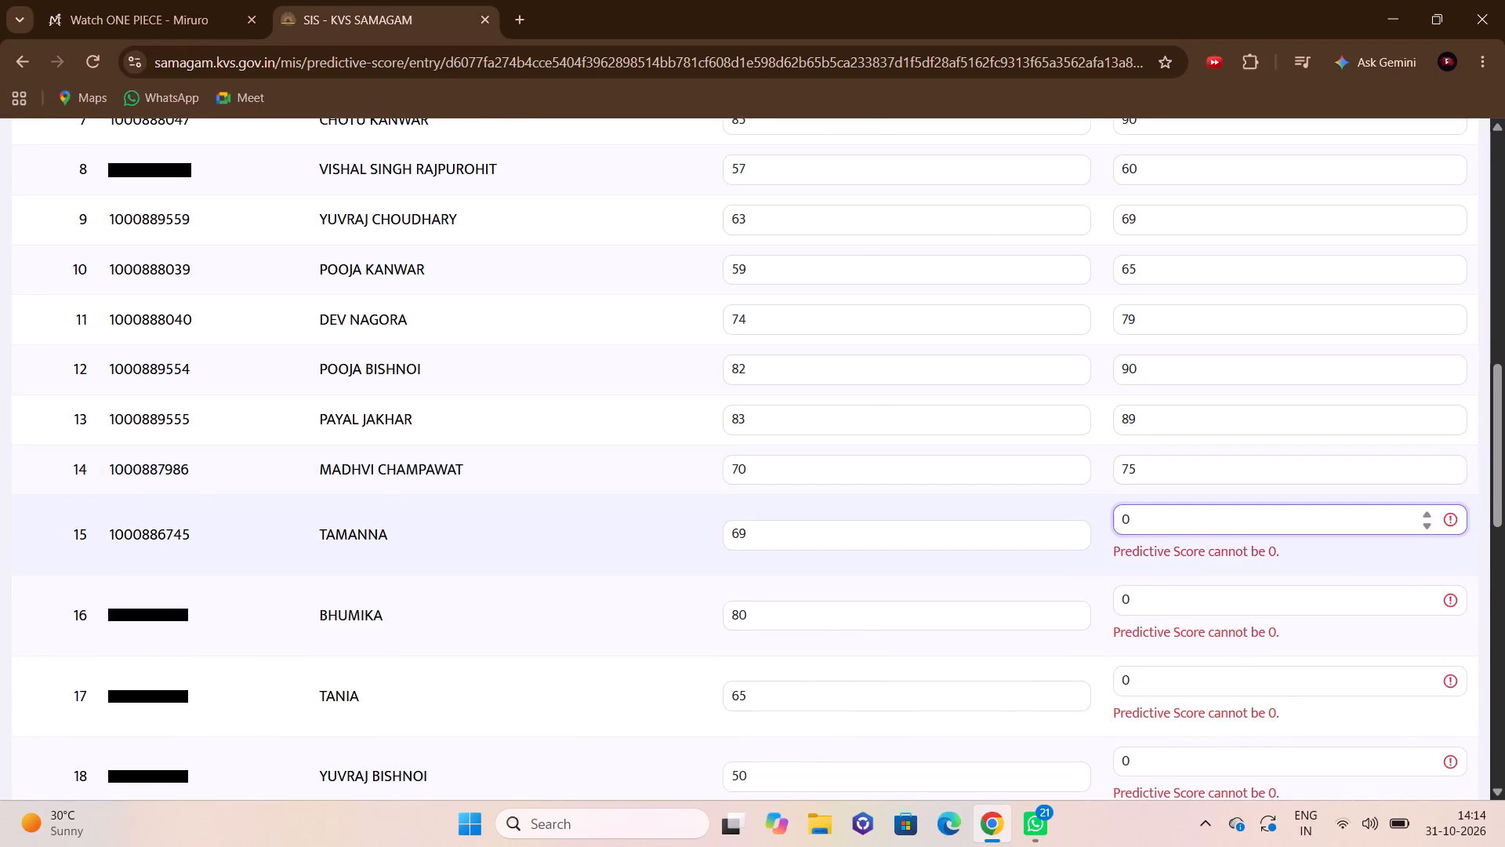
{"action": "key", "text": "BackSpace"}
{"action": "type", "text": "75"}
{"action": "left_click", "coordinate": [1140, 573]}
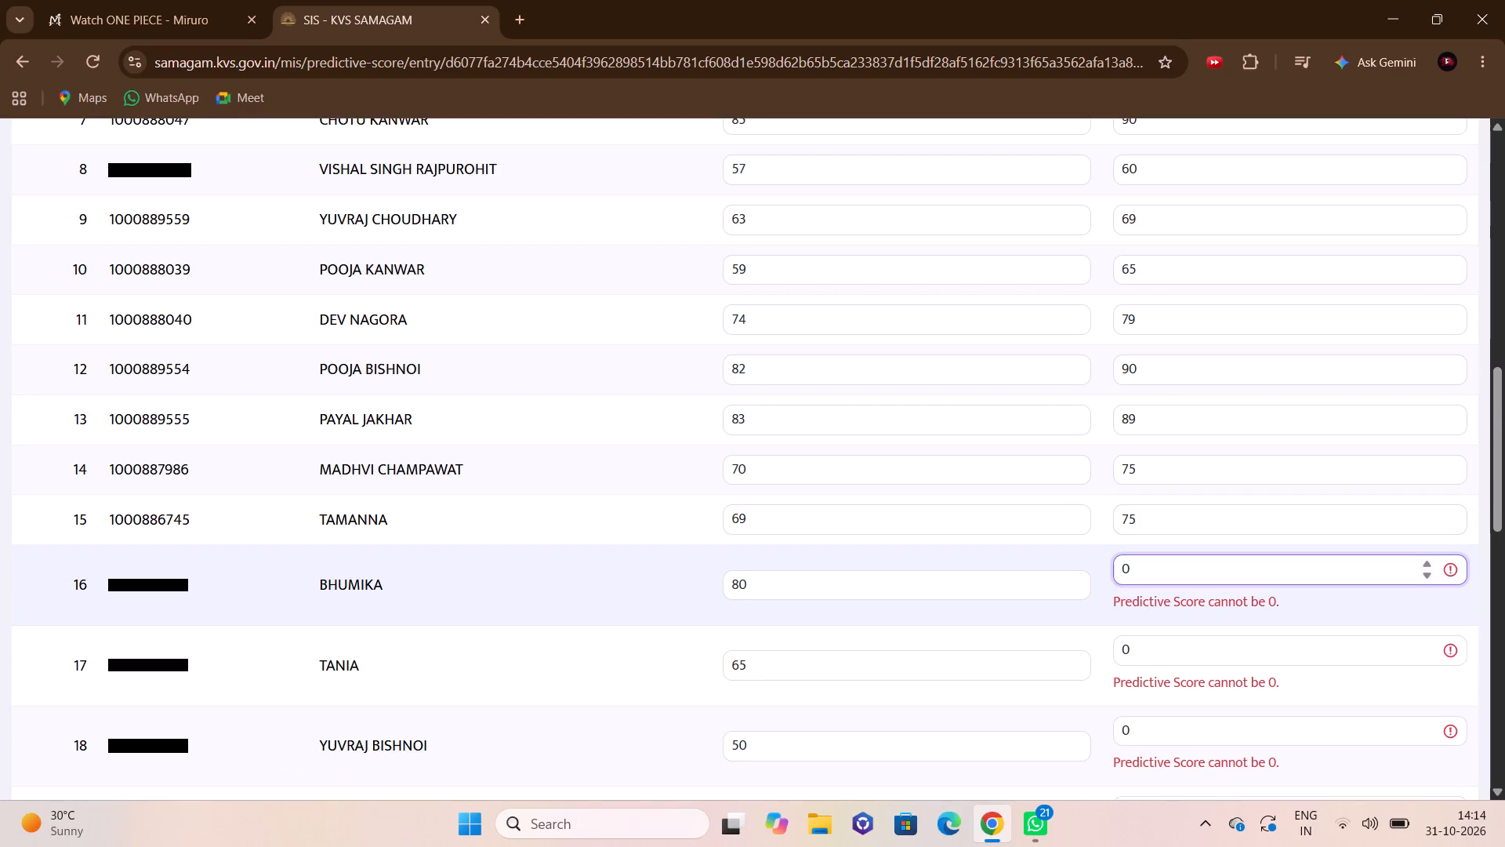
{"action": "key", "text": "BackSpace"}
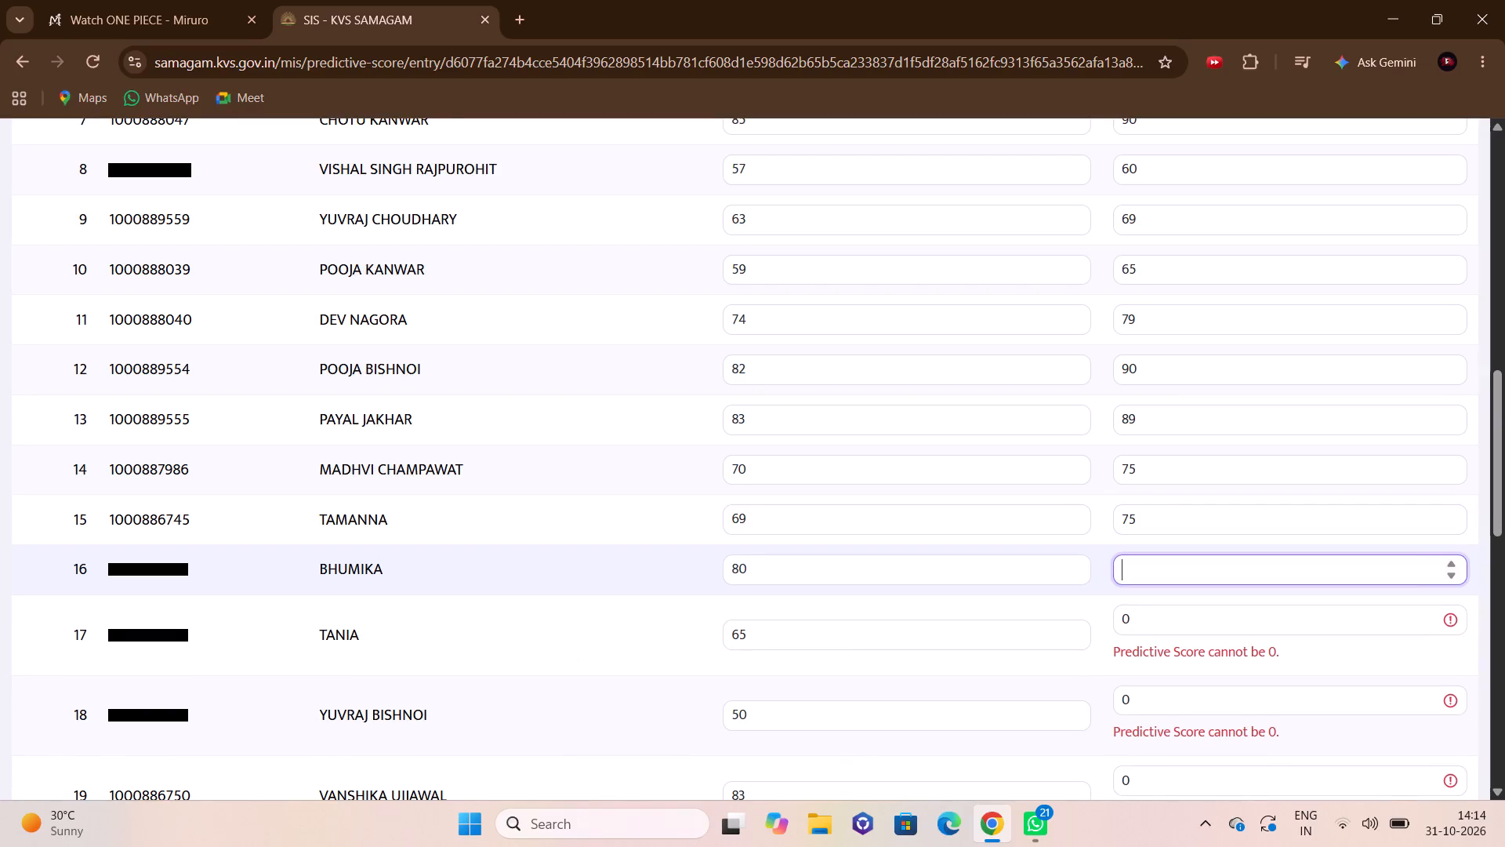
{"action": "type", "text": "85"}
Set the Quarter 3 targets for the students in rows 17, 18 and 19 to 70, 55 and 90.
{"action": "left_click", "coordinate": [1148, 605]}
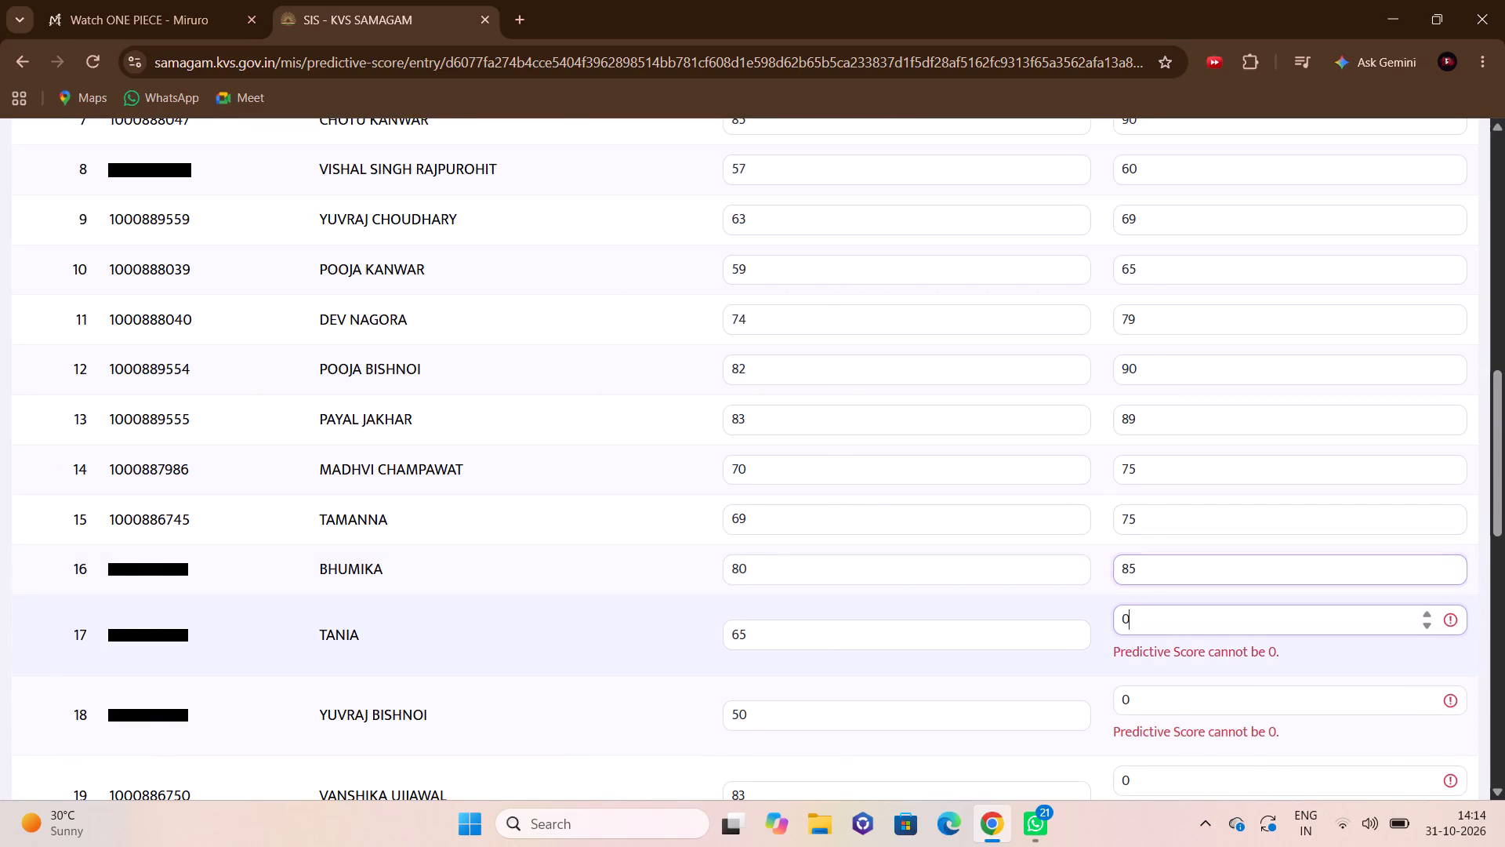
{"action": "key", "text": "BackSpace"}
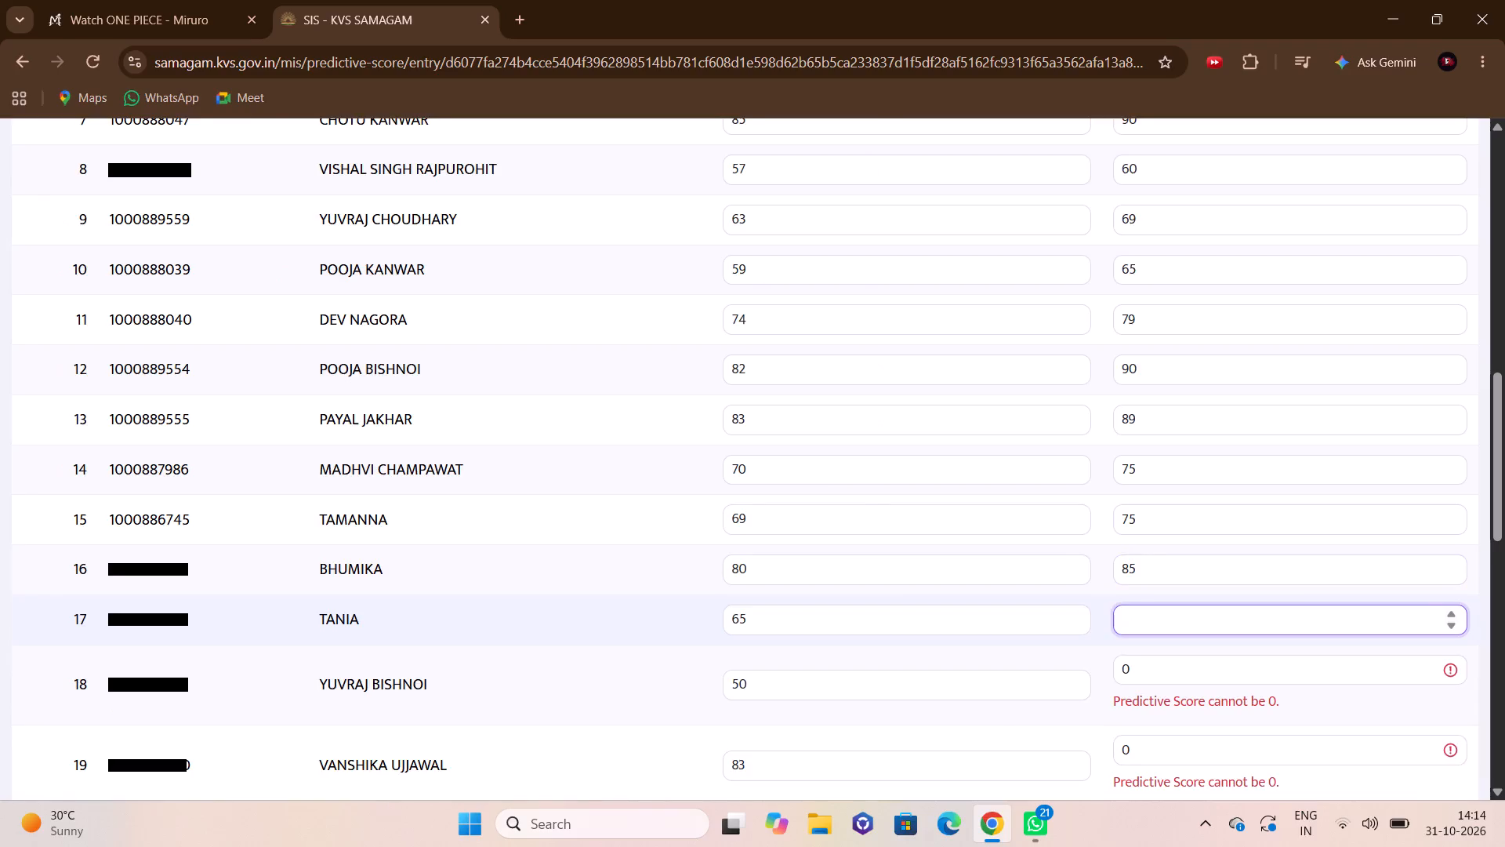
{"action": "type", "text": "70"}
{"action": "left_click", "coordinate": [1151, 679]}
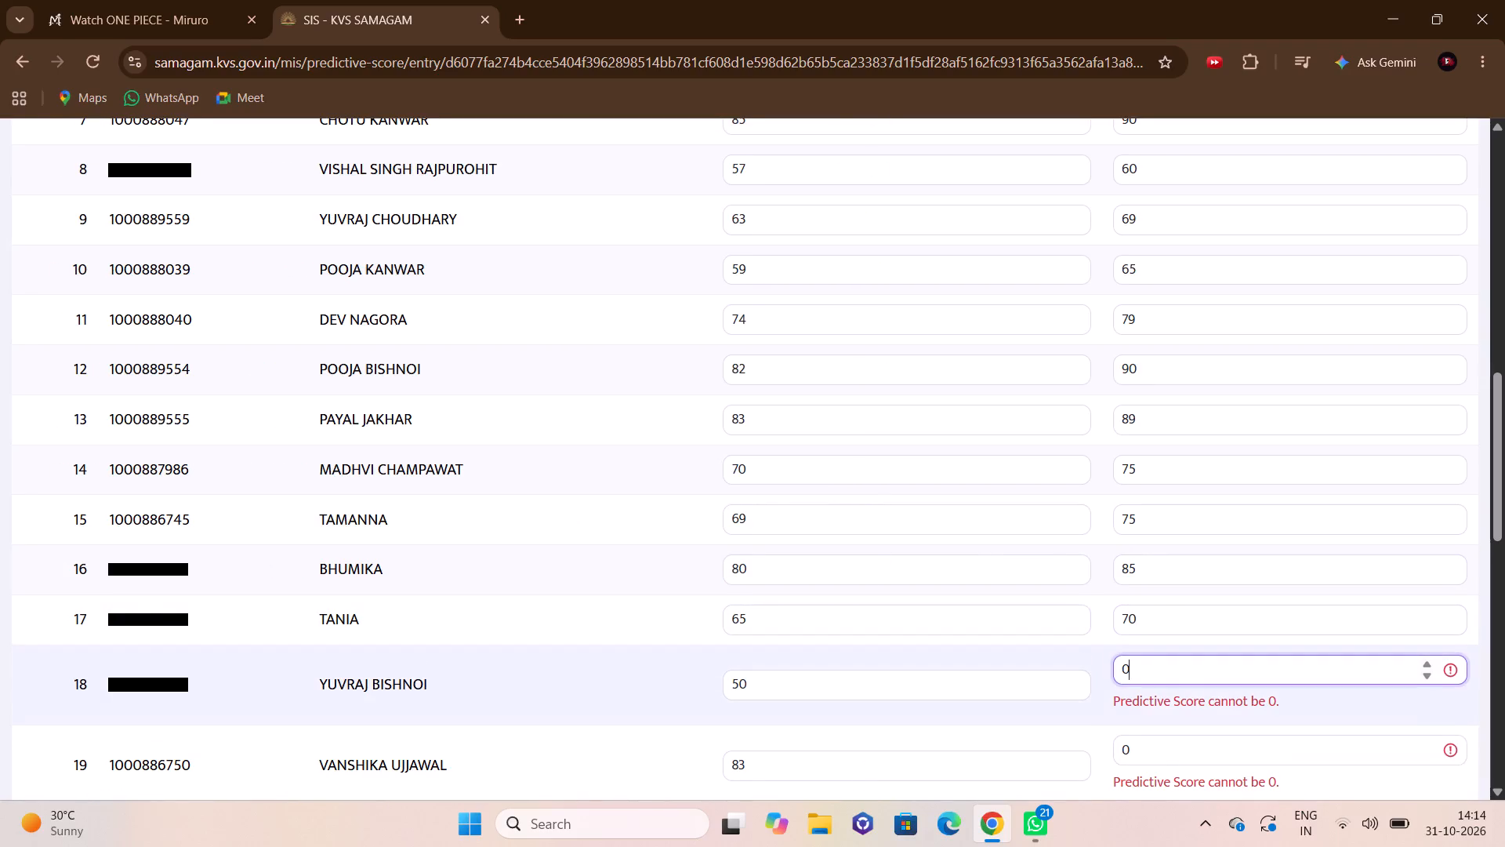
{"action": "key", "text": "BackSpace"}
{"action": "type", "text": "55"}
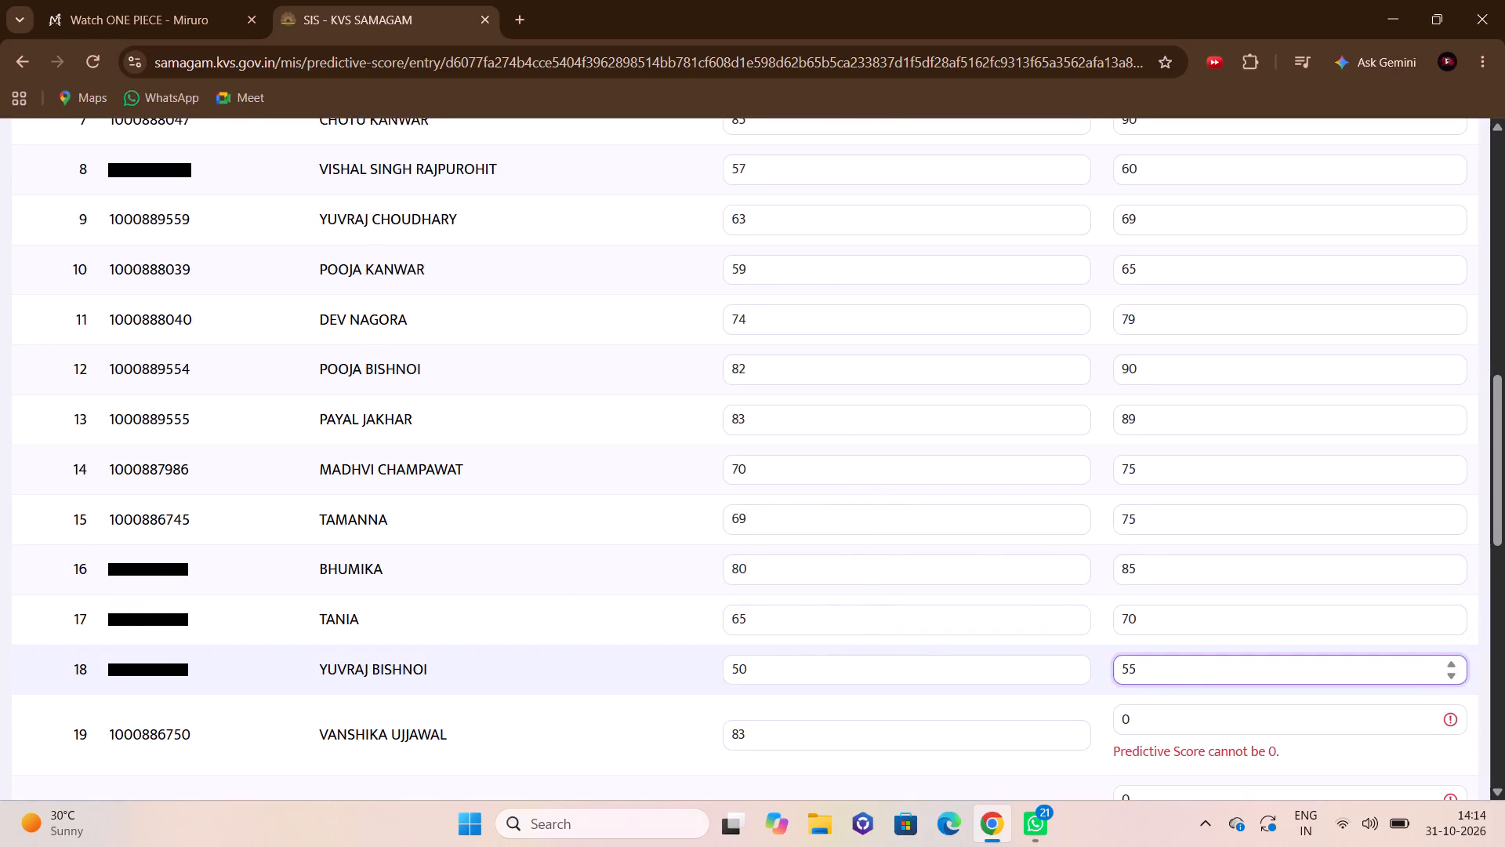
{"action": "left_click", "coordinate": [1166, 715]}
{"action": "key", "text": "BackSpace"}
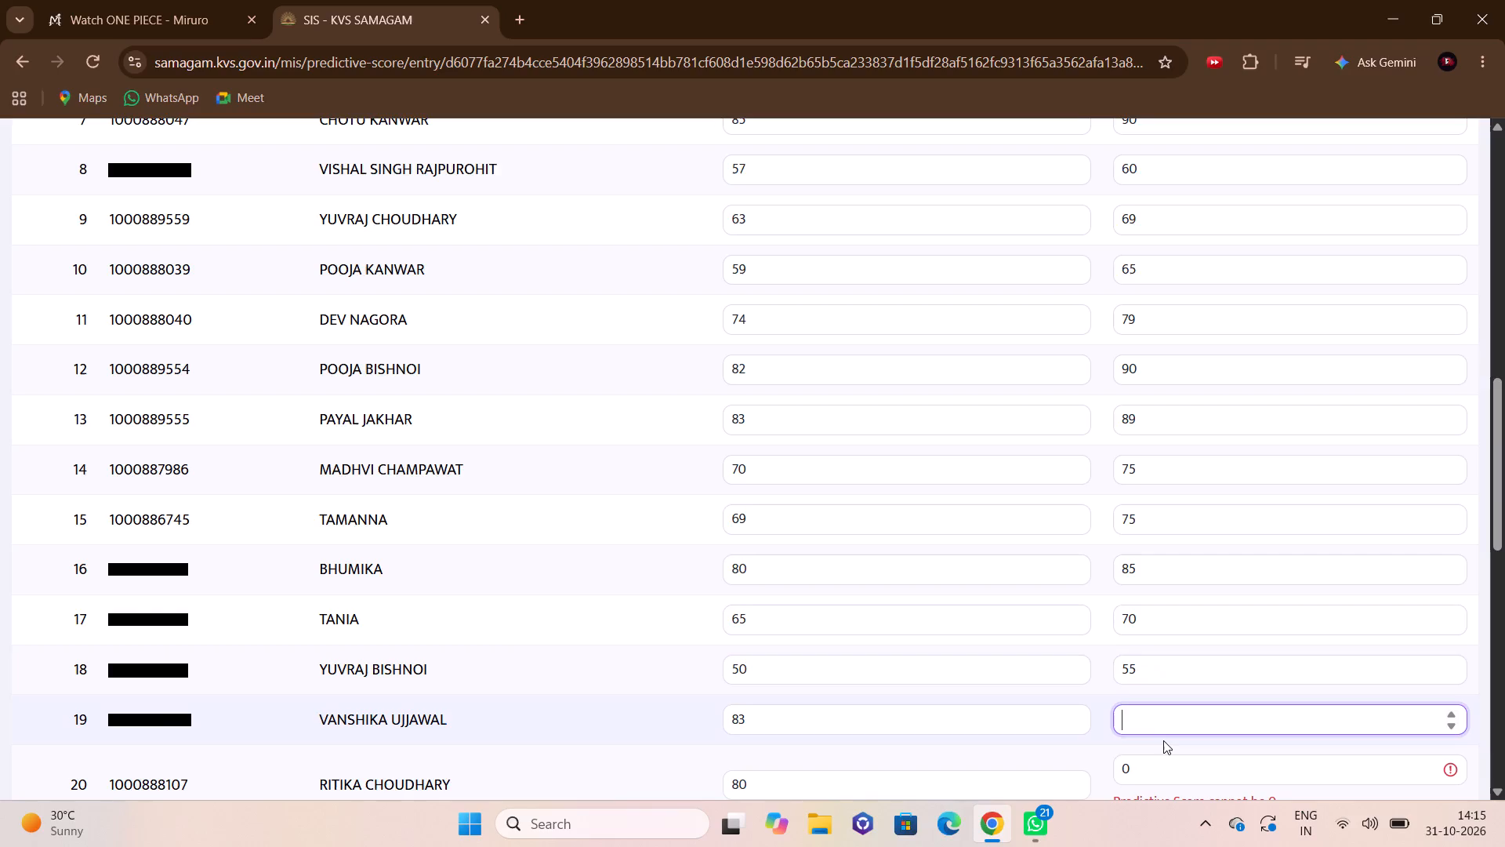
{"action": "type", "text": "90"}
Set the Quarter 3 targets for the students in rows 20, 21 and 22 to 90 each.
{"action": "scroll", "coordinate": [1163, 740], "scroll_direction": "down", "scroll_amount": 3}
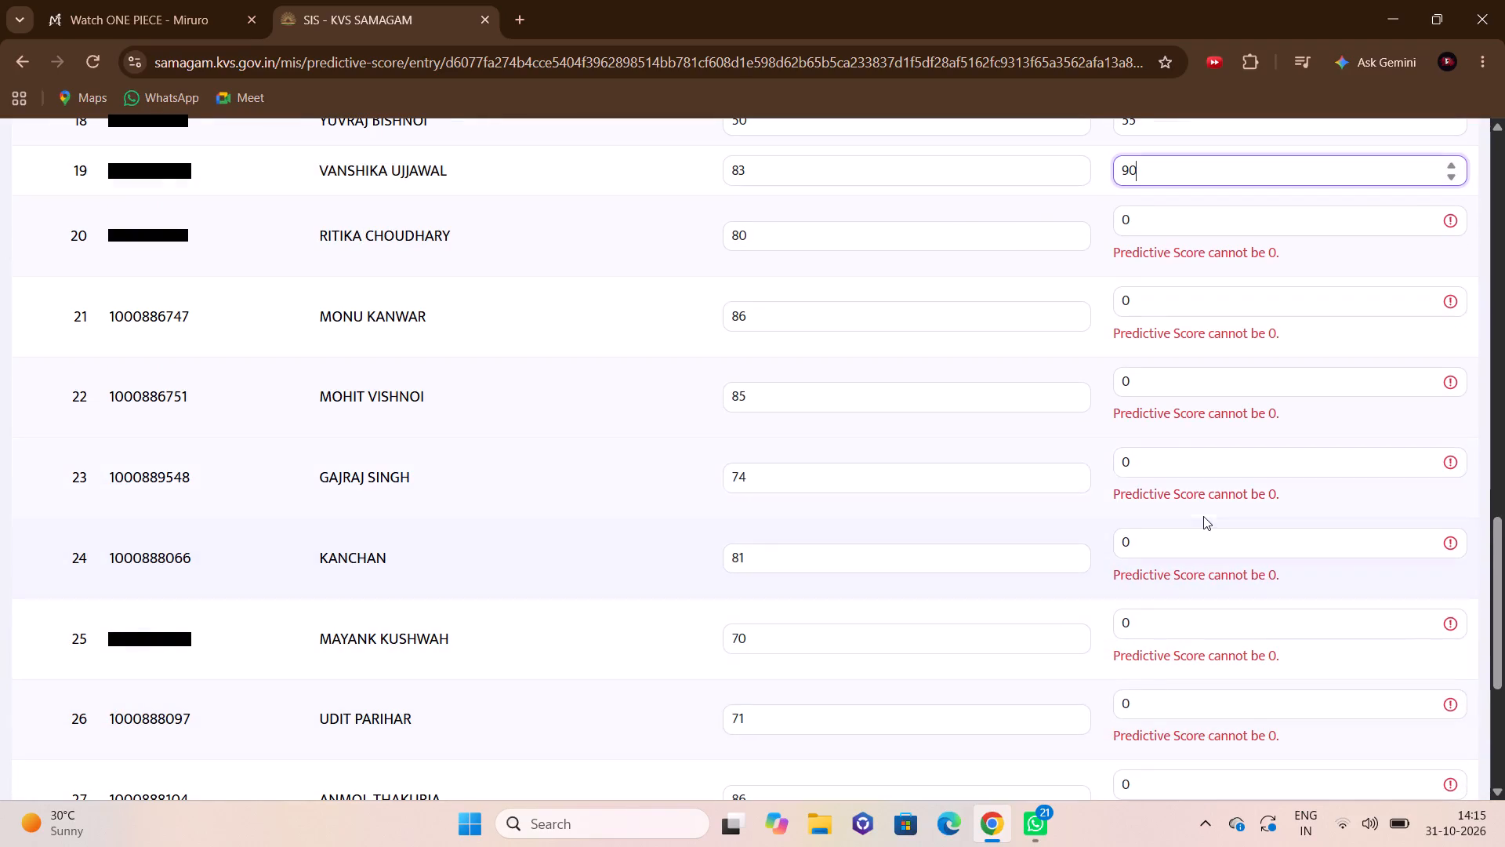
{"action": "left_click", "coordinate": [1155, 220]}
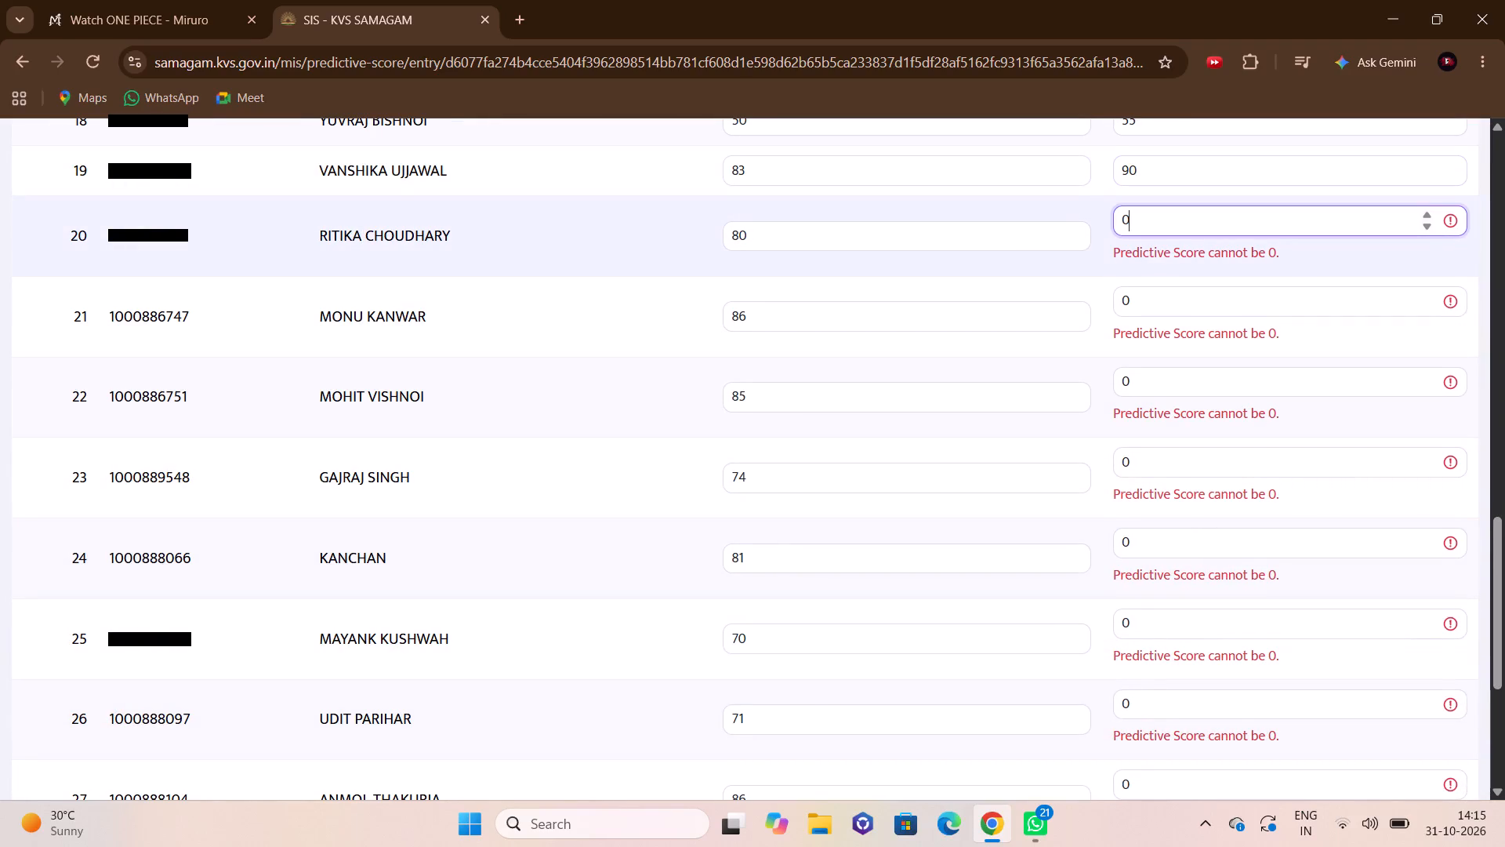
{"action": "key", "text": "BackSpace"}
{"action": "type", "text": "90"}
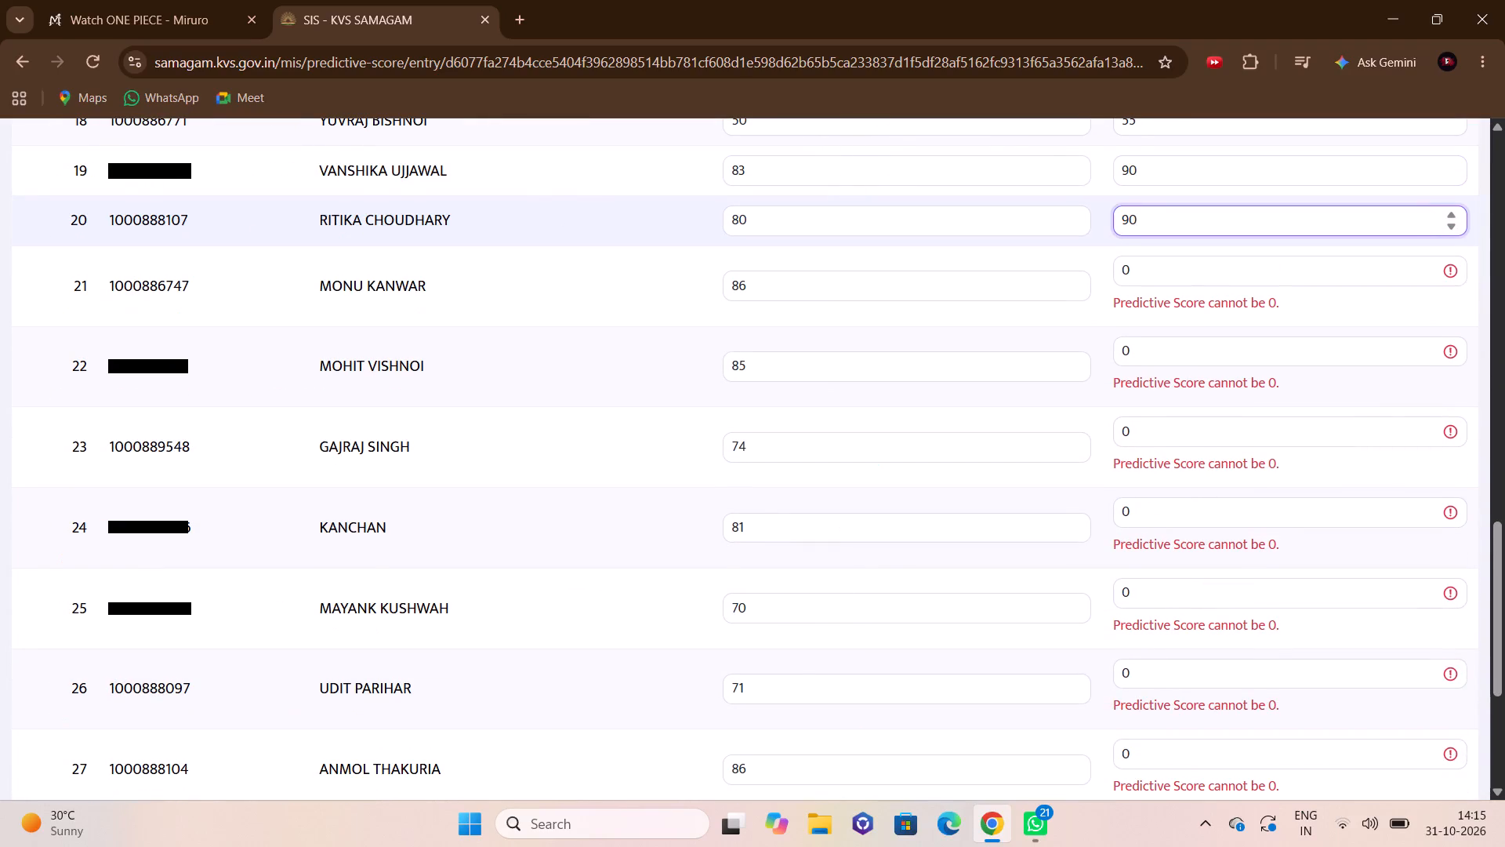
{"action": "left_click", "coordinate": [1153, 264]}
{"action": "key", "text": "BackSpace"}
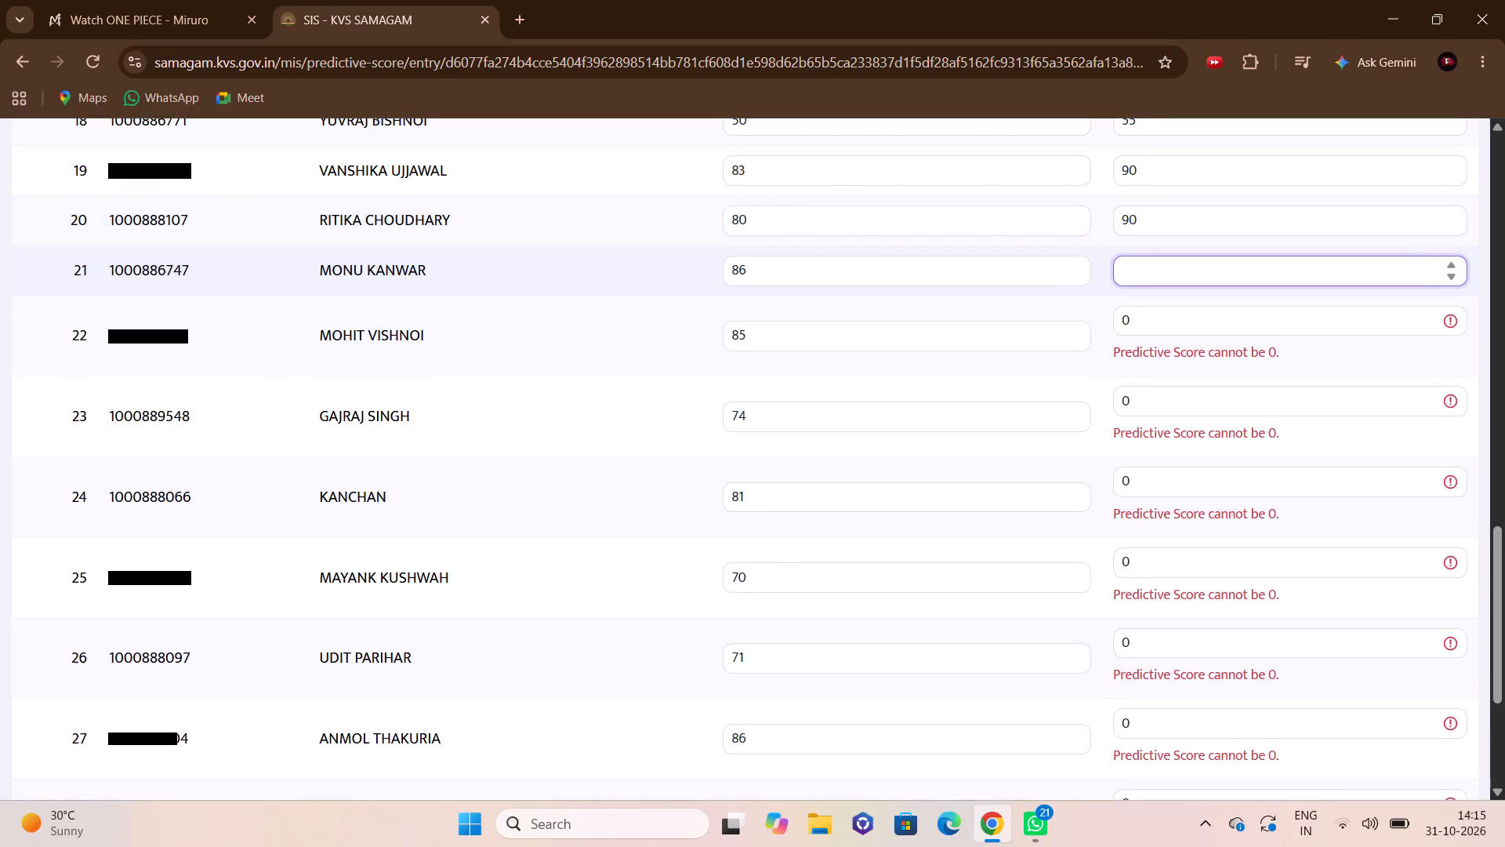
{"action": "type", "text": "90"}
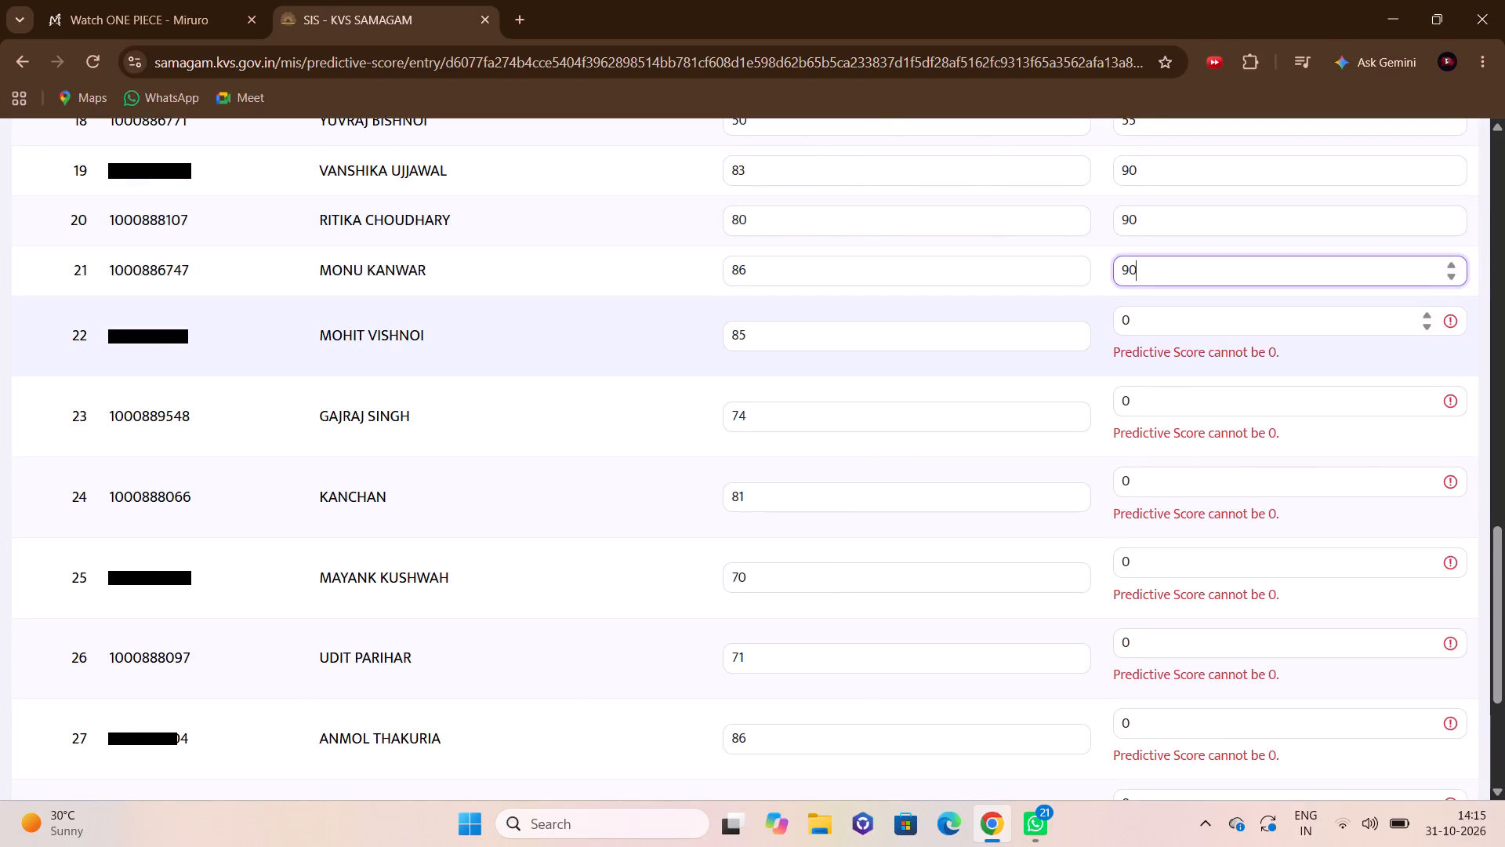
{"action": "left_click", "coordinate": [1159, 321]}
{"action": "key", "text": "BackSpace"}
{"action": "type", "text": "90"}
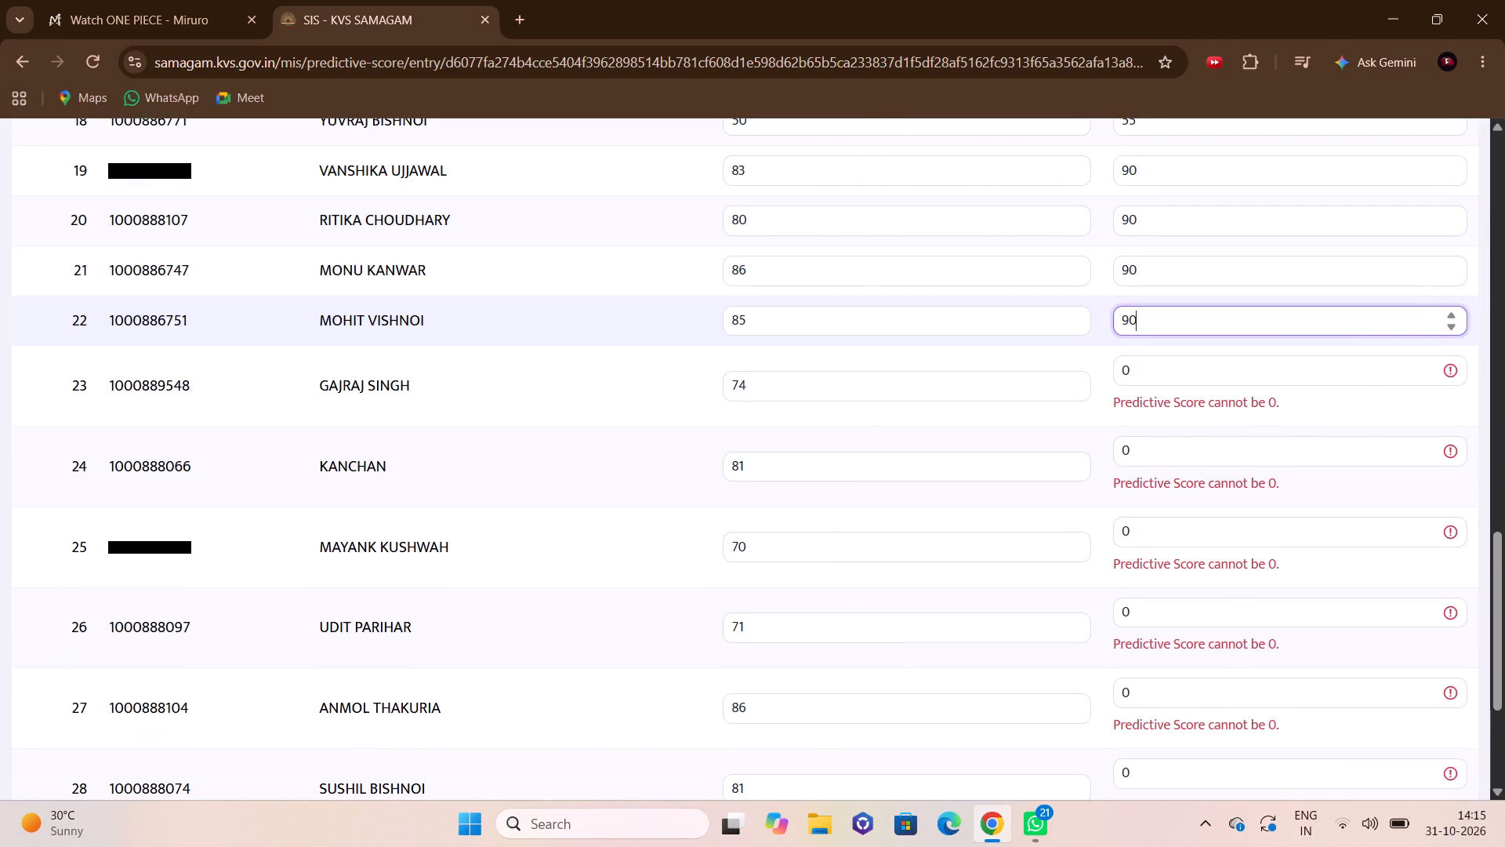
Set the Quarter 3 targets for the students in rows 23 to 26 to 80, 90, 80 and 80 respectively.
{"action": "left_click", "coordinate": [1170, 368]}
{"action": "key", "text": "BackSpace"}
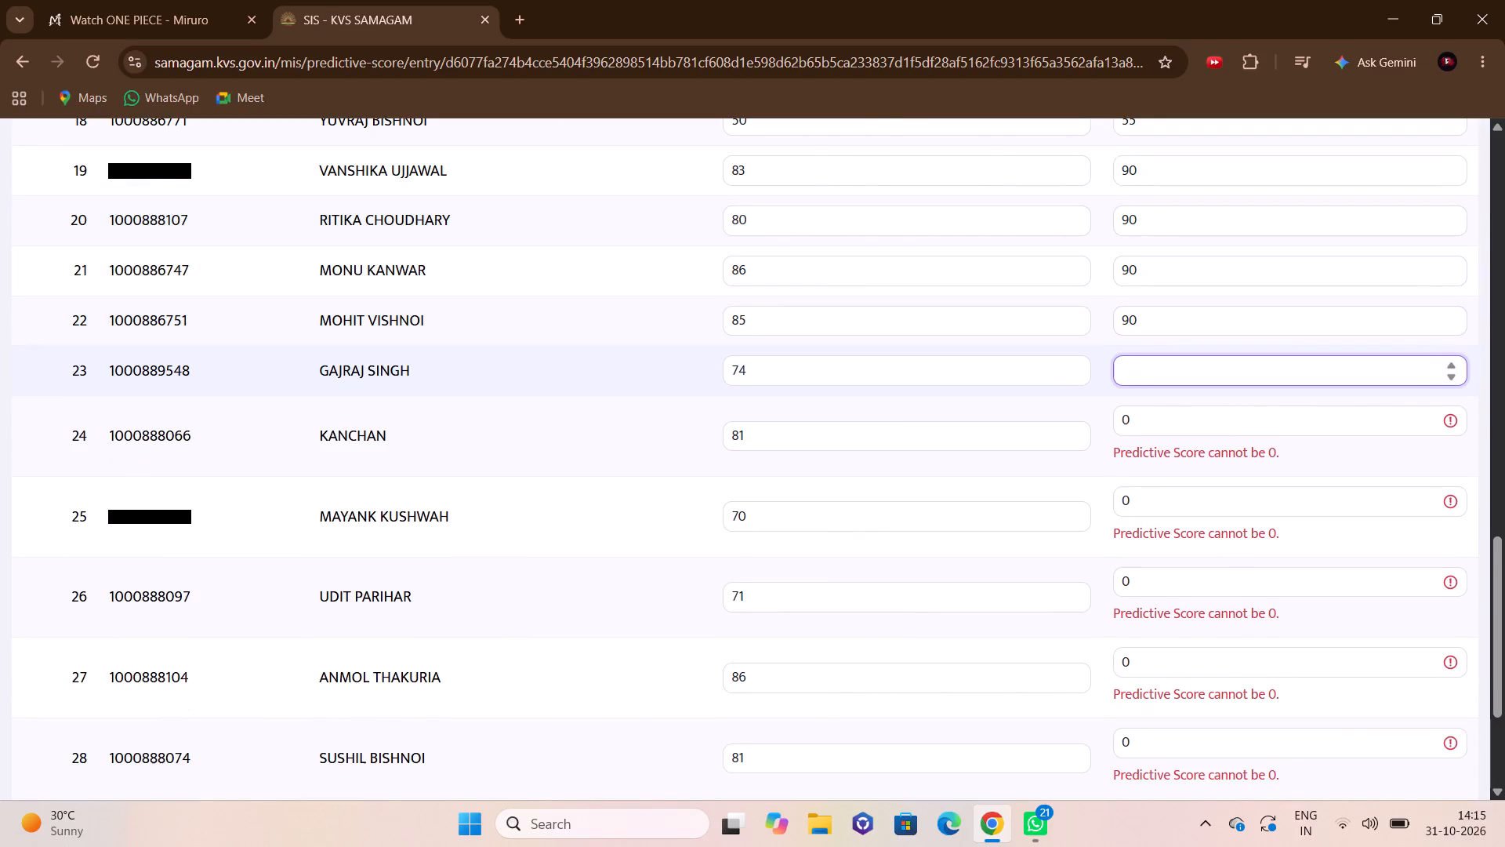
{"action": "type", "text": "80"}
{"action": "left_click", "coordinate": [1193, 420]}
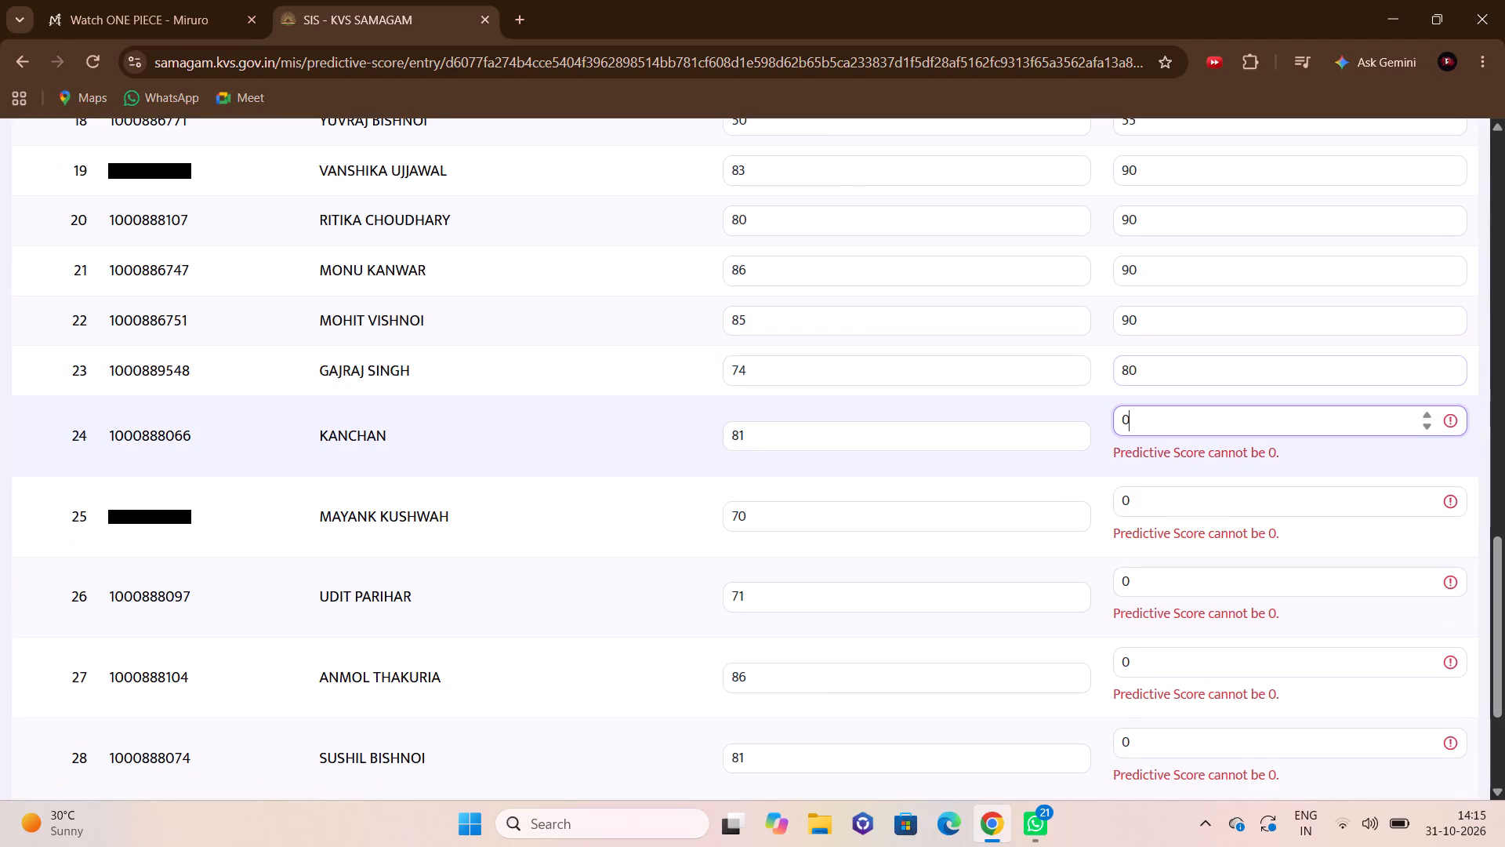
{"action": "key", "text": "BackSpace"}
{"action": "type", "text": "90"}
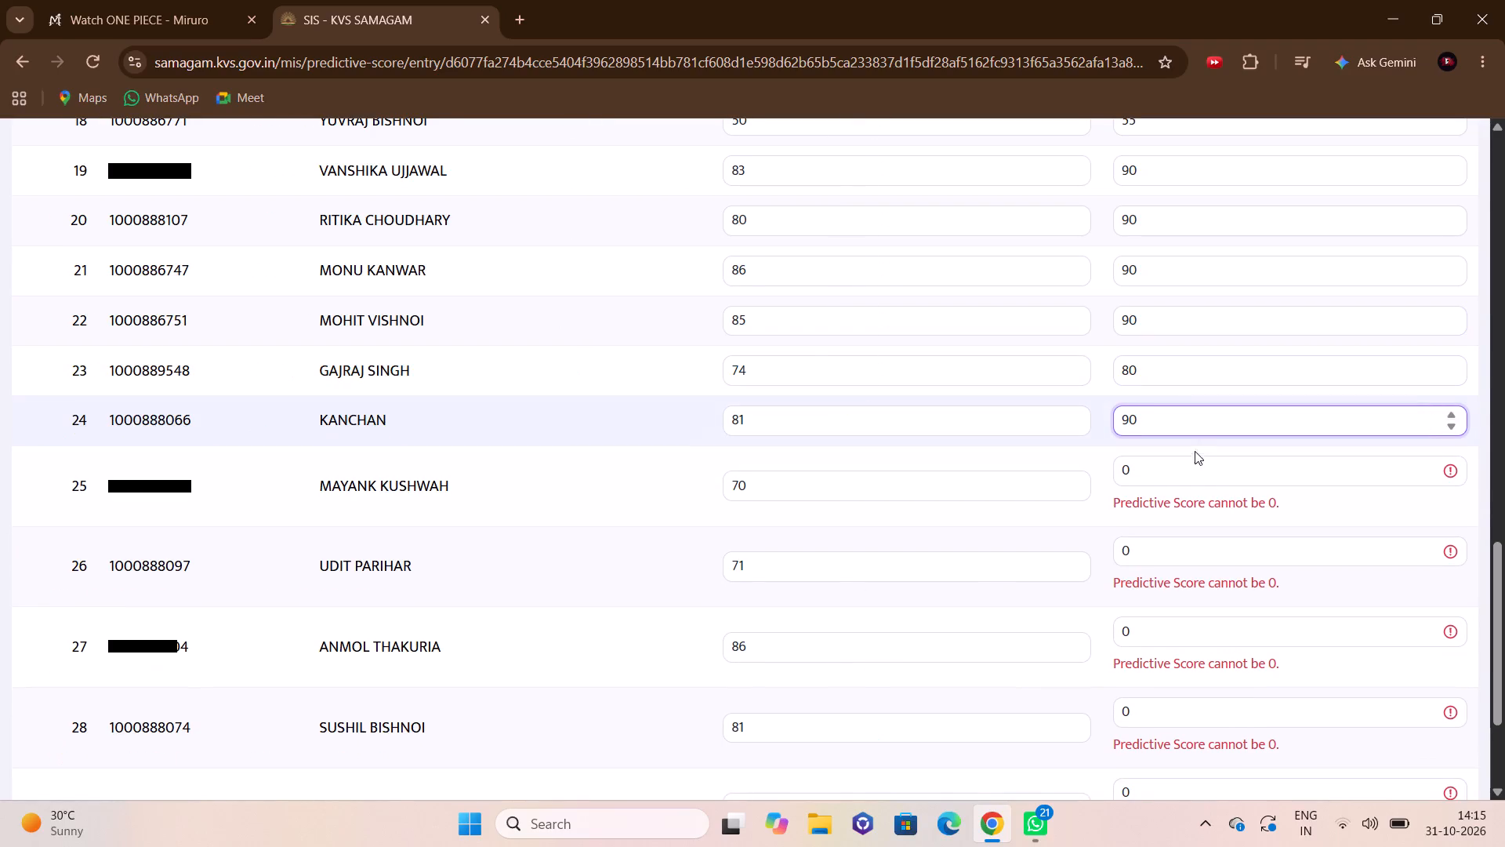
{"action": "left_click", "coordinate": [1184, 471]}
{"action": "key", "text": "BackSpace"}
{"action": "type", "text": "80"}
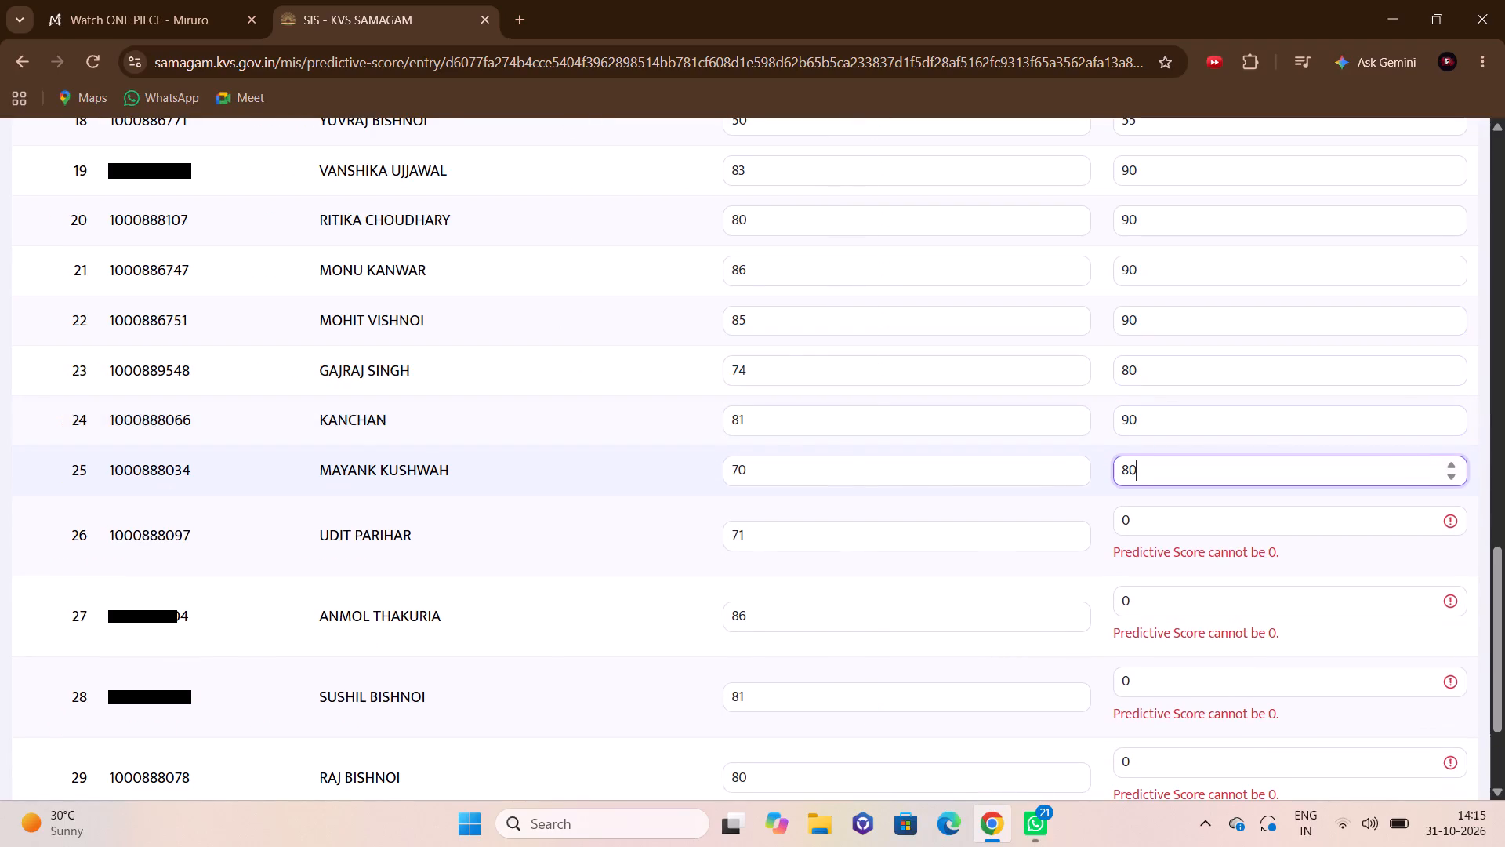
{"action": "left_click", "coordinate": [1189, 533]}
{"action": "key", "text": "BackSpace"}
{"action": "type", "text": "80"}
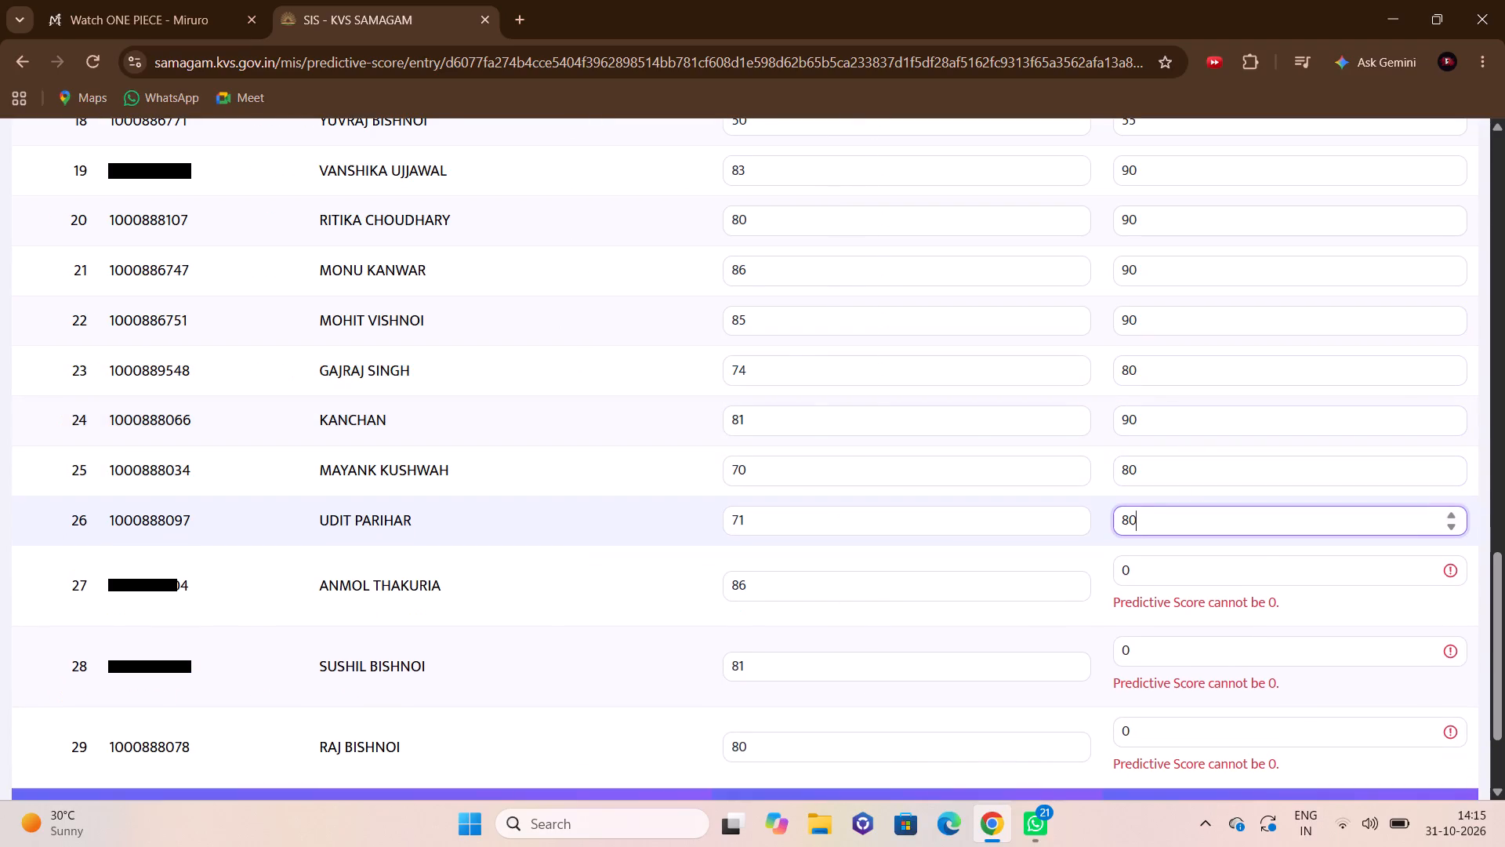
Set the Quarter 3 targets for the students in rows 27, 28 and 29 to 90 each.
{"action": "left_click", "coordinate": [1186, 571]}
{"action": "key", "text": "BackSpace"}
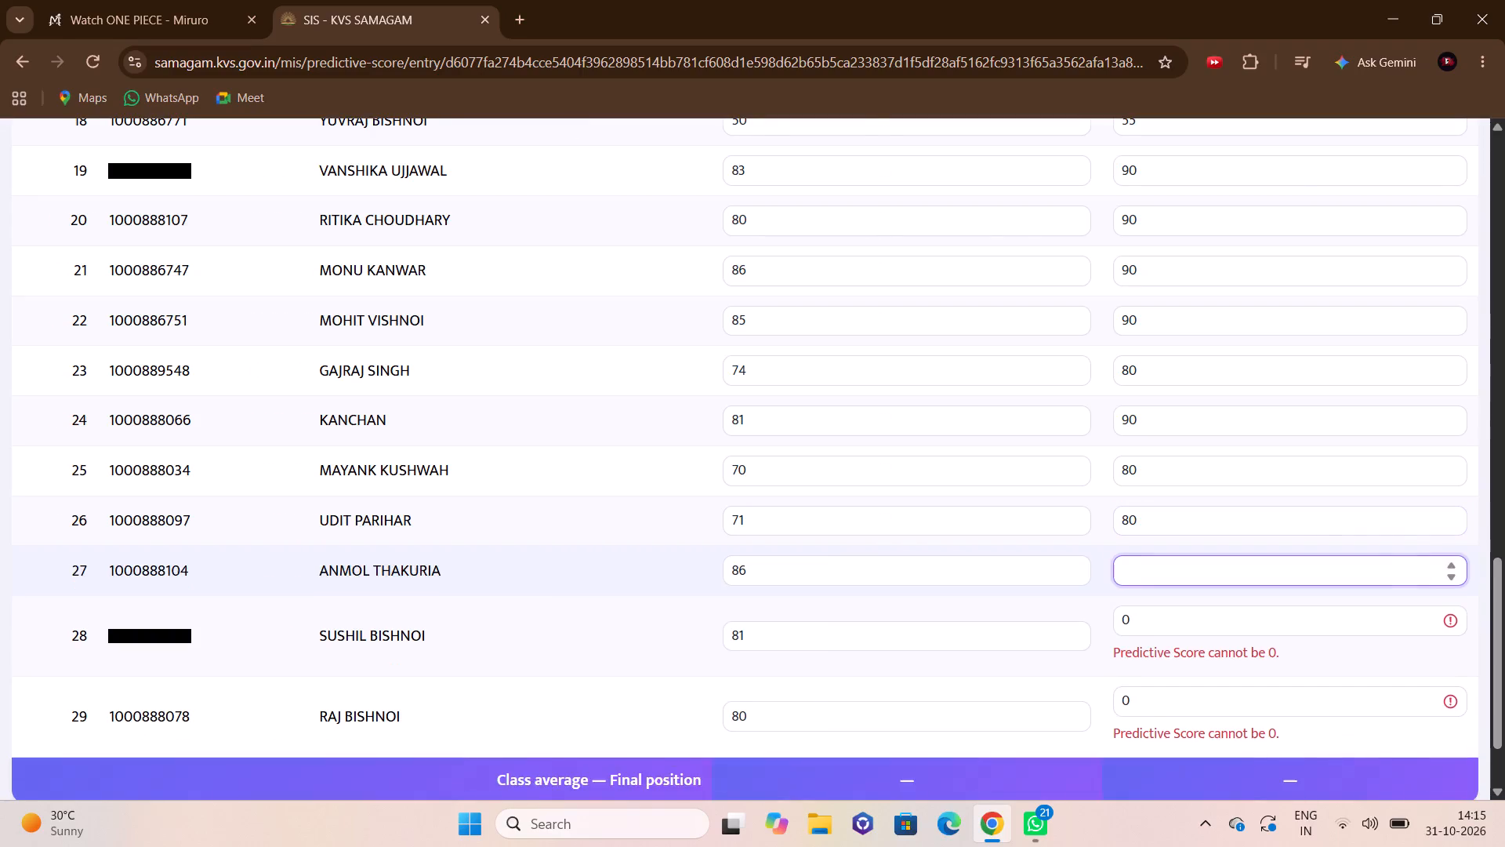
{"action": "type", "text": "90"}
{"action": "left_click", "coordinate": [1180, 616]}
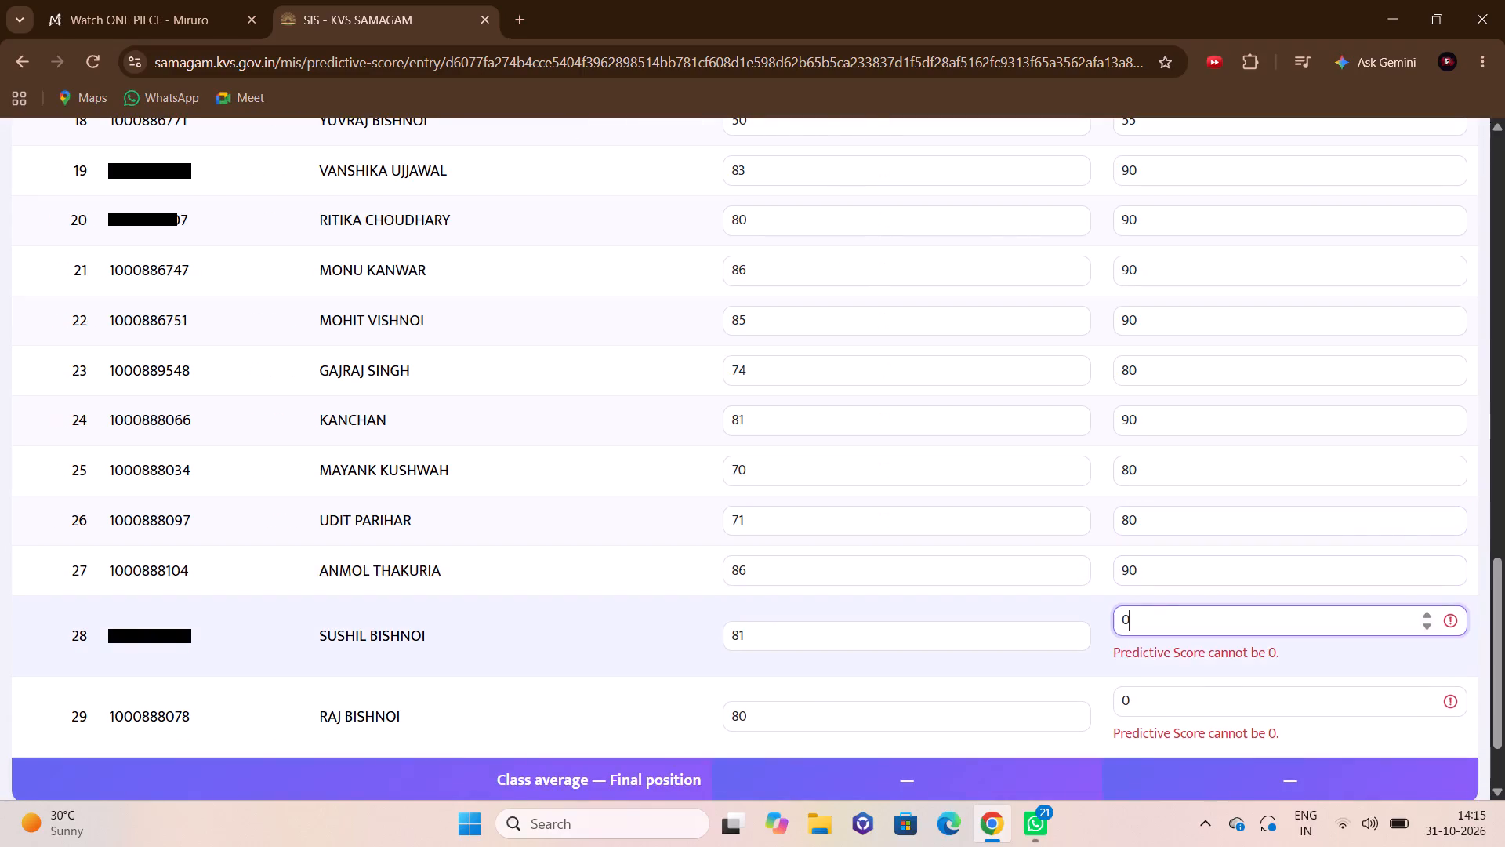
{"action": "key", "text": "BackSpace"}
{"action": "type", "text": "90"}
{"action": "left_click", "coordinate": [1180, 663]}
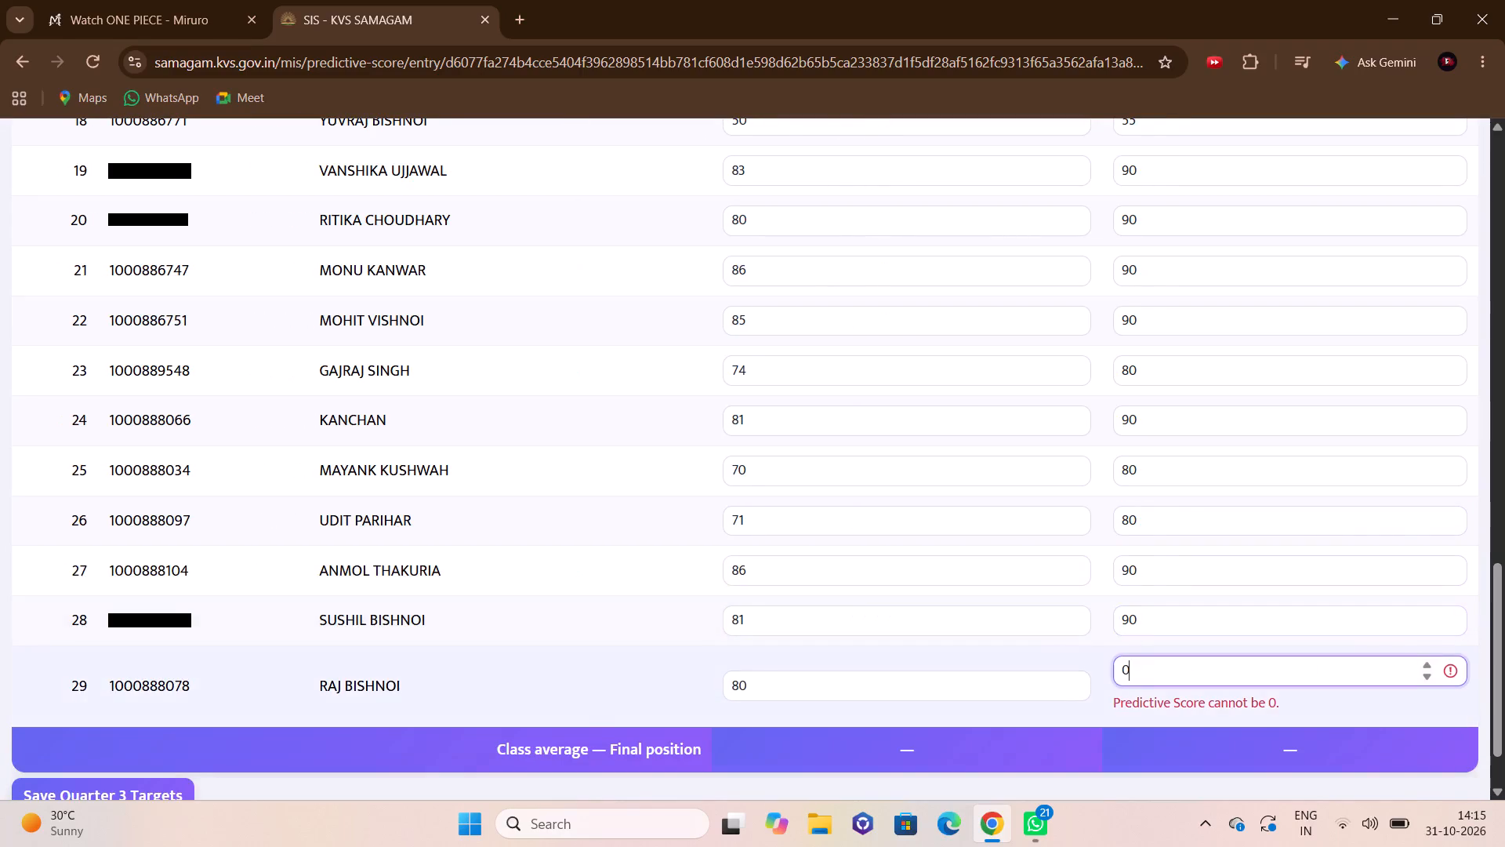
{"action": "key", "text": "BackSpace"}
{"action": "type", "text": "90"}
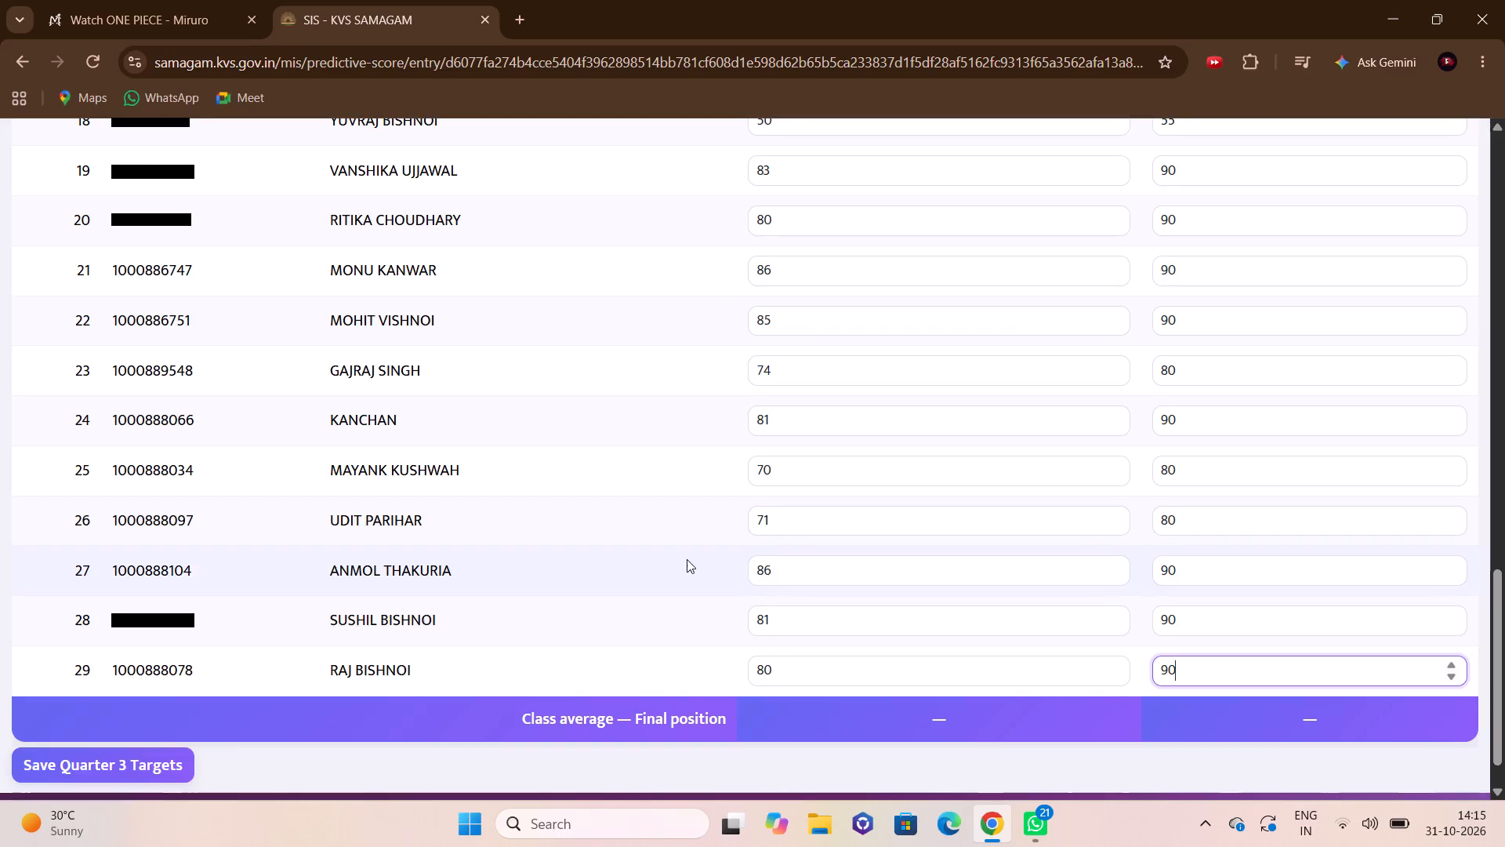
Review the last rows of the class 12-B list and save the Quarter 3 targets.
{"action": "scroll", "coordinate": [687, 559], "scroll_direction": "up", "scroll_amount": 1}
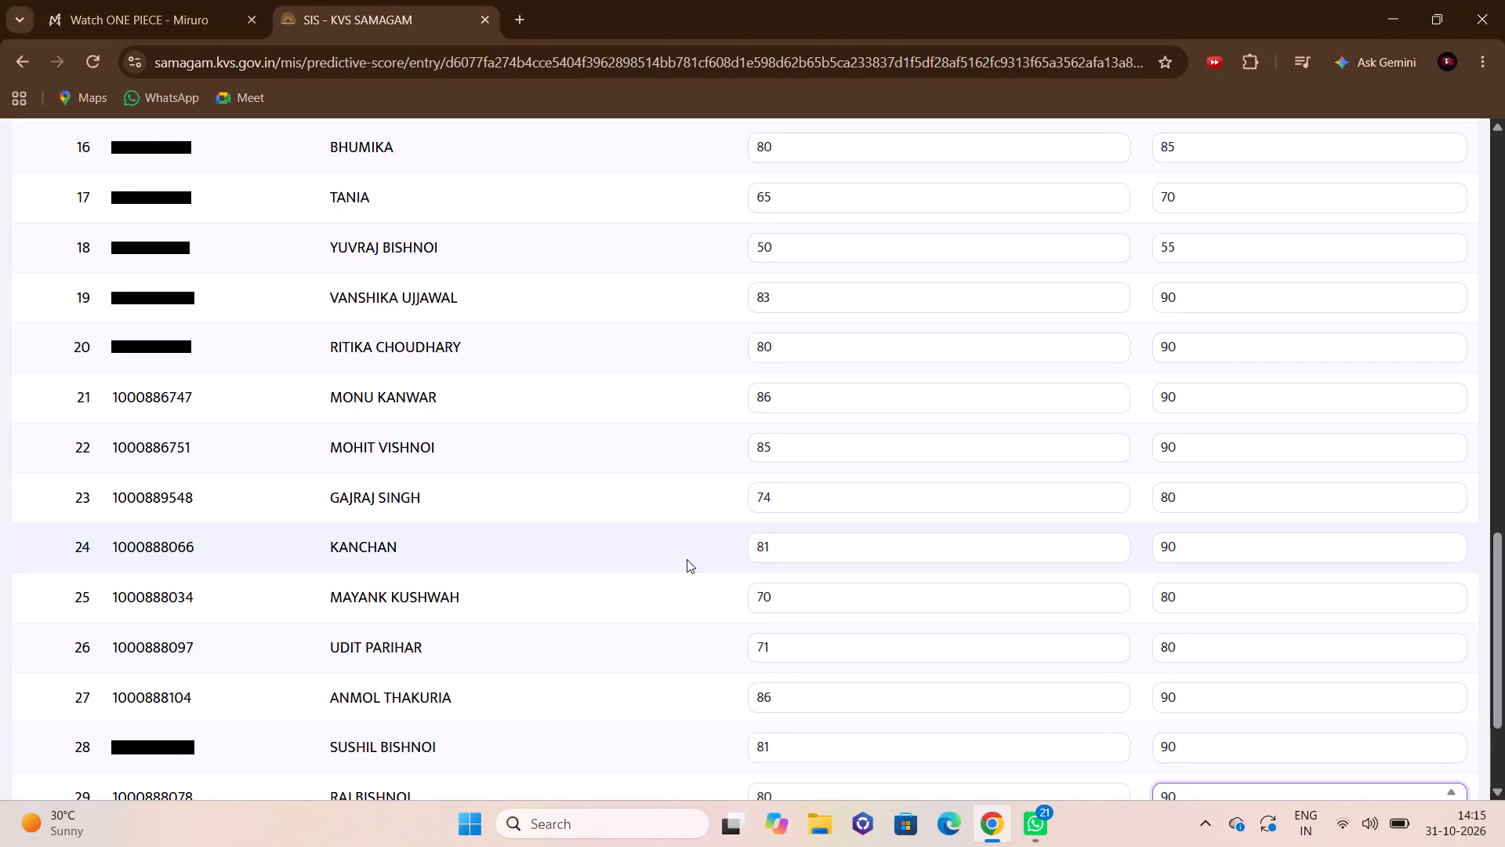
{"action": "scroll", "coordinate": [687, 559], "scroll_direction": "down", "scroll_amount": 1}
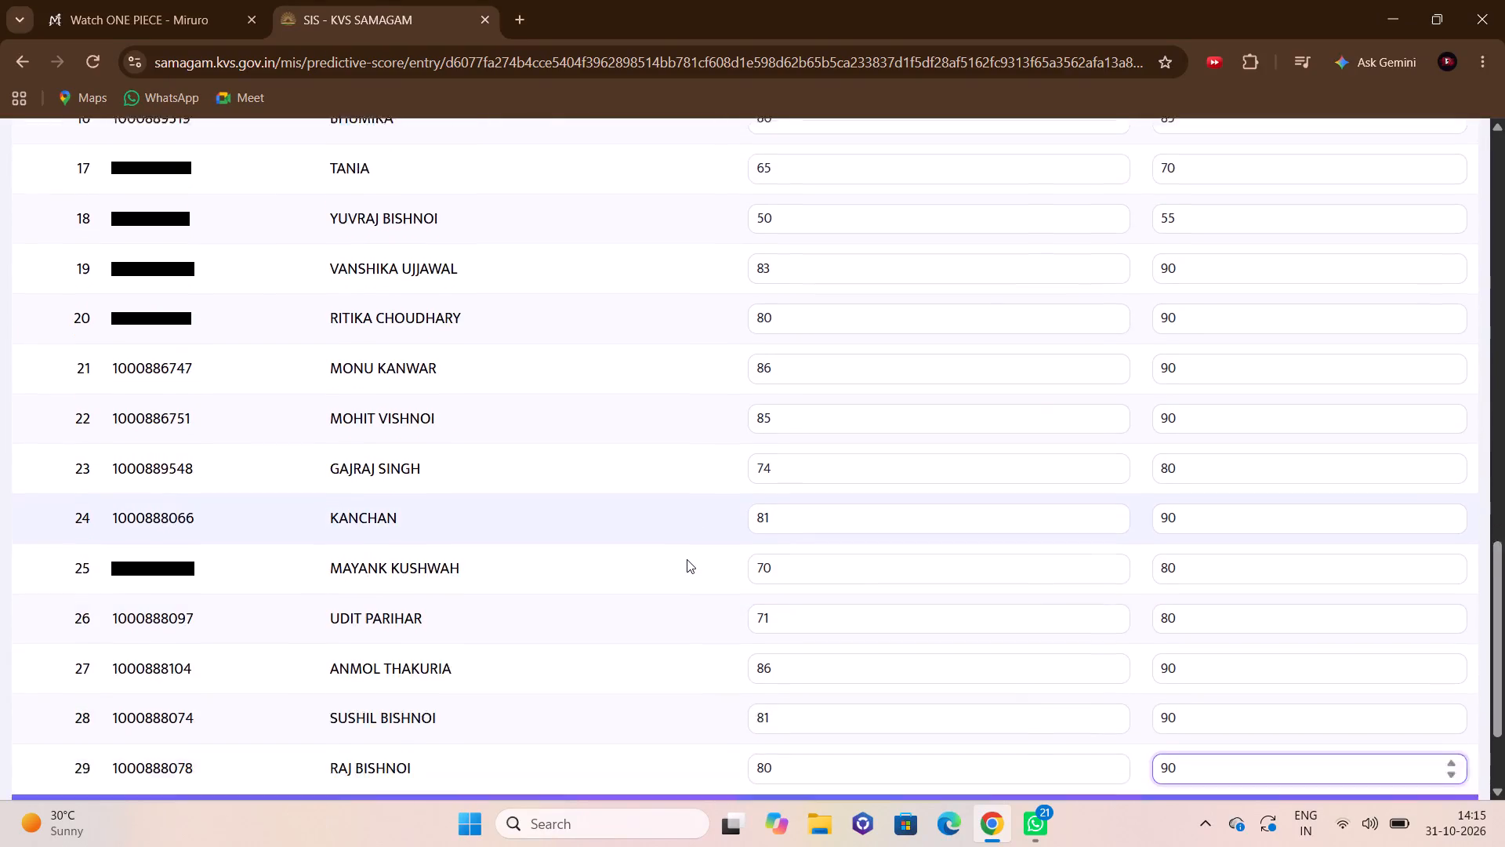
{"action": "scroll", "coordinate": [687, 559], "scroll_direction": "down", "scroll_amount": 2}
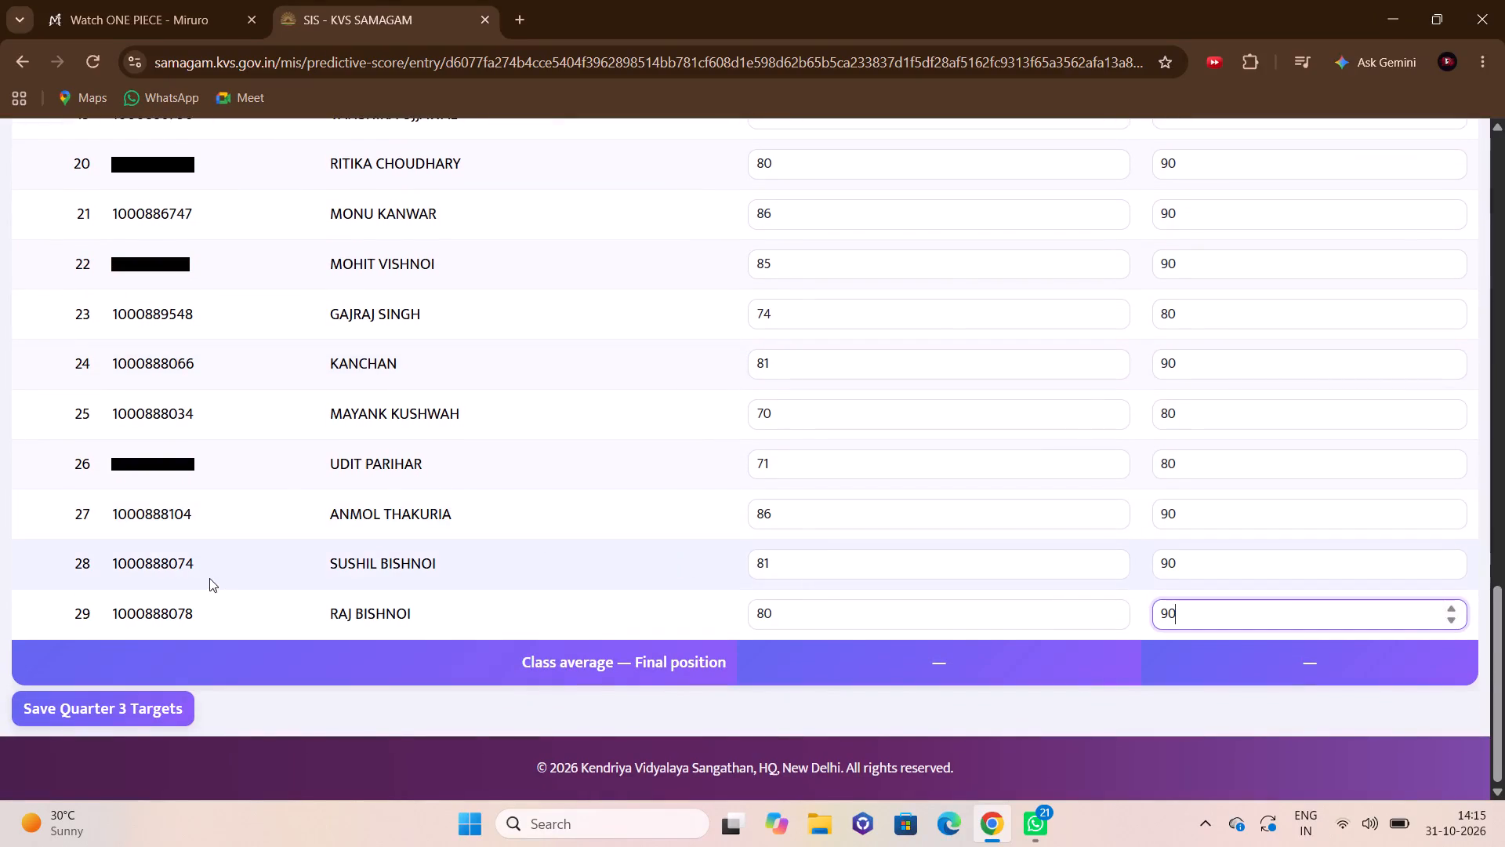
{"action": "left_click", "coordinate": [74, 707]}
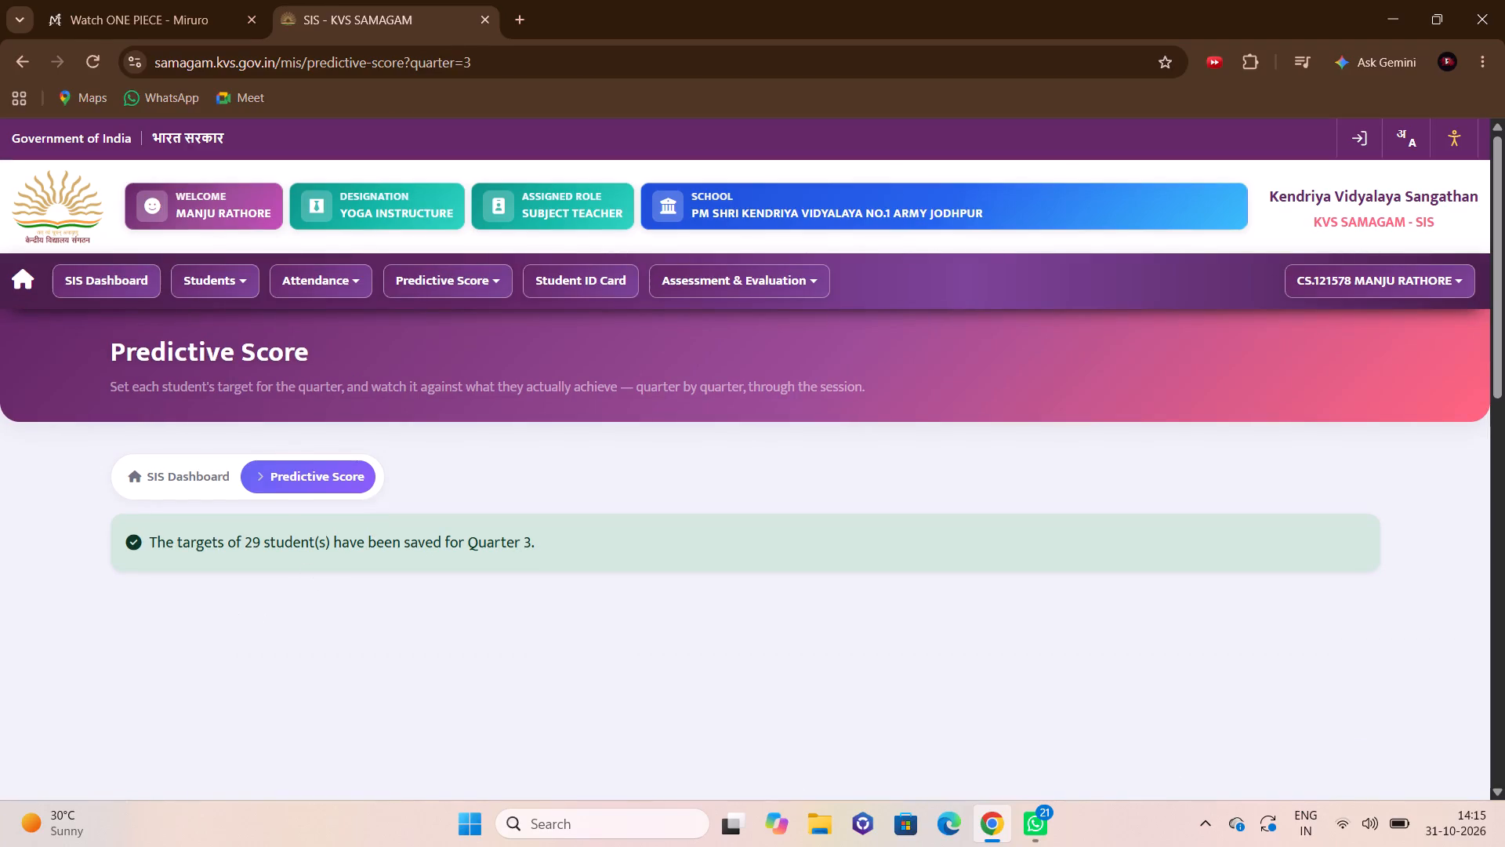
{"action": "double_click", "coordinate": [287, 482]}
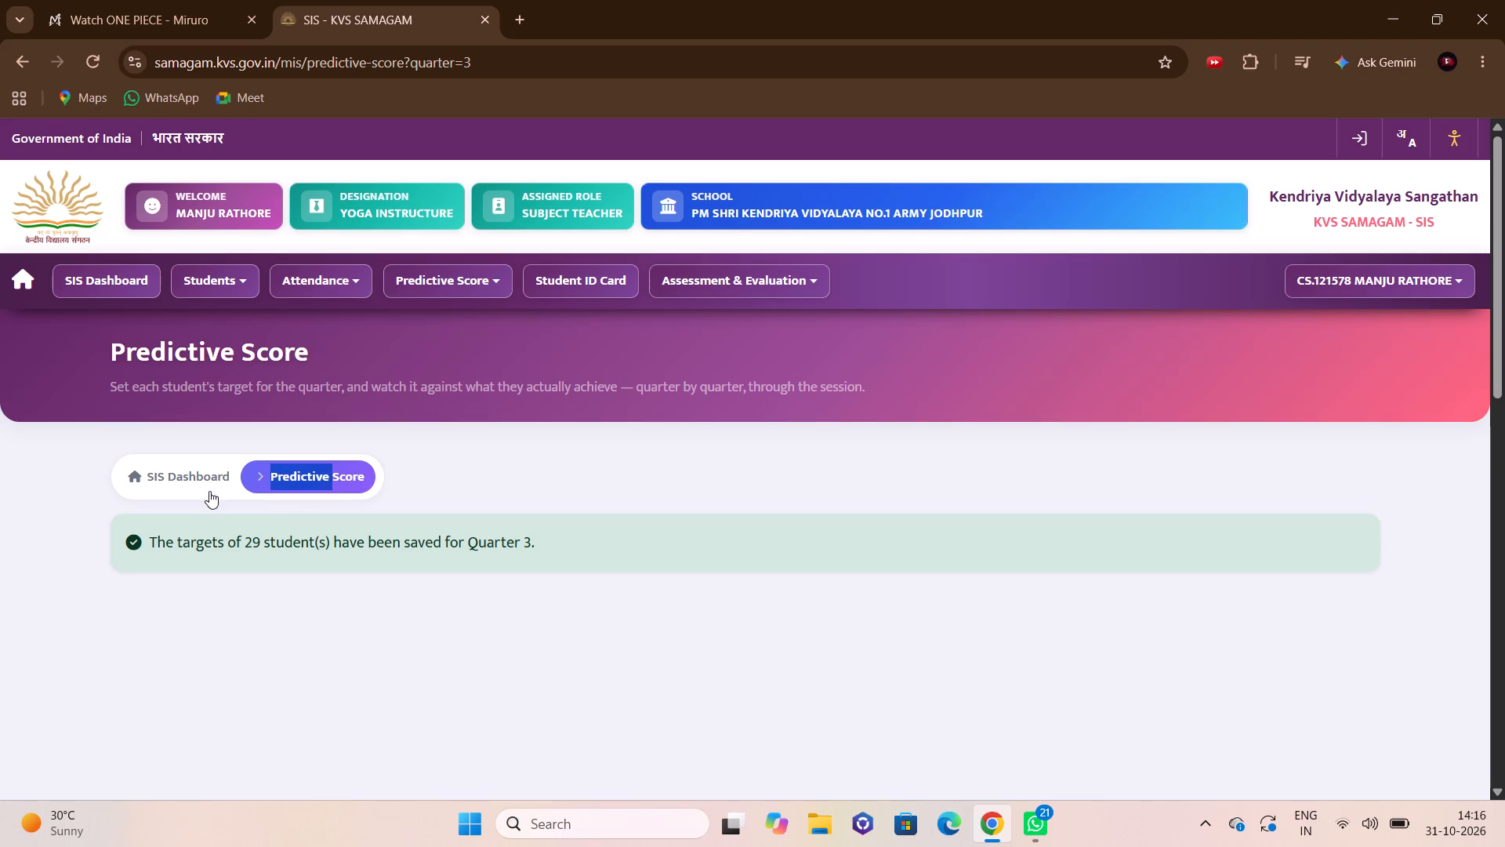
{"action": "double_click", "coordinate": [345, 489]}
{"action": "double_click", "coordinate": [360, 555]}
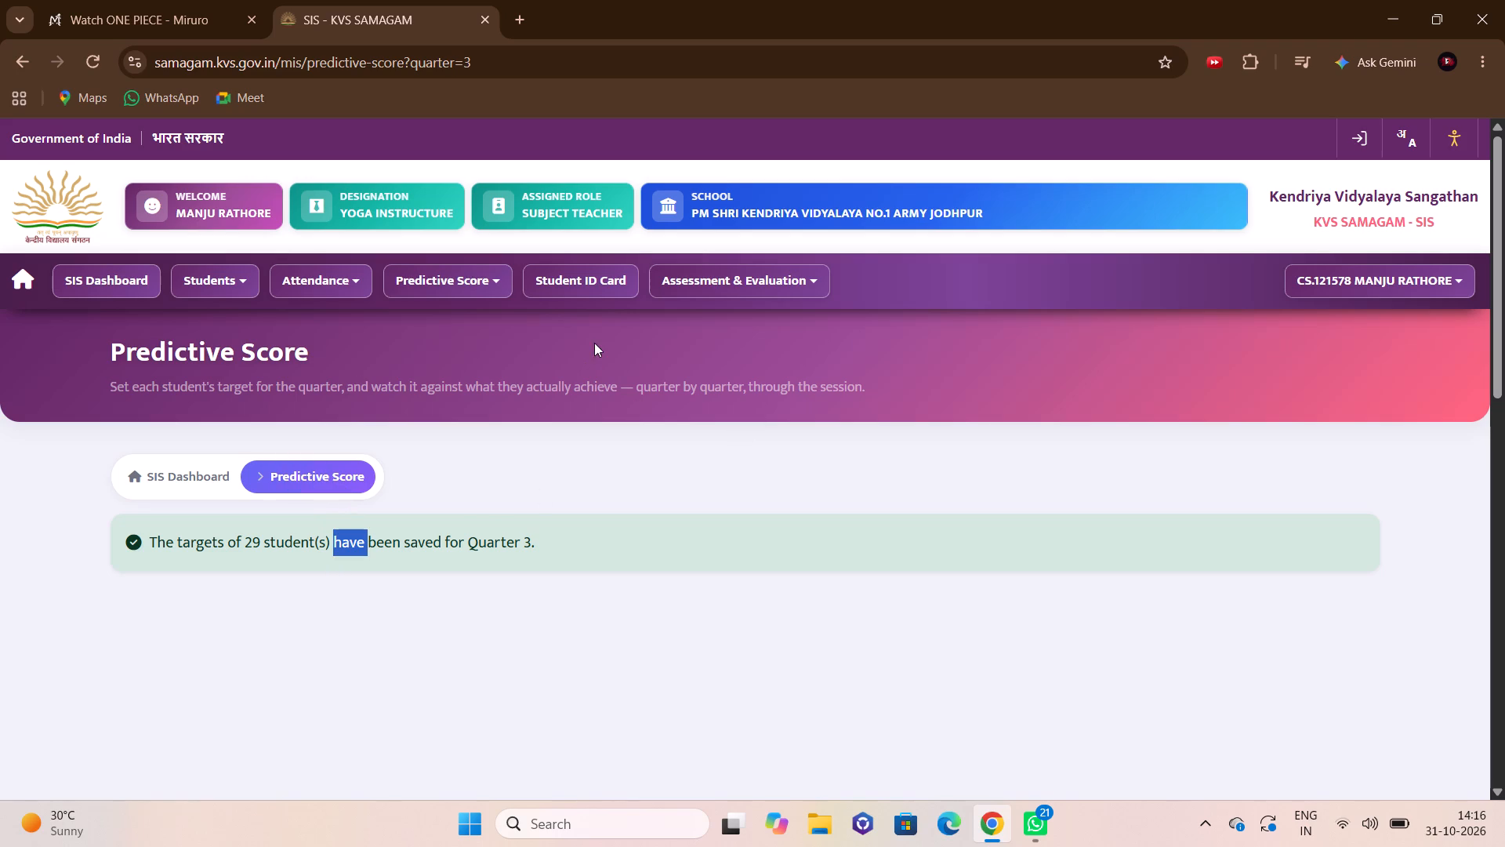
Open the Quarter 4 (January – March) predictive score target entry for class 12-B Yoga.
{"action": "left_click", "coordinate": [491, 279]}
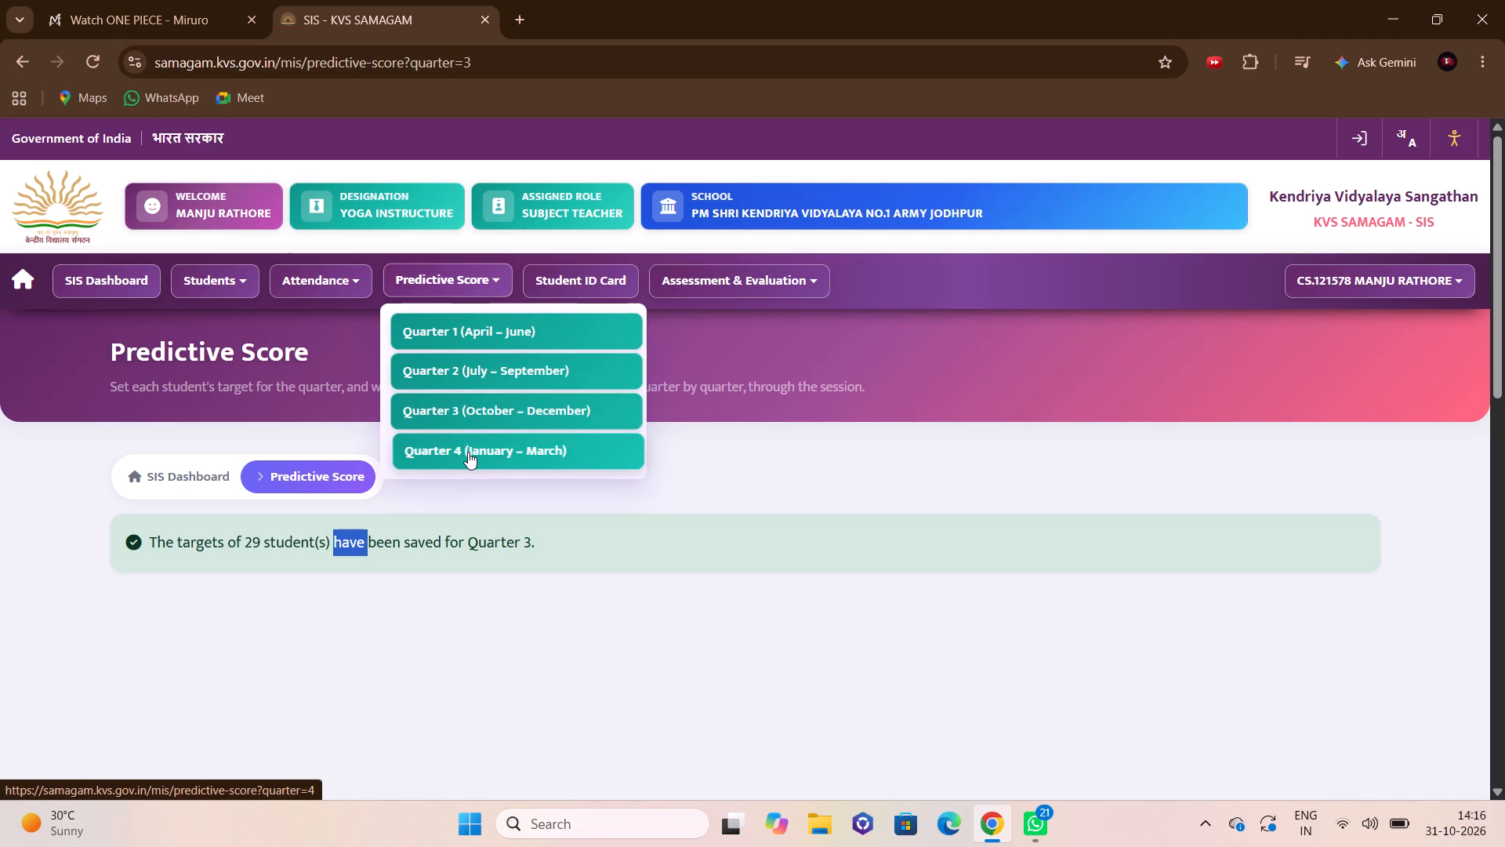
{"action": "double_click", "coordinate": [470, 446]}
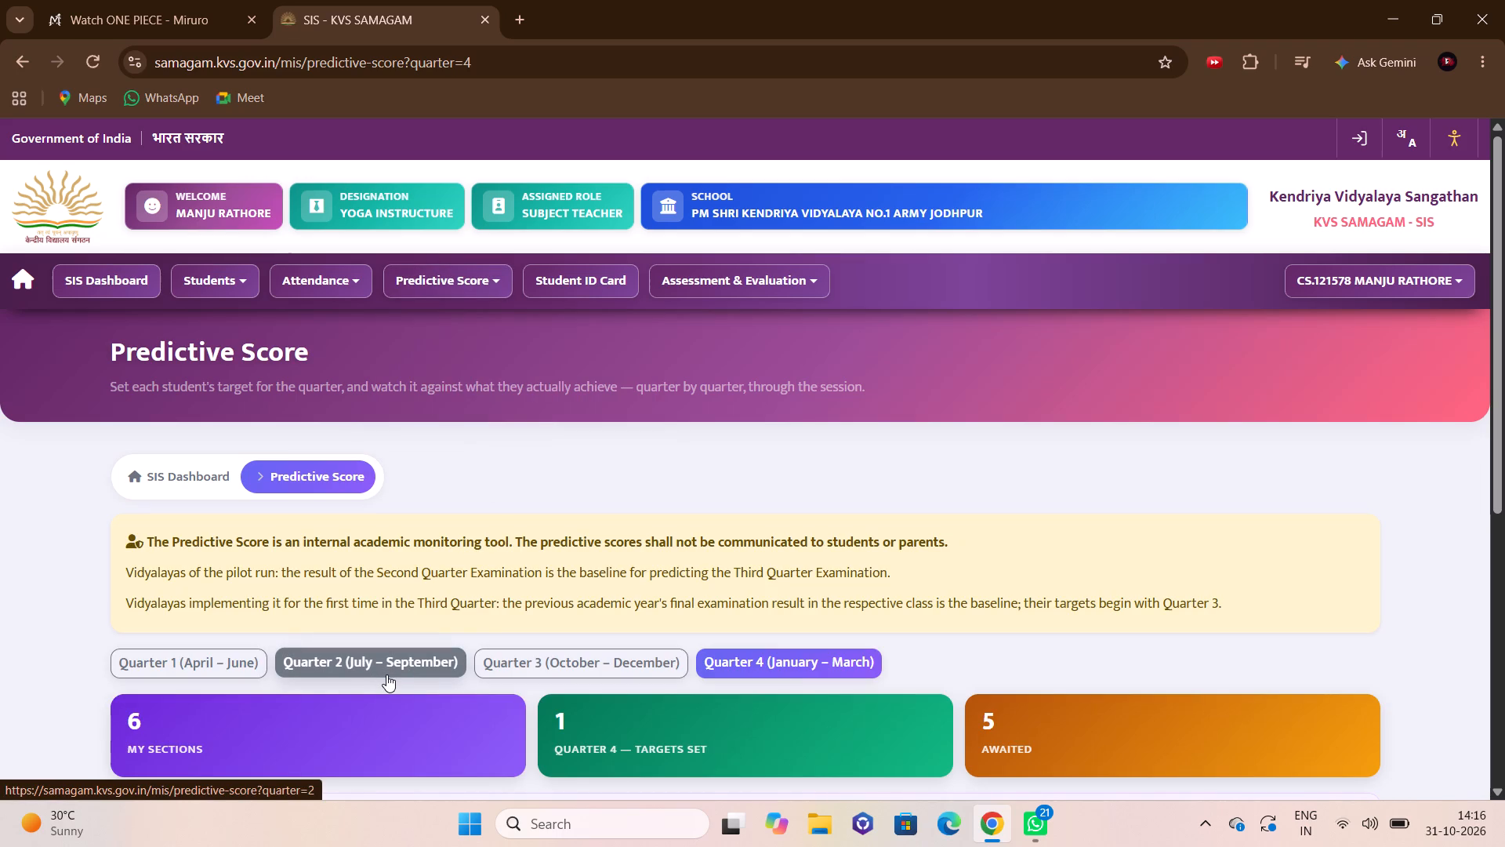
{"action": "scroll", "coordinate": [386, 674], "scroll_direction": "up", "scroll_amount": 3}
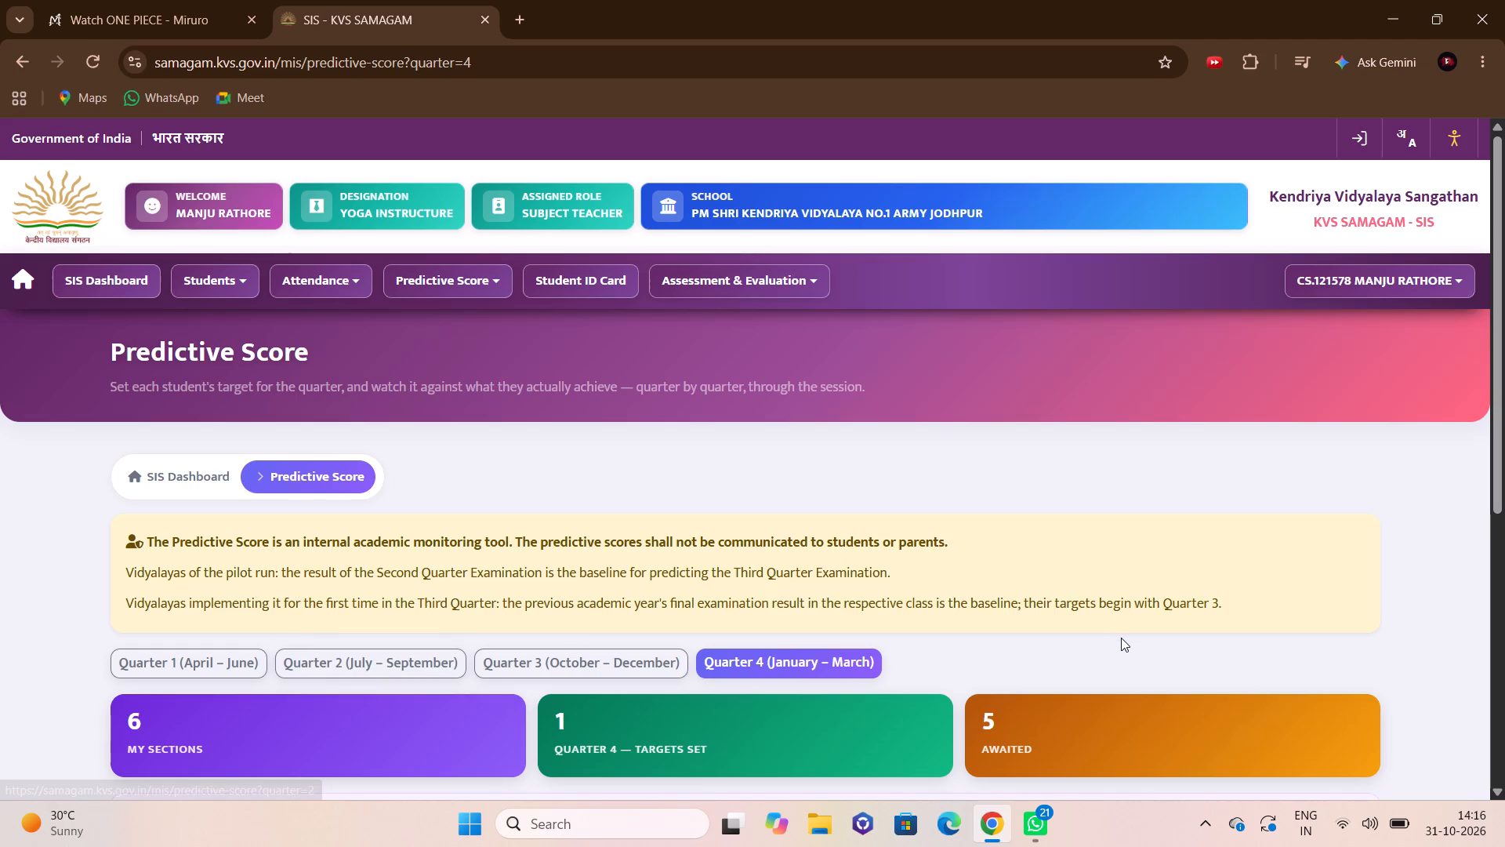
{"action": "scroll", "coordinate": [1121, 638], "scroll_direction": "up", "scroll_amount": 9}
{"action": "scroll", "coordinate": [1121, 638], "scroll_direction": "down", "scroll_amount": 1}
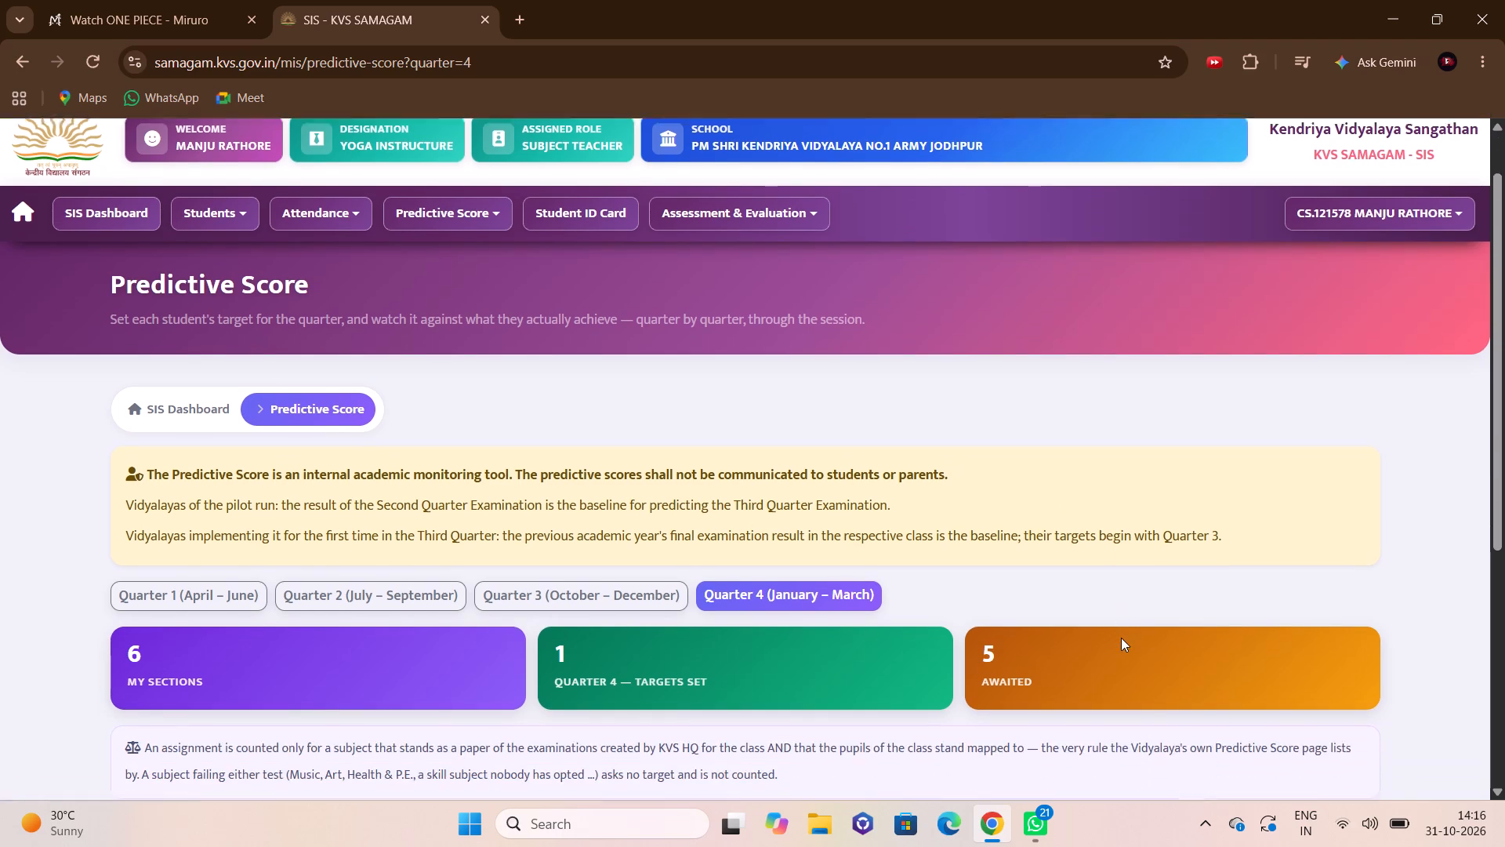
{"action": "scroll", "coordinate": [1121, 638], "scroll_direction": "down", "scroll_amount": 2}
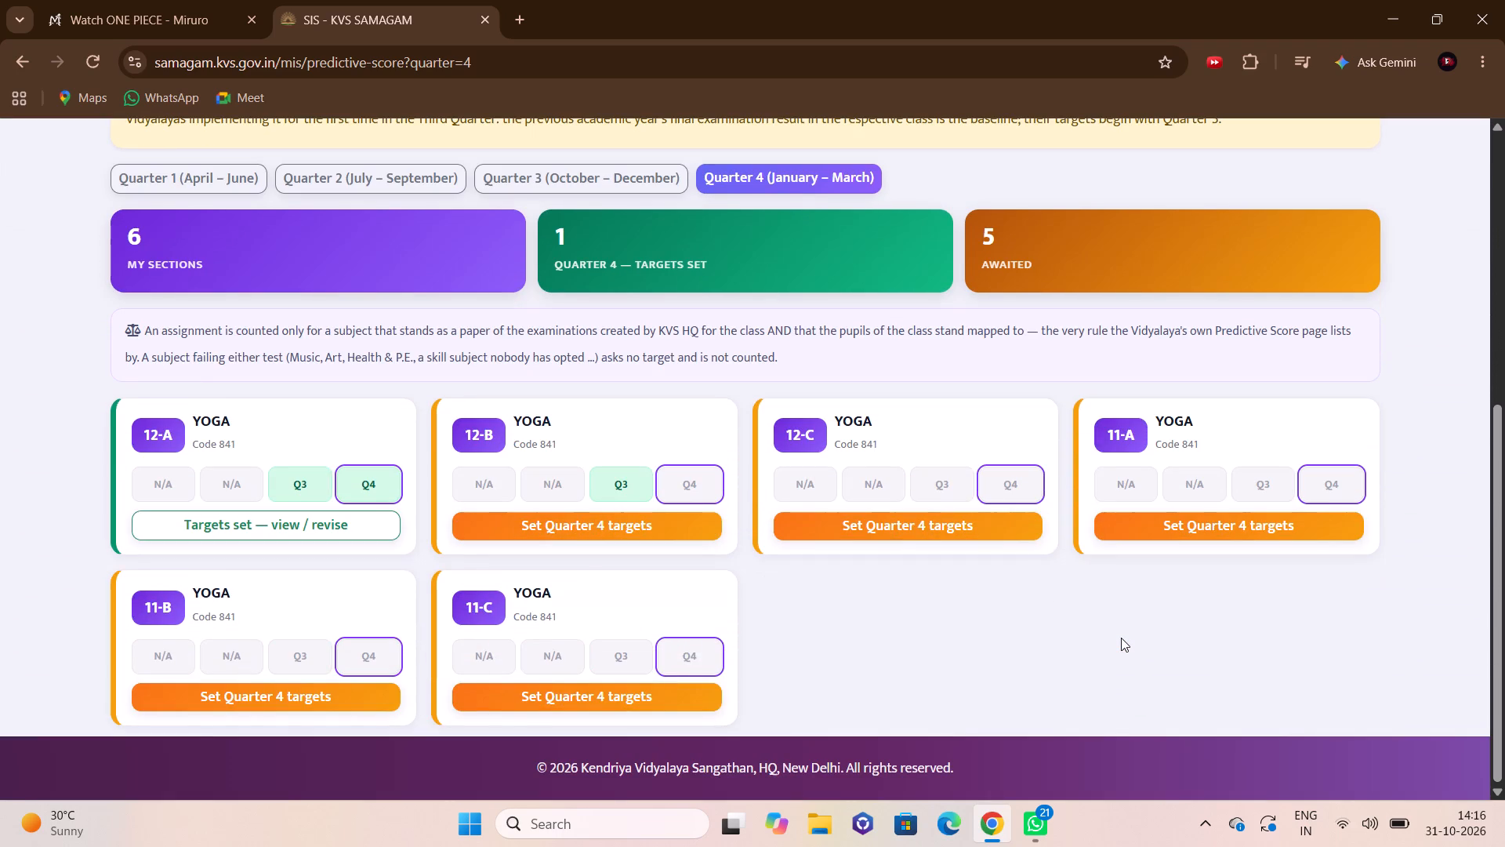
{"action": "double_click", "coordinate": [683, 520]}
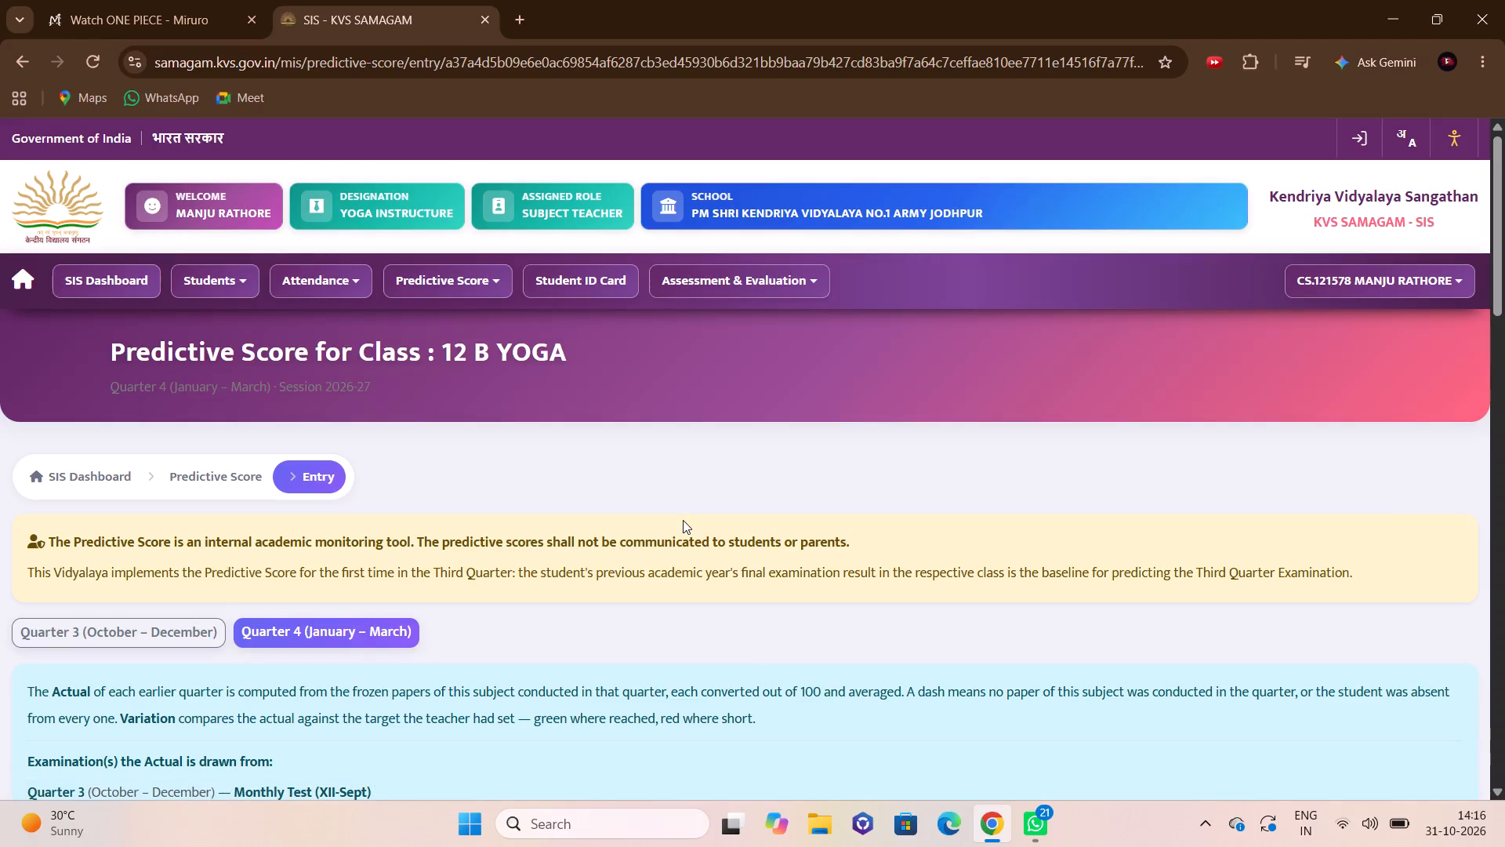
Set the Quarter 4 target for the student in row 1 to 56.
{"action": "scroll", "coordinate": [683, 520], "scroll_direction": "up", "scroll_amount": 1}
{"action": "scroll", "coordinate": [683, 520], "scroll_direction": "down", "scroll_amount": 3}
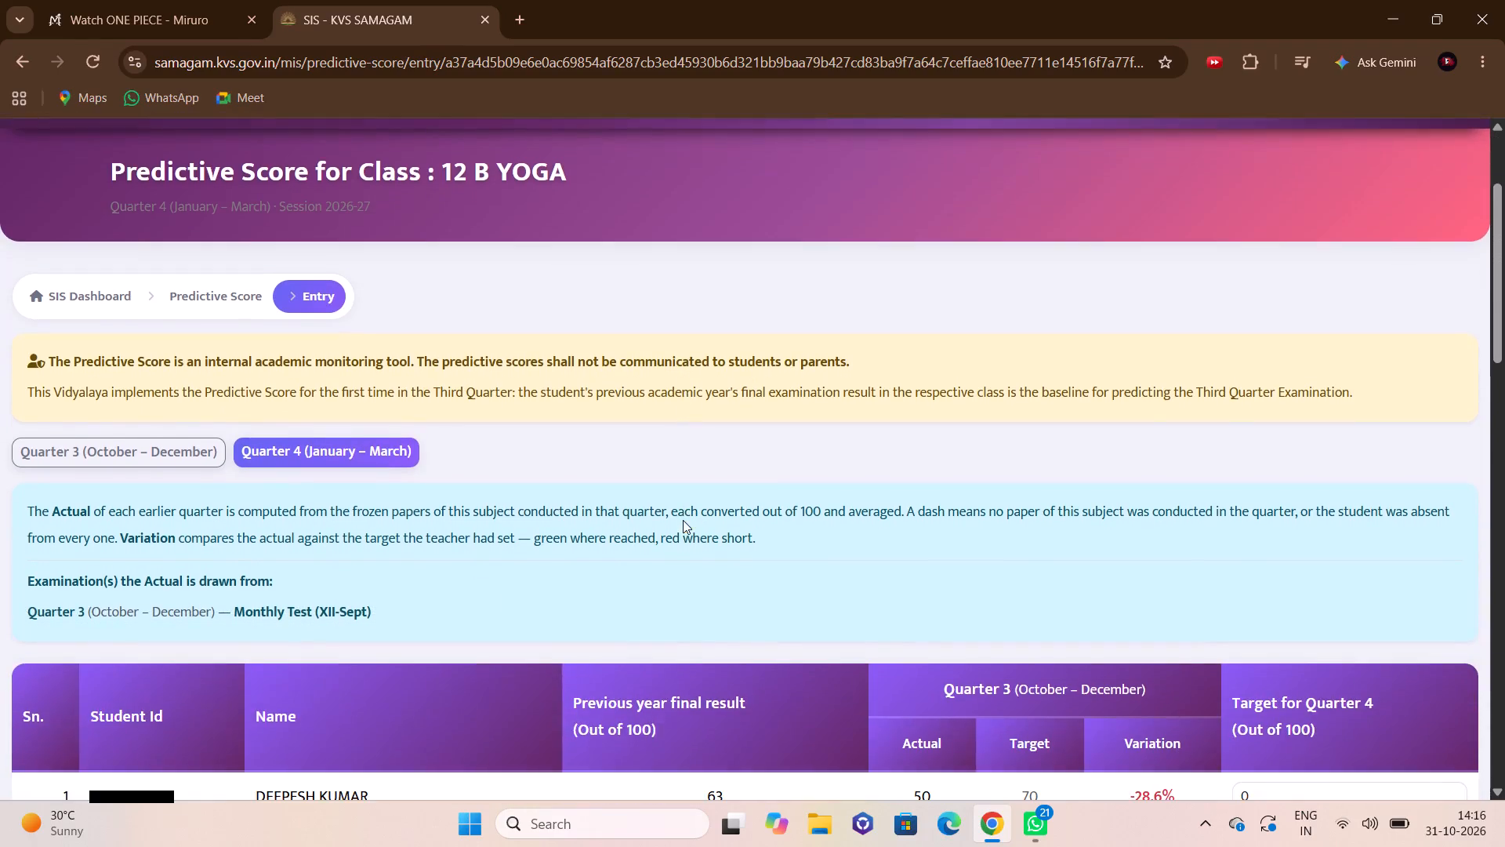
{"action": "scroll", "coordinate": [683, 520], "scroll_direction": "down", "scroll_amount": 2}
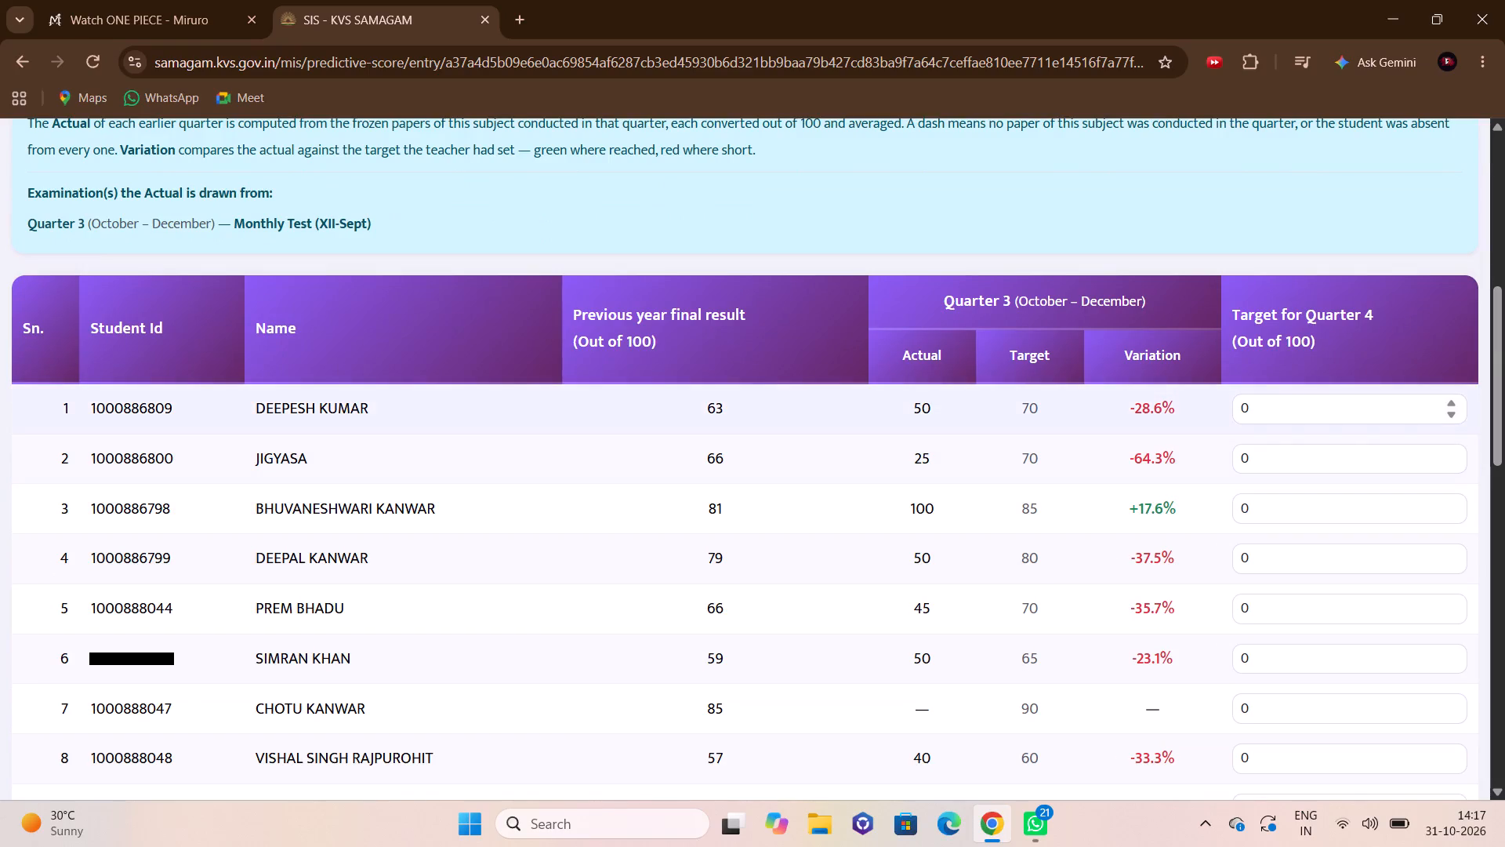
{"action": "left_click", "coordinate": [1262, 404]}
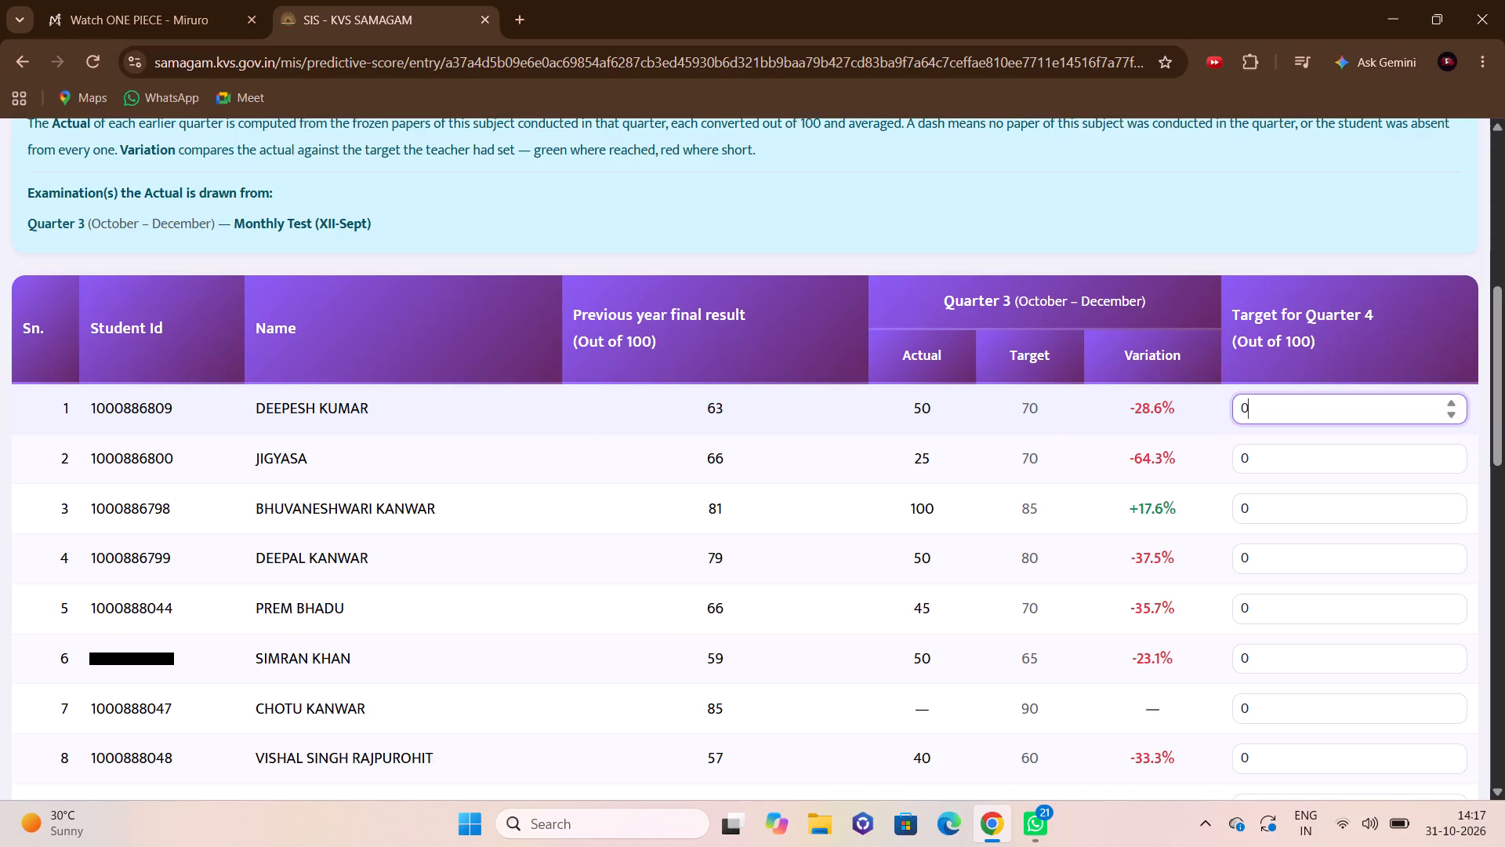
{"action": "type", "text": "56"}
{"action": "key", "text": "BackSpace"}
{"action": "key", "text": "BackSpace"}
{"action": "key", "text": "BackSpace"}
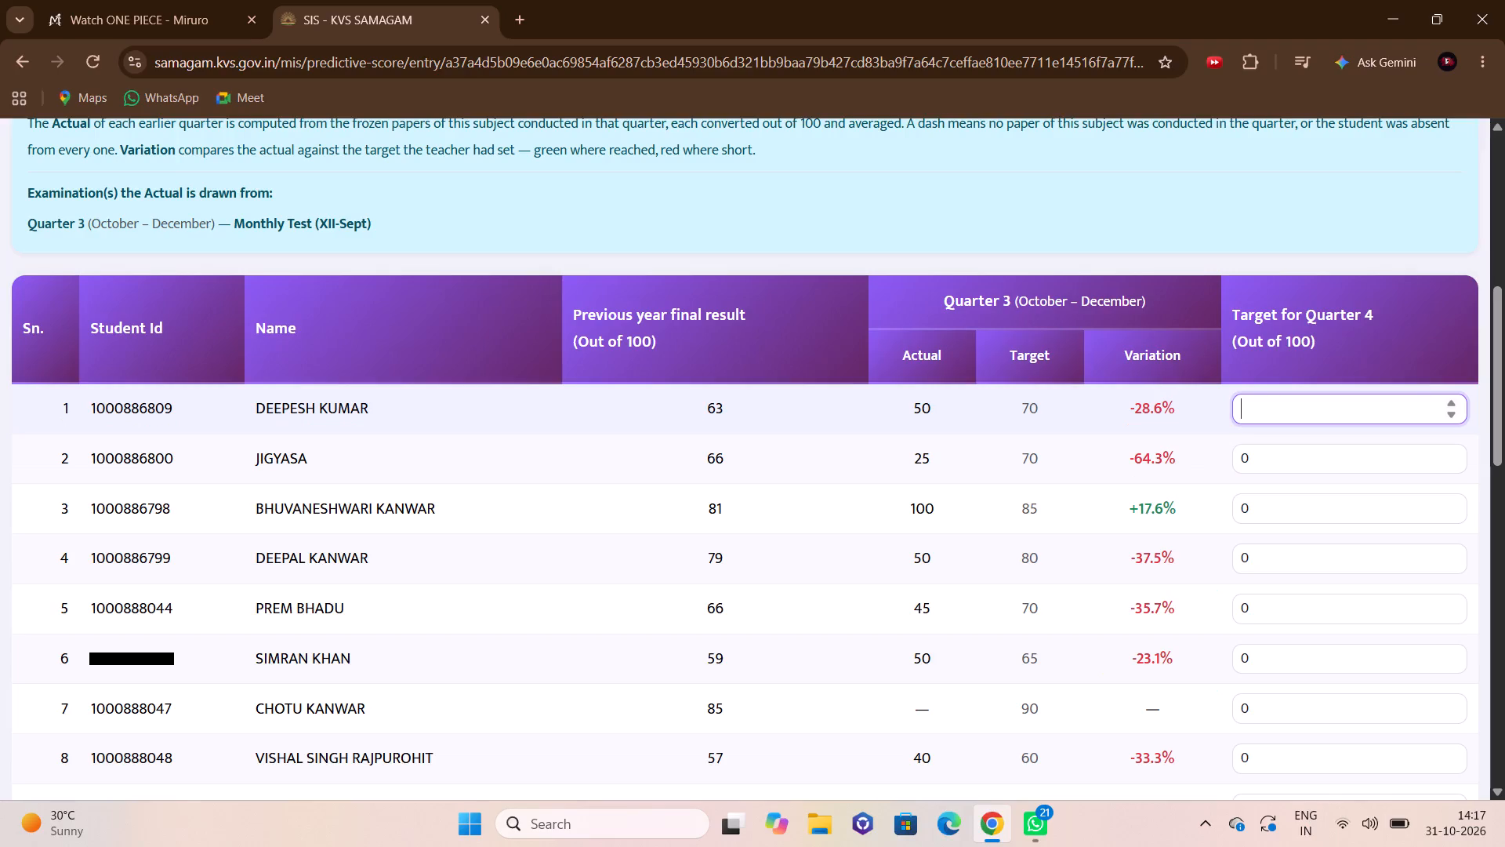
{"action": "type", "text": "56"}
Clear the Quarter 4 target for the student in row 2.
{"action": "left_click", "coordinate": [1248, 460]}
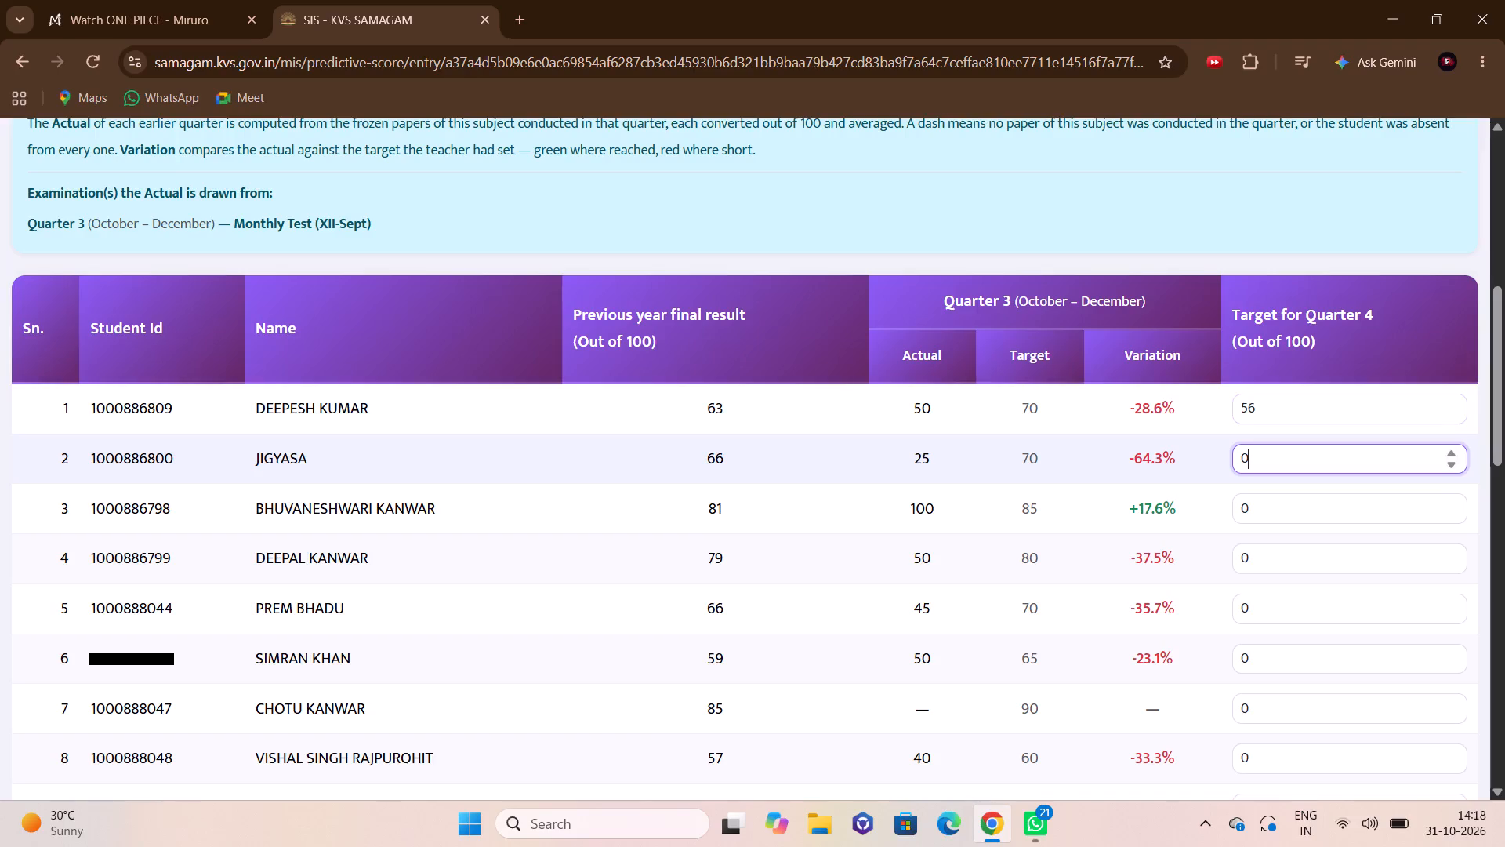
{"action": "key", "text": "BackSpace"}
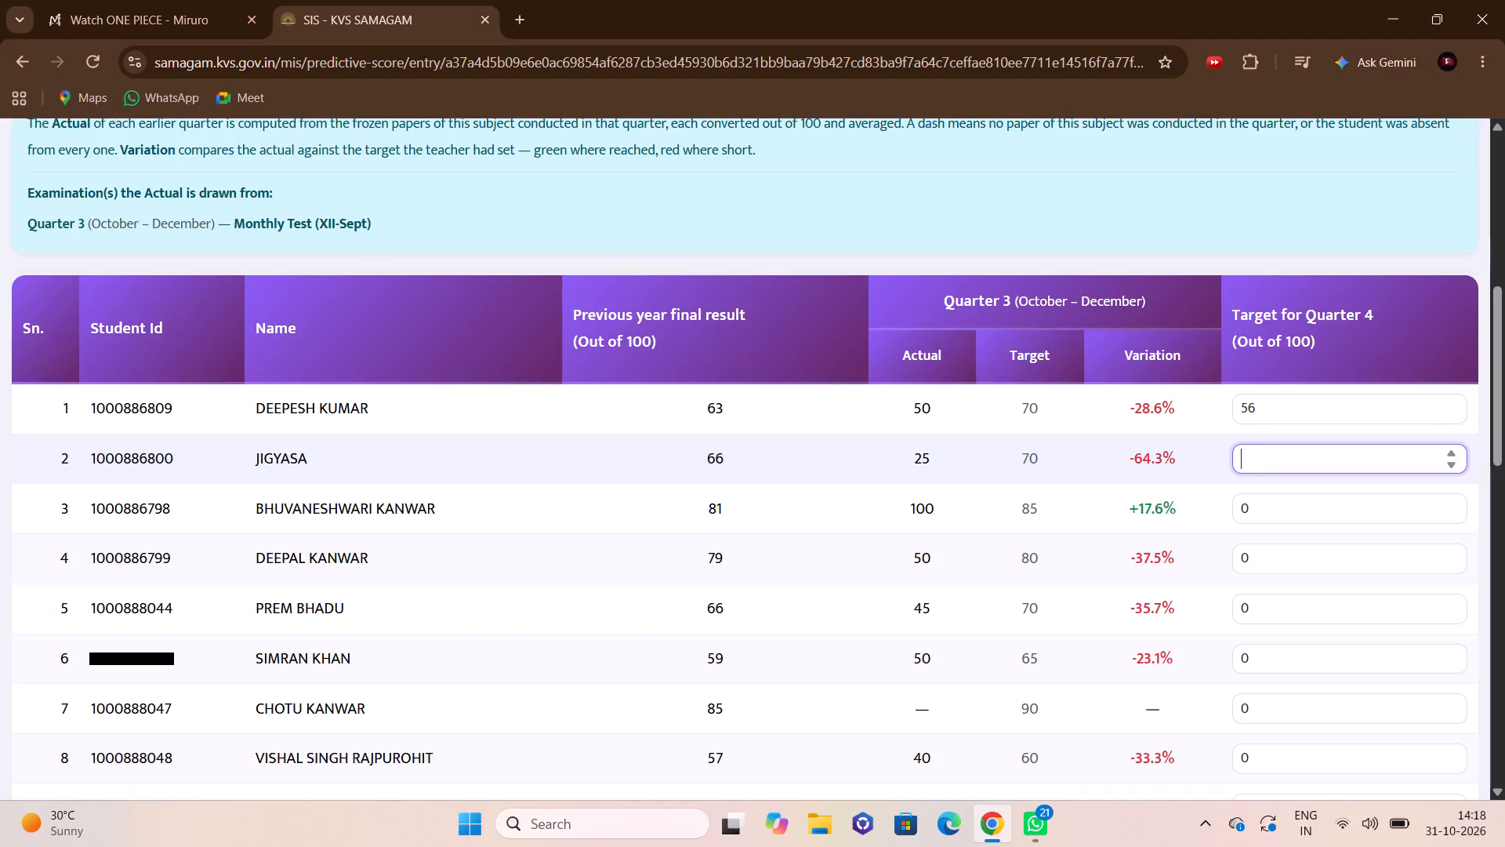
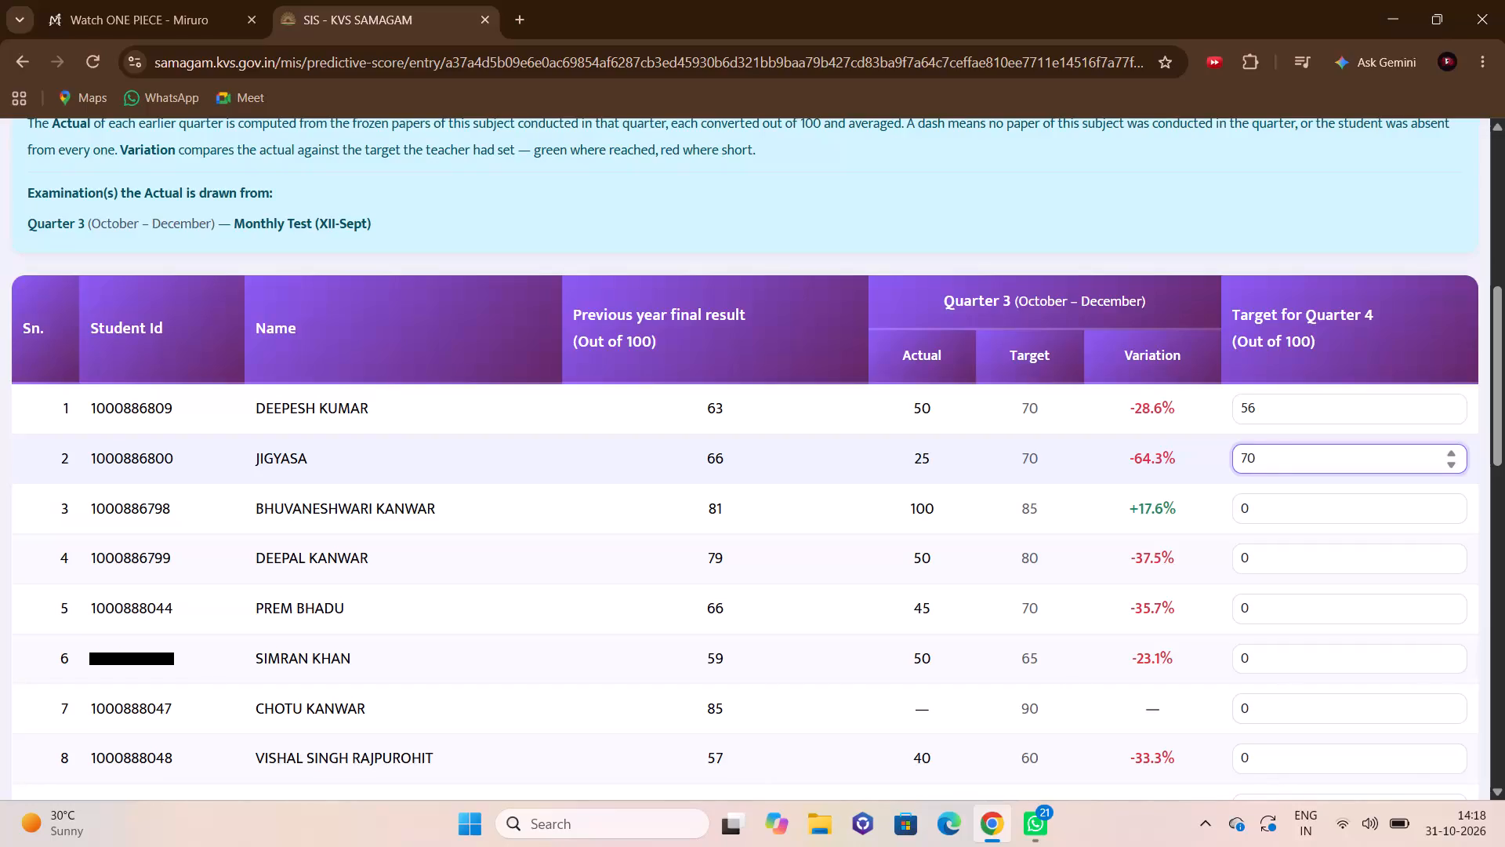
Set the Quarter 4 target for the student in row 3 to 85.
{"action": "left_click", "coordinate": [1242, 518]}
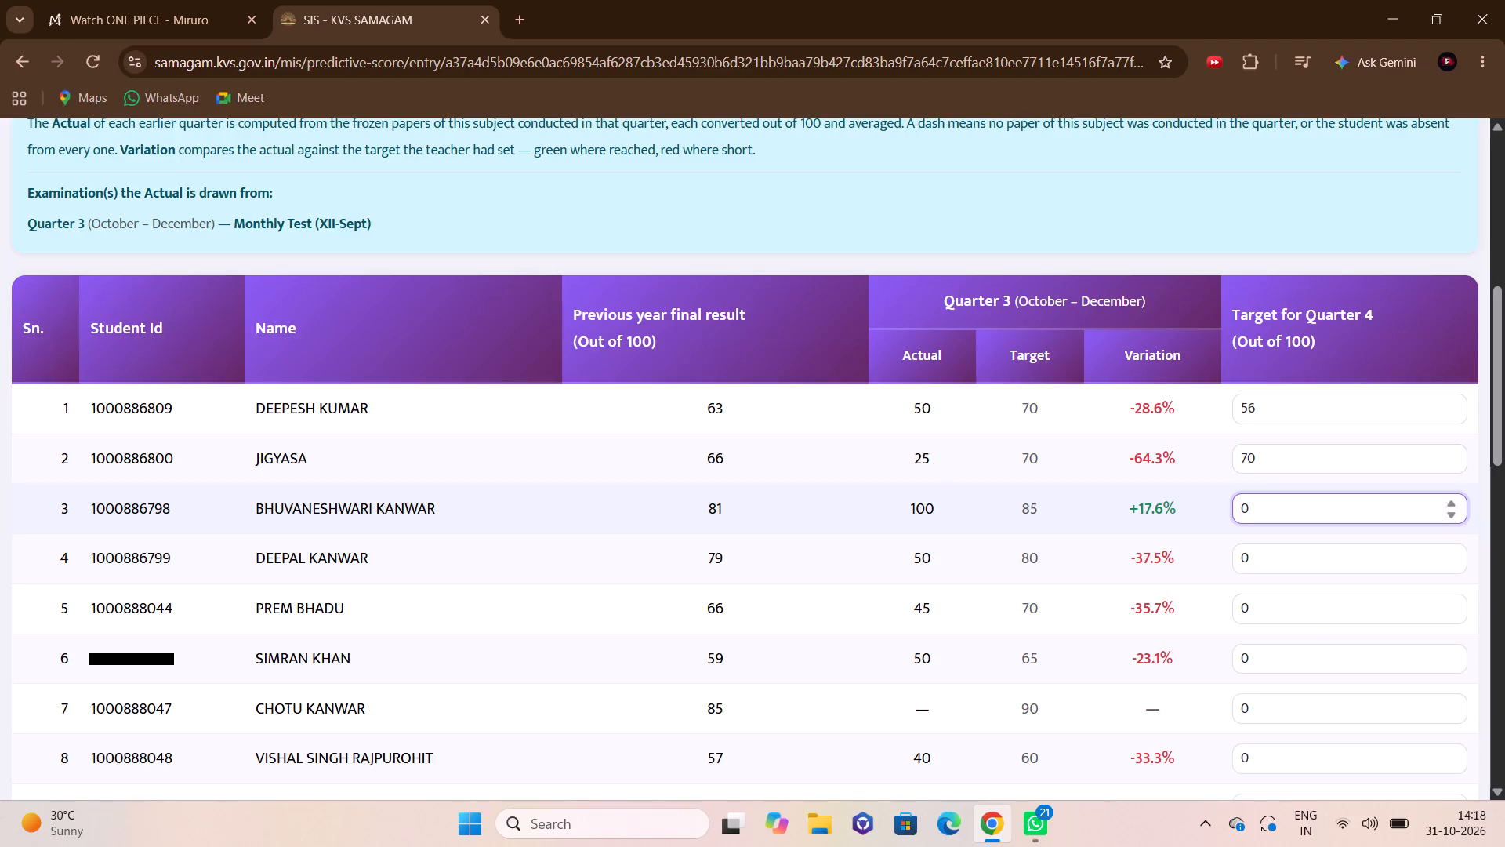
{"action": "key", "text": "8"}
{"action": "key", "text": "5"}
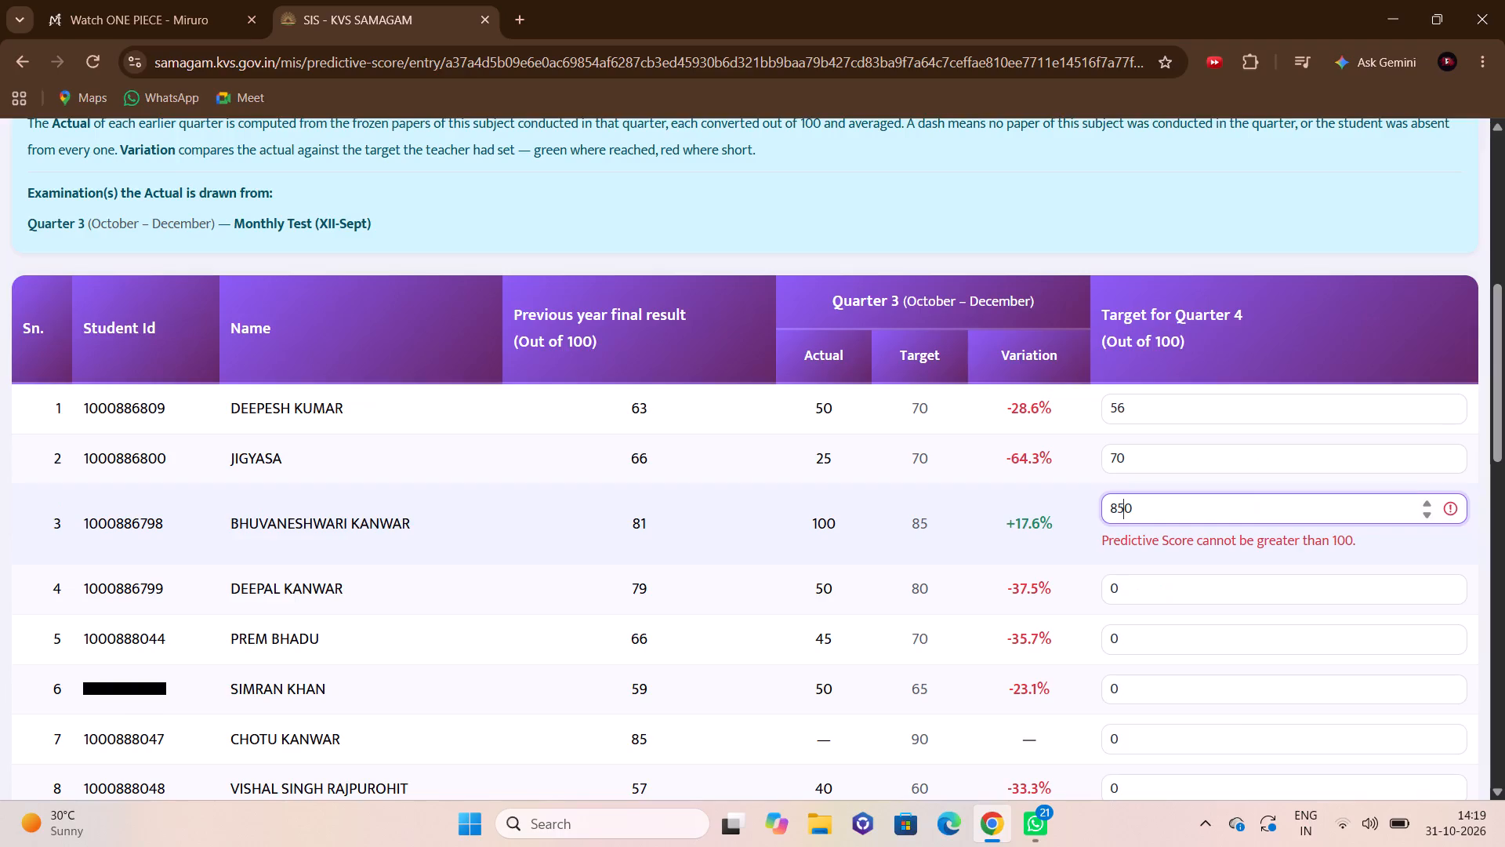
{"action": "key", "text": "BackSpace"}
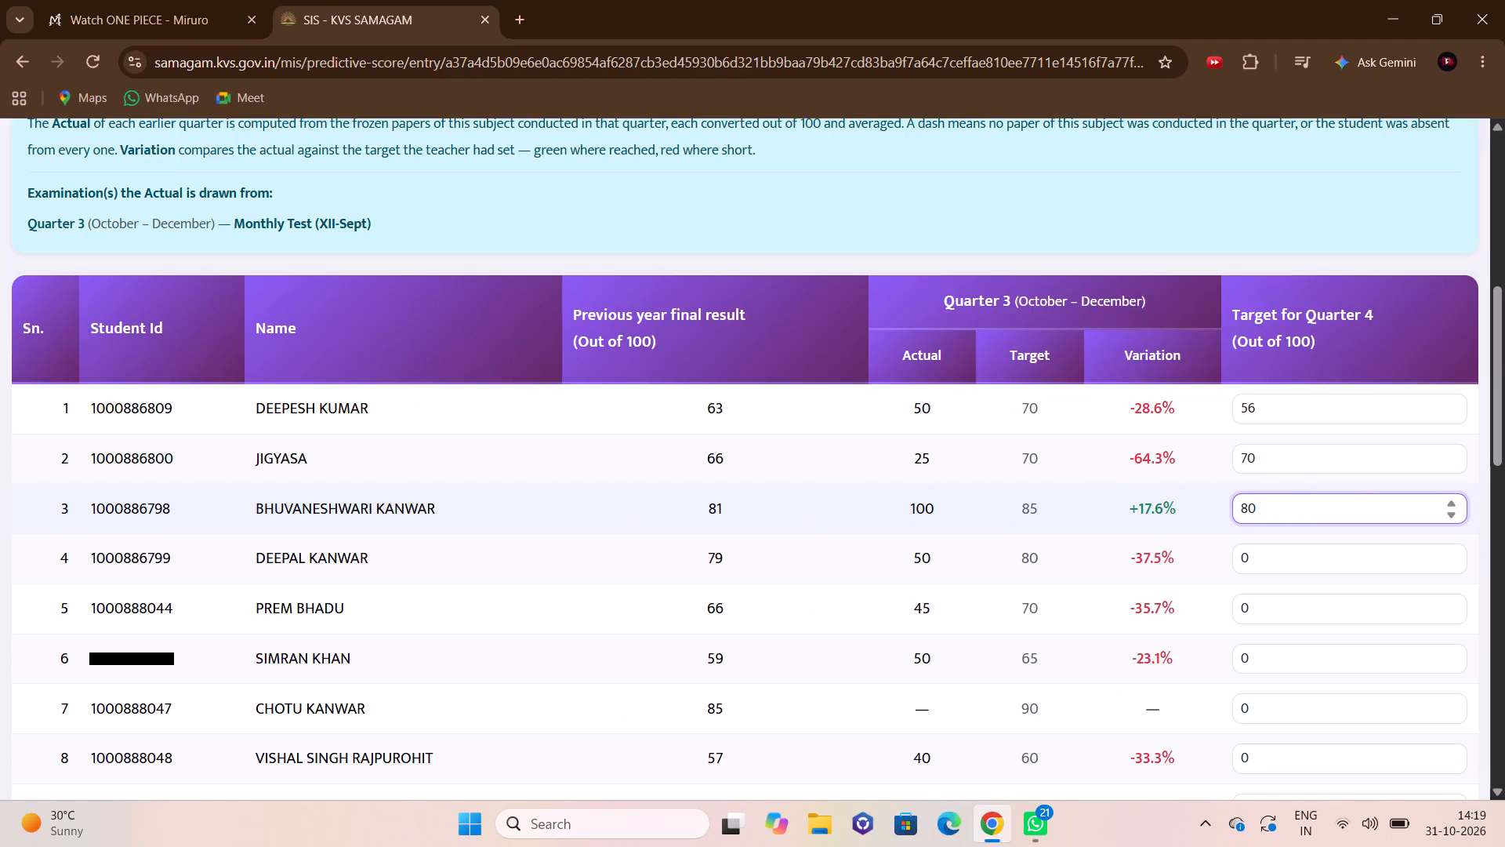
{"action": "key", "text": "BackSpace"}
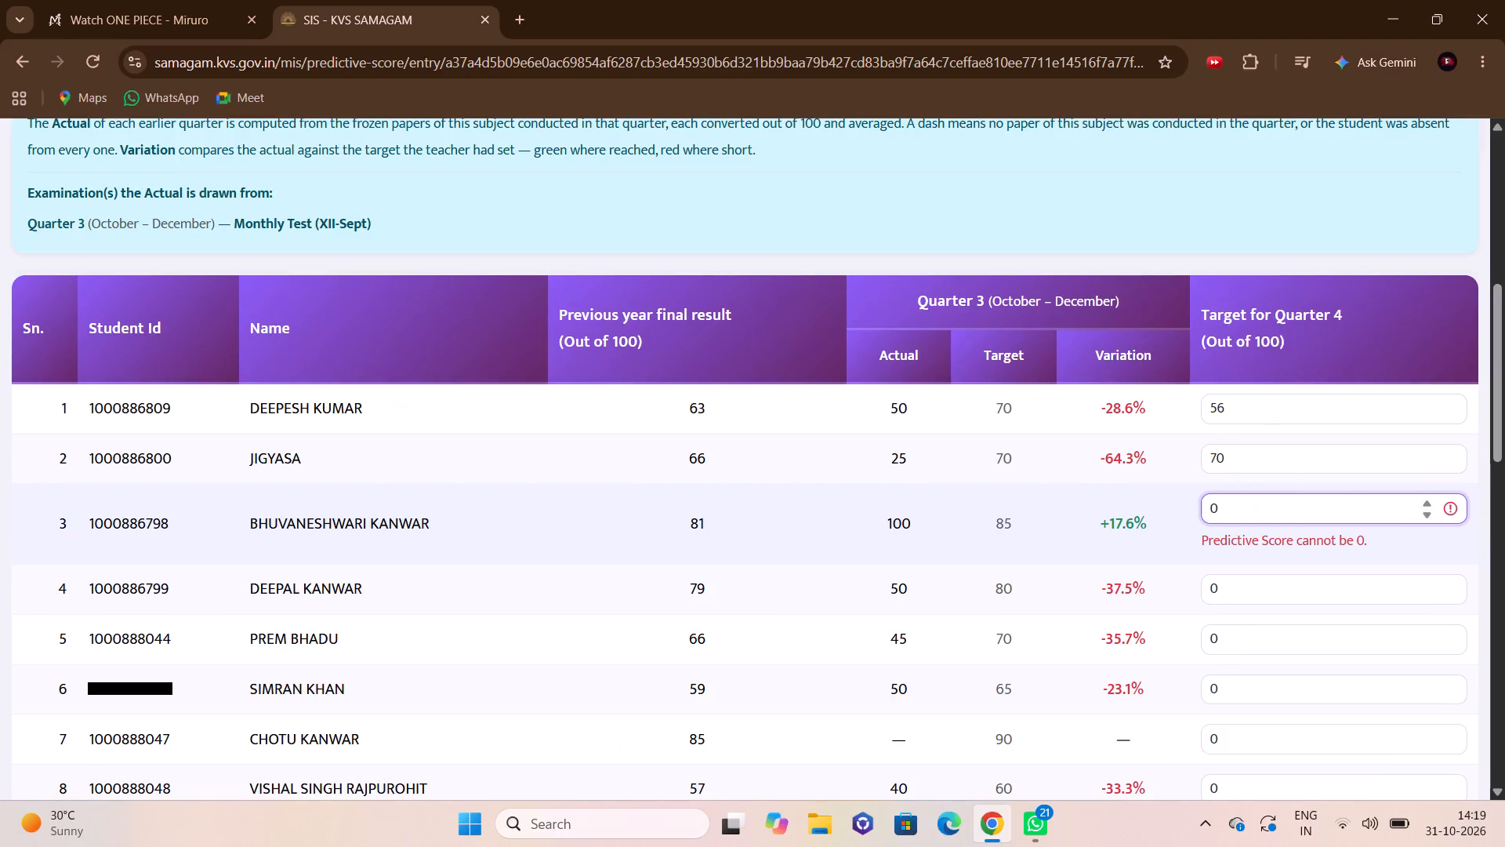
{"action": "key", "text": "8"}
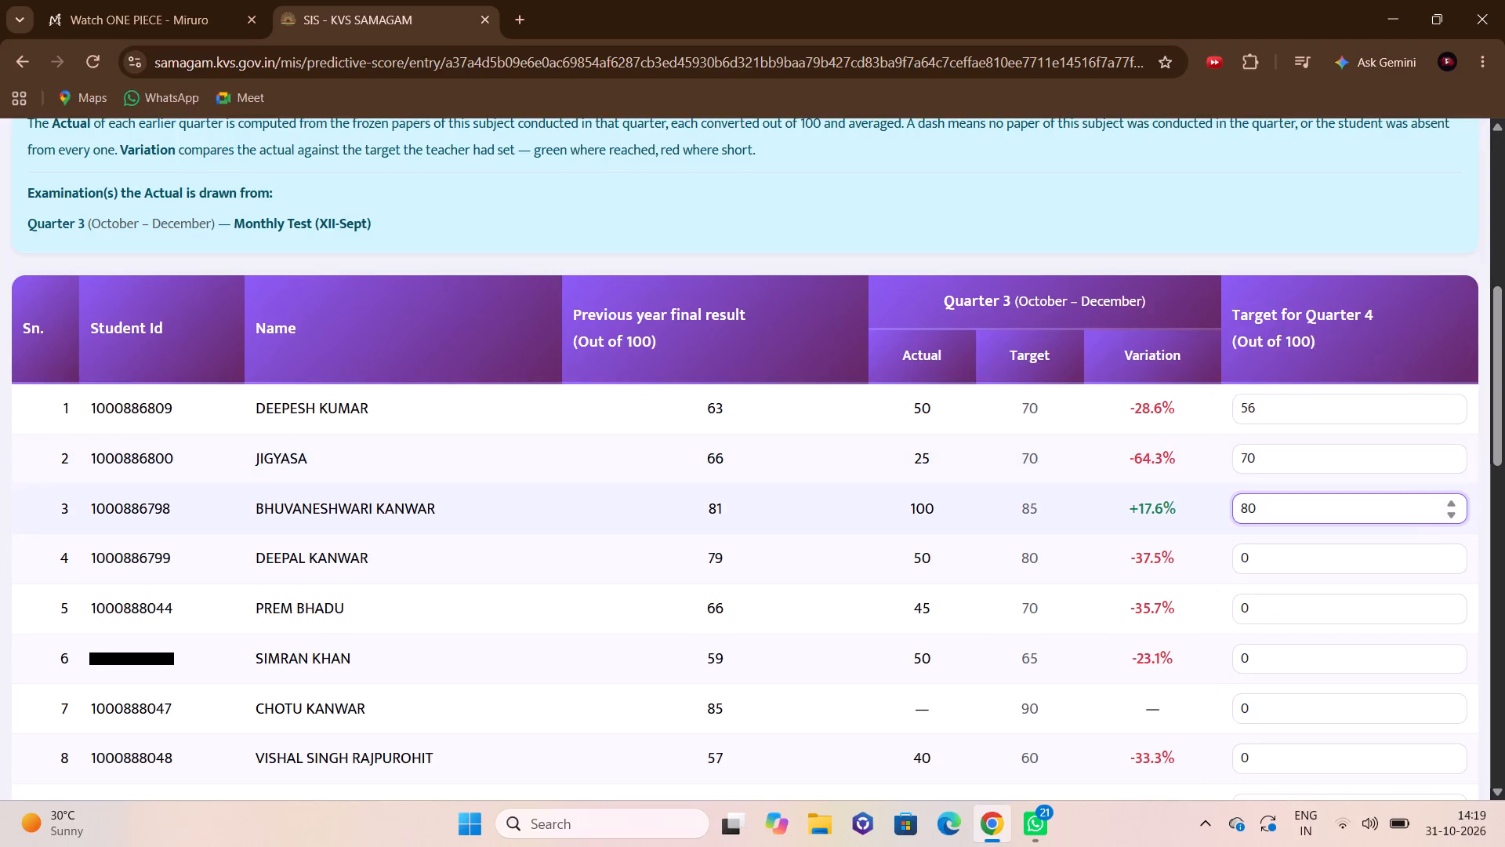
{"action": "left_click", "coordinate": [1264, 504]}
{"action": "key", "text": "BackSpace"}
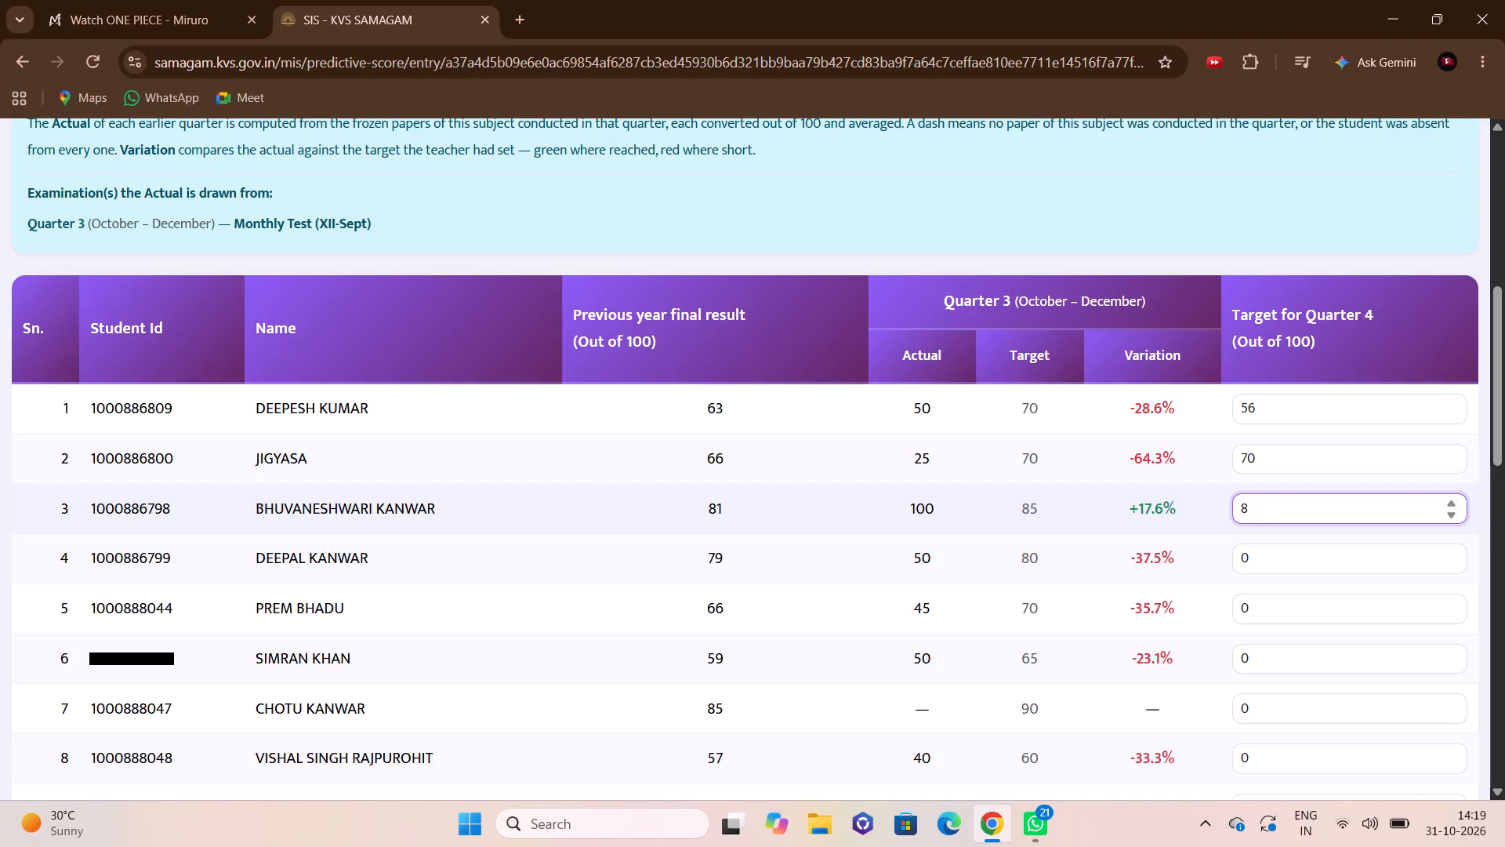
{"action": "key", "text": "5"}
Set the Quarter 4 targets to 85 for the student in row 4 and 75 for the student in row 5.
{"action": "left_click", "coordinate": [1248, 563]}
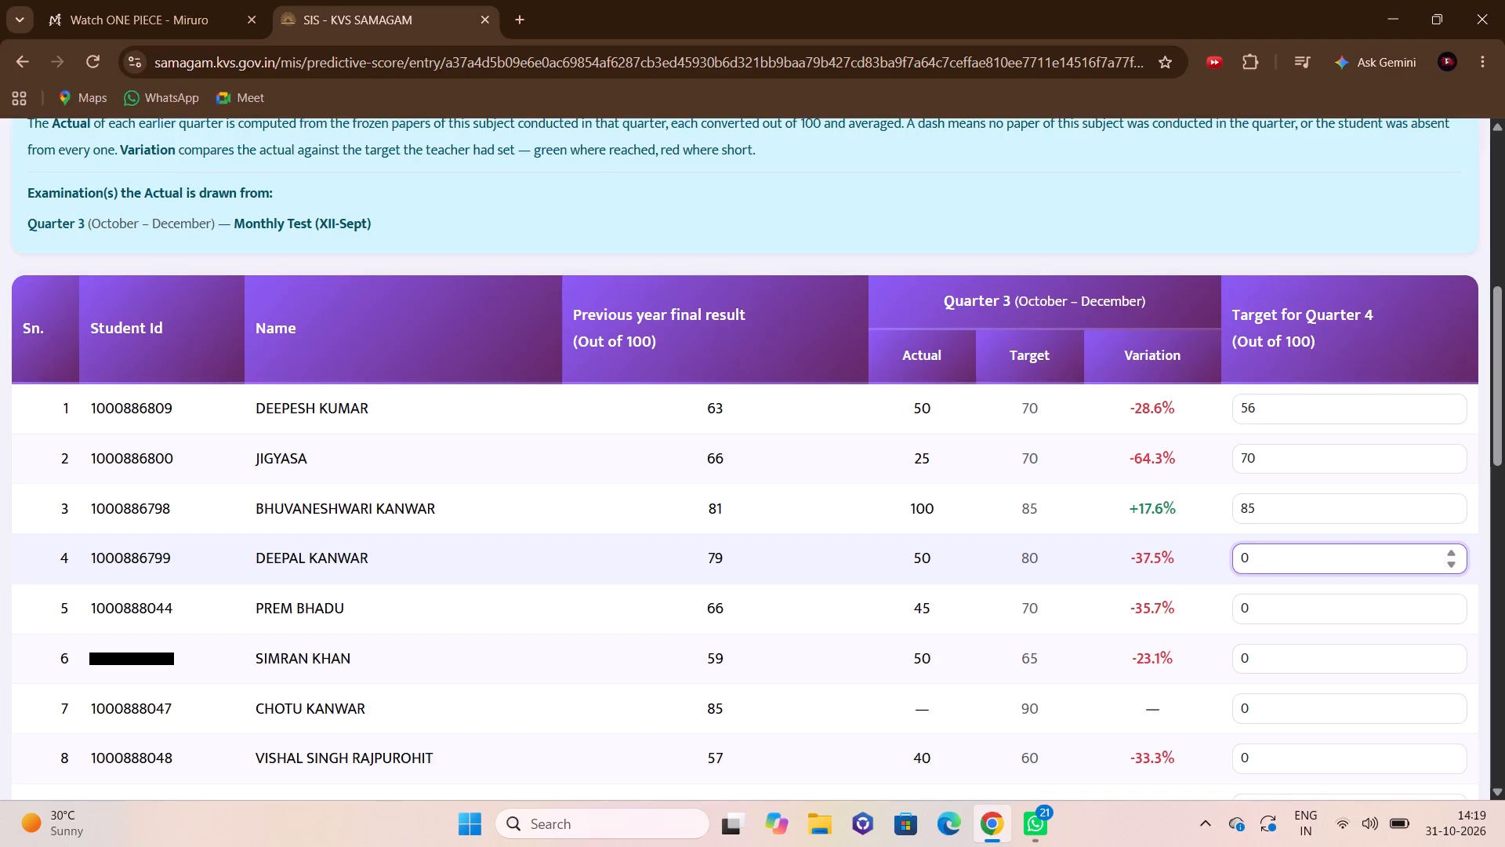
{"action": "key", "text": "BackSpace"}
{"action": "type", "text": "85"}
{"action": "left_click", "coordinate": [1249, 617]}
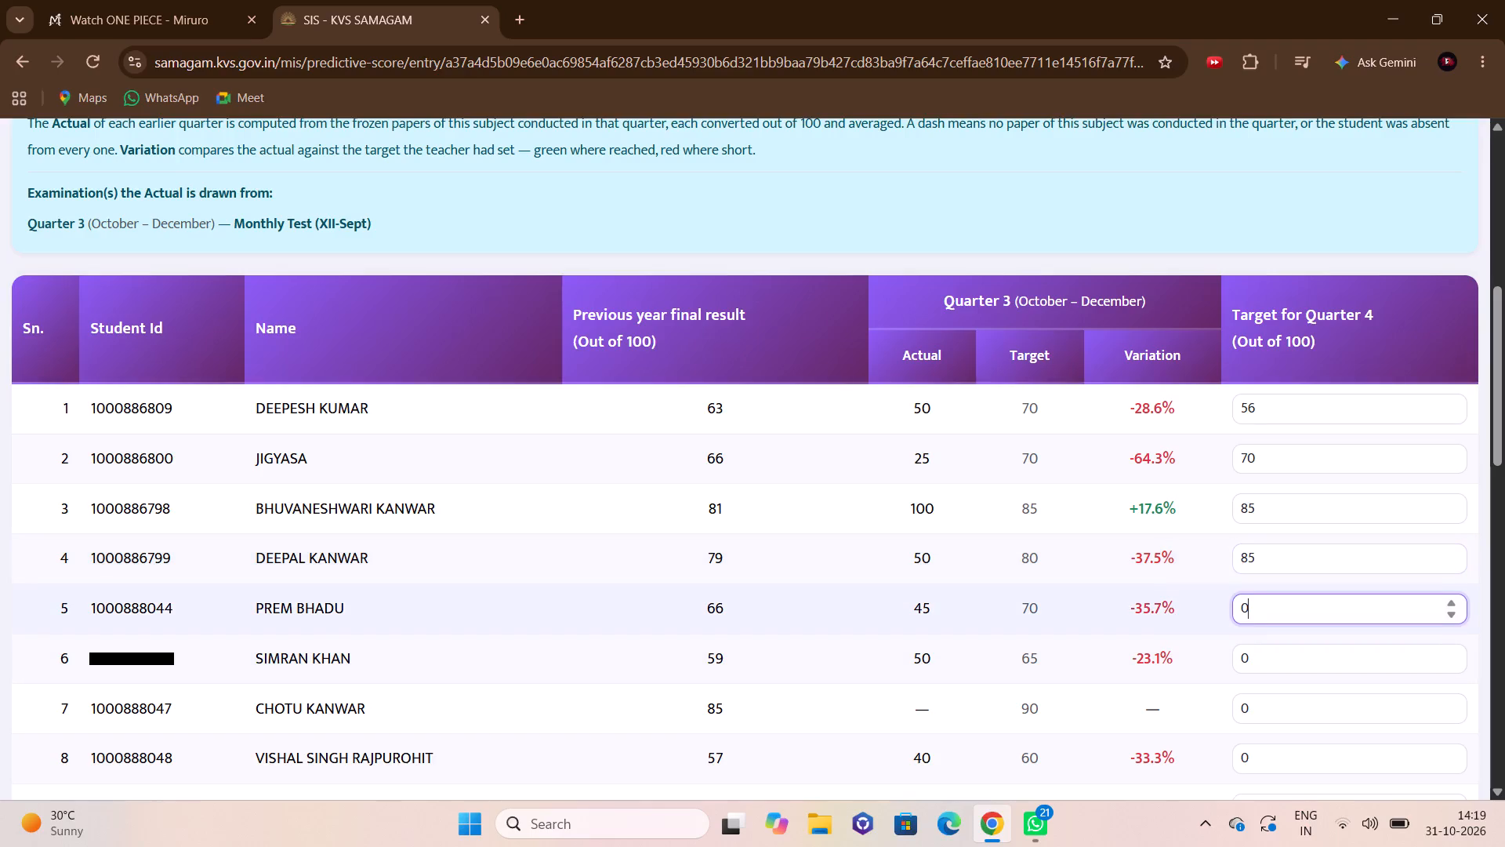
{"action": "key", "text": "BackSpace"}
{"action": "key", "text": "7"}
{"action": "key", "text": "5"}
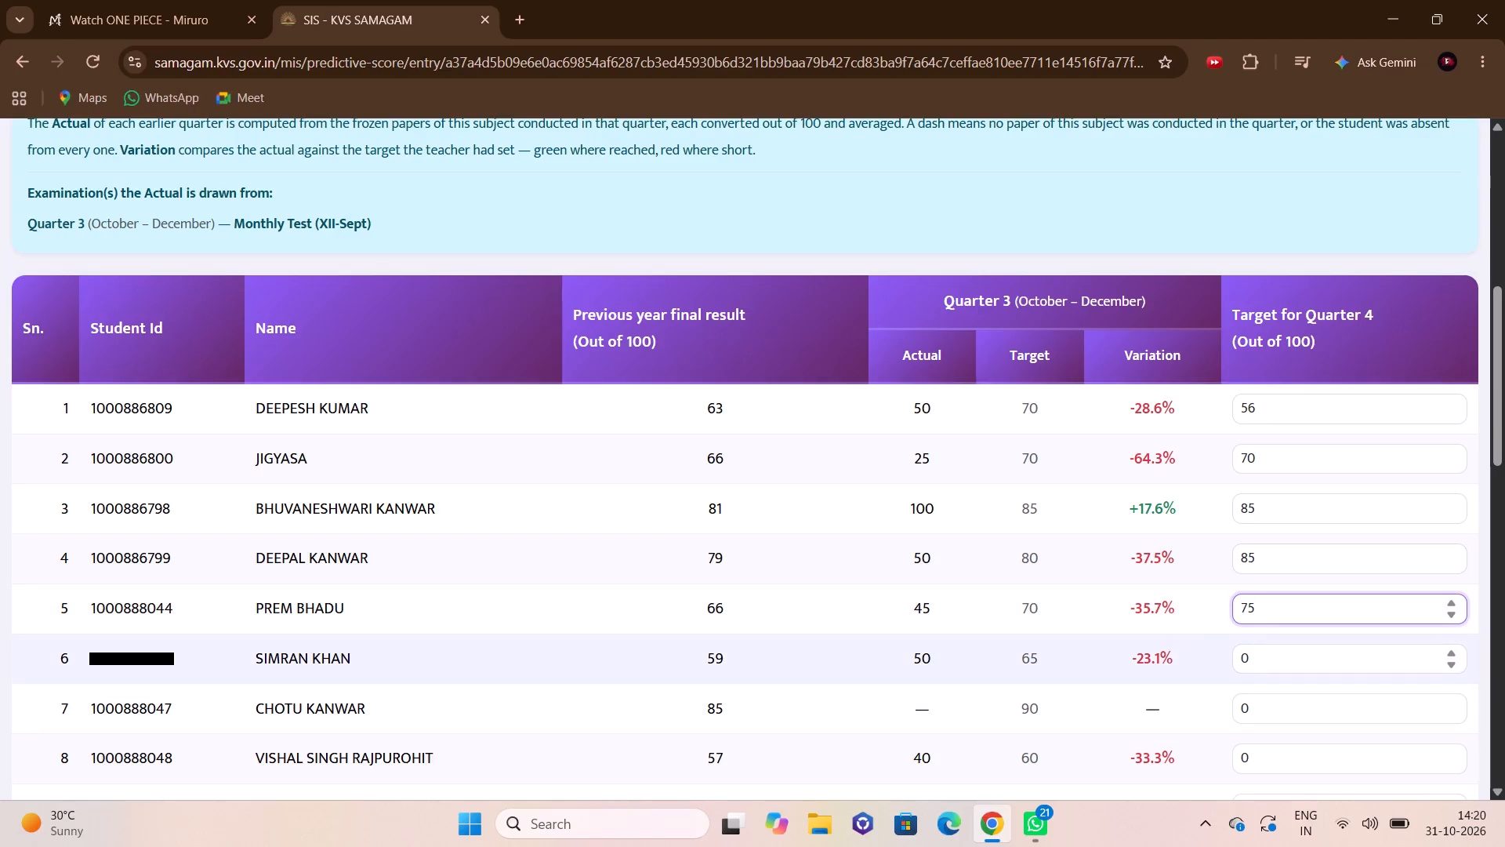
Set the Quarter 4 target for the student in row 6 to 75.
{"action": "left_click", "coordinate": [1247, 652]}
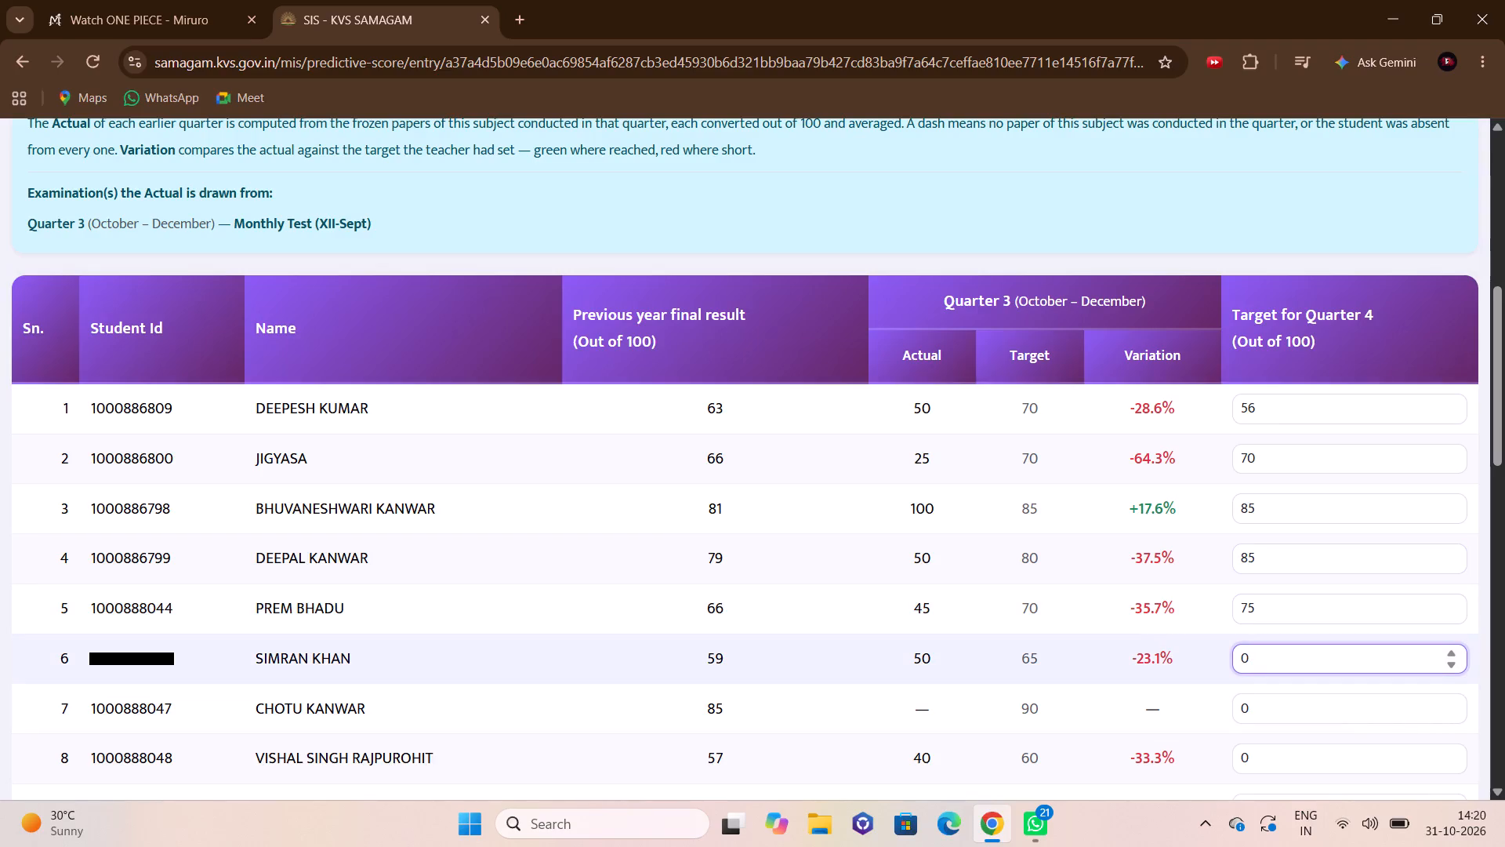
{"action": "key", "text": "7"}
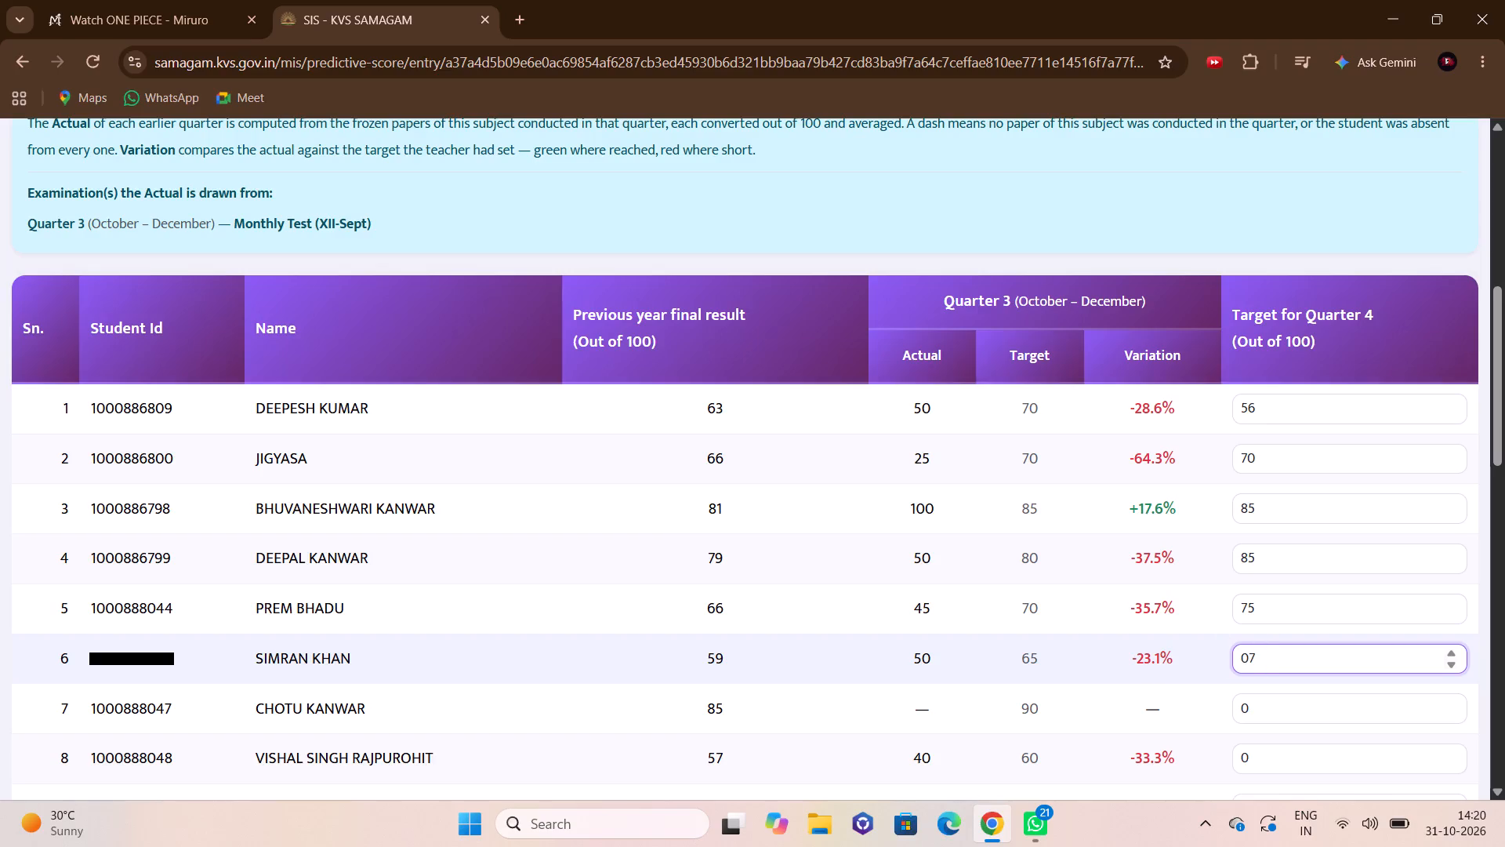
{"action": "left_click", "coordinate": [1249, 662]}
{"action": "key", "text": "BackSpace"}
{"action": "key", "text": "5"}
{"action": "key", "text": "BackSpace"}
{"action": "key", "text": "Right"}
{"action": "key", "text": "5"}
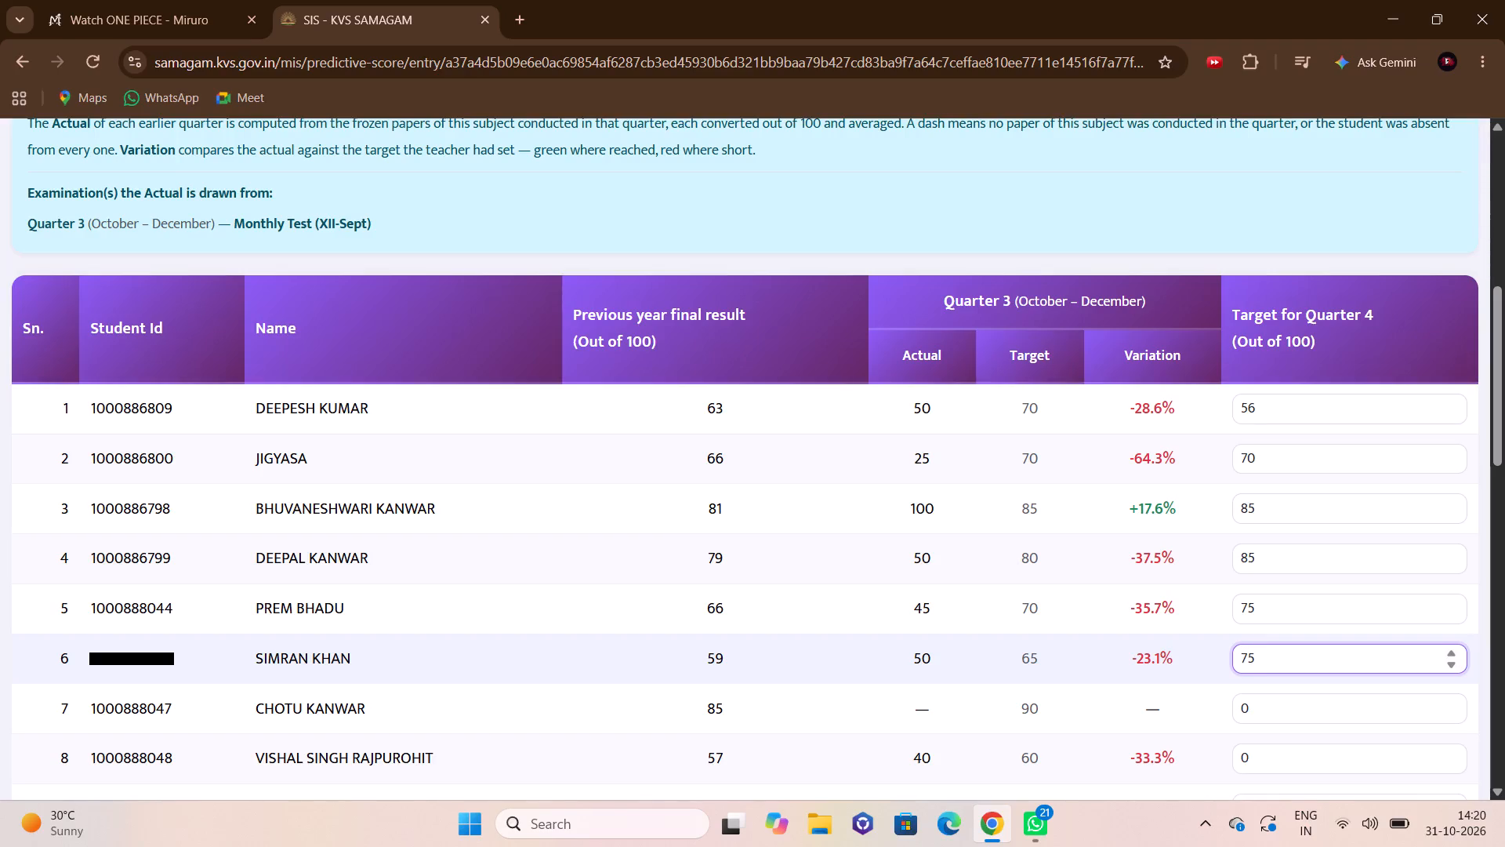
Set the Quarter 4 targets to 90 for the student in row 7 and 70 for the student in row 8.
{"action": "left_click", "coordinate": [1253, 712]}
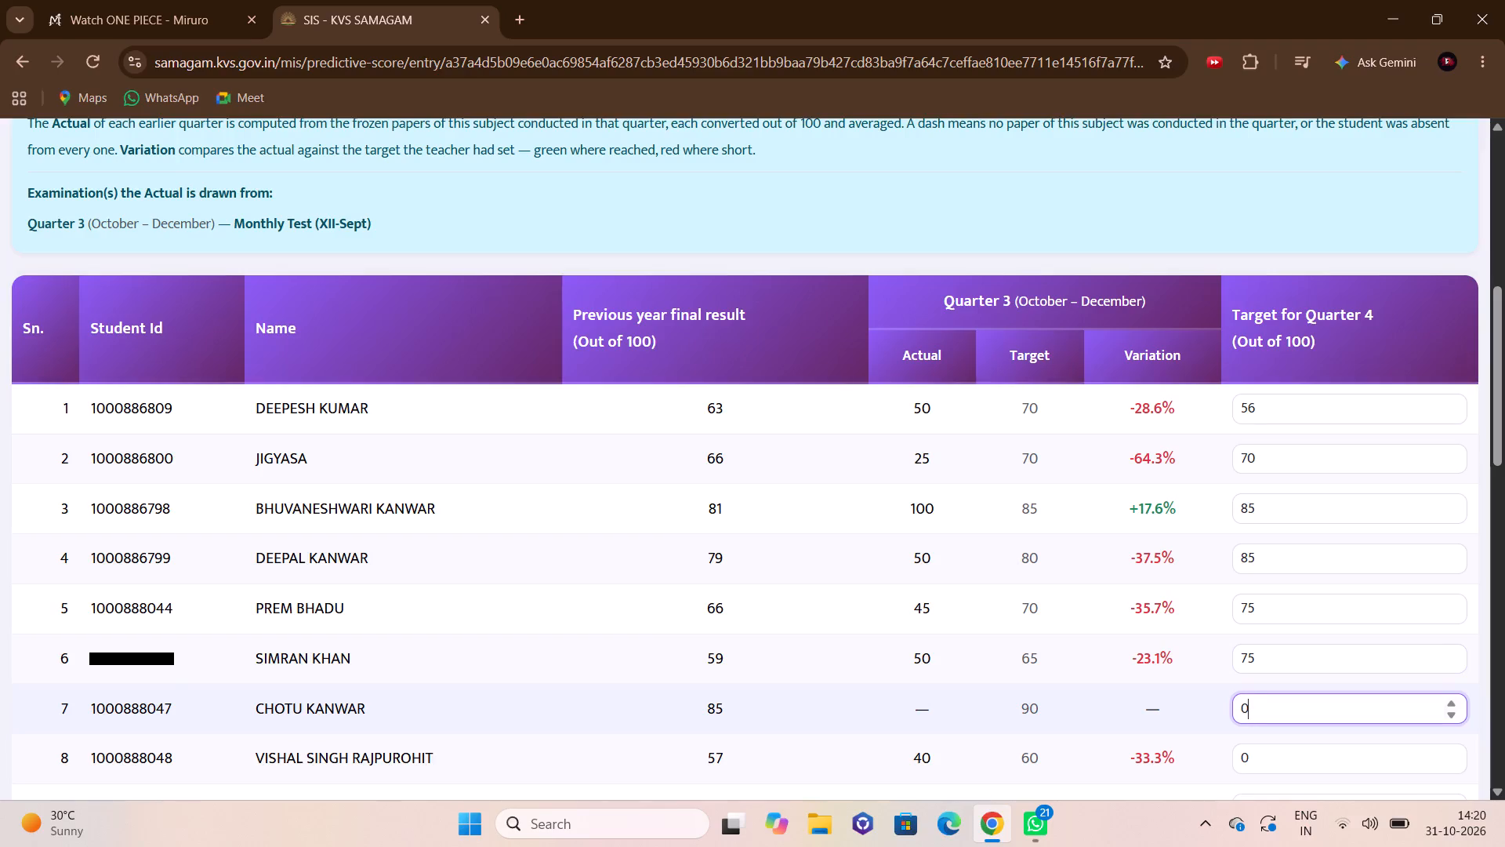
{"action": "key", "text": "BackSpace"}
{"action": "key", "text": "9"}
{"action": "key", "text": "0"}
{"action": "left_click", "coordinate": [1244, 759]}
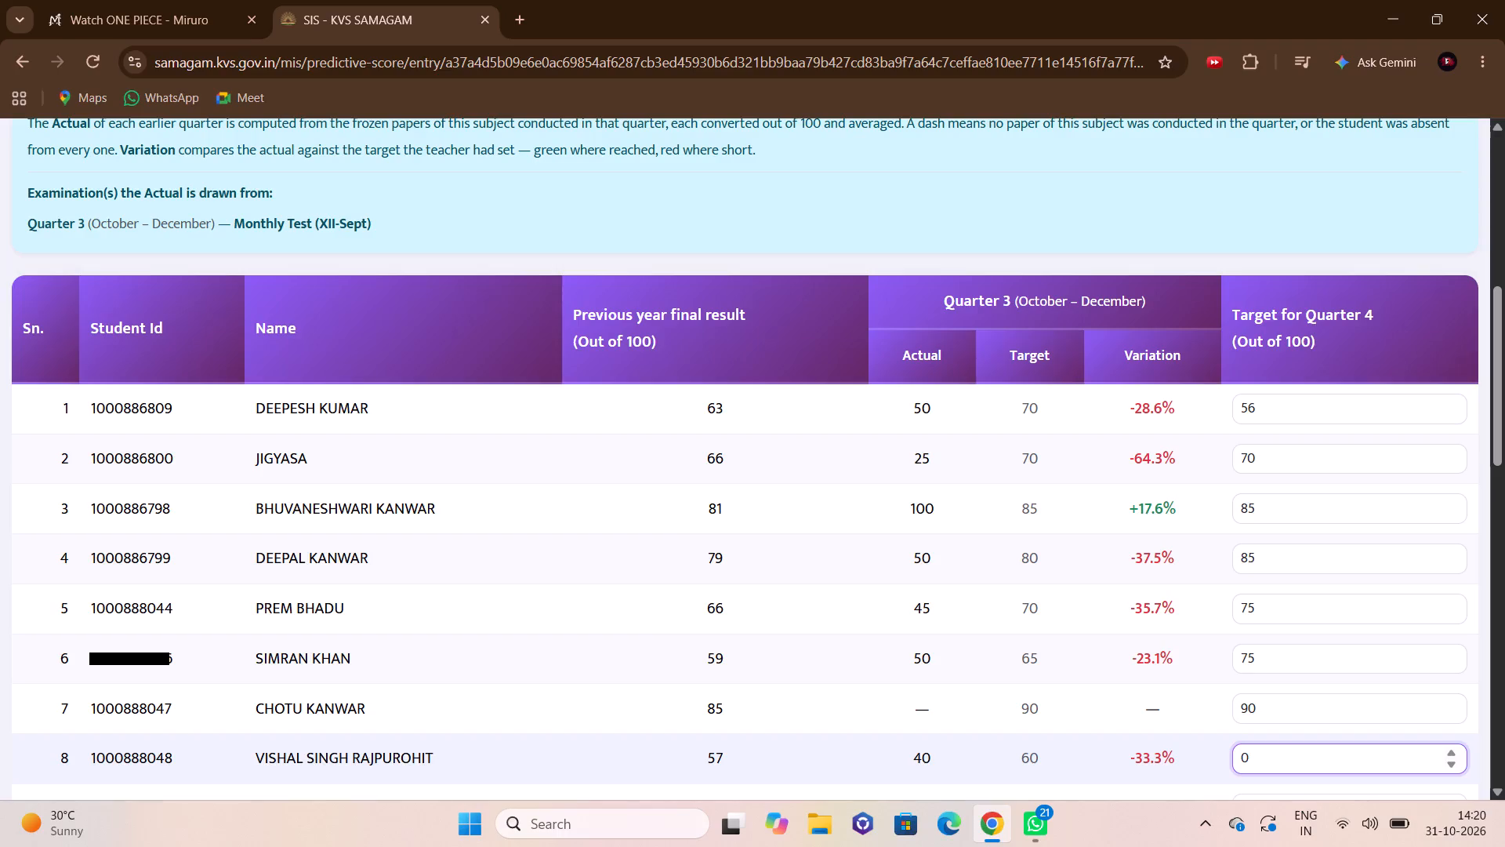
{"action": "key", "text": "Right"}
{"action": "key", "text": "Right"}
{"action": "key", "text": "BackSpace"}
{"action": "key", "text": "7"}
{"action": "key", "text": "0"}
Set the Quarter 4 target for the student in row 9 to 70.
{"action": "scroll", "coordinate": [1488, 792], "scroll_direction": "down", "scroll_amount": 3}
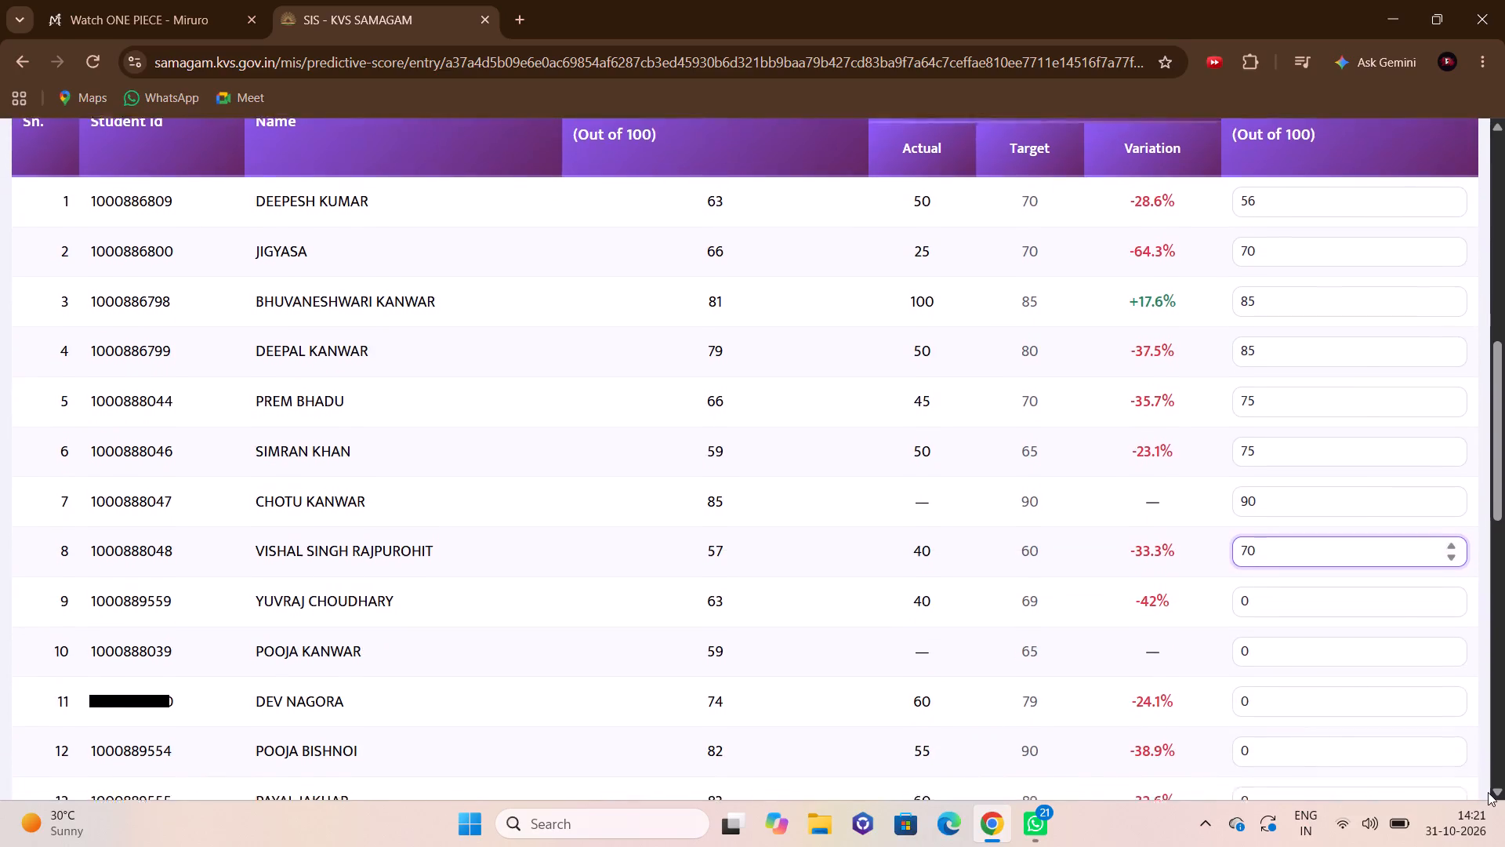
{"action": "scroll", "coordinate": [1488, 792], "scroll_direction": "down", "scroll_amount": 1}
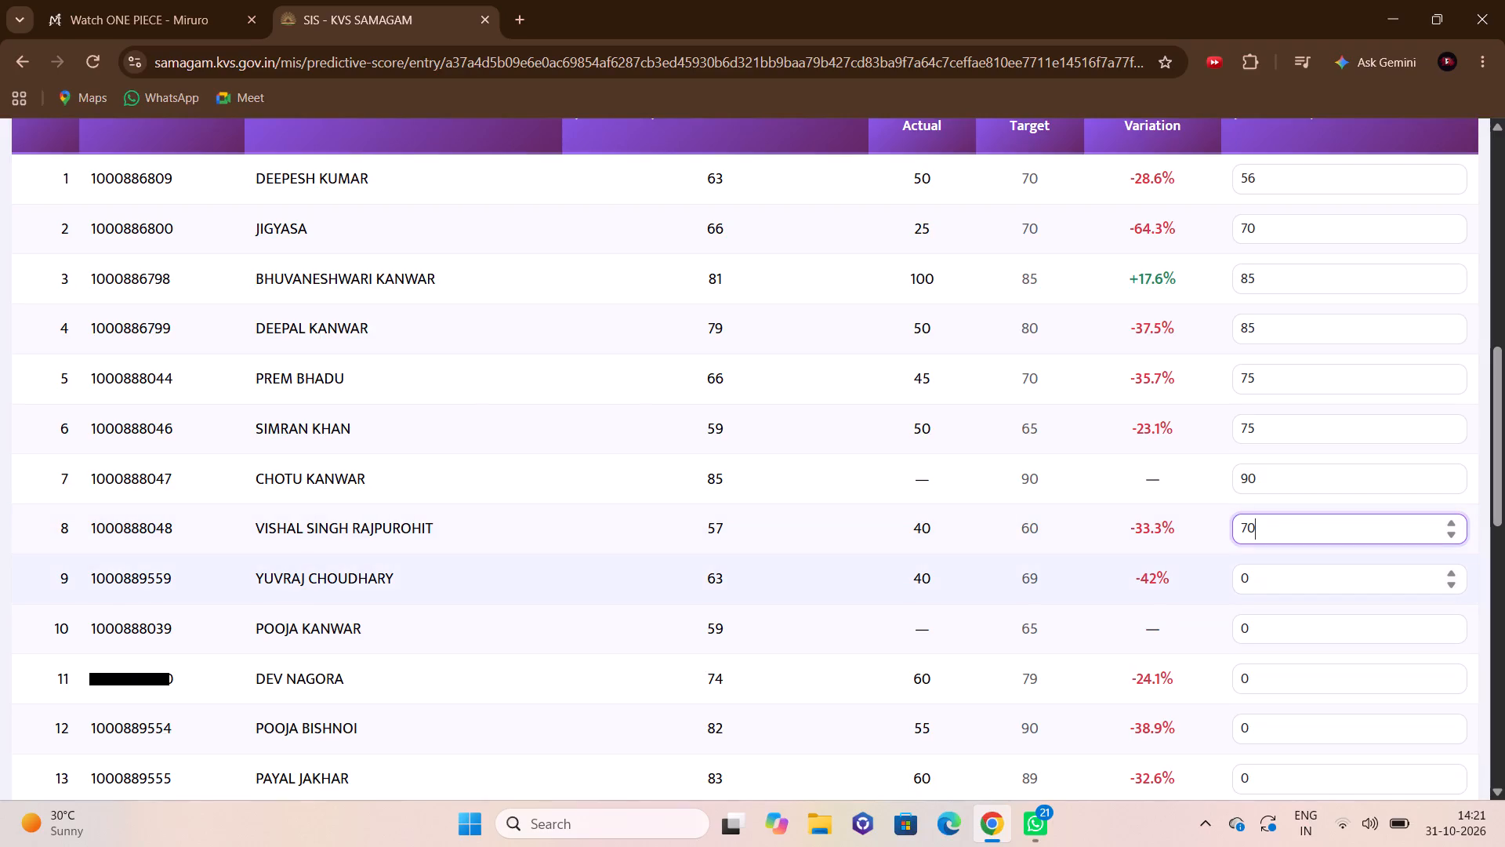
{"action": "left_click", "coordinate": [1269, 579]}
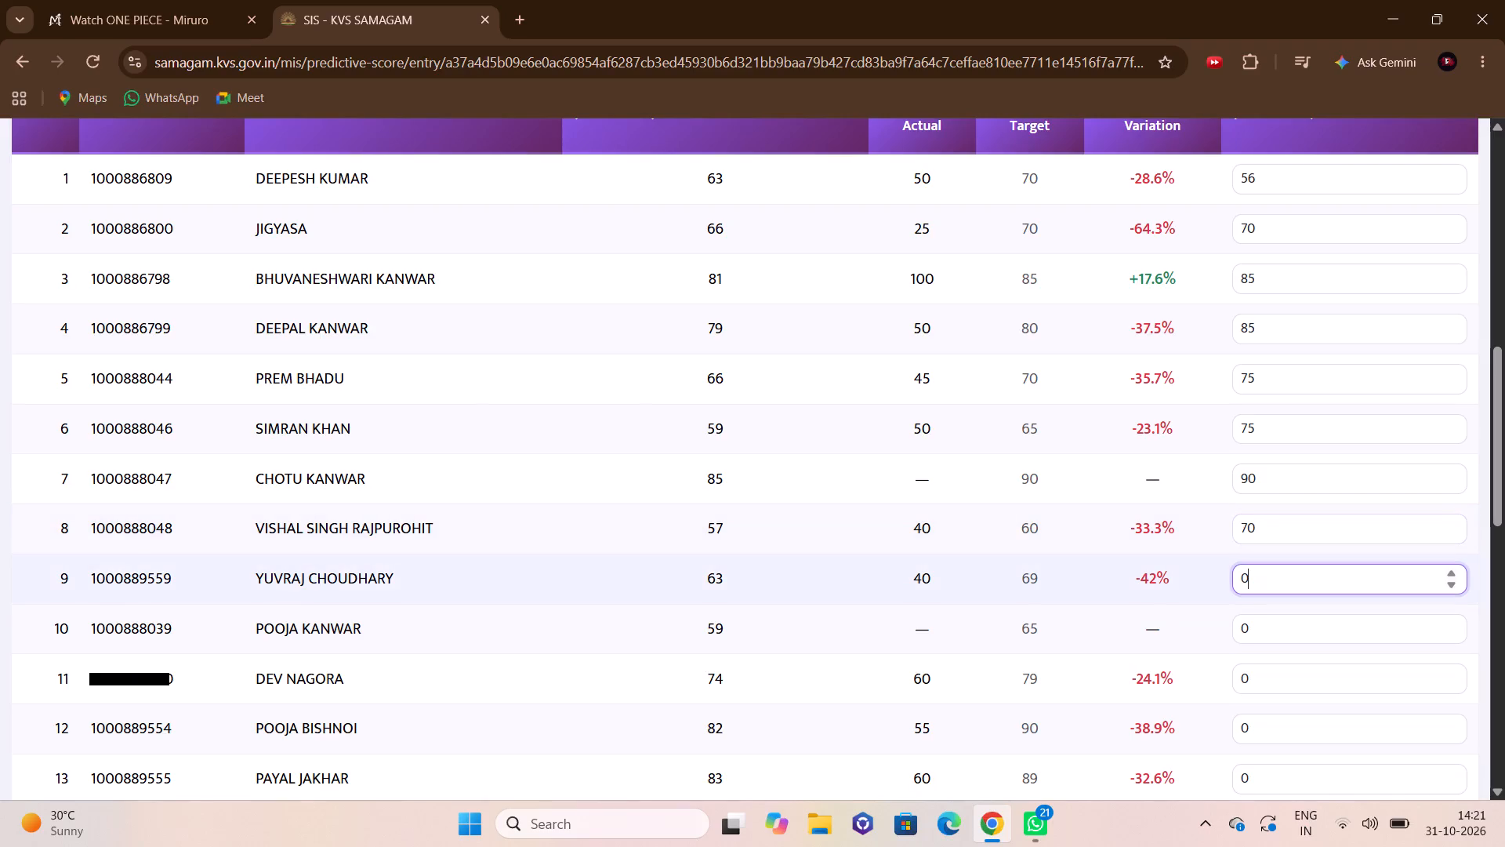
{"action": "key", "text": "BackSpace"}
{"action": "key", "text": "7"}
{"action": "key", "text": "0"}
Set the Quarter 4 targets to 70 for the student in row 10 and 80 for the student in row 11.
{"action": "left_click", "coordinate": [1253, 623]}
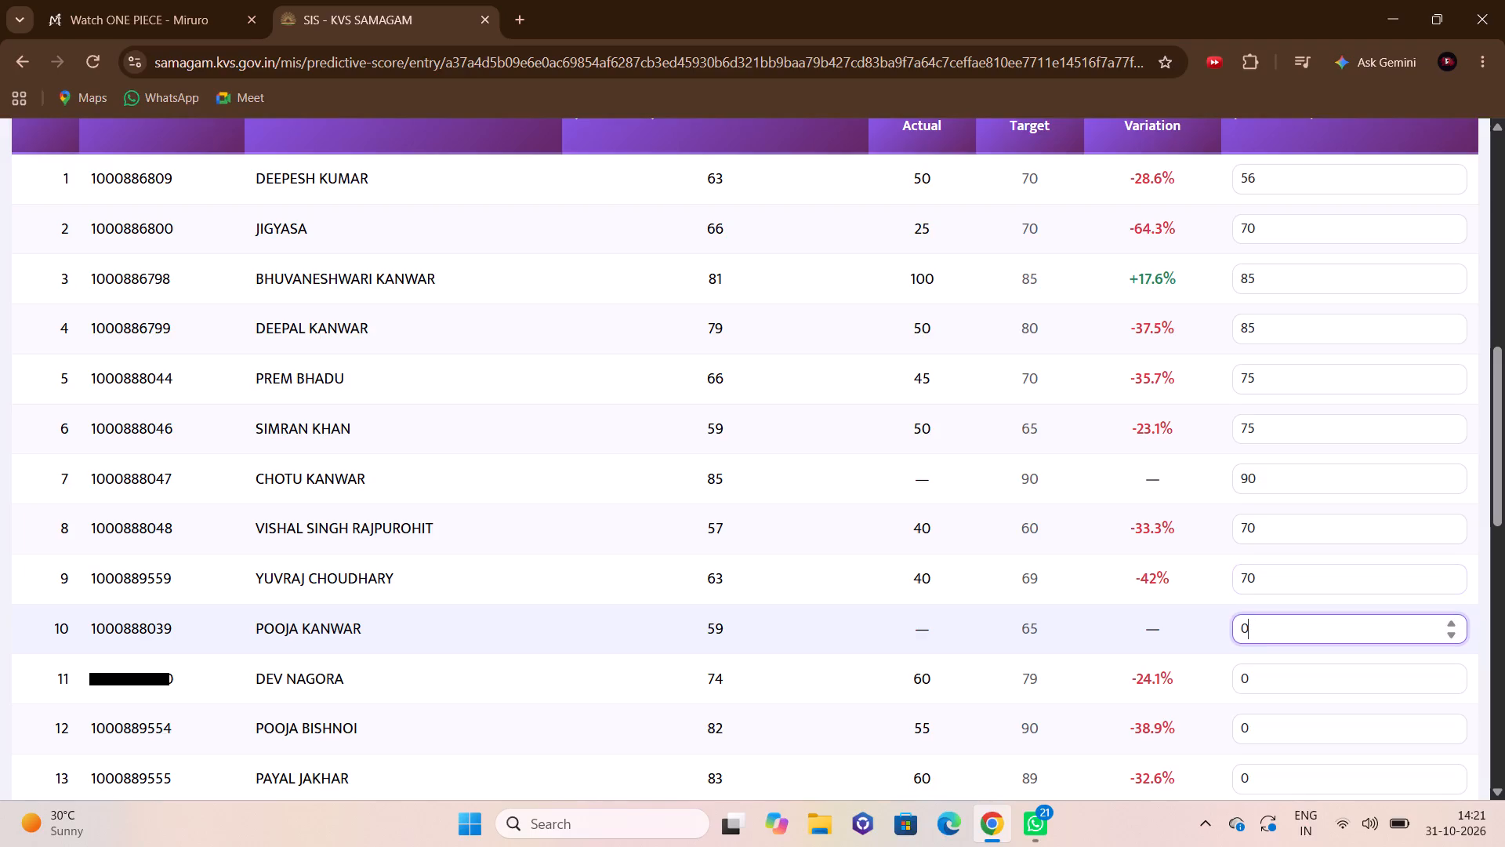
{"action": "key", "text": "BackSpace"}
{"action": "key", "text": "7"}
{"action": "key", "text": "0"}
{"action": "left_click_drag", "start_coordinate": [1291, 677], "coordinate": [1305, 682]}
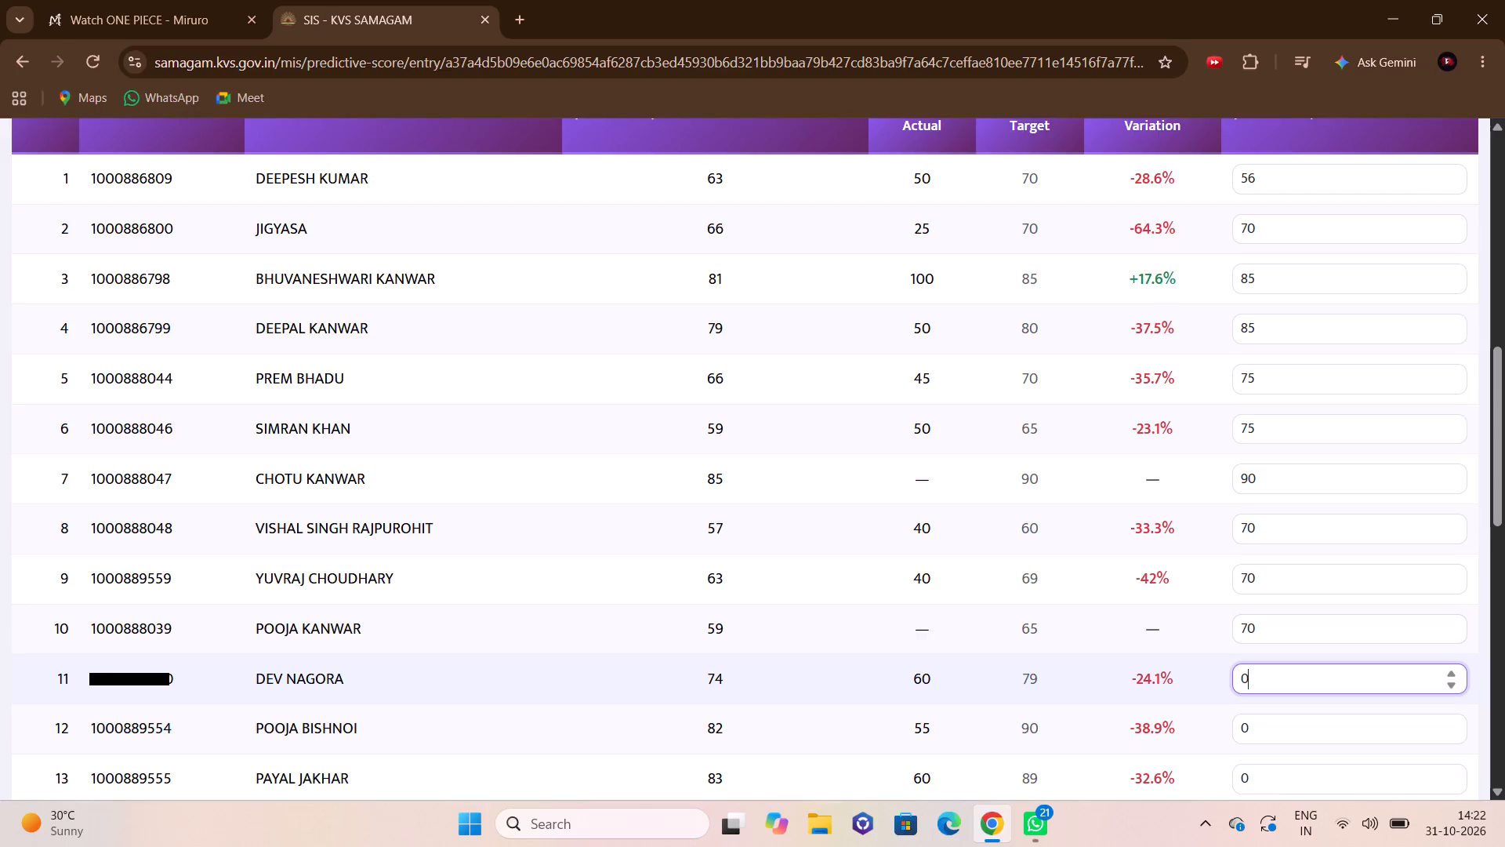
{"action": "left_click_drag", "start_coordinate": [1305, 682], "coordinate": [1300, 682]}
{"action": "key", "text": "8"}
{"action": "key", "text": "Right"}
{"action": "key", "text": "BackSpace"}
{"action": "key", "text": "BackSpace"}
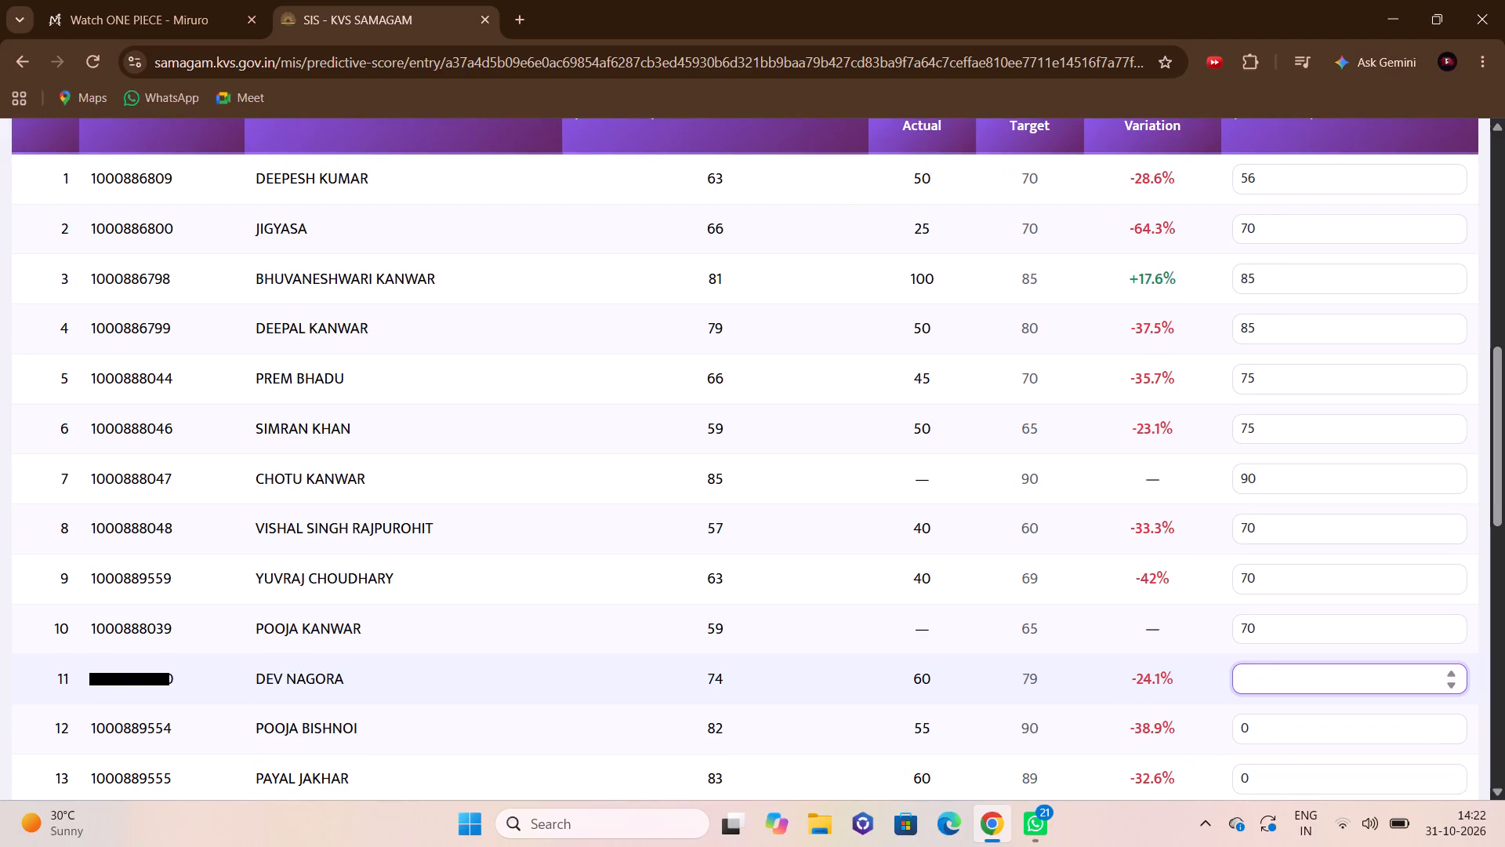
{"action": "key", "text": "8"}
{"action": "key", "text": "0"}
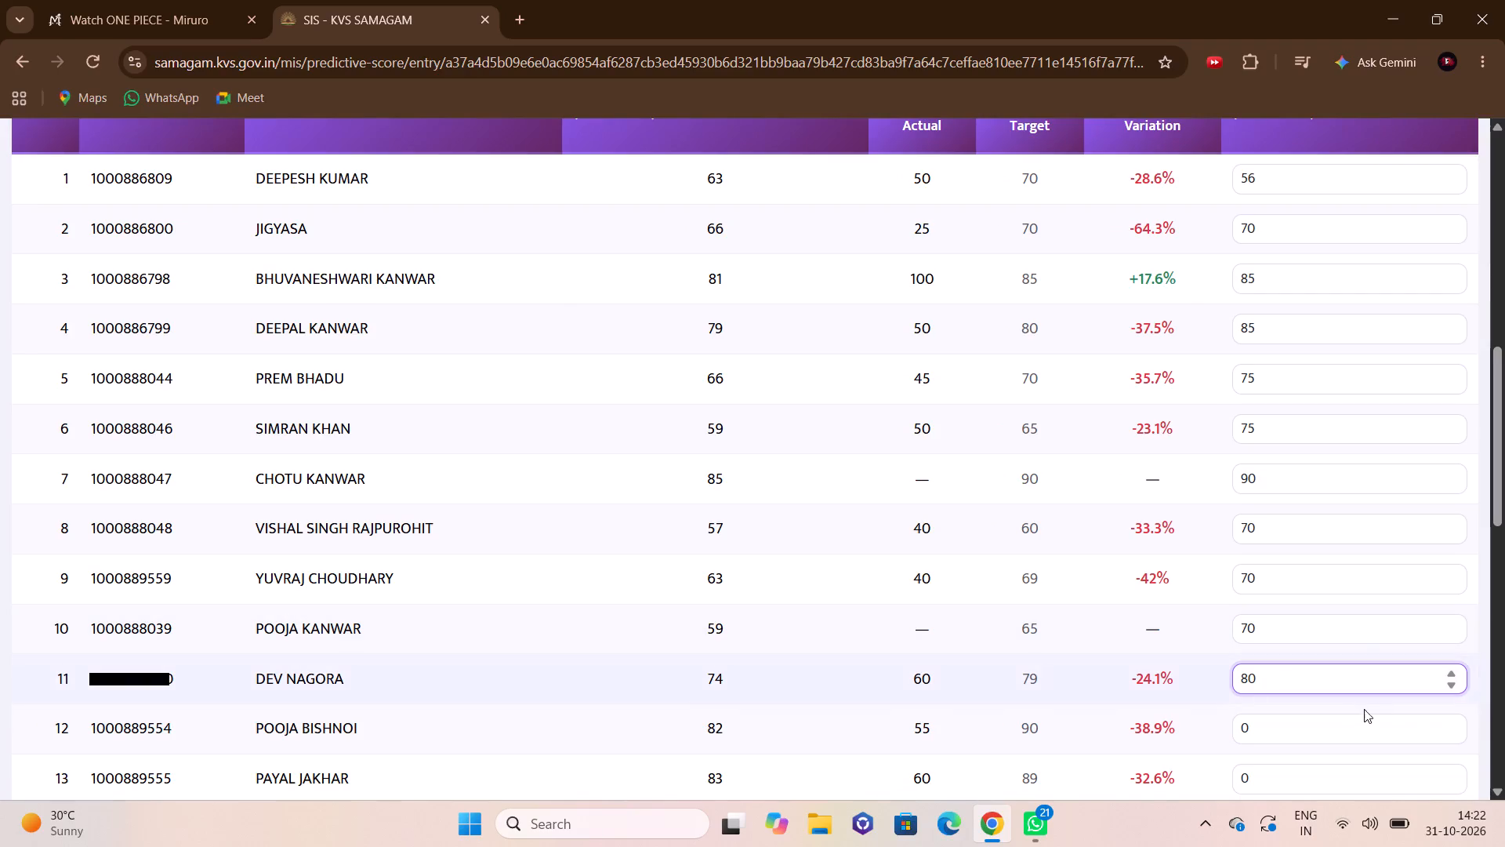
Set the Quarter 4 target for the student in row 12 to 83.
{"action": "left_click", "coordinate": [1287, 735]}
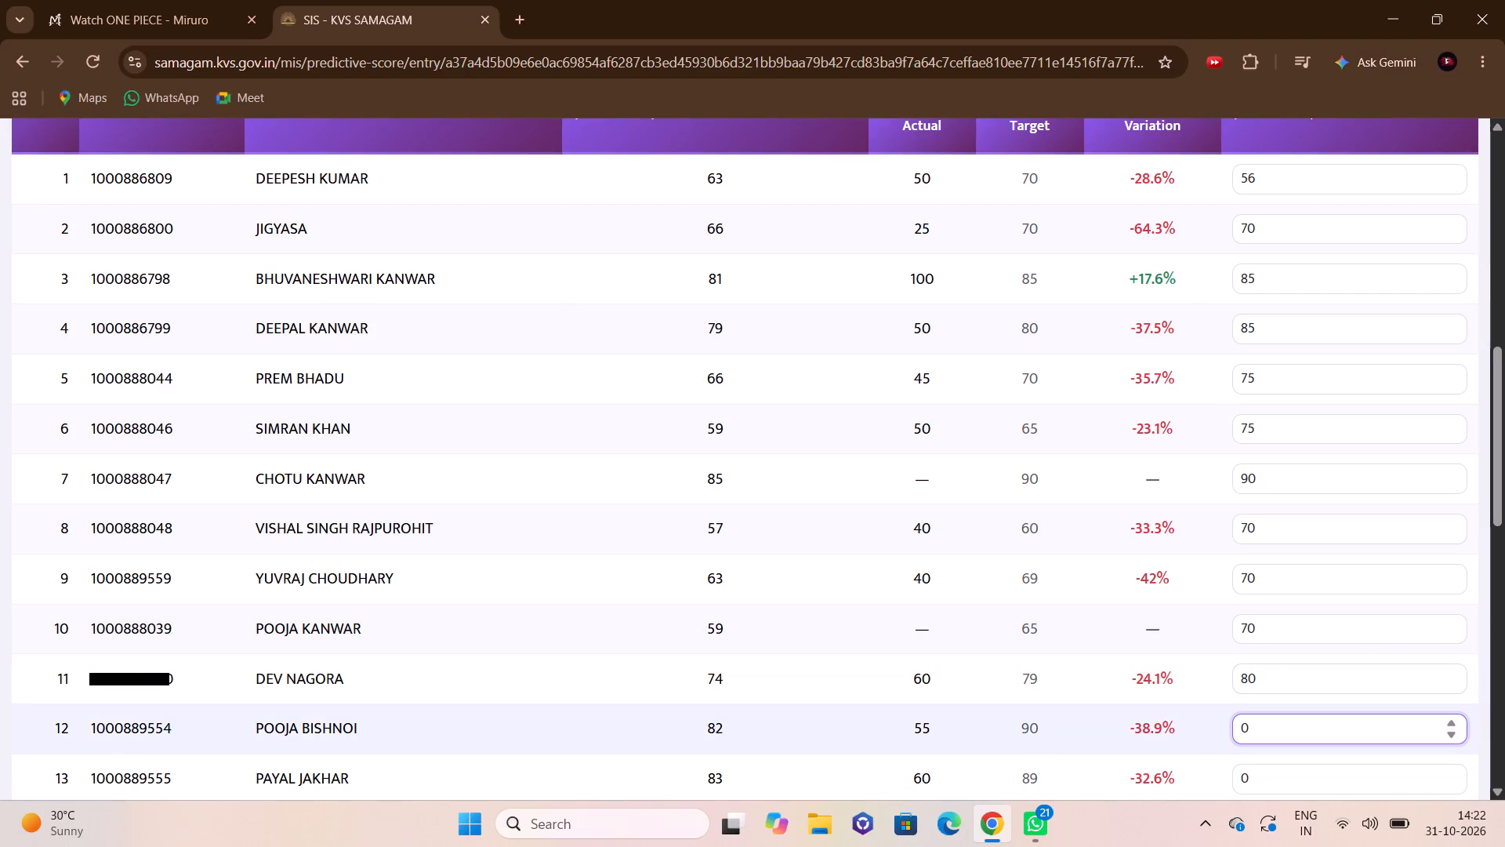
{"action": "key", "text": "BackSpace"}
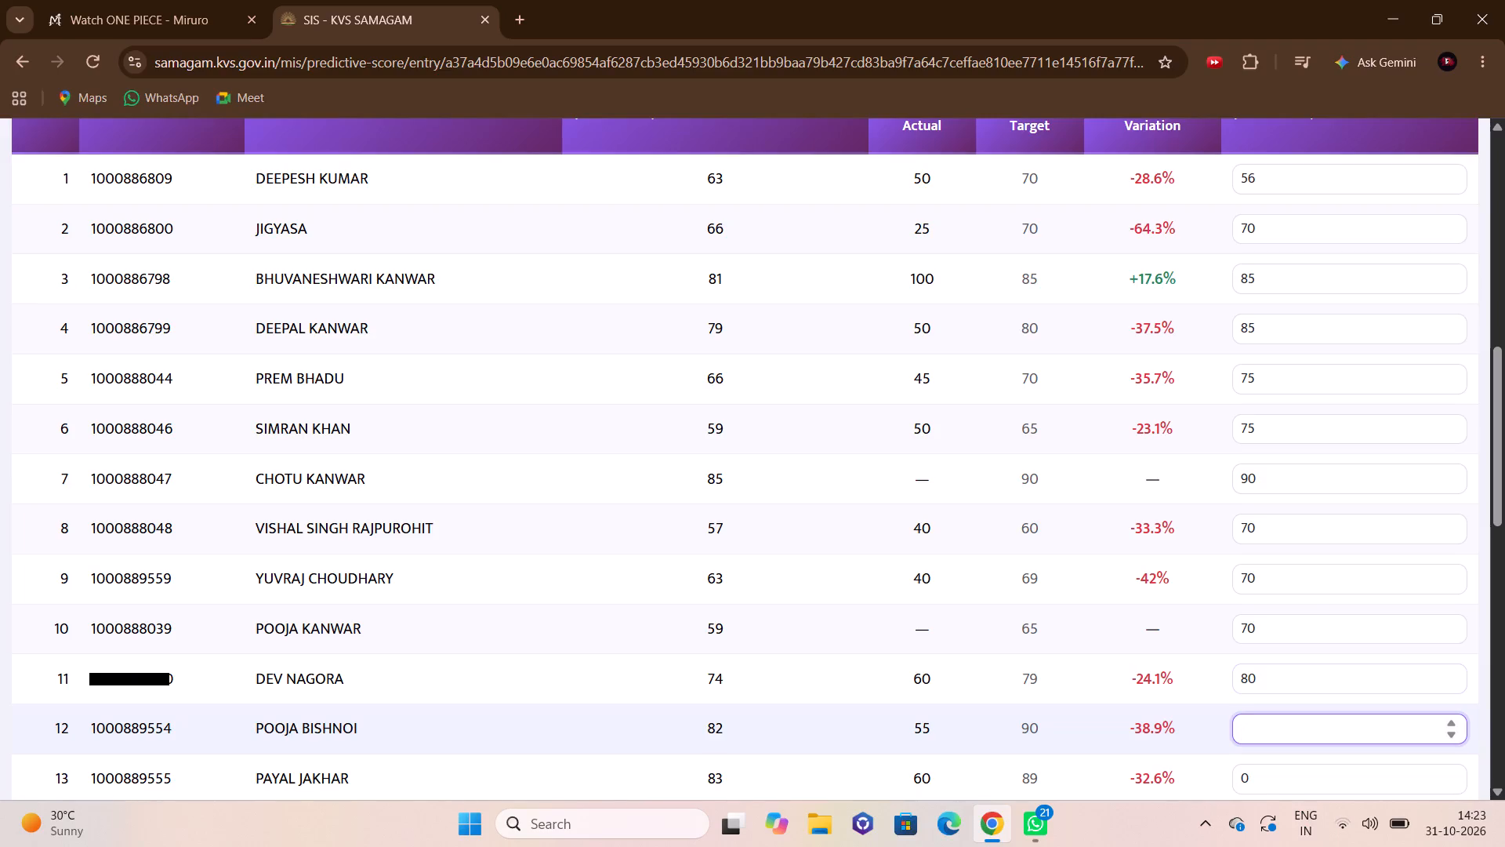
{"action": "type", "text": "85"}
{"action": "key", "text": "BackSpace"}
{"action": "key", "text": "BackSpace"}
{"action": "key", "text": "BackSpace"}
{"action": "scroll", "coordinate": [1287, 735], "scroll_direction": "left", "scroll_amount": 1}
{"action": "key", "text": "BackSpace"}
{"action": "key", "text": "BackSpace"}
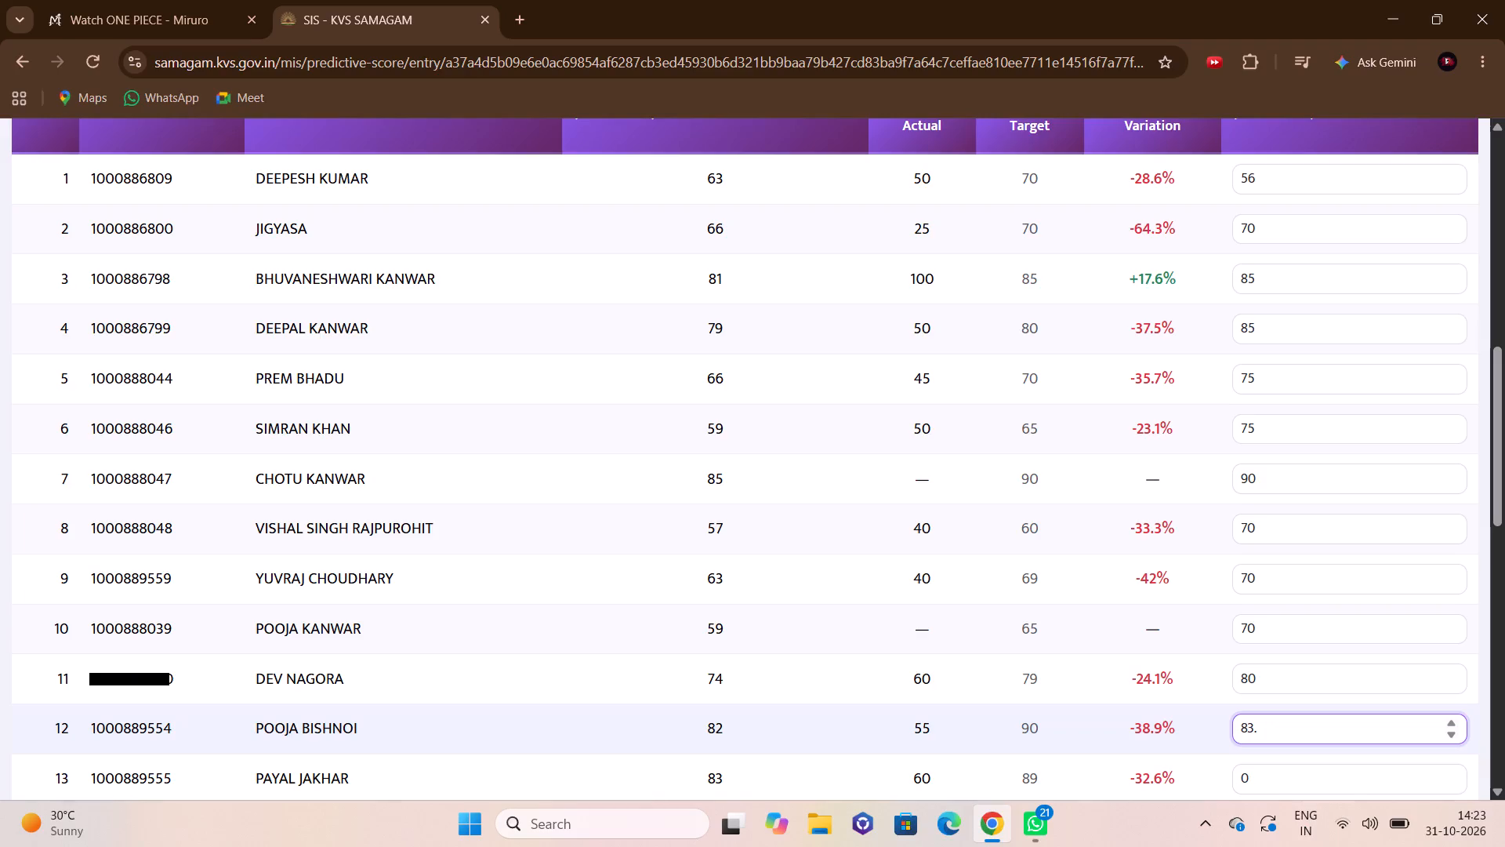
{"action": "key", "text": "BackSpace"}
Set the Quarter 4 target for the student in row 13 to 90.
{"action": "left_click", "coordinate": [1264, 780]}
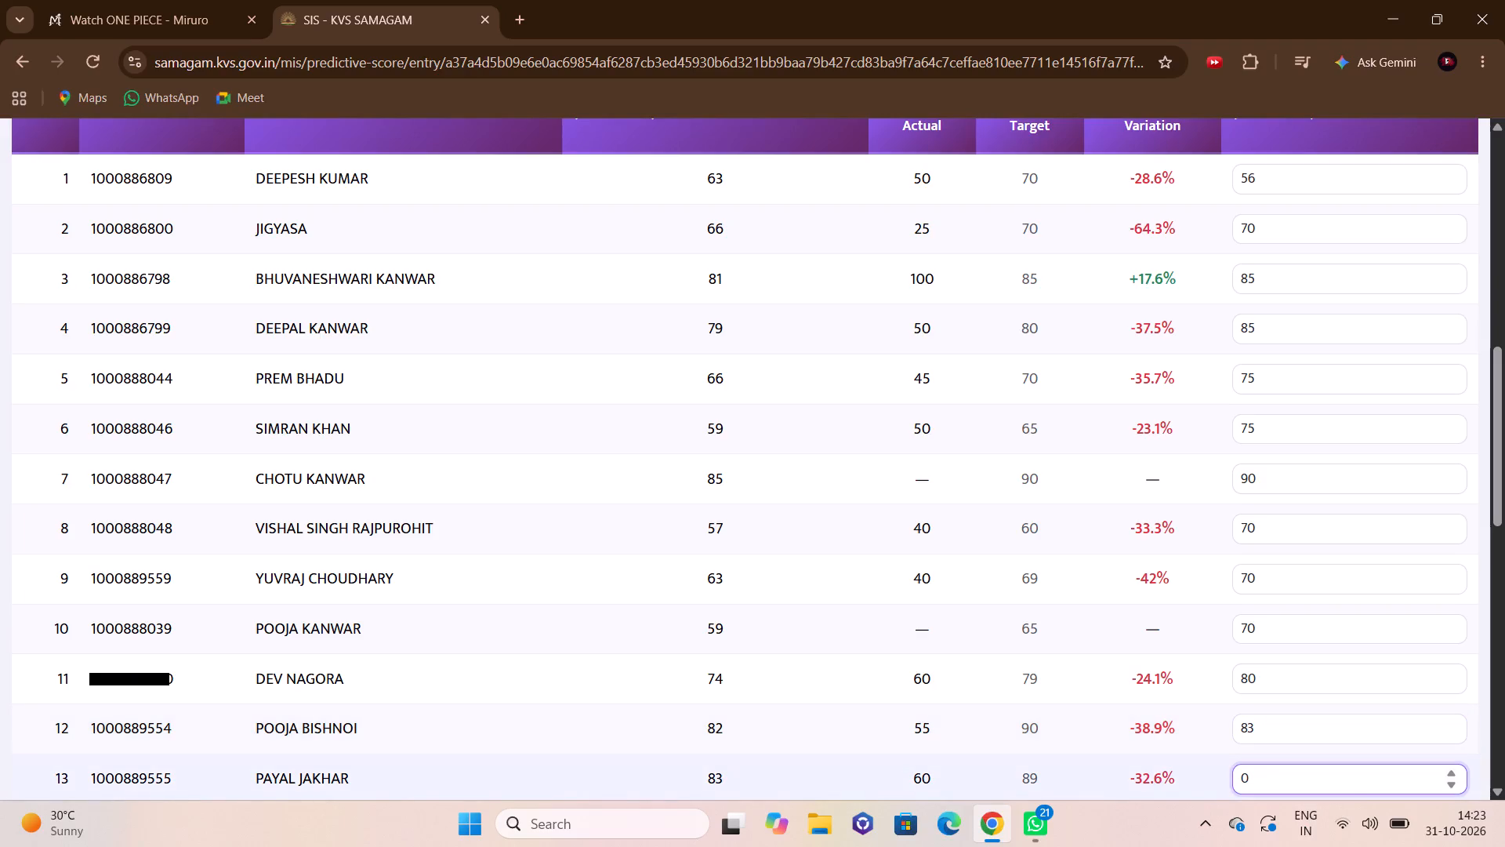
{"action": "key", "text": "BackSpace"}
{"action": "scroll", "coordinate": [1264, 780], "scroll_direction": "down", "scroll_amount": 2}
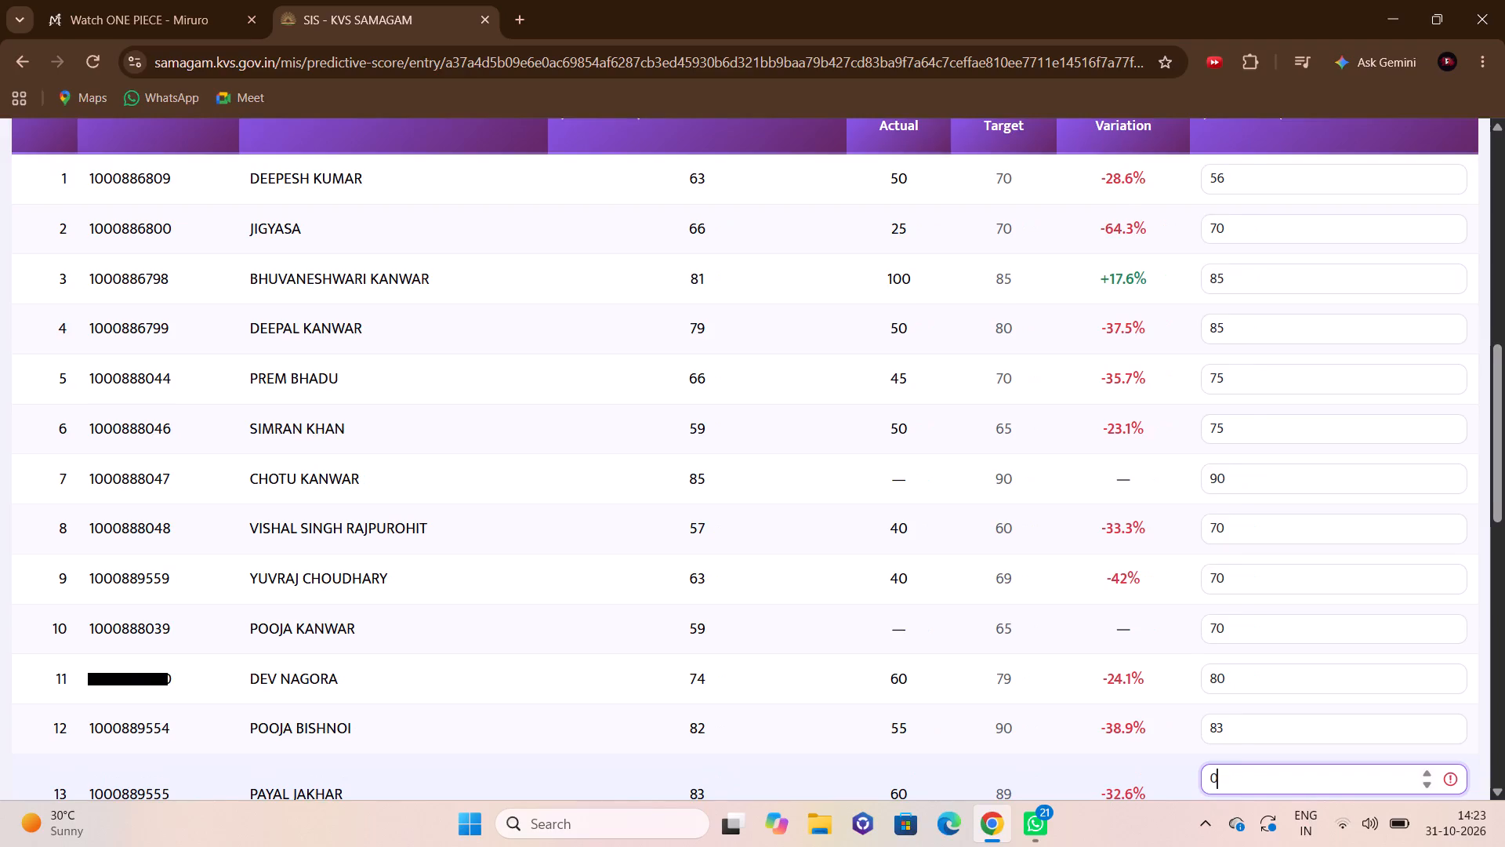
{"action": "key", "text": "9"}
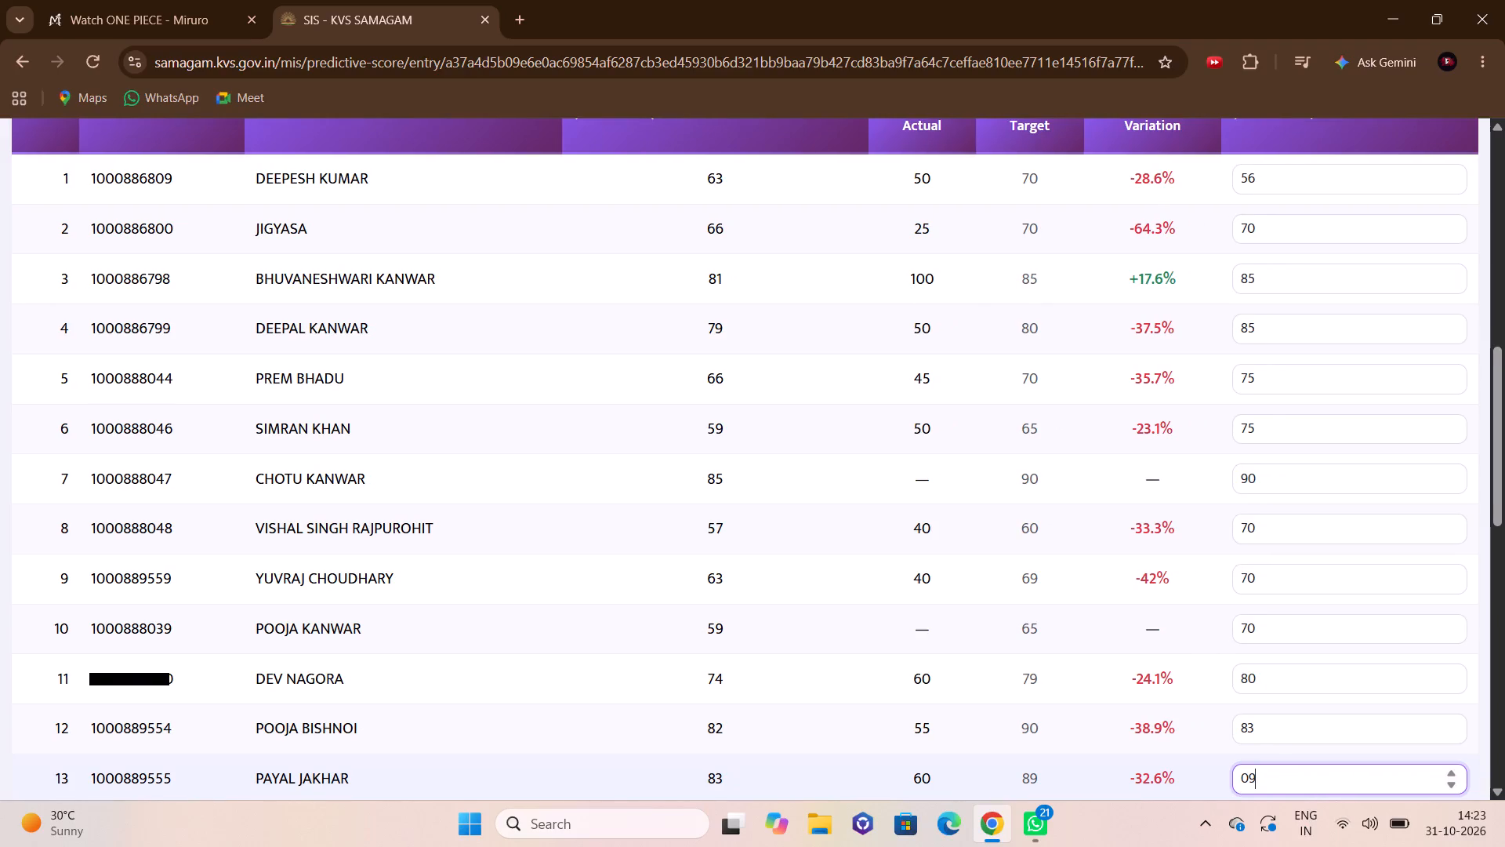
{"action": "key", "text": "BackSpace"}
{"action": "key", "text": "BackSpace"}
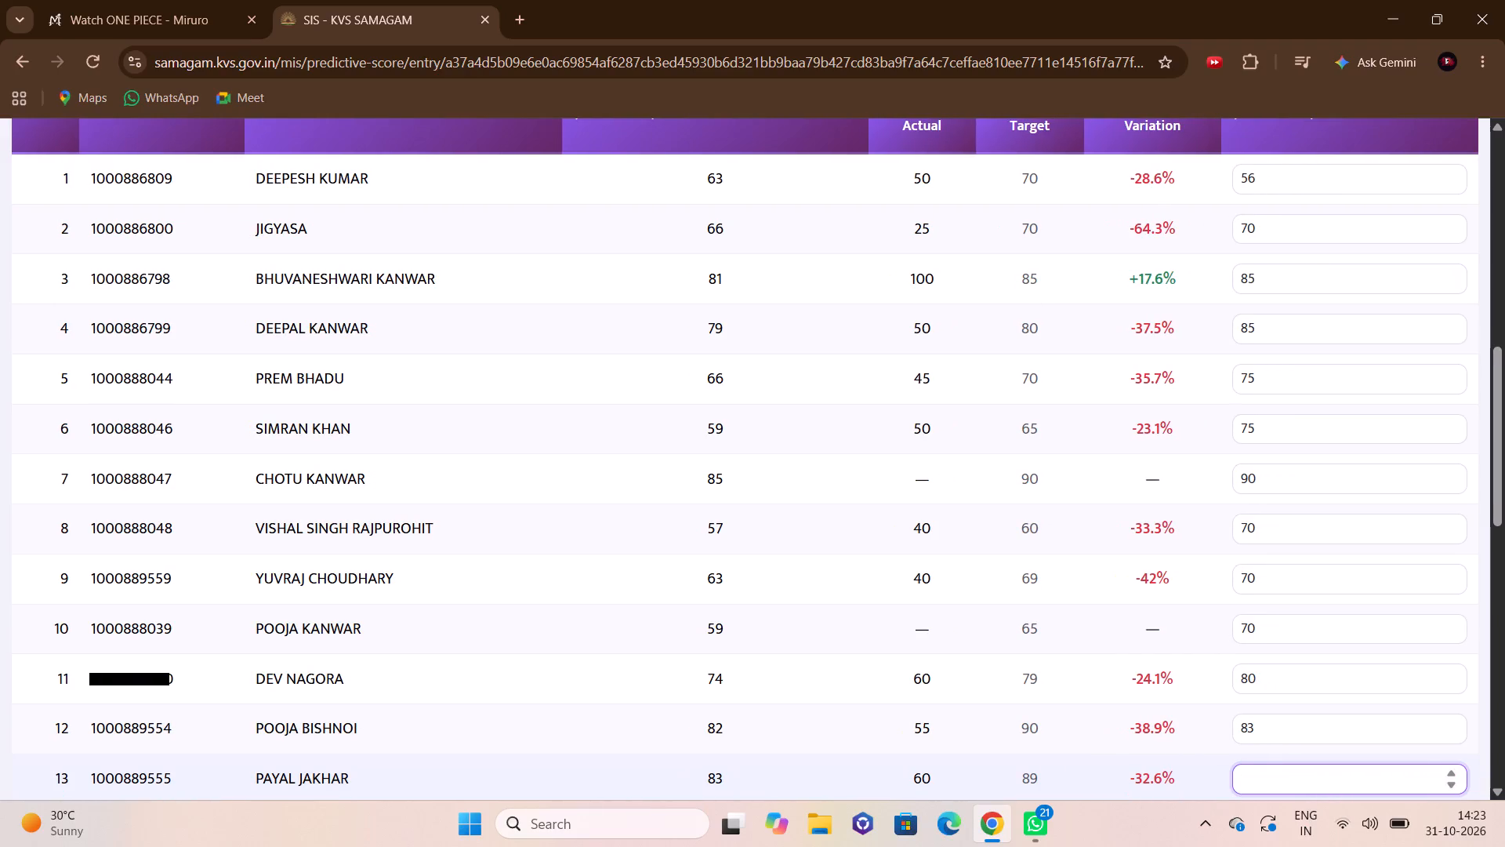
{"action": "key", "text": "9"}
{"action": "key", "text": "0"}
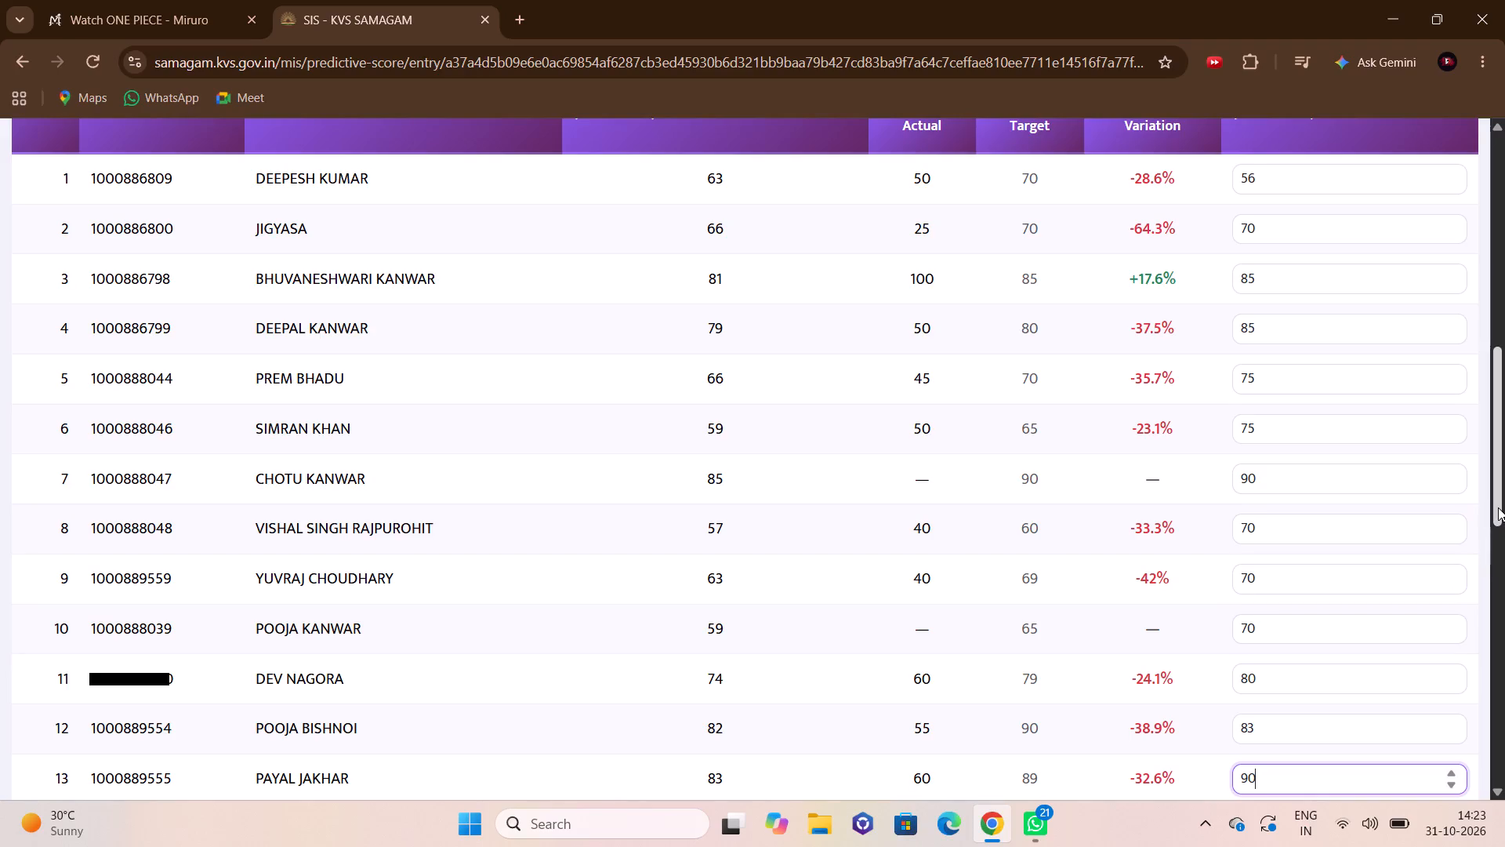
Set the Quarter 4 targets for the students in rows 14 and 15 to 80 each.
{"action": "left_click_drag", "start_coordinate": [1498, 507], "coordinate": [1496, 633]}
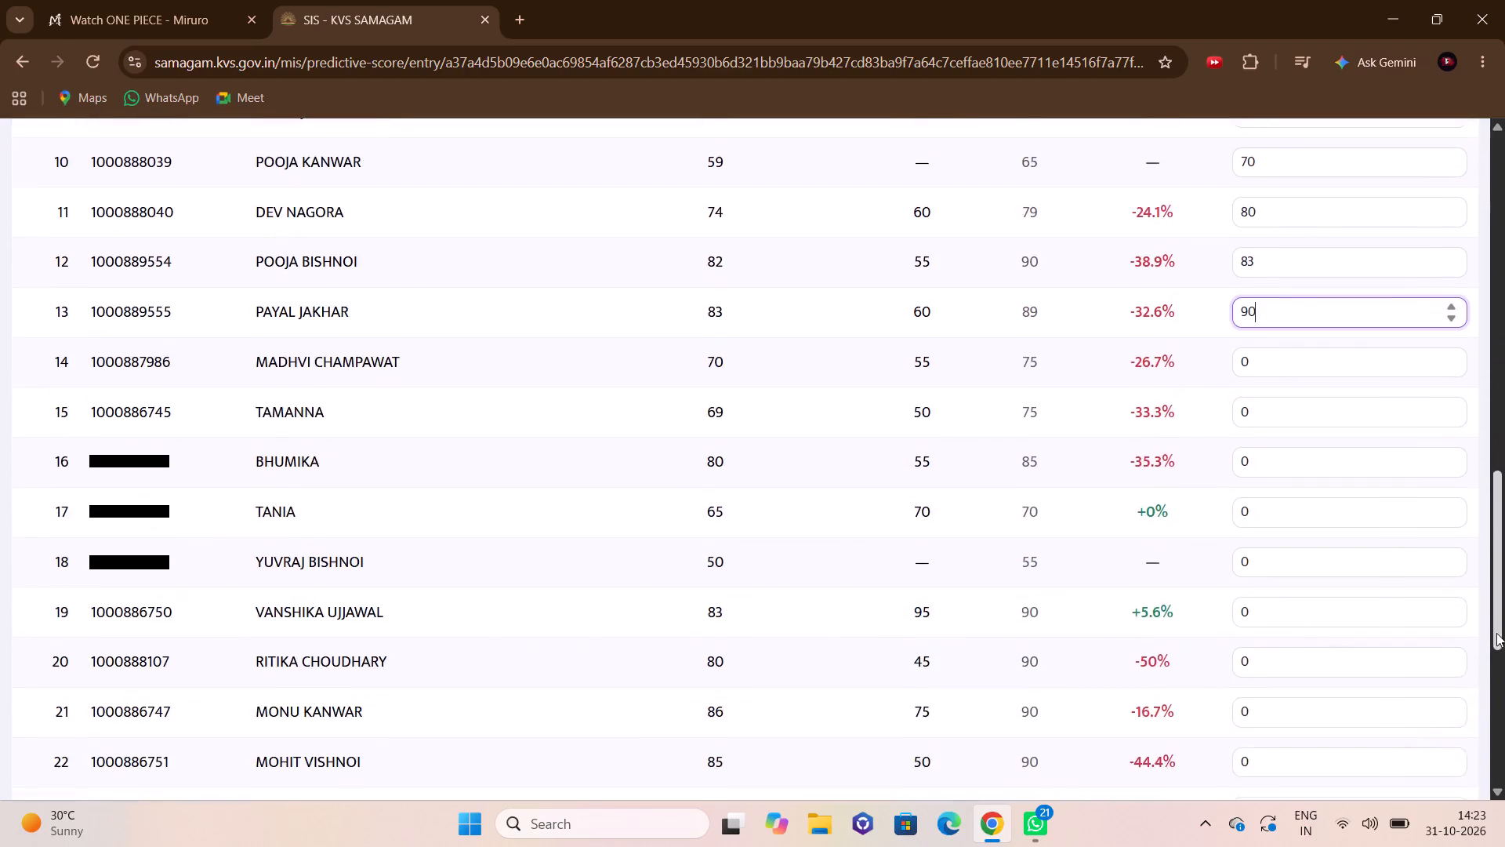
{"action": "left_click_drag", "start_coordinate": [1496, 633], "coordinate": [1501, 662]}
{"action": "left_click_drag", "start_coordinate": [1502, 682], "coordinate": [1504, 642]}
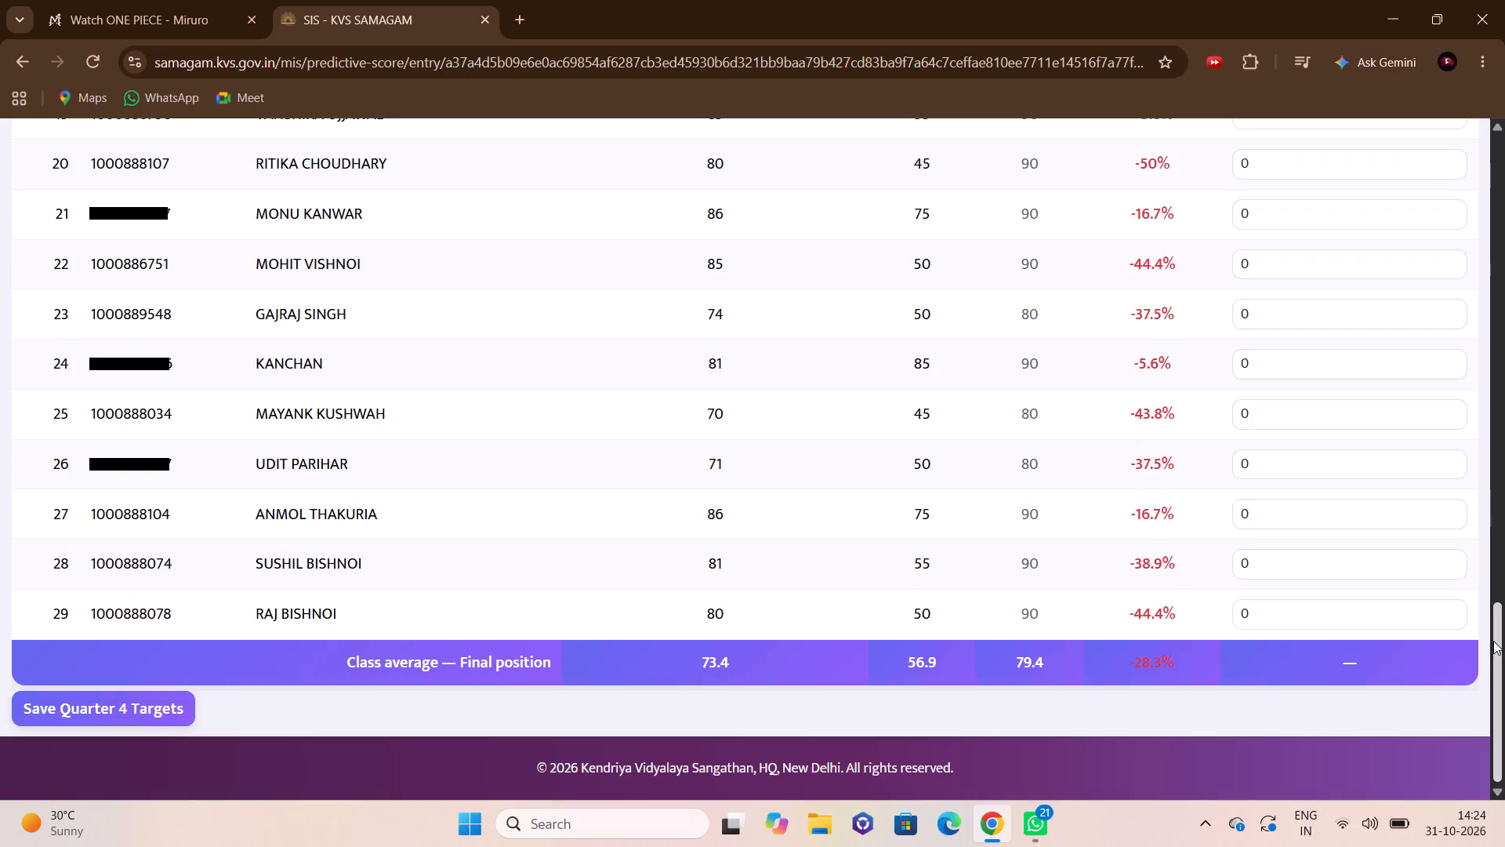
{"action": "left_click_drag", "start_coordinate": [1493, 641], "coordinate": [1504, 581]}
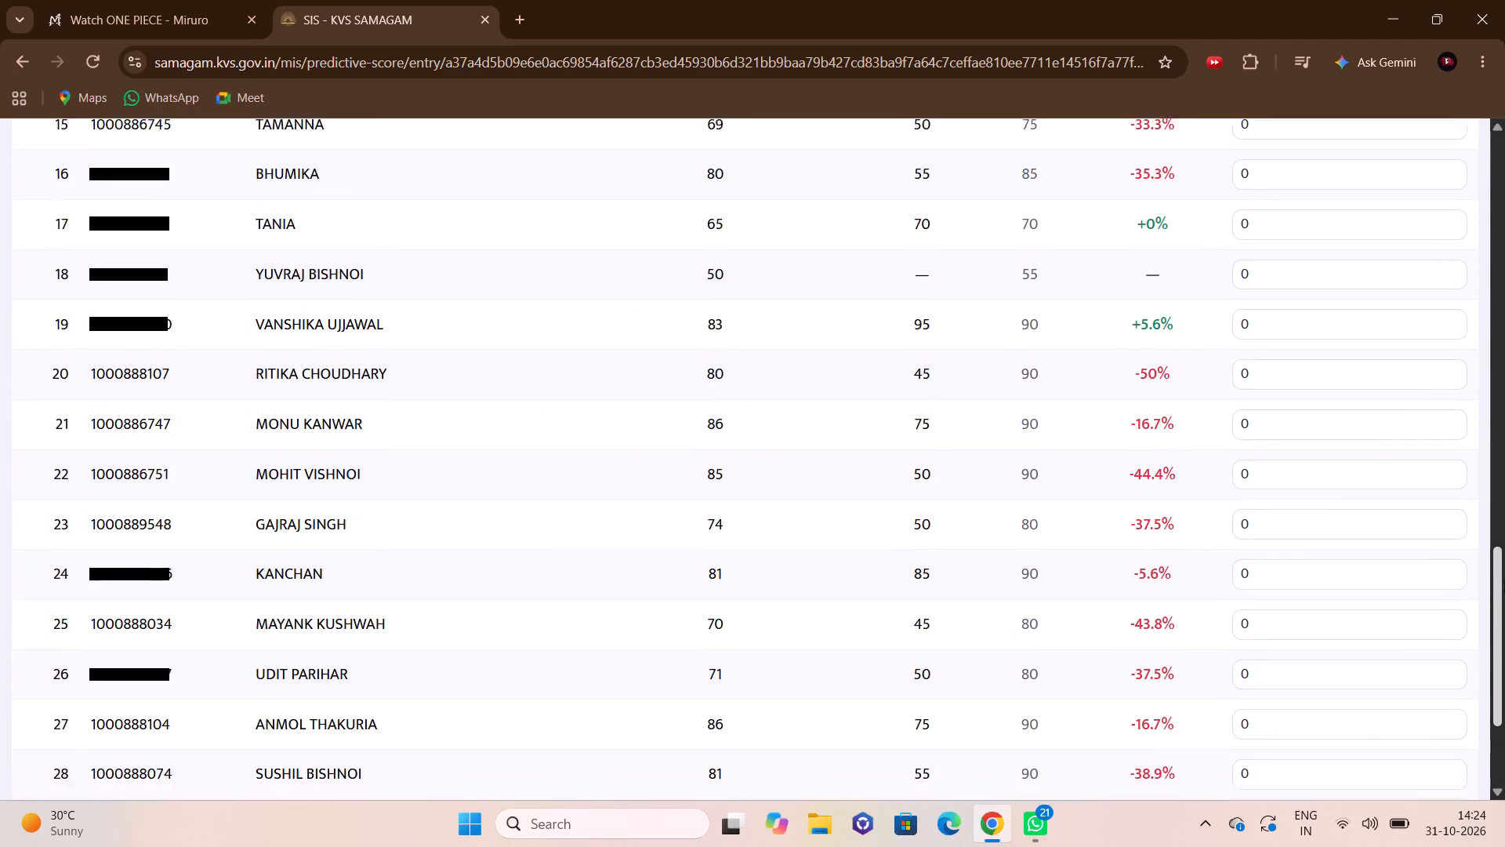
{"action": "left_click_drag", "start_coordinate": [1504, 581], "coordinate": [1504, 580]}
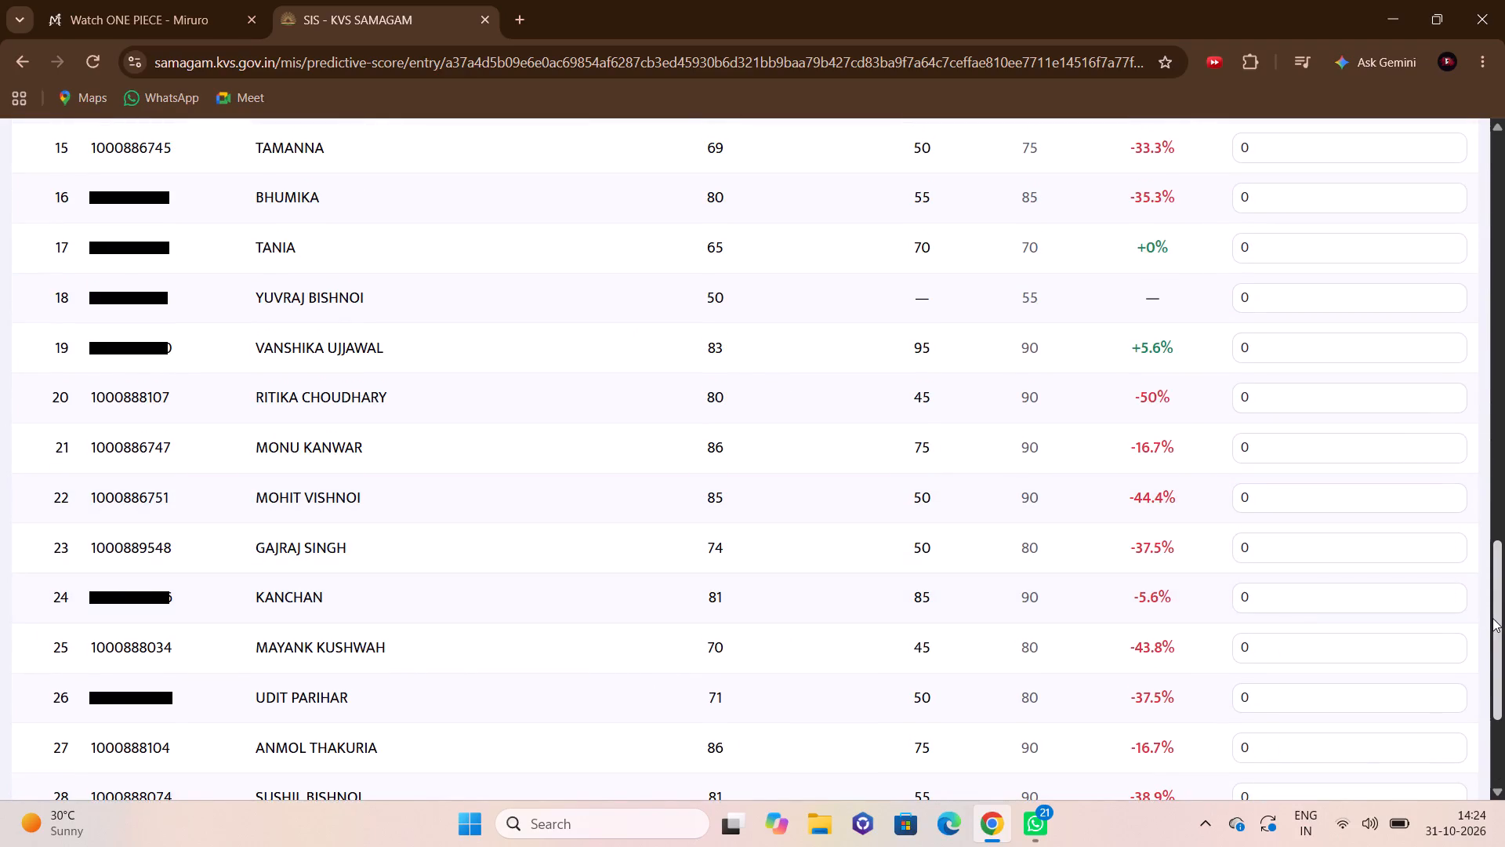
{"action": "left_click_drag", "start_coordinate": [1492, 618], "coordinate": [1503, 570]}
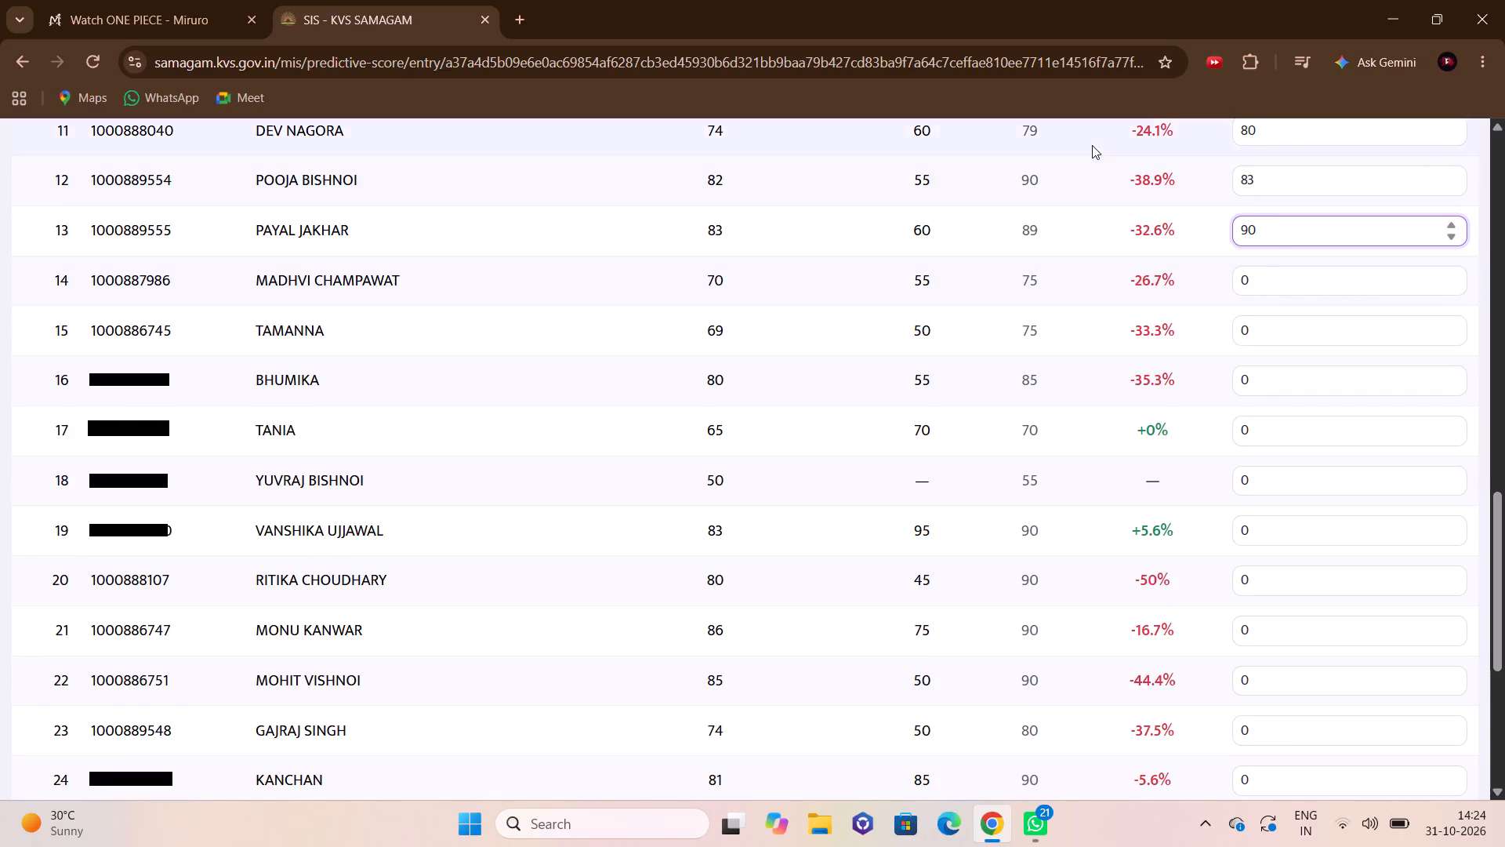
{"action": "left_click", "coordinate": [1249, 274]}
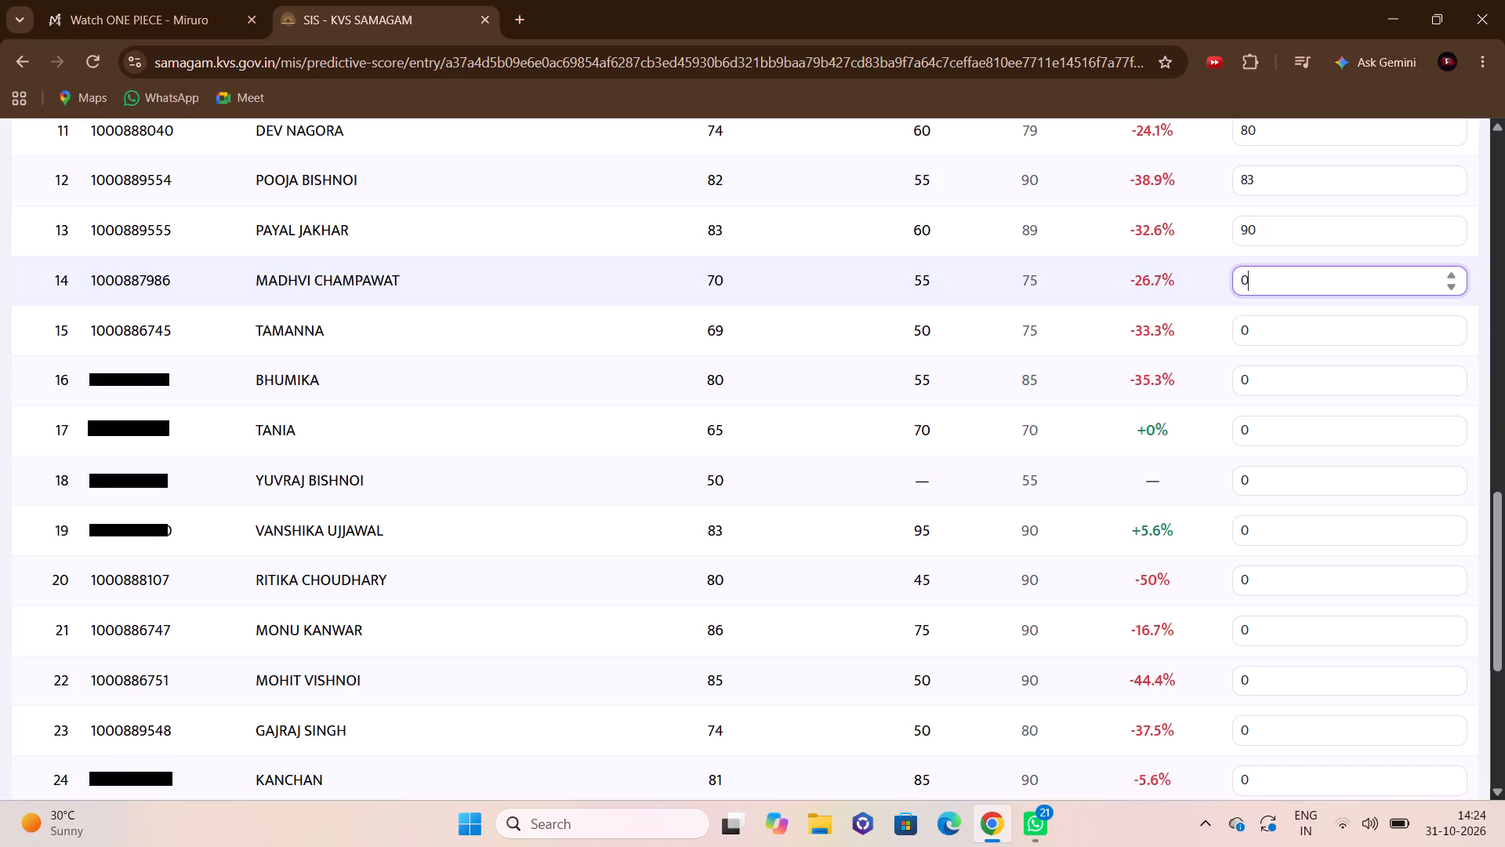
{"action": "key", "text": "Left"}
{"action": "key", "text": "8"}
{"action": "key", "text": "Return"}
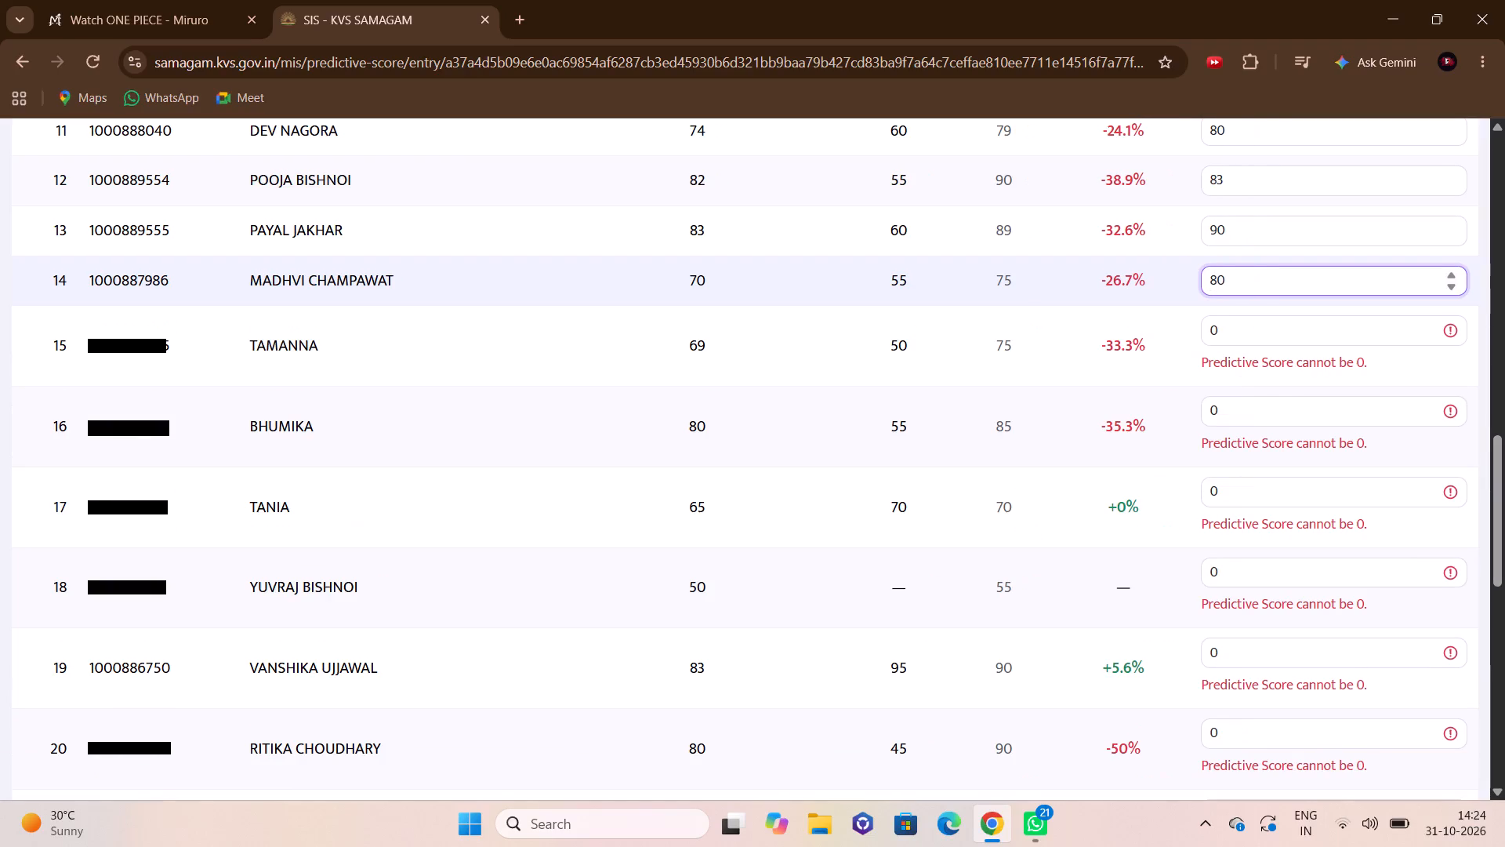
{"action": "left_click", "coordinate": [1250, 336]}
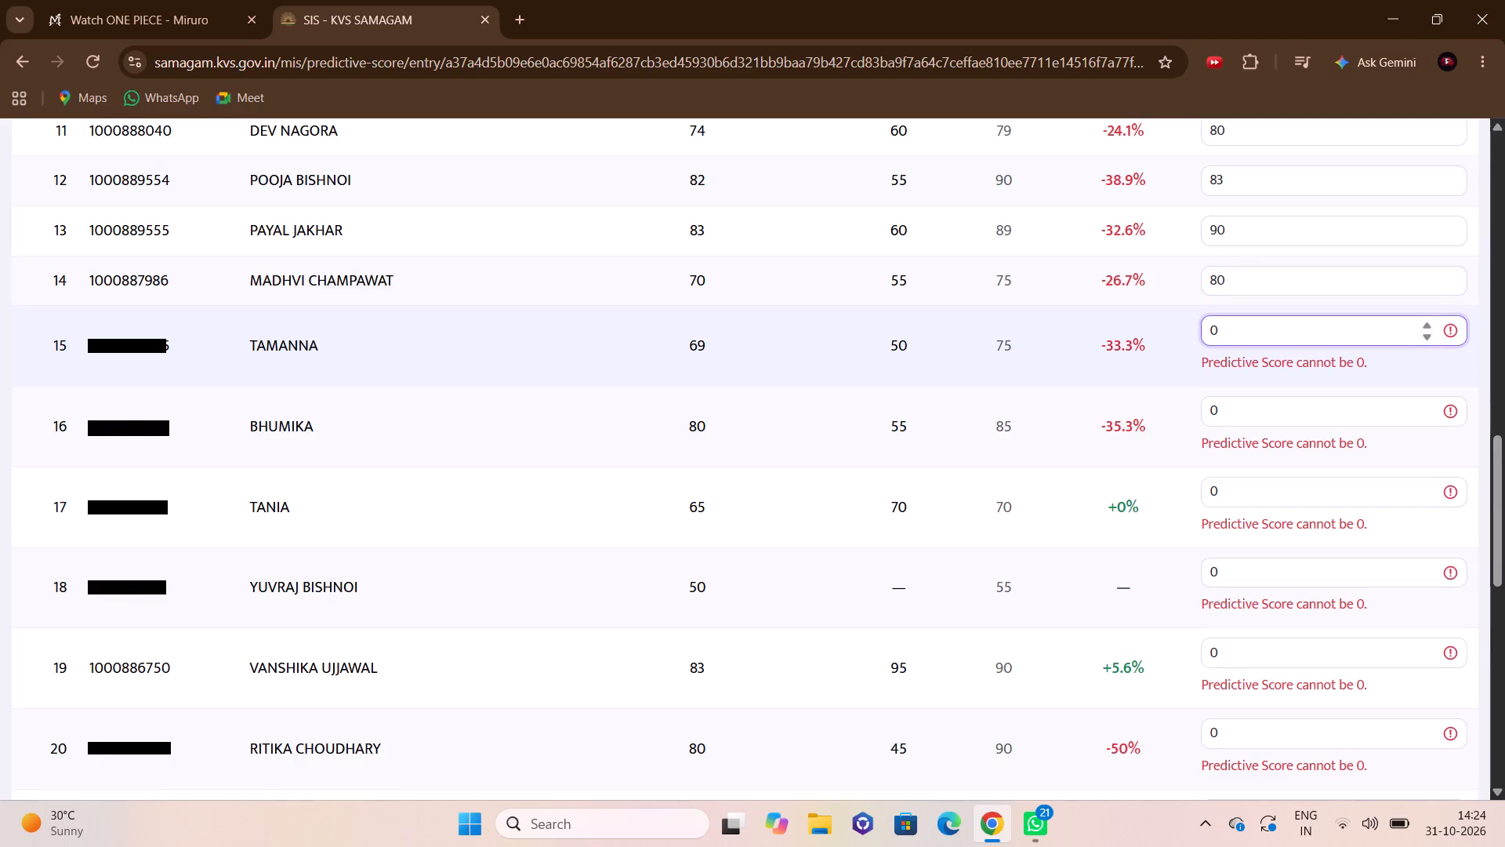
{"action": "key", "text": "Left"}
{"action": "key", "text": "8"}
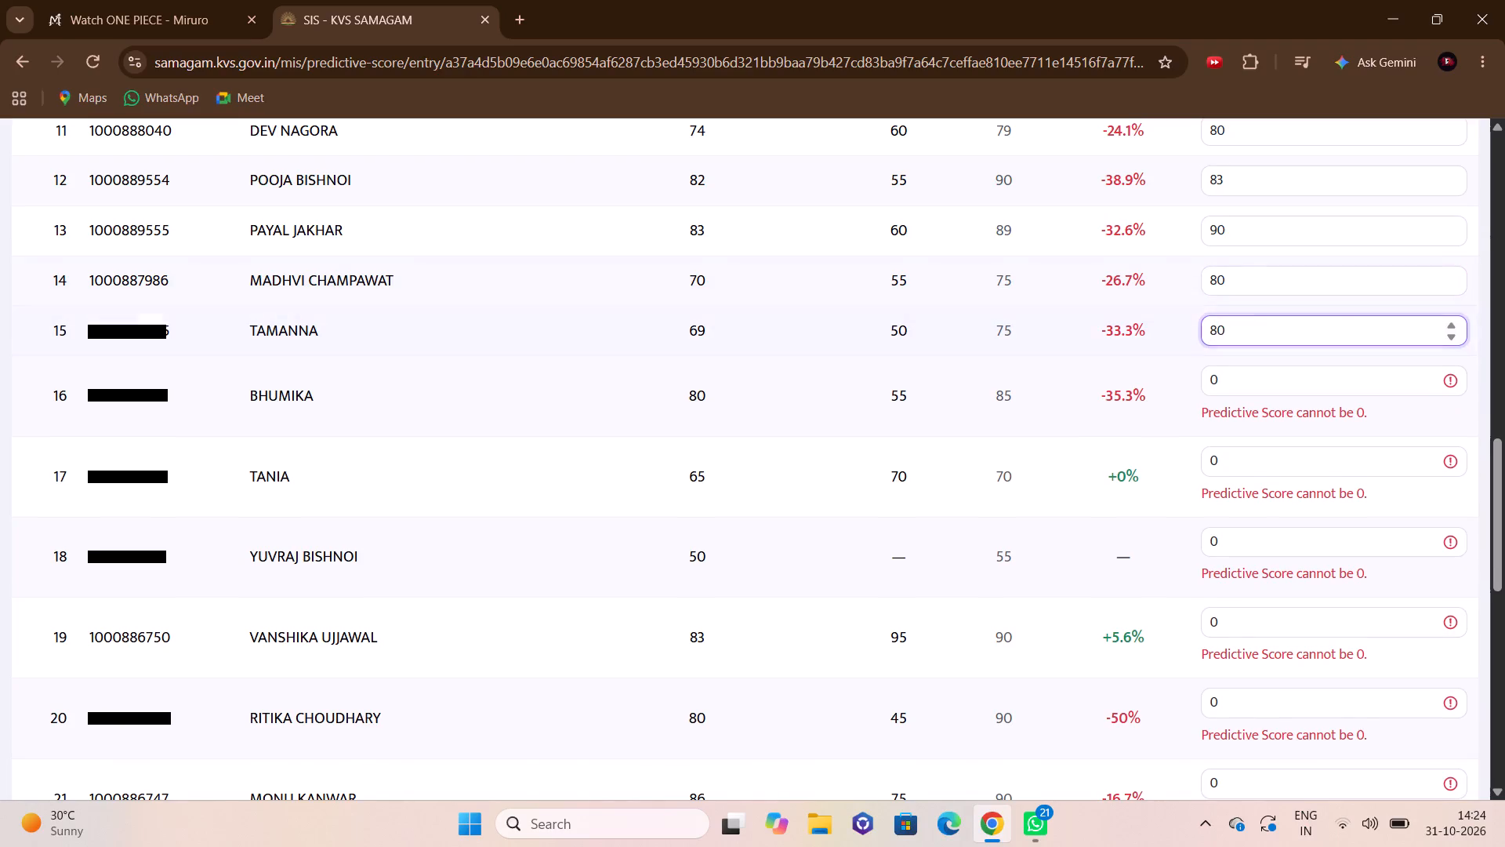
Set the Quarter 4 targets to 90 for the student in row 16 and 75 for the student in row 17.
{"action": "left_click", "coordinate": [1244, 381]}
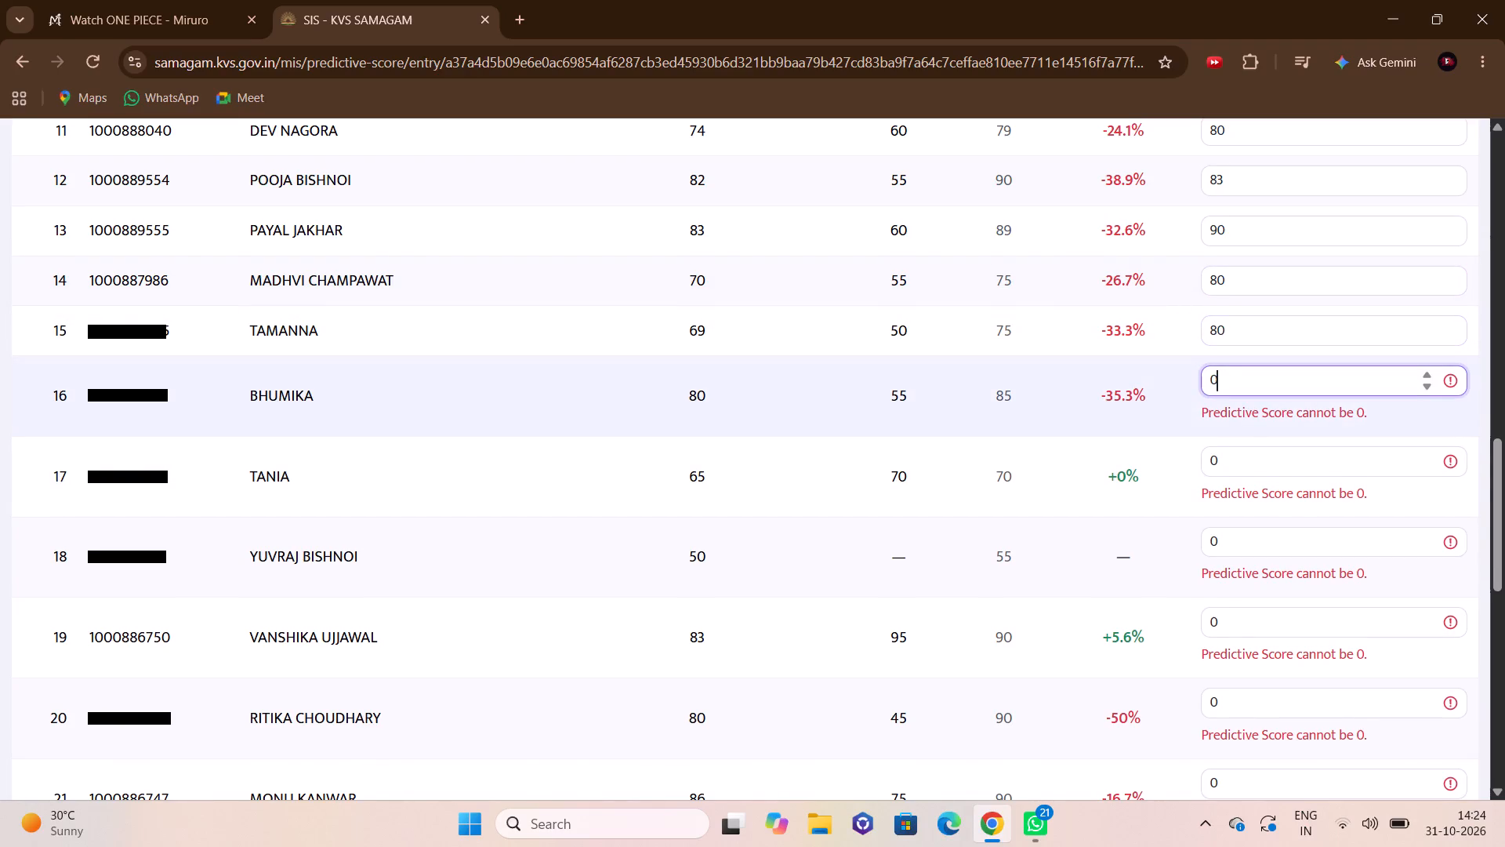
{"action": "key", "text": "Left"}
{"action": "key", "text": "9"}
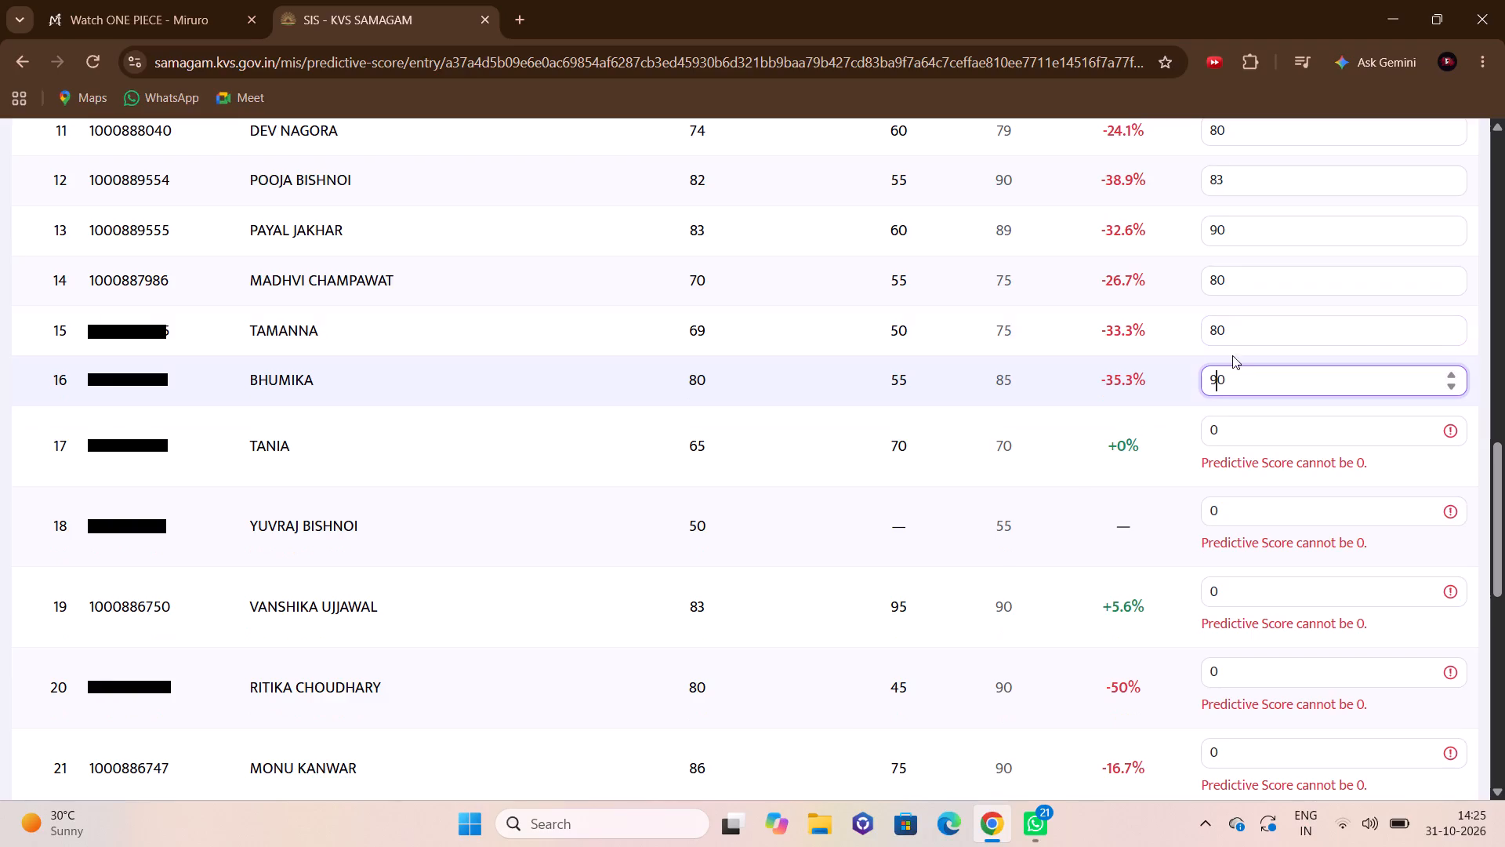
{"action": "left_click", "coordinate": [1243, 438]}
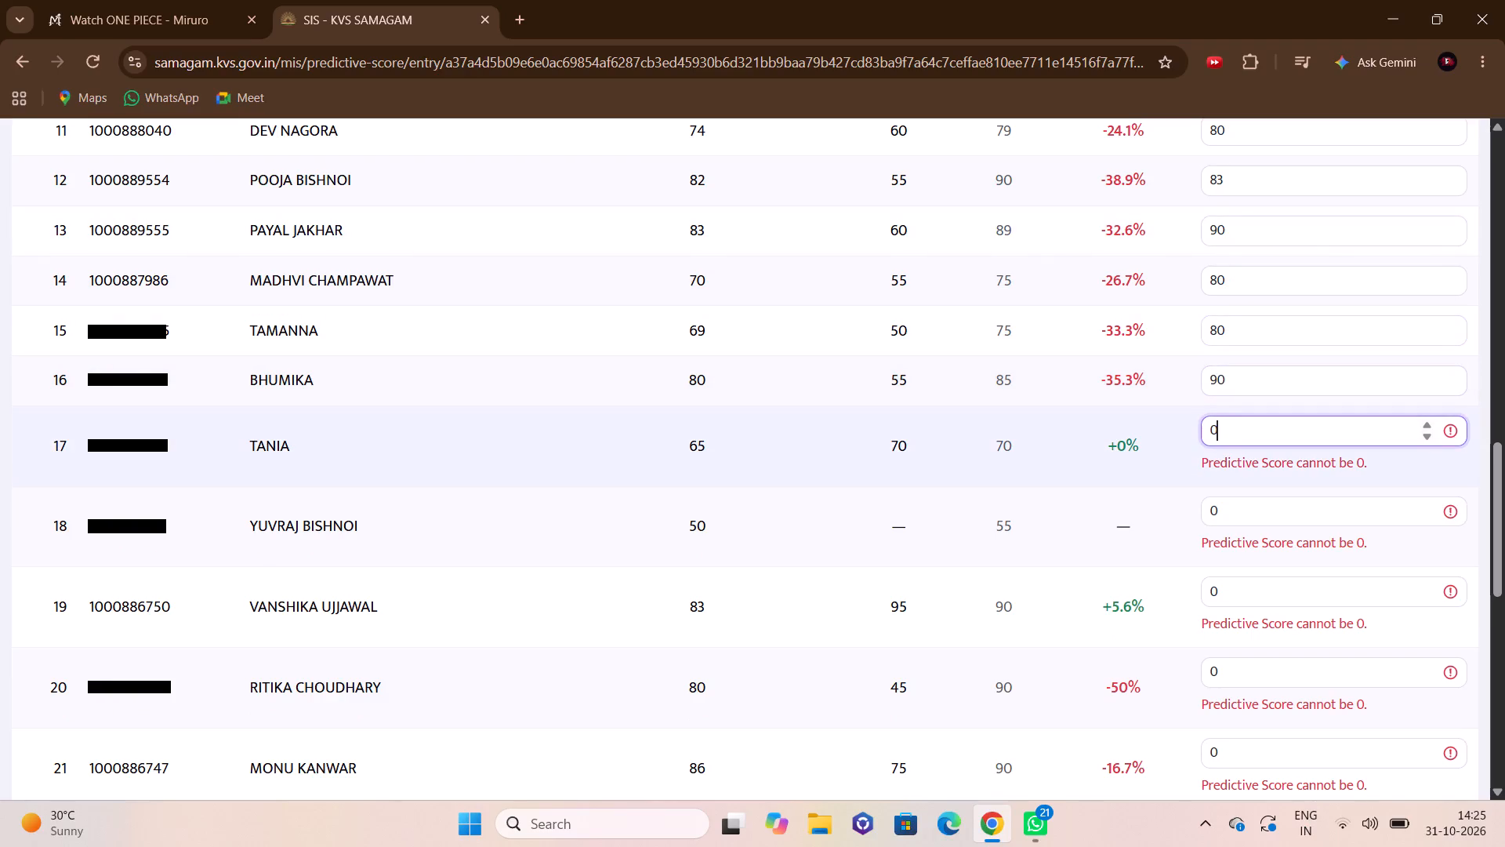
{"action": "key", "text": "BackSpace"}
{"action": "type", "text": "75"}
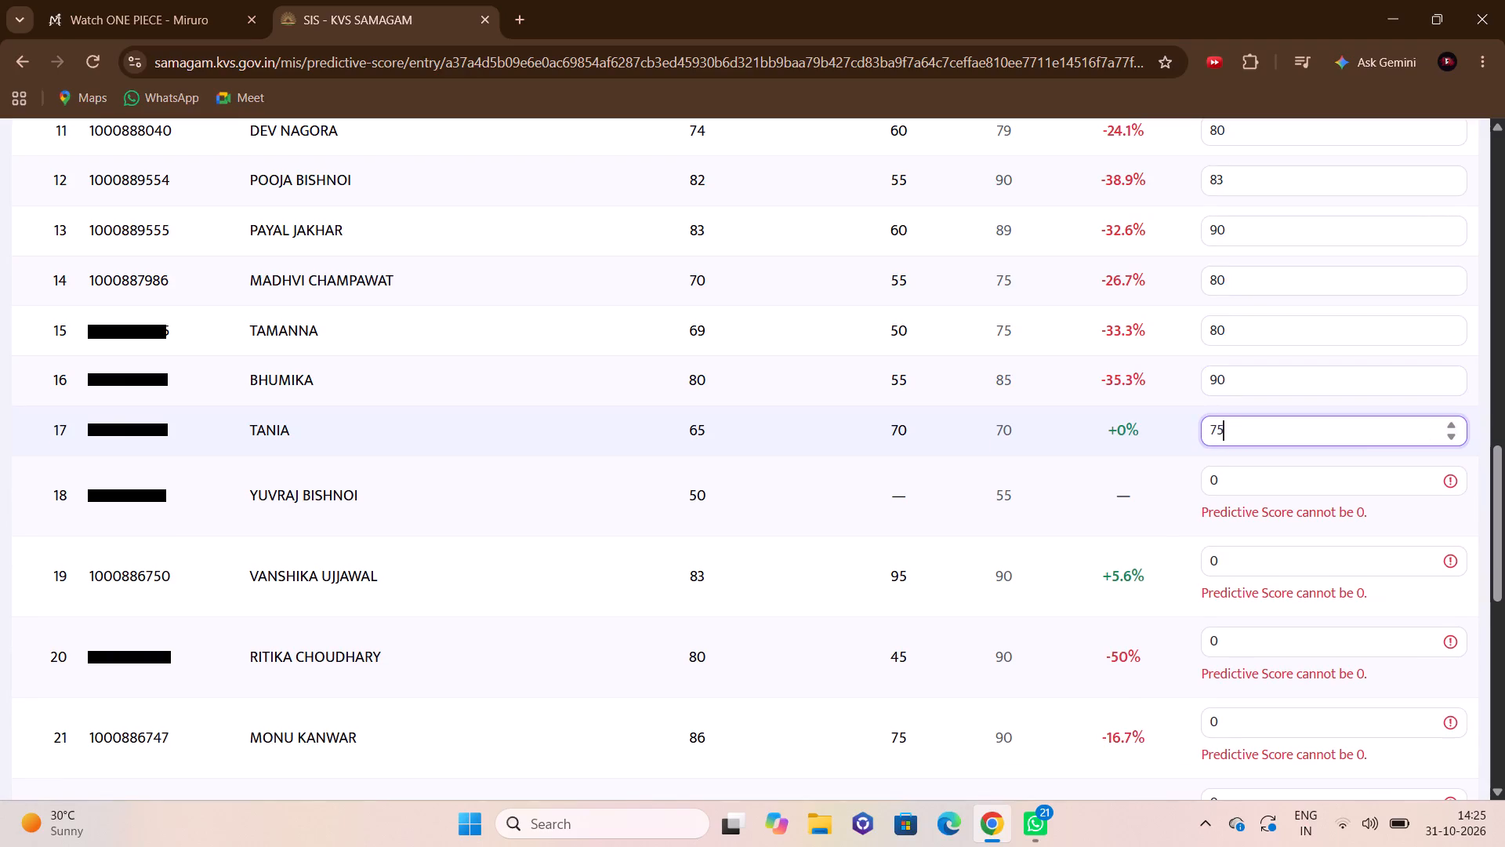
Set the Quarter 4 targets to 60 for the student in row 18 and 95 for the student in row 19.
{"action": "left_click", "coordinate": [1218, 489]}
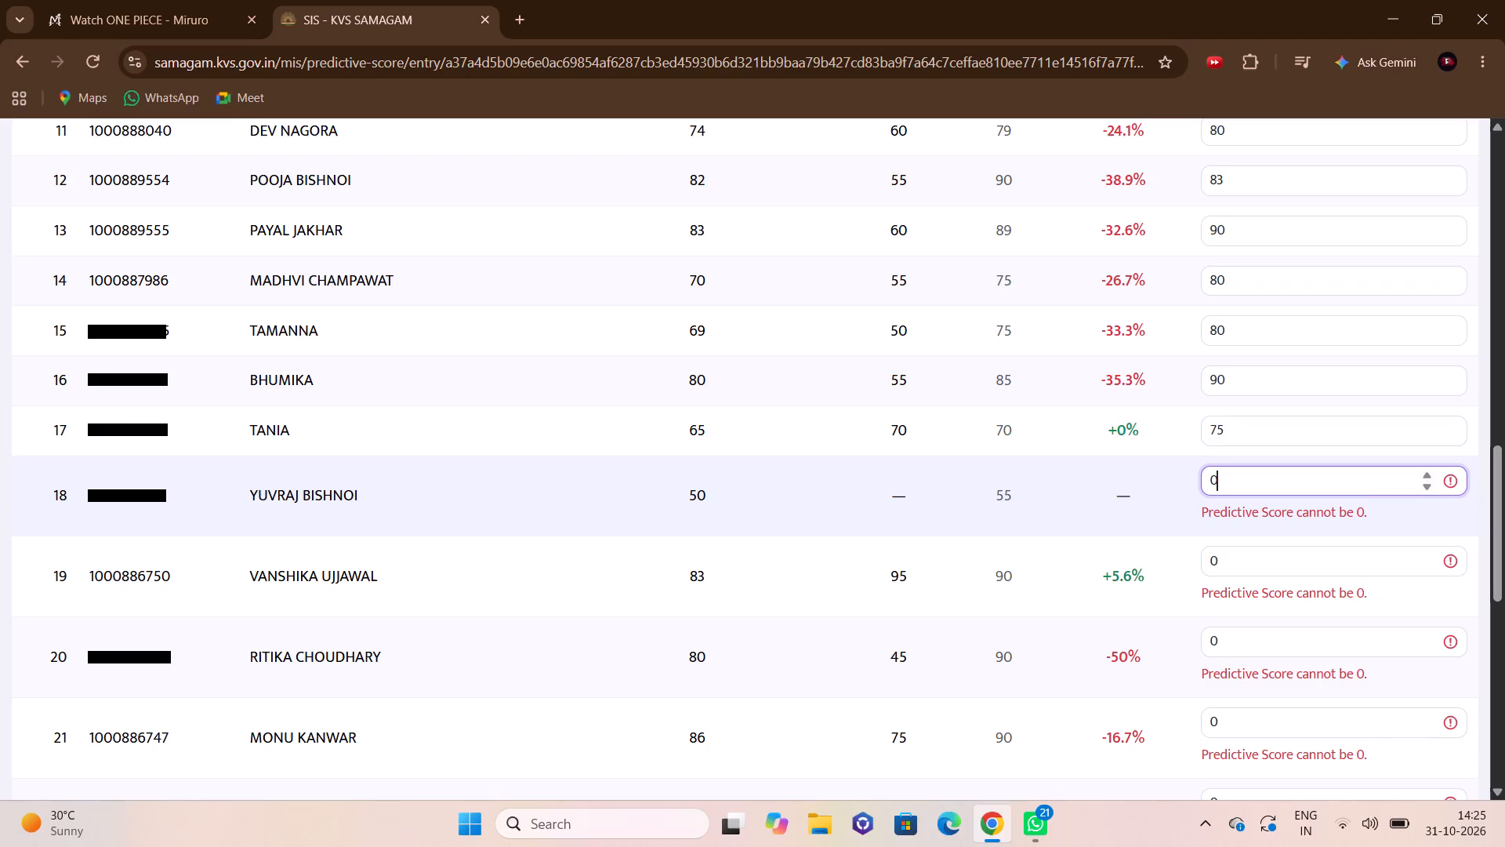
{"action": "key", "text": "Left"}
{"action": "key", "text": "6"}
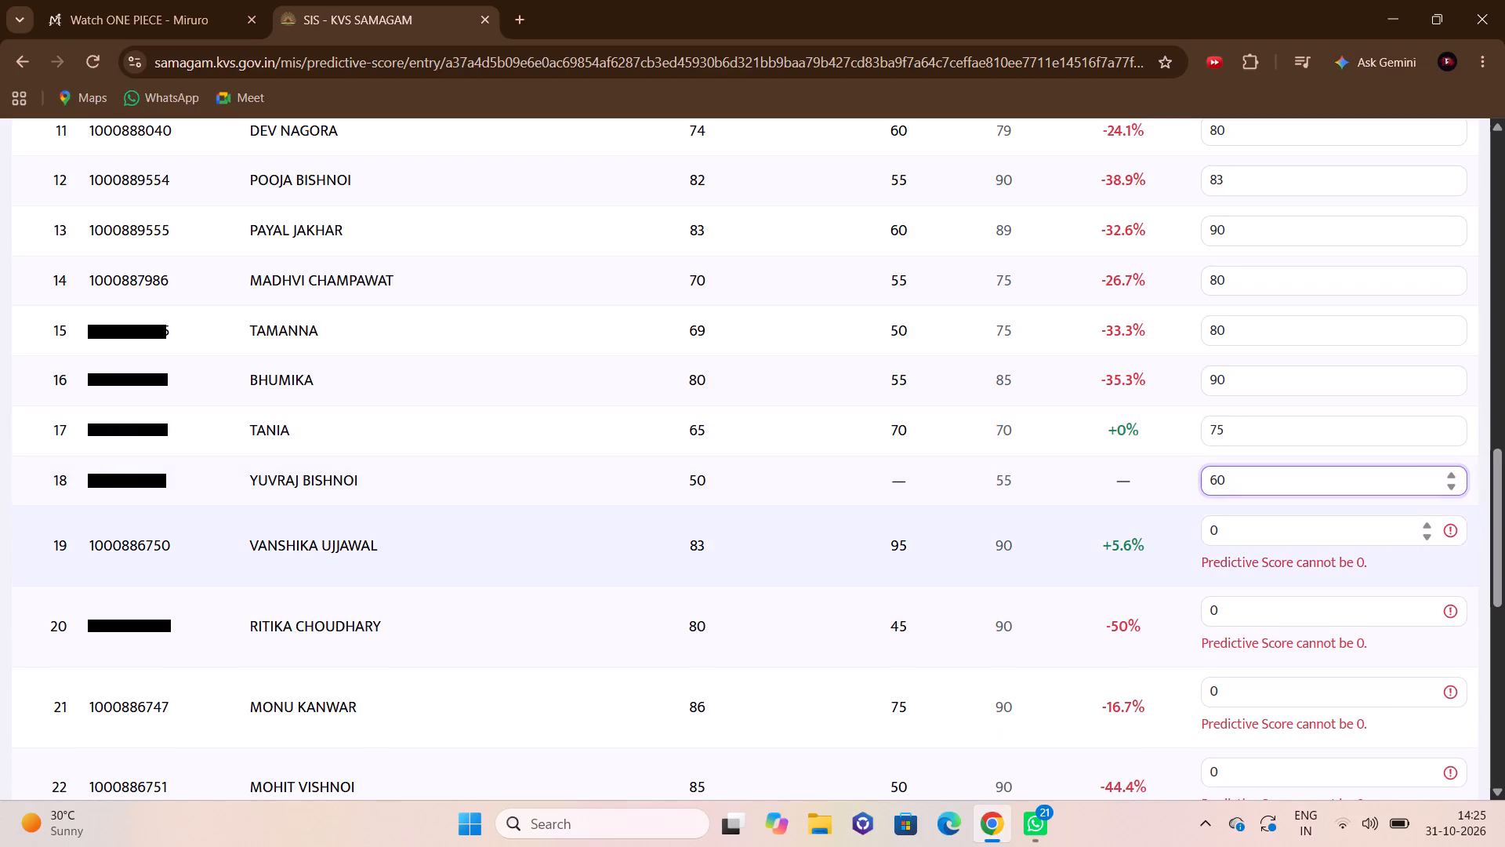
{"action": "left_click", "coordinate": [1237, 522]}
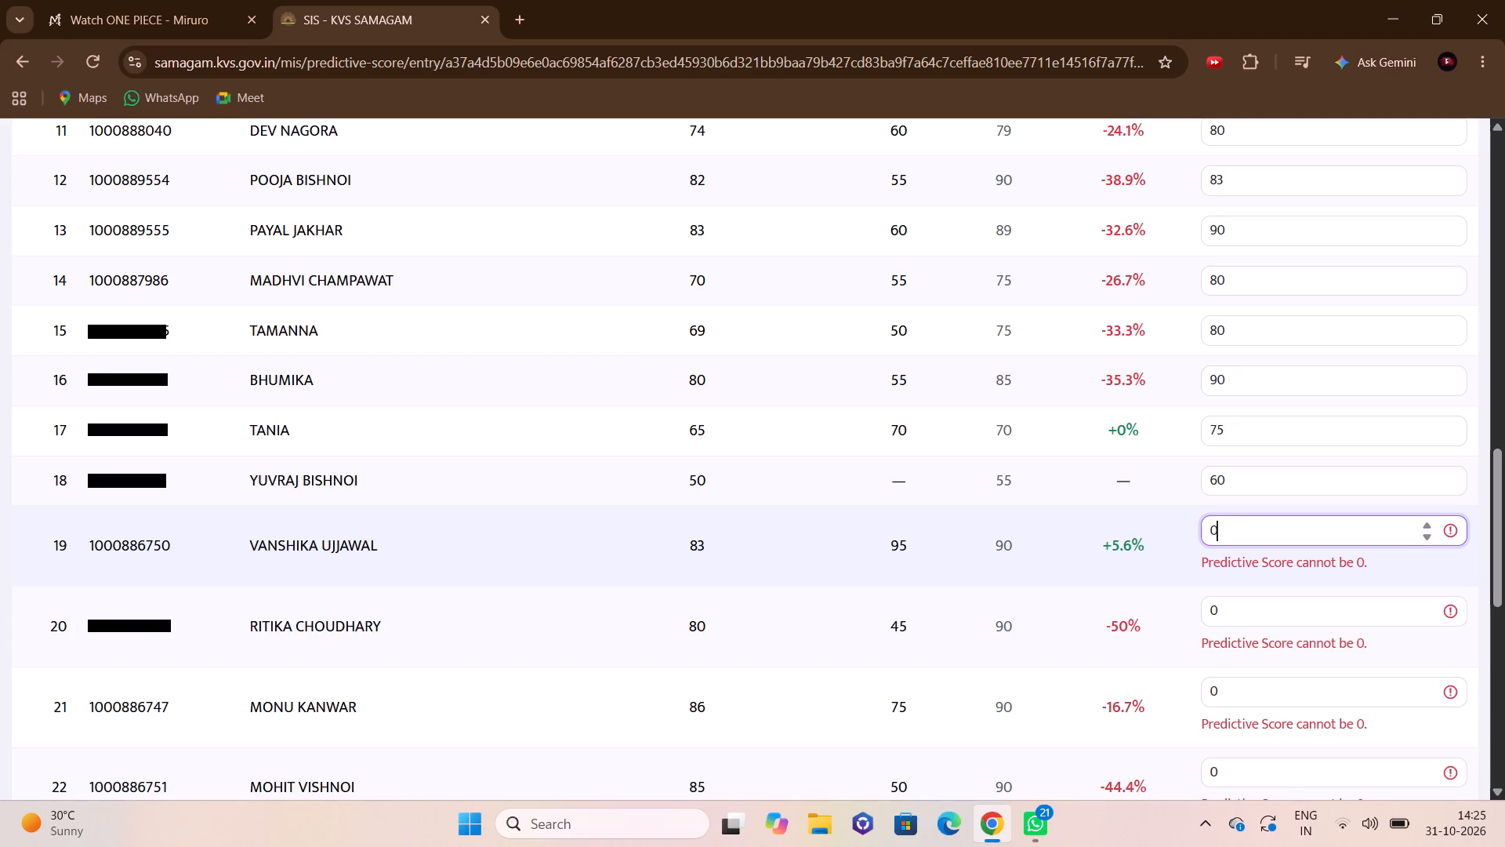
{"action": "key", "text": "BackSpace"}
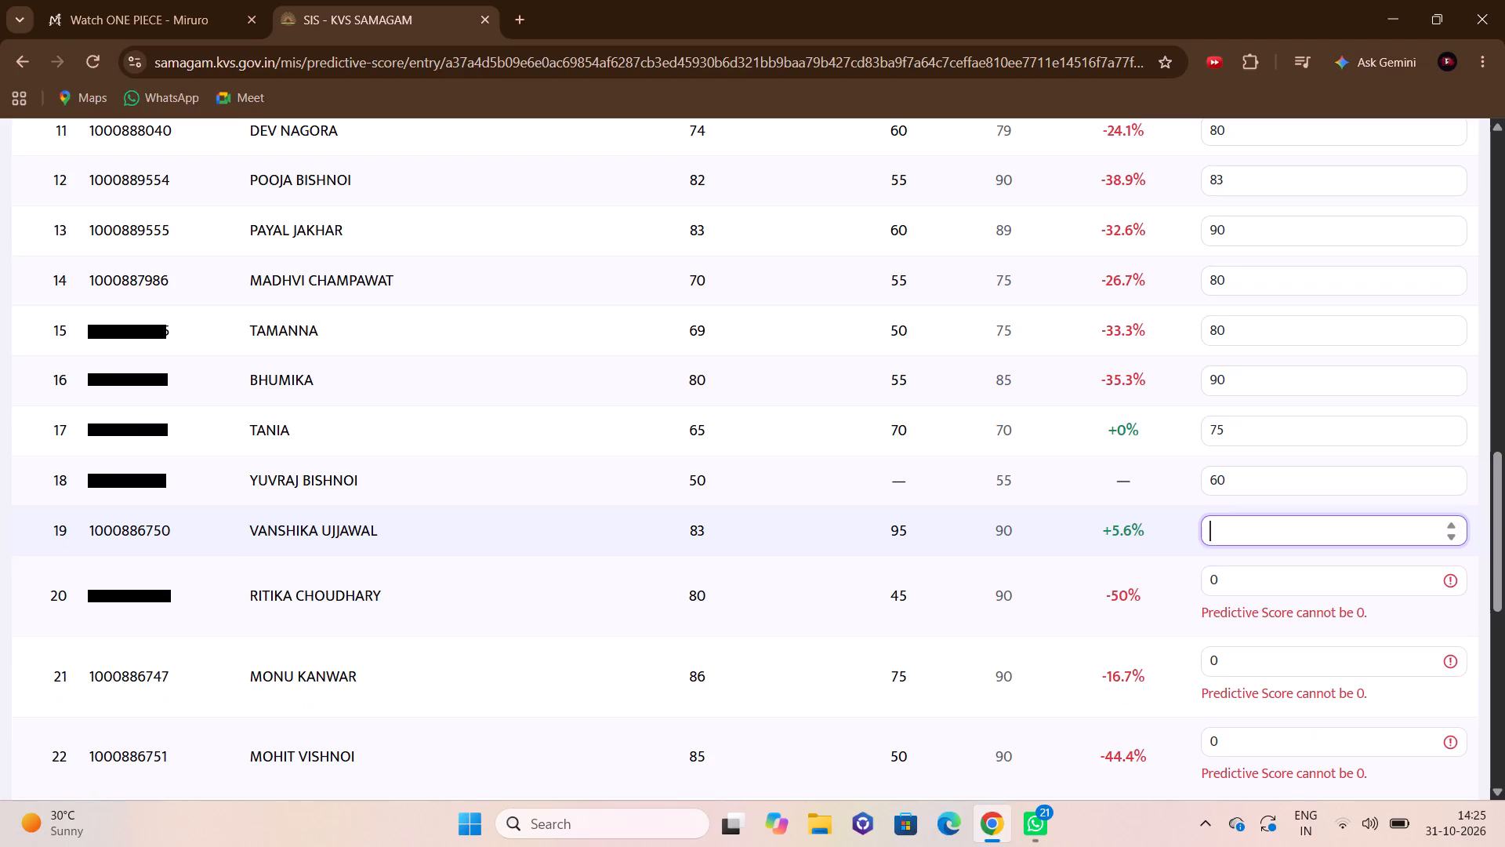
{"action": "type", "text": "95"}
Set the Quarter 4 targets for the students in rows 20 and 21 to 90 each.
{"action": "left_click", "coordinate": [1232, 576]}
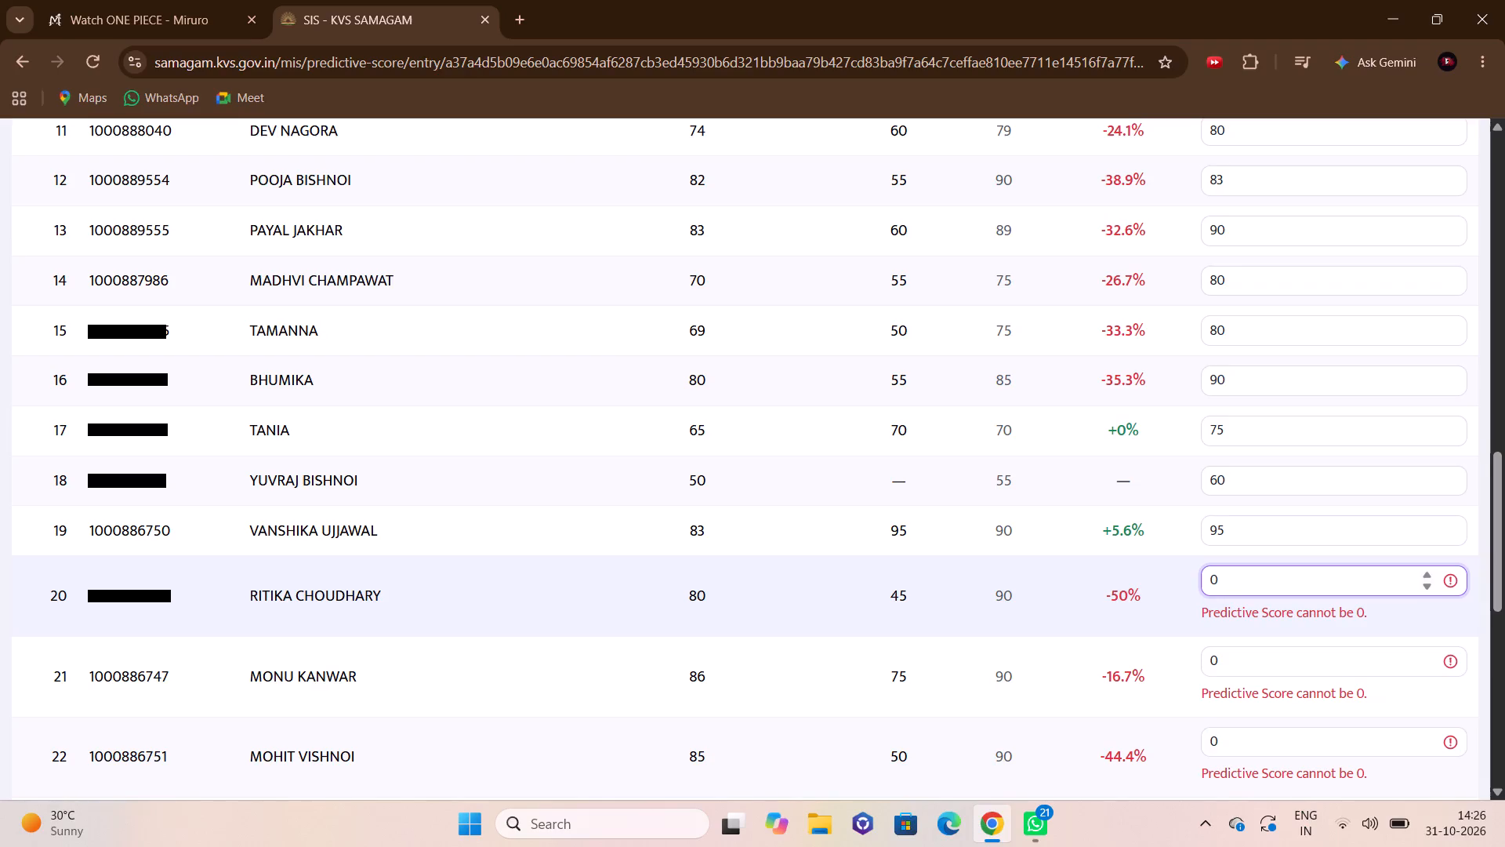
{"action": "key", "text": "BackSpace"}
{"action": "key", "text": "9"}
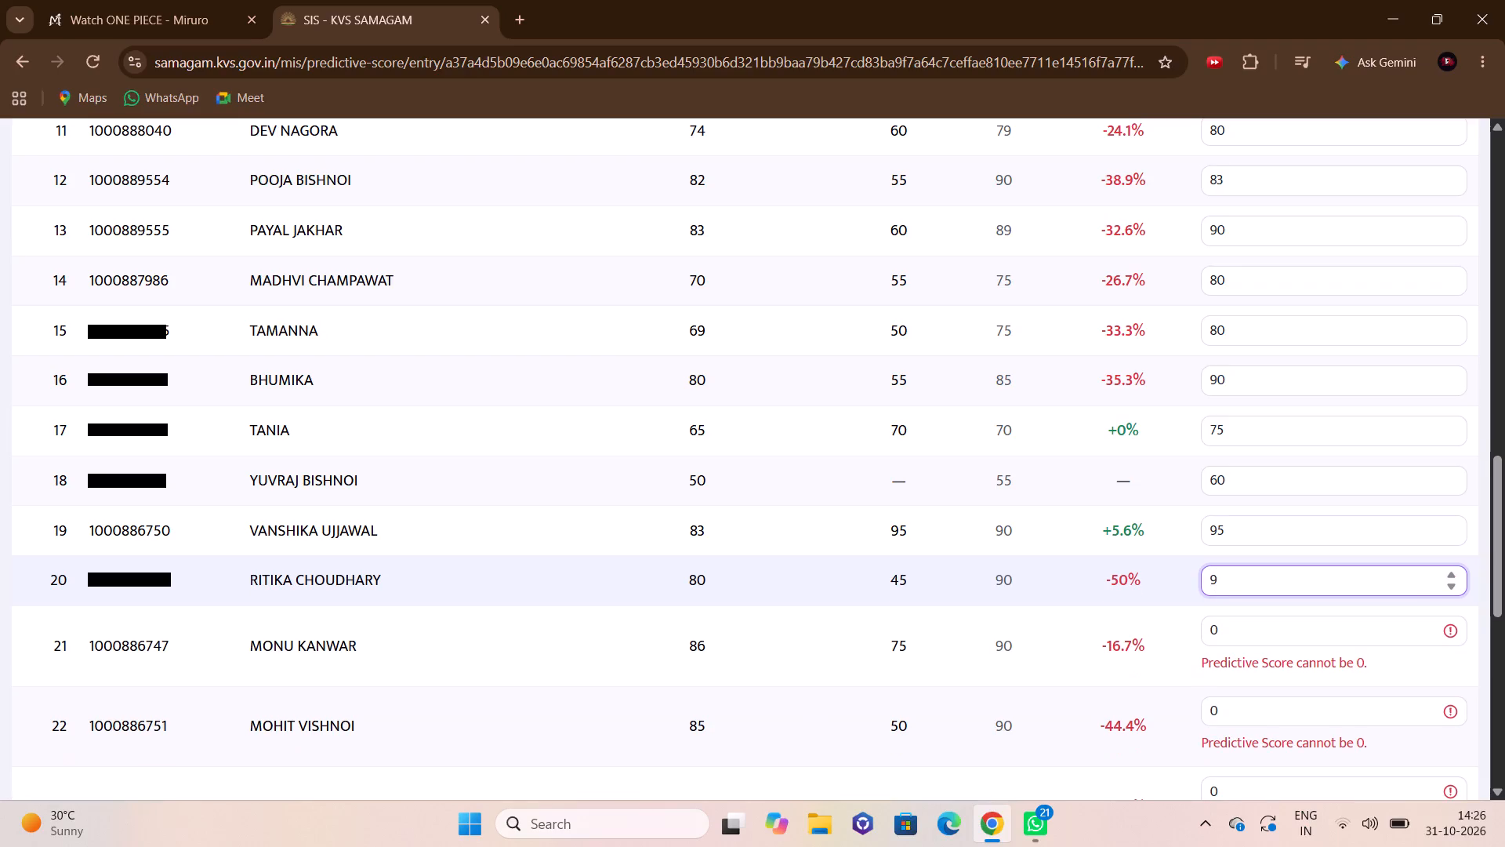
{"action": "key", "text": "0"}
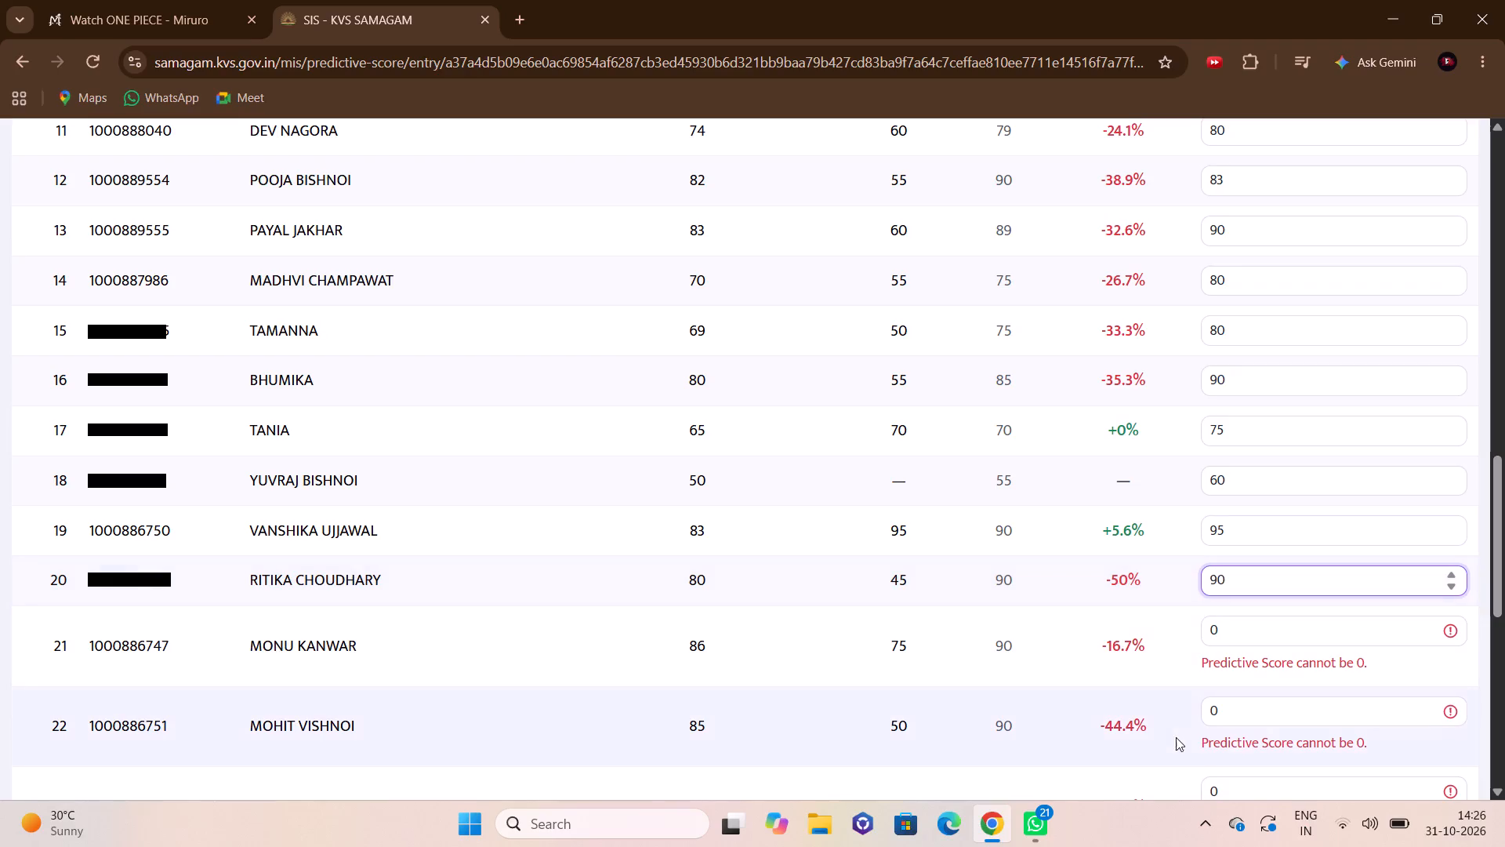
{"action": "left_click", "coordinate": [1220, 623]}
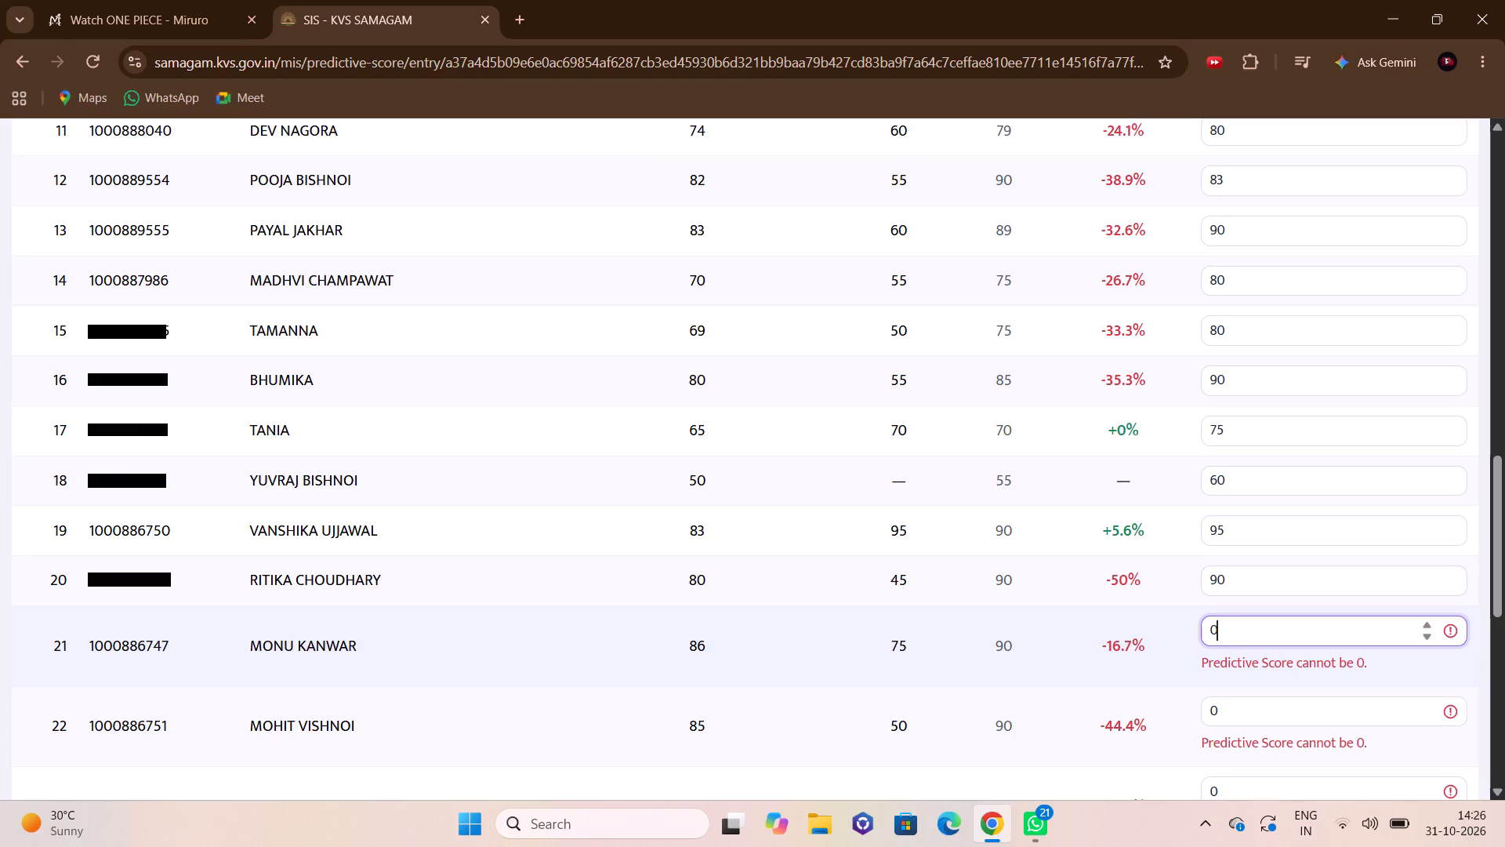
{"action": "key", "text": "Left"}
{"action": "key", "text": "9"}
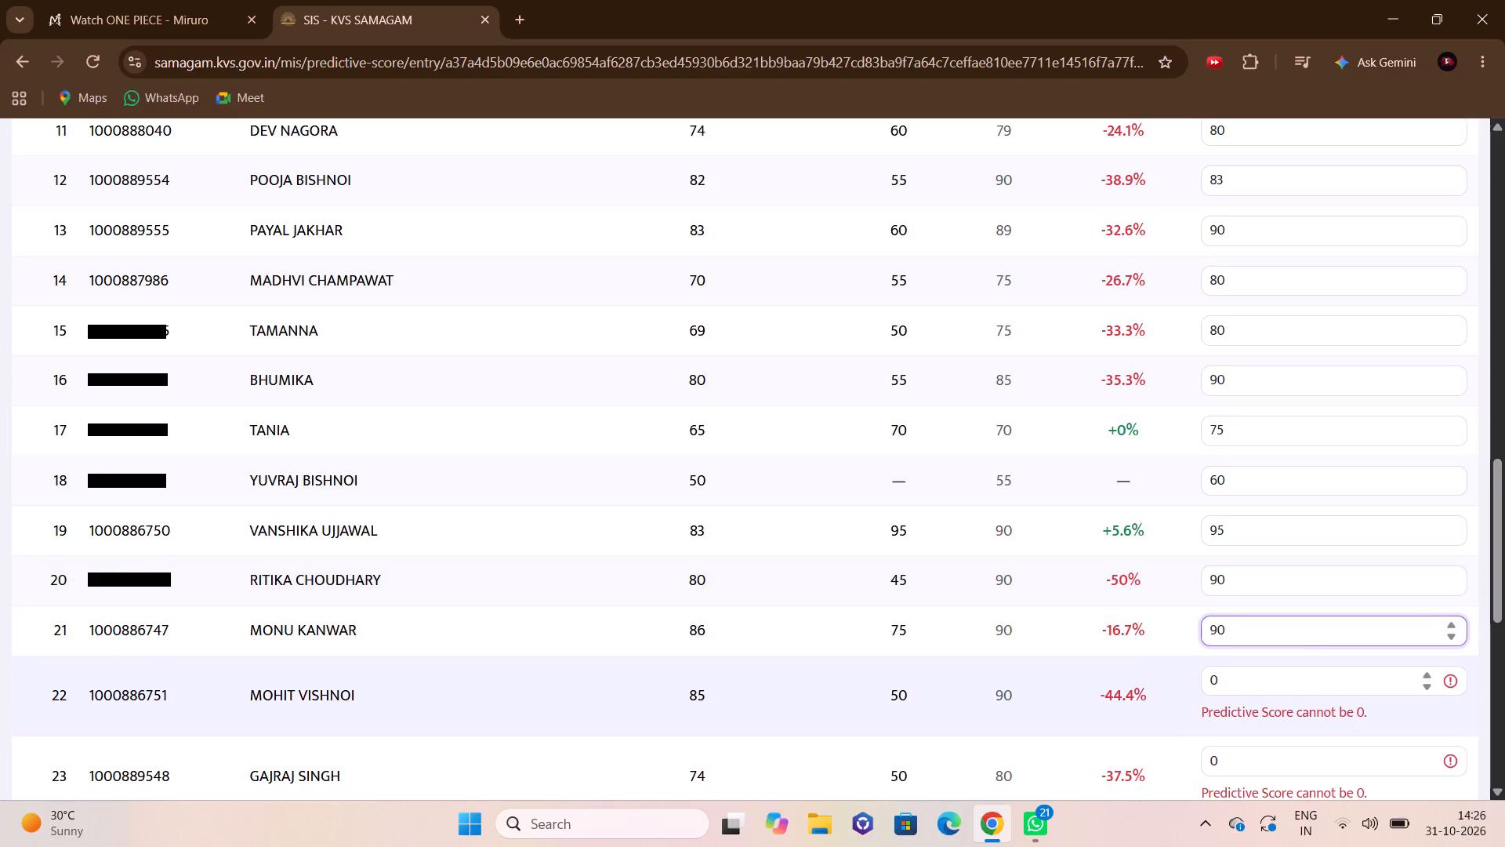
Set the Quarter 4 targets to 60 for the student in row 22 and 70 for the student in row 23.
{"action": "left_click", "coordinate": [1311, 671]}
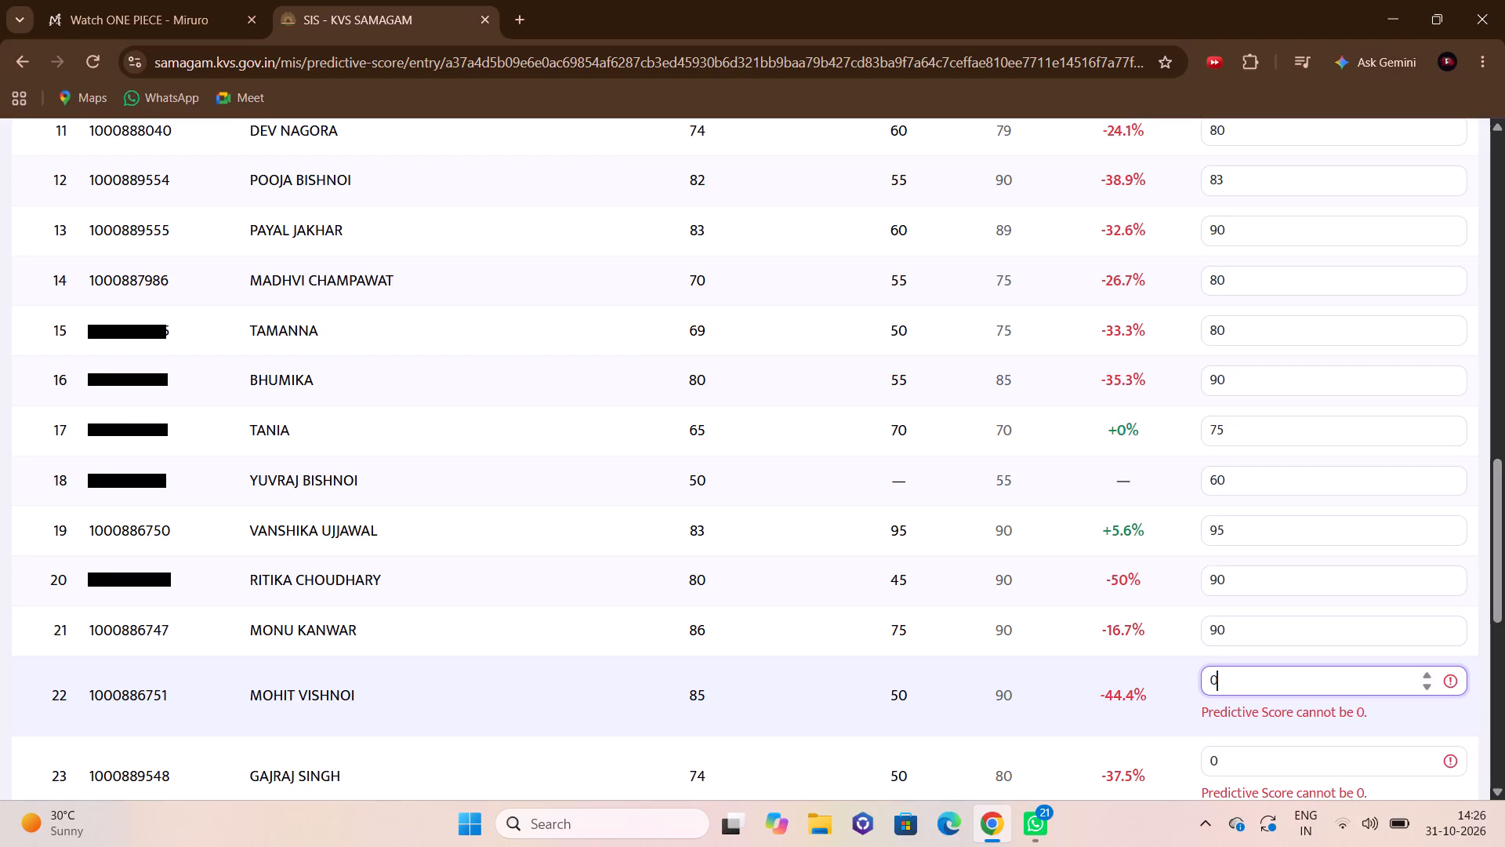
{"action": "key", "text": "Left"}
{"action": "key", "text": "6"}
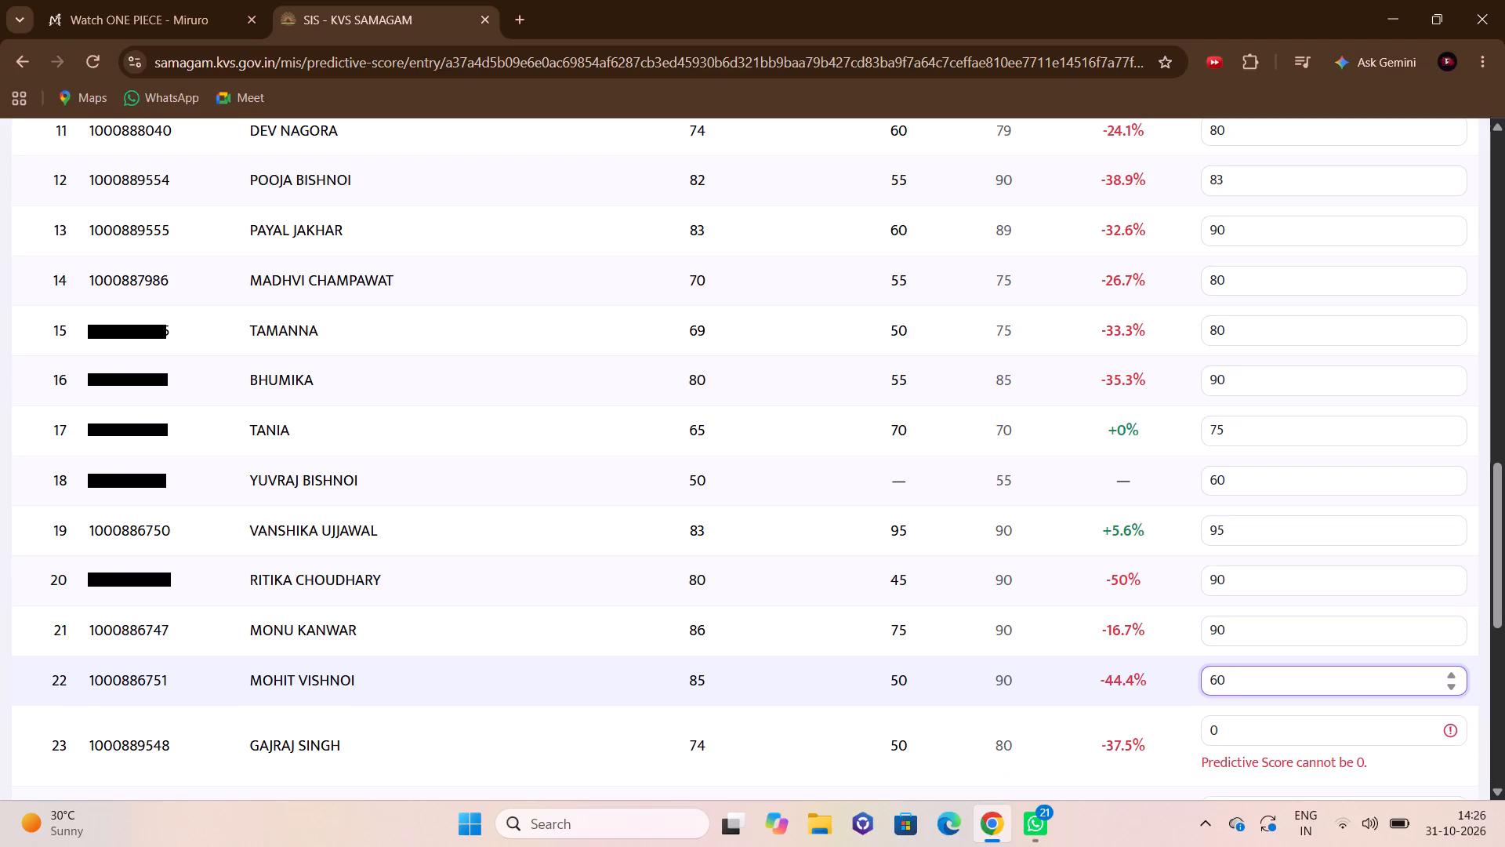
{"action": "left_click", "coordinate": [1220, 726]}
{"action": "key", "text": "F7"}
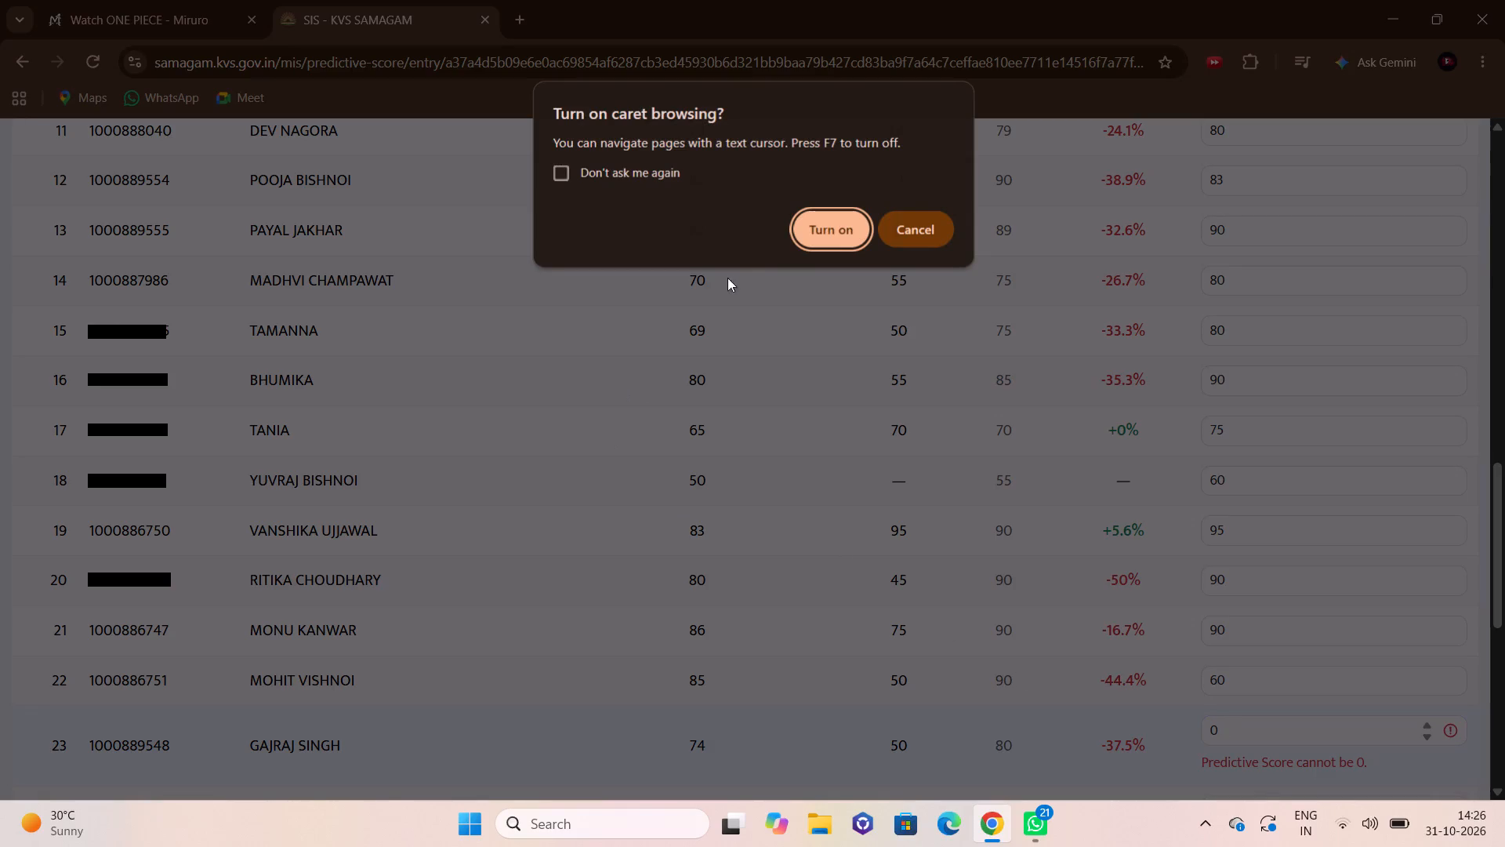
{"action": "left_click", "coordinate": [909, 238]}
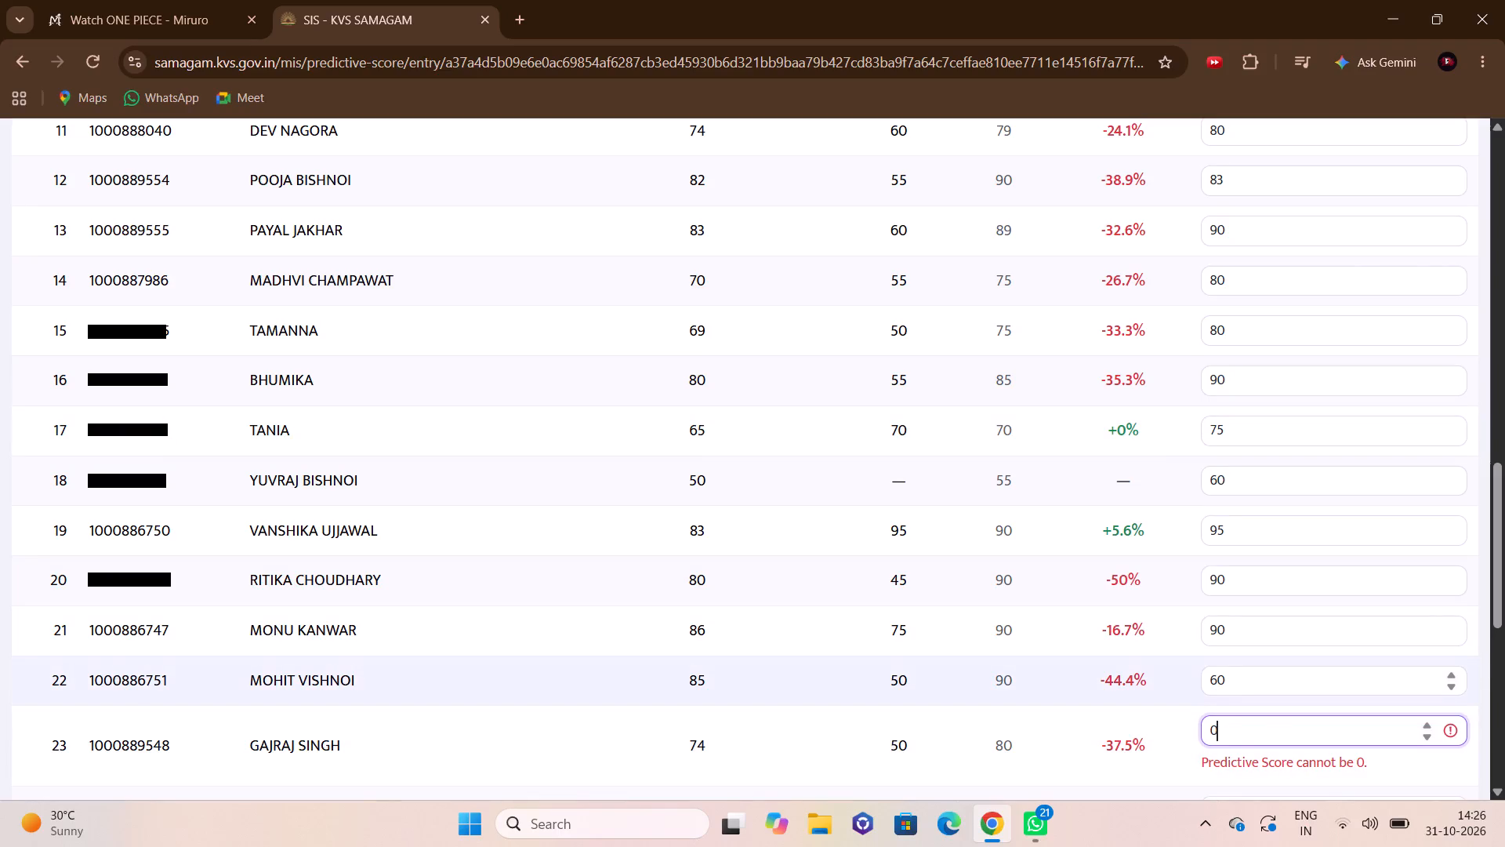
{"action": "key", "text": "Left"}
{"action": "key", "text": "7"}
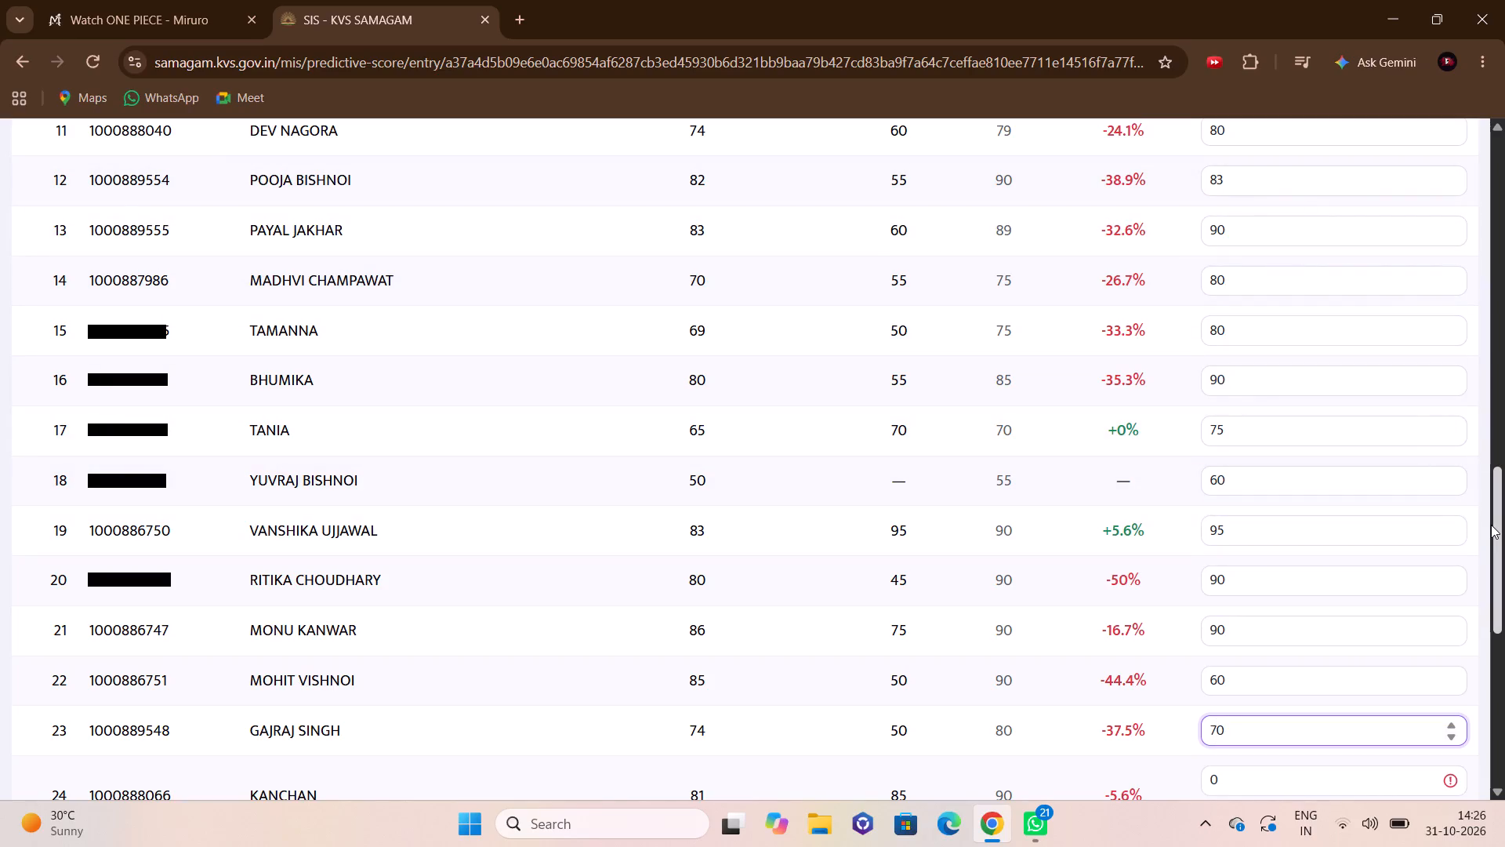
Set the Quarter 4 targets to 90 for the student in row 24 and 85 for the student in row 25.
{"action": "left_click_drag", "start_coordinate": [1491, 525], "coordinate": [1493, 618]}
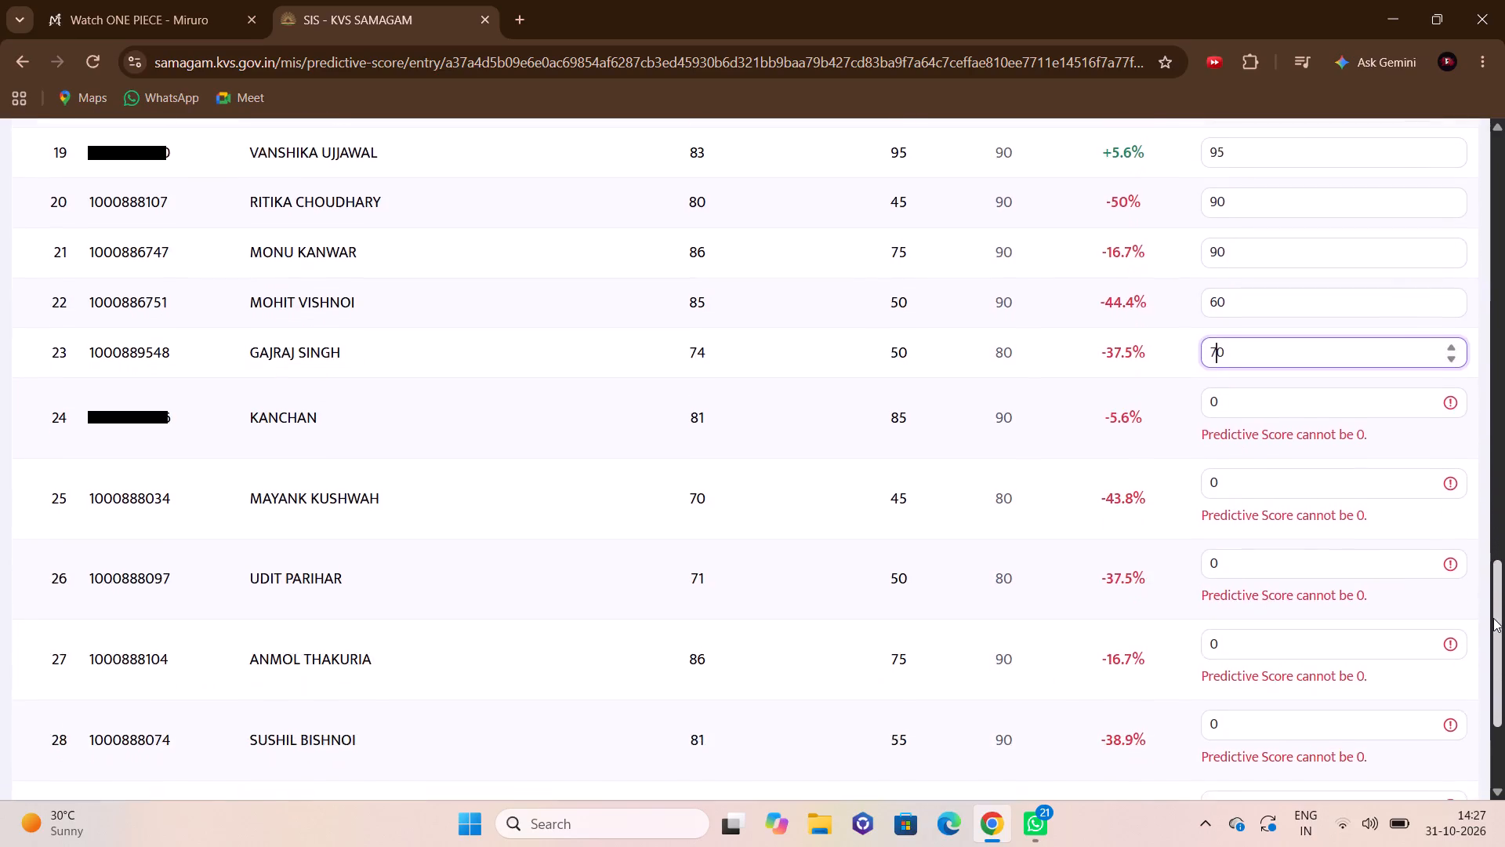
{"action": "left_click_drag", "start_coordinate": [1493, 618], "coordinate": [1503, 667]}
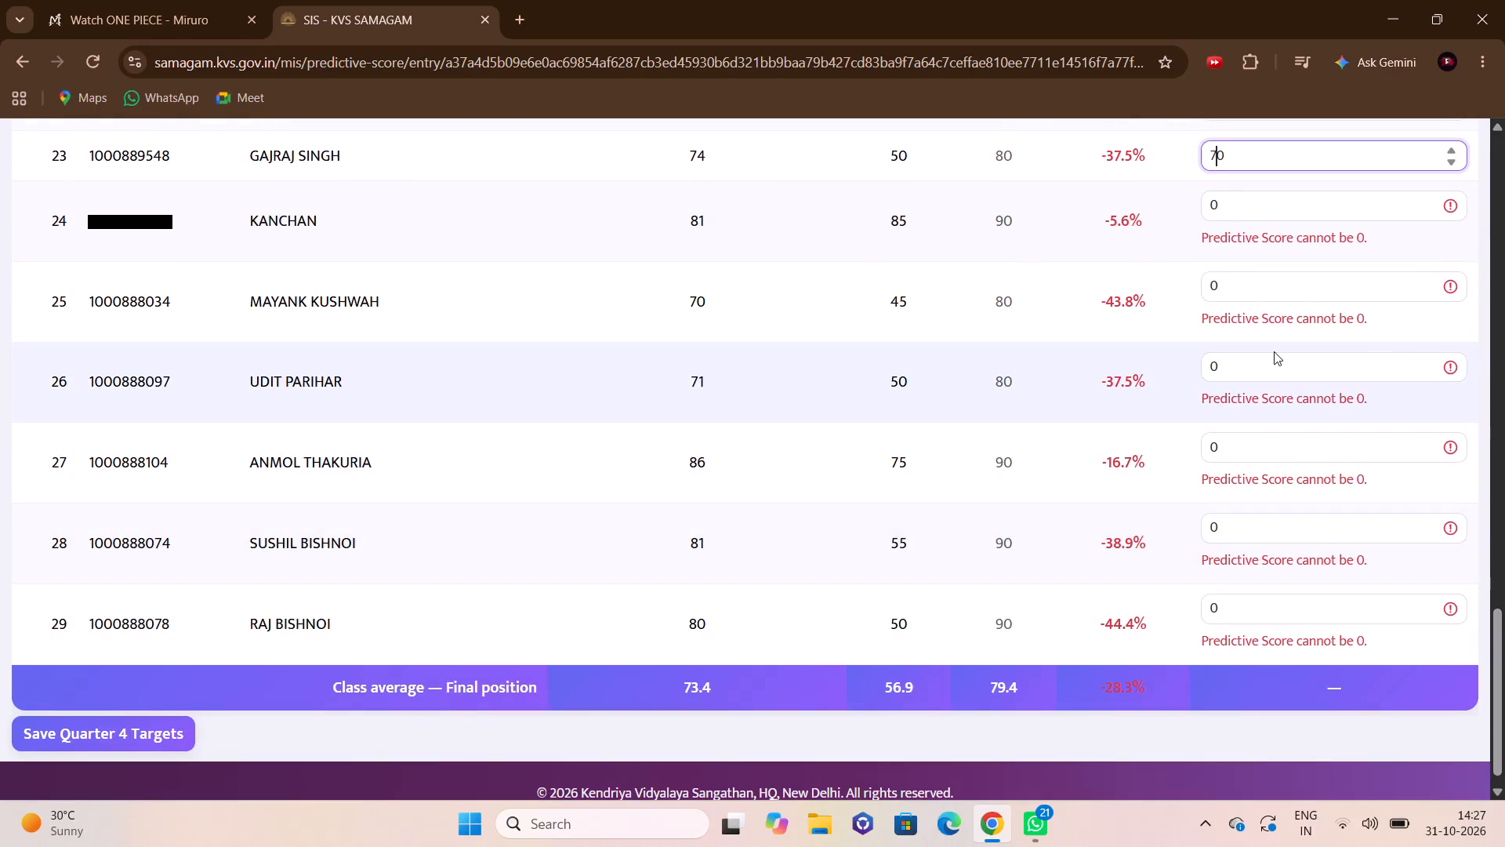
{"action": "left_click", "coordinate": [1240, 227]}
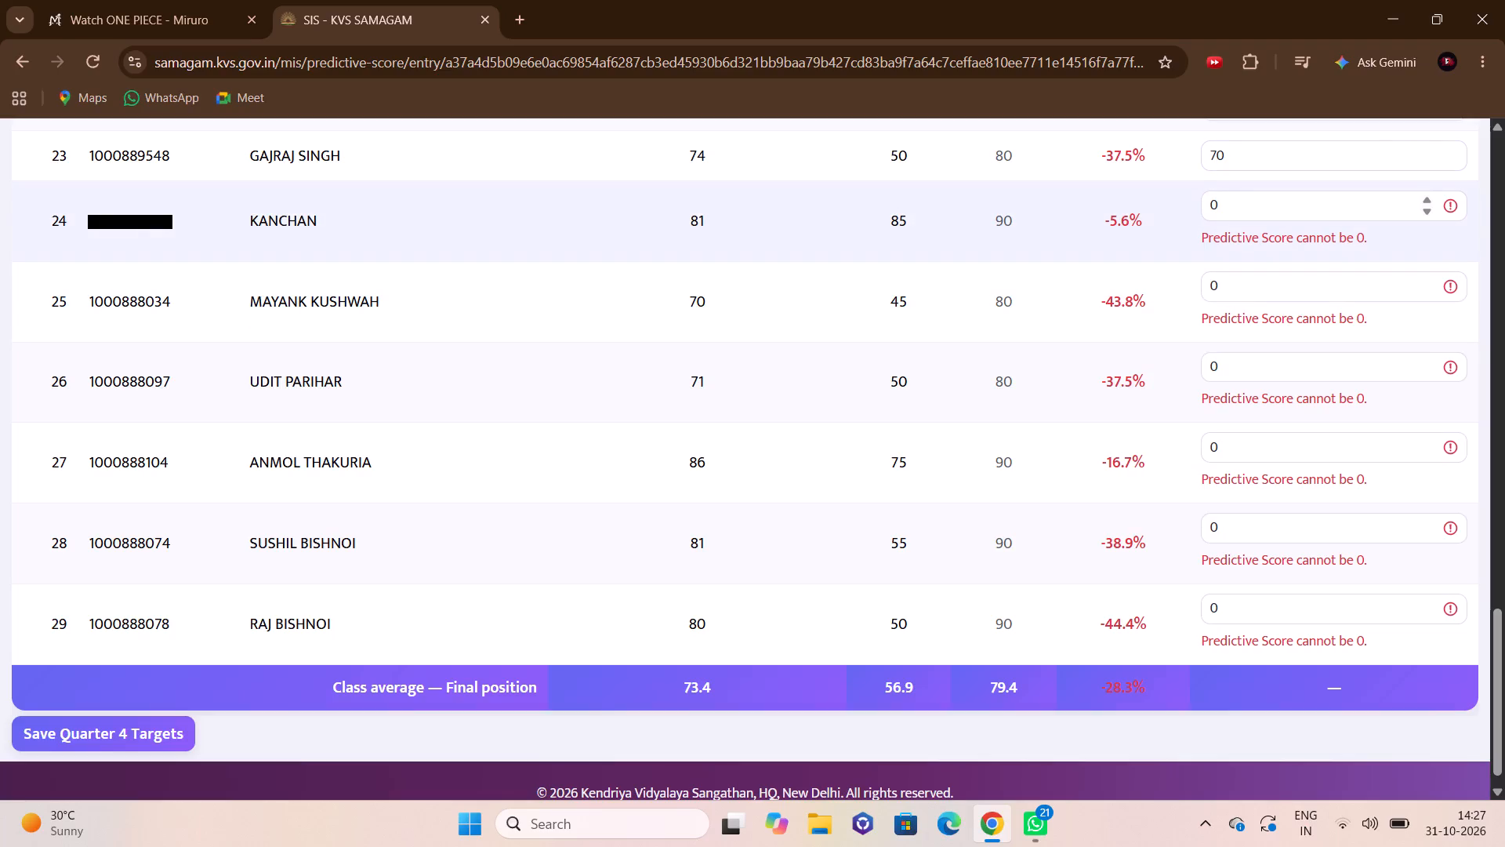
{"action": "left_click", "coordinate": [1235, 212]}
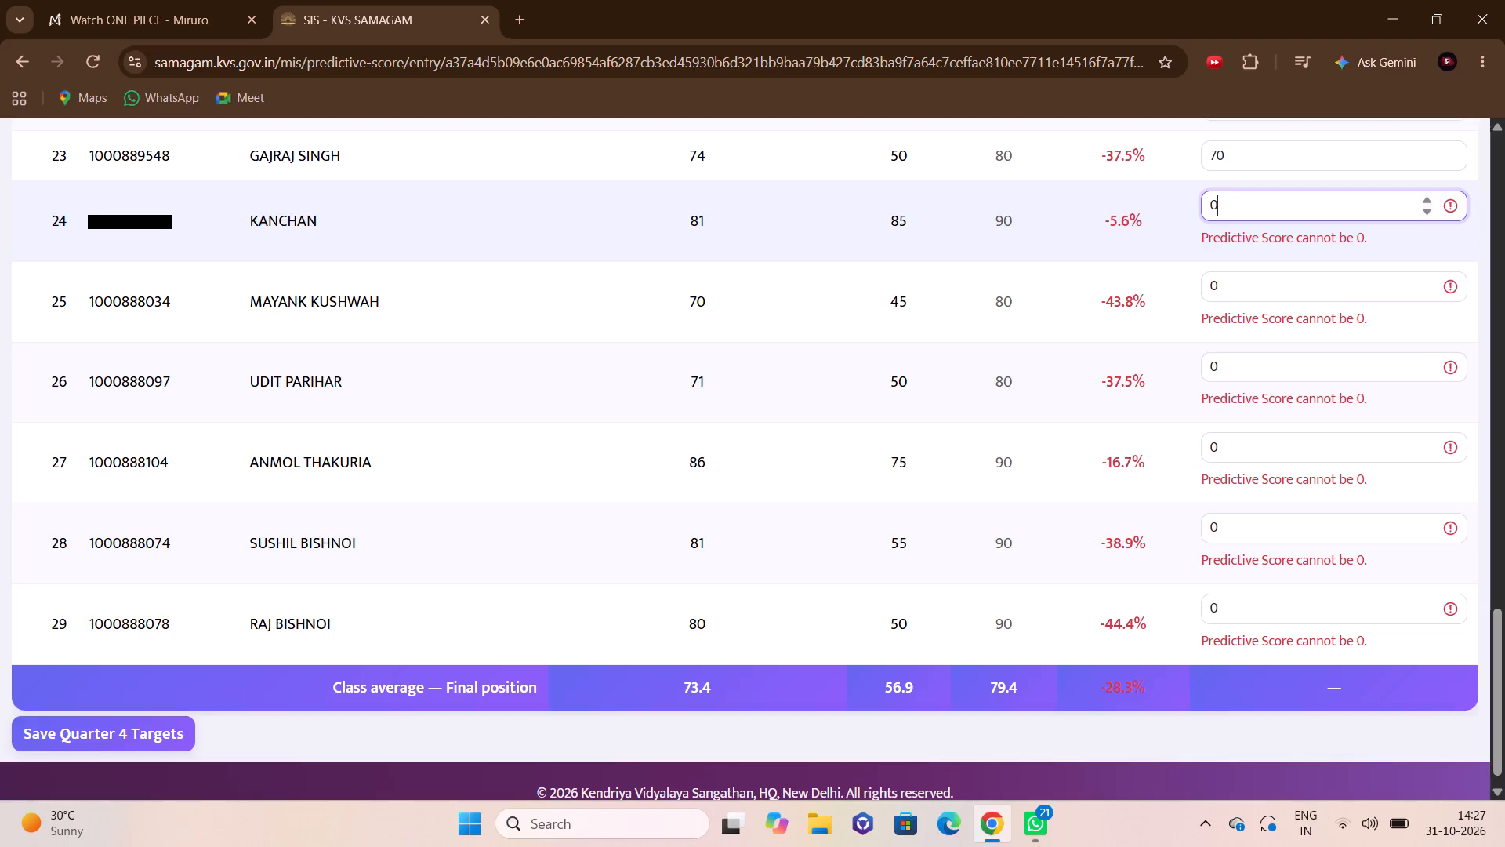
{"action": "key", "text": "Left"}
{"action": "key", "text": "9"}
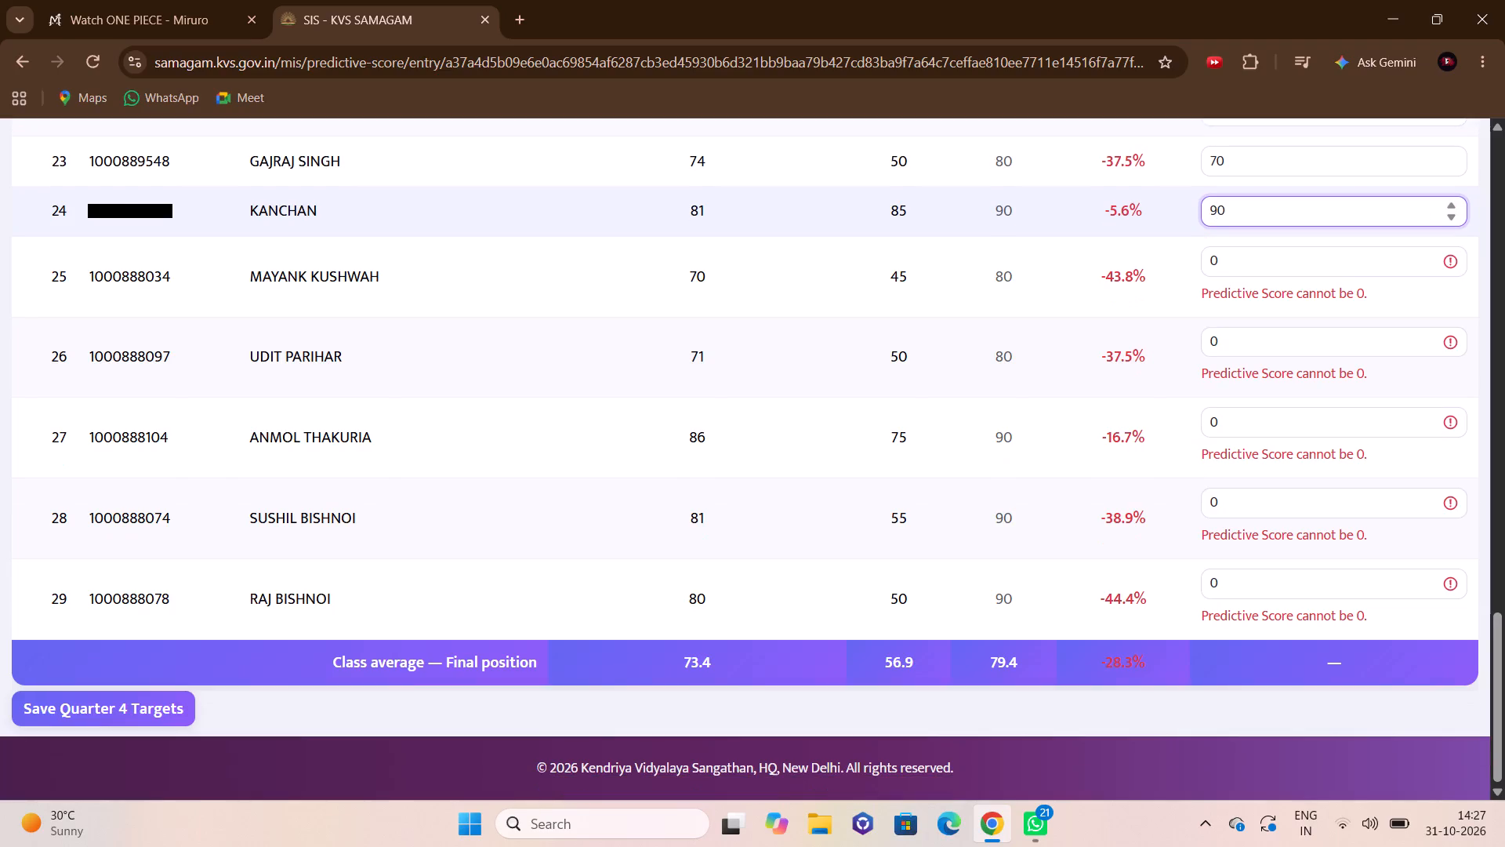
{"action": "left_click", "coordinate": [1303, 253]}
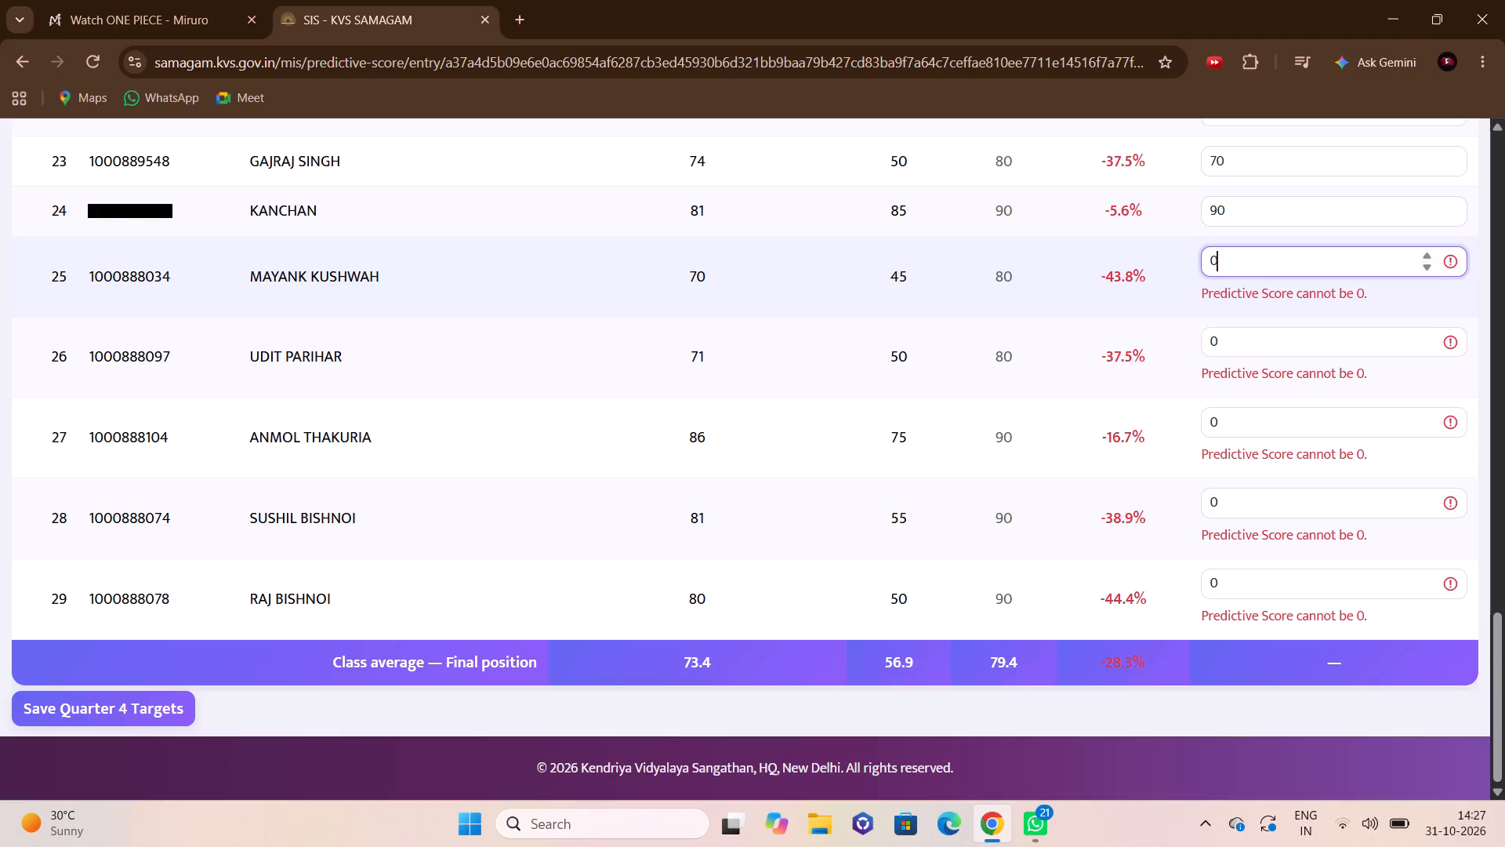
{"action": "key", "text": "BackSpace"}
{"action": "type", "text": "85"}
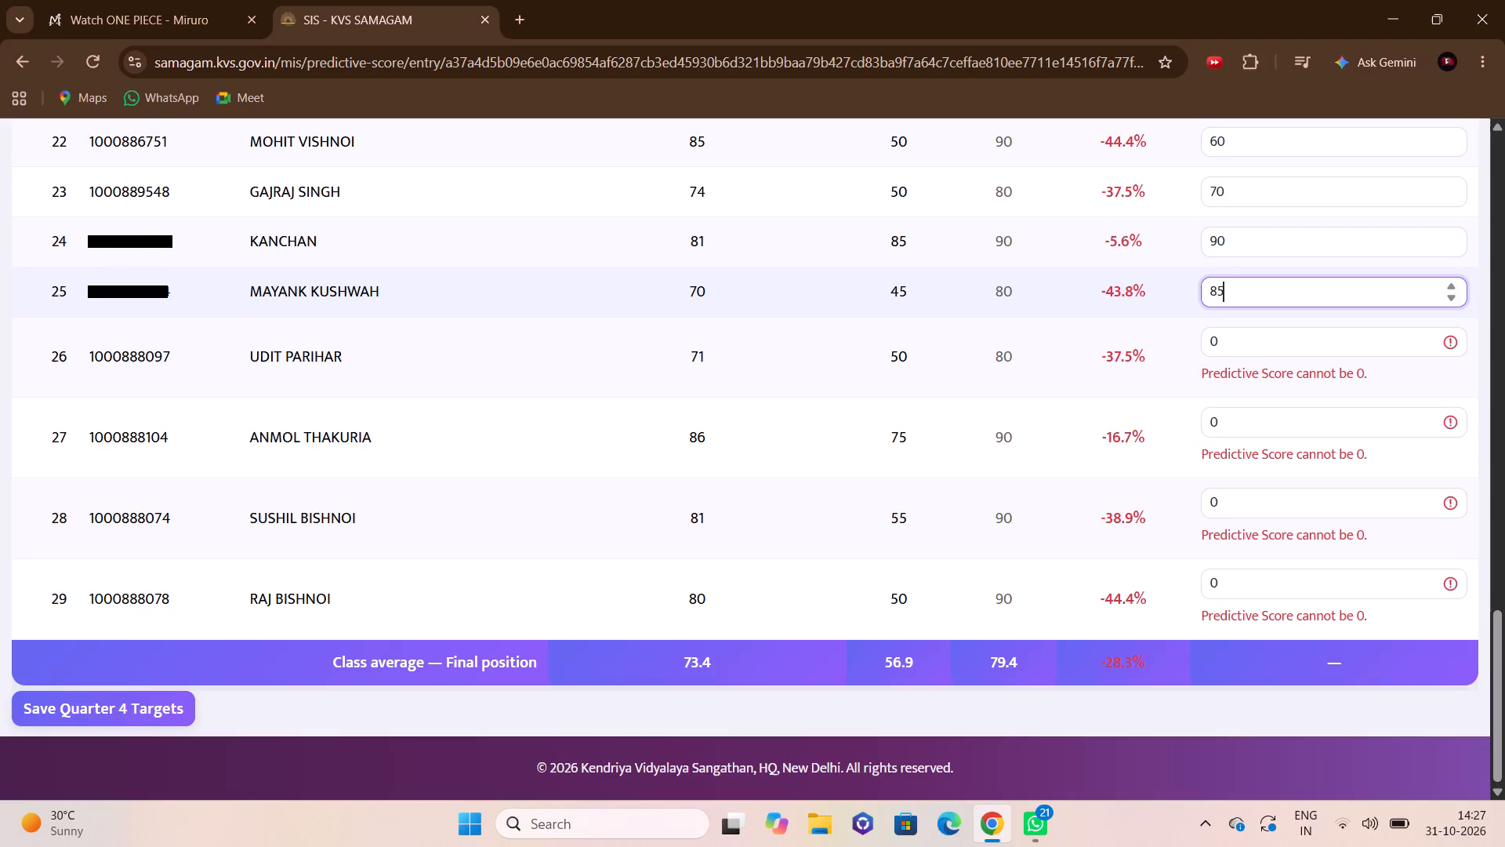
Set the Quarter 4 targets to 75 for the student in row 26 and 80 for the student in row 27.
{"action": "left_click", "coordinate": [1205, 339]}
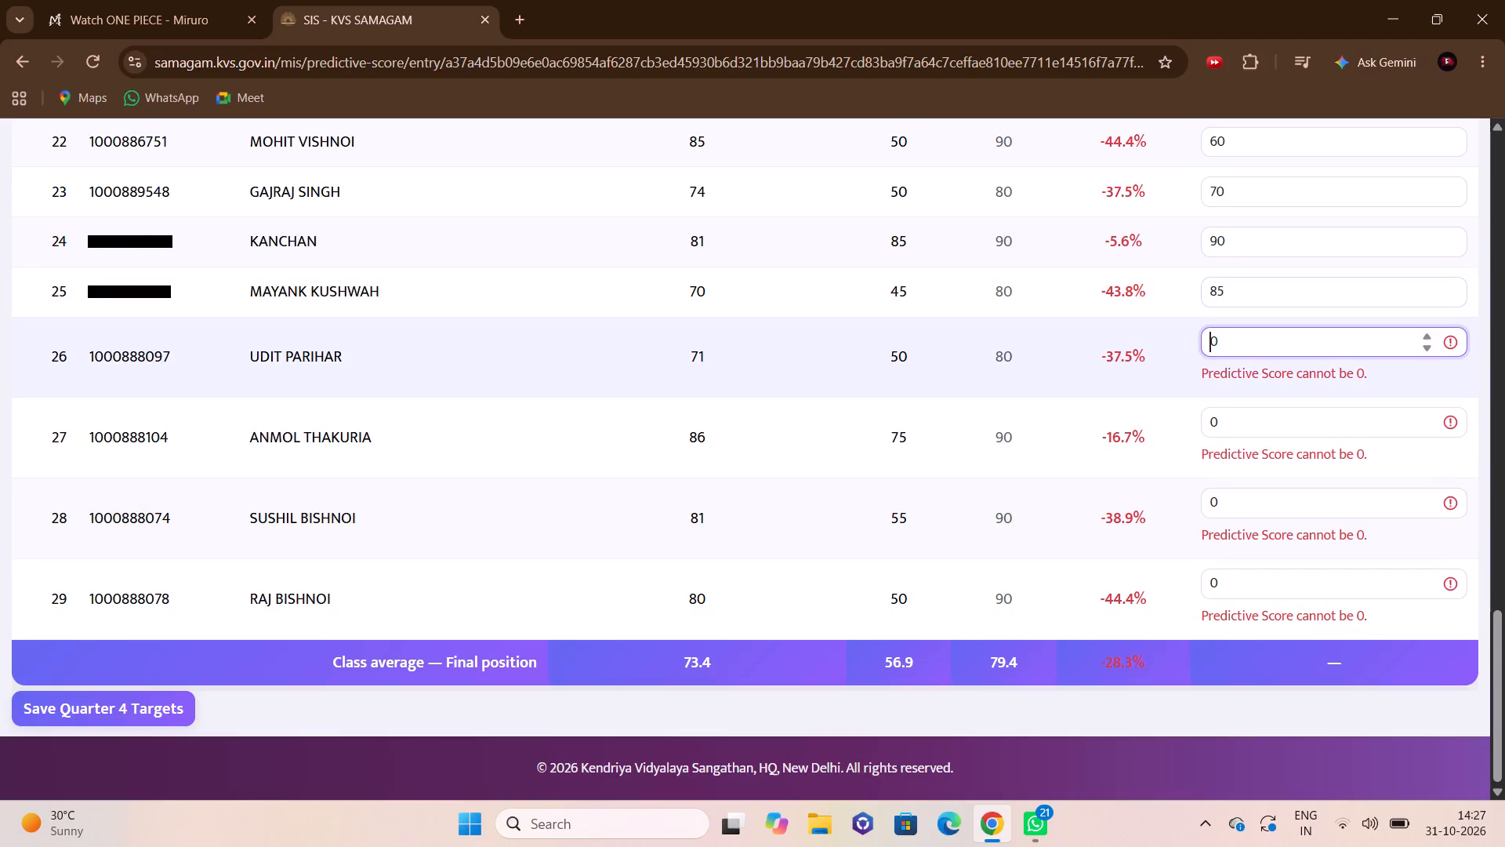
{"action": "left_click", "coordinate": [1205, 339]}
{"action": "key", "text": "Delete"}
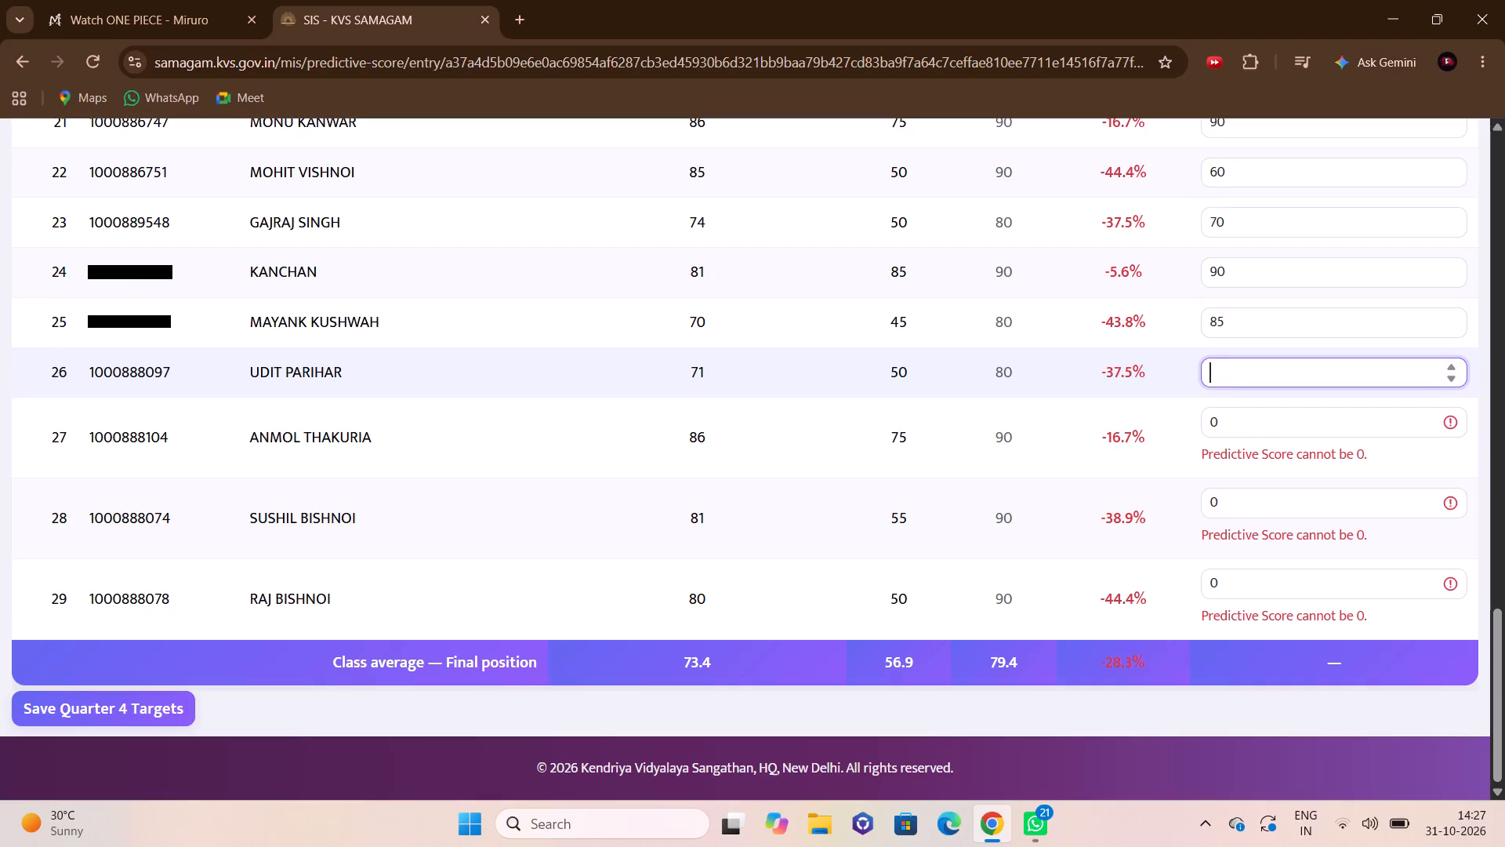
{"action": "type", "text": "75"}
{"action": "left_click", "coordinate": [1223, 431]}
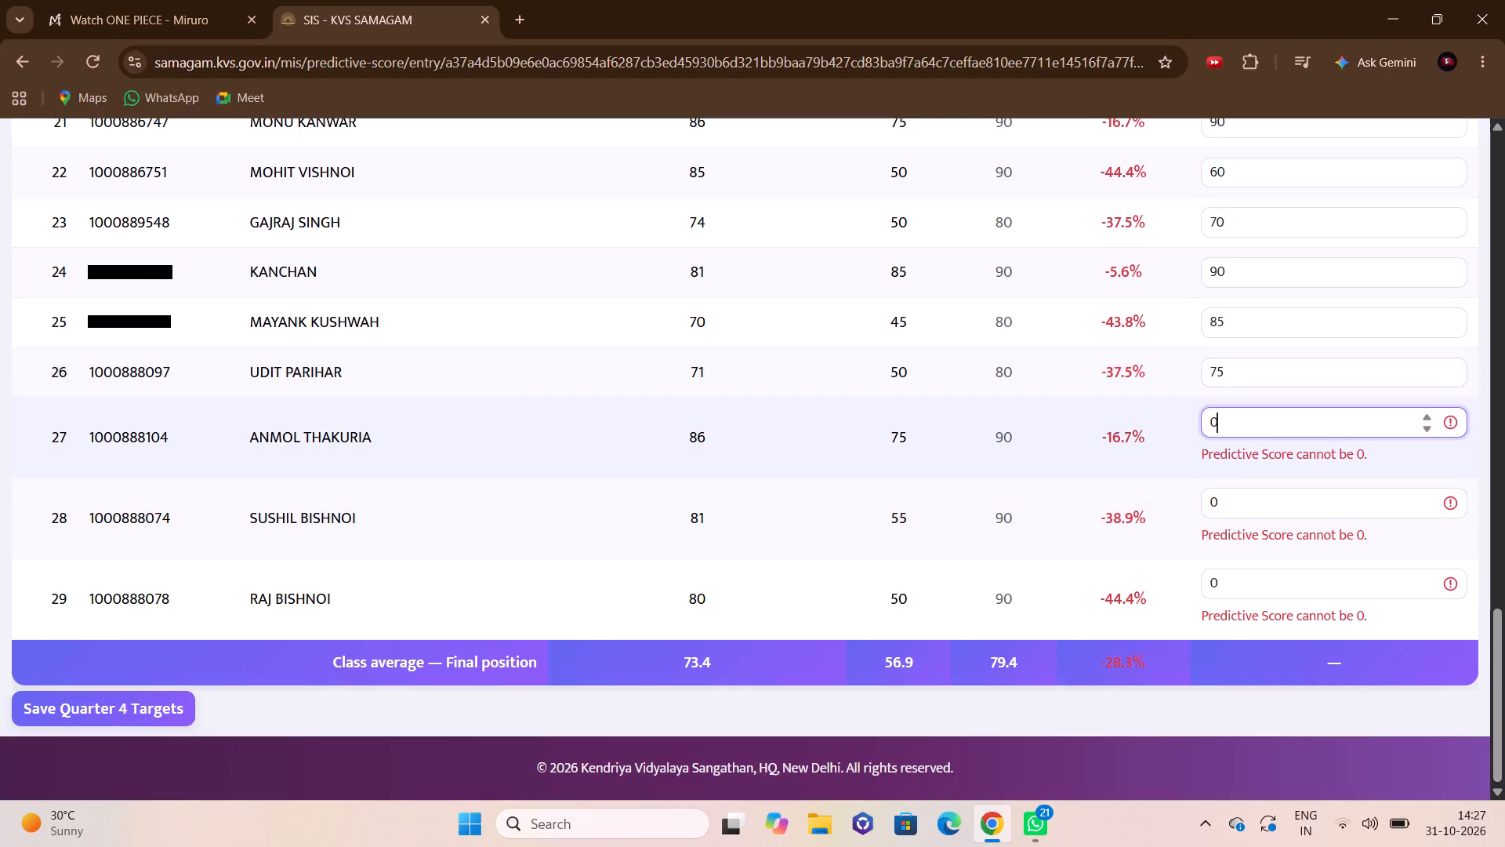
{"action": "key", "text": "Left"}
{"action": "key", "text": "8"}
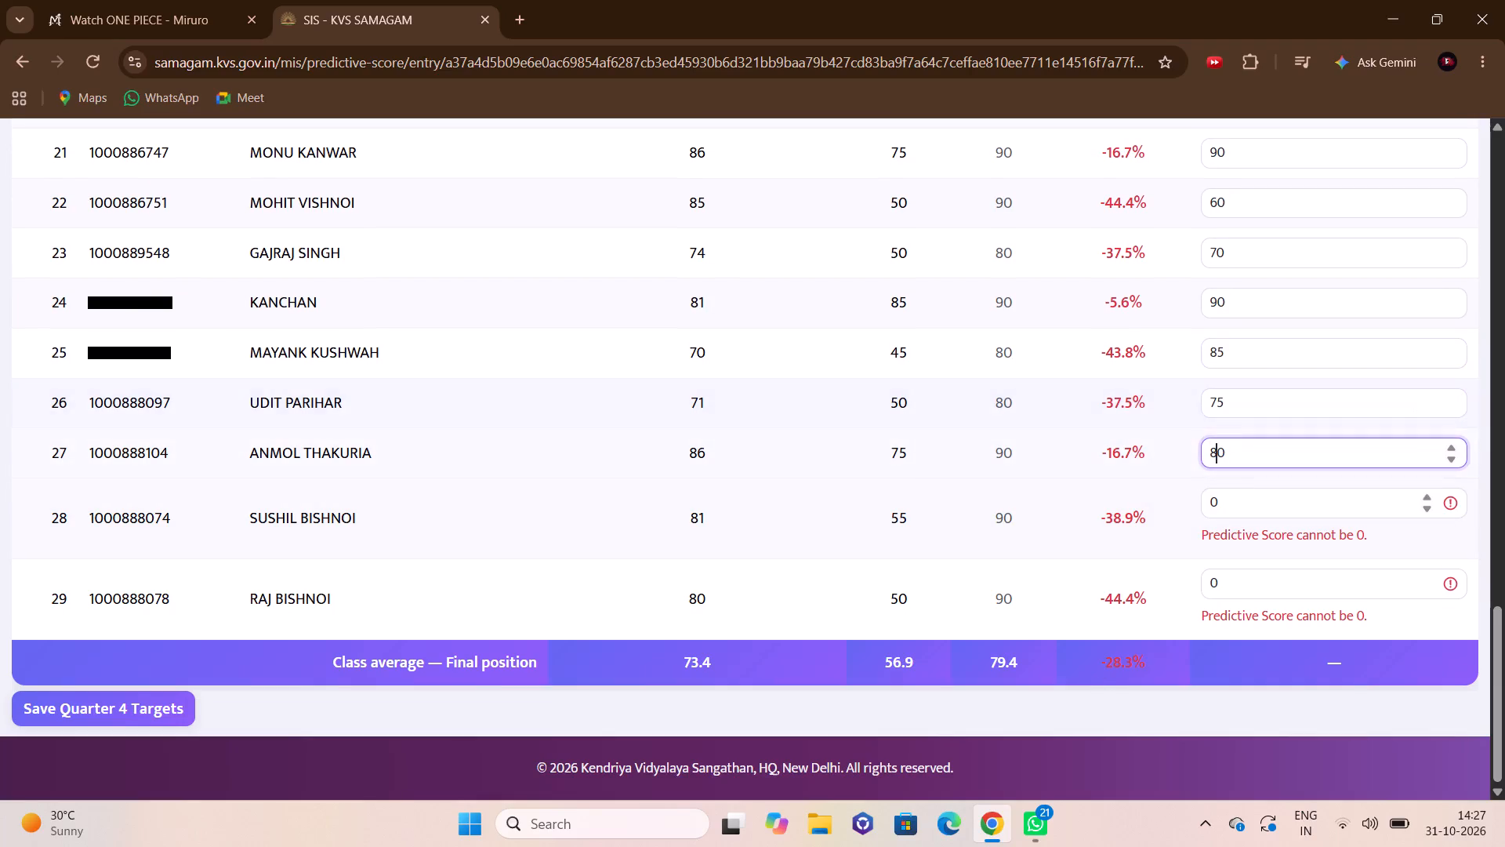
Set the Quarter 4 targets to 65 for the student in row 28 and 60 for the student in row 29.
{"action": "left_click", "coordinate": [1271, 514]}
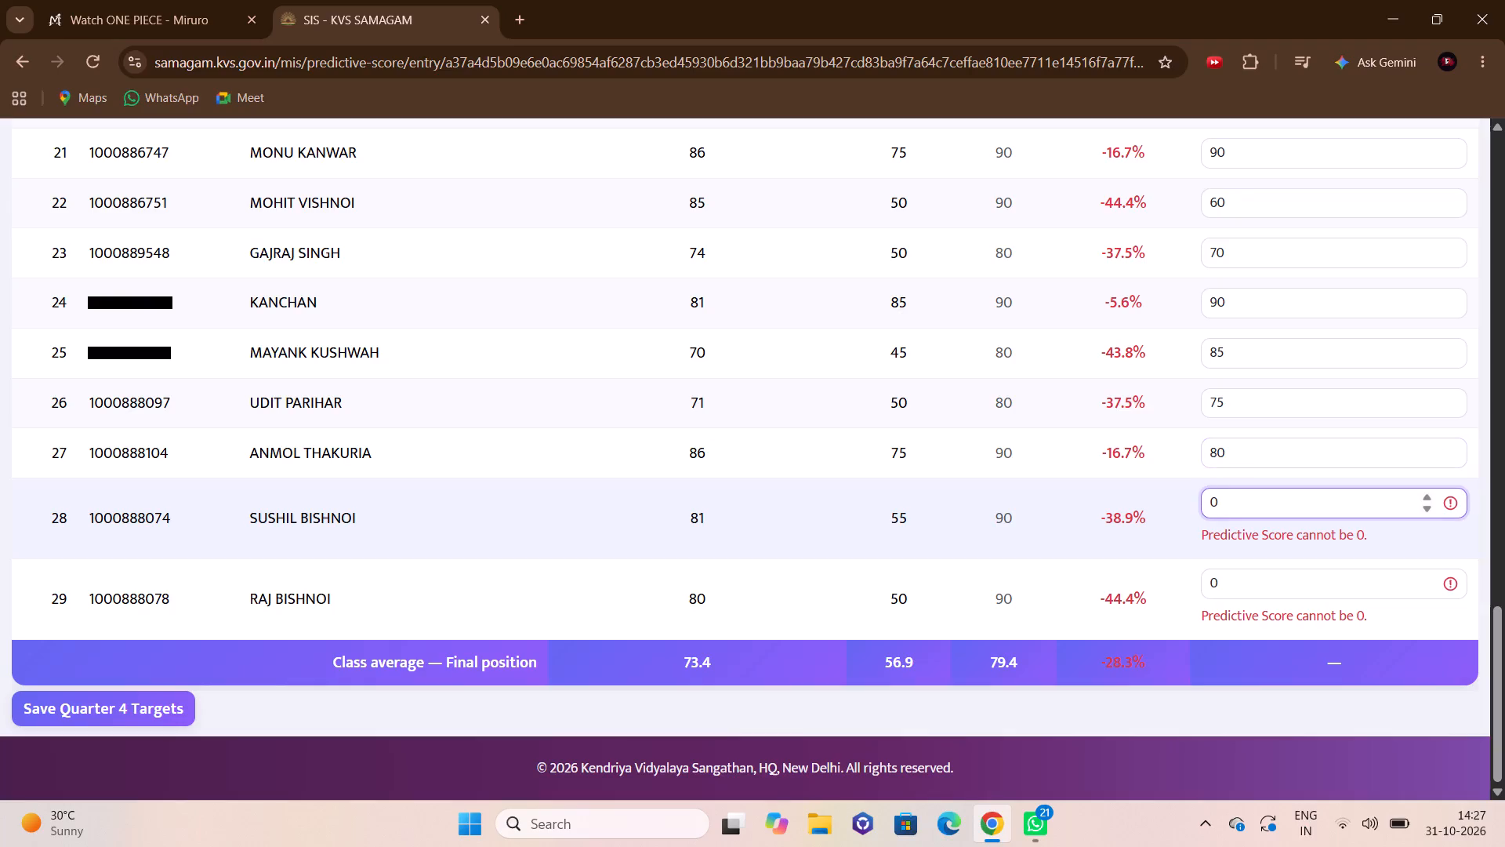
{"action": "key", "text": "Left"}
{"action": "key", "text": "Delete"}
{"action": "type", "text": "65"}
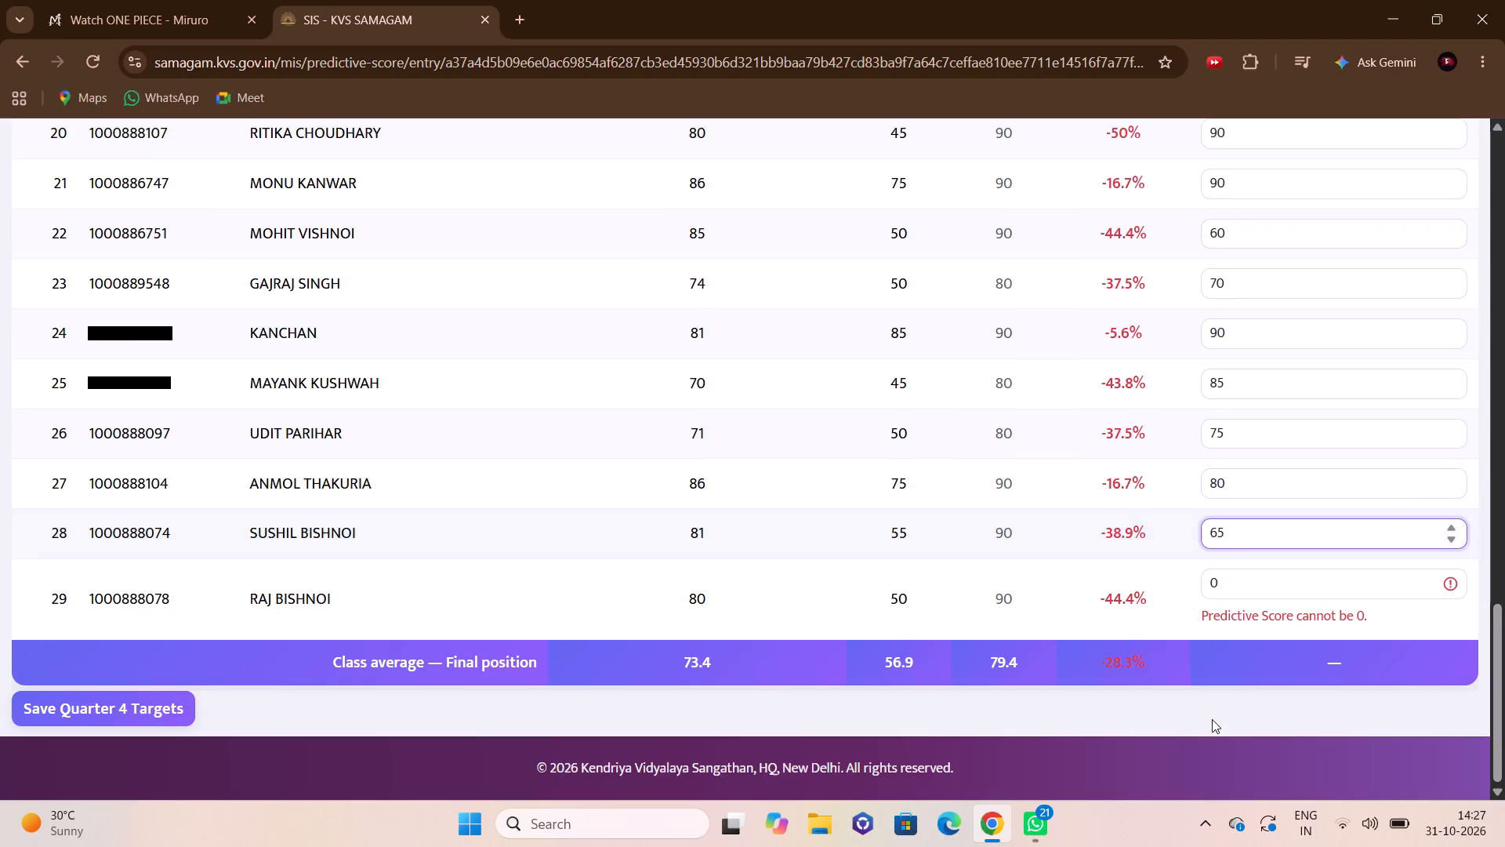
{"action": "left_click", "coordinate": [1217, 586]}
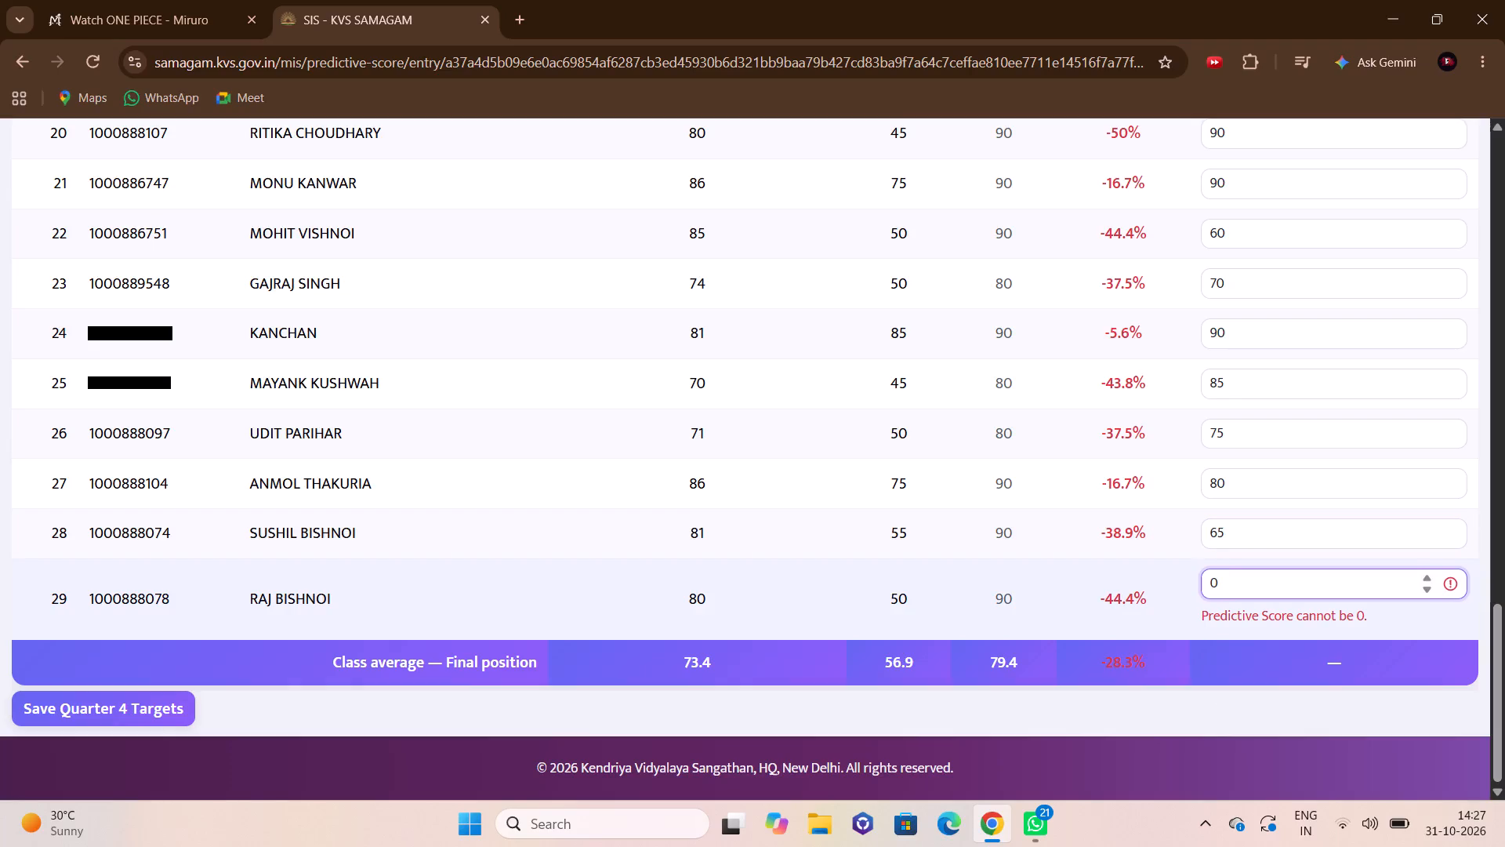
{"action": "key", "text": "Left"}
{"action": "key", "text": "6"}
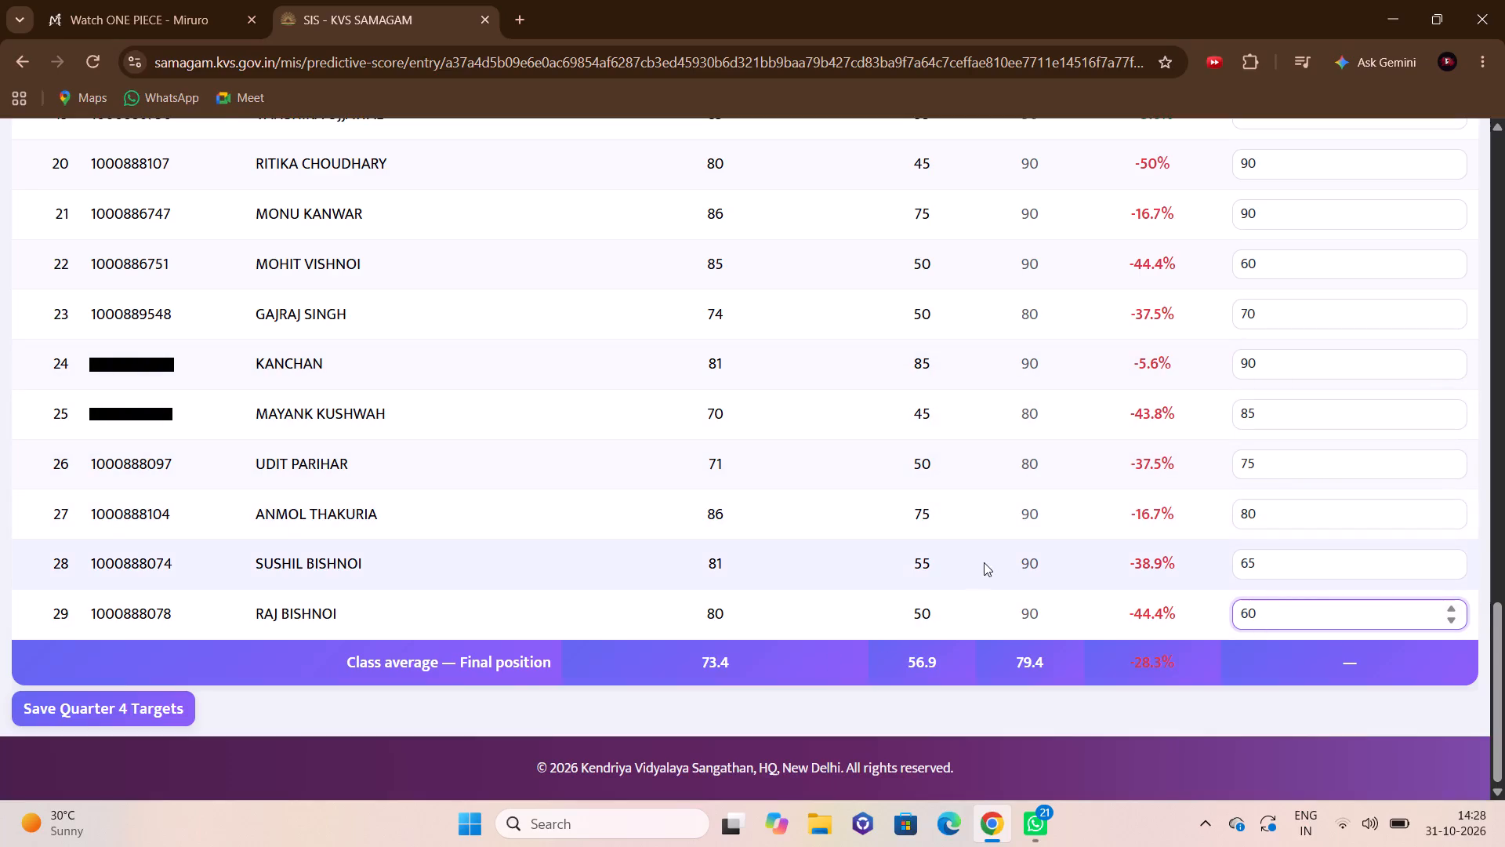
Save the Quarter 4 targets for class 12-B Yoga, accepting the target set below the student's last actual result.
{"action": "left_click", "coordinate": [85, 720]}
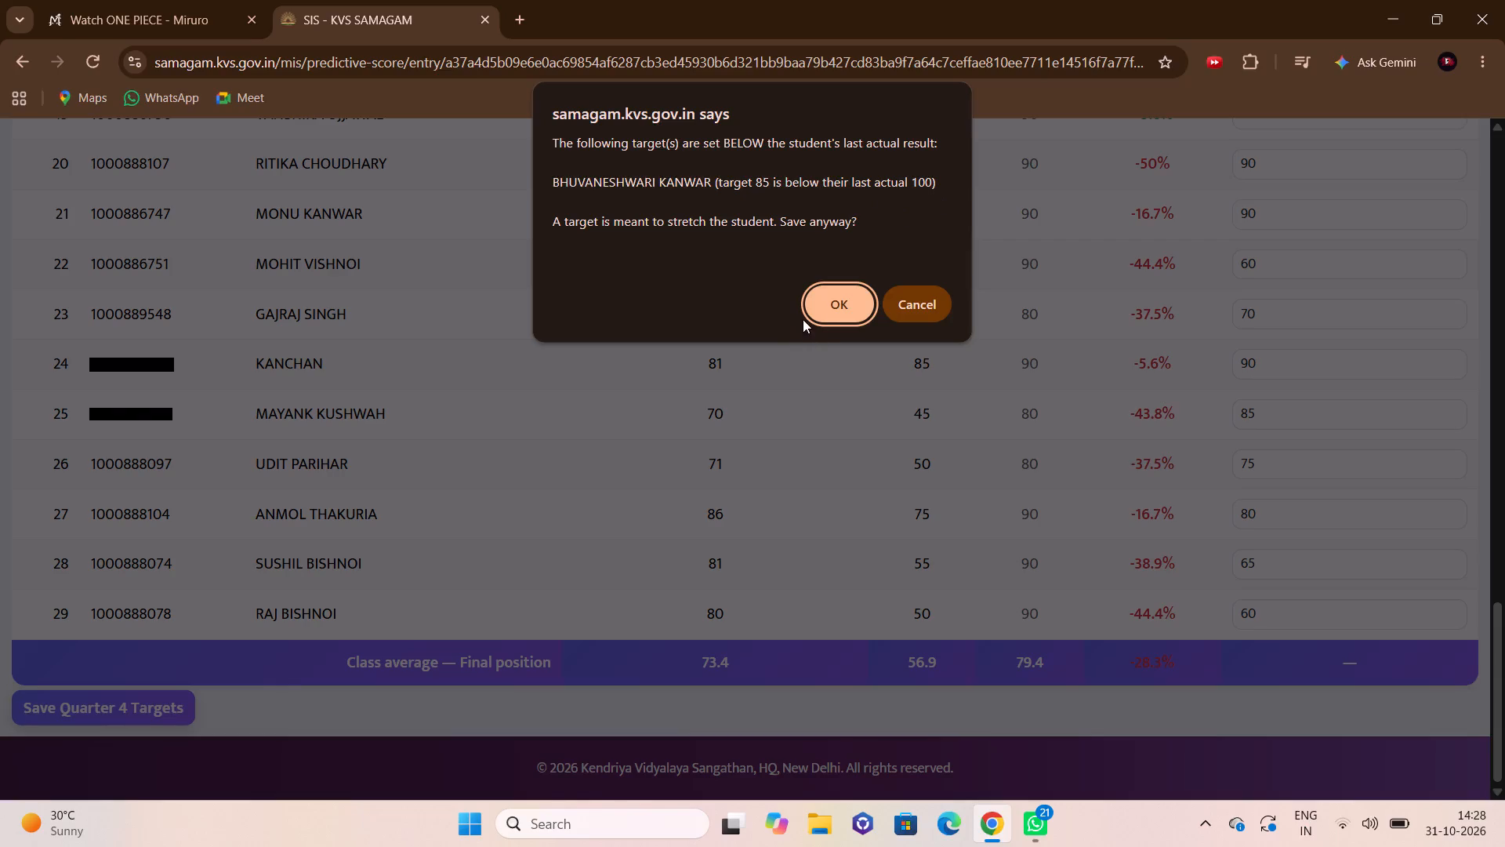
{"action": "left_click", "coordinate": [822, 307]}
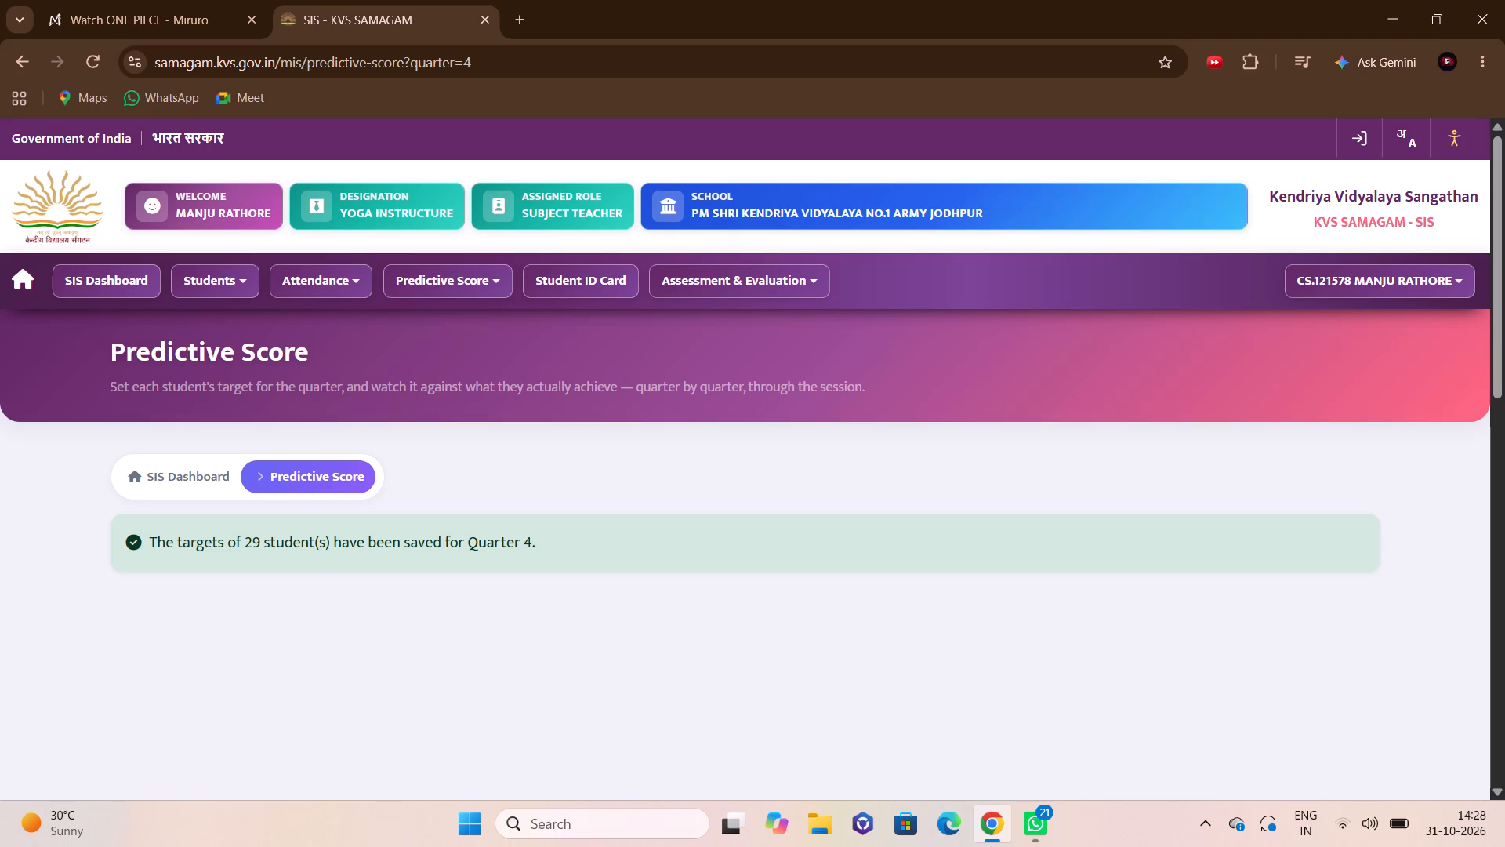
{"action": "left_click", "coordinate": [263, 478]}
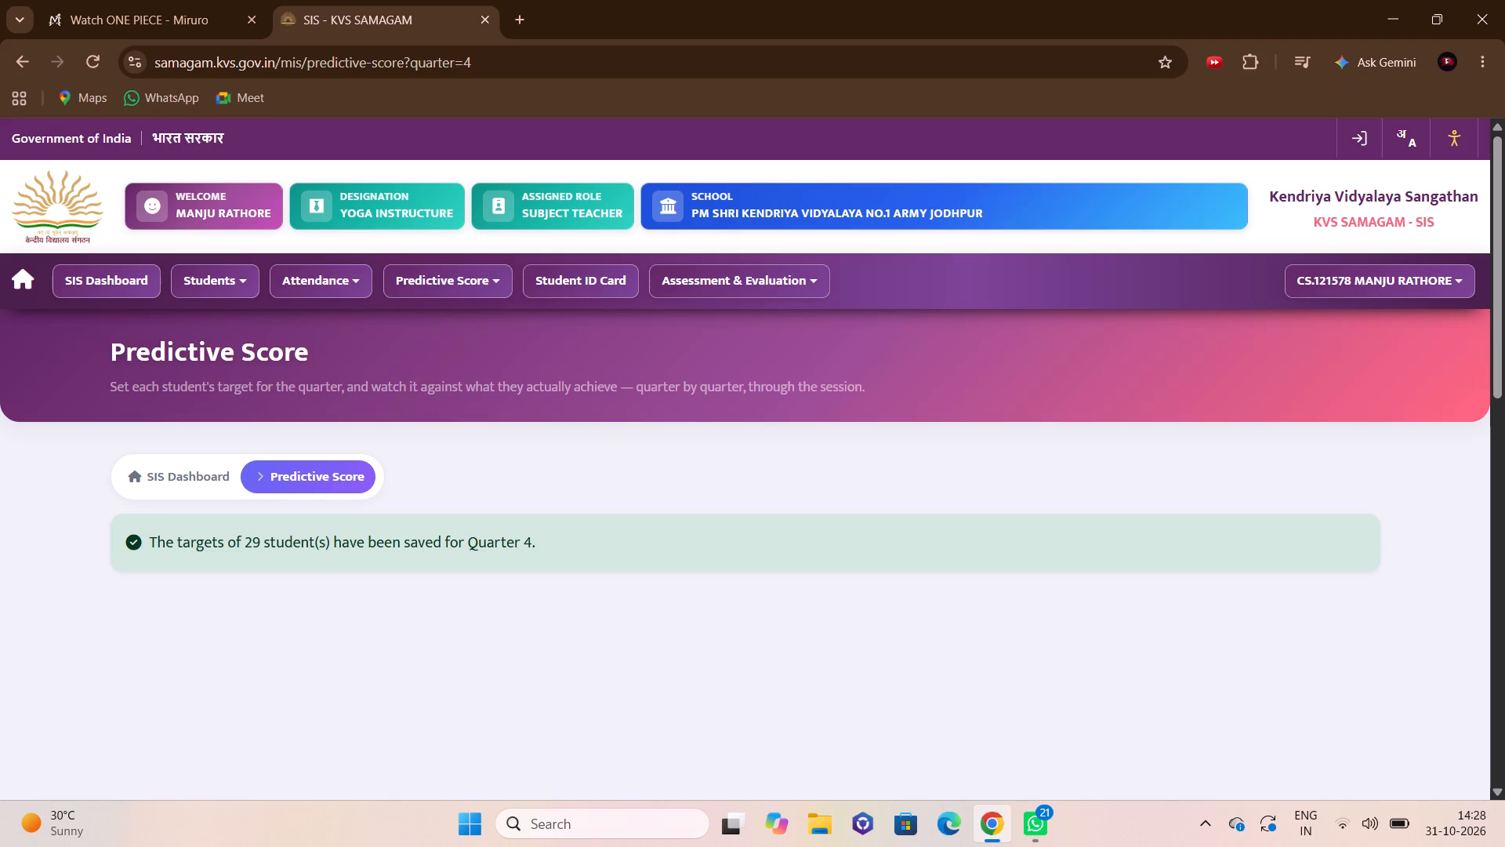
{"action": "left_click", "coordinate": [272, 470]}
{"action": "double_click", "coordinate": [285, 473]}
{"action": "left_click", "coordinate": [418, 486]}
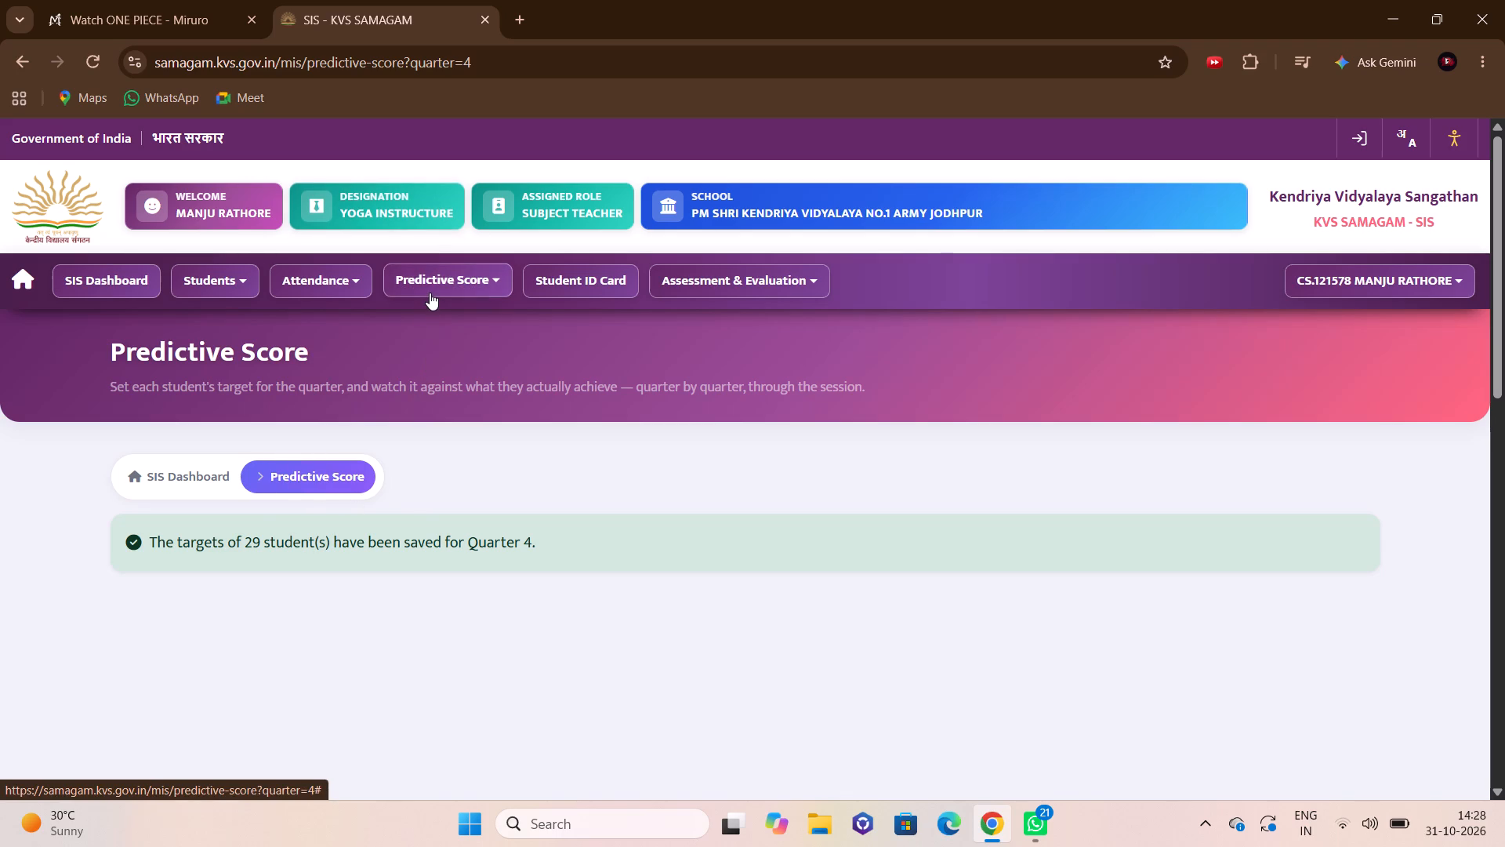
Open the Quarter 3 (October – December) predictive score target entry for class 12-C Yoga at the student table.
{"action": "left_click", "coordinate": [430, 293]}
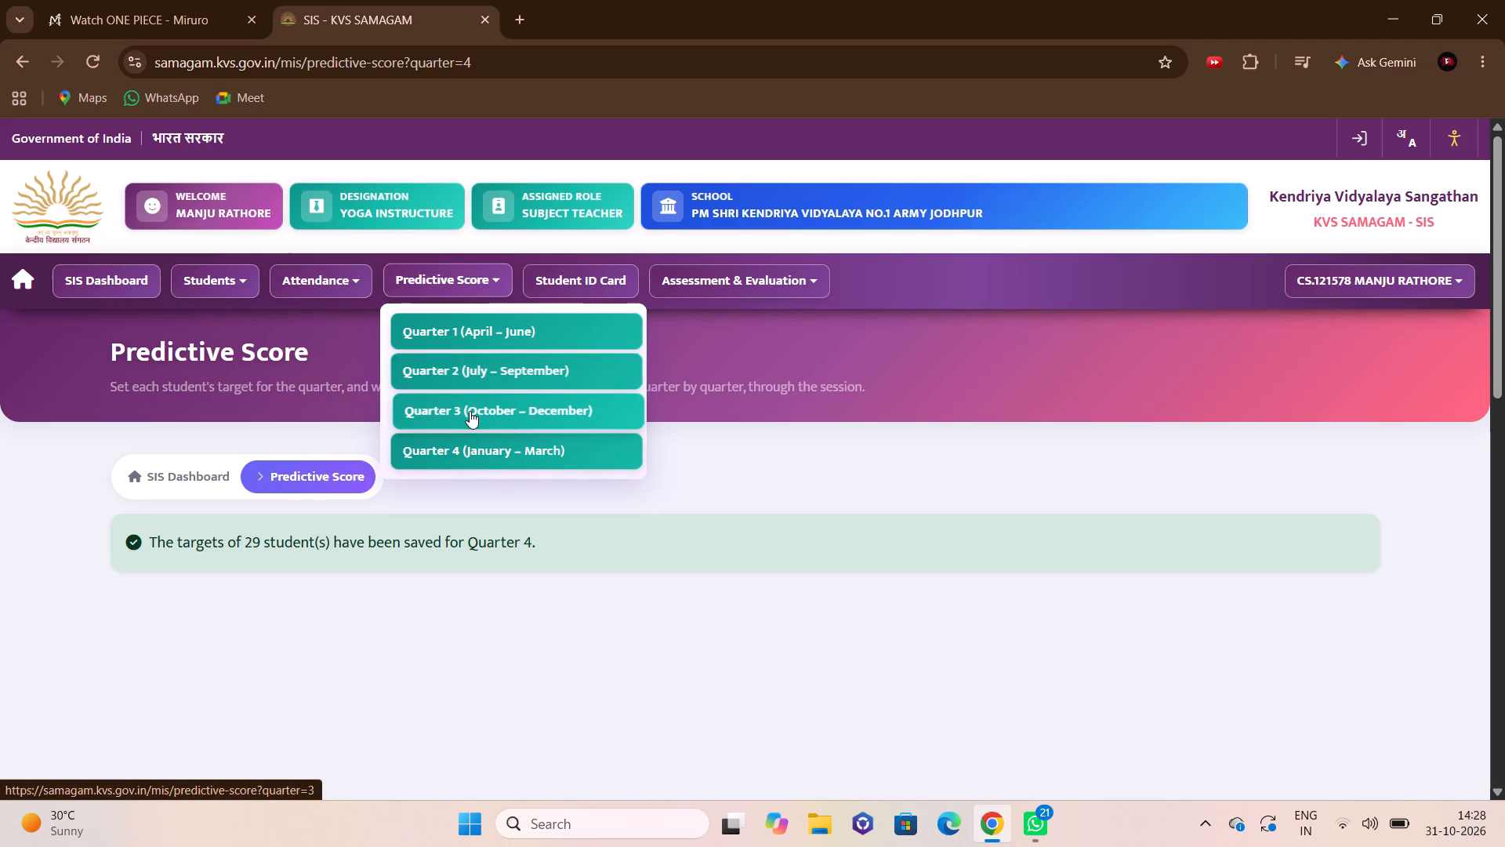
{"action": "left_click", "coordinate": [470, 411]}
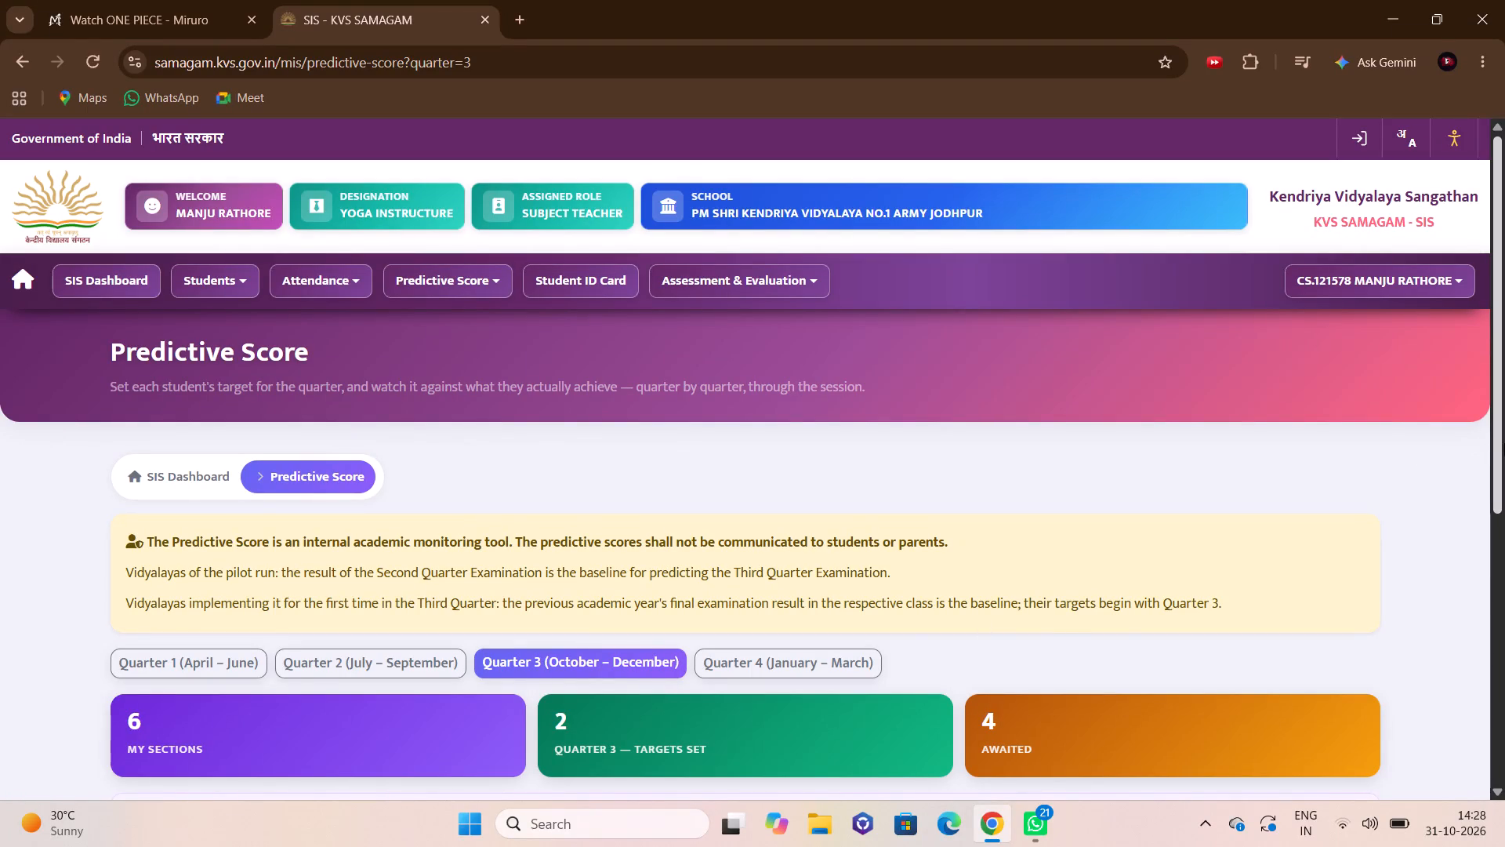
{"action": "left_click_drag", "start_coordinate": [1504, 443], "coordinate": [1501, 554]}
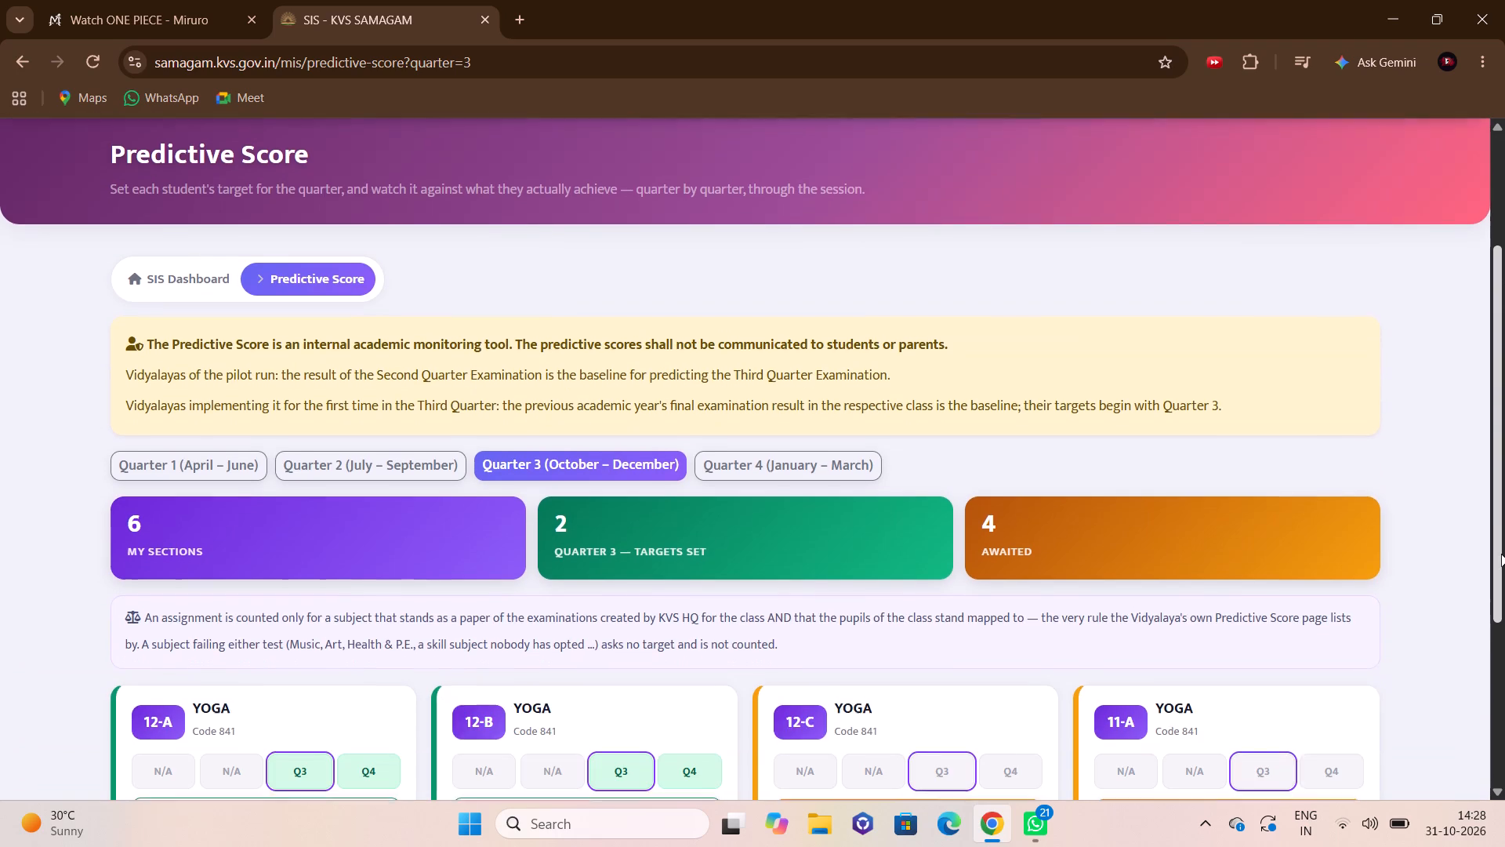
{"action": "left_click_drag", "start_coordinate": [1501, 554], "coordinate": [1501, 555]}
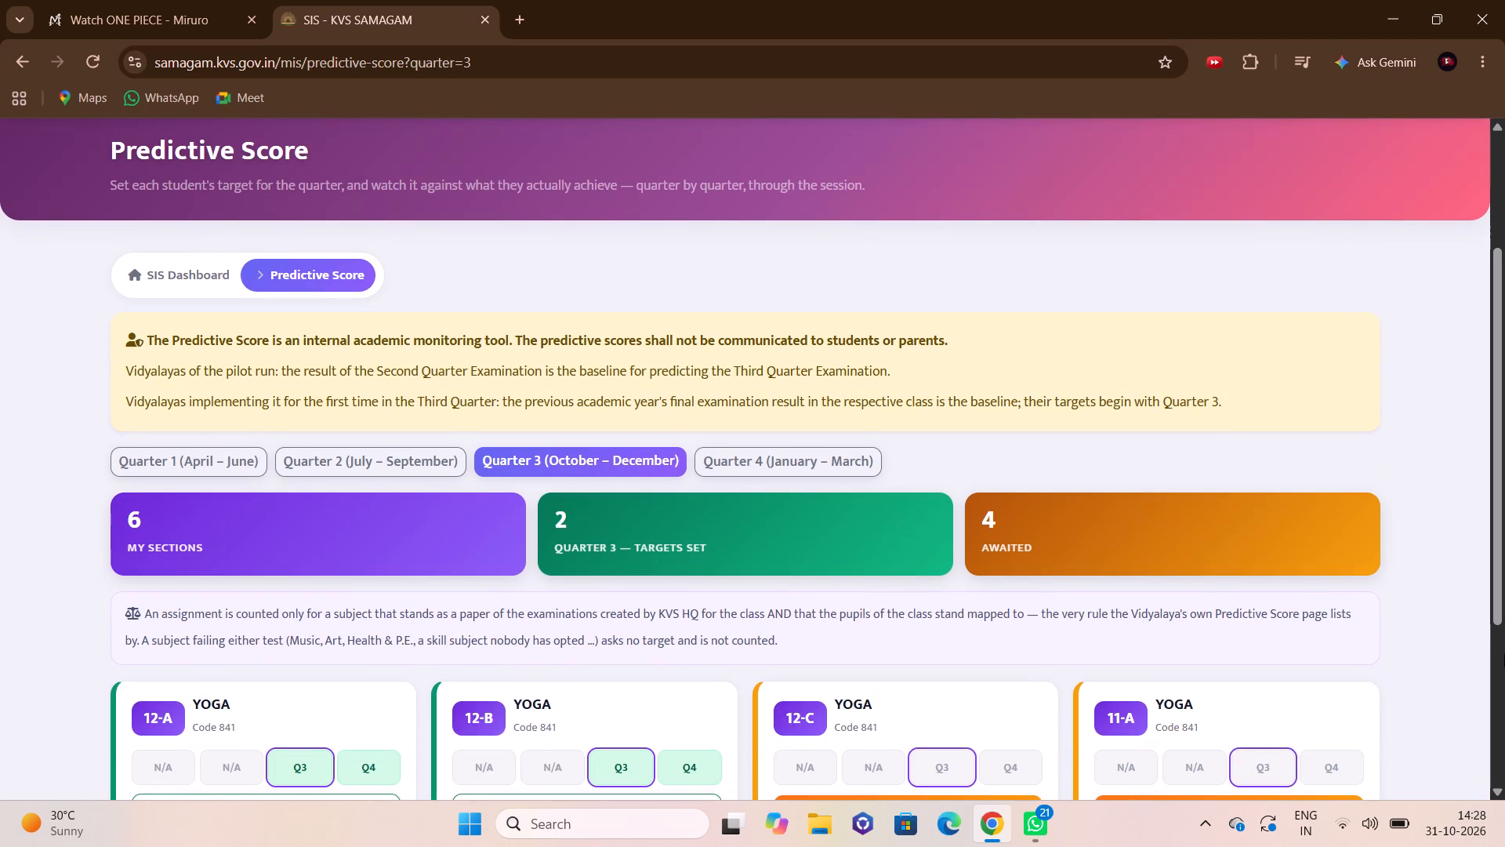
{"action": "left_click_drag", "start_coordinate": [1496, 529], "coordinate": [1497, 572]}
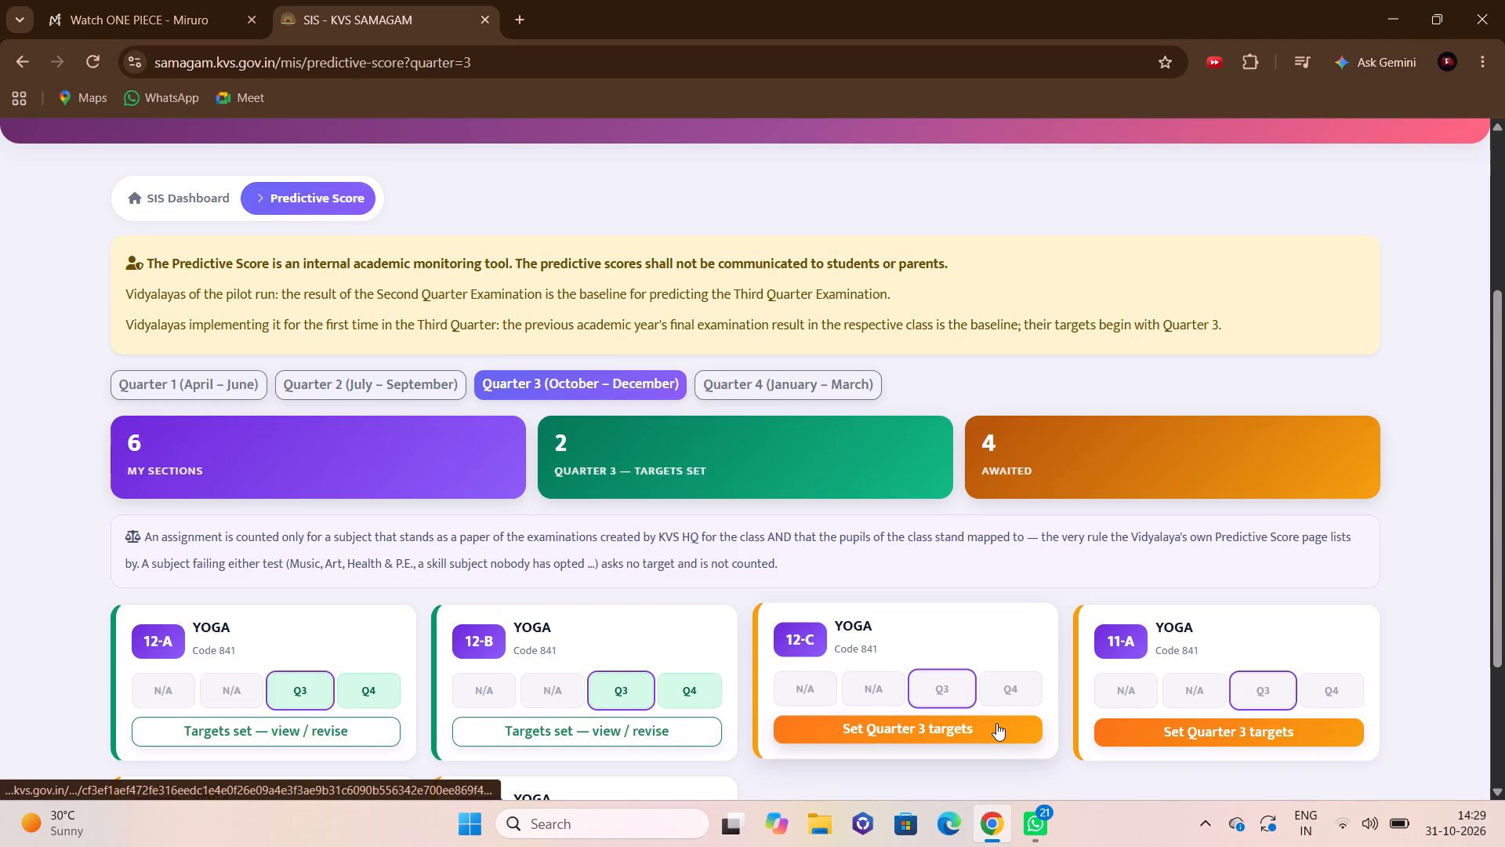
{"action": "left_click", "coordinate": [996, 723]}
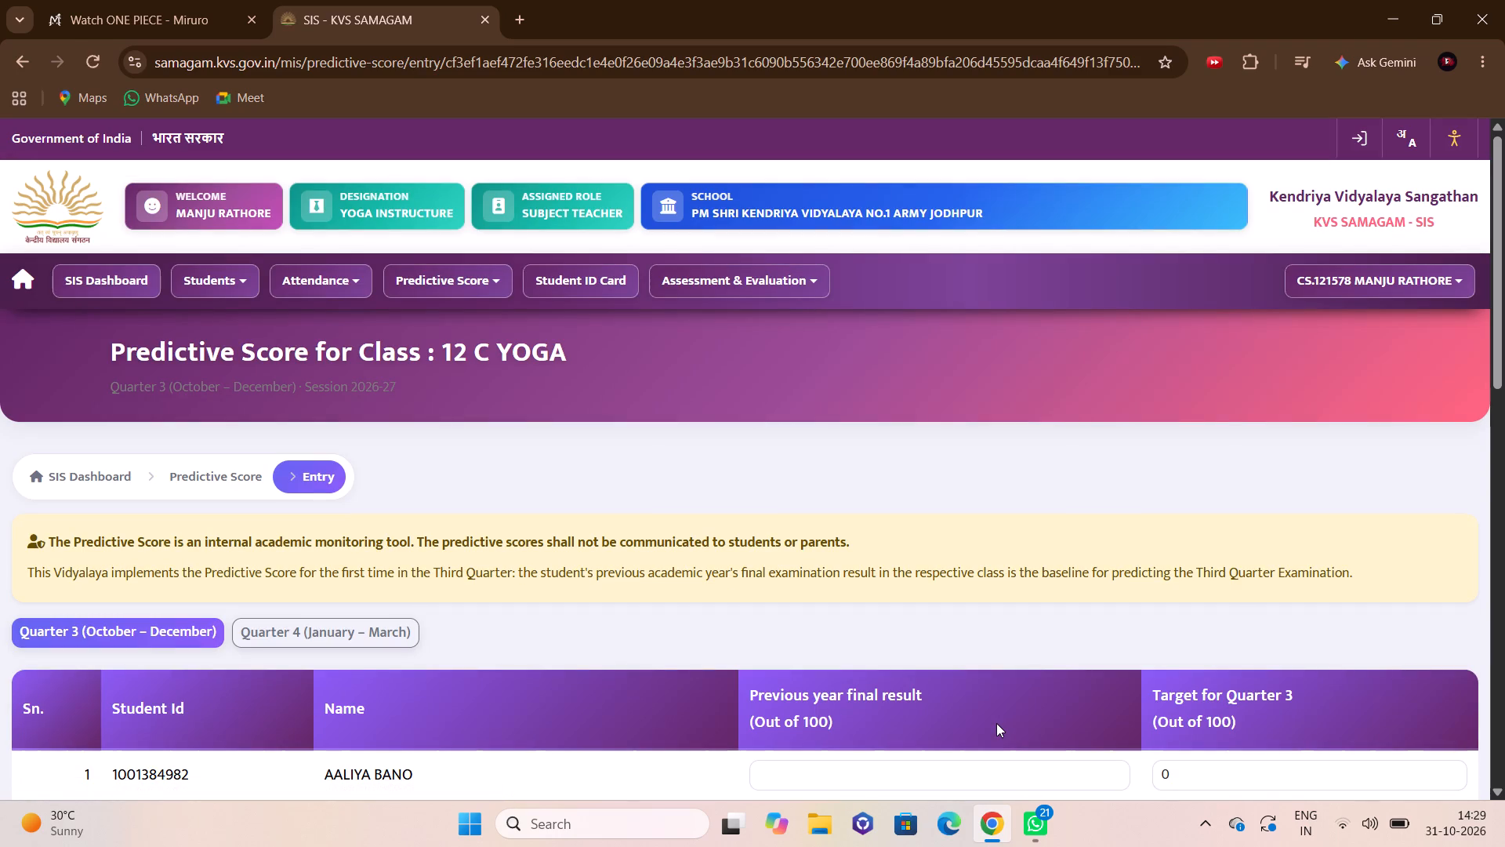
{"action": "scroll", "coordinate": [995, 754], "scroll_direction": "up", "scroll_amount": 2}
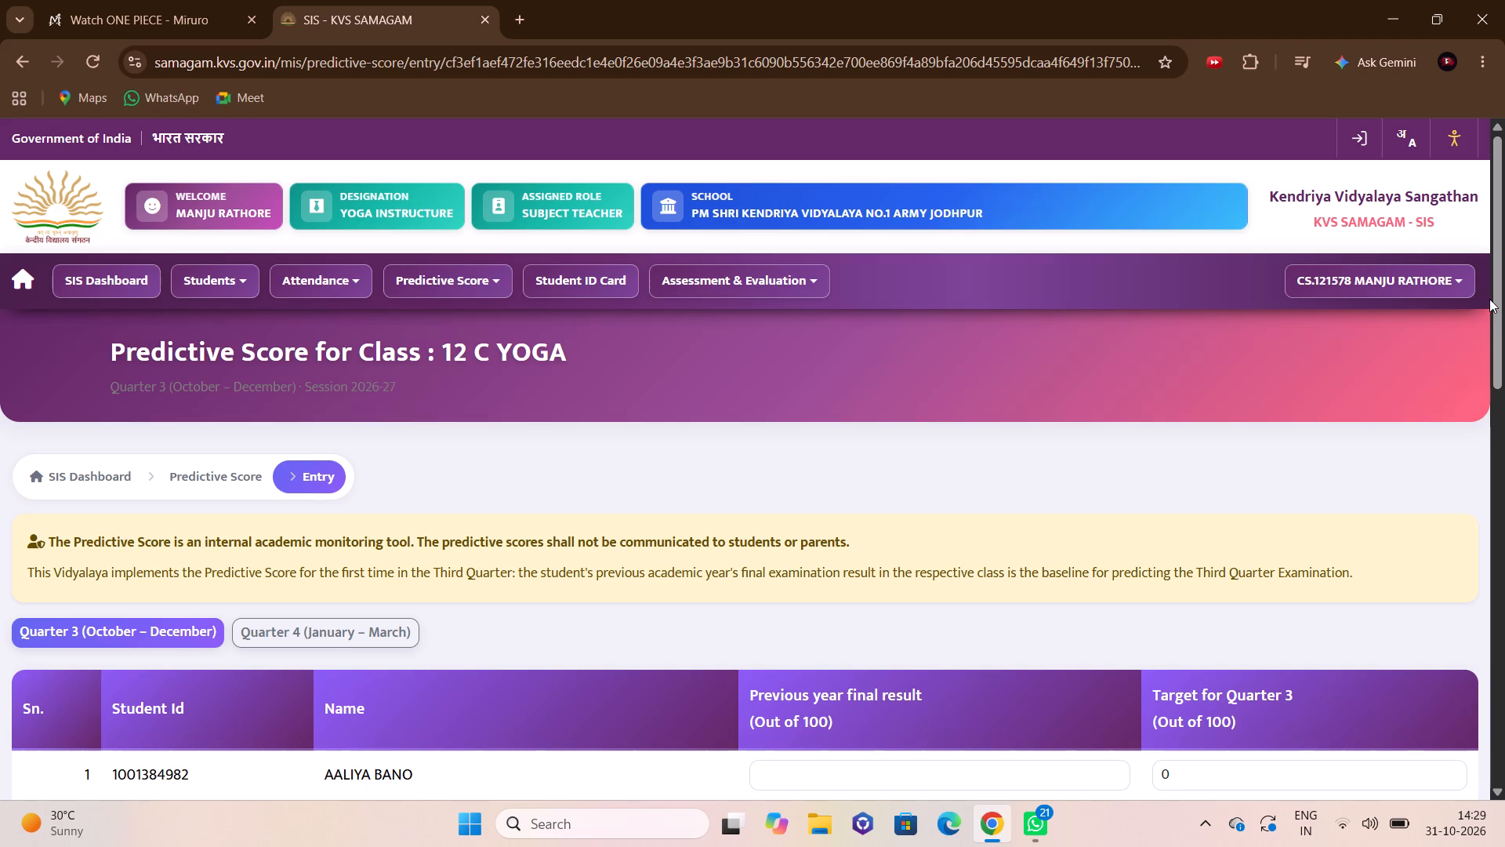
{"action": "left_click_drag", "start_coordinate": [1502, 313], "coordinate": [1502, 378]}
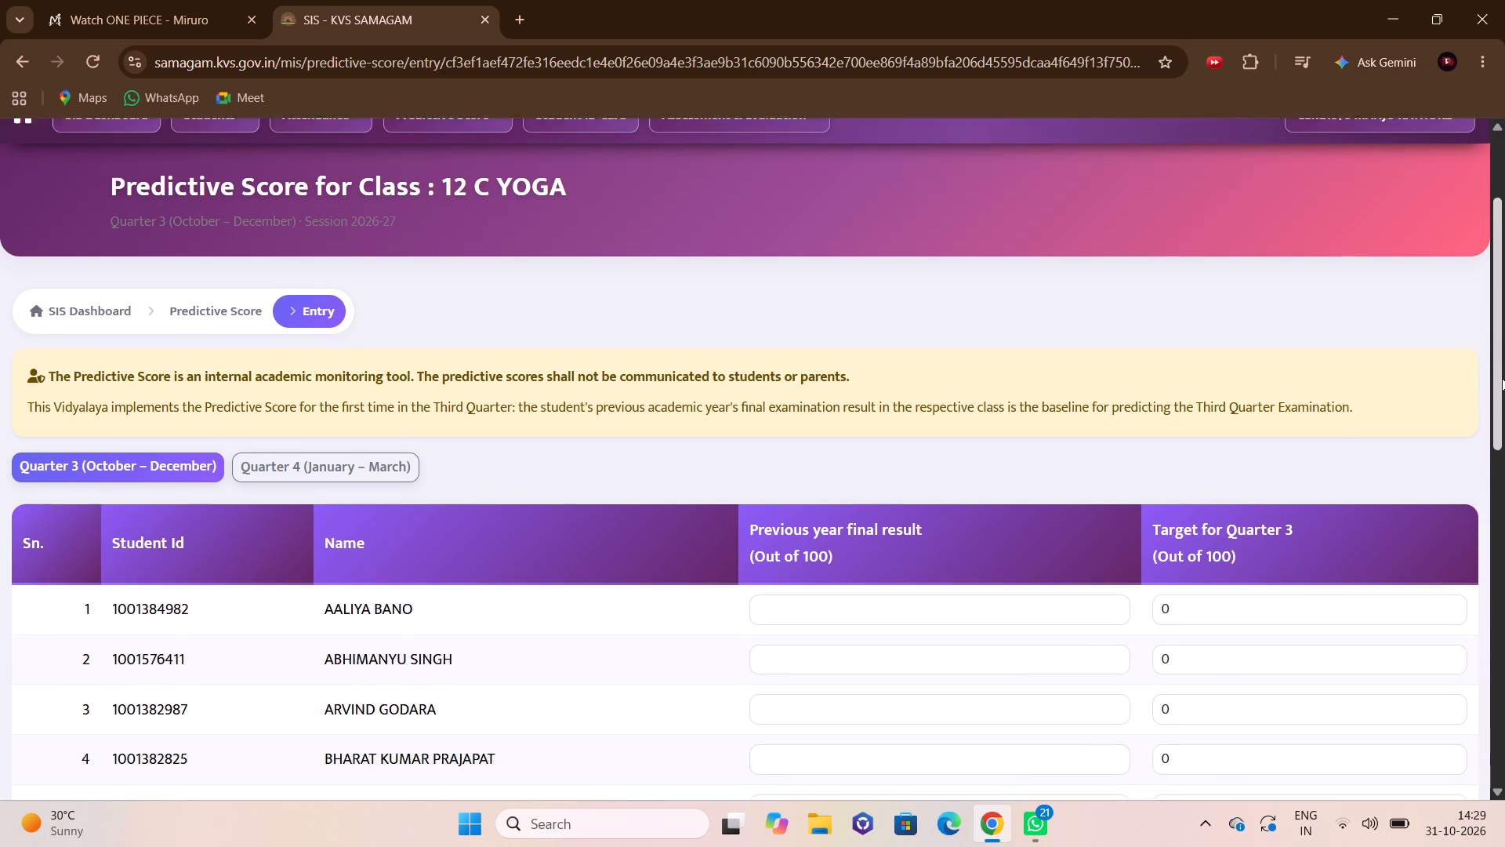
{"action": "left_click_drag", "start_coordinate": [1502, 378], "coordinate": [1499, 426]}
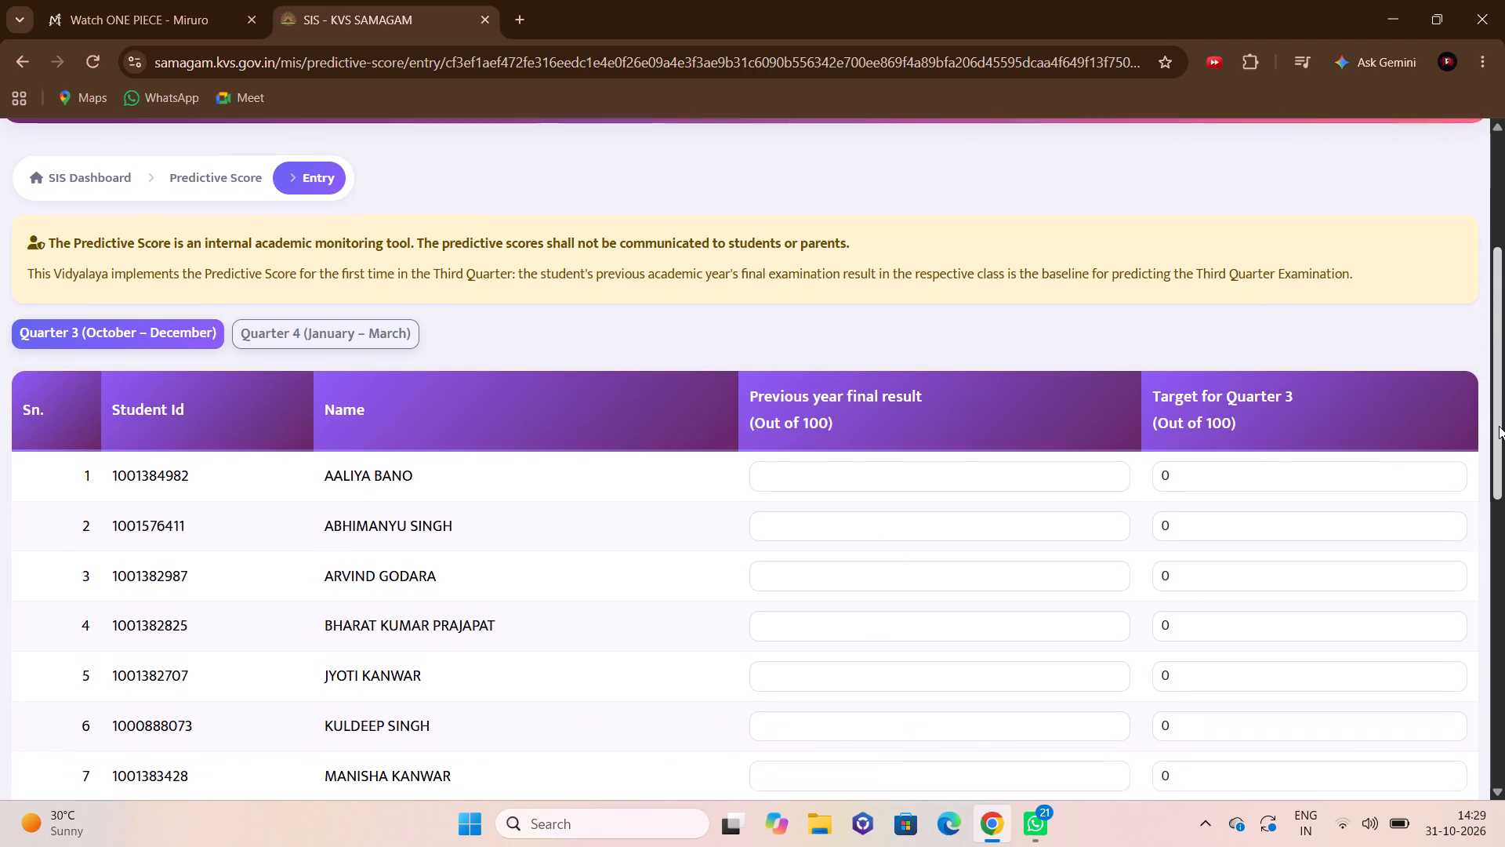
{"action": "left_click_drag", "start_coordinate": [1499, 426], "coordinate": [1500, 460]}
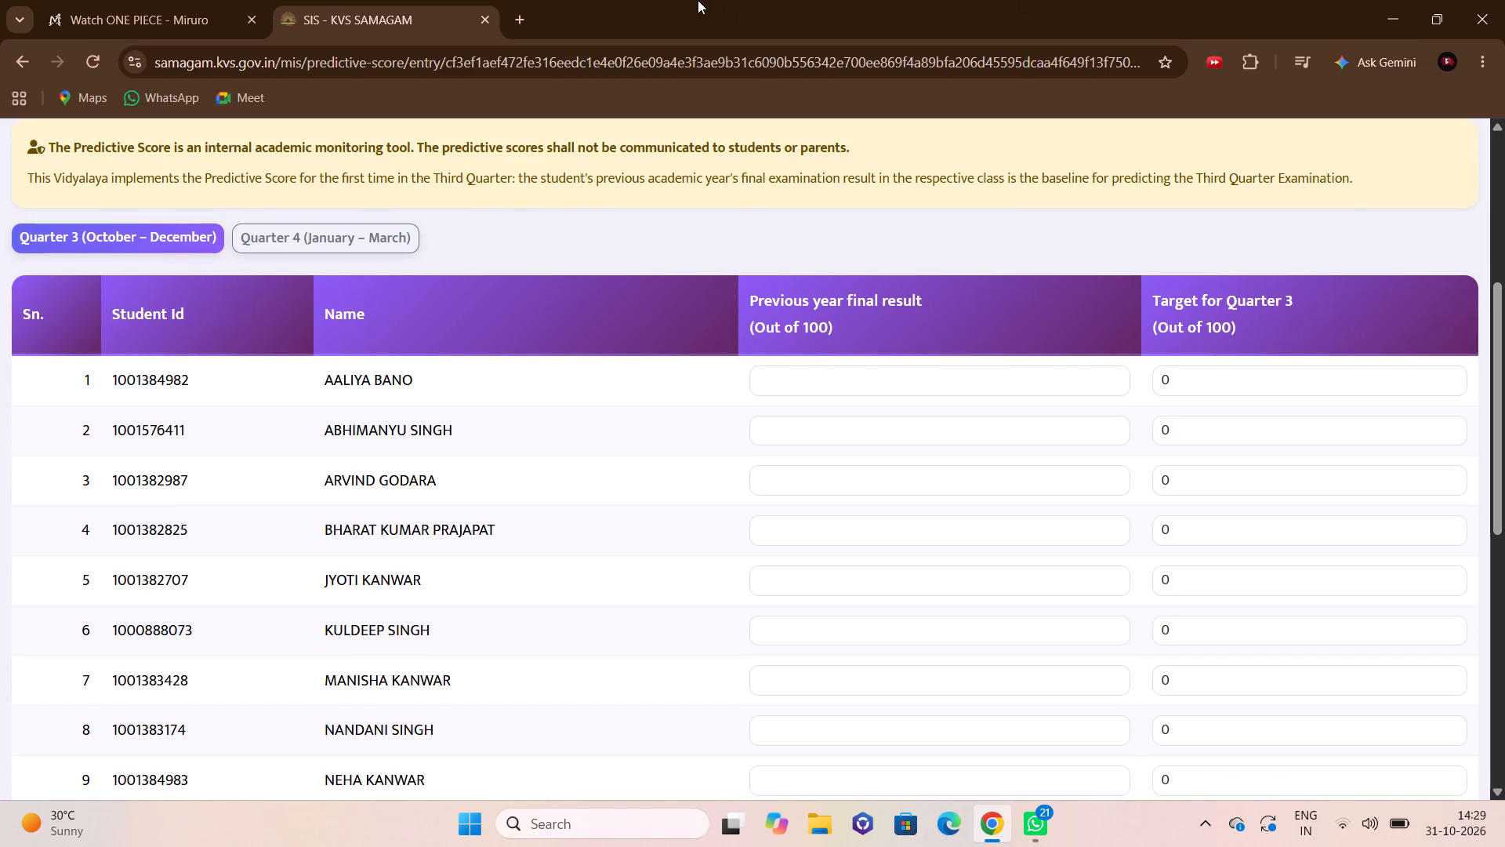
Close the Watch ONE PIECE browser tab and dismiss the WhatsApp notification.
{"action": "left_click", "coordinate": [248, 23]}
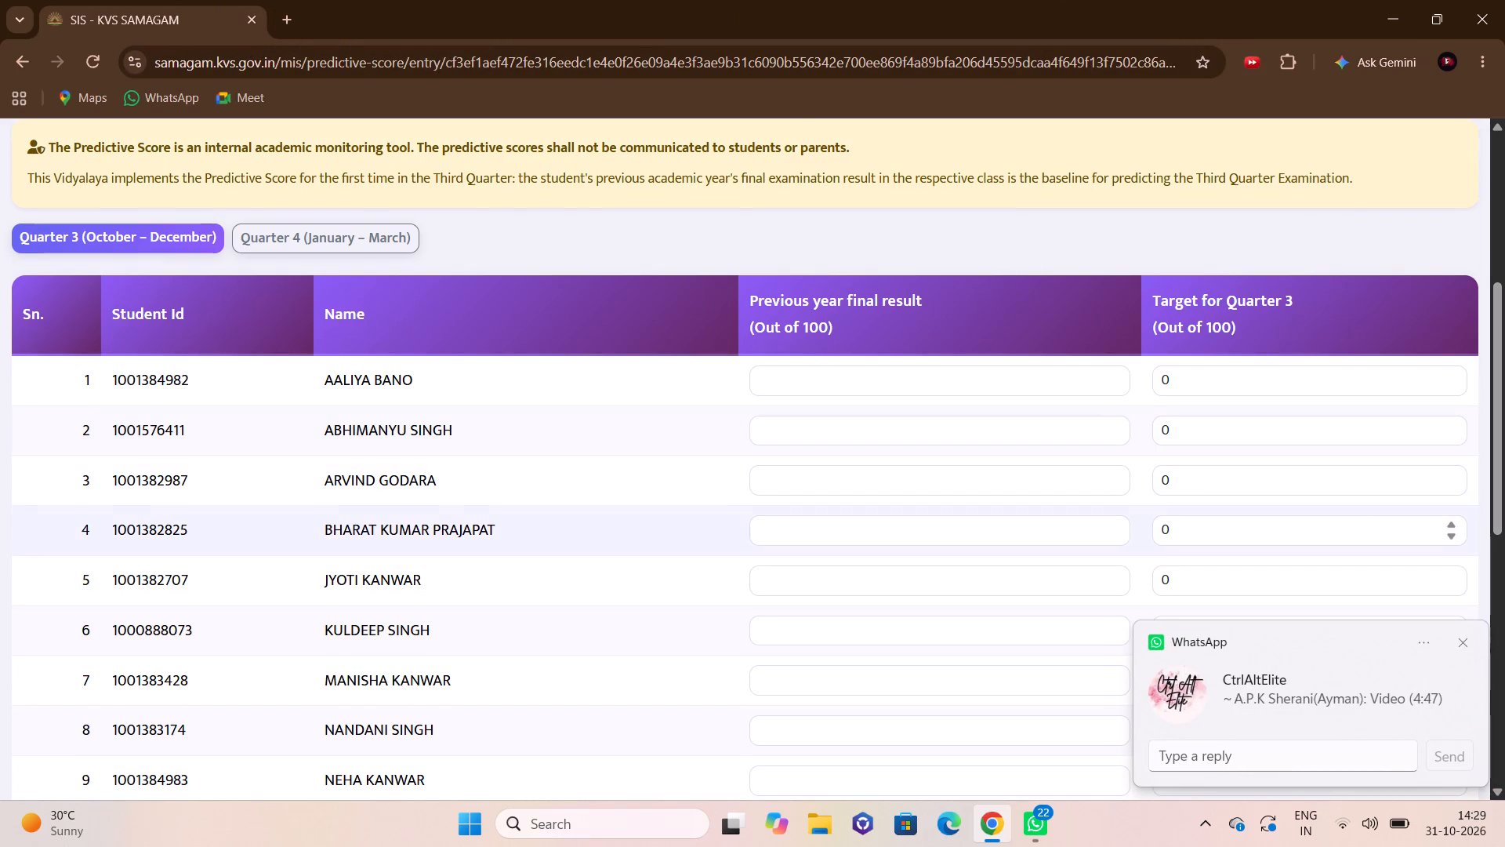
{"action": "left_click", "coordinate": [1466, 642]}
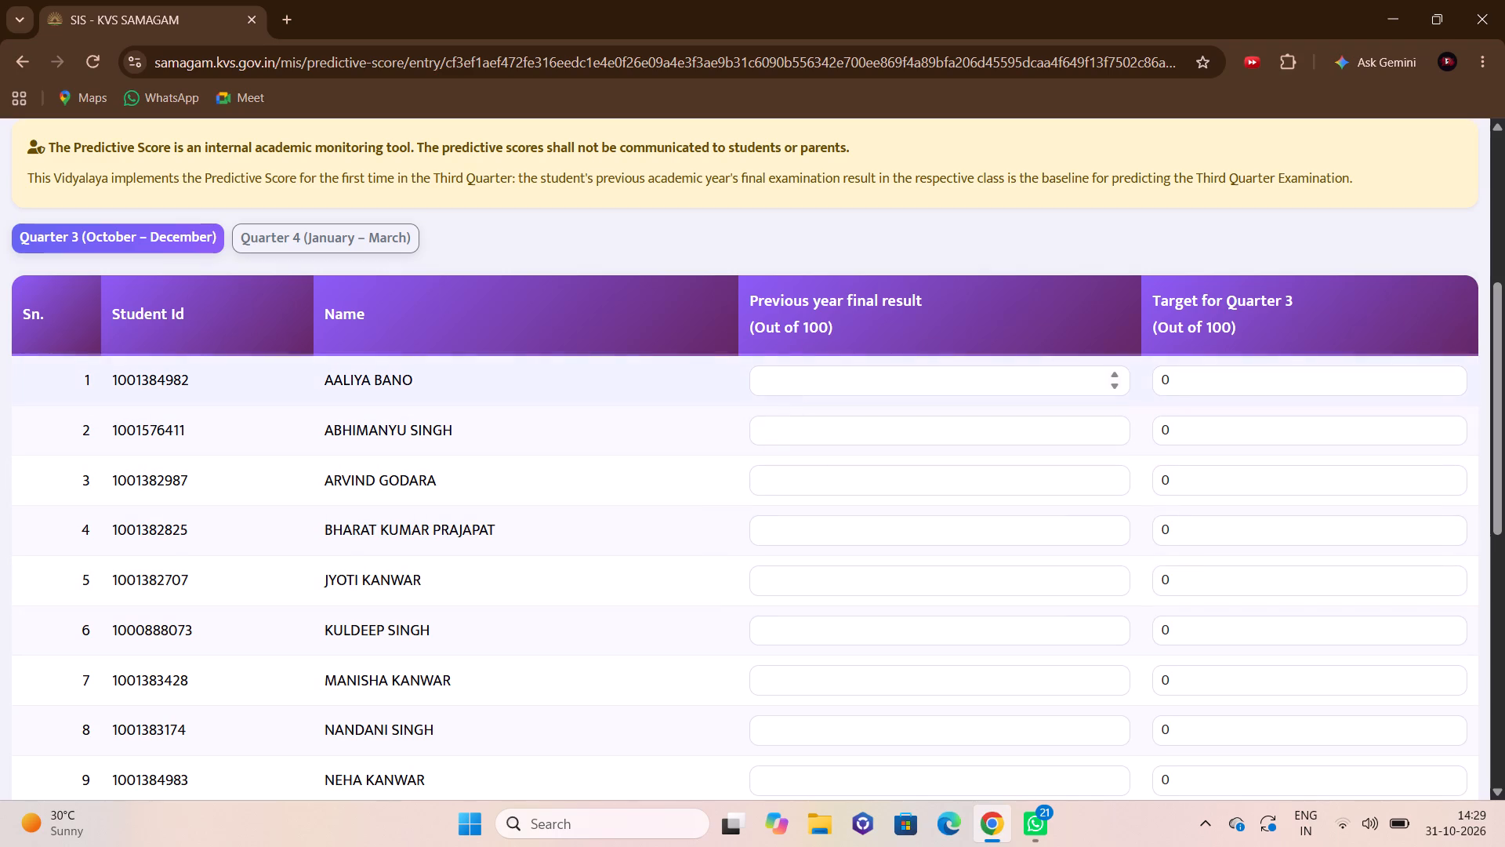
Set the previous year final results to 68 for the student in row 1 and 50 for the student in row 2.
{"action": "left_click", "coordinate": [808, 374]}
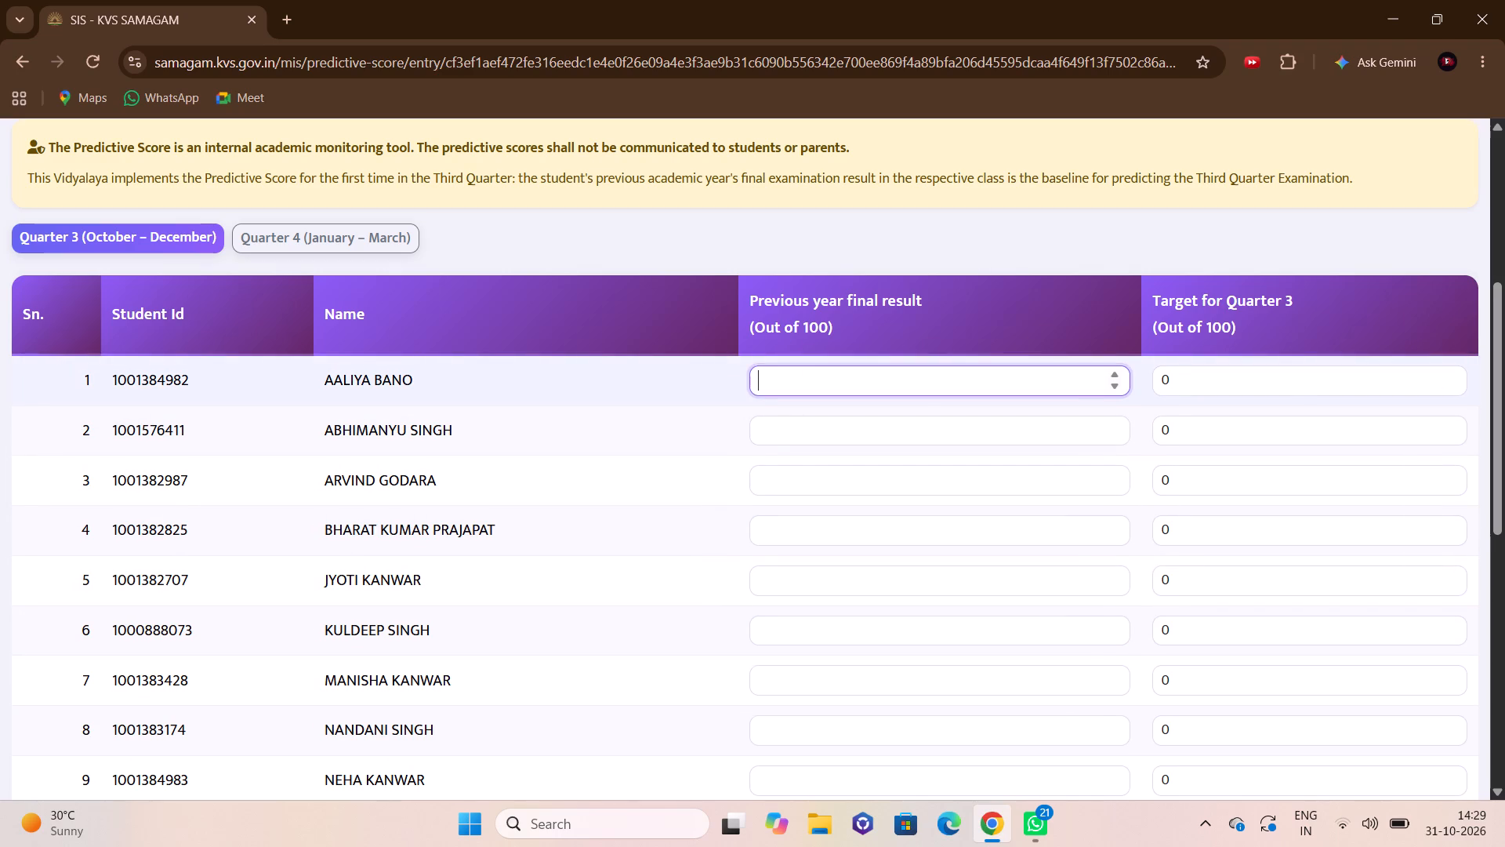
{"action": "key", "text": "Down"}
{"action": "key", "text": "Up"}
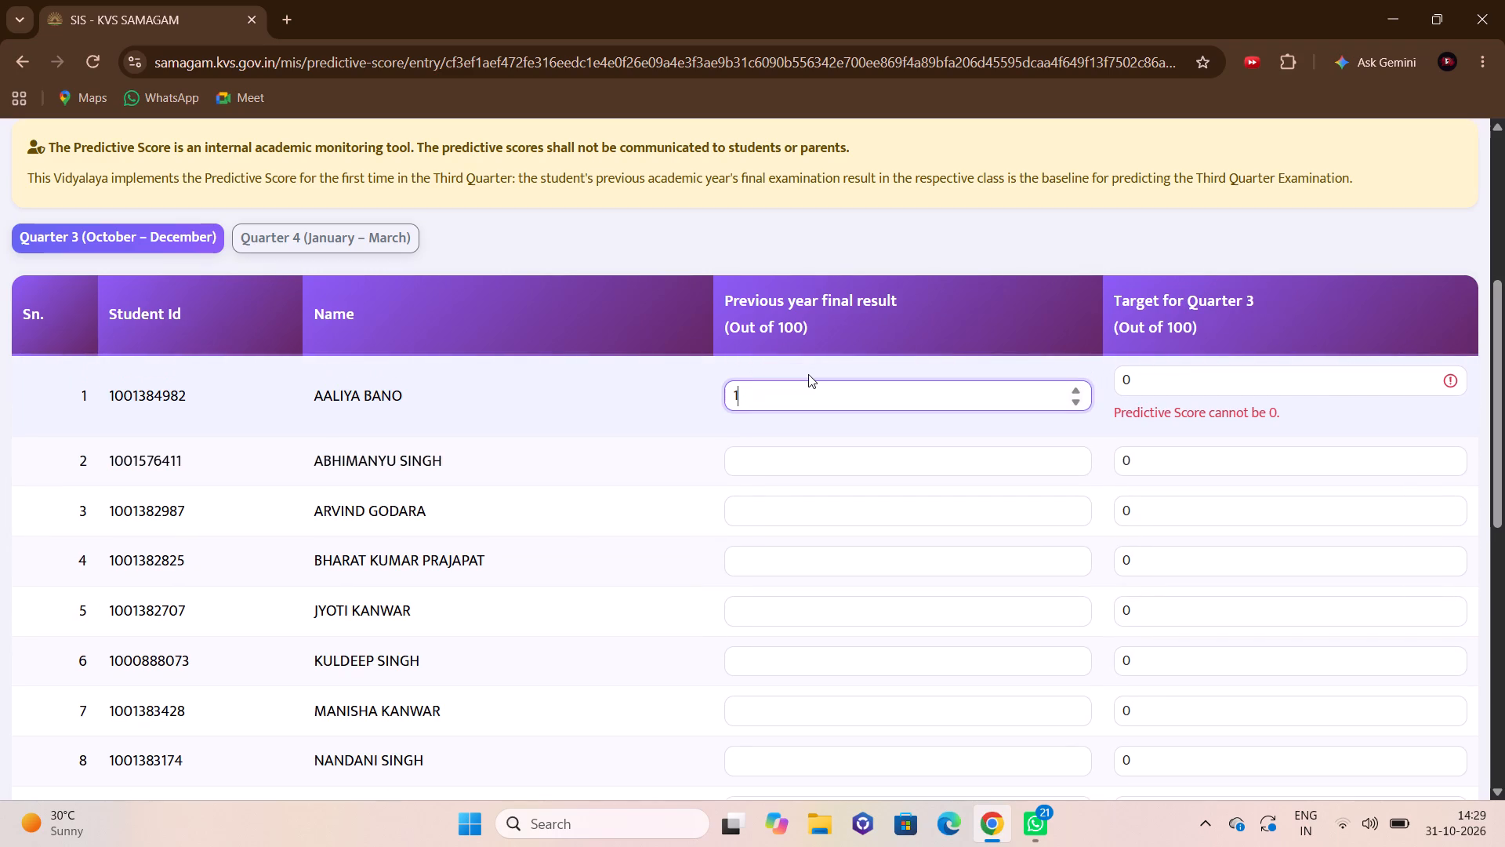
{"action": "key", "text": "Up"}
{"action": "key", "text": "BackSpace"}
{"action": "type", "text": "68"}
{"action": "key", "text": "Return"}
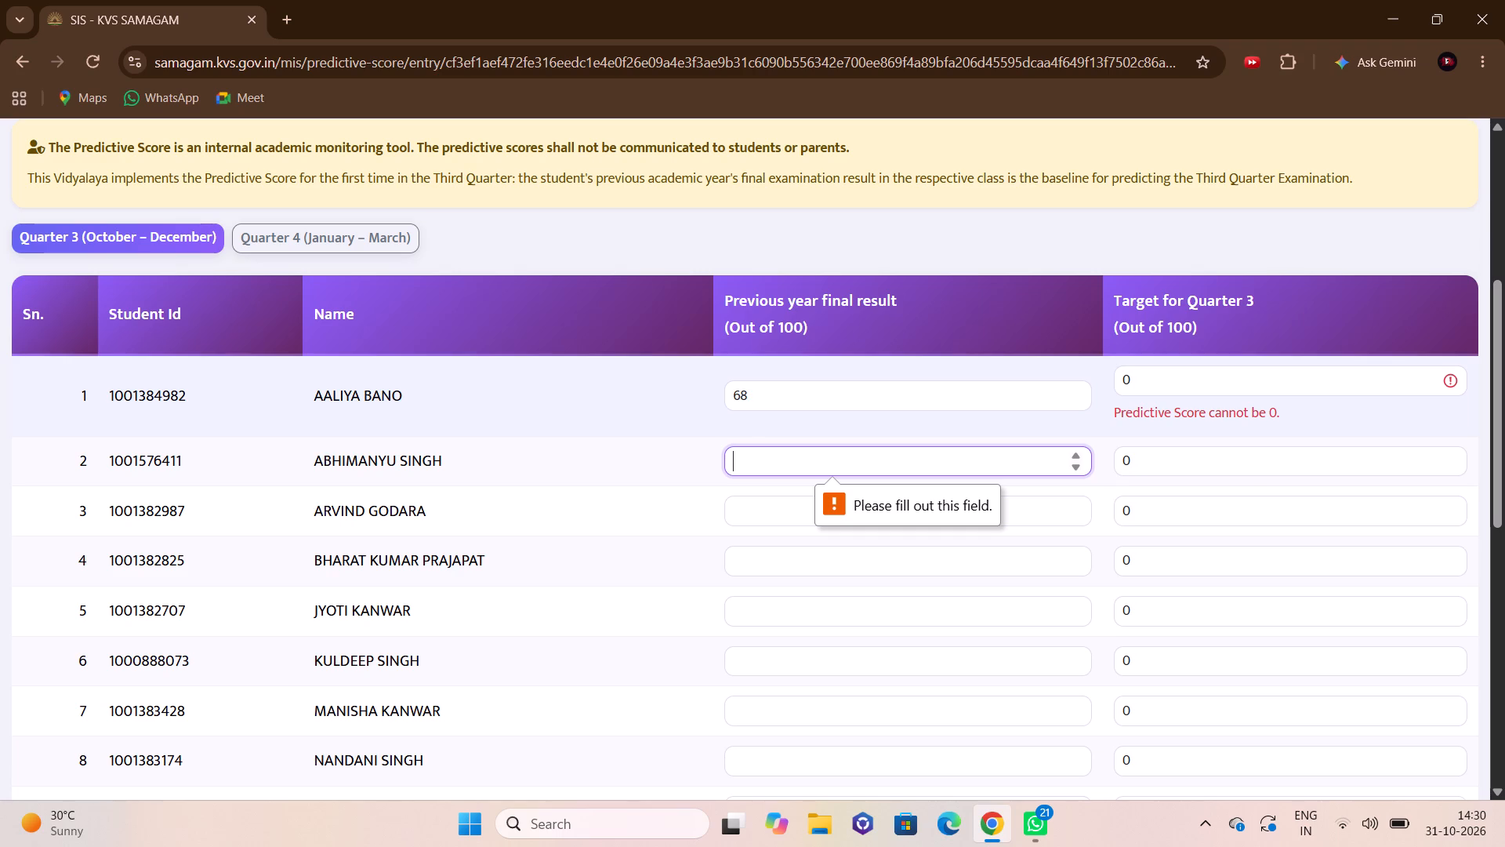
{"action": "type", "text": "49"}
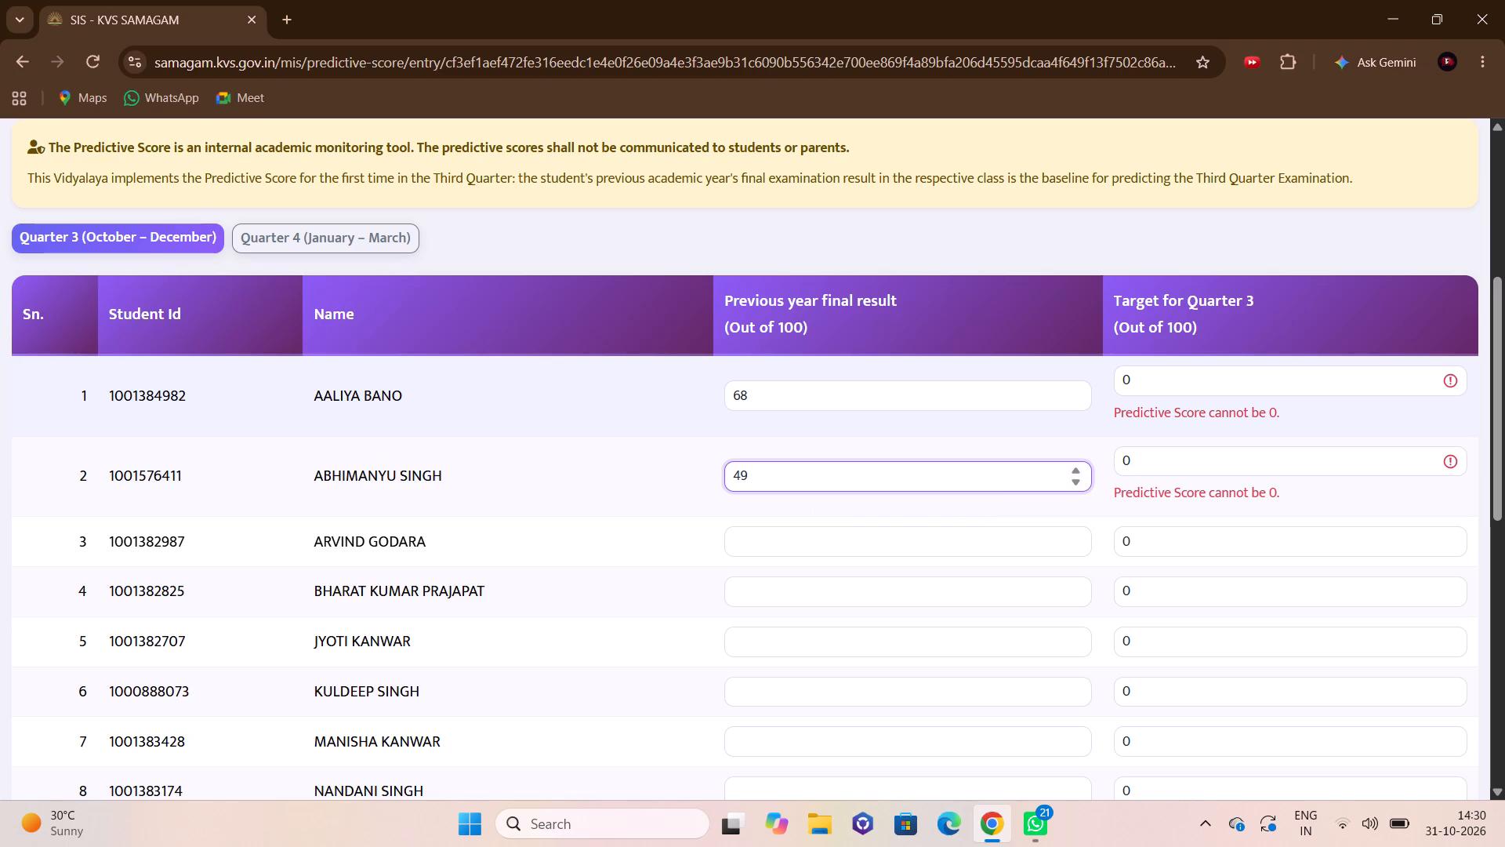
{"action": "key", "text": "BackSpace"}
{"action": "key", "text": "BackSpace"}
{"action": "key", "text": "5"}
{"action": "key", "text": "0"}
{"action": "key", "text": "Return"}
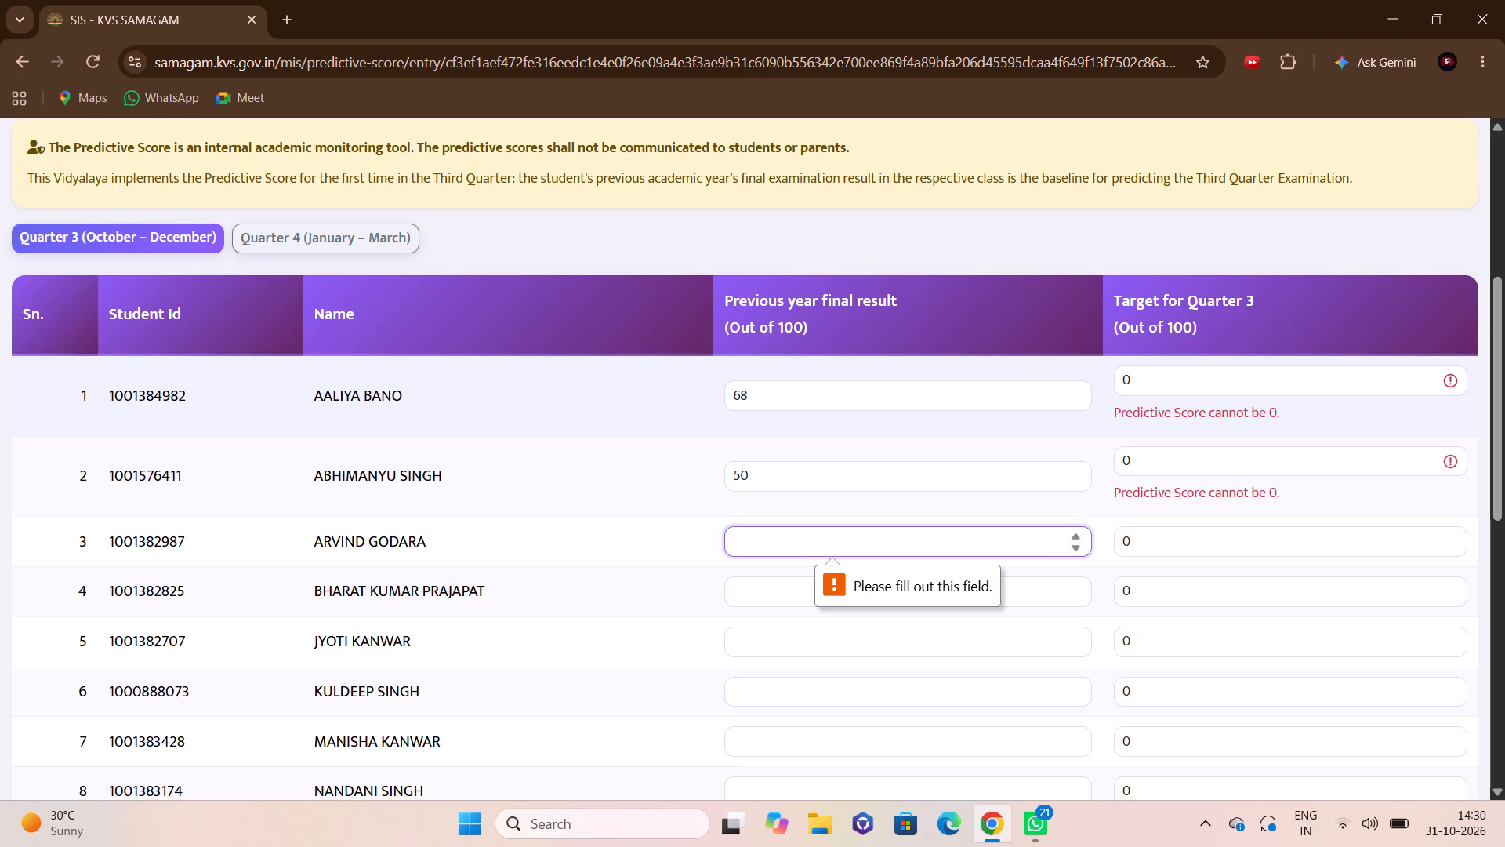
Set the previous year final results for the students in rows 3, 4 and 5 to 63, 50 and 67 respectively.
{"action": "type", "text": "63"}
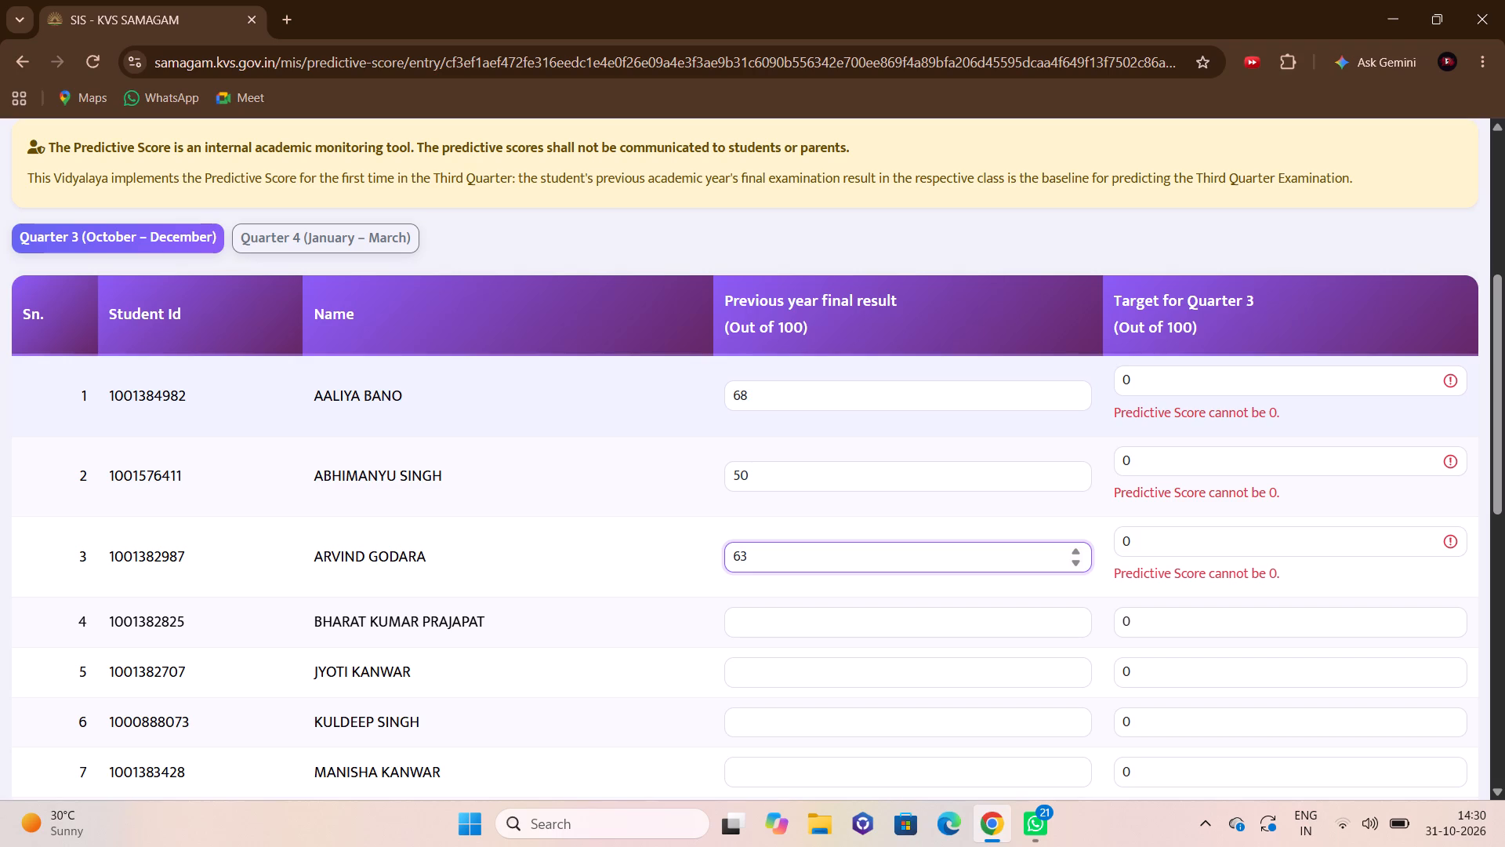
{"action": "key", "text": "Return"}
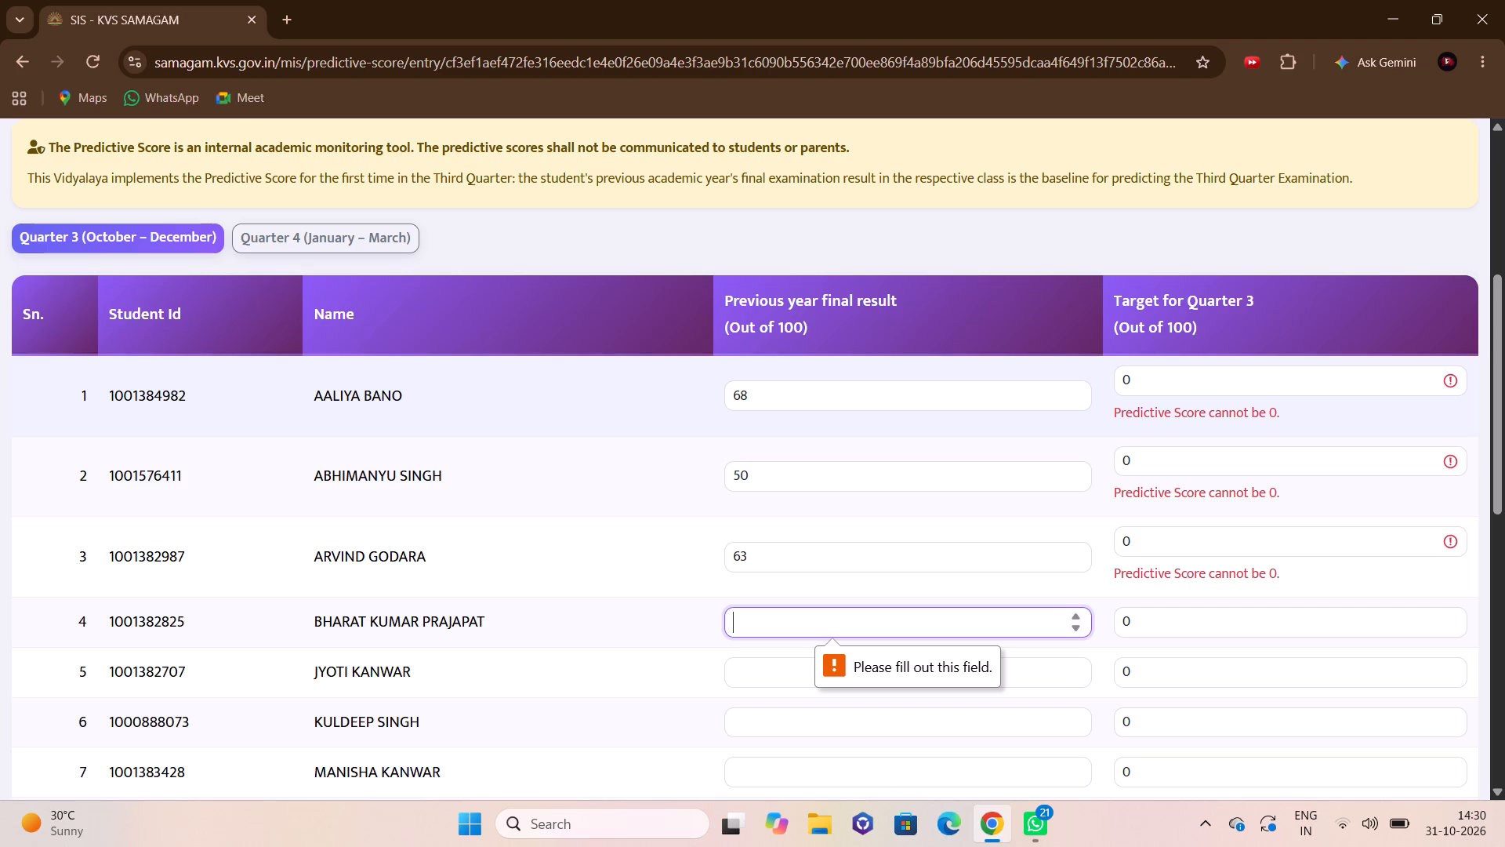
{"action": "type", "text": "50"}
{"action": "key", "text": "Return"}
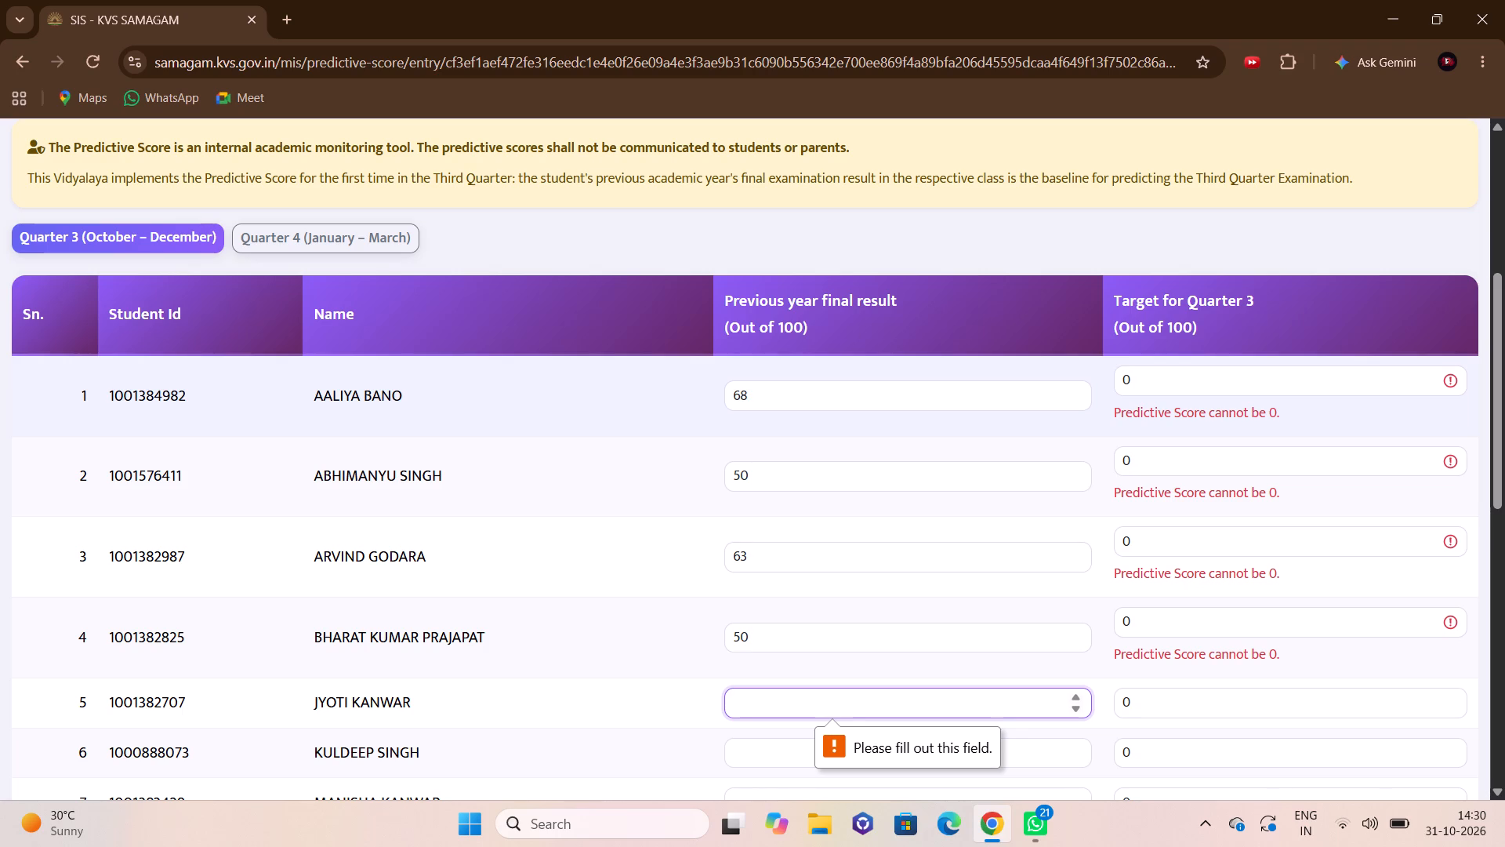
{"action": "type", "text": "67"}
{"action": "key", "text": "Return"}
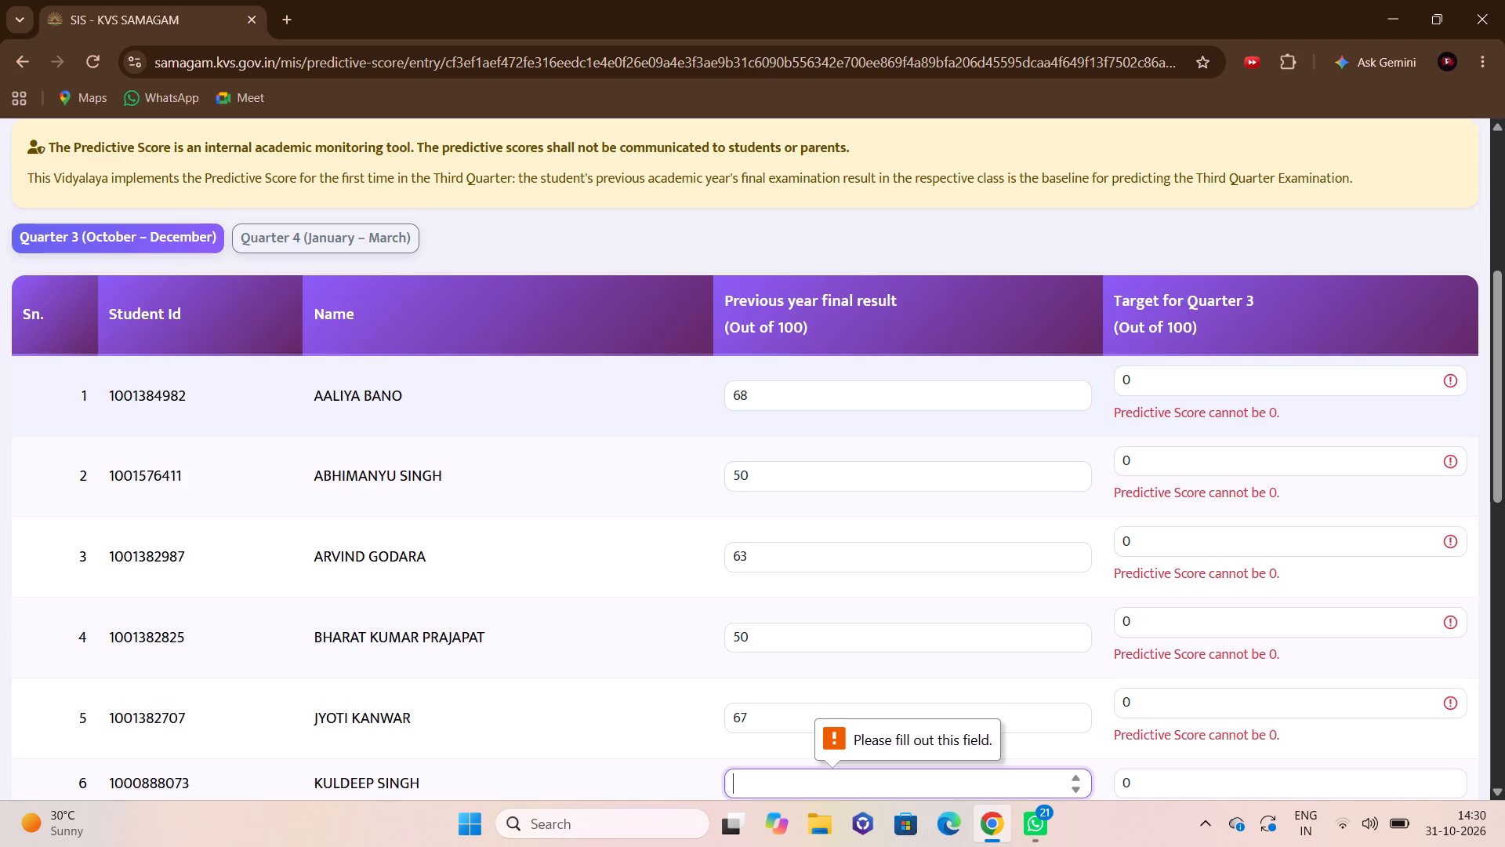
Set the previous year final result to 60 for the student in row 6 and dismiss the WhatsApp notification.
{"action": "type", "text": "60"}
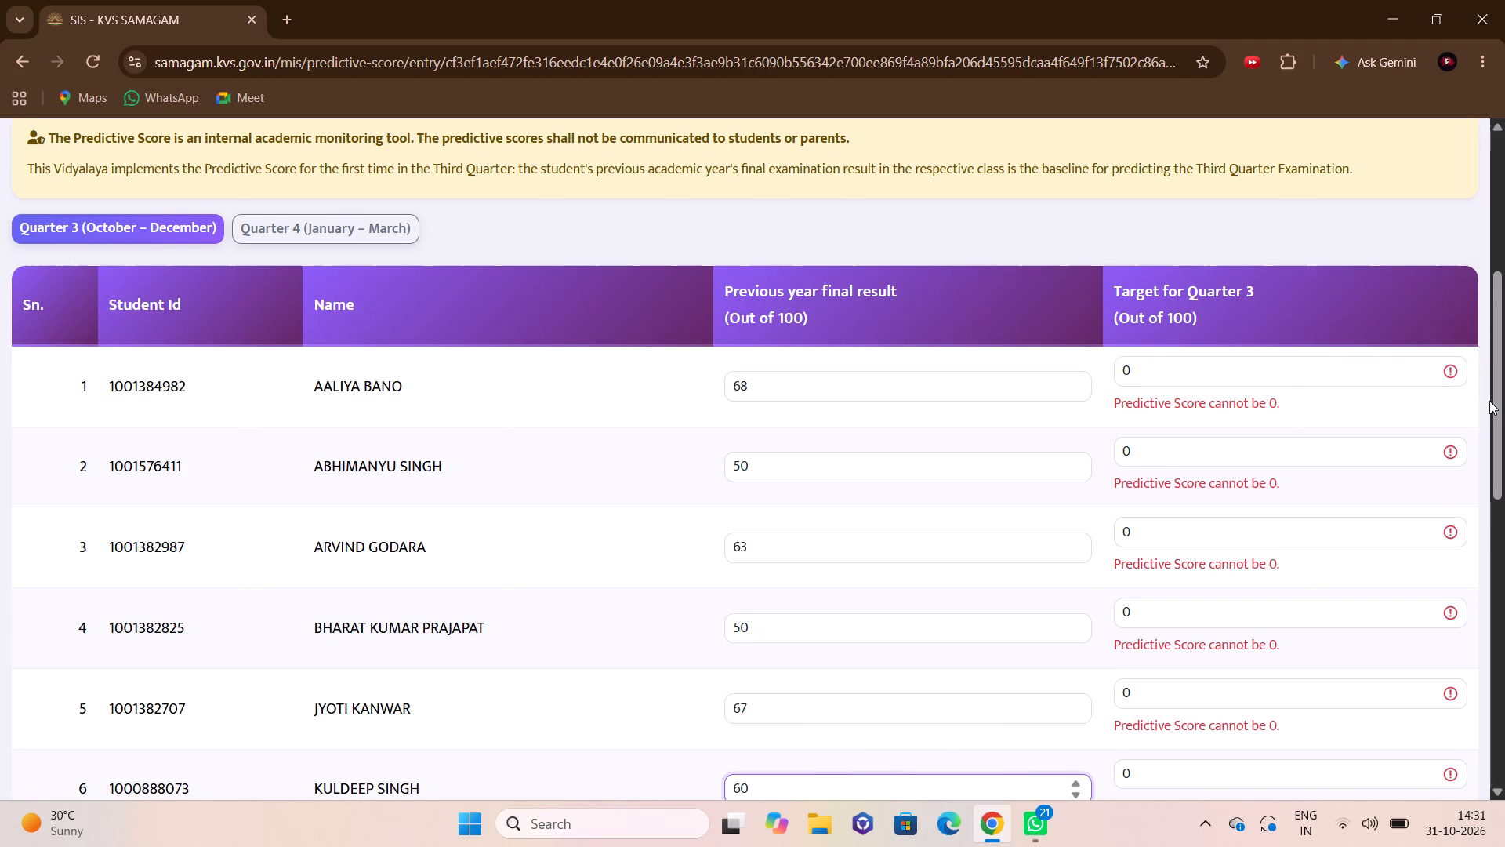
{"action": "left_click_drag", "start_coordinate": [1489, 401], "coordinate": [1504, 476]}
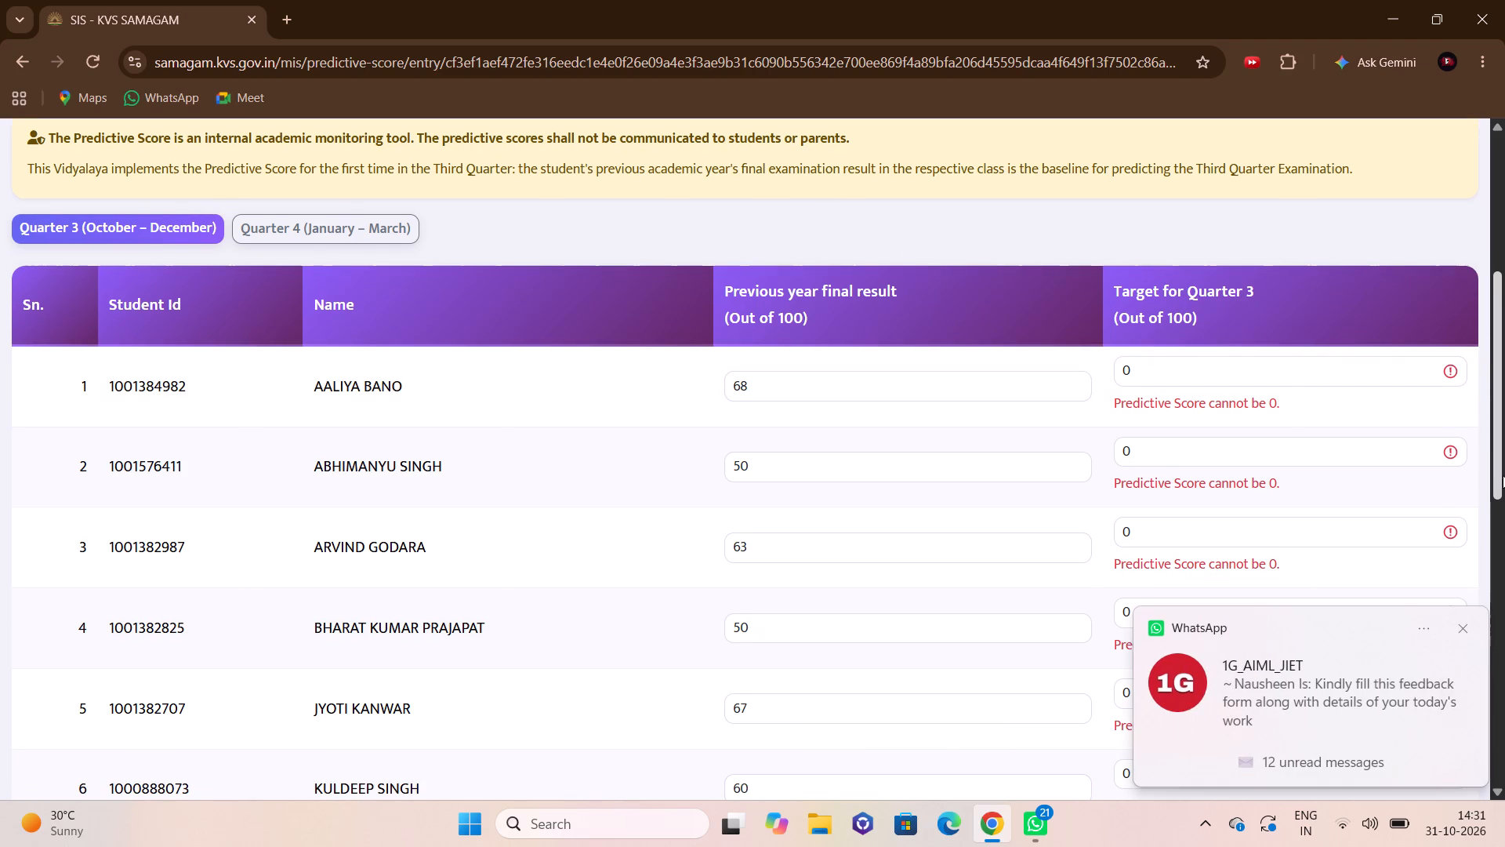
{"action": "left_click", "coordinate": [1460, 627]}
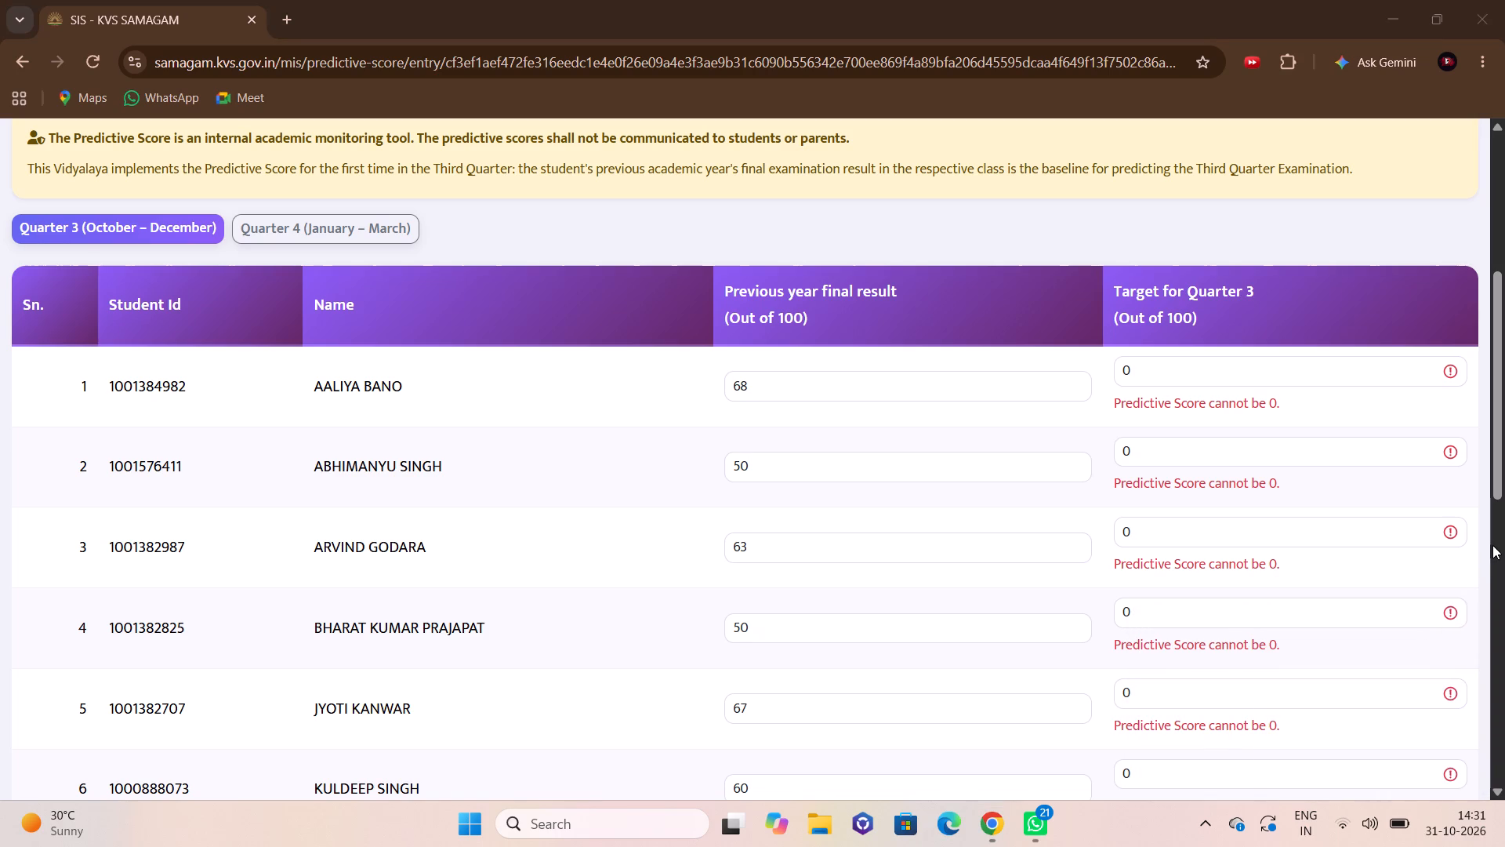
Set the previous year final results to 85 for the student in row 7 and 69 for the student in row 8.
{"action": "left_click_drag", "start_coordinate": [1494, 491], "coordinate": [1496, 571]}
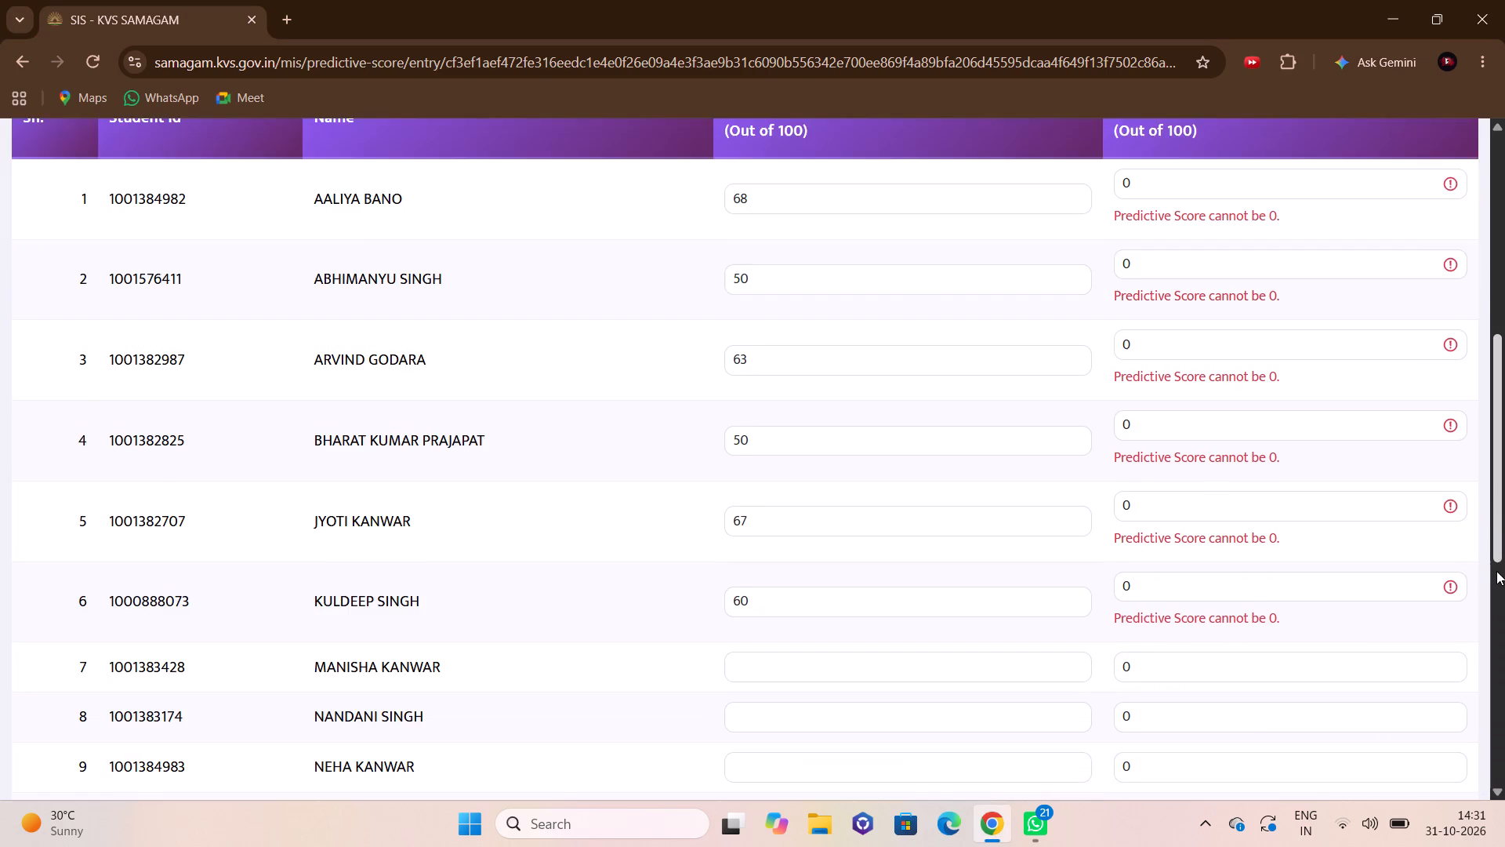
{"action": "left_click_drag", "start_coordinate": [1496, 571], "coordinate": [1504, 663]}
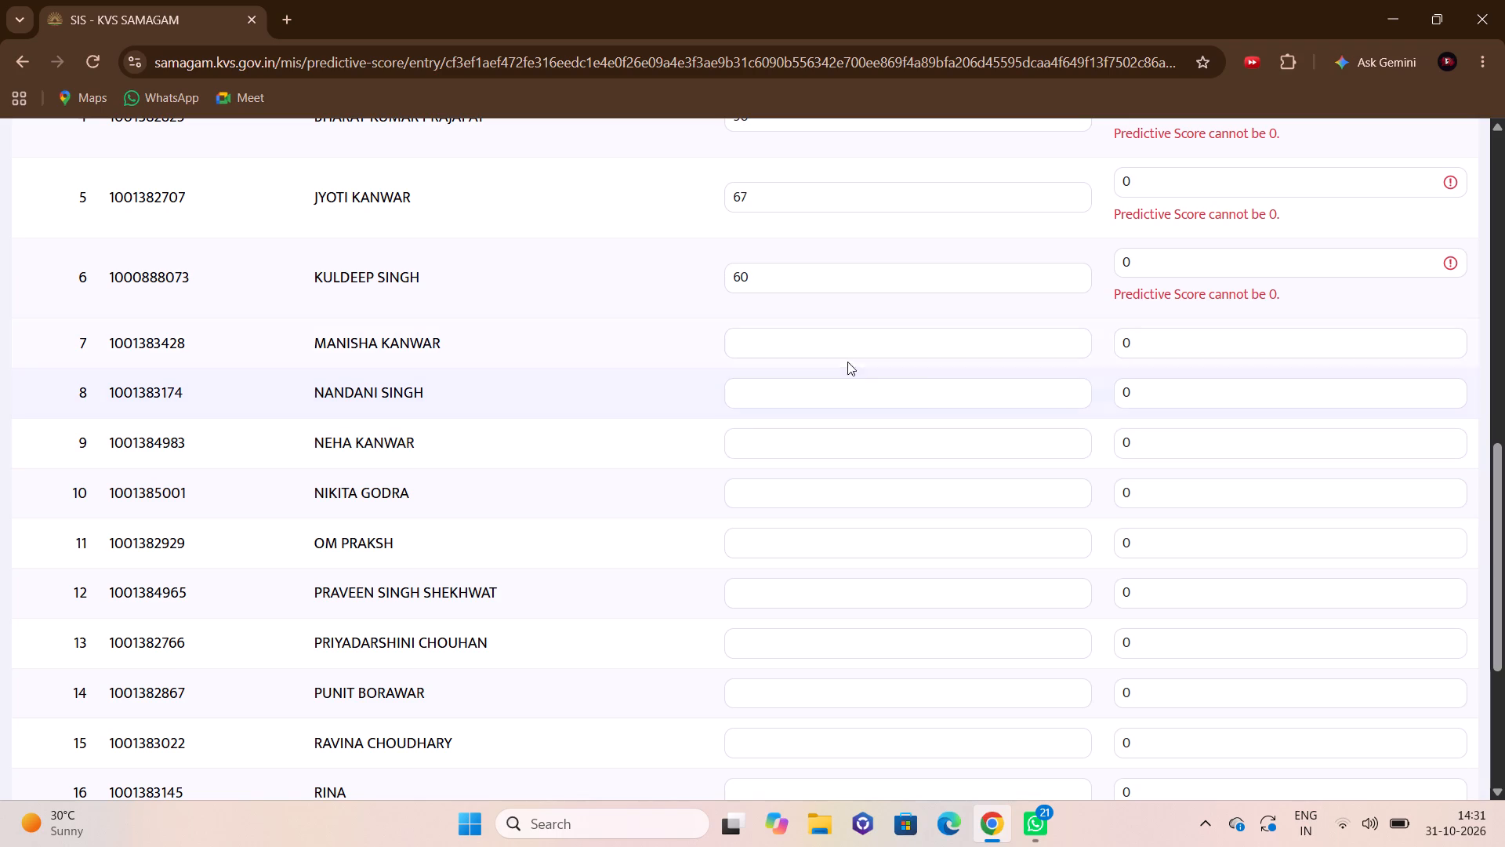
{"action": "left_click", "coordinate": [824, 351]}
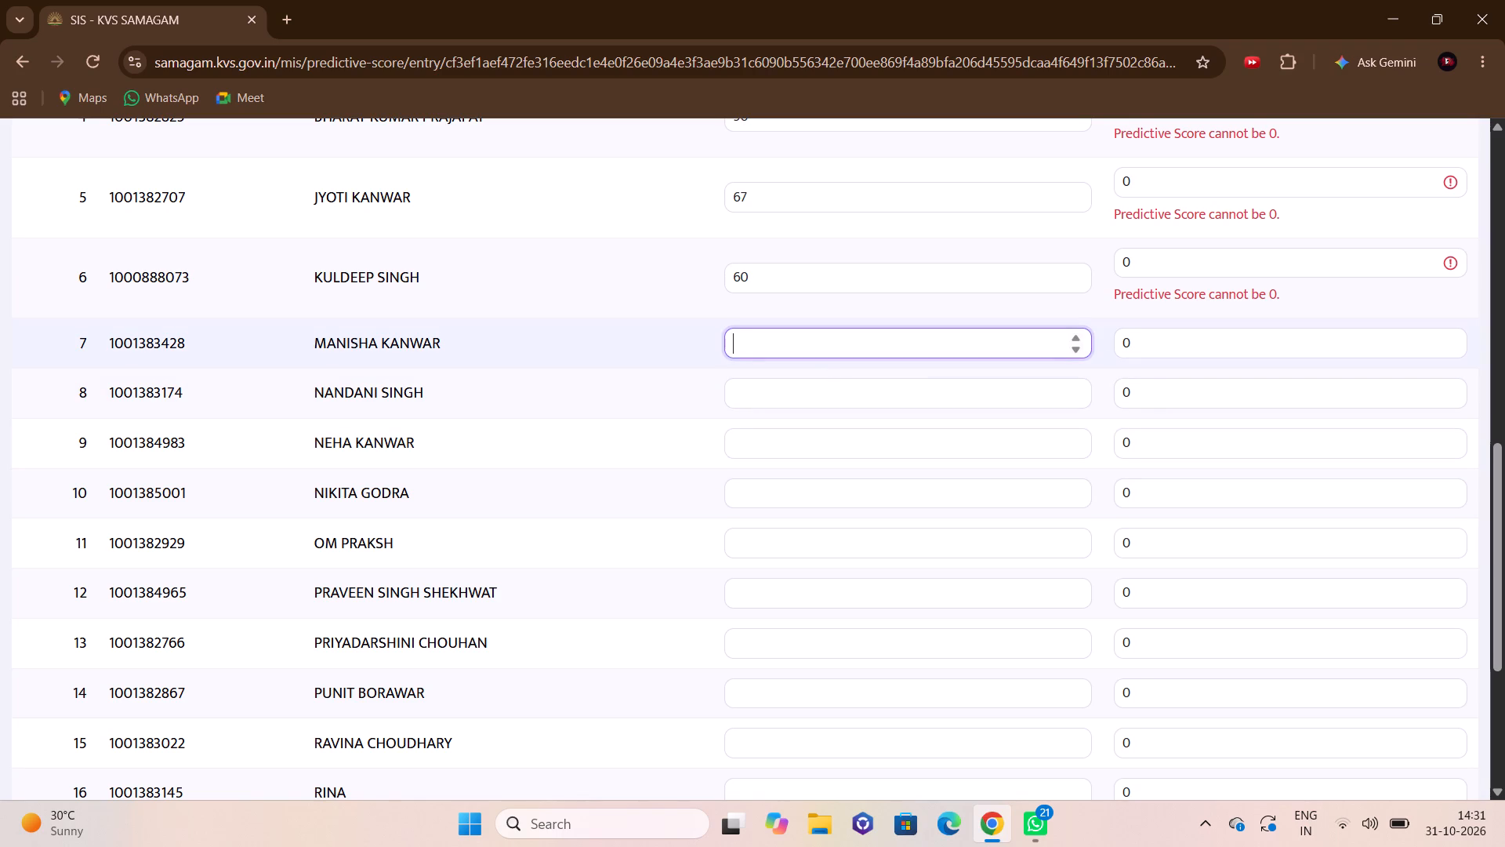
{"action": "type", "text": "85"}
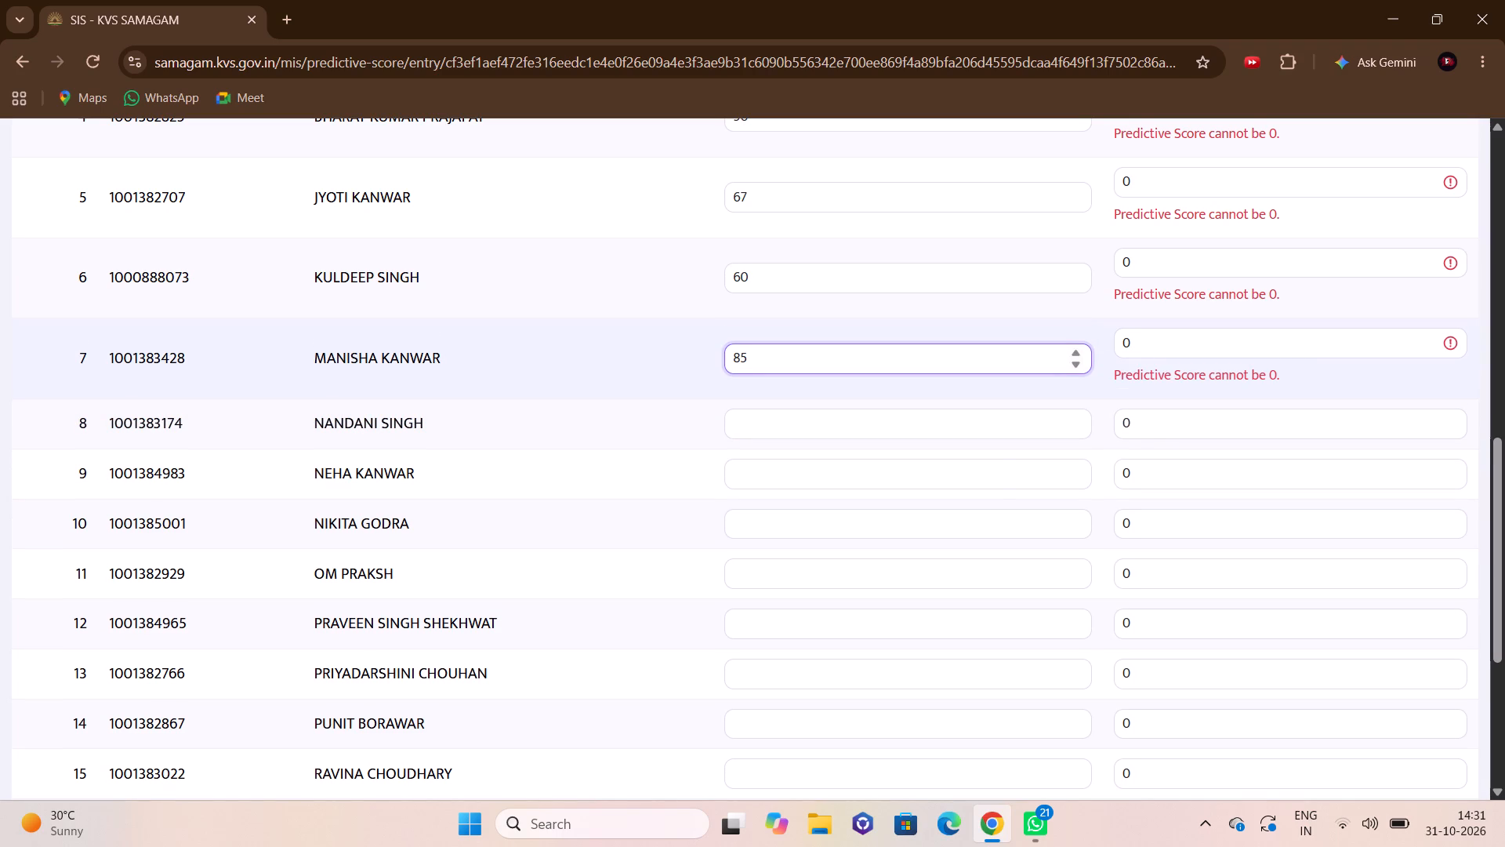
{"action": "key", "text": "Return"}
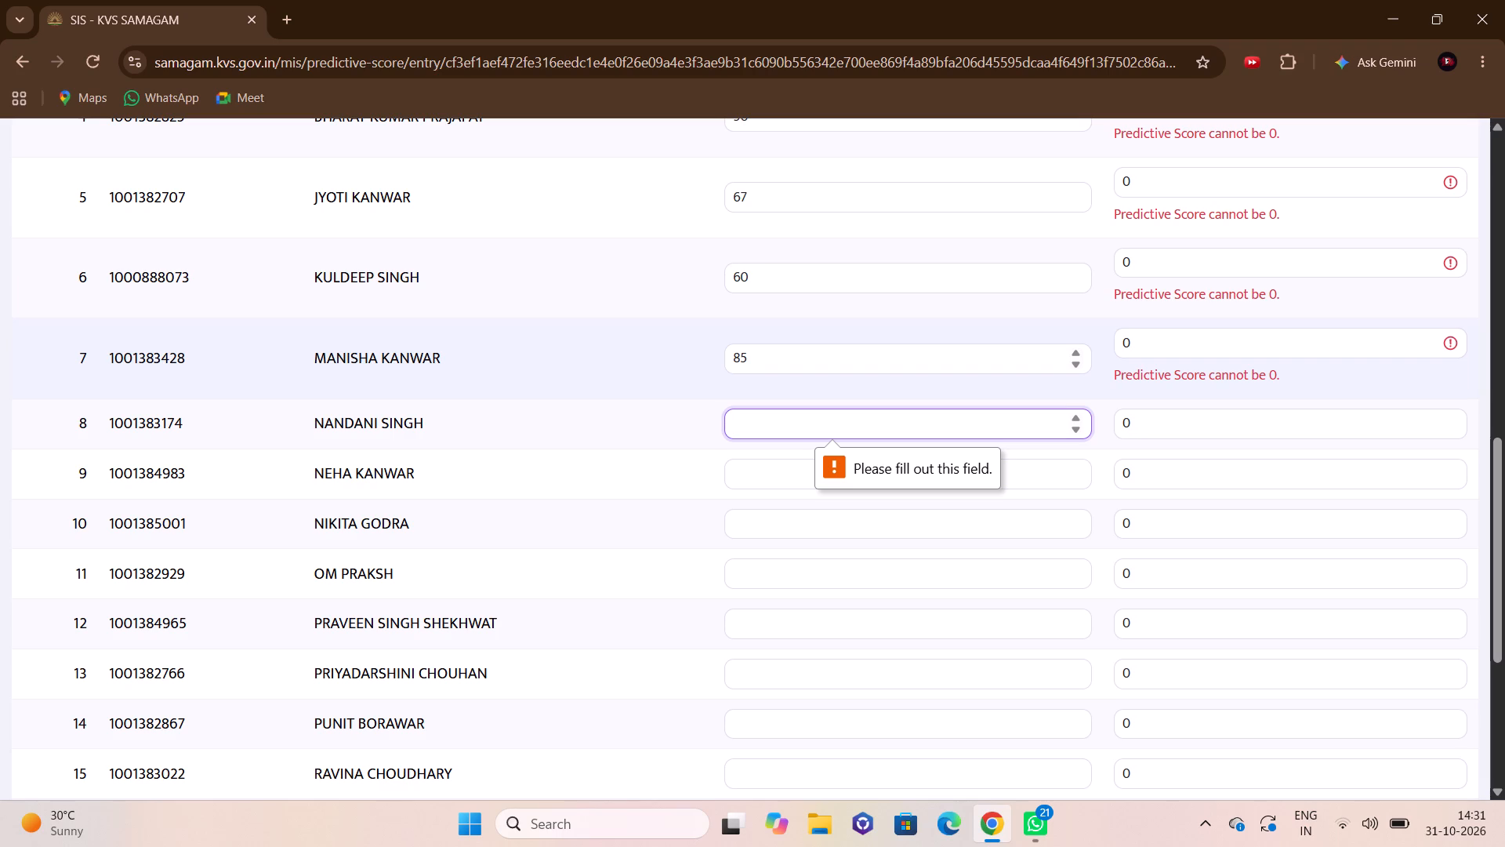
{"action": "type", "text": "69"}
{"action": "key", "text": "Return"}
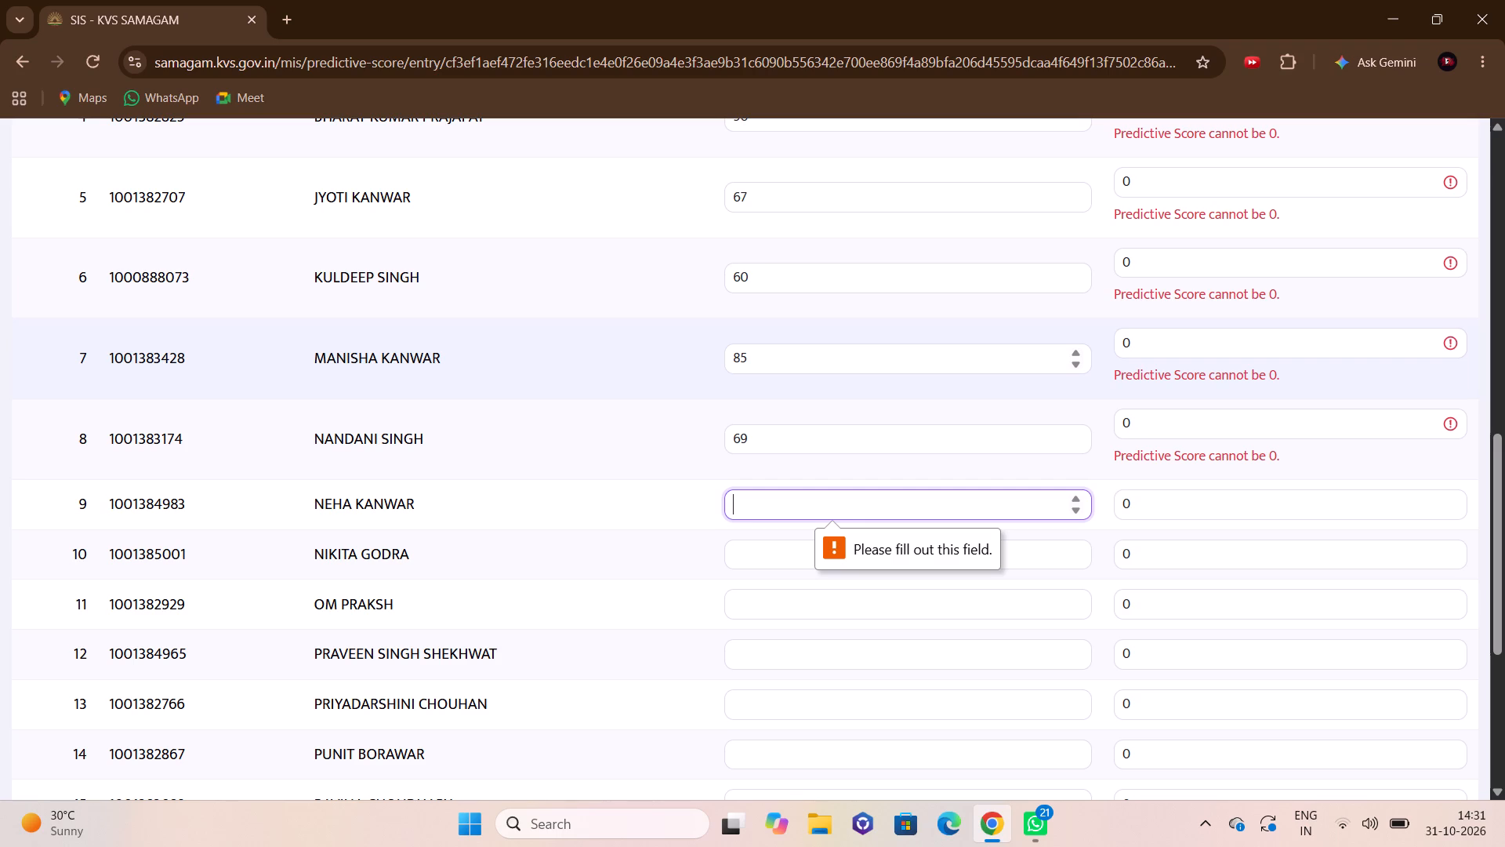
Set the previous year final results for the students in rows 9, 10 and 11 to 76, 63 and 58 respectively.
{"action": "key", "text": "7"}
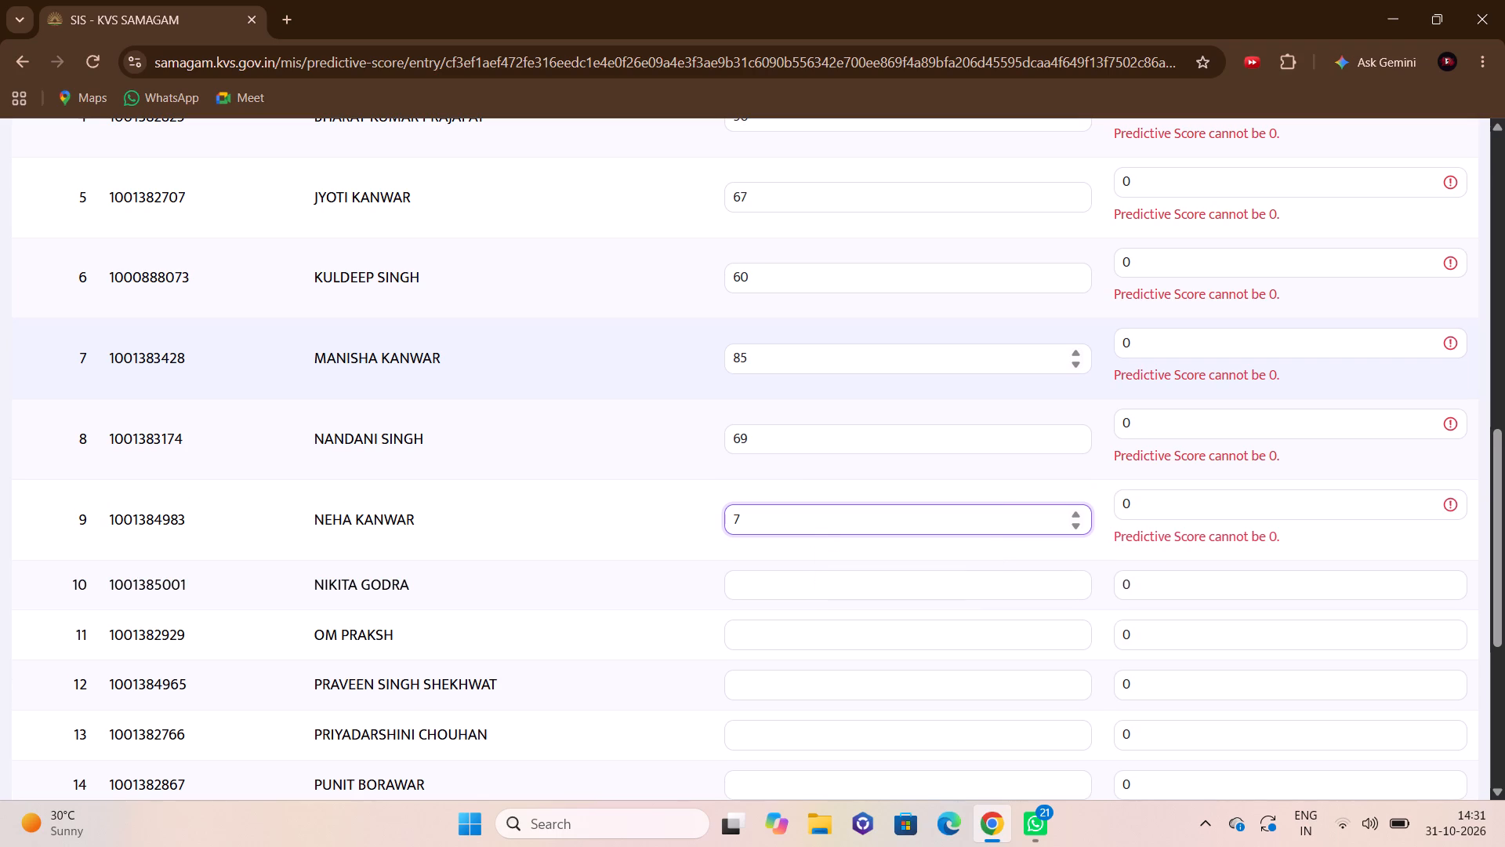
{"action": "key", "text": "6"}
{"action": "key", "text": "Return"}
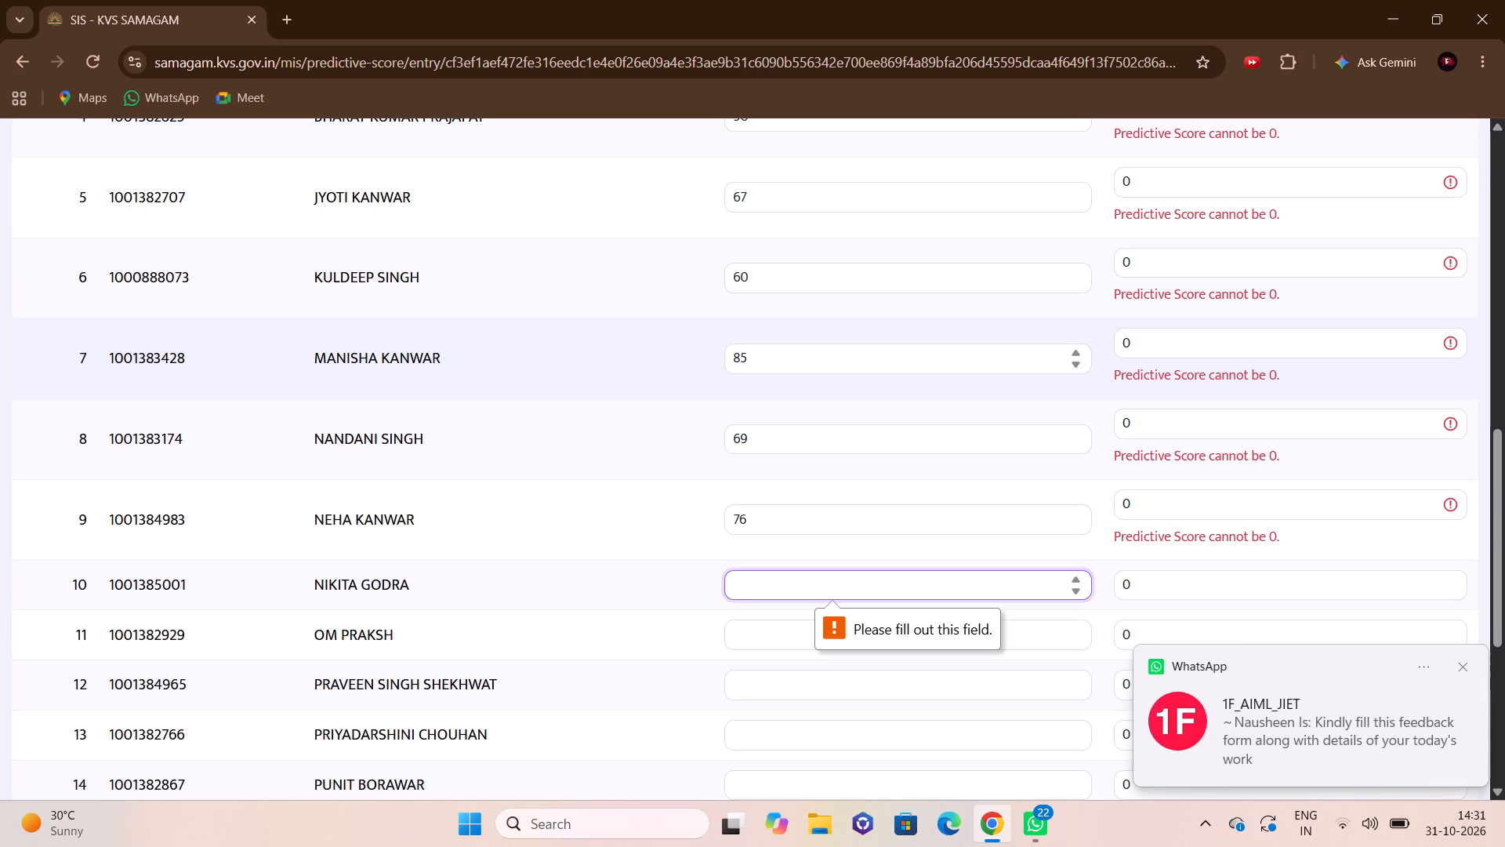
{"action": "type", "text": "63"}
{"action": "key", "text": "Return"}
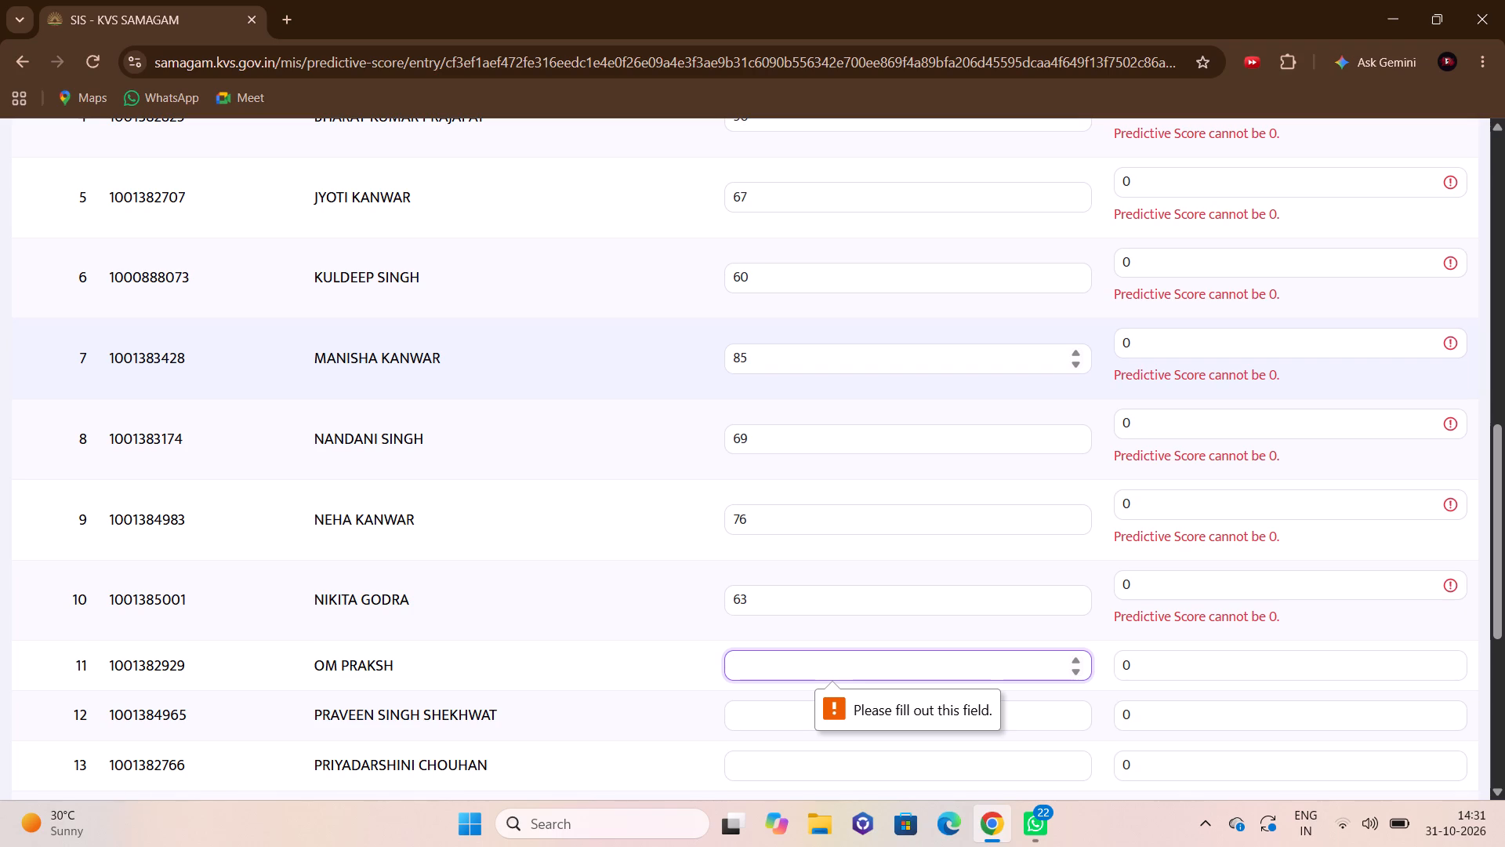
{"action": "key", "text": "5"}
{"action": "key", "text": "8"}
{"action": "key", "text": "Return"}
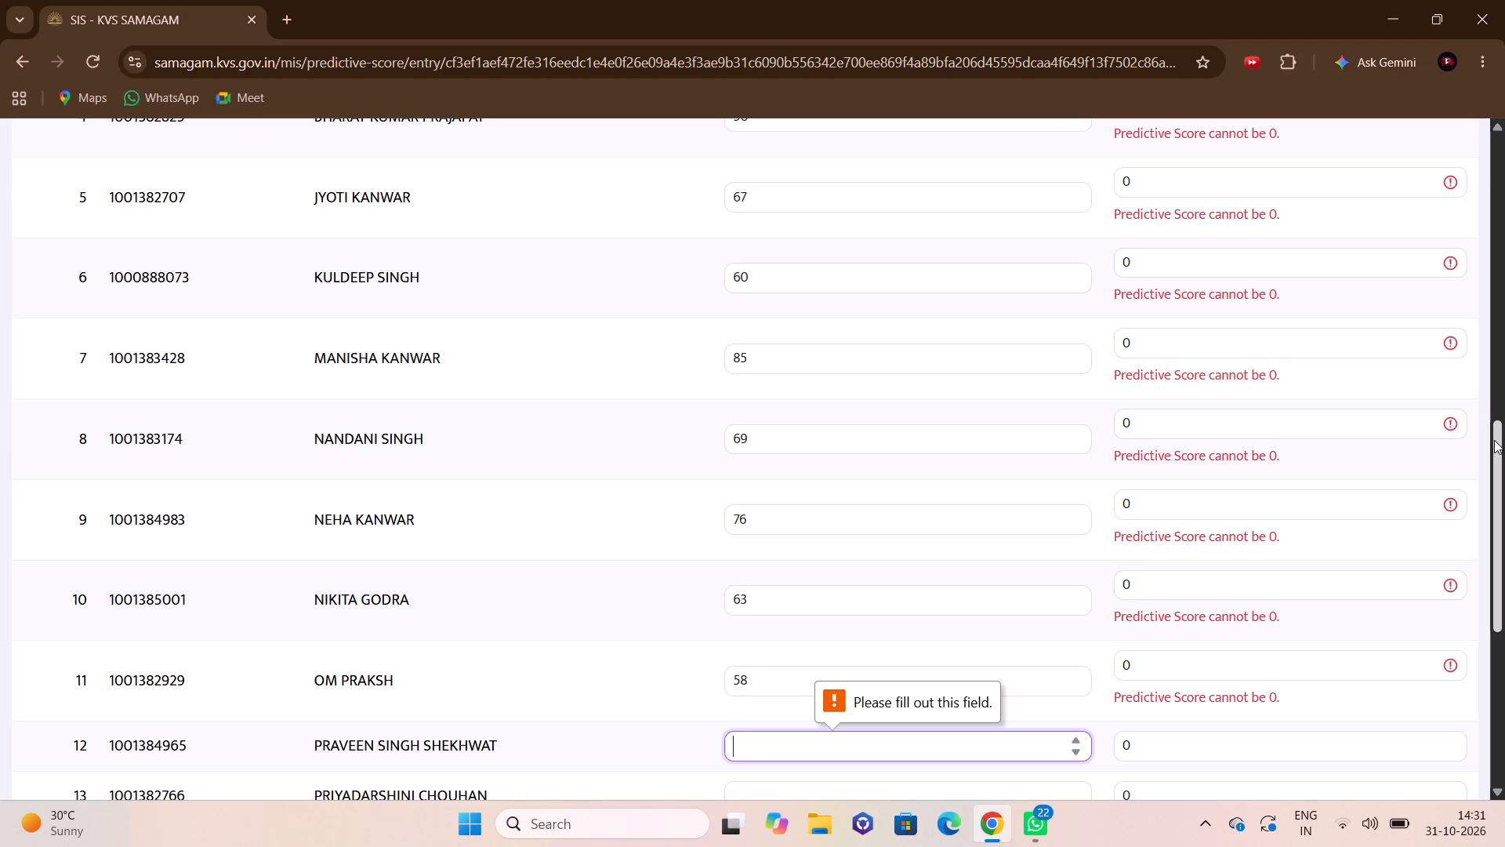
Set the previous year final results for the students in rows 12, 13 and 14 to 62, 86 and 64 respectively.
{"action": "left_click_drag", "start_coordinate": [1494, 440], "coordinate": [1504, 566]}
{"action": "type", "text": "62"}
{"action": "key", "text": "Return"}
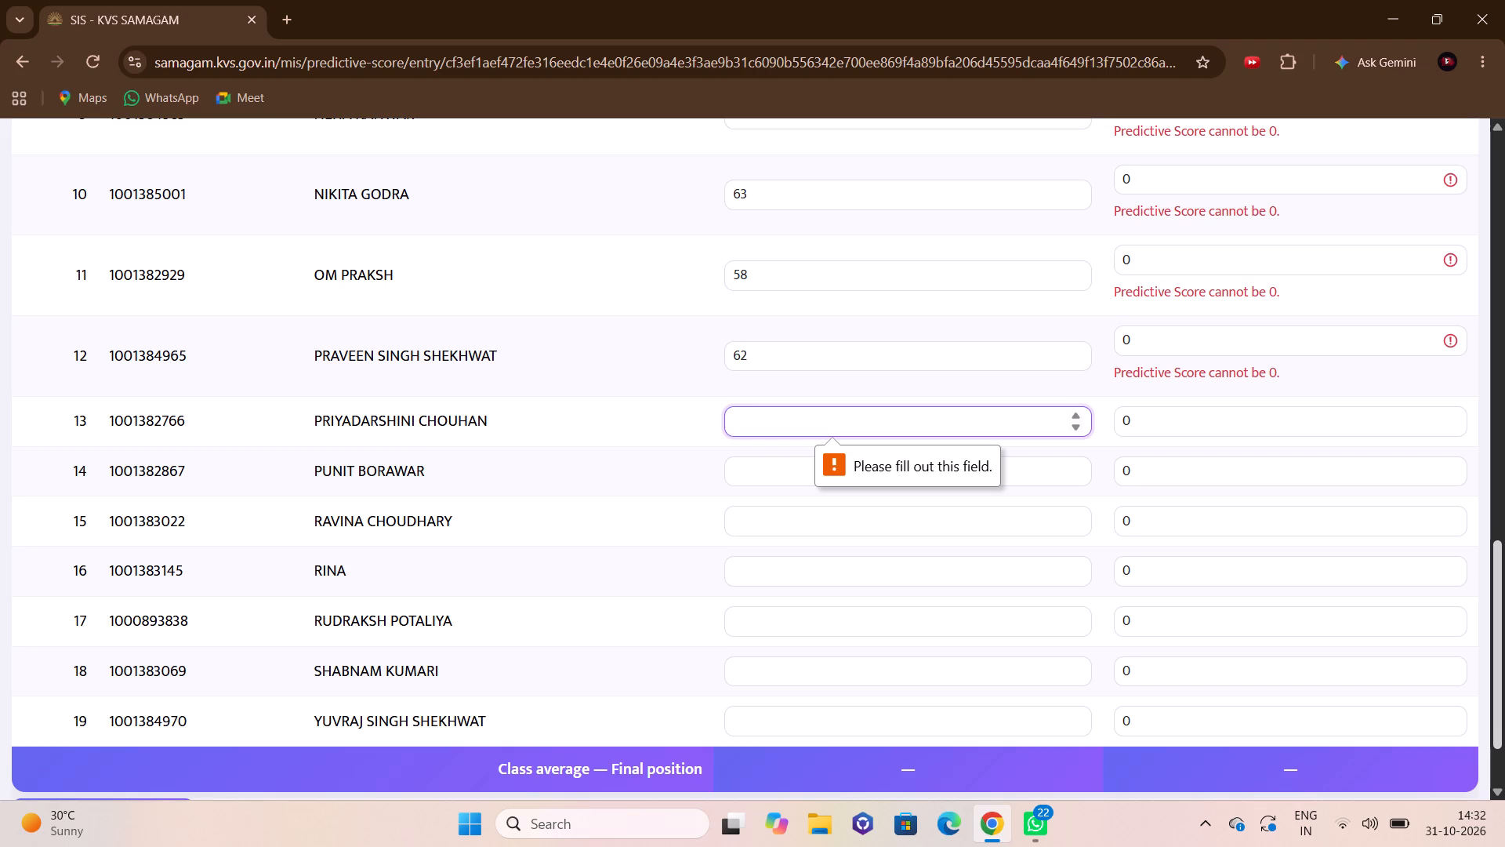
{"action": "type", "text": "866"}
{"action": "key", "text": "BackSpace"}
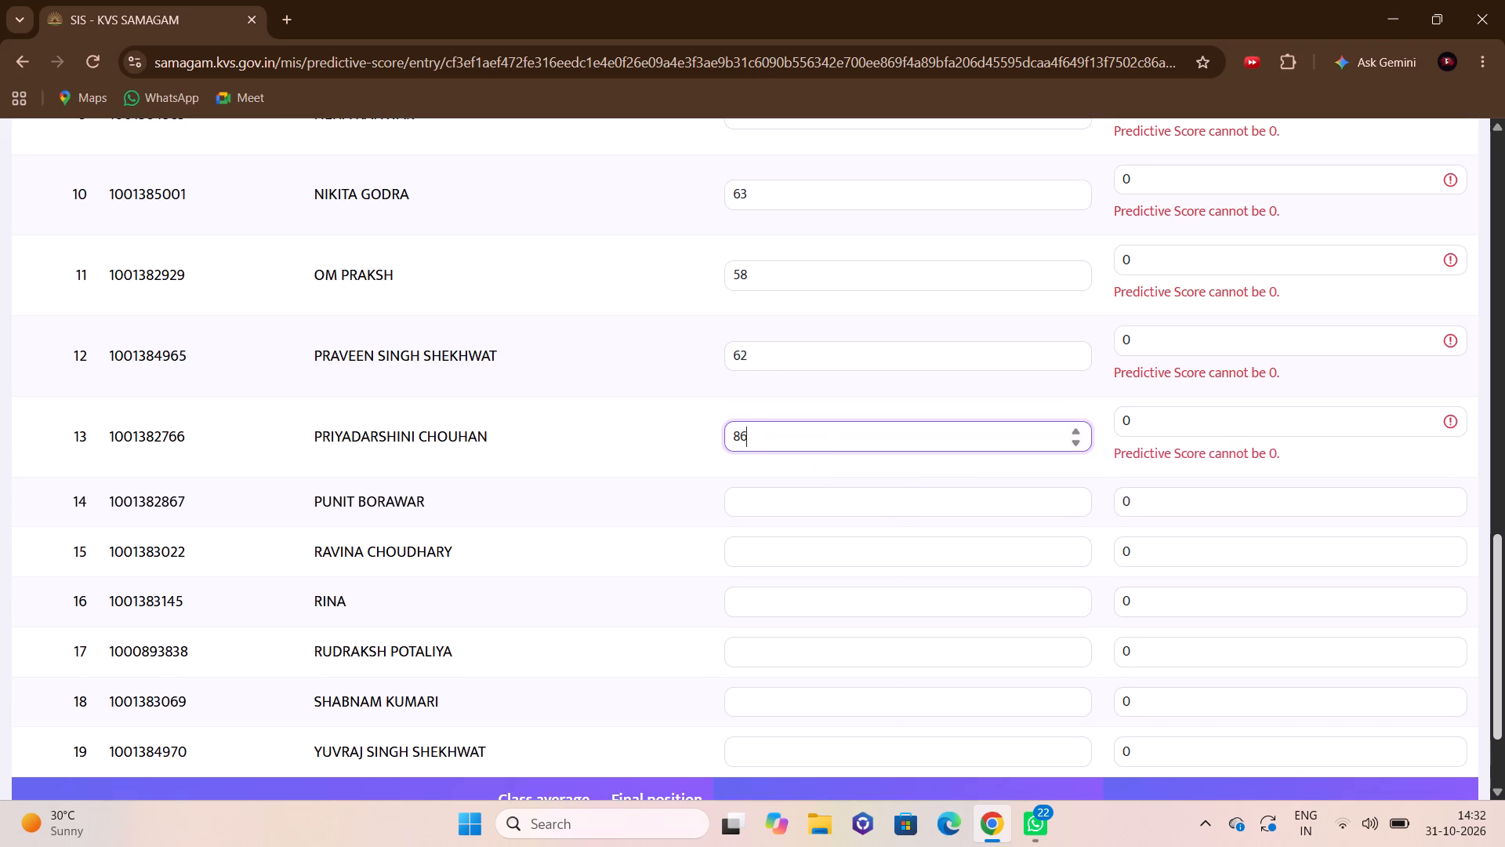
{"action": "key", "text": "Return"}
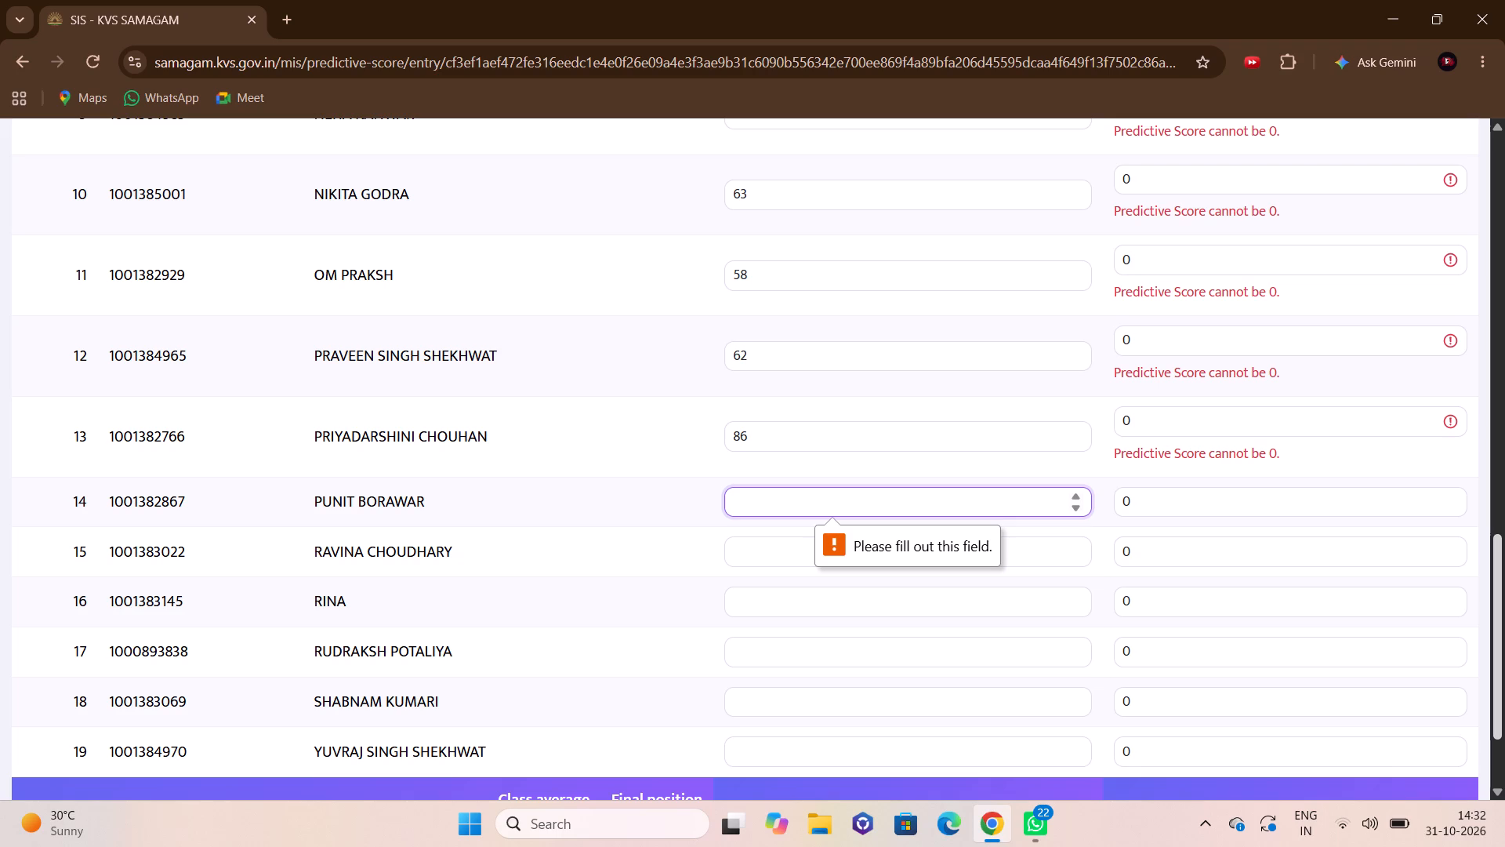
{"action": "type", "text": "64"}
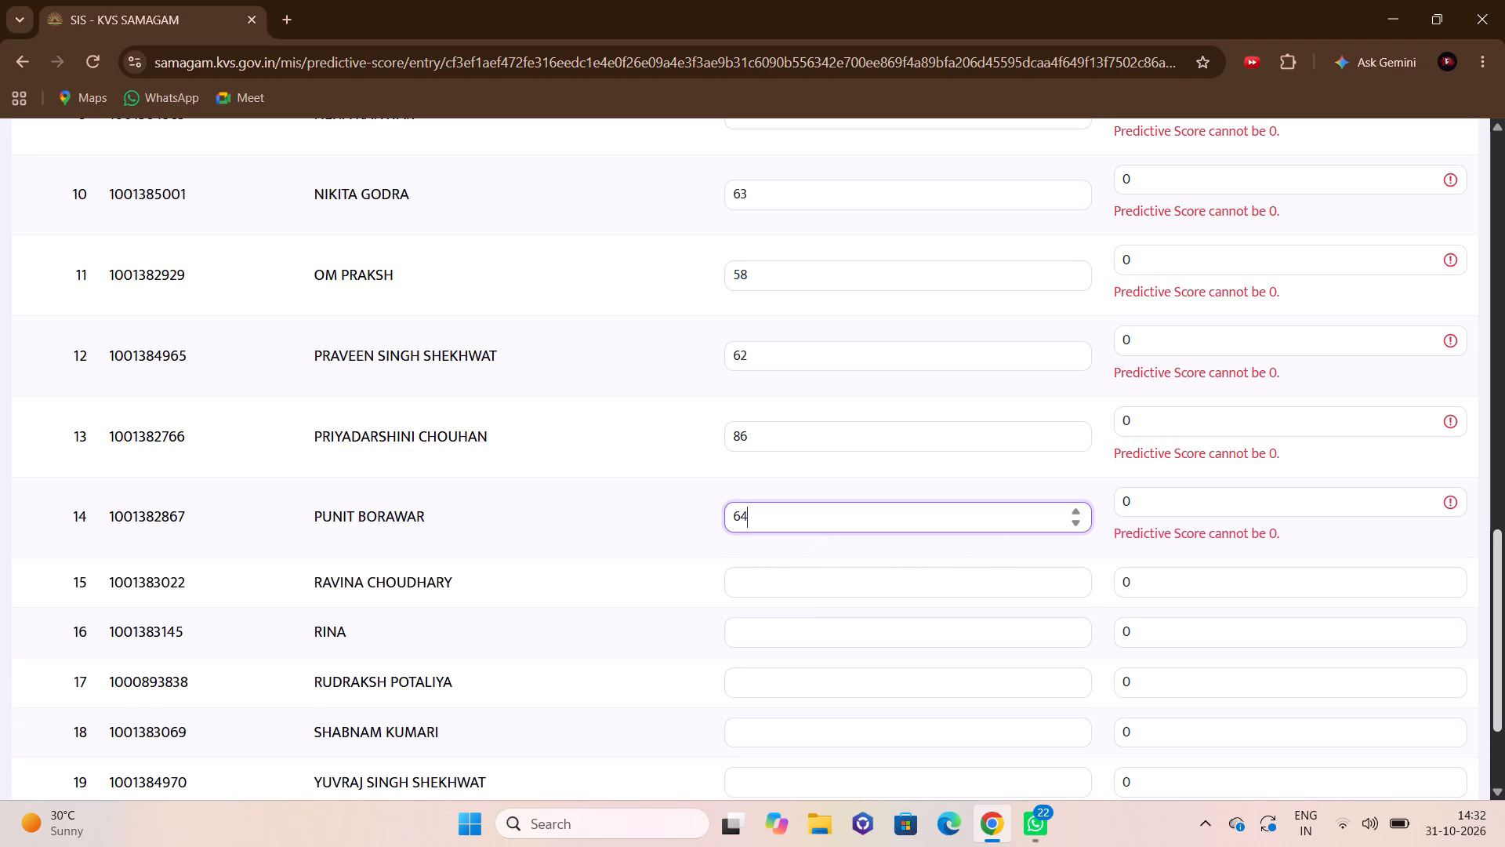
{"action": "key", "text": "Return"}
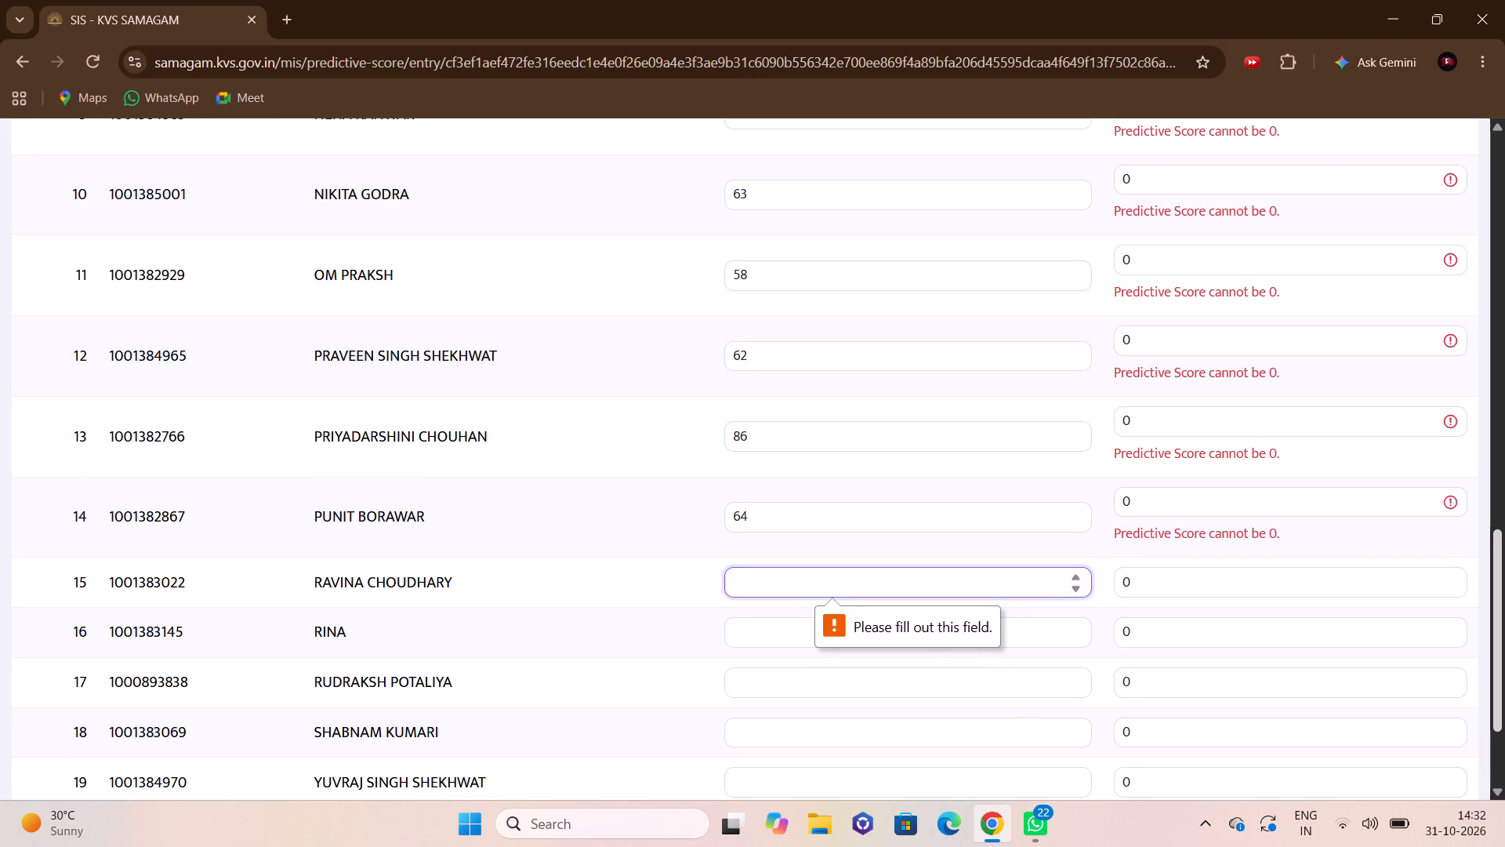
Set the previous year final results to 89 for the student in row 15 and 85 for the student in row 16.
{"action": "key", "text": "8"}
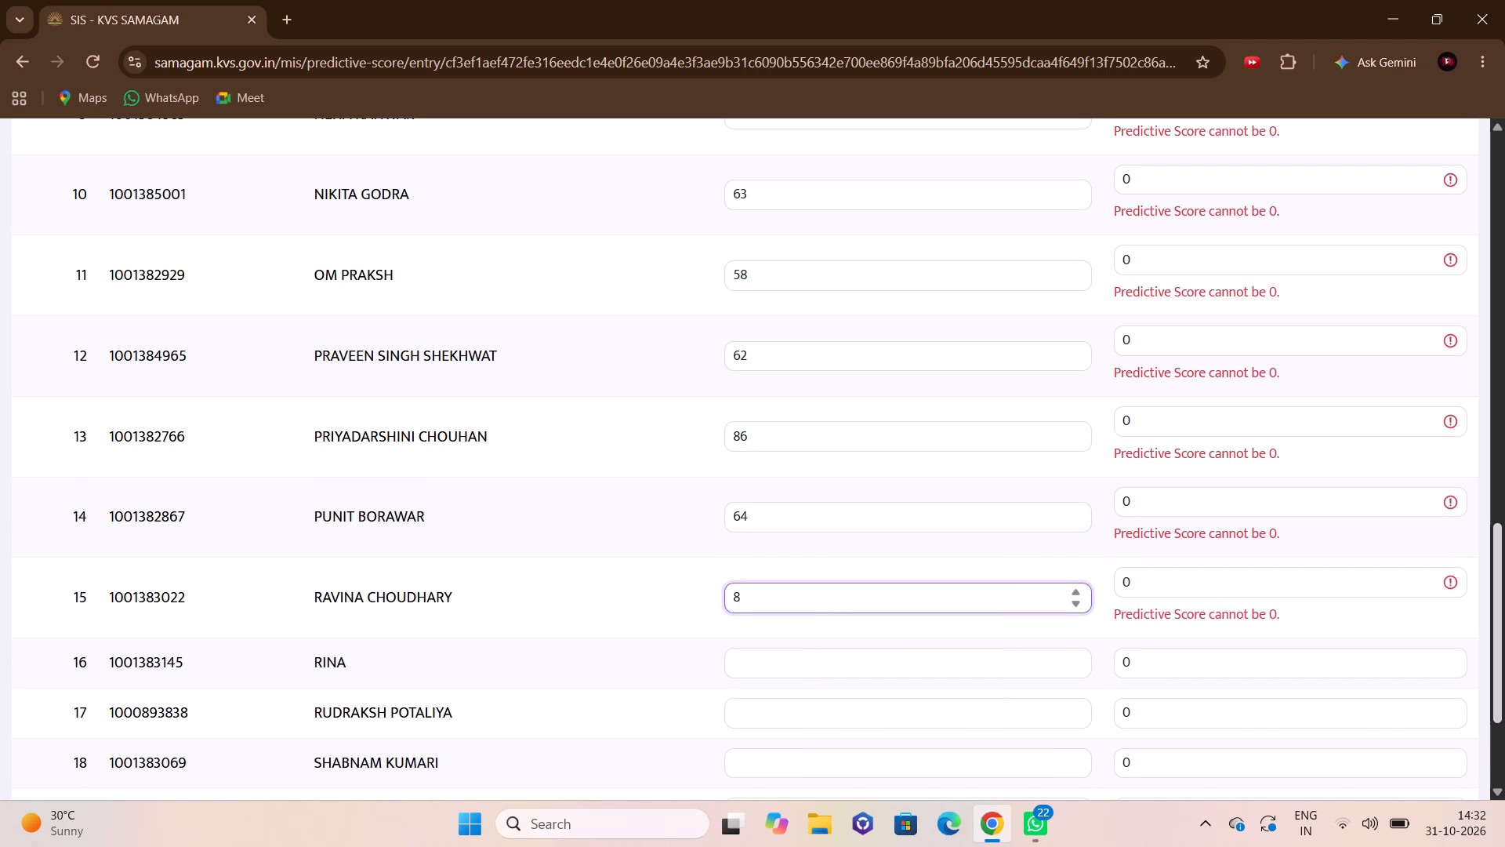
{"action": "key", "text": "9"}
{"action": "key", "text": "Return"}
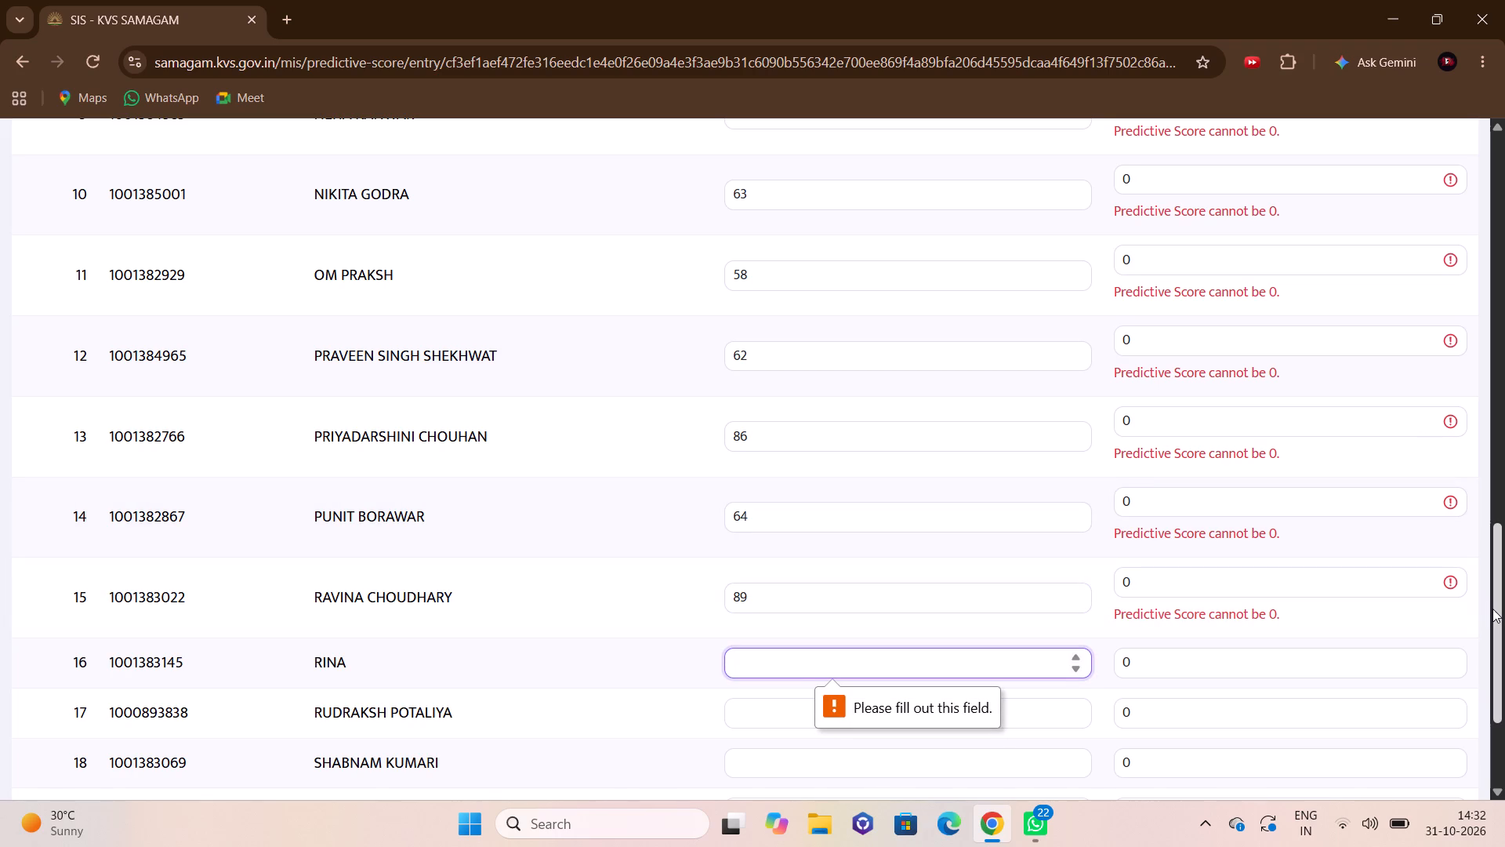
{"action": "left_click_drag", "start_coordinate": [1494, 618], "coordinate": [1496, 723]}
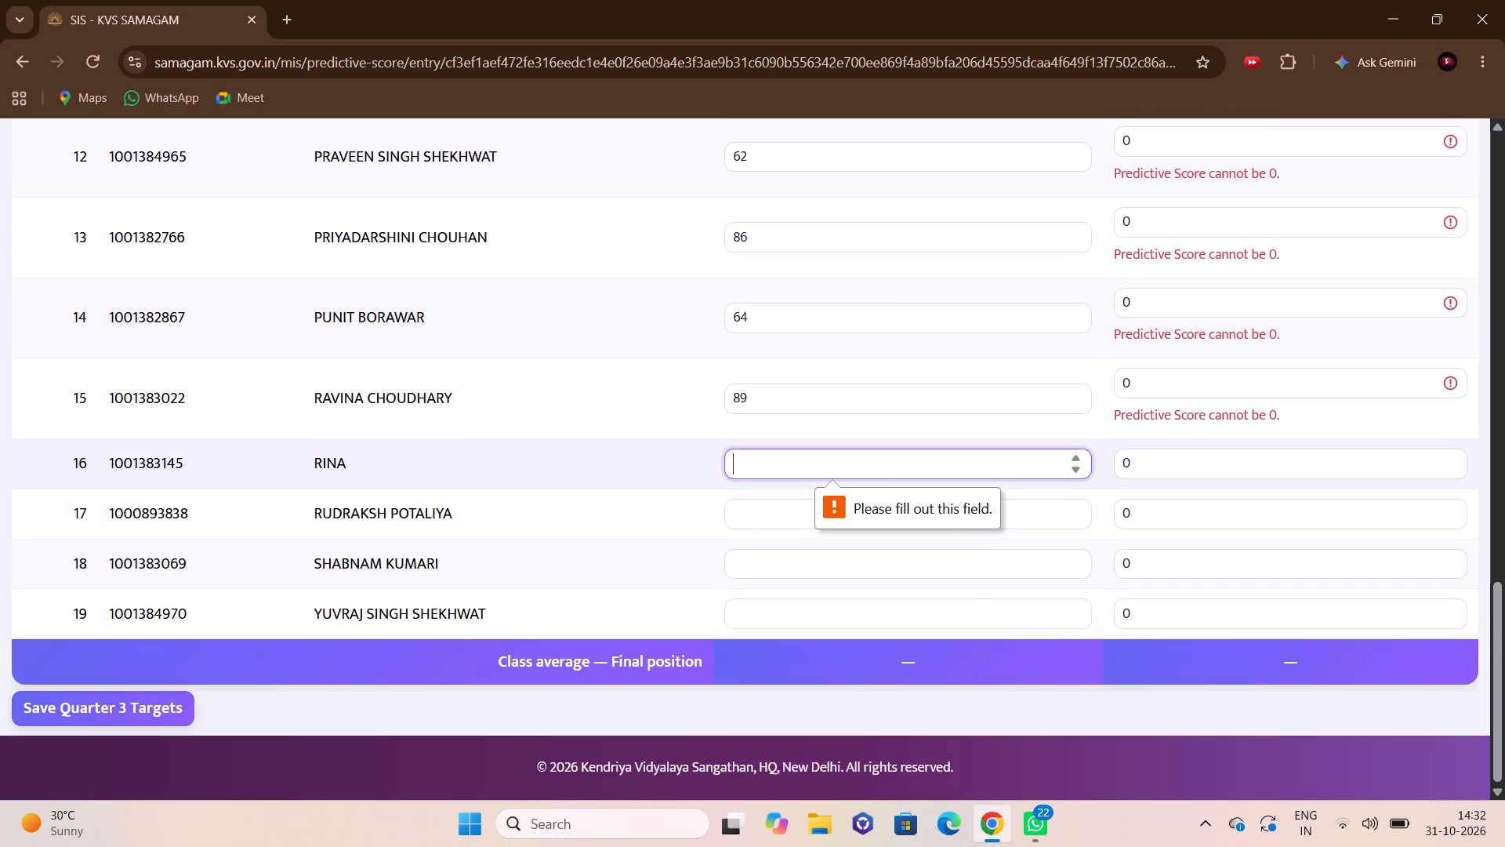
{"action": "type", "text": "85"}
{"action": "key", "text": "Return"}
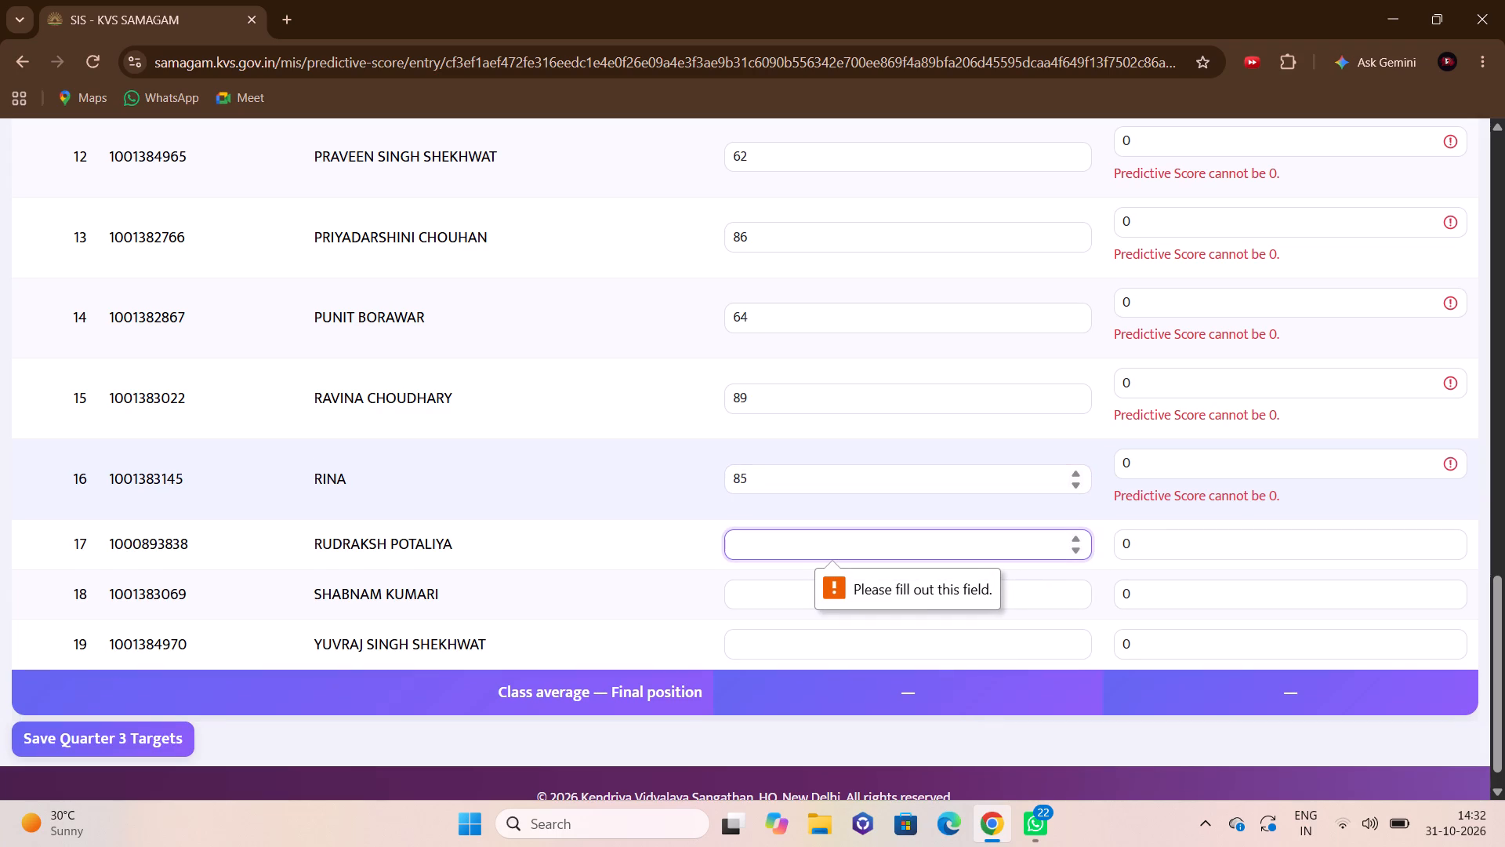
Set the previous year final results for the students in rows 17, 18 and 19 to 56, 72 and 68 respectively.
{"action": "type", "text": "56"}
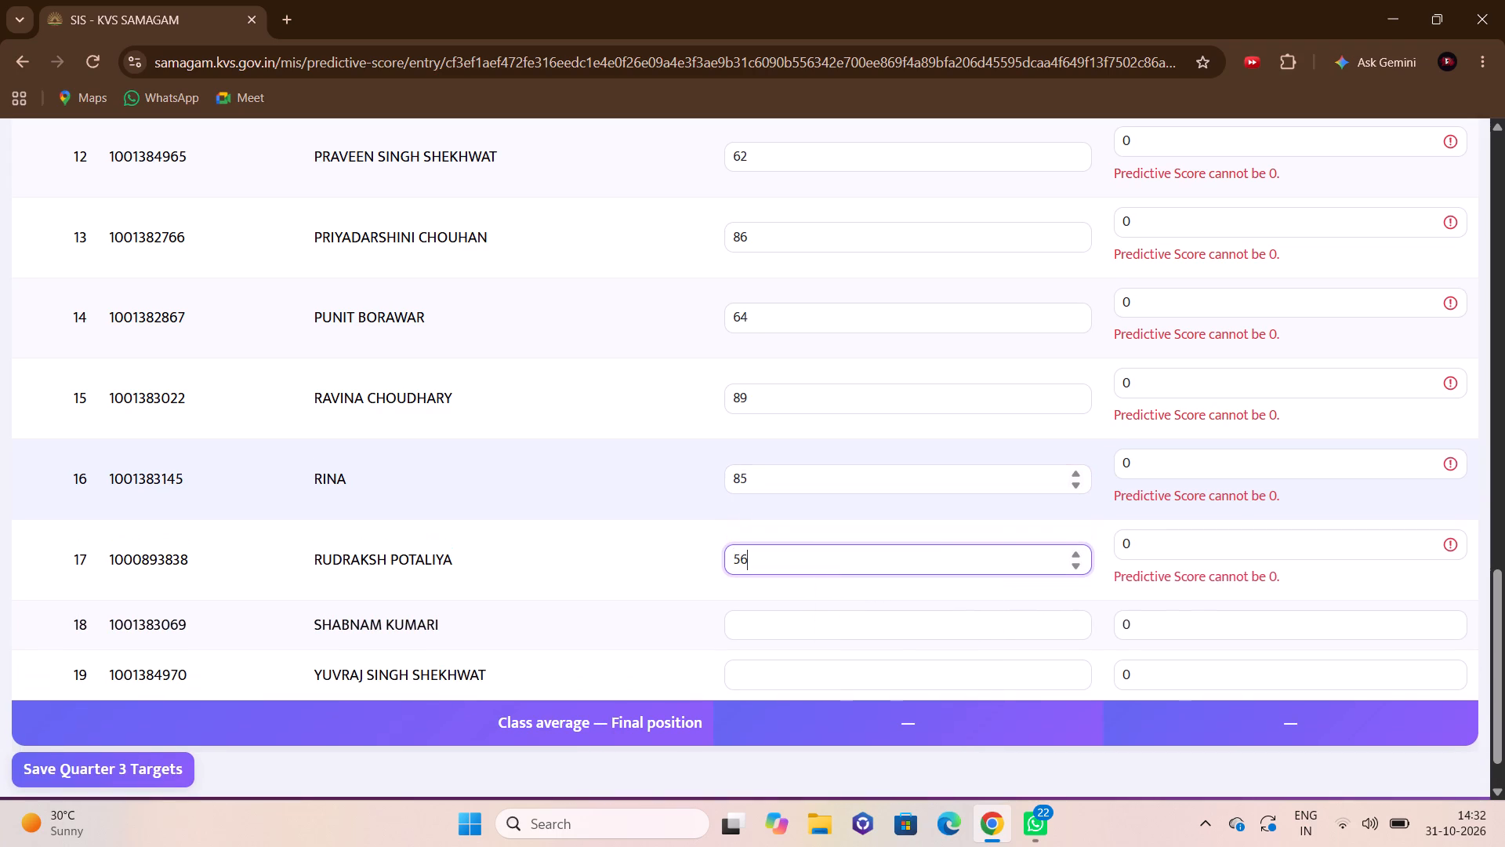
{"action": "key", "text": "Return"}
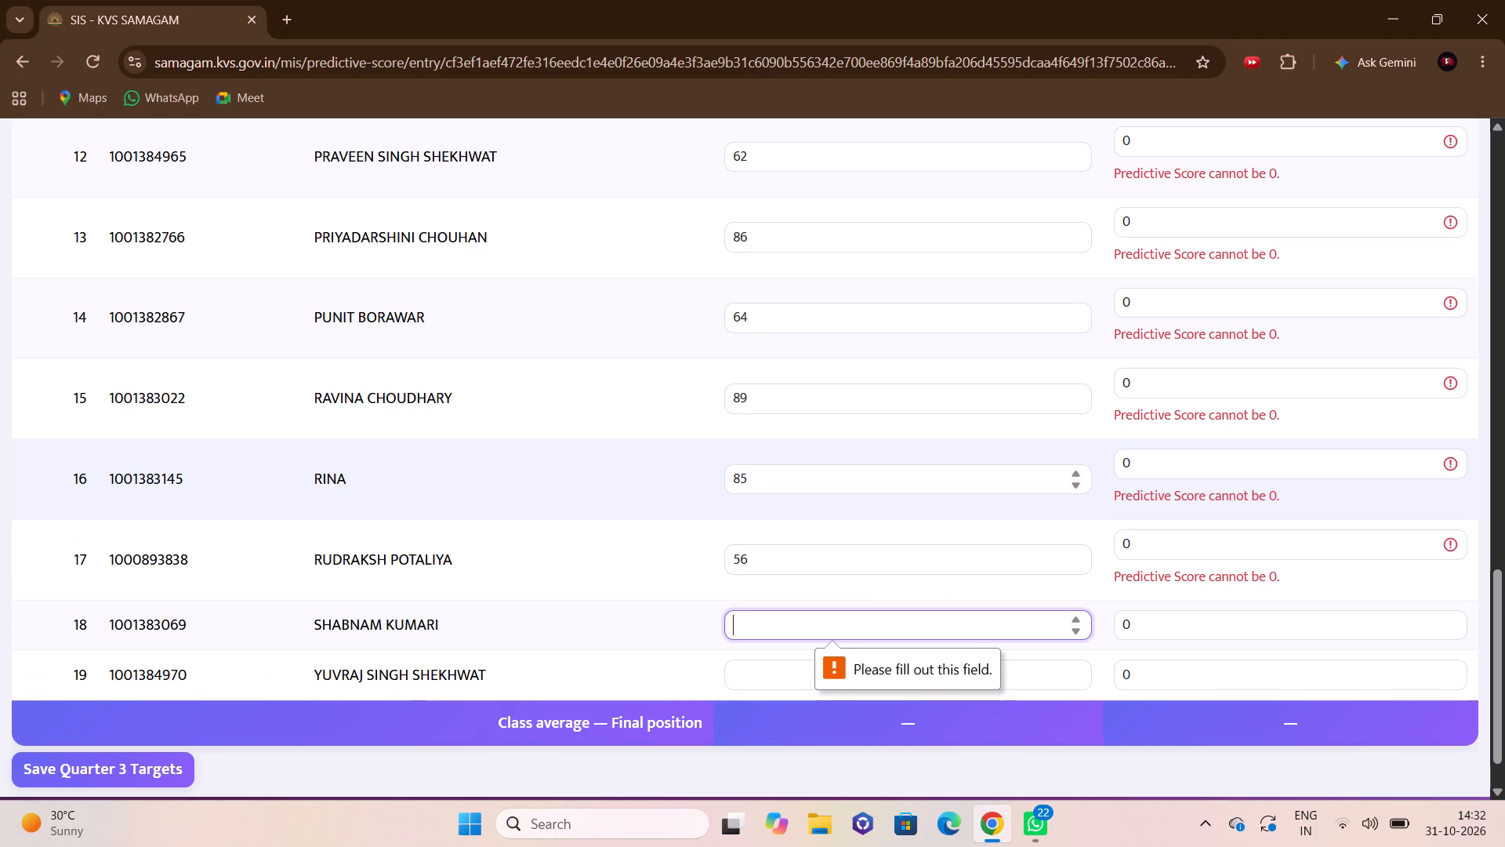
{"action": "type", "text": "72"}
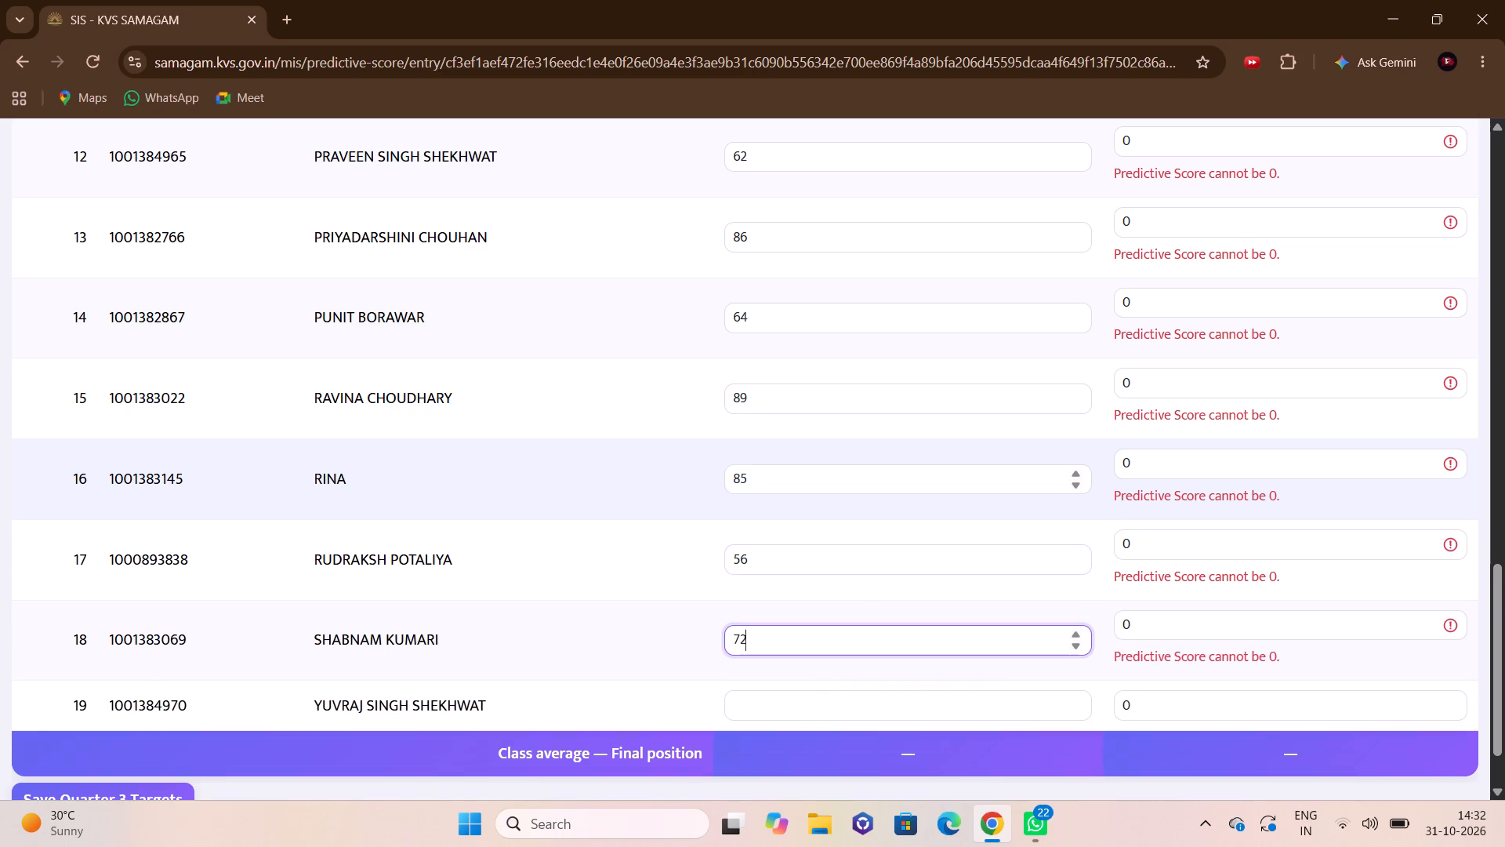
{"action": "key", "text": "Return"}
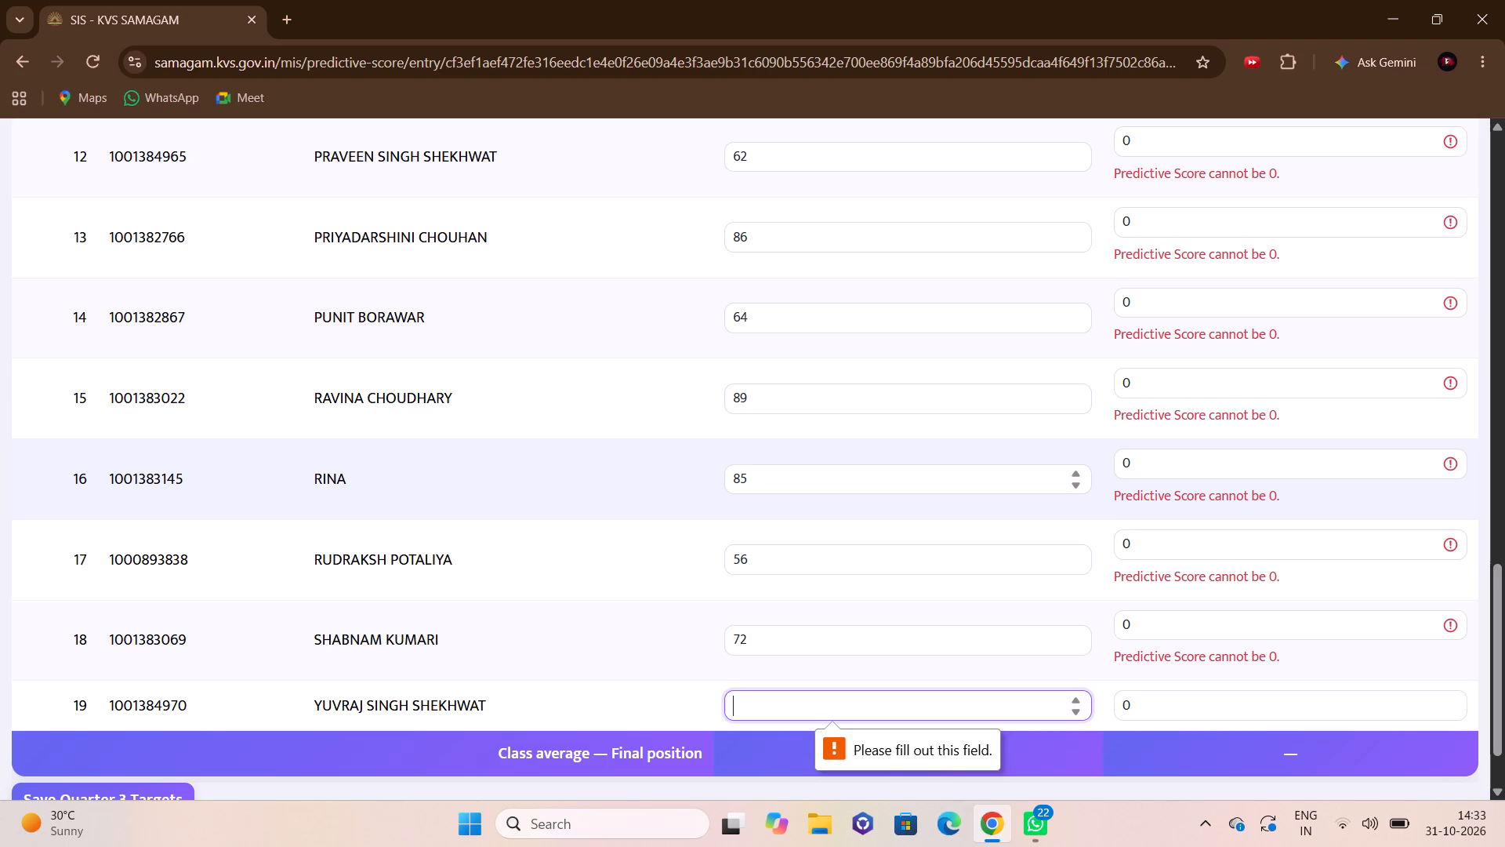
{"action": "type", "text": "68"}
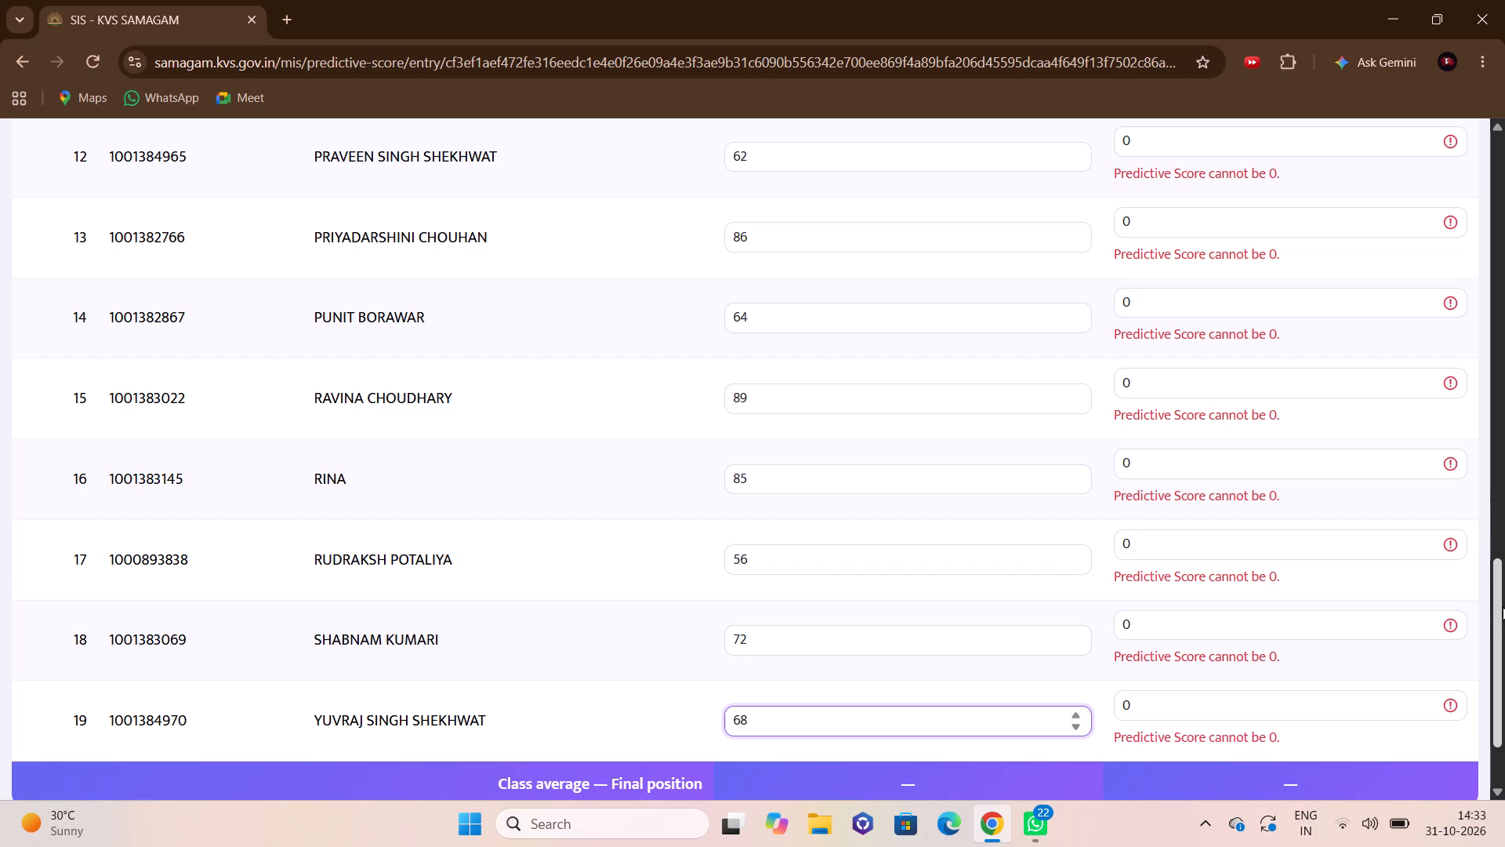
Set the Quarter 3 target for the student in row 1 to 70.
{"action": "left_click_drag", "start_coordinate": [1496, 605], "coordinate": [1430, 409]}
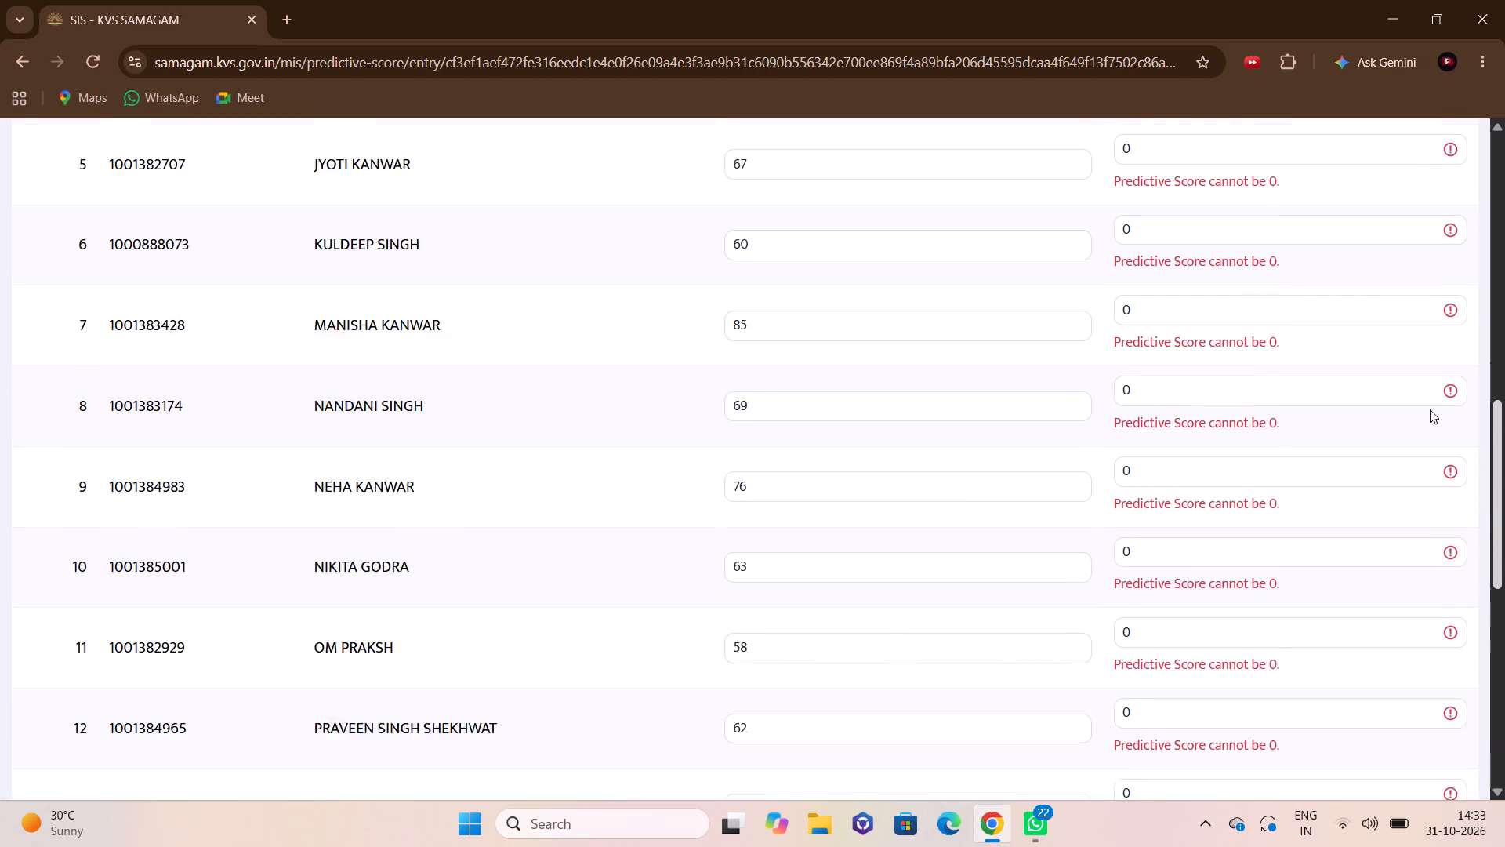
{"action": "left_click_drag", "start_coordinate": [1430, 409], "coordinate": [1429, 409]}
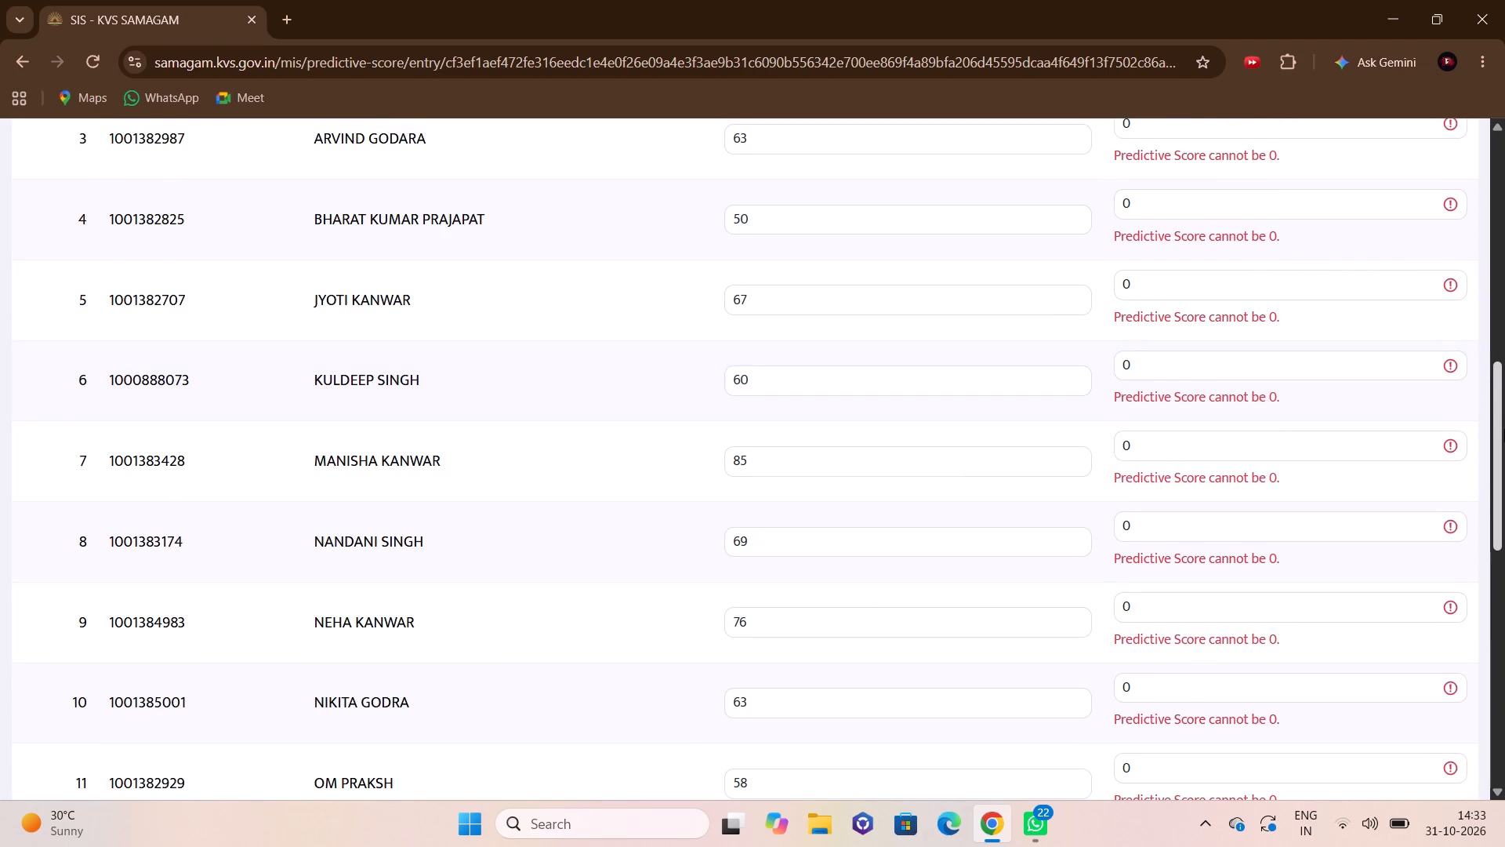
{"action": "left_click_drag", "start_coordinate": [1504, 429], "coordinate": [1498, 365]}
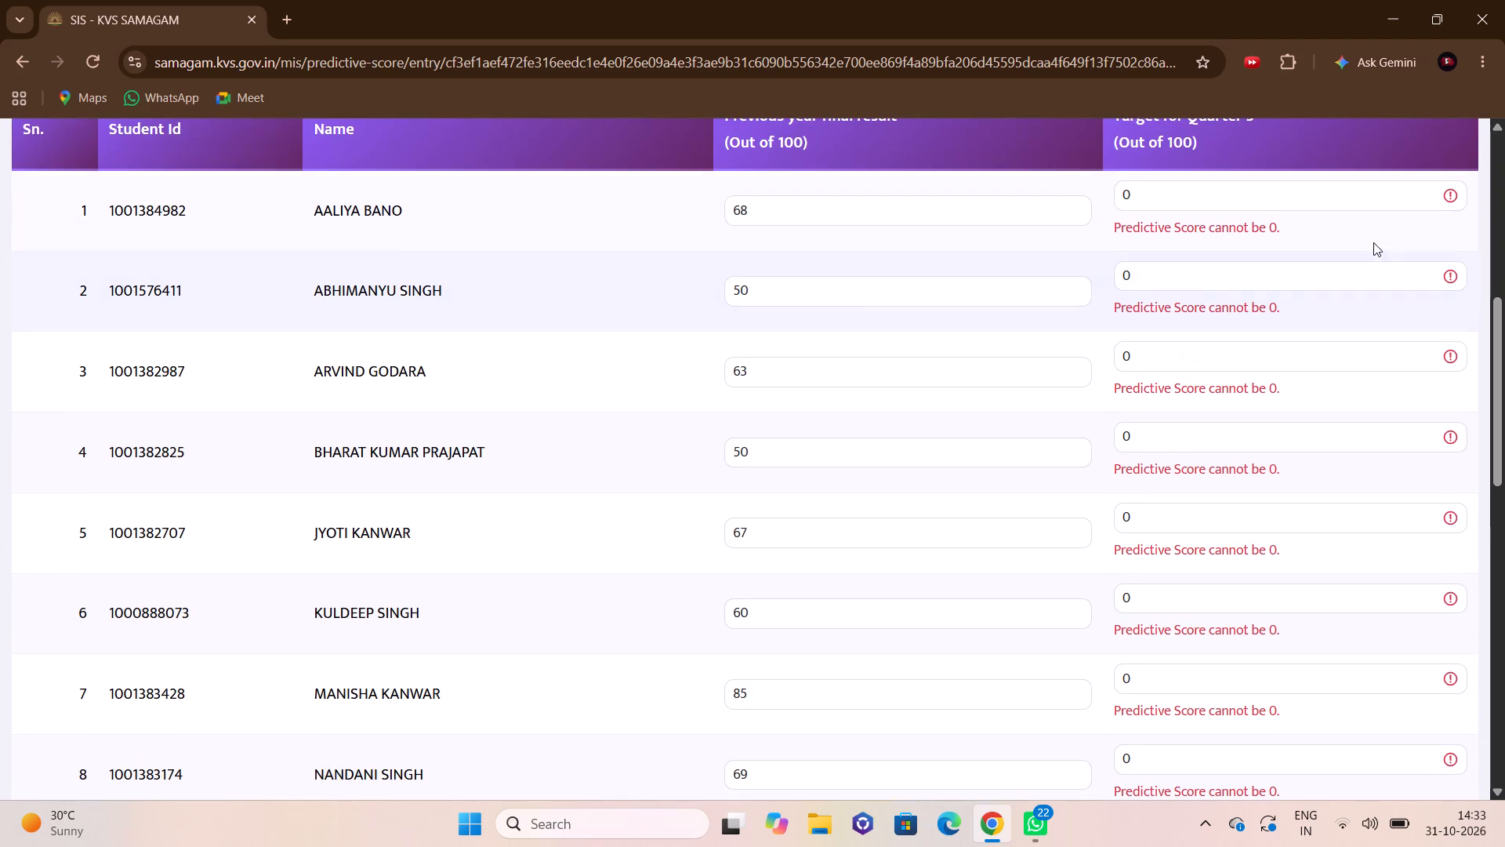
{"action": "left_click", "coordinate": [1308, 199]}
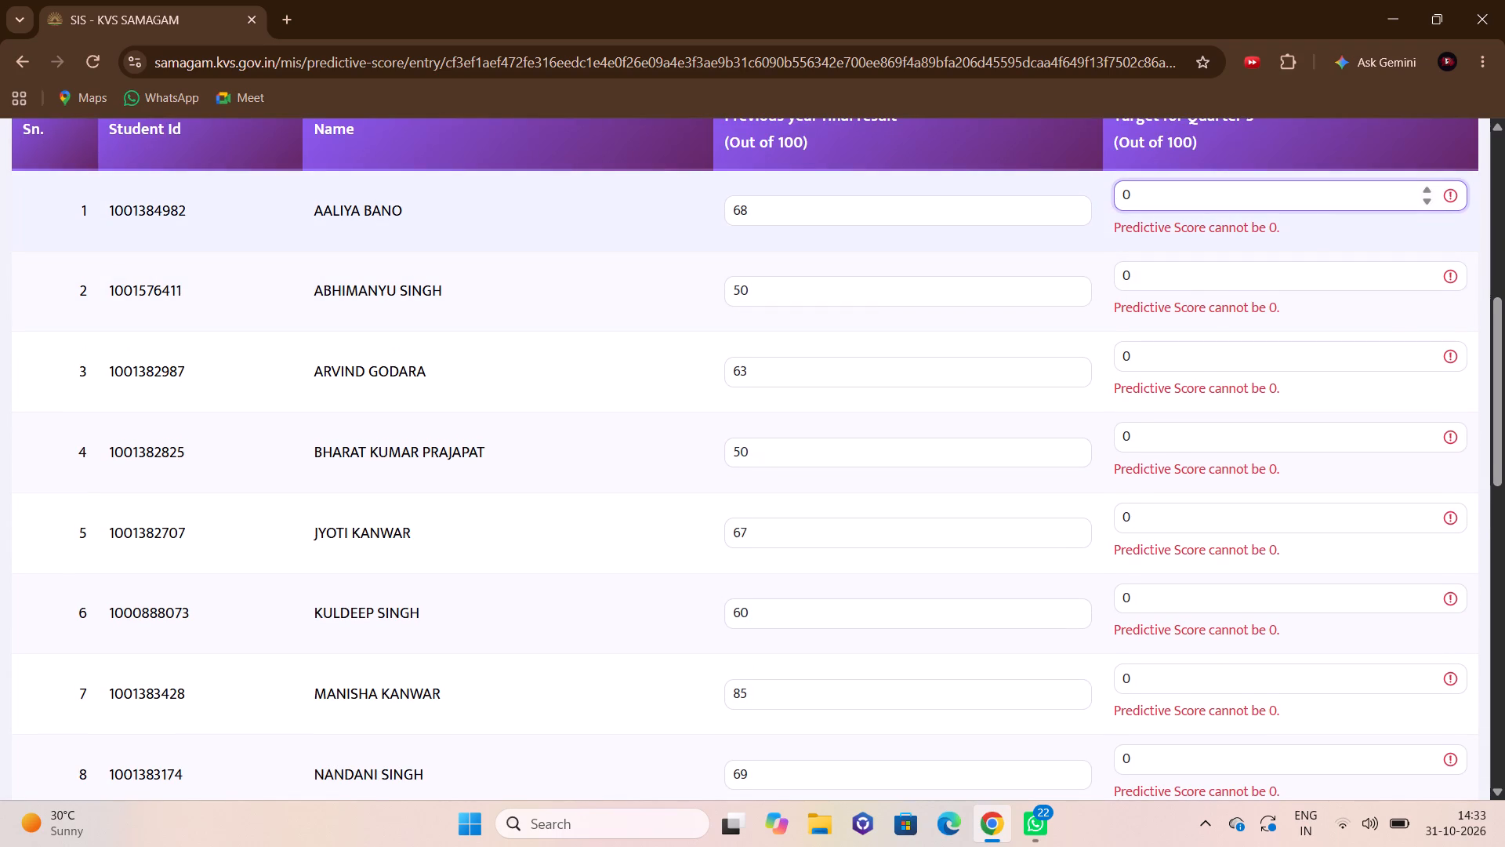
{"action": "key", "text": "BackSpace"}
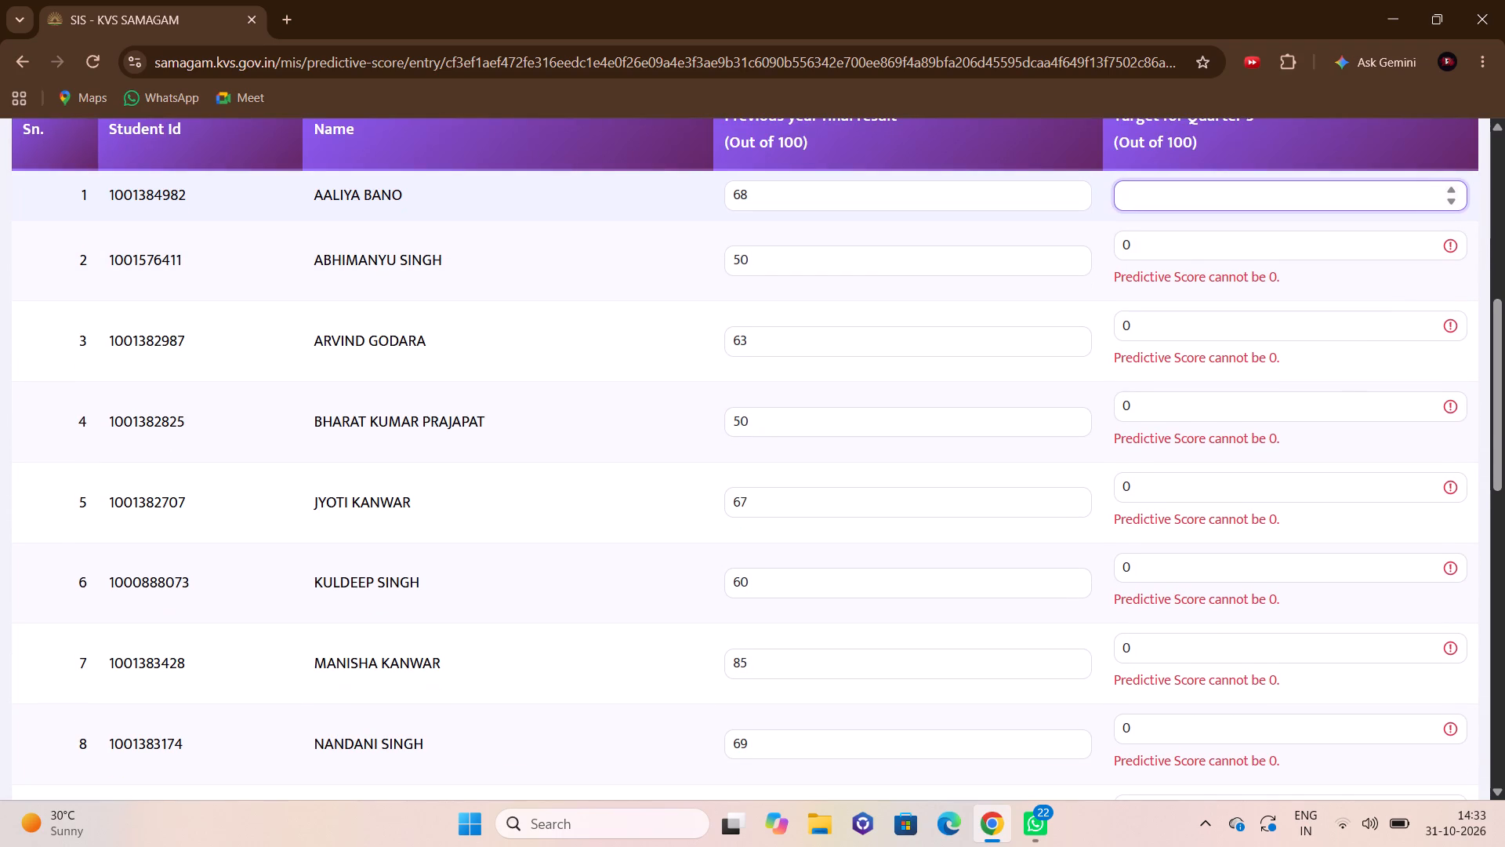
{"action": "type", "text": "70"}
{"action": "key", "text": "Return"}
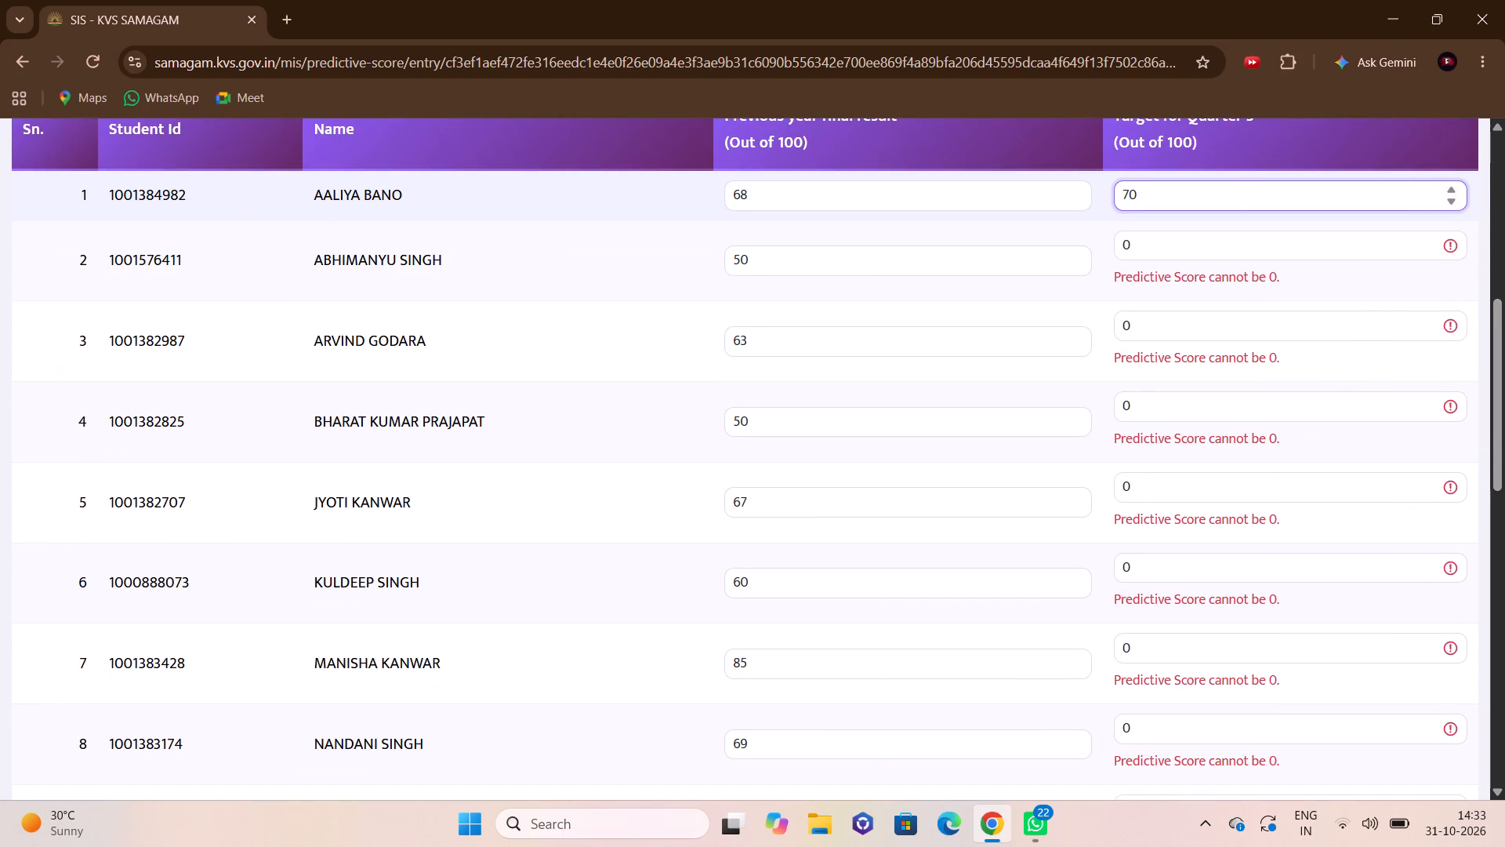
{"action": "key", "text": "Down"}
{"action": "key", "text": "BackSpace"}
{"action": "key", "text": "BackSpace"}
{"action": "key", "text": "BackSpace"}
{"action": "key", "text": "BackSpace"}
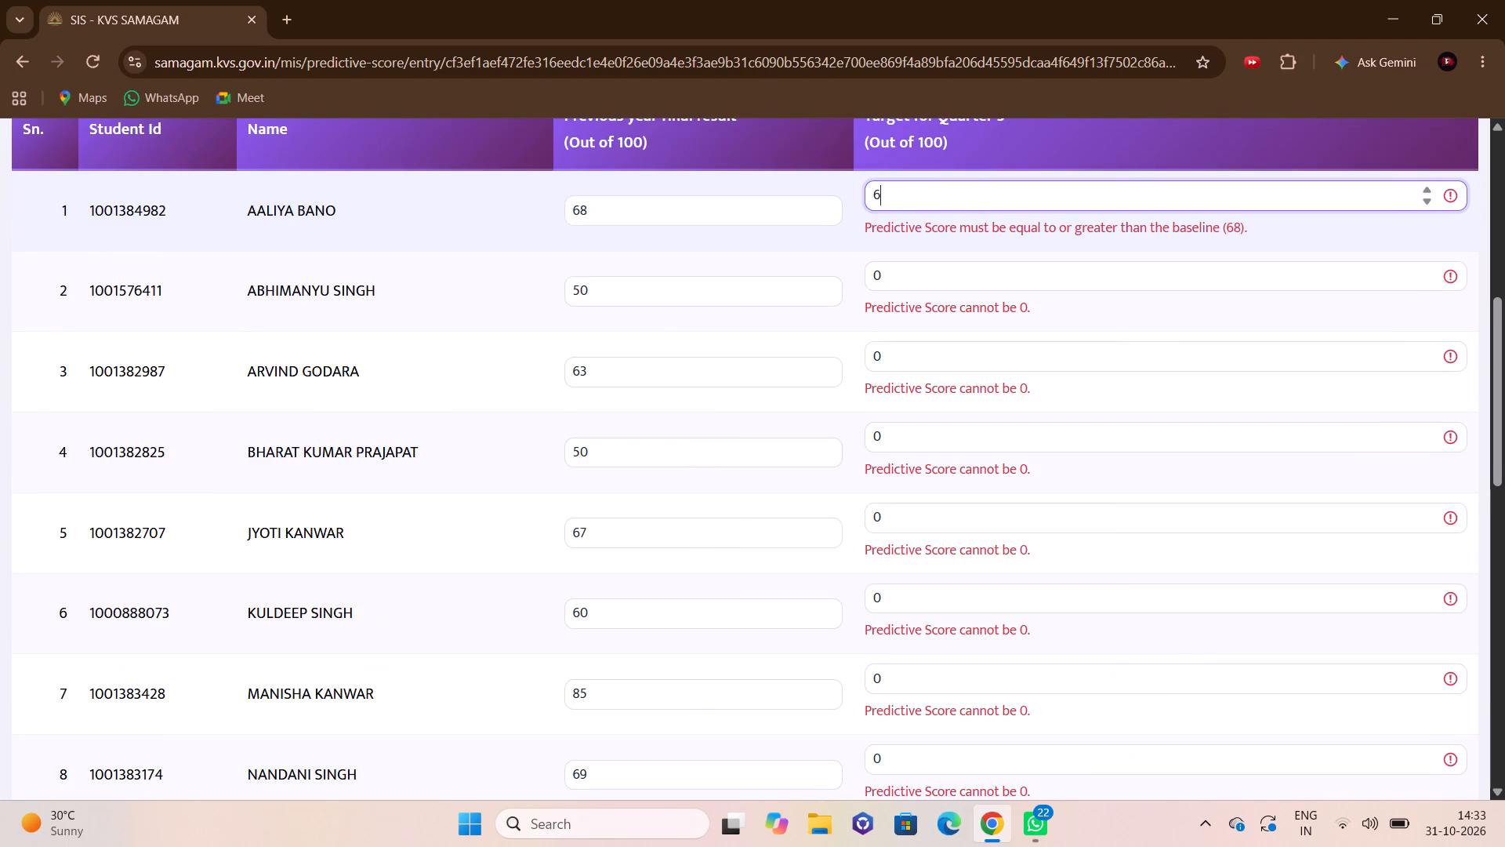
{"action": "key", "text": "BackSpace"}
{"action": "type", "text": "70"}
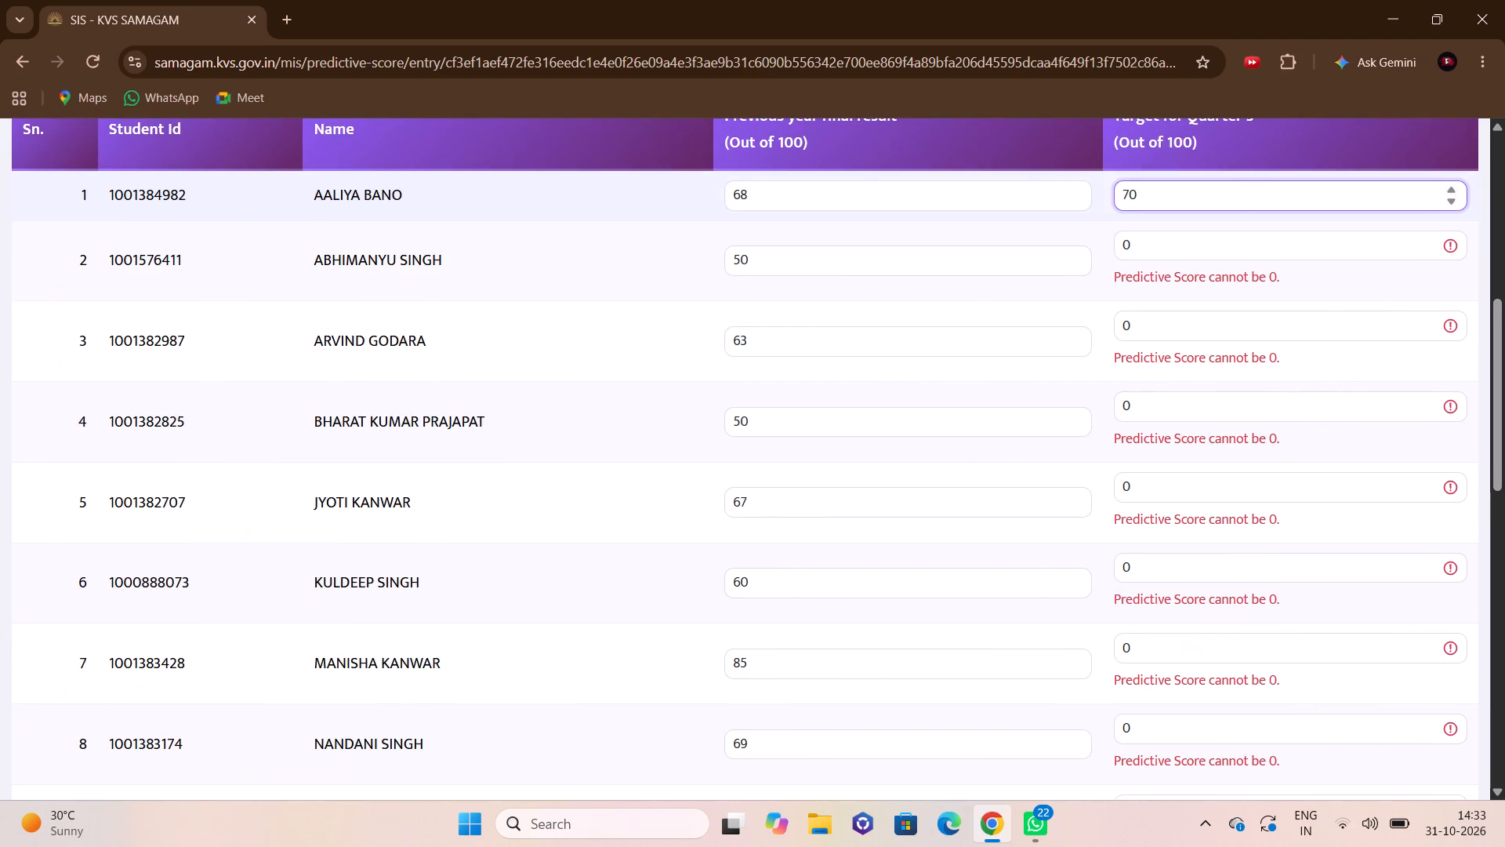
Set the Quarter 3 target for the student in row 2 to 65.
{"action": "left_click", "coordinate": [1253, 260]}
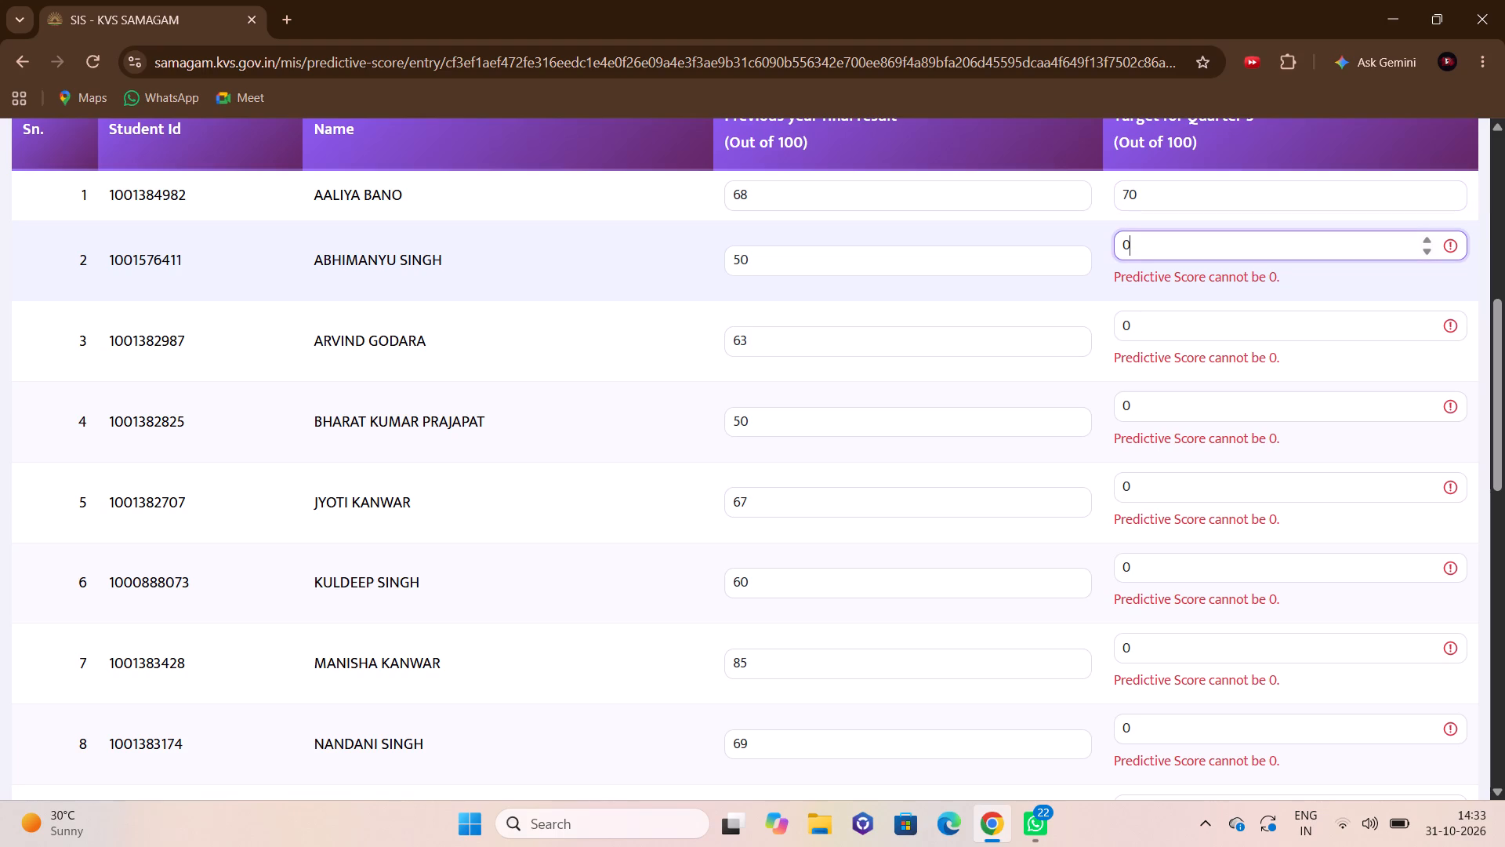
{"action": "key", "text": "BackSpace"}
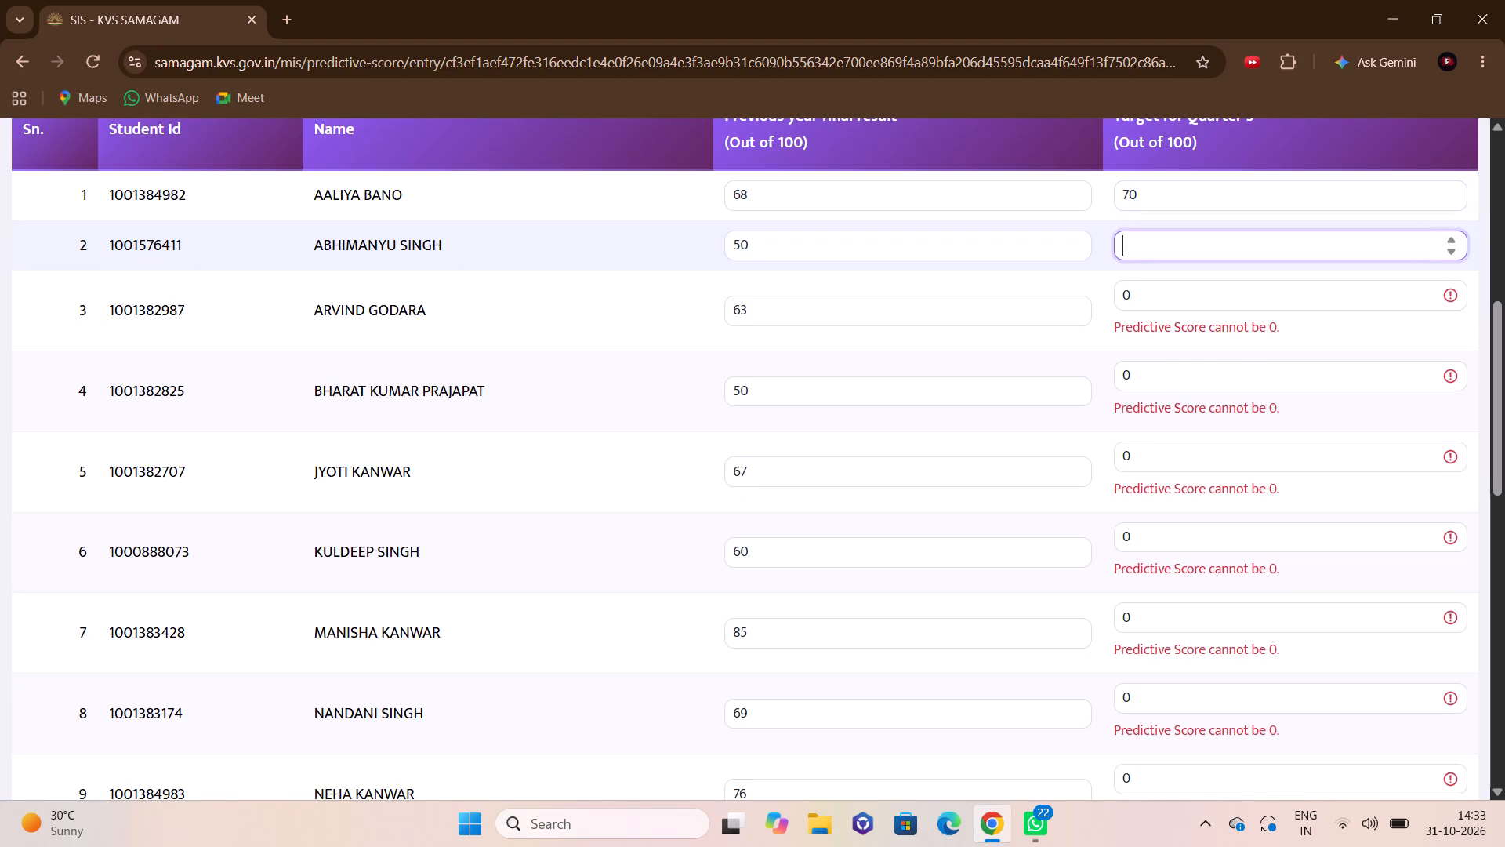
{"action": "type", "text": "55"}
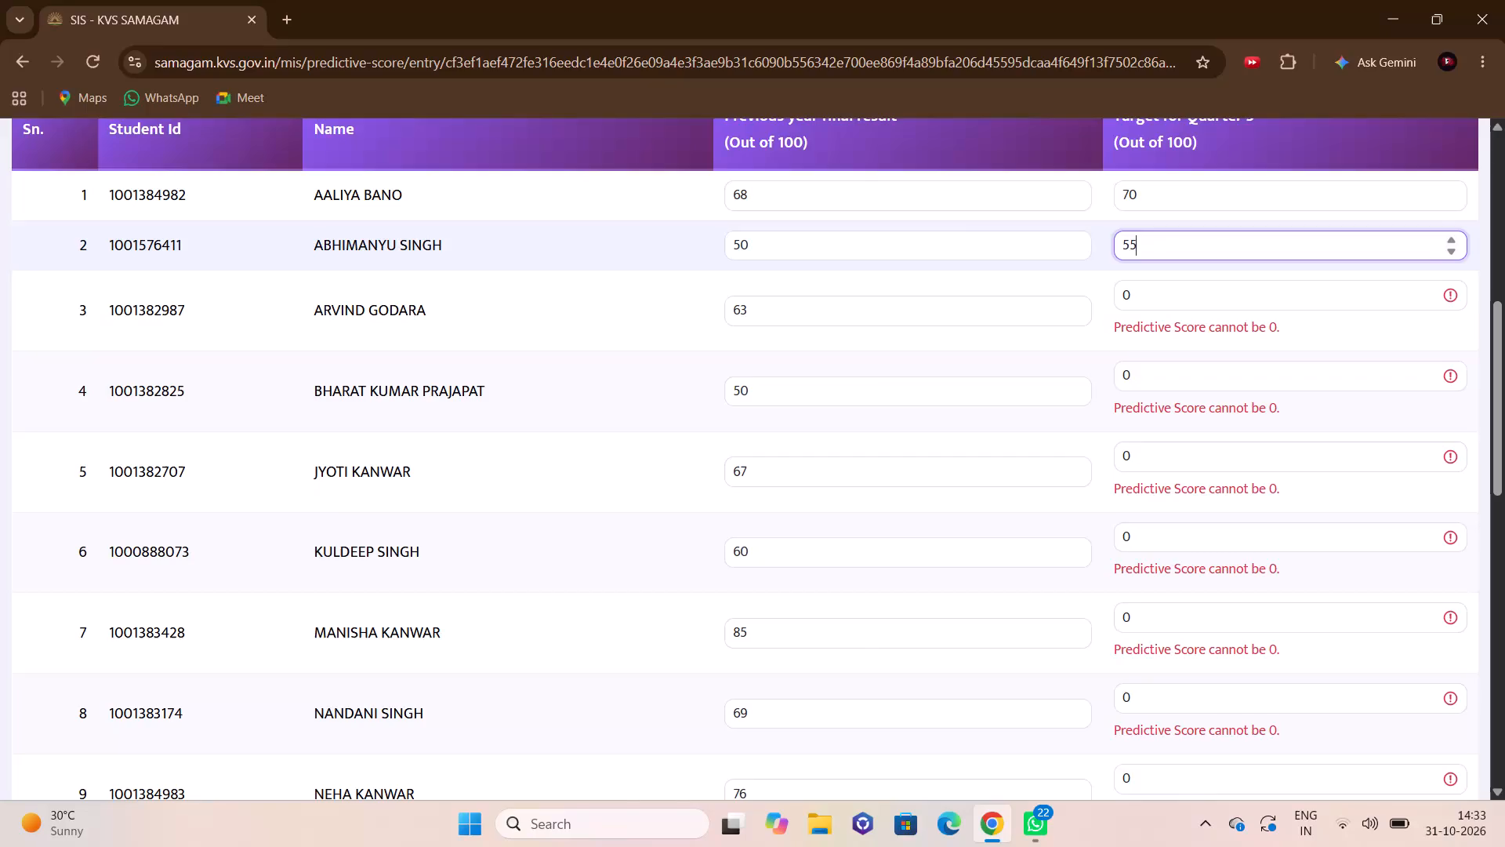
{"action": "key", "text": "BackSpace"}
{"action": "key", "text": "BackSpace"}
{"action": "type", "text": "65"}
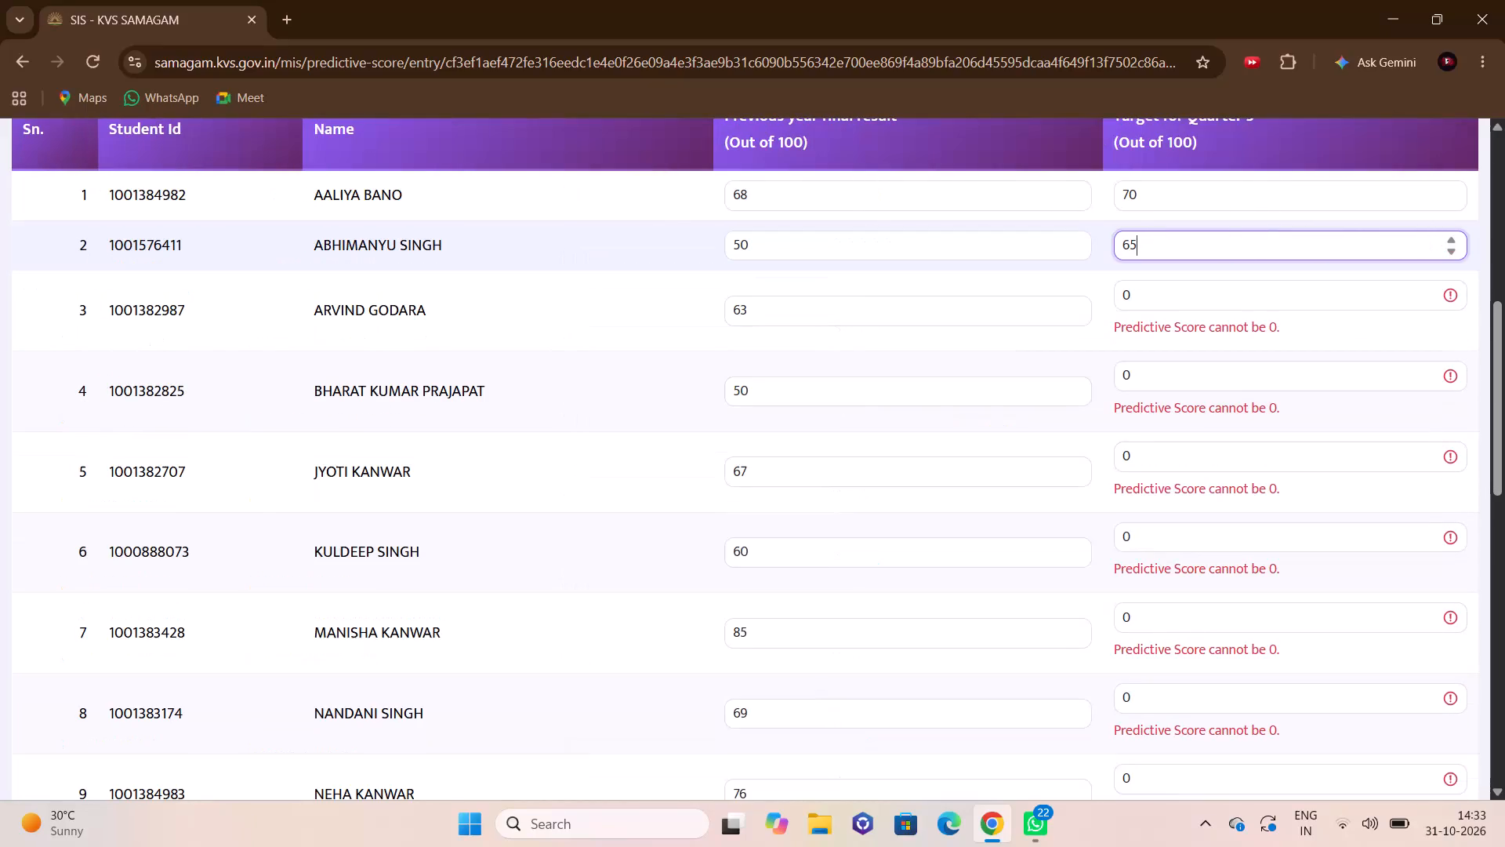
Set the Quarter 3 targets to 70 for the student in row 3 and 65 for the student in row 4.
{"action": "left_click", "coordinate": [1173, 289]}
{"action": "key", "text": "BackSpace"}
{"action": "type", "text": "70"}
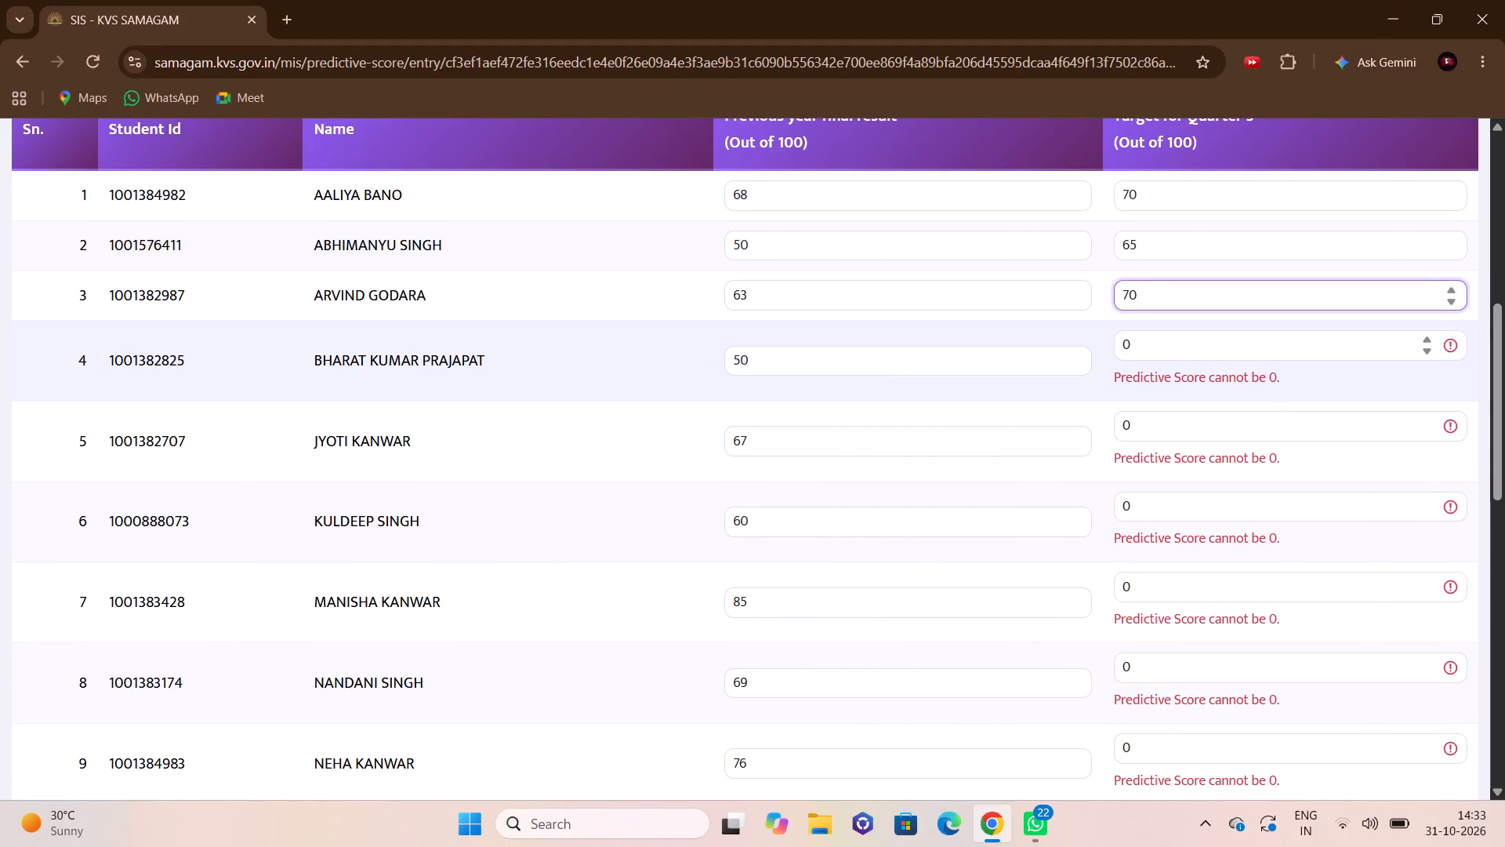
{"action": "left_click", "coordinate": [1221, 333]}
{"action": "key", "text": "BackSpace"}
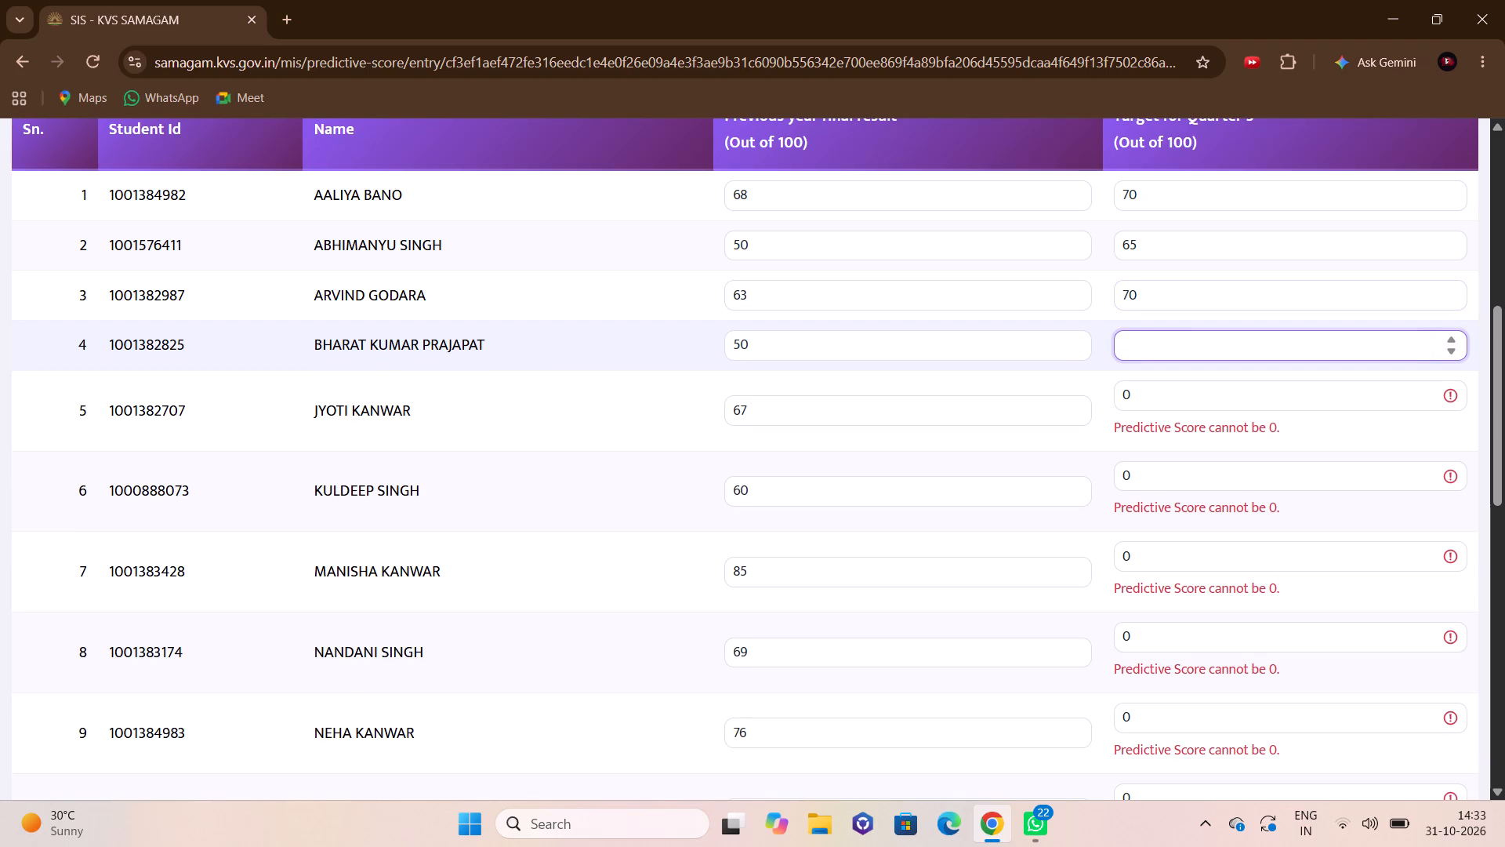
{"action": "type", "text": "65"}
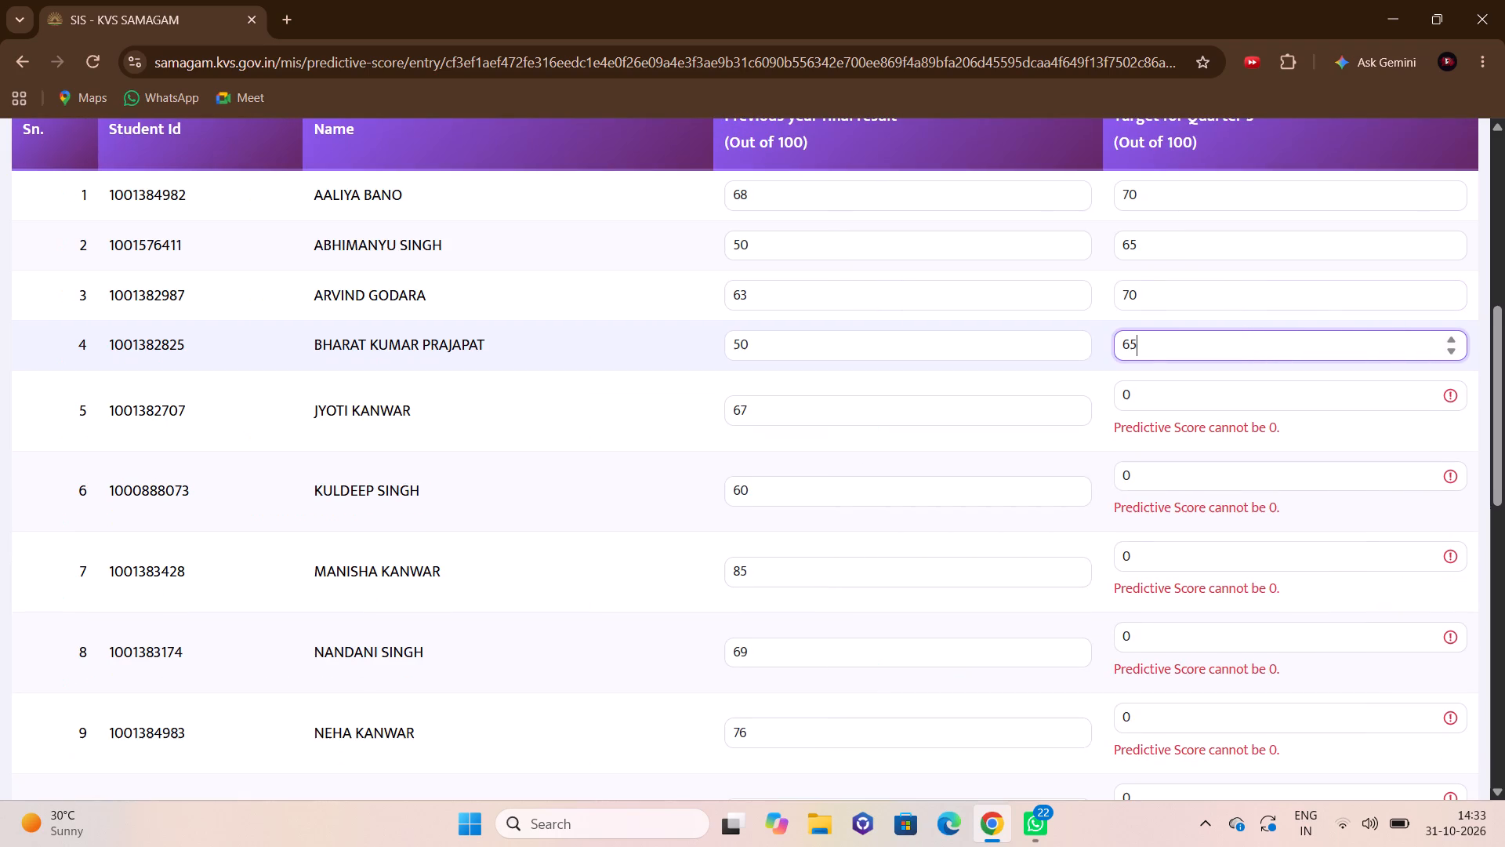
Set the Quarter 3 targets for the students in rows 5, 6 and 7 to 75, 72 and 90 respectively.
{"action": "left_click", "coordinate": [1180, 407]}
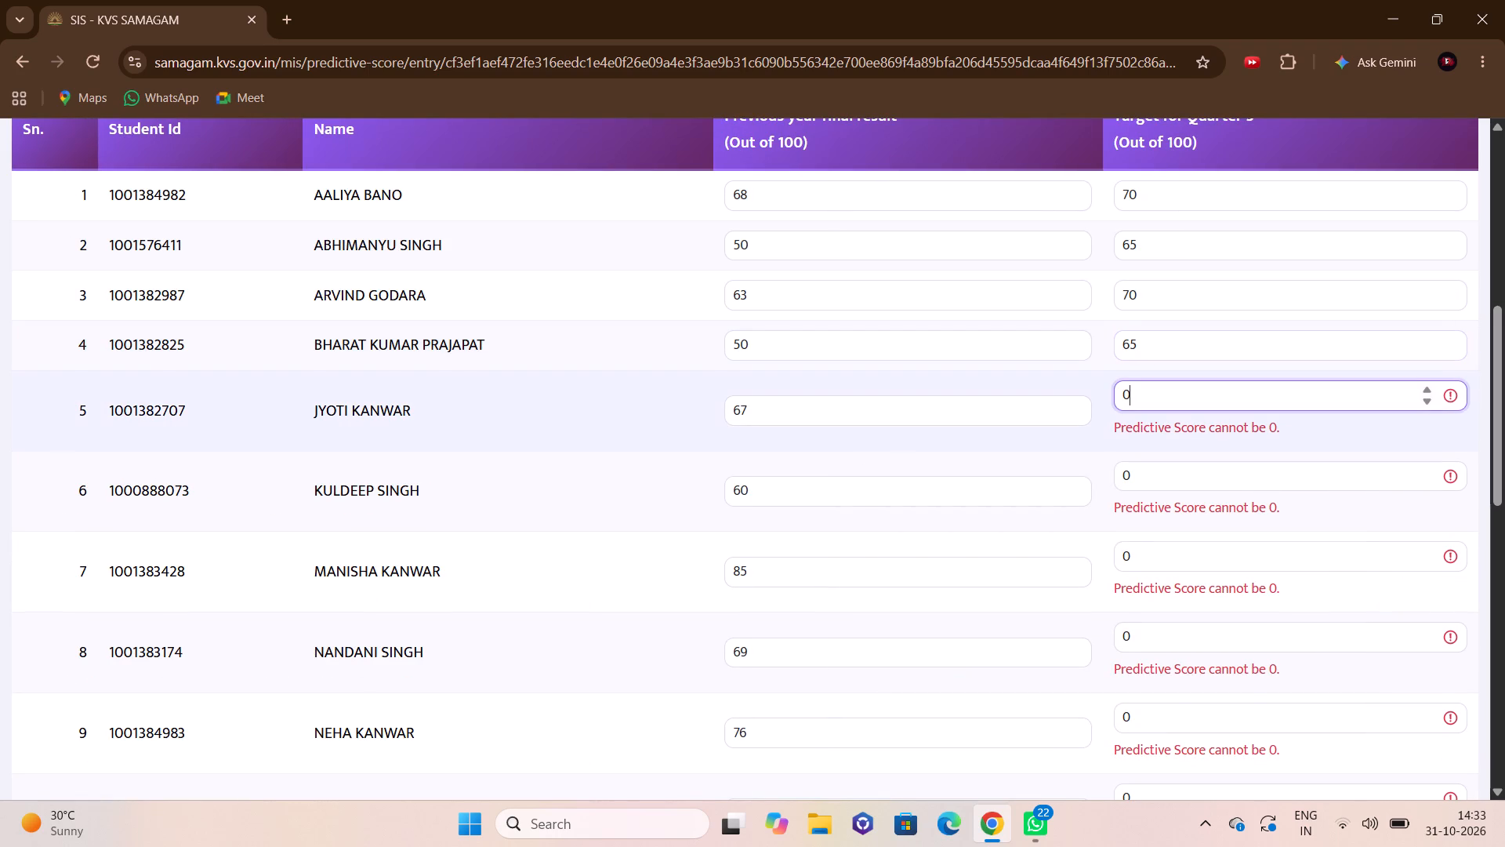
{"action": "key", "text": "BackSpace"}
{"action": "type", "text": "75"}
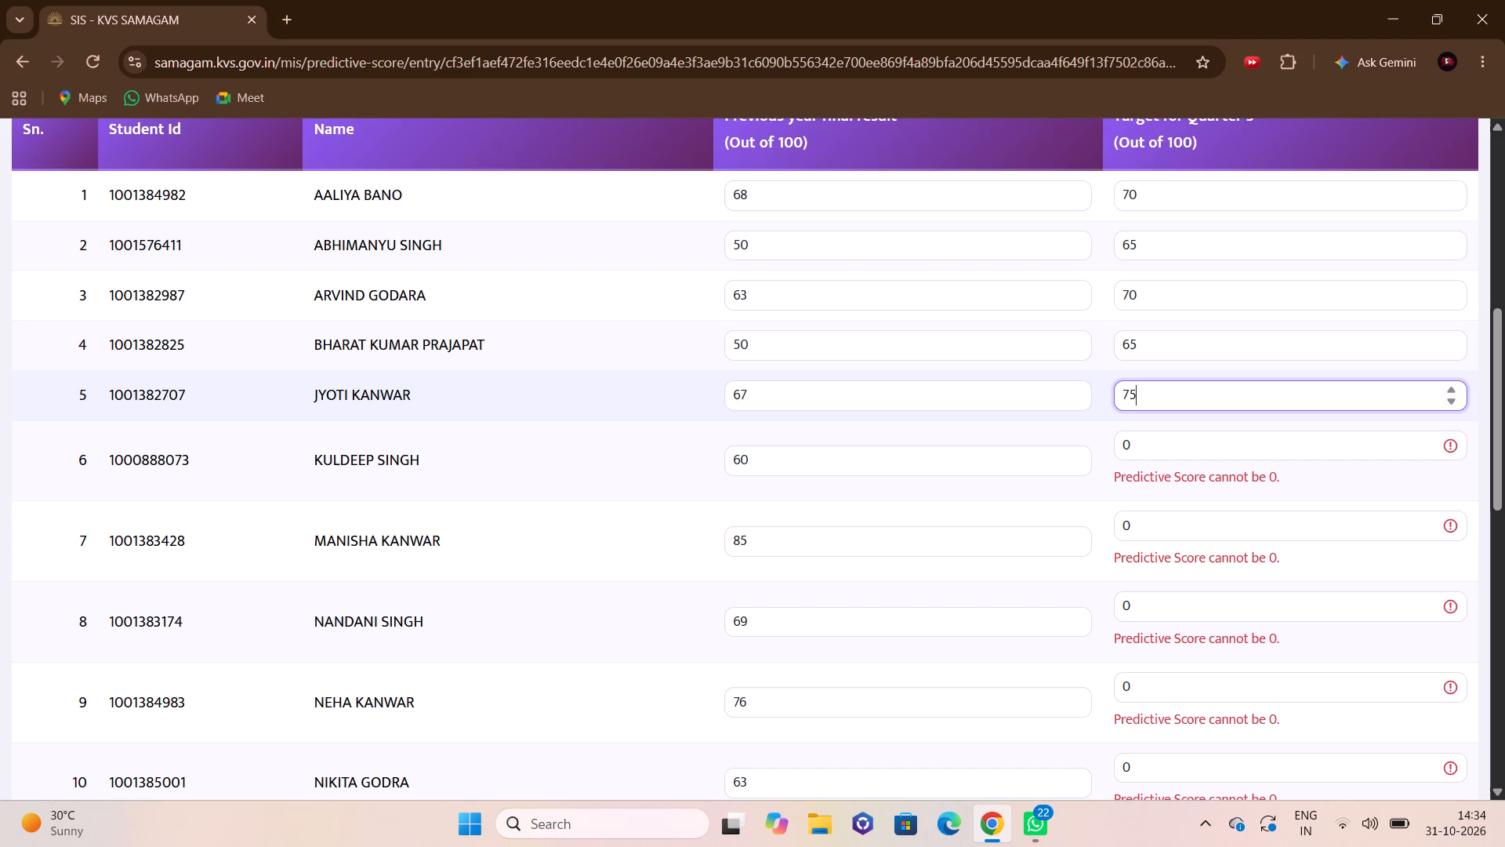
{"action": "left_click", "coordinate": [1138, 434]}
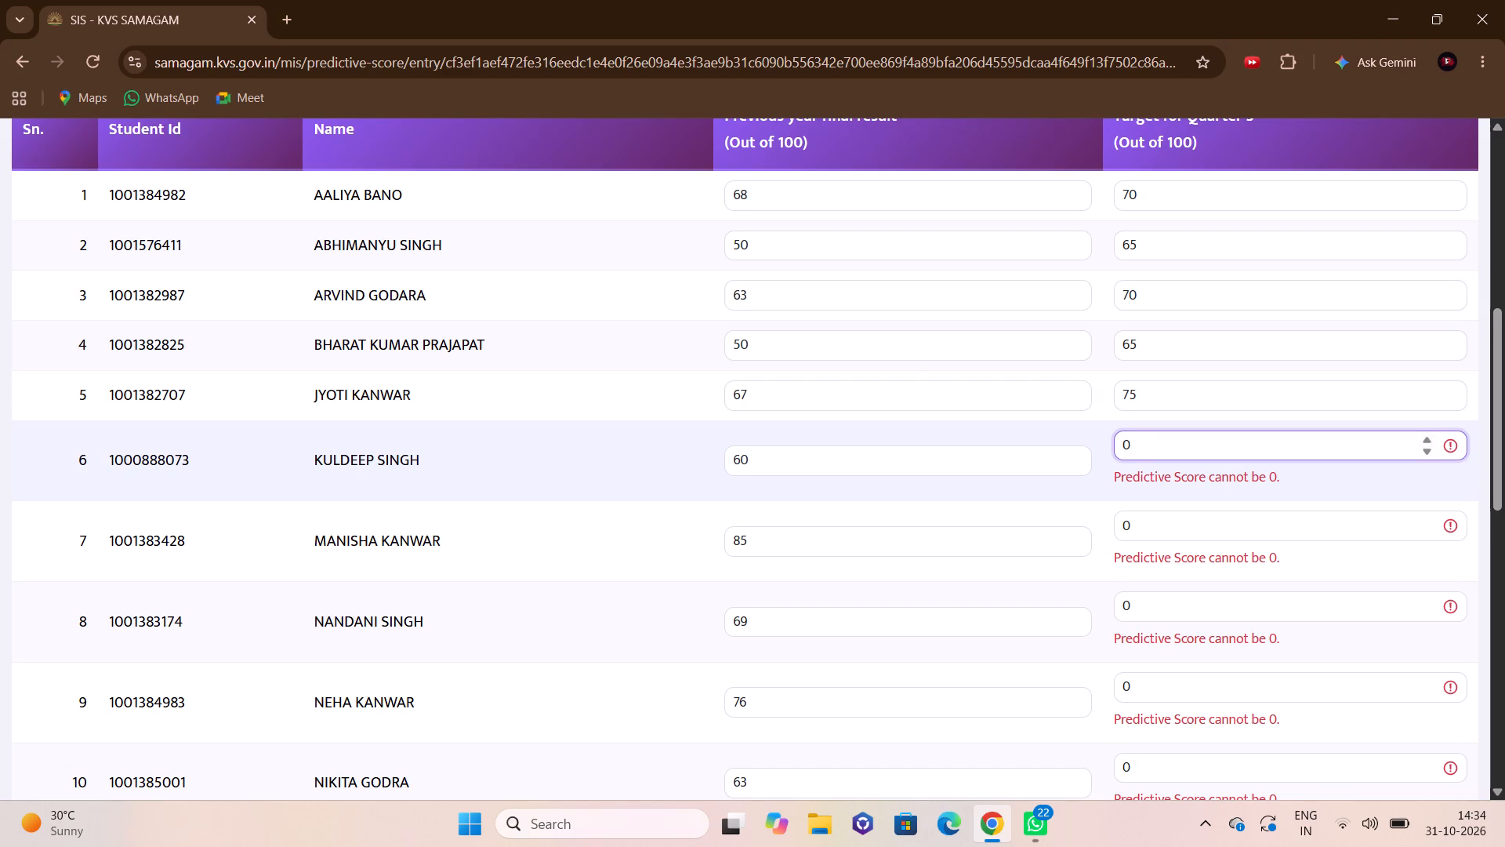
{"action": "key", "text": "BackSpace"}
{"action": "type", "text": "72"}
{"action": "left_click", "coordinate": [1155, 483]}
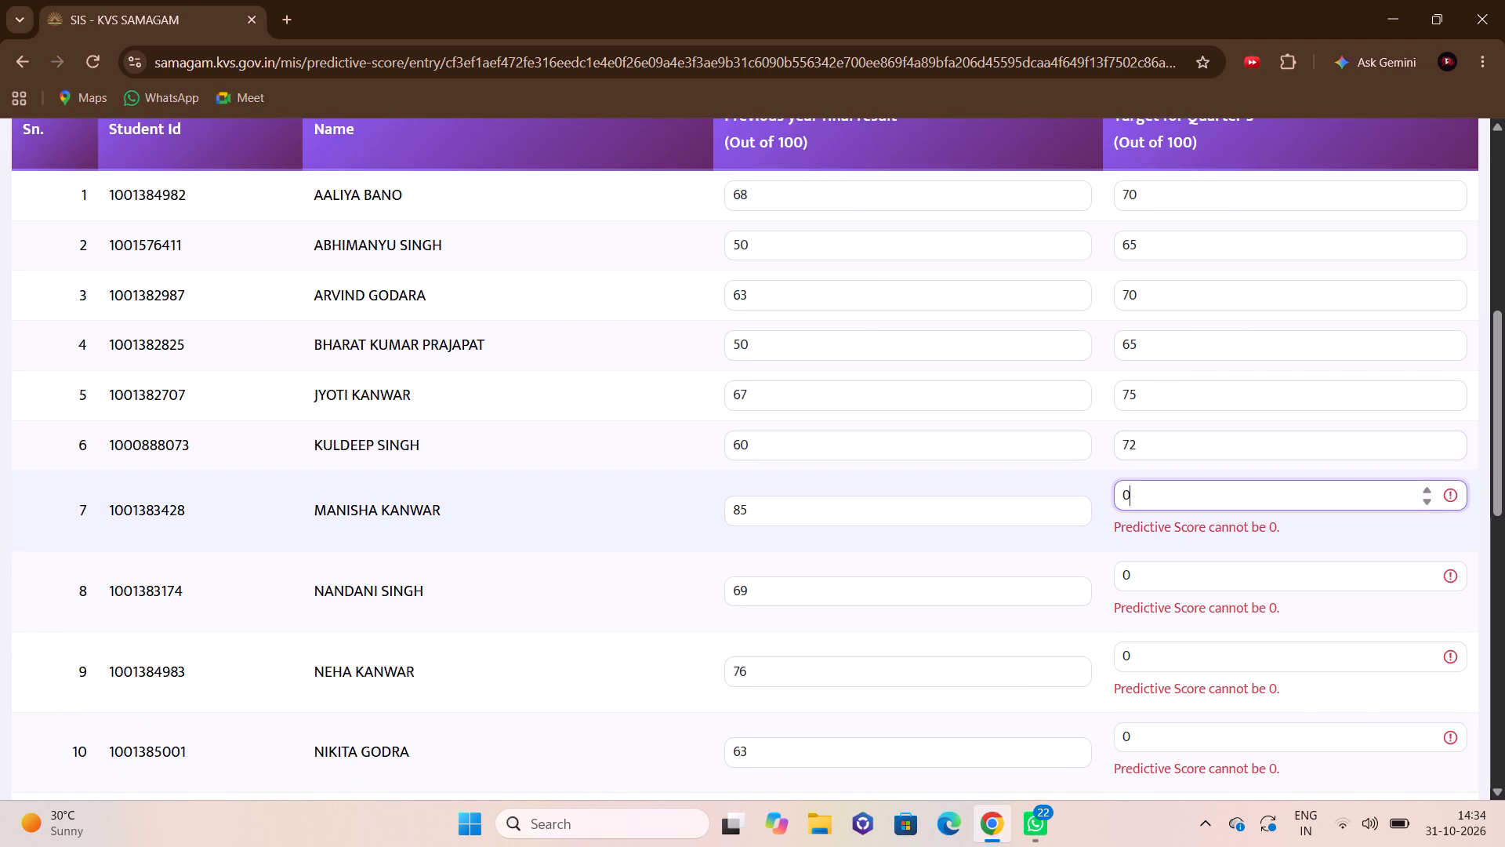
{"action": "key", "text": "BackSpace"}
{"action": "type", "text": "99"}
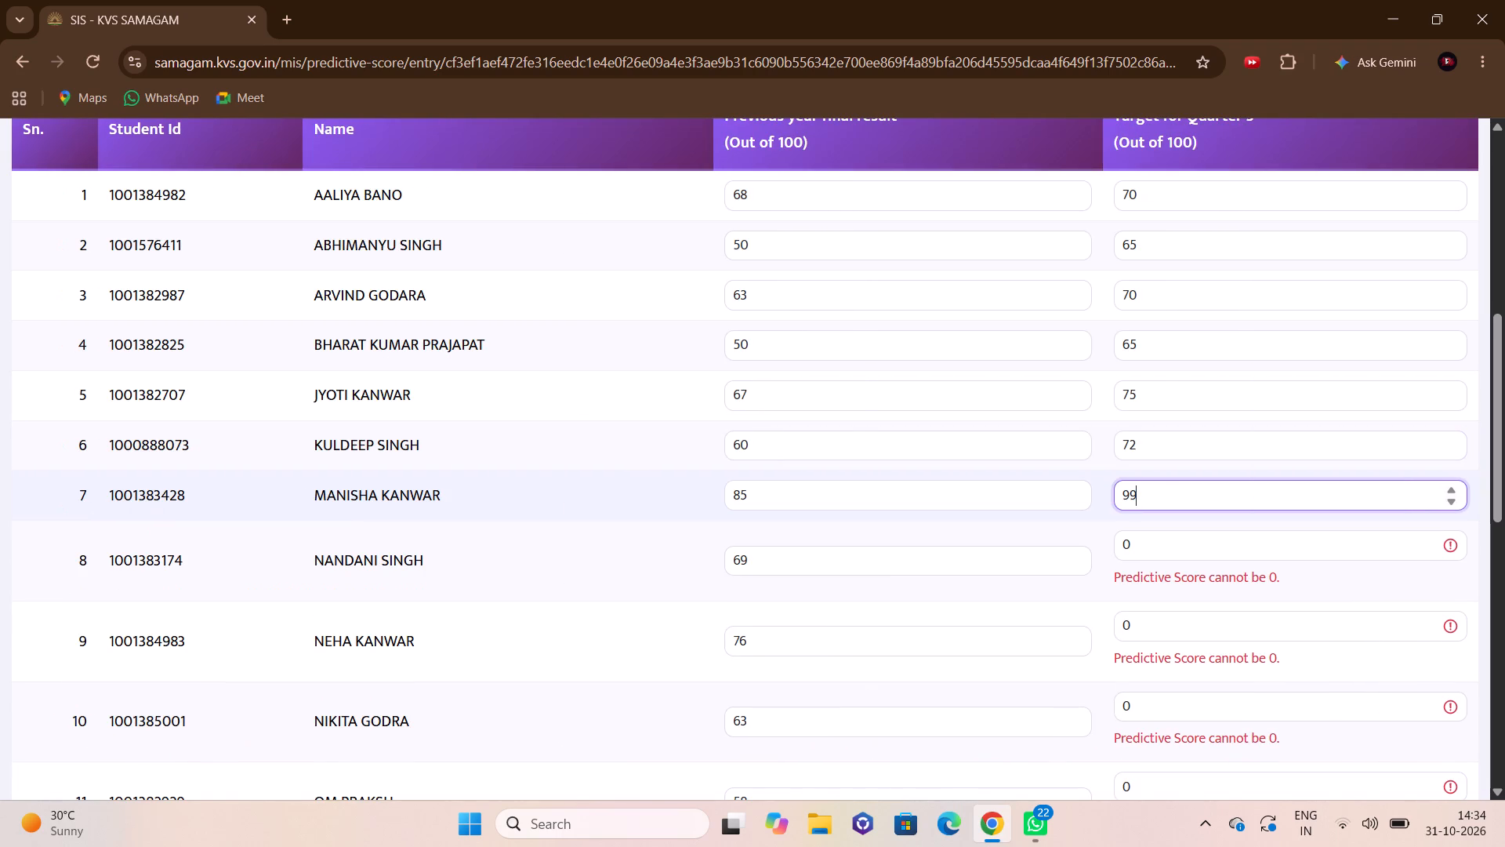
{"action": "key", "text": "BackSpace"}
{"action": "key", "text": "0"}
Set the Quarter 3 targets for the students in rows 8, 9 and 10 to 75, 82 and 69 respectively.
{"action": "left_click", "coordinate": [1159, 537]}
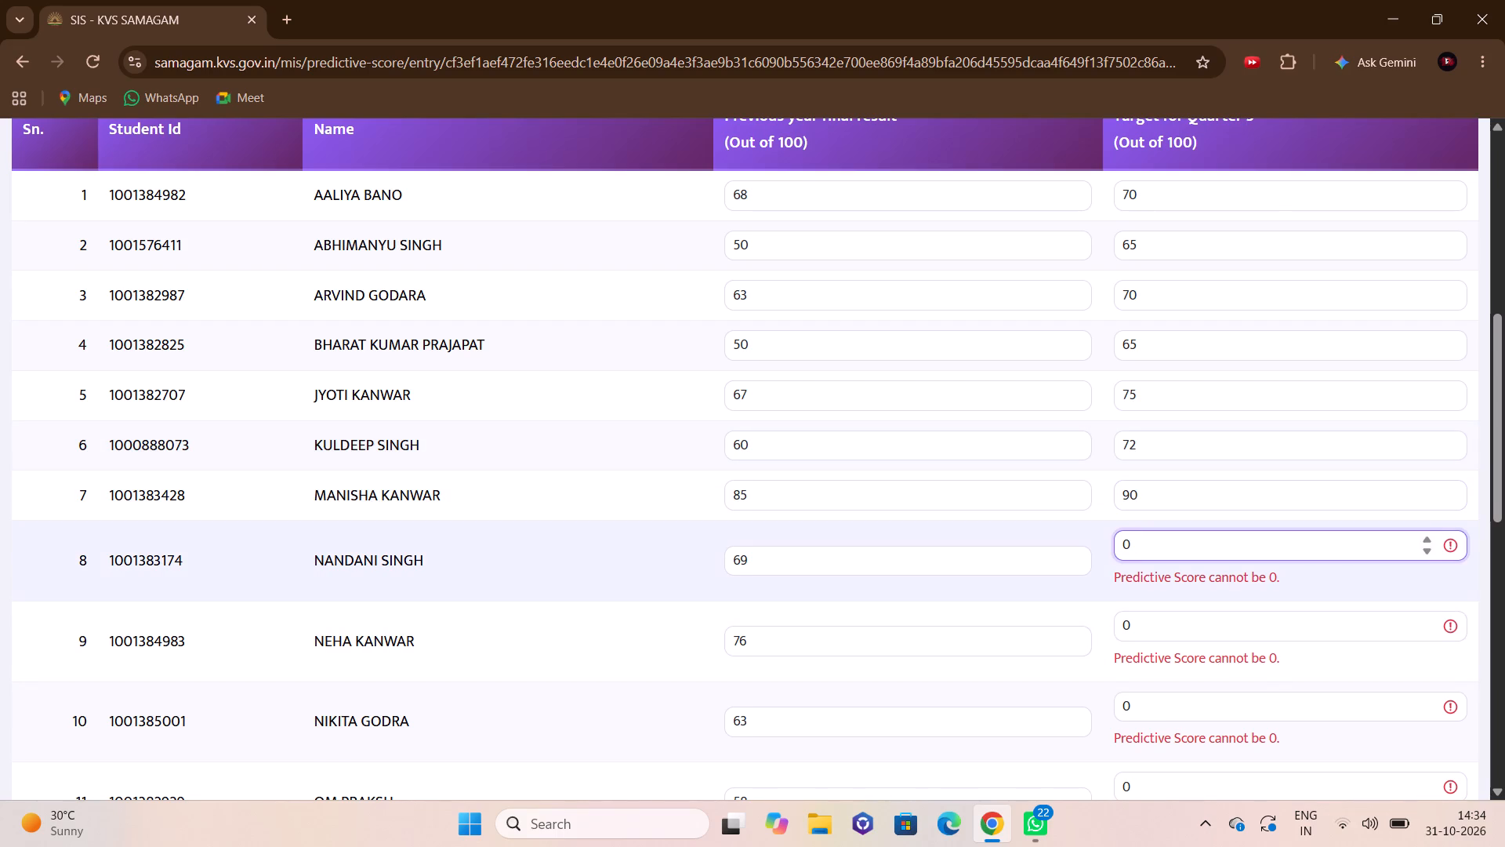
{"action": "key", "text": "BackSpace"}
{"action": "type", "text": "75"}
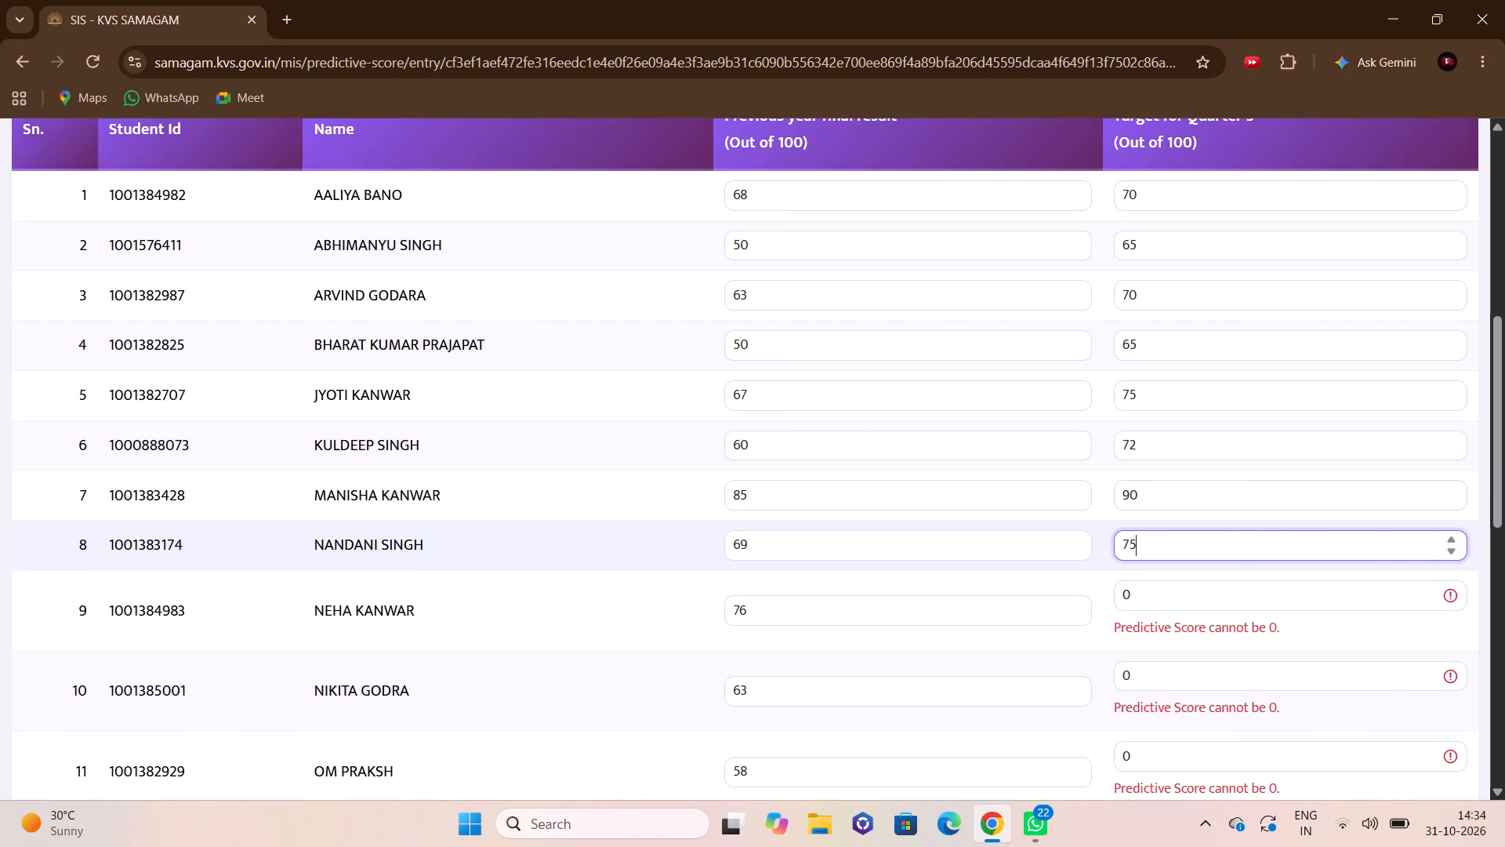
{"action": "left_click", "coordinate": [1187, 593]}
{"action": "key", "text": "BackSpace"}
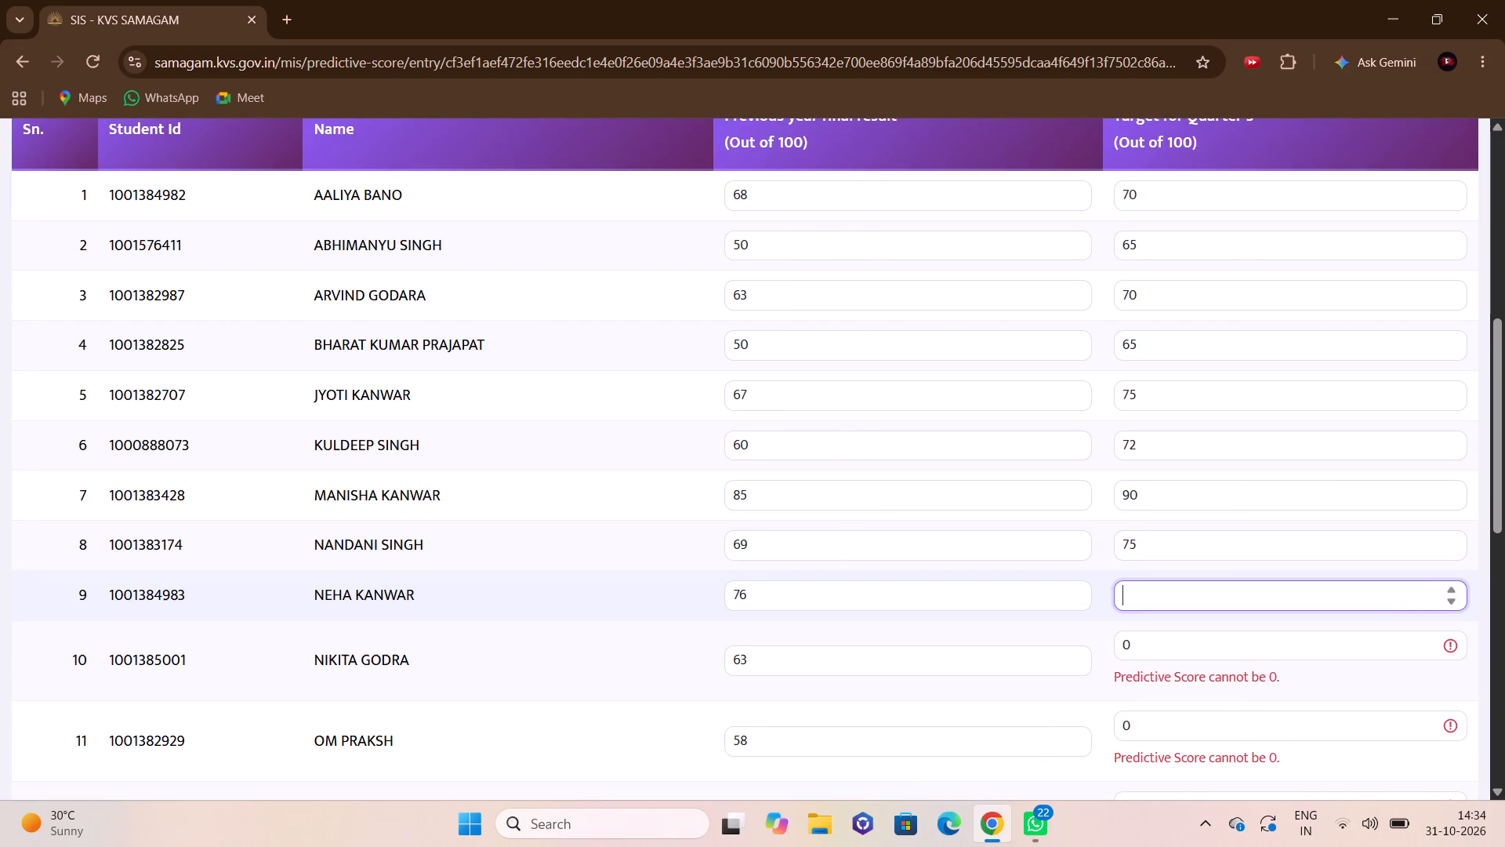
{"action": "key", "text": "8"}
{"action": "key", "text": "2"}
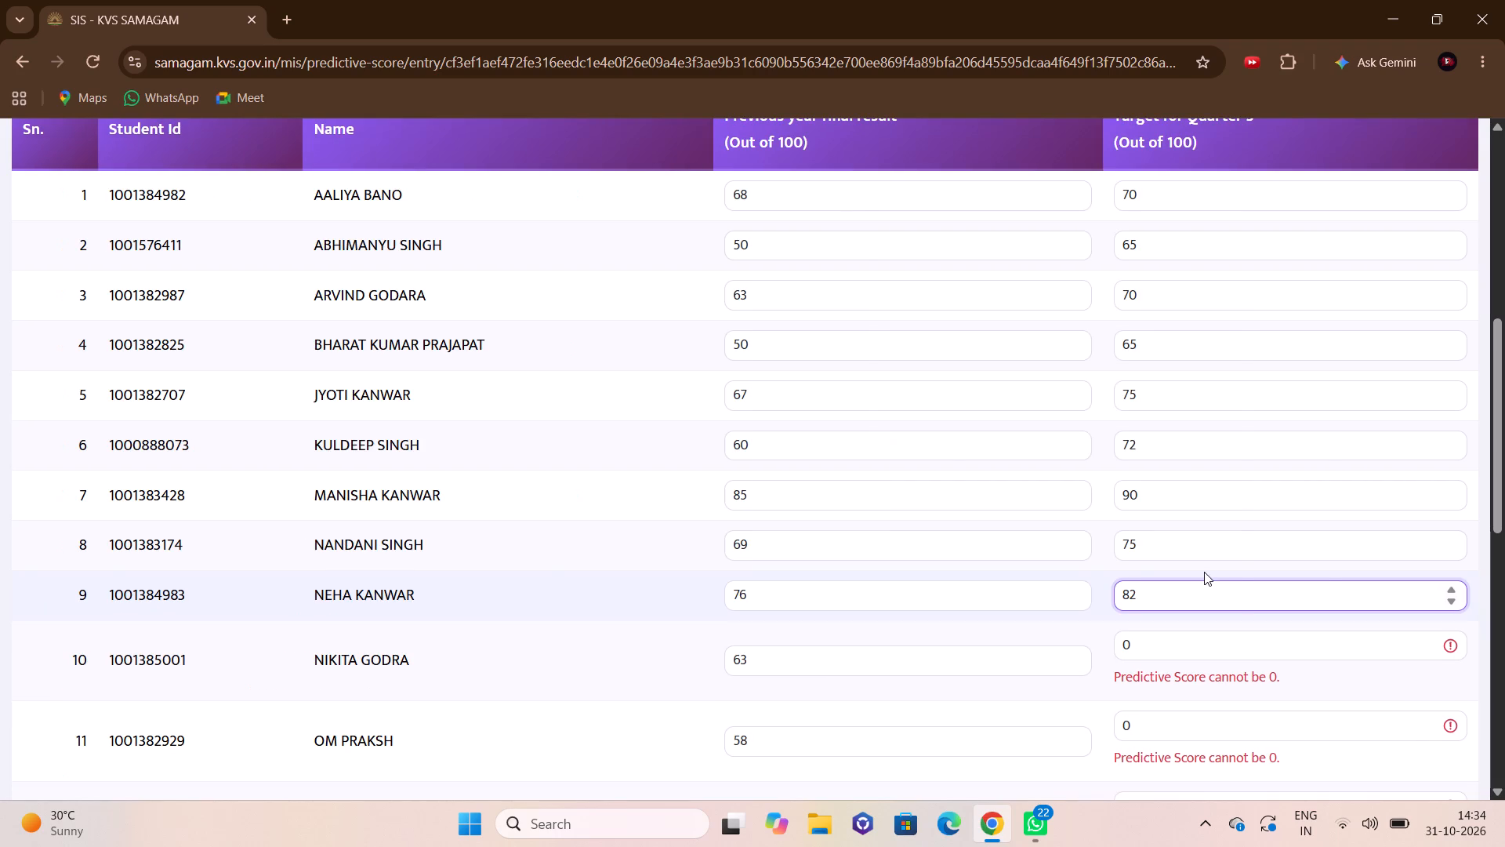
{"action": "left_click", "coordinate": [1173, 638]}
{"action": "key", "text": "BackSpace"}
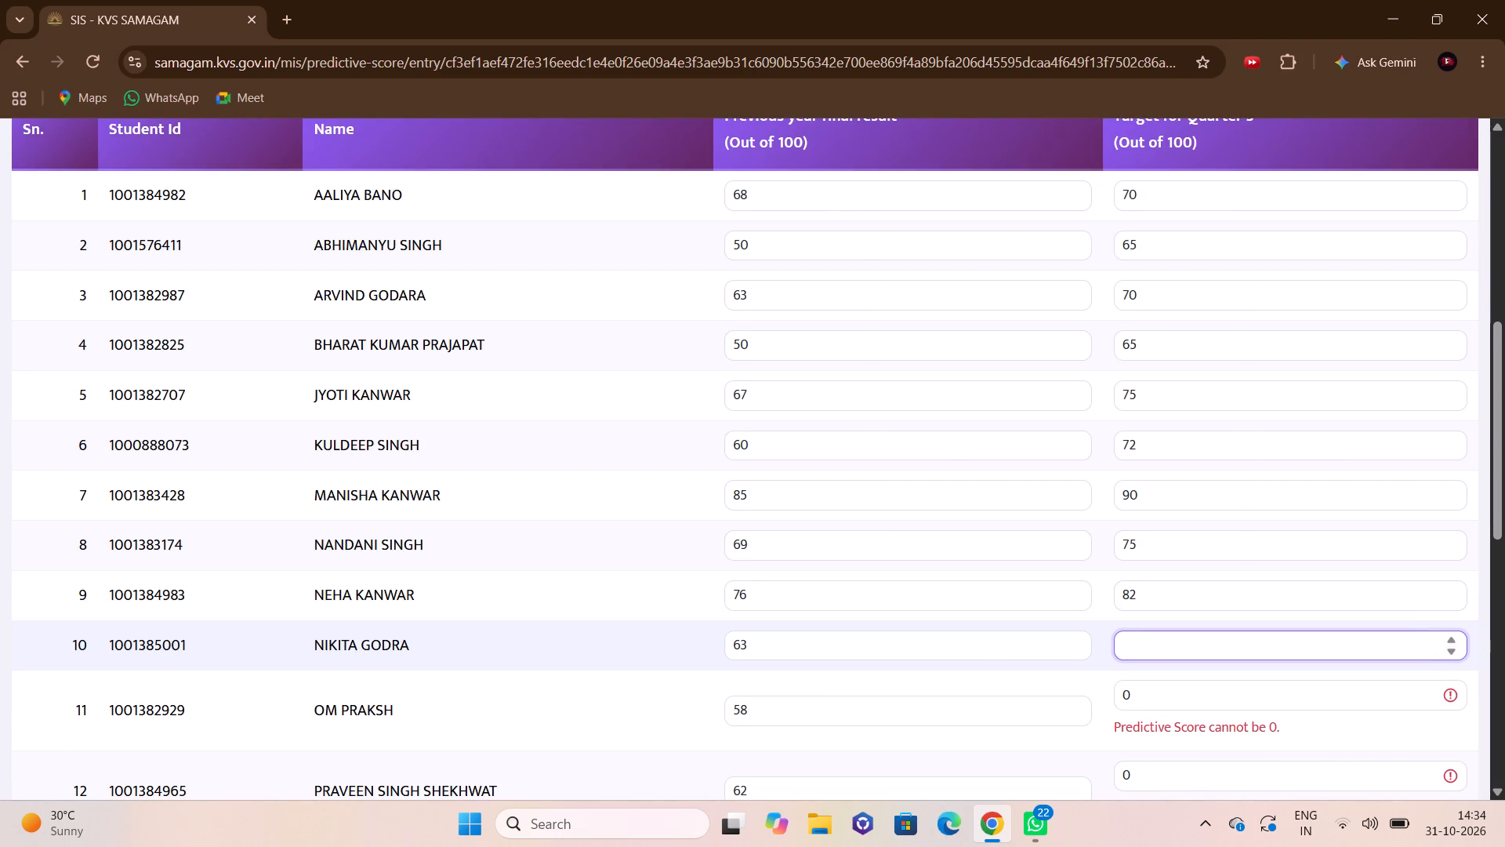
{"action": "type", "text": "69"}
Set the Quarter 3 targets to 68 for the student in row 11 and 71 for the student in row 12.
{"action": "left_click", "coordinate": [1165, 696]}
{"action": "key", "text": "BackSpace"}
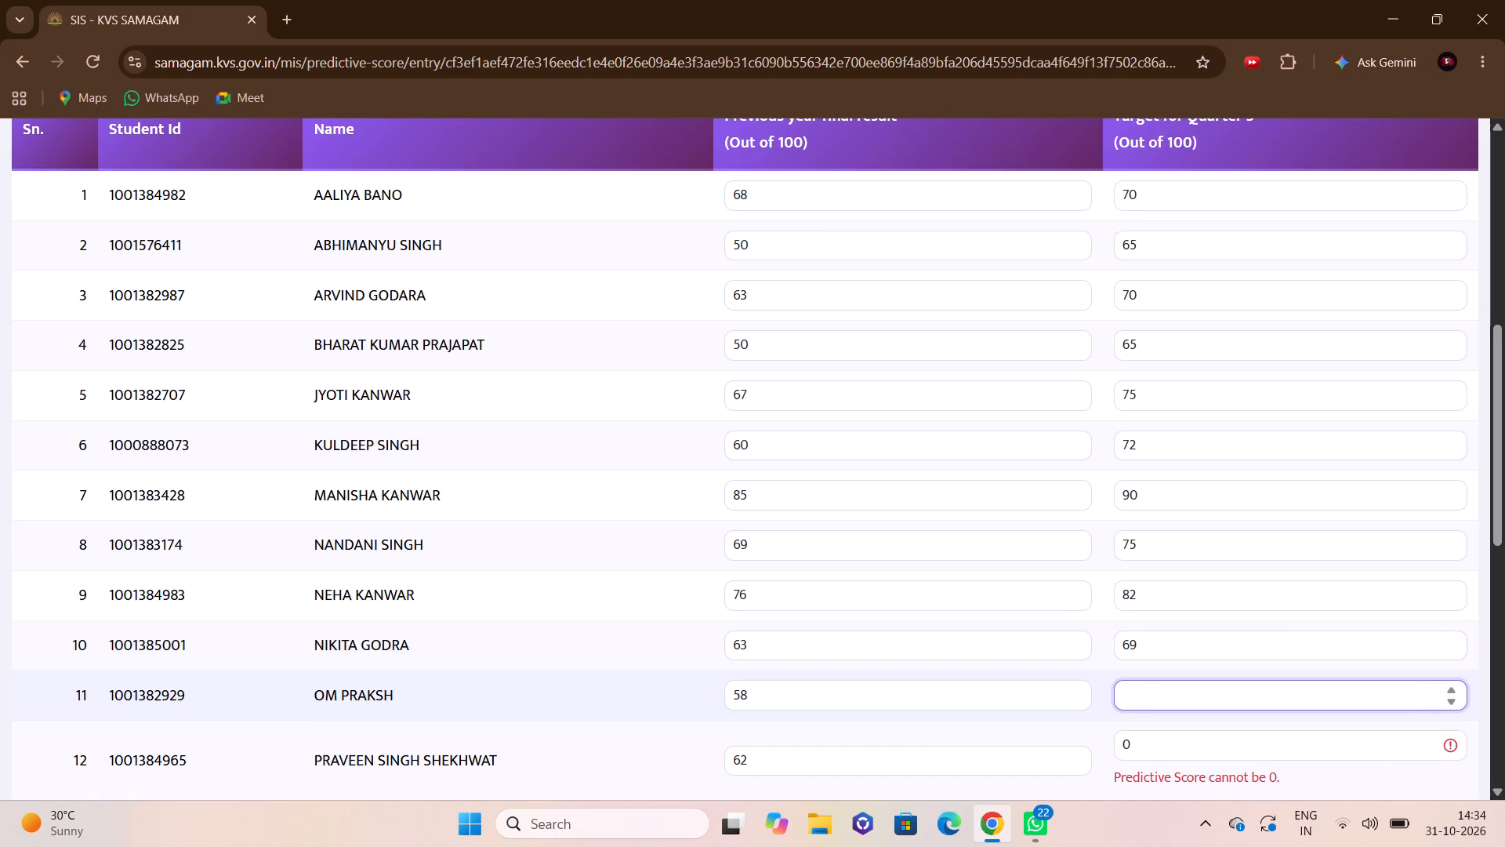
{"action": "type", "text": "68"}
{"action": "left_click", "coordinate": [1158, 736]}
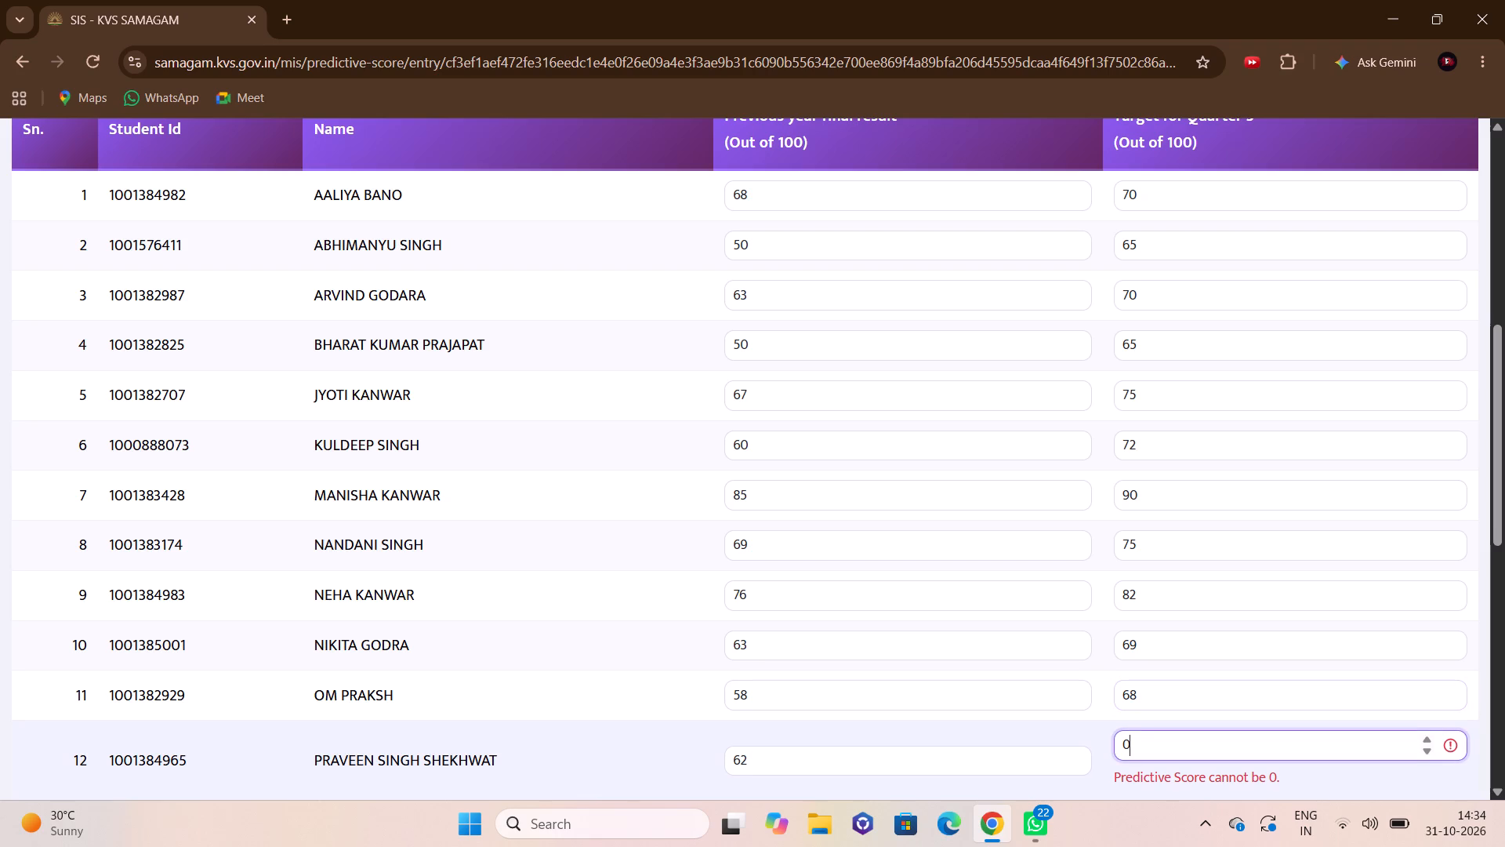
{"action": "key", "text": "BackSpace"}
{"action": "type", "text": "71"}
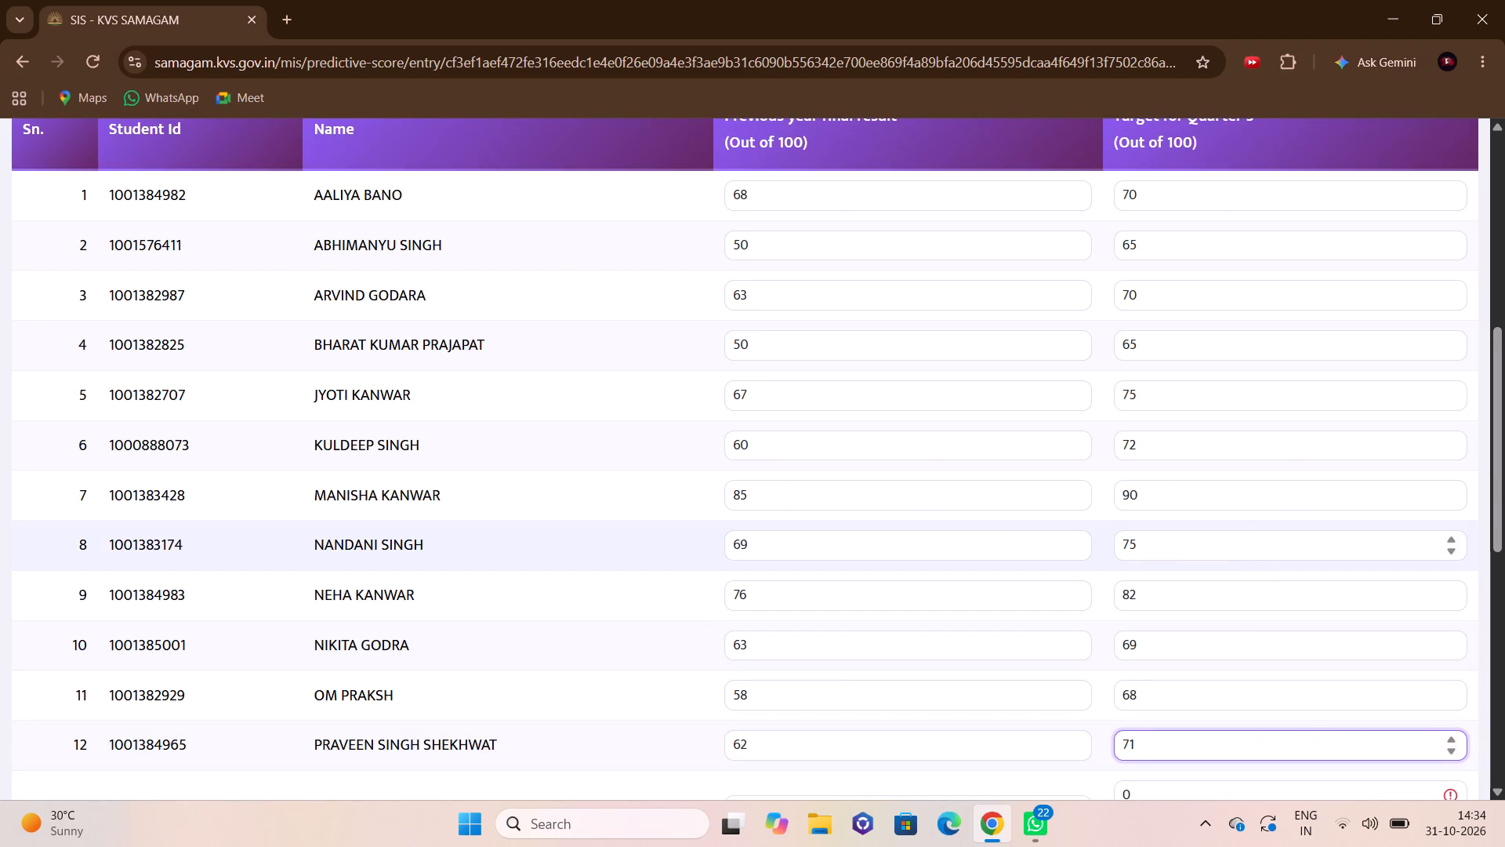
Set the Quarter 3 targets to 95 for the student in row 13 and 73 for the student in row 14.
{"action": "left_click_drag", "start_coordinate": [1493, 466], "coordinate": [1498, 522]}
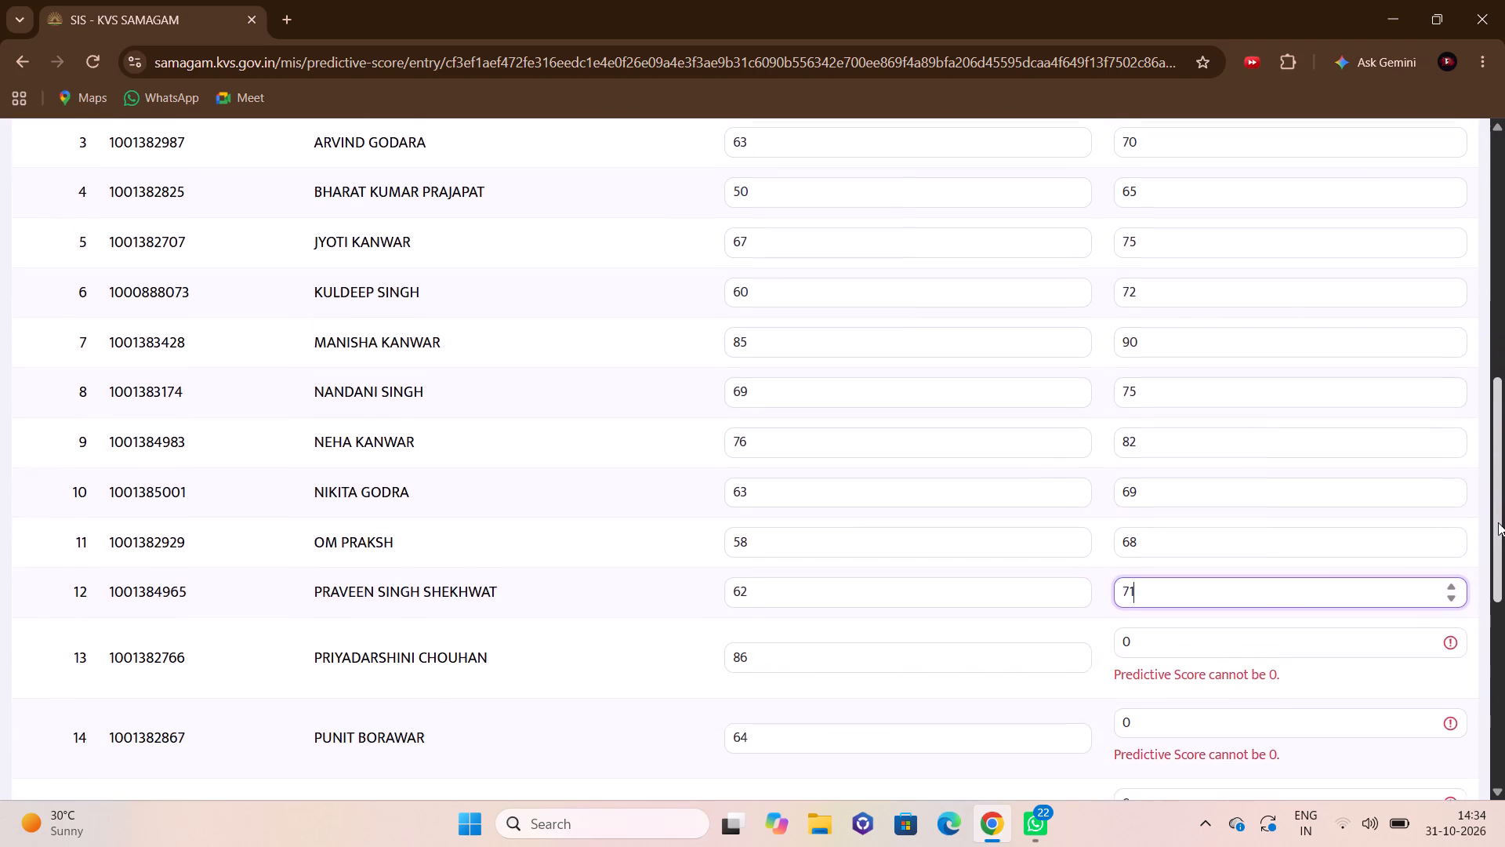
{"action": "left_click_drag", "start_coordinate": [1498, 522], "coordinate": [1503, 659]}
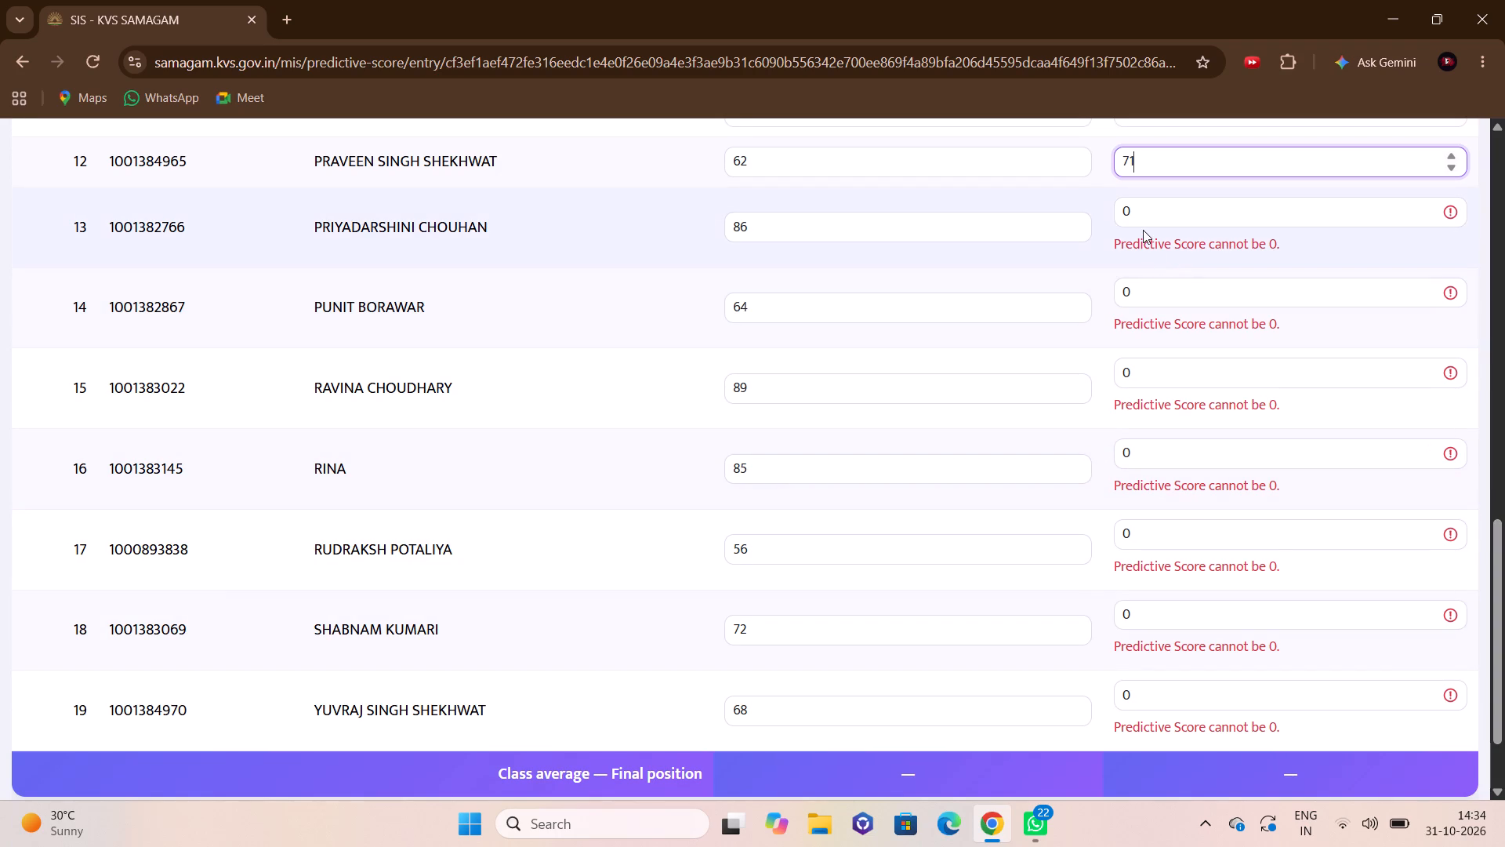
{"action": "left_click", "coordinate": [1155, 210]}
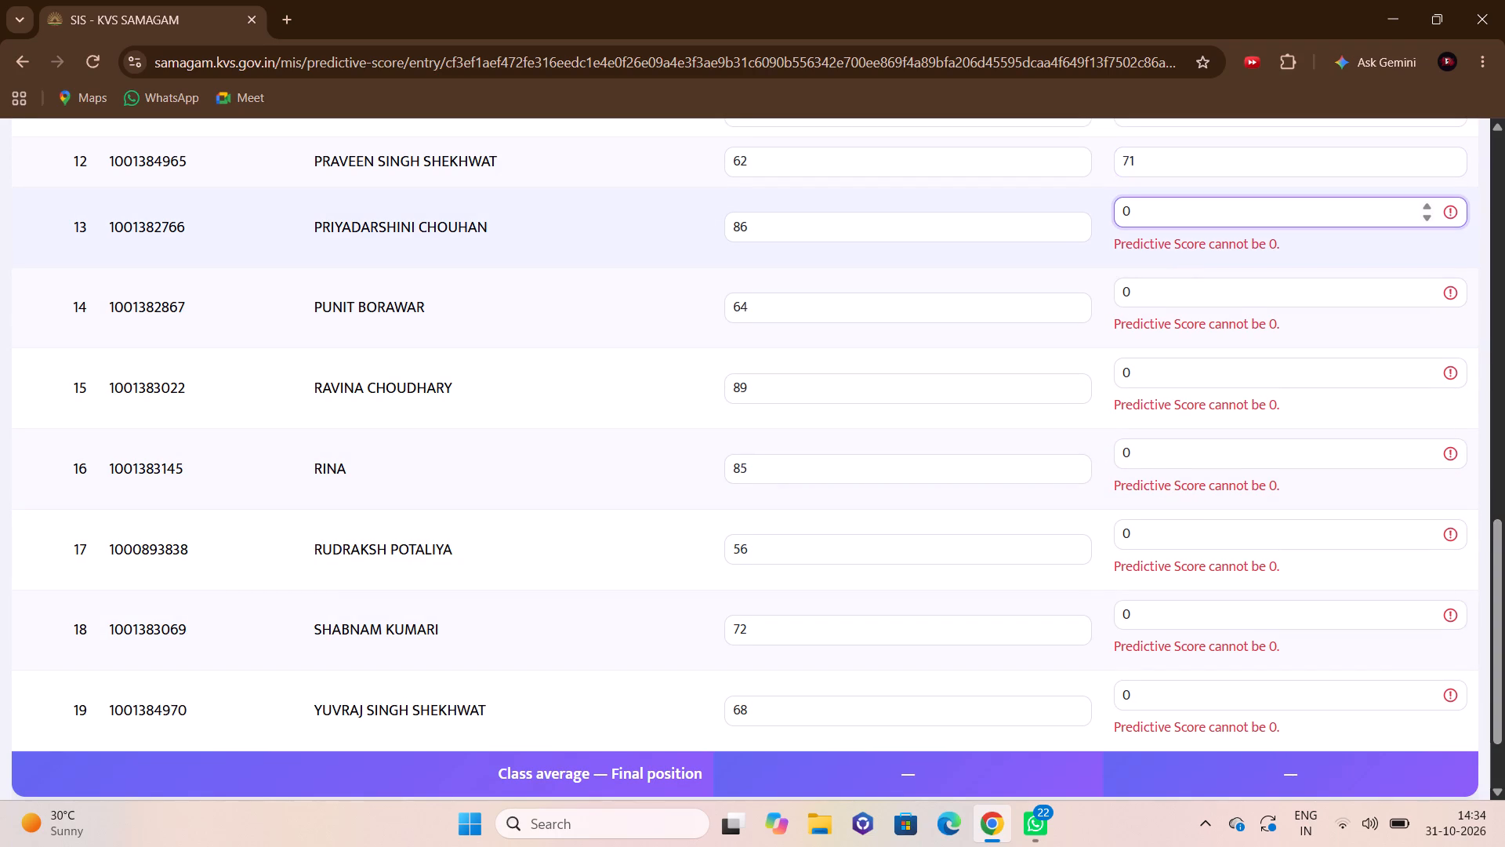
{"action": "key", "text": "BackSpace"}
{"action": "type", "text": "95"}
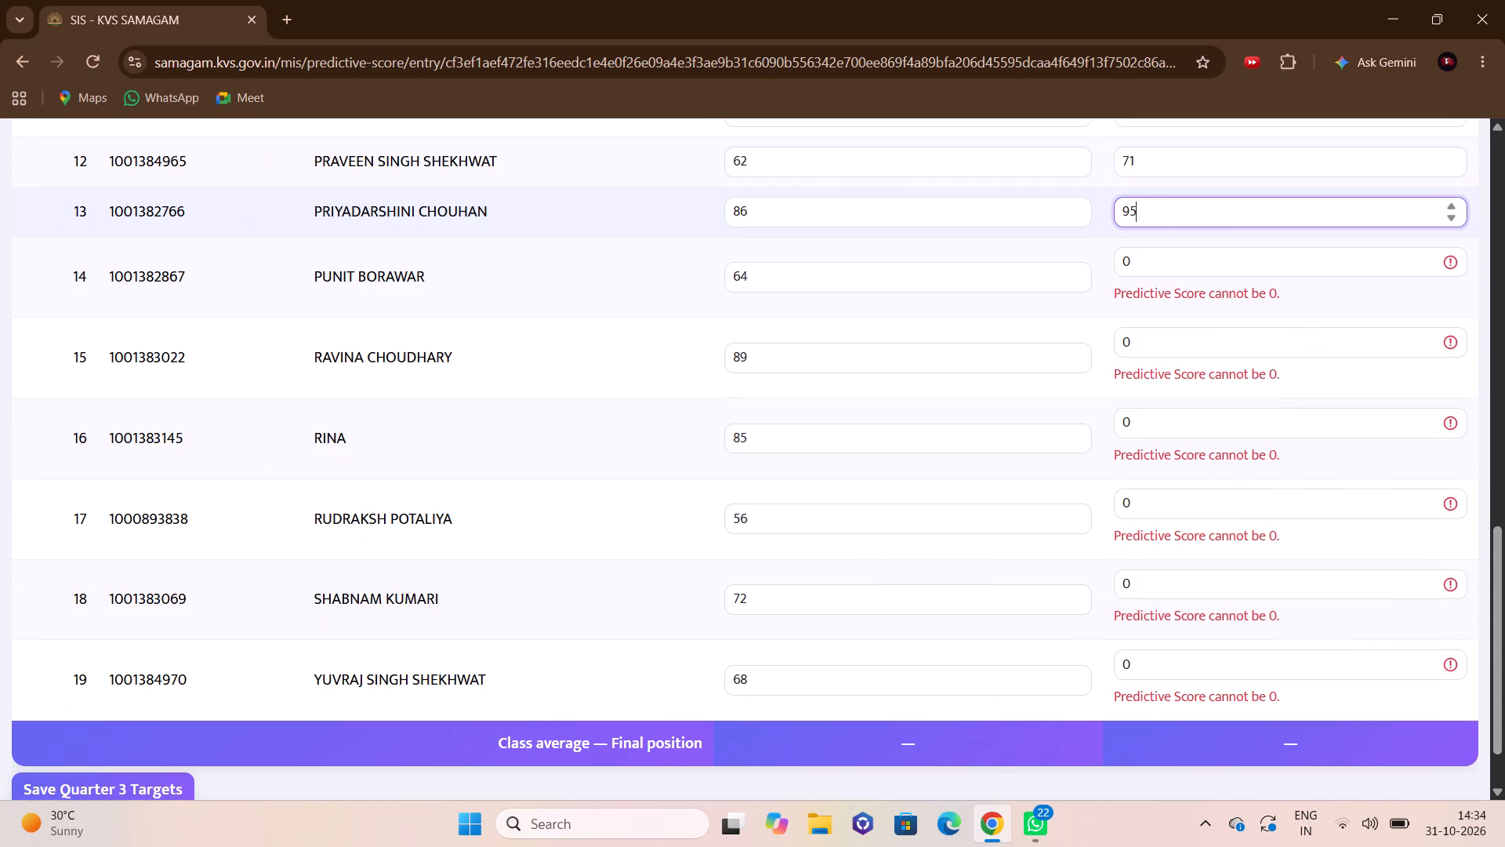
{"action": "left_click", "coordinate": [1153, 250]}
{"action": "key", "text": "BackSpace"}
{"action": "type", "text": "73"}
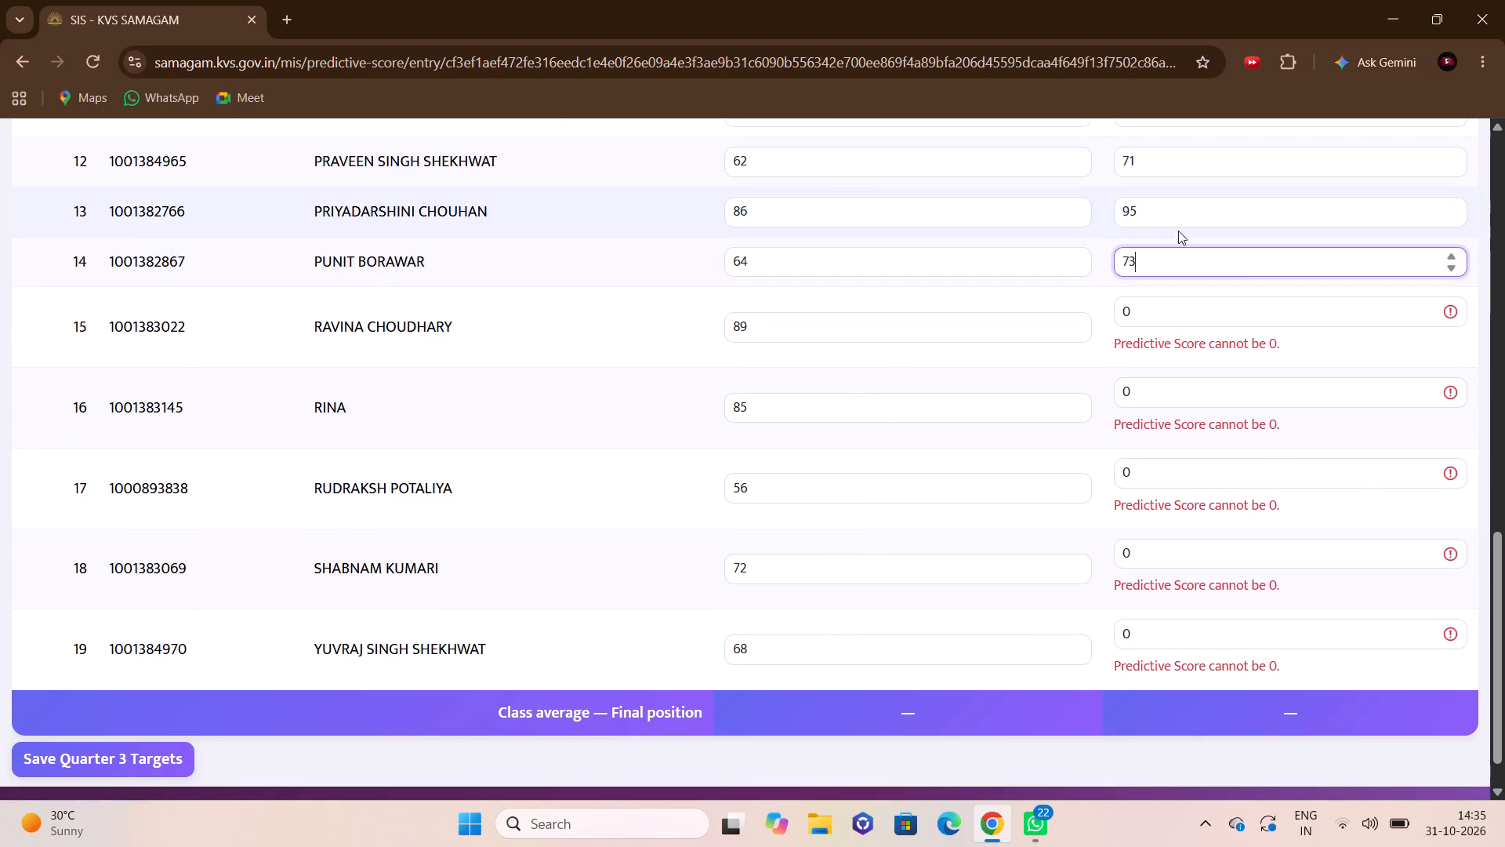
Set the Quarter 3 targets to 90 for the student in row 15 and 91 for the student in row 16.
{"action": "left_click", "coordinate": [1164, 318]}
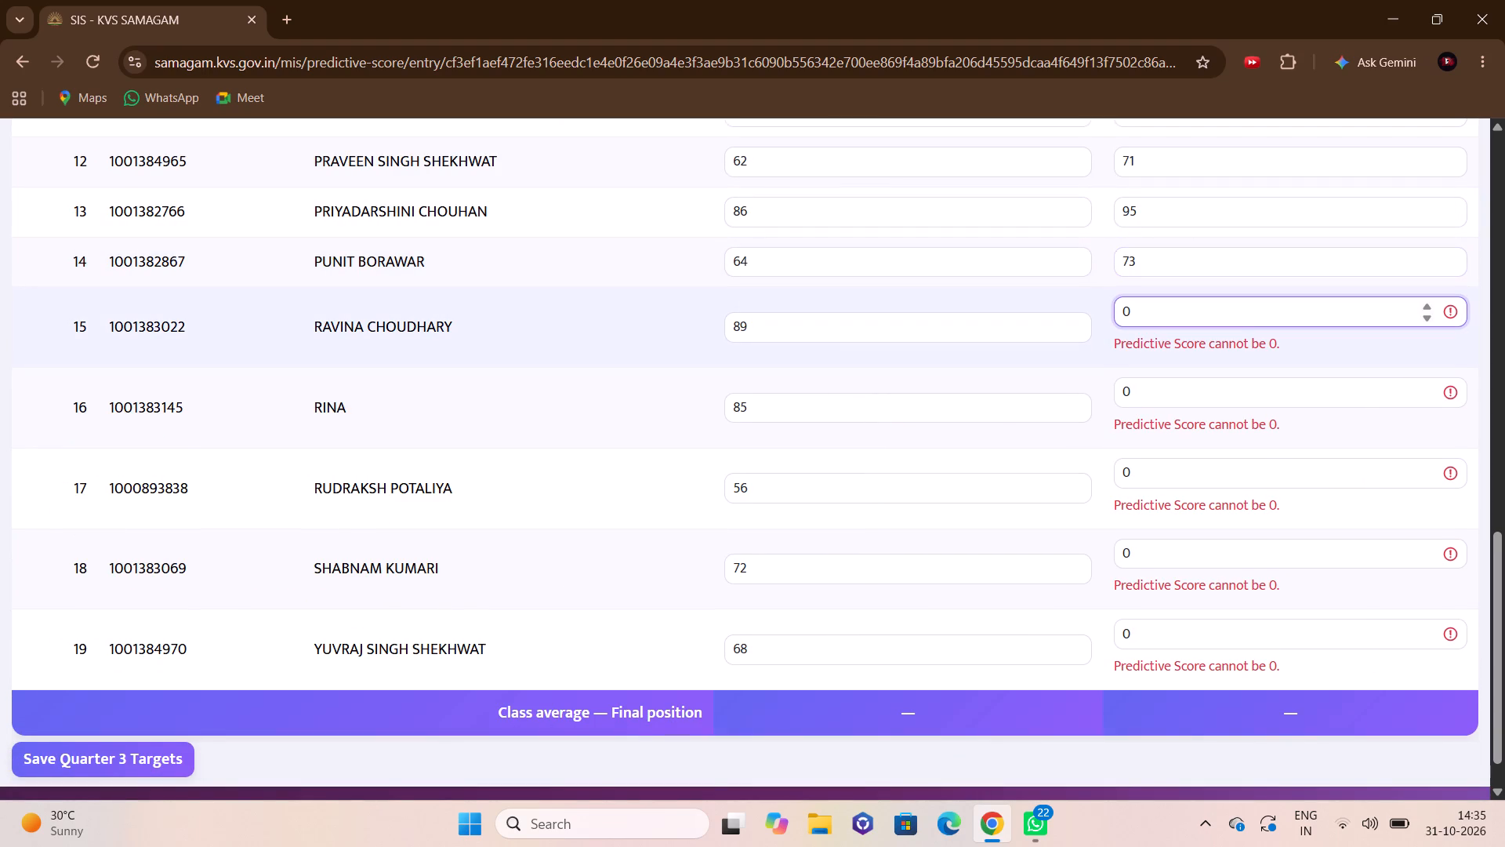
{"action": "key", "text": "BackSpace"}
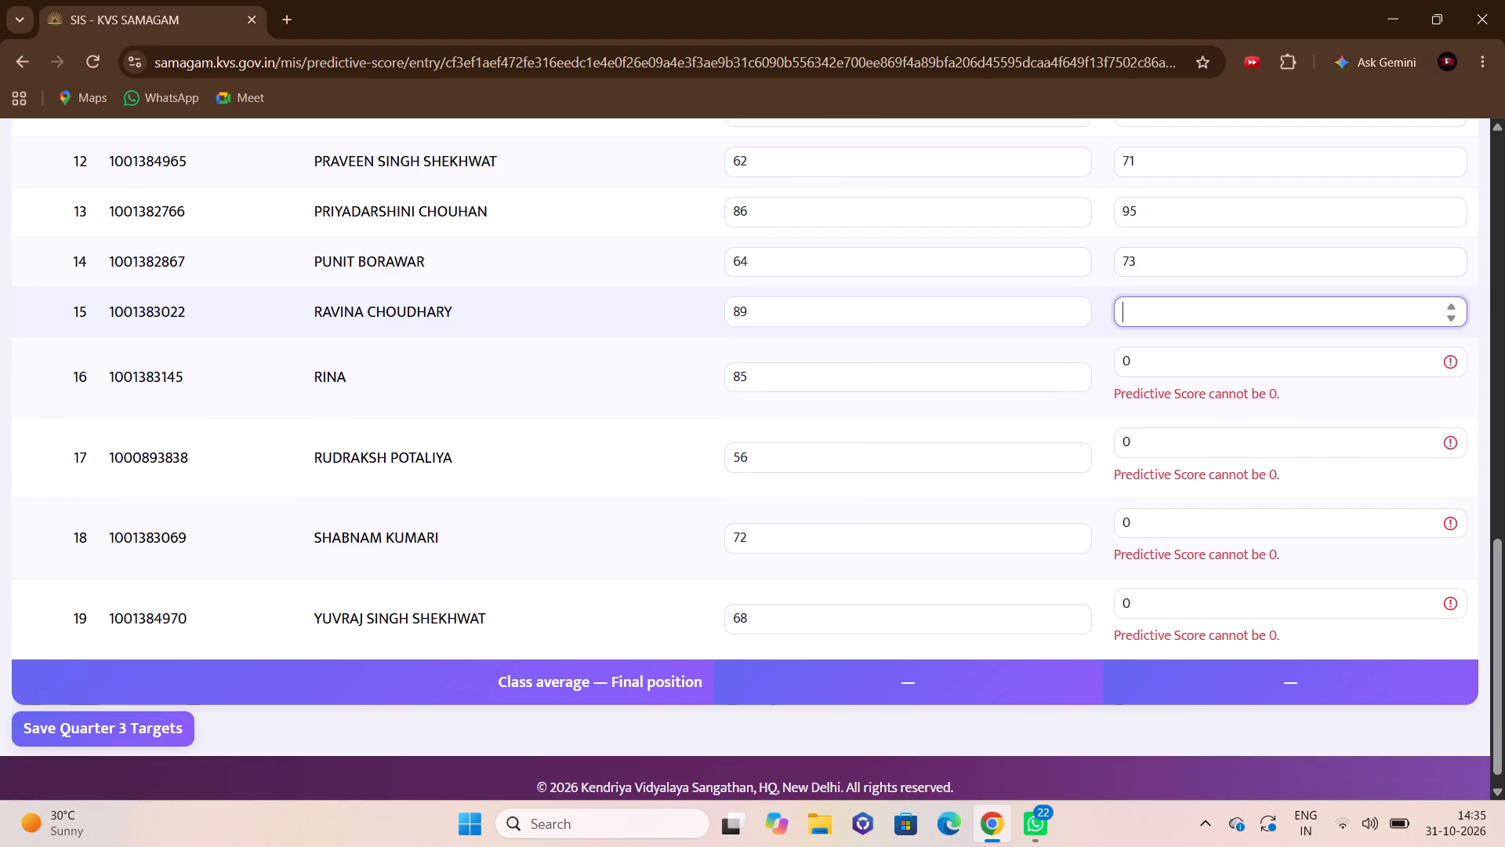
{"action": "type", "text": "99"}
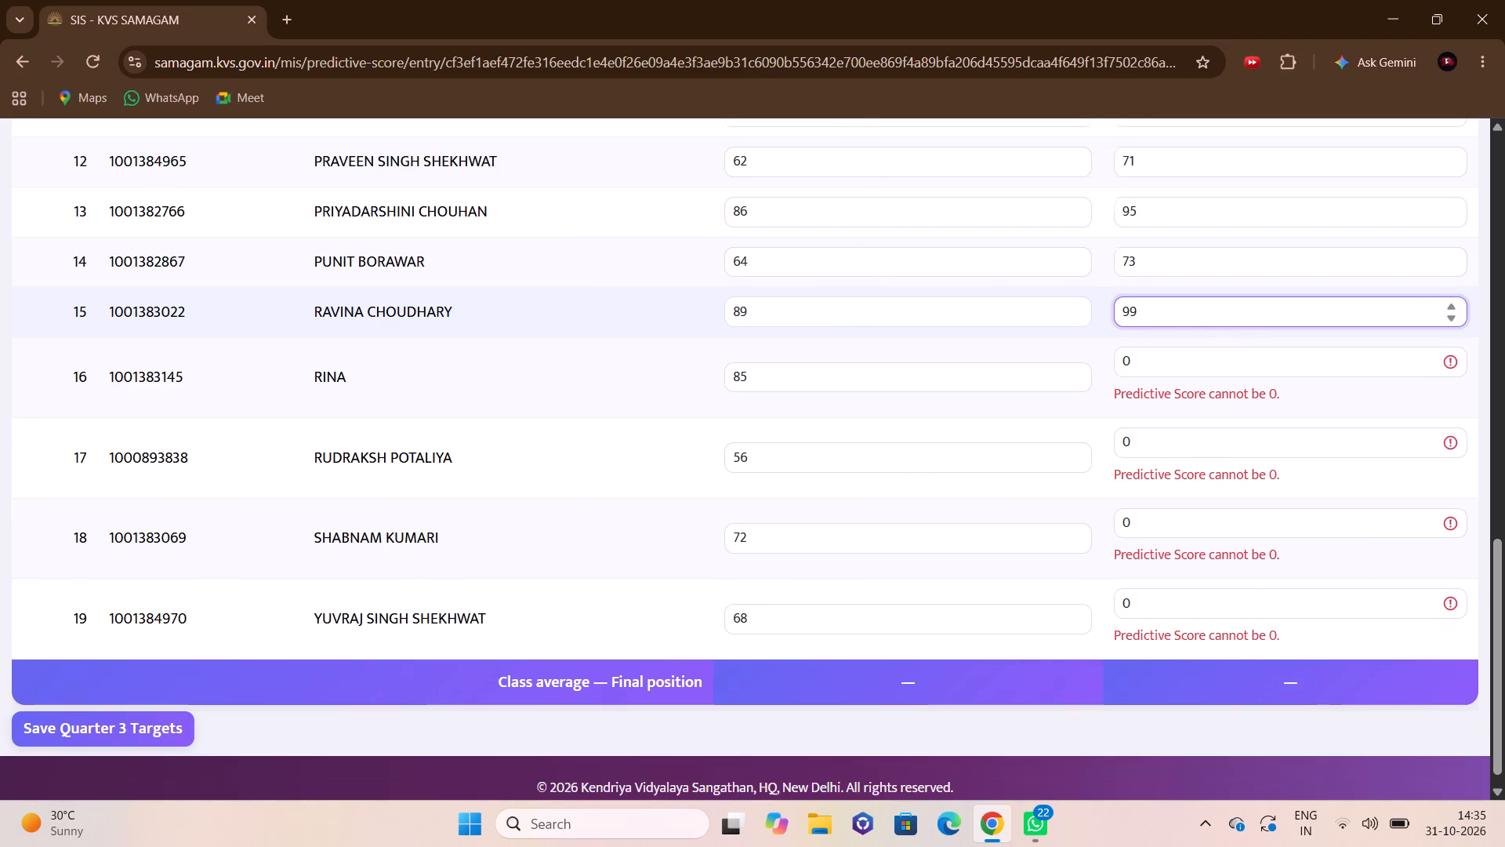
{"action": "key", "text": "BackSpace"}
{"action": "key", "text": "0"}
{"action": "left_click", "coordinate": [1167, 366]}
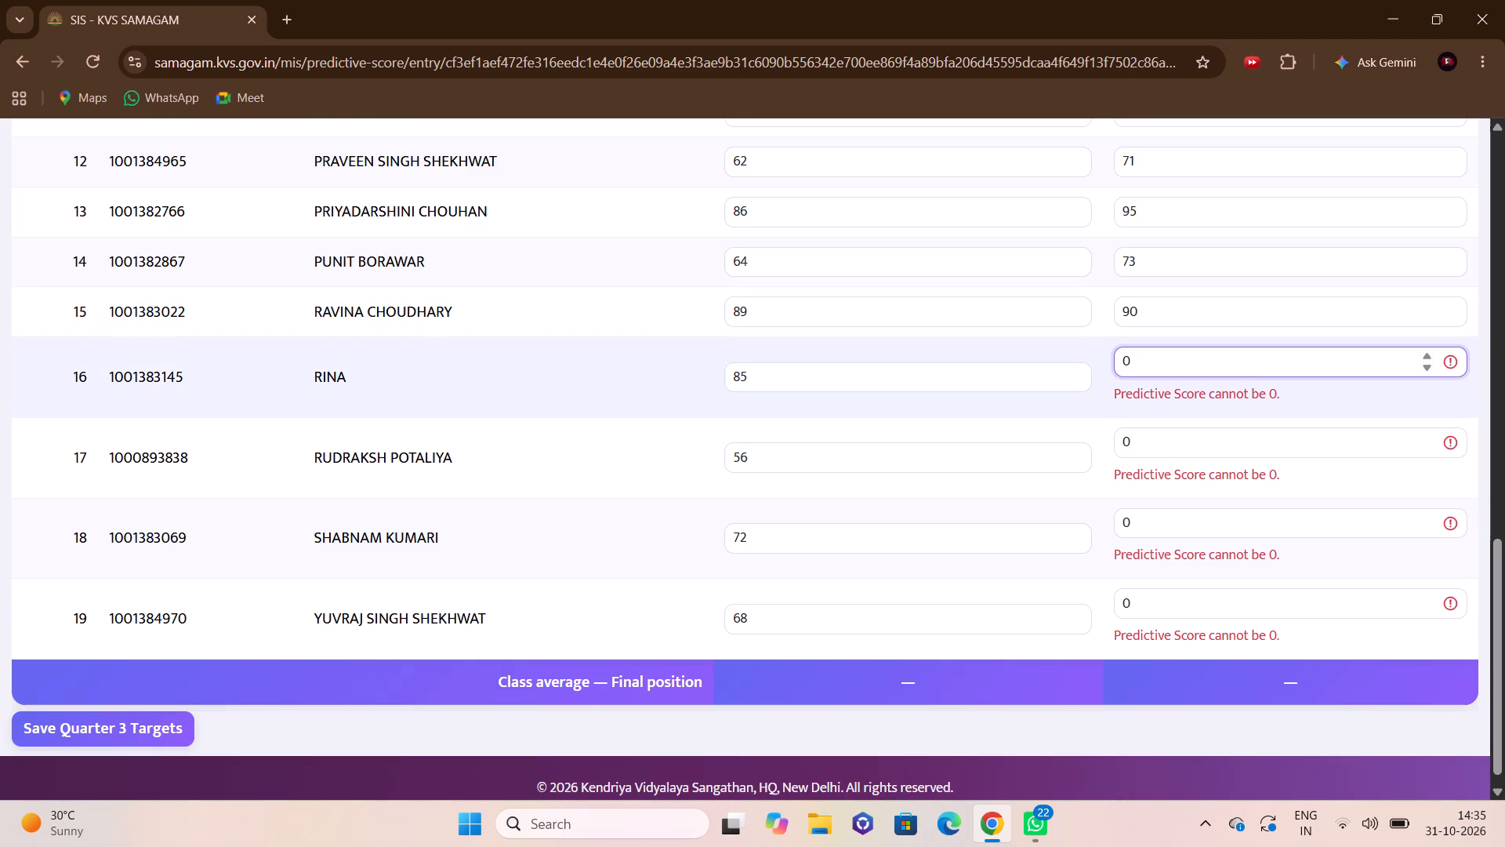
{"action": "key", "text": "BackSpace"}
{"action": "type", "text": "91"}
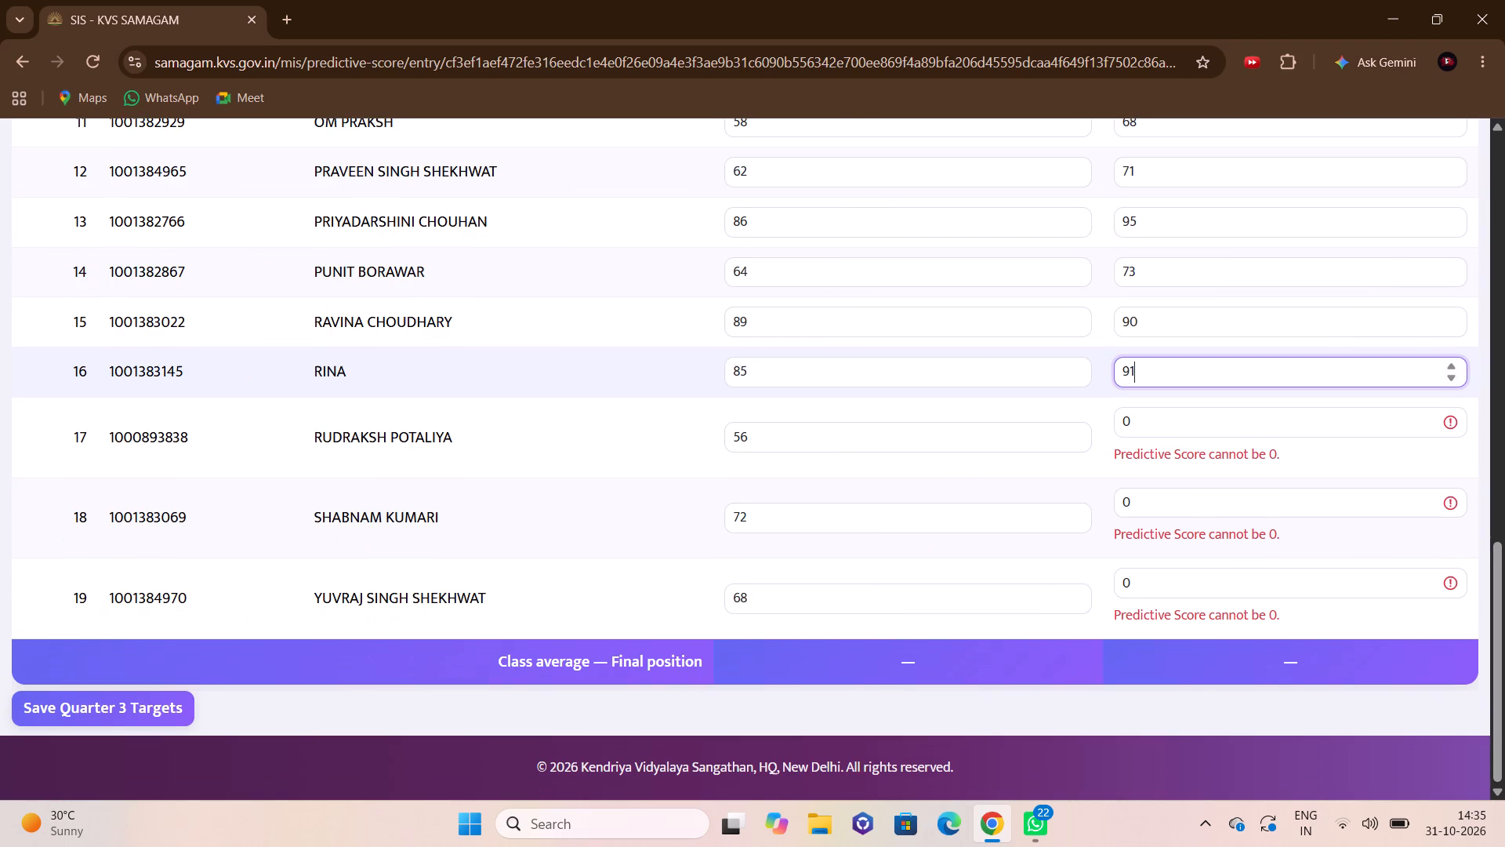
Set the Quarter 3 targets for the students in rows 17, 18 and 19 to 60, 75 and 74 respectively.
{"action": "left_click", "coordinate": [1243, 413]}
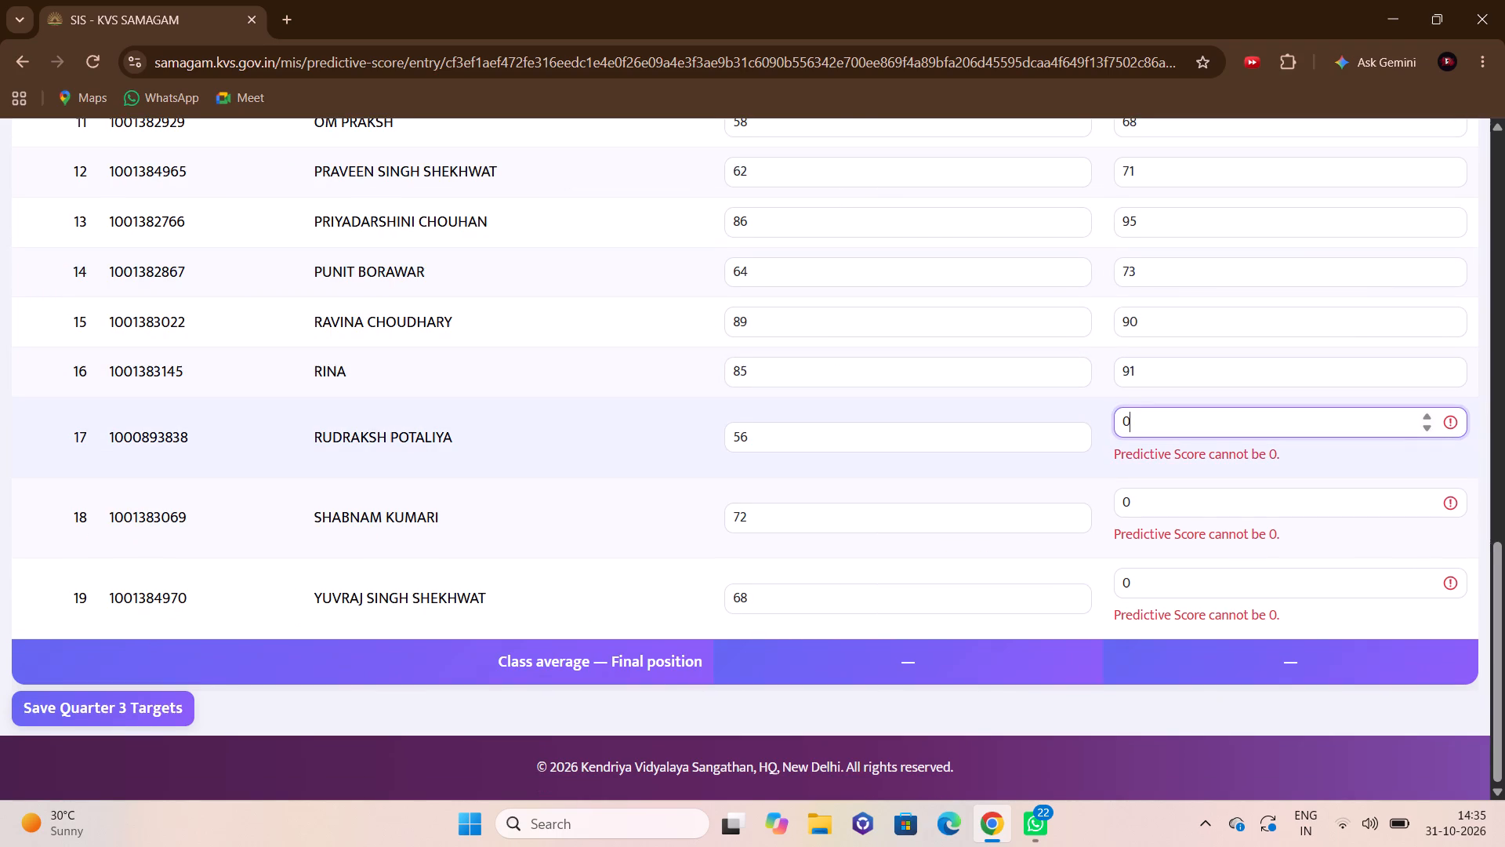
{"action": "key", "text": "BackSpace"}
{"action": "type", "text": "60"}
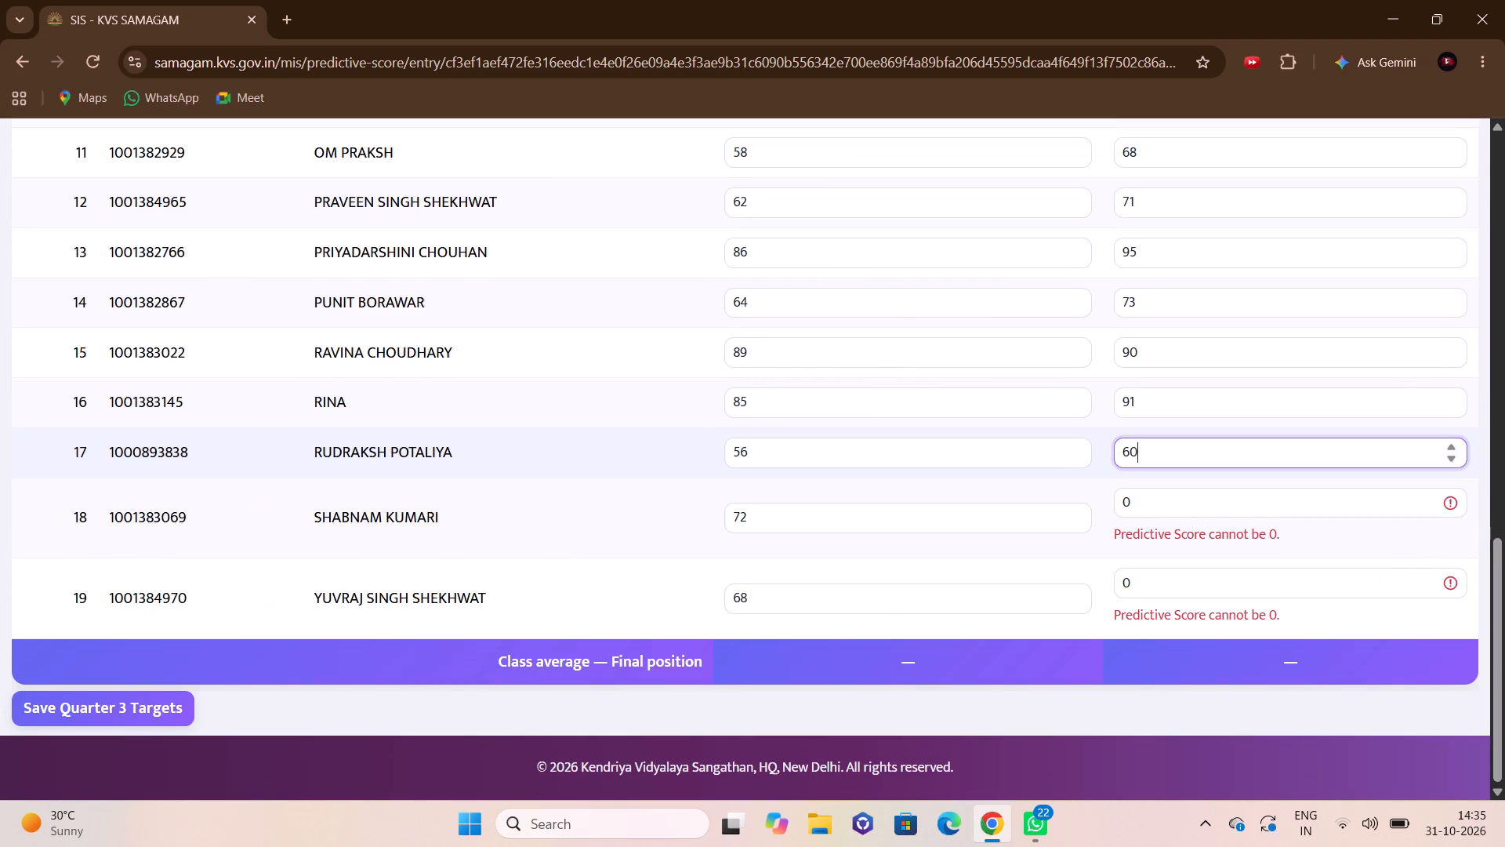
{"action": "left_click", "coordinate": [1153, 489]}
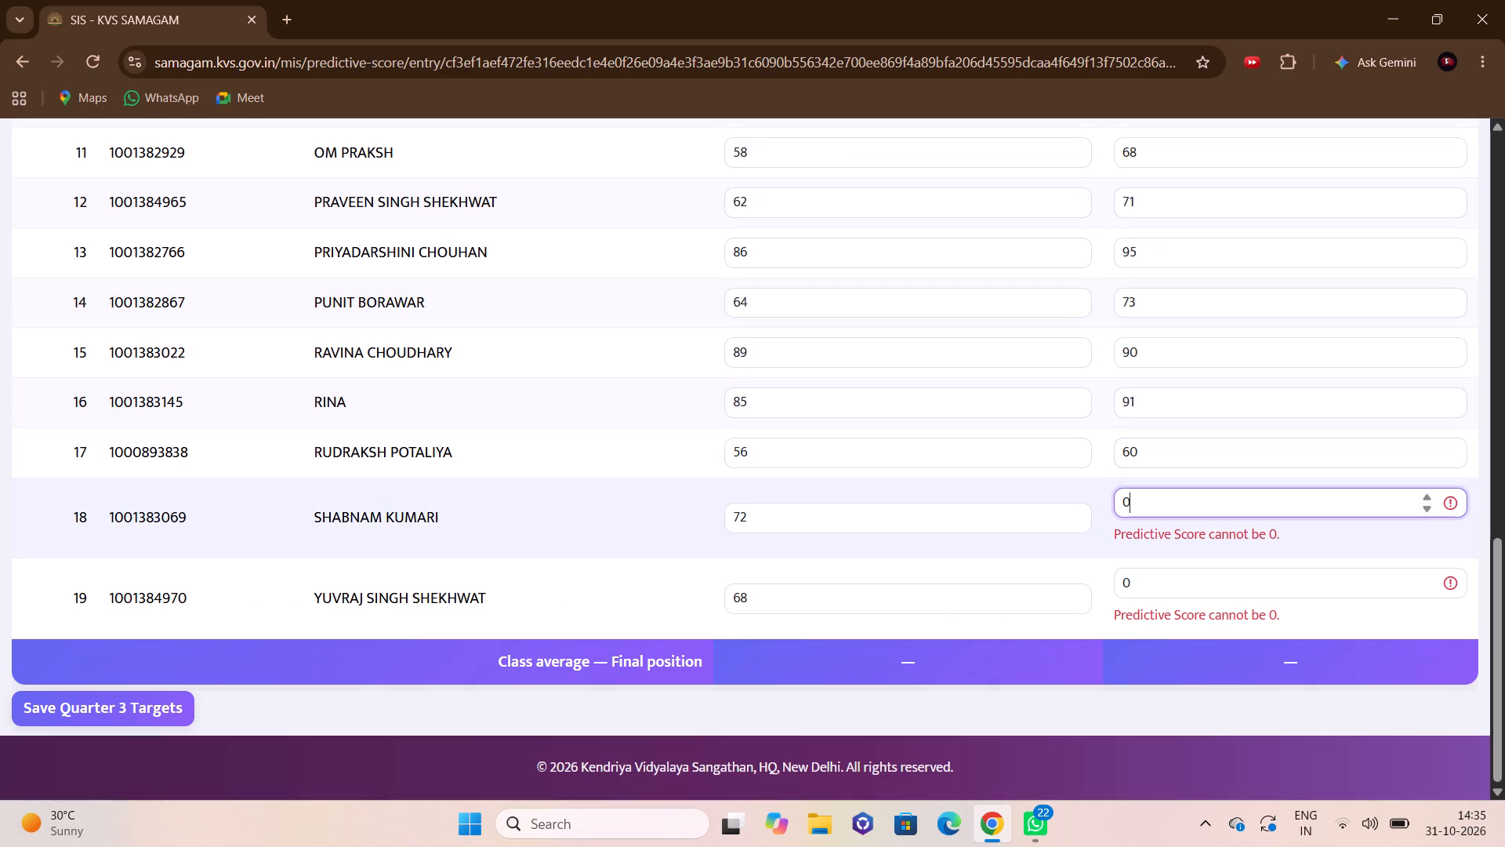
{"action": "key", "text": "BackSpace"}
{"action": "type", "text": "75"}
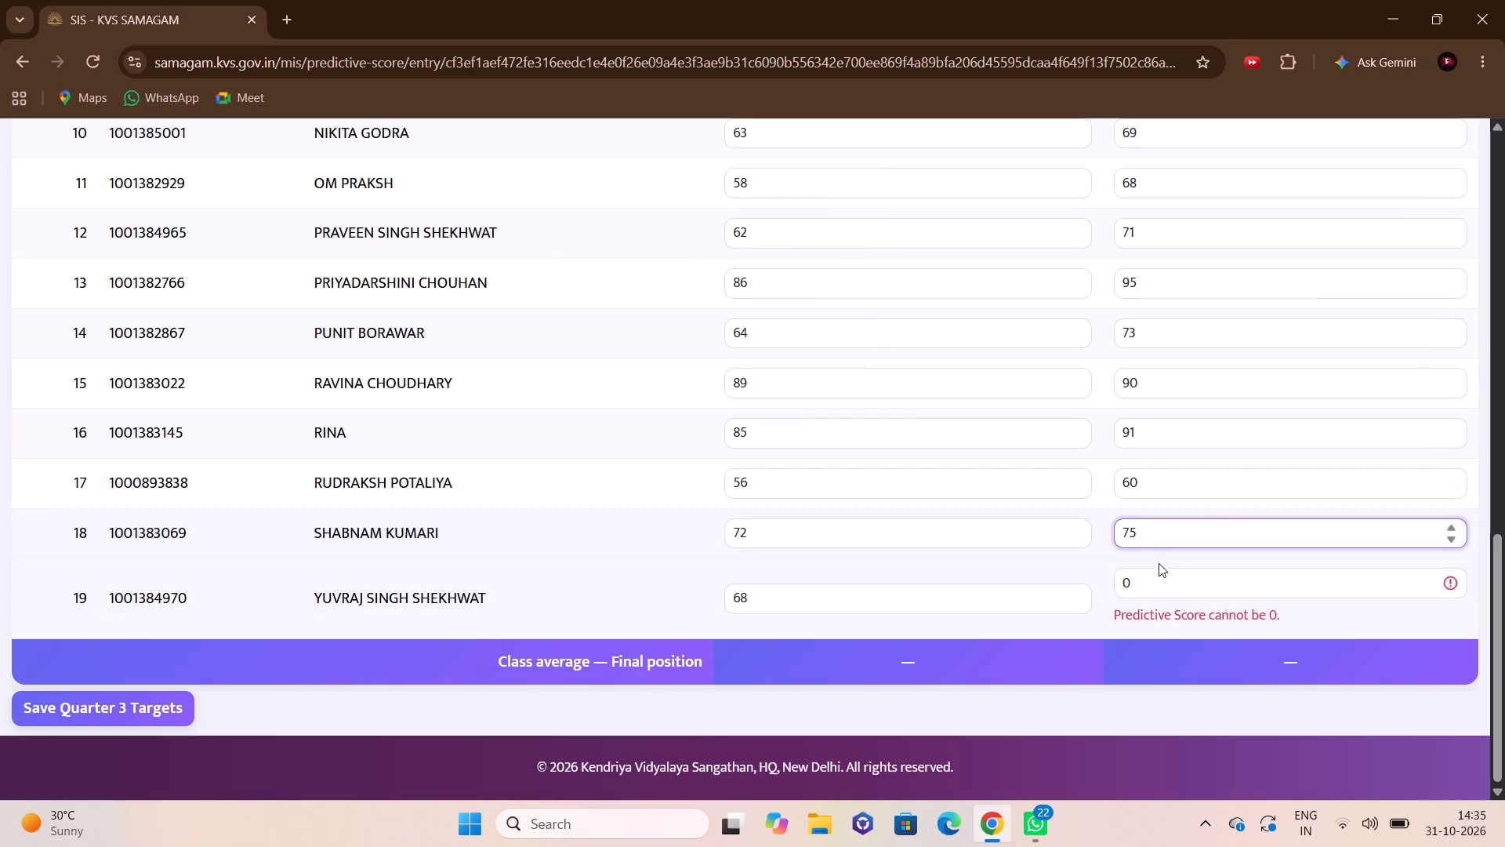
{"action": "left_click", "coordinate": [1161, 588]}
{"action": "key", "text": "BackSpace"}
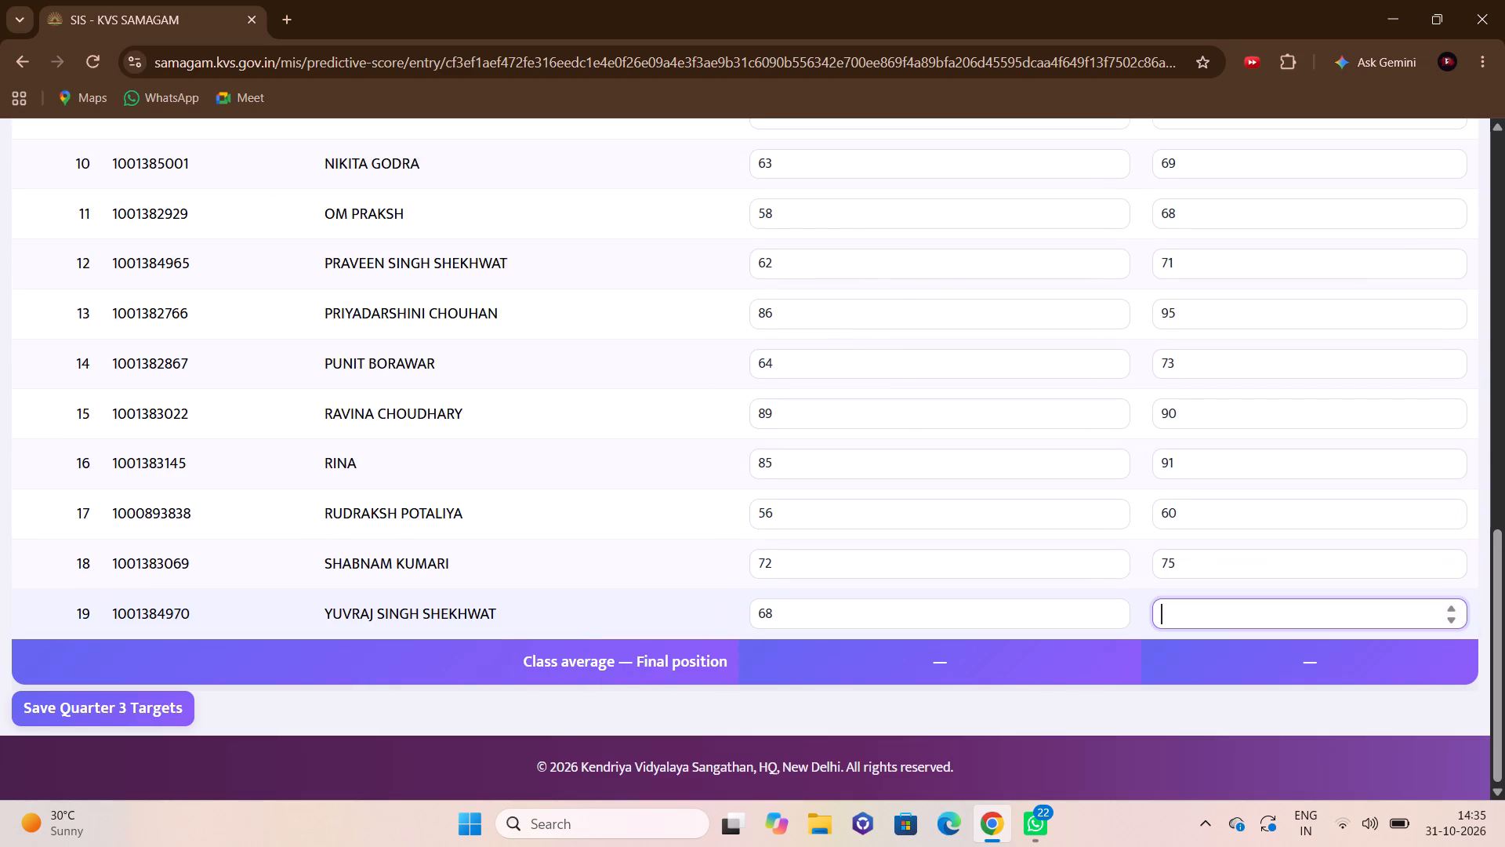
{"action": "type", "text": "74"}
Save the Quarter 3 targets for the class.
{"action": "left_click", "coordinate": [114, 711]}
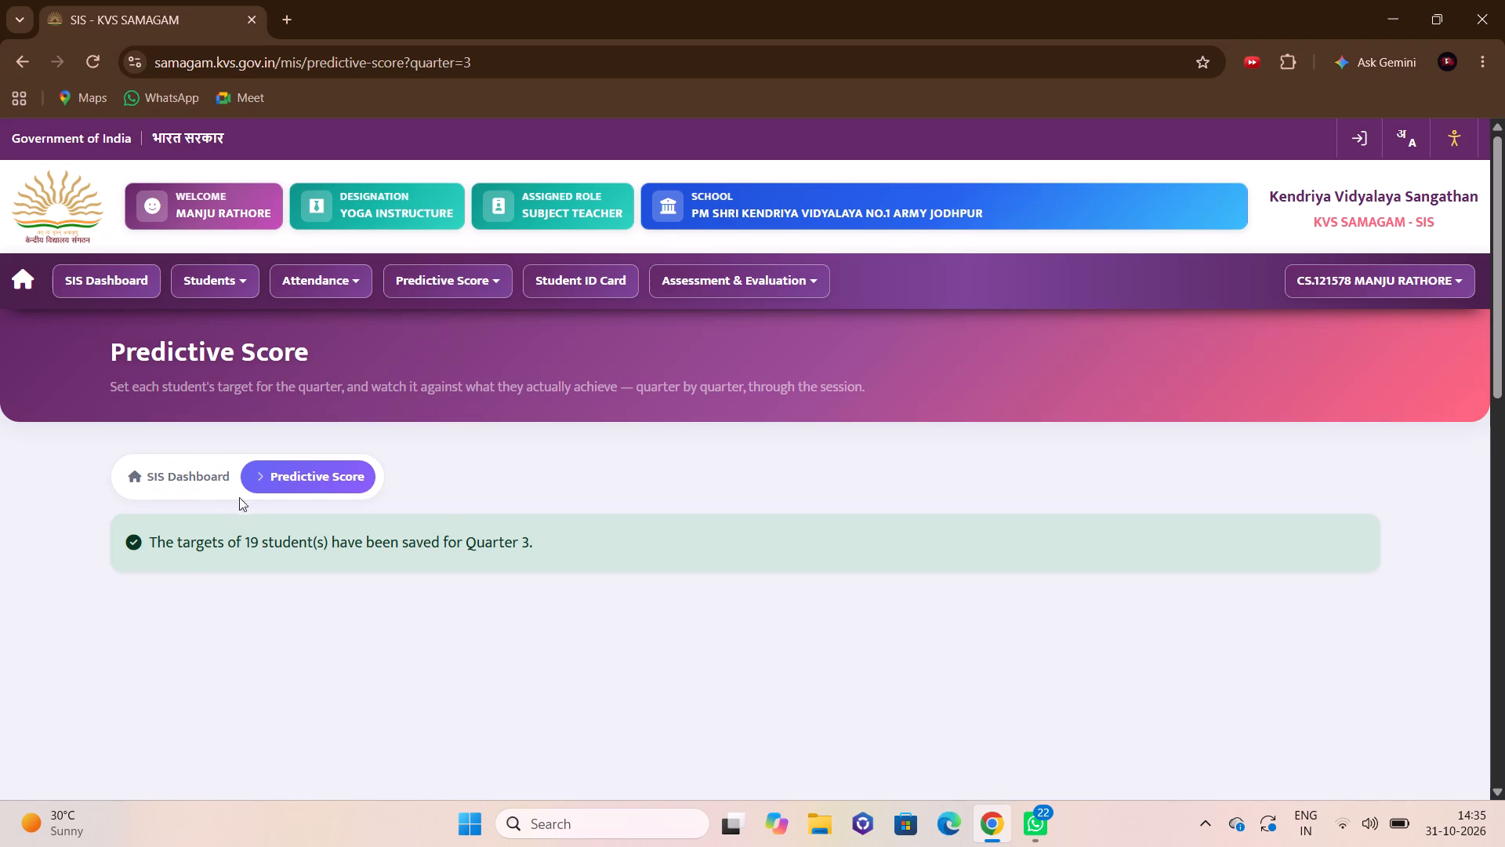
{"action": "left_click", "coordinate": [253, 479]}
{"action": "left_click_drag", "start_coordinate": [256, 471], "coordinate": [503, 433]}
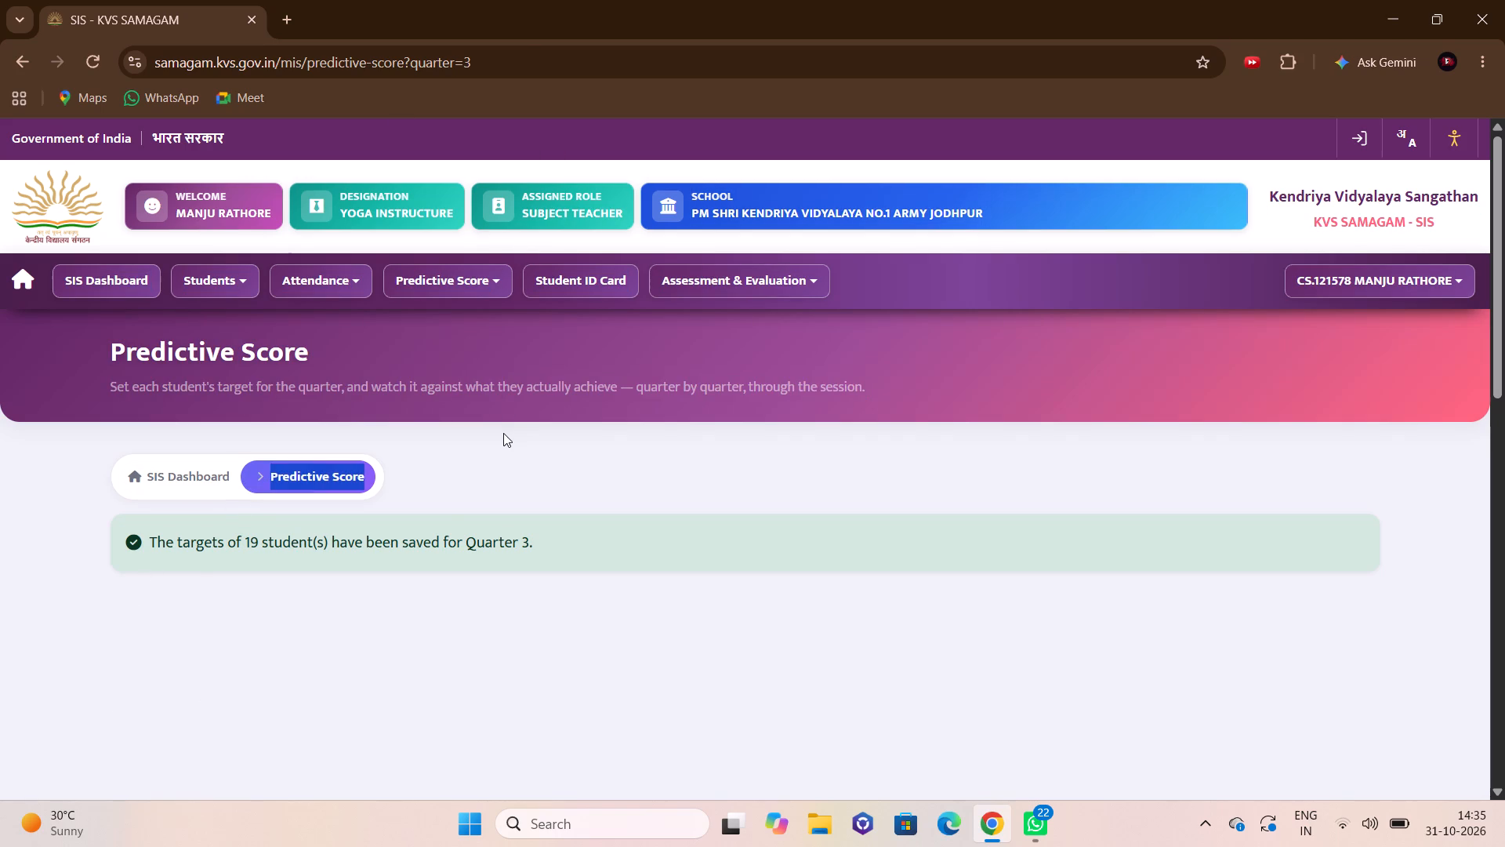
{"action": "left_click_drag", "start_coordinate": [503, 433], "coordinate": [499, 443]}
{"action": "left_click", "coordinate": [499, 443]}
Open the Quarter 4 (January – March) predictive score target entry for class 12-C Yoga.
{"action": "left_click", "coordinate": [454, 278]}
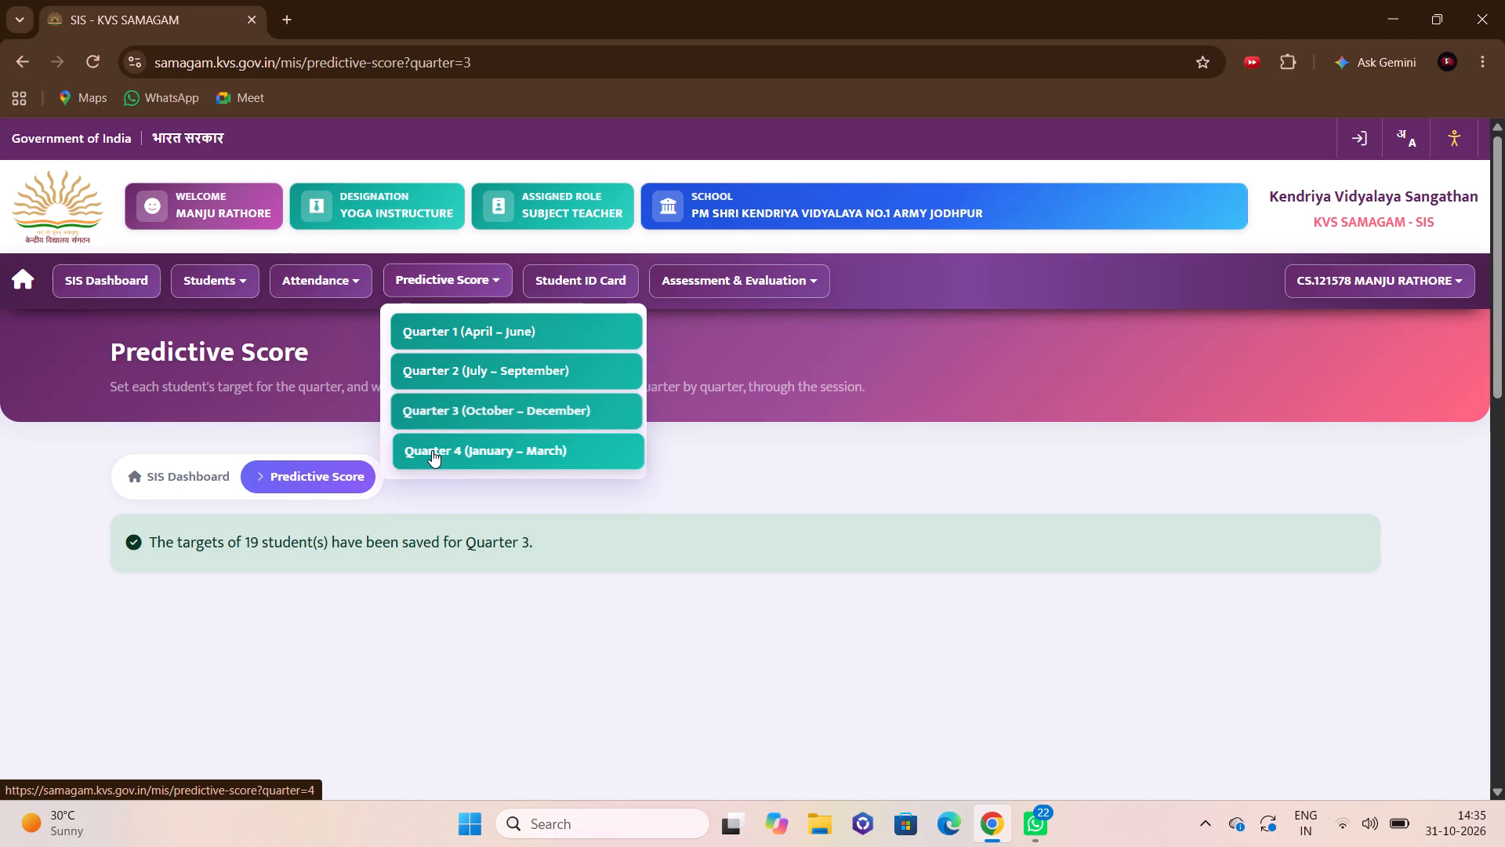
{"action": "left_click", "coordinate": [430, 447]}
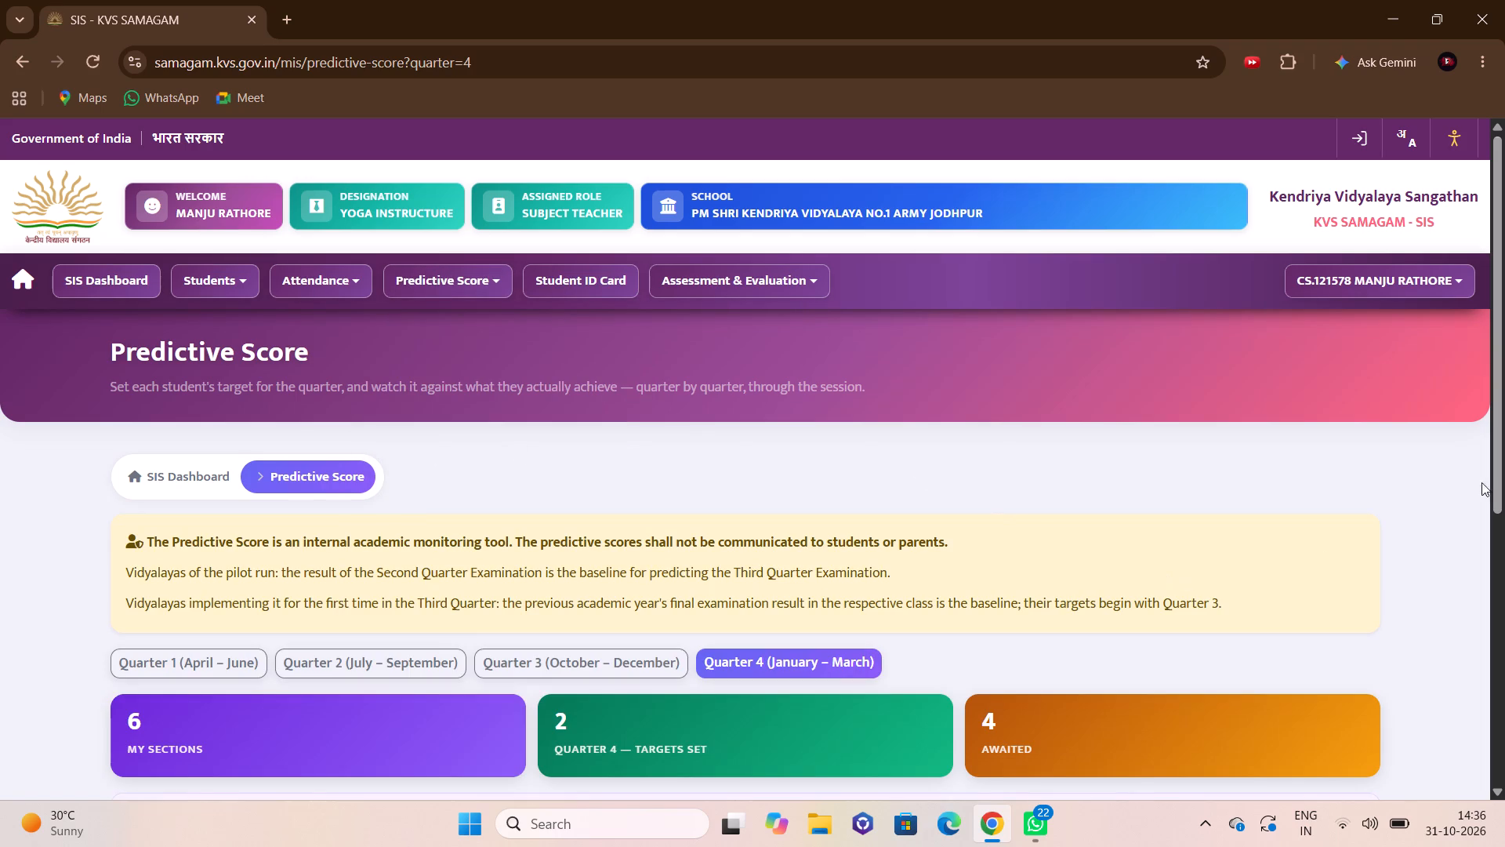
{"action": "left_click_drag", "start_coordinate": [1494, 475], "coordinate": [1504, 619]}
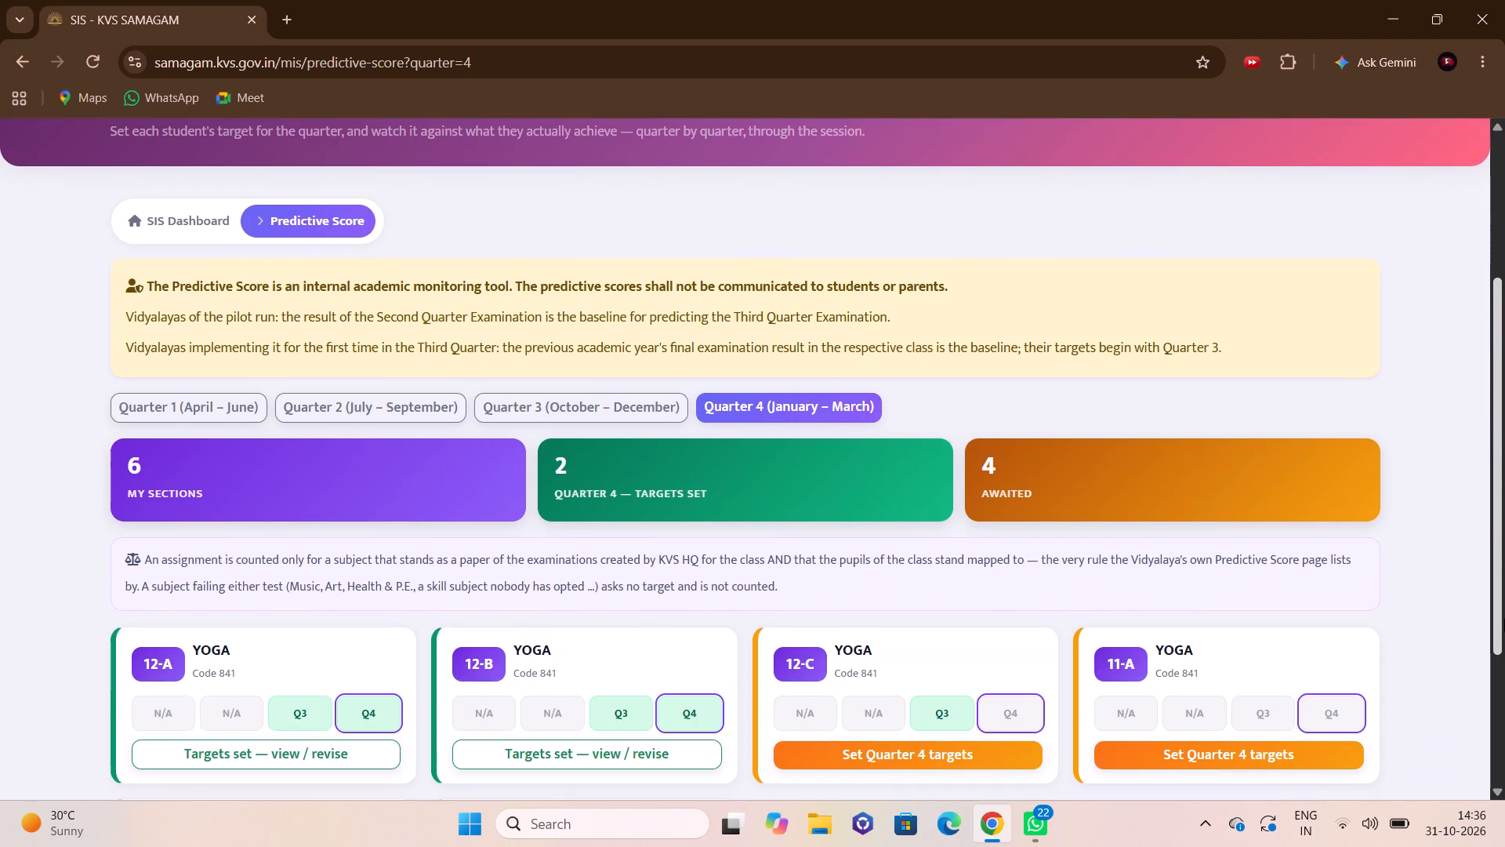
{"action": "left_click_drag", "start_coordinate": [1504, 619], "coordinate": [1493, 707]}
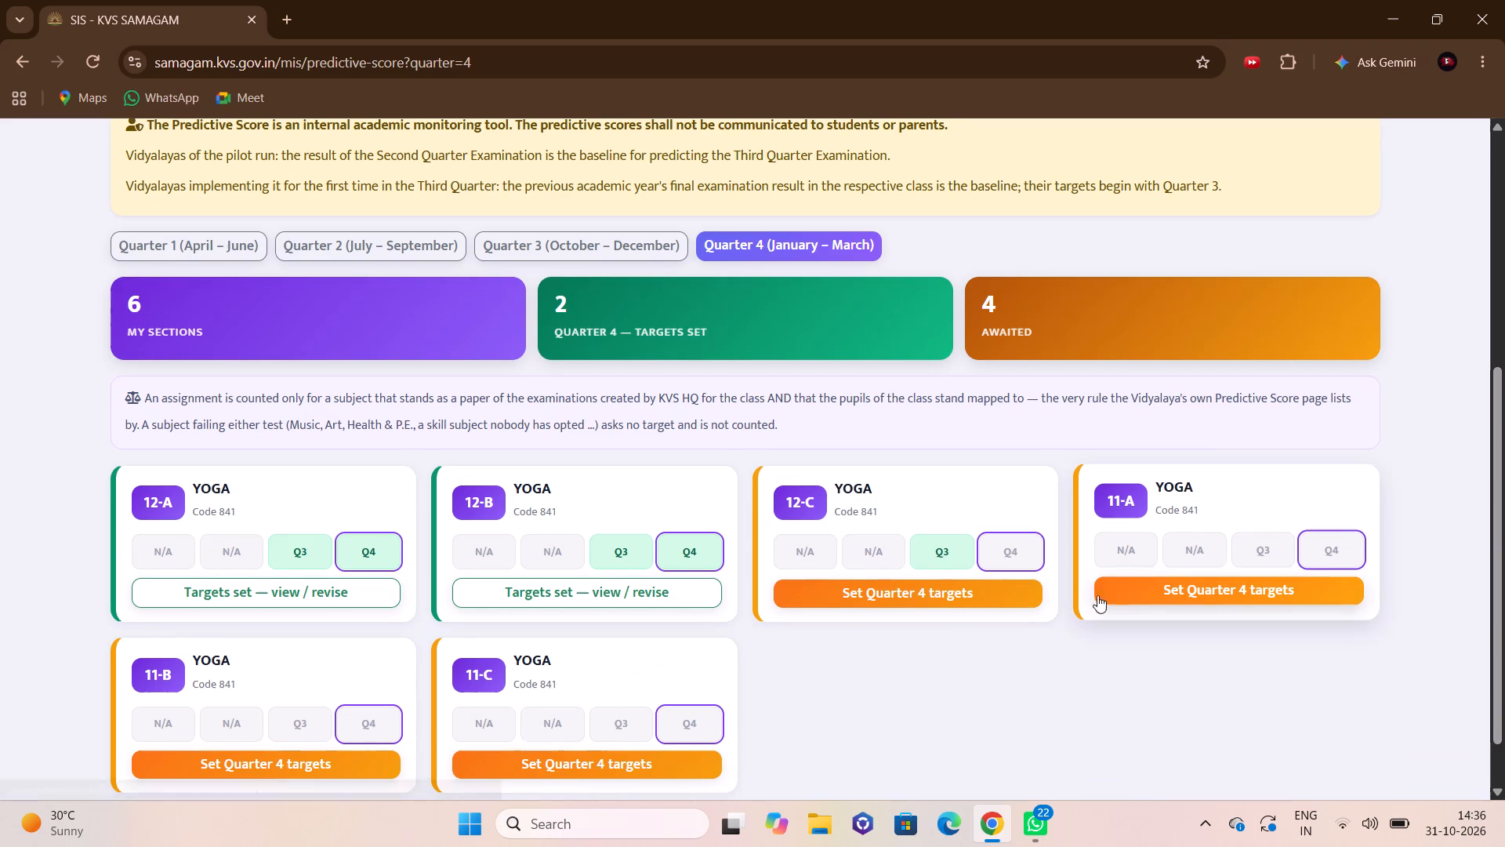
{"action": "double_click", "coordinate": [945, 598]}
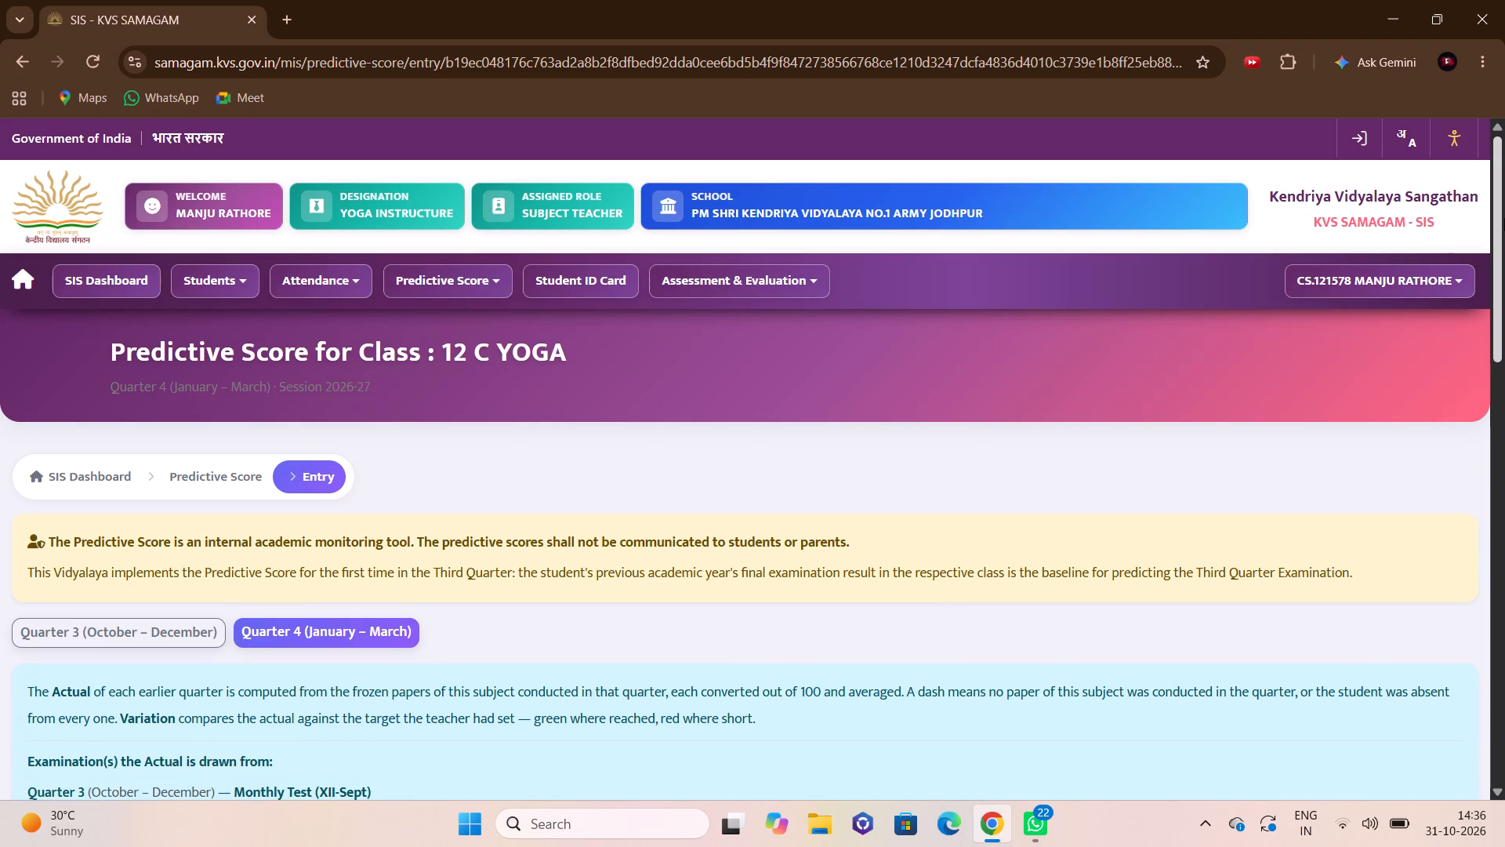
Set the Quarter 4 target to 75 for the student in row 1.
{"action": "left_click_drag", "start_coordinate": [1500, 229], "coordinate": [1504, 478]}
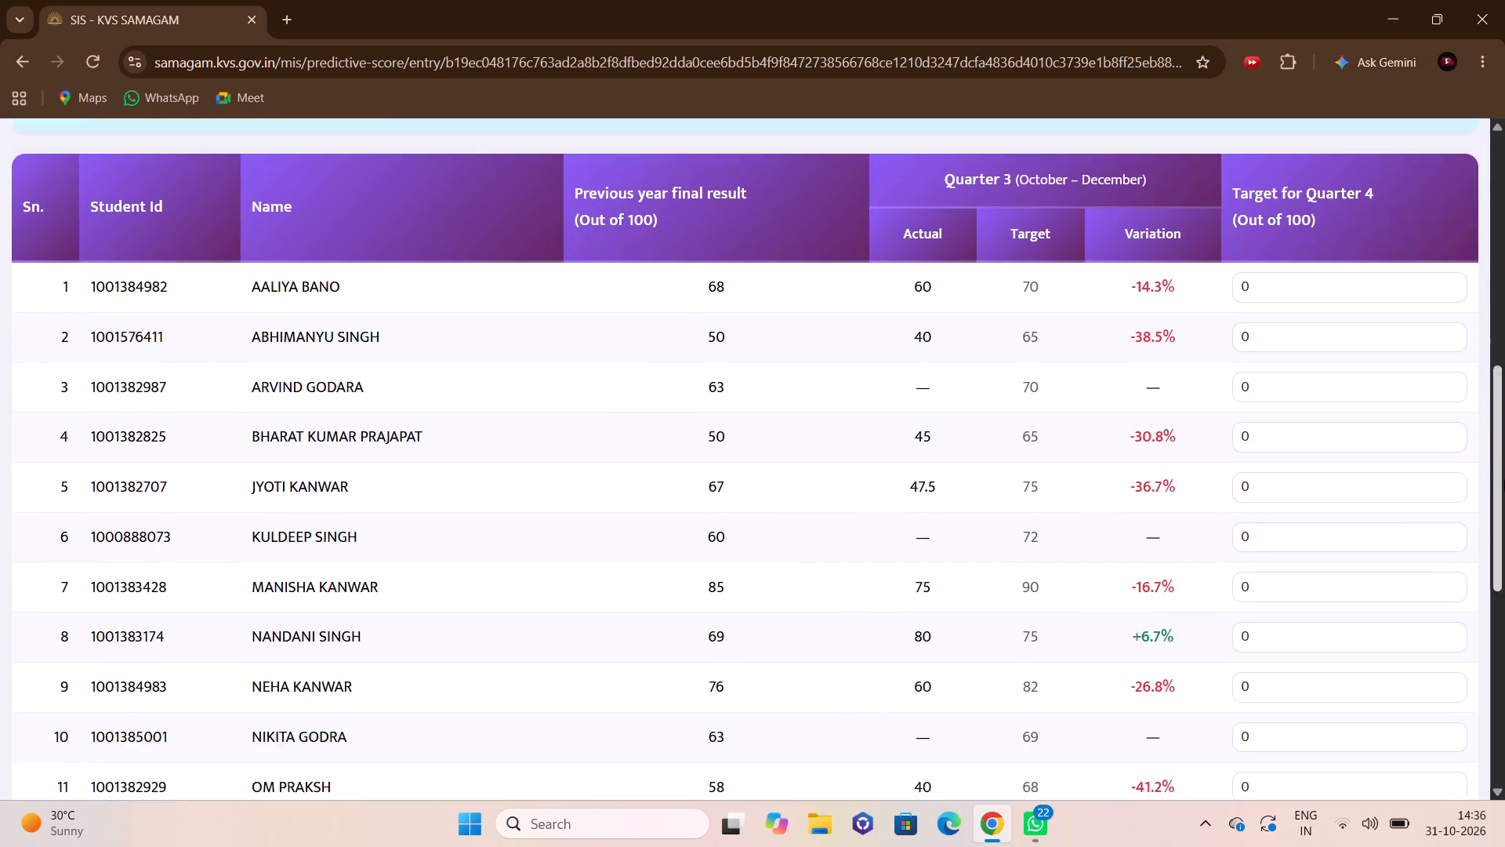
{"action": "left_click_drag", "start_coordinate": [1504, 478], "coordinate": [1503, 504]}
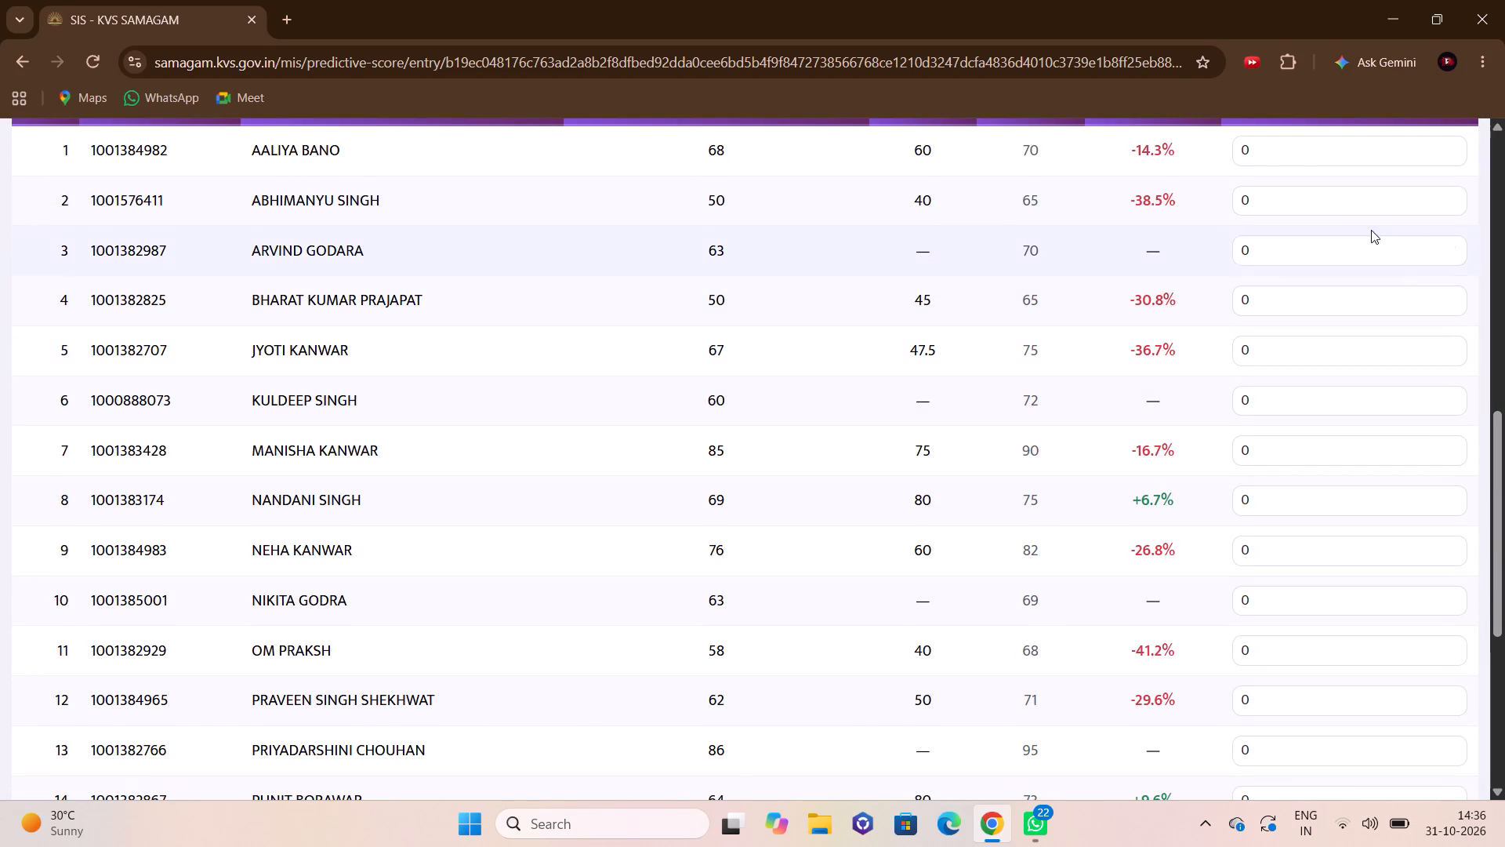
{"action": "left_click", "coordinate": [1297, 161]}
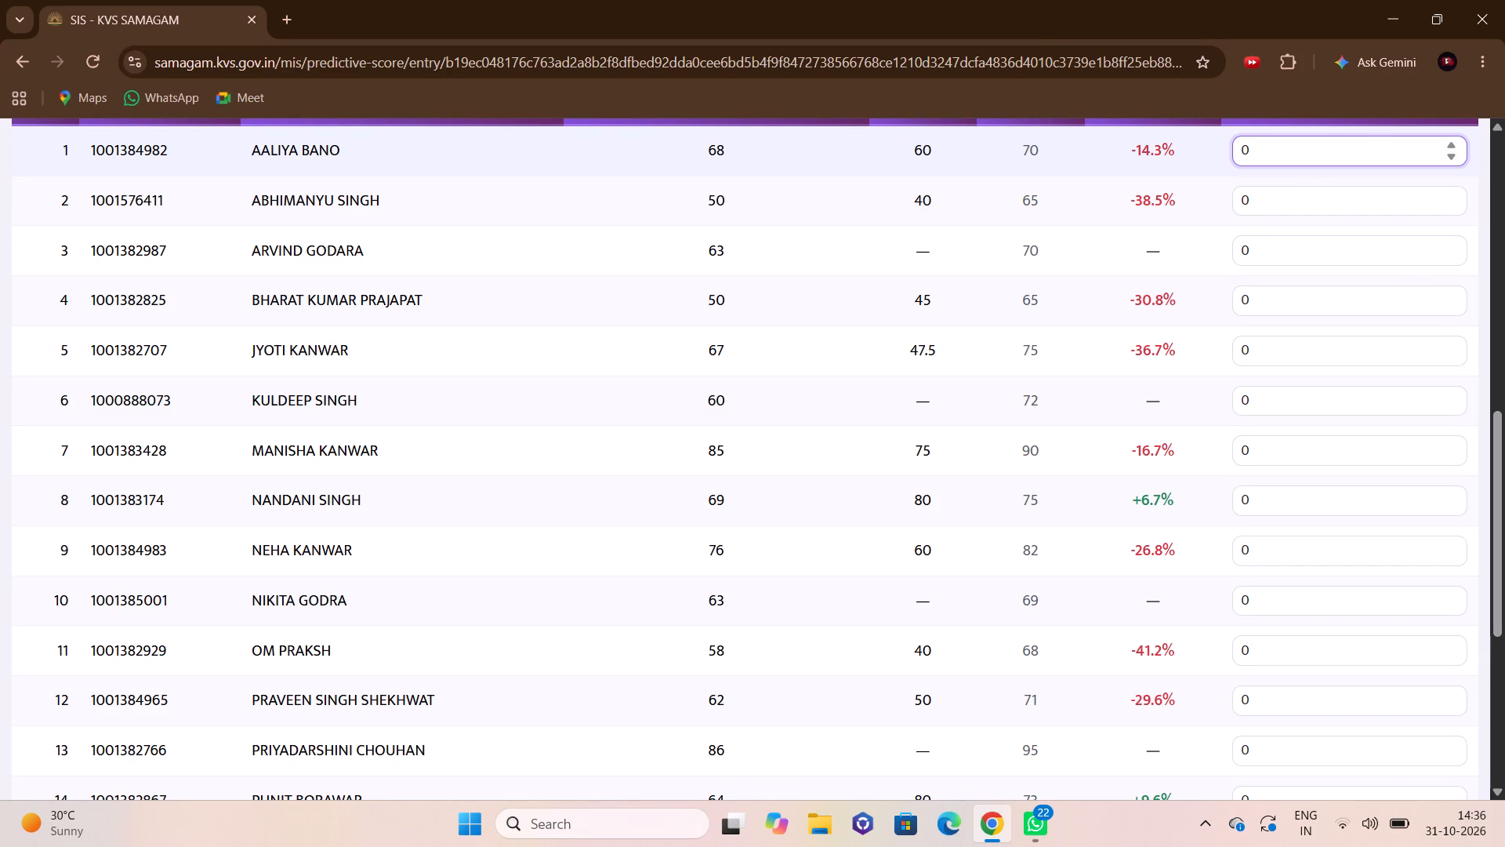
{"action": "right_click", "coordinate": [1492, 437]}
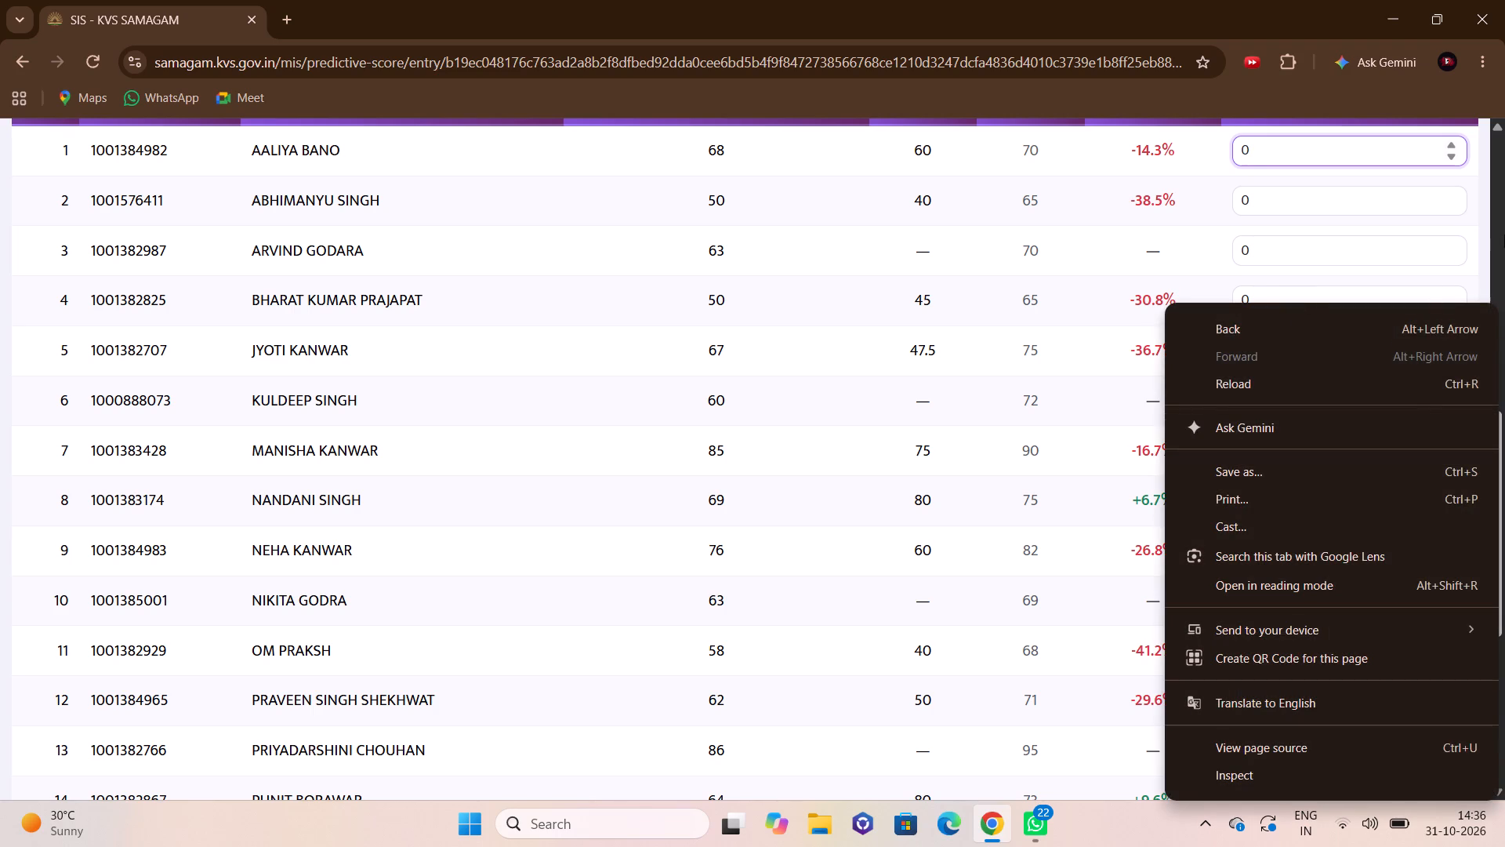
{"action": "left_click", "coordinate": [1500, 231]}
{"action": "left_click_drag", "start_coordinate": [1500, 344], "coordinate": [1501, 349]}
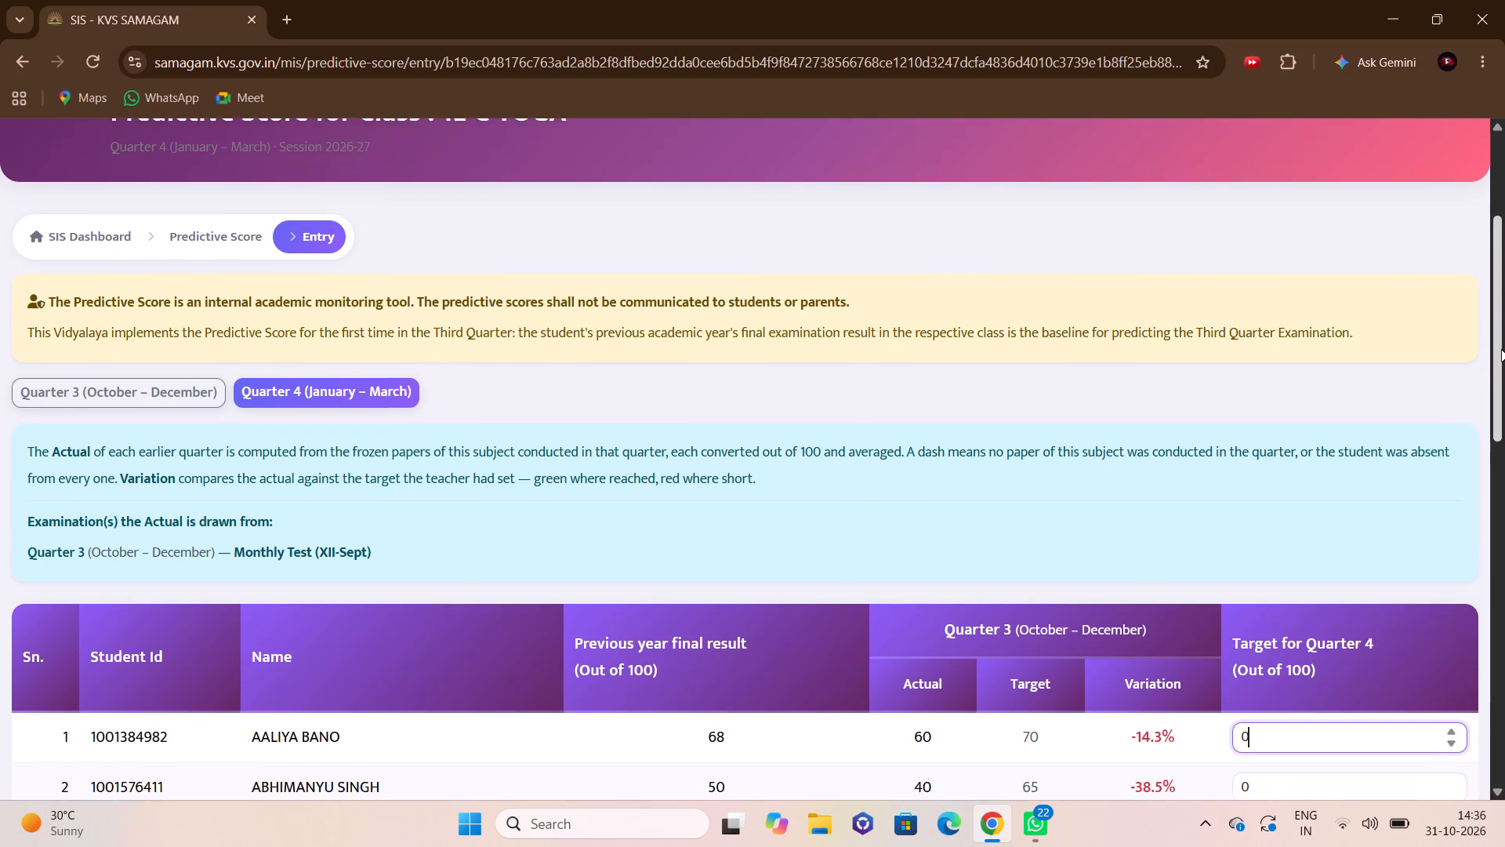
{"action": "left_click_drag", "start_coordinate": [1501, 349], "coordinate": [1504, 532]}
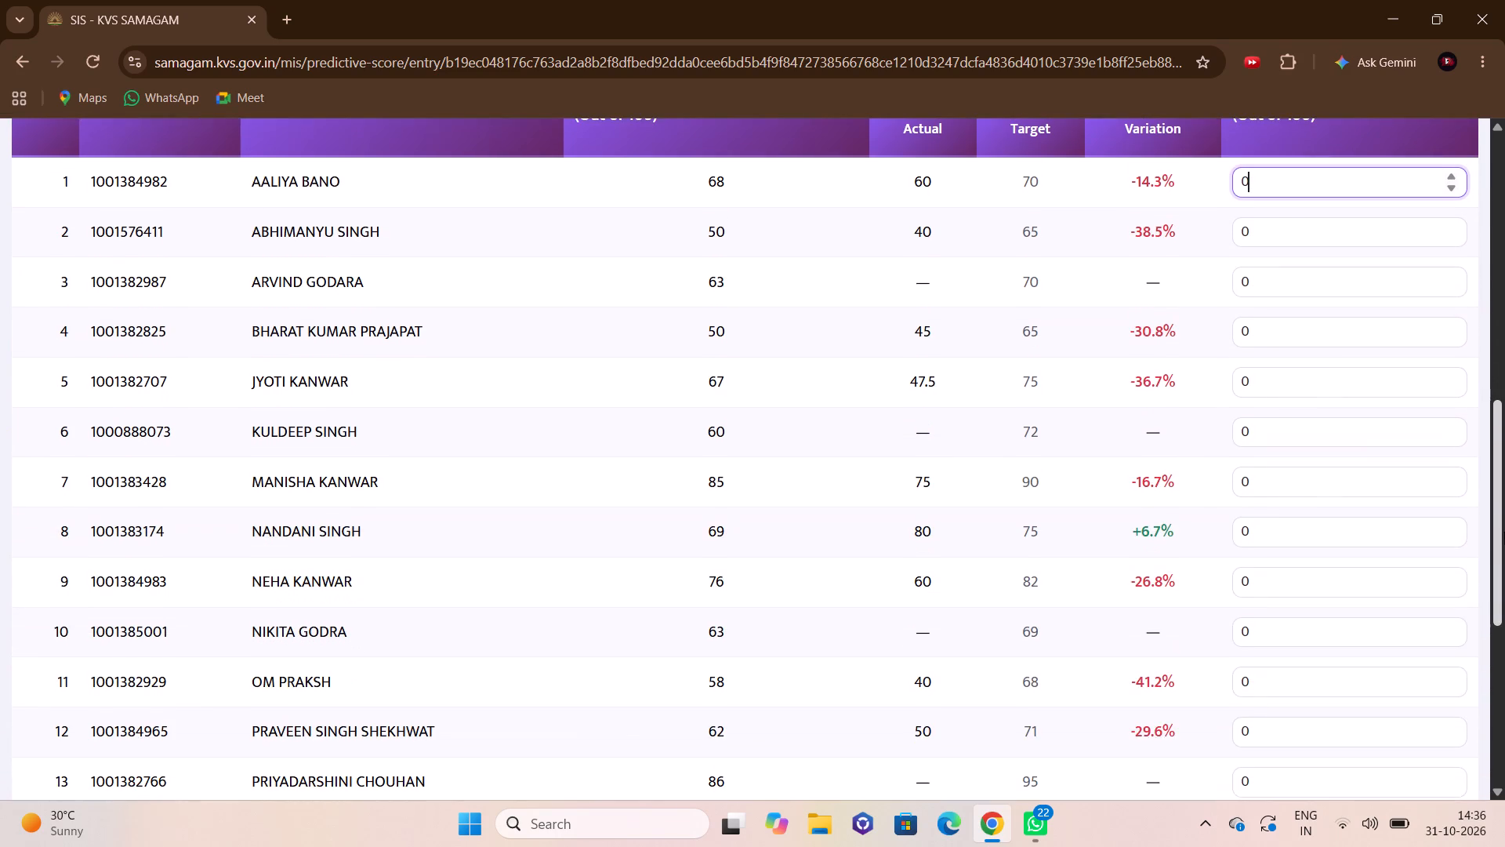
{"action": "left_click_drag", "start_coordinate": [1504, 532], "coordinate": [1498, 500]}
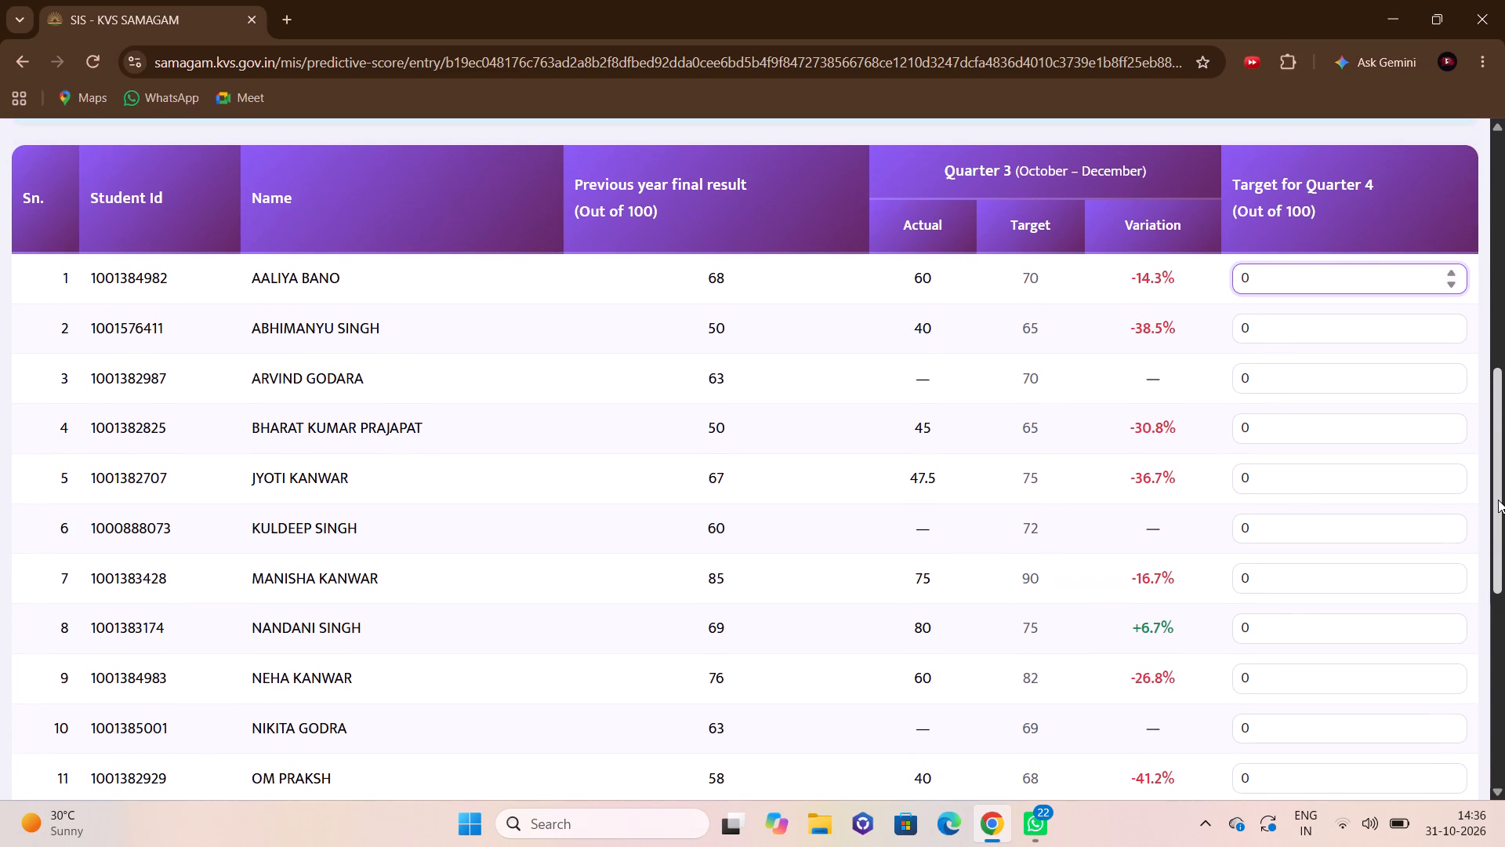
{"action": "key", "text": "BackSpace"}
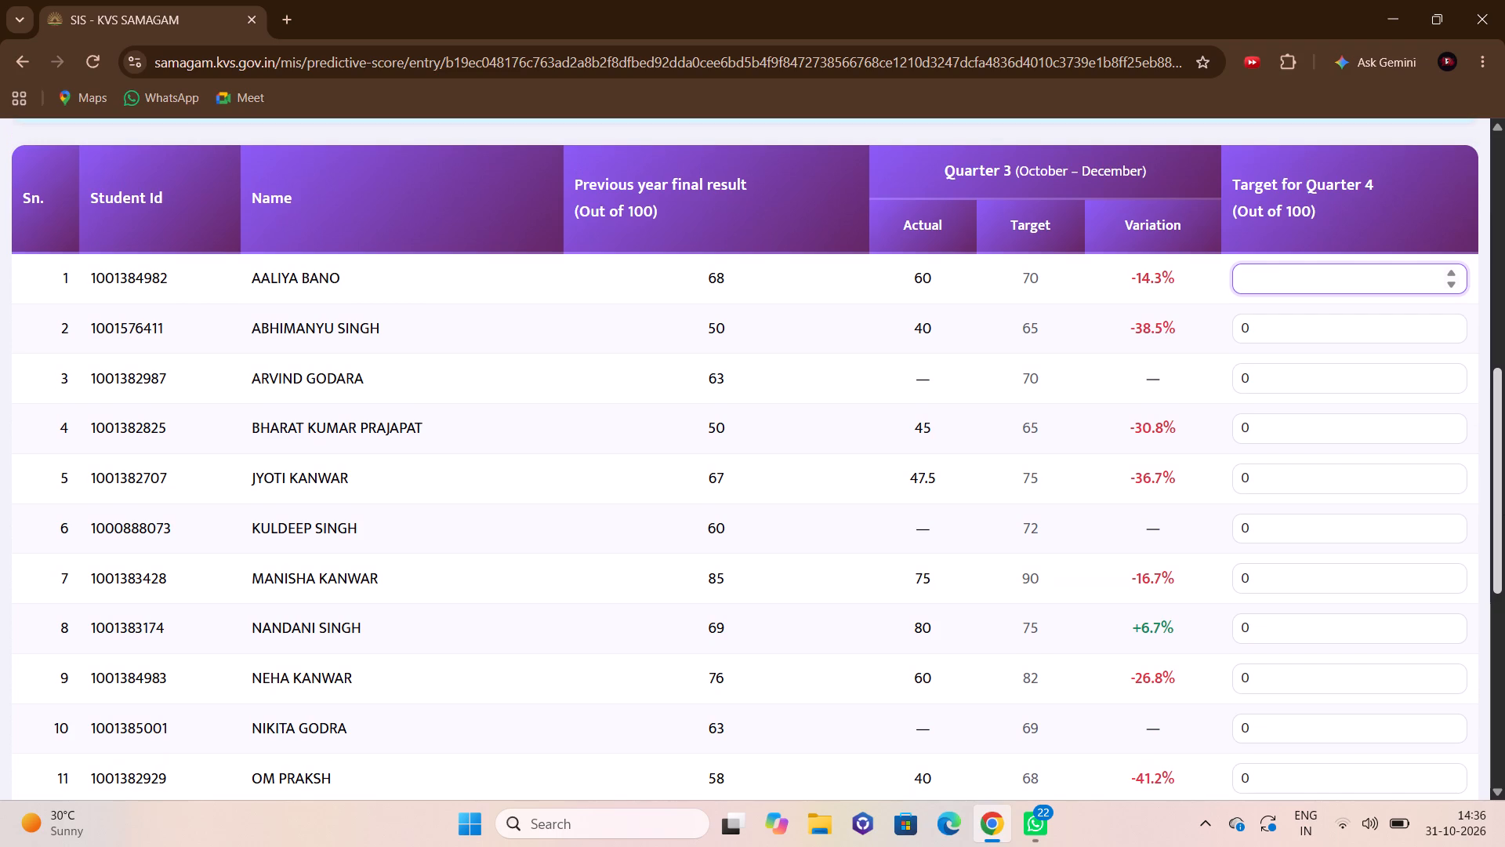
{"action": "type", "text": "75"}
{"action": "key", "text": "Return"}
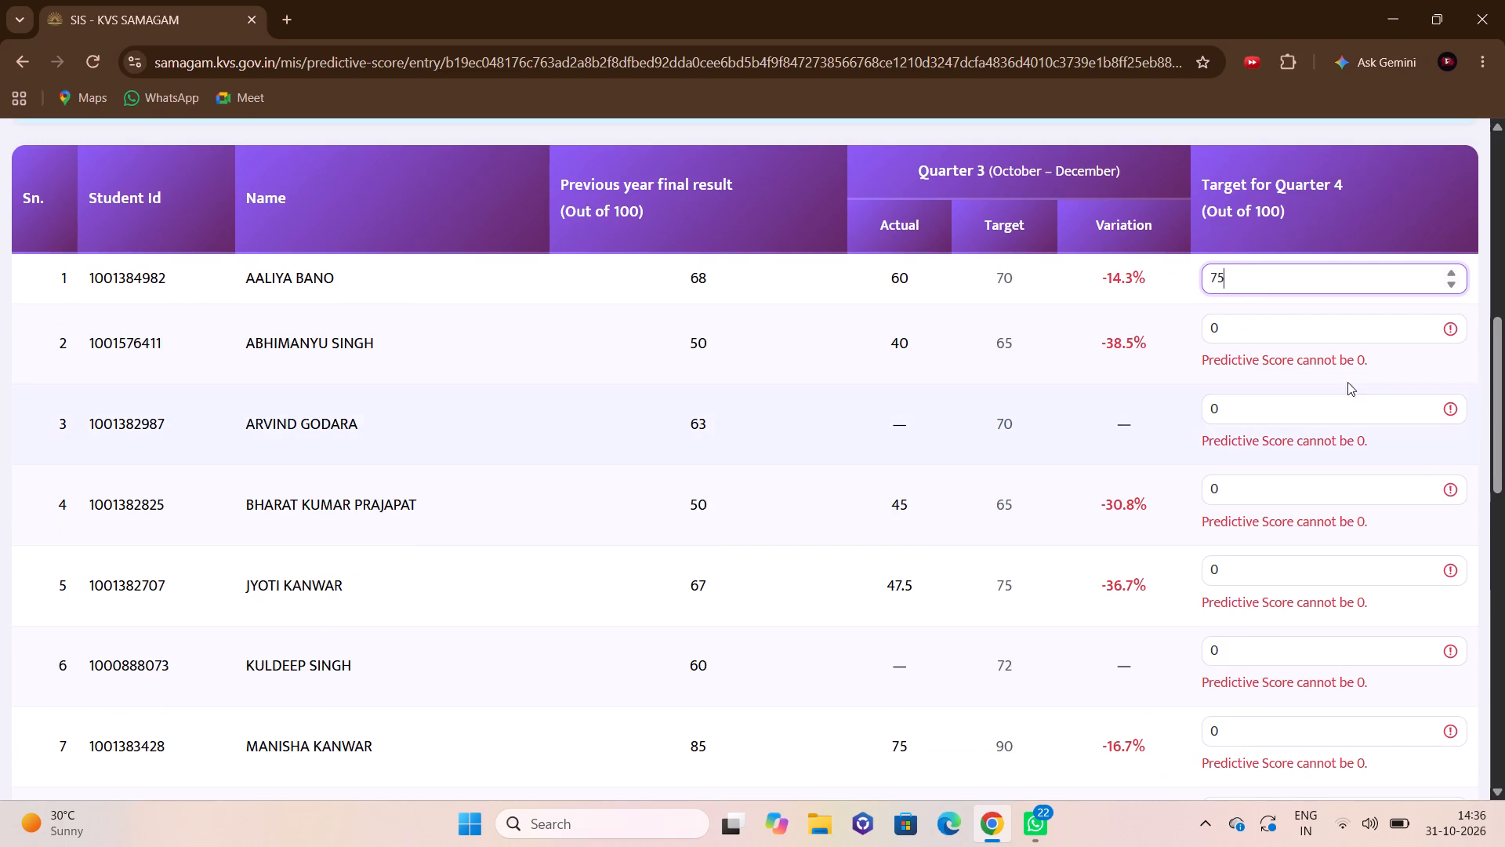
Set the Quarter 4 targets to 70 for the student in row 2 and 75 for the student in row 3.
{"action": "left_click", "coordinate": [1250, 322]}
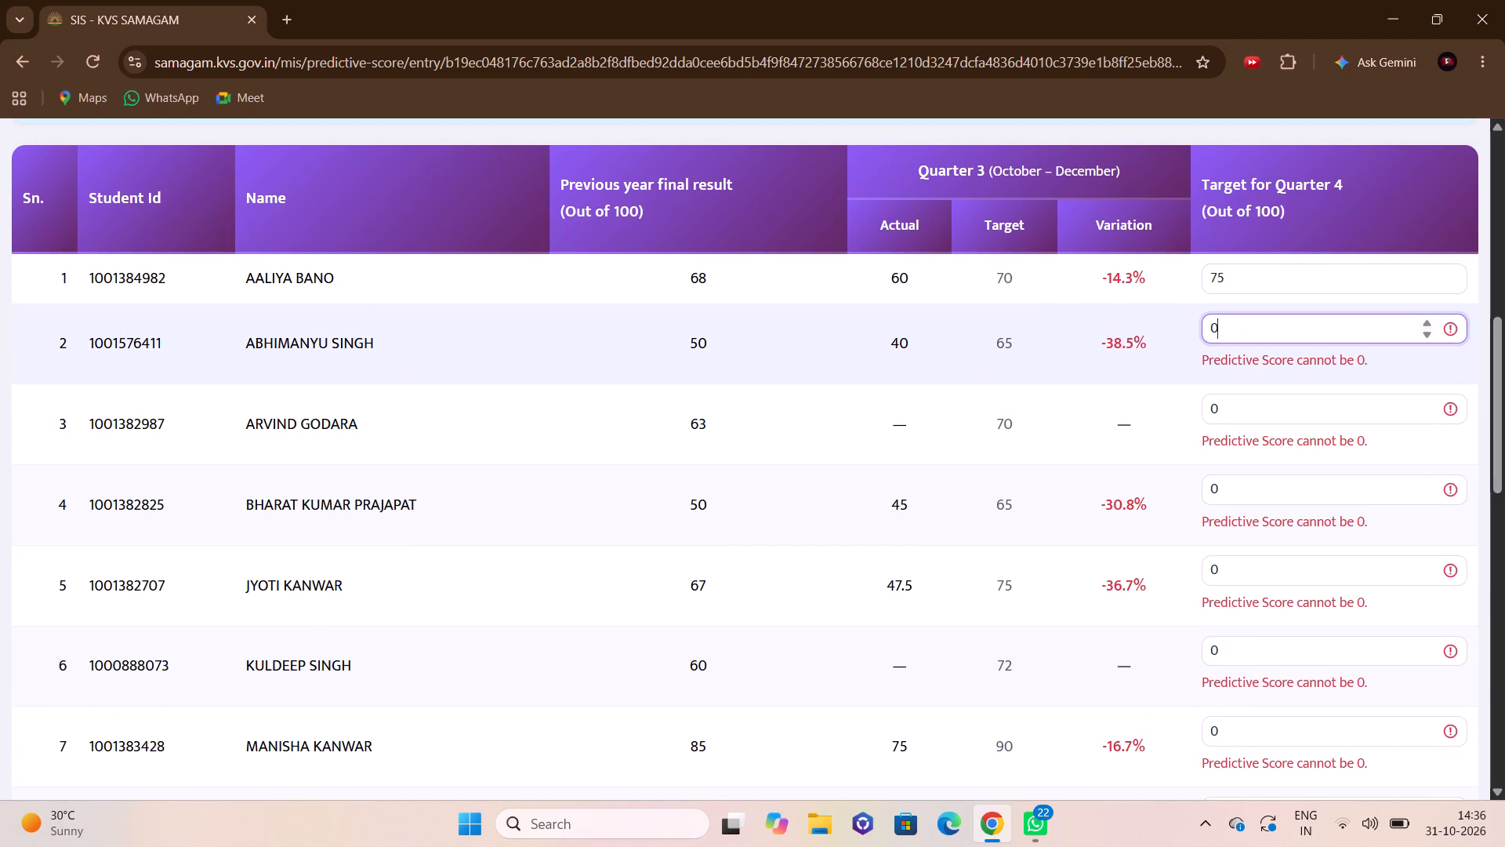
{"action": "key", "text": "BackSpace"}
{"action": "type", "text": "70"}
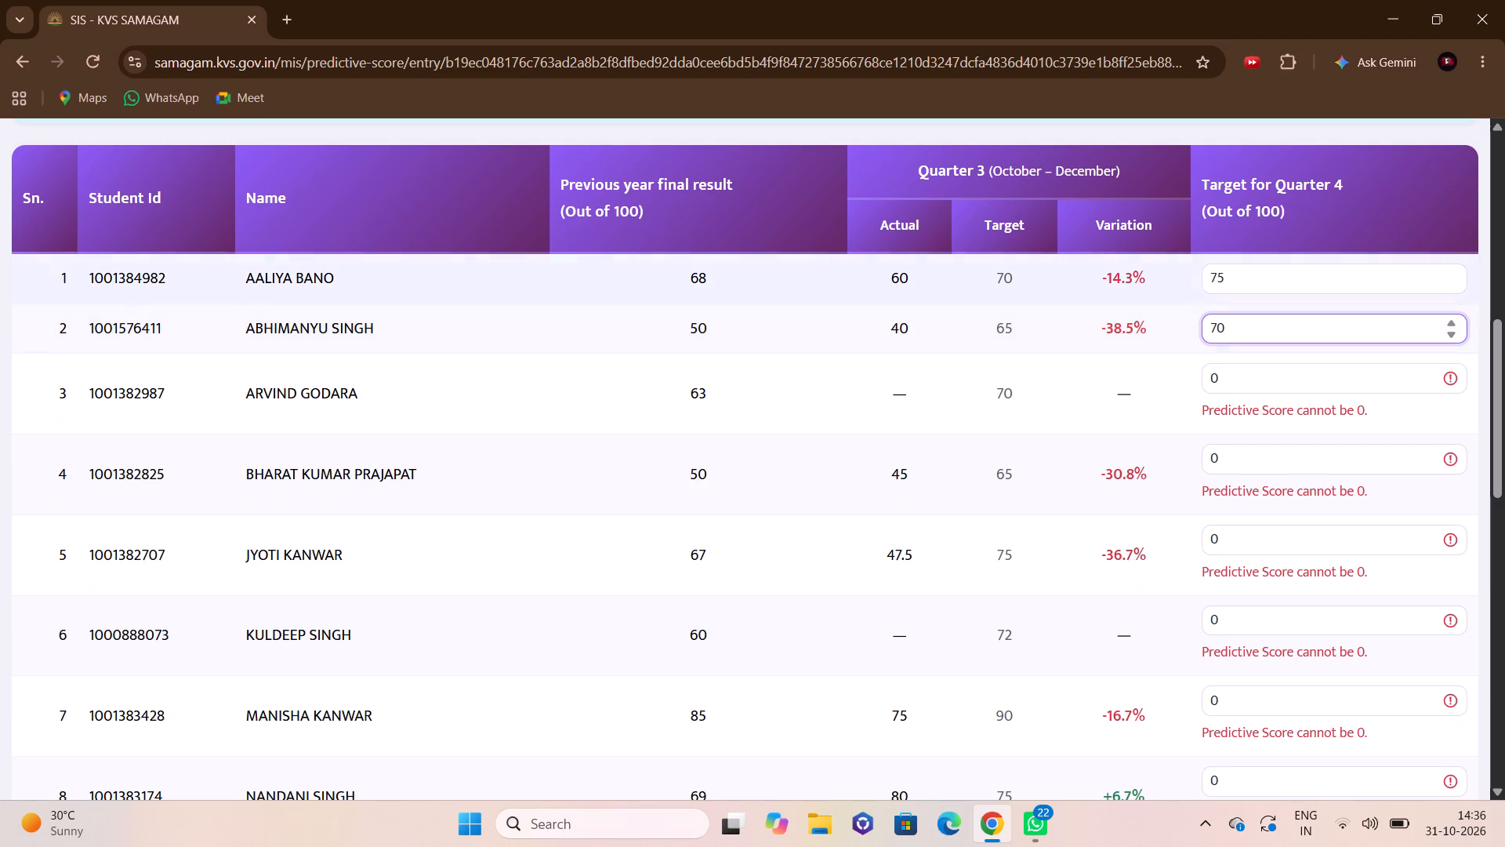
{"action": "left_click", "coordinate": [1231, 391]}
{"action": "key", "text": "BackSpace"}
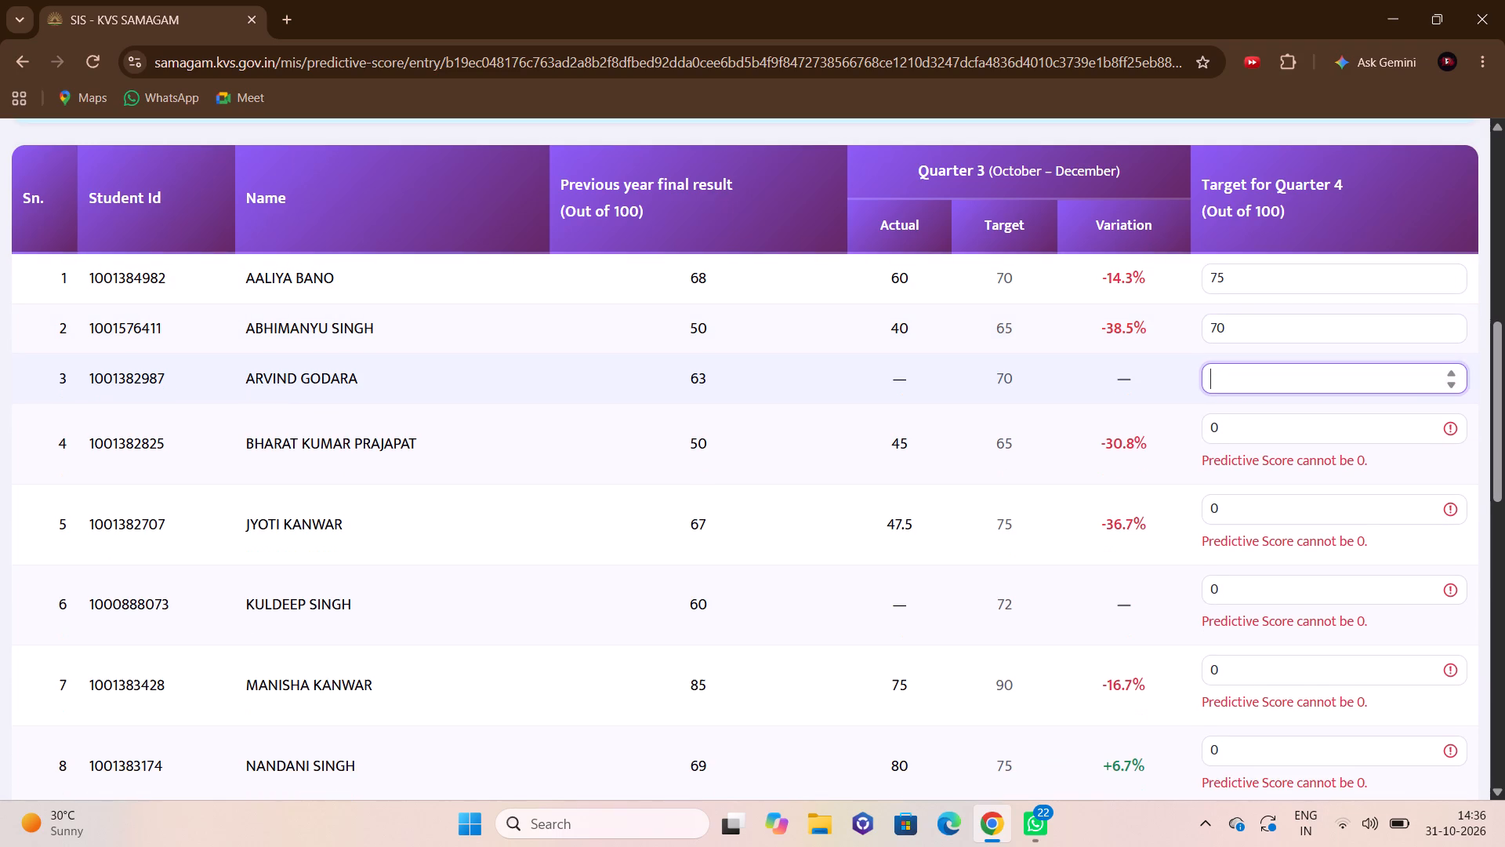
{"action": "type", "text": "75"}
Set the Quarter 4 targets to 70 for the student in row 4 and 80 for the student in row 5.
{"action": "left_click", "coordinate": [1273, 423]}
{"action": "key", "text": "BackSpace"}
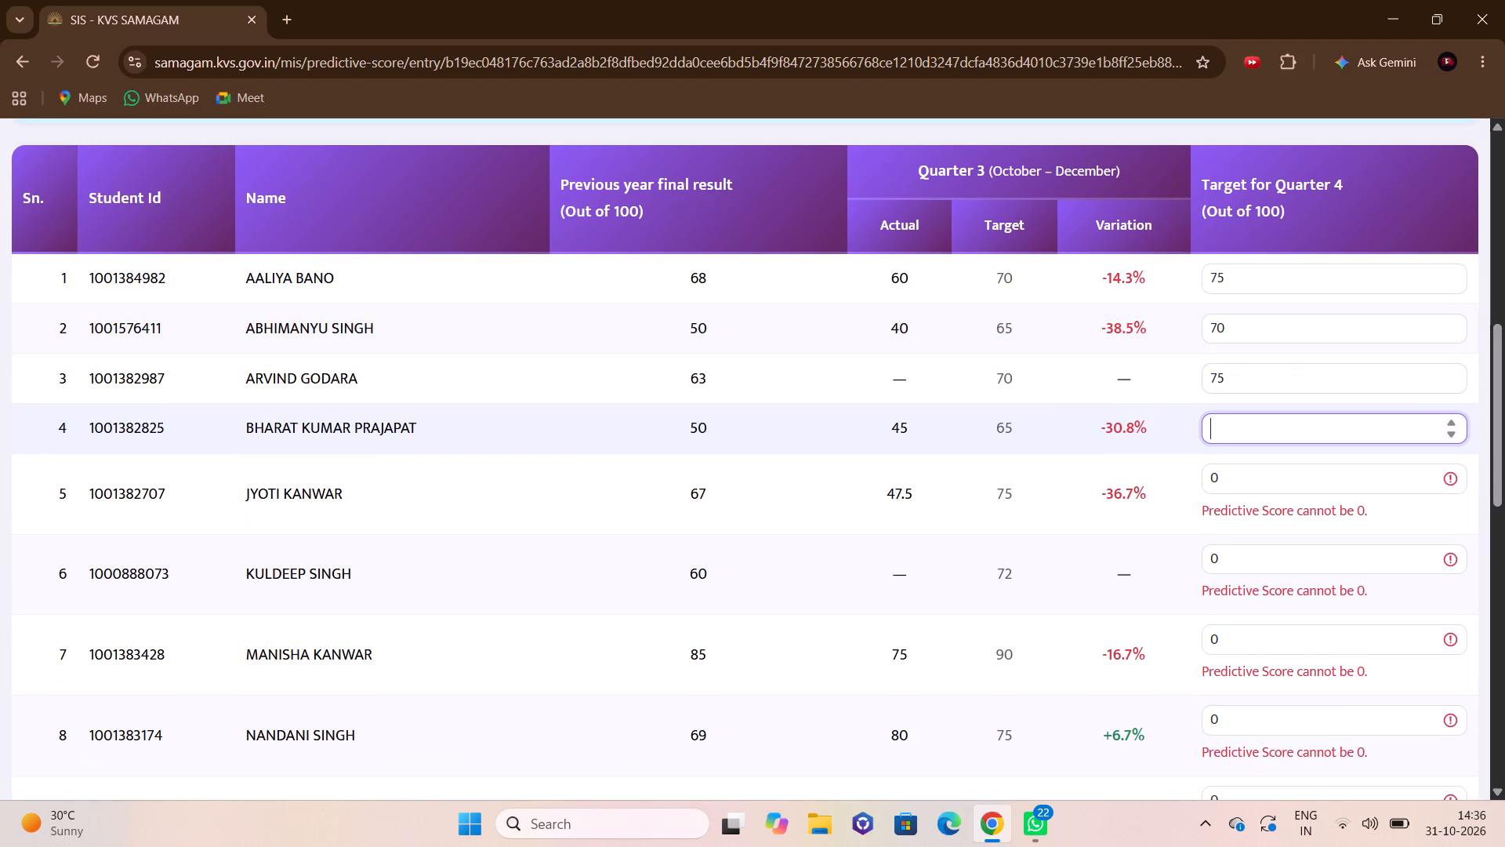
{"action": "type", "text": "60"}
{"action": "key", "text": "BackSpace"}
{"action": "key", "text": "BackSpace"}
{"action": "type", "text": "70"}
{"action": "left_click", "coordinate": [1219, 463]}
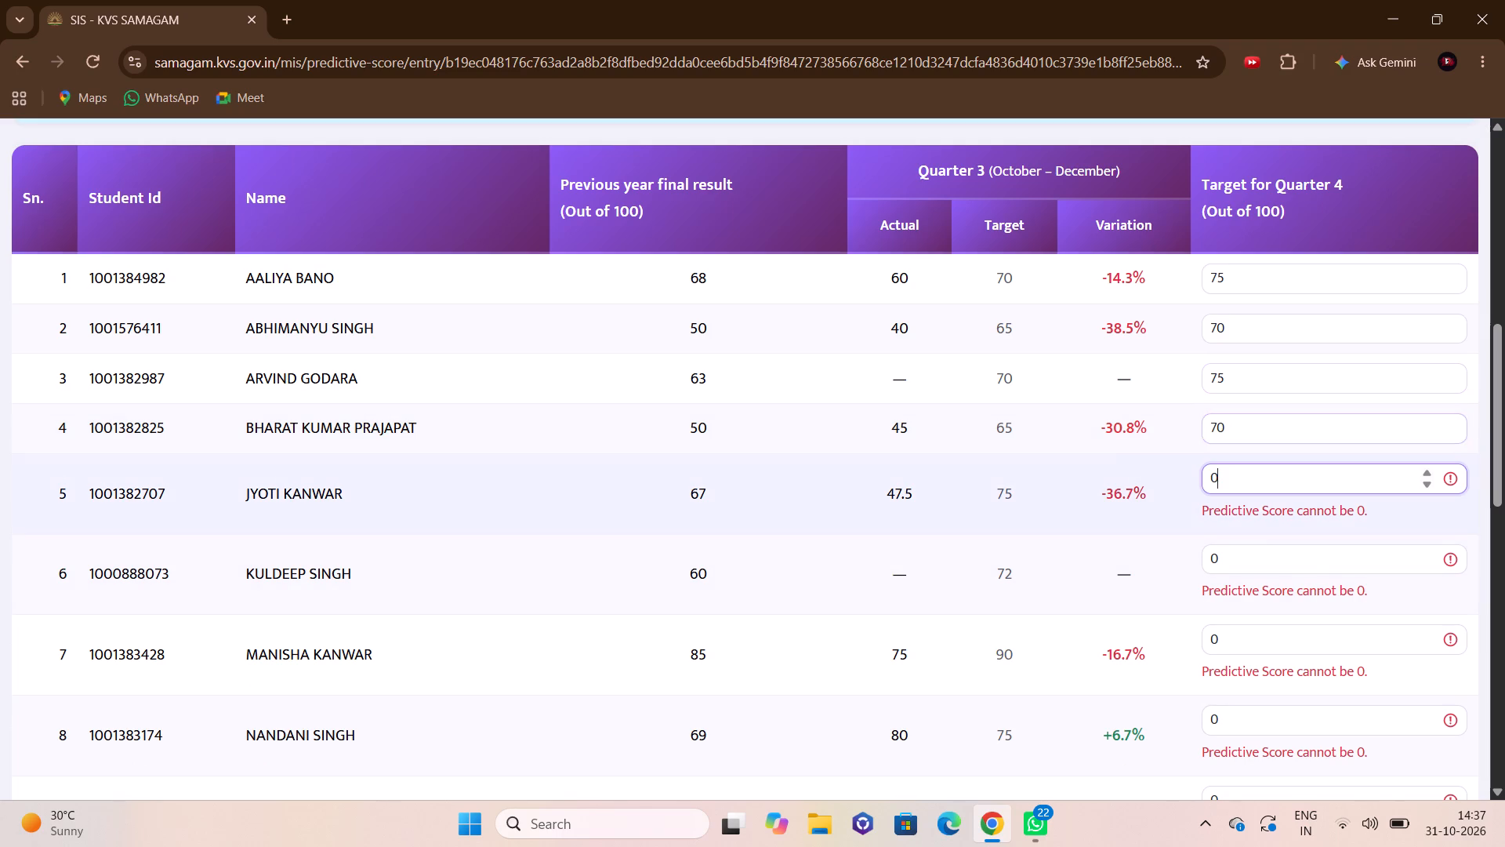
{"action": "key", "text": "BackSpace"}
{"action": "type", "text": "80"}
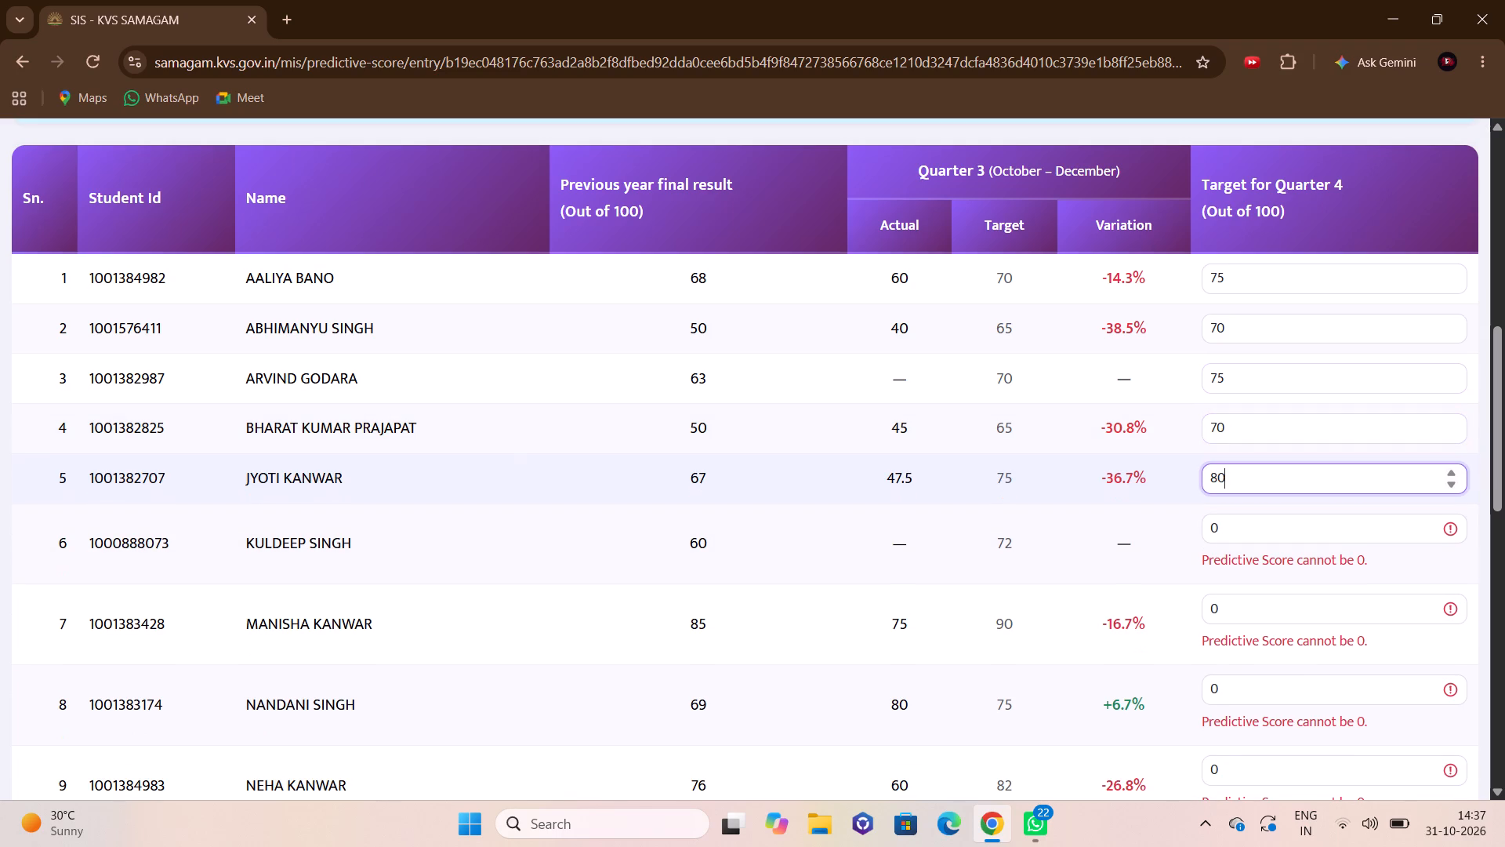
Set the Quarter 4 targets to 77 for the student in row 6 and 95 for the student in row 7.
{"action": "left_click", "coordinate": [1290, 536]}
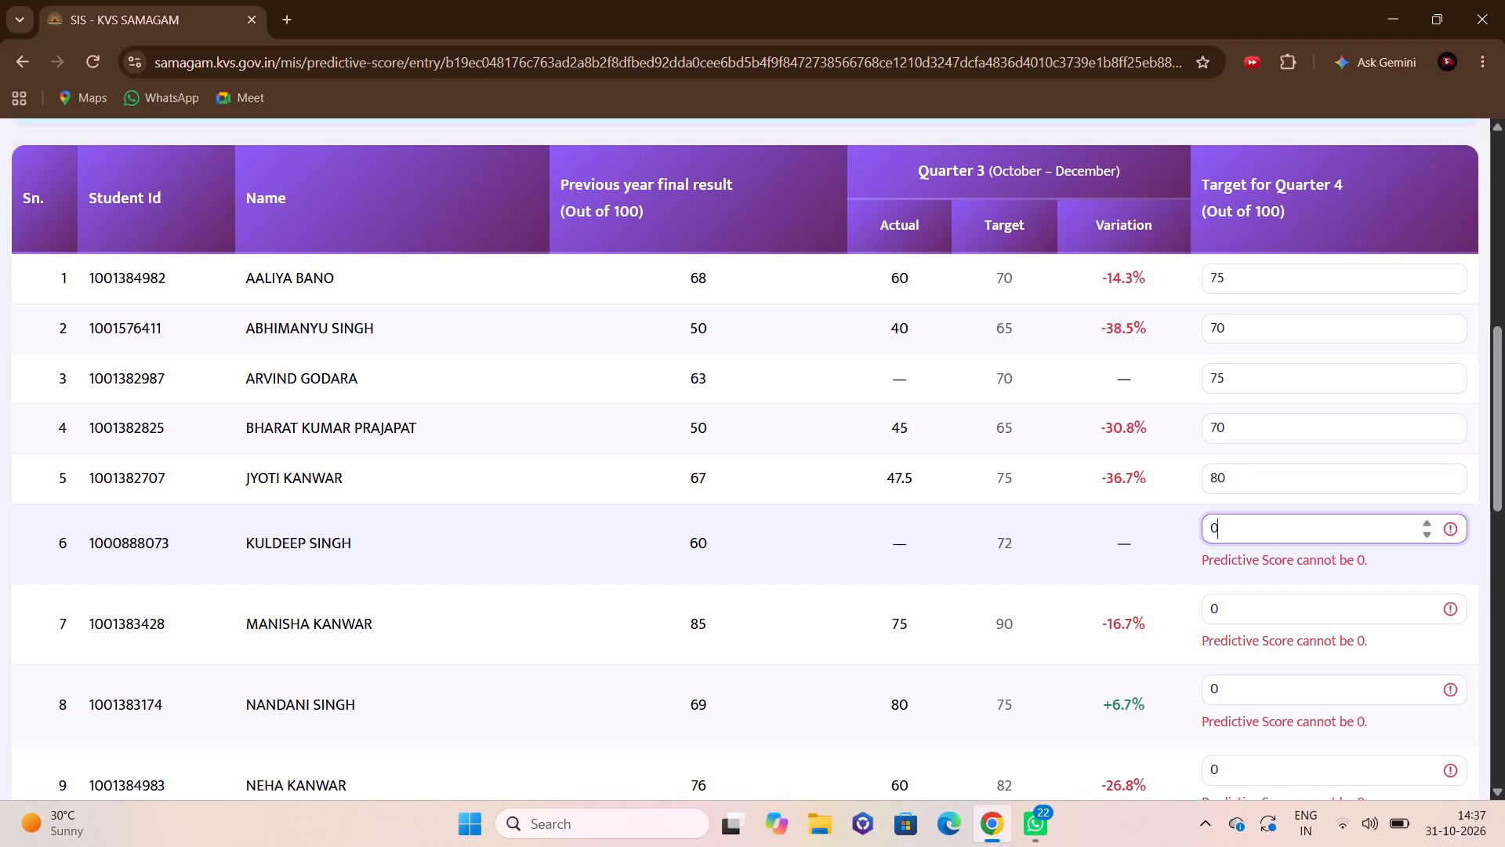
{"action": "key", "text": "BackSpace"}
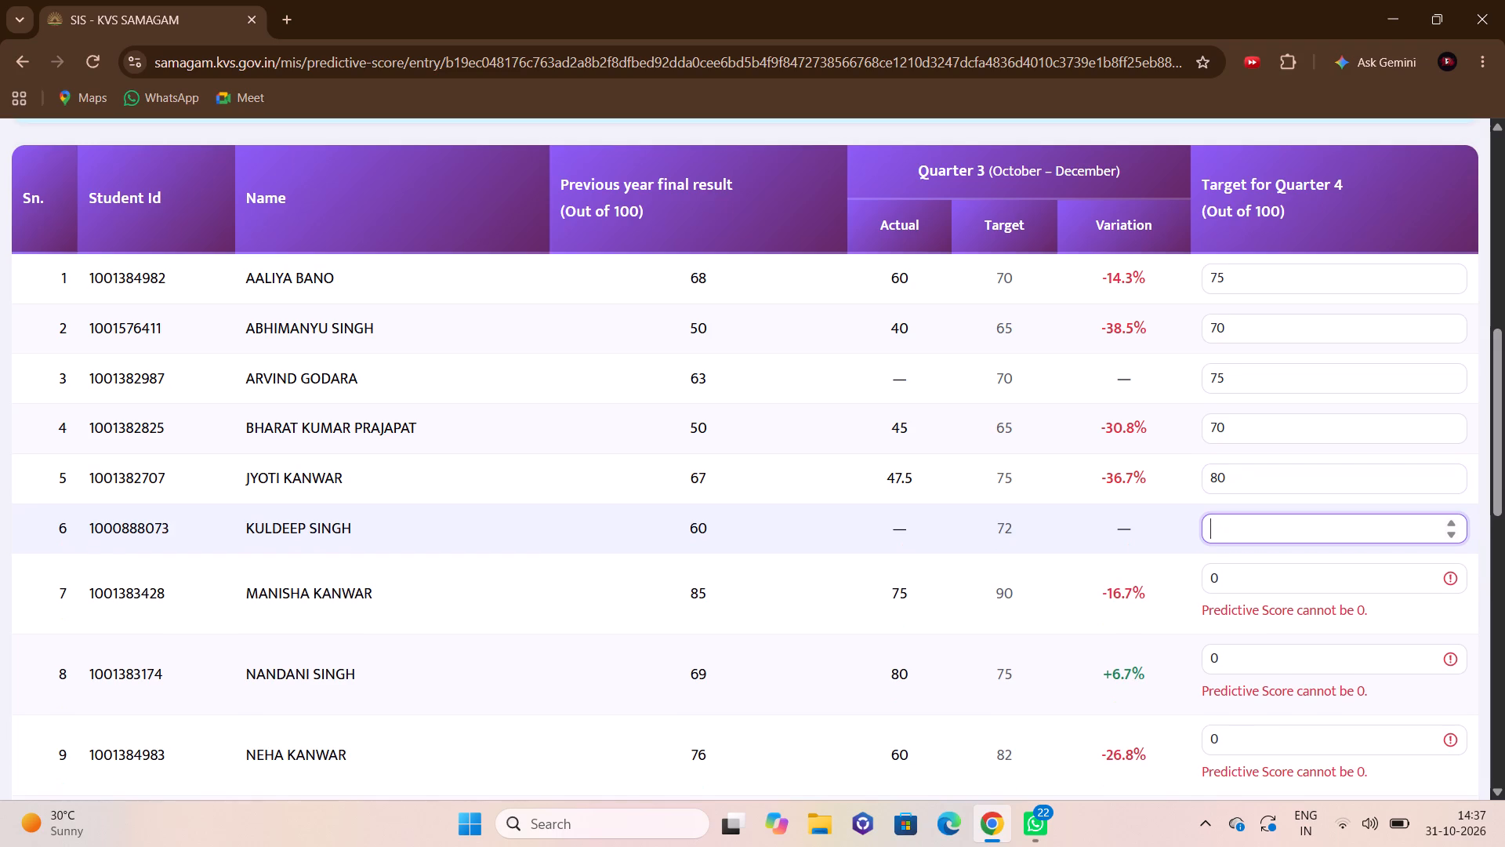
{"action": "key", "text": "7"}
{"action": "key", "text": "7"}
{"action": "left_click", "coordinate": [1275, 600]}
{"action": "left_click", "coordinate": [1275, 600]}
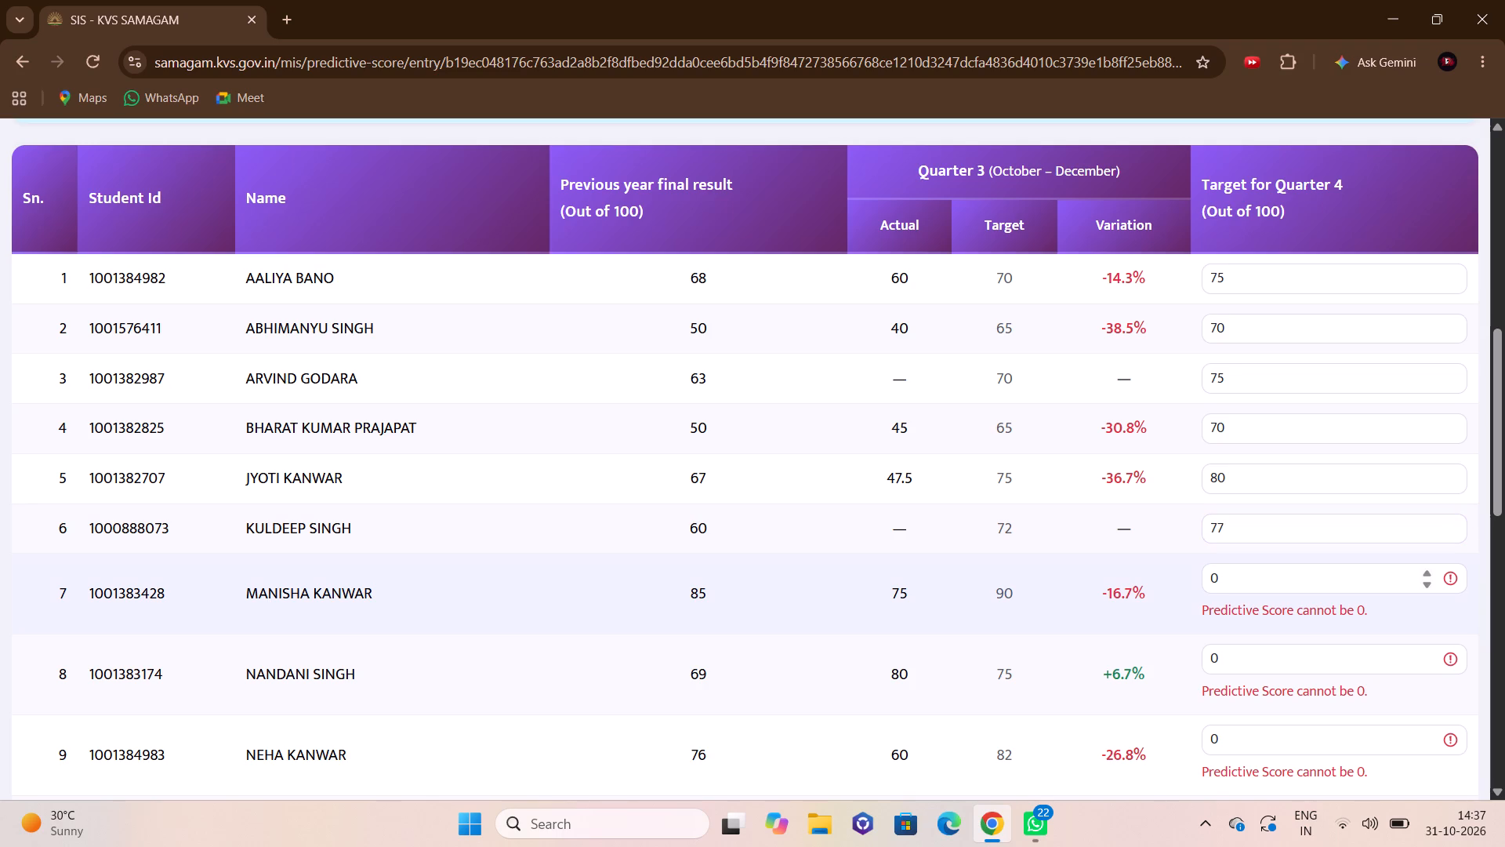
{"action": "left_click", "coordinate": [1274, 578]}
{"action": "key", "text": "BackSpace"}
{"action": "type", "text": "95"}
Set the Quarter 4 targets for the students in rows 8, 9 and 10 to 80, 87 and 75 respectively.
{"action": "left_click", "coordinate": [1242, 622]}
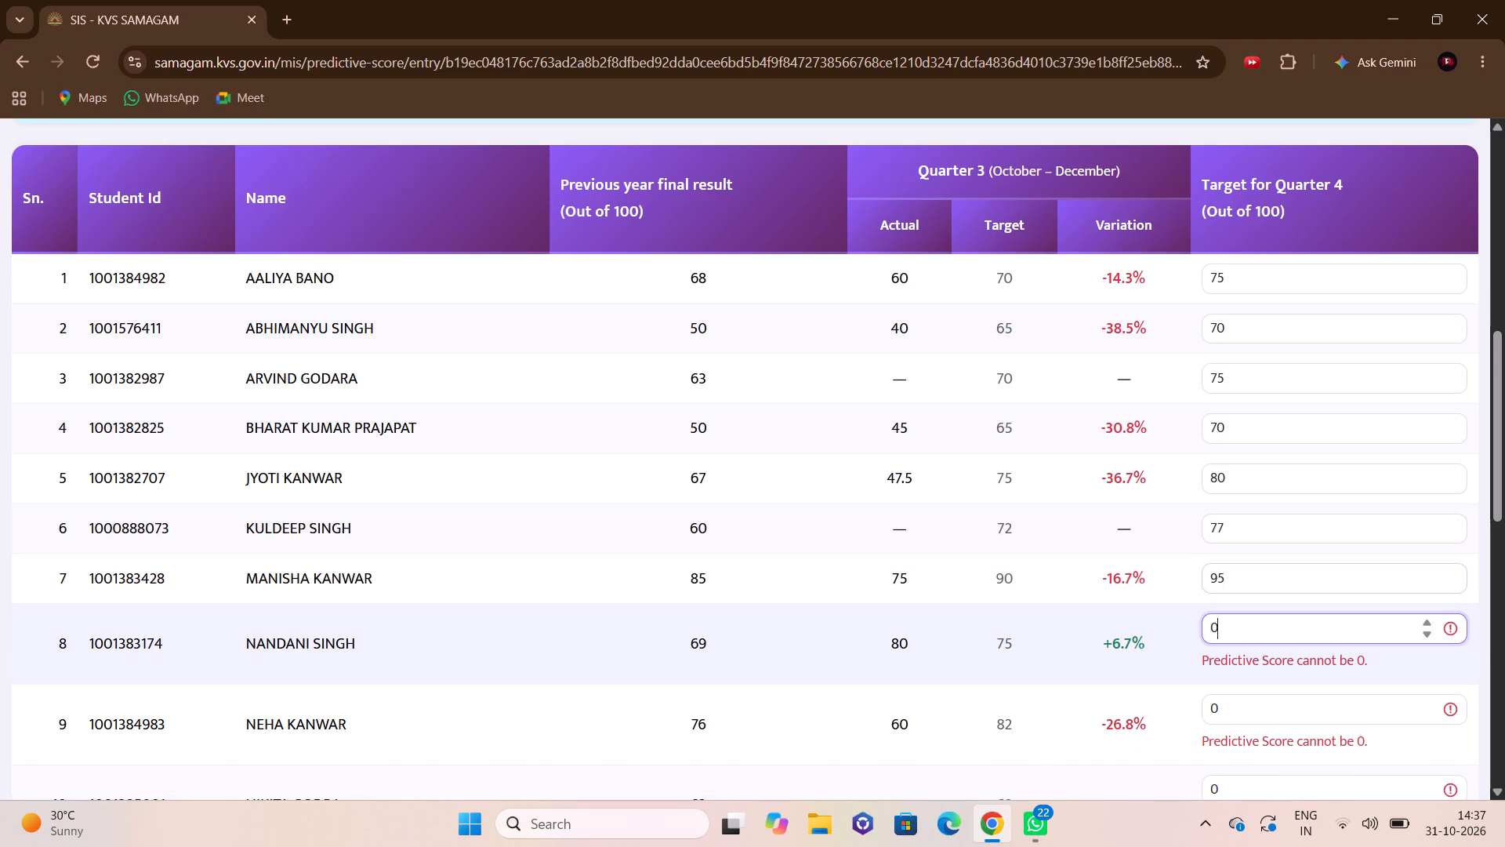
{"action": "key", "text": "BackSpace"}
{"action": "type", "text": "80"}
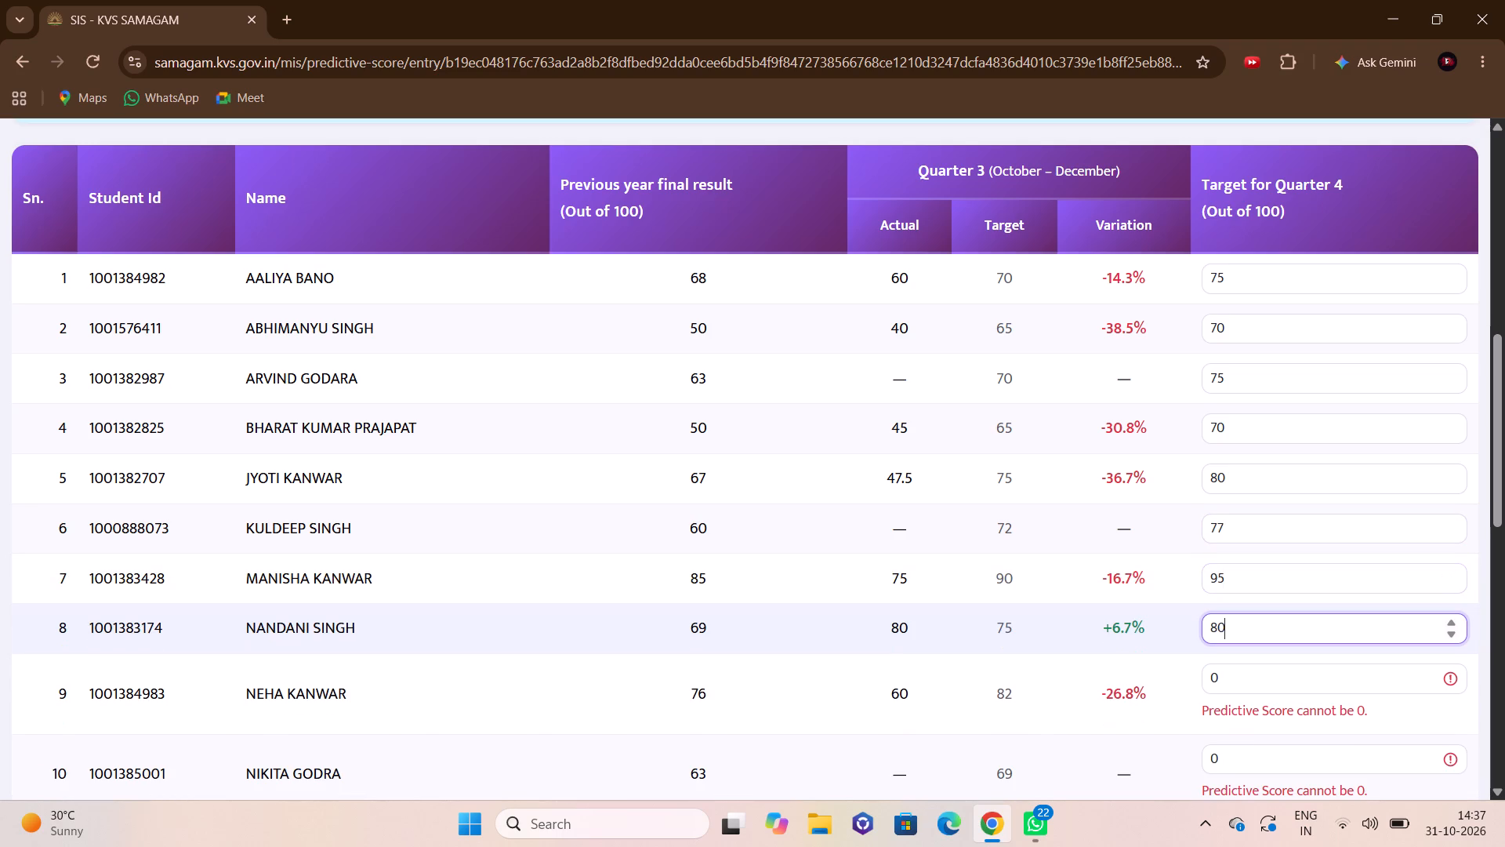
{"action": "left_click", "coordinate": [1217, 678]}
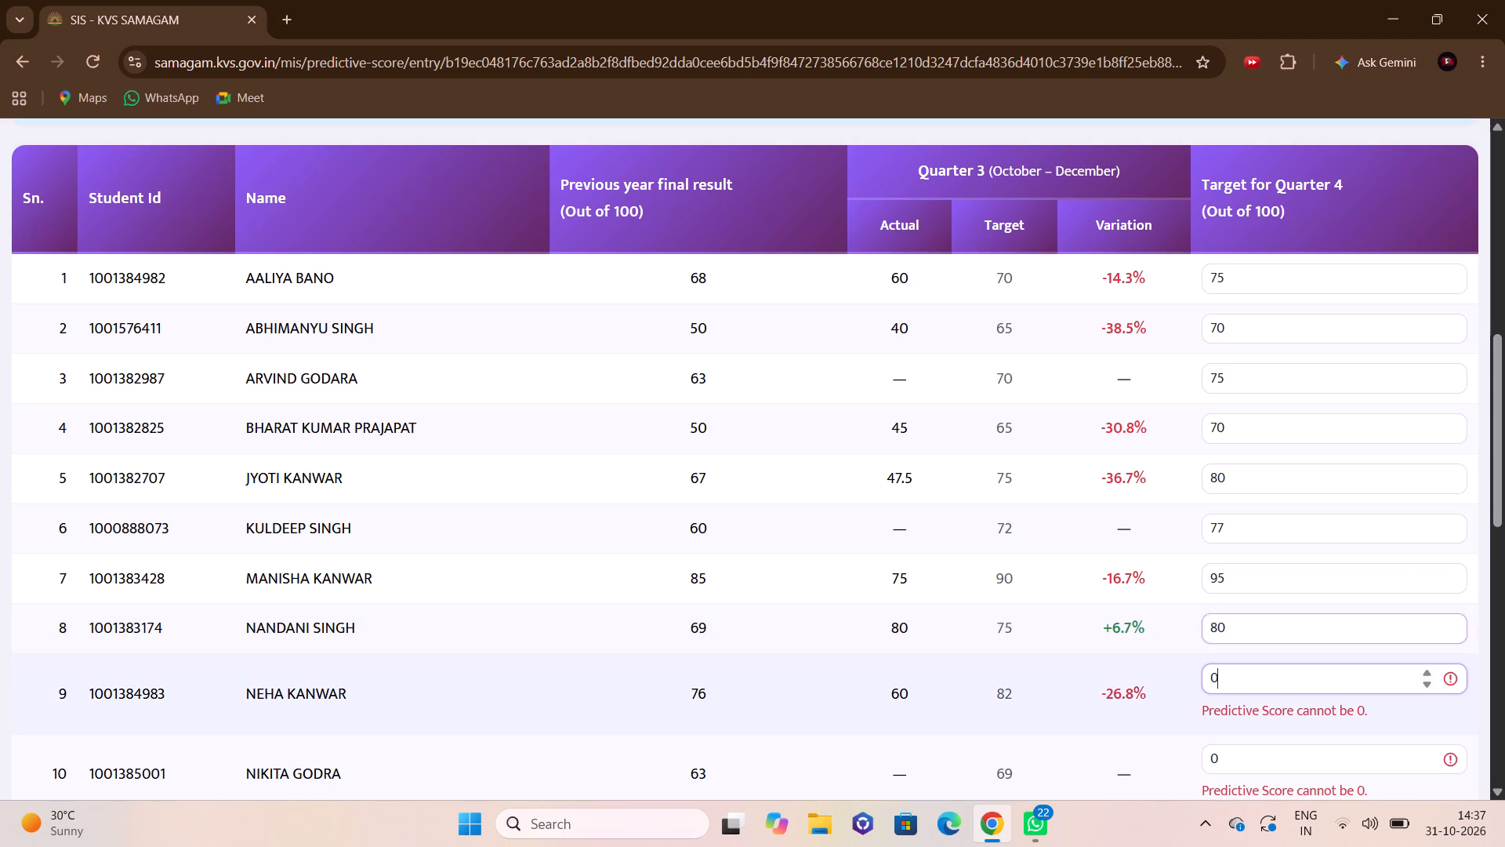
{"action": "key", "text": "BackSpace"}
{"action": "type", "text": "87"}
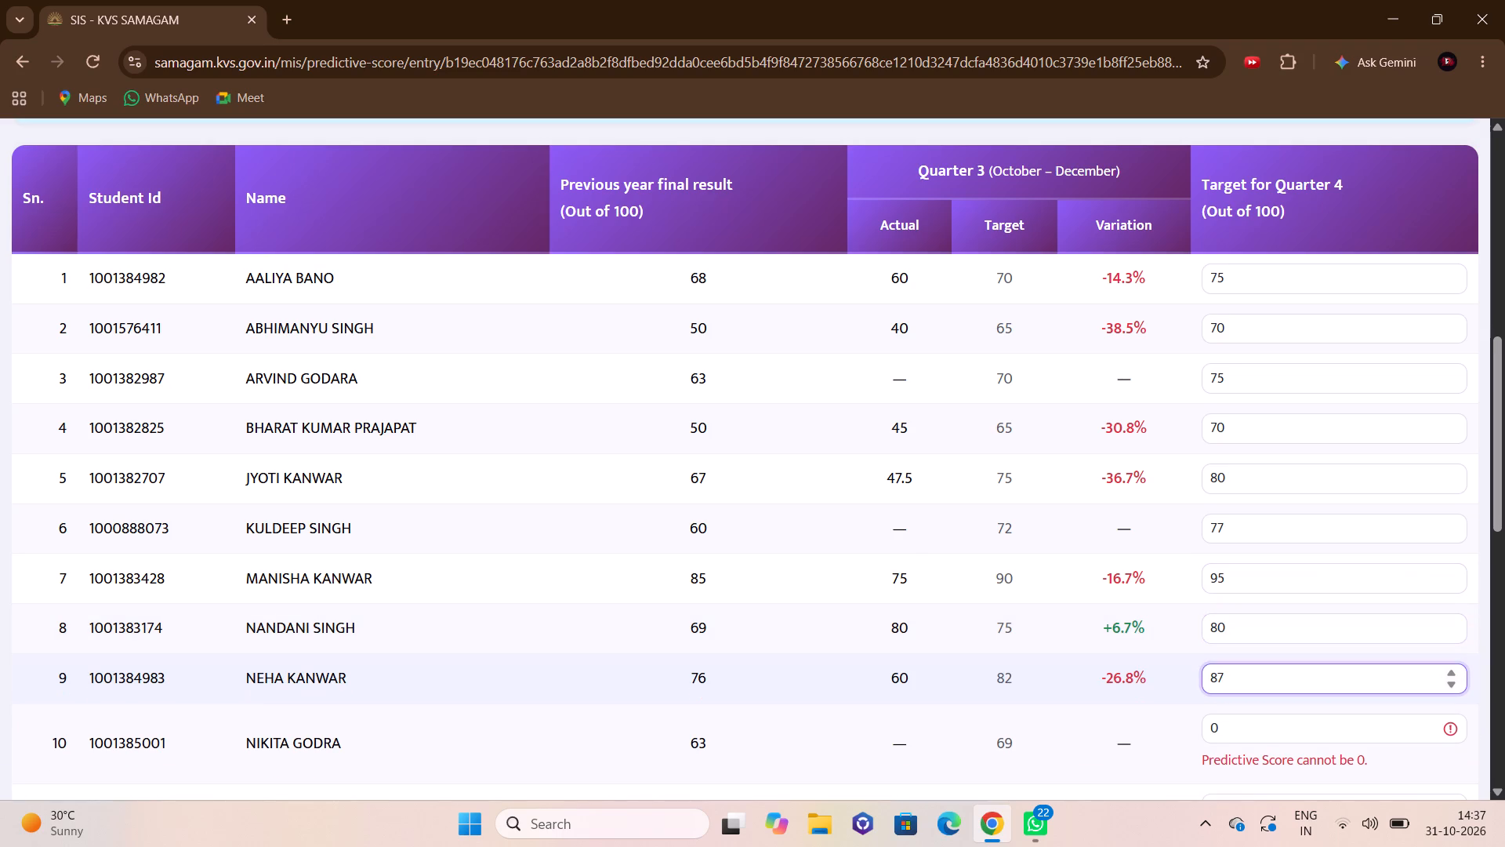
{"action": "left_click", "coordinate": [1275, 722]}
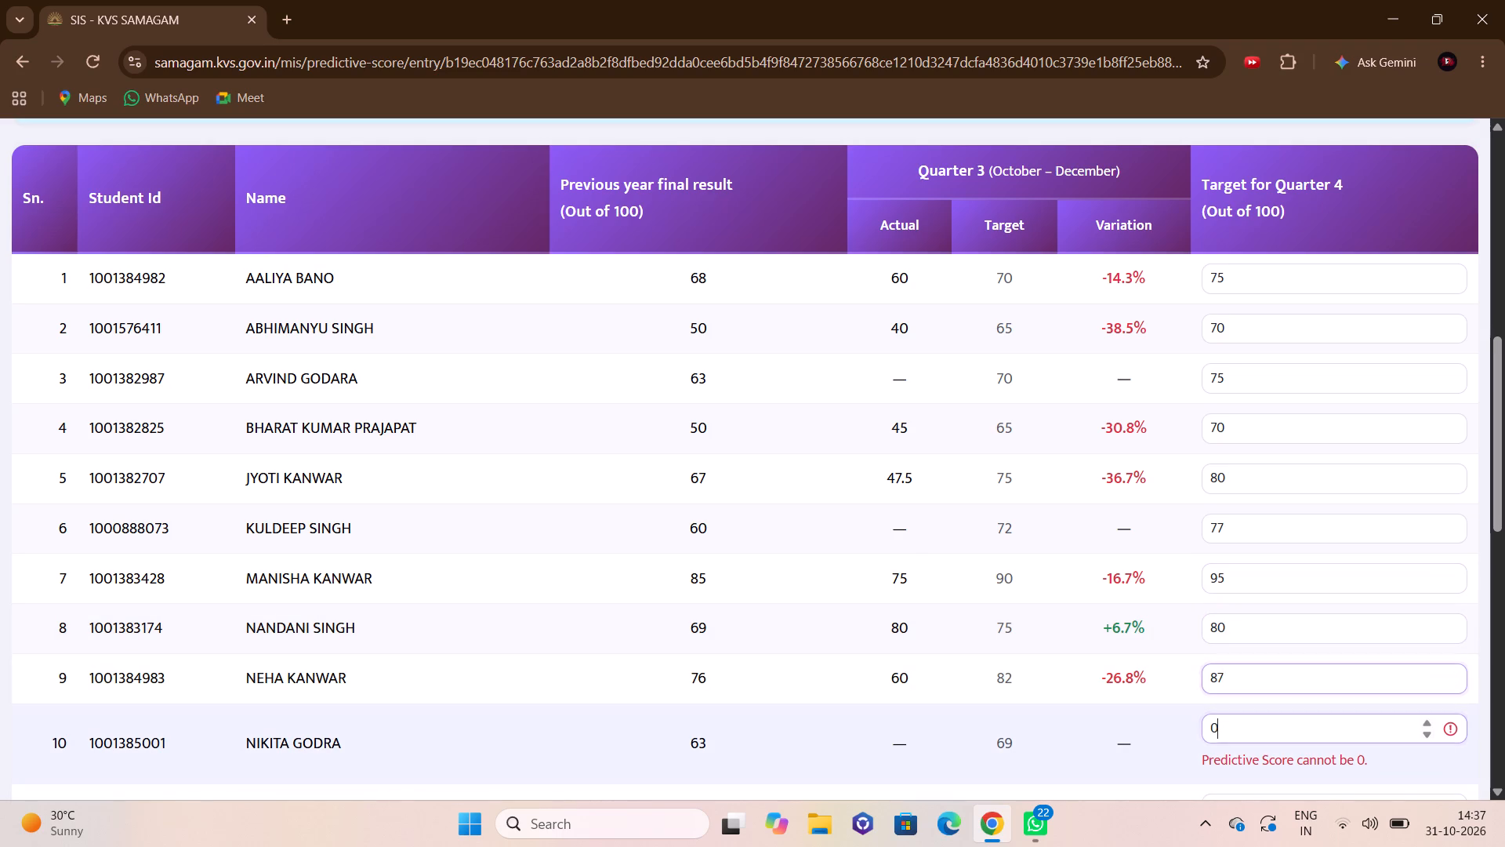
{"action": "key", "text": "BackSpace"}
{"action": "type", "text": "75"}
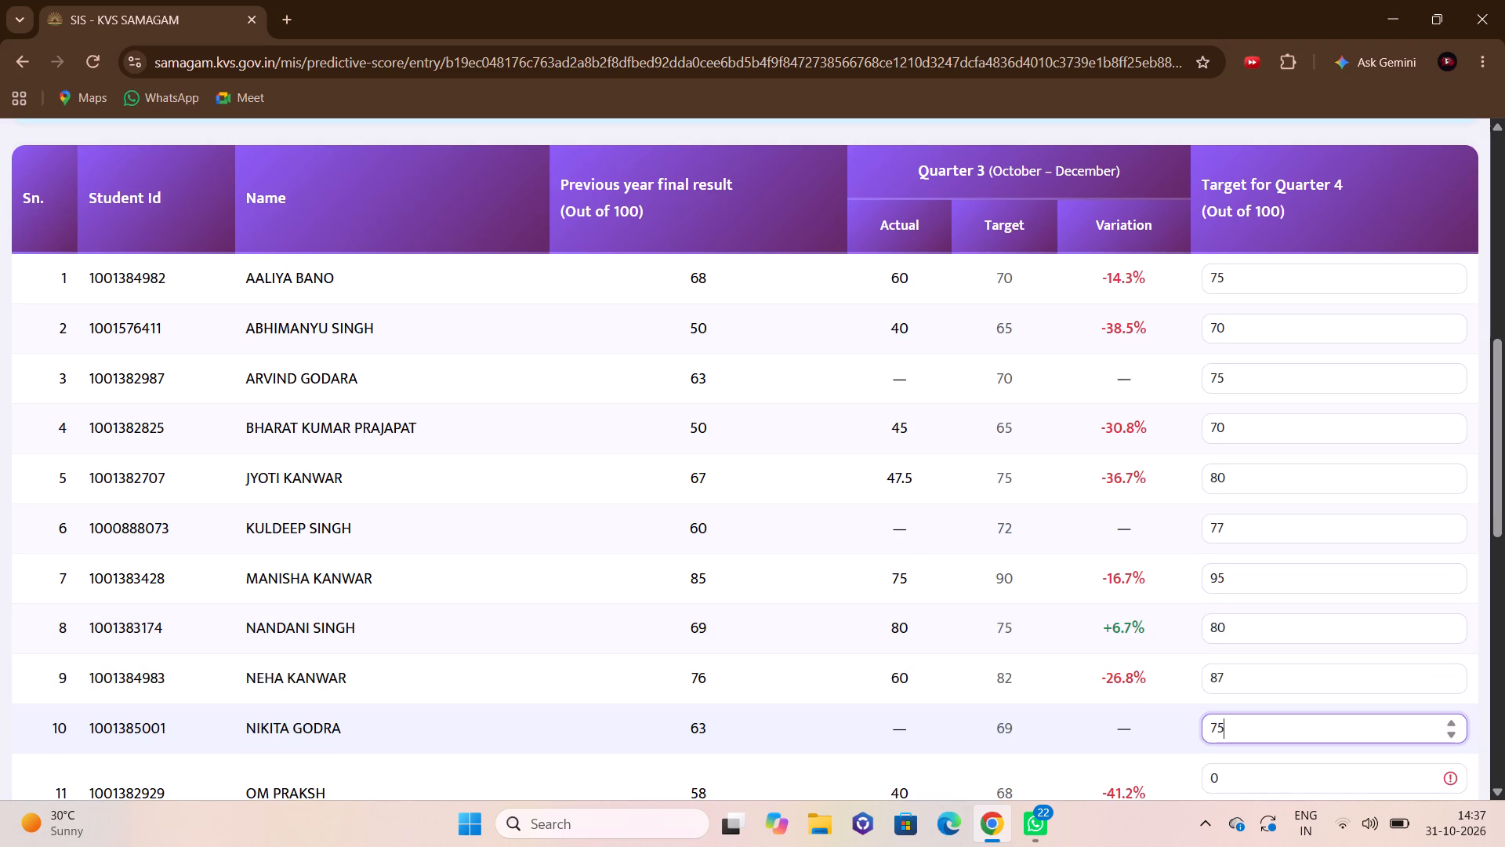
Set the Quarter 4 targets for the students in rows 10, 11 and 12 to 74, 73 and 76 respectively.
{"action": "key", "text": "BackSpace"}
{"action": "key", "text": "4"}
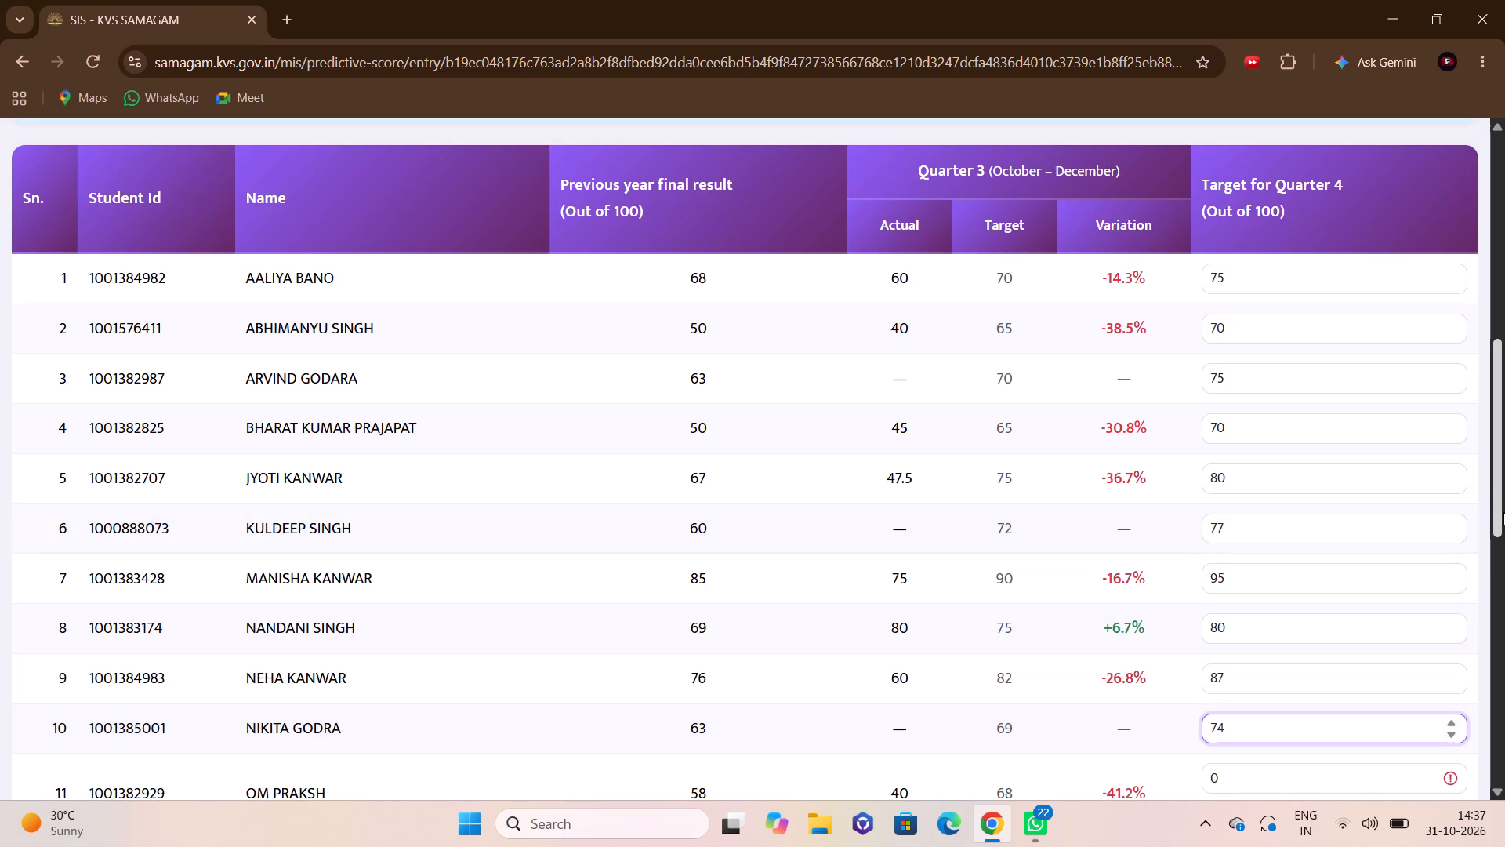
{"action": "left_click_drag", "start_coordinate": [1504, 530], "coordinate": [1504, 692]}
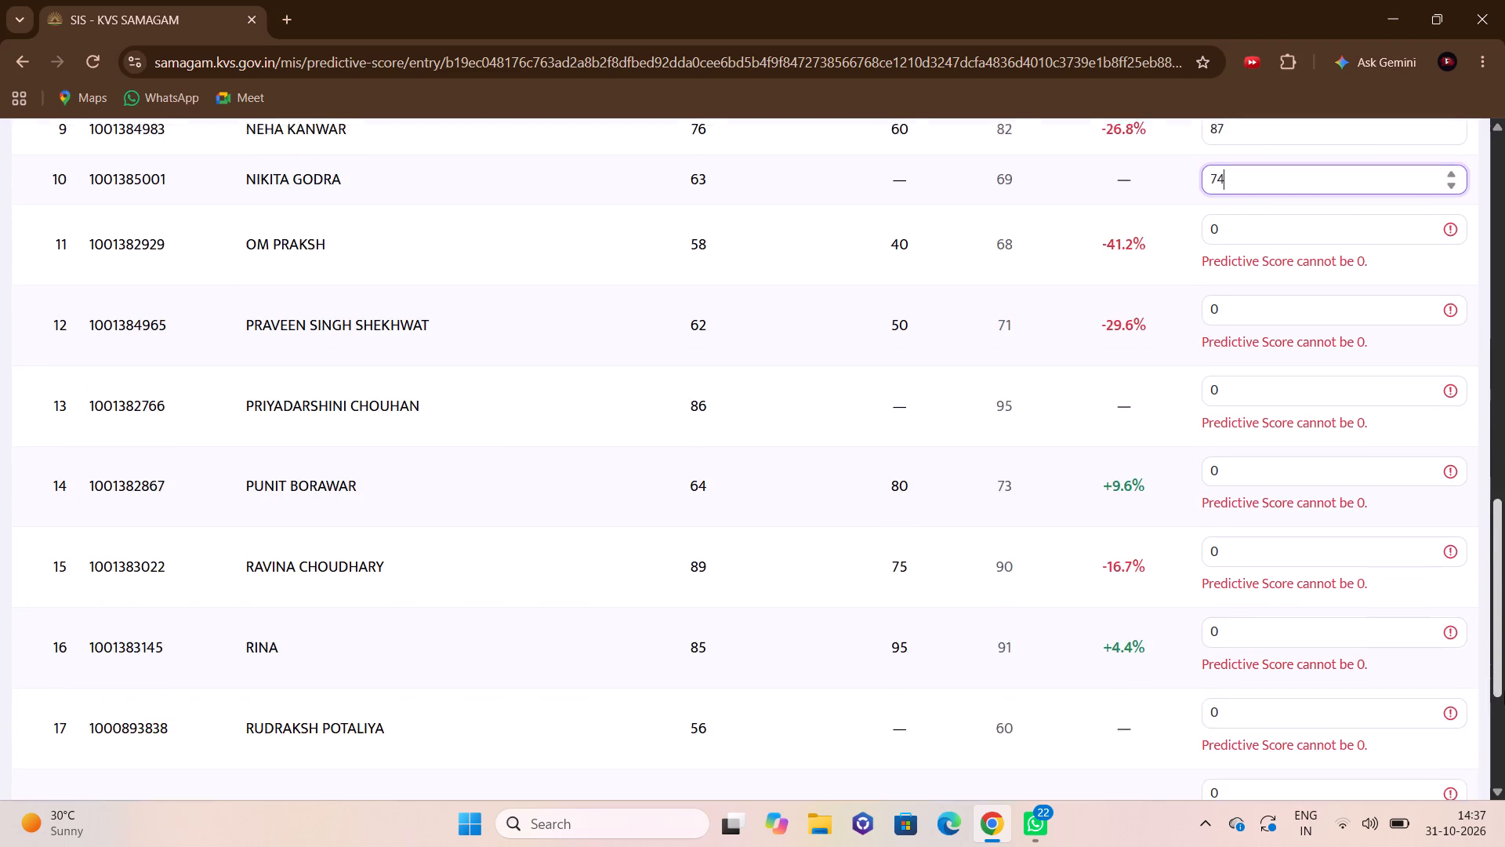
{"action": "left_click_drag", "start_coordinate": [1504, 692], "coordinate": [1499, 693]}
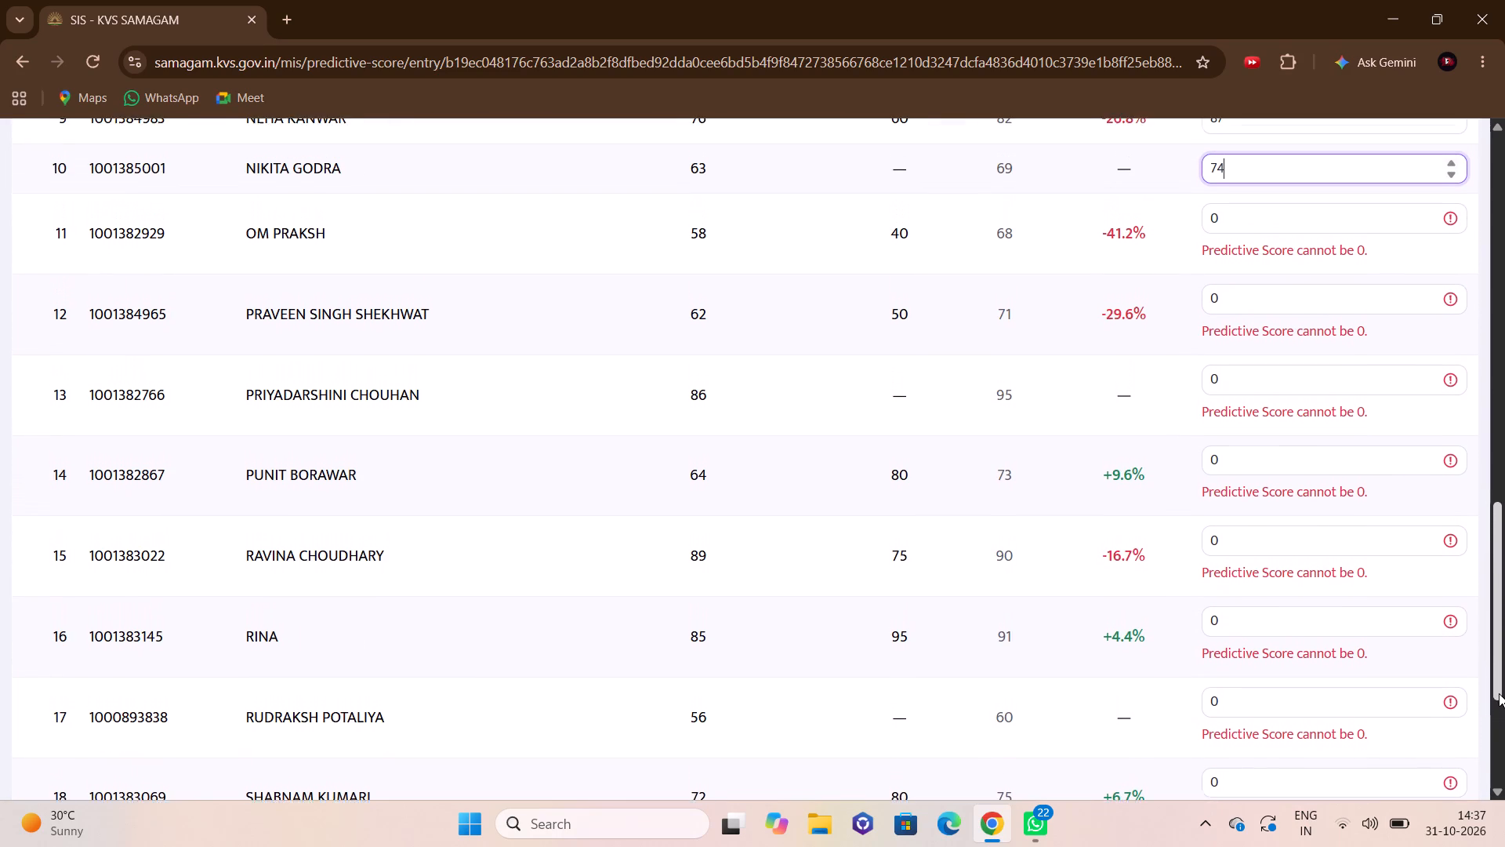
{"action": "left_click_drag", "start_coordinate": [1499, 693], "coordinate": [1499, 693]}
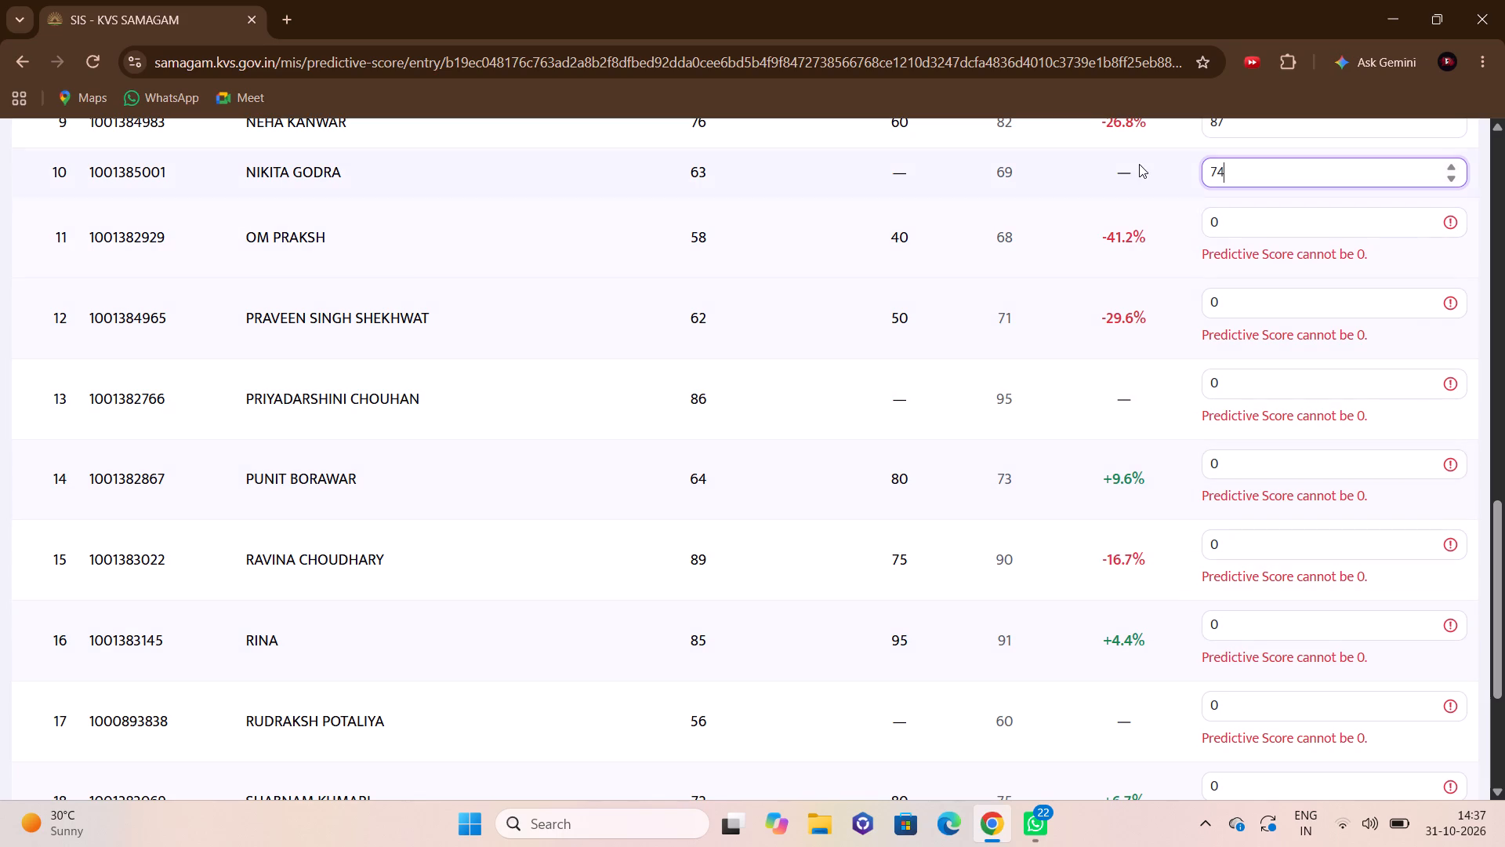
{"action": "left_click", "coordinate": [1222, 225]}
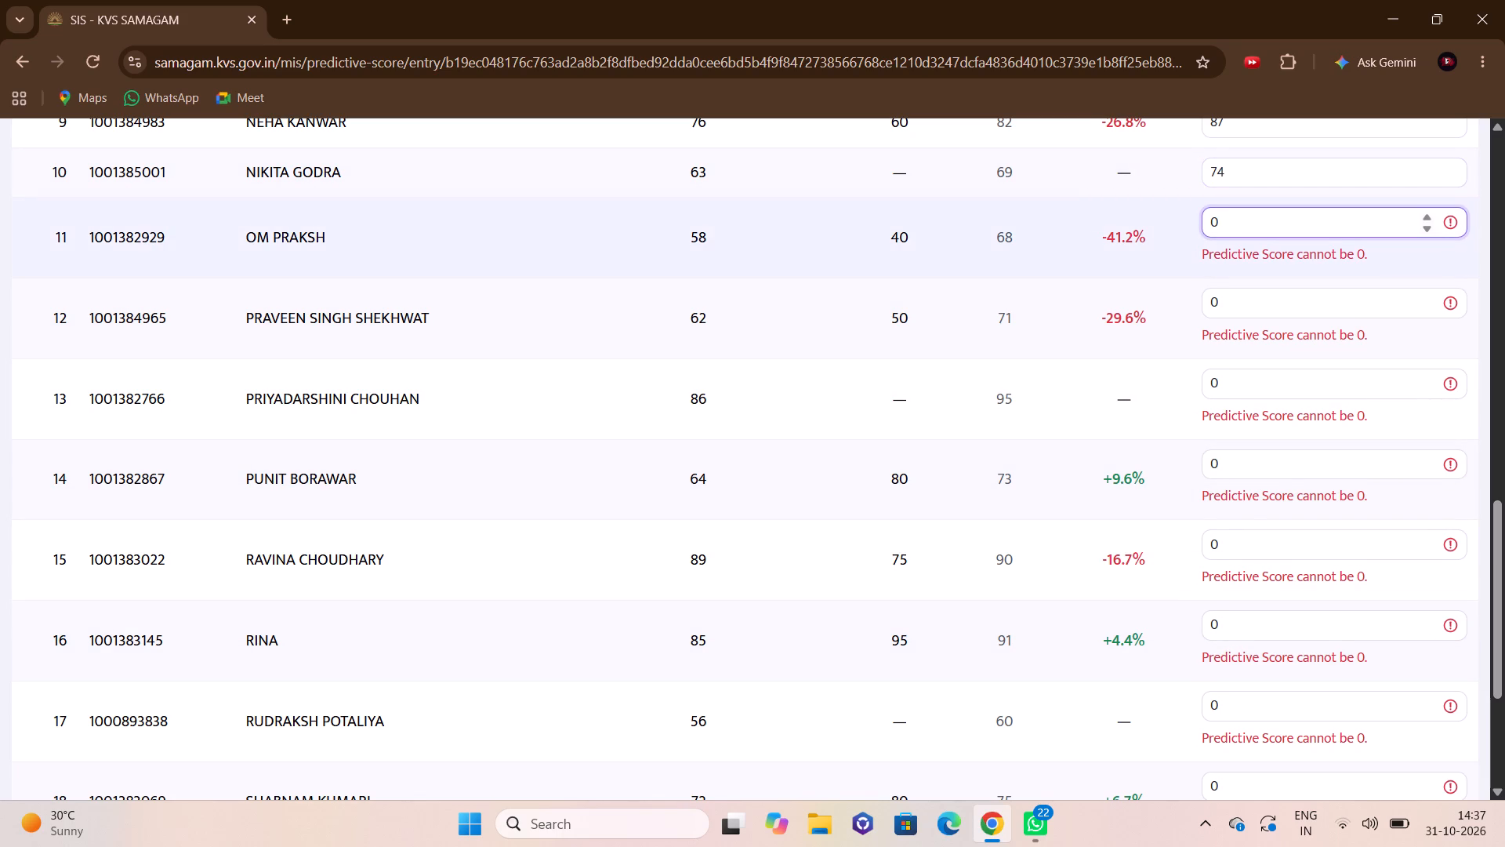
{"action": "key", "text": "BackSpace"}
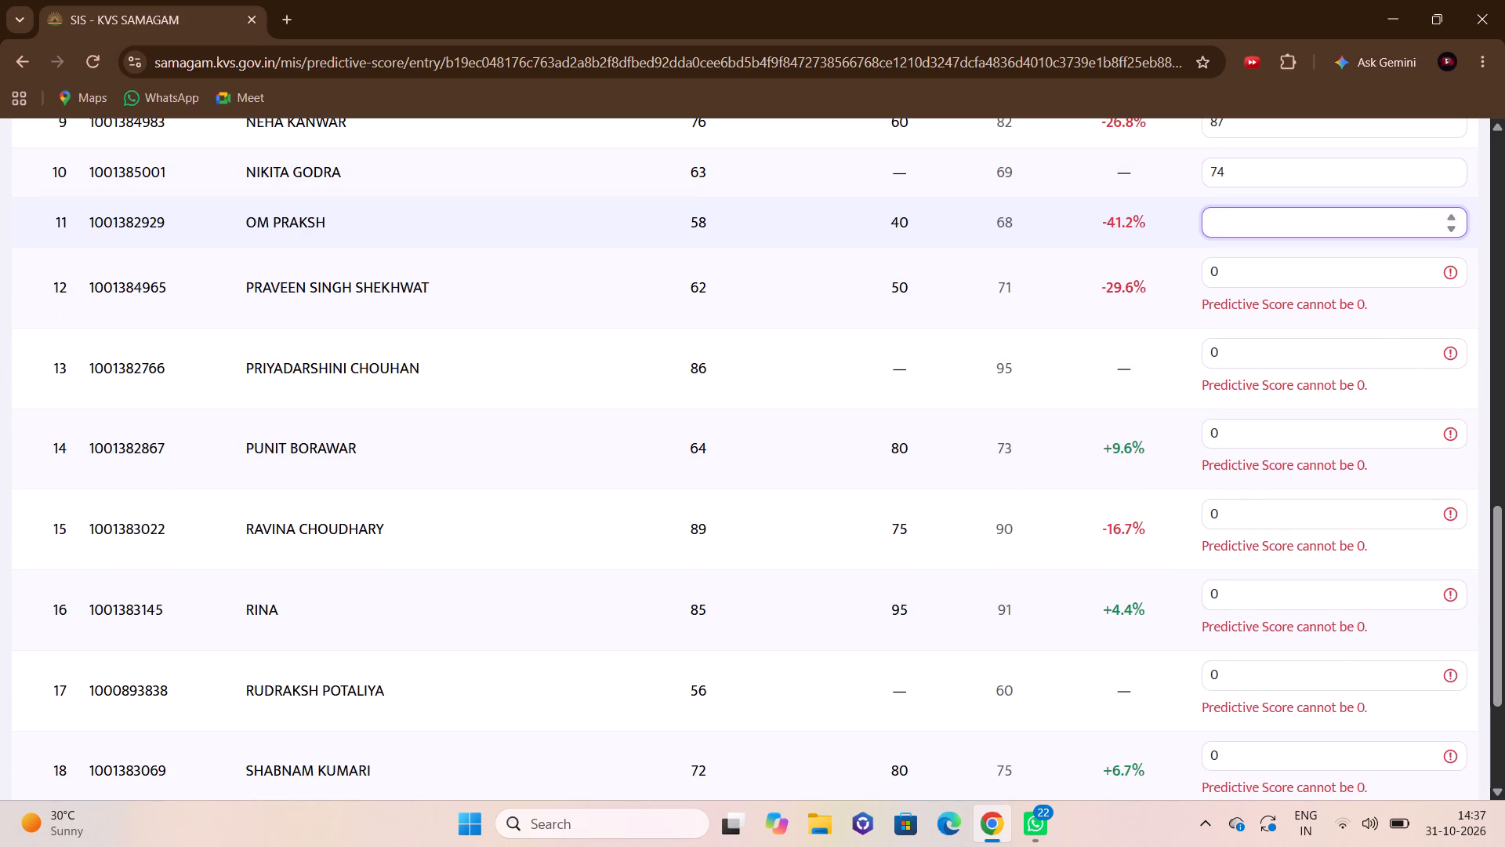
{"action": "type", "text": "73"}
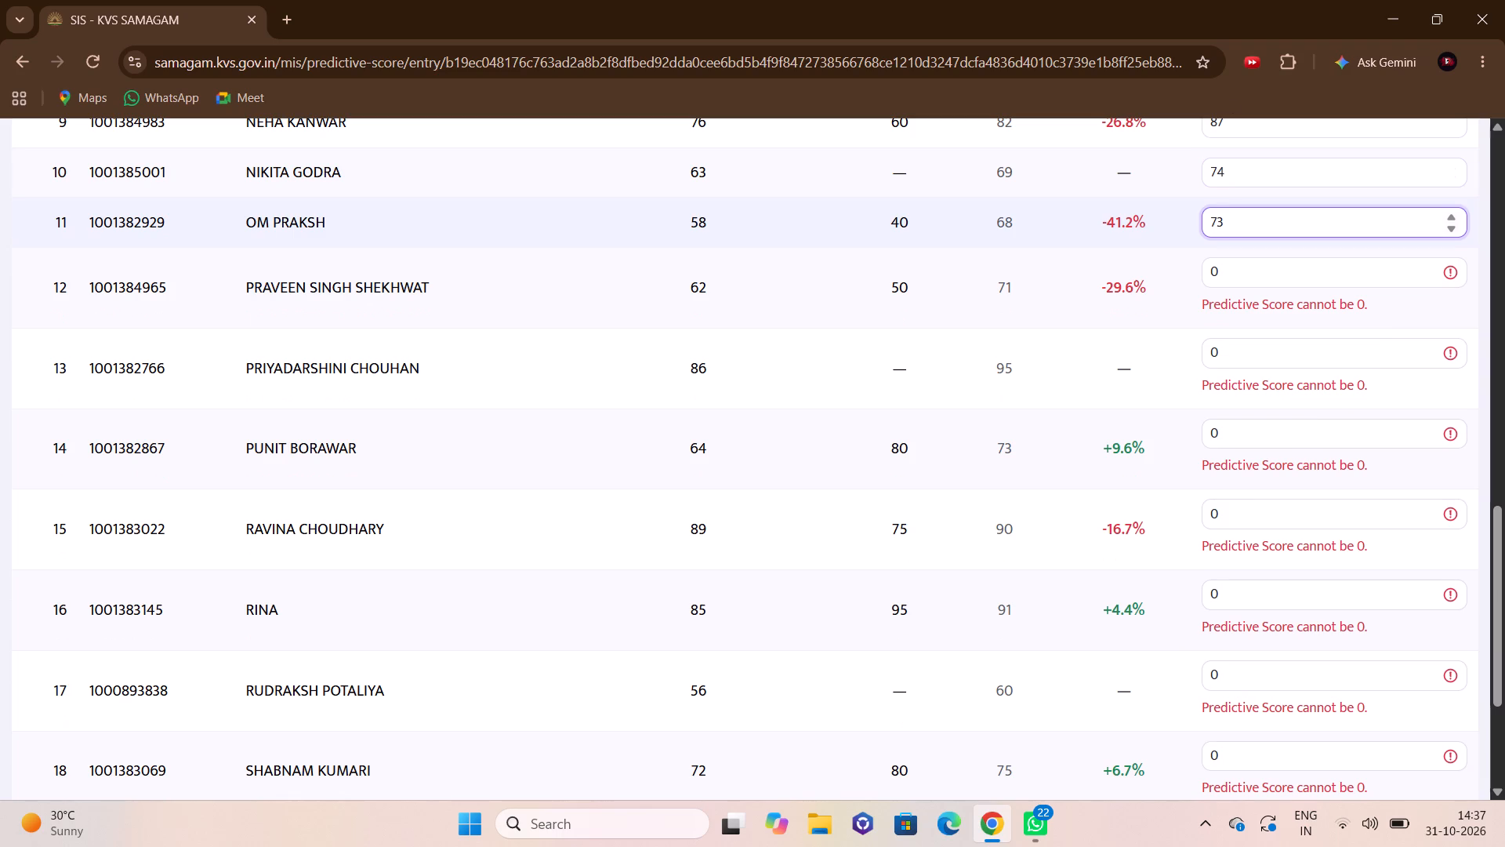
{"action": "left_click", "coordinate": [1249, 273]}
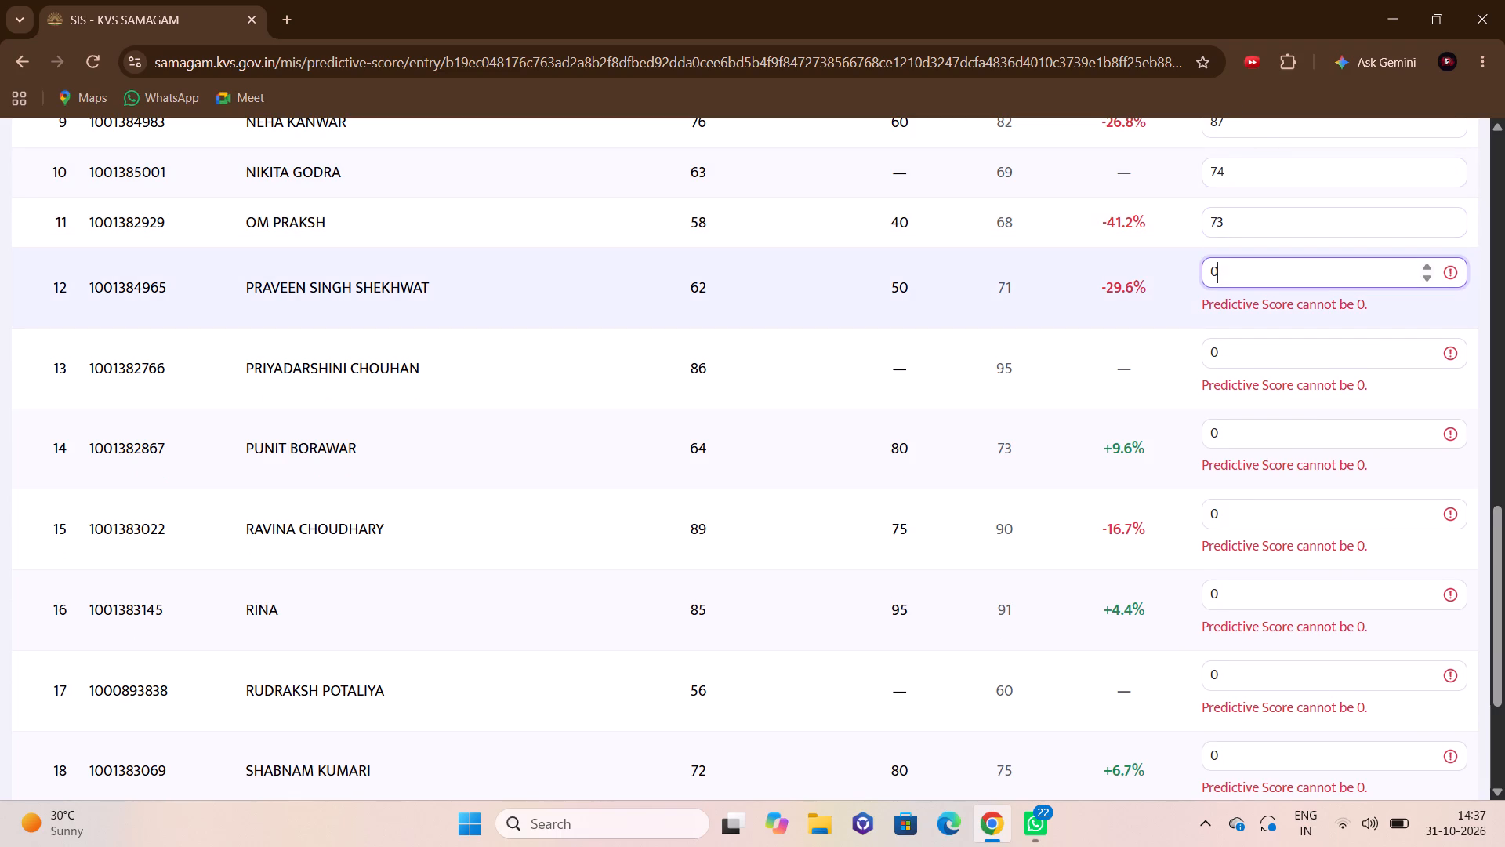
{"action": "key", "text": "BackSpace"}
{"action": "key", "text": "7"}
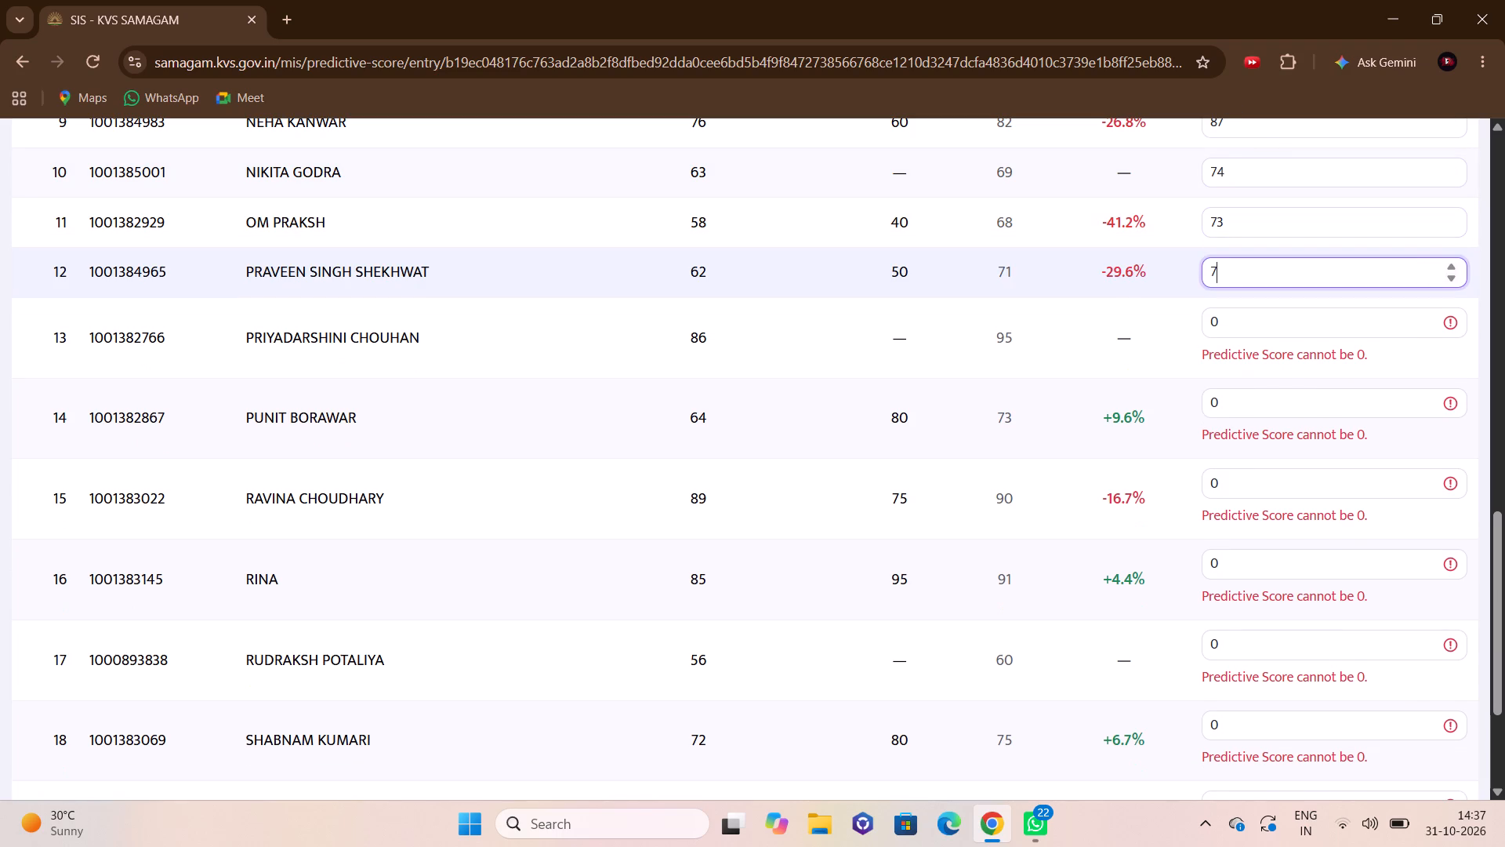
{"action": "key", "text": "6"}
{"action": "left_click", "coordinate": [1282, 273]}
{"action": "left_click", "coordinate": [1282, 273]}
Set the Quarter 4 targets to 100 for the student in row 13 and 78 for the student in row 14.
{"action": "left_click", "coordinate": [1238, 336]}
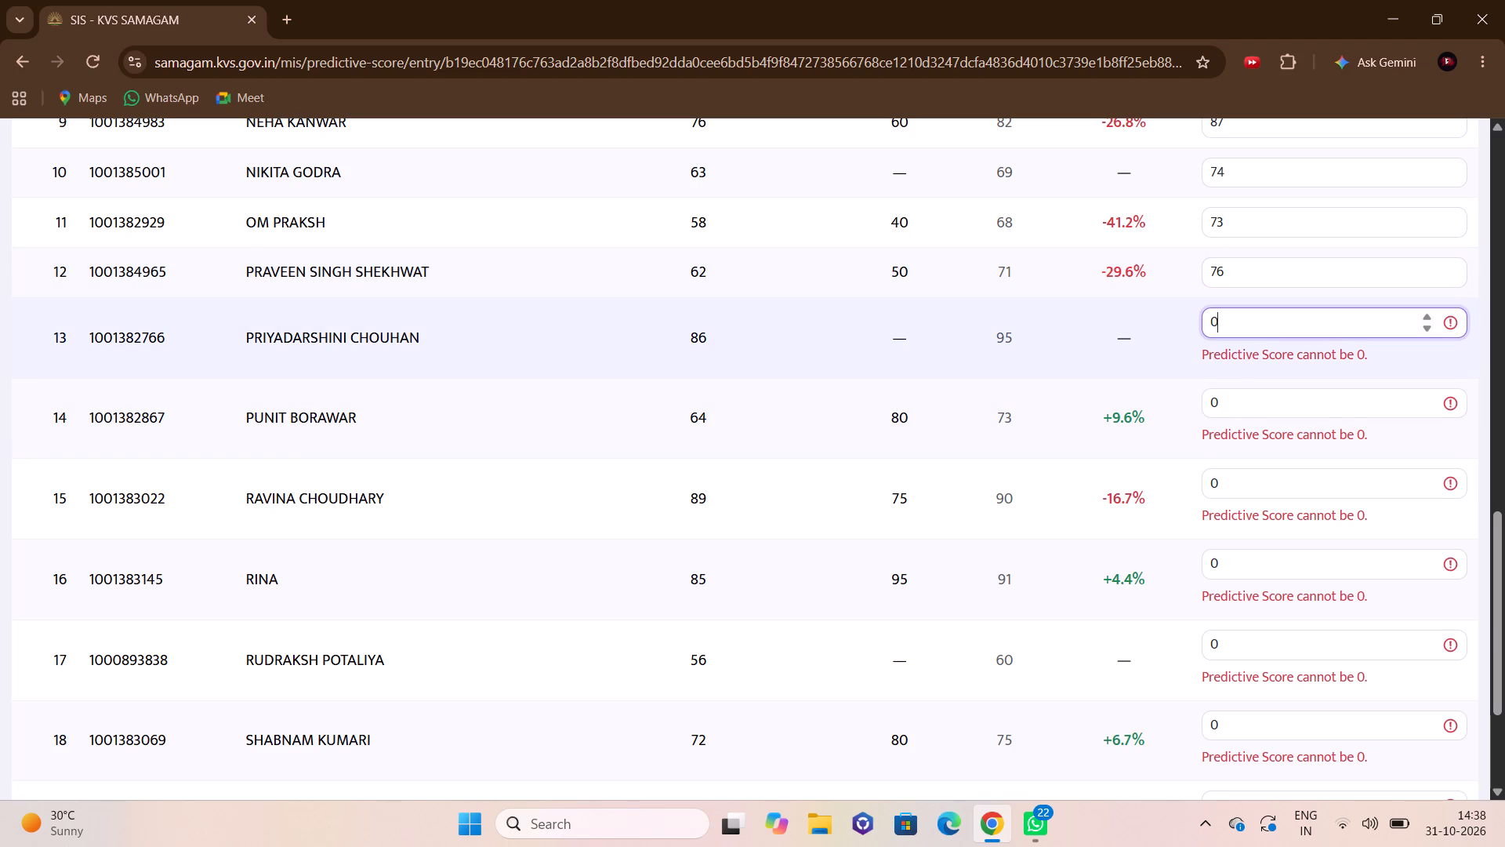
{"action": "key", "text": "BackSpace"}
{"action": "type", "text": "100"}
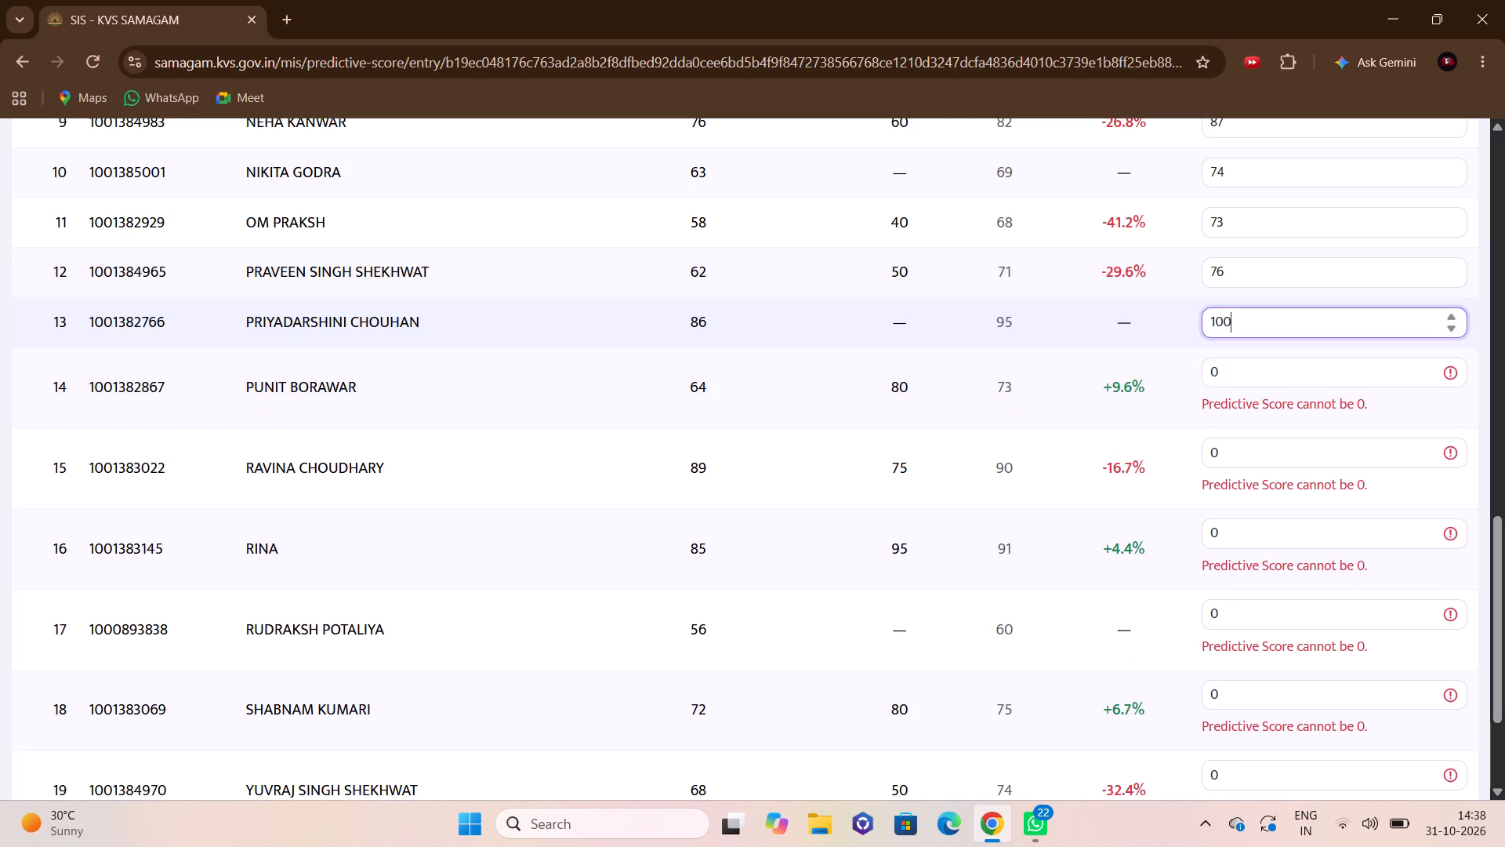
{"action": "left_click", "coordinate": [1253, 374]}
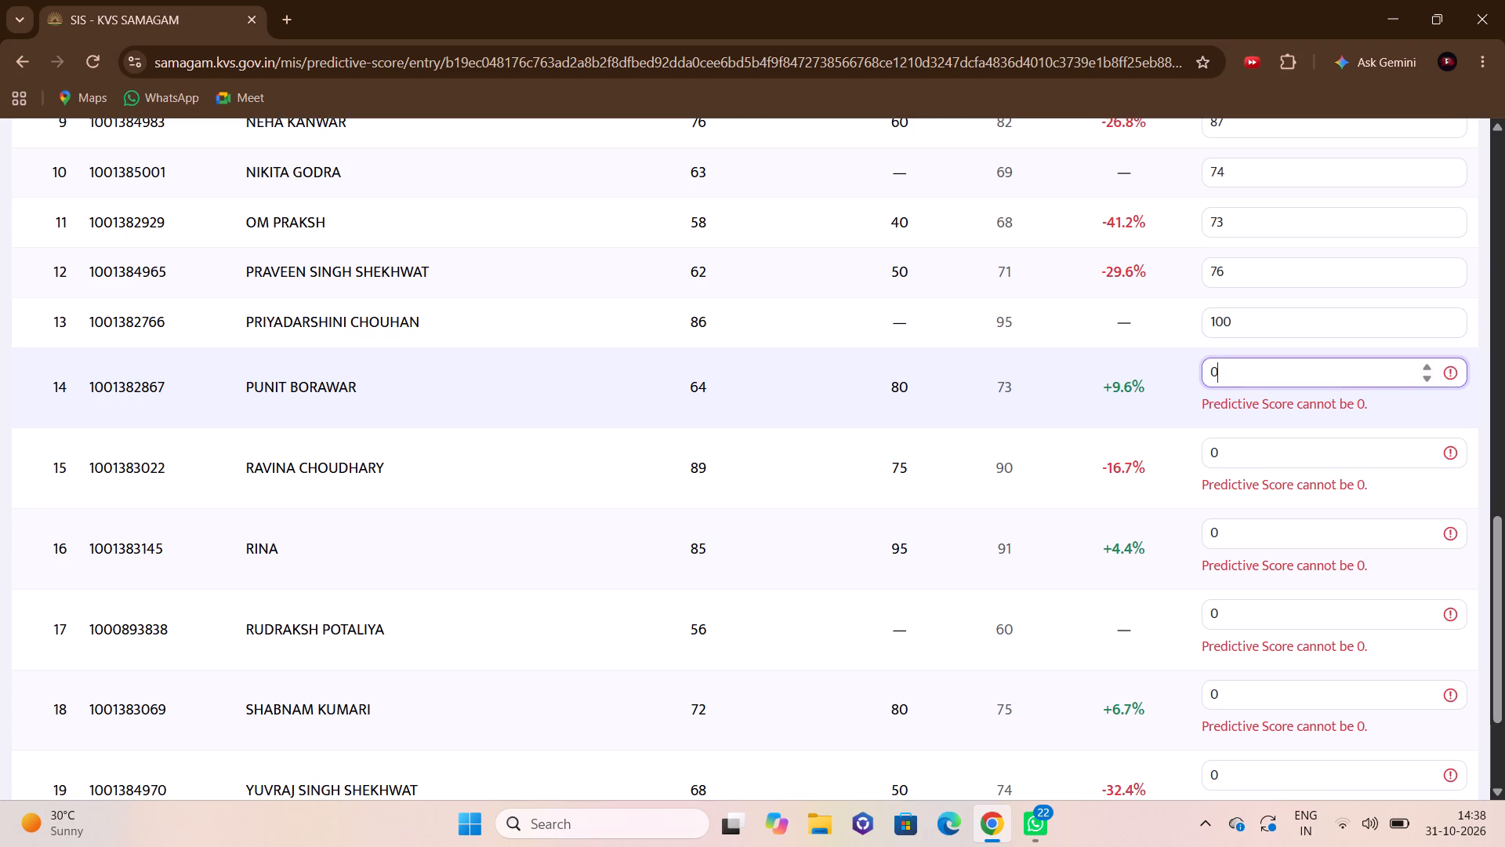
{"action": "key", "text": "BackSpace"}
{"action": "key", "text": "7"}
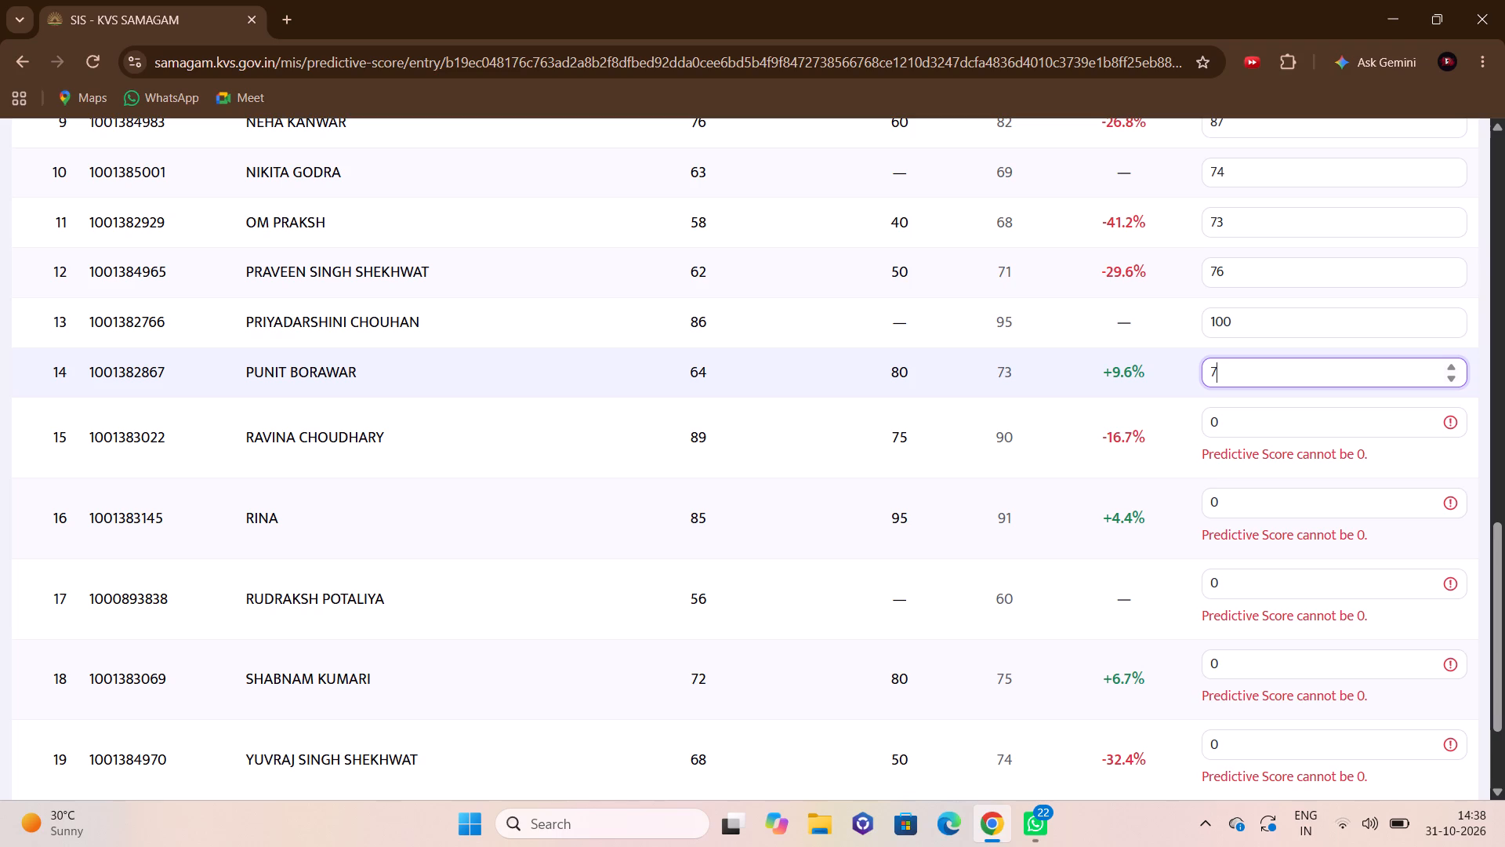
{"action": "key", "text": "8"}
Set the Quarter 4 targets to 95 for the student in row 15 and 96 for the student in row 16.
{"action": "left_click", "coordinate": [1235, 416]}
{"action": "key", "text": "BackSpace"}
{"action": "type", "text": "95"}
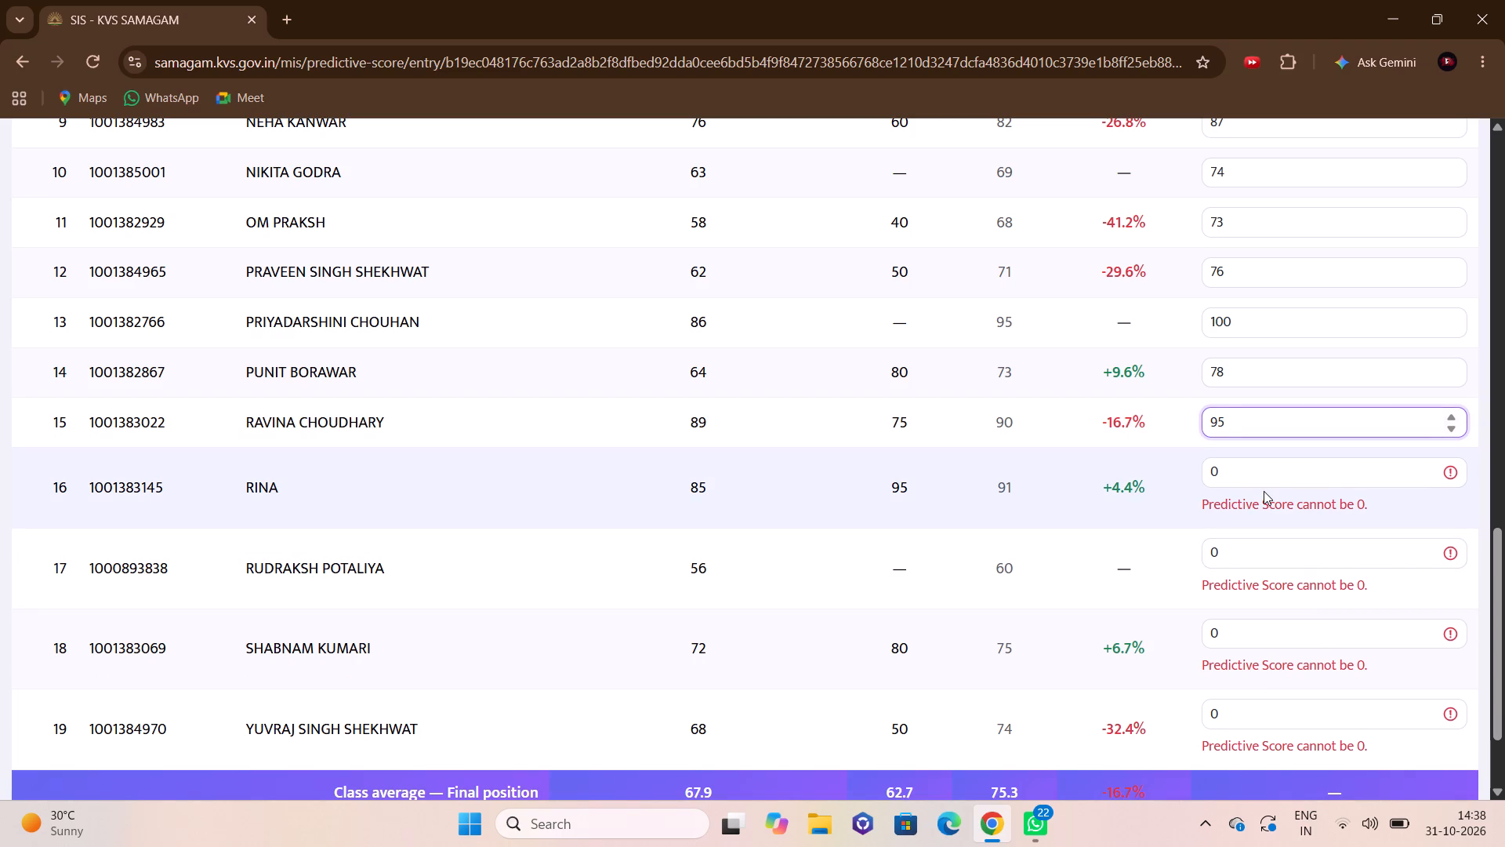
{"action": "left_click", "coordinate": [1264, 491]}
{"action": "left_click", "coordinate": [1264, 463]}
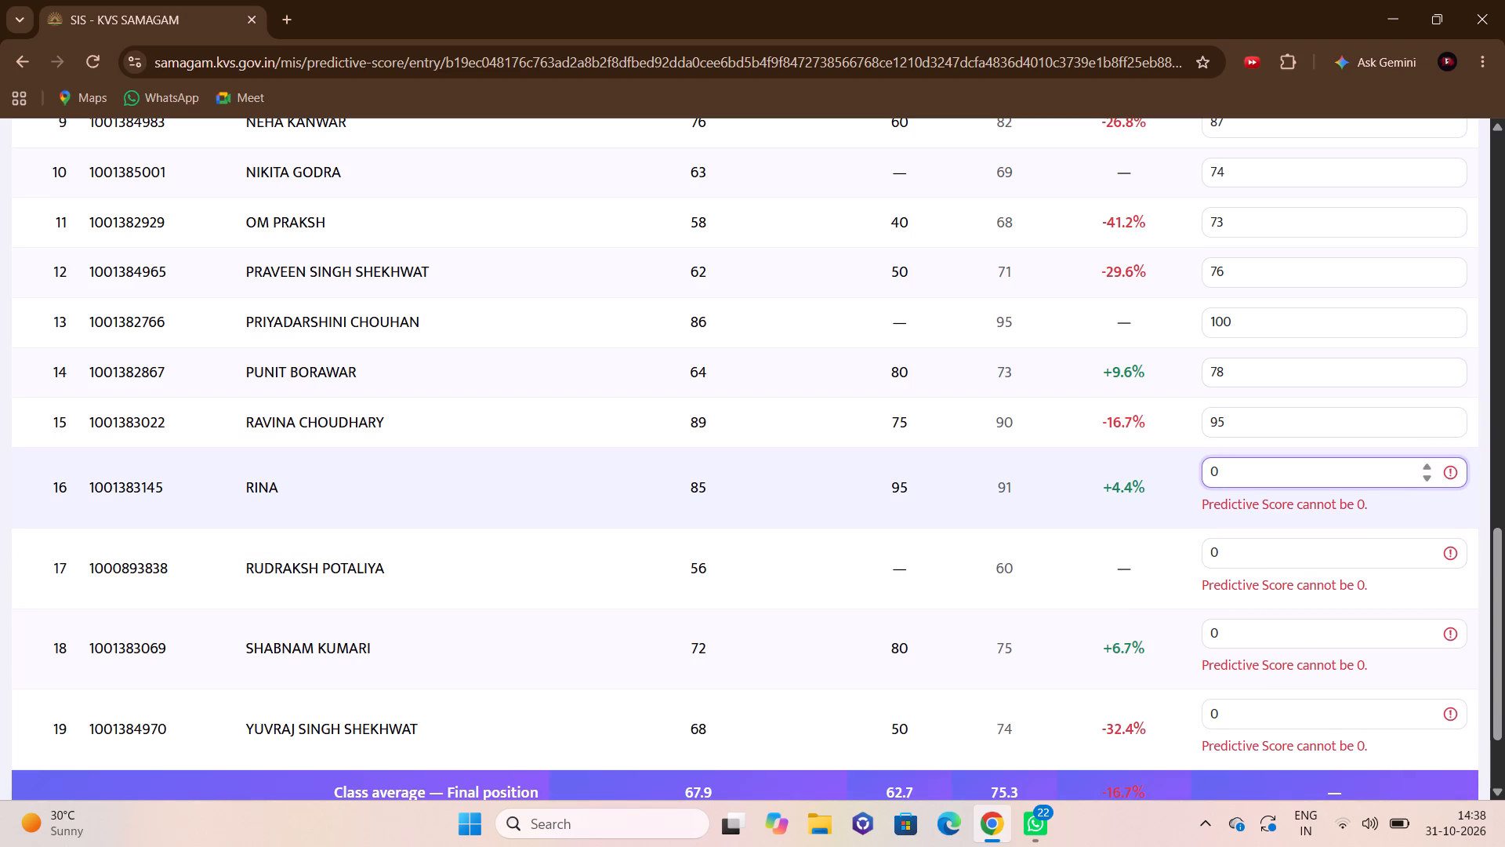
{"action": "key", "text": "BackSpace"}
{"action": "type", "text": "96"}
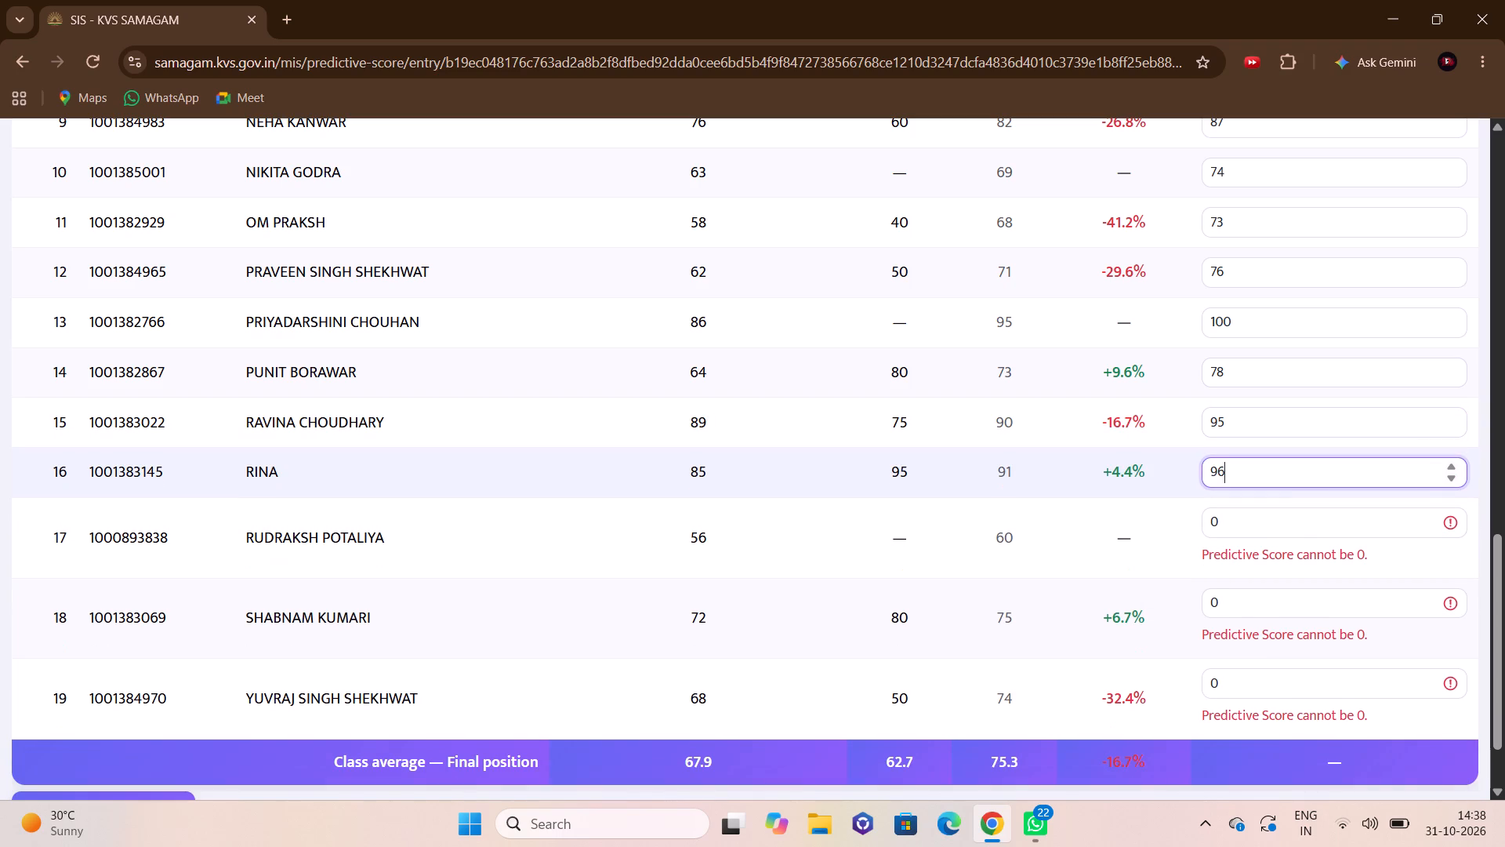
Set the Quarter 4 targets for the students in rows 17, 18 and 19 to 65, 80 and 79 respectively.
{"action": "left_click", "coordinate": [1268, 533]}
{"action": "key", "text": "BackSpace"}
{"action": "type", "text": "65"}
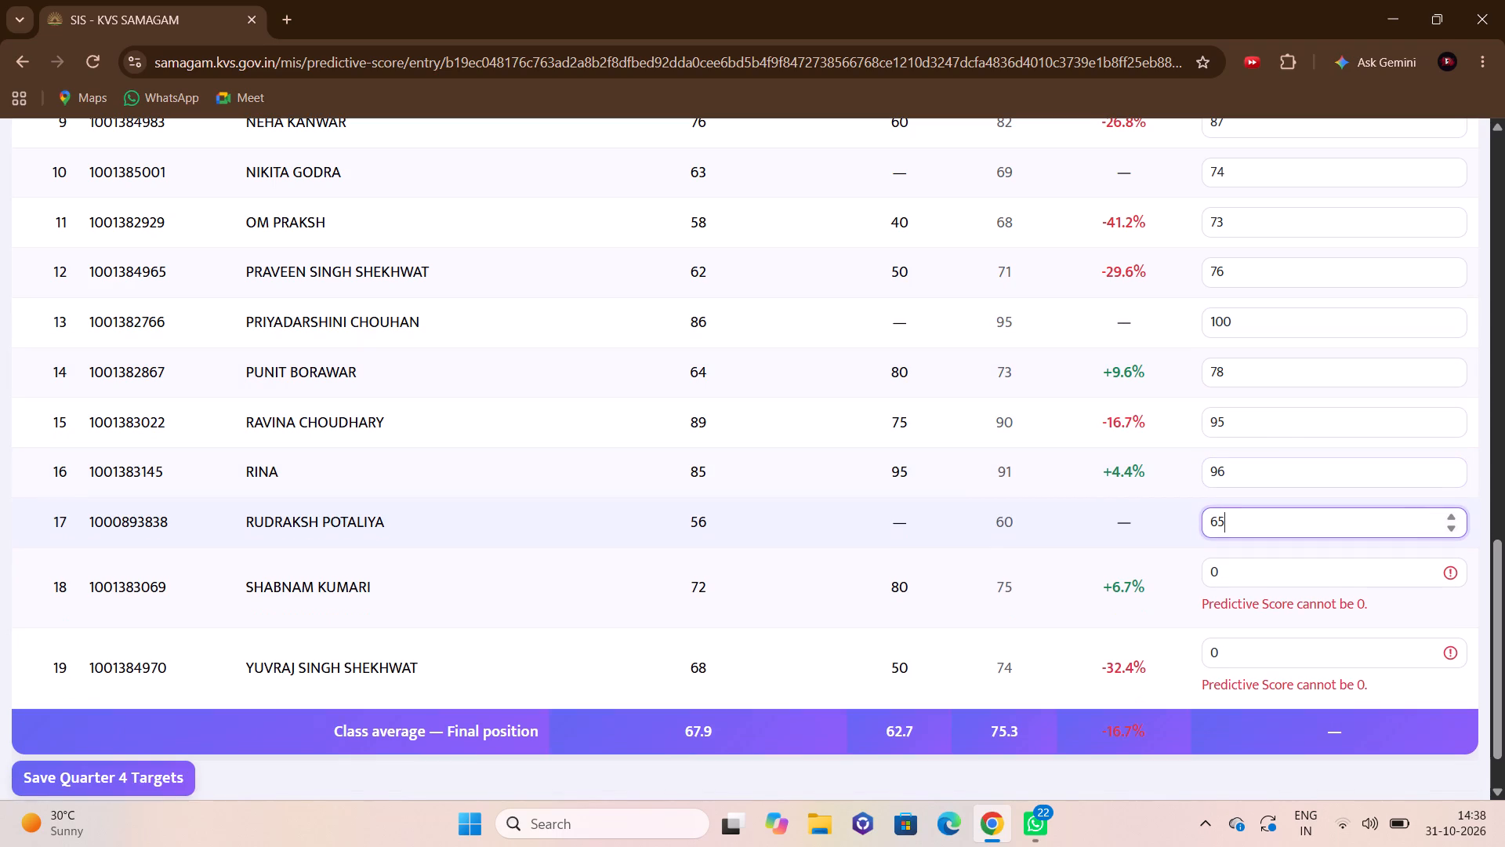
{"action": "left_click", "coordinate": [1228, 565]}
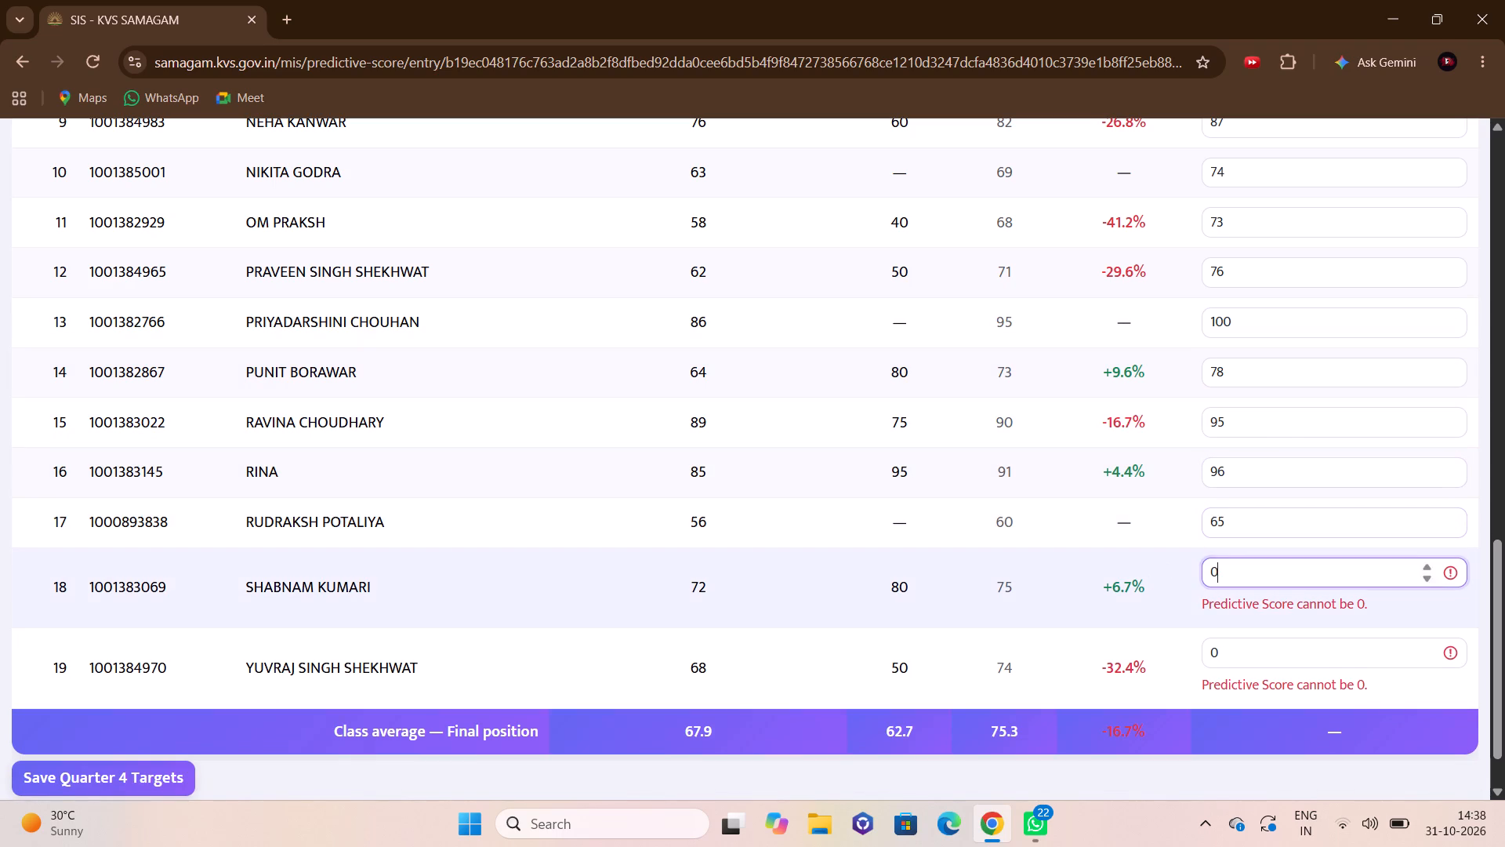
{"action": "key", "text": "BackSpace"}
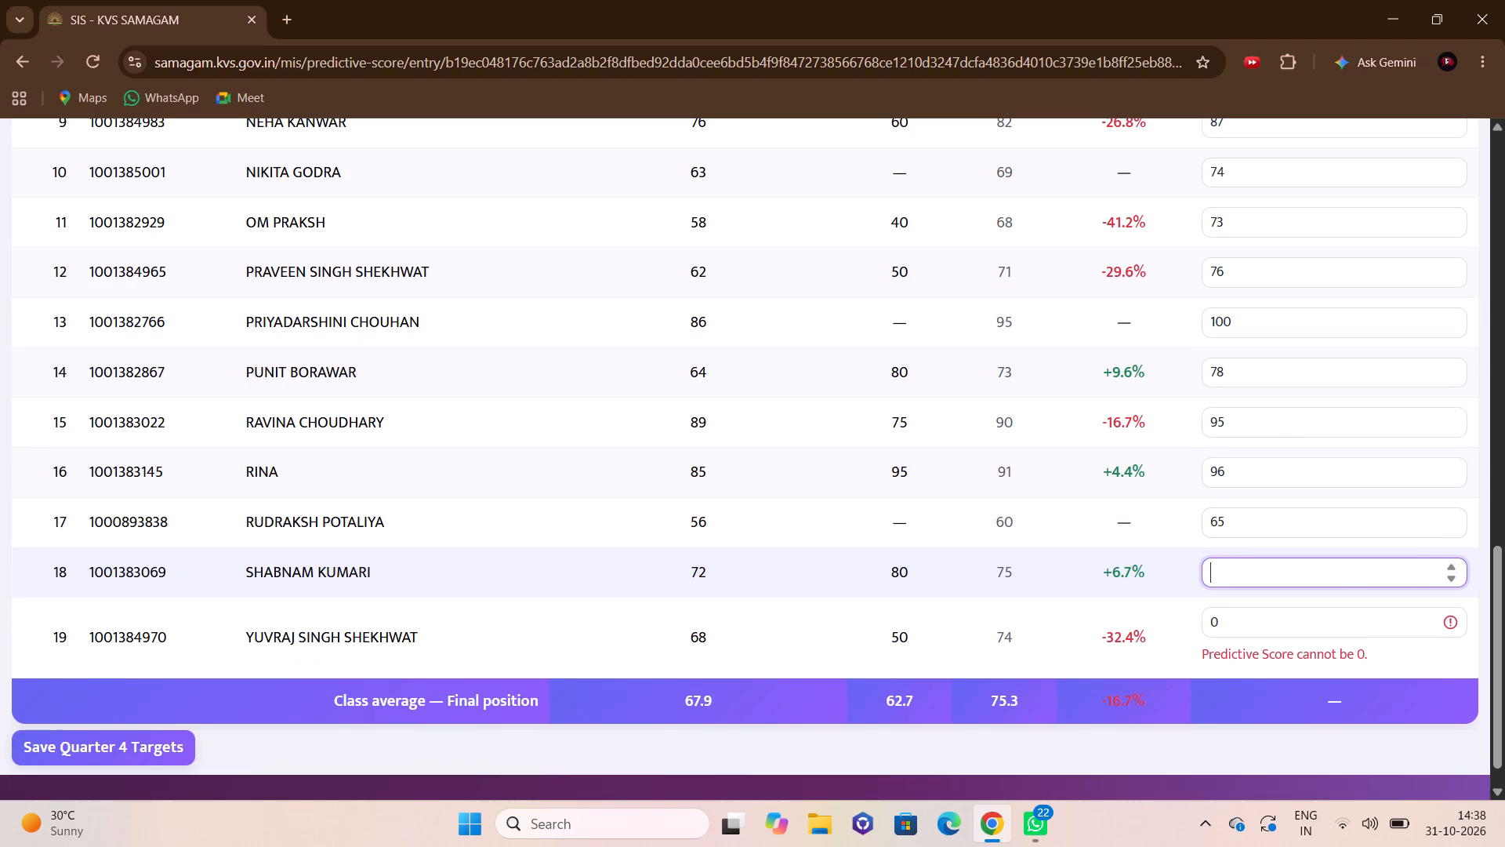
{"action": "type", "text": "80"}
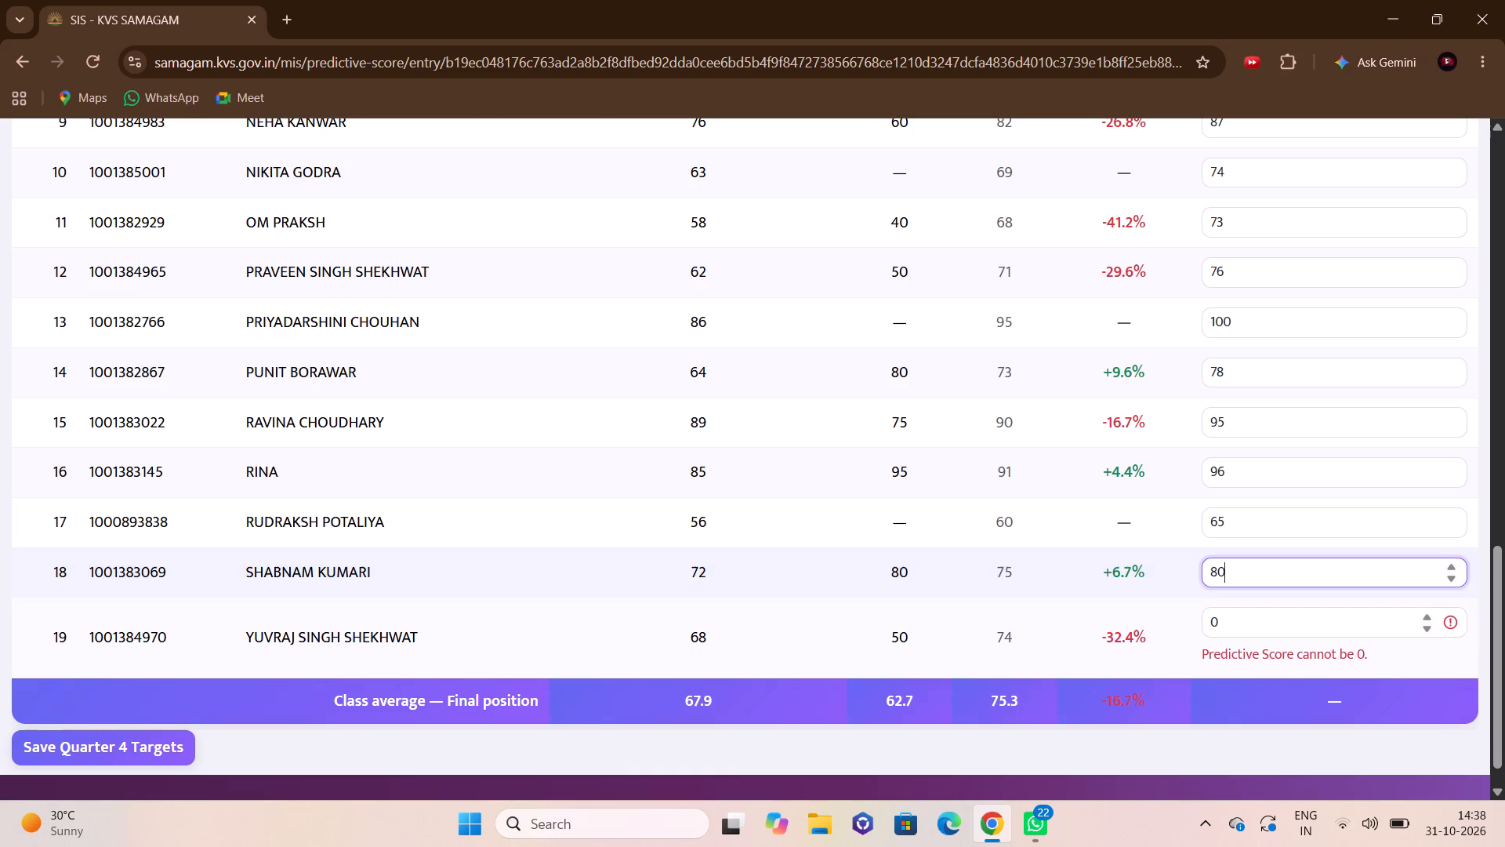
{"action": "left_click", "coordinate": [1277, 611]}
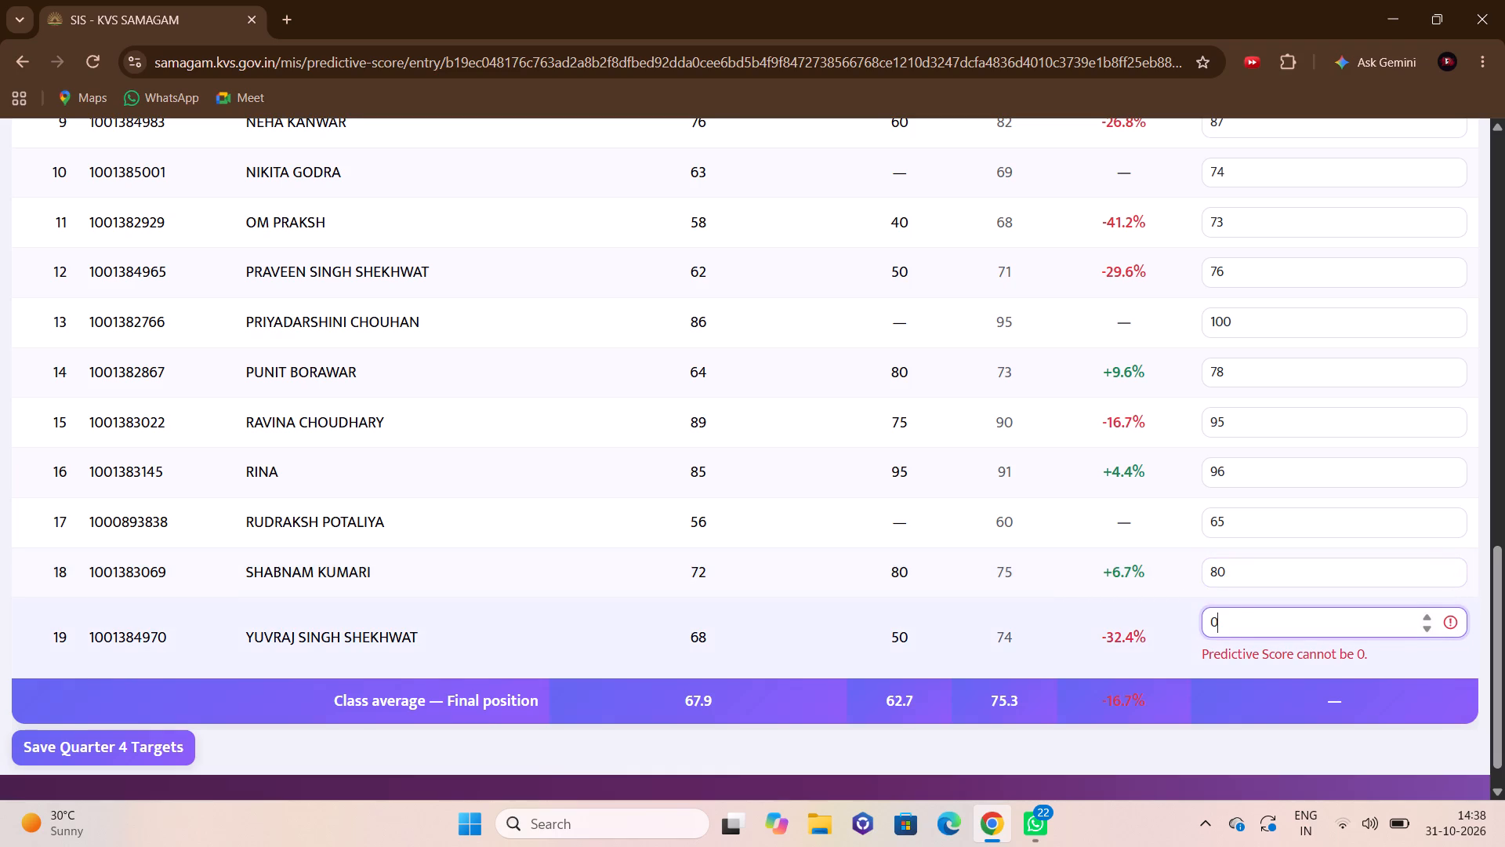
{"action": "key", "text": "BackSpace"}
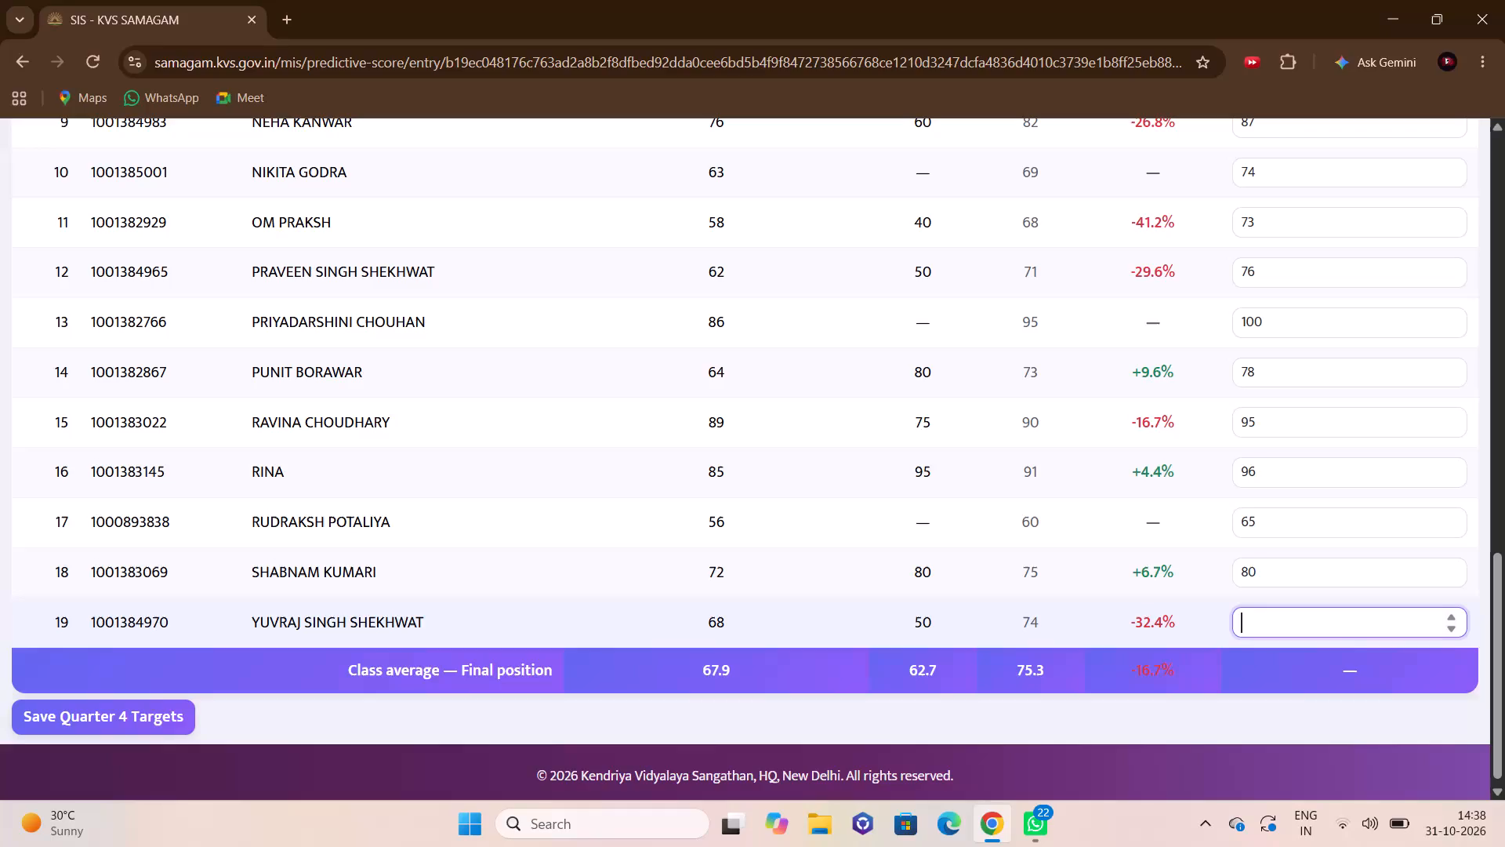
{"action": "key", "text": "7"}
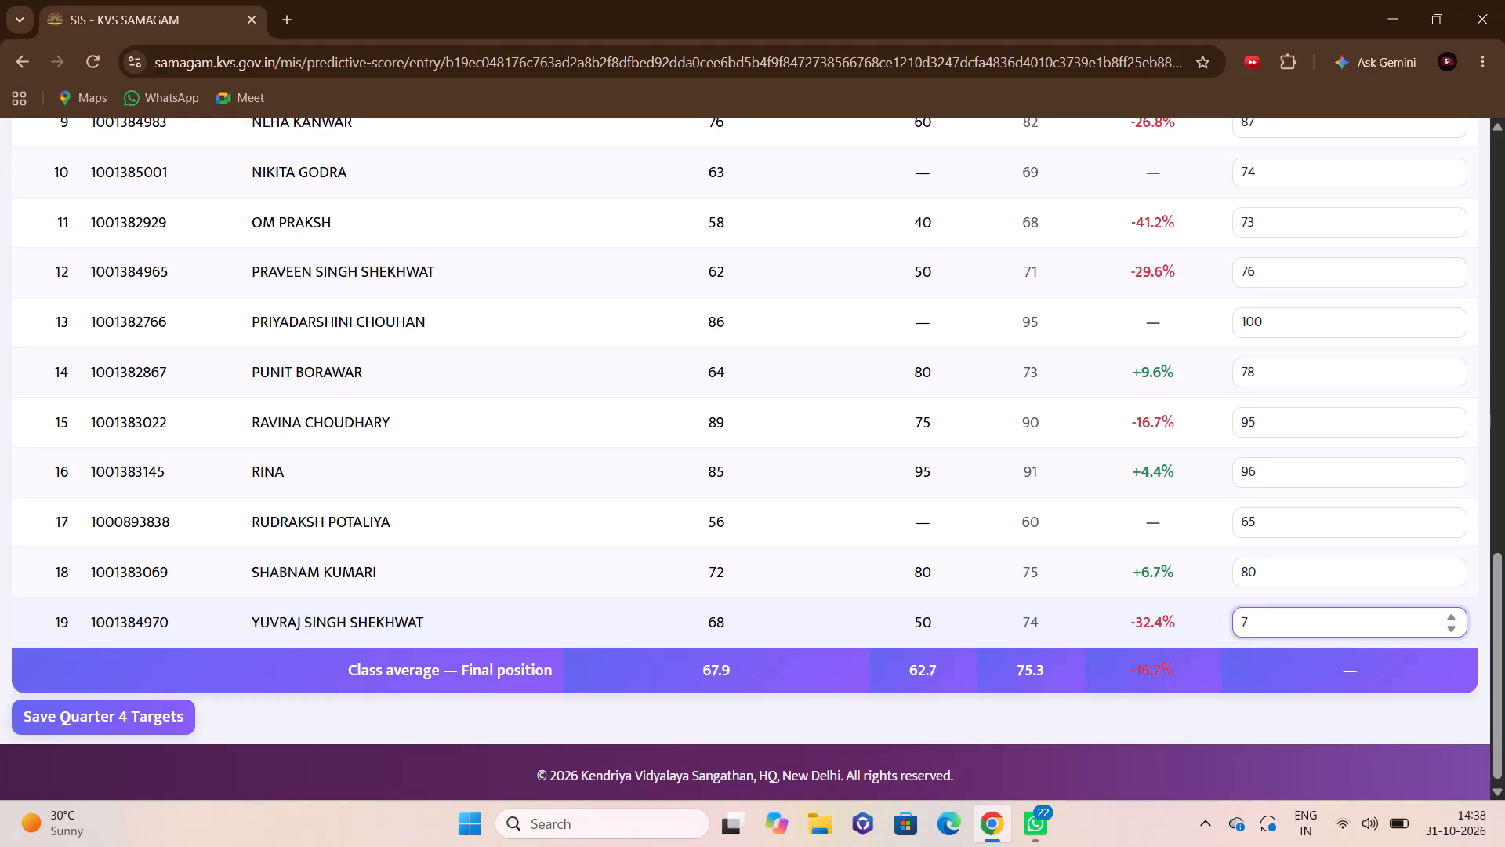
{"action": "key", "text": "9"}
Save the Quarter 4 targets for the class, accepting the target set below a student's last actual result.
{"action": "left_click", "coordinate": [112, 718]}
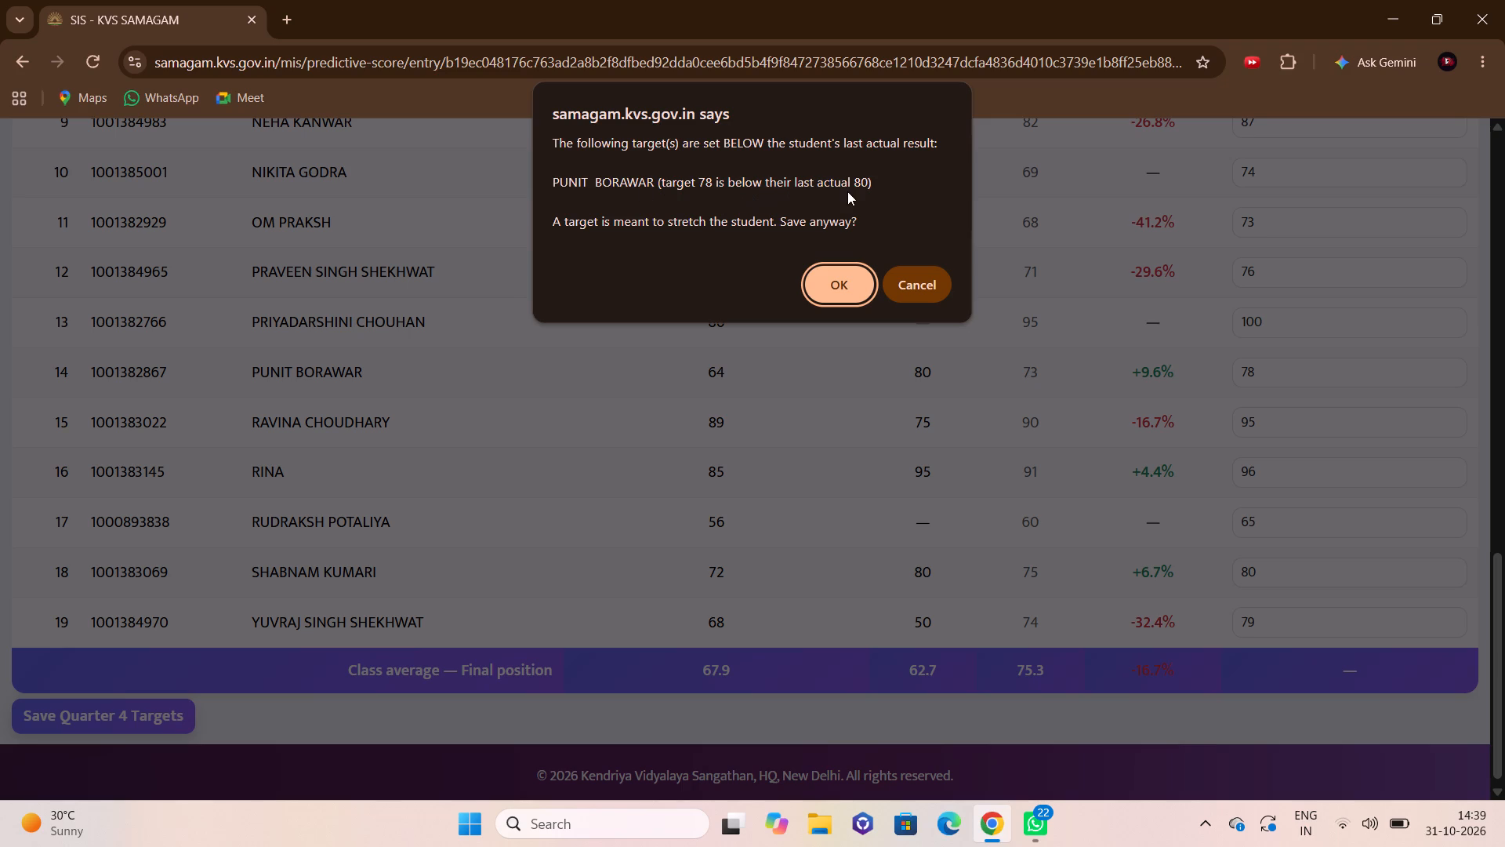
{"action": "left_click", "coordinate": [810, 267]}
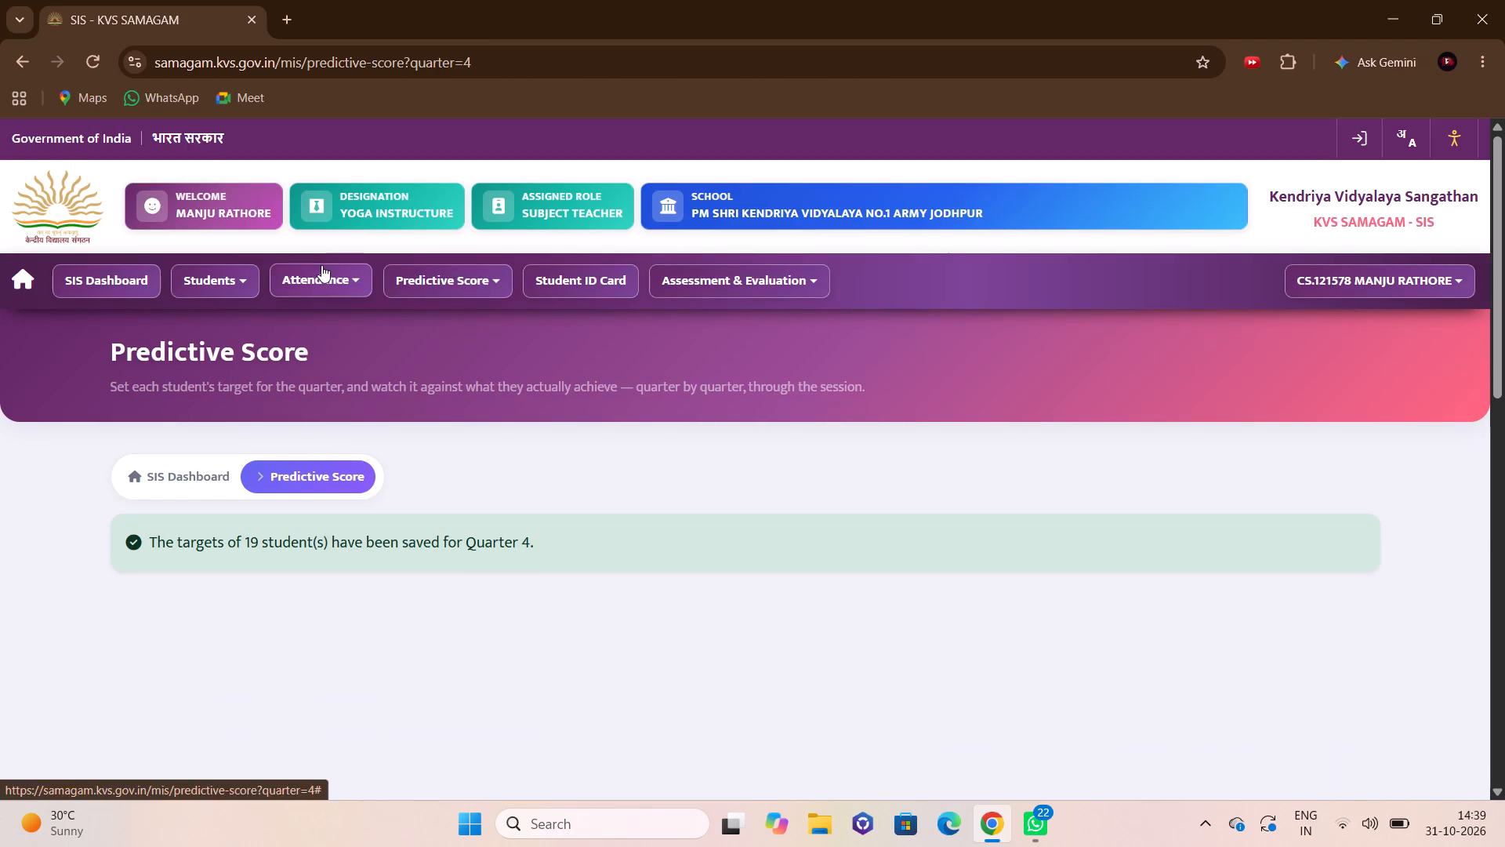
Open the Quarter 3 (October – December) predictive score overview and review the target status of all Yoga sections.
{"action": "left_click", "coordinate": [463, 278]}
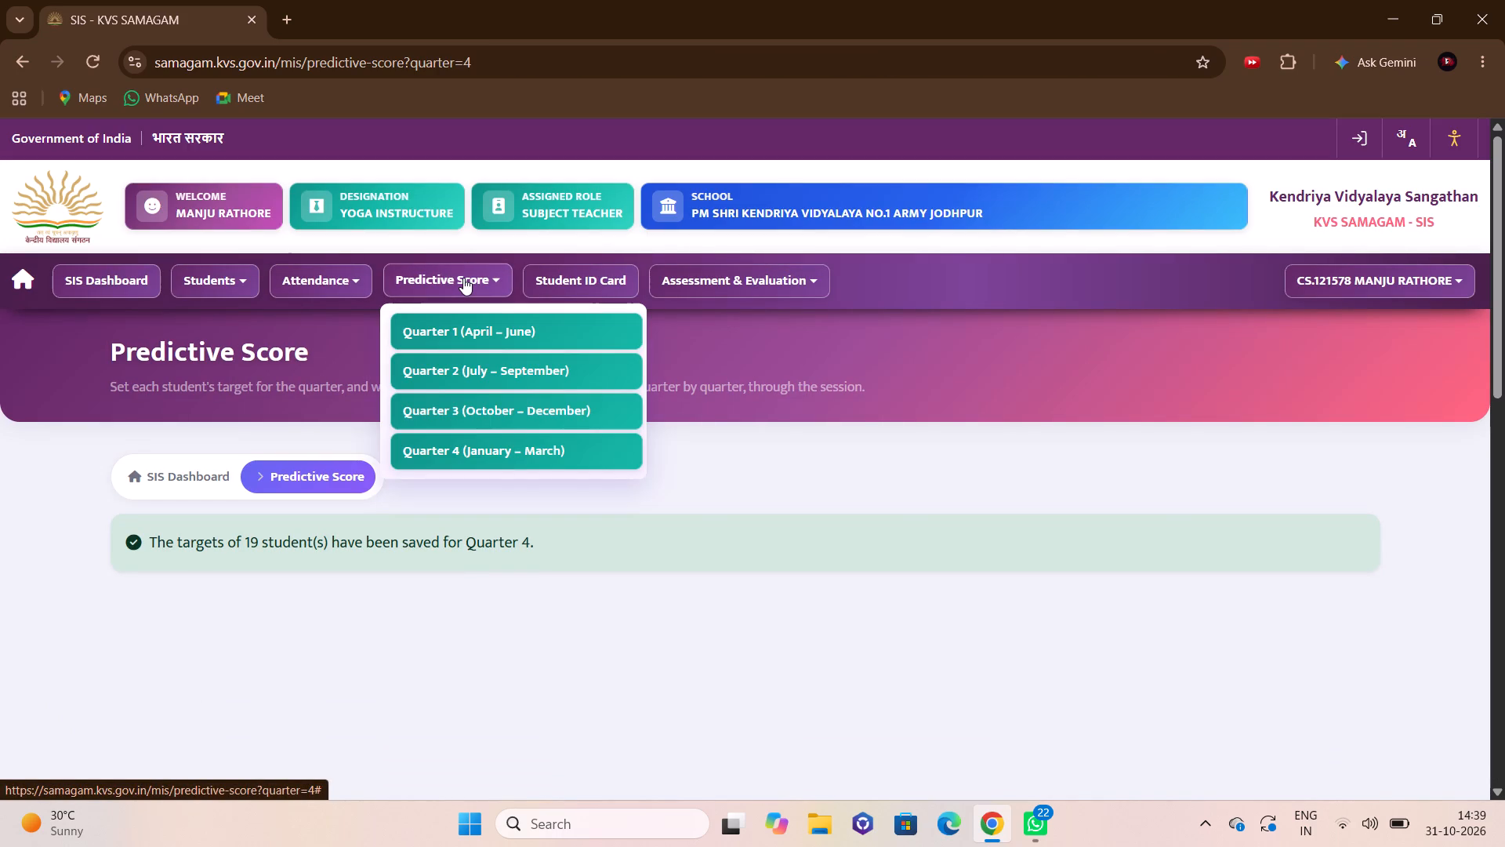
{"action": "left_click", "coordinate": [516, 409]}
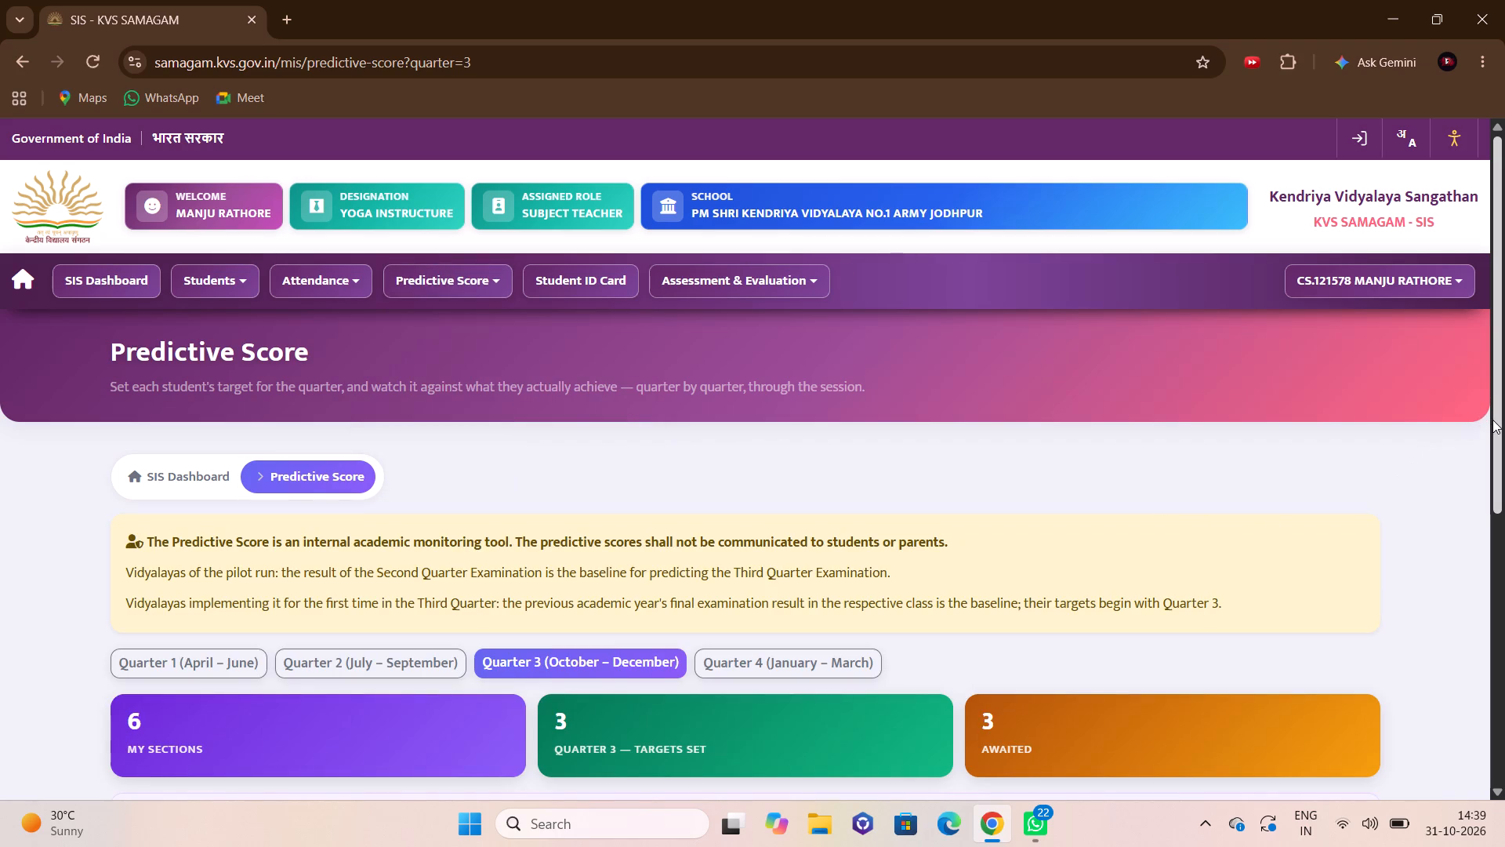
{"action": "left_click_drag", "start_coordinate": [1492, 420], "coordinate": [1504, 663]}
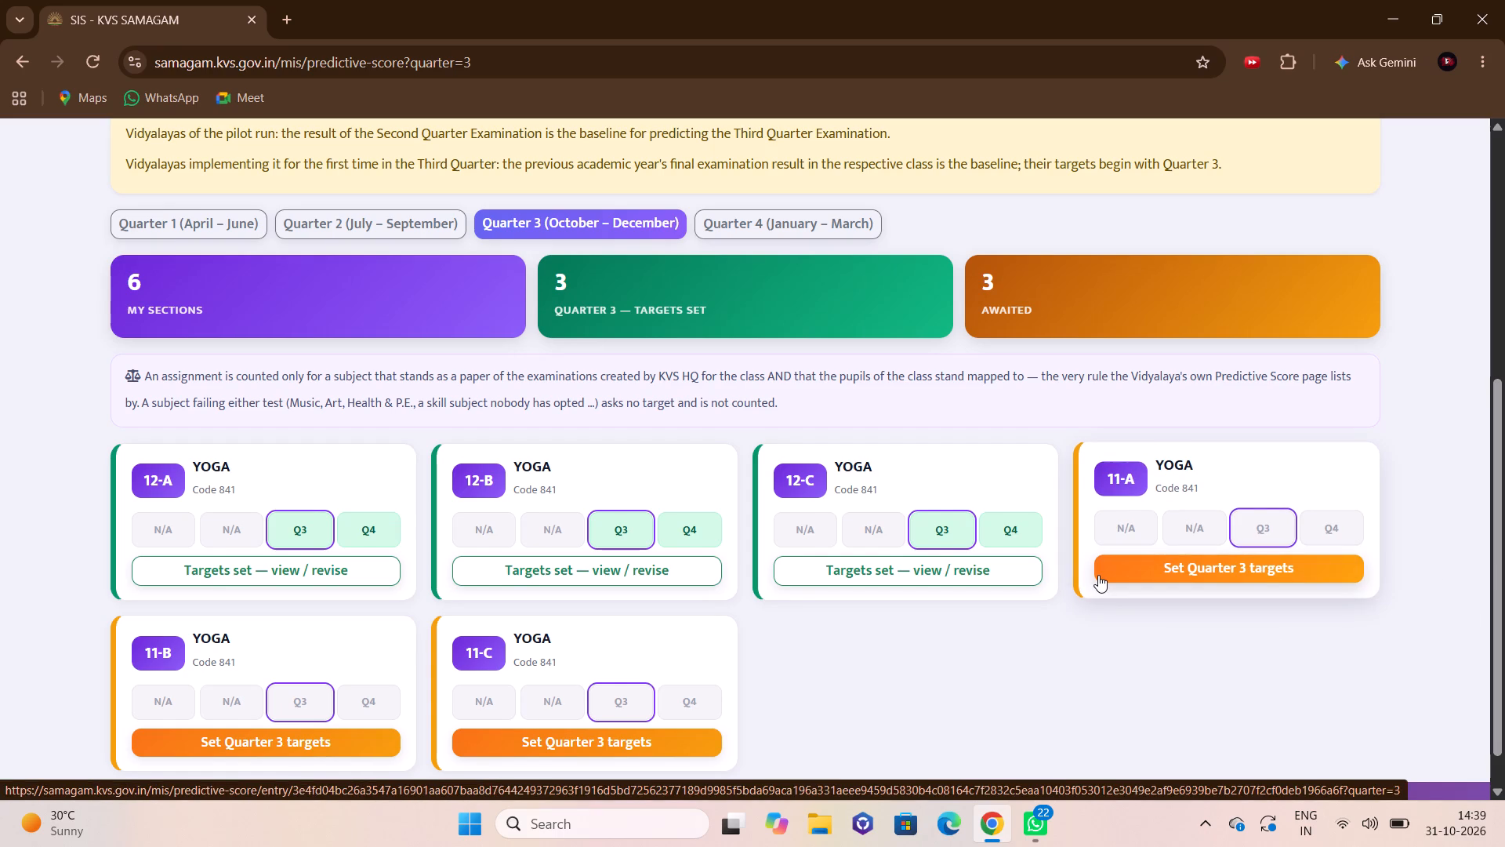
Open Spotify in a new browser tab, search for "al" and play the song Alfaaz by Hamza Malik and Zain Zohaib.
{"action": "left_click", "coordinate": [282, 10]}
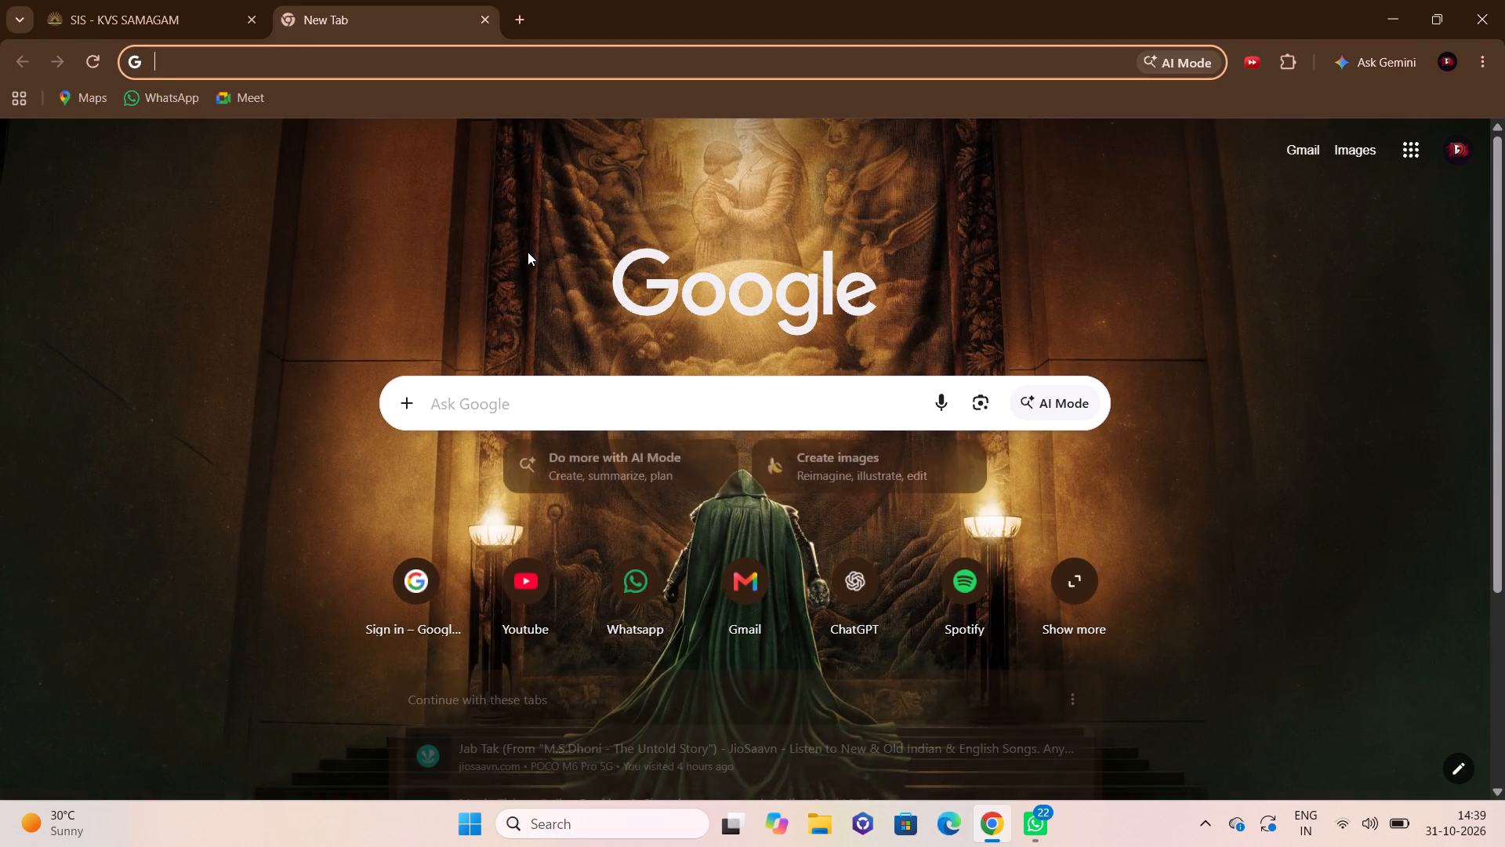
{"action": "left_click", "coordinate": [921, 562]}
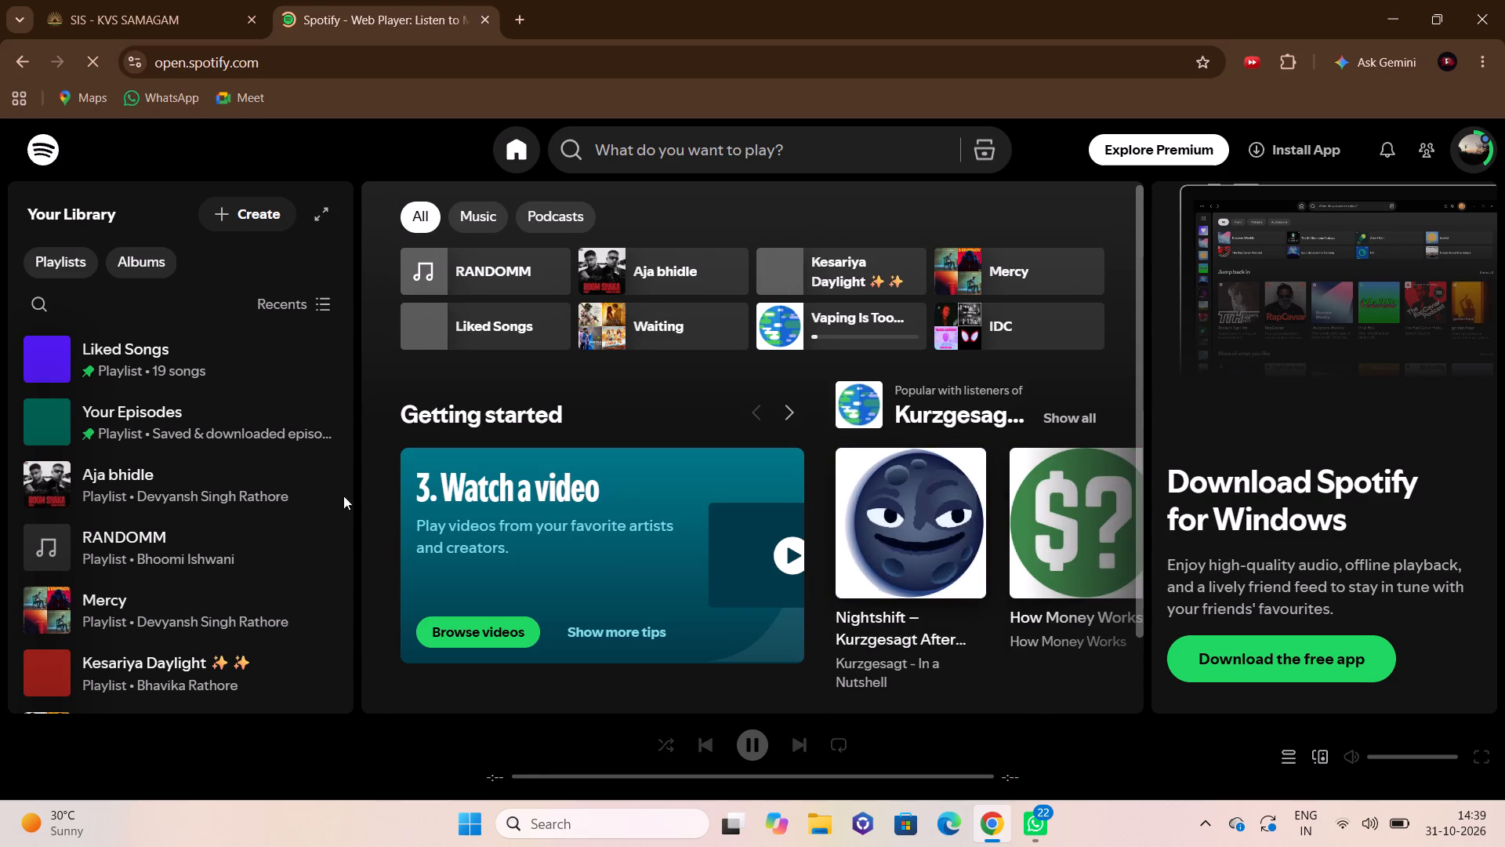
{"action": "left_click", "coordinate": [619, 140]}
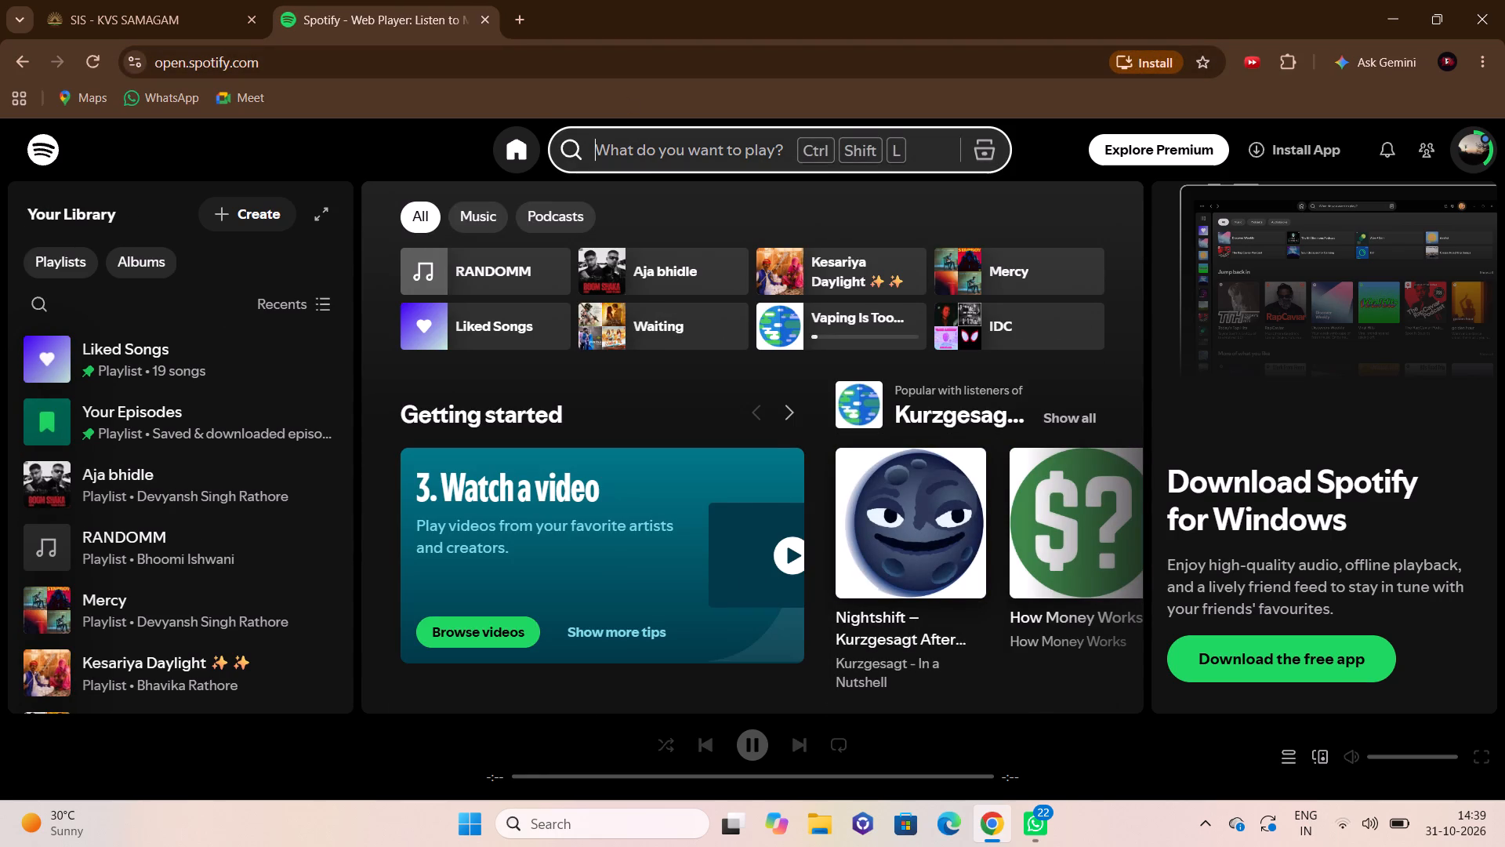
{"action": "type", "text": "al"}
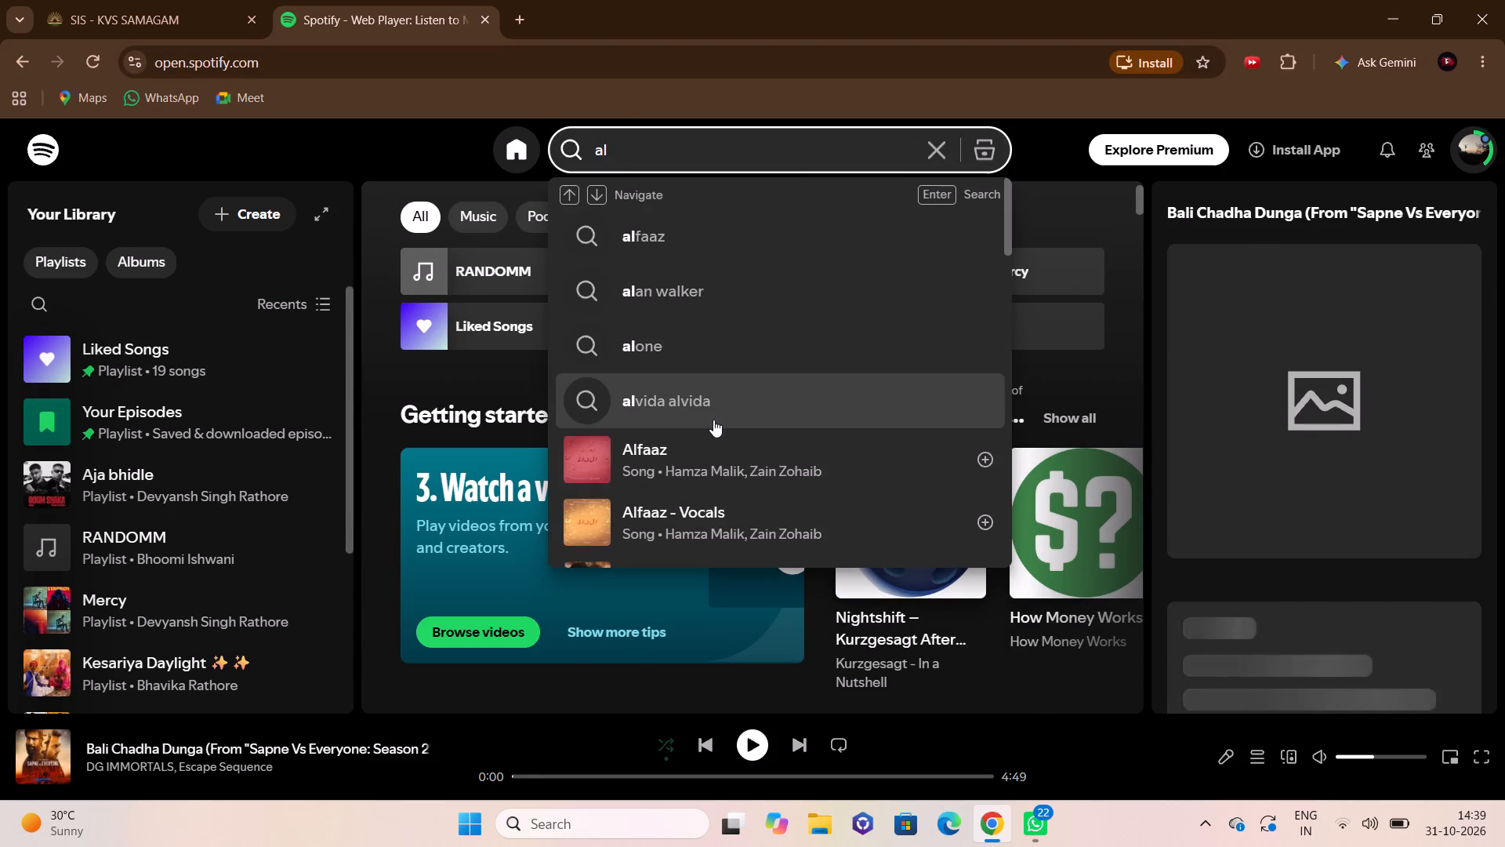
{"action": "left_click", "coordinate": [713, 459]}
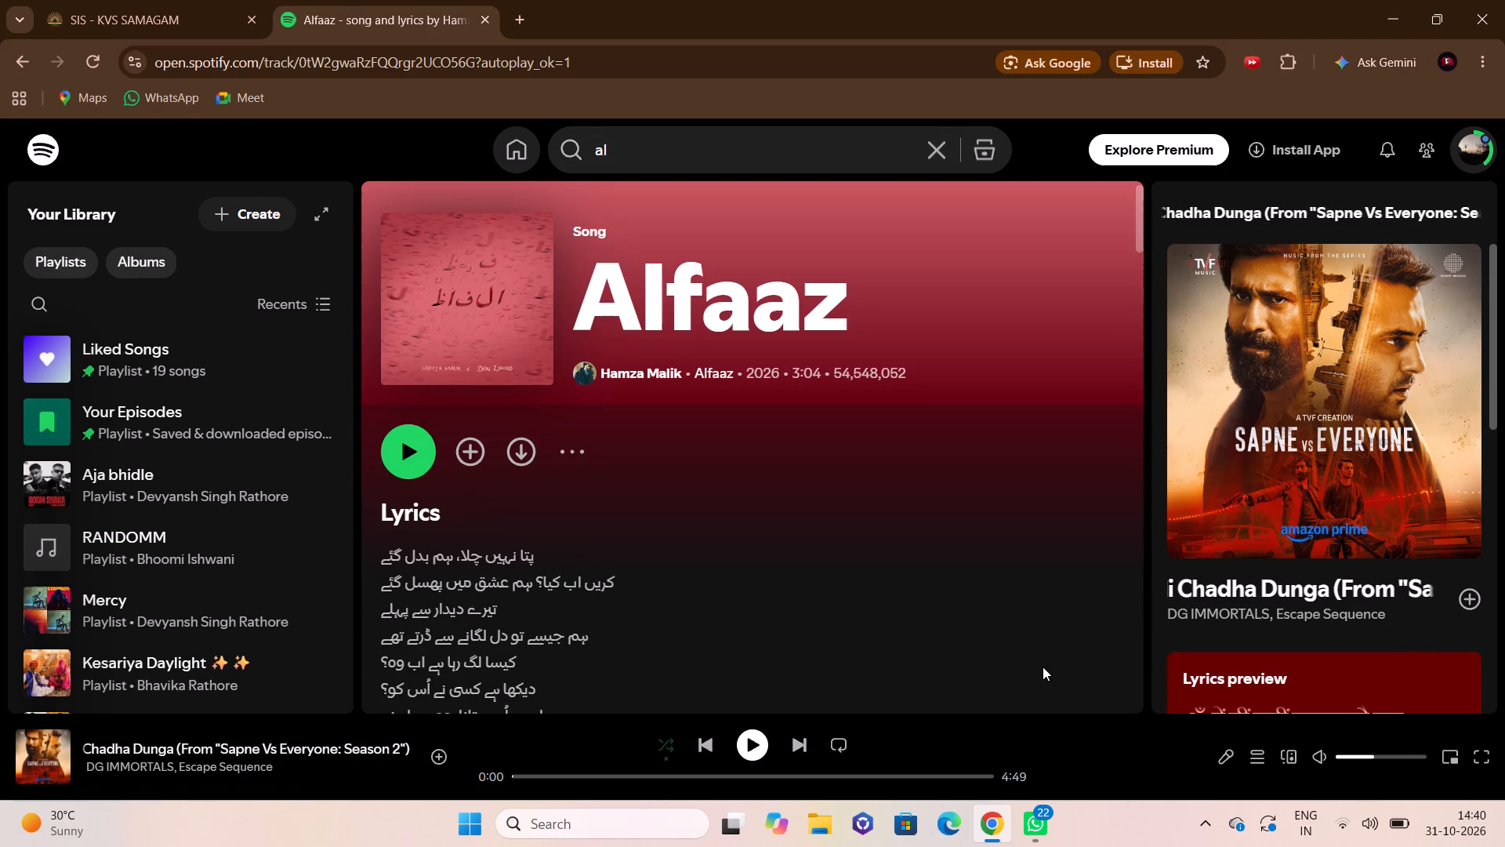
{"action": "left_click", "coordinate": [752, 737]}
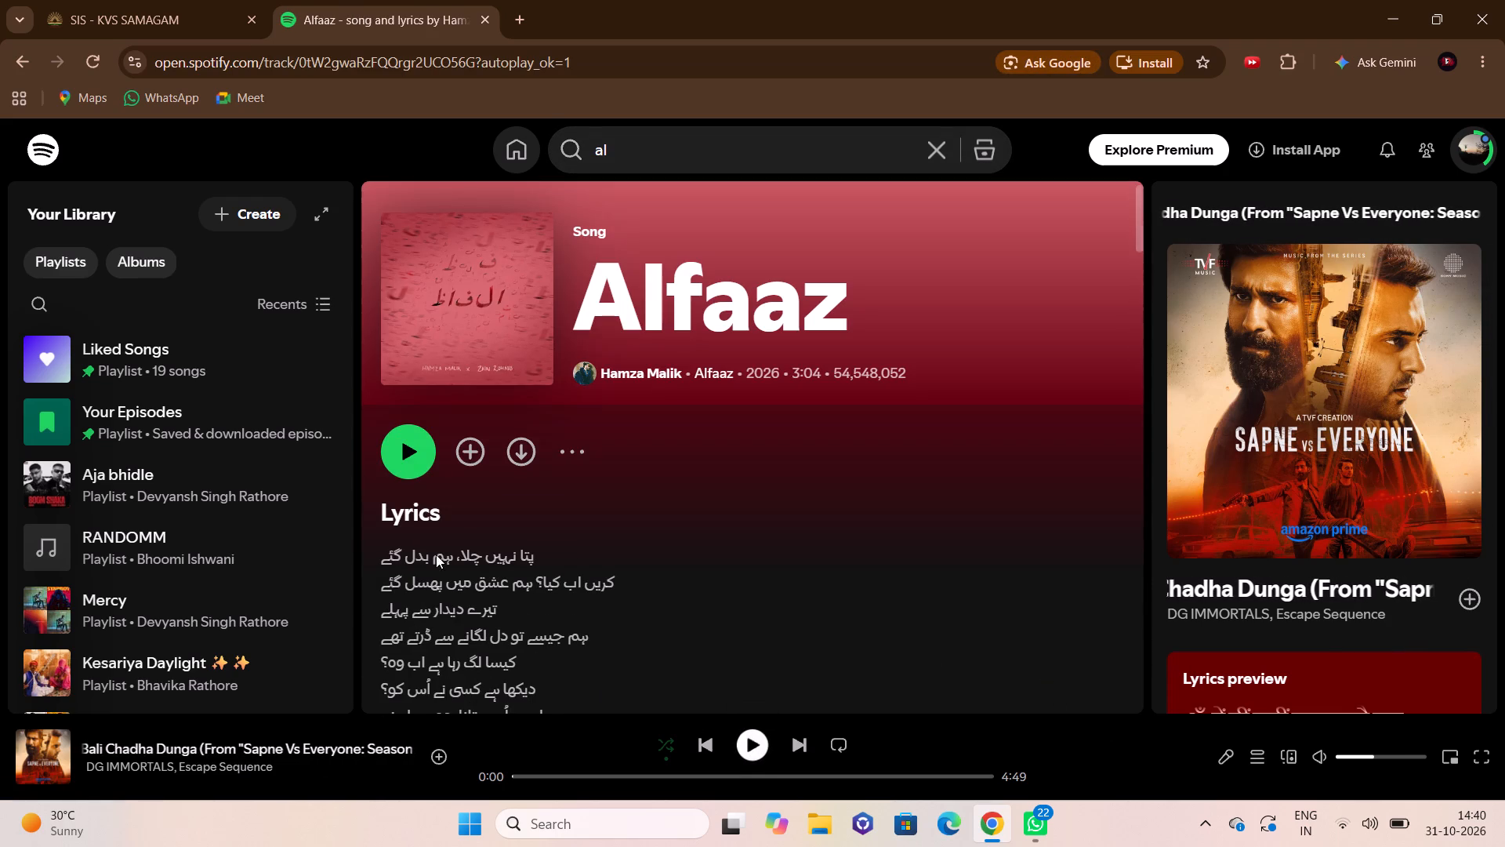
{"action": "left_click", "coordinate": [401, 479]}
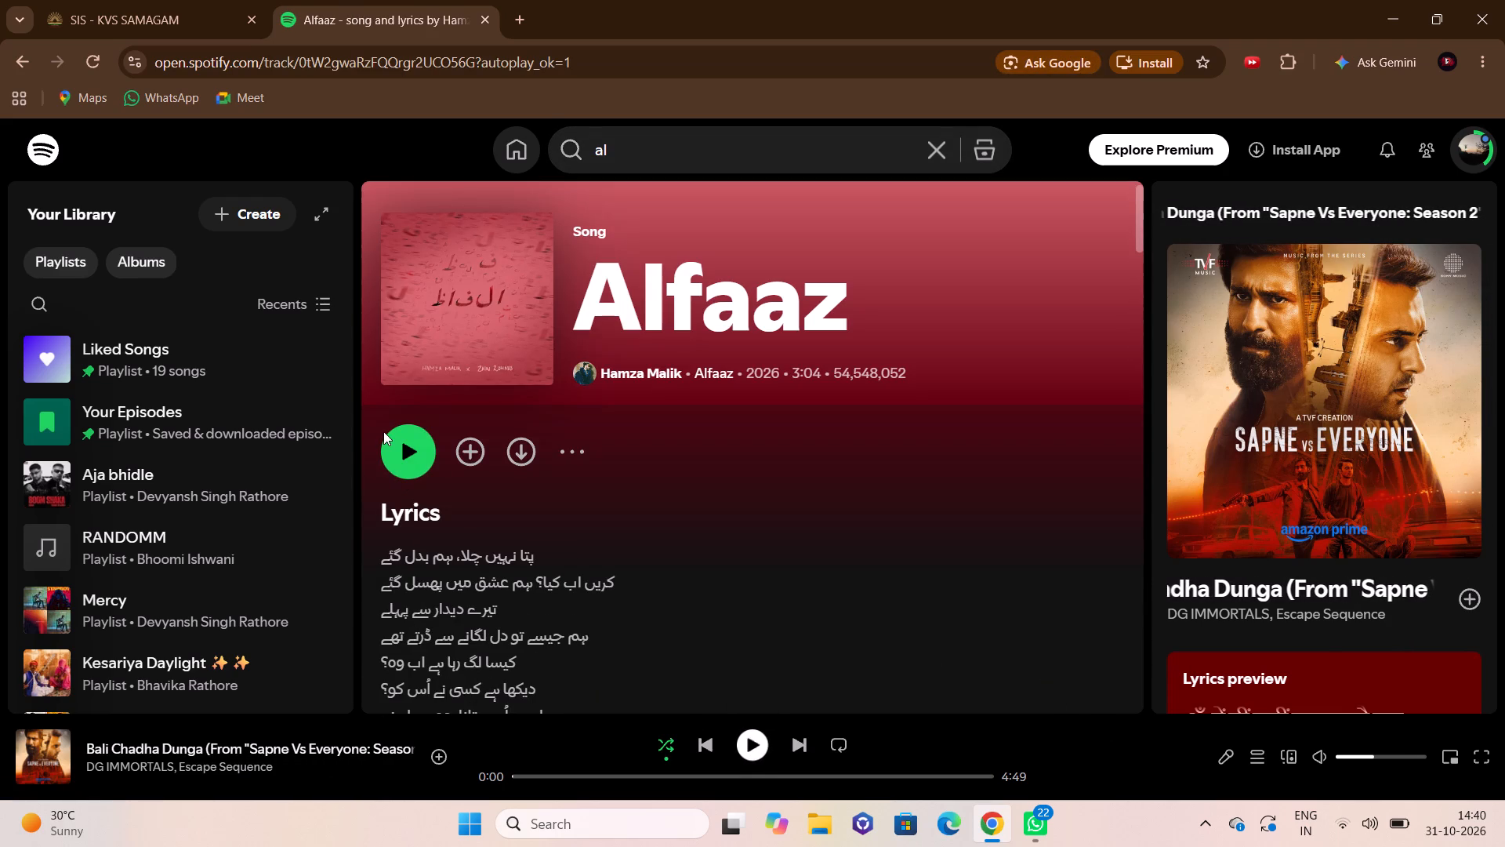
{"action": "left_click", "coordinate": [383, 431]}
{"action": "left_click", "coordinate": [407, 440]}
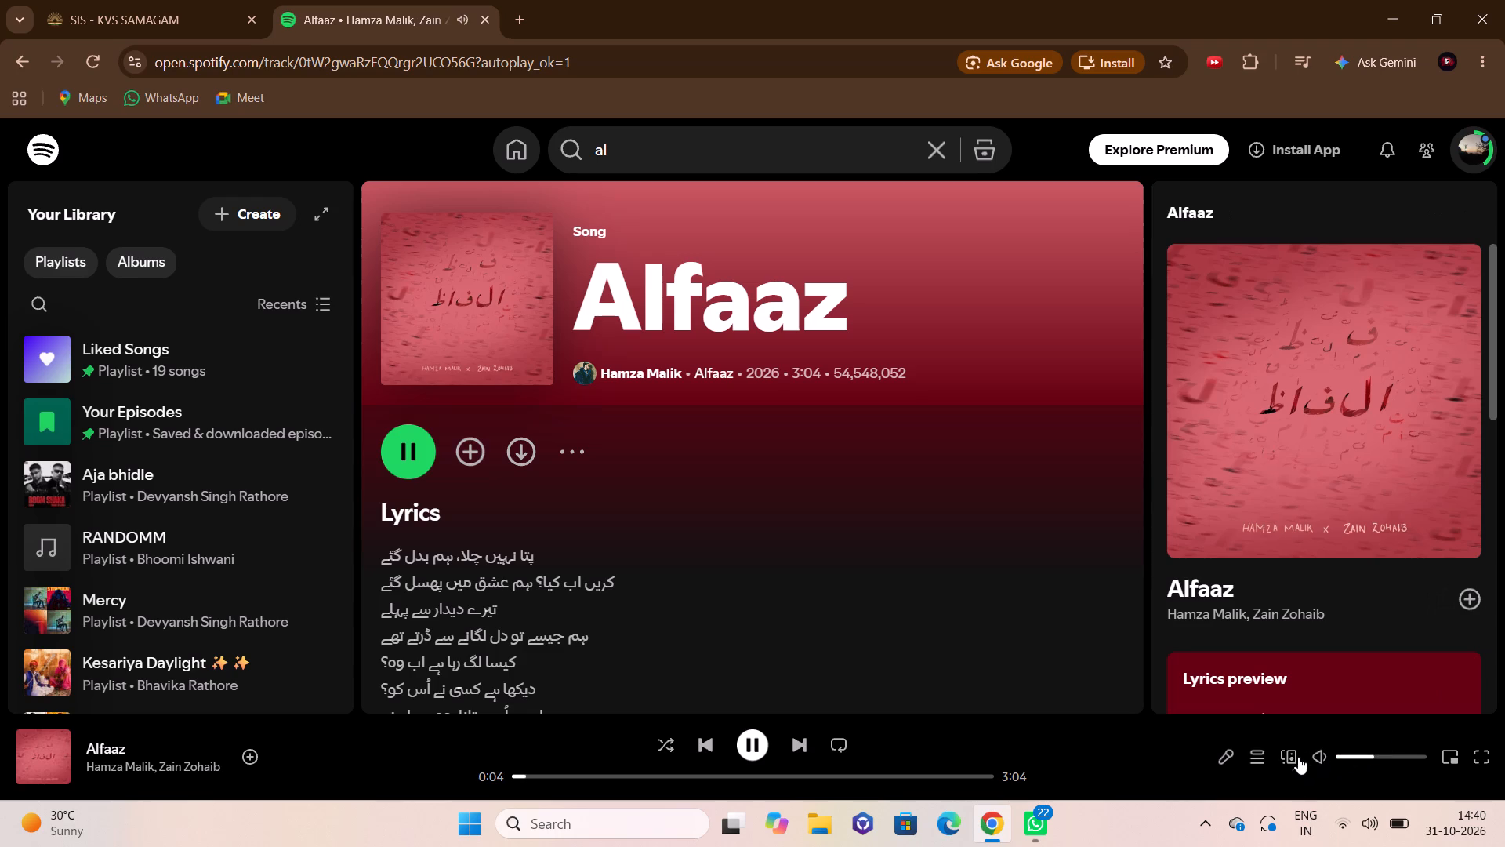
Show Alfaaz in full screen, set it to repeat the single track, and leave full screen.
{"action": "left_click", "coordinate": [1480, 751]}
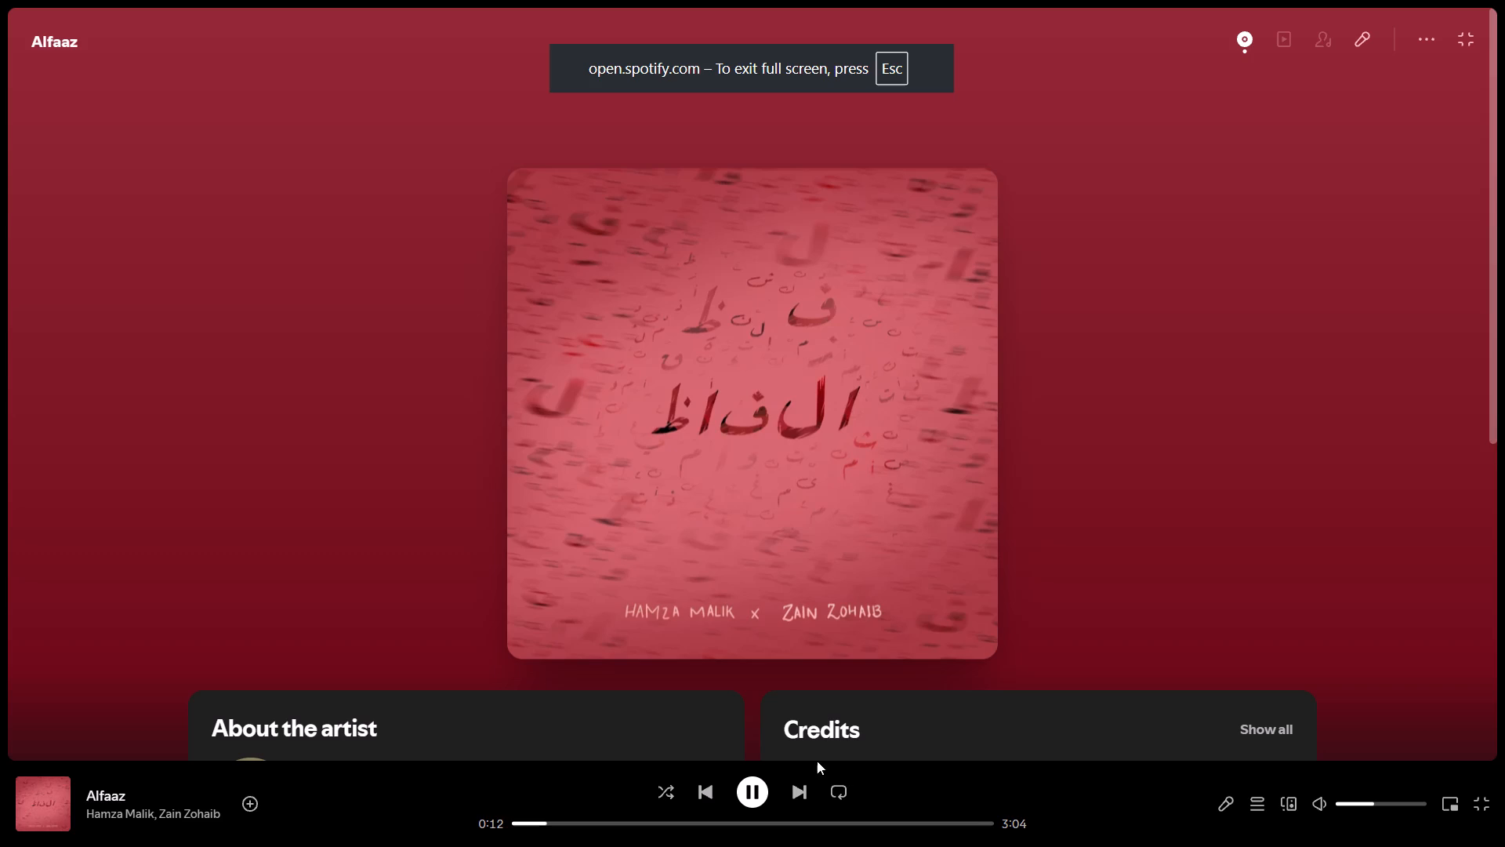
{"action": "left_click", "coordinate": [838, 789]}
{"action": "left_click", "coordinate": [838, 789]}
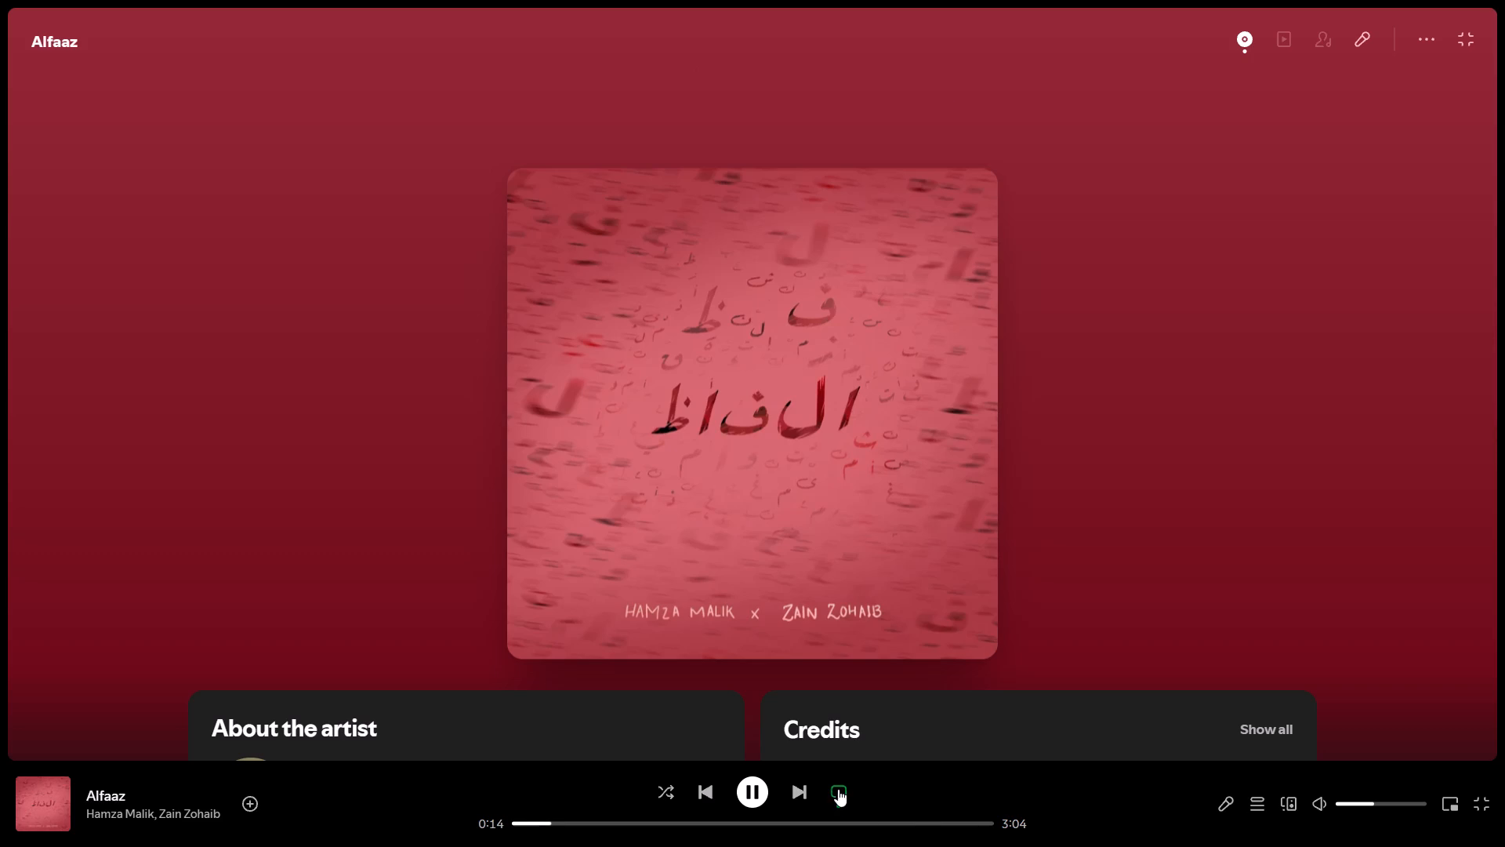
{"action": "key", "text": "Escape"}
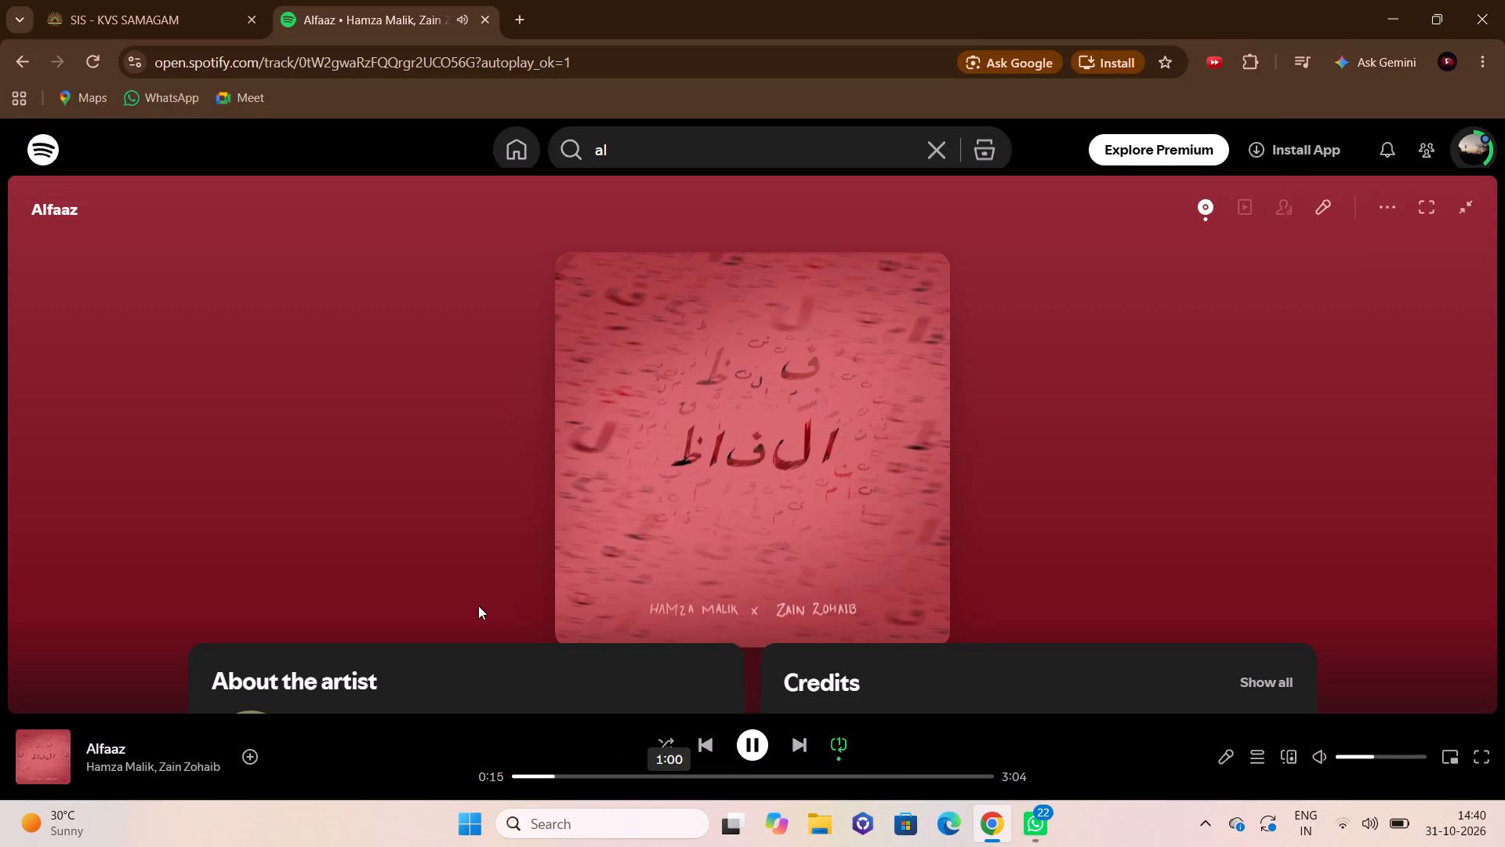
Return to the KVS SAMAGAM page, raise the volume in Spotify's floating mini player and close the mini player.
{"action": "left_click", "coordinate": [101, 0]}
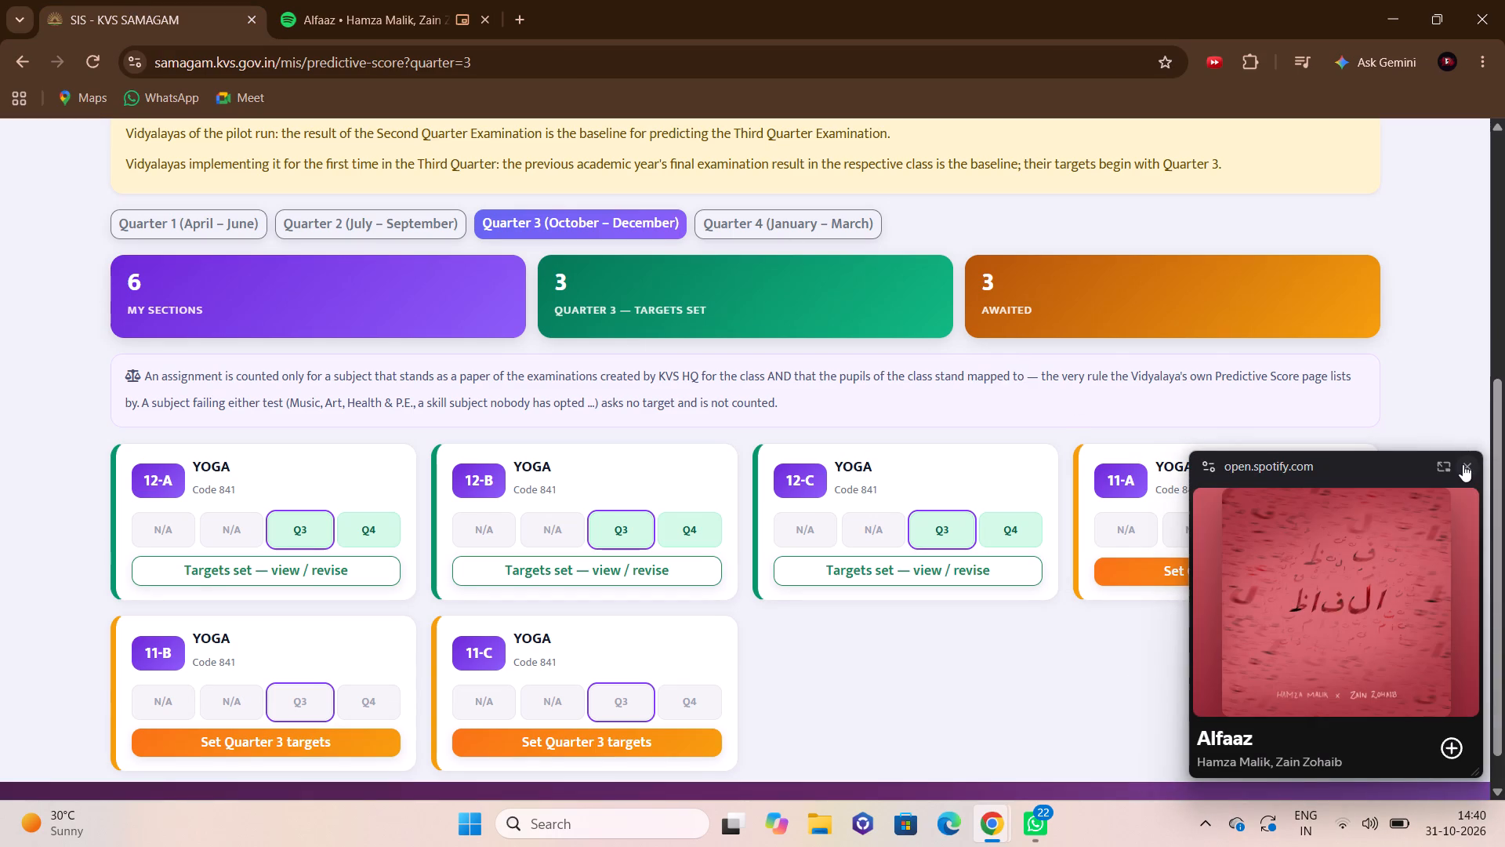
{"action": "left_click_drag", "start_coordinate": [1463, 464], "coordinate": [1317, 620]}
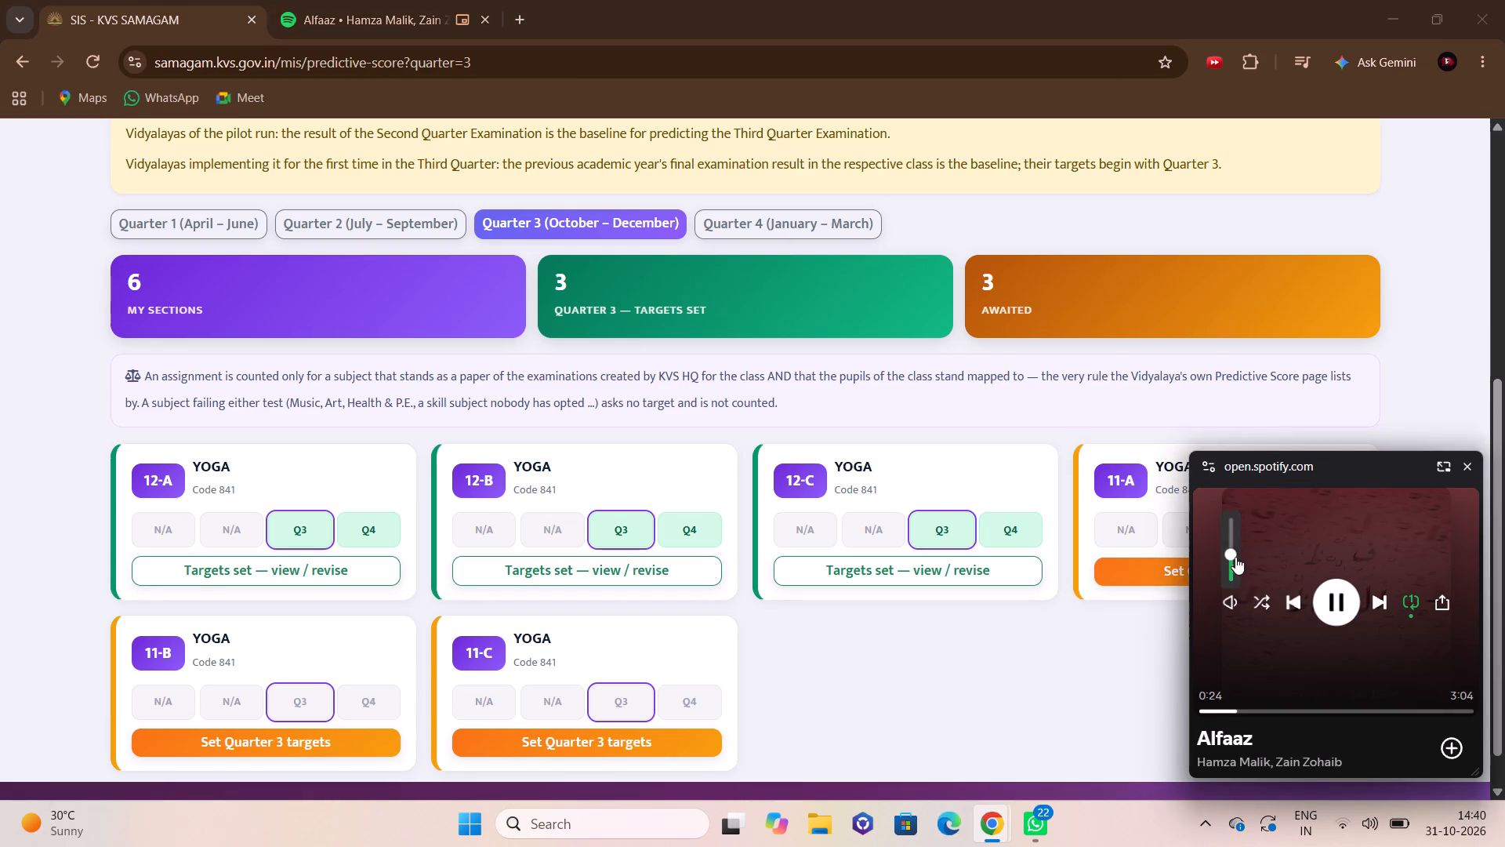
{"action": "left_click", "coordinate": [1229, 541]}
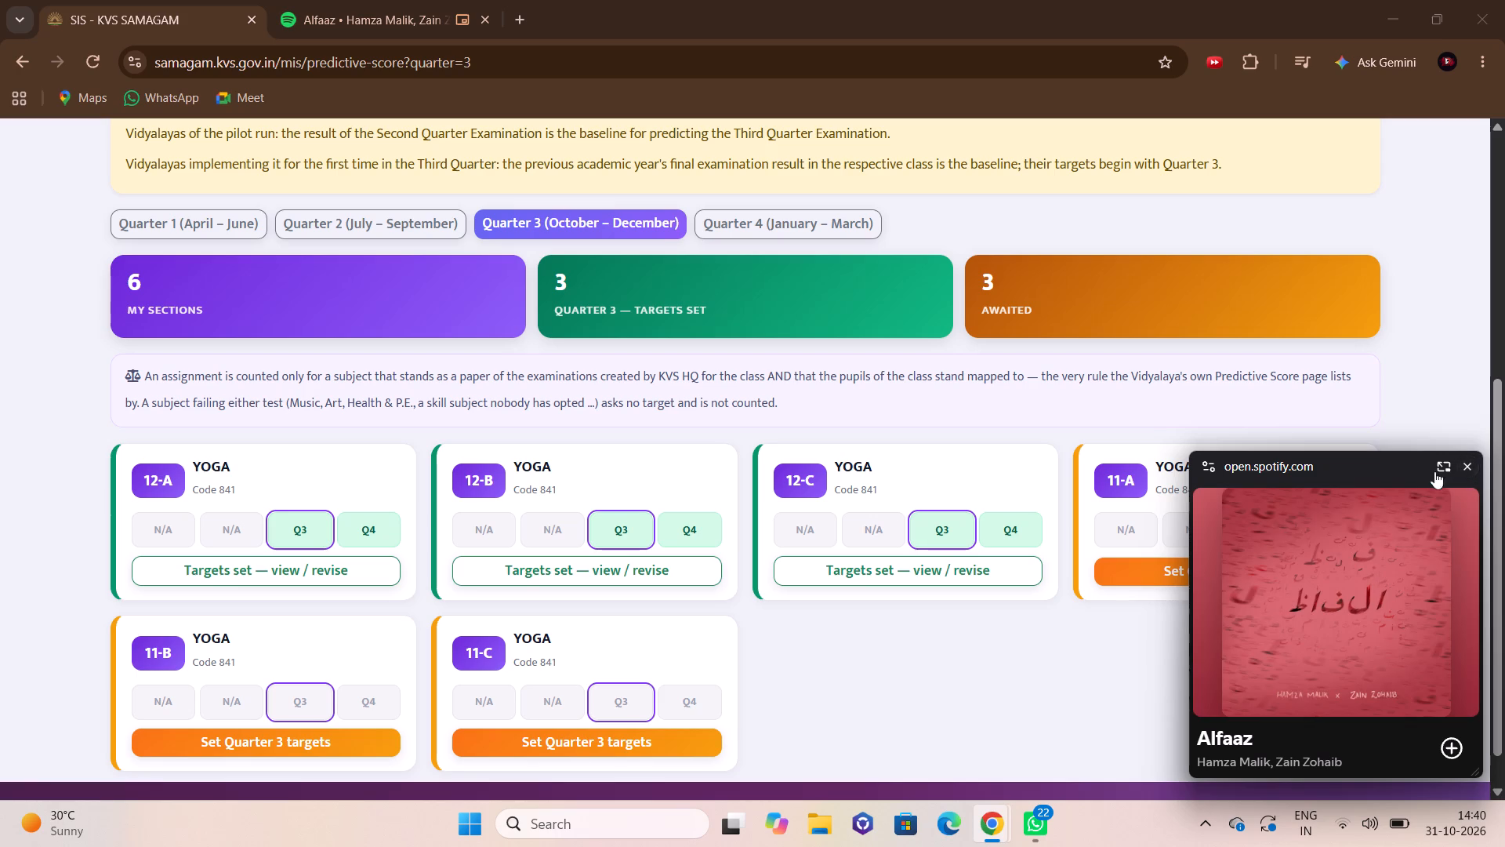
{"action": "left_click", "coordinate": [1459, 466]}
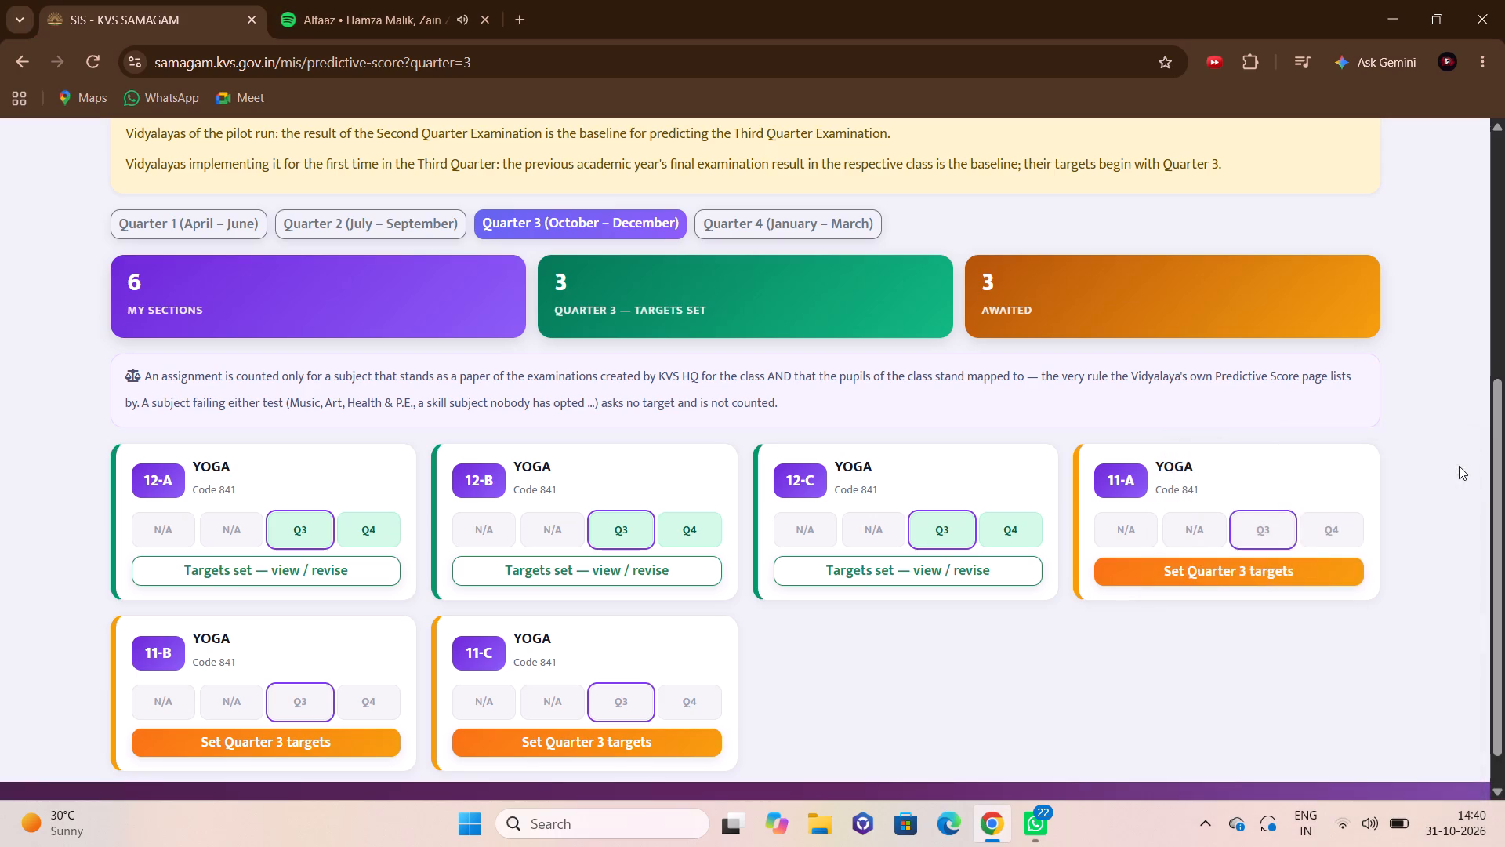
Open the Quarter 3 target entry for 11-A Yoga and enter previous year final results of 85 and 70 for rows 1 and 2.
{"action": "left_click", "coordinate": [1272, 576]}
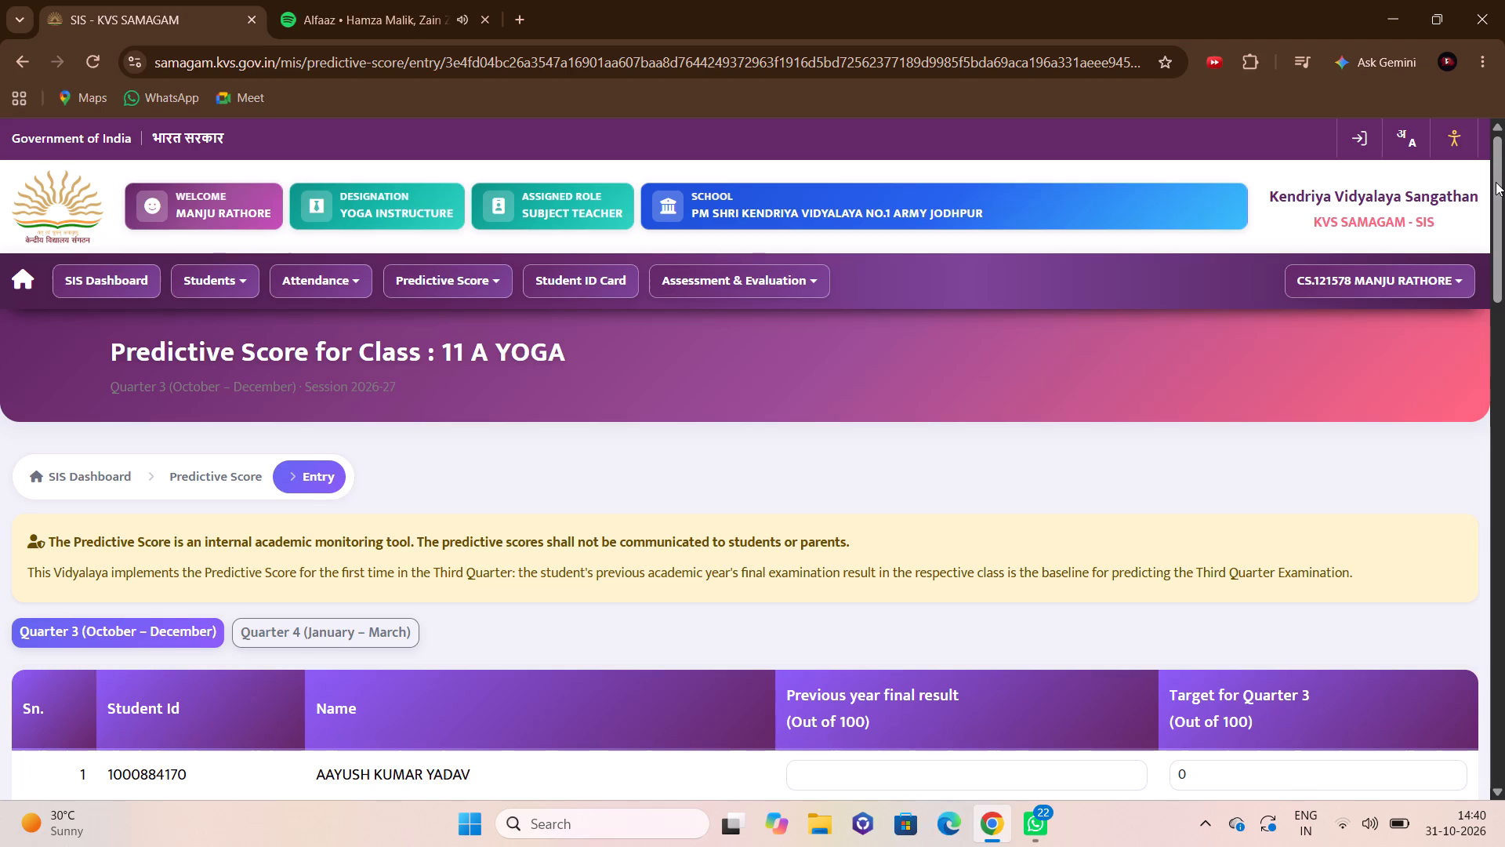
{"action": "left_click_drag", "start_coordinate": [1496, 182], "coordinate": [1496, 343]}
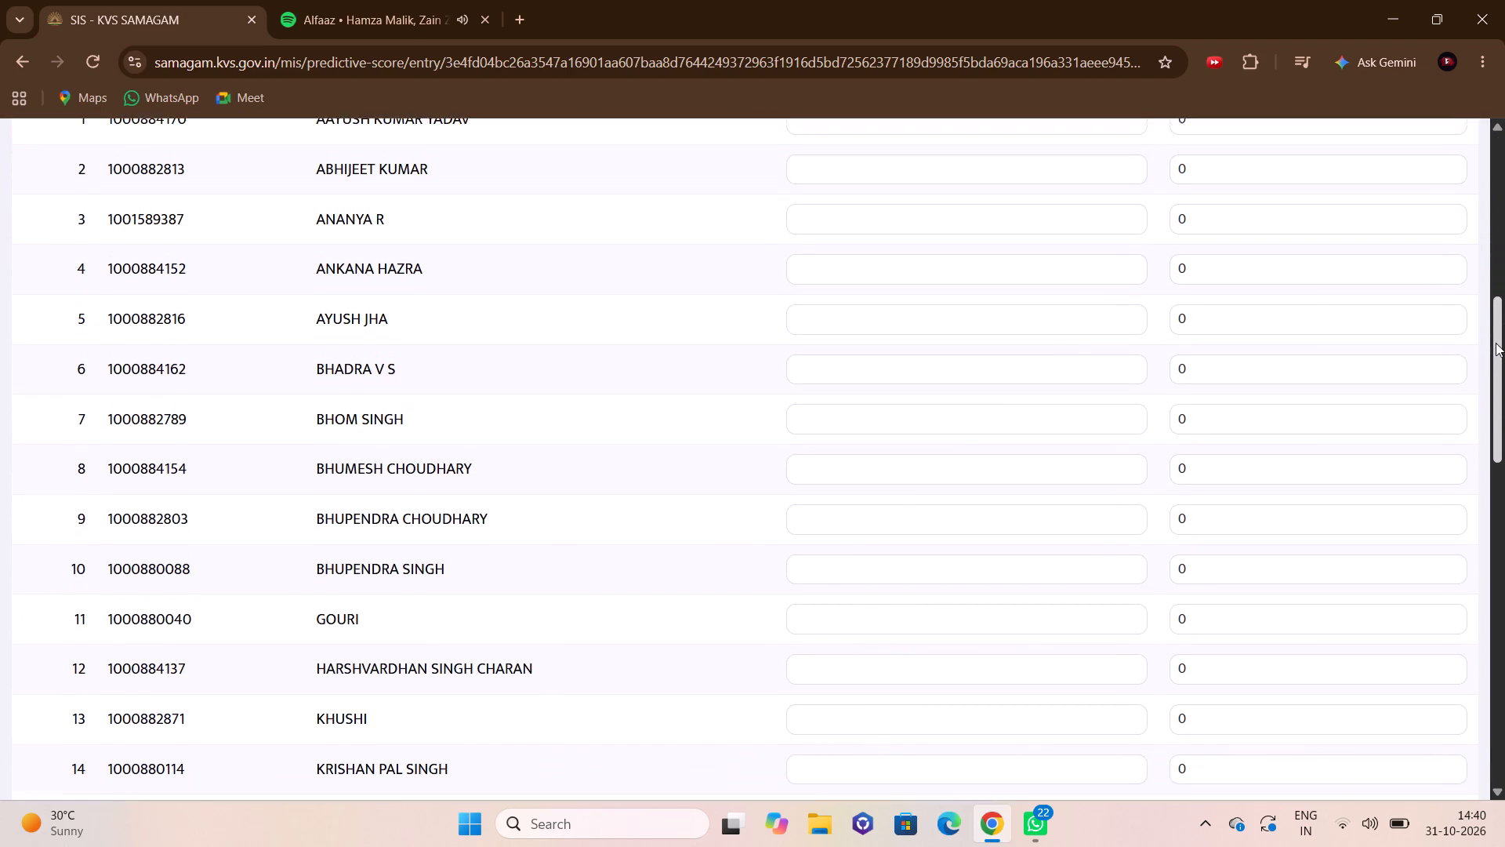
{"action": "left_click_drag", "start_coordinate": [1496, 343], "coordinate": [1491, 319]}
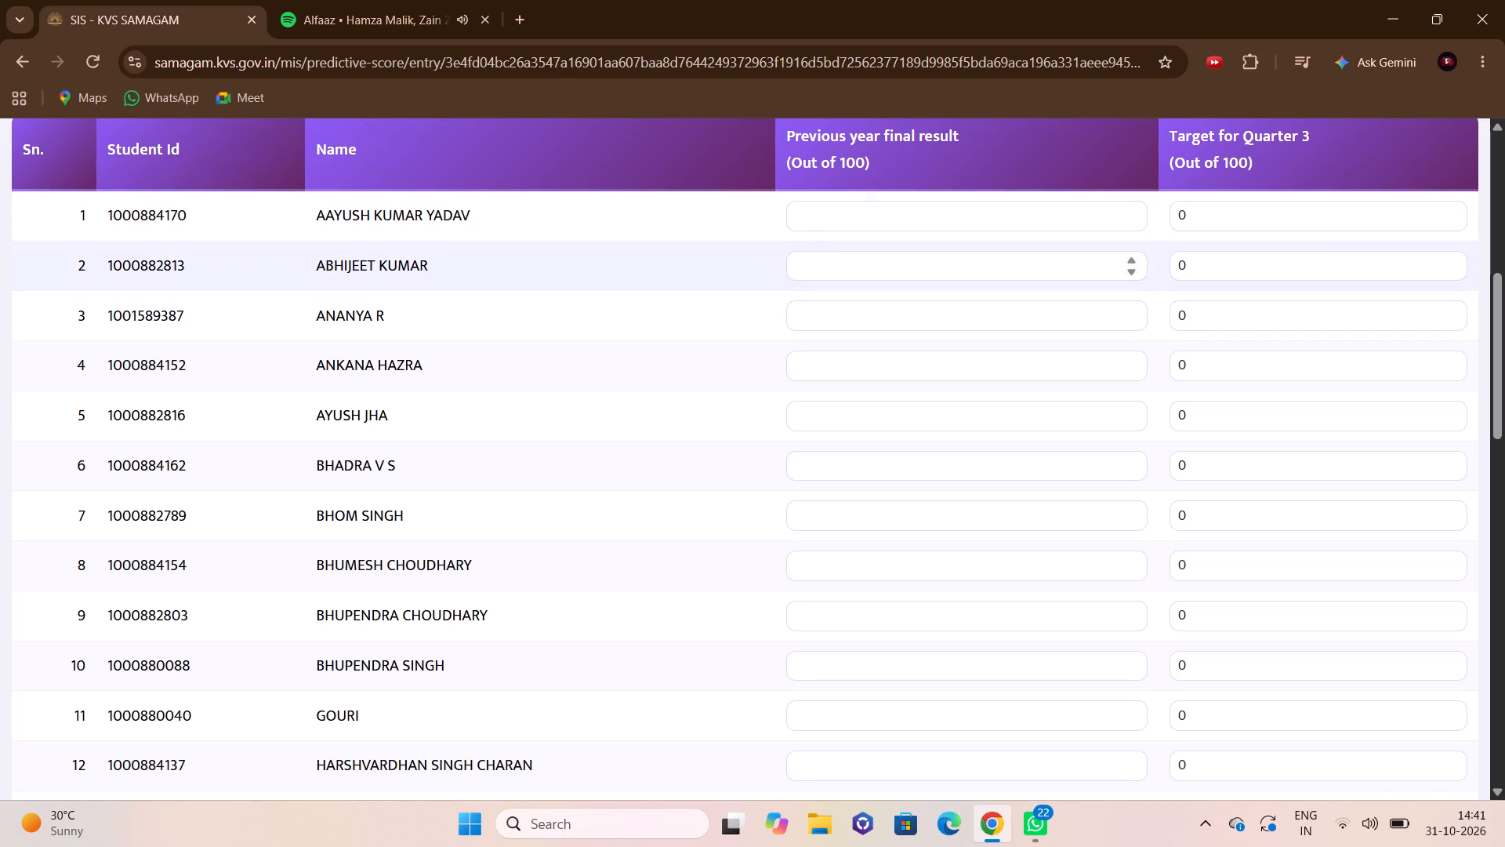
{"action": "left_click", "coordinate": [811, 225]}
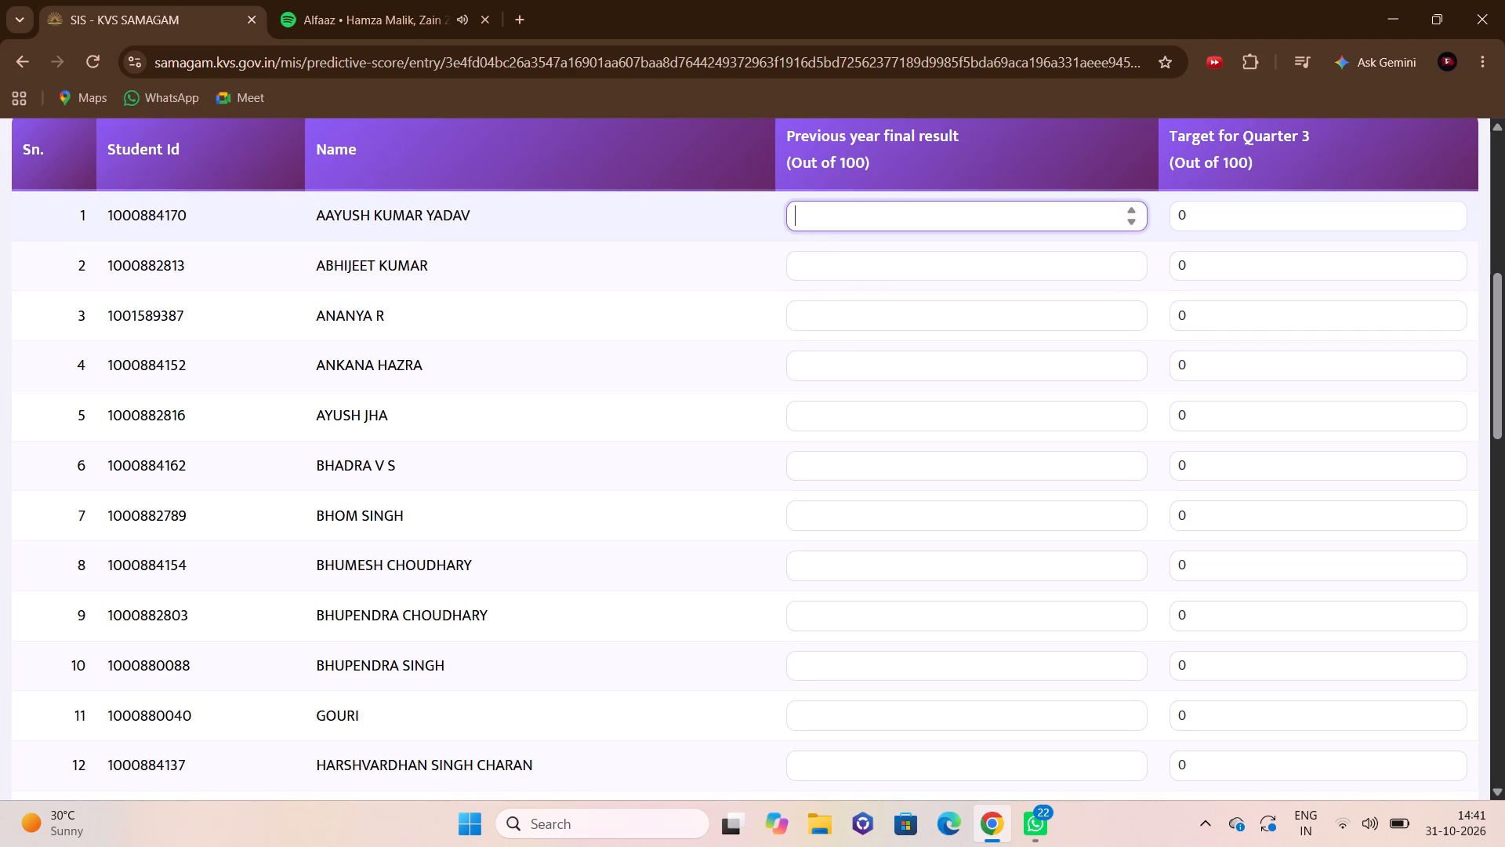
{"action": "type", "text": "85"}
{"action": "key", "text": "Return"}
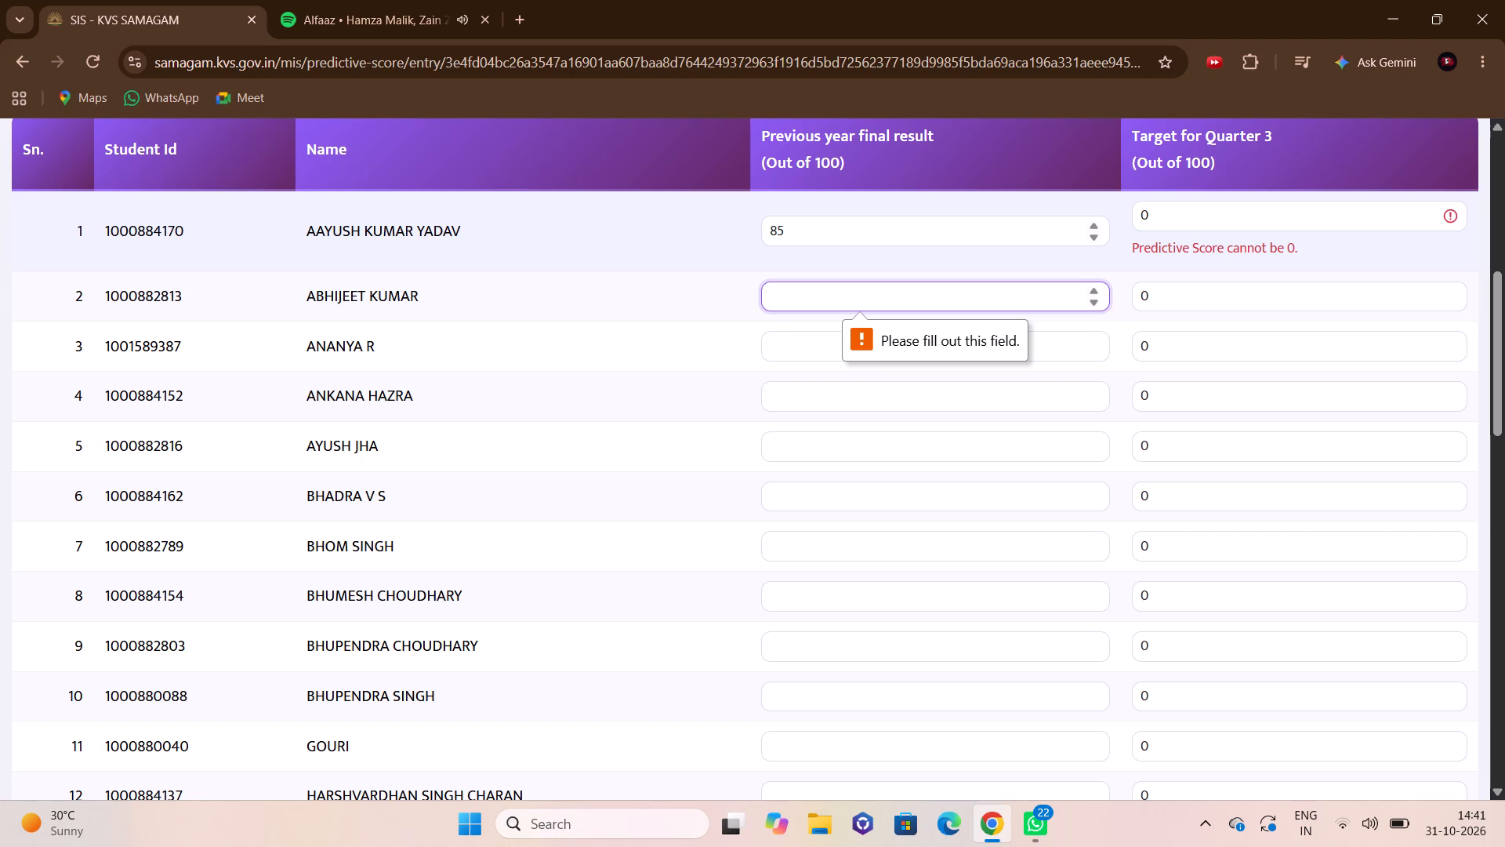
{"action": "type", "text": "70"}
{"action": "key", "text": "Return"}
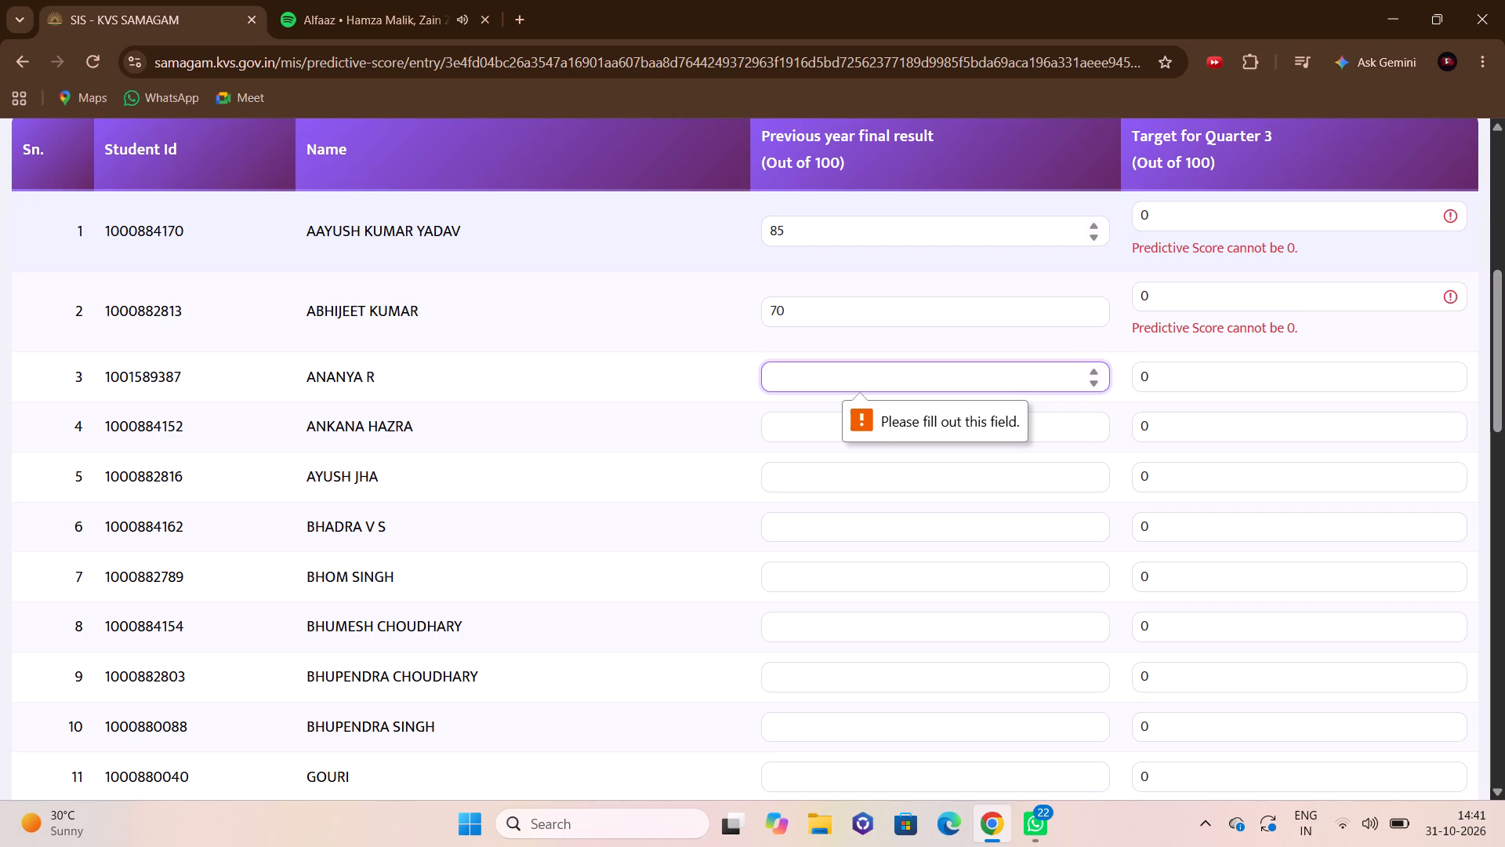
Enter previous year final results of 72 for the student in row 3 and 66 for the student in row 4.
{"action": "left_click", "coordinate": [811, 225]}
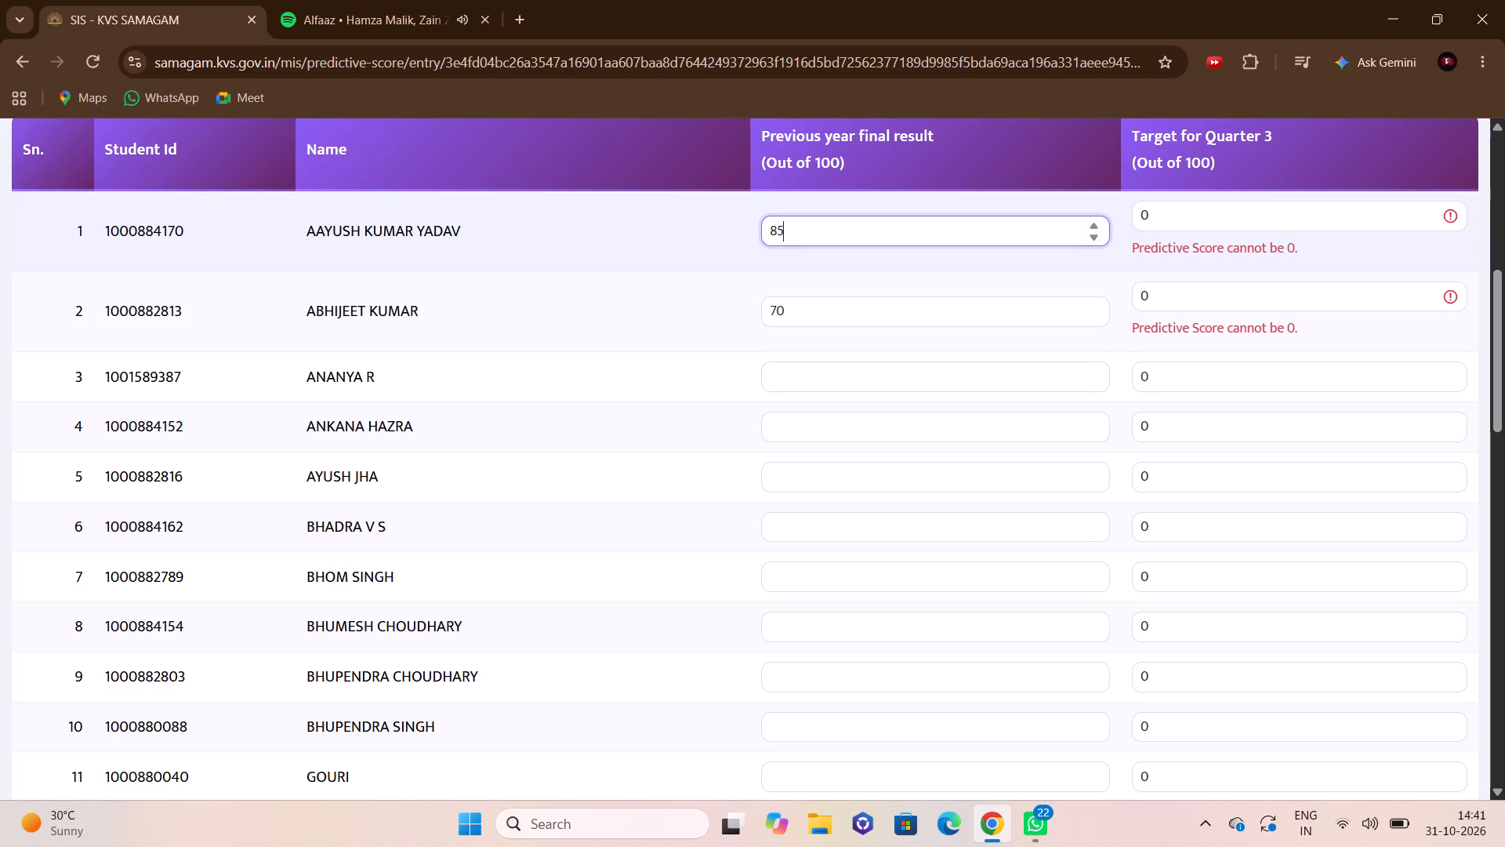
{"action": "key", "text": "Return"}
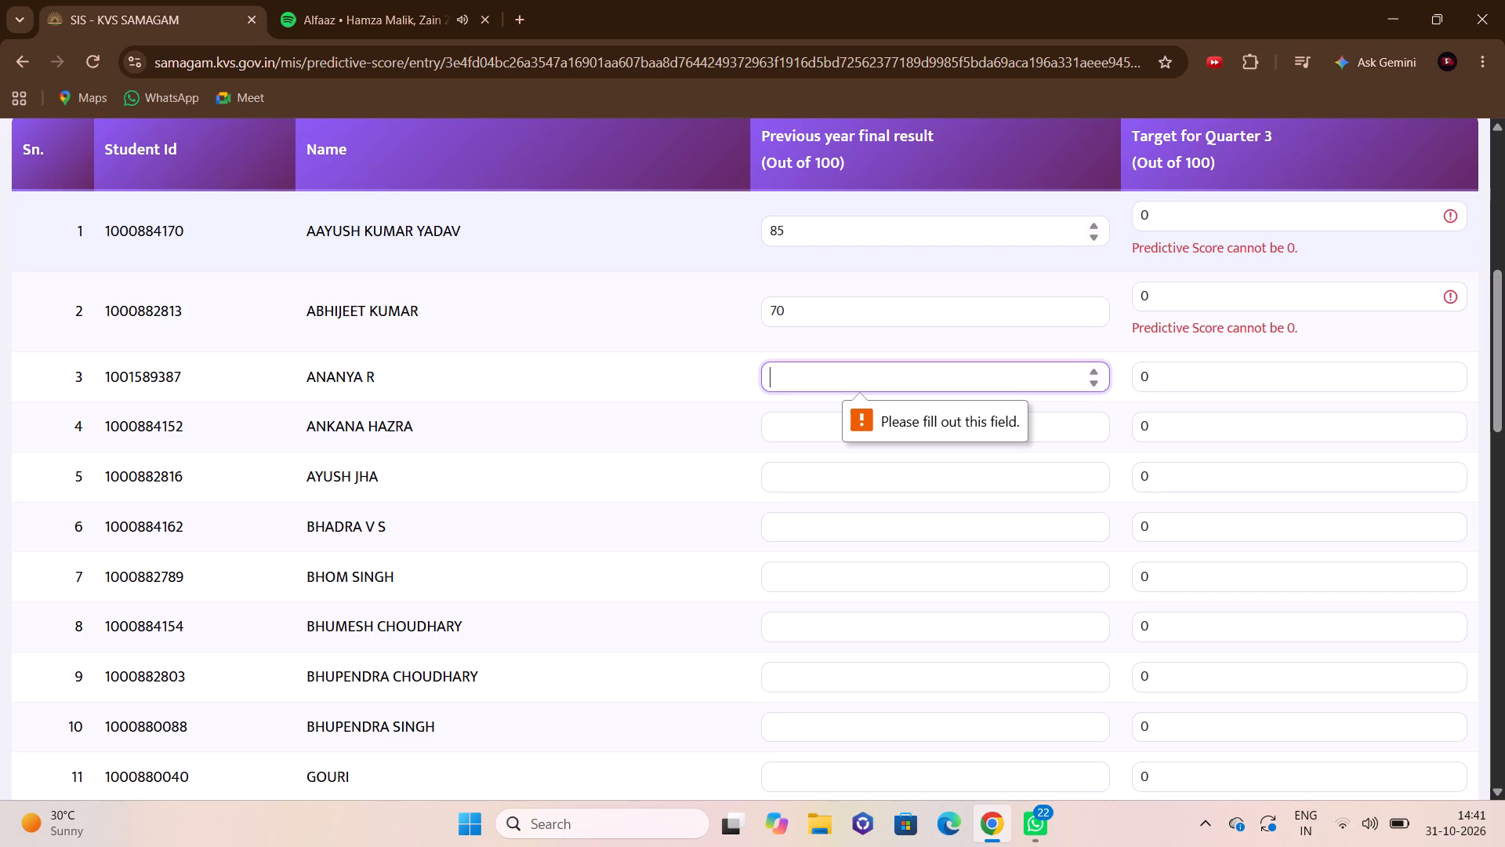
{"action": "type", "text": "72"}
{"action": "key", "text": "Return"}
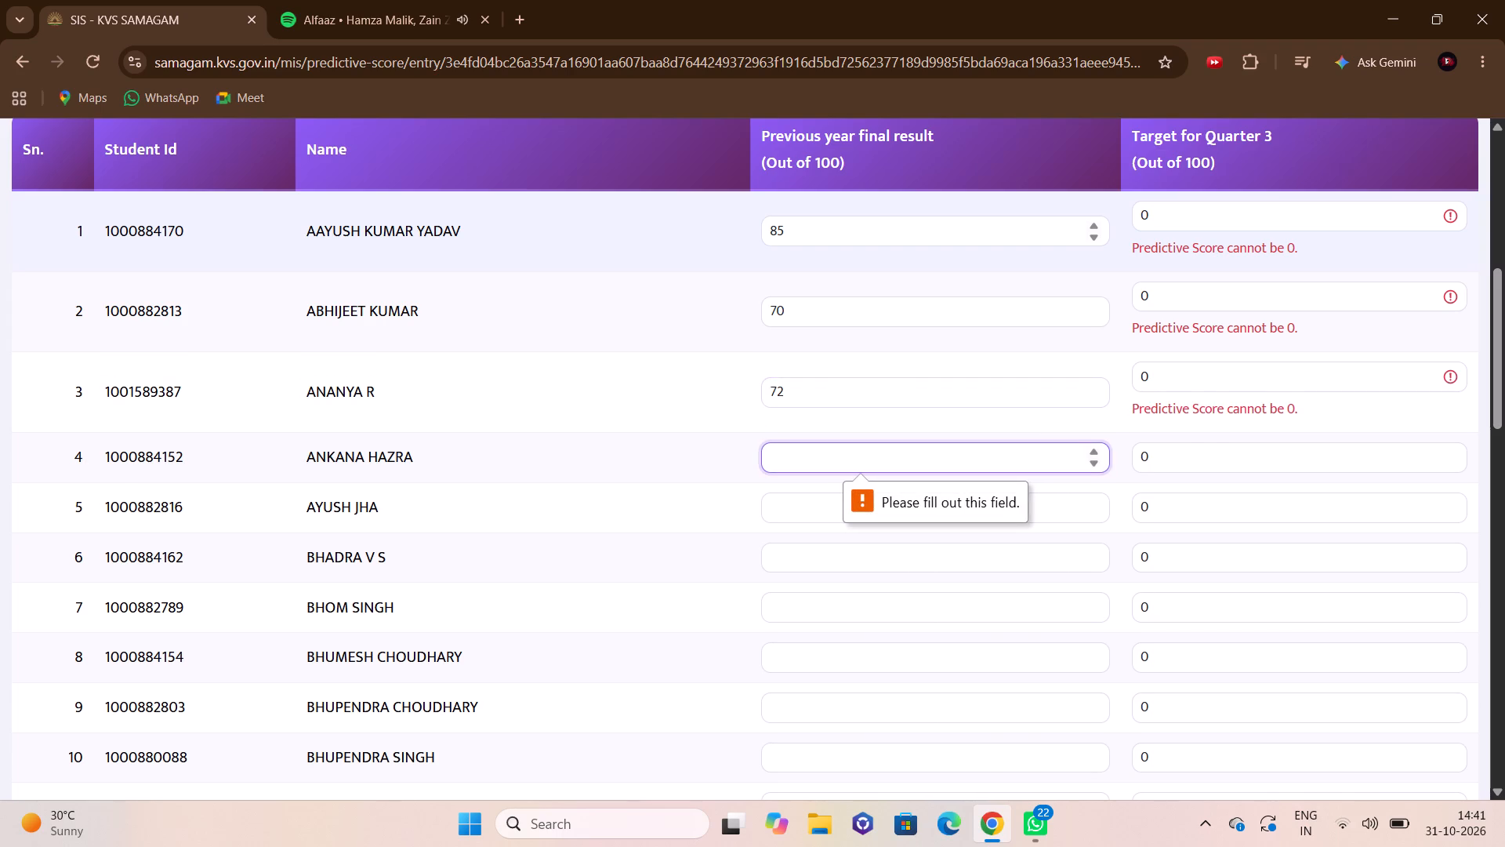
{"action": "left_click", "coordinate": [811, 225]}
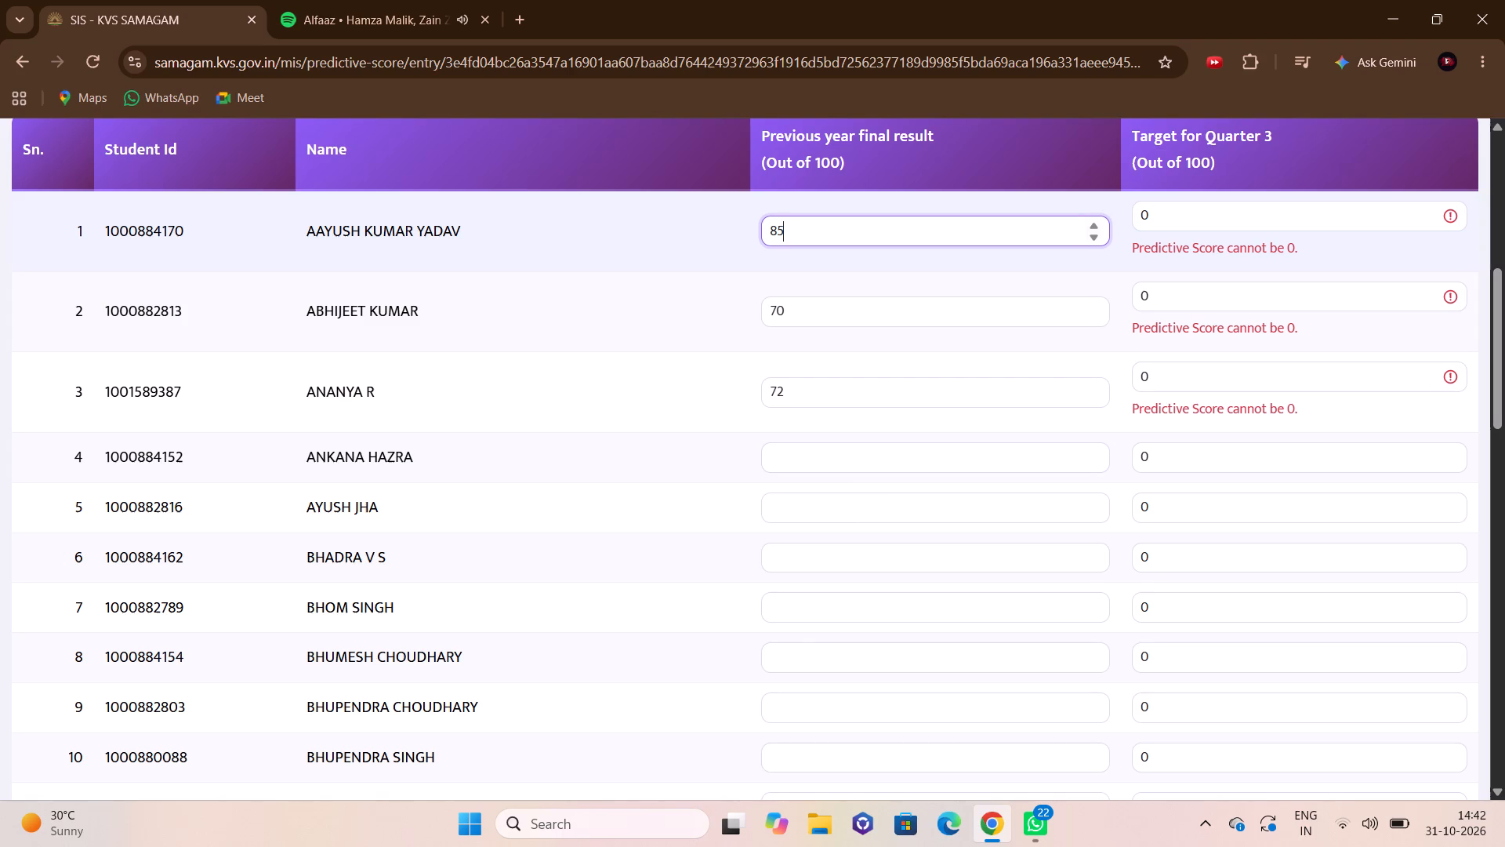
{"action": "left_click", "coordinate": [811, 225]}
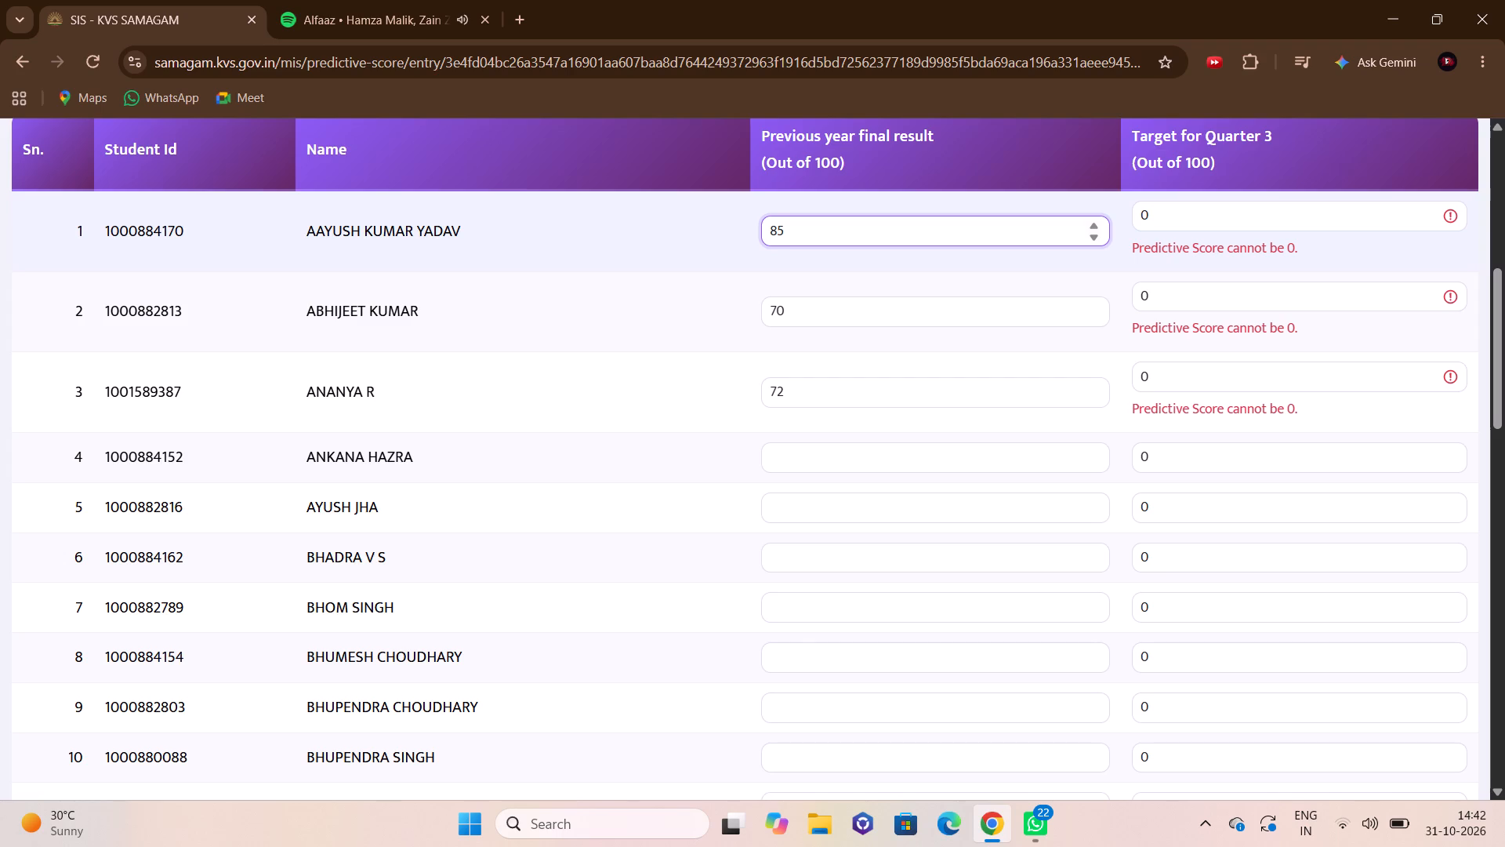
{"action": "left_click", "coordinate": [811, 225]}
{"action": "key", "text": "Return"}
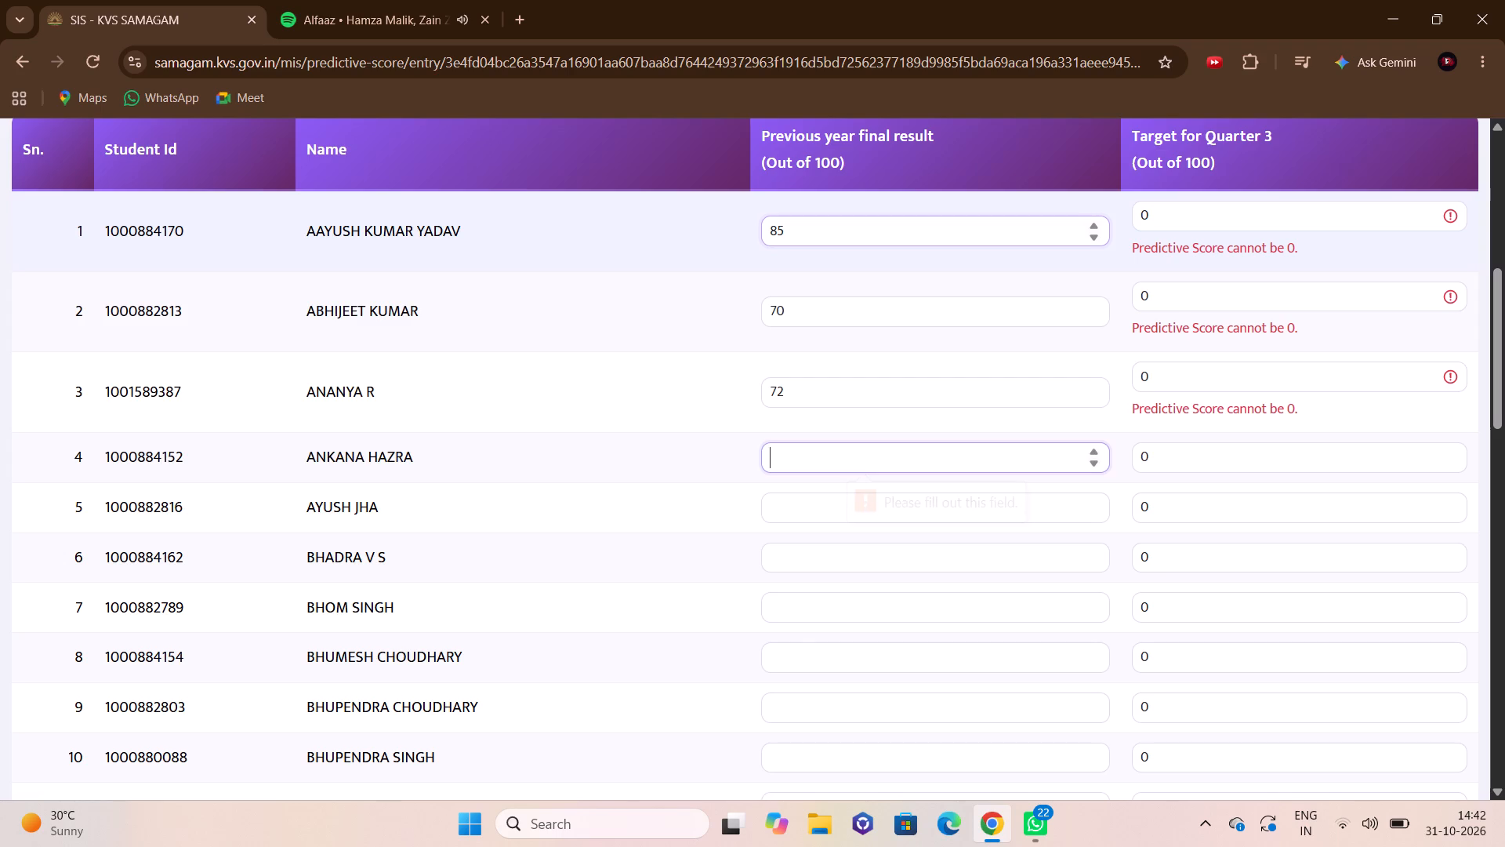
{"action": "type", "text": "66"}
{"action": "key", "text": "Return"}
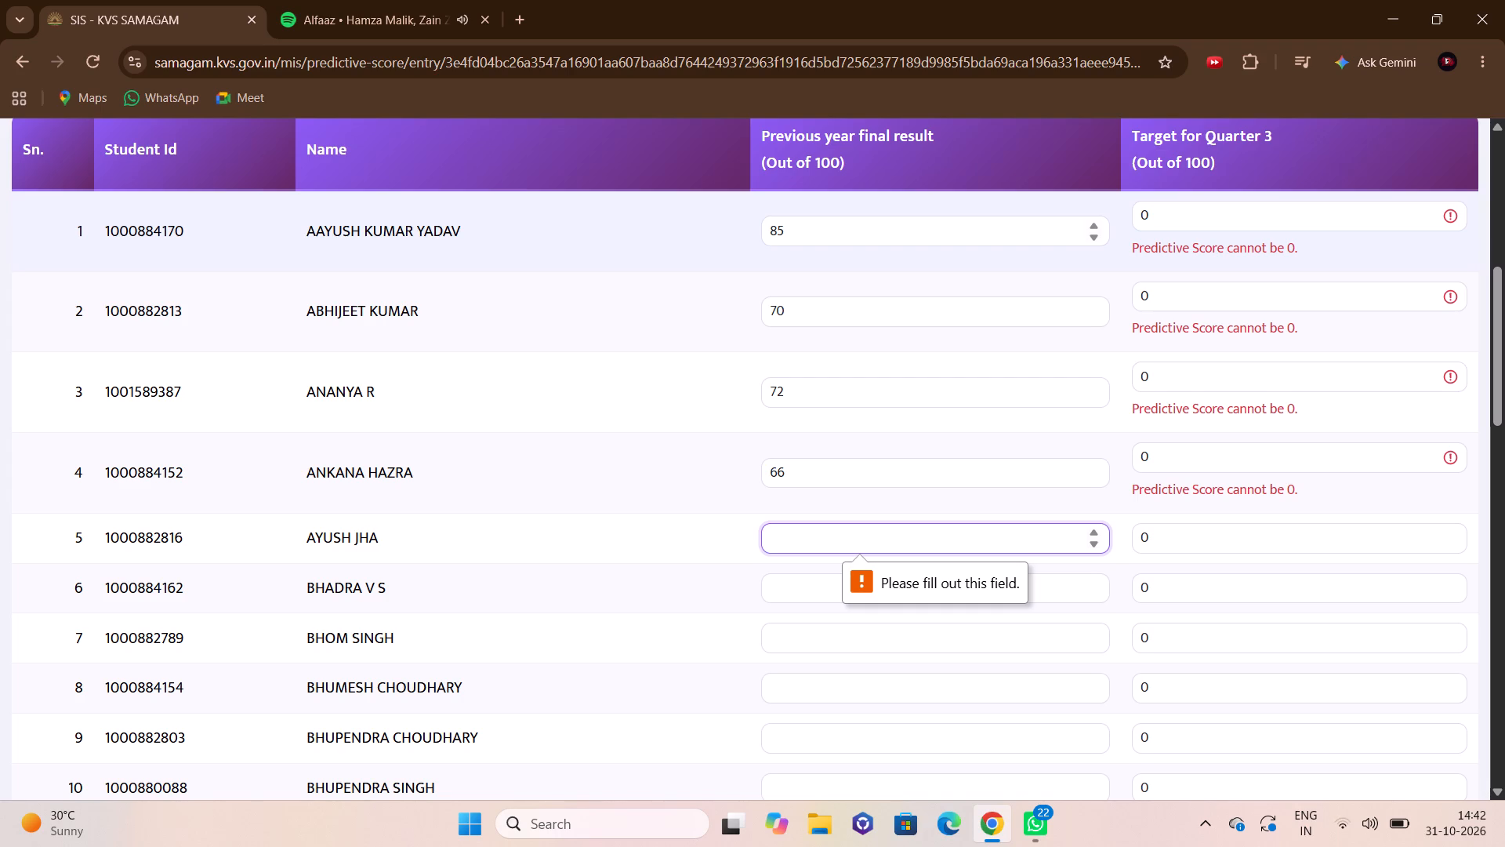
Enter previous year final results of 73, 81, 59 and 68 for the students in rows 5, 6, 7 and 8.
{"action": "key", "text": "7"}
{"action": "key", "text": "3"}
{"action": "key", "text": "Return"}
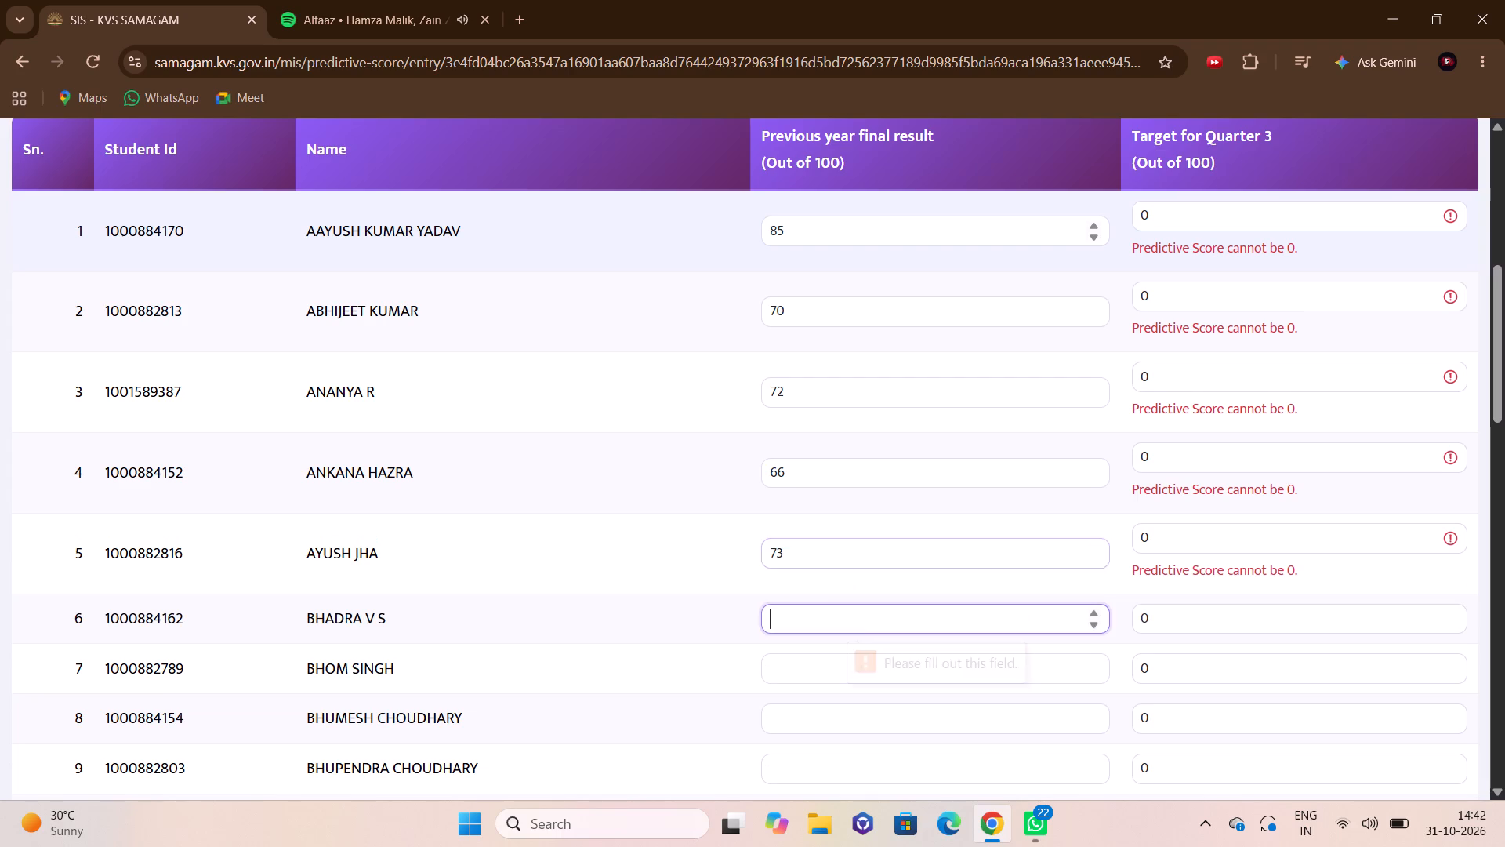
{"action": "type", "text": "81"}
{"action": "key", "text": "Return"}
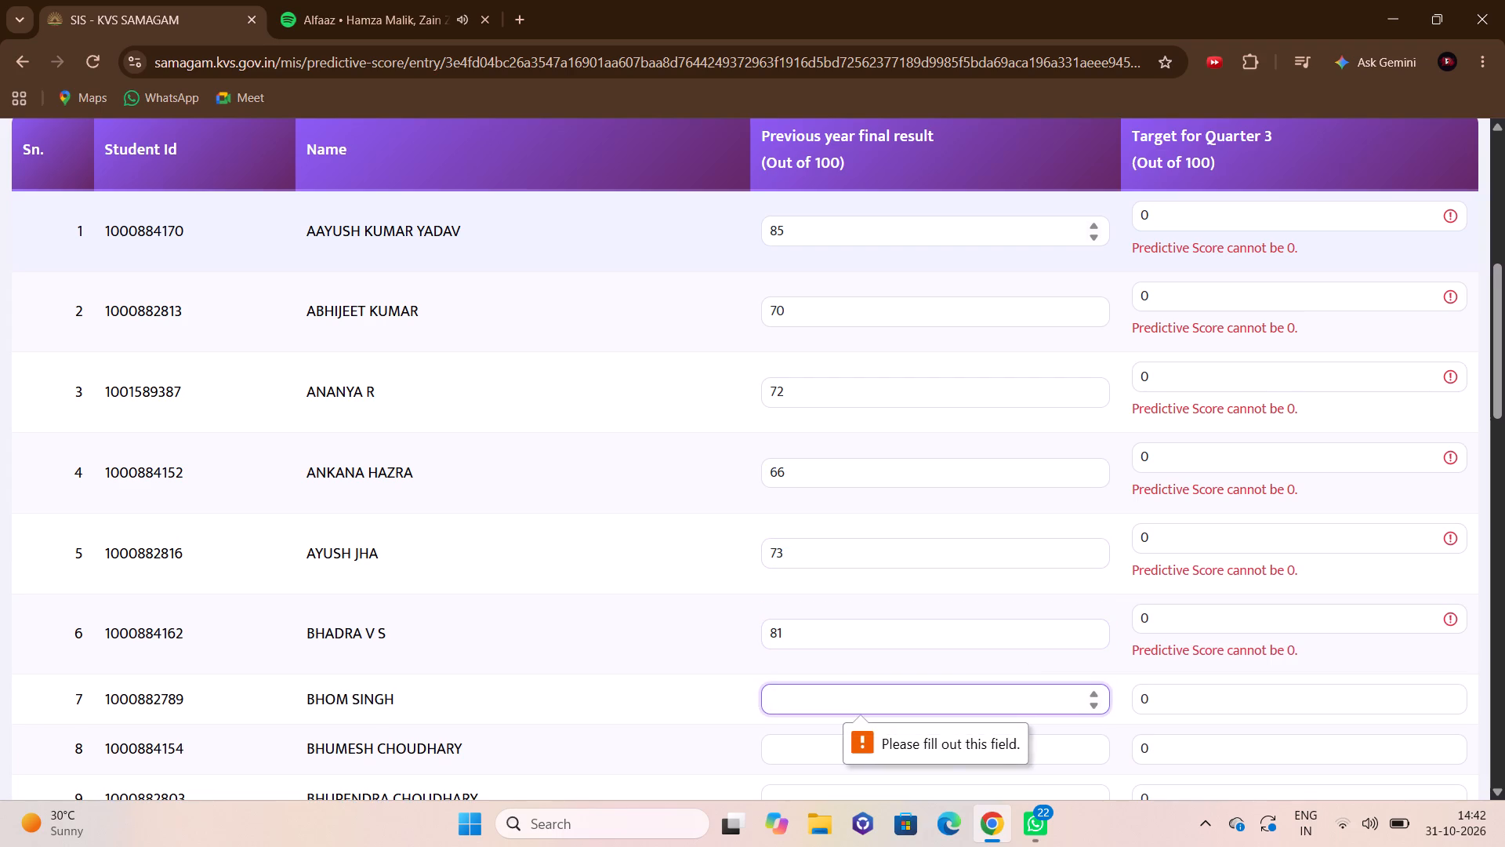
{"action": "type", "text": "59"}
{"action": "key", "text": "Return"}
{"action": "type", "text": "68"}
{"action": "key", "text": "Return"}
Enter previous year final results of 71 for the student in row 9 and 85 for the student in row 10.
{"action": "key", "text": "4"}
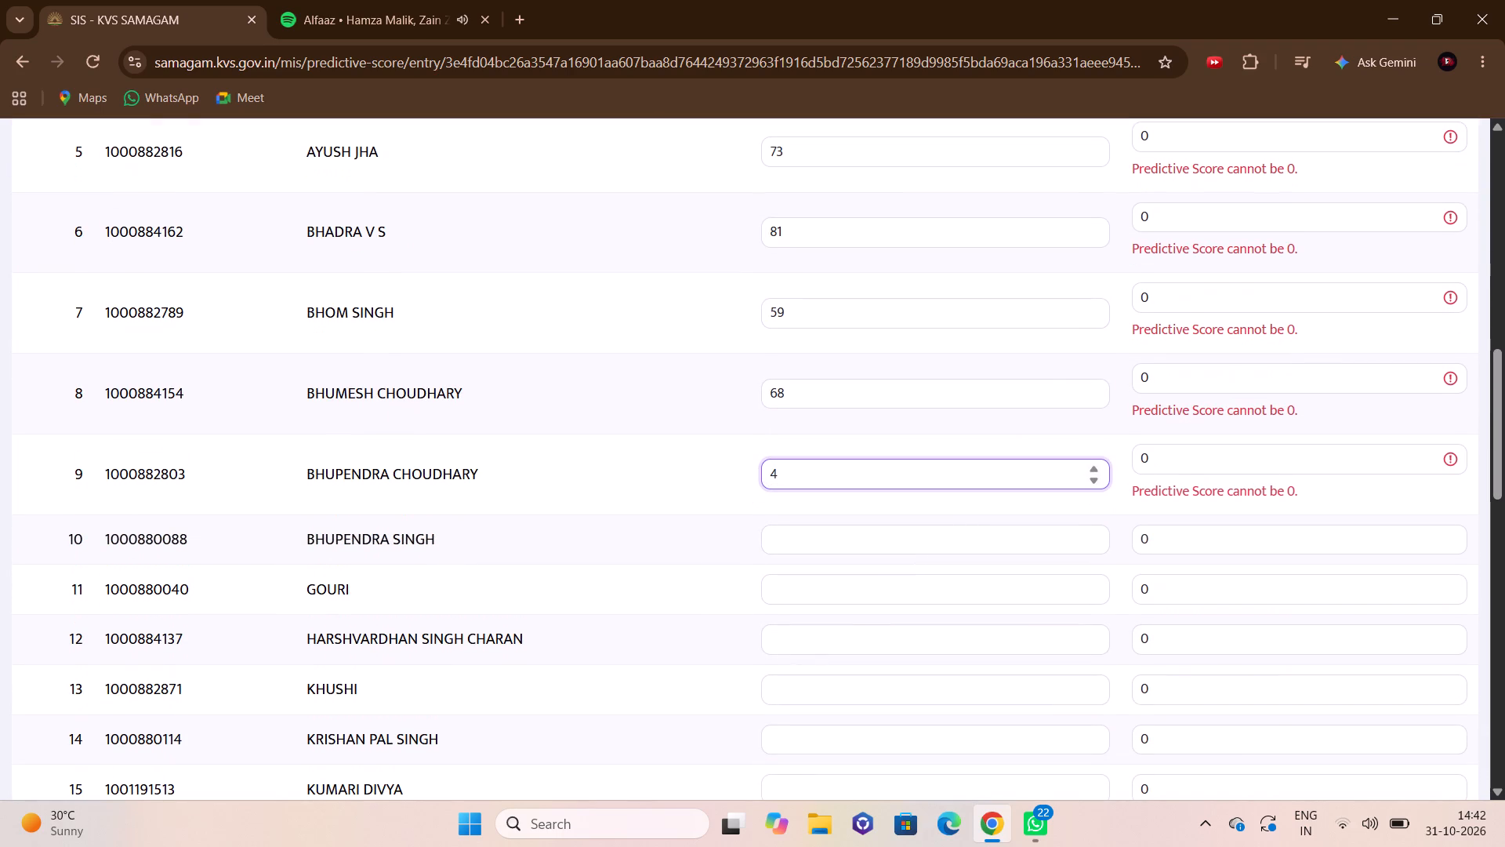
{"action": "key", "text": "BackSpace"}
{"action": "type", "text": "71"}
{"action": "key", "text": "Return"}
{"action": "type", "text": "85"}
{"action": "key", "text": "Return"}
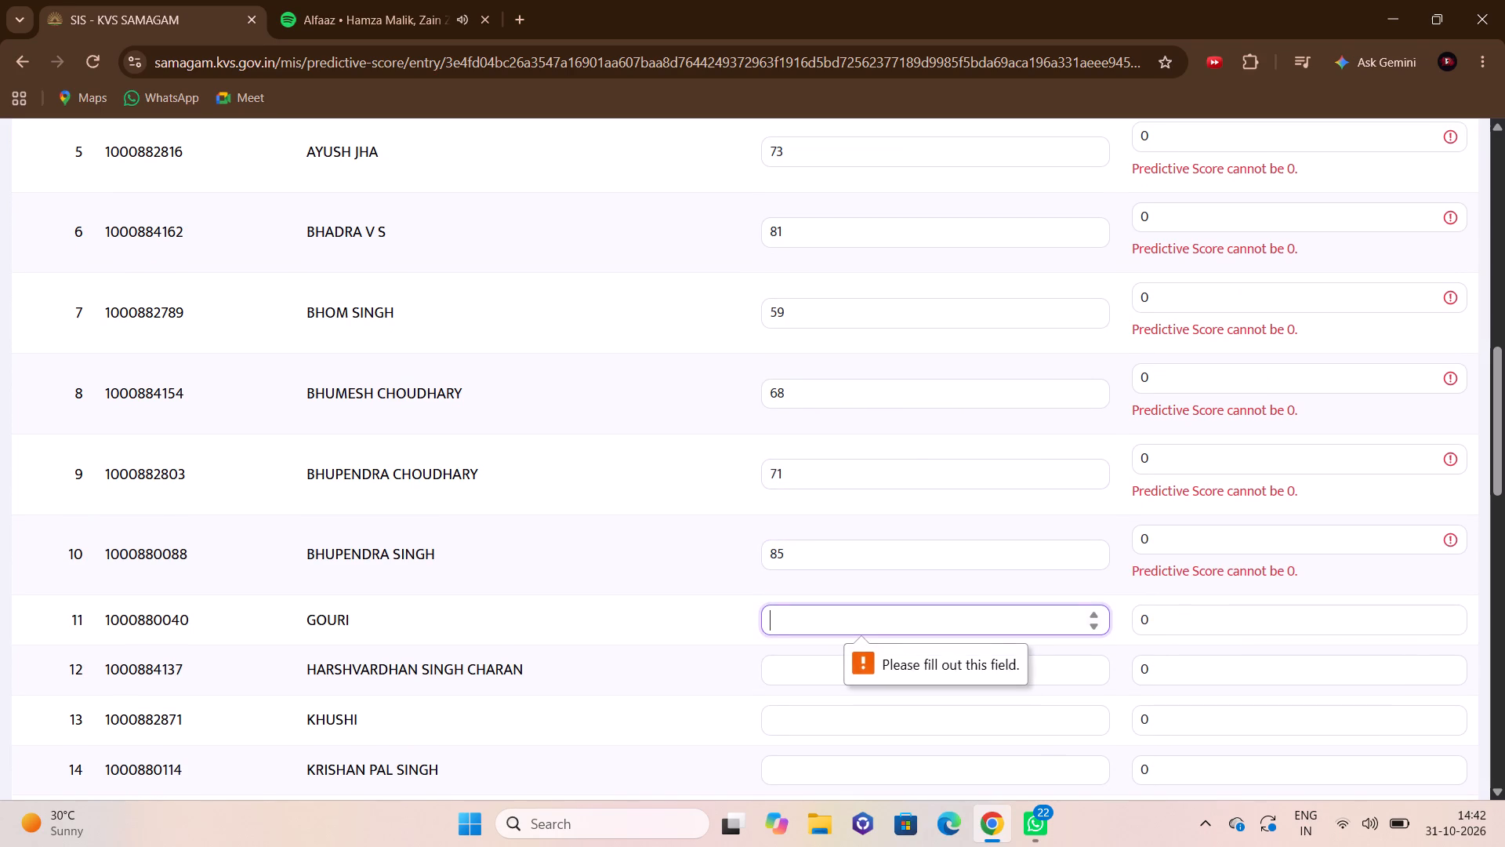
Enter previous year final results of 89, 65 and 79 for the students in rows 11, 12 and 13.
{"action": "key", "text": "8"}
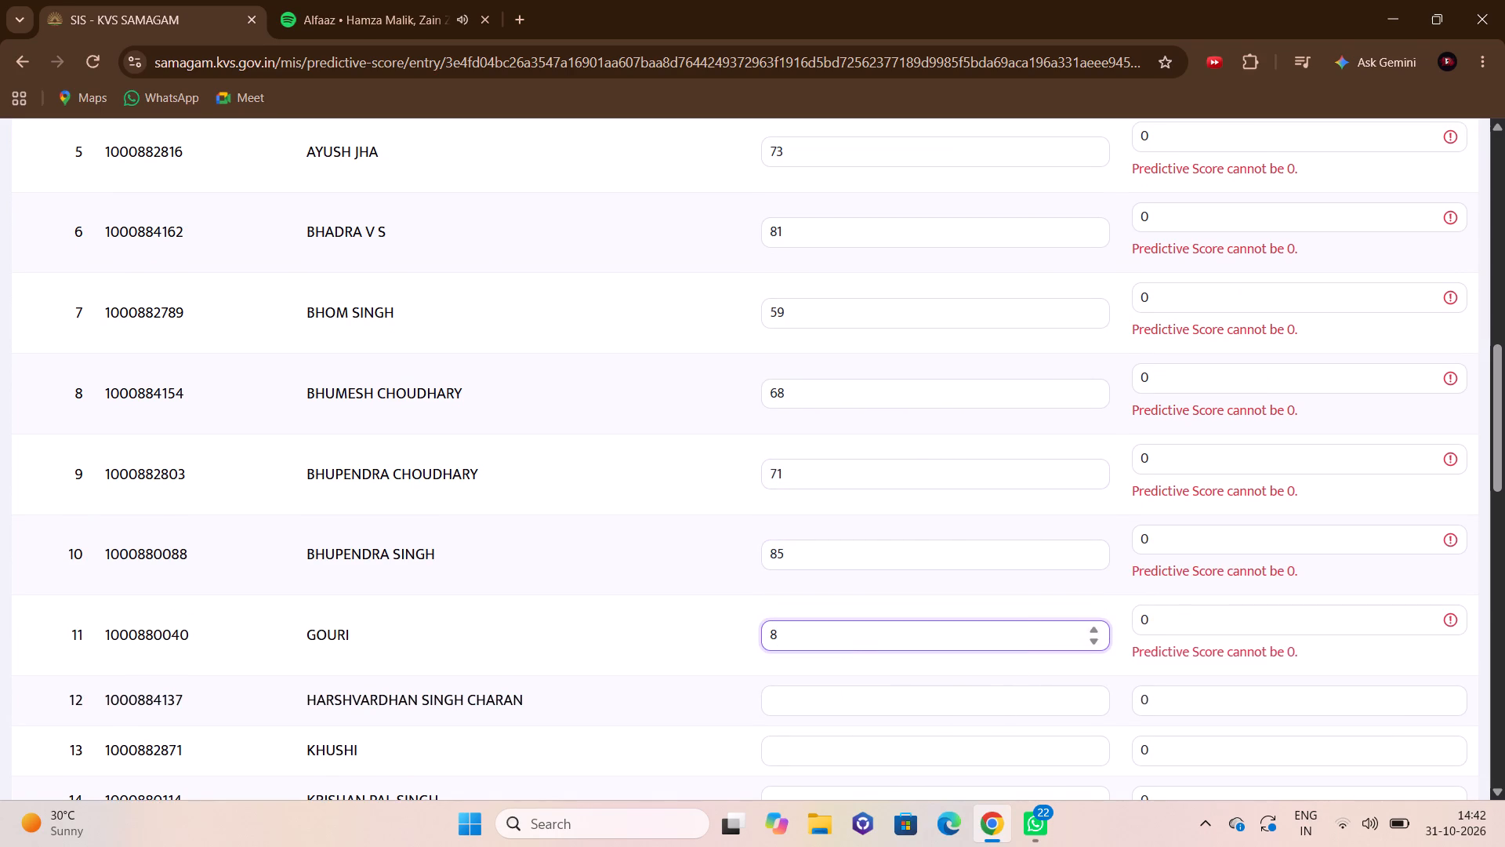
{"action": "key", "text": "9"}
{"action": "key", "text": "Return"}
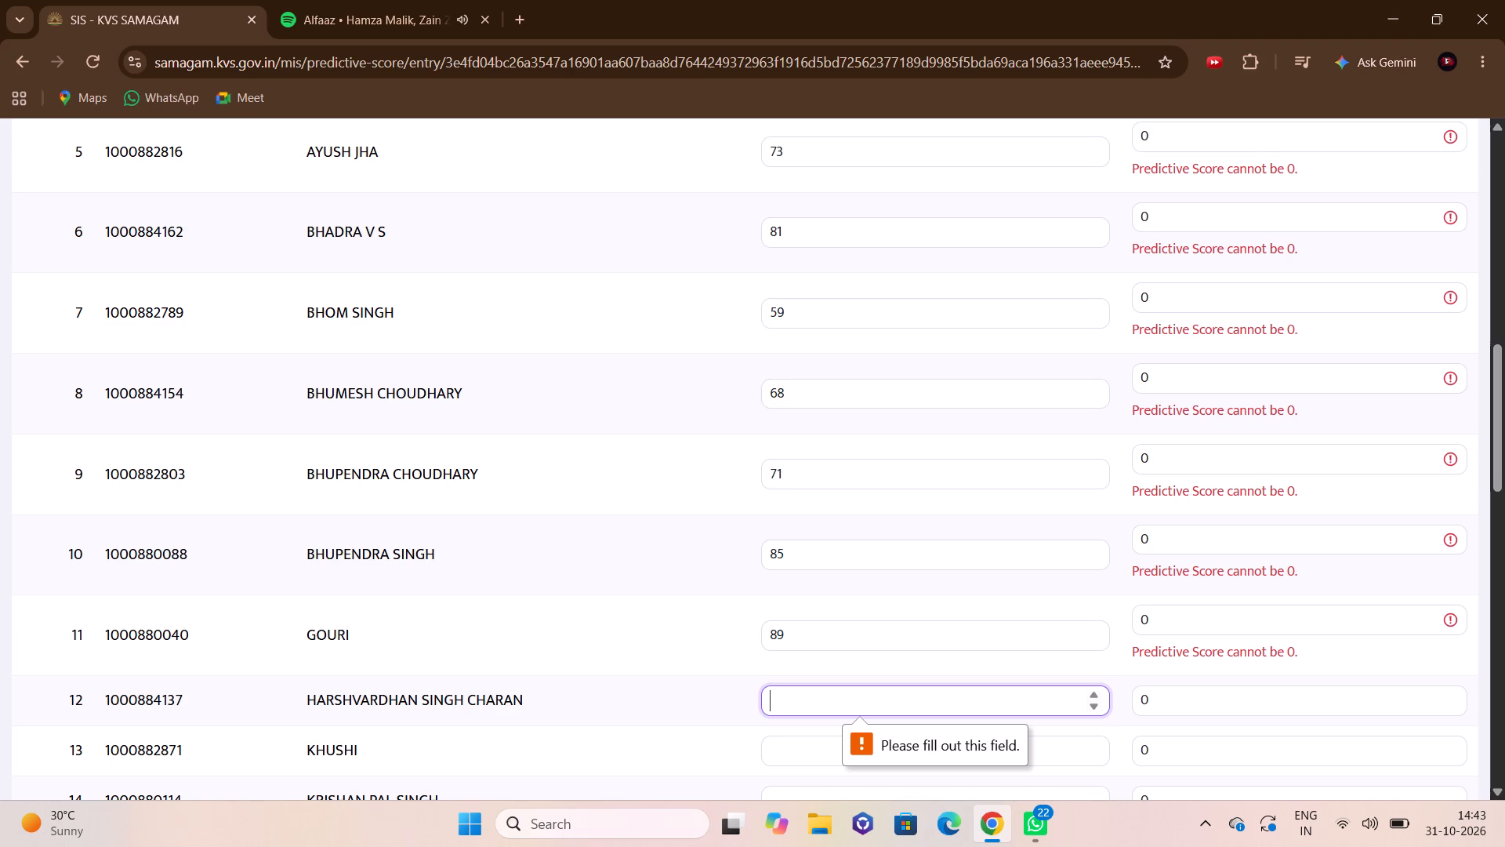
{"action": "type", "text": "65"}
{"action": "key", "text": "Return"}
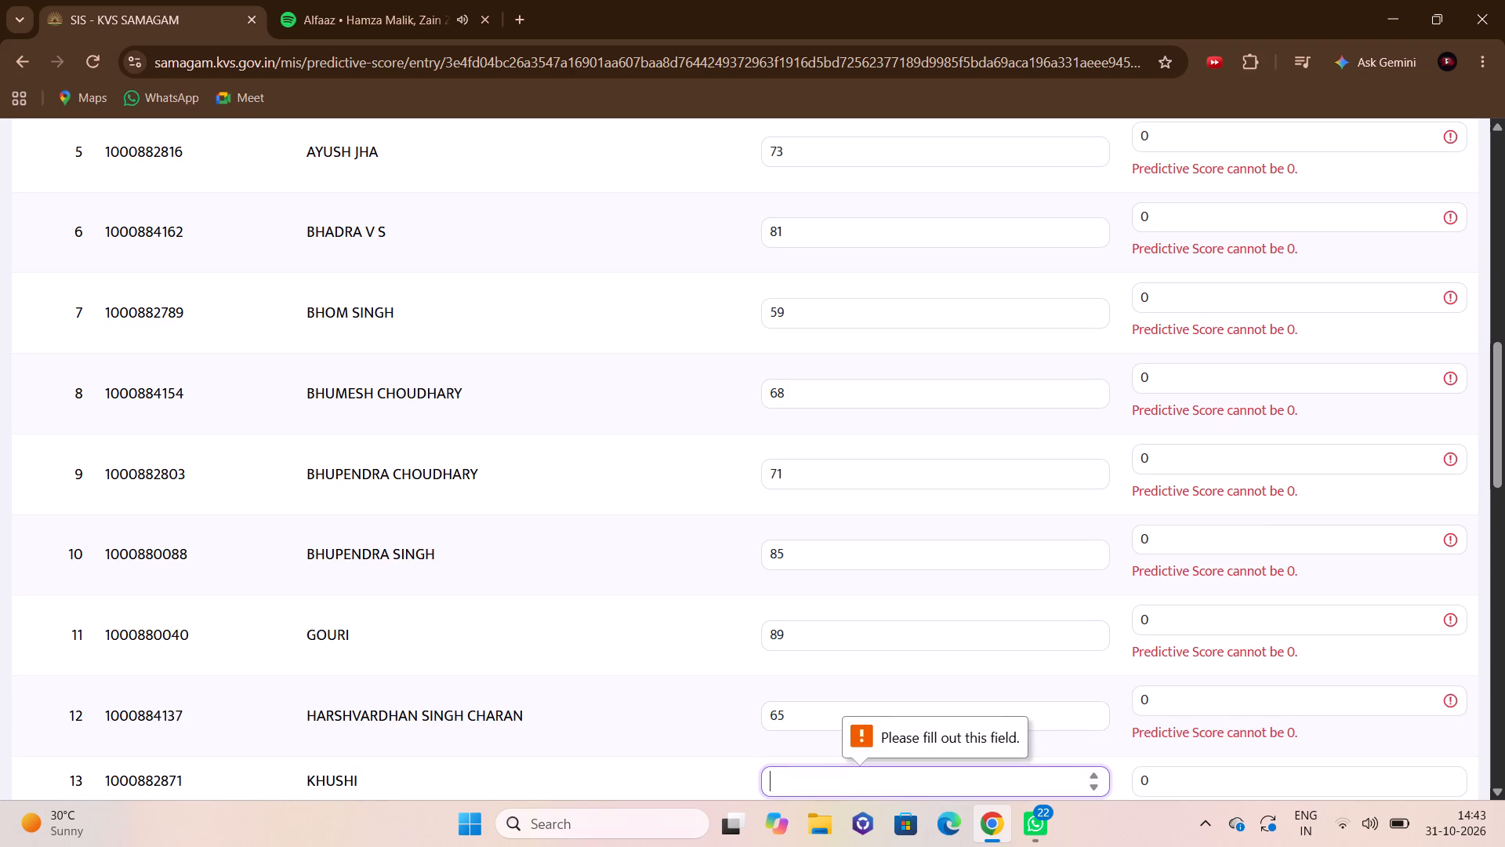
{"action": "type", "text": "79"}
{"action": "key", "text": "Return"}
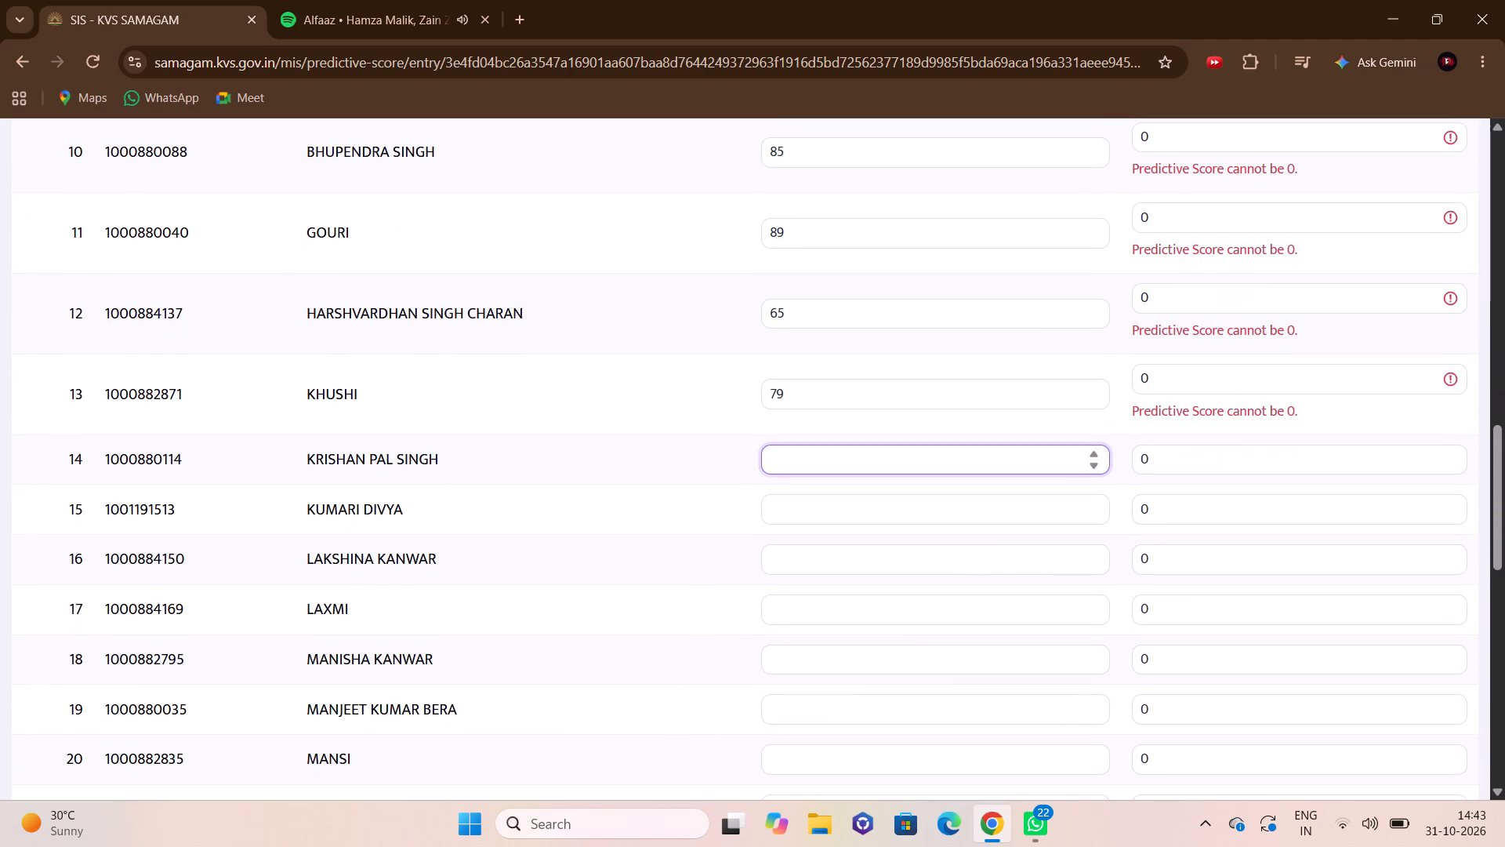
Enter previous year final results of 64, 73 and 82 for the students in rows 14, 15 and 16.
{"action": "type", "text": "64"}
{"action": "key", "text": "Return"}
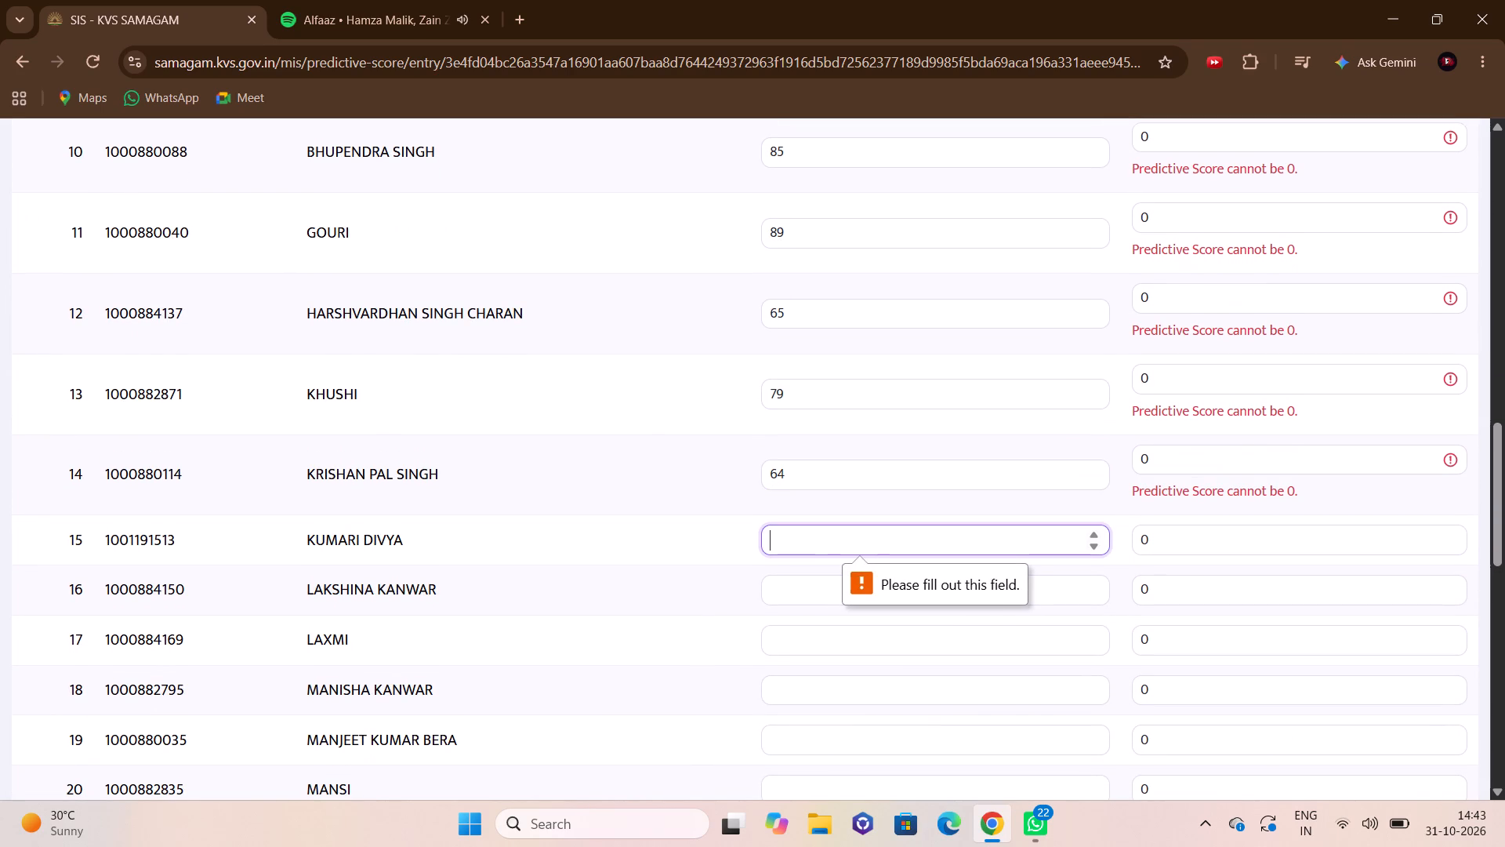
{"action": "type", "text": "73"}
{"action": "key", "text": "Return"}
{"action": "key", "text": "8"}
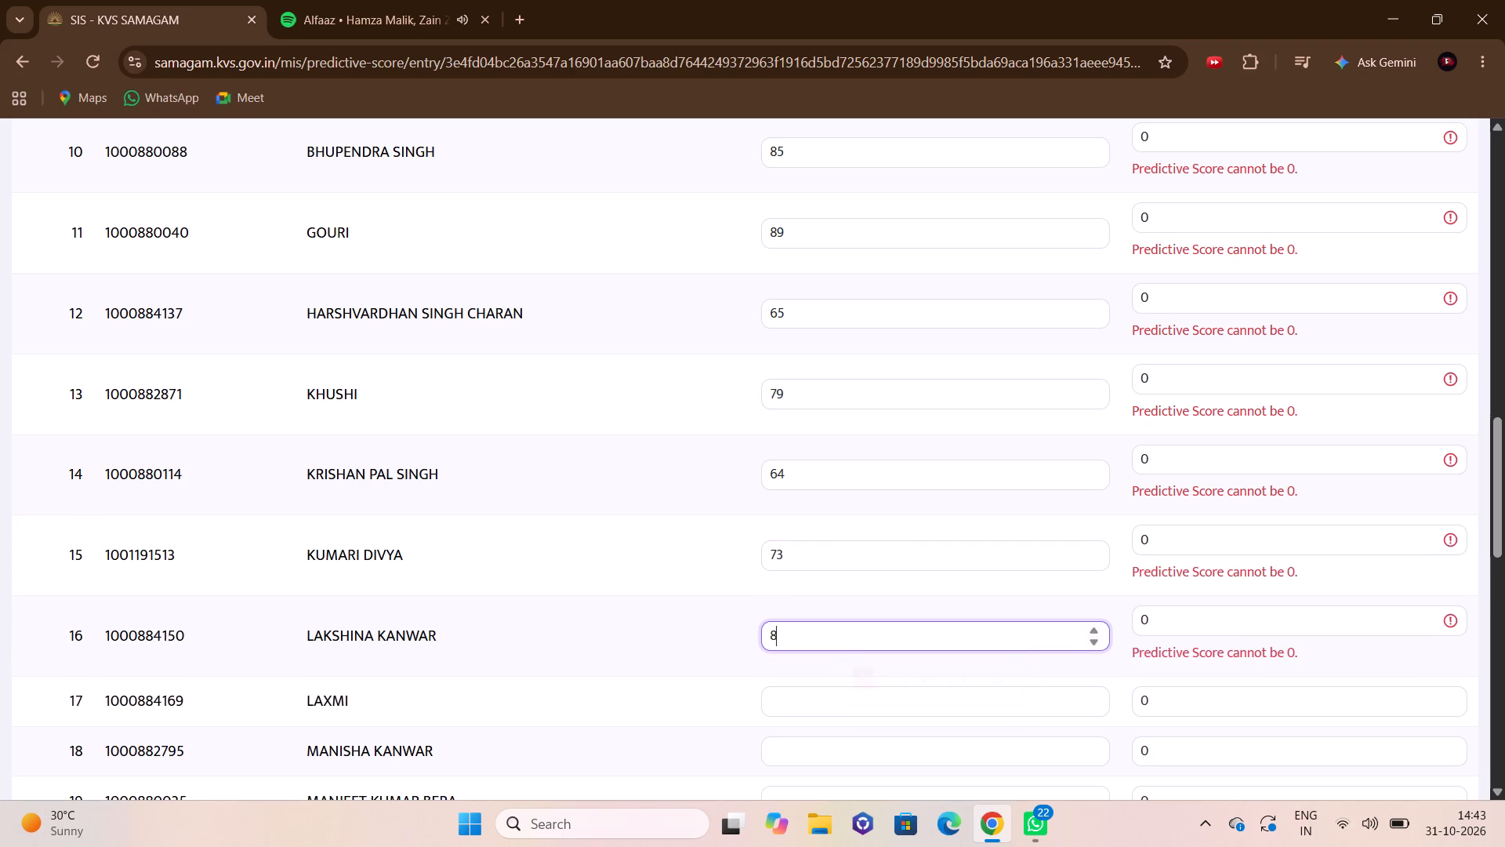
{"action": "key", "text": "2"}
{"action": "key", "text": "Return"}
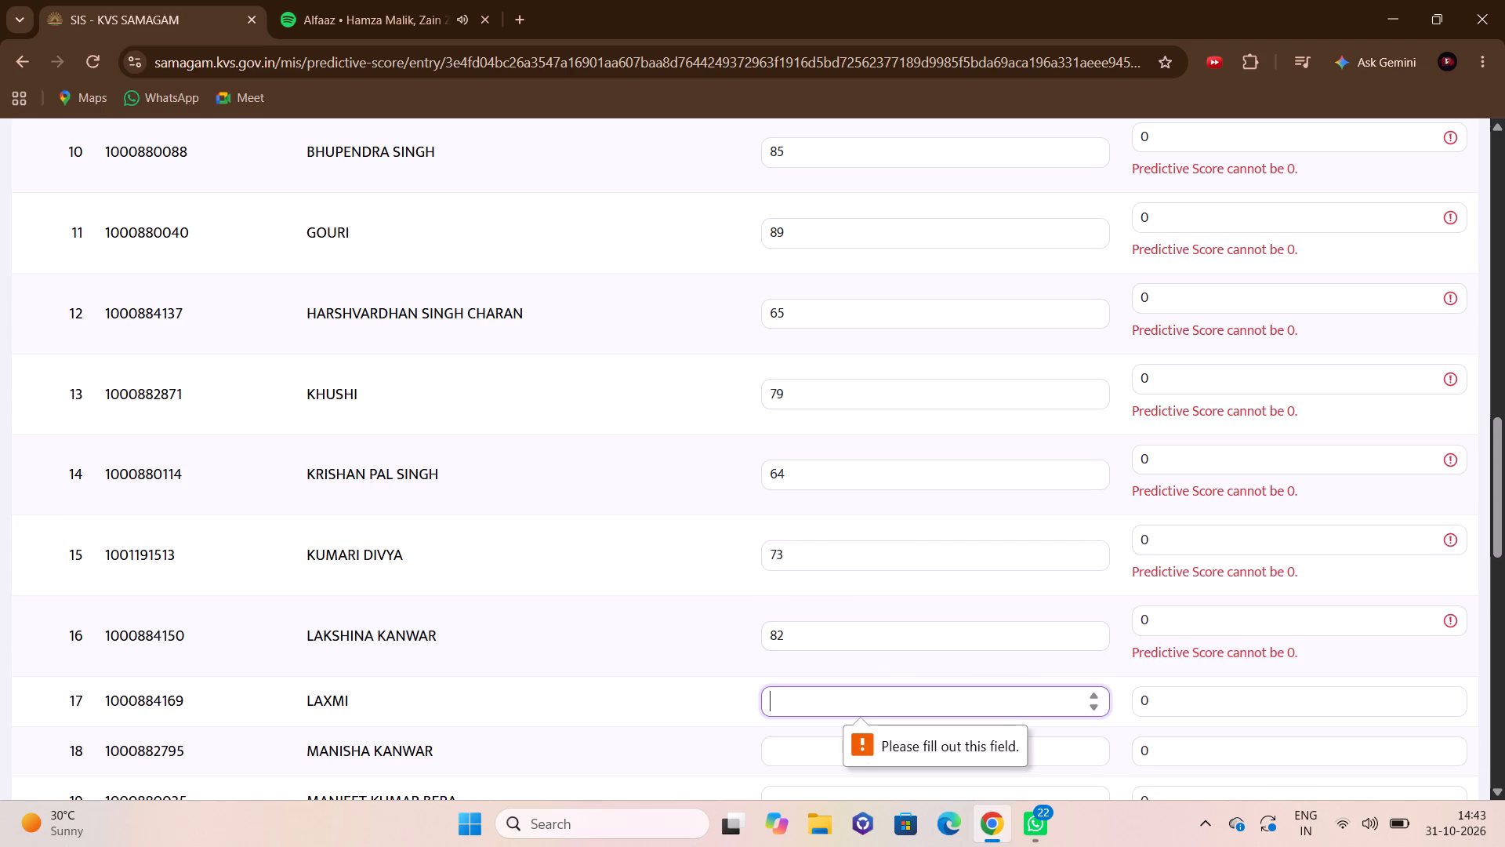
Enter previous year final results of 69 for the student in row 17 and 76 for the student in row 18.
{"action": "key", "text": "5"}
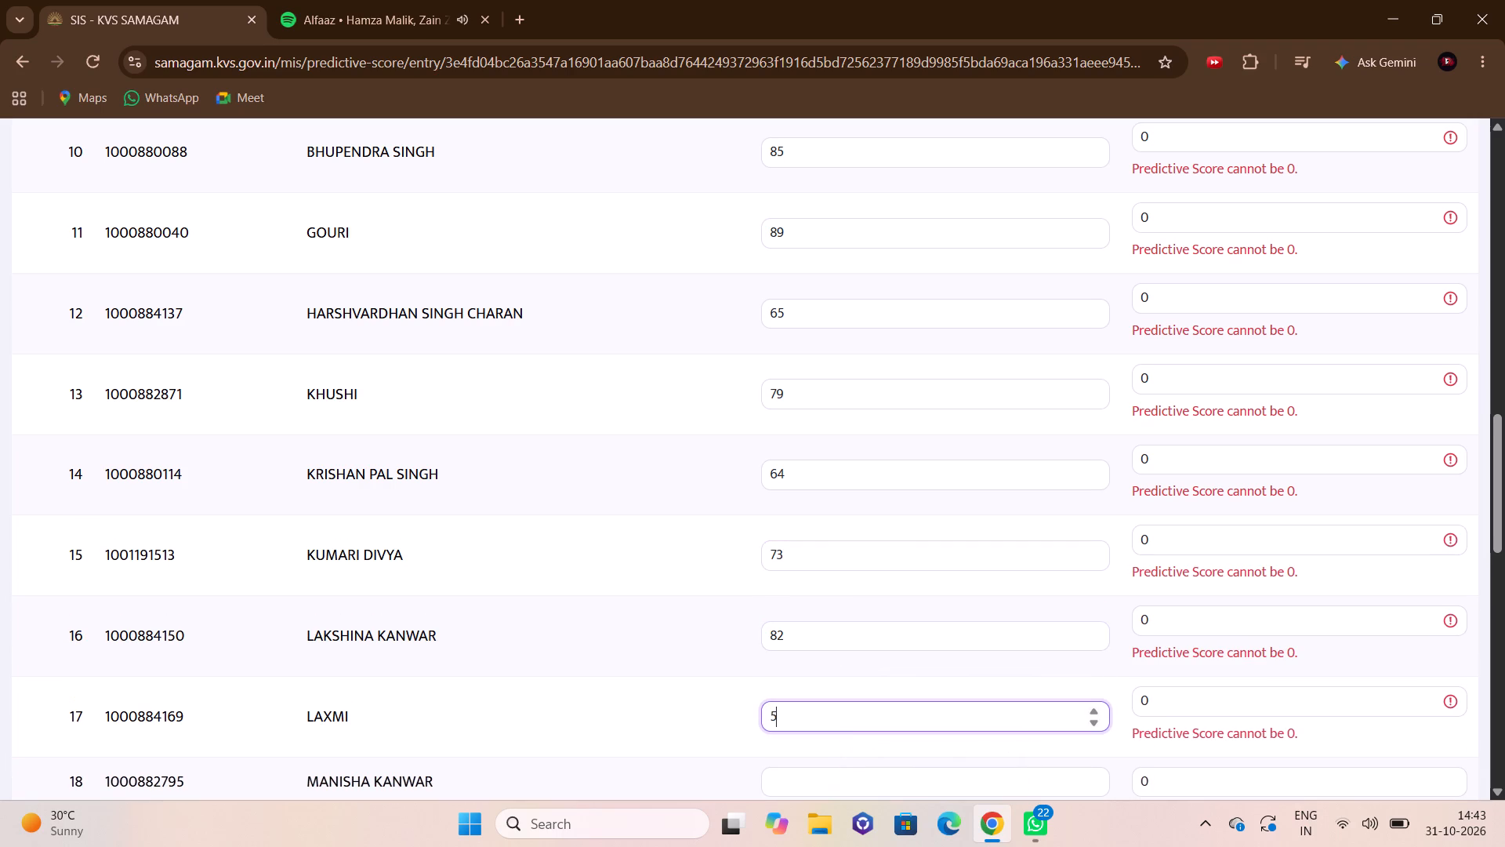
{"action": "key", "text": "9"}
{"action": "key", "text": "BackSpace"}
{"action": "key", "text": "BackSpace"}
{"action": "type", "text": "69"}
{"action": "key", "text": "Return"}
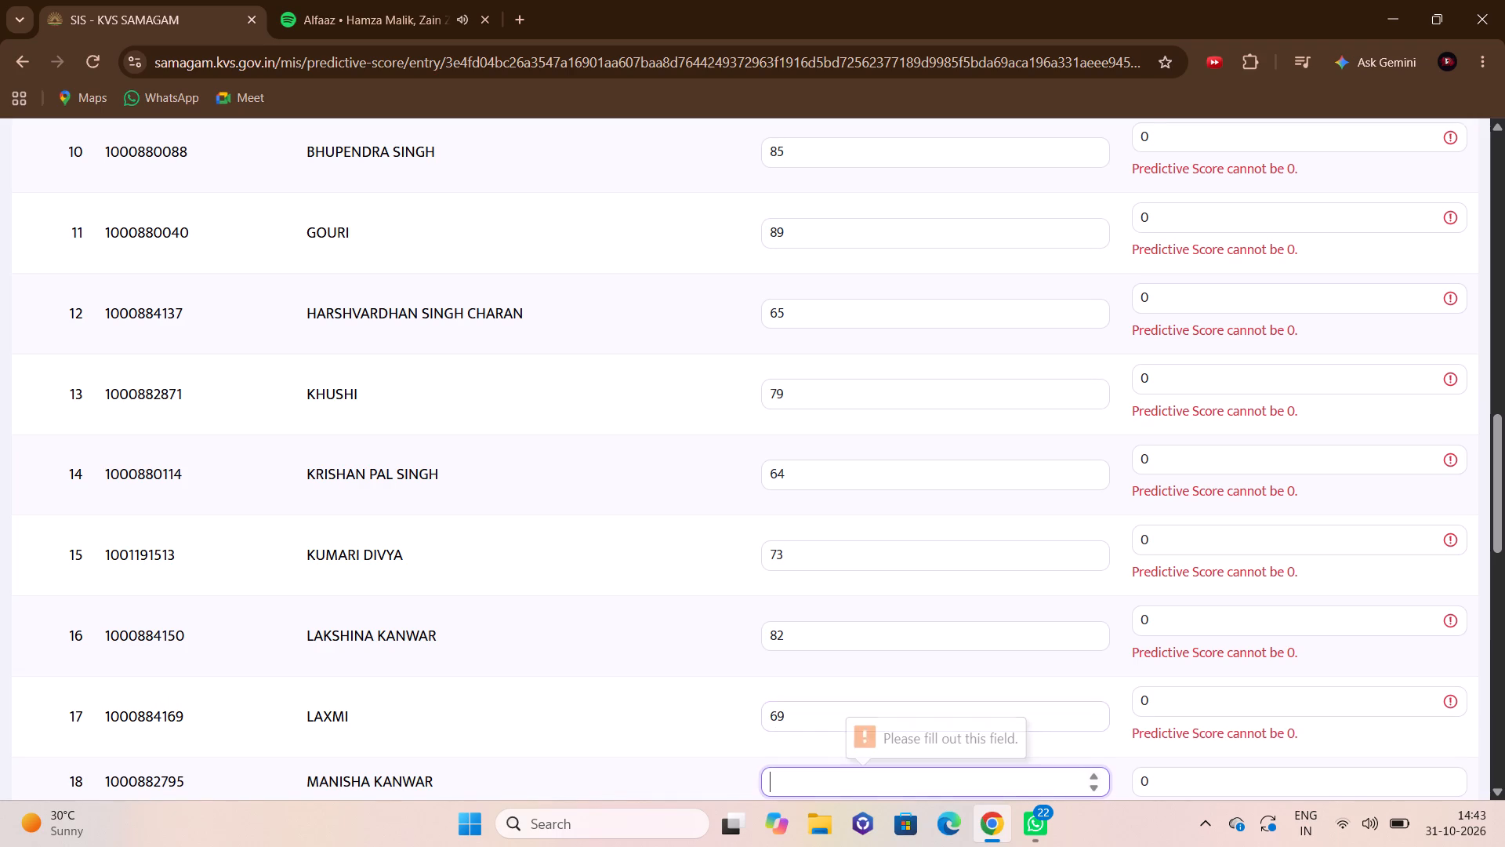
{"action": "type", "text": "76"}
{"action": "key", "text": "Return"}
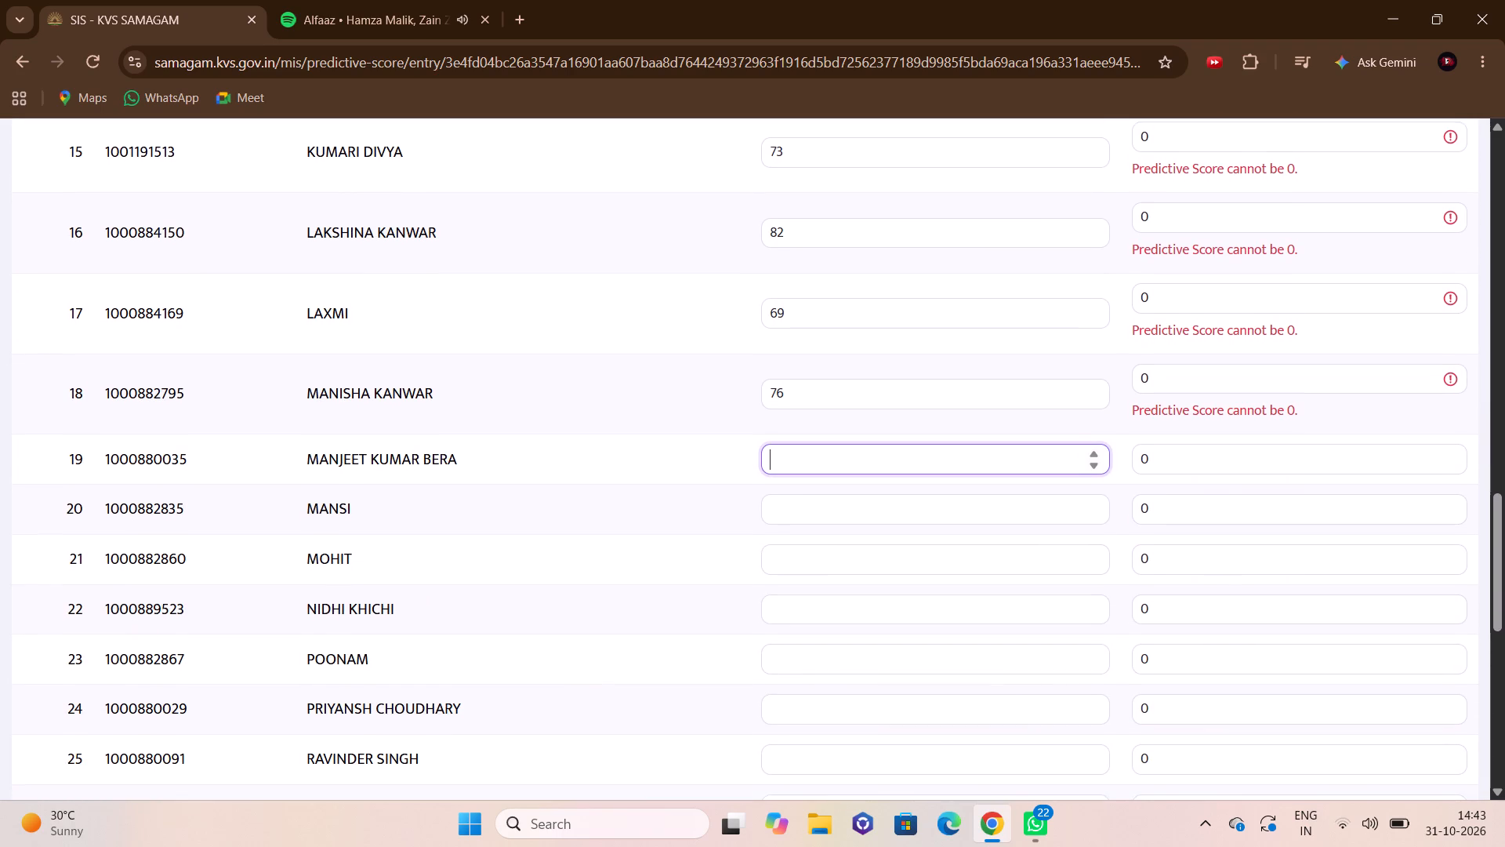
Enter previous year final results of 83, 84, 69, 79 and 89 for the students in rows 19 to 23.
{"action": "type", "text": "83"}
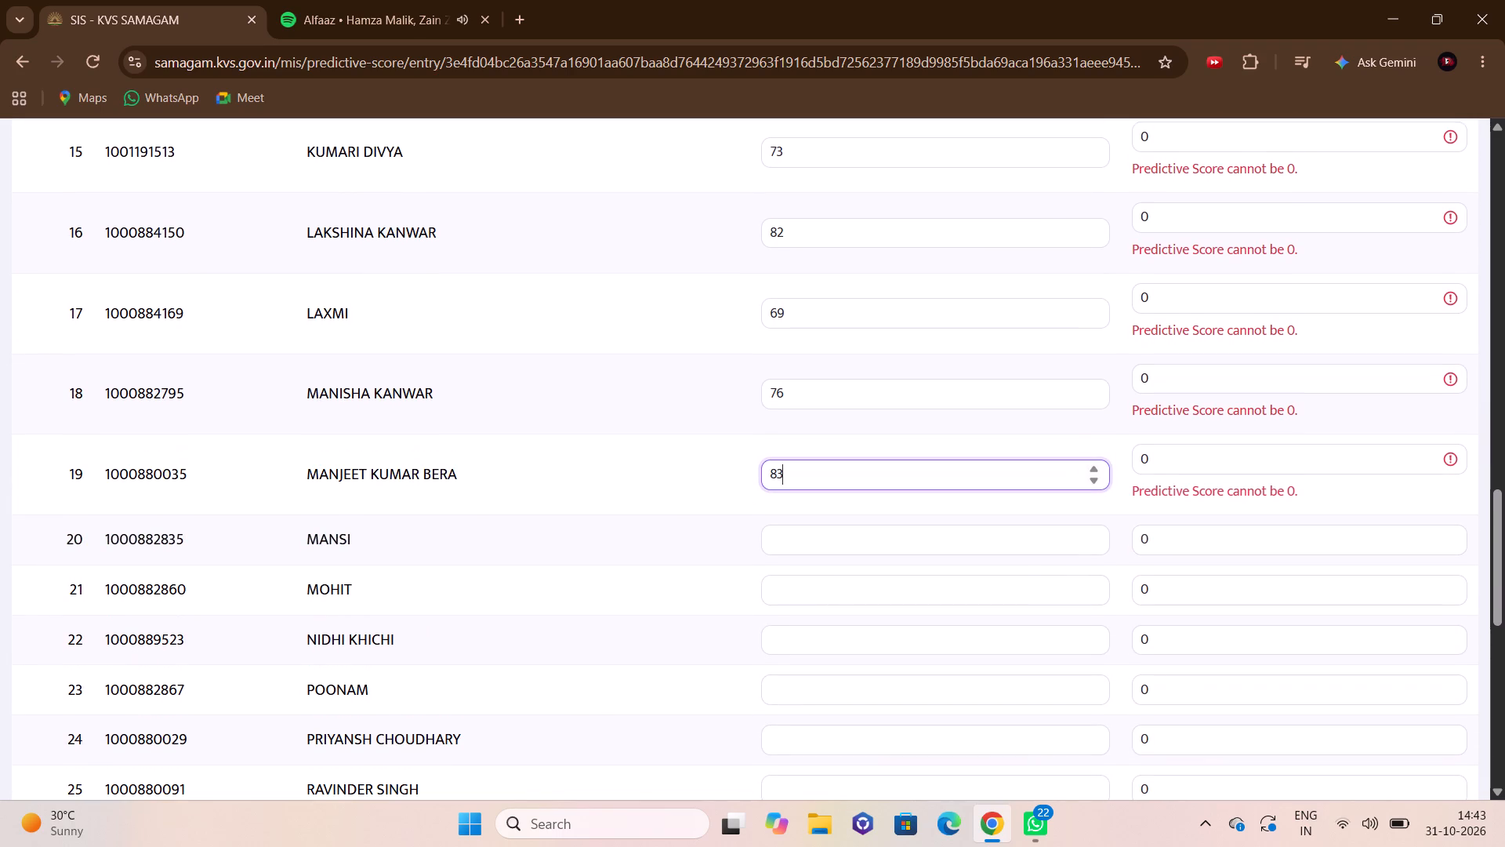
{"action": "key", "text": "Return"}
{"action": "type", "text": "84"}
{"action": "key", "text": "Return"}
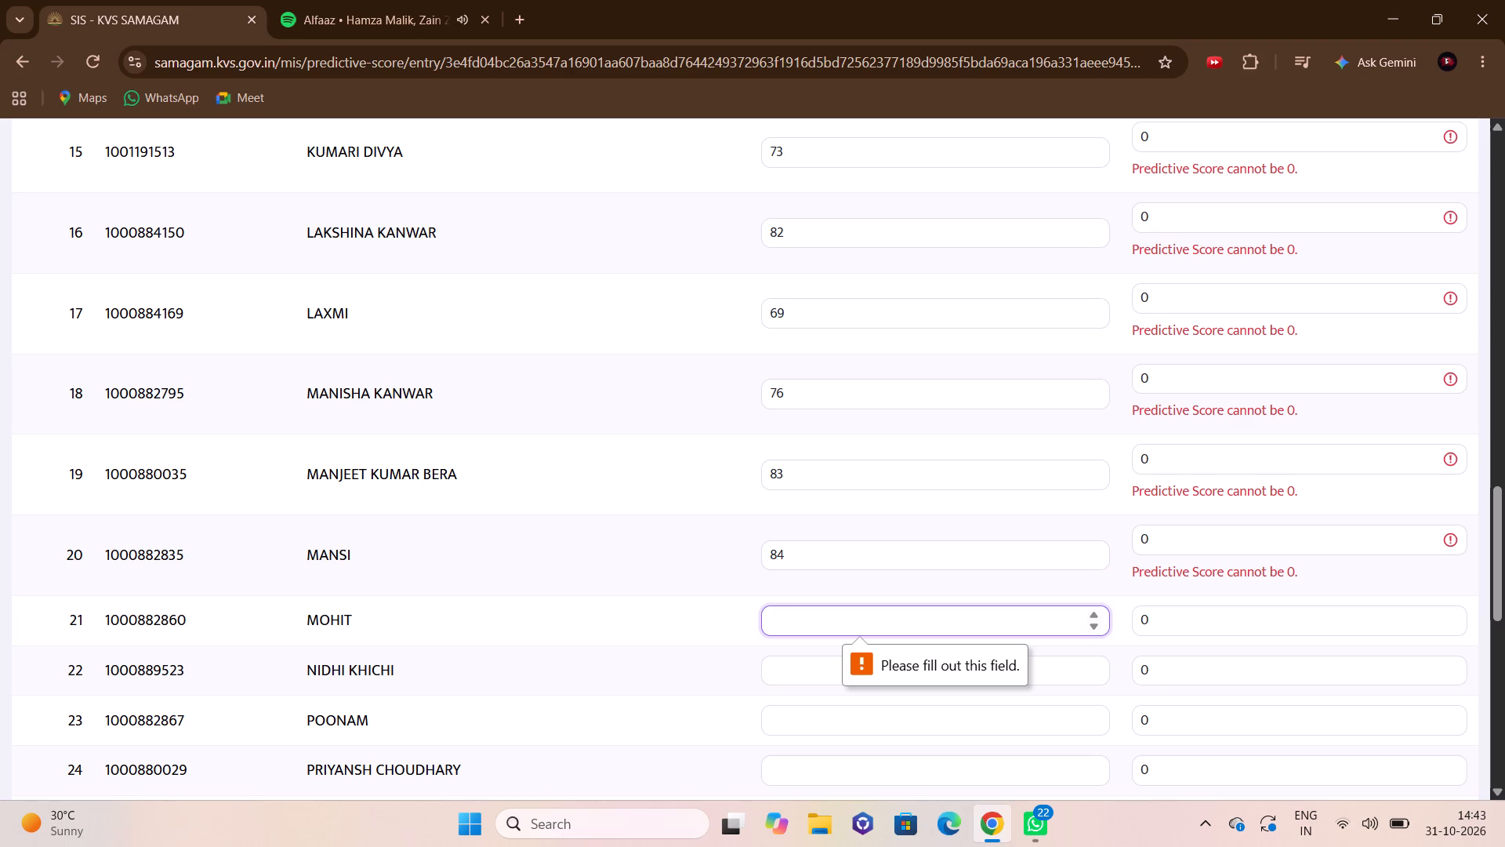
{"action": "type", "text": "69"}
{"action": "key", "text": "Return"}
{"action": "type", "text": "79"}
{"action": "key", "text": "Return"}
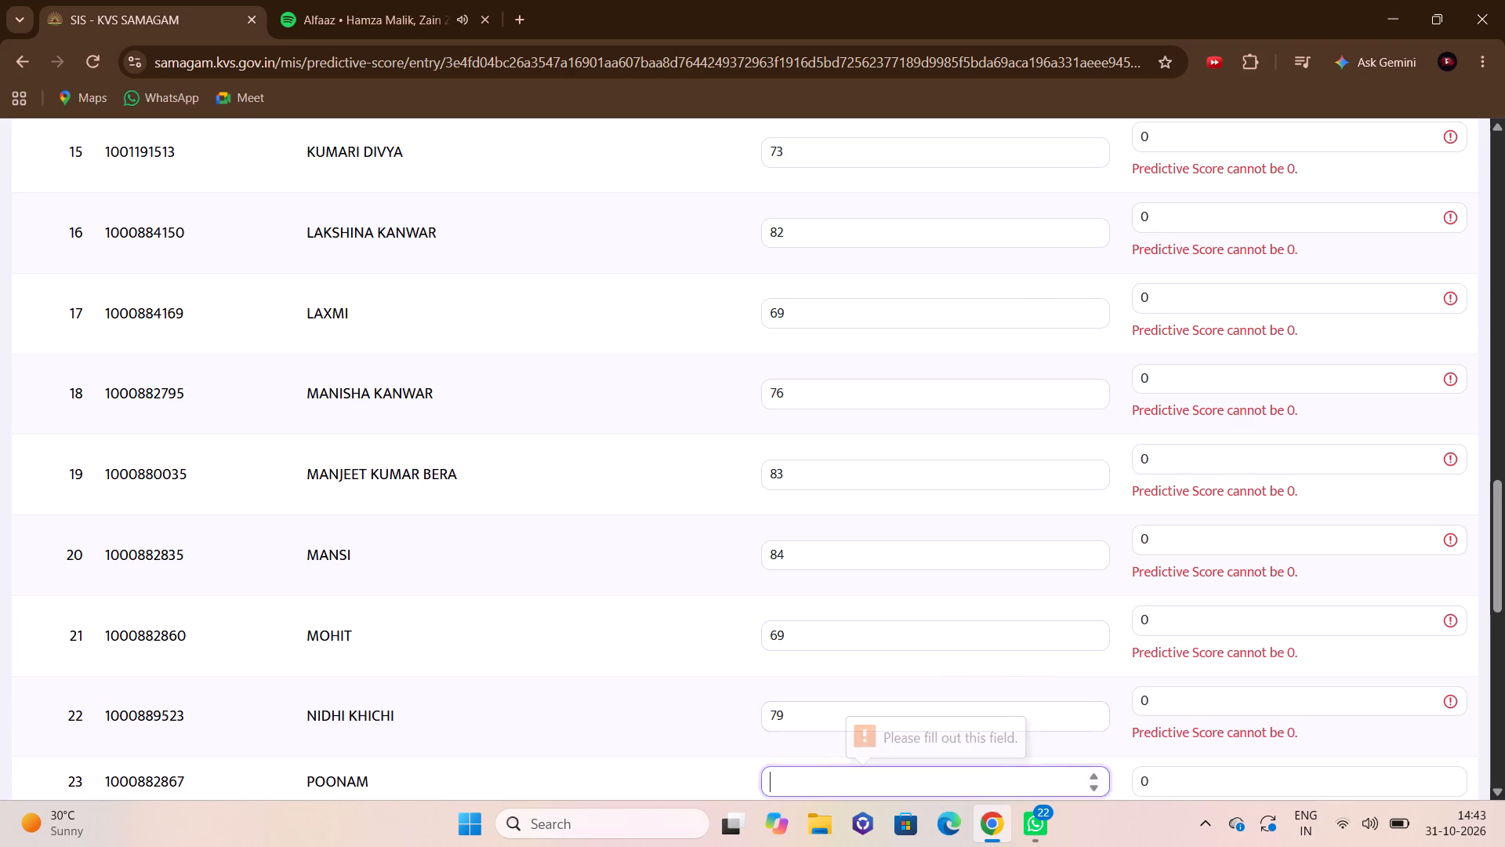
{"action": "type", "text": "89"}
{"action": "key", "text": "Return"}
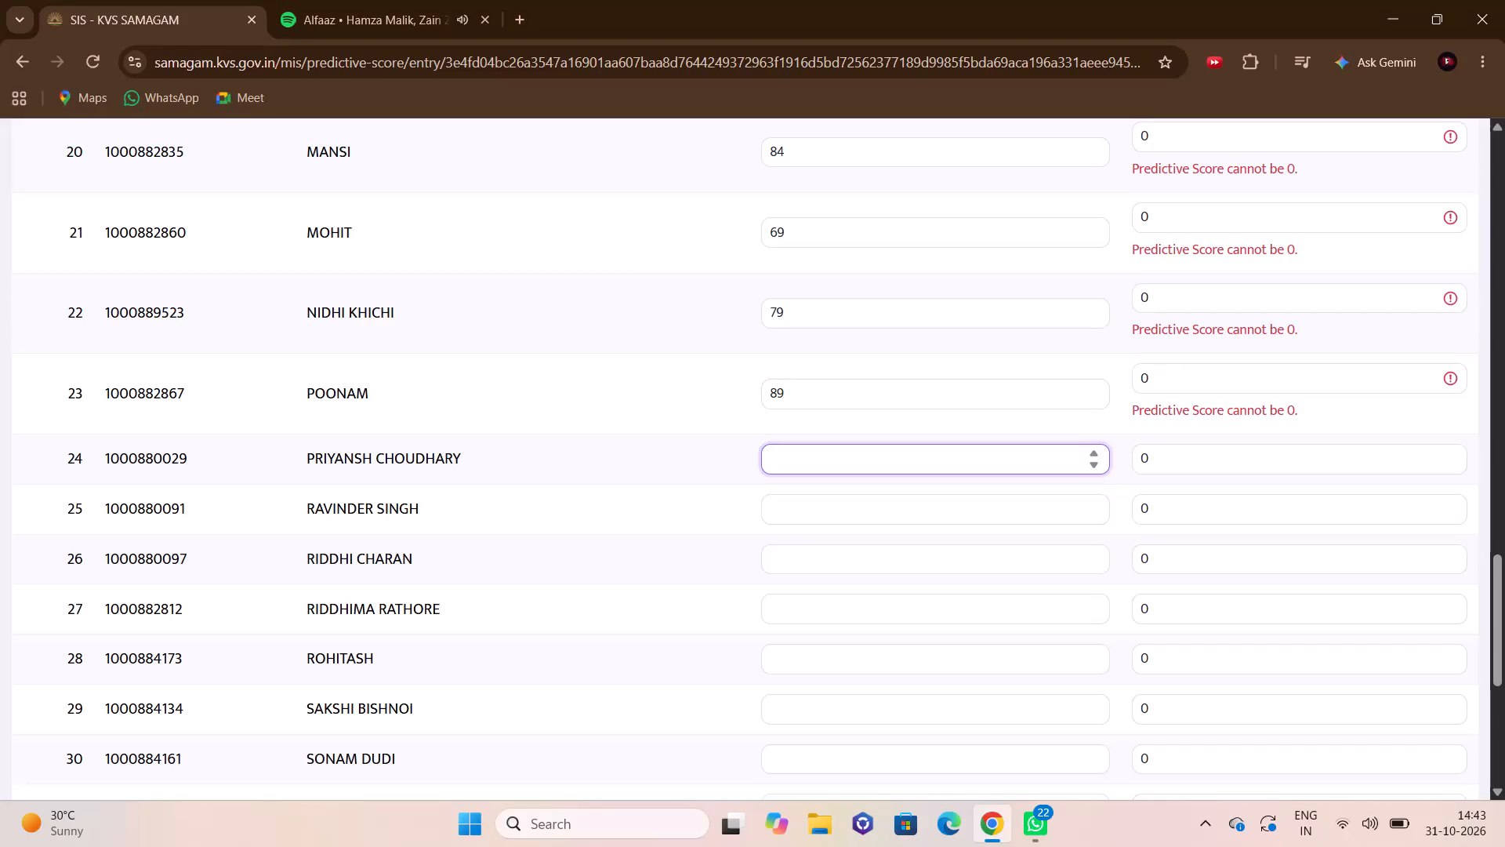
Enter previous year final results of 67, 77, 87 and 66 for the students in rows 24 to 27.
{"action": "type", "text": "67"}
{"action": "key", "text": "Return"}
{"action": "type", "text": "77"}
{"action": "key", "text": "Return"}
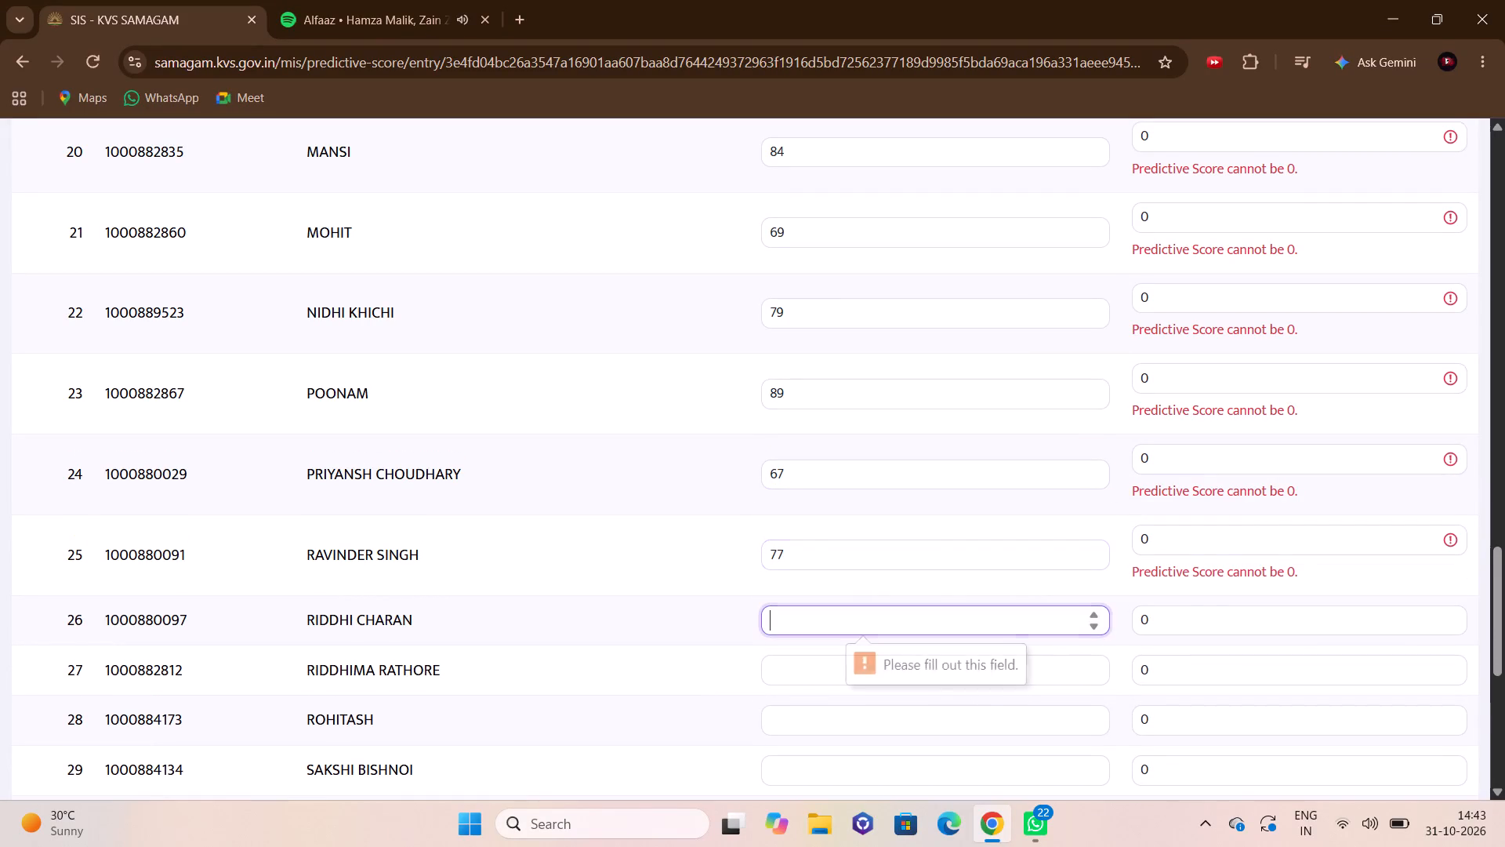
{"action": "type", "text": "87\\"}
{"action": "key", "text": "Return"}
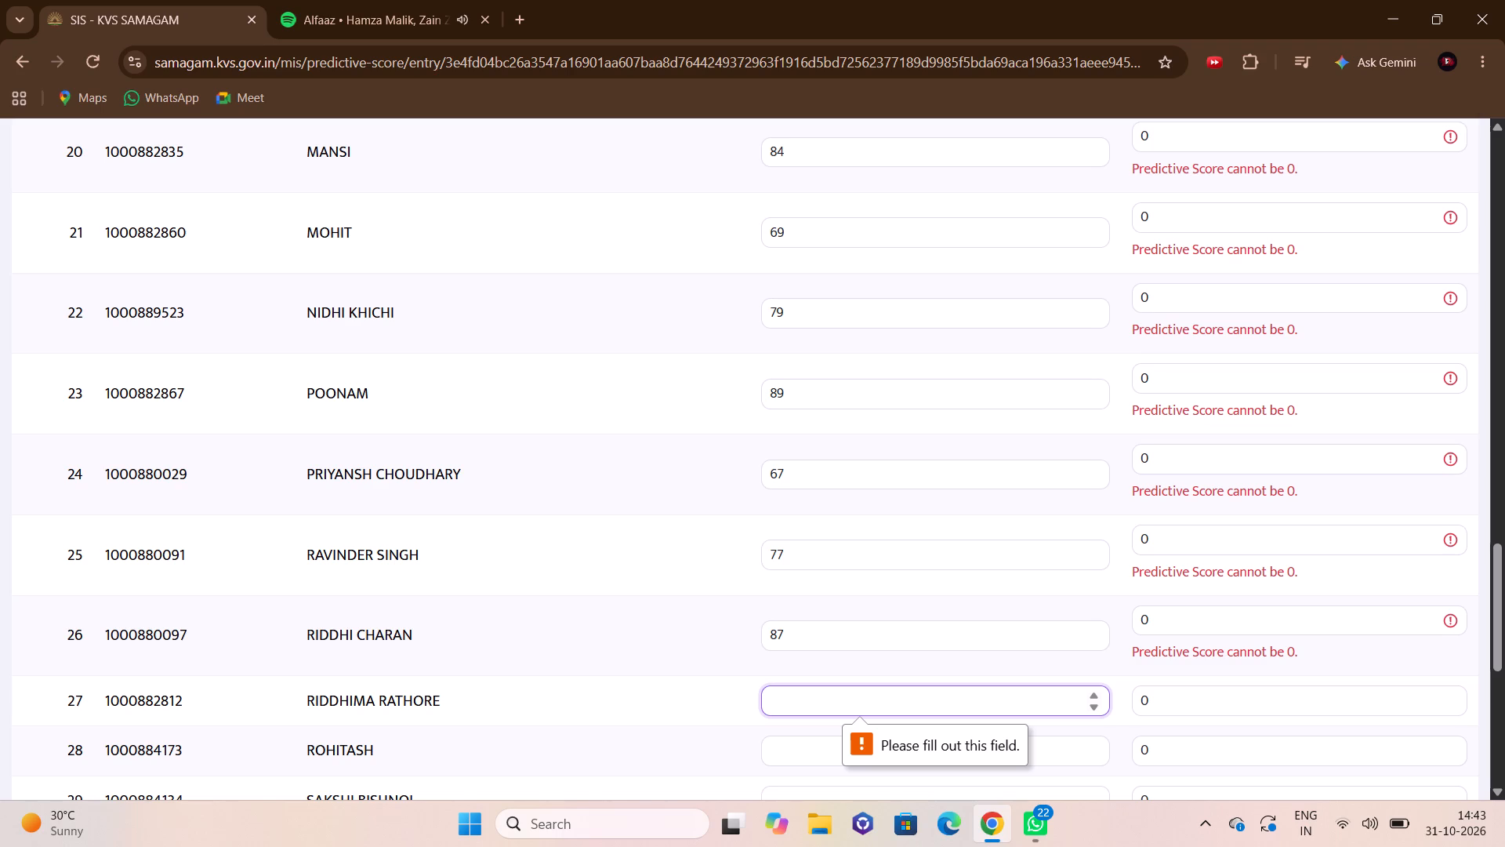
{"action": "key", "text": "6"}
{"action": "key", "text": "6"}
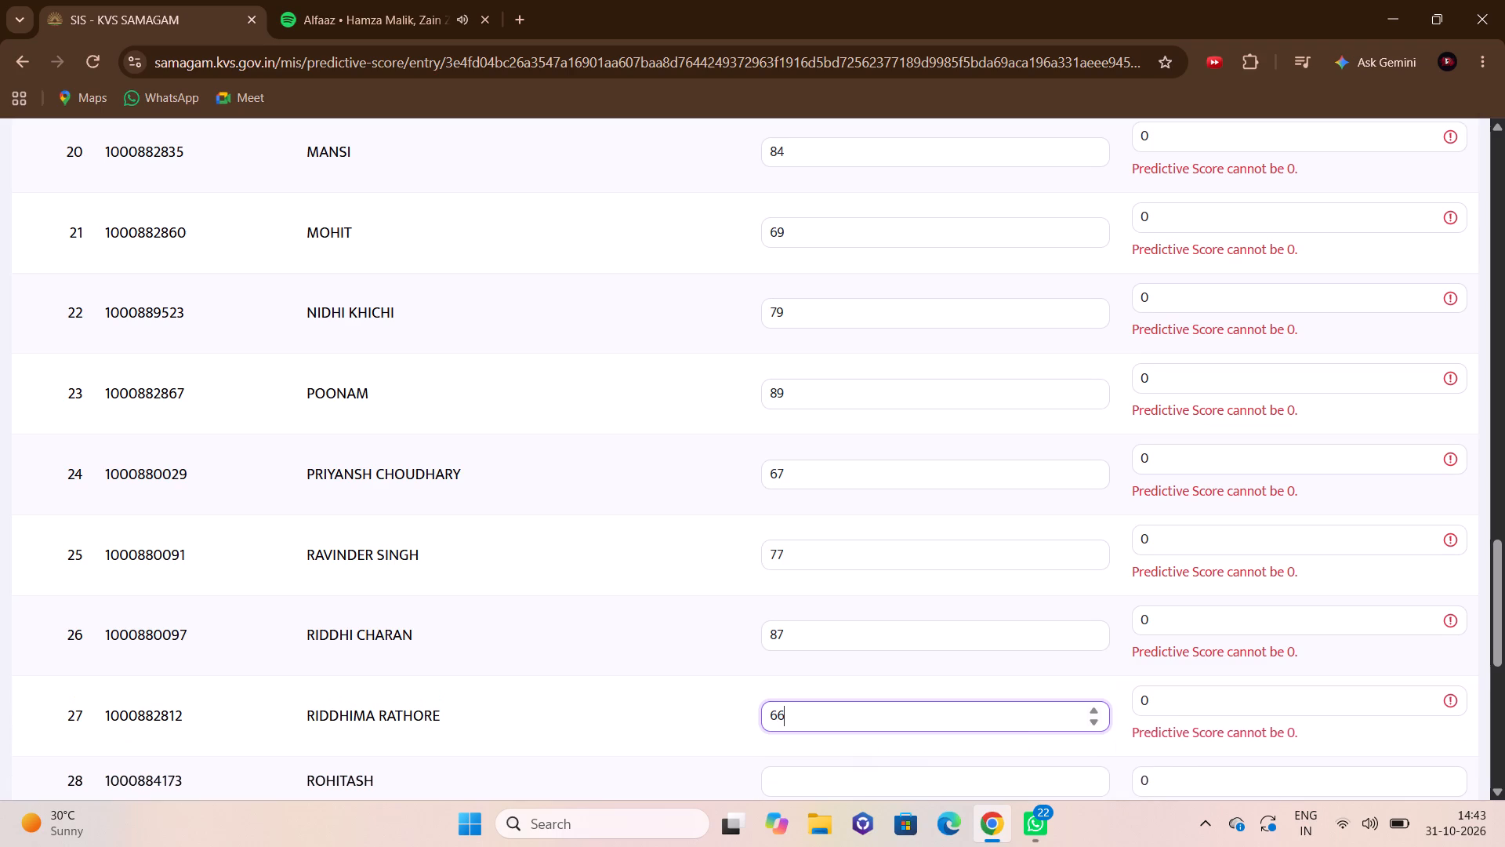
{"action": "key", "text": "Return"}
Enter previous year final results of 76, 86, 65, 75 and 85 for the students in rows 28 to 32.
{"action": "type", "text": "76"}
{"action": "key", "text": "Return"}
{"action": "type", "text": "86"}
{"action": "key", "text": "Return"}
{"action": "type", "text": "65"}
{"action": "key", "text": "Return"}
{"action": "type", "text": "75"}
{"action": "key", "text": "Return"}
{"action": "type", "text": "85"}
{"action": "key", "text": "Return"}
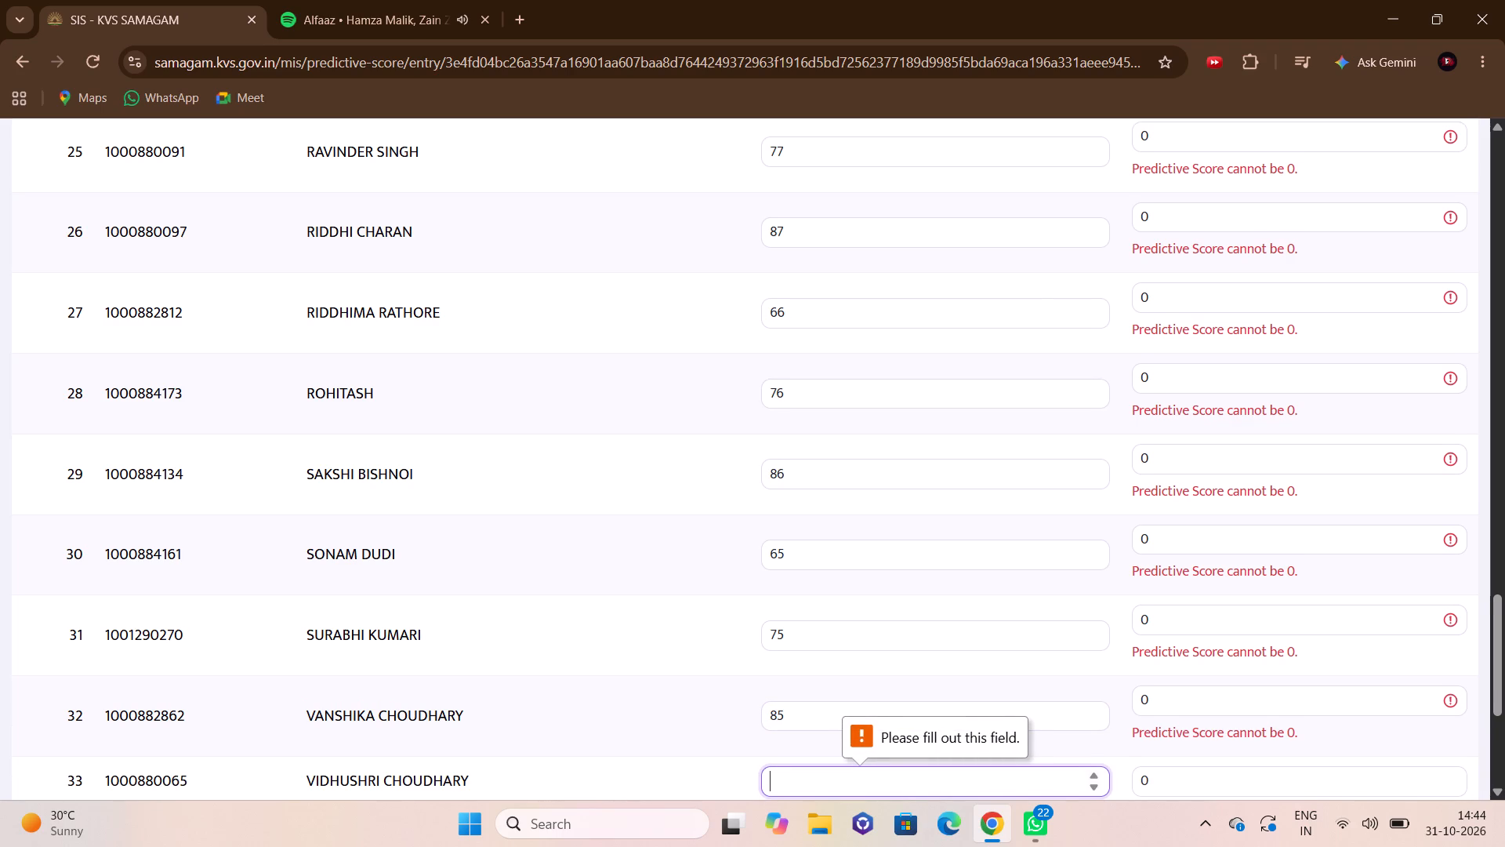
Enter previous year final results of 64, 74, 84, 63 and 73 for the students in rows 33 to 37.
{"action": "key", "text": "6"}
{"action": "key", "text": "4"}
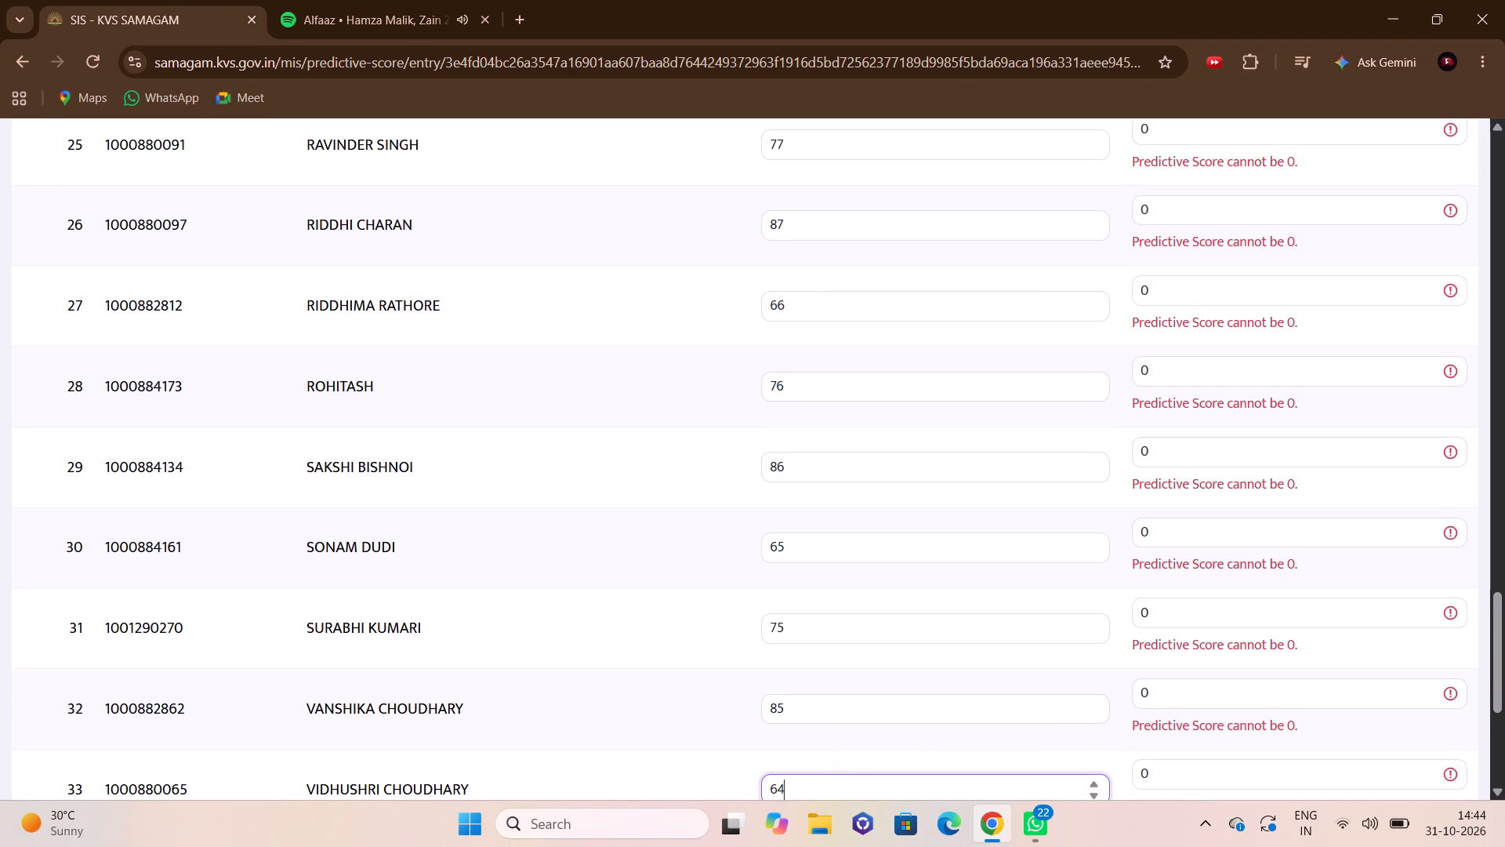
{"action": "key", "text": "Return"}
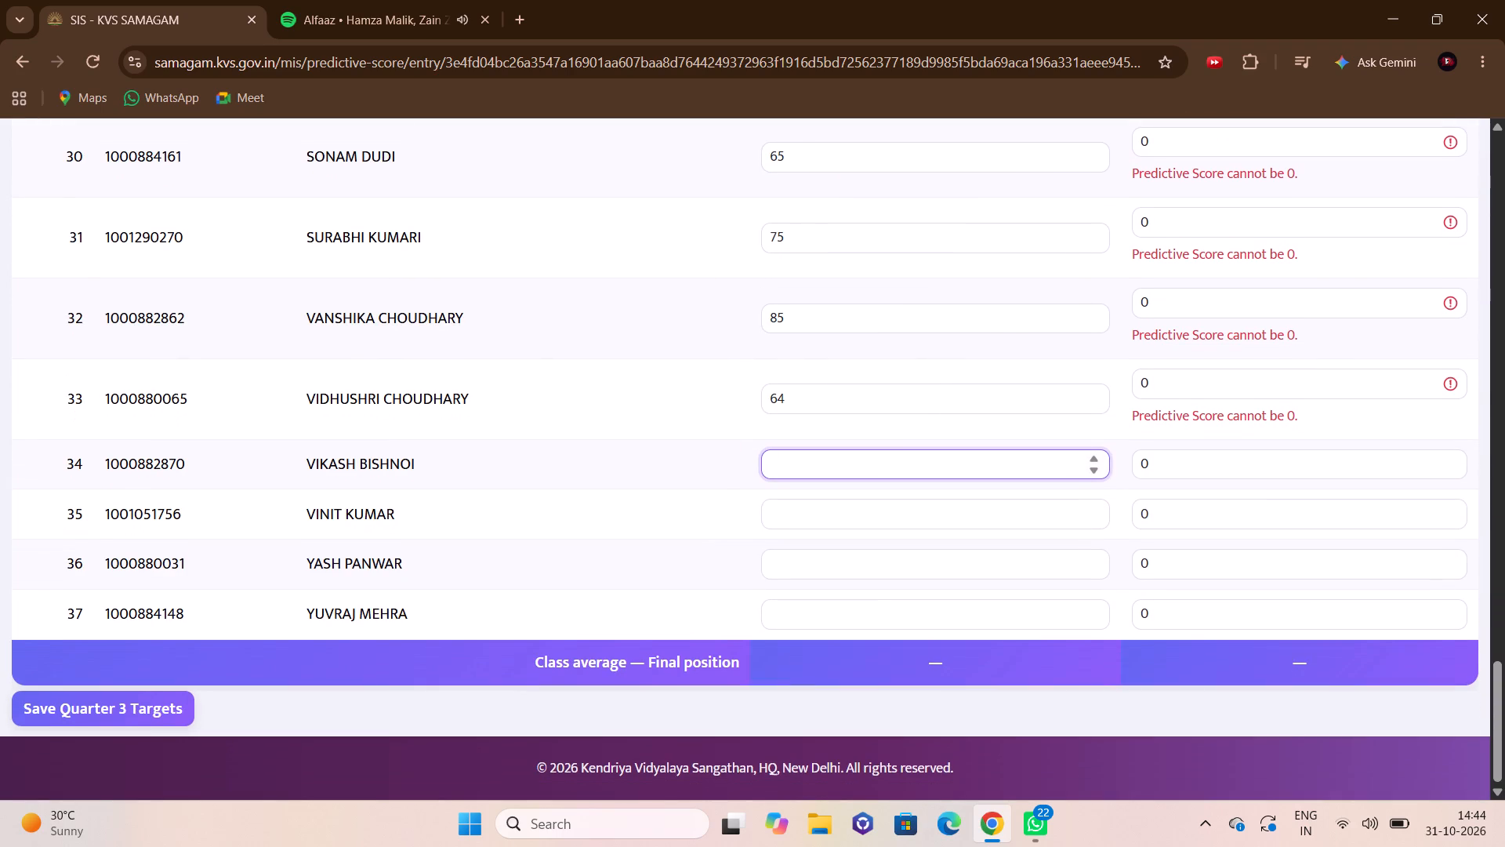
{"action": "type", "text": "74"}
{"action": "key", "text": "Return"}
{"action": "type", "text": "84"}
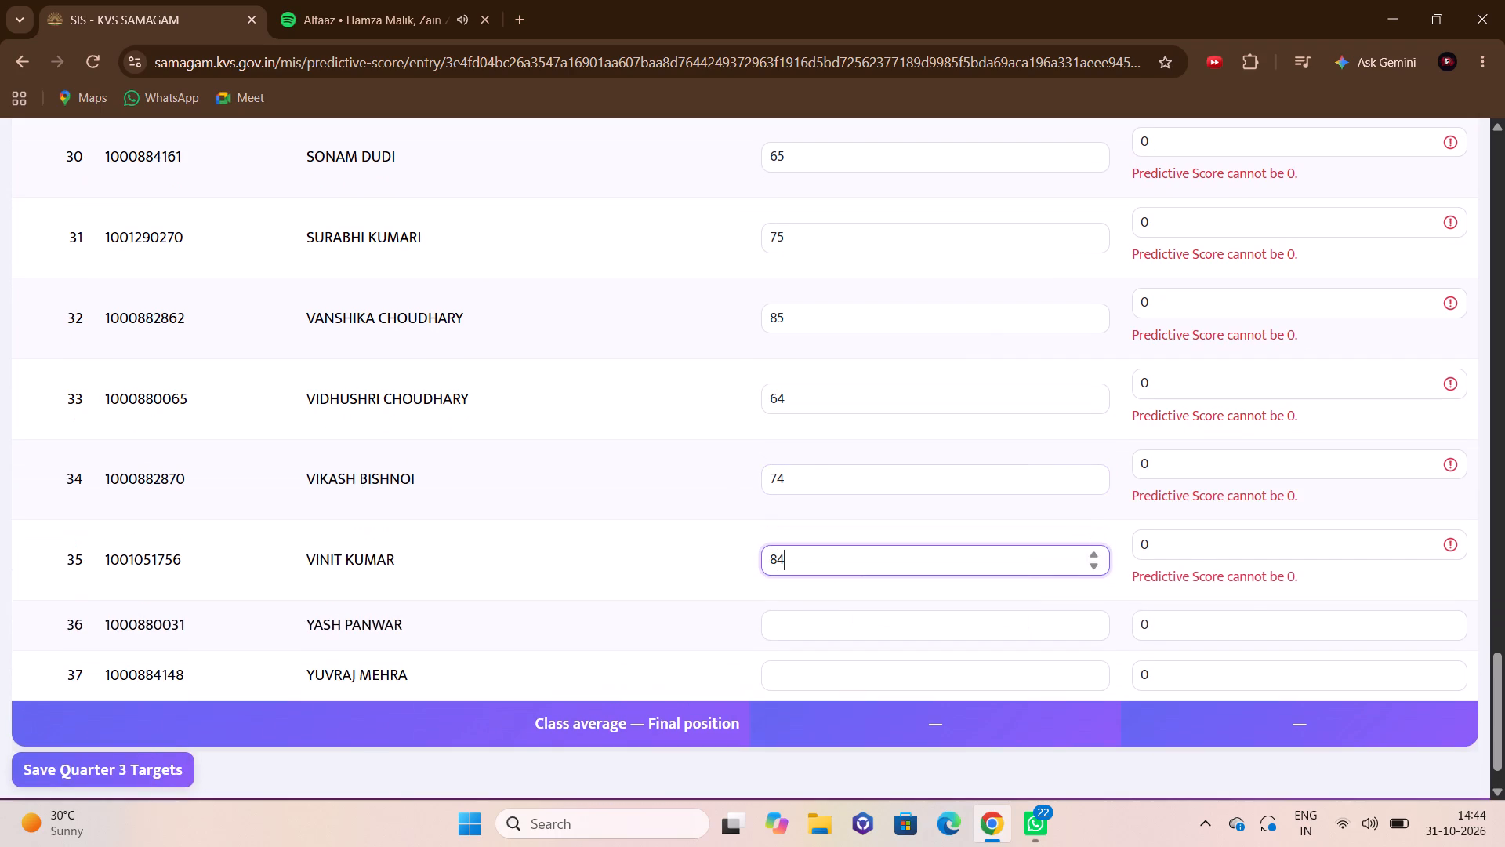
{"action": "key", "text": "Return"}
{"action": "type", "text": "63"}
{"action": "key", "text": "Return"}
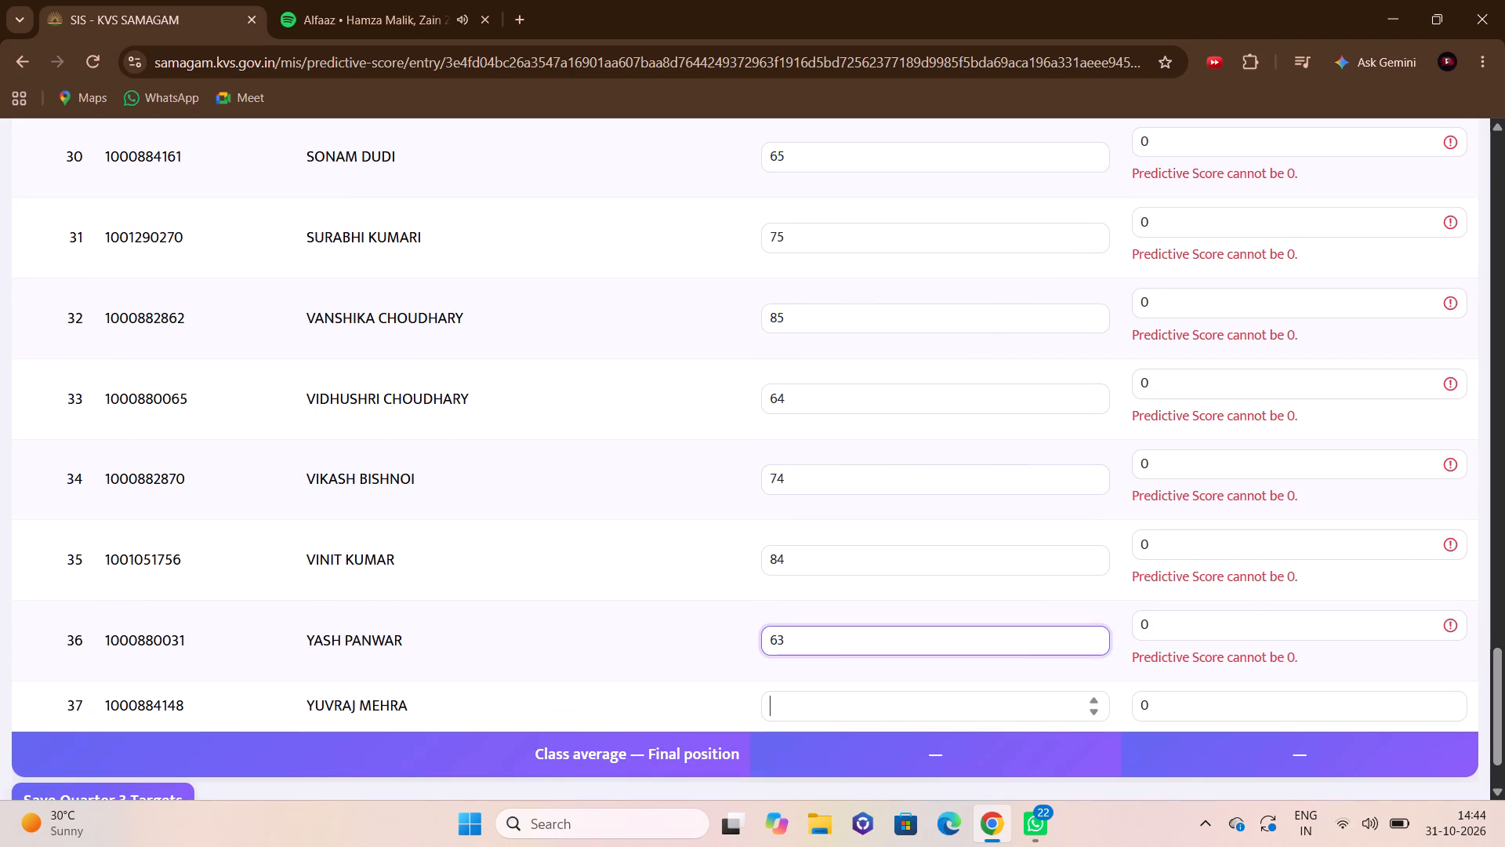
{"action": "type", "text": "73"}
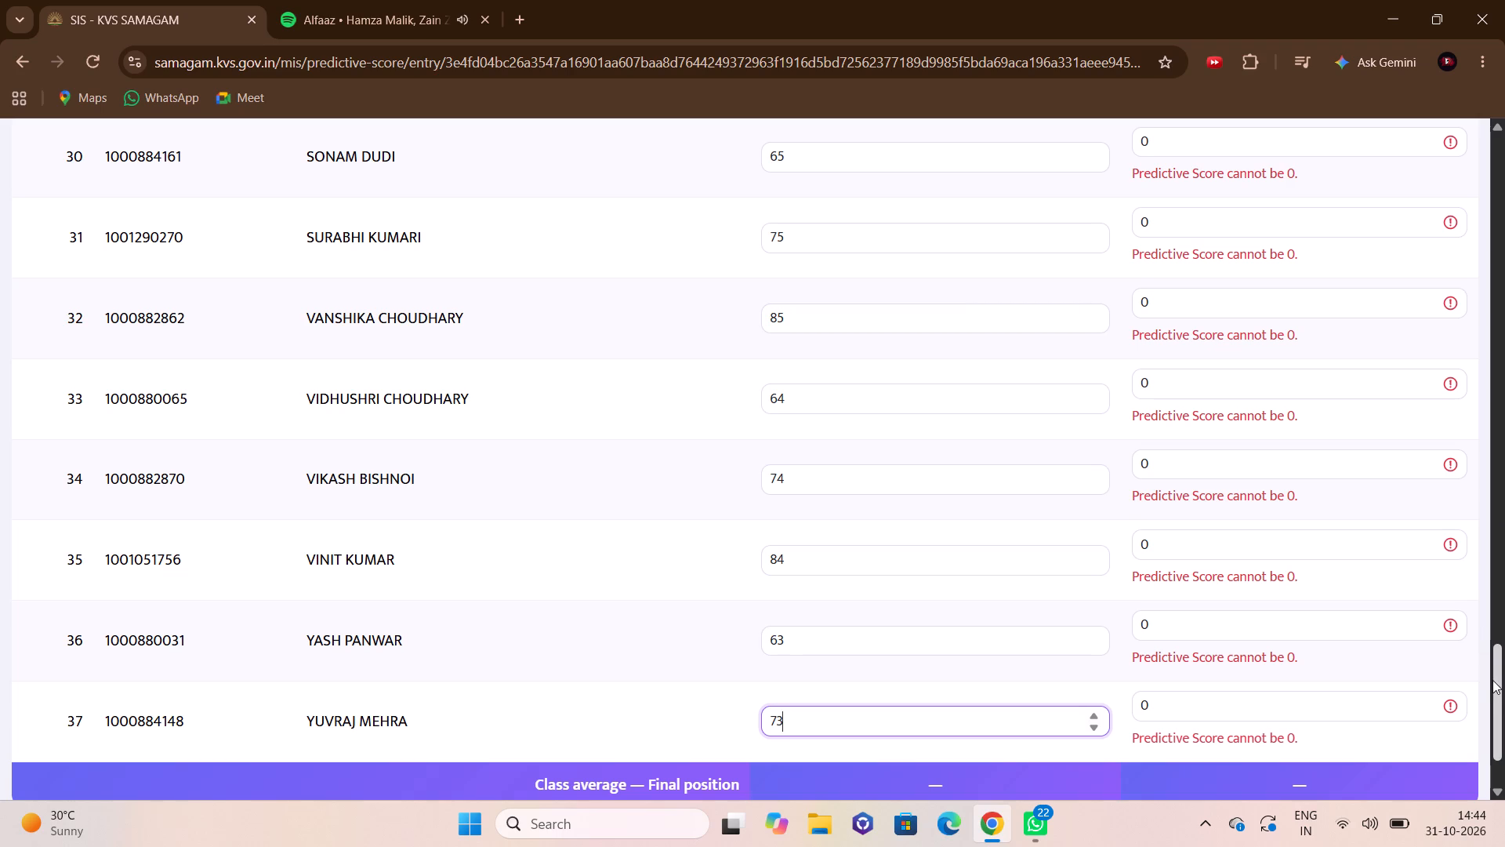
Go back to the first student and open the row 1 Quarter 3 target for editing.
{"action": "left_click_drag", "start_coordinate": [1492, 680], "coordinate": [1450, 515]}
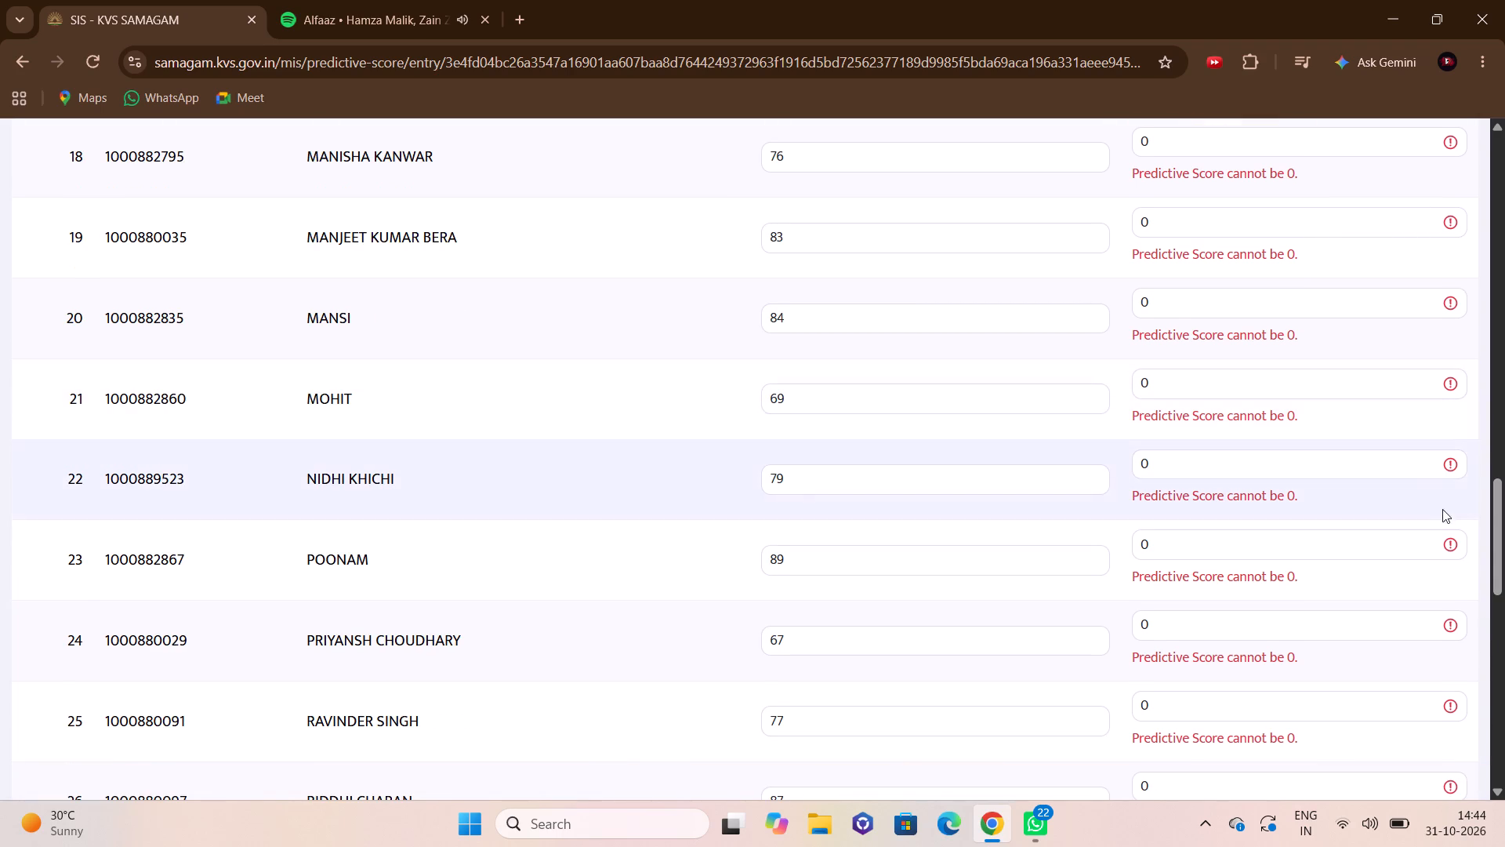
{"action": "left_click_drag", "start_coordinate": [1496, 540], "coordinate": [1492, 500]}
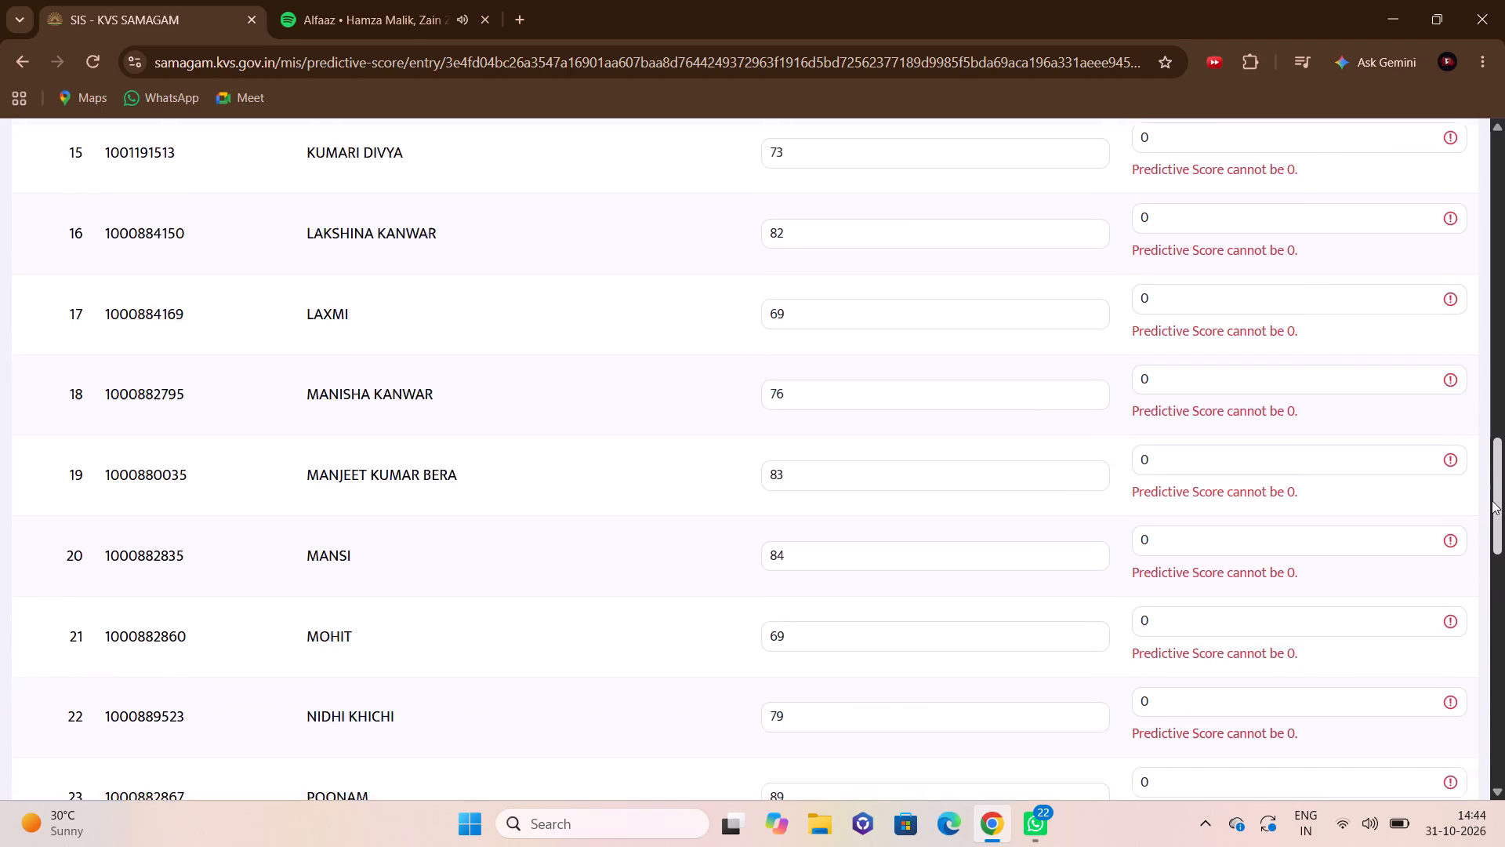
{"action": "left_click_drag", "start_coordinate": [1492, 500], "coordinate": [1485, 423]}
{"action": "left_click_drag", "start_coordinate": [1485, 427], "coordinate": [1485, 403]}
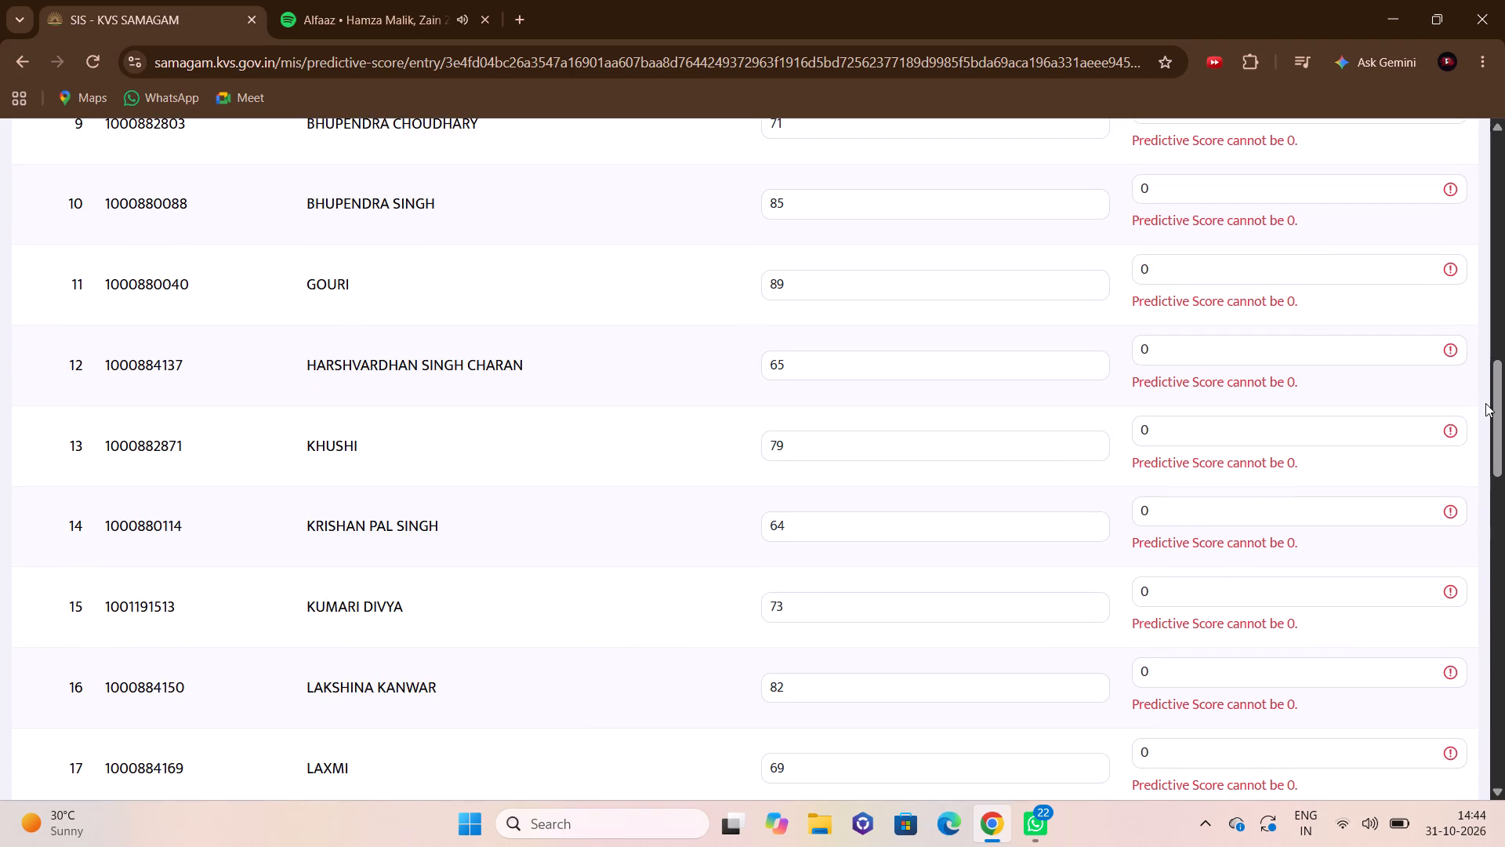
{"action": "left_click_drag", "start_coordinate": [1485, 403], "coordinate": [1487, 396]}
{"action": "left_click_drag", "start_coordinate": [1494, 430], "coordinate": [1480, 287]}
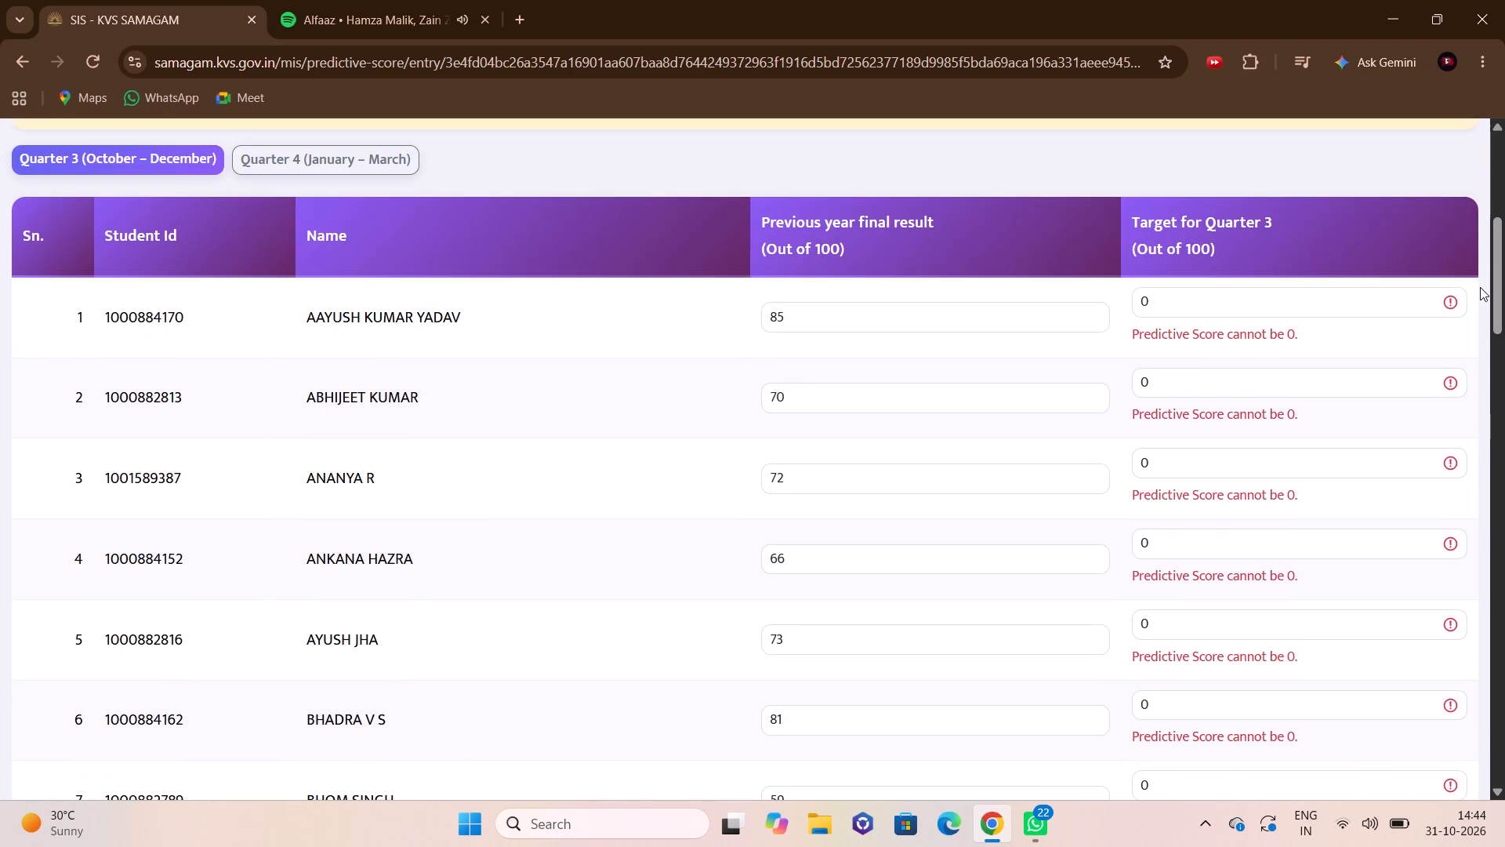
{"action": "left_click", "coordinate": [1207, 289]}
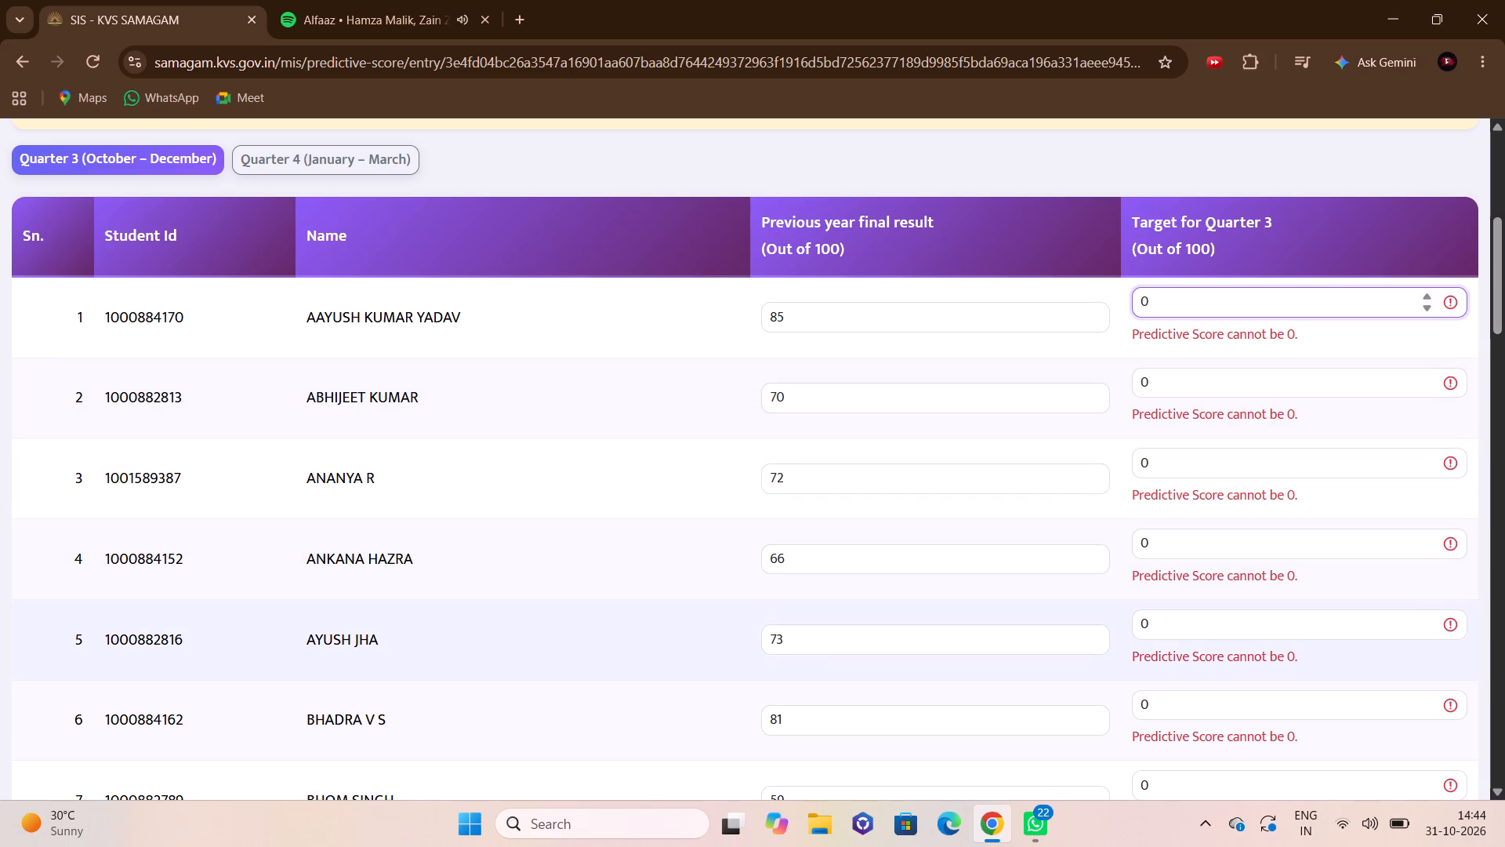
Raise the computer's system volume in the Windows quick settings.
{"action": "left_click", "coordinate": [1369, 816]}
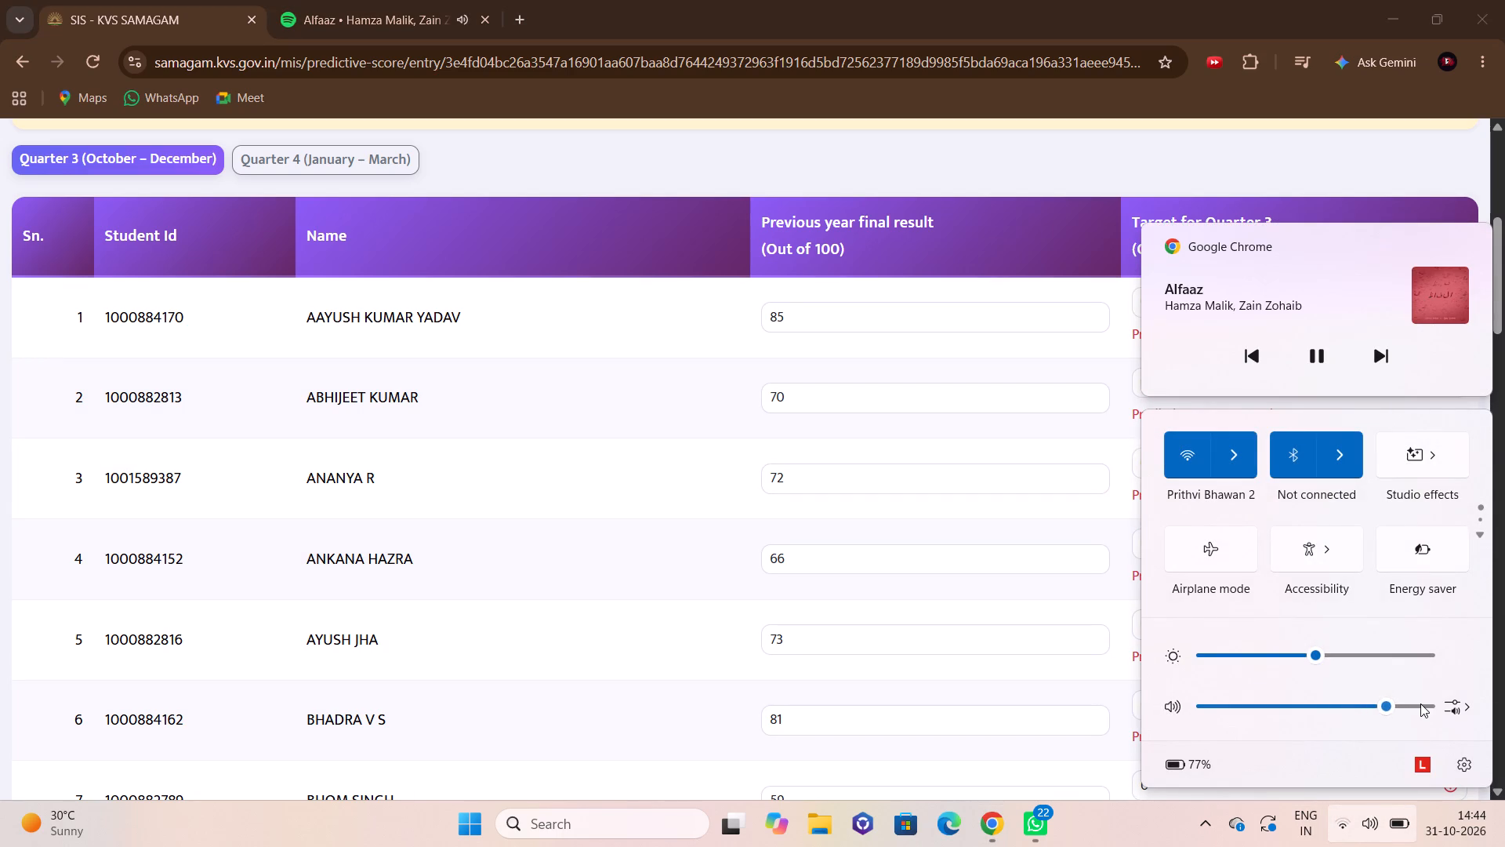
{"action": "left_click", "coordinate": [1420, 703]}
{"action": "left_click", "coordinate": [1373, 822]}
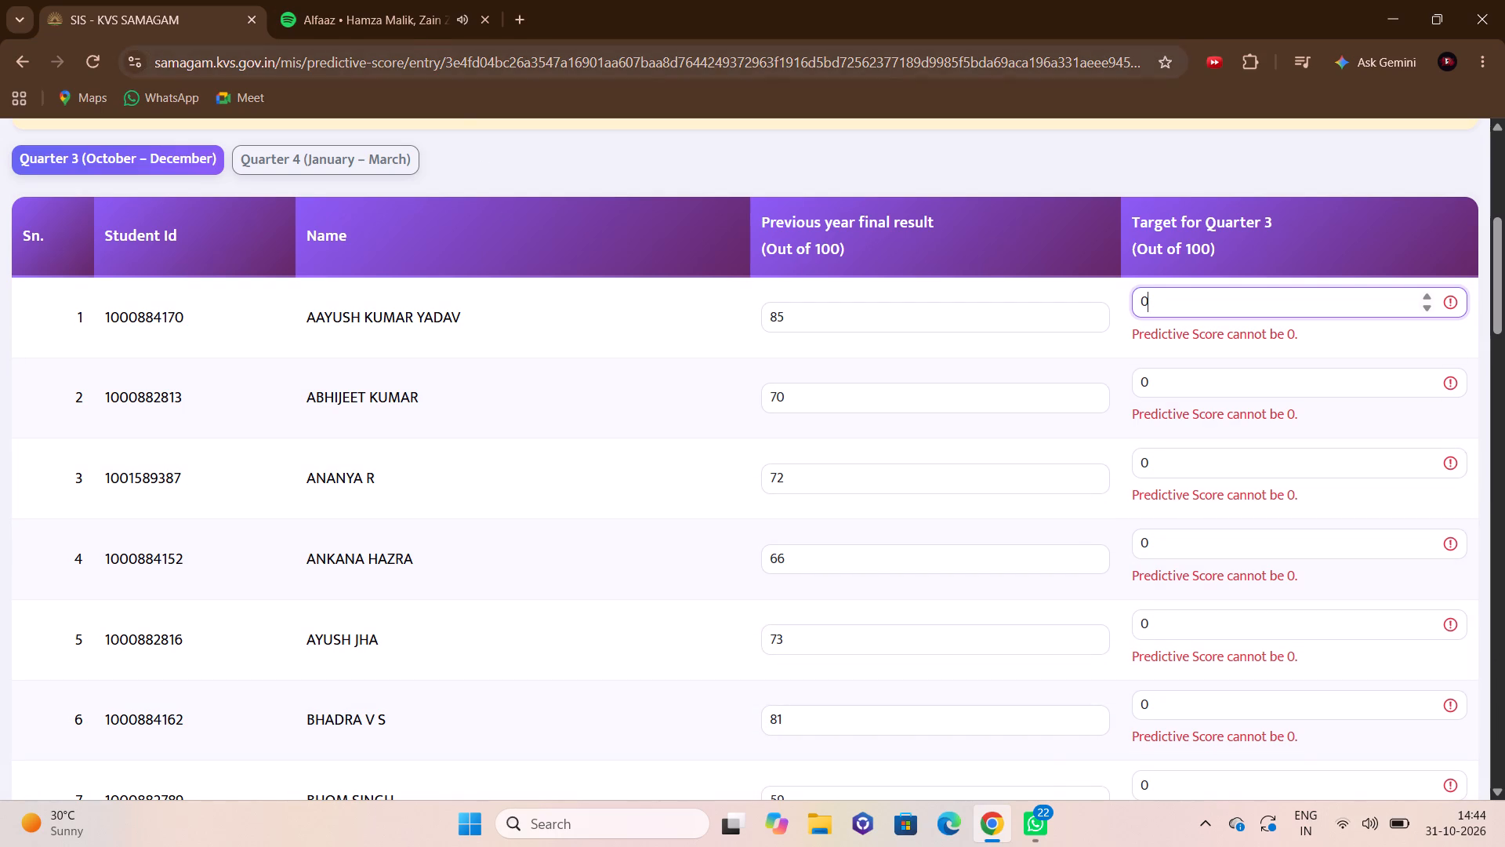
Switch to Spotify, raise the player's volume slightly and return to the KVS SAMAGAM score entry page.
{"action": "left_click", "coordinate": [395, 14]}
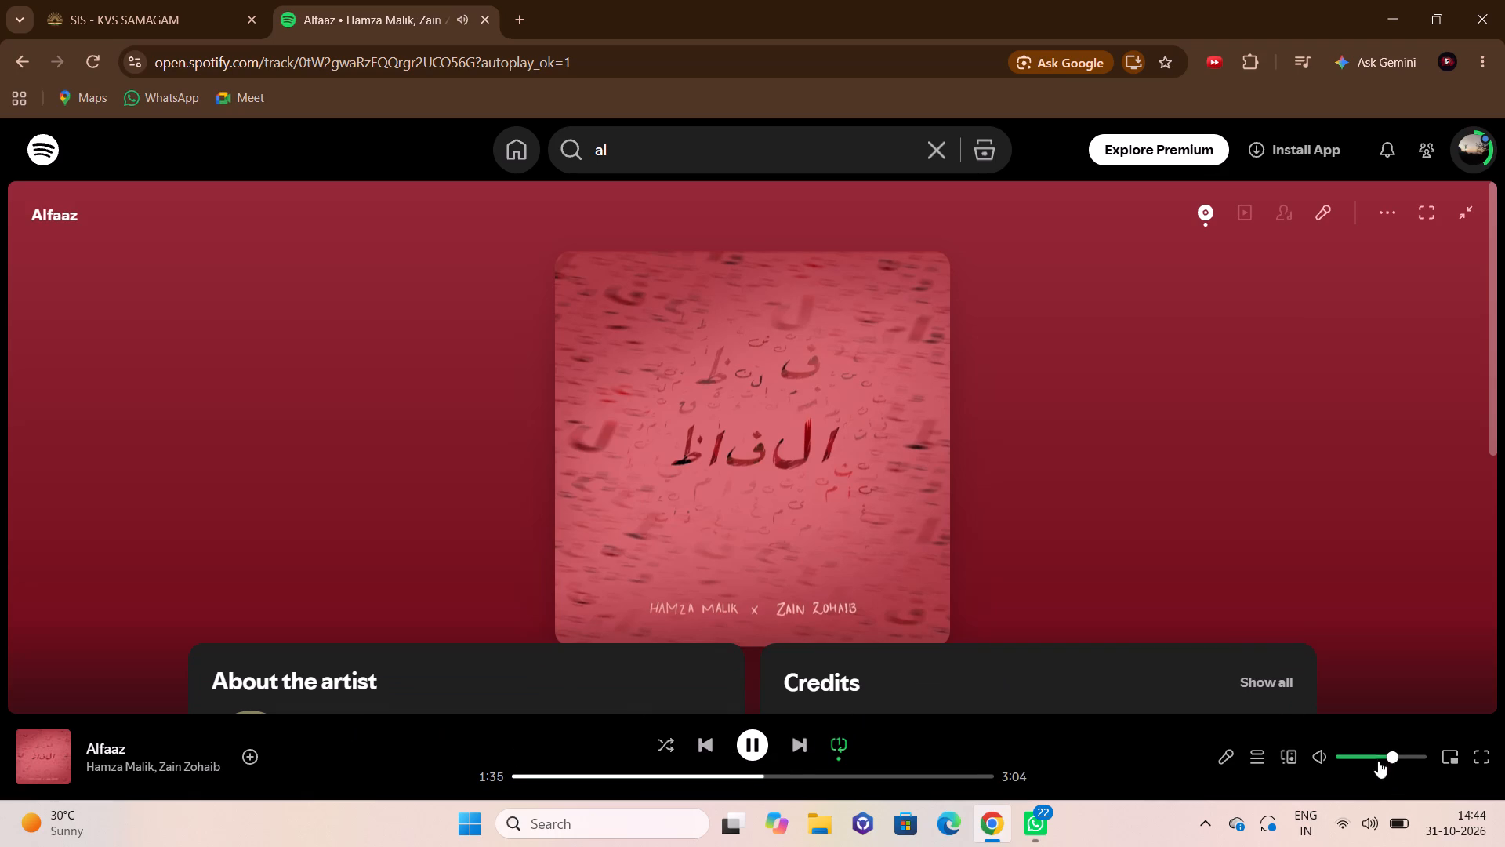
{"action": "left_click", "coordinate": [1399, 756]}
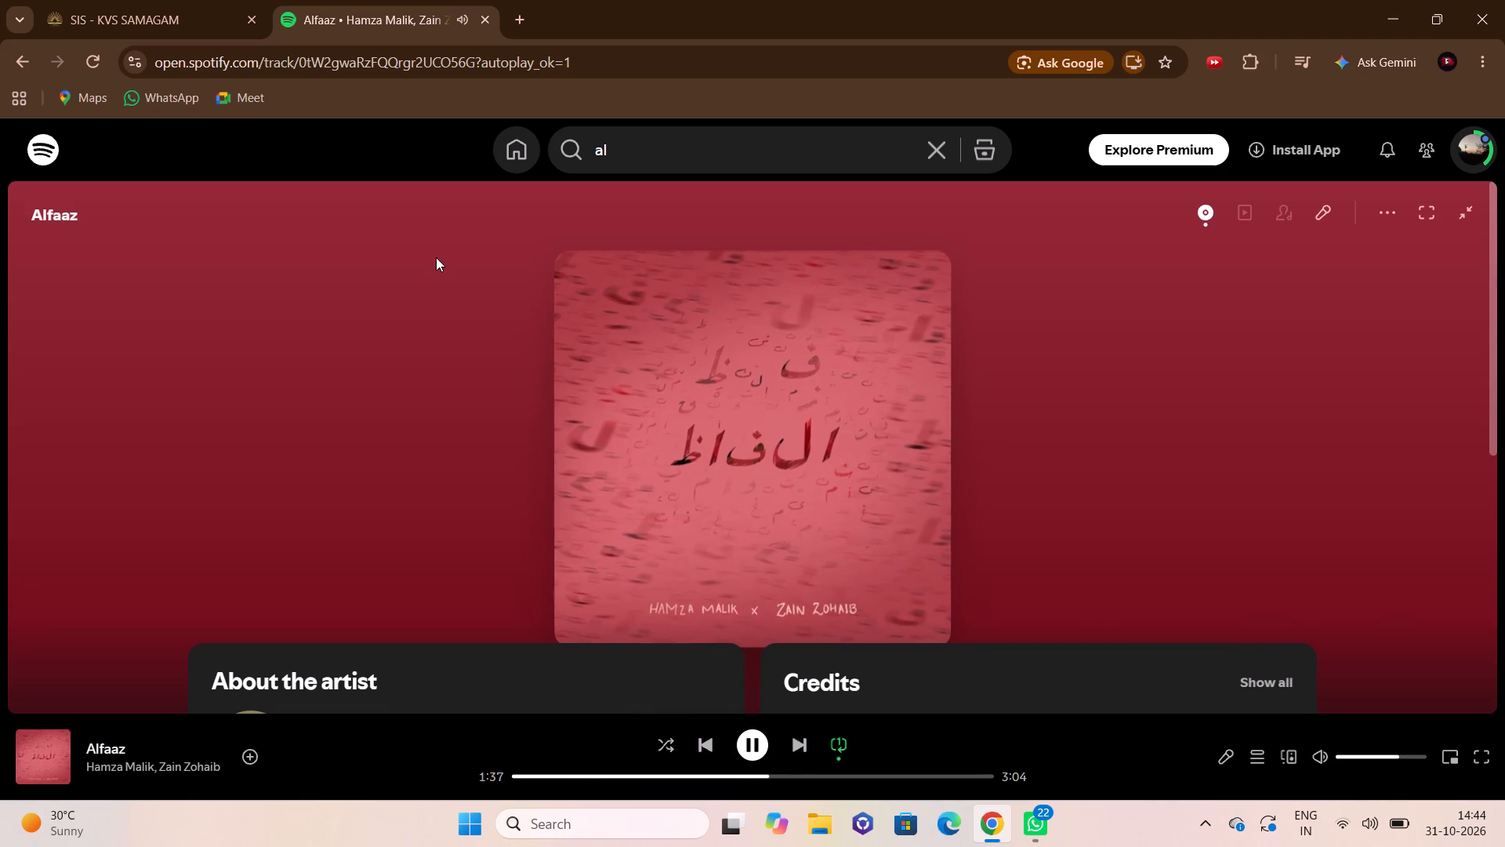
{"action": "left_click", "coordinate": [100, 0]}
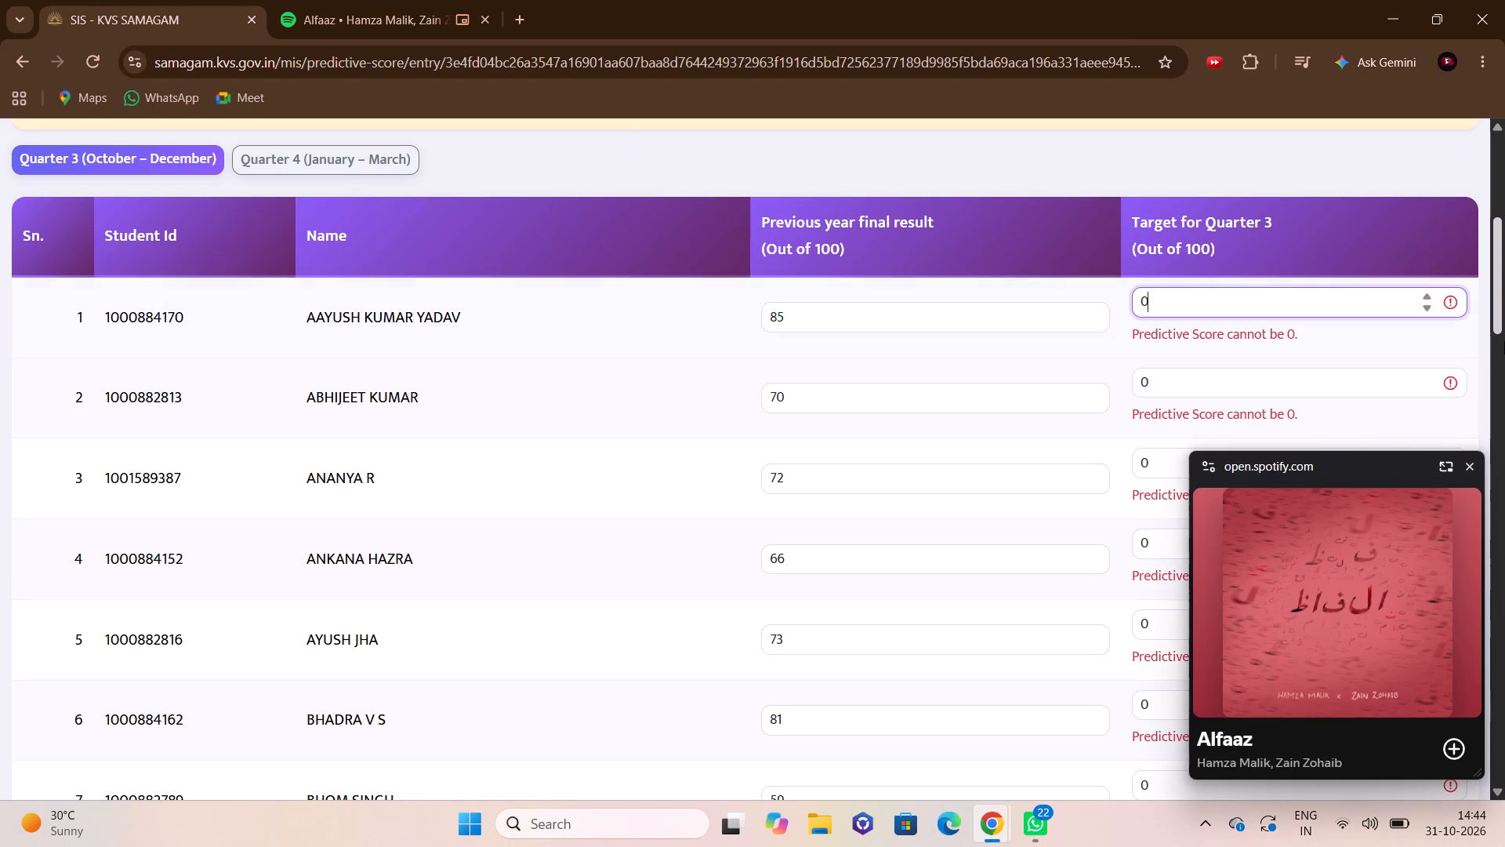
Close the floating Spotify mini player covering the score table.
{"action": "left_click", "coordinate": [1481, 462]}
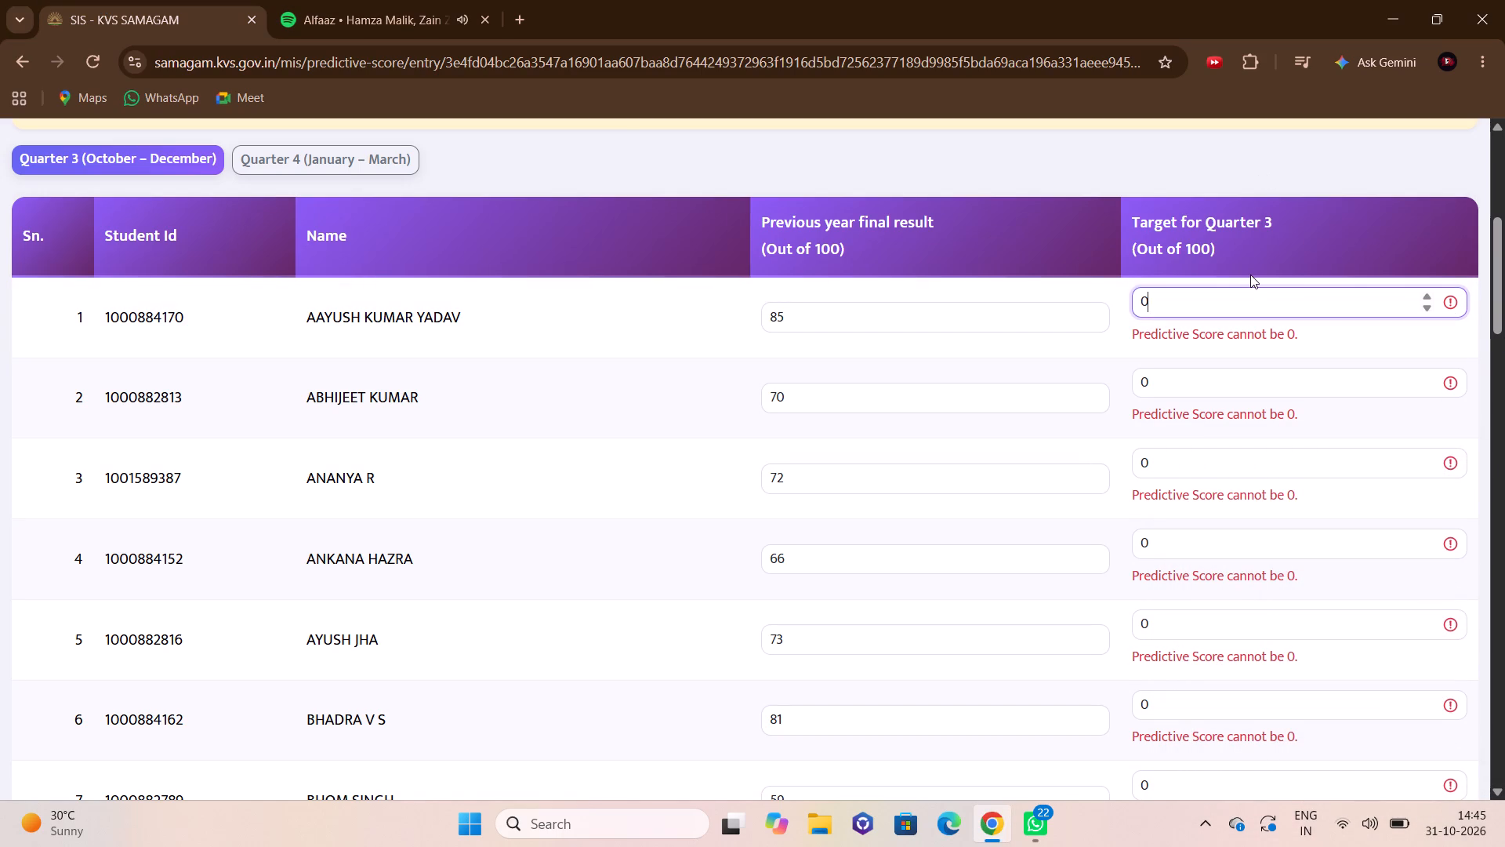
Enter Quarter 3 targets of 88, 73, 75 and 69 for the students in rows 1 to 4.
{"action": "key", "text": "BackSpace"}
{"action": "type", "text": "88"}
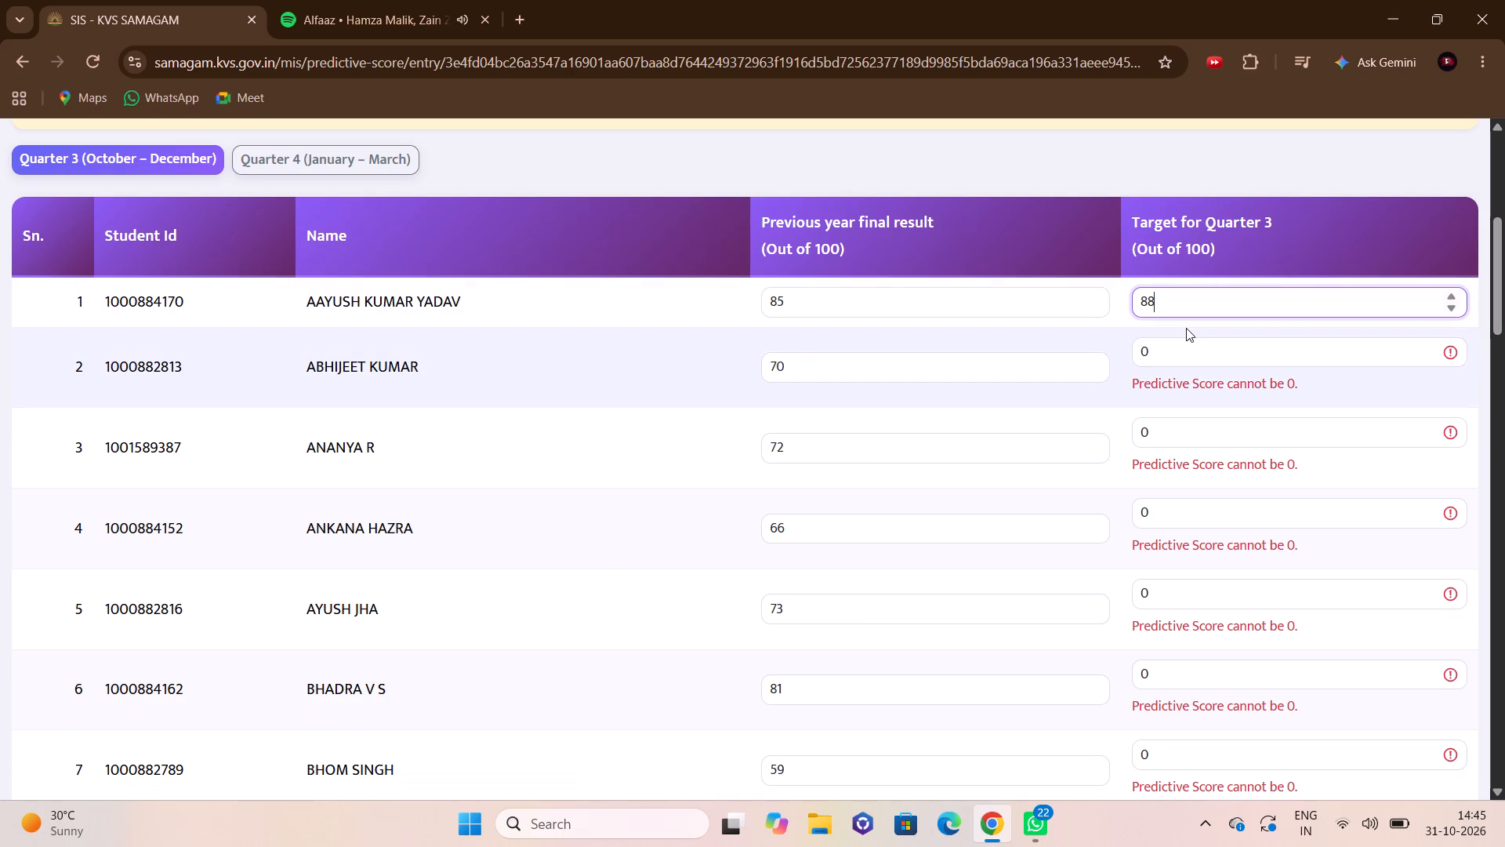
{"action": "left_click", "coordinate": [1173, 354]}
{"action": "key", "text": "BackSpace"}
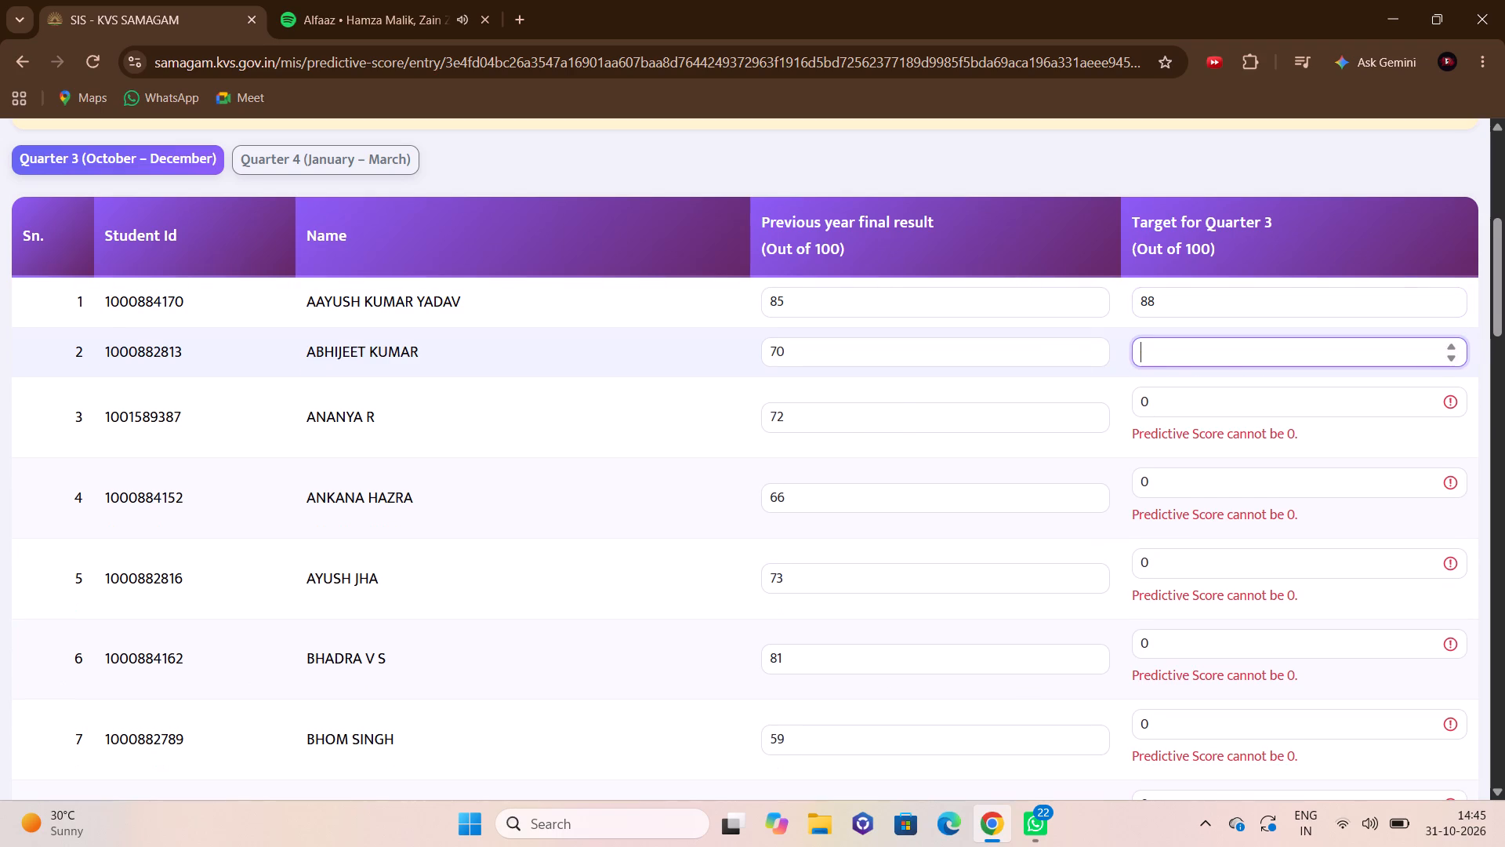
{"action": "type", "text": "73"}
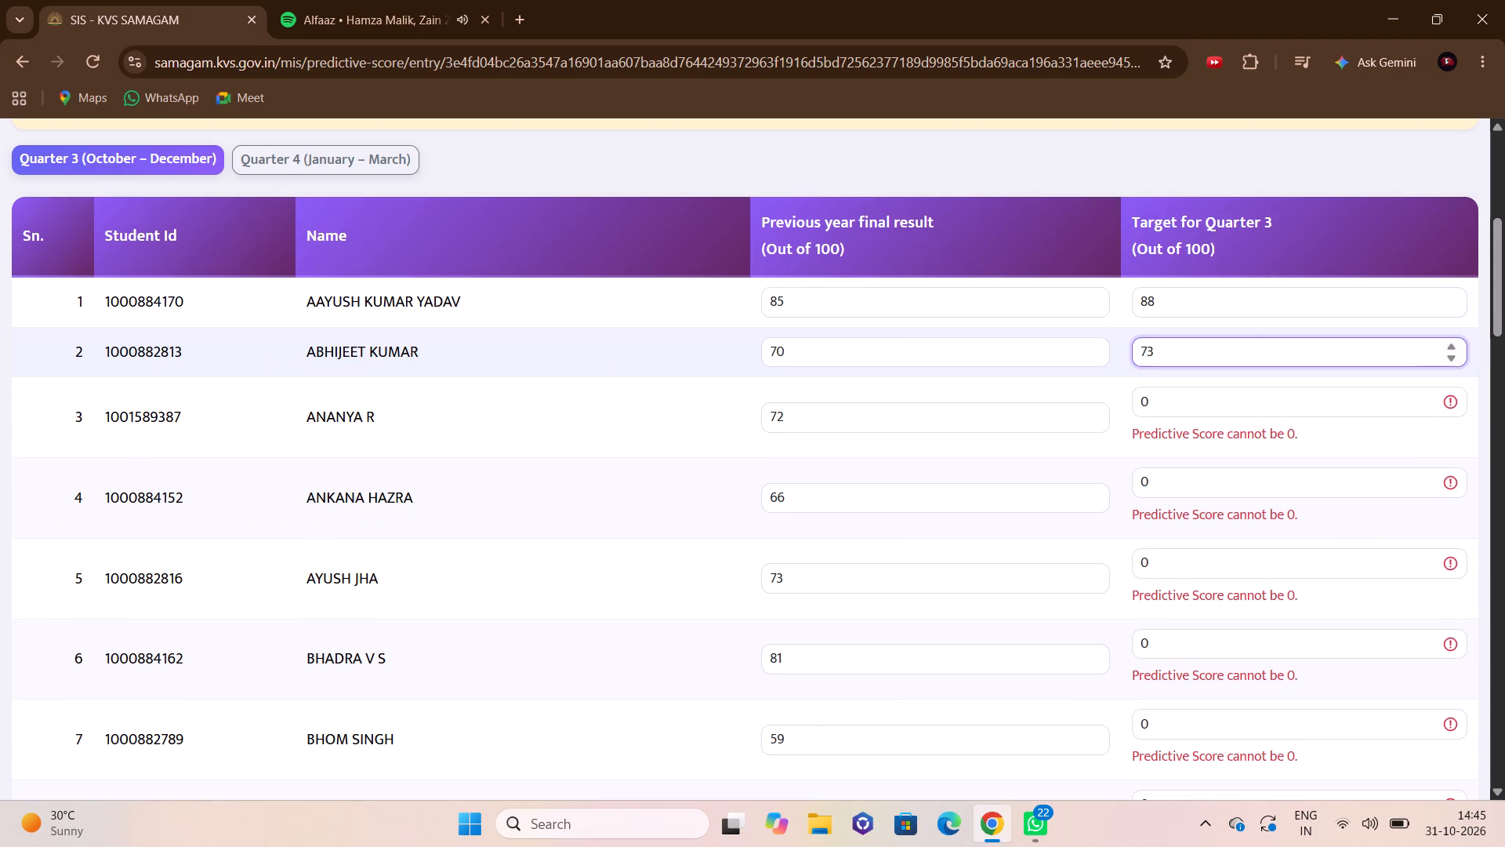
{"action": "left_click", "coordinate": [1166, 396]}
{"action": "key", "text": "BackSpace"}
{"action": "type", "text": "75"}
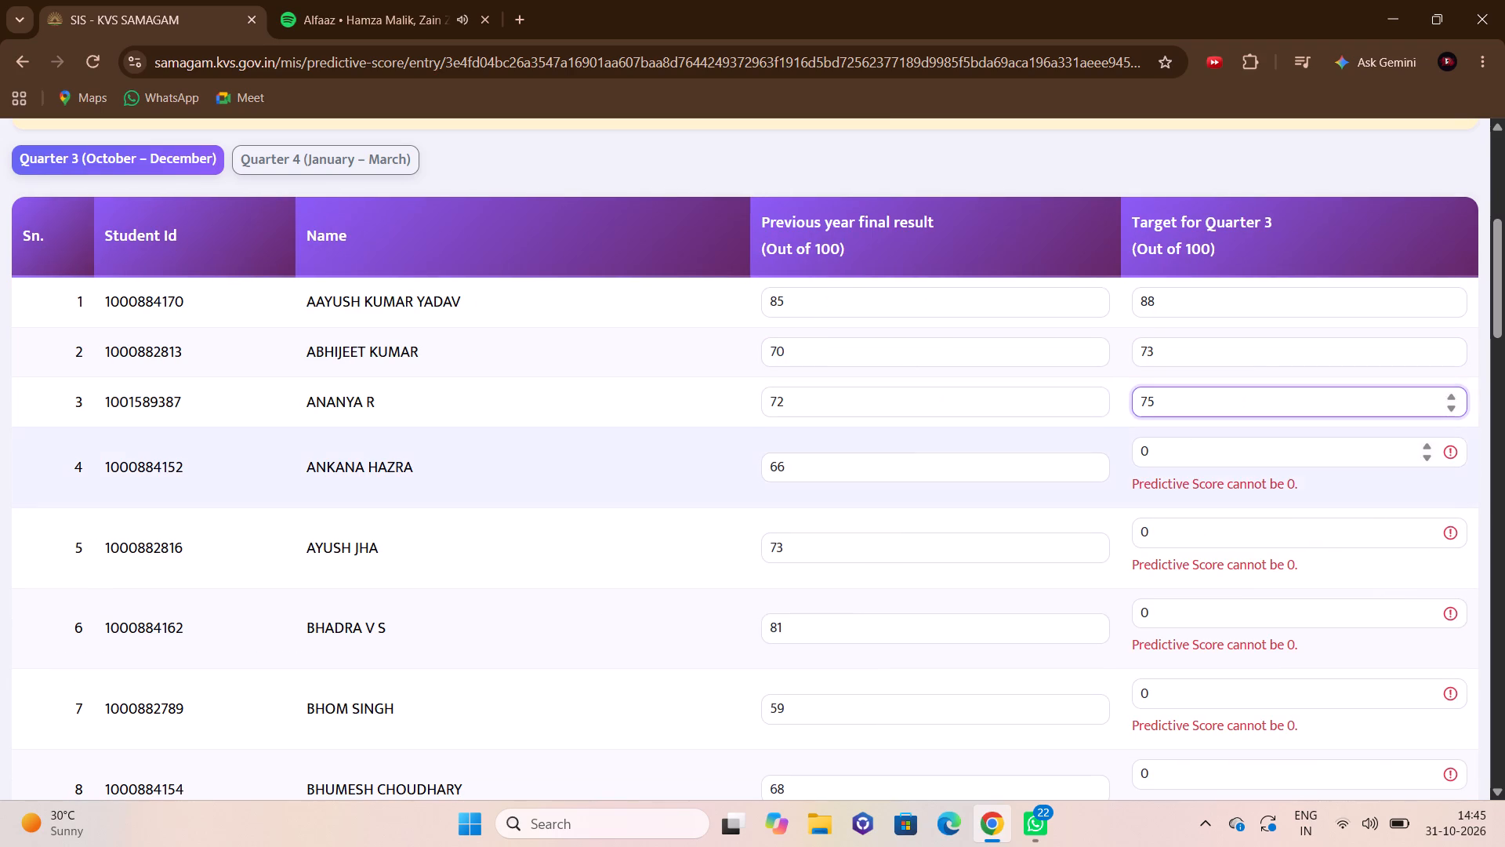
{"action": "left_click", "coordinate": [1172, 456]}
{"action": "key", "text": "BackSpace"}
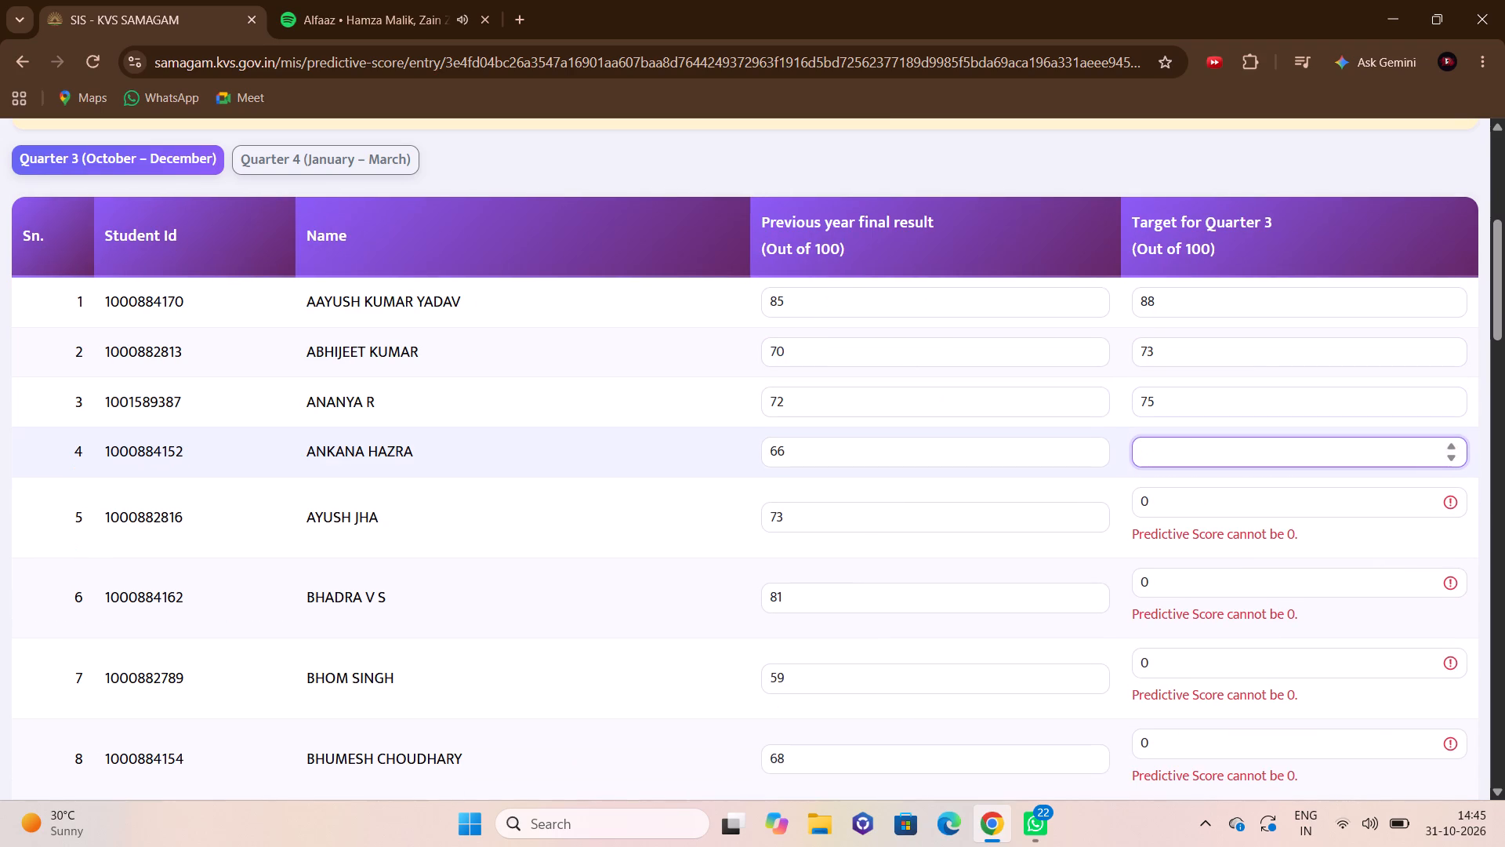
{"action": "key", "text": "6"}
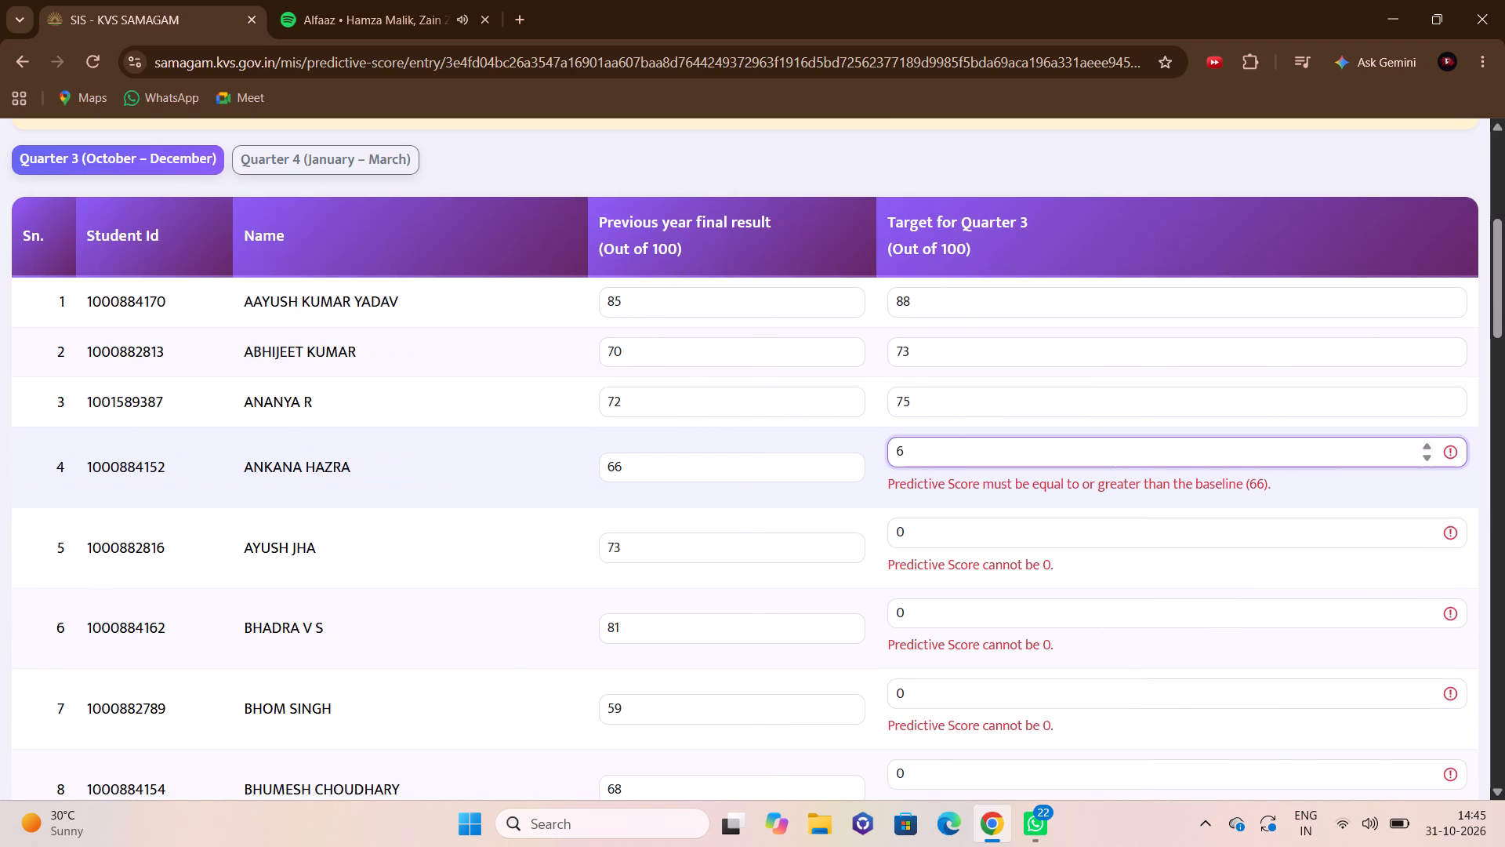
{"action": "key", "text": "9"}
Enter Quarter 3 targets of 76, 84, 62 and 71 for the students in rows 5 to 8.
{"action": "left_click", "coordinate": [1183, 495]}
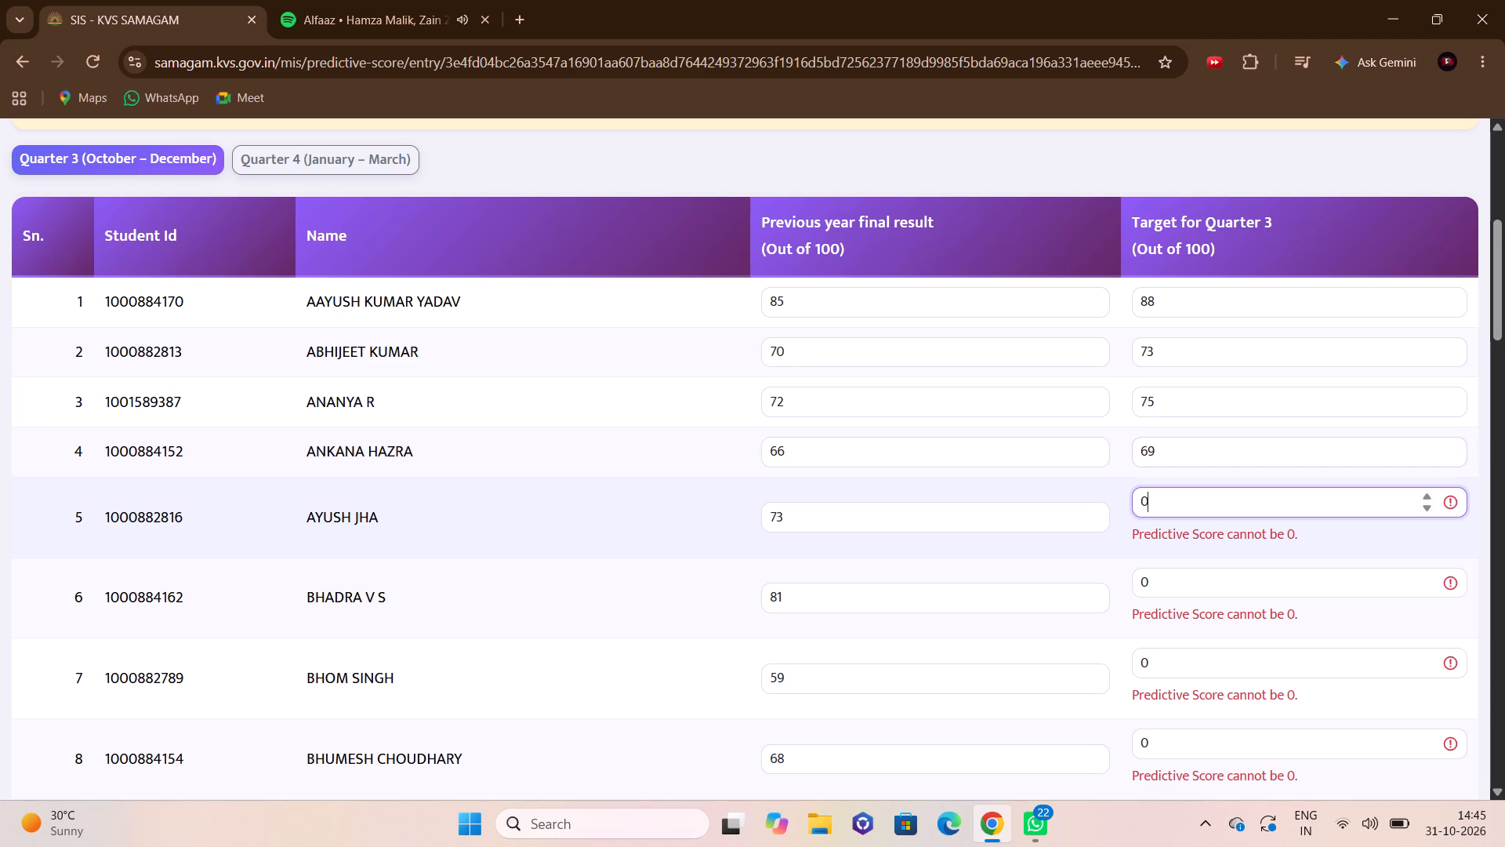
{"action": "key", "text": "BackSpace"}
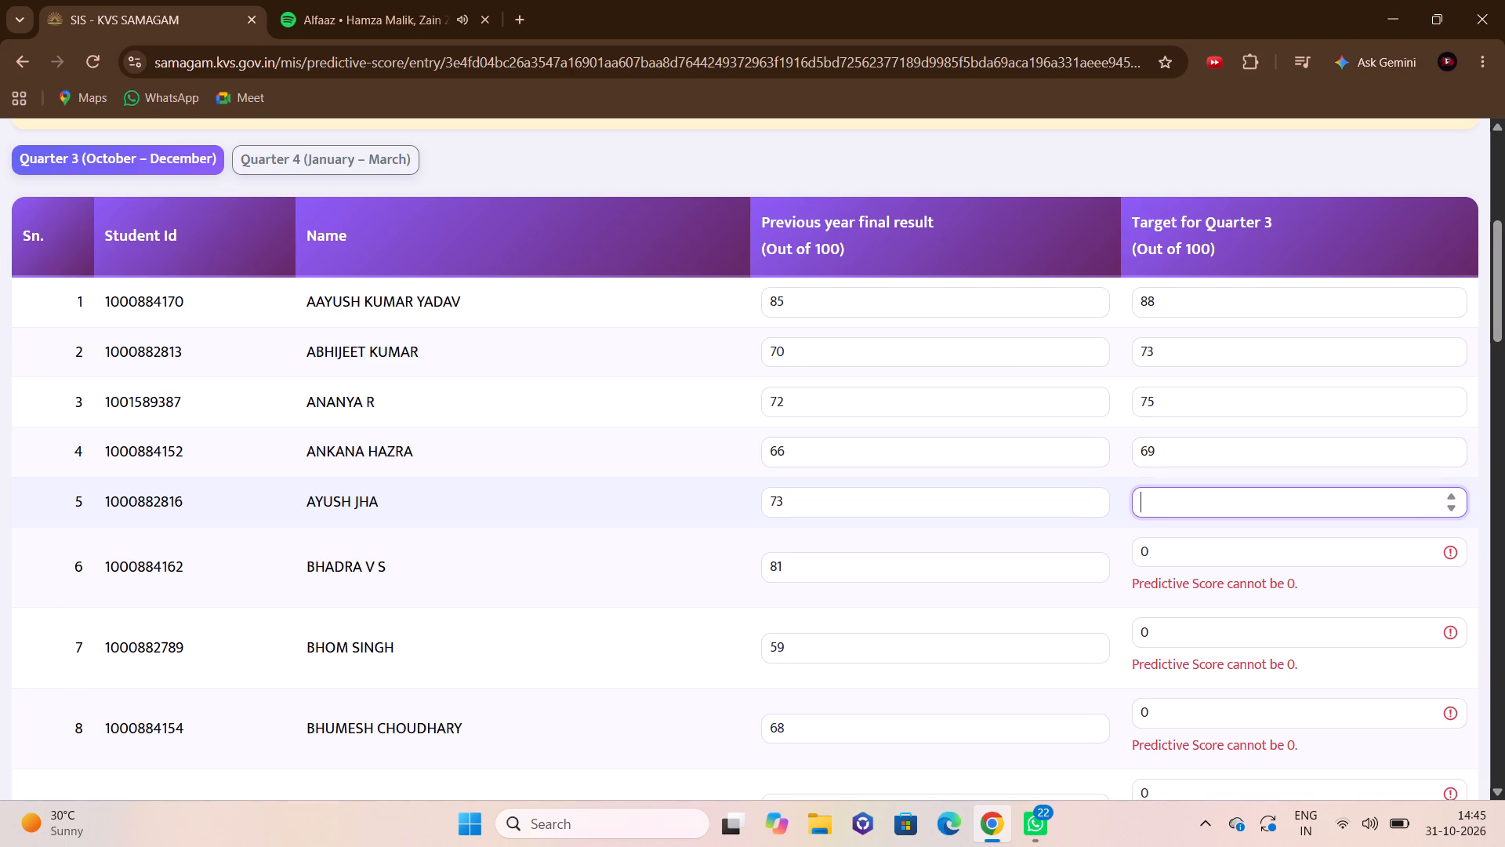
{"action": "type", "text": "76"}
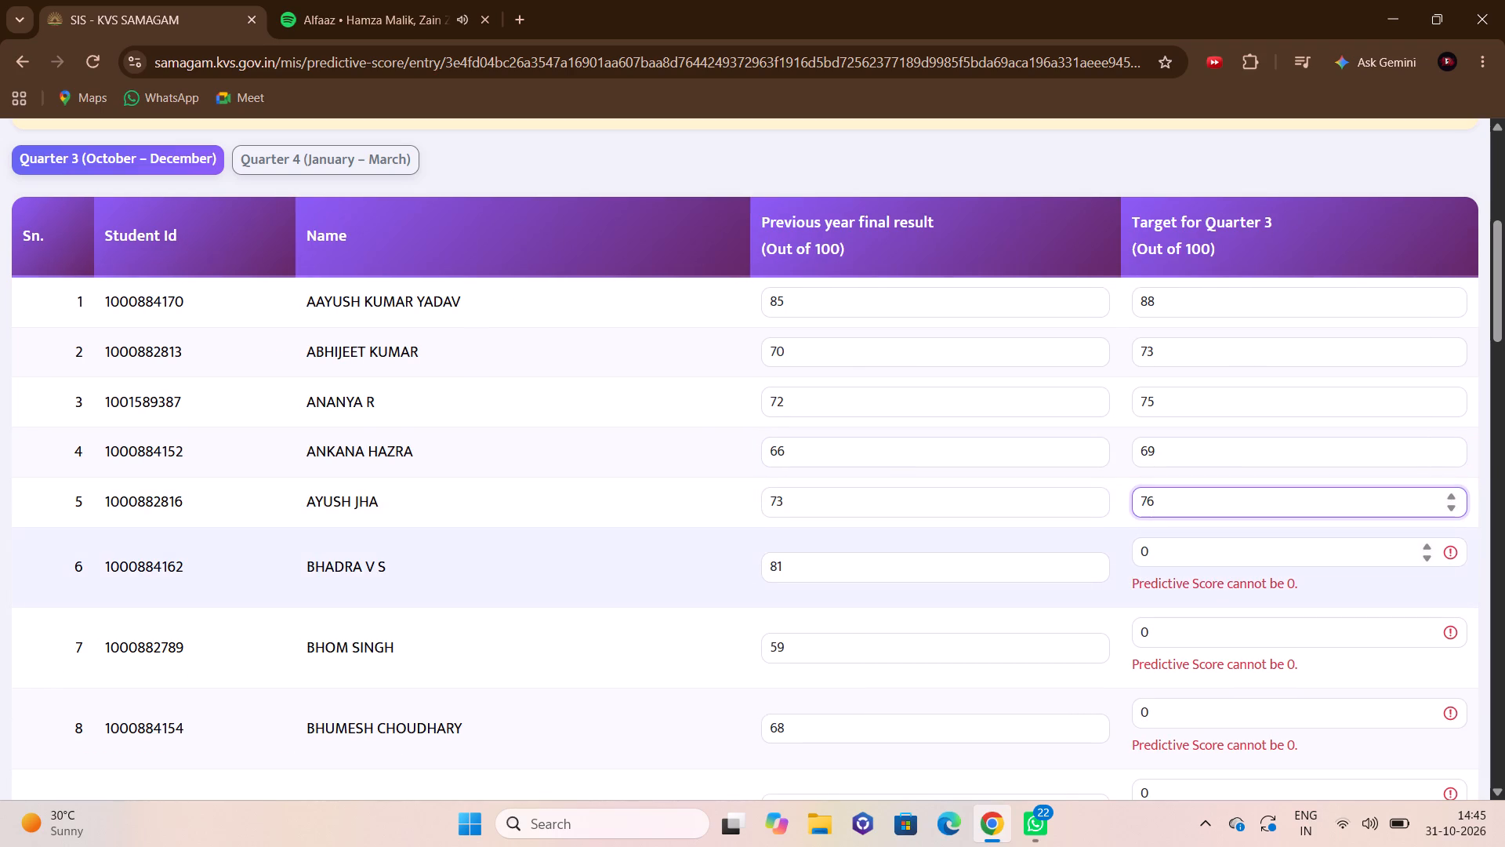
{"action": "left_click", "coordinate": [1154, 557]}
{"action": "key", "text": "BackSpace"}
{"action": "type", "text": "84"}
{"action": "left_click", "coordinate": [1218, 591]}
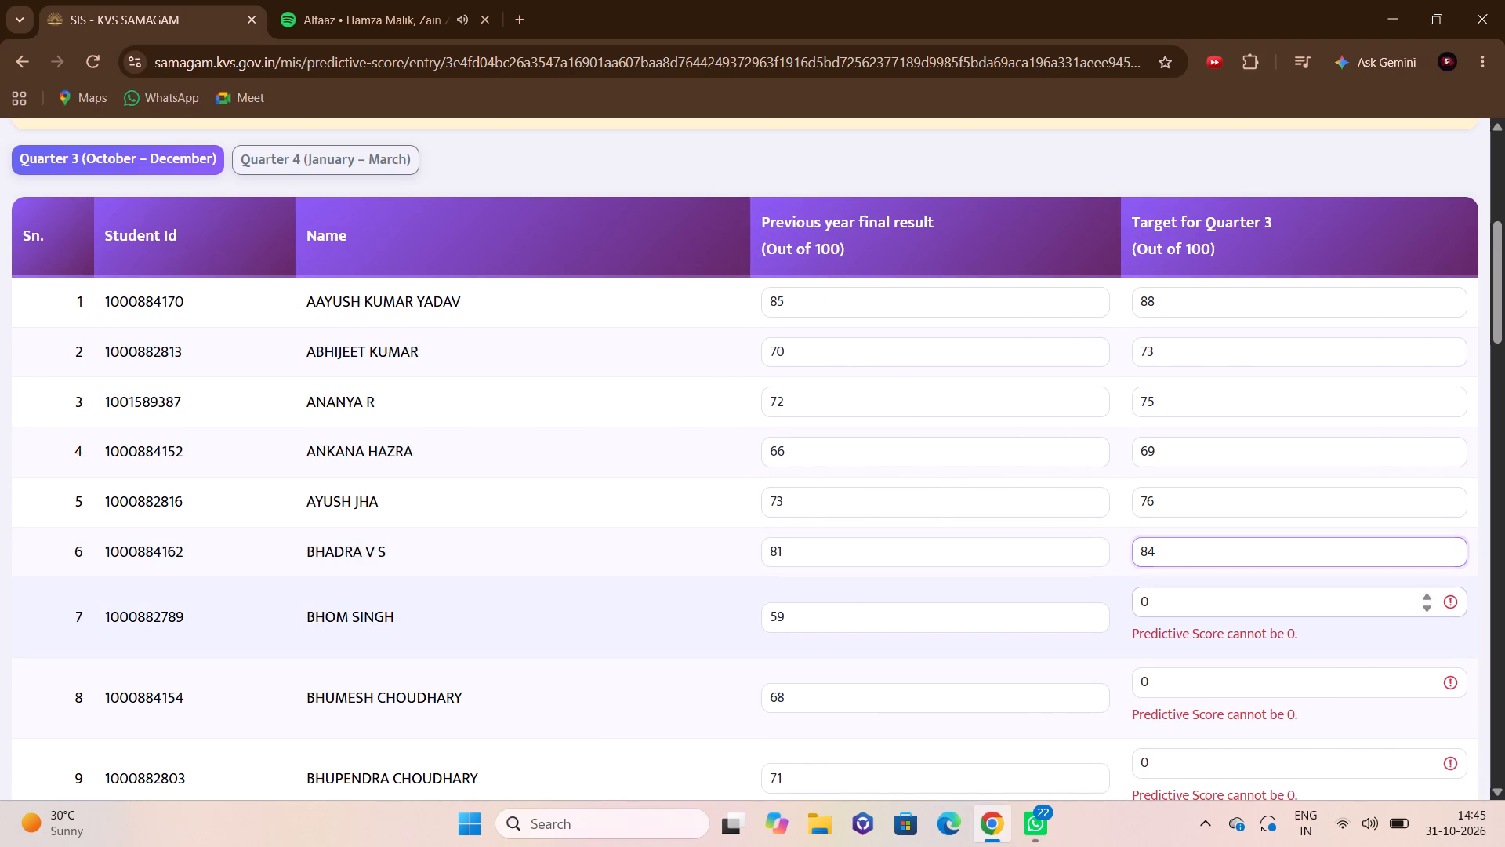
{"action": "key", "text": "BackSpace"}
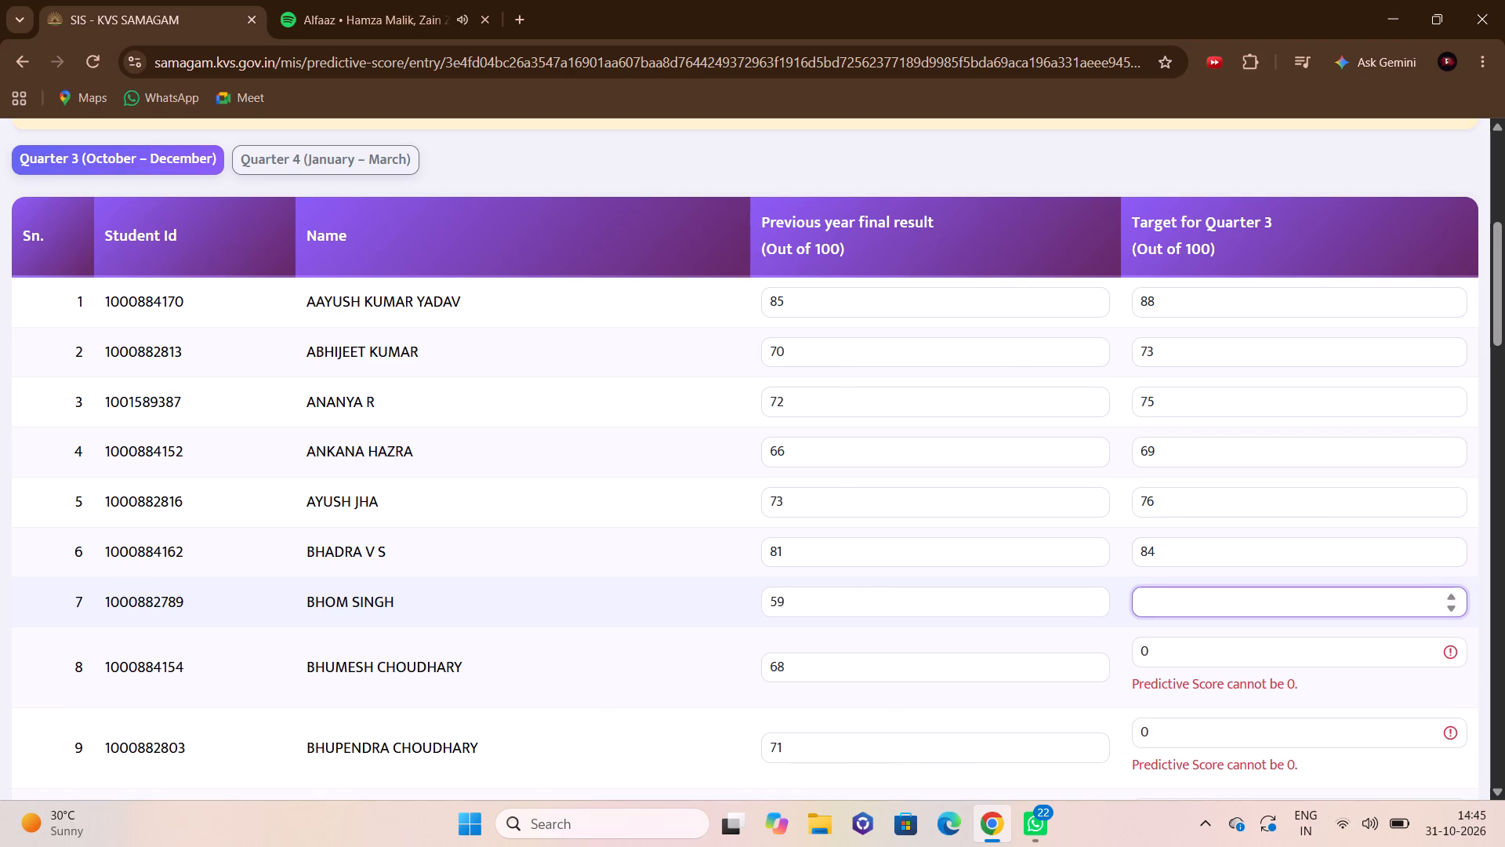
{"action": "key", "text": "6"}
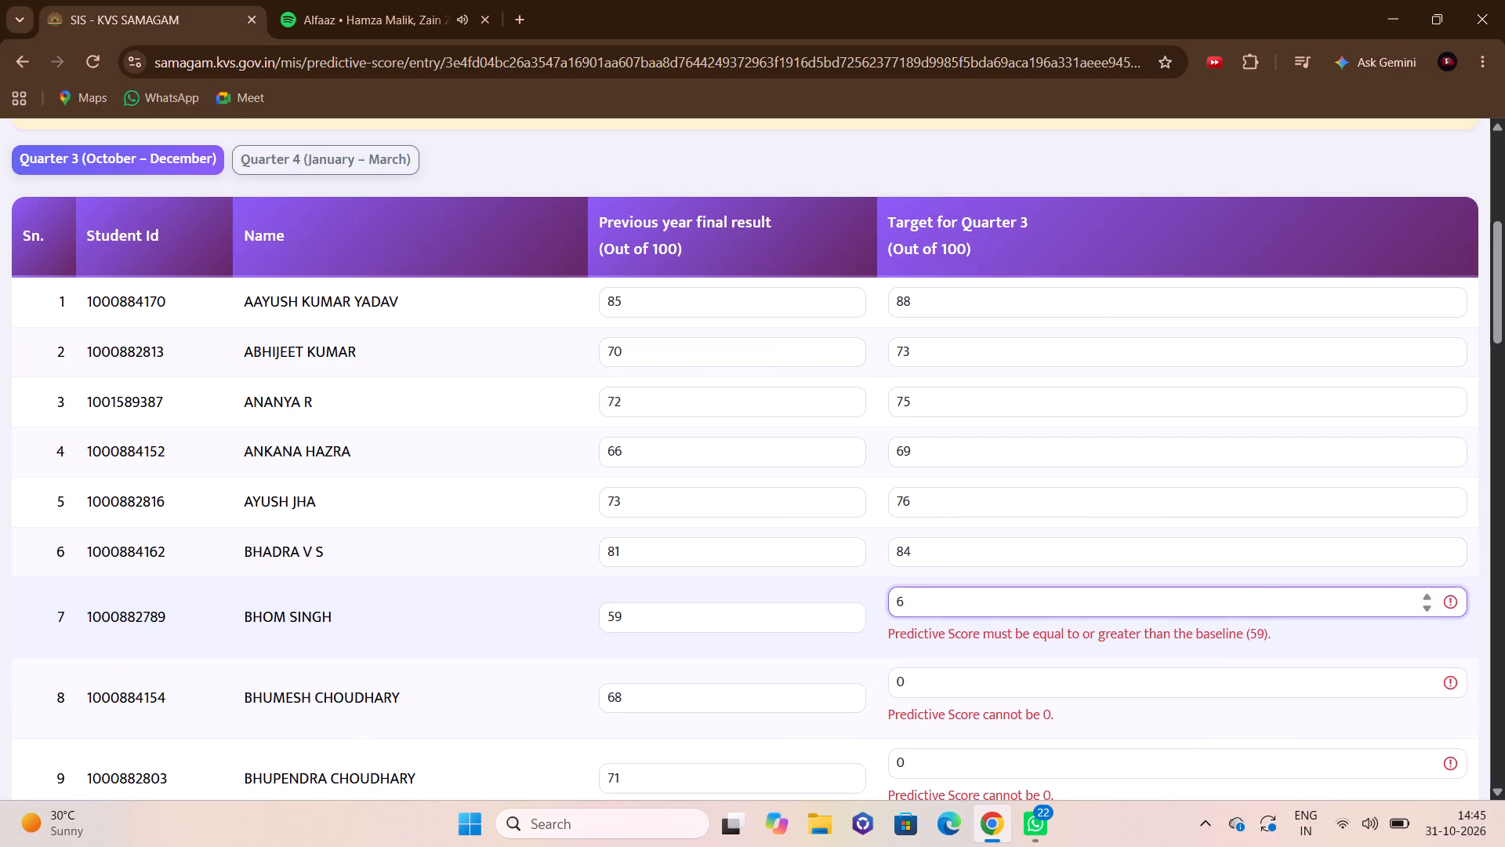
{"action": "key", "text": "2"}
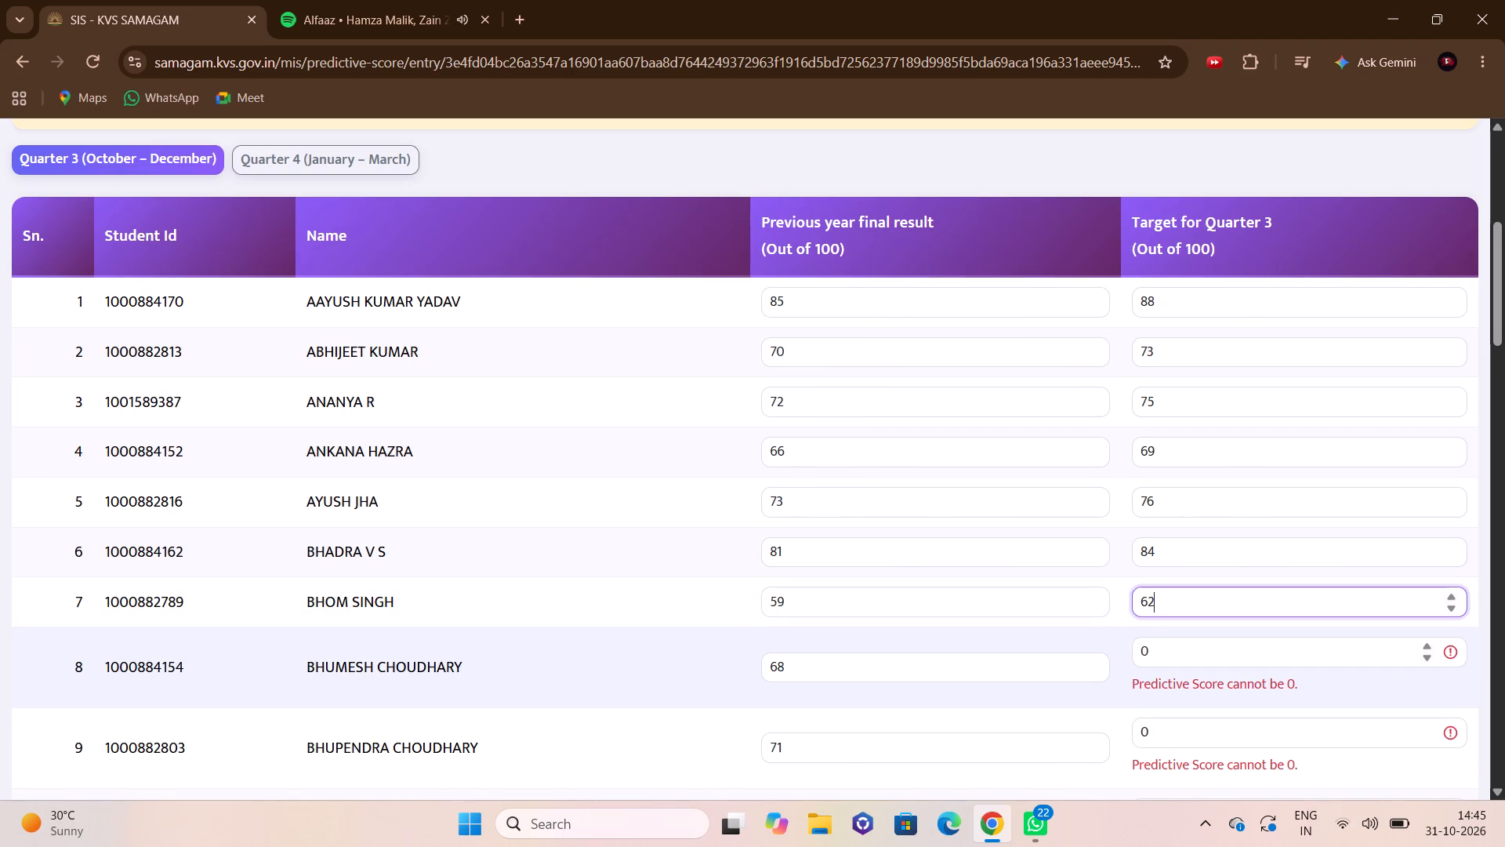
{"action": "left_click", "coordinate": [1192, 653]}
{"action": "key", "text": "BackSpace"}
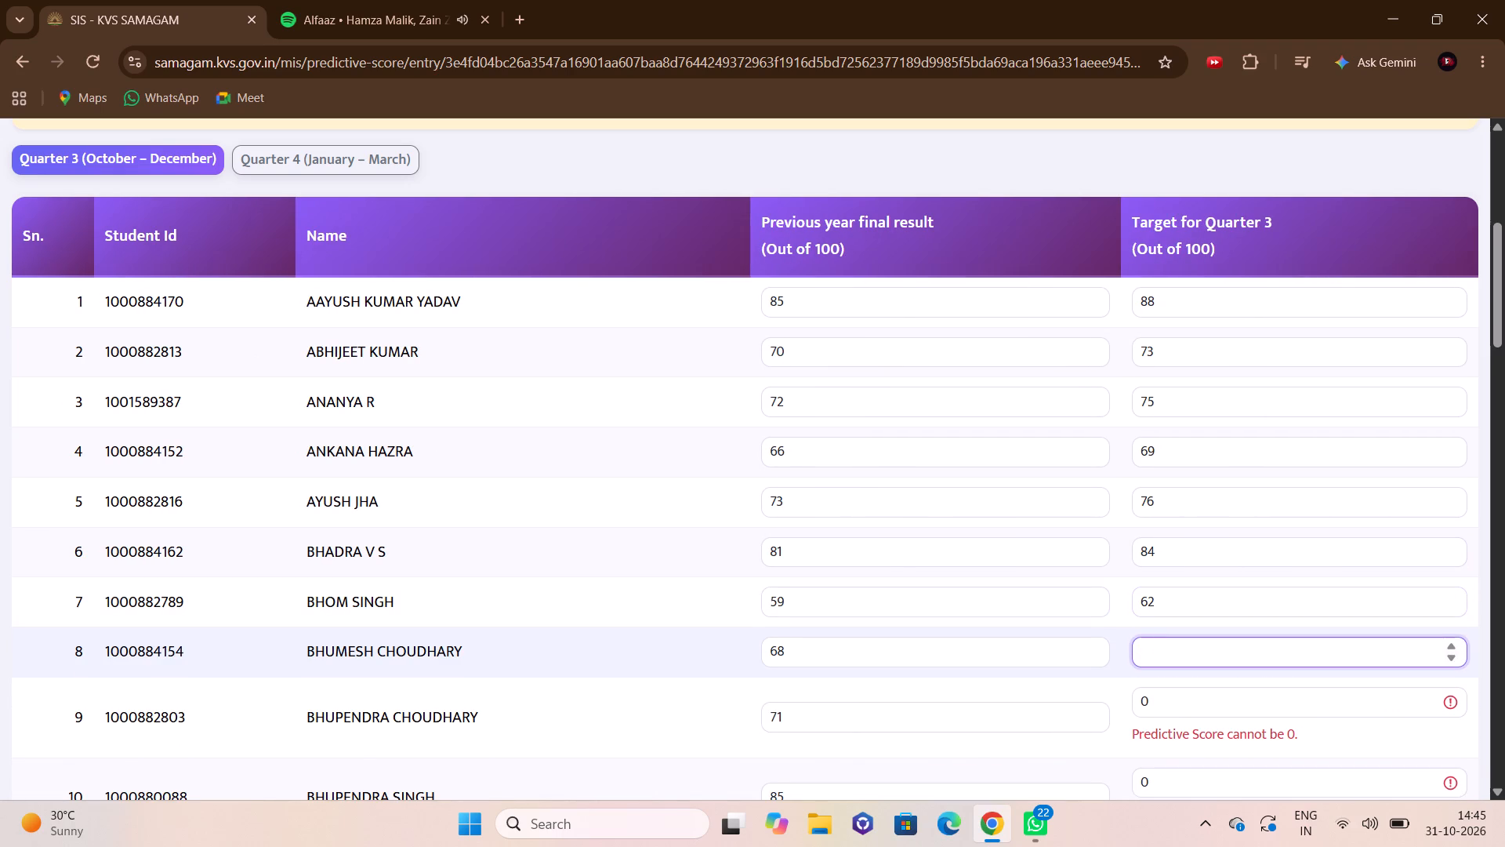
{"action": "type", "text": "71"}
Enter Quarter 3 targets of 74, 88 and 92 for the students in rows 9 to 11.
{"action": "left_click", "coordinate": [1177, 700]}
{"action": "key", "text": "BackSpace"}
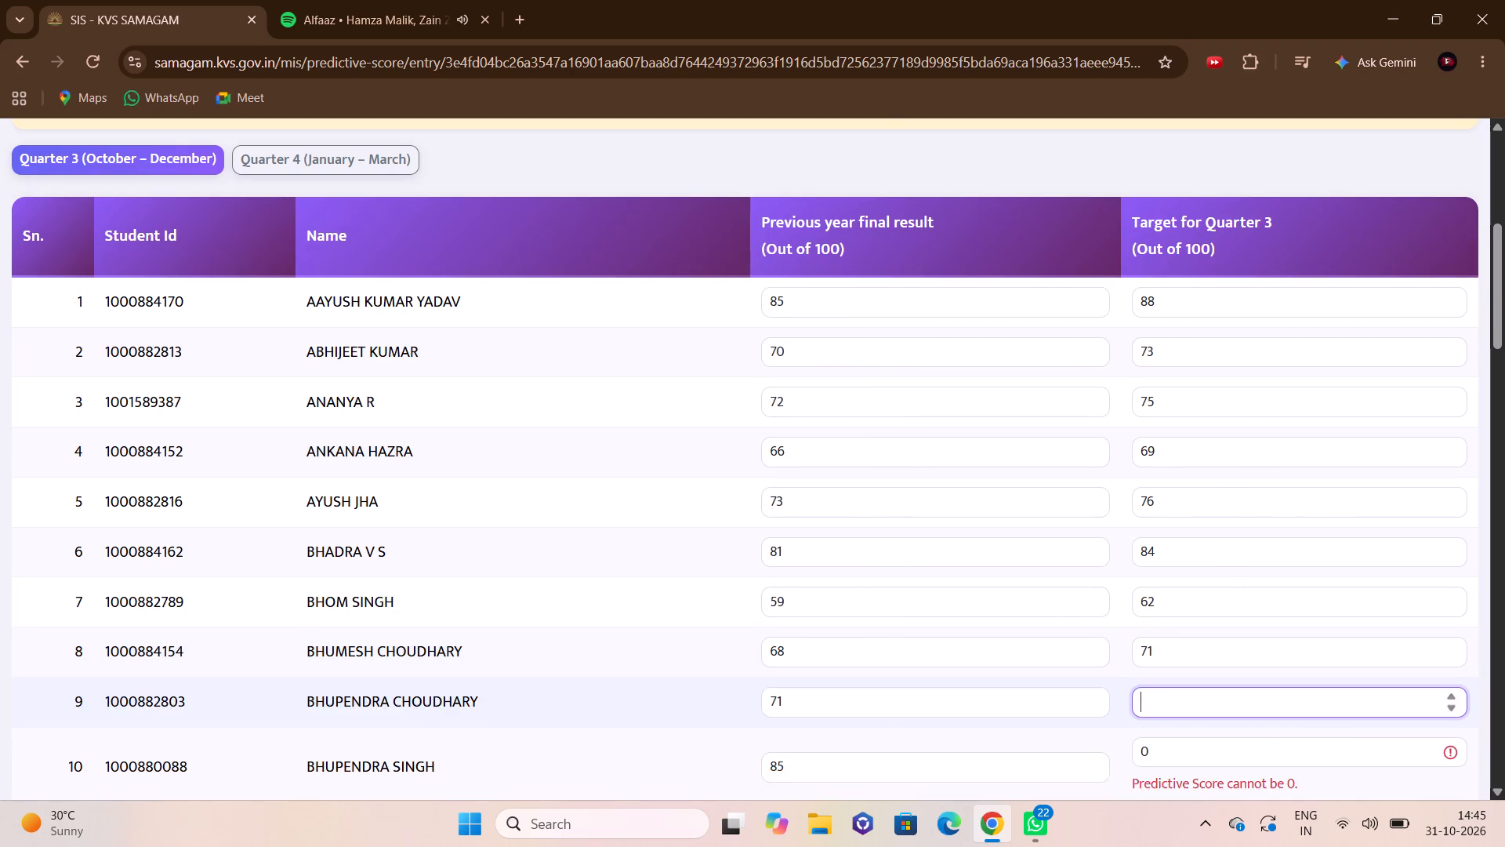
{"action": "type", "text": "74"}
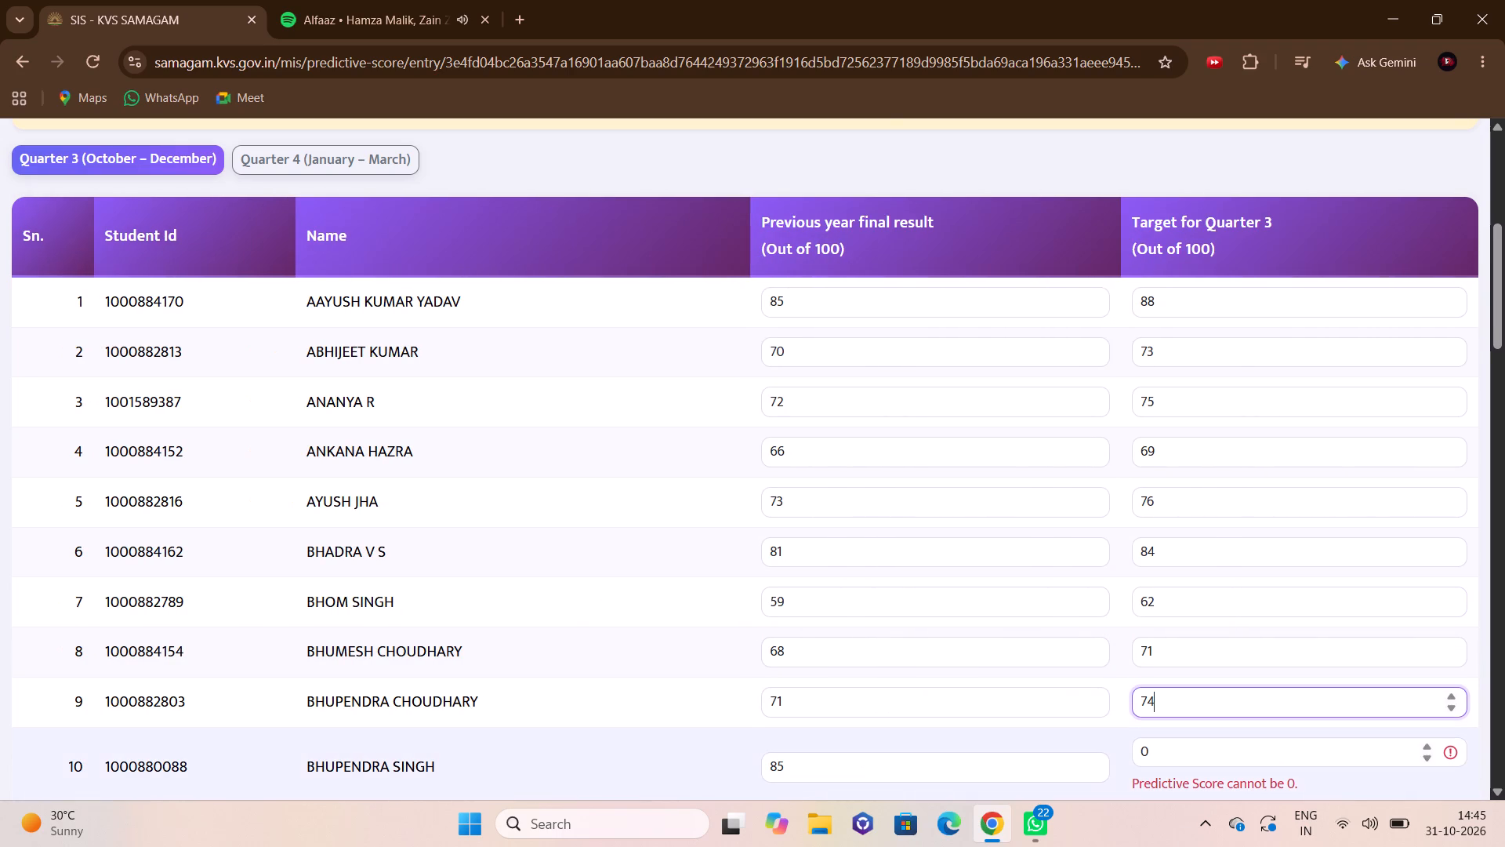
{"action": "left_click", "coordinate": [1172, 738]}
{"action": "key", "text": "BackSpace"}
{"action": "key", "text": "8"}
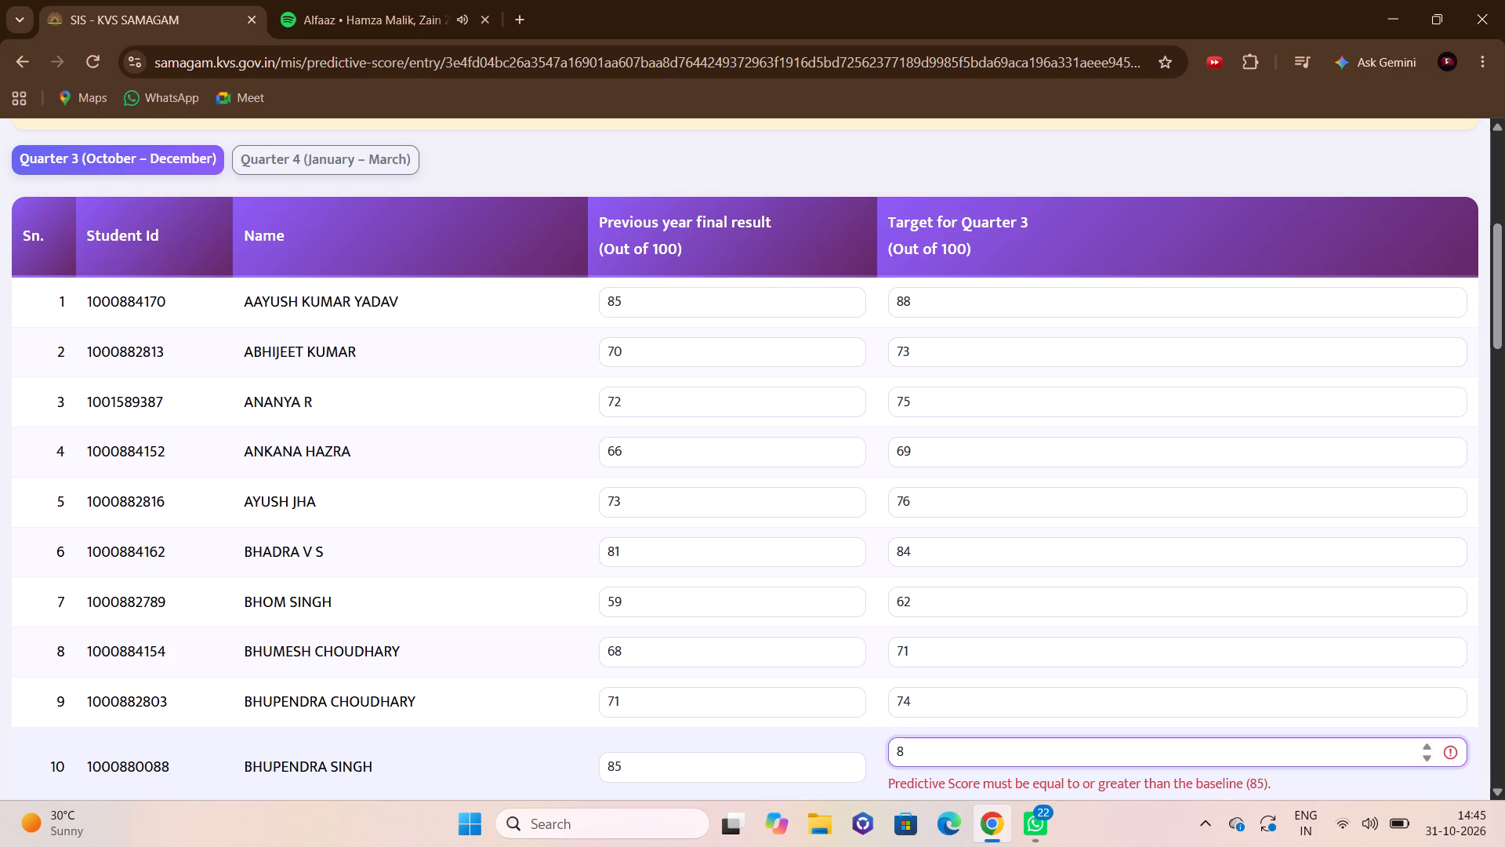
{"action": "key", "text": "8"}
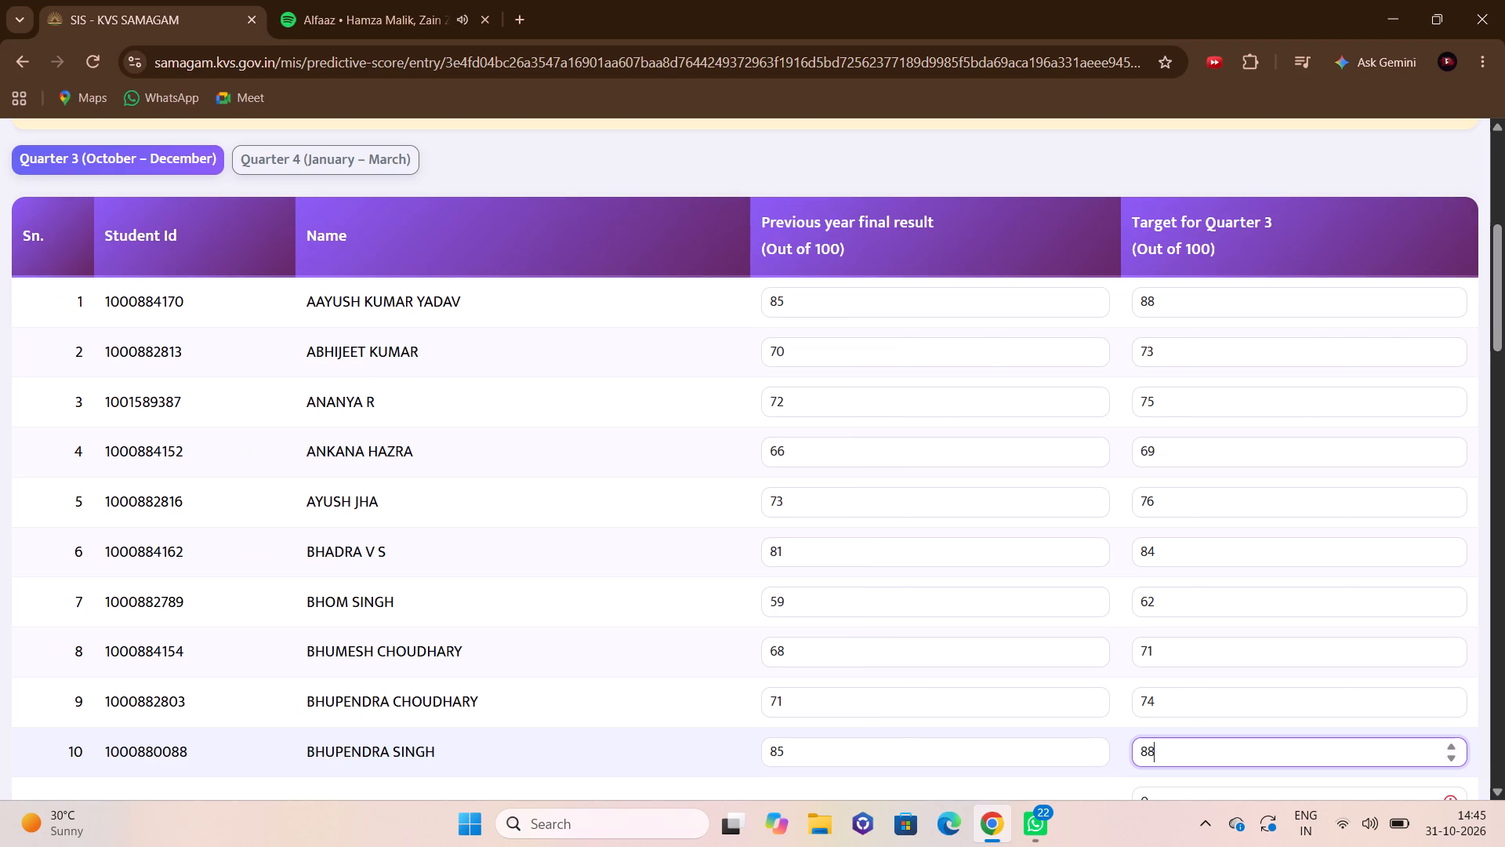
{"action": "key", "text": "Return"}
{"action": "left_click", "coordinate": [1174, 794]}
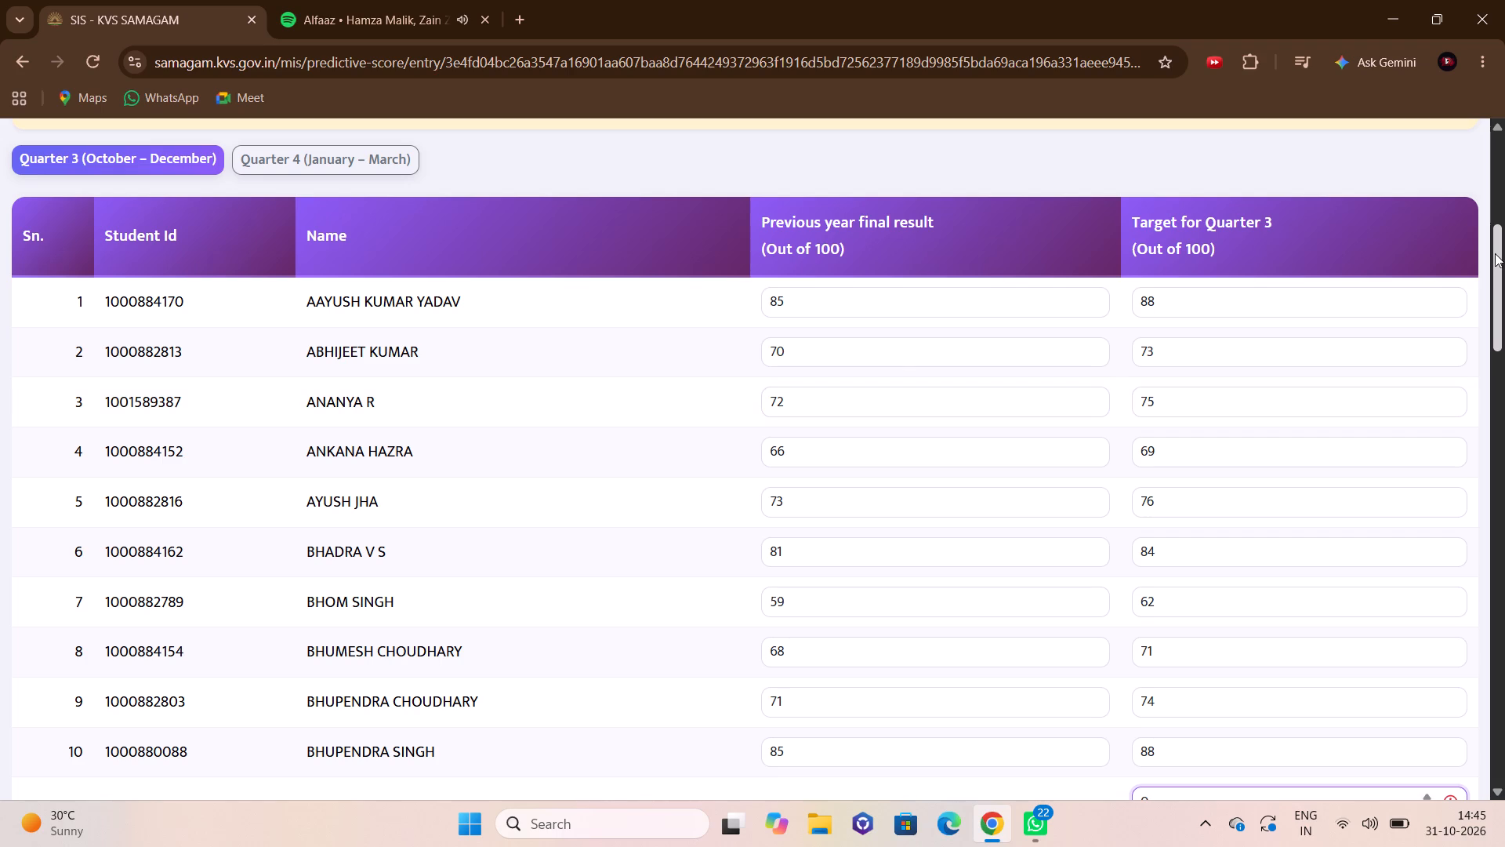
{"action": "left_click_drag", "start_coordinate": [1495, 253], "coordinate": [1503, 333]}
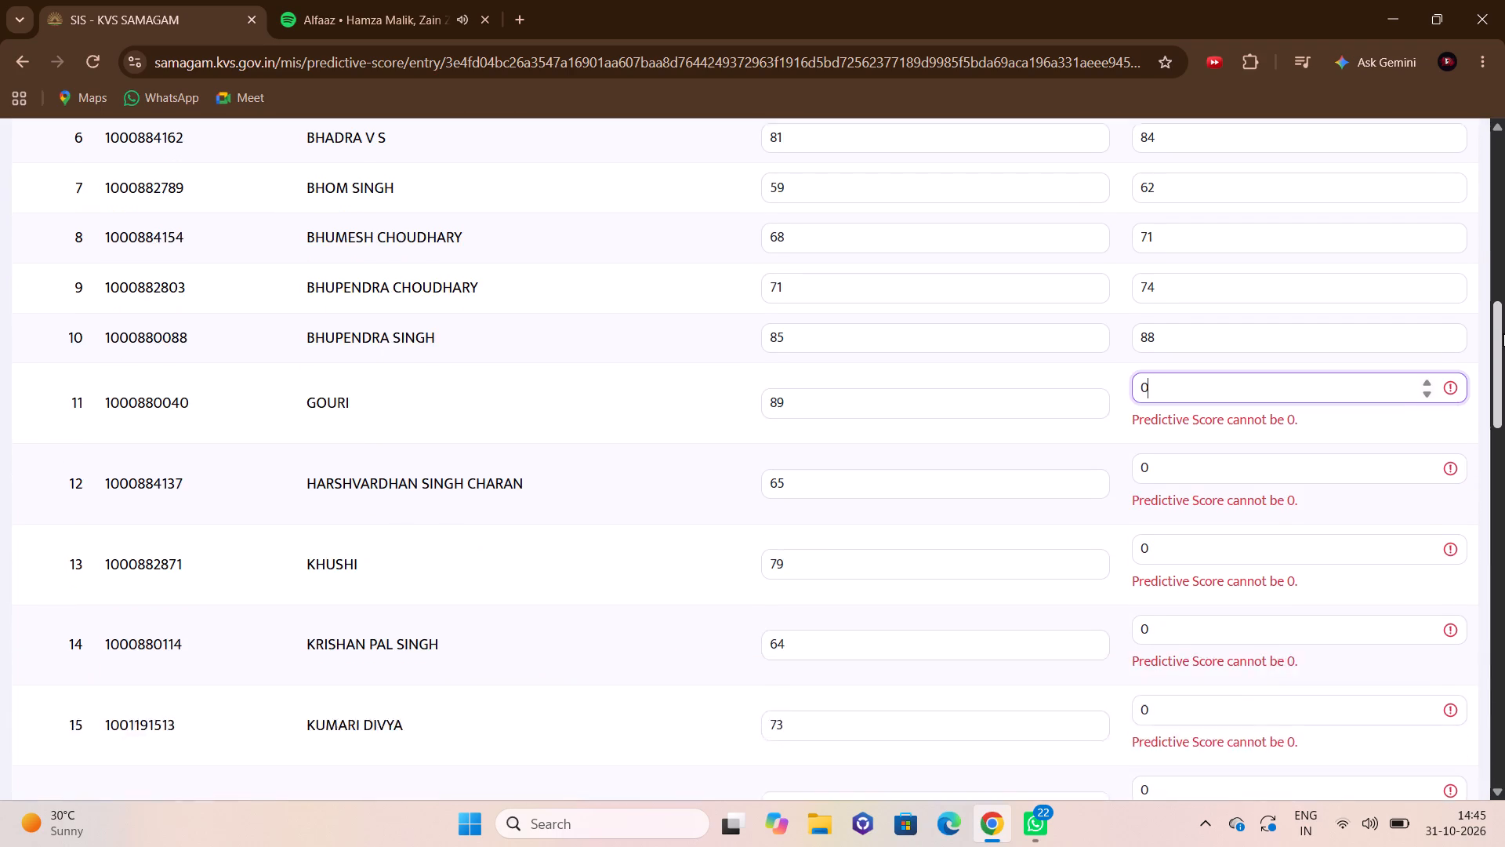
{"action": "left_click_drag", "start_coordinate": [1503, 333], "coordinate": [1504, 366]}
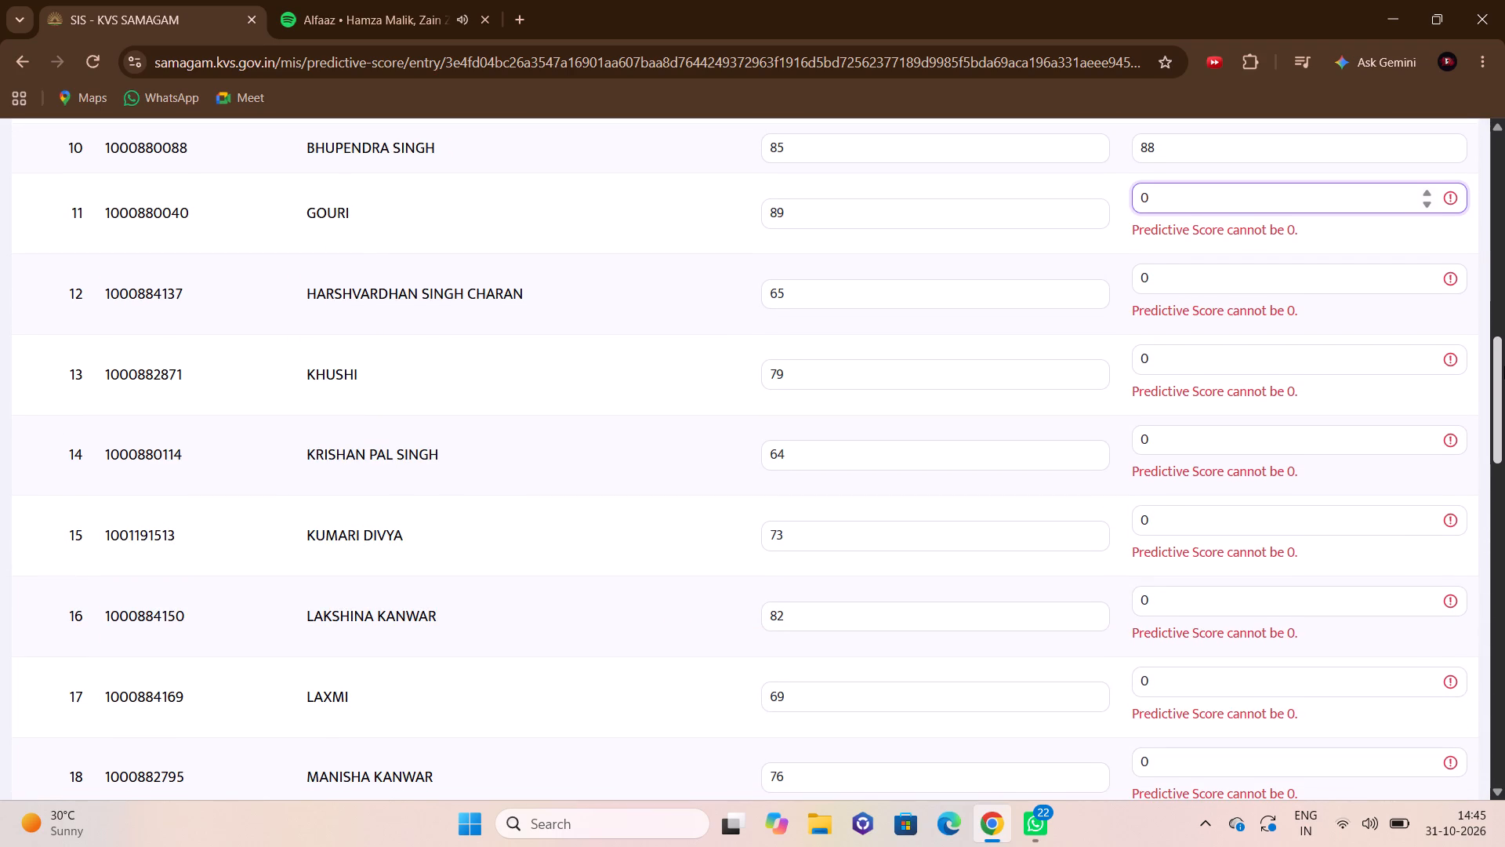
{"action": "key", "text": "BackSpace"}
{"action": "key", "text": "9"}
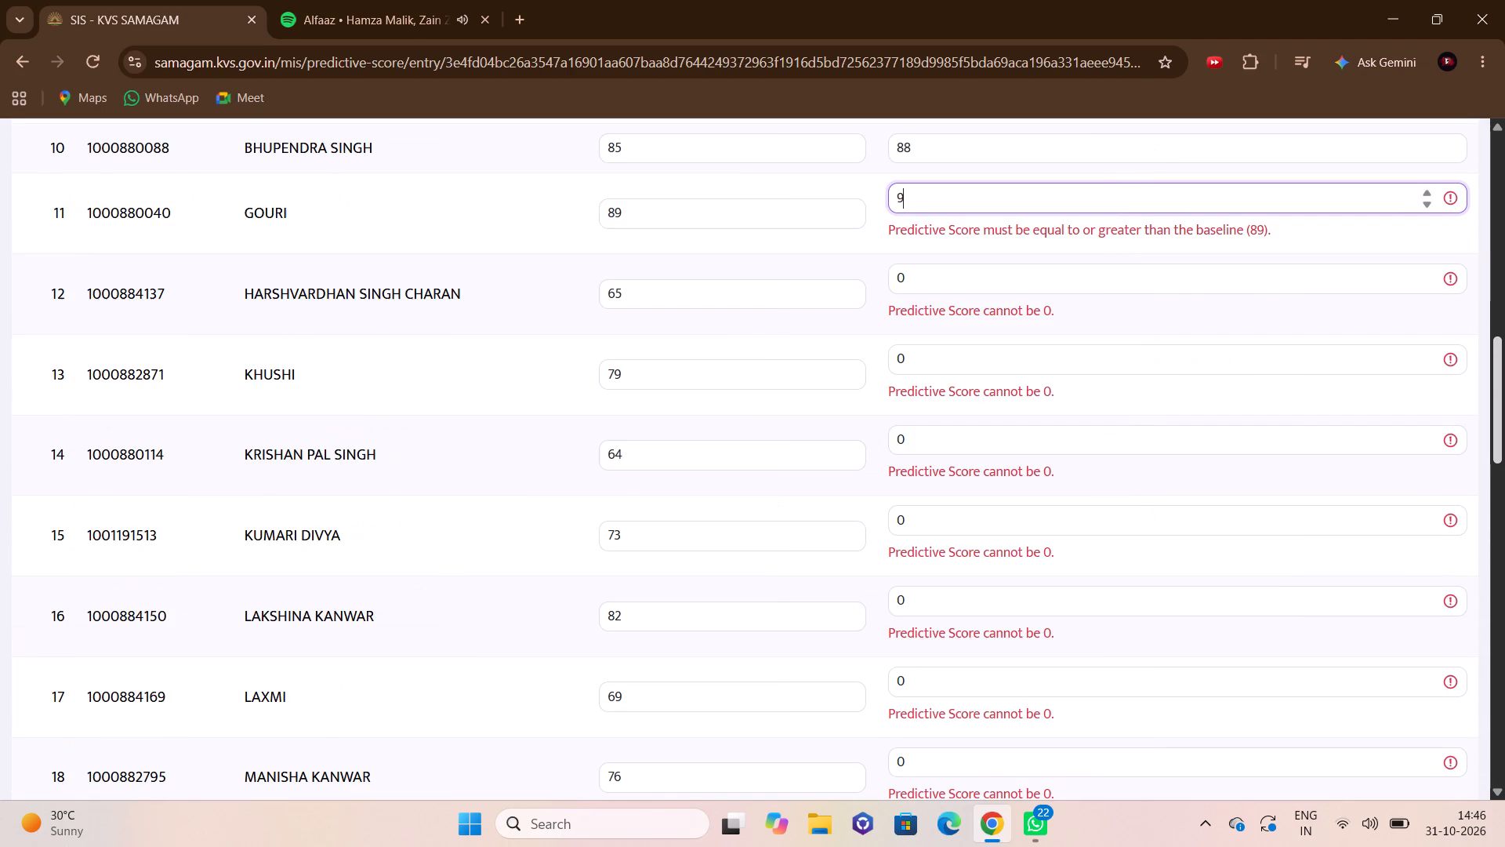
{"action": "key", "text": "2"}
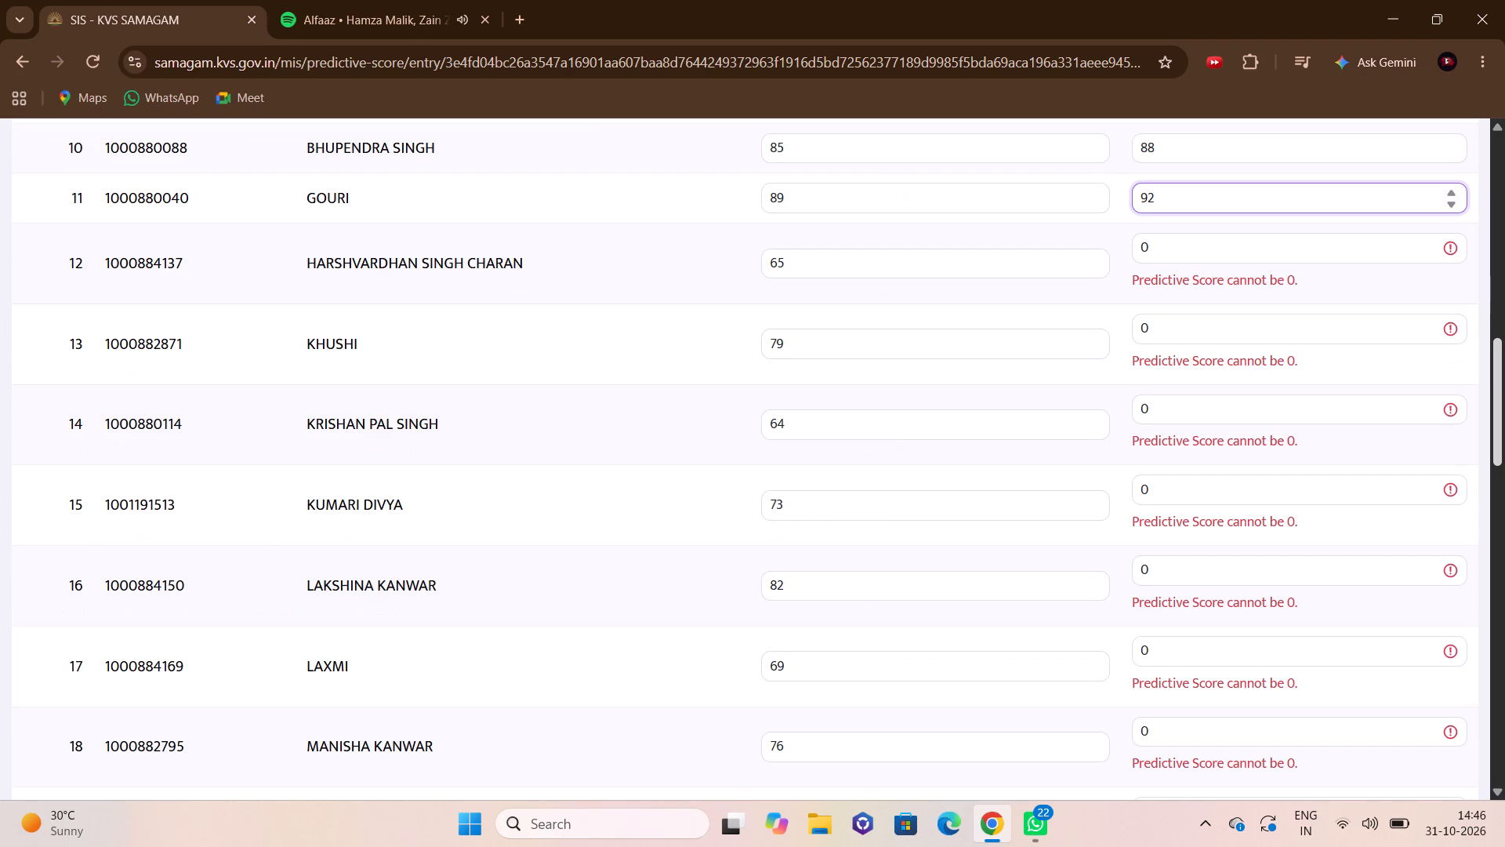
Enter Quarter 3 targets of 68, 82, 67 and 76 for the students in rows 12 to 15.
{"action": "left_click", "coordinate": [1343, 264]}
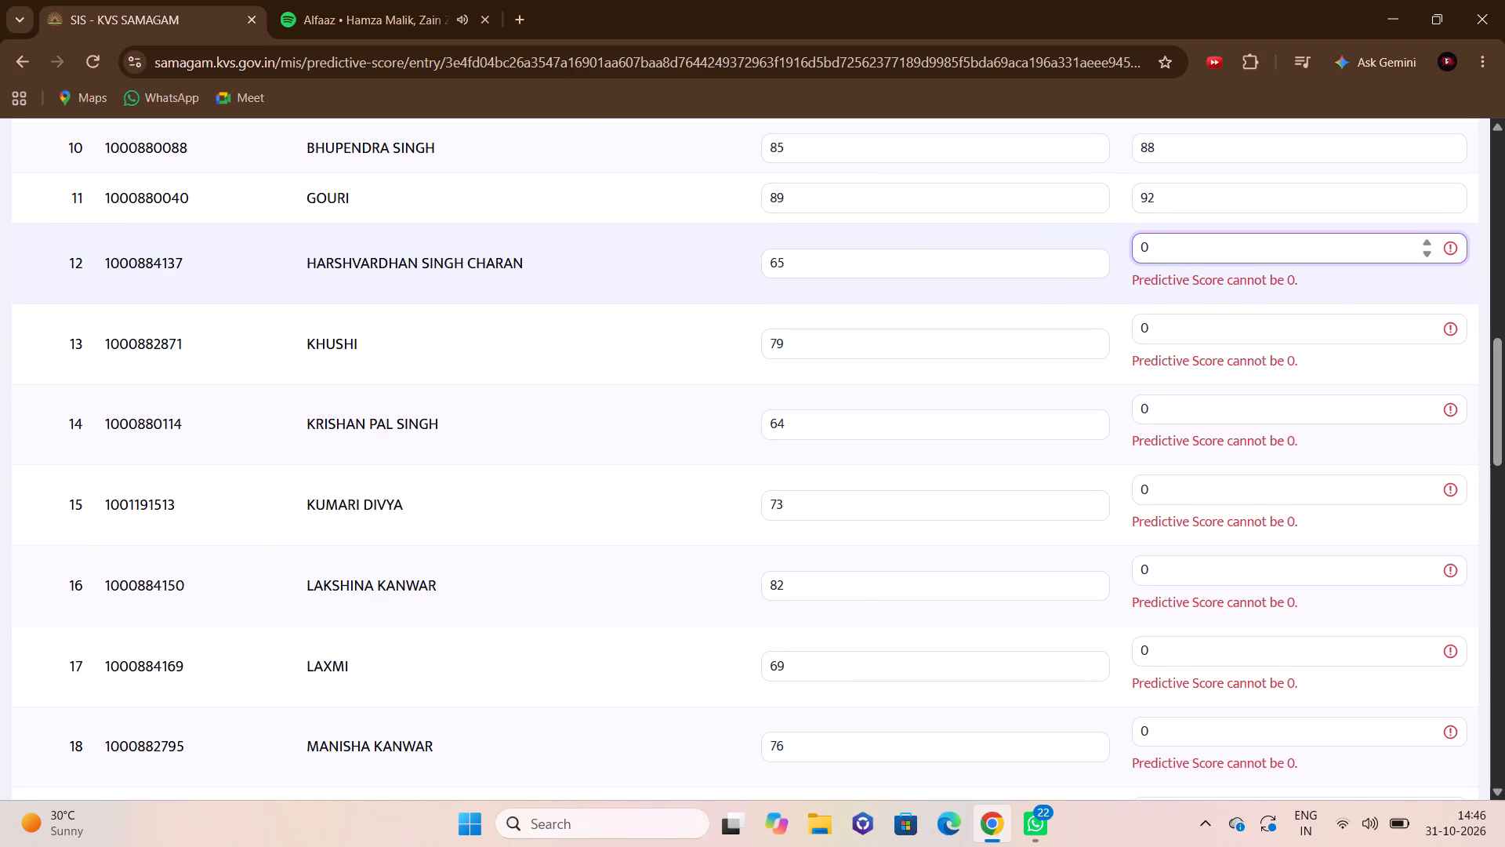
{"action": "key", "text": "BackSpace"}
{"action": "type", "text": "68"}
{"action": "left_click", "coordinate": [1282, 308]}
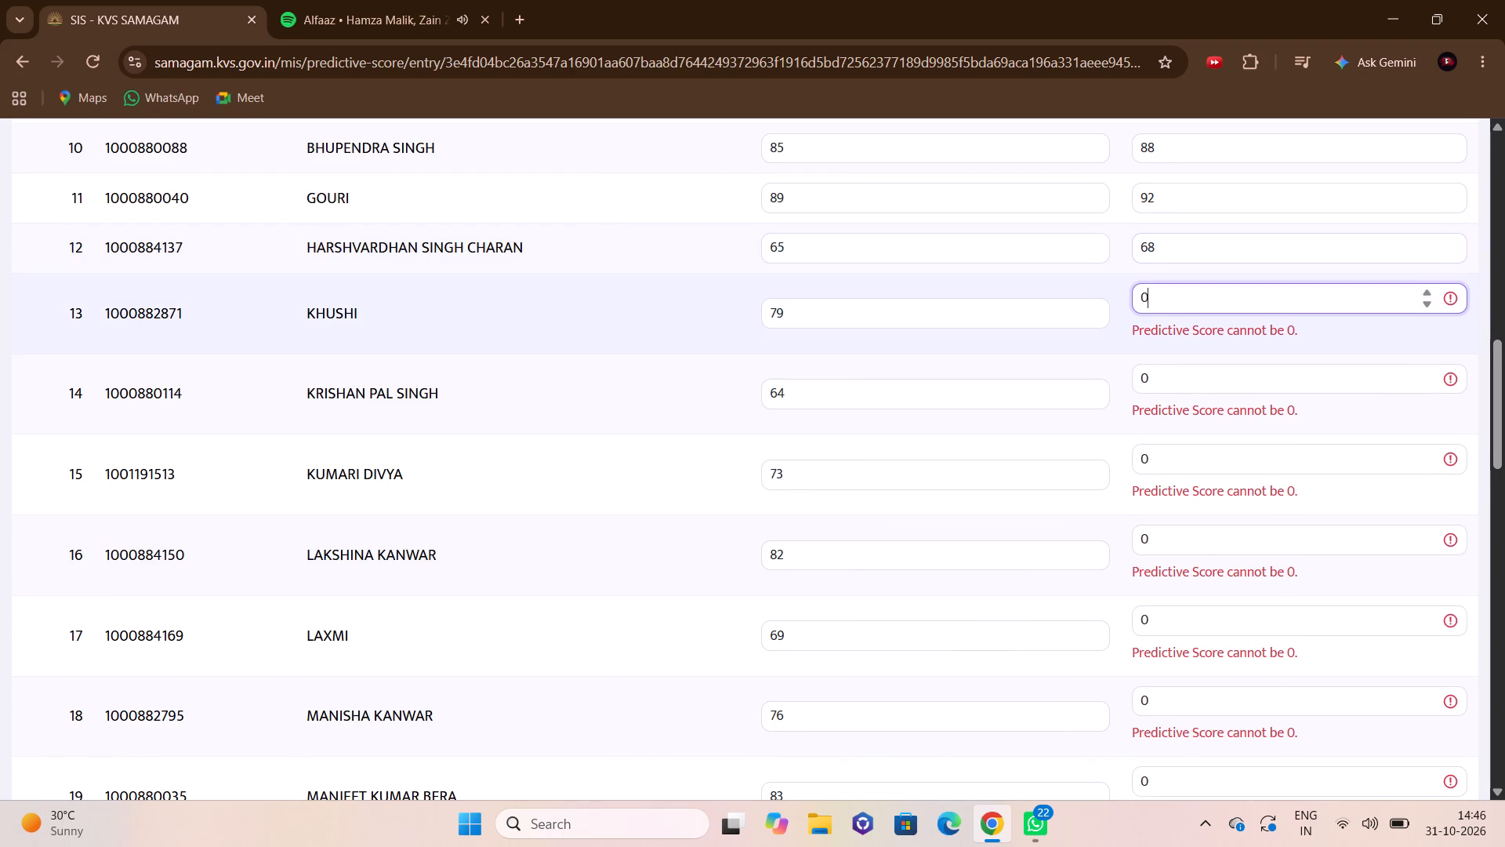
{"action": "key", "text": "BackSpace"}
{"action": "type", "text": "82"}
{"action": "left_click", "coordinate": [1224, 356]}
{"action": "key", "text": "BackSpace"}
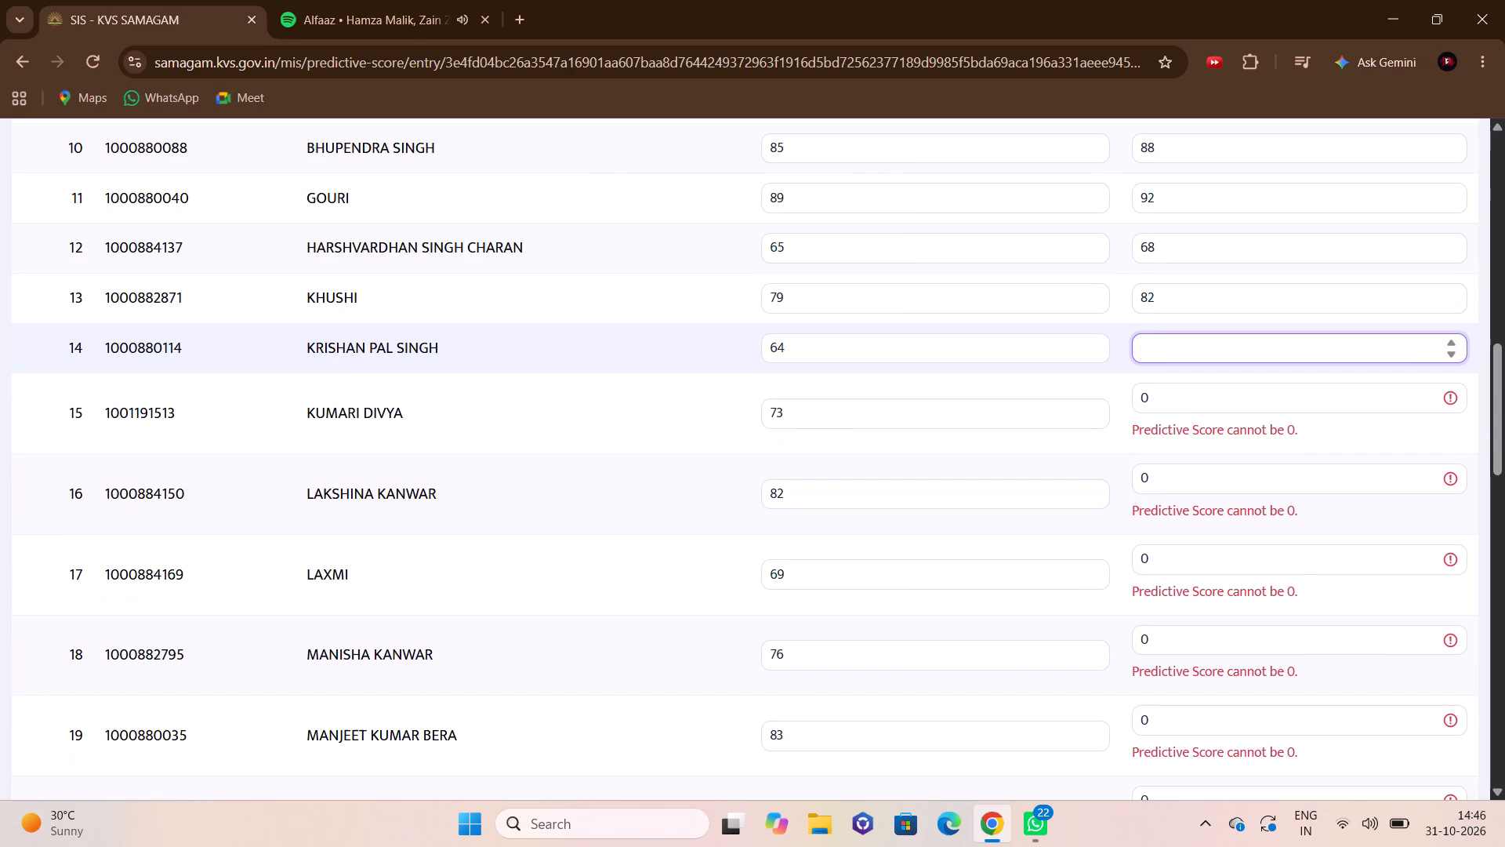
{"action": "key", "text": "6"}
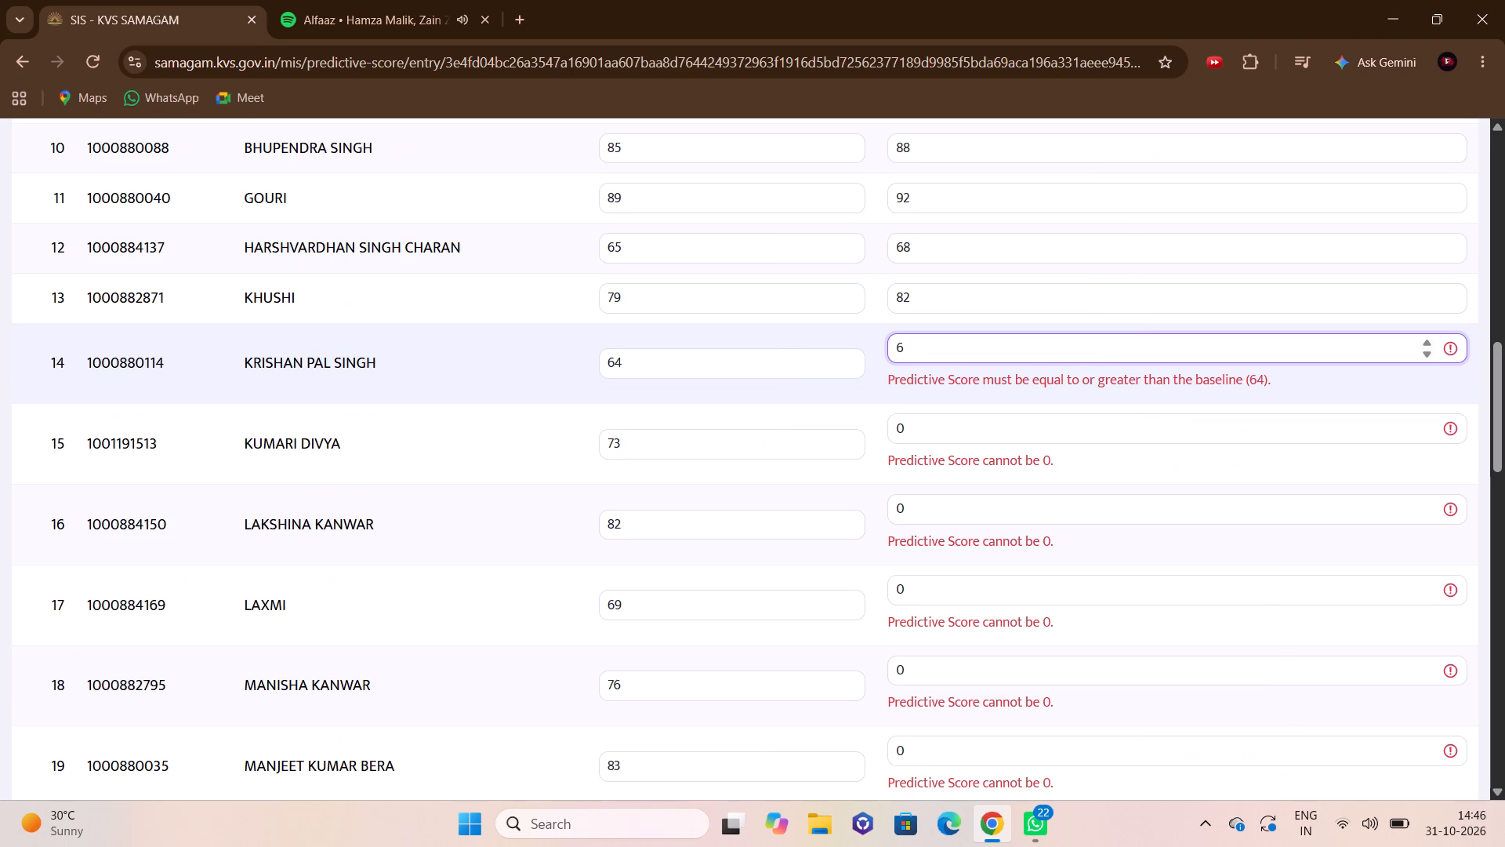
{"action": "key", "text": "7"}
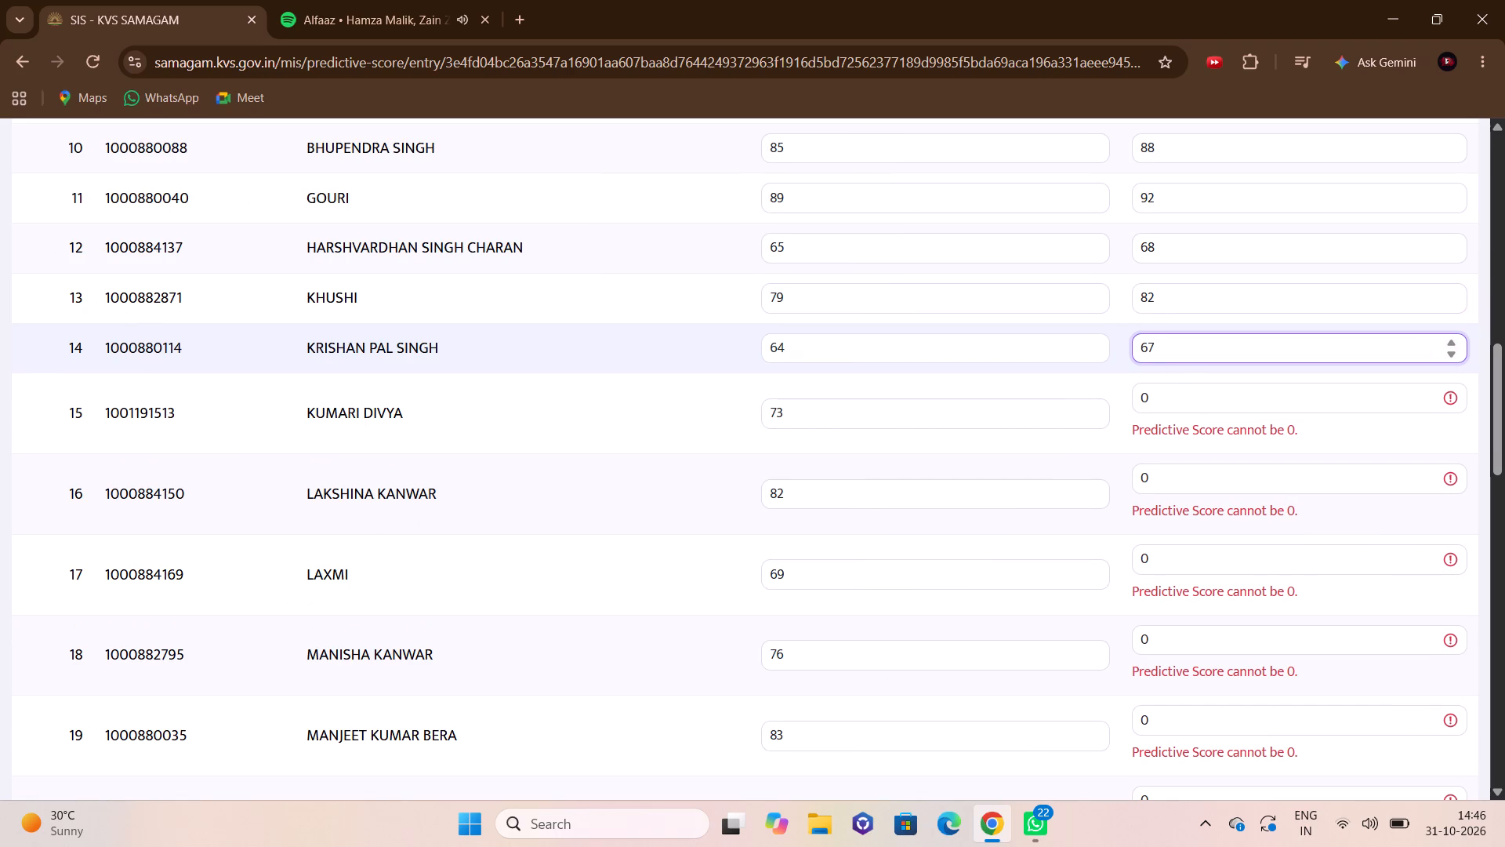
{"action": "left_click", "coordinate": [1169, 391]}
{"action": "key", "text": "BackSpace"}
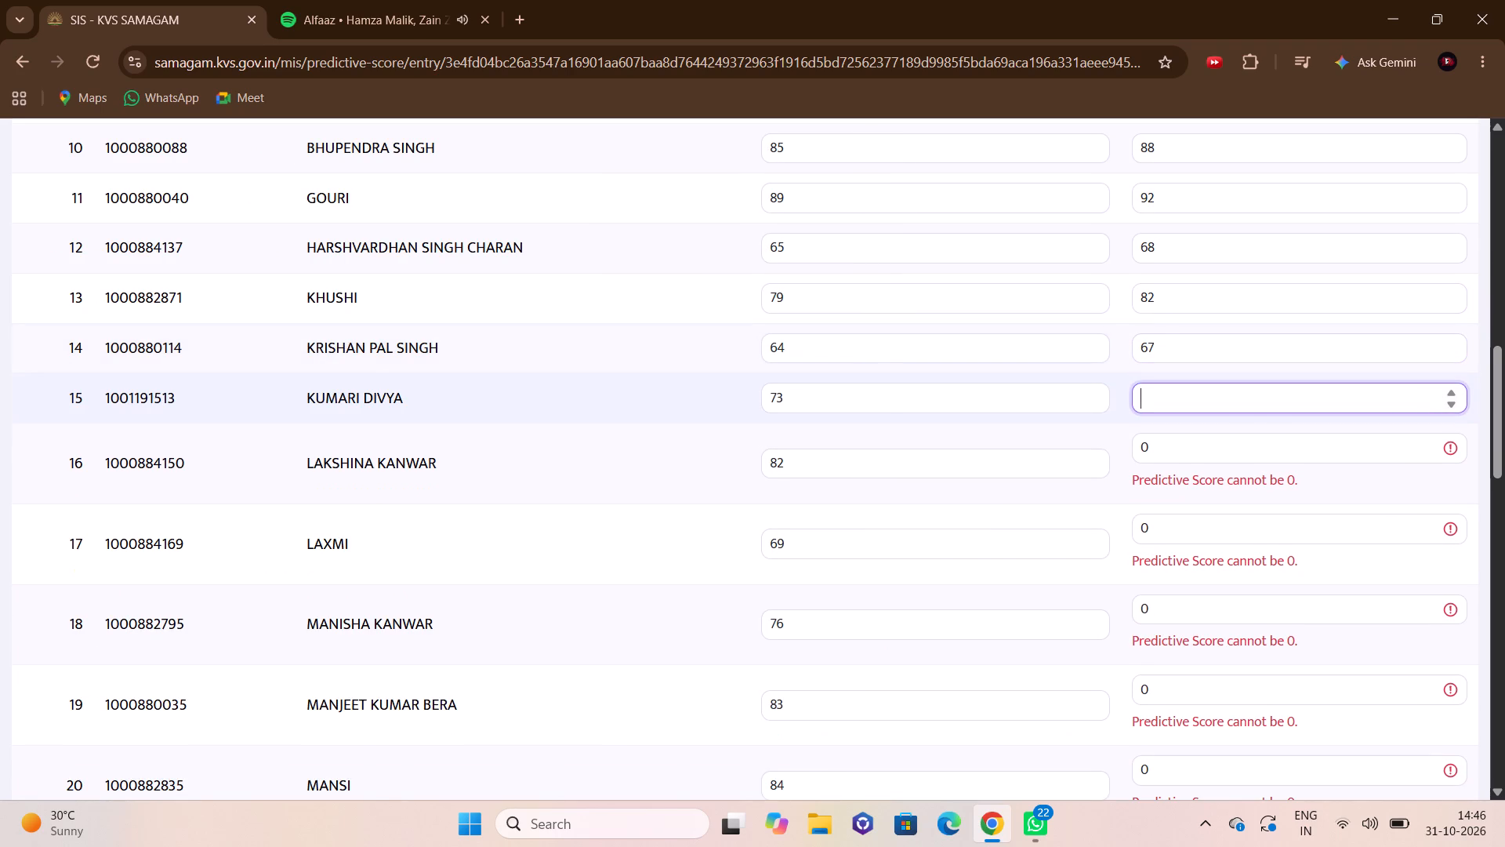
{"action": "type", "text": "76"}
{"action": "key", "text": "BackSpace"}
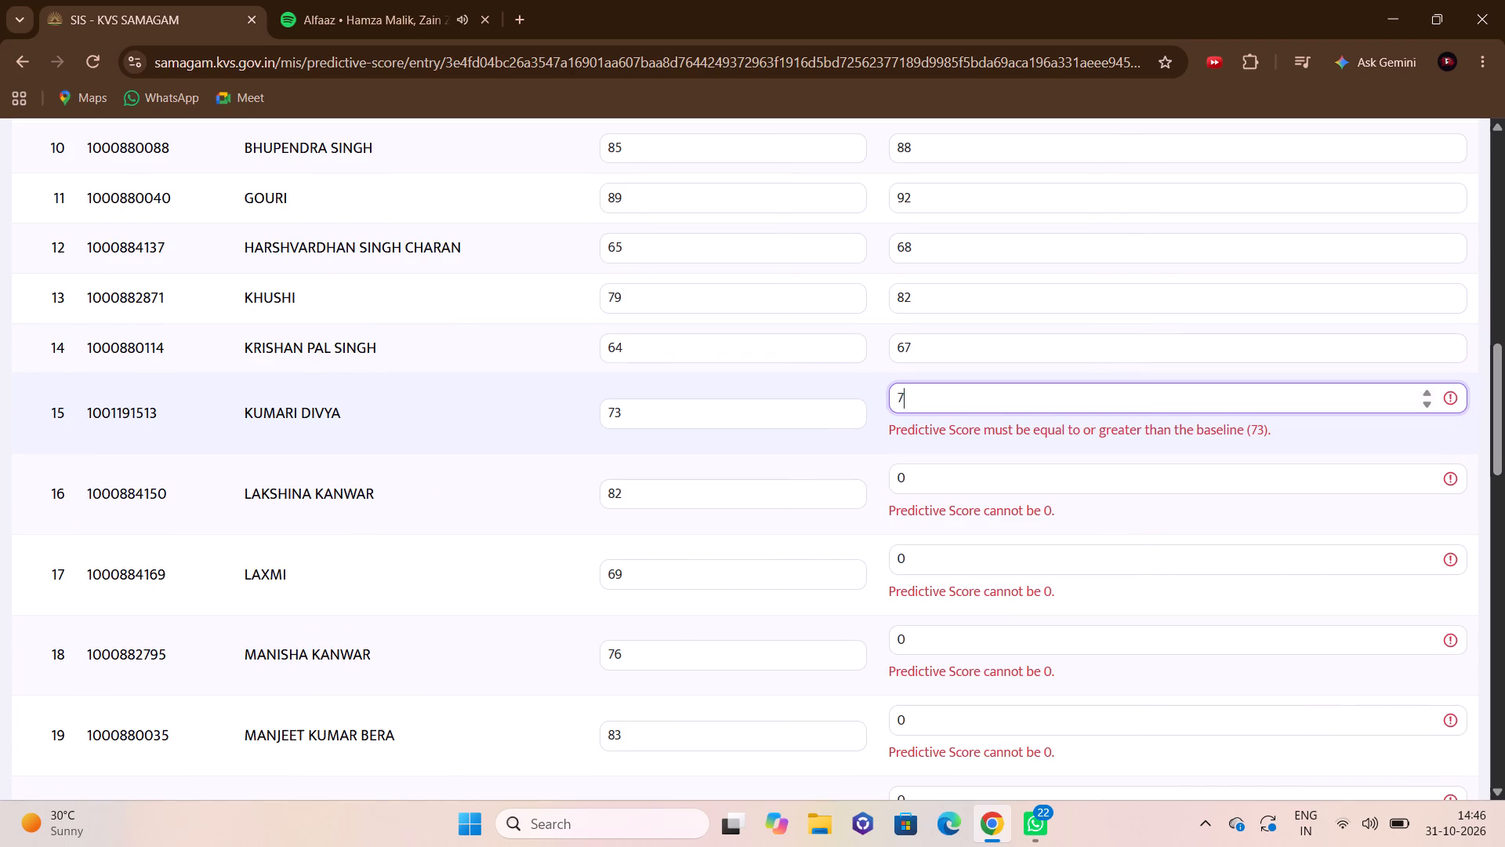
{"action": "key", "text": "6"}
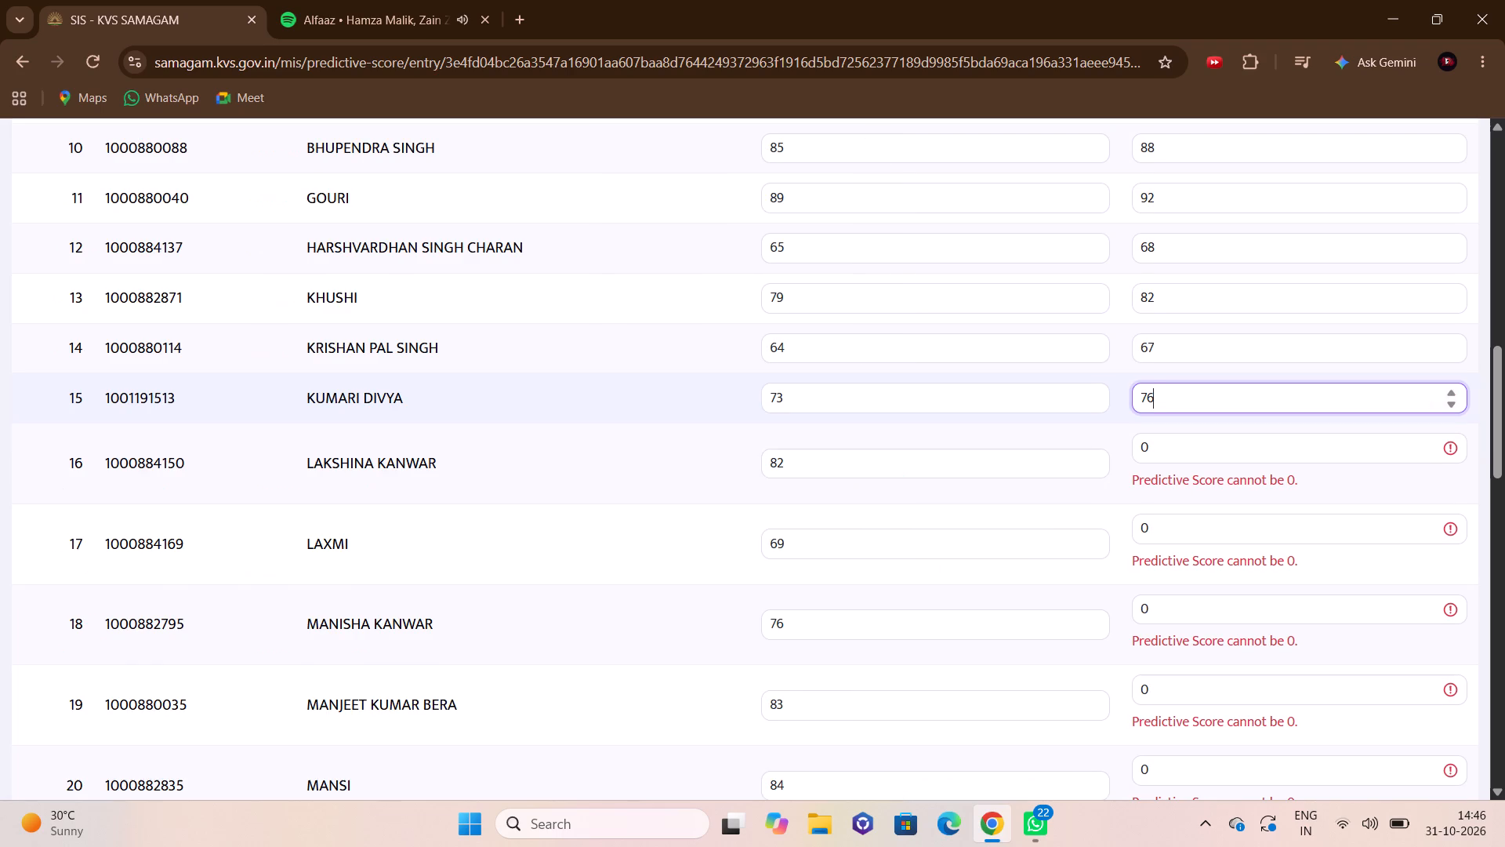
Enter Quarter 3 targets of 85, 72 and 79 for the students in rows 16 to 18.
{"action": "left_click", "coordinate": [1179, 435]}
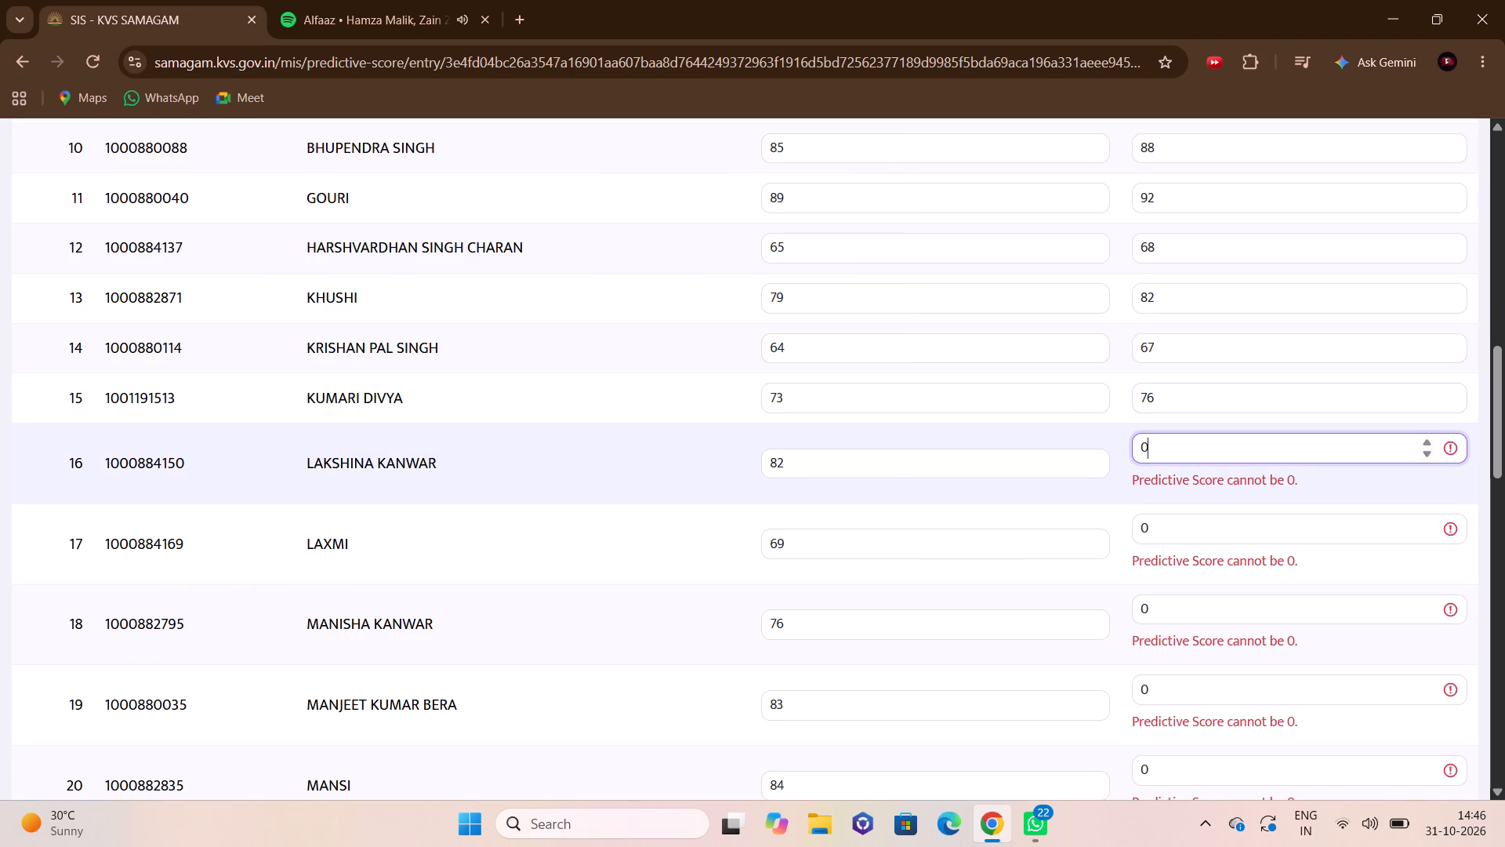
{"action": "key", "text": "BackSpace"}
{"action": "key", "text": "8"}
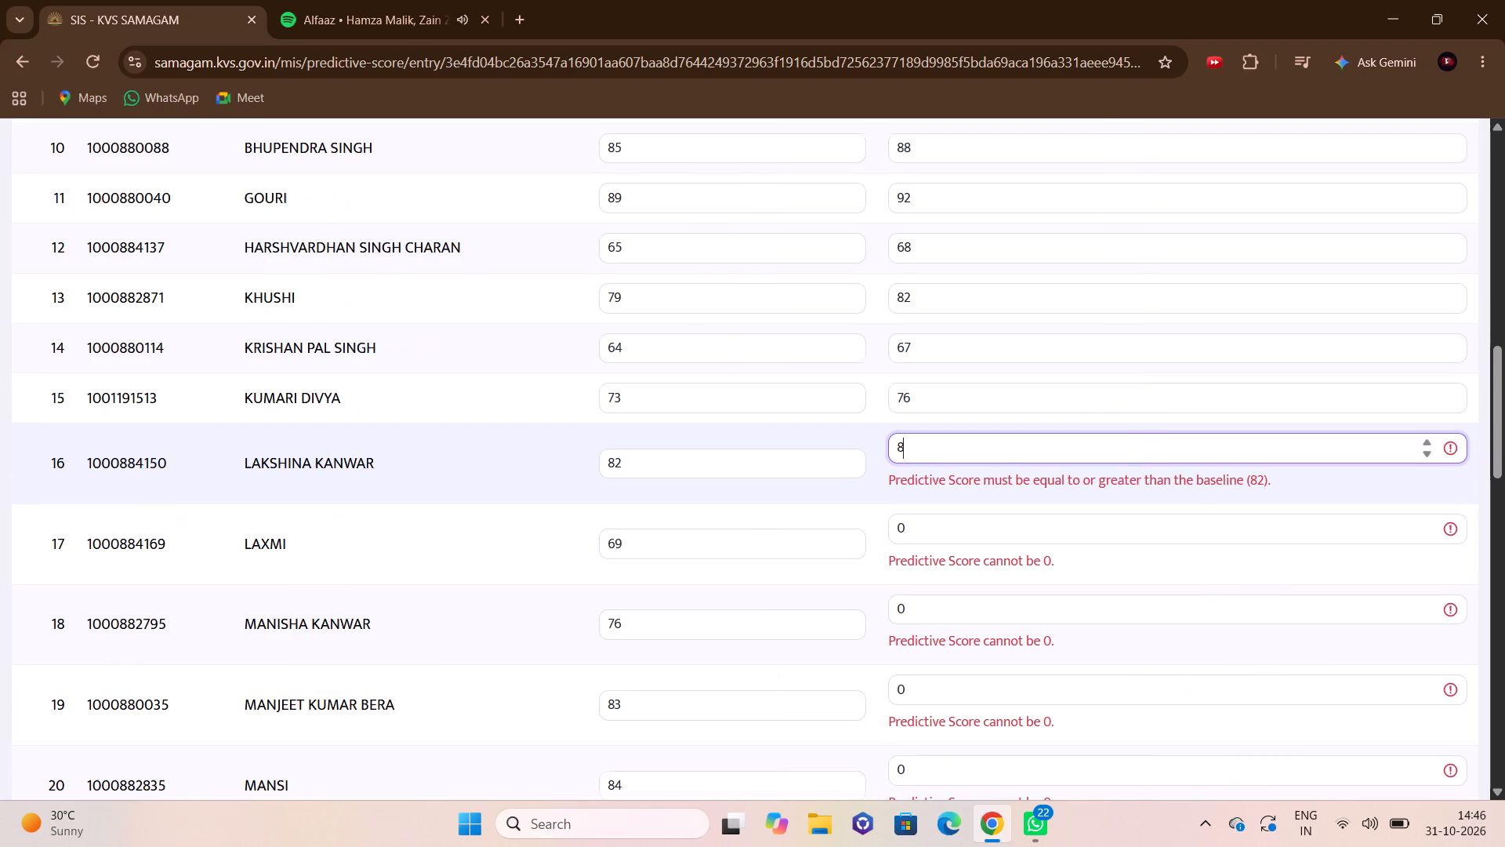
{"action": "key", "text": "5"}
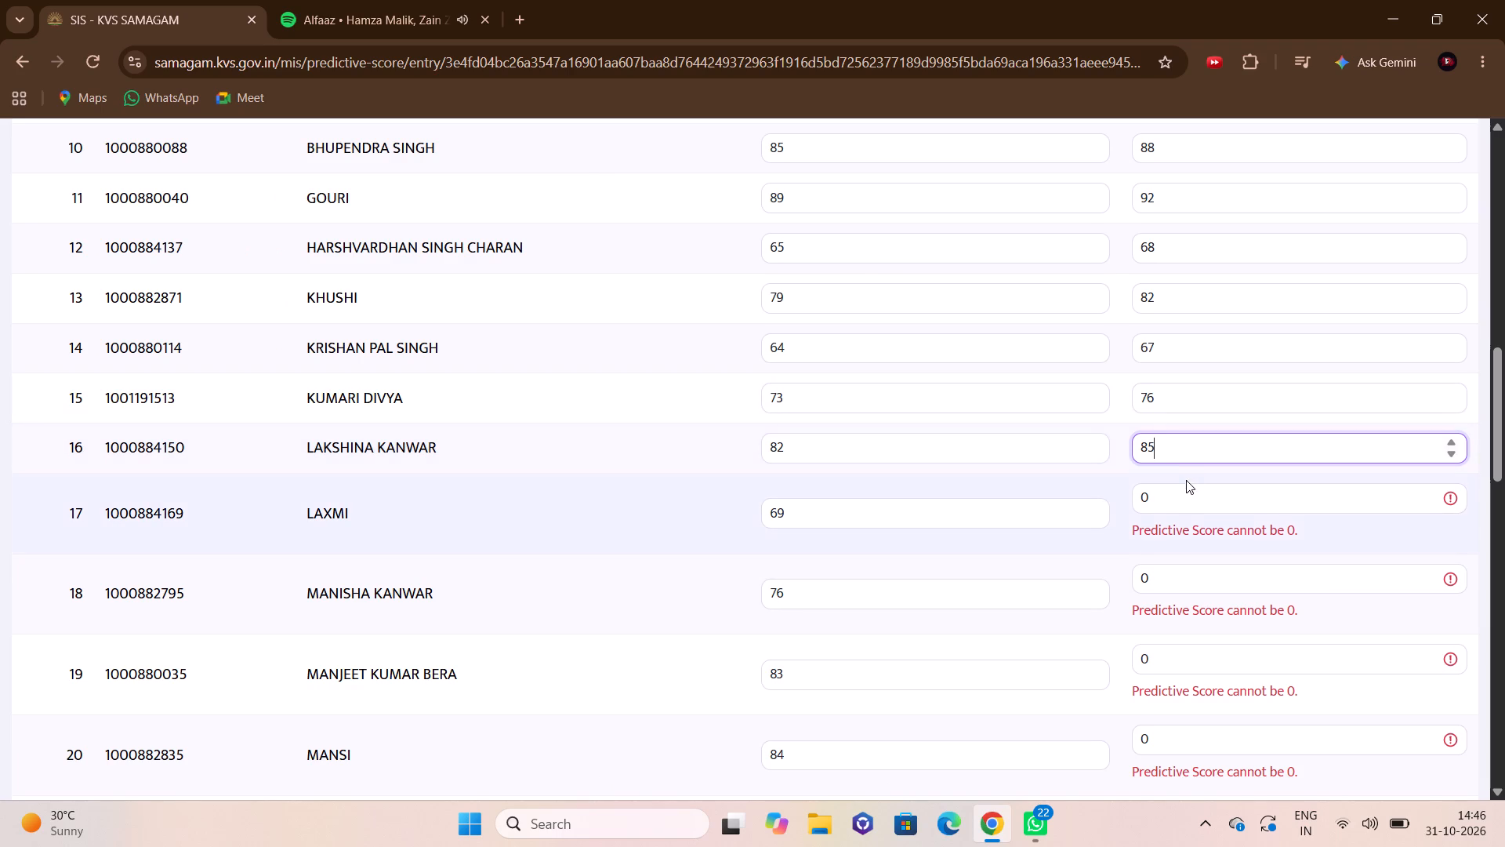
{"action": "left_click", "coordinate": [1184, 513]}
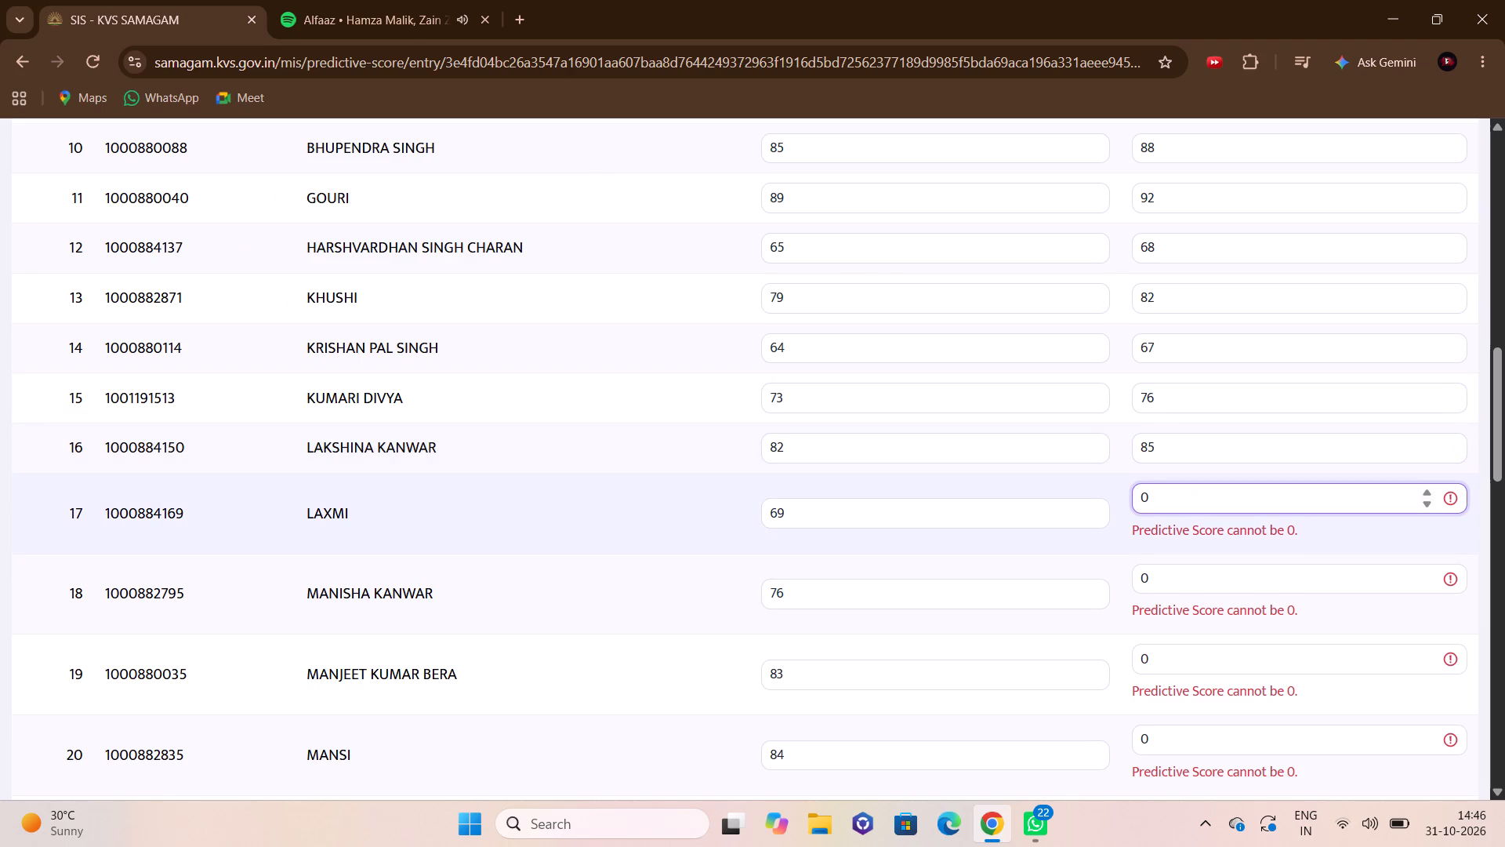
{"action": "key", "text": "BackSpace"}
{"action": "type", "text": "72"}
{"action": "left_click", "coordinate": [1234, 544]}
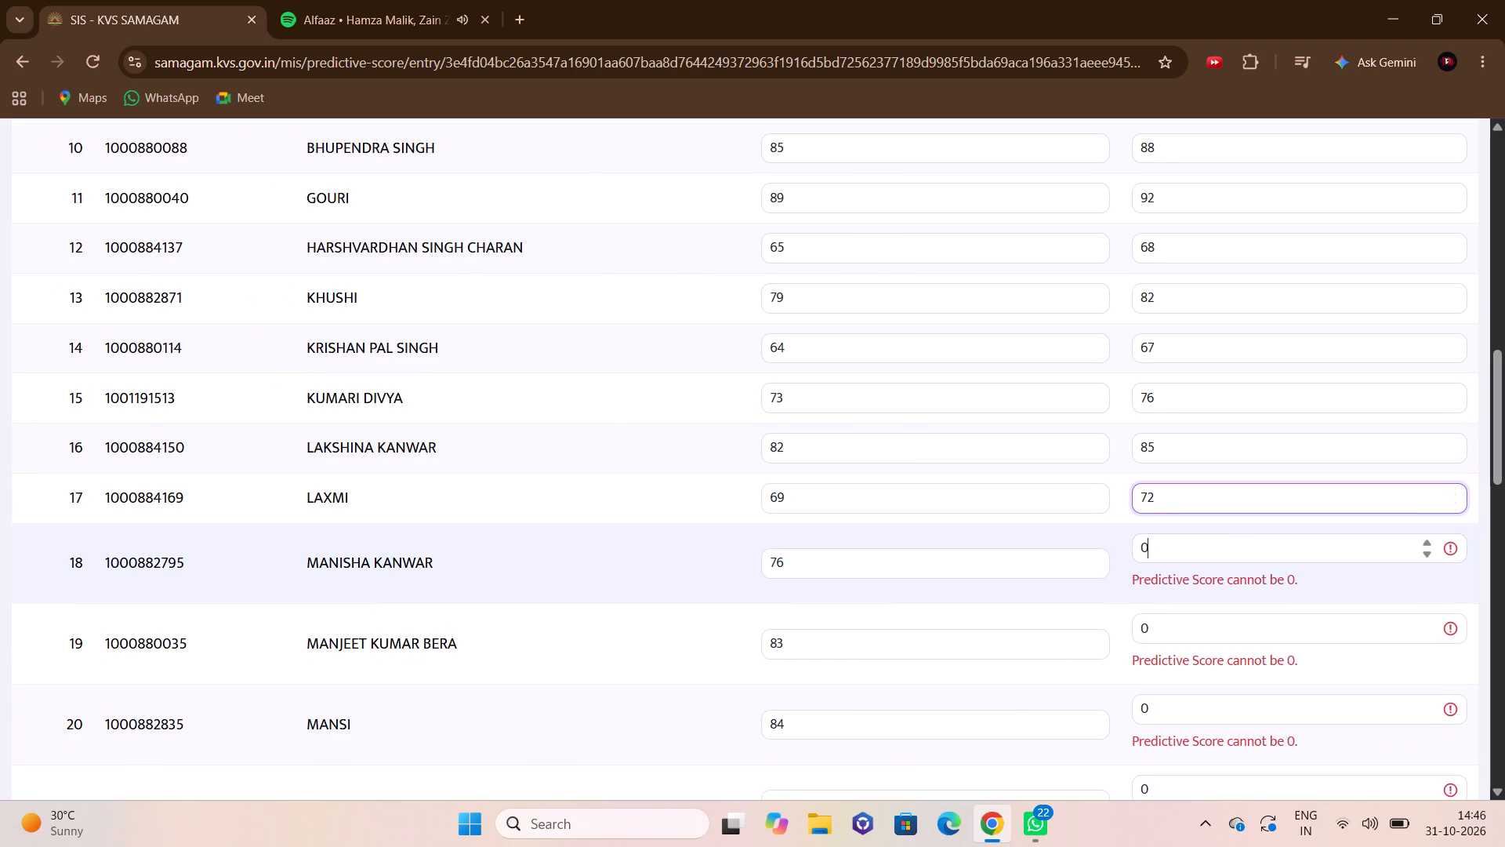
{"action": "key", "text": "BackSpace"}
{"action": "key", "text": "6"}
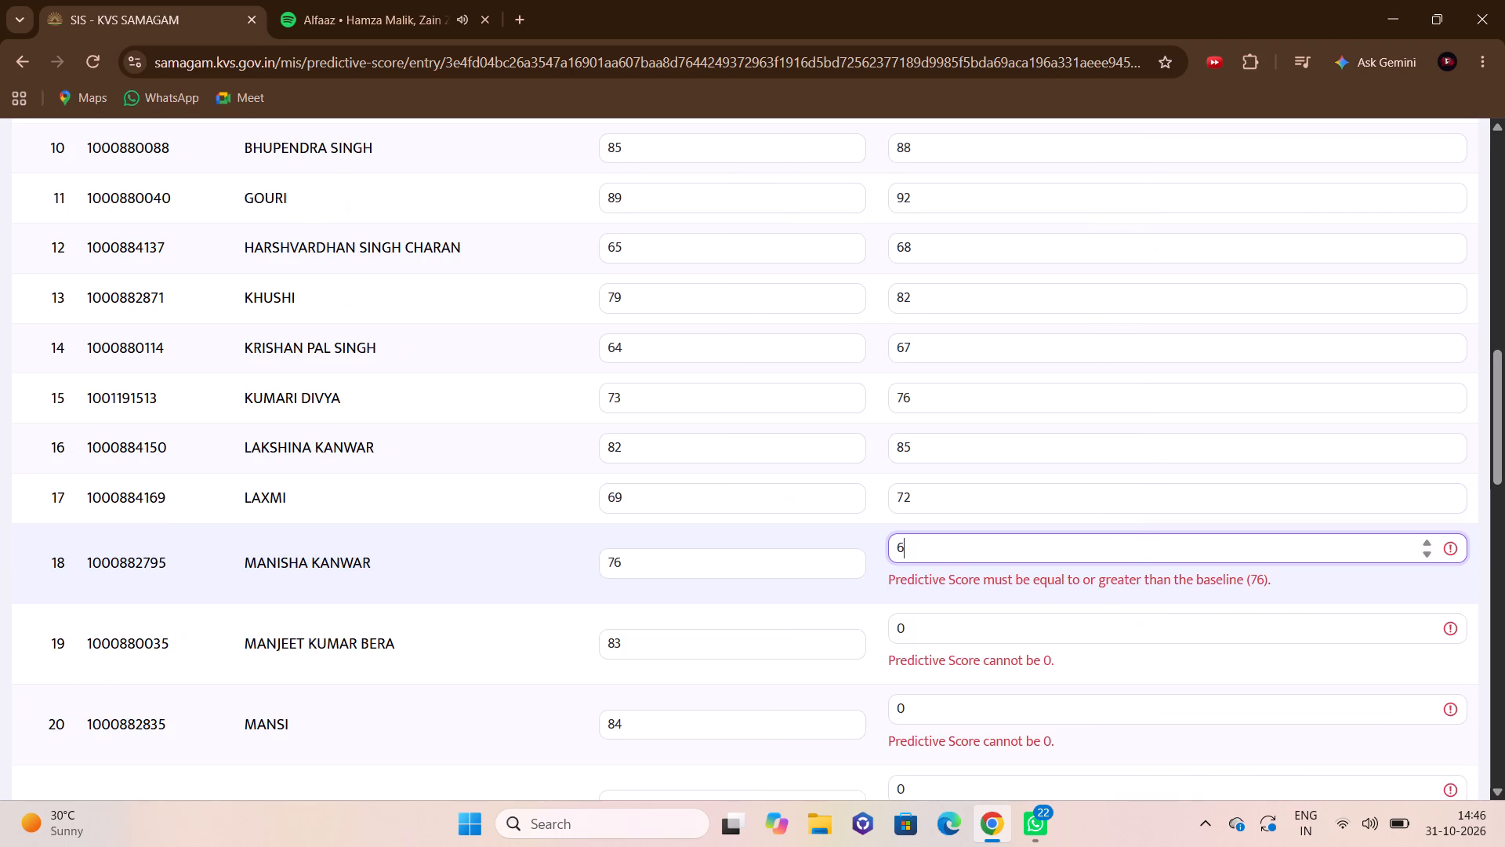
{"action": "key", "text": "BackSpace"}
{"action": "type", "text": "79"}
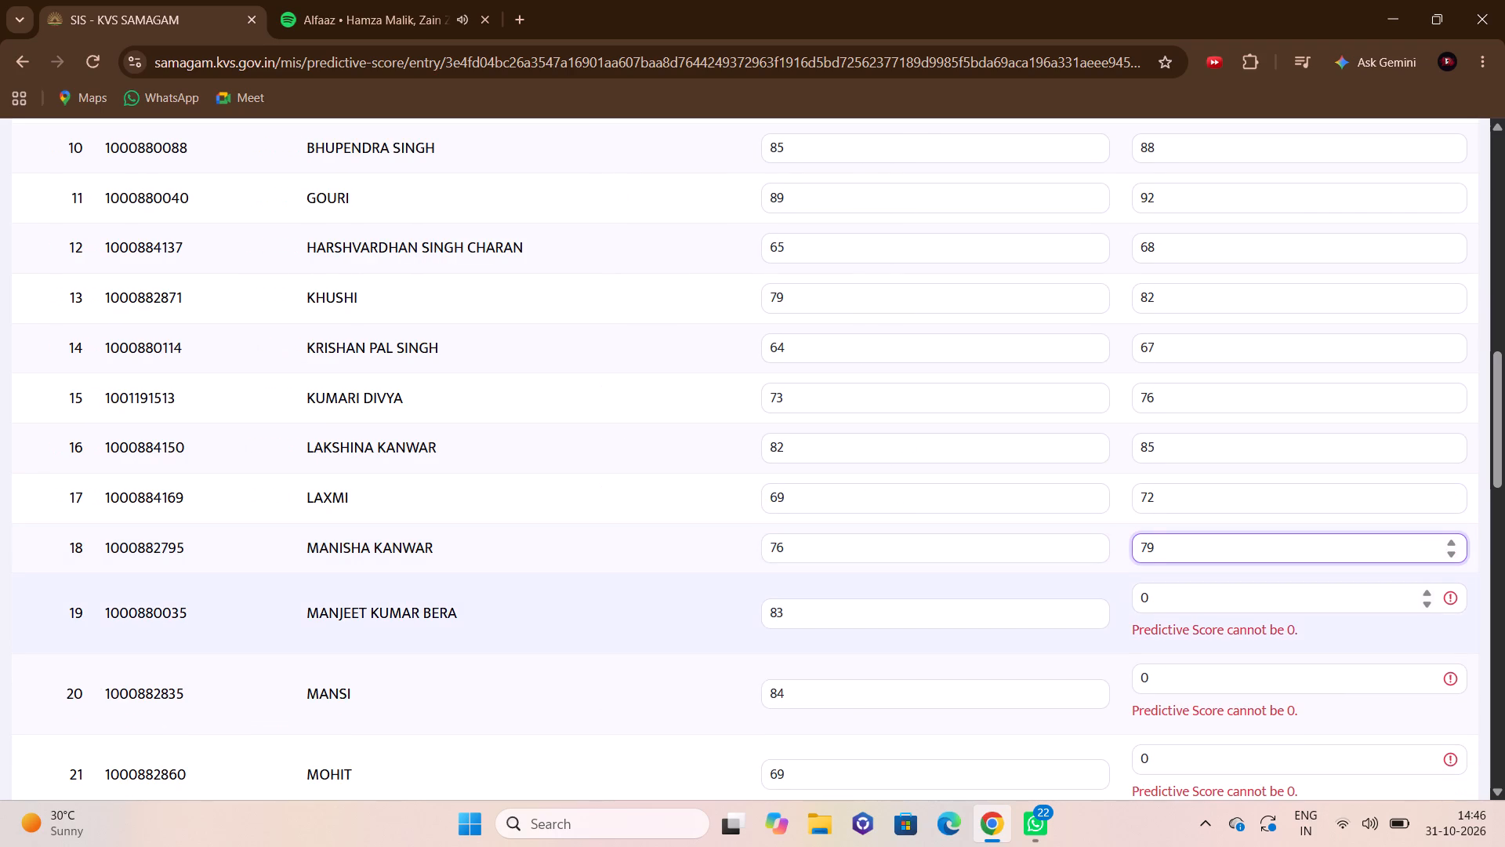
Enter Quarter 3 targets of 86, 87 and 72 for the students in rows 19 to 21.
{"action": "left_click", "coordinate": [1162, 595]}
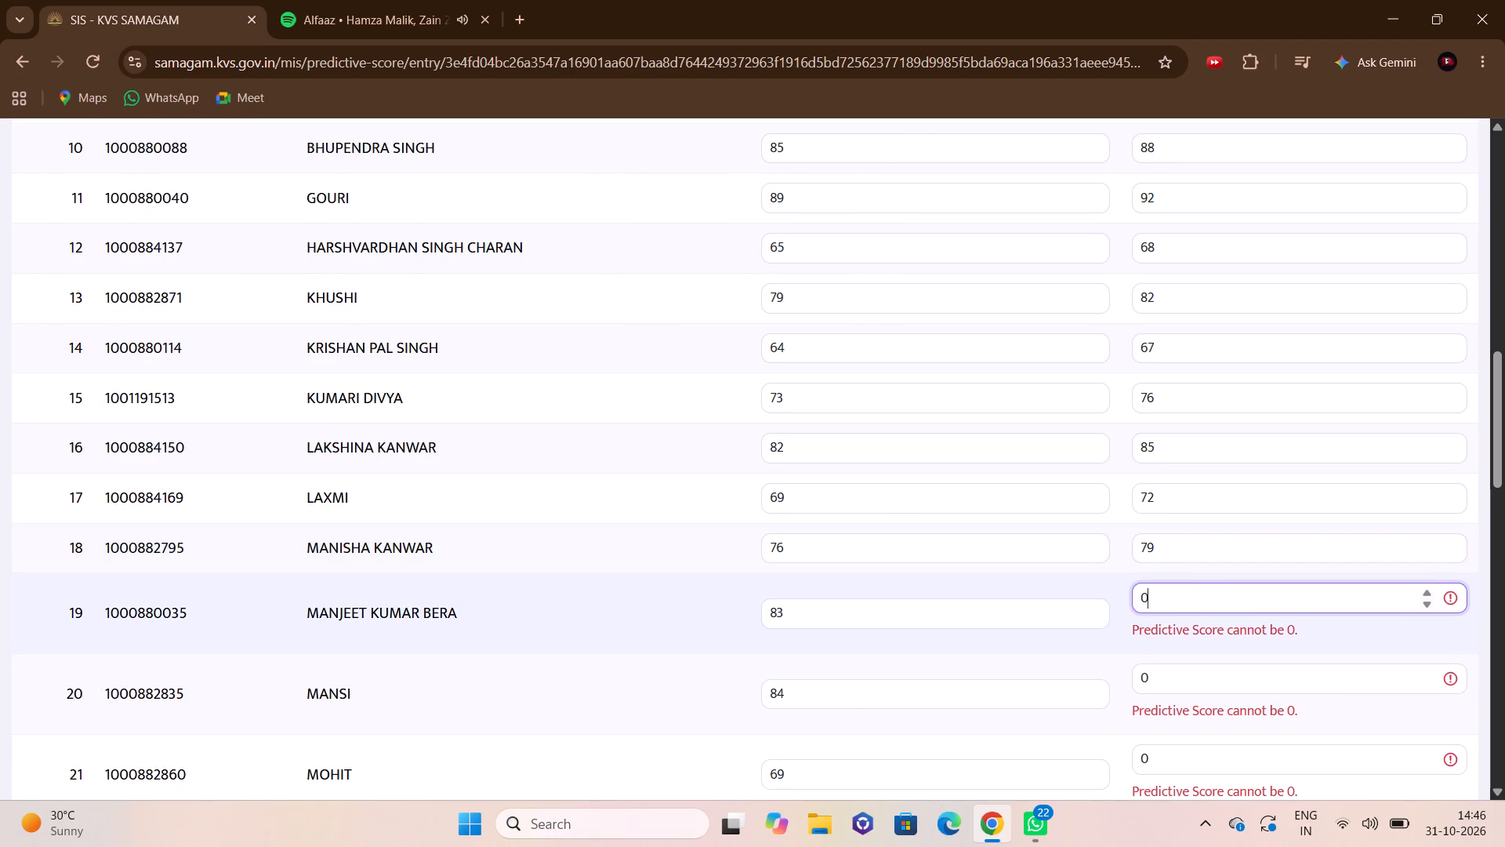
{"action": "key", "text": "BackSpace"}
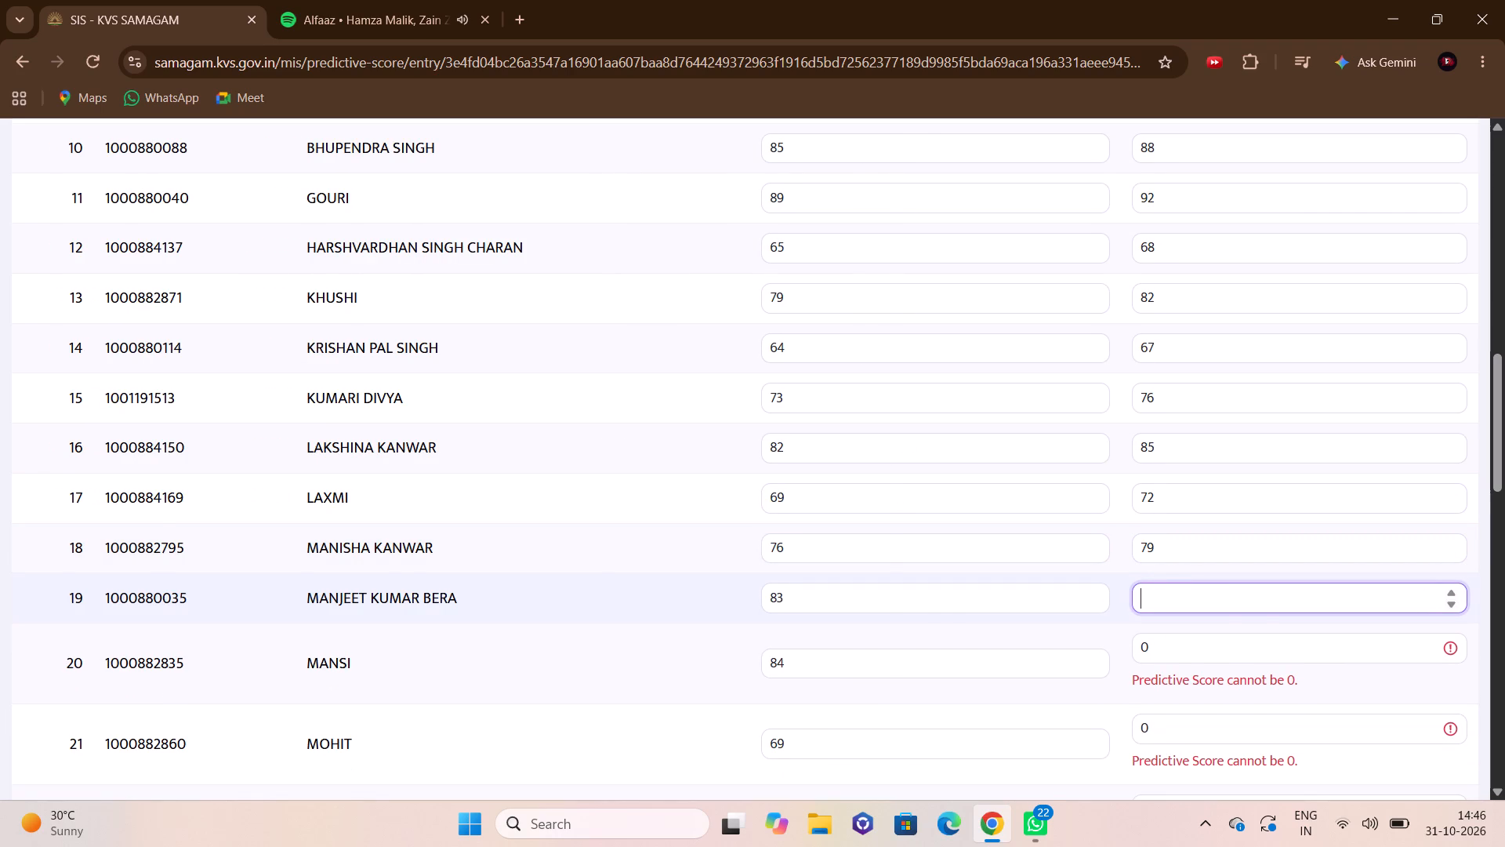
{"action": "type", "text": "83"}
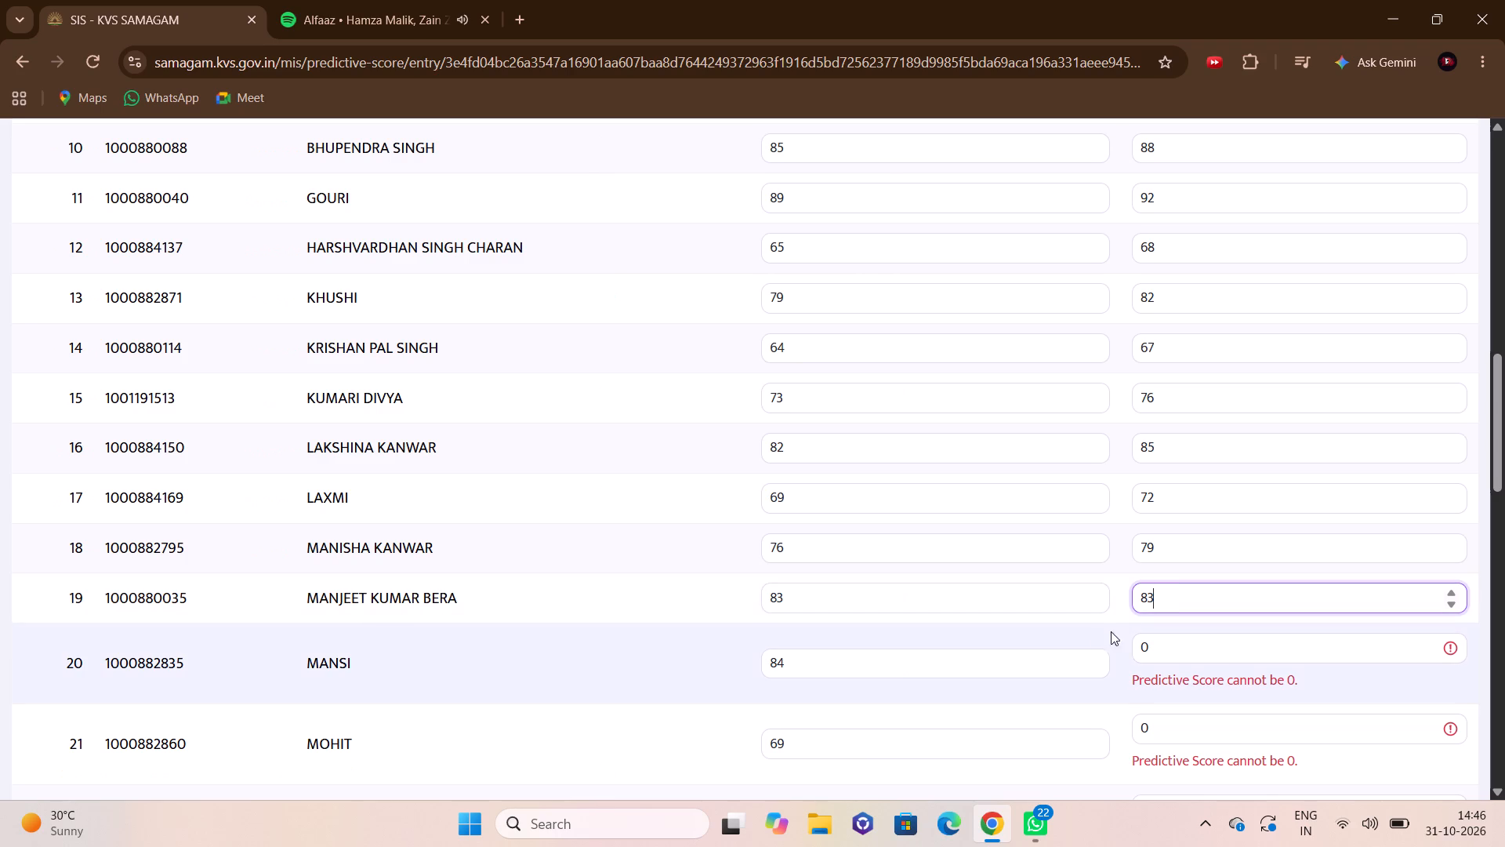
{"action": "key", "text": "BackSpace"}
{"action": "key", "text": "6"}
{"action": "left_click", "coordinate": [1189, 646]}
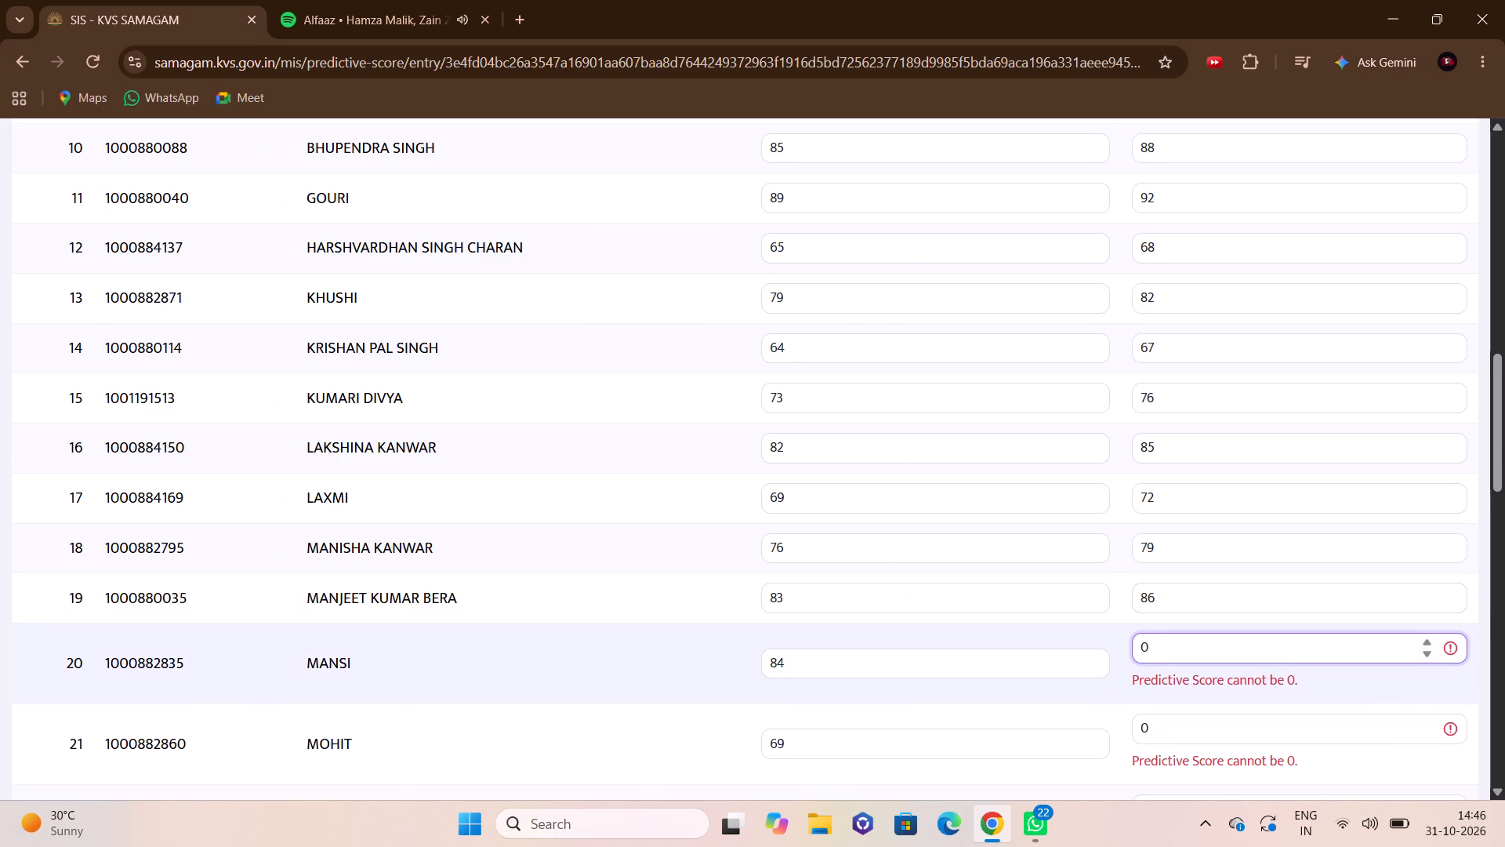
{"action": "key", "text": "BackSpace"}
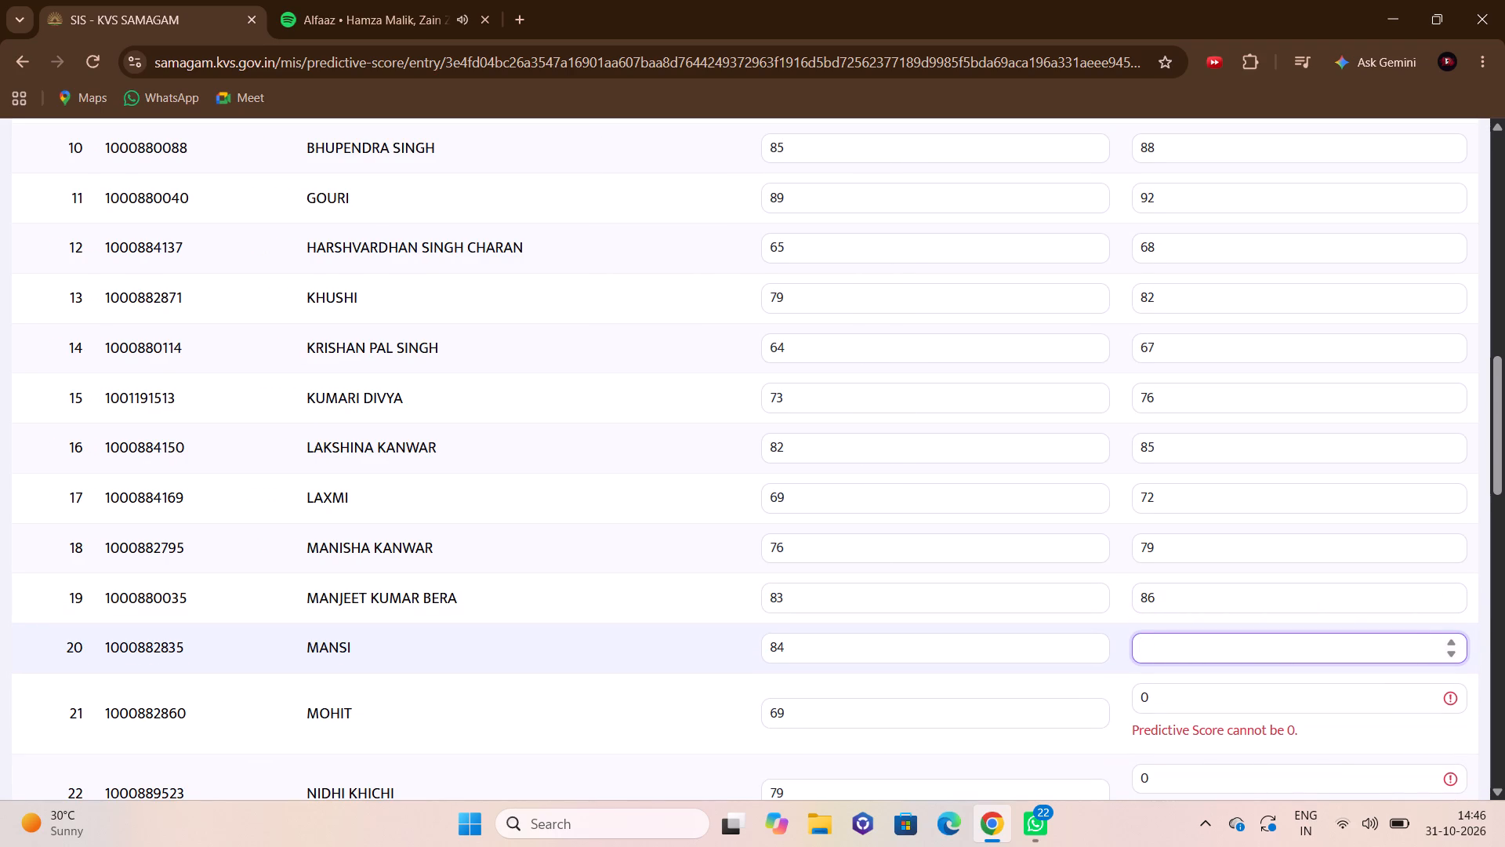
{"action": "key", "text": "8"}
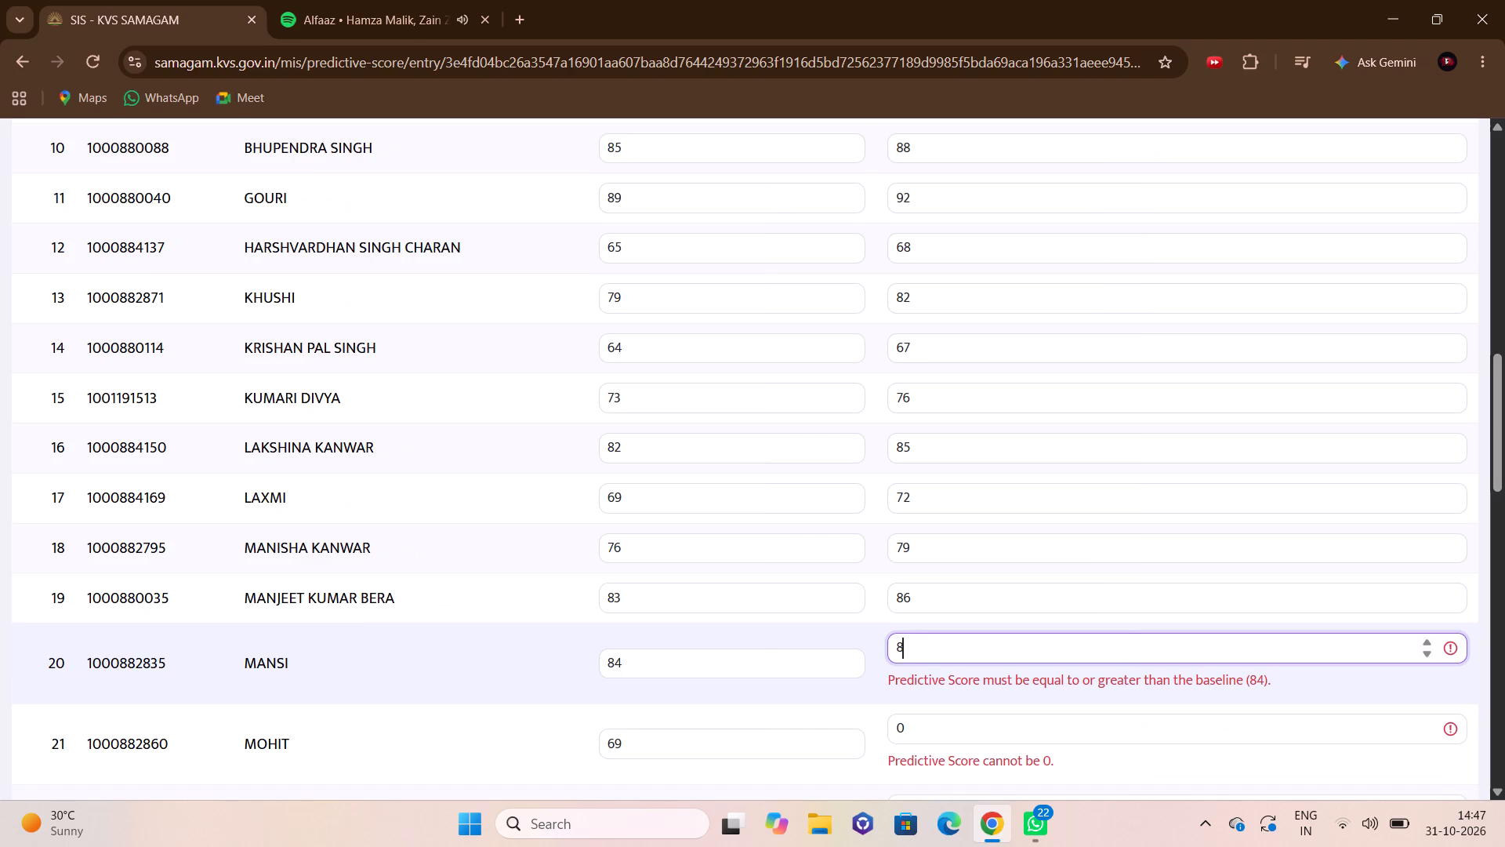
{"action": "key", "text": "7"}
{"action": "left_click", "coordinate": [1222, 697]}
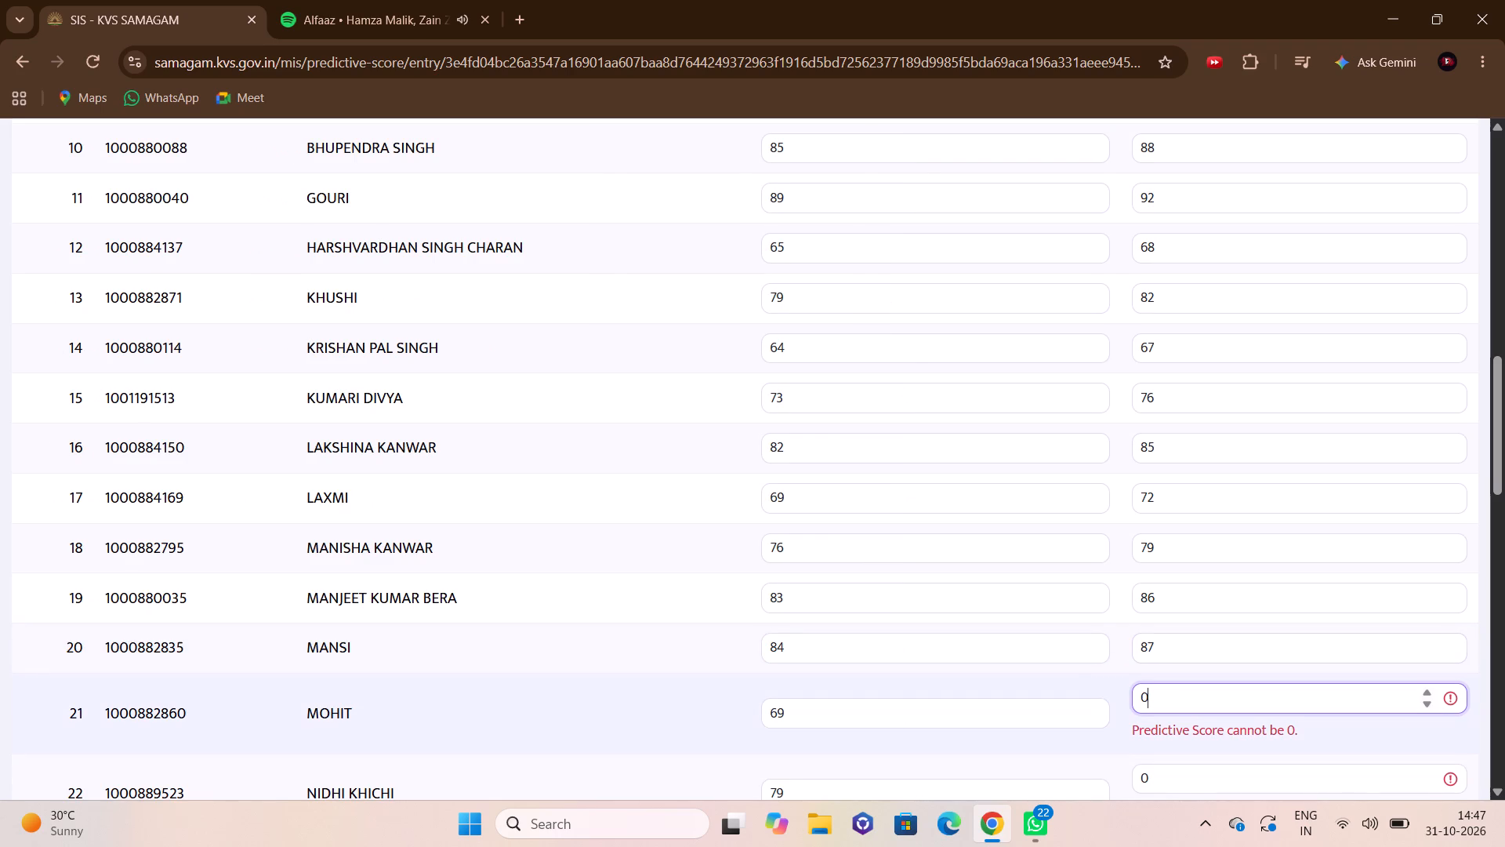
{"action": "key", "text": "BackSpace"}
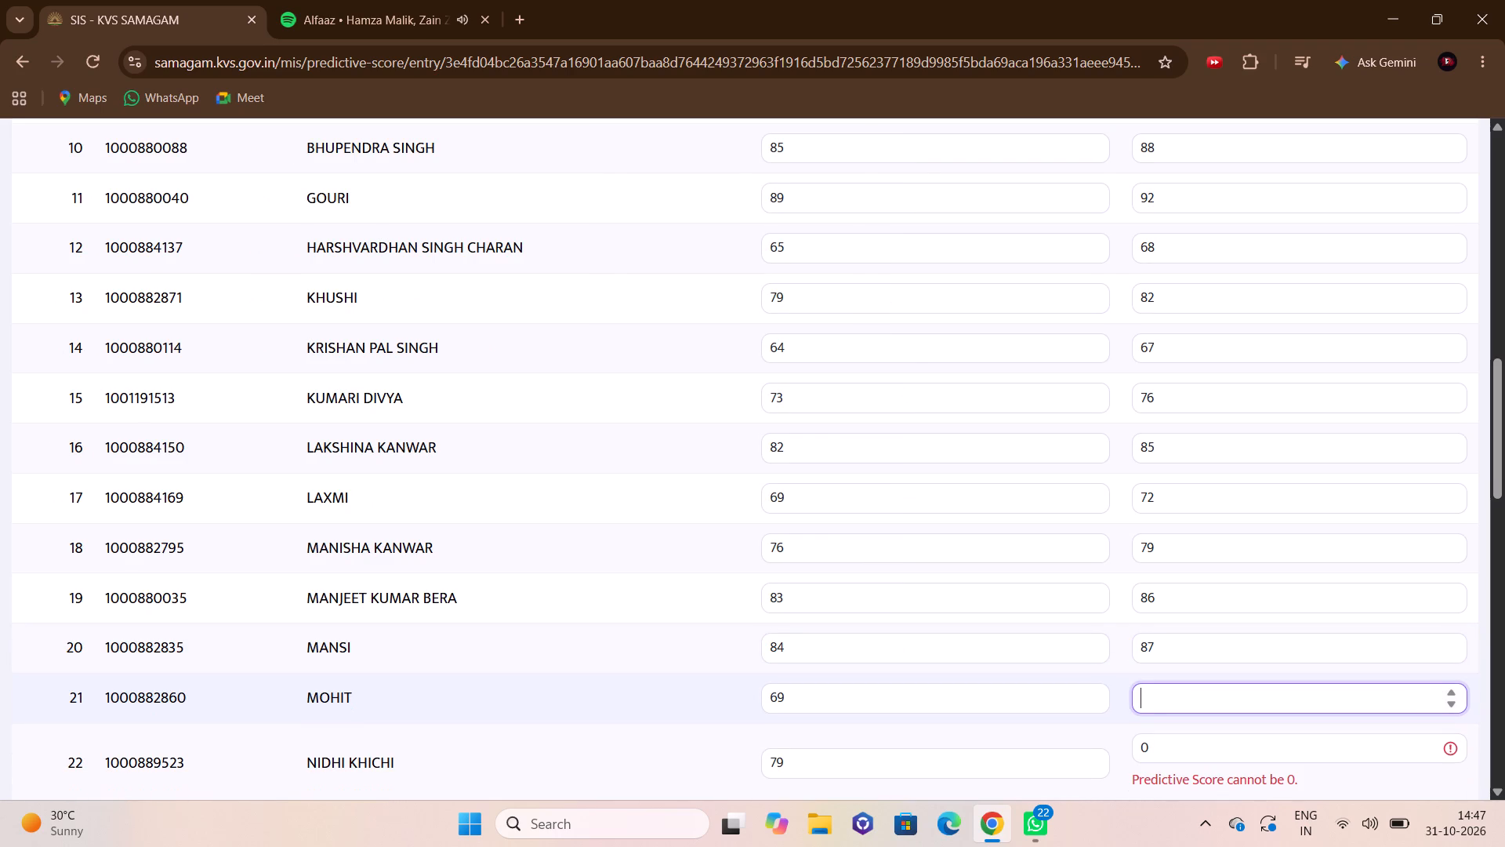
{"action": "type", "text": "72"}
Enter Quarter 3 targets of 82, 92 and 69 for the students in rows 22 to 24.
{"action": "left_click", "coordinate": [1228, 749]}
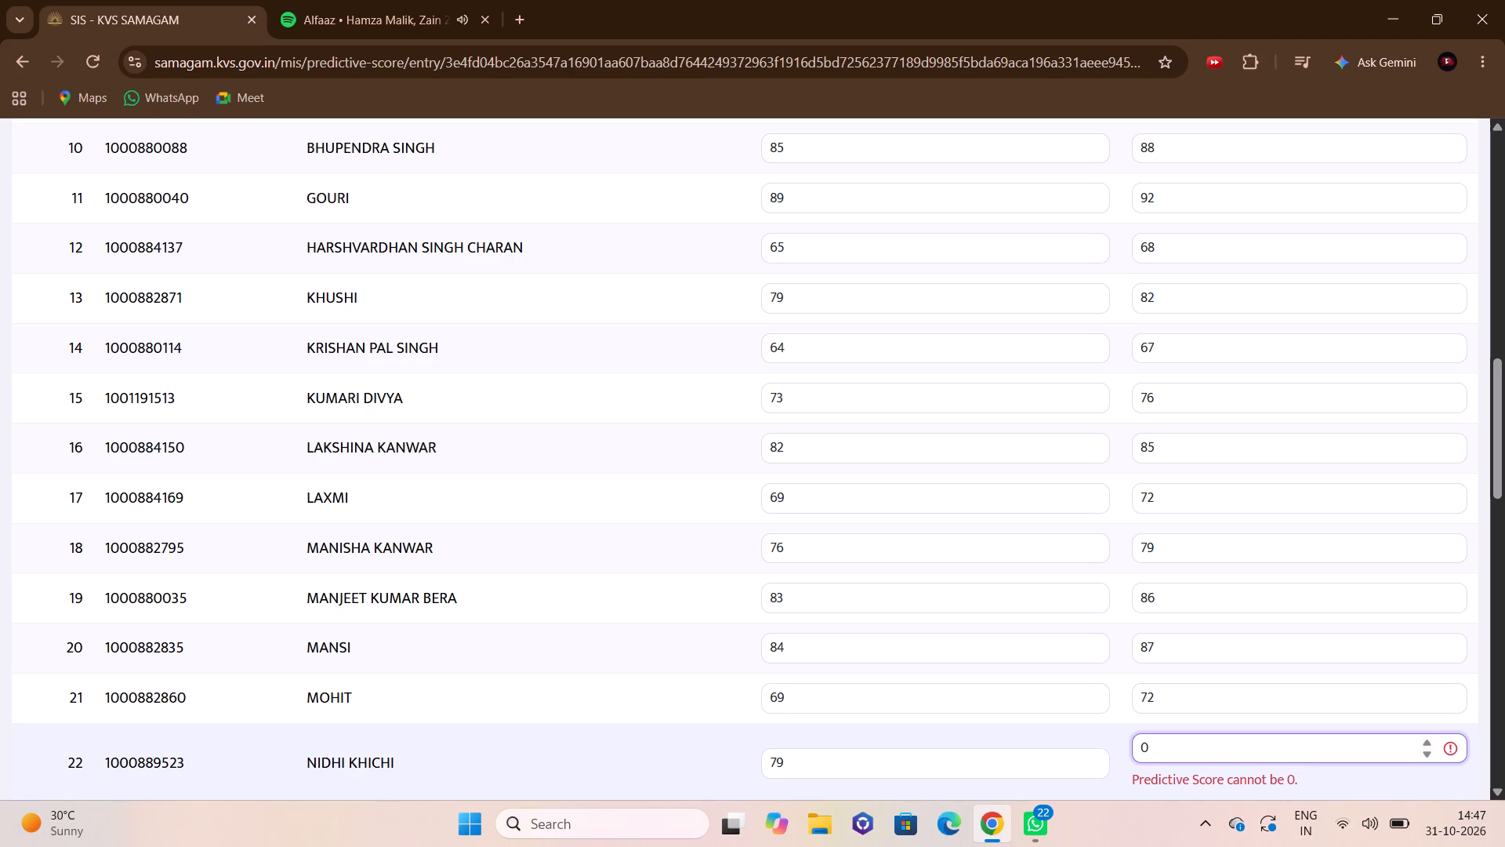
{"action": "key", "text": "BackSpace"}
{"action": "type", "text": "82"}
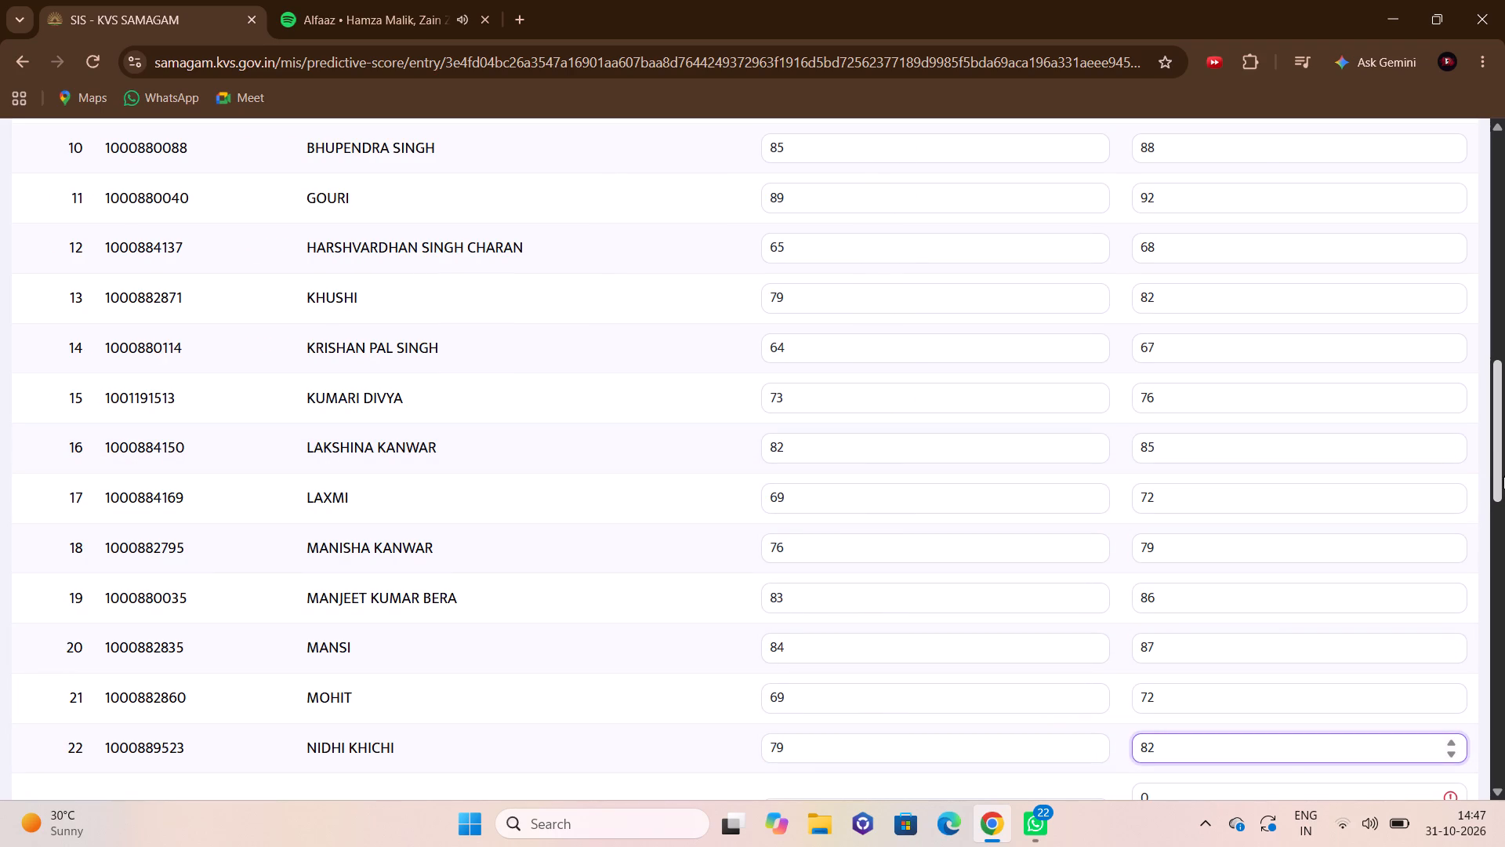
{"action": "left_click_drag", "start_coordinate": [1498, 476], "coordinate": [1501, 573]}
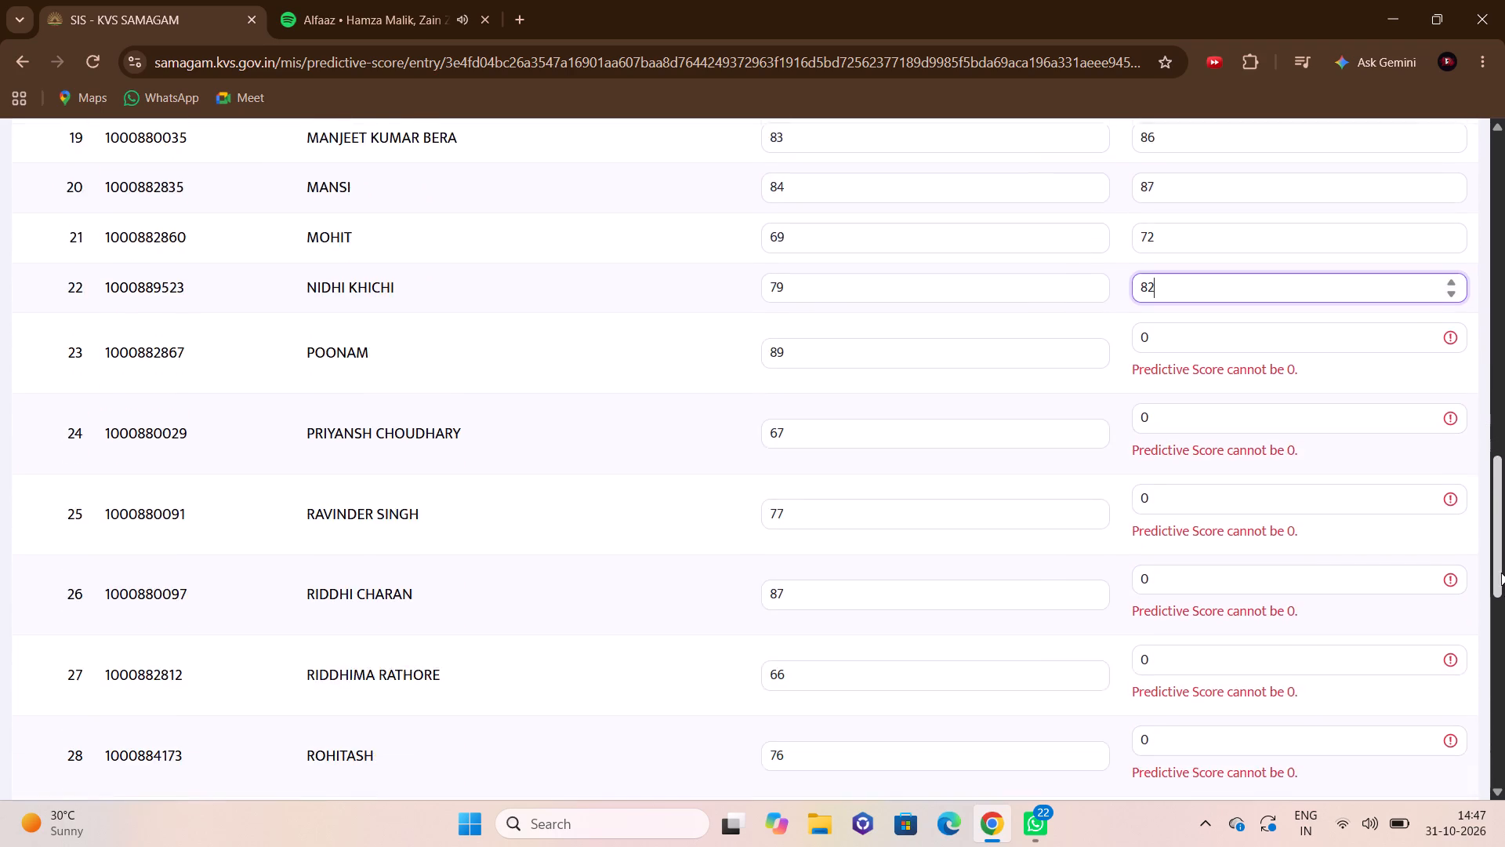
{"action": "left_click_drag", "start_coordinate": [1501, 573], "coordinate": [1496, 616]}
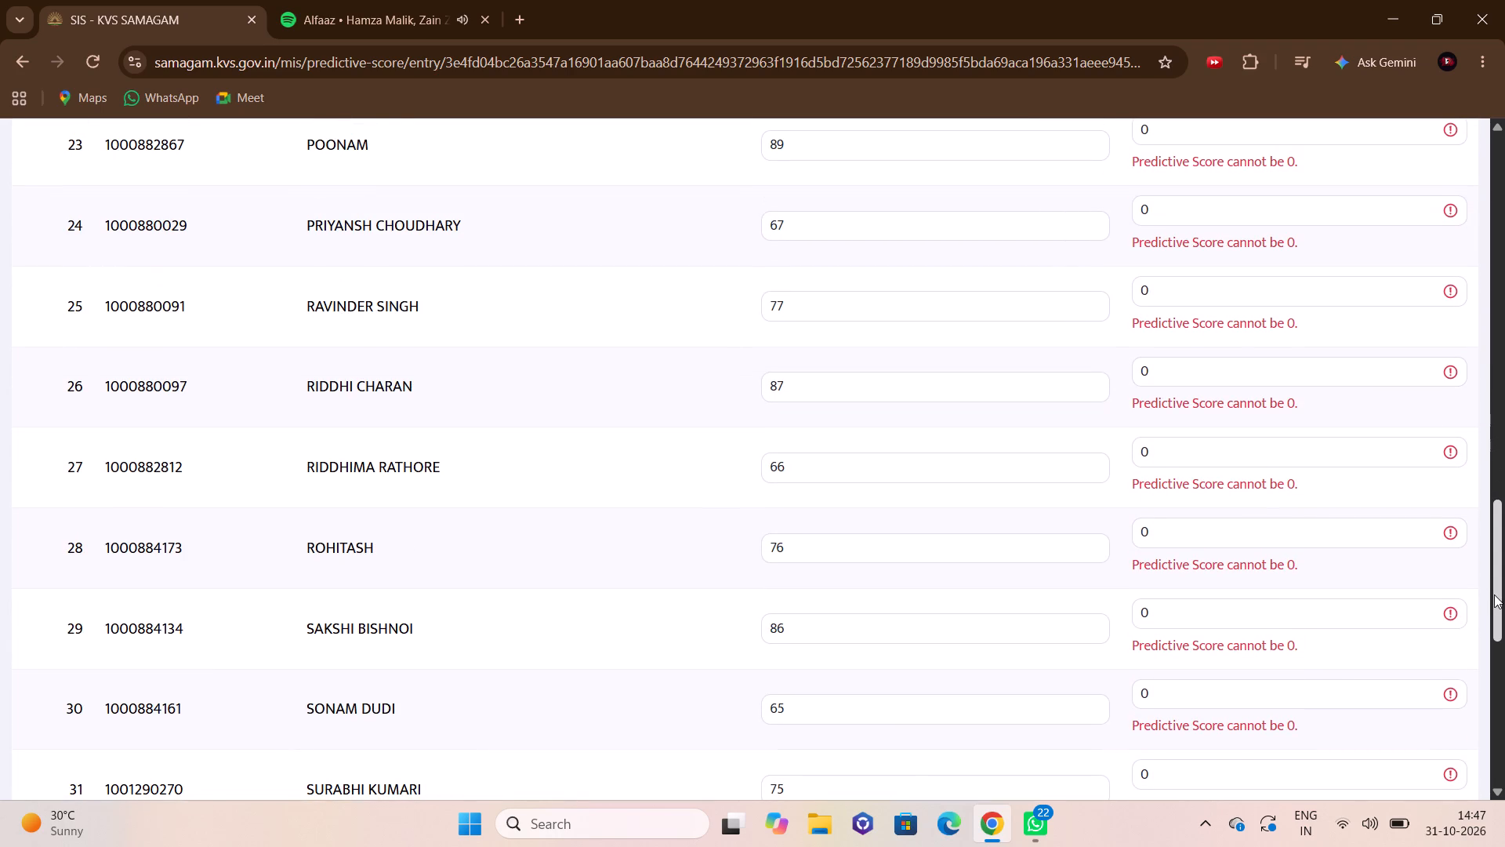
{"action": "left_click_drag", "start_coordinate": [1494, 594], "coordinate": [1496, 576]}
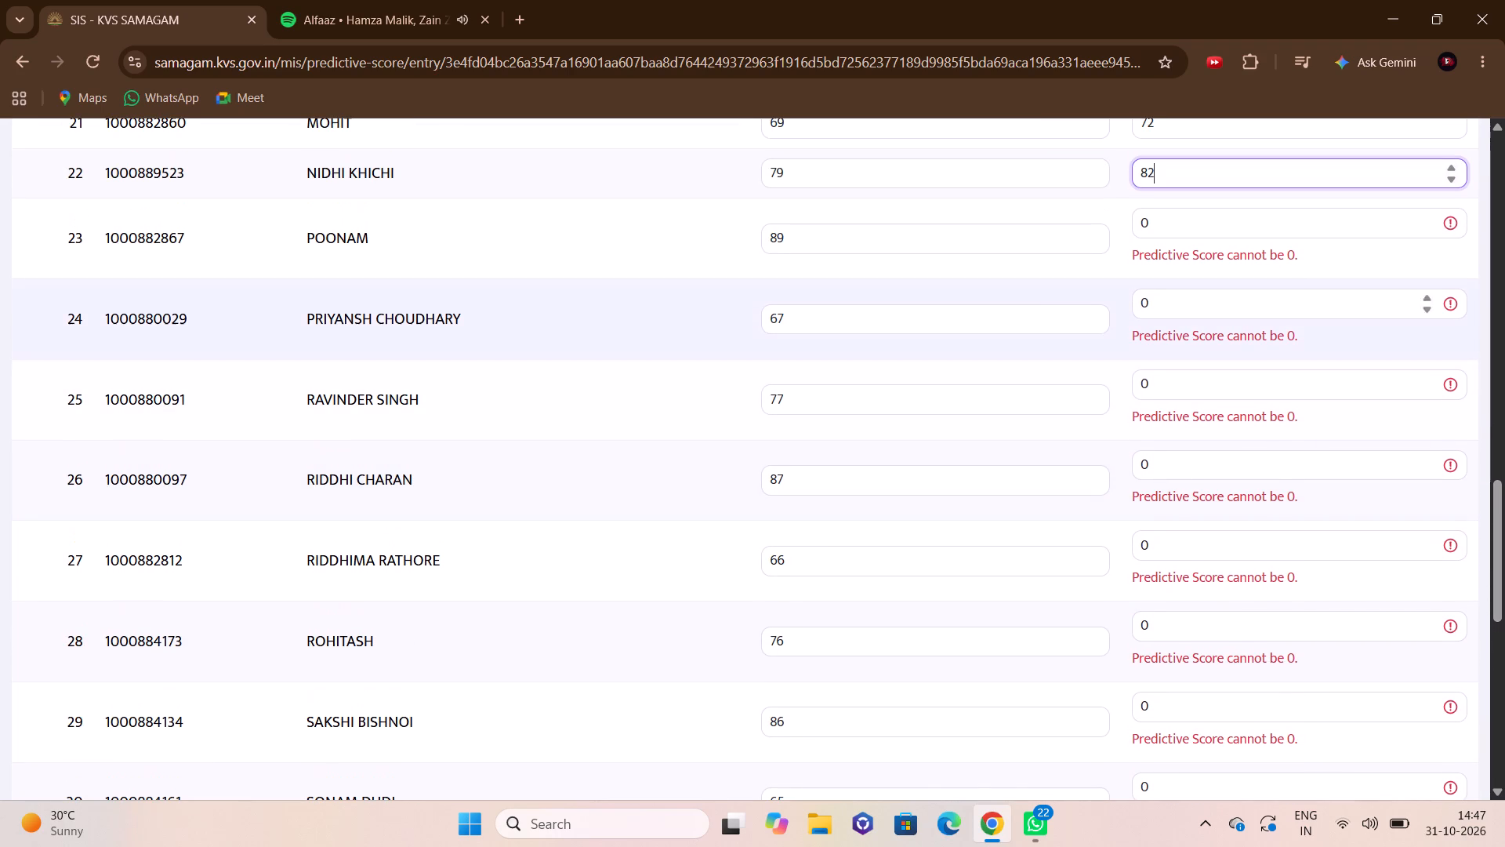
{"action": "left_click", "coordinate": [1231, 224]}
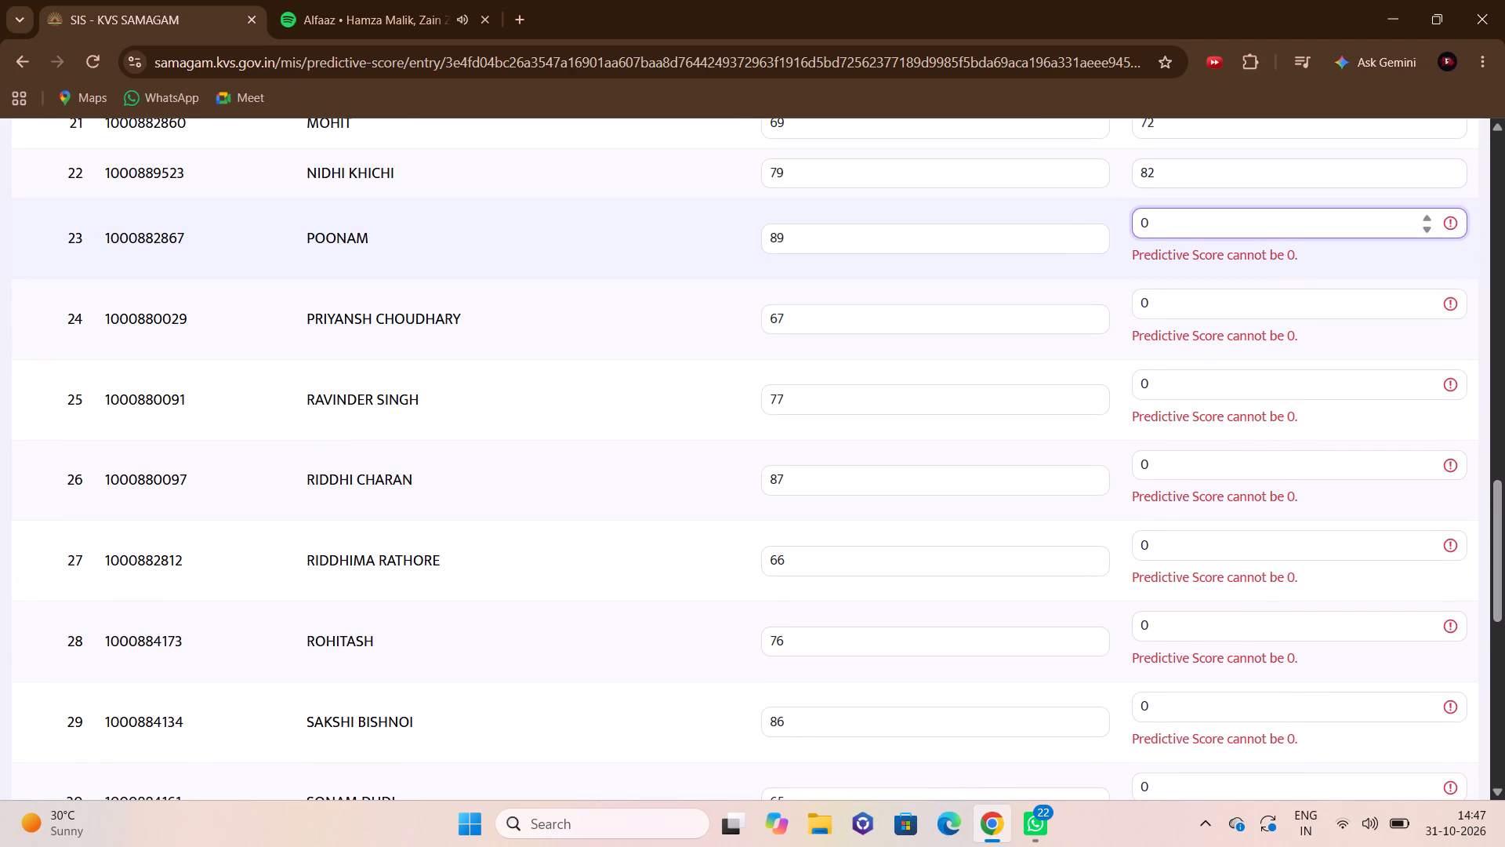
{"action": "key", "text": "BackSpace"}
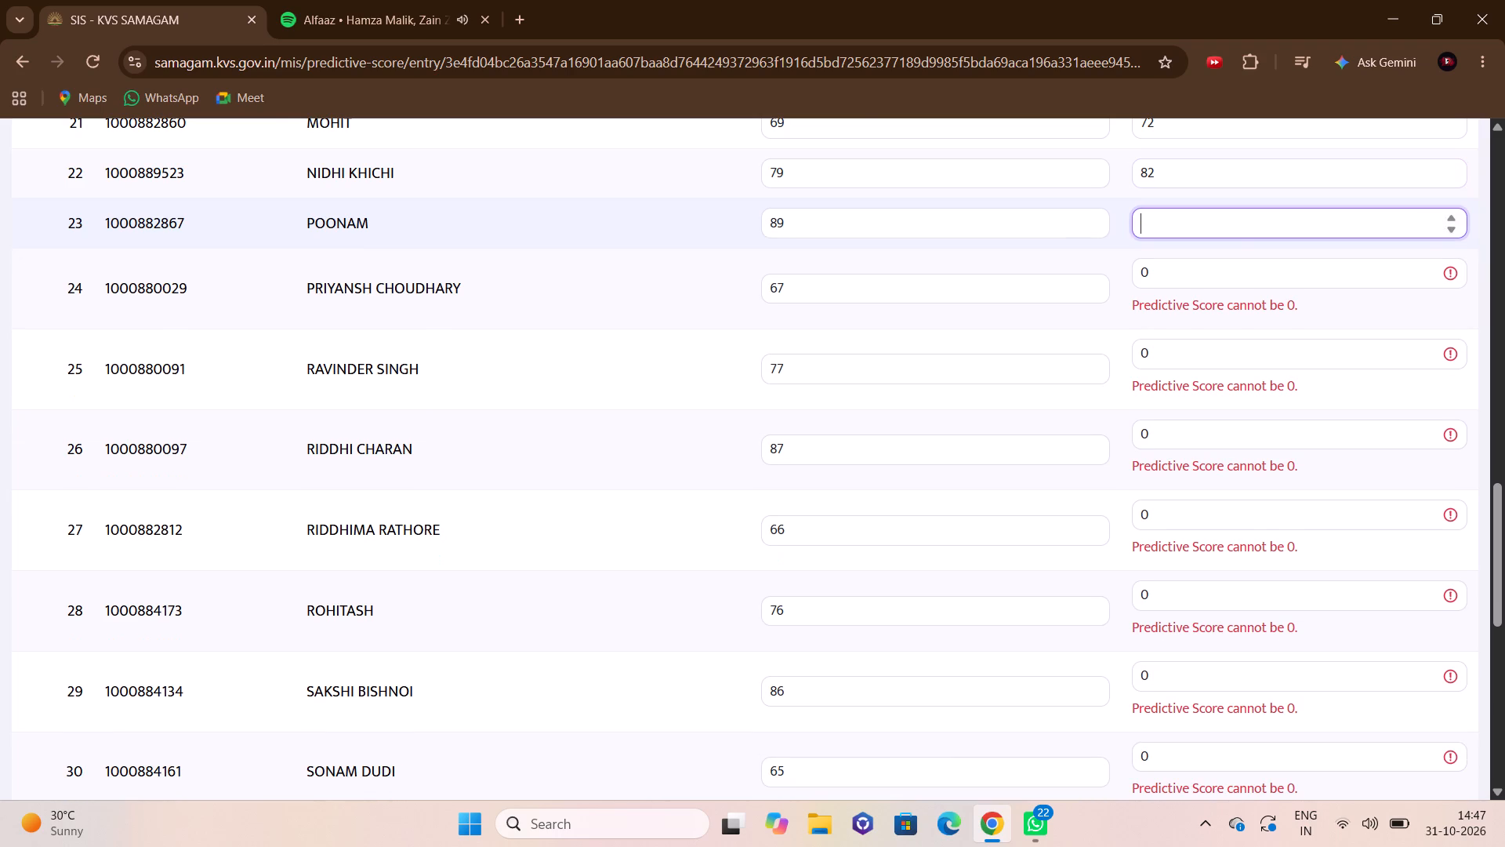
{"action": "key", "text": "9"}
{"action": "key", "text": "2"}
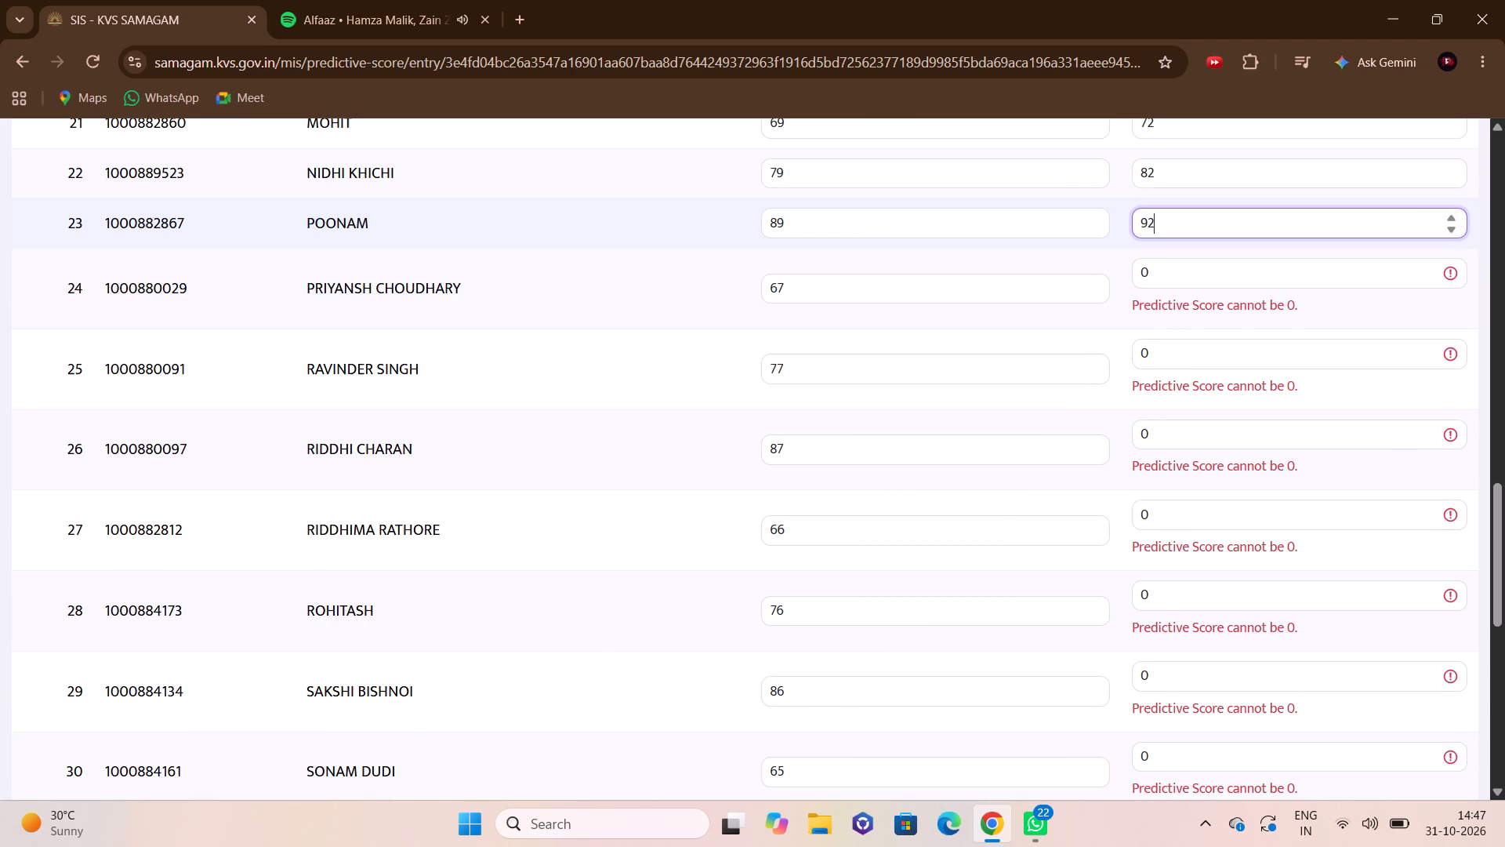
{"action": "left_click", "coordinate": [1191, 282]}
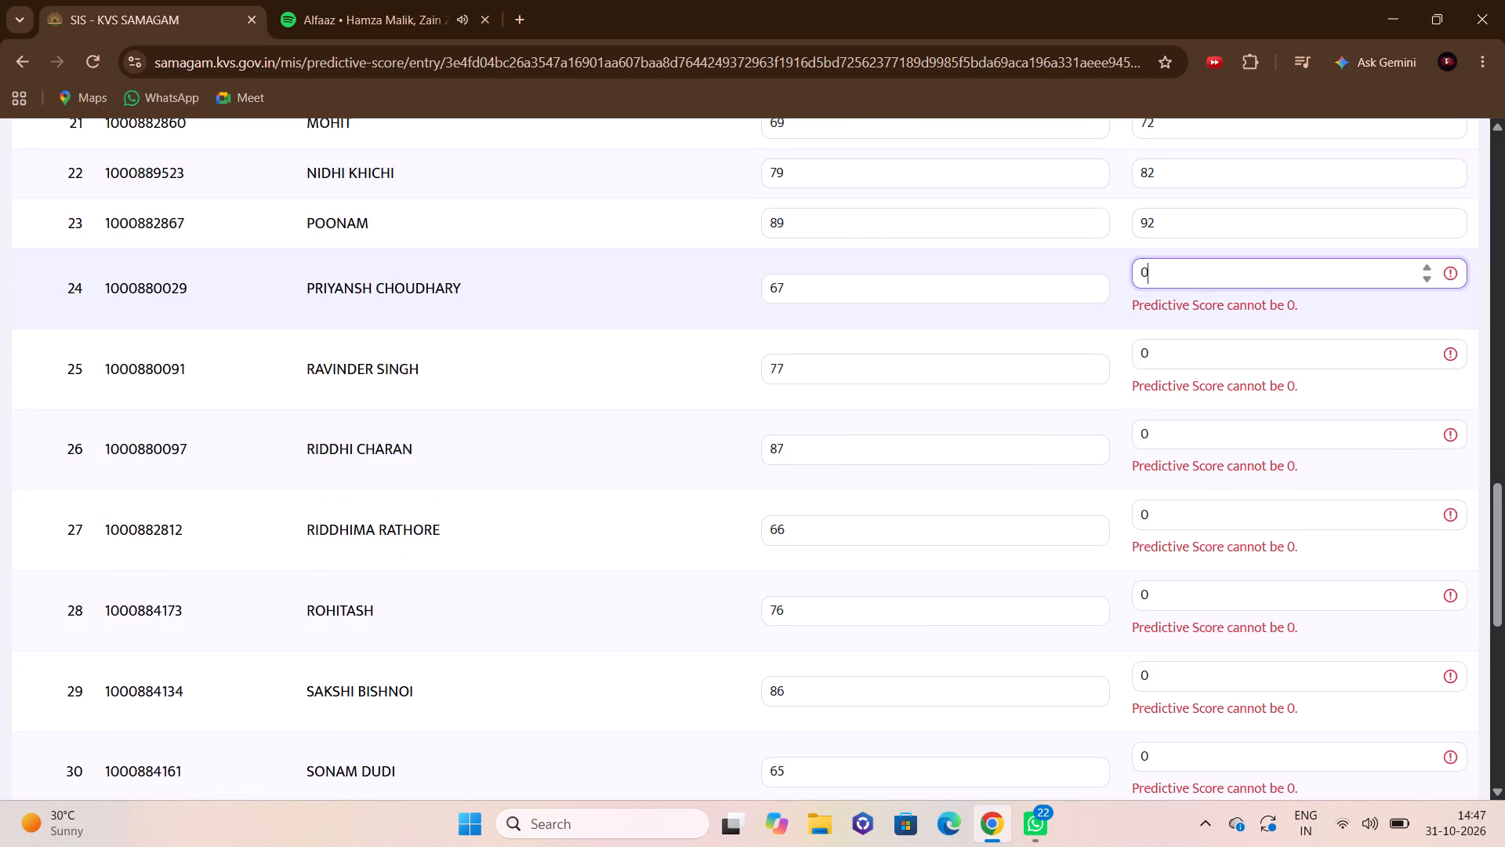
{"action": "key", "text": "BackSpace"}
{"action": "key", "text": "6"}
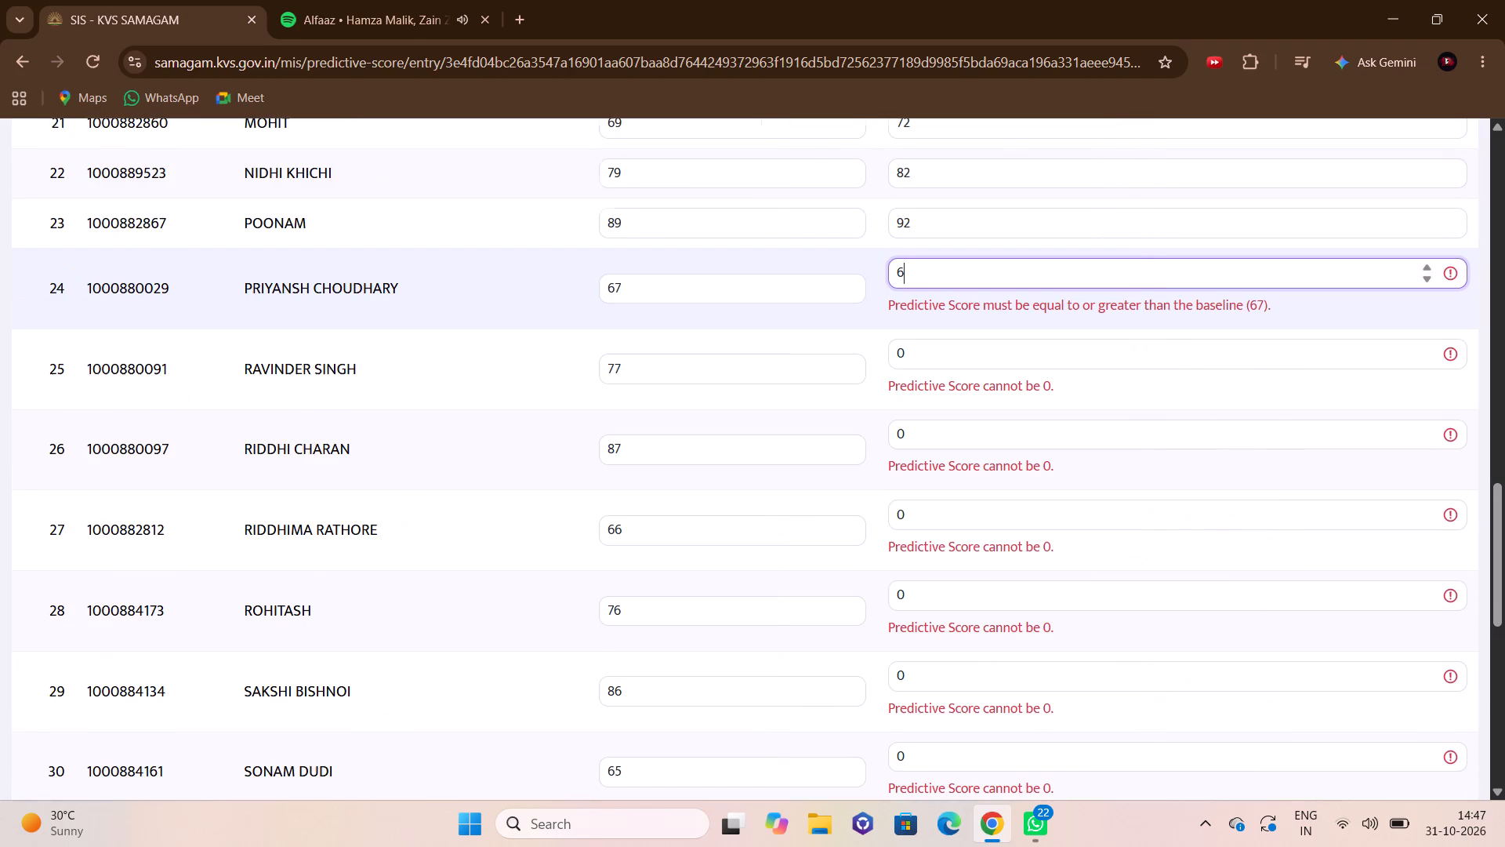
{"action": "key", "text": "9"}
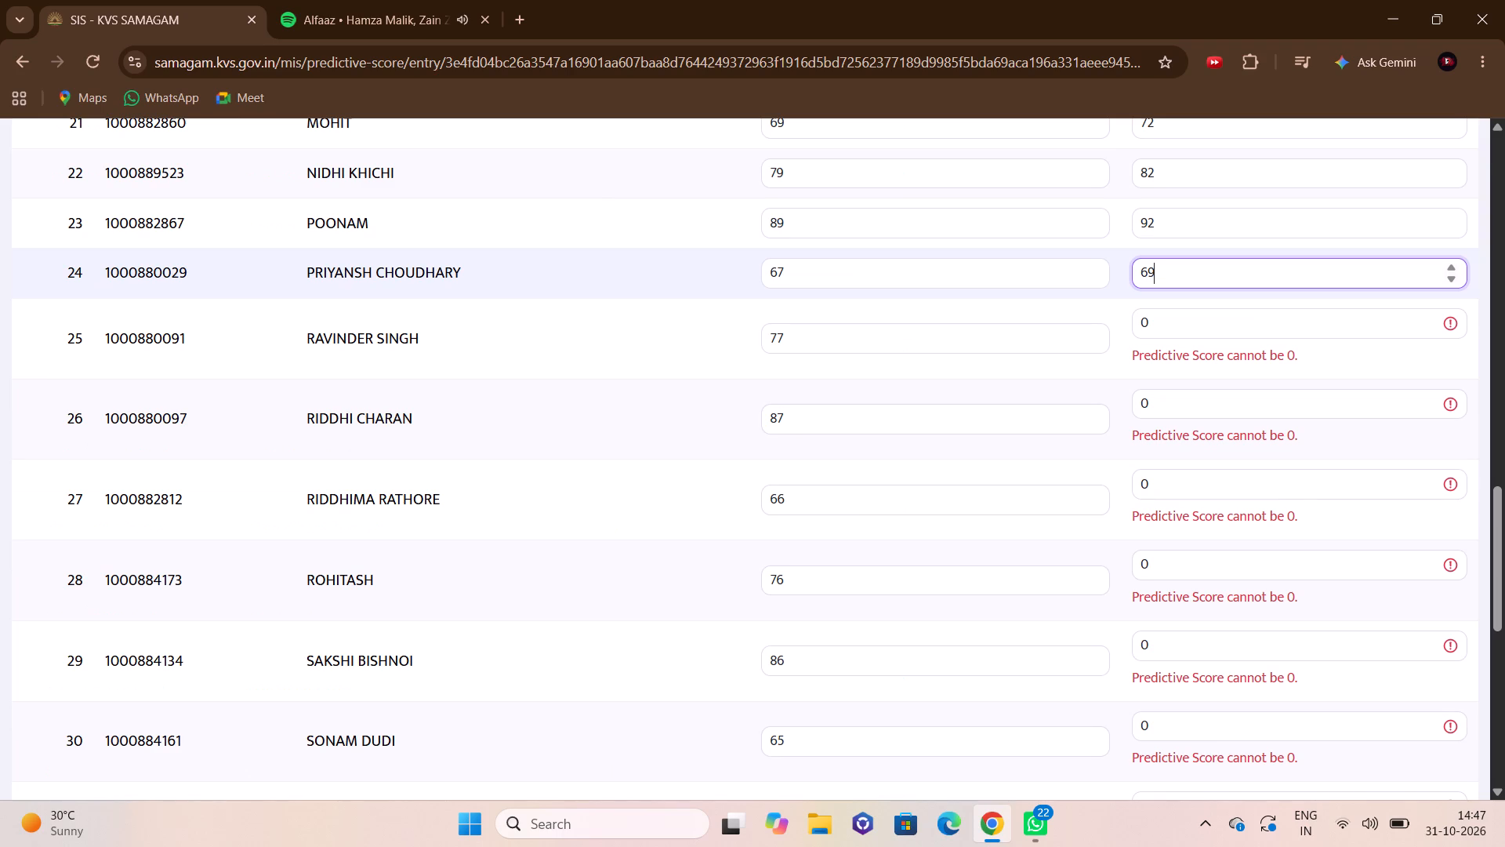
Enter Quarter 3 targets of 80 and 90 for the students in rows 25 and 26.
{"action": "left_click", "coordinate": [1190, 303]}
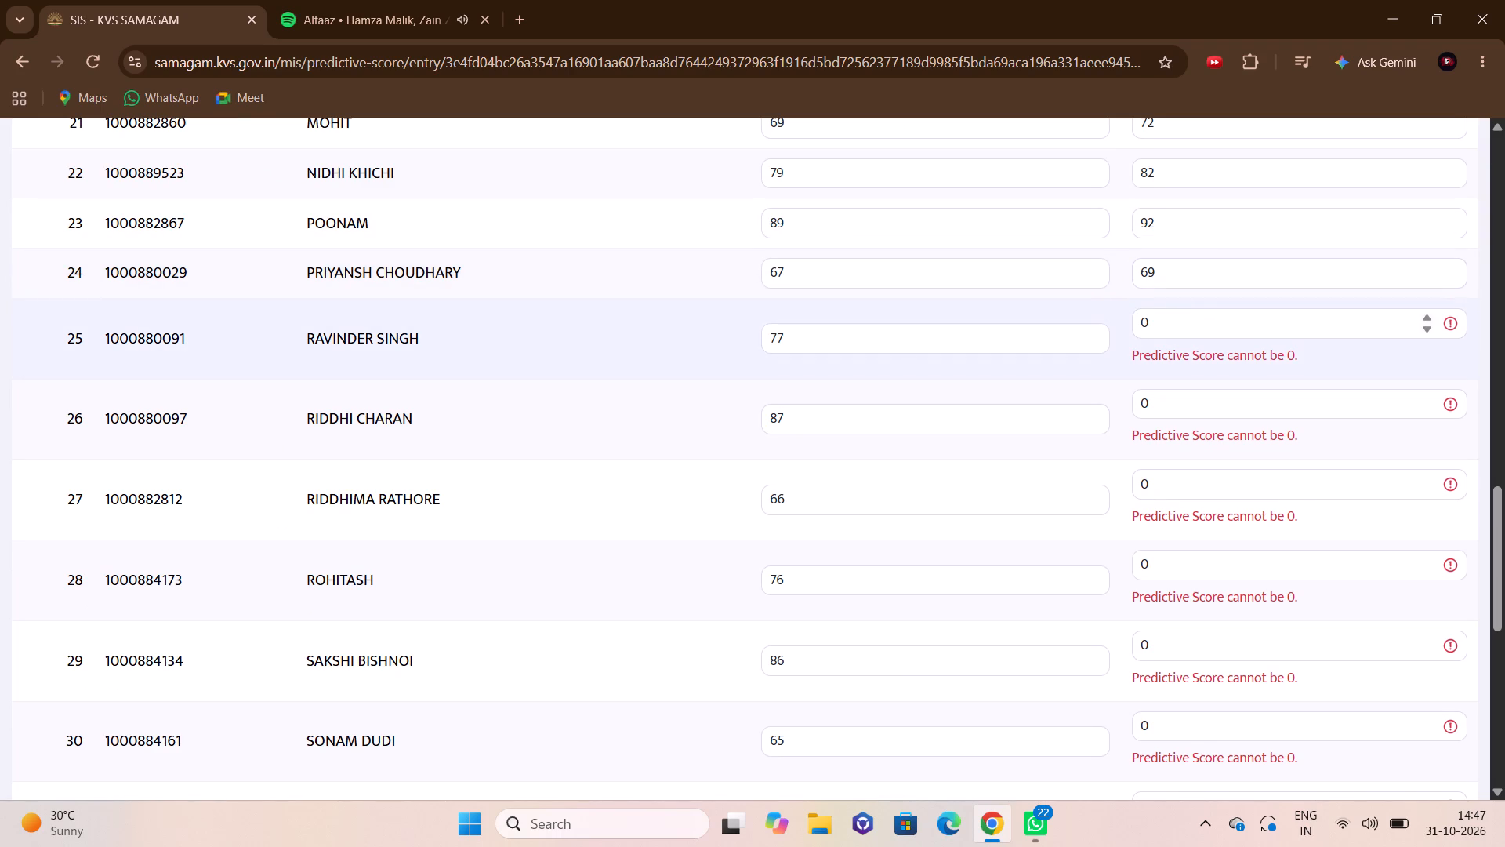
{"action": "left_click", "coordinate": [1183, 320]}
{"action": "key", "text": "BackSpace"}
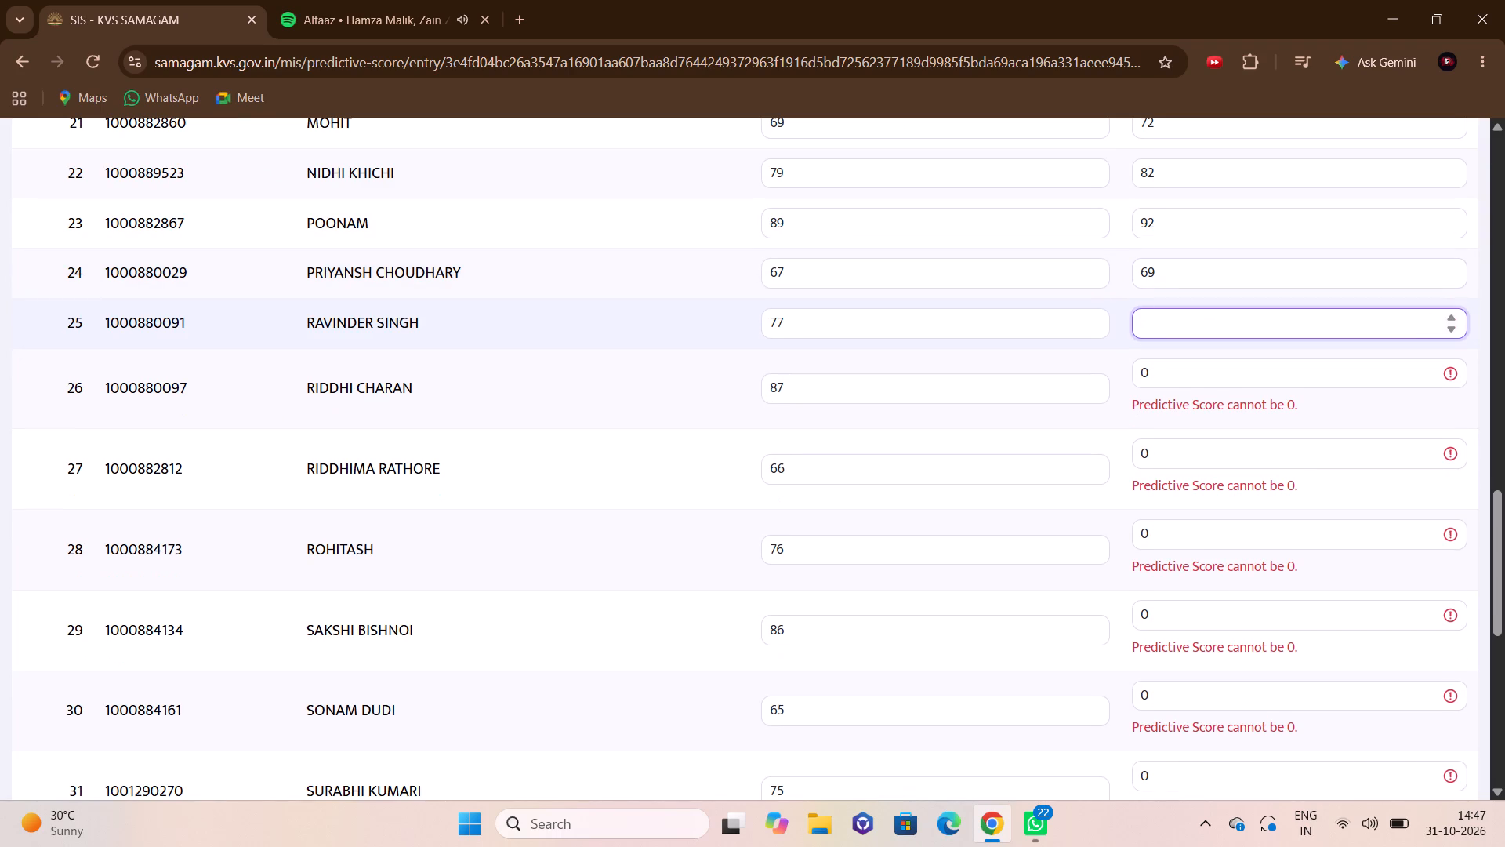
{"action": "type", "text": "80"}
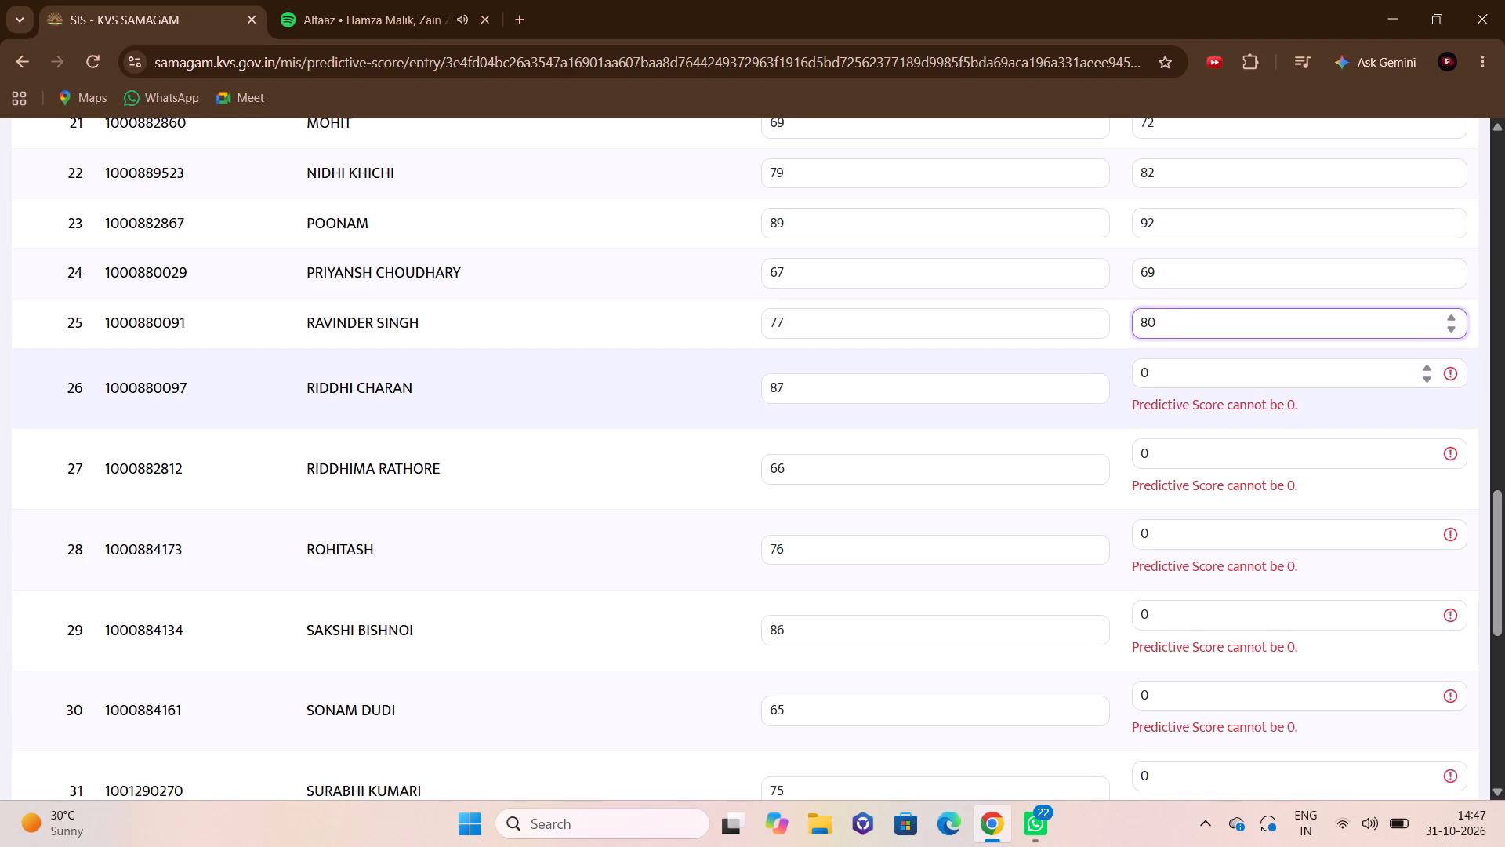
{"action": "left_click", "coordinate": [1155, 369]}
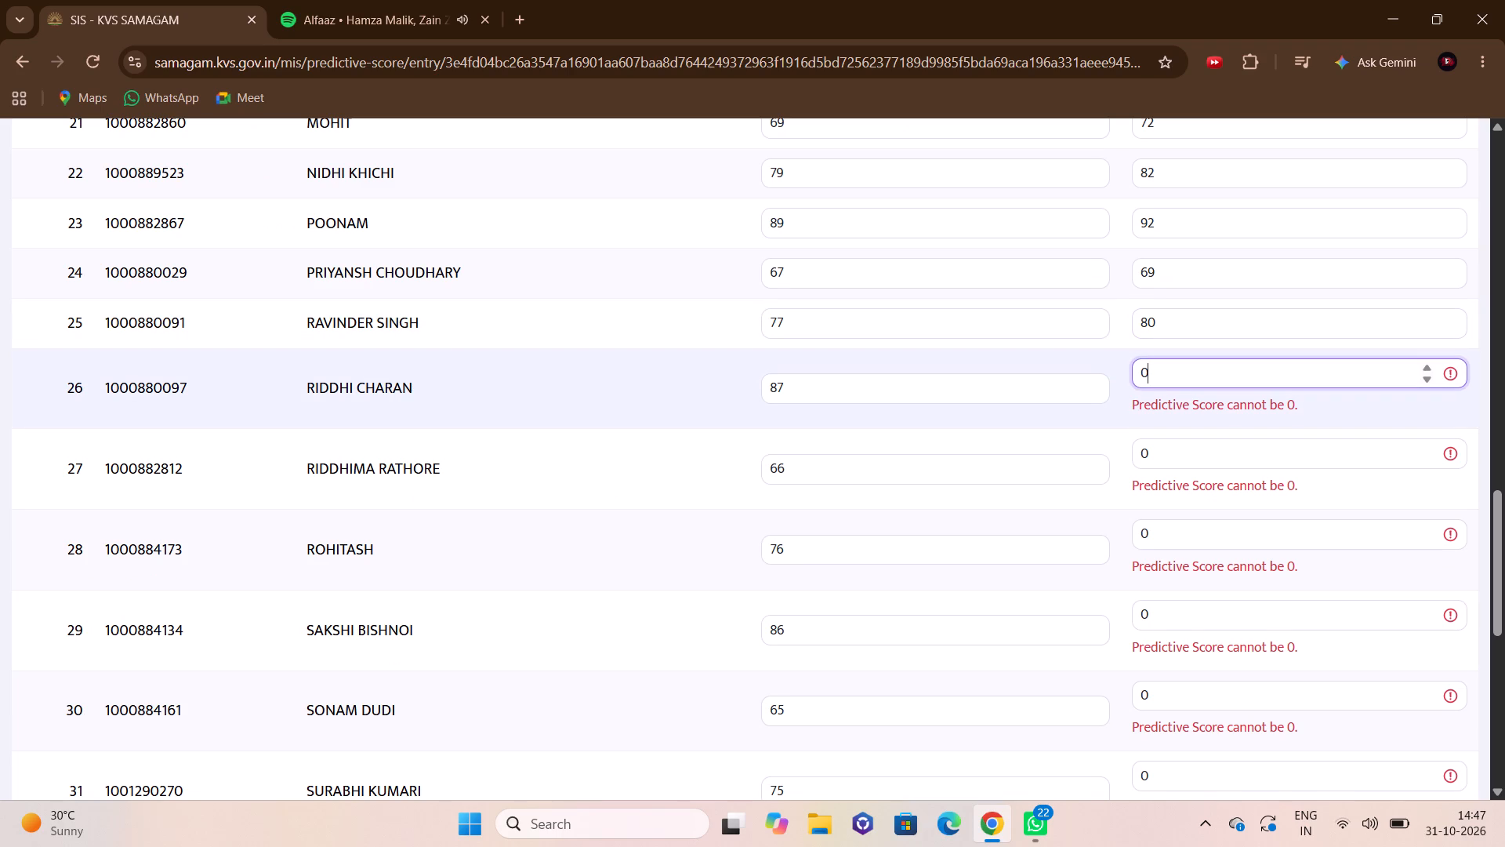
{"action": "key", "text": "BackSpace"}
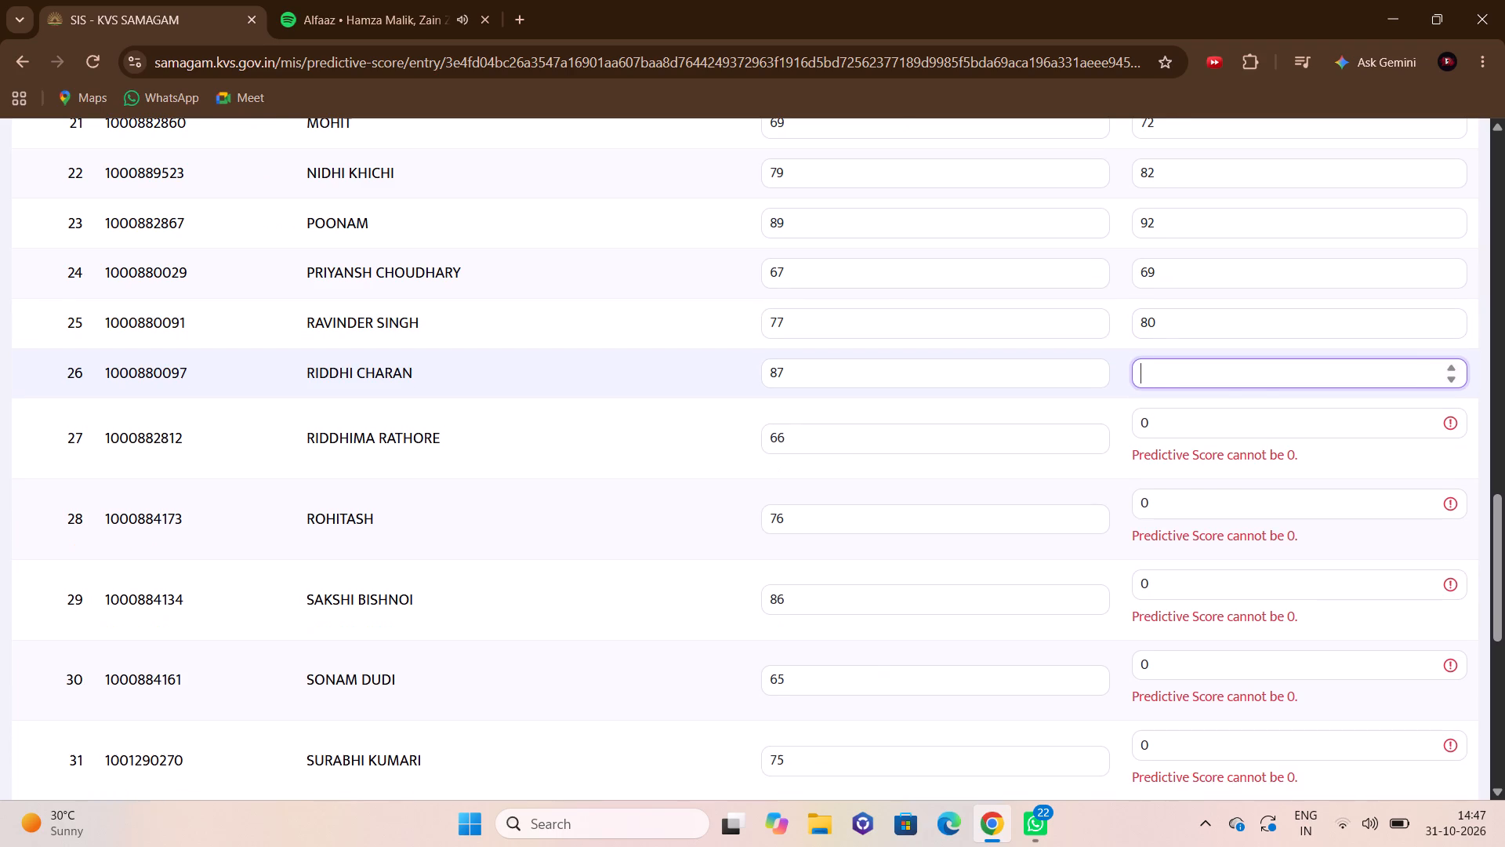
{"action": "type", "text": "90"}
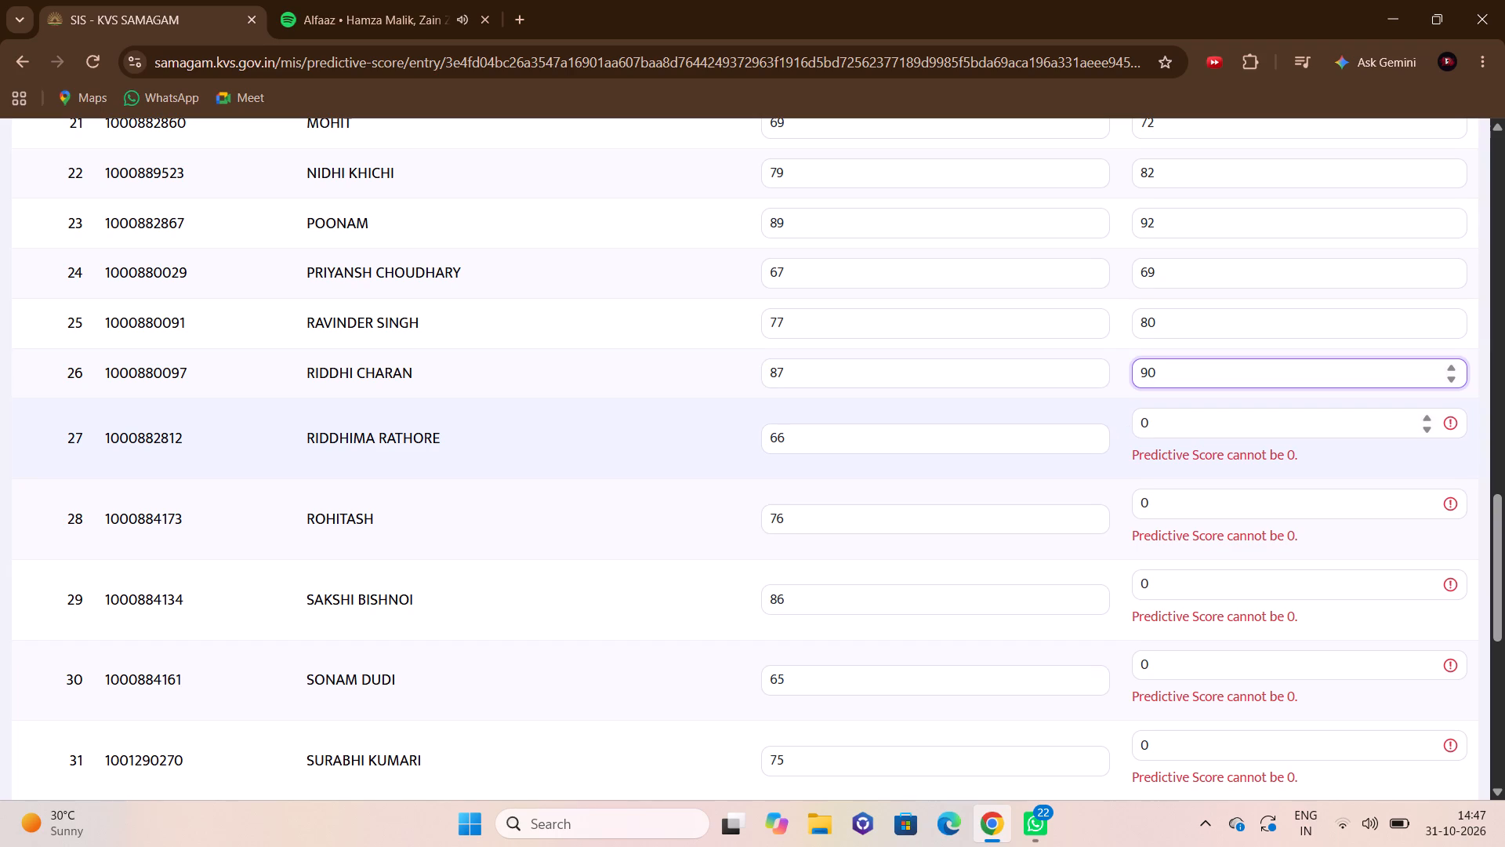
Enter Quarter 3 targets of 69, 79 and 89 for the students in rows 27 to 29.
{"action": "left_click", "coordinate": [1168, 417]}
{"action": "key", "text": "BackSpace"}
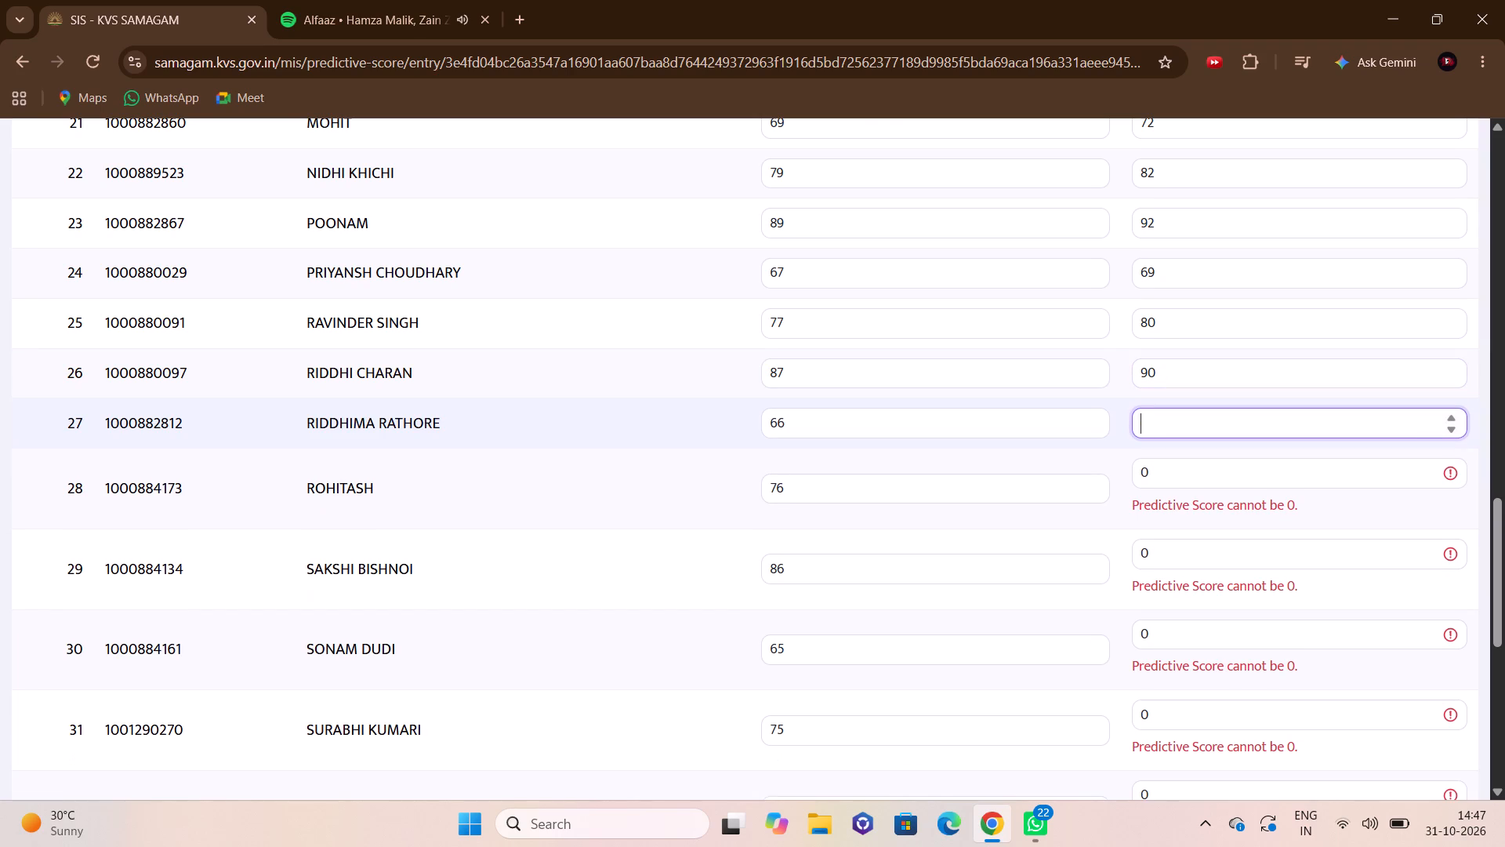
{"action": "key", "text": "6"}
{"action": "key", "text": "9"}
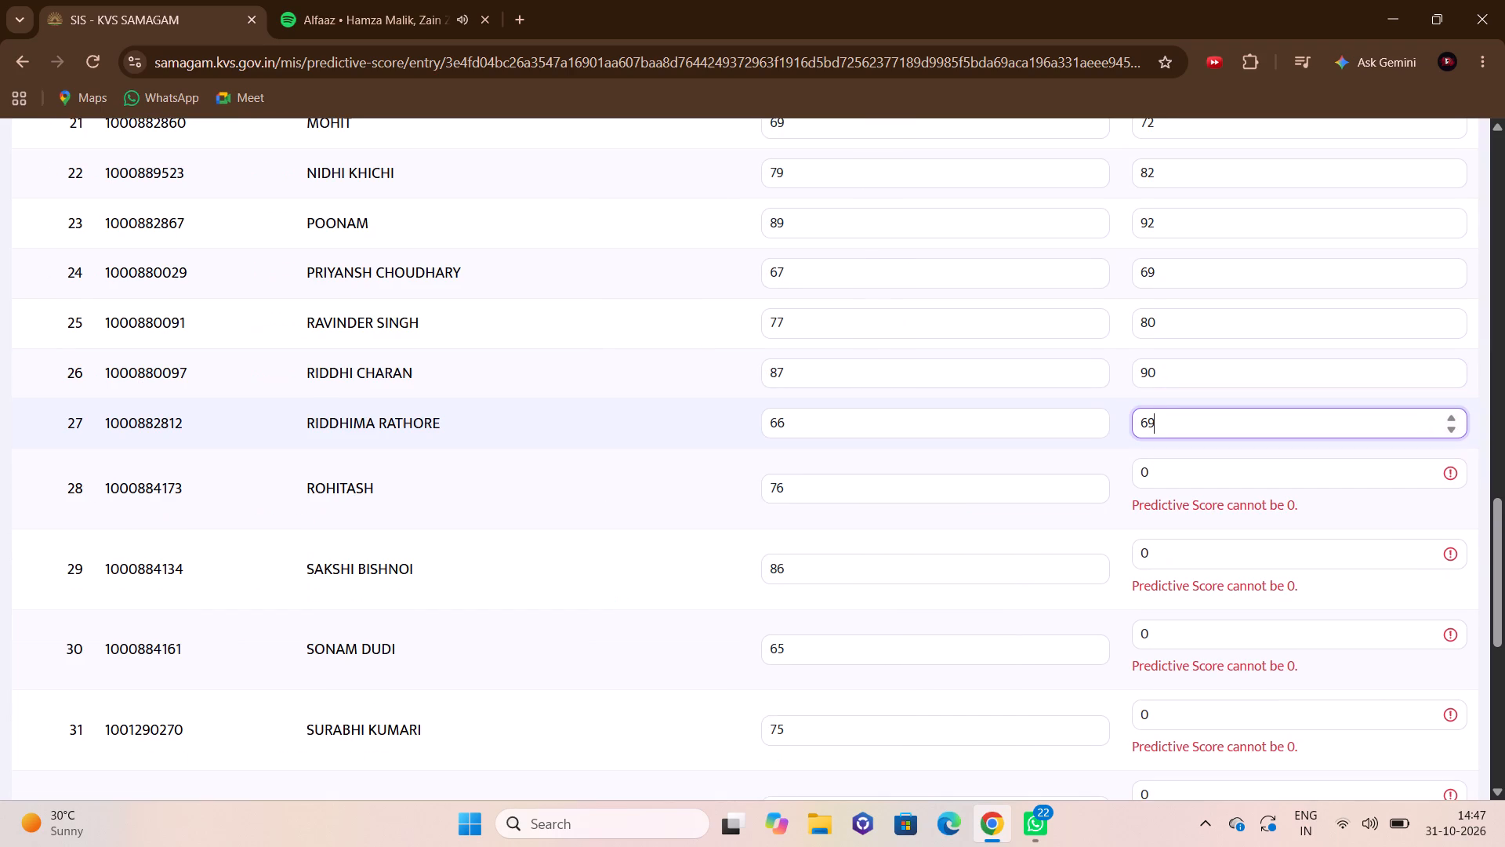
{"action": "left_click", "coordinate": [1170, 483]}
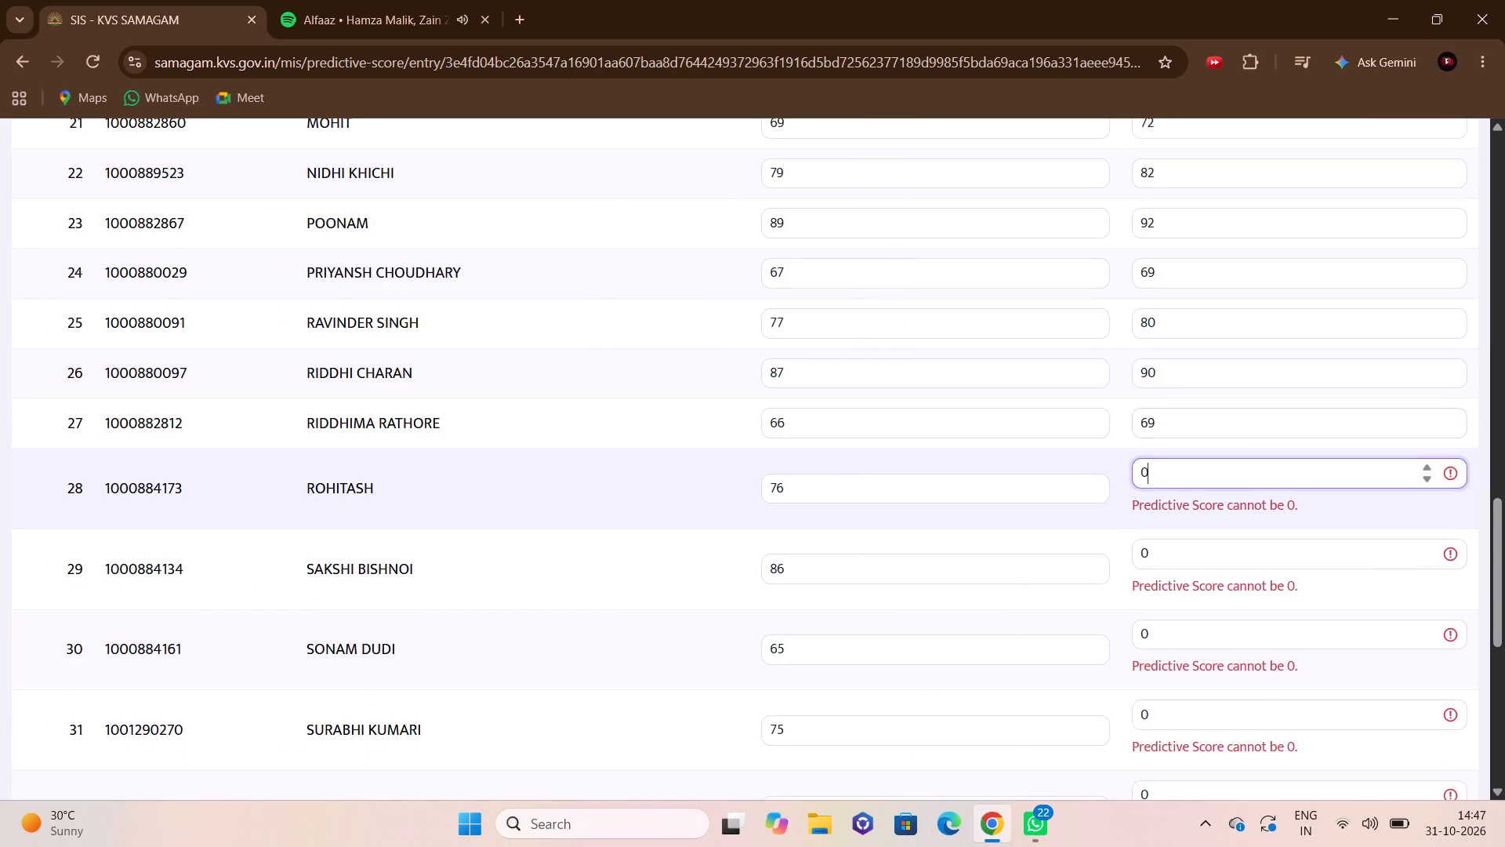
{"action": "key", "text": "BackSpace"}
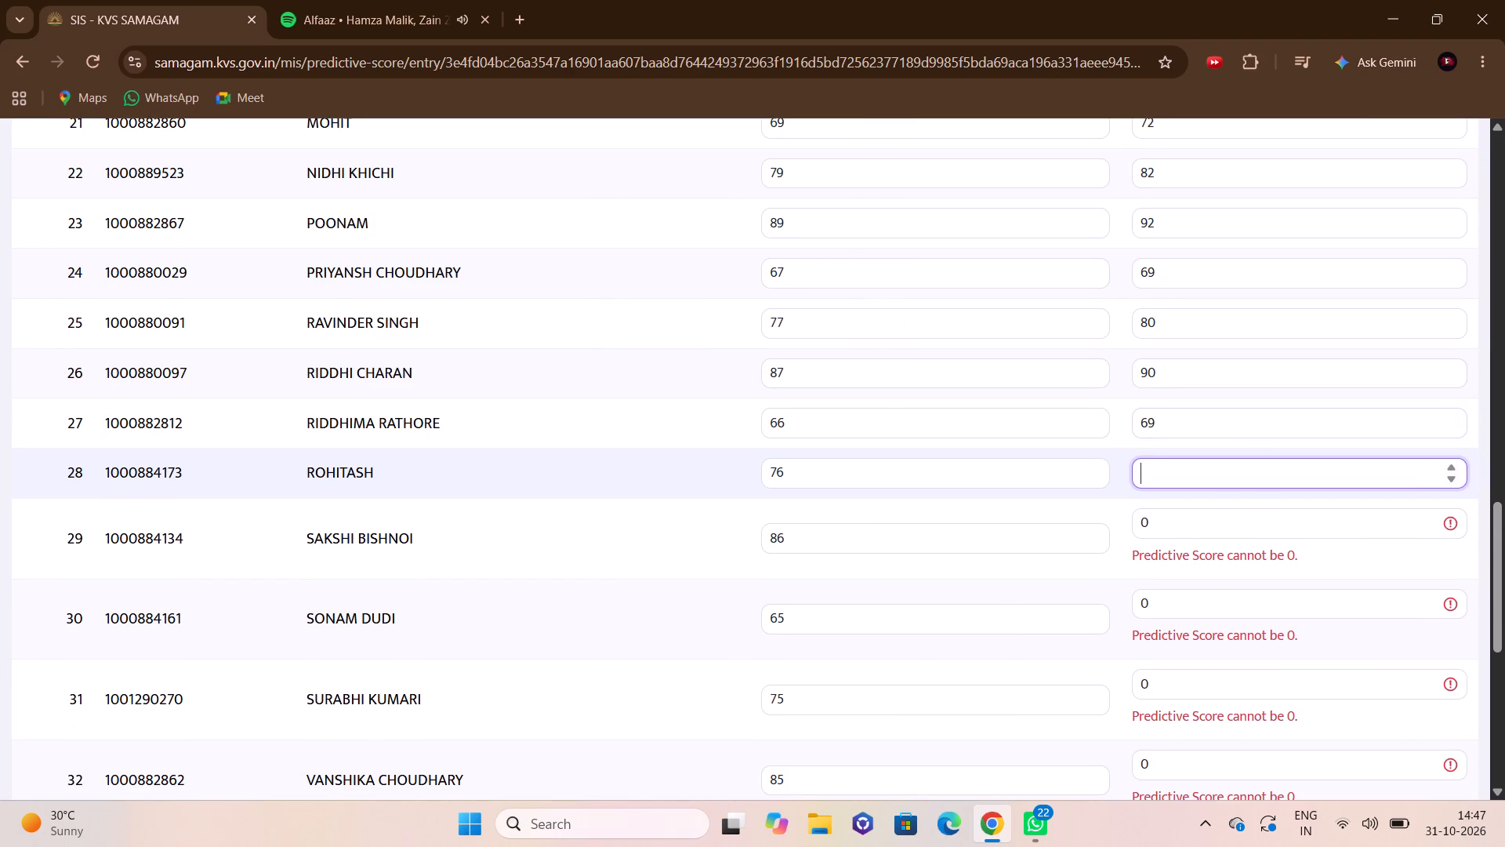
{"action": "type", "text": "79"}
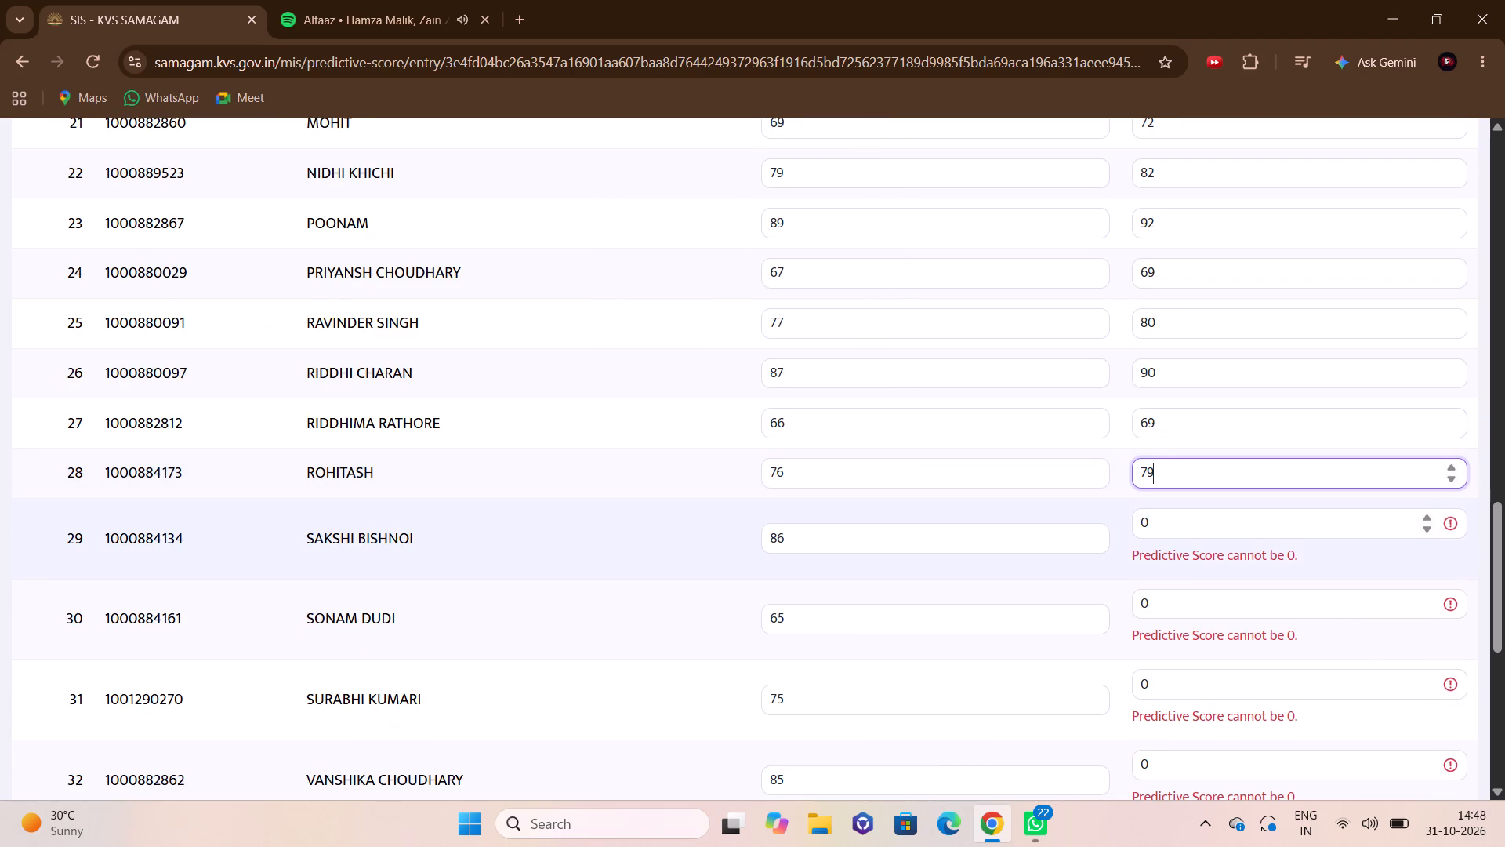
{"action": "left_click", "coordinate": [1161, 525]}
{"action": "key", "text": "BackSpace"}
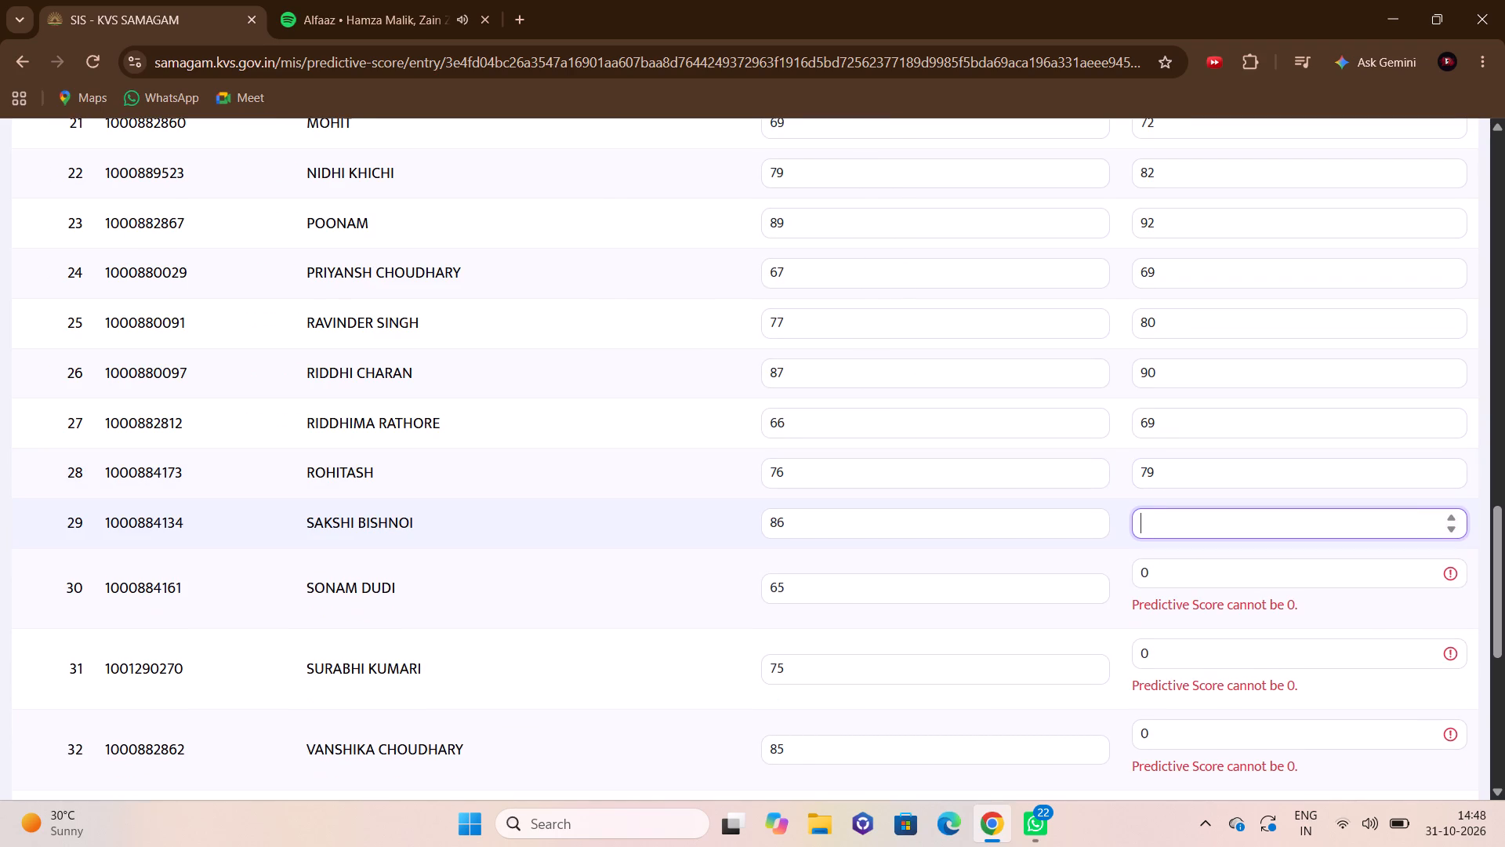
{"action": "type", "text": "89"}
Enter Quarter 3 targets of 68, 78 and 88 for the students in rows 30 to 32.
{"action": "left_click", "coordinate": [1179, 568]}
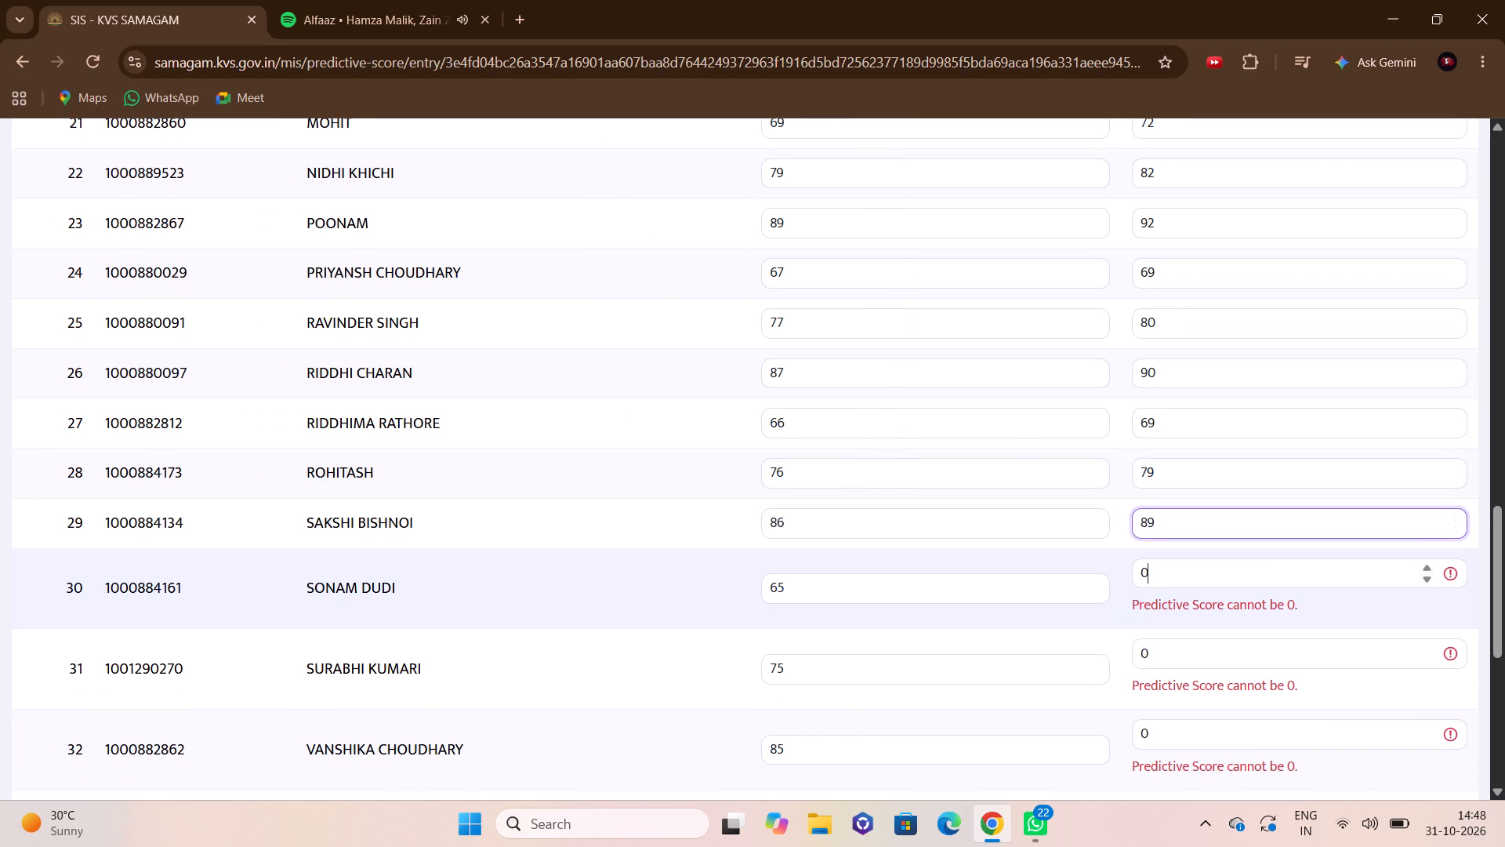
{"action": "key", "text": "BackSpace"}
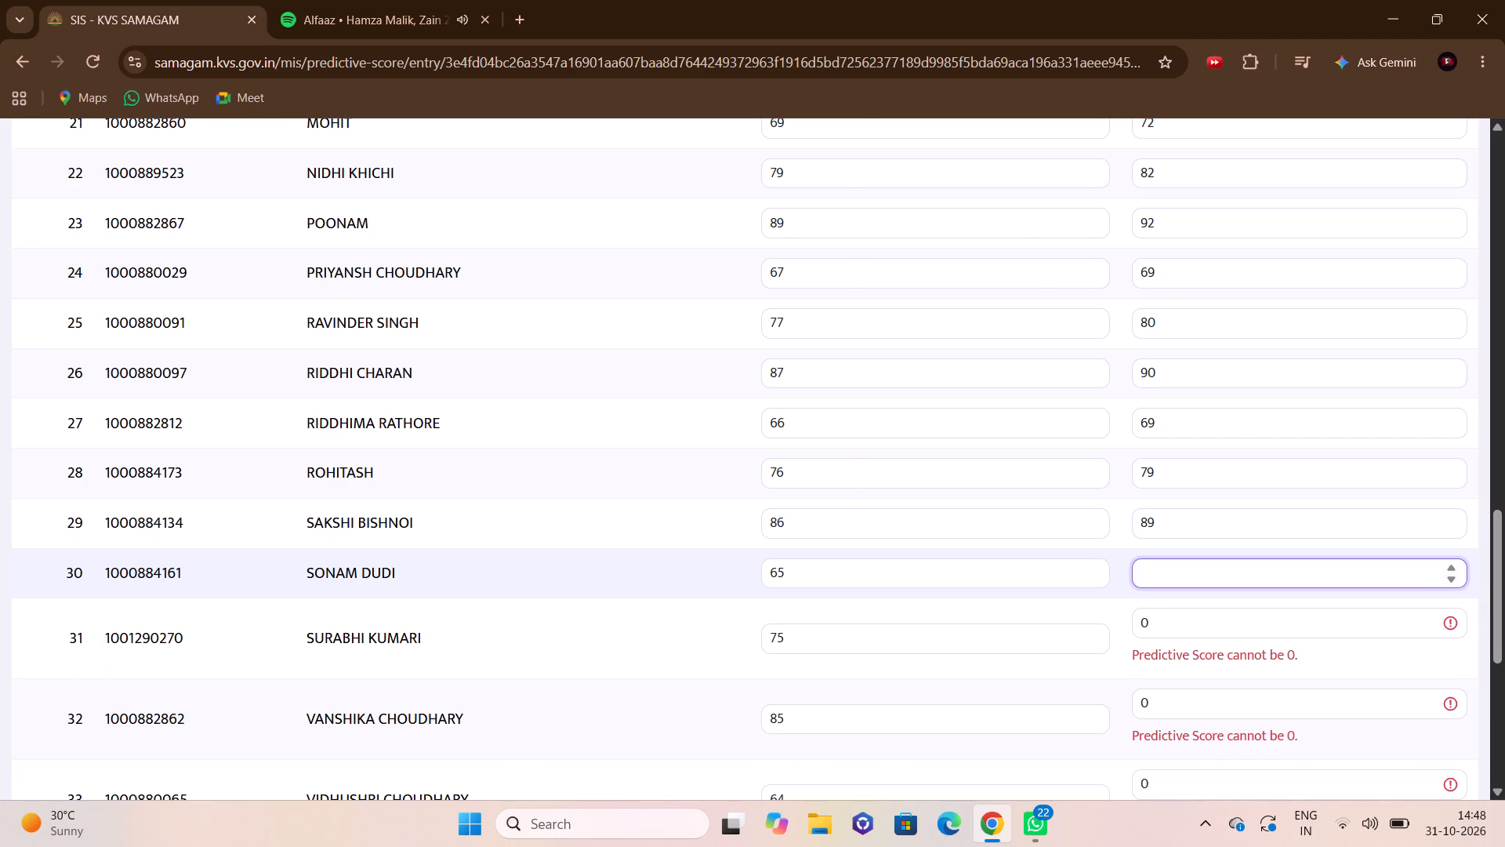
{"action": "key", "text": "6"}
{"action": "key", "text": "8"}
{"action": "left_click", "coordinate": [1197, 625]}
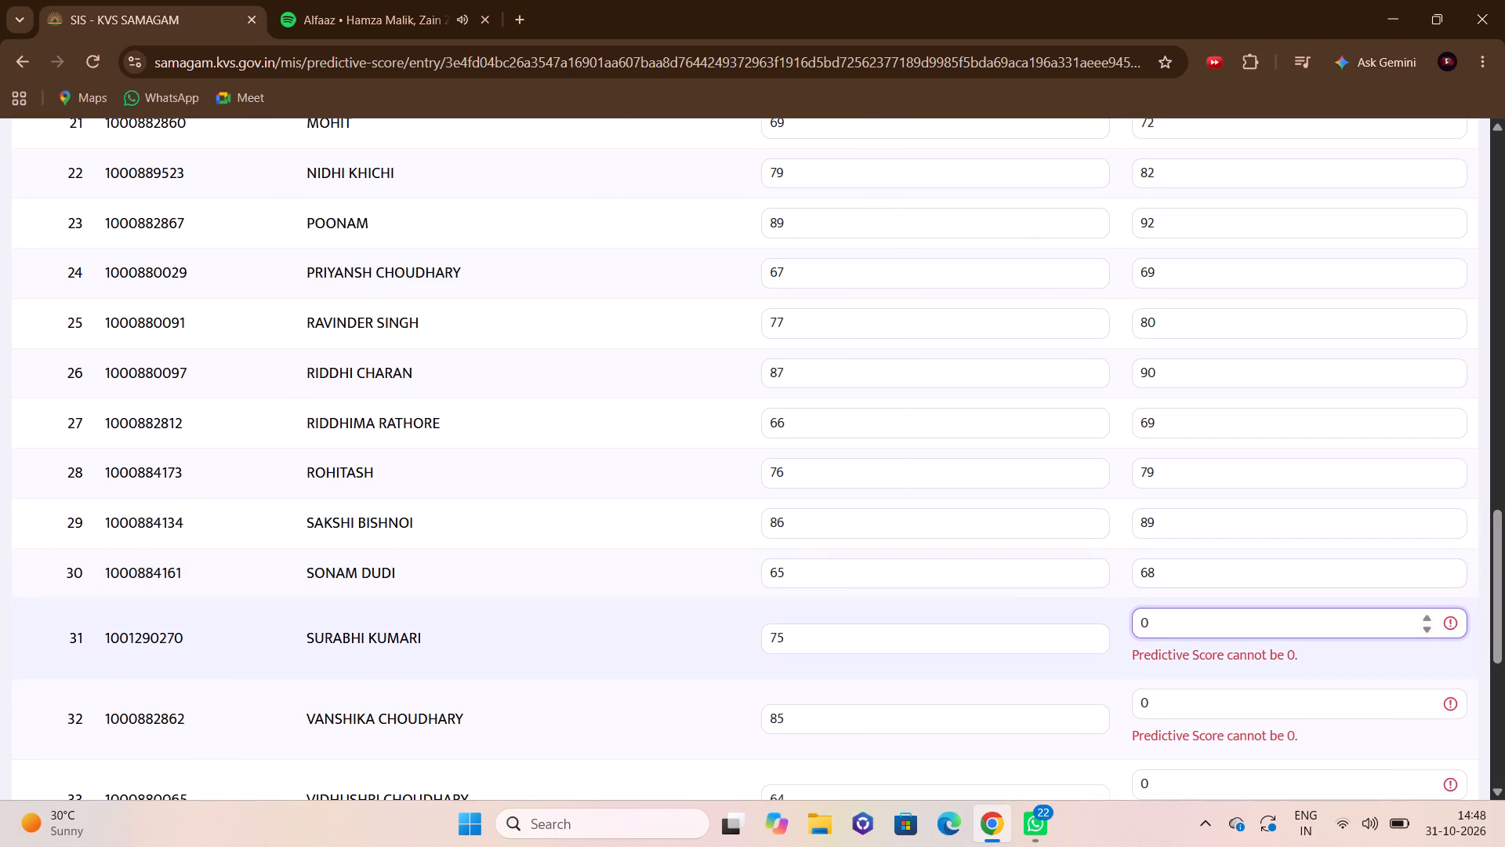
{"action": "key", "text": "BackSpace"}
{"action": "type", "text": "78"}
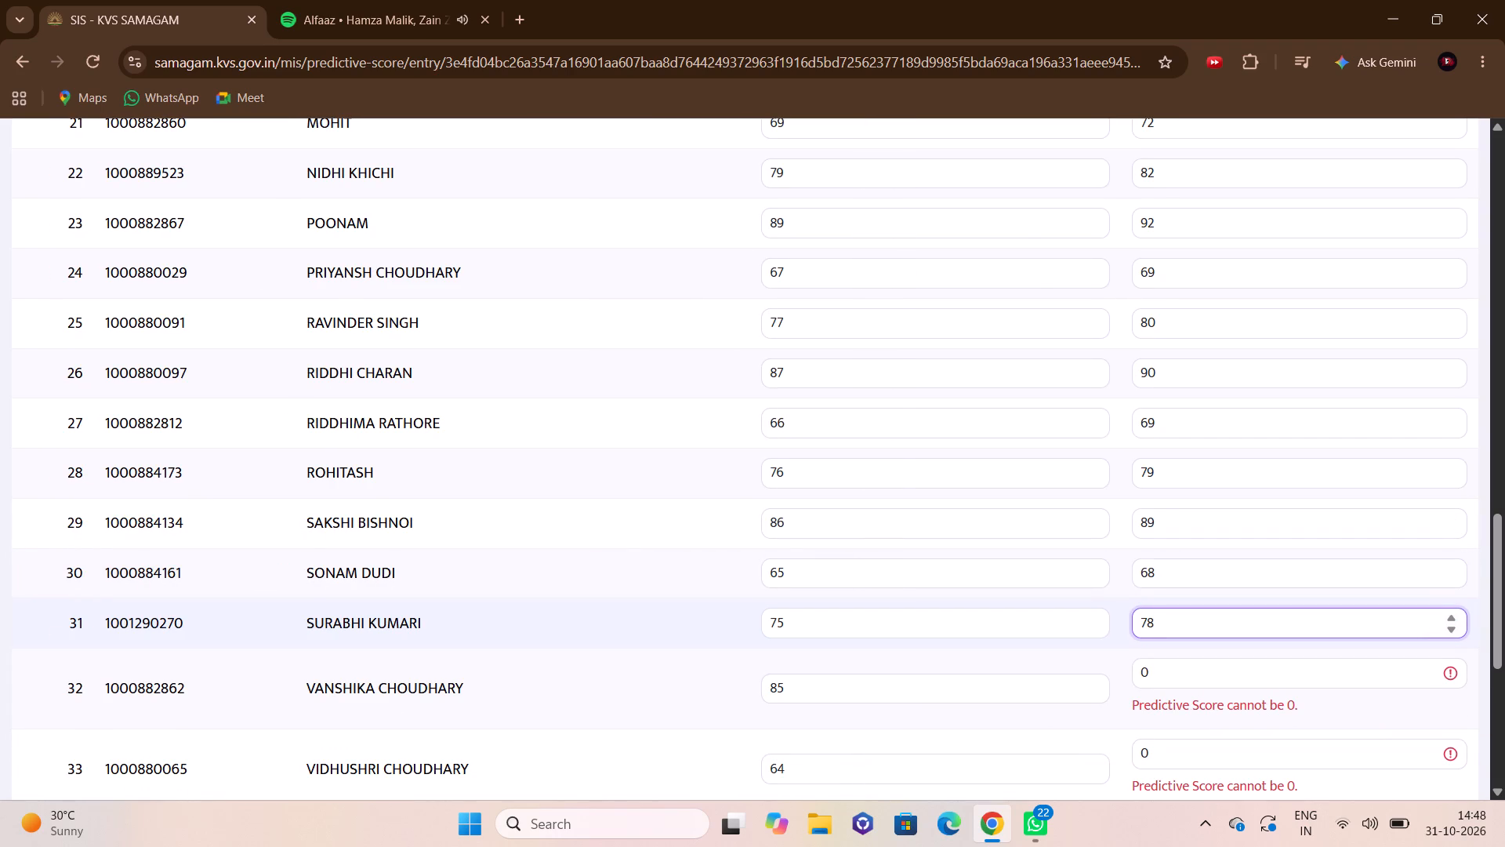
{"action": "left_click", "coordinate": [1181, 671]}
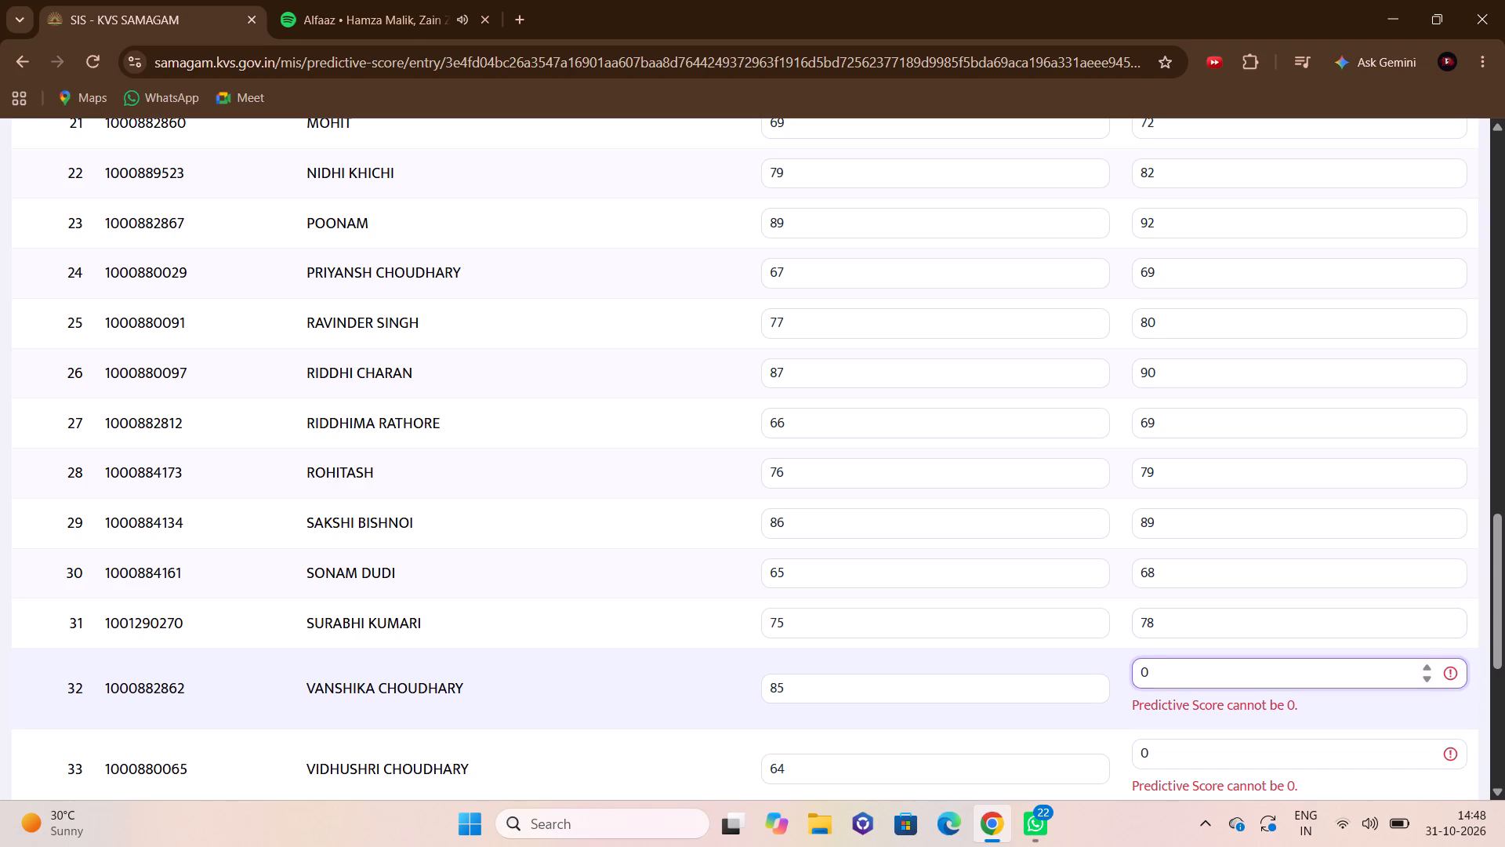
{"action": "key", "text": "BackSpace"}
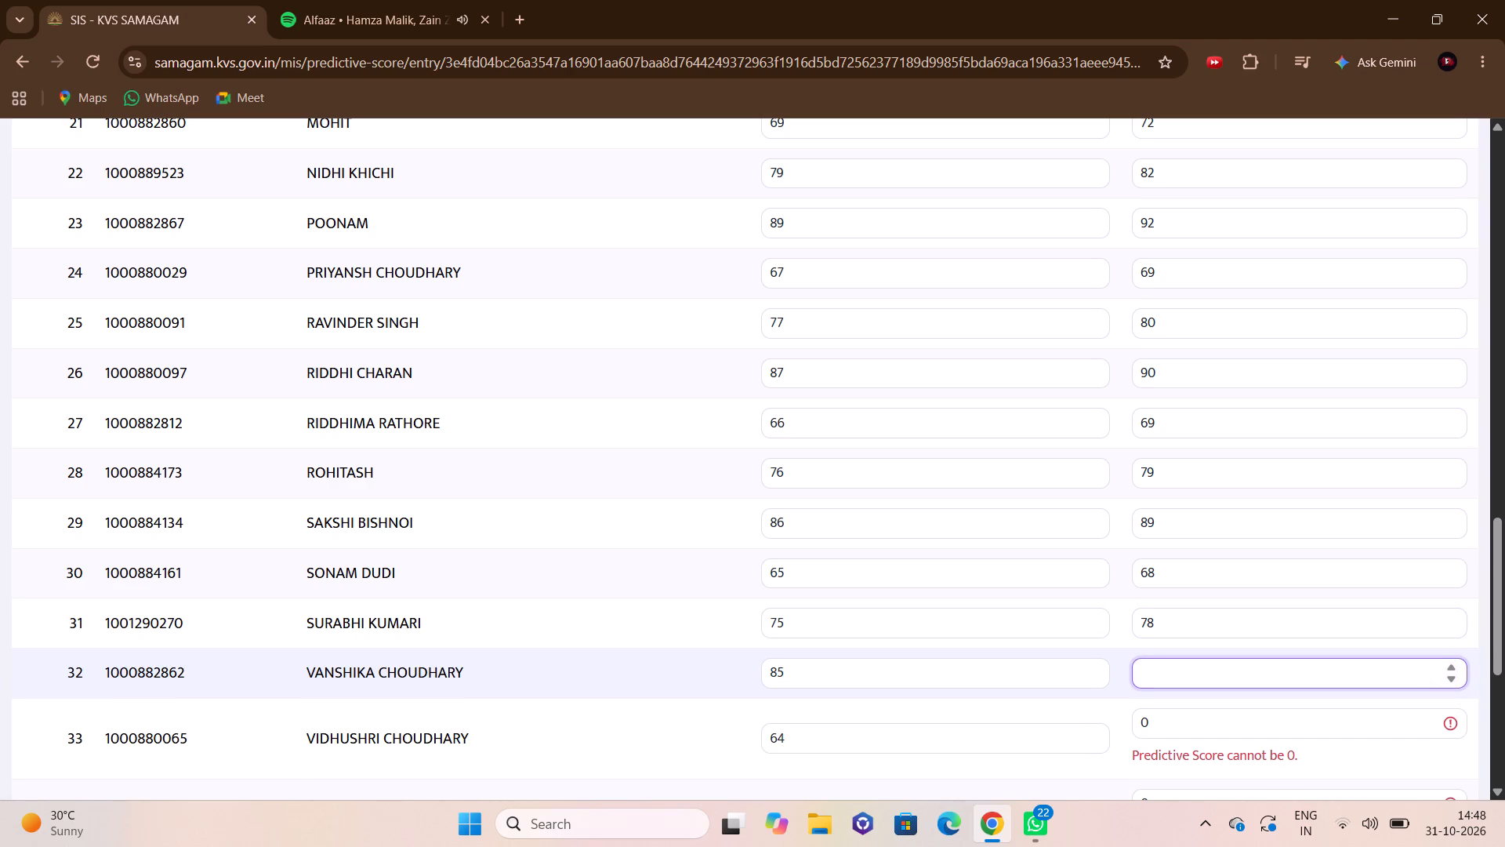
{"action": "type", "text": "88"}
Enter Quarter 3 targets of 67, 77 and 87 for the students in rows 33 to 35.
{"action": "left_click", "coordinate": [1158, 734]}
{"action": "key", "text": "BackSpace"}
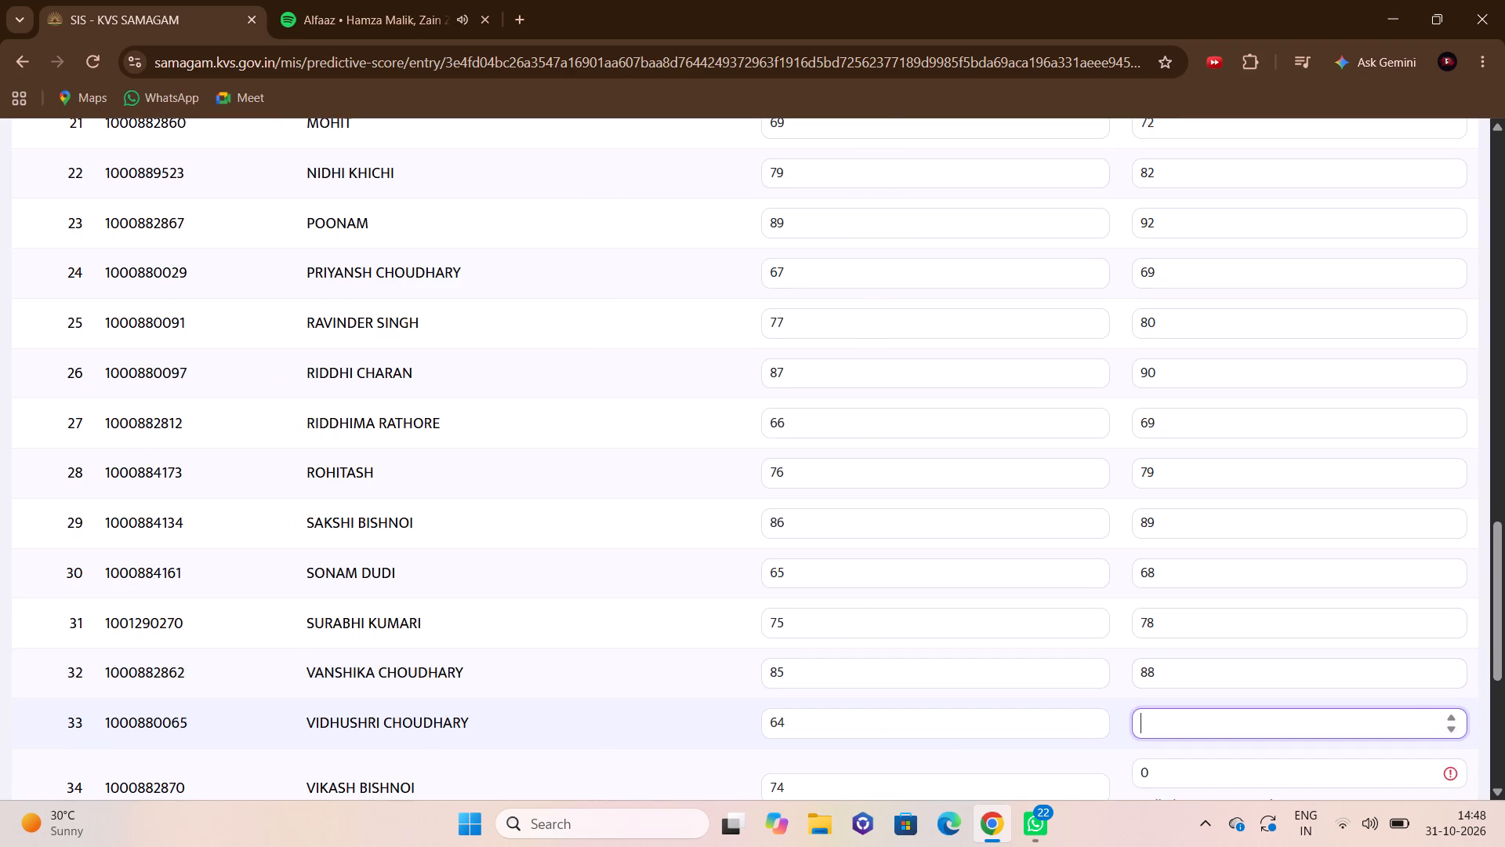
{"action": "type", "text": "67"}
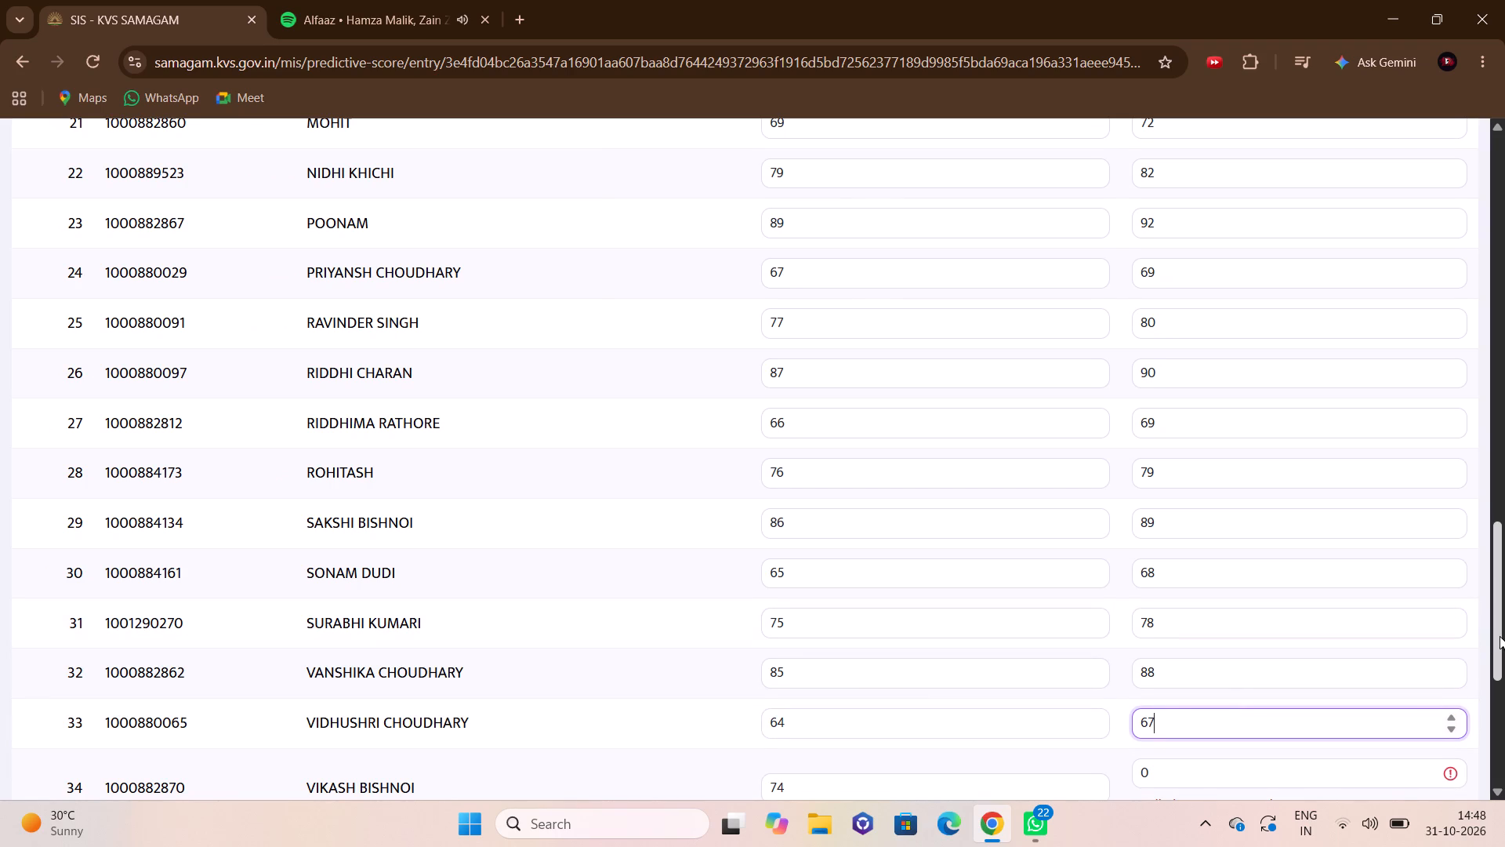
{"action": "left_click_drag", "start_coordinate": [1500, 636], "coordinate": [1497, 725]}
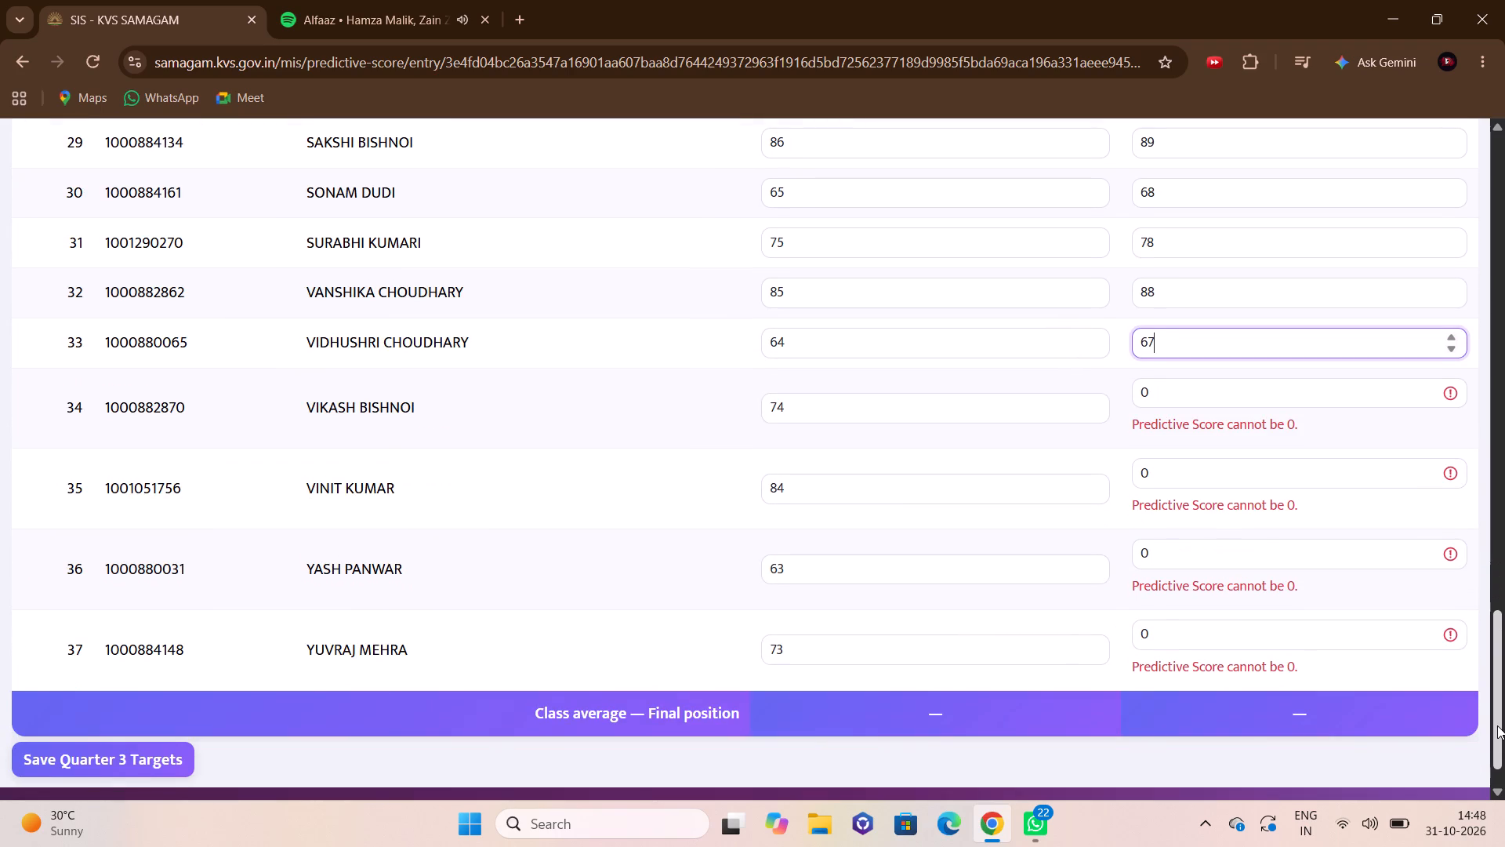
{"action": "left_click", "coordinate": [1195, 385]}
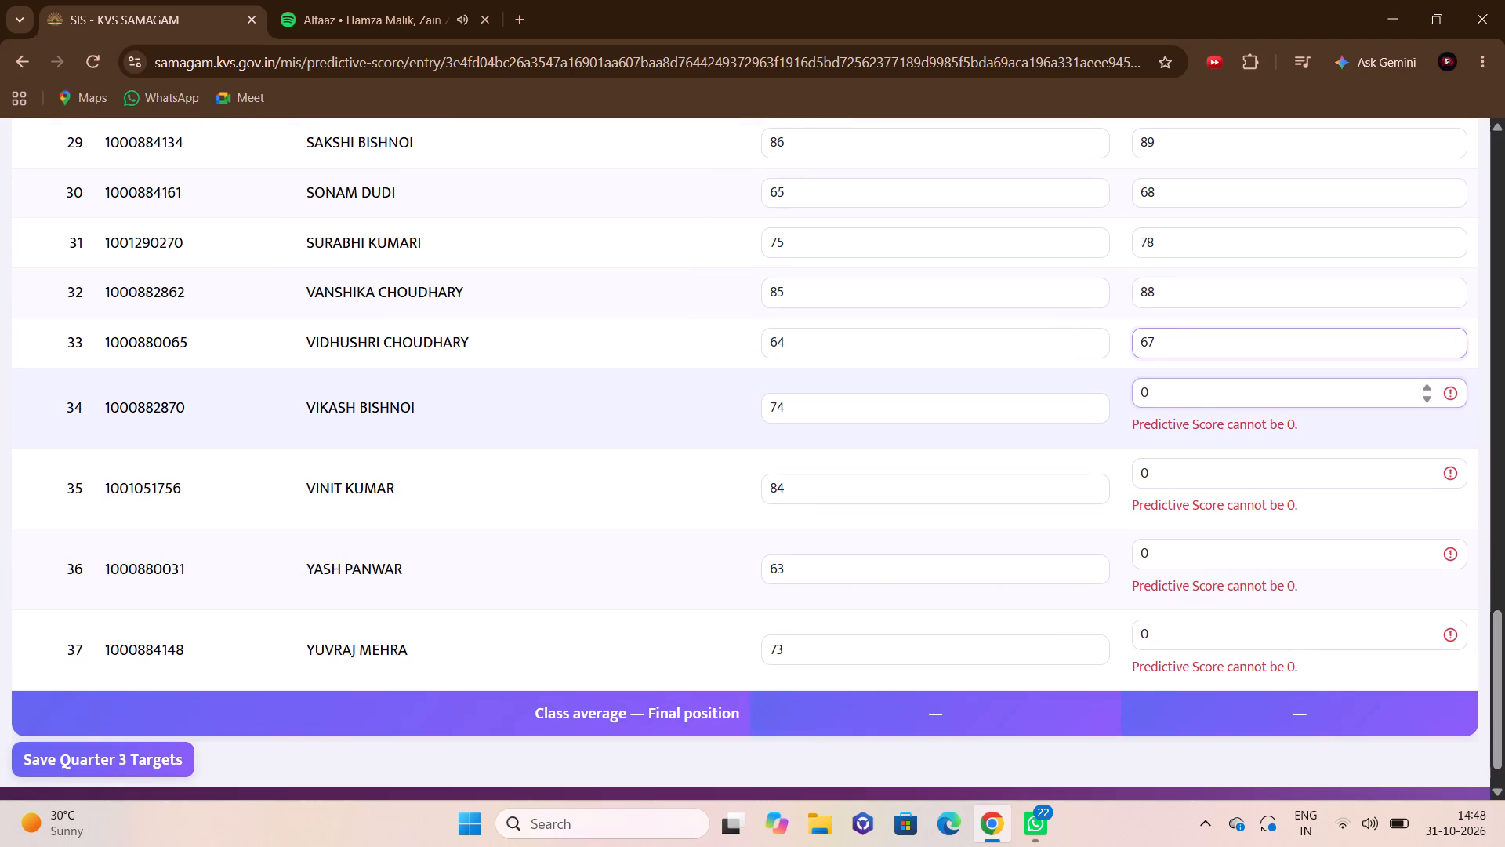
{"action": "key", "text": "BackSpace"}
{"action": "key", "text": "7"}
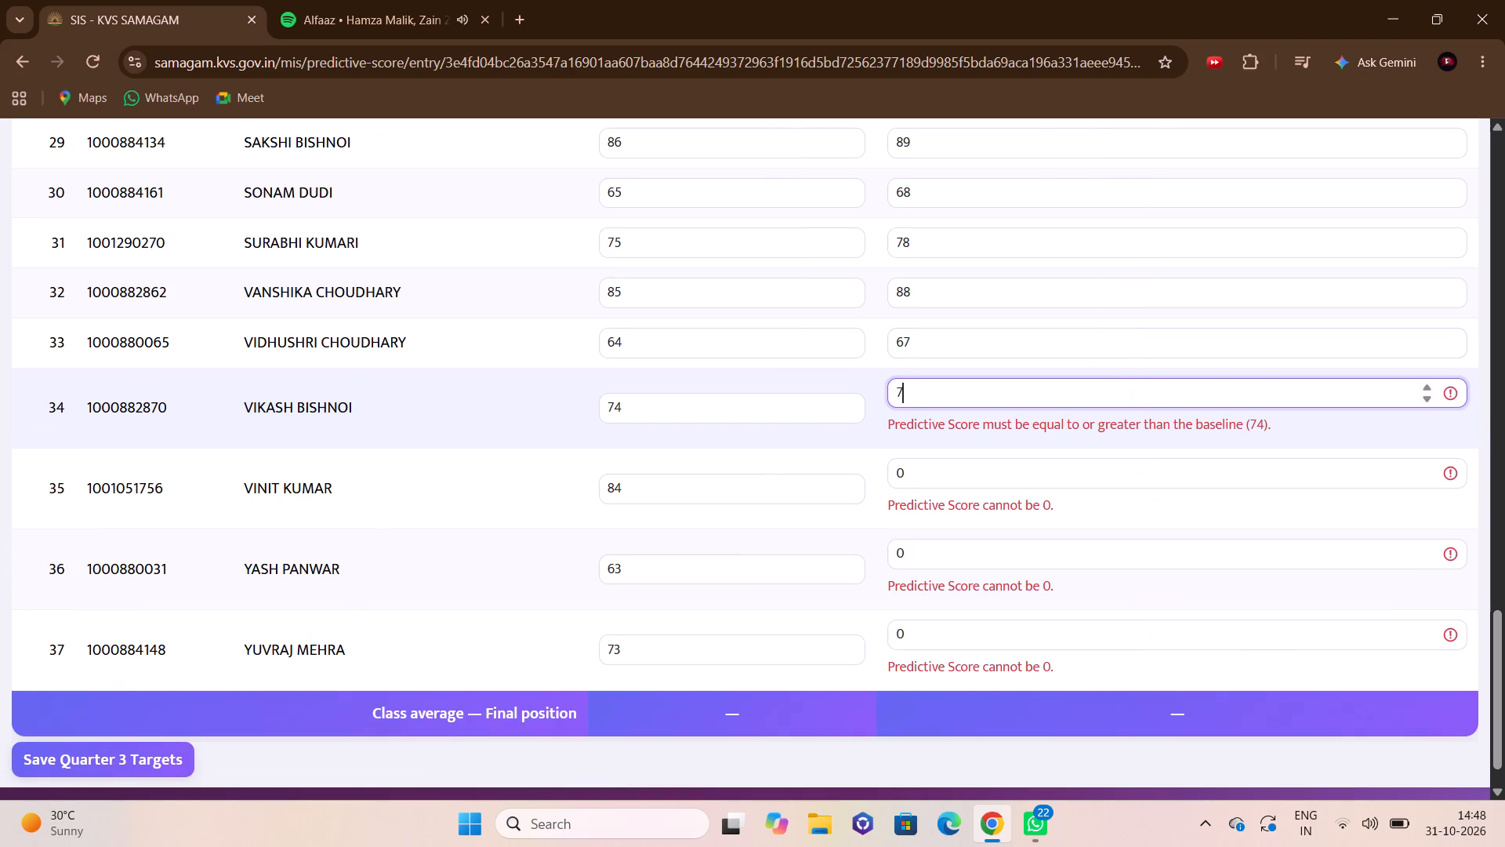
{"action": "key", "text": "7"}
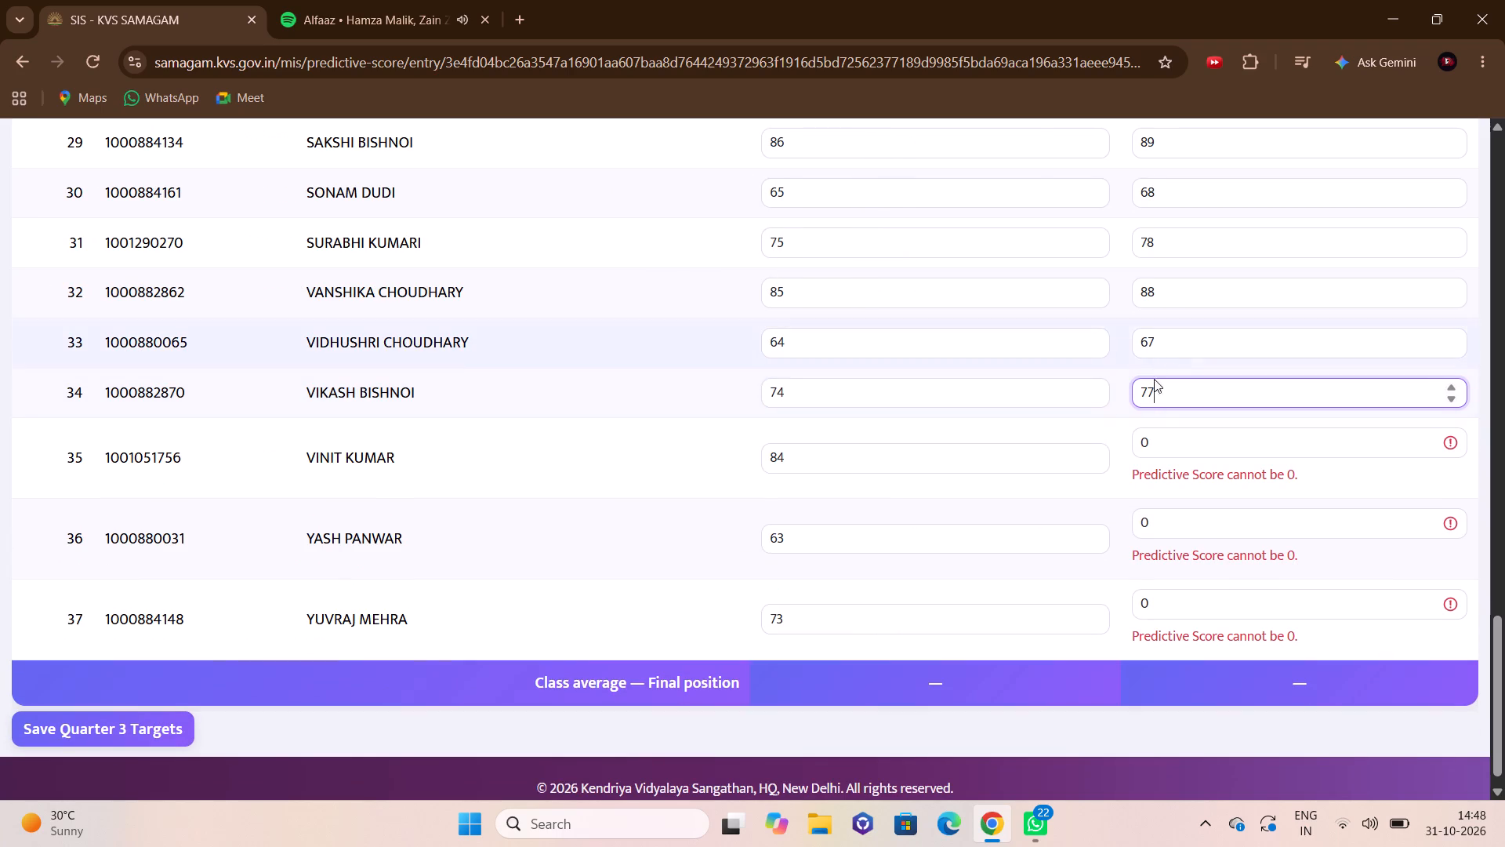
{"action": "left_click", "coordinate": [1173, 456]}
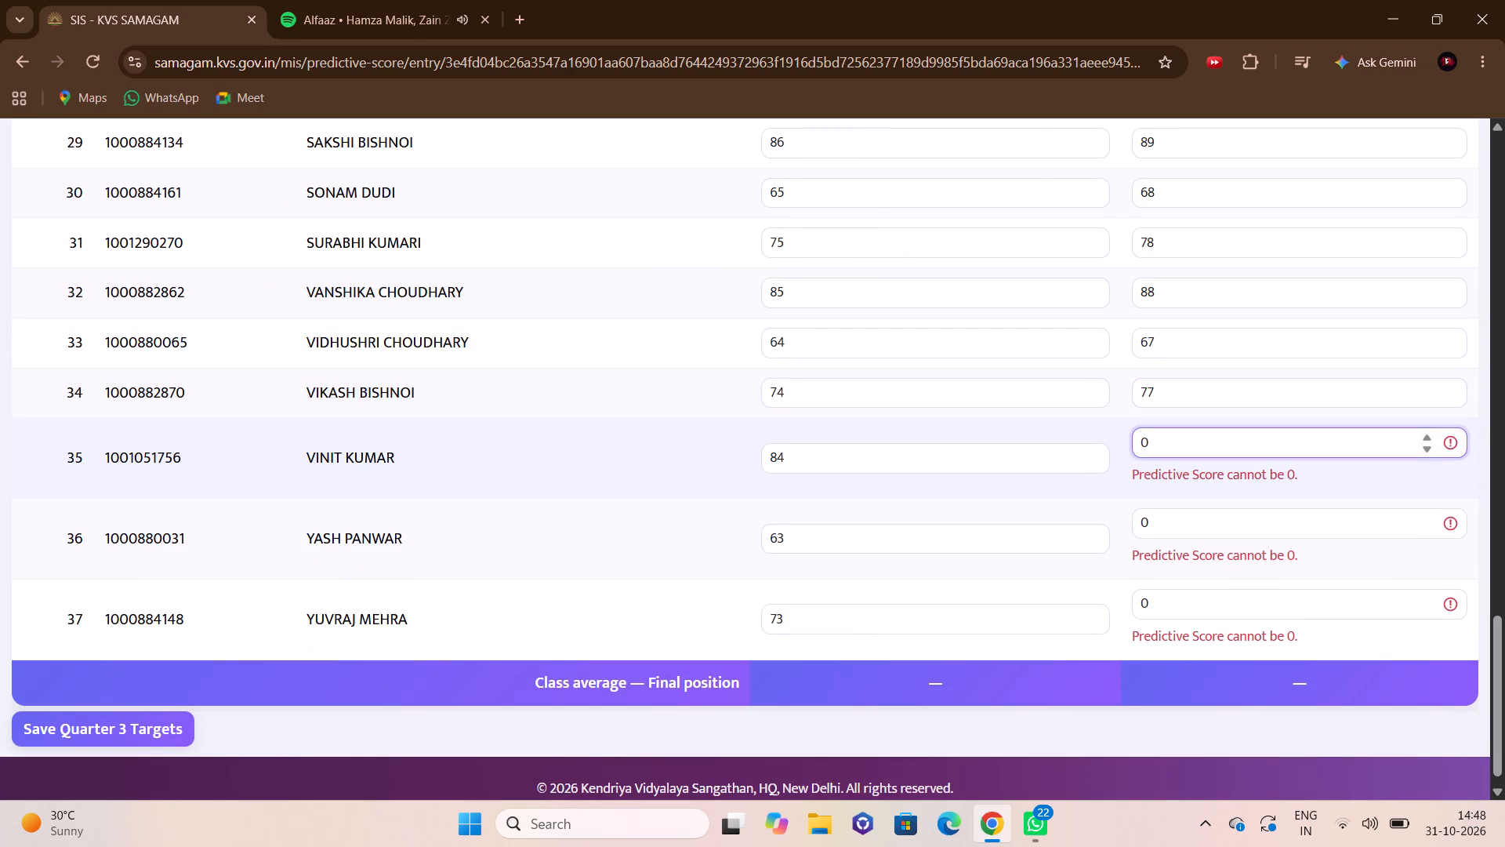
{"action": "key", "text": "BackSpace"}
{"action": "type", "text": "87"}
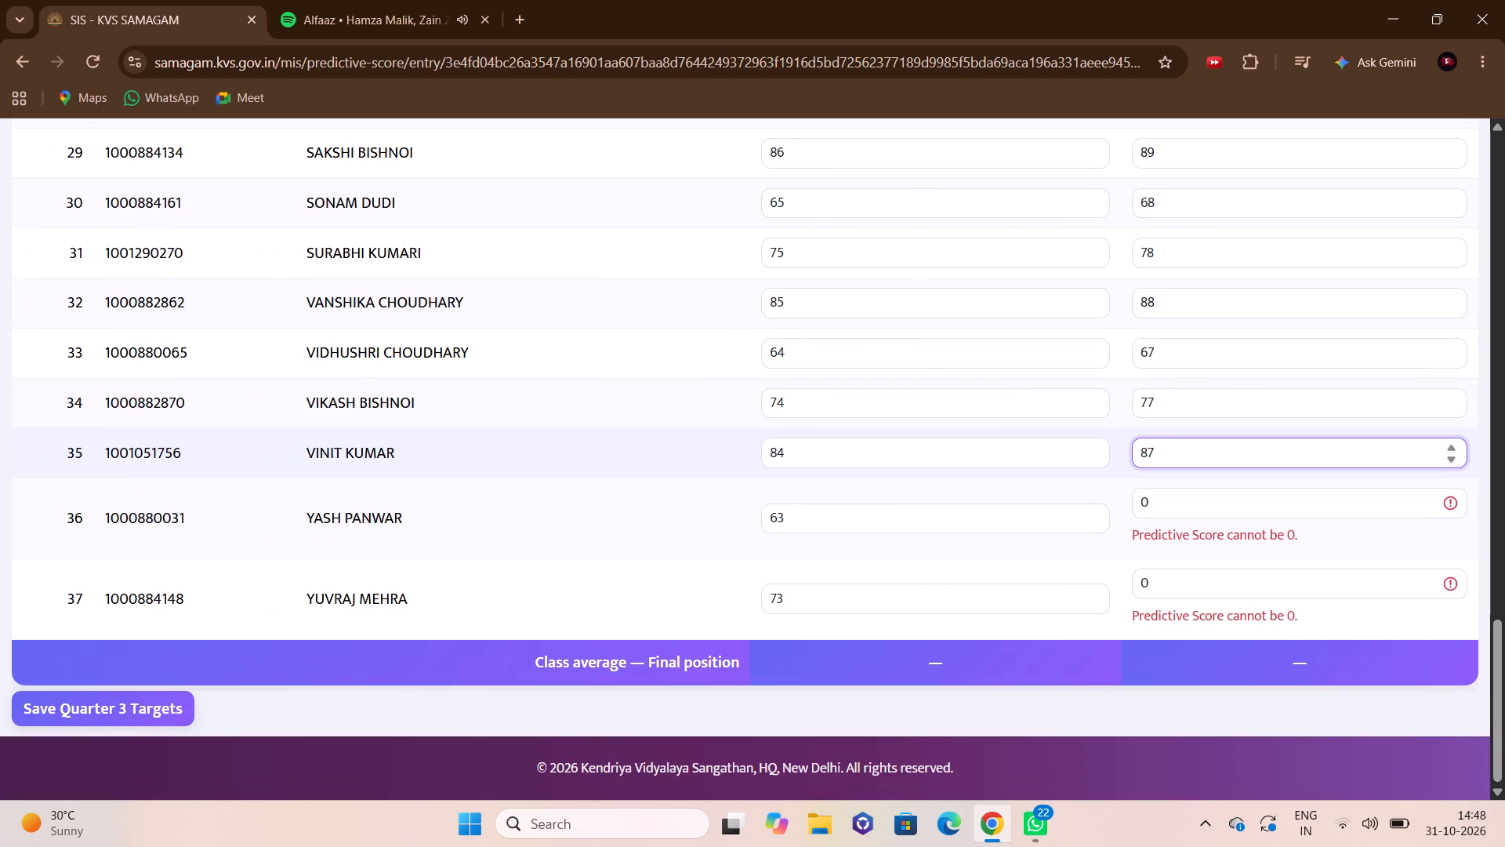
Enter Quarter 3 targets of 66 and 76 for the students in rows 36 and 37.
{"action": "left_click", "coordinate": [1162, 494]}
{"action": "key", "text": "BackSpace"}
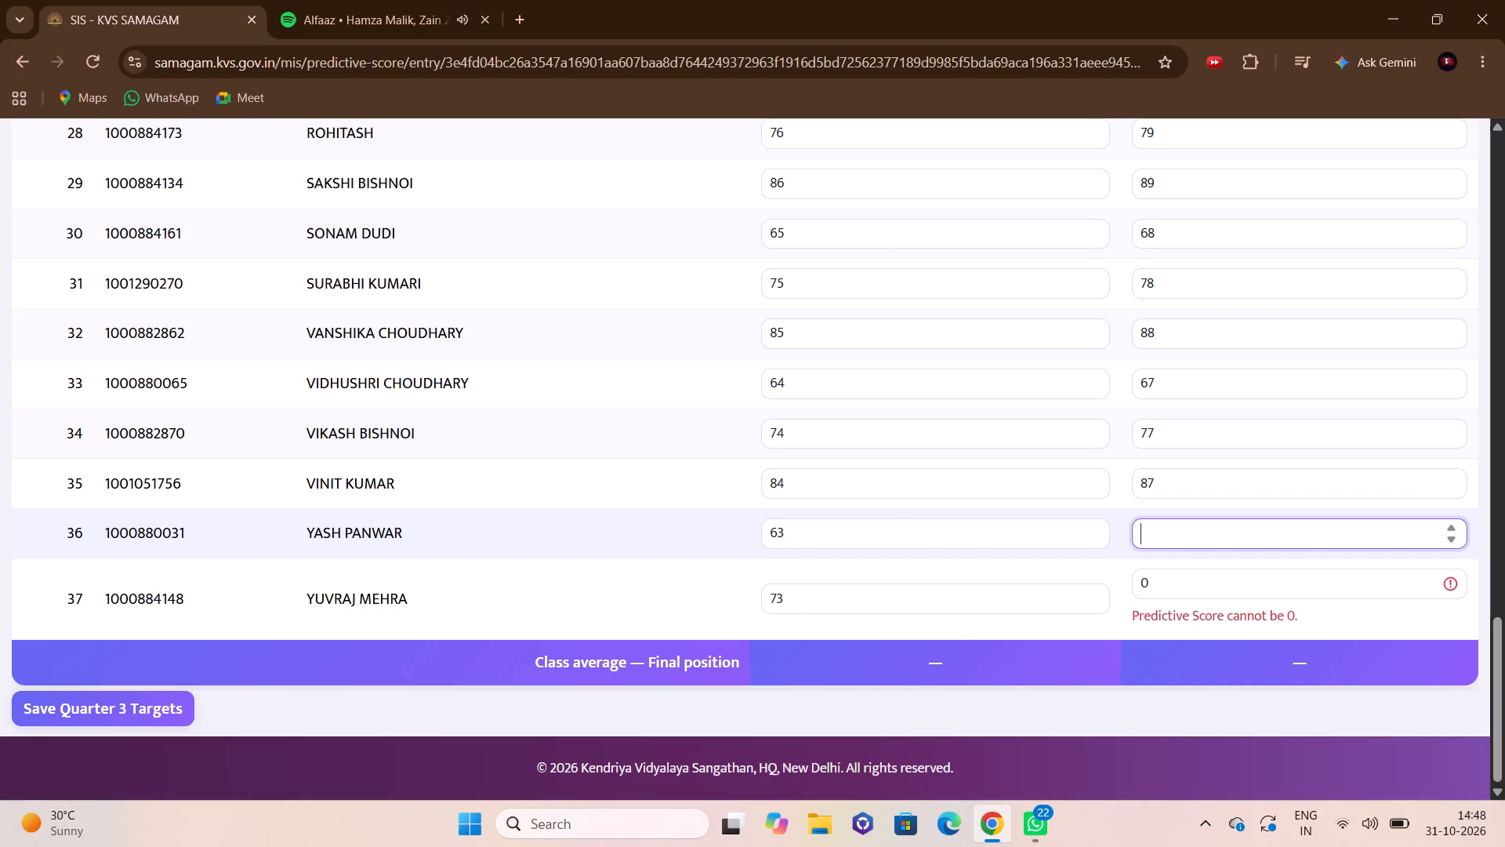
{"action": "type", "text": "66"}
{"action": "left_click", "coordinate": [1180, 584]}
{"action": "key", "text": "BackSpace"}
{"action": "type", "text": "76"}
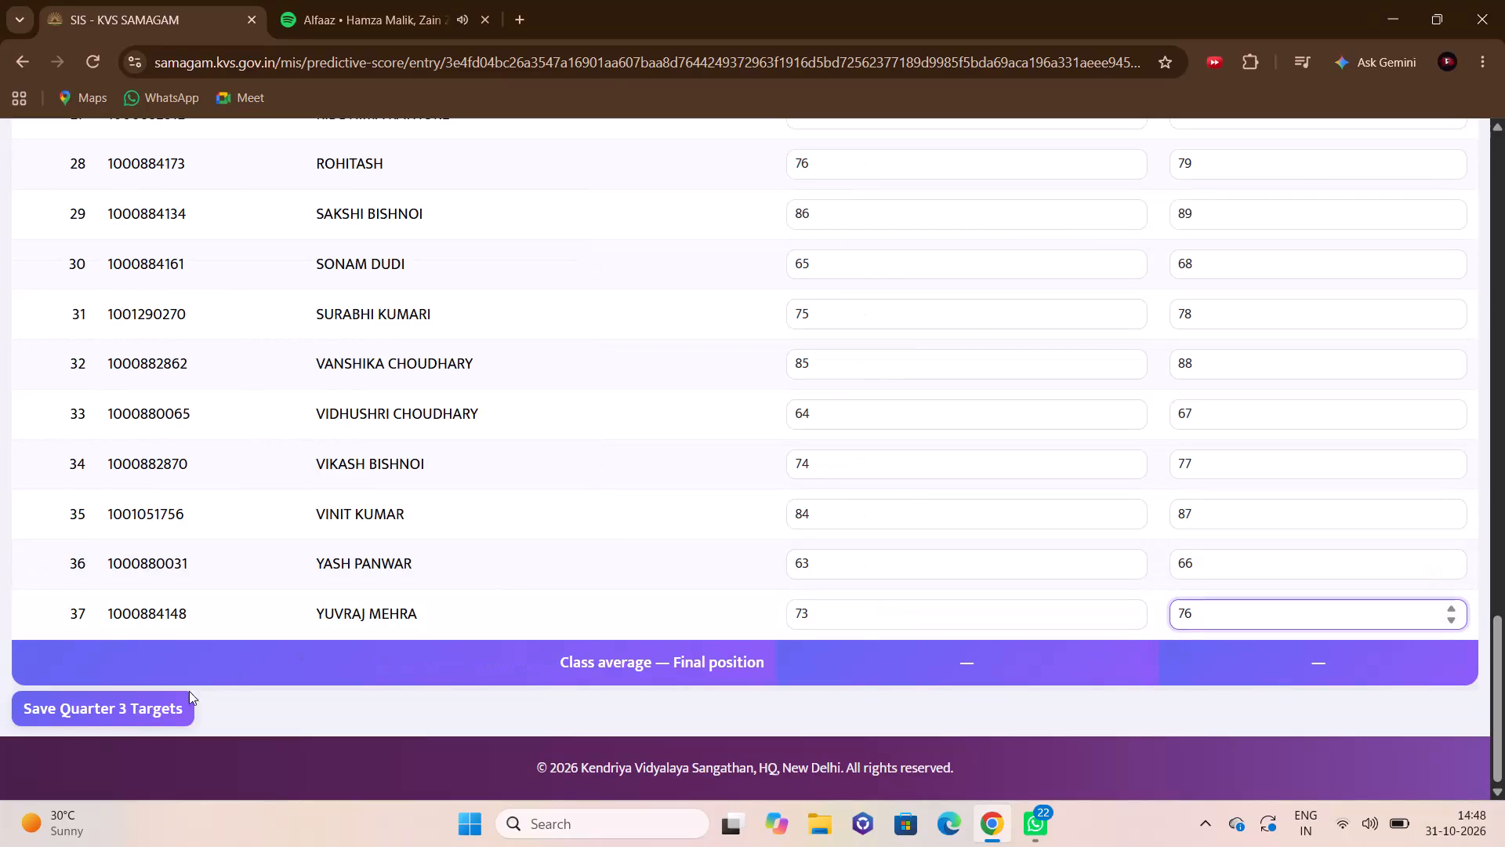
Save the Quarter 3 targets for class 11-A Yoga.
{"action": "left_click", "coordinate": [125, 725]}
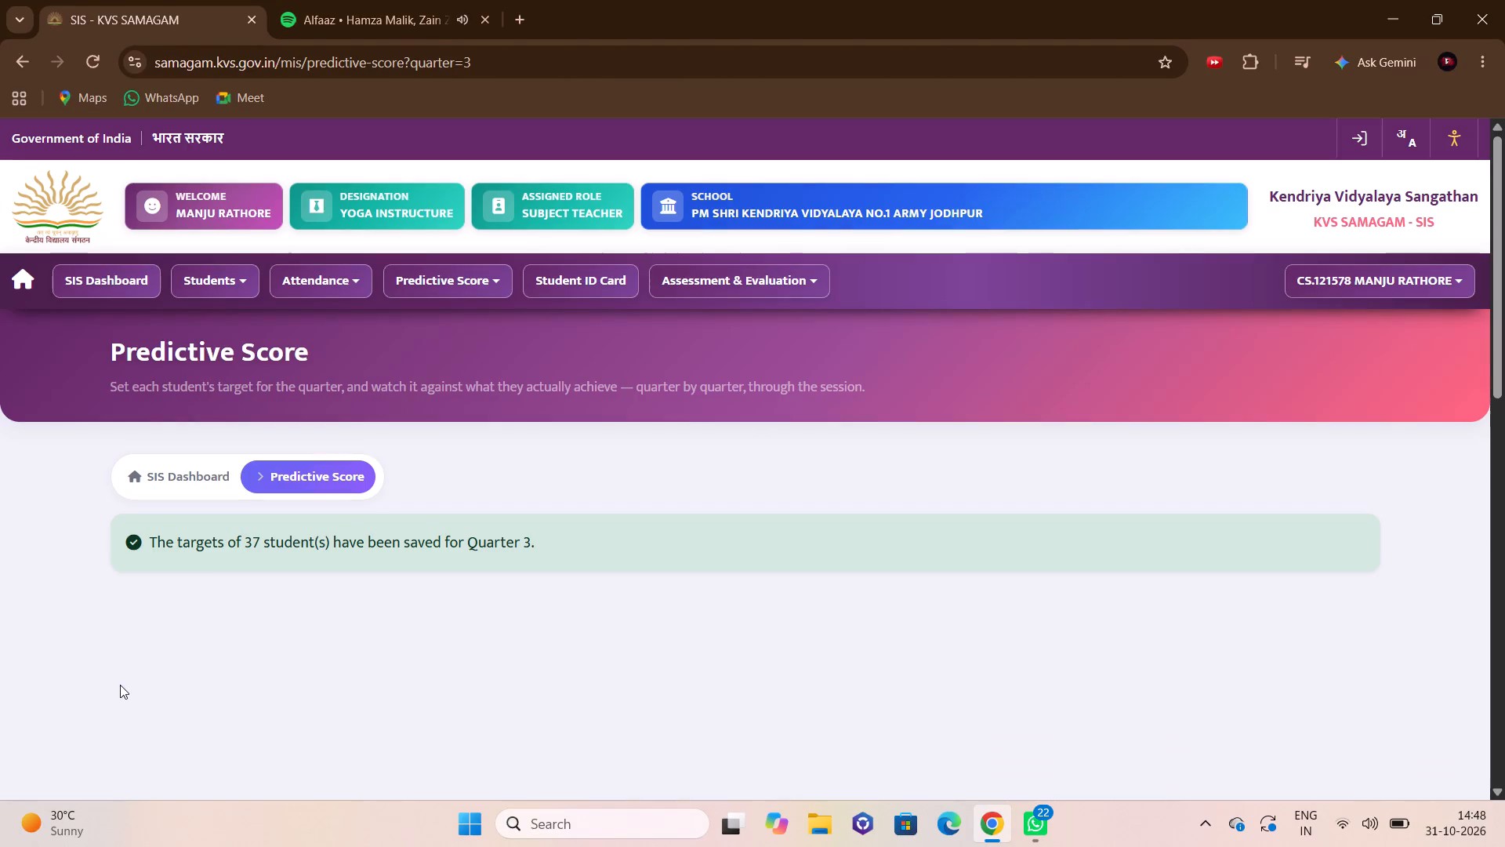
Open the Quarter 4 (January – March) predictive score target entry for the 11-A Yoga section.
{"action": "left_click", "coordinate": [460, 278]}
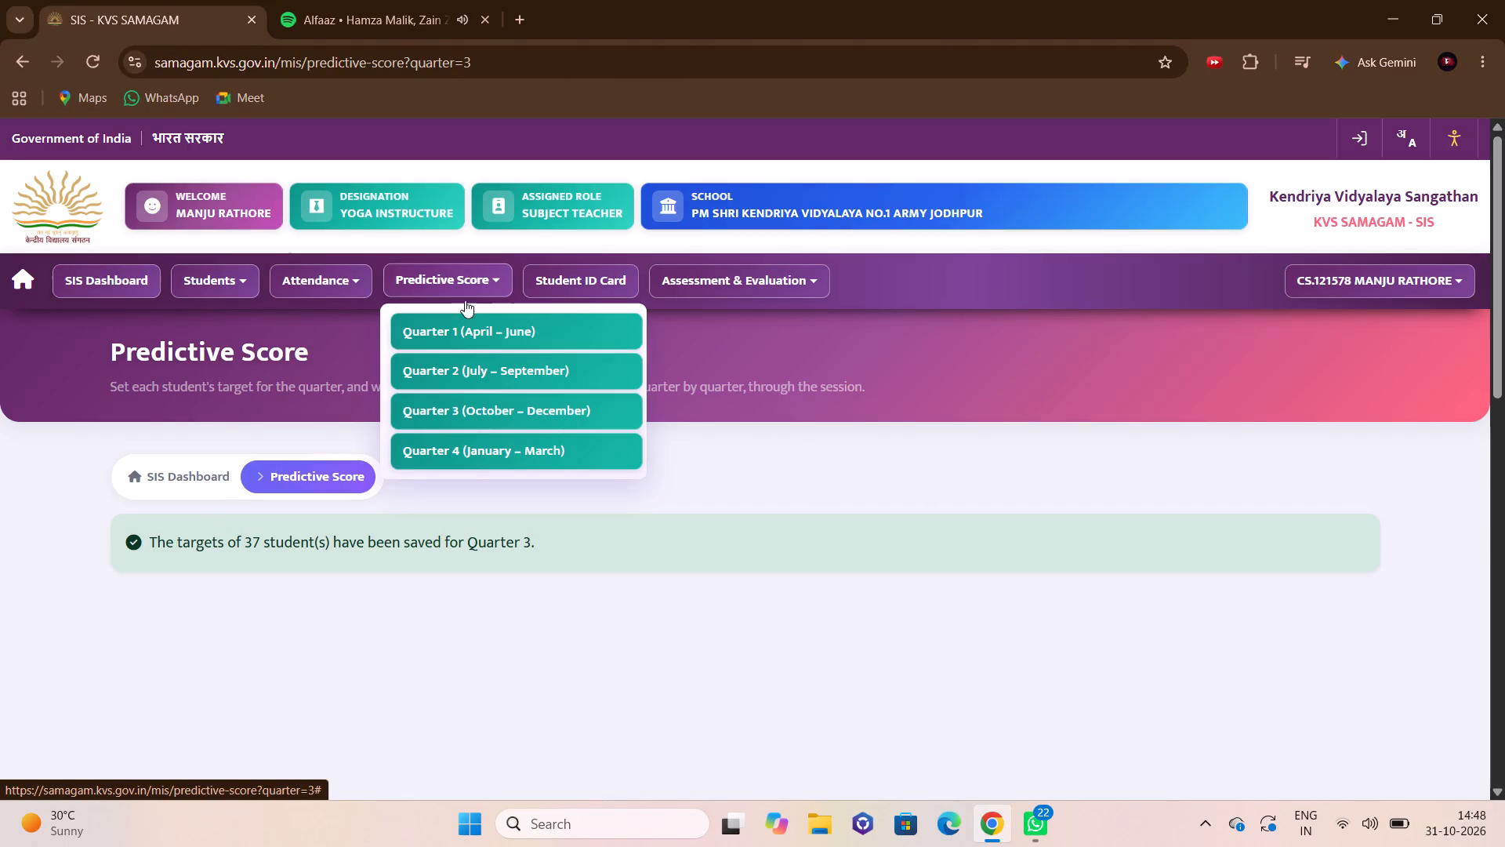
{"action": "left_click", "coordinate": [456, 447]}
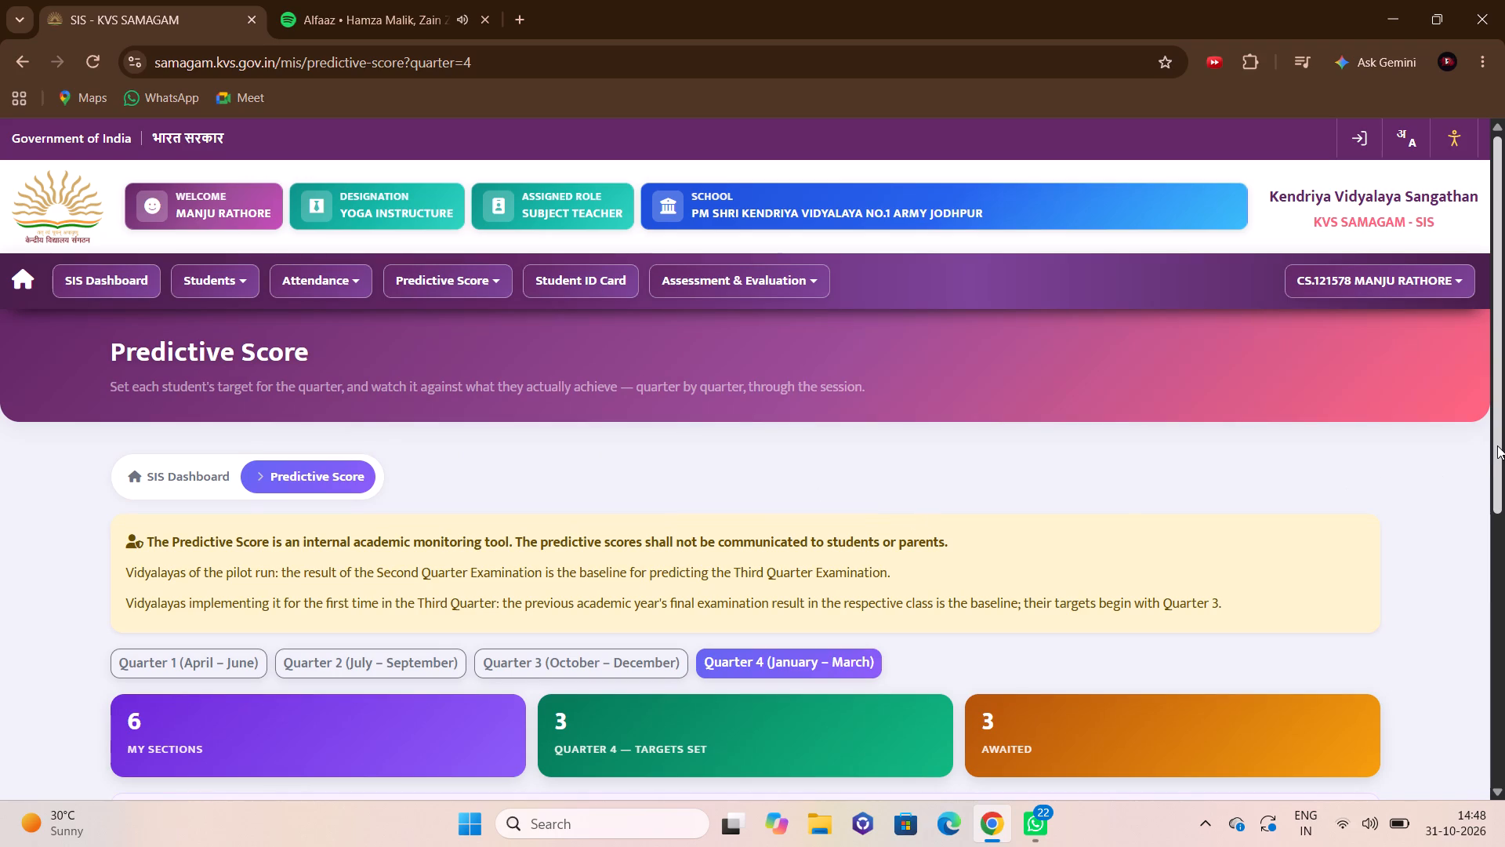
{"action": "left_click_drag", "start_coordinate": [1497, 445], "coordinate": [1501, 634]}
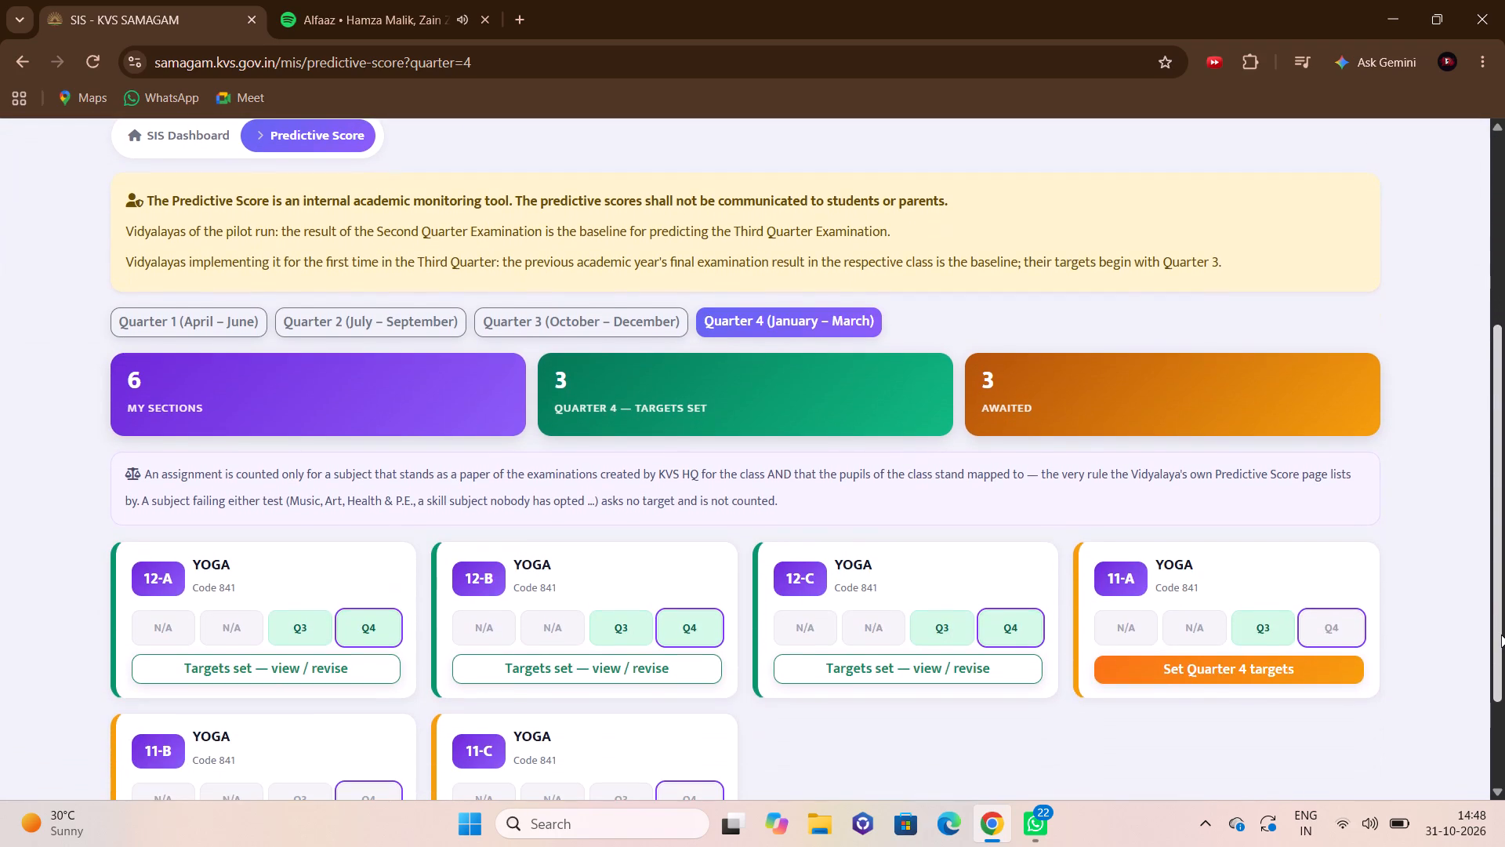
{"action": "left_click", "coordinate": [1239, 672]}
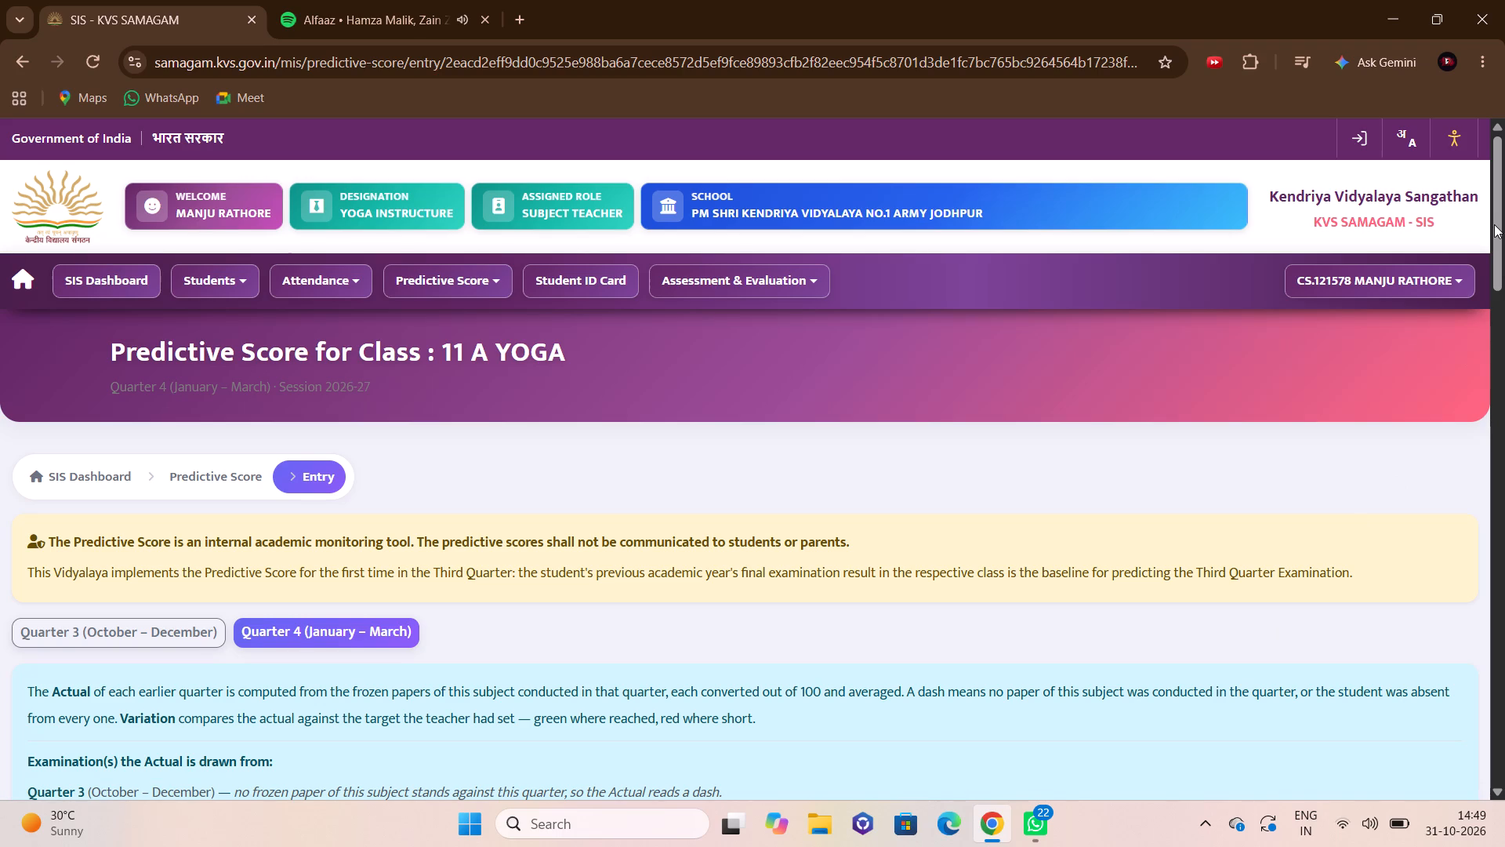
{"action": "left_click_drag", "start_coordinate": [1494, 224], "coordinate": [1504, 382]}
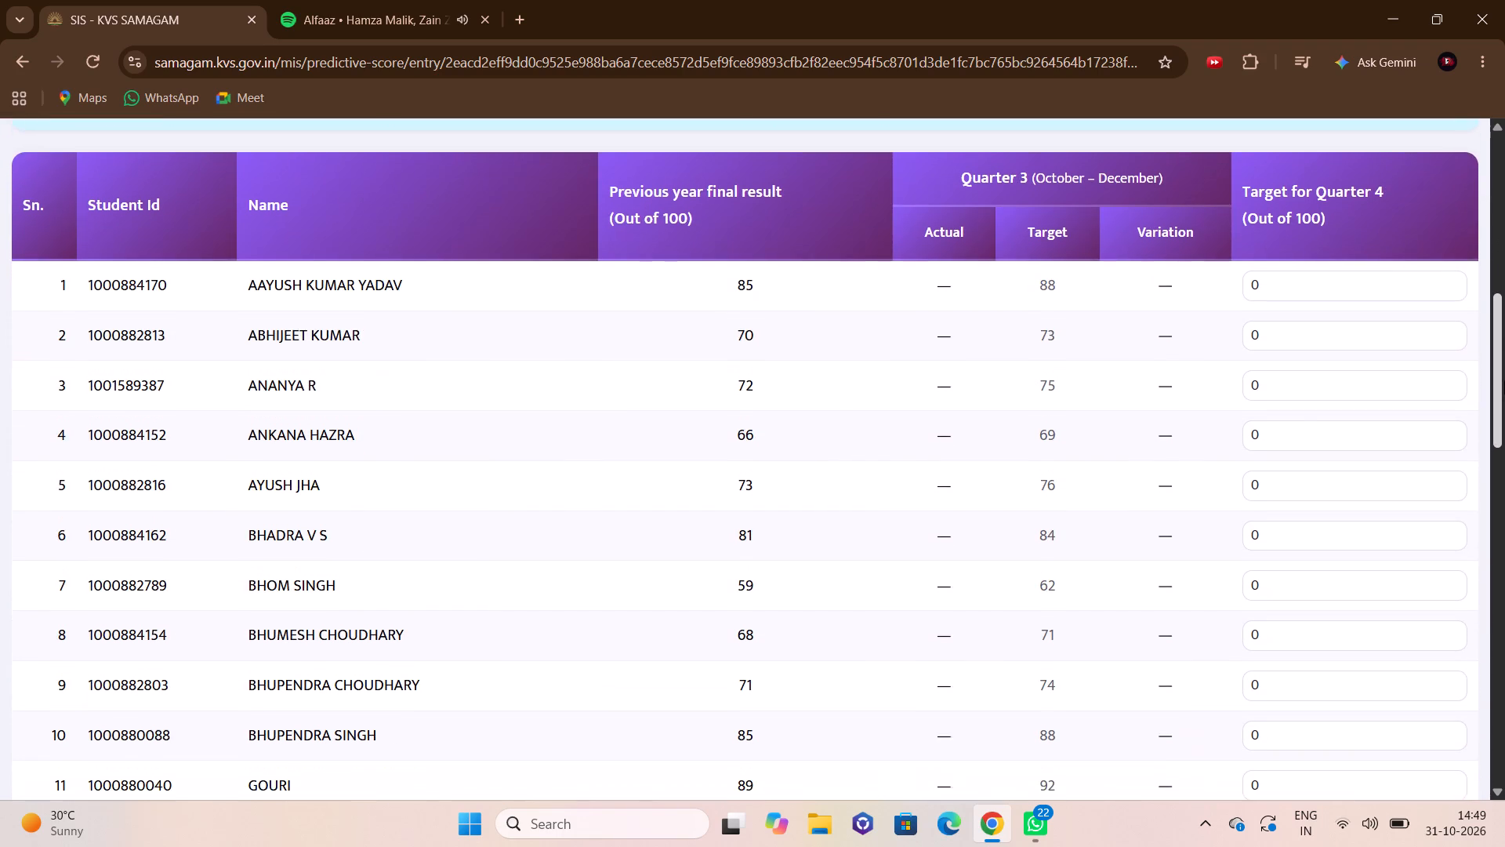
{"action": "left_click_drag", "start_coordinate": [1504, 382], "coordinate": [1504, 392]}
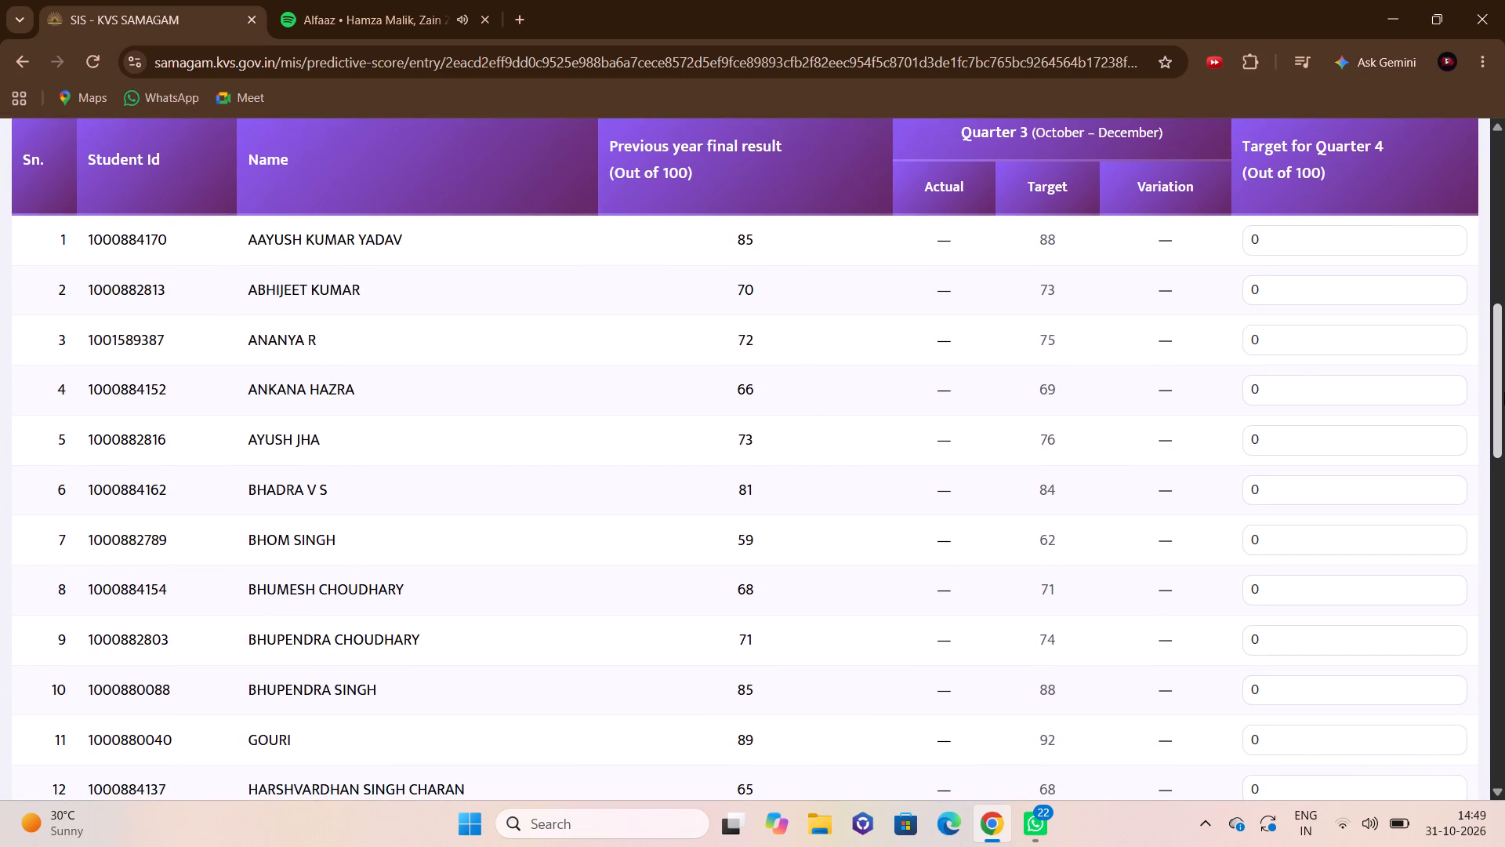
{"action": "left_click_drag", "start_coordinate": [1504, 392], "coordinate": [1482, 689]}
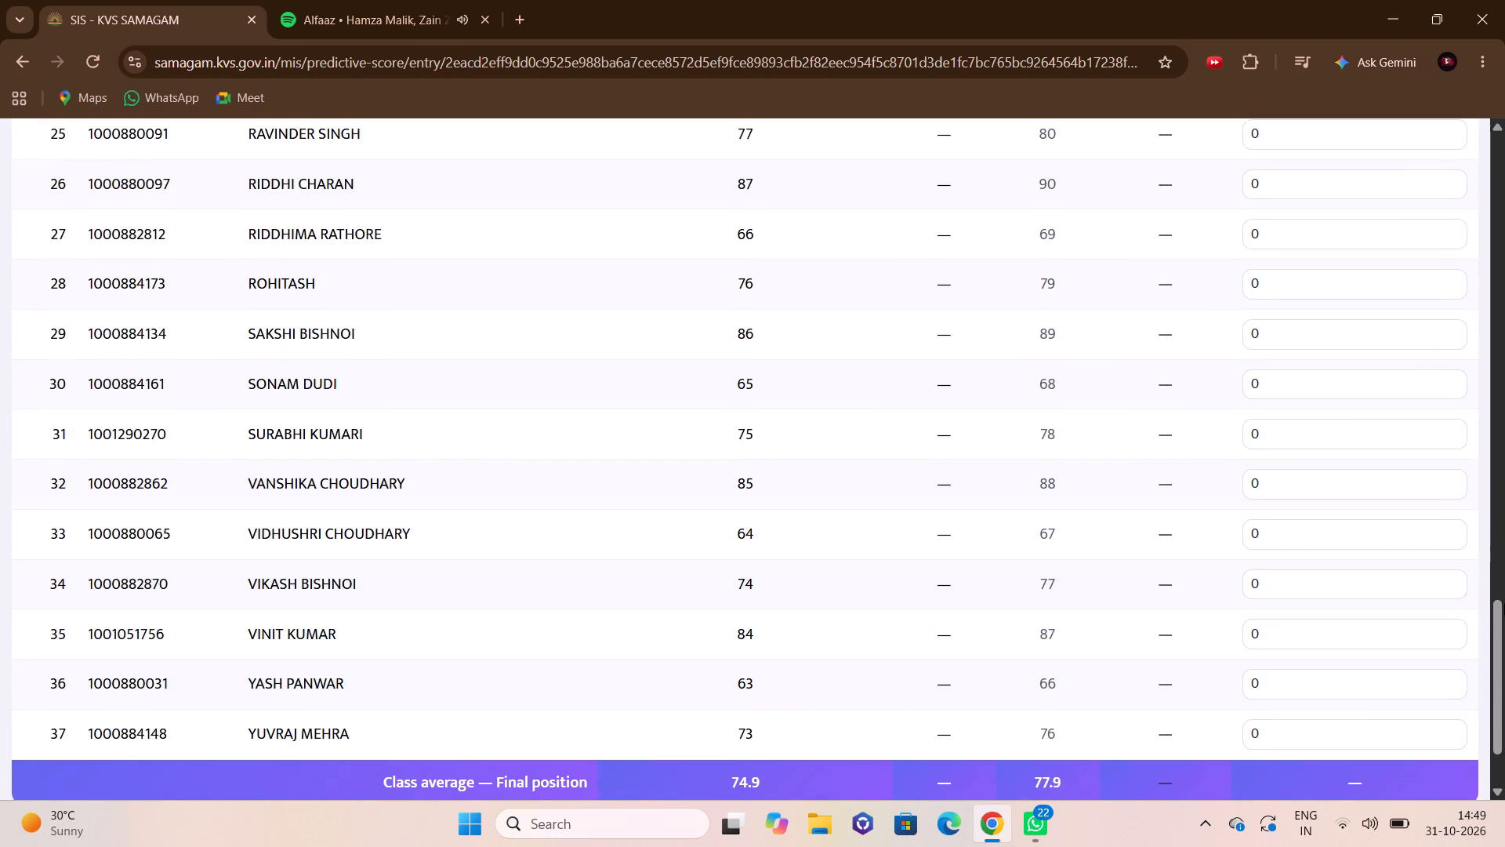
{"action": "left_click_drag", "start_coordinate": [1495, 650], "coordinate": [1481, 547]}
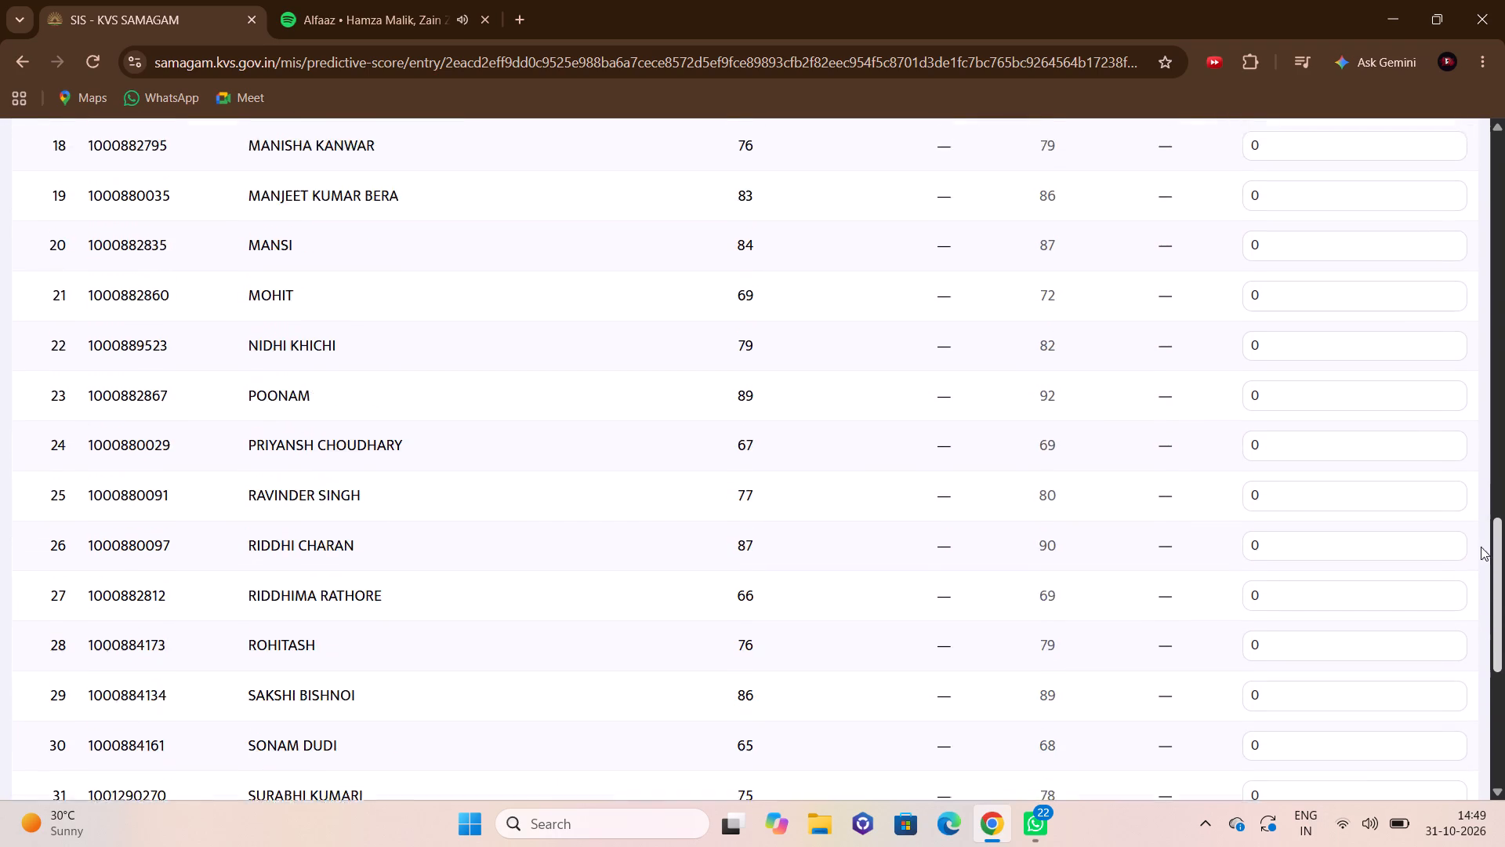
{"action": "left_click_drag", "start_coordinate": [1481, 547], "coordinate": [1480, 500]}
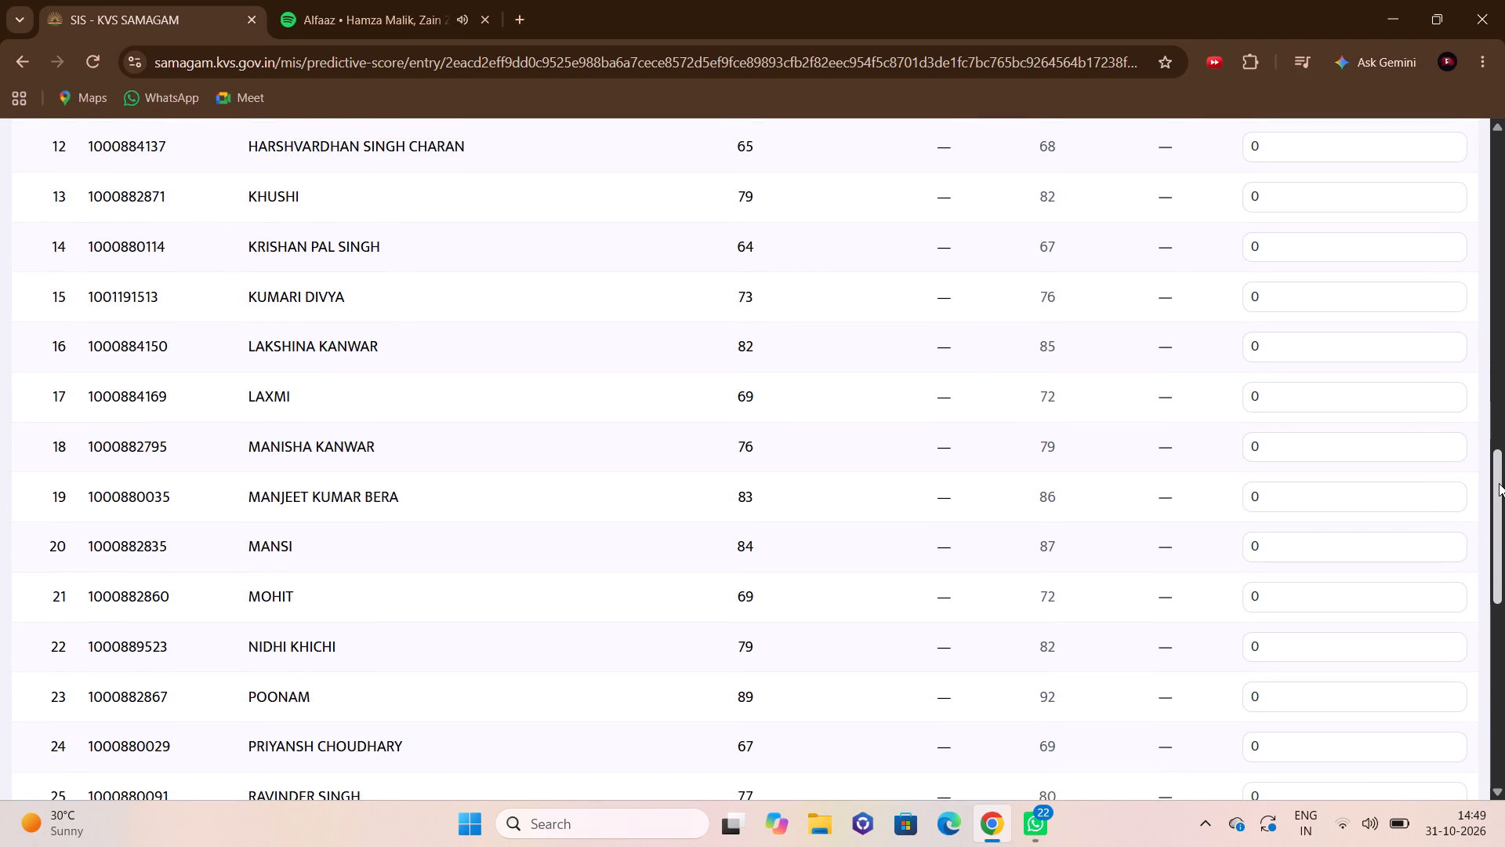
Enter Quarter 4 targets of 90, 75 and 77 for the students in rows 1 to 3.
{"action": "left_click_drag", "start_coordinate": [1499, 483], "coordinate": [1492, 420]}
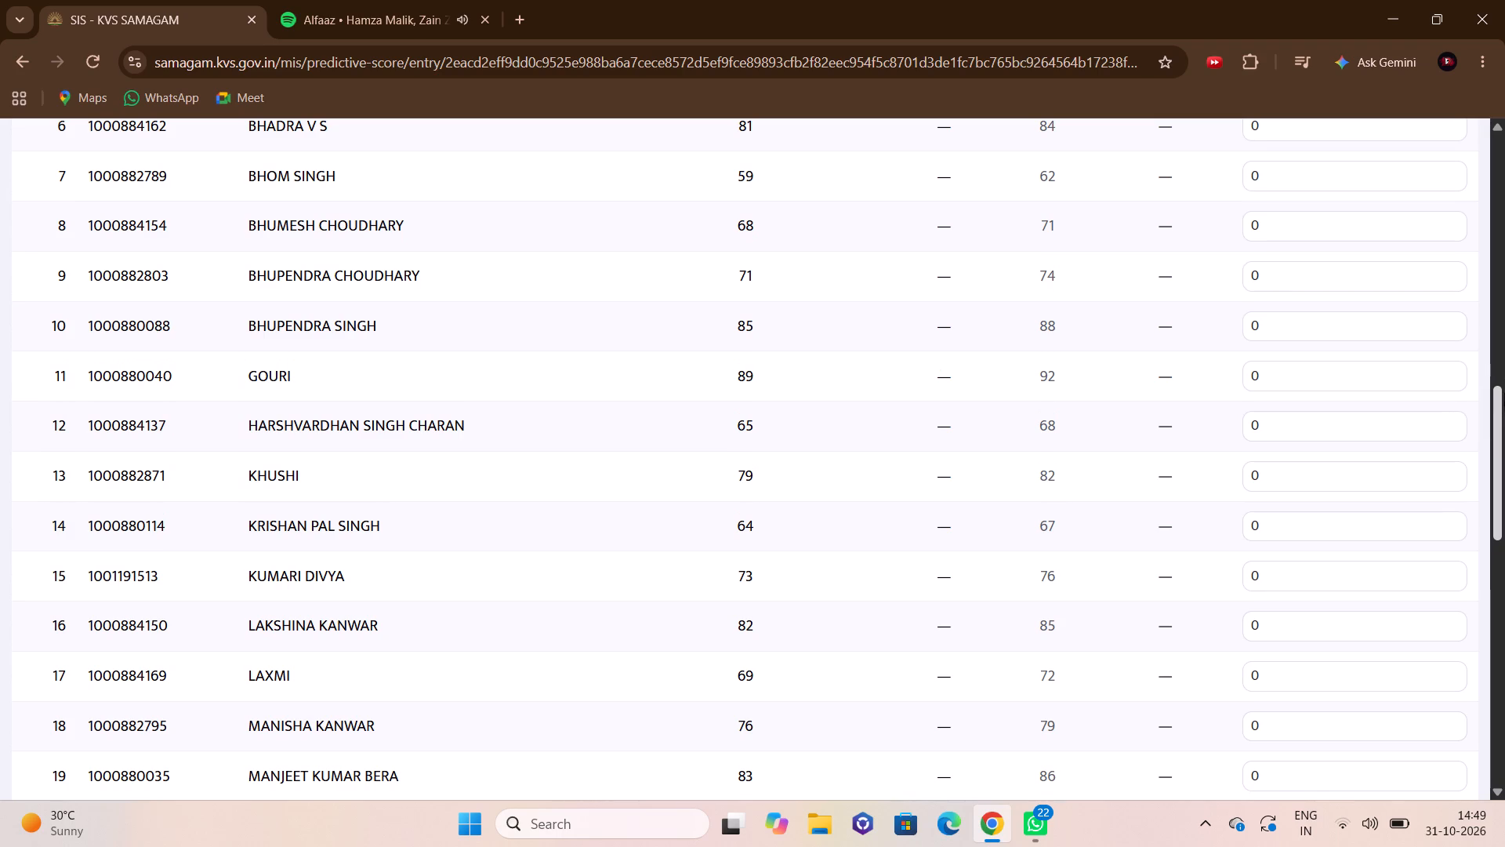
{"action": "left_click_drag", "start_coordinate": [1496, 434], "coordinate": [1474, 320]}
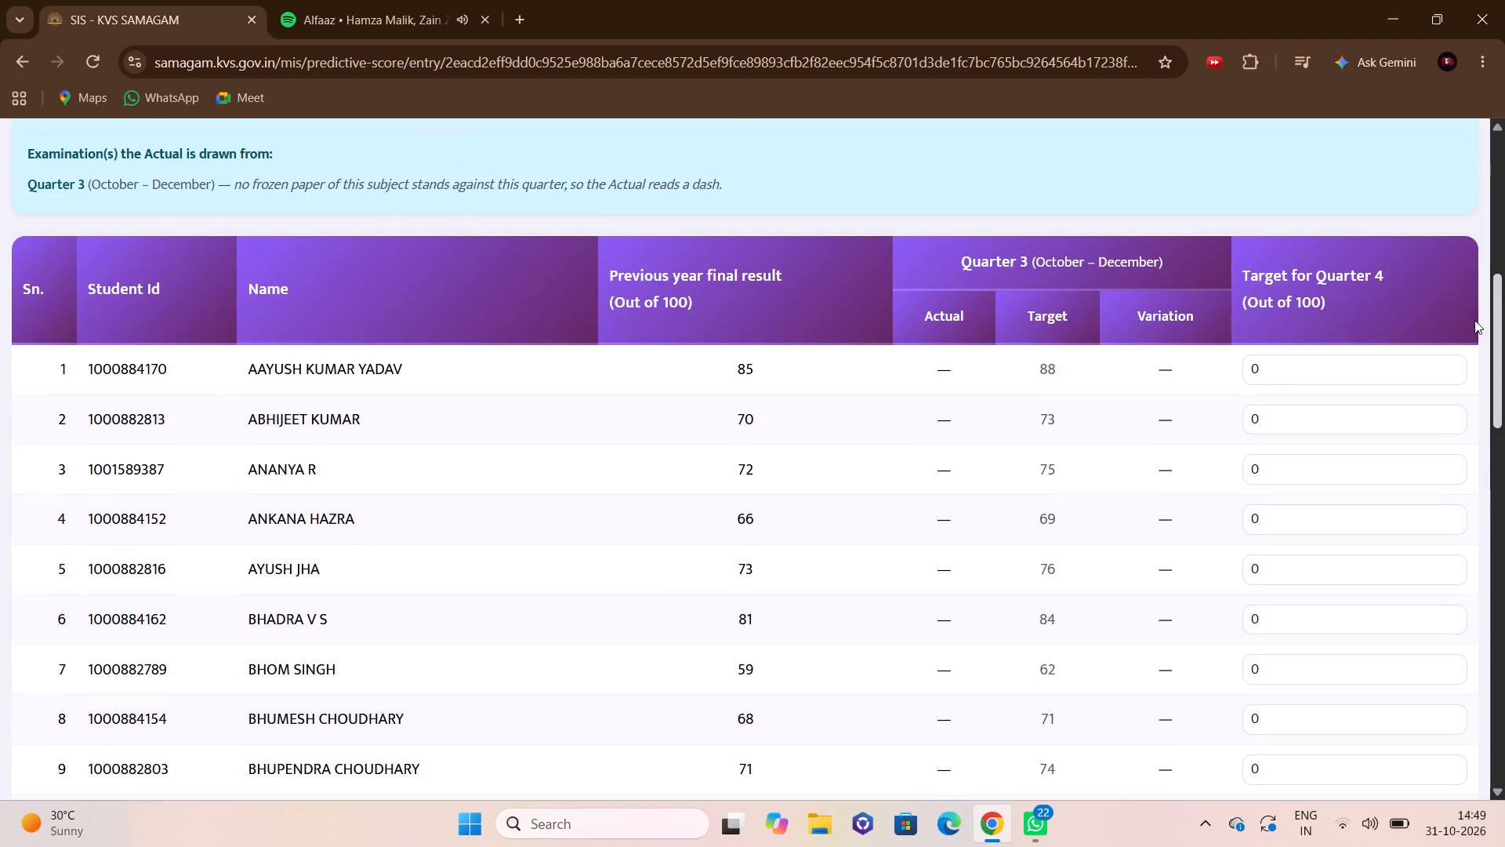
{"action": "left_click_drag", "start_coordinate": [1474, 320], "coordinate": [1481, 362]}
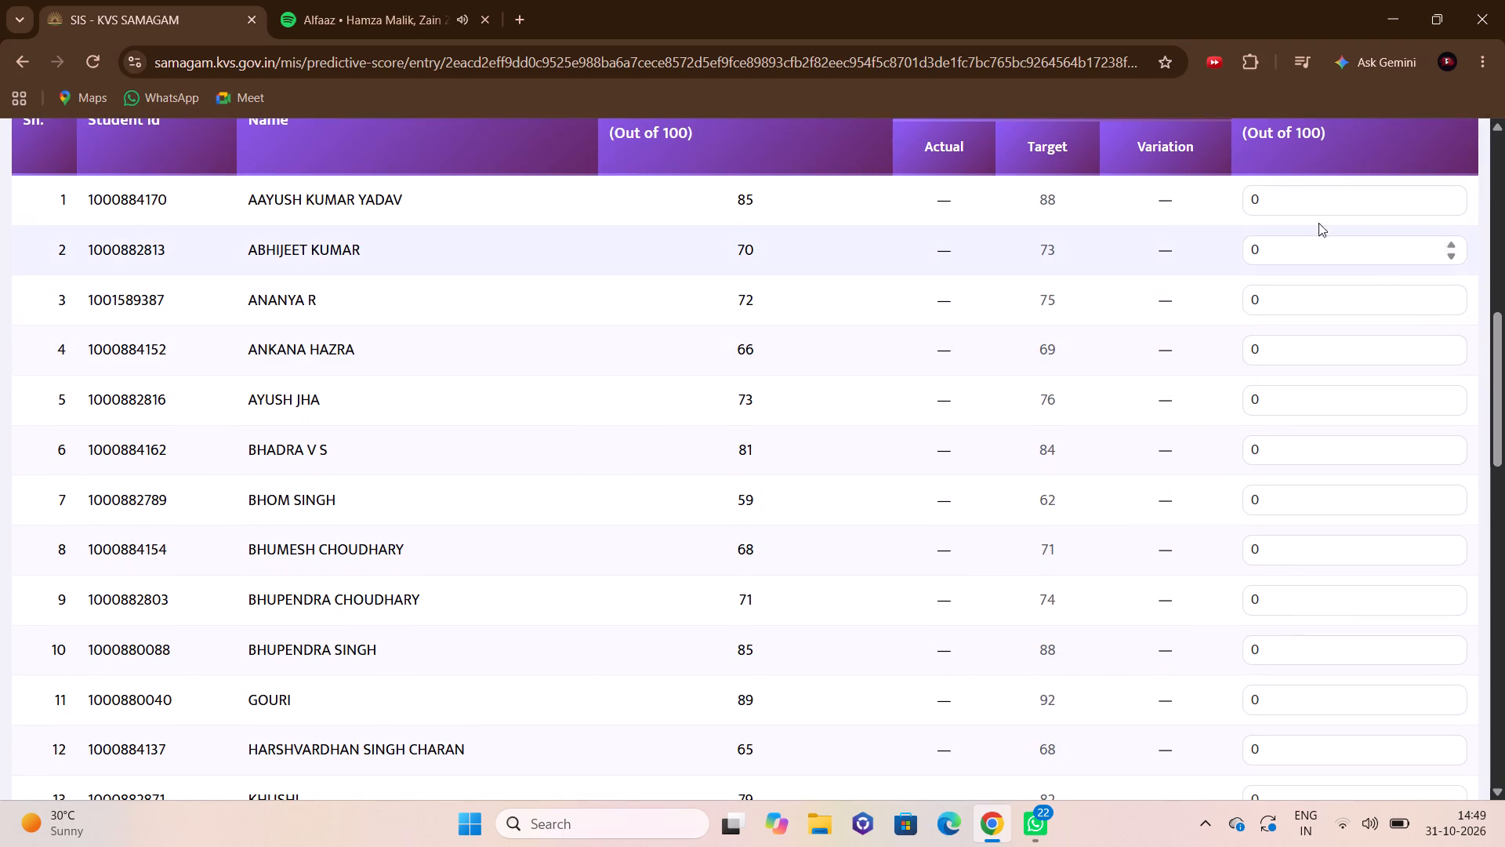
{"action": "left_click", "coordinate": [1295, 201]}
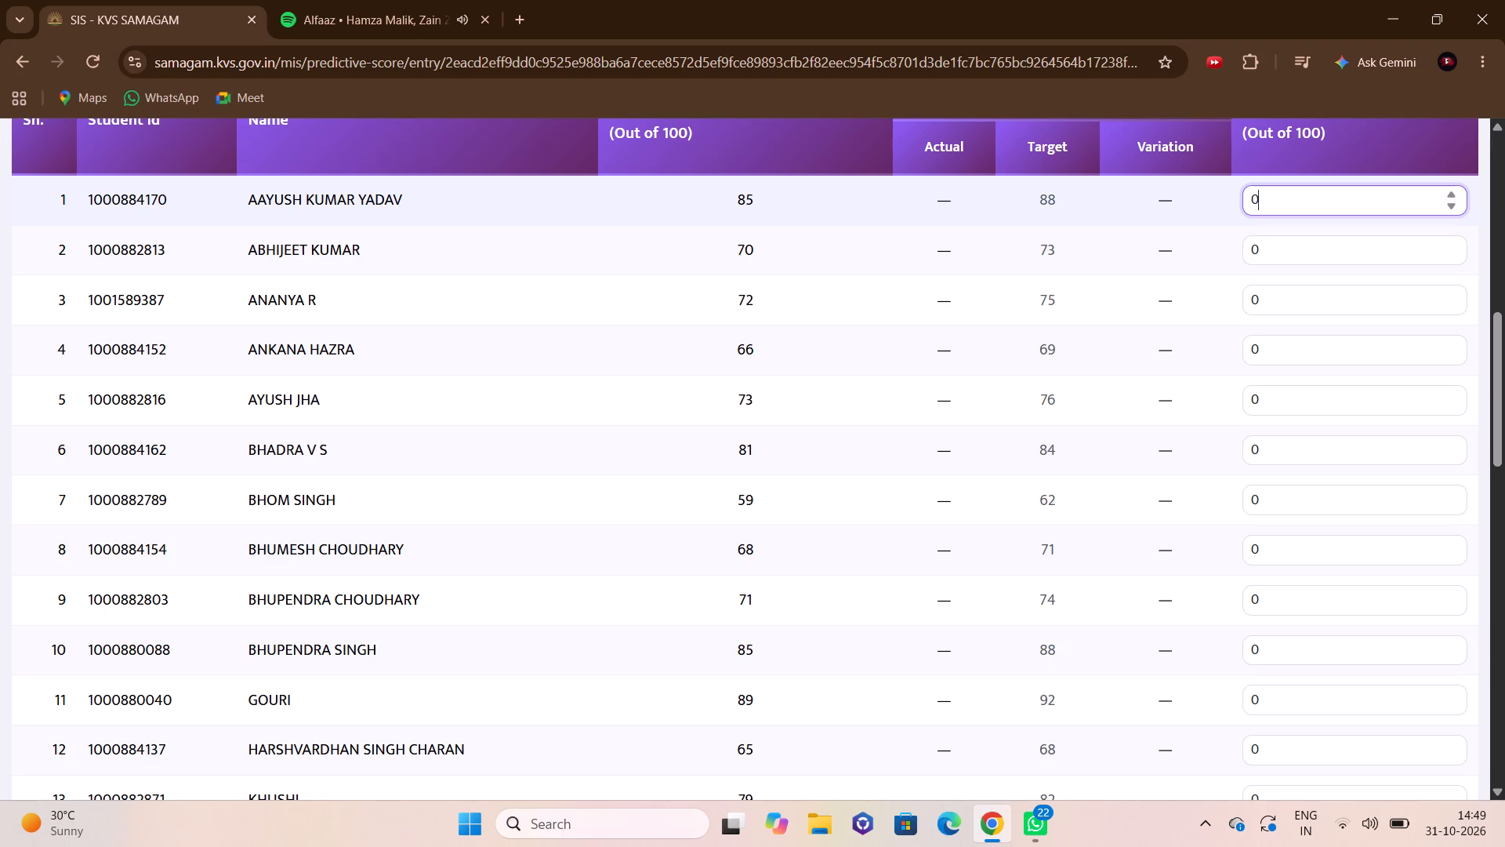
{"action": "key", "text": "BackSpace"}
{"action": "type", "text": "90"}
{"action": "key", "text": "Return"}
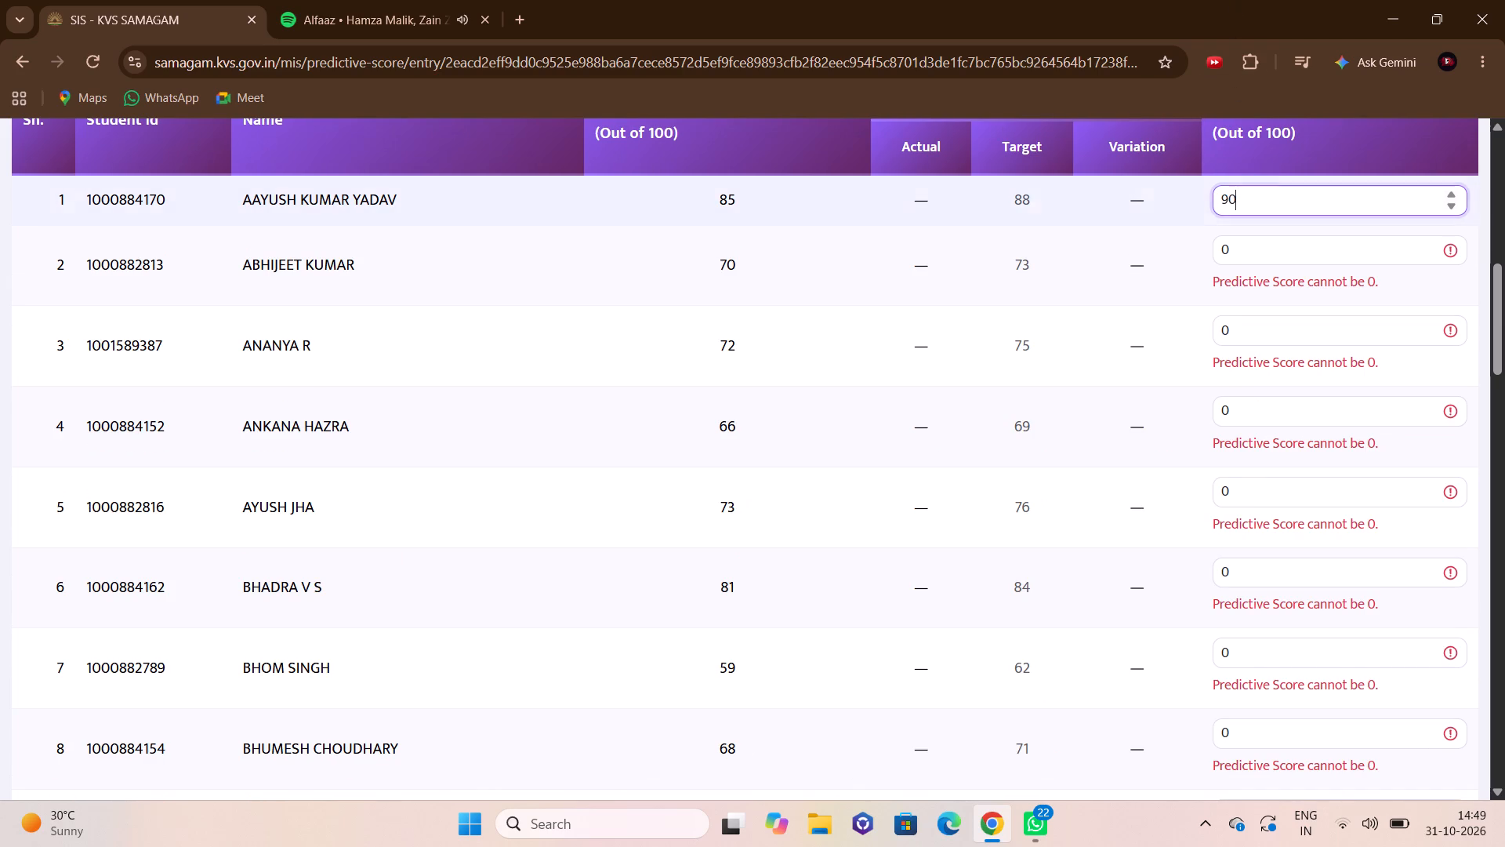
{"action": "left_click", "coordinate": [1260, 250]}
{"action": "key", "text": "BackSpace"}
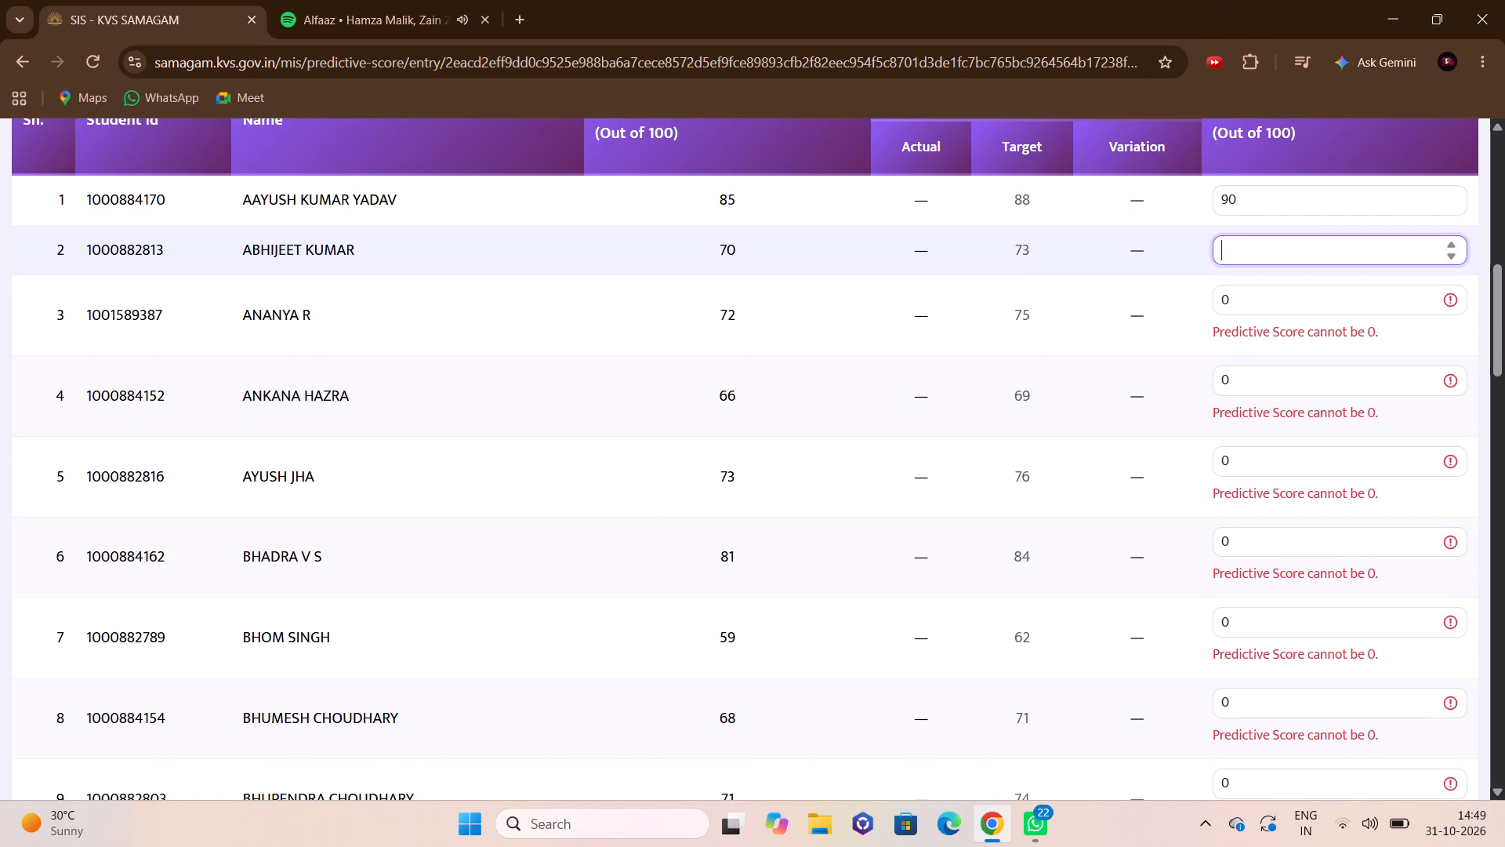
{"action": "type", "text": "75"}
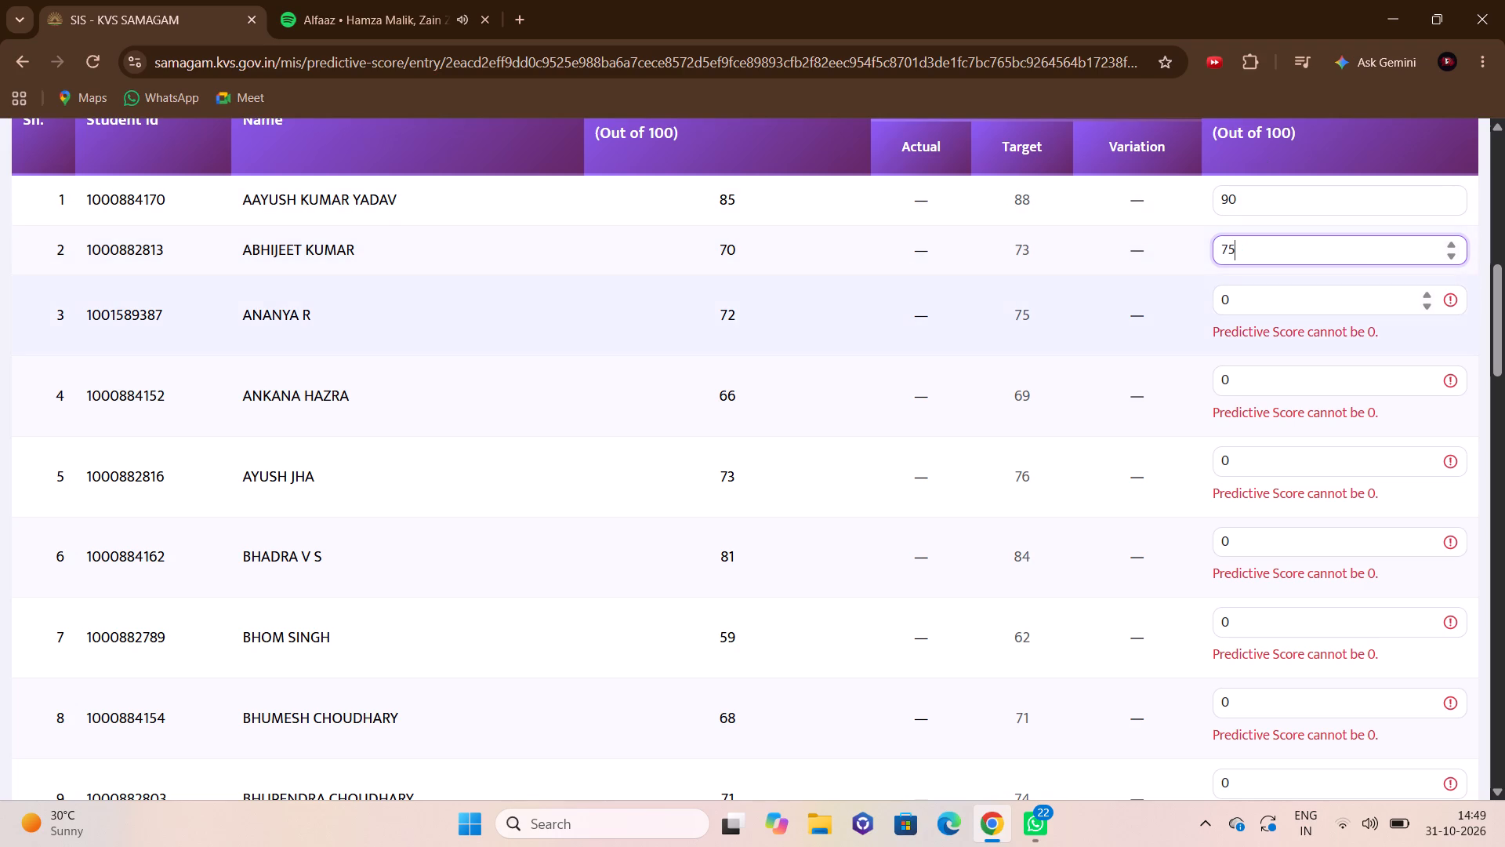
{"action": "left_click", "coordinate": [1247, 285]}
{"action": "key", "text": "BackSpace"}
{"action": "type", "text": "77"}
Enter Quarter 4 targets of 71, 78 and 86 for the students in rows 4 to 6.
{"action": "left_click", "coordinate": [1264, 350]}
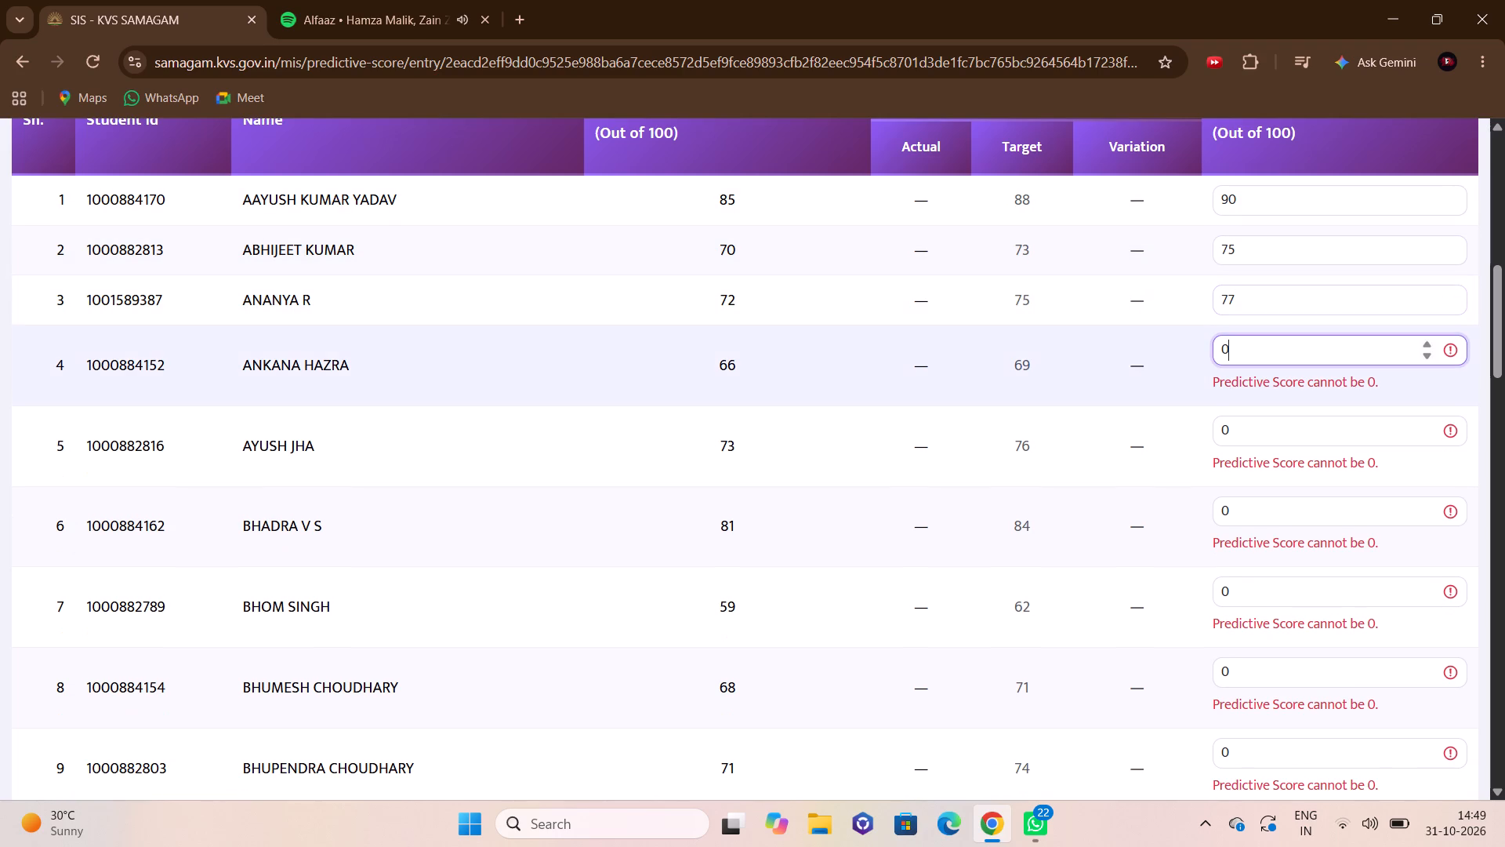
{"action": "key", "text": "BackSpace"}
{"action": "key", "text": "7"}
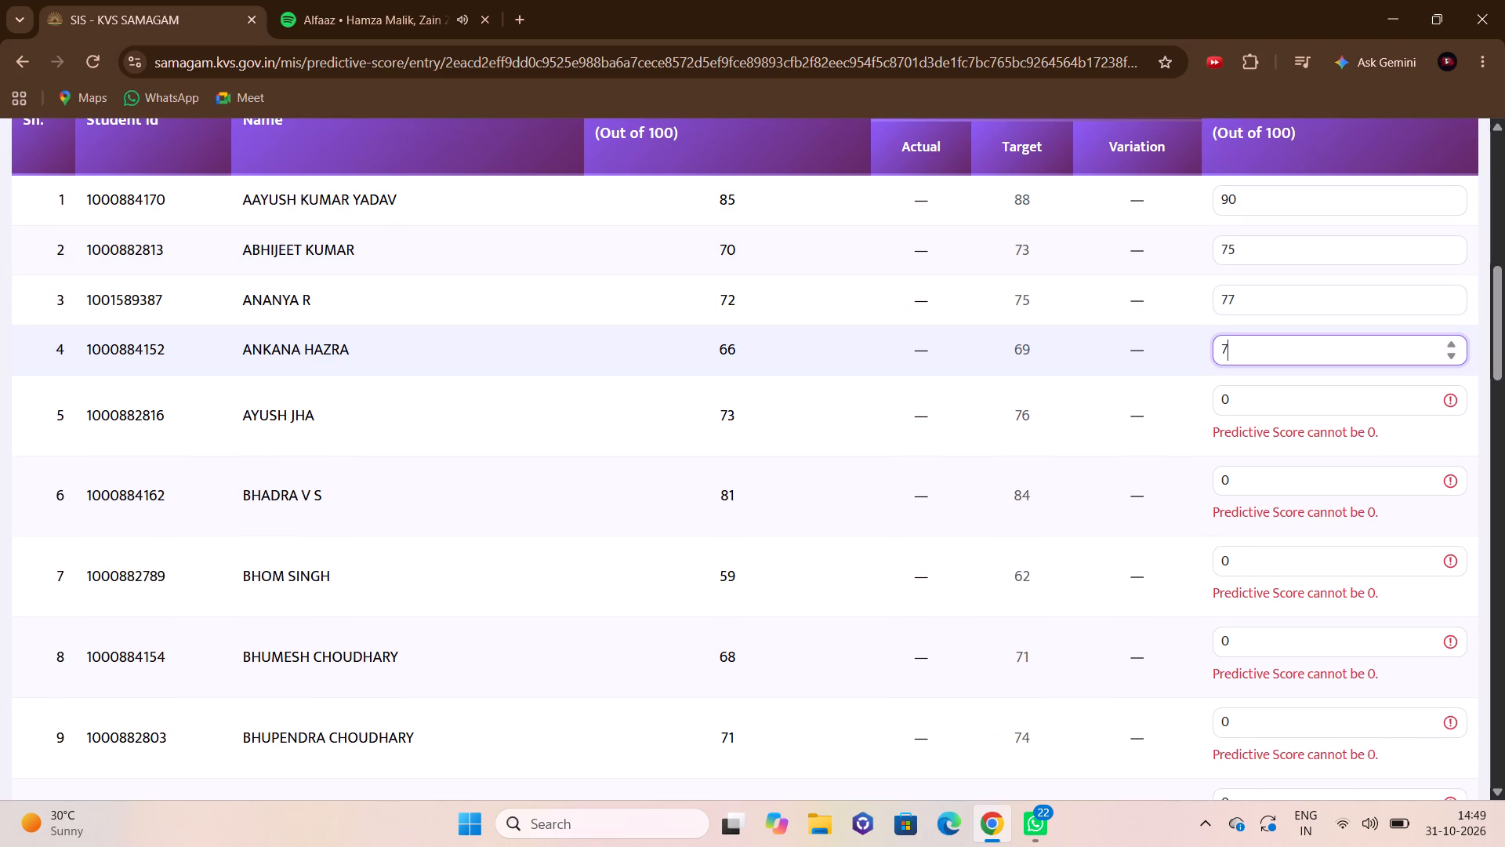
{"action": "key", "text": "1"}
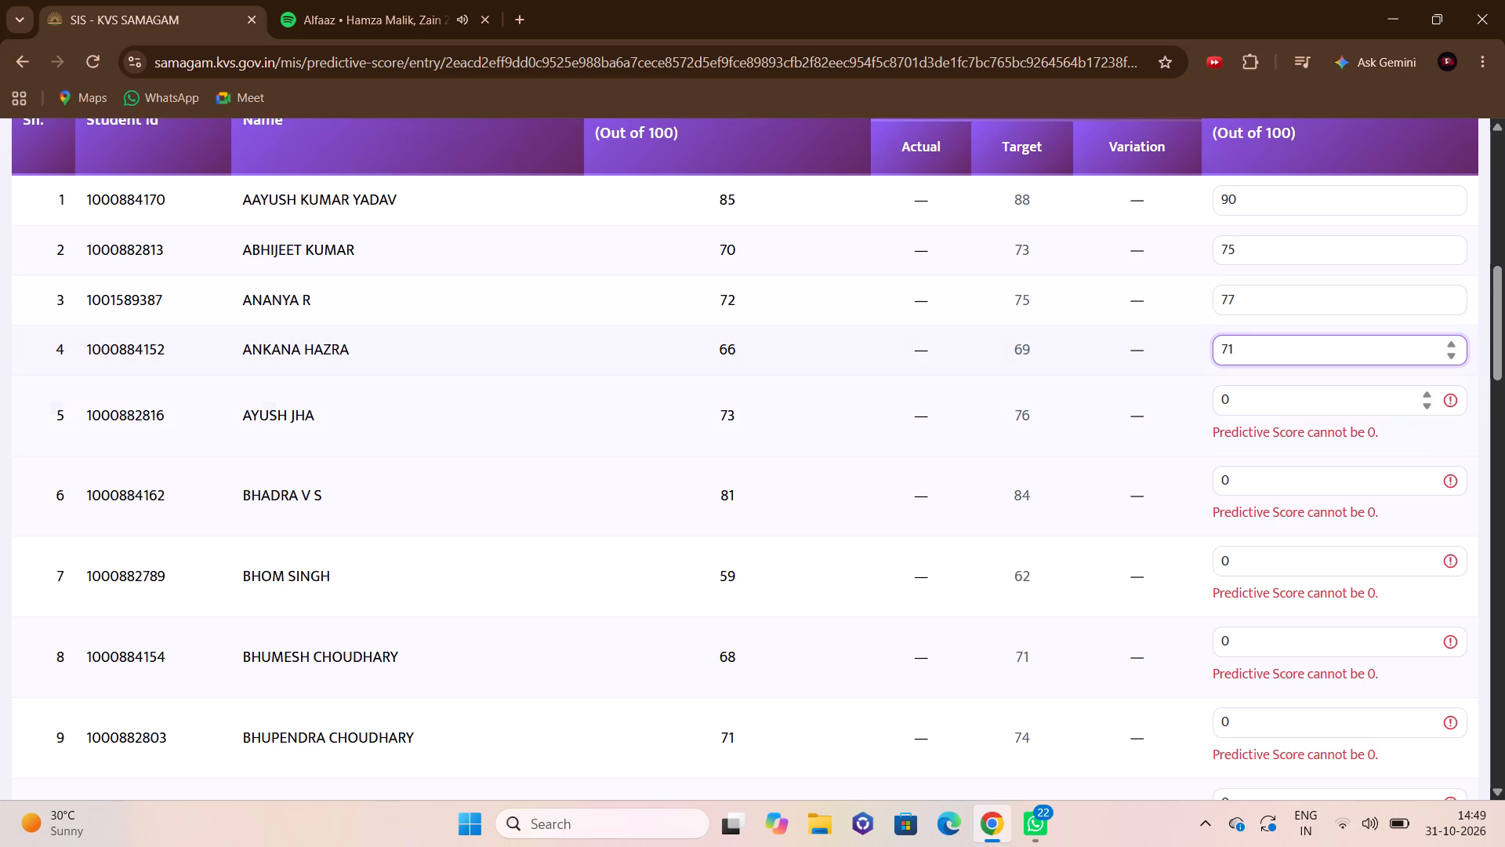
{"action": "left_click", "coordinate": [1260, 395]}
{"action": "key", "text": "BackSpace"}
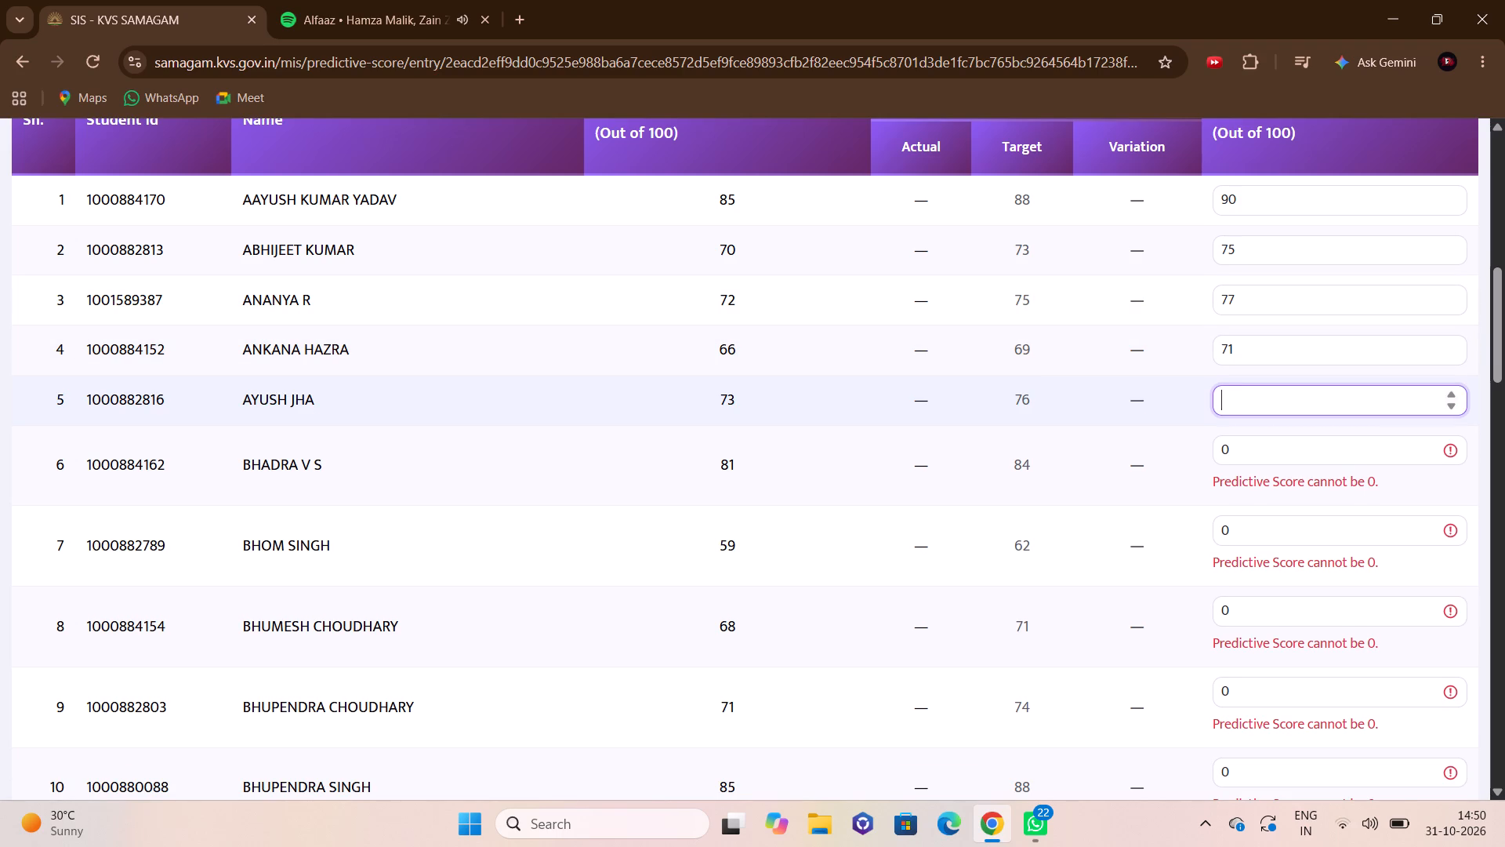
{"action": "type", "text": "78"}
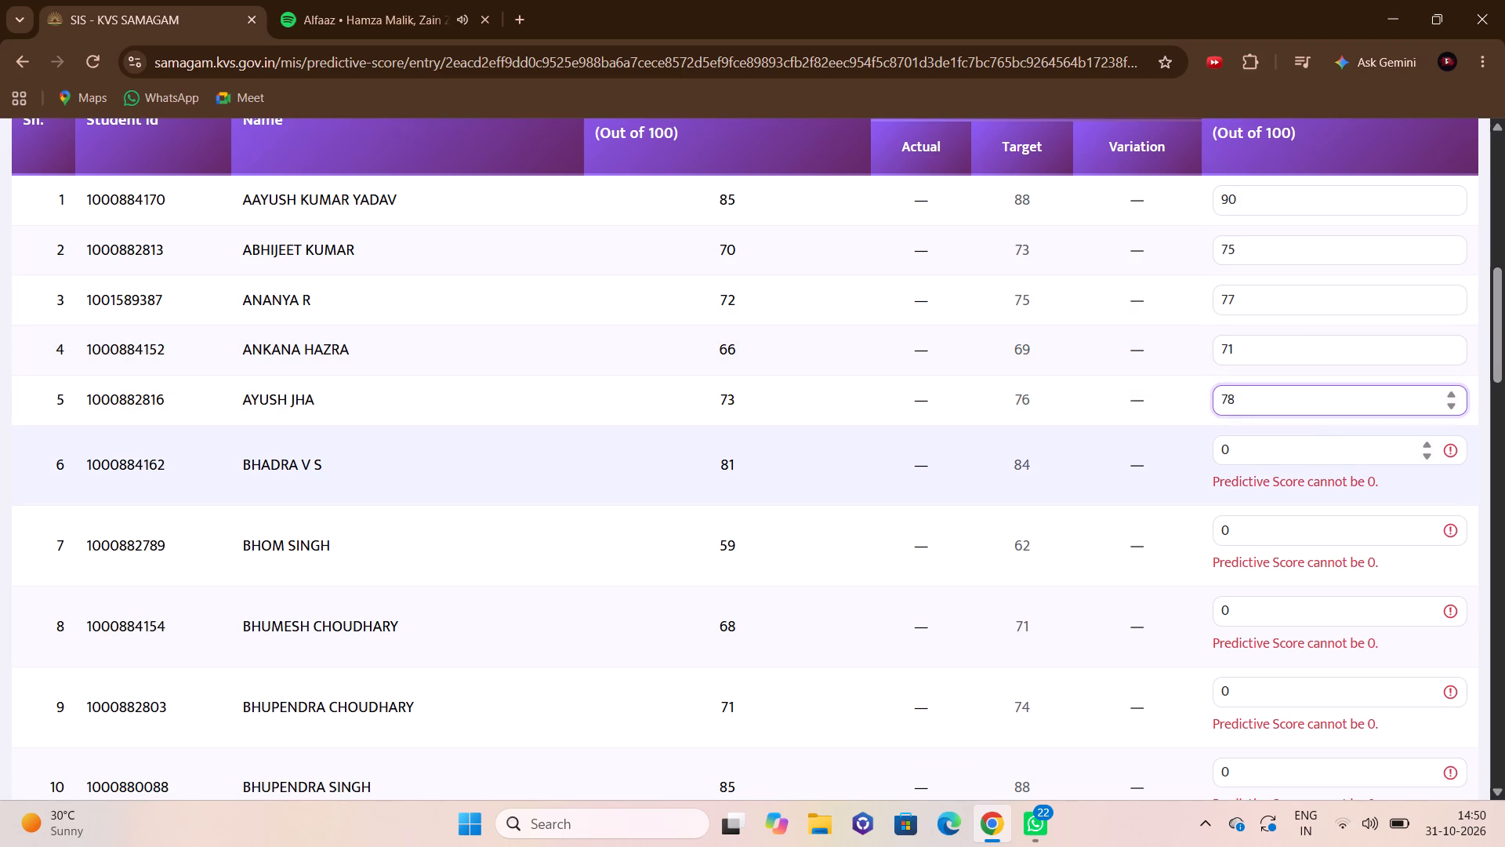
{"action": "left_click", "coordinate": [1286, 456]}
{"action": "key", "text": "BackSpace"}
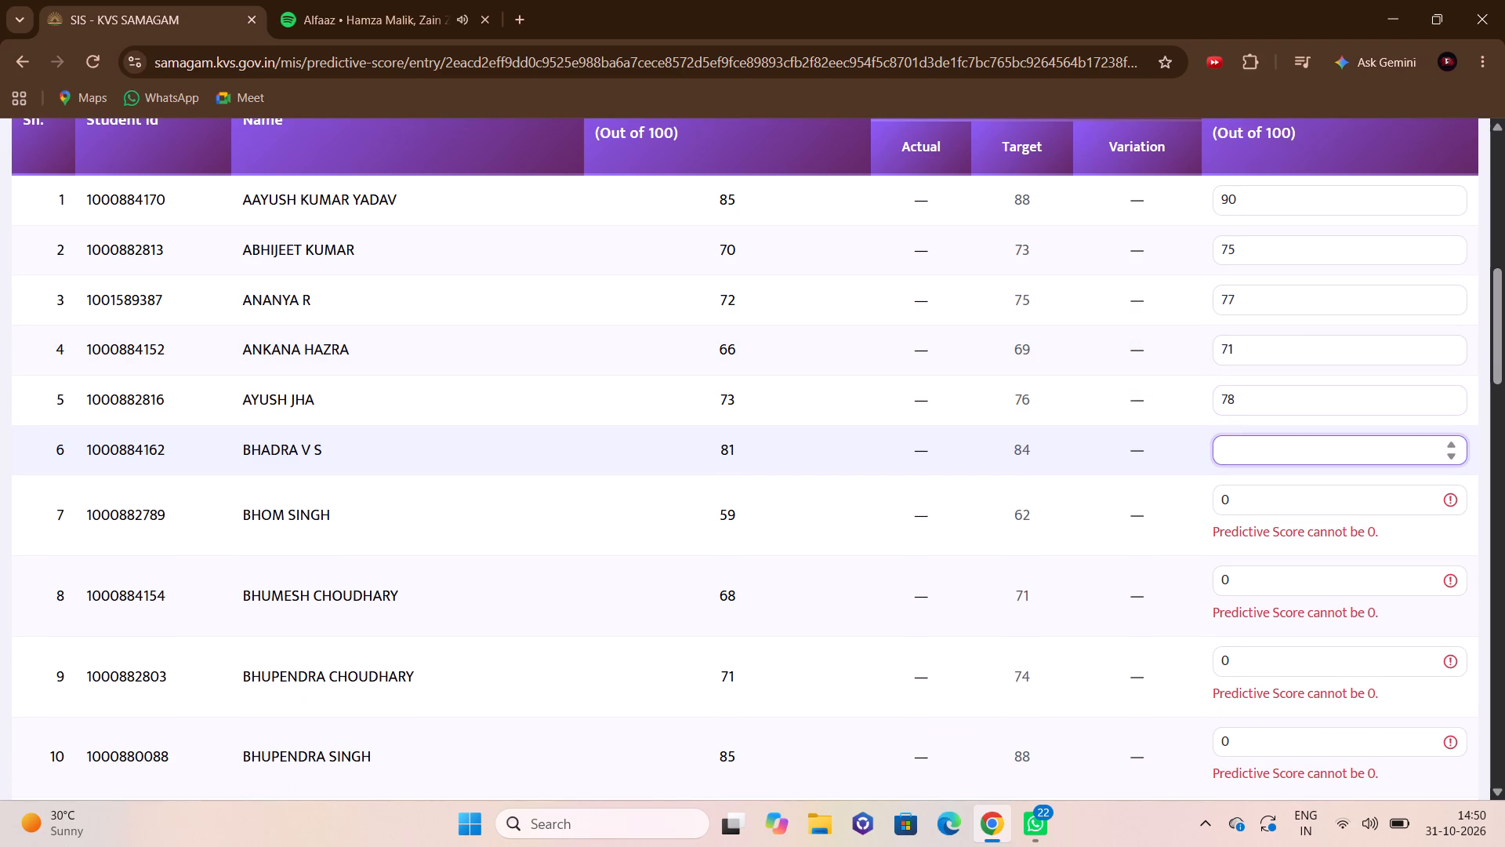
{"action": "type", "text": "86"}
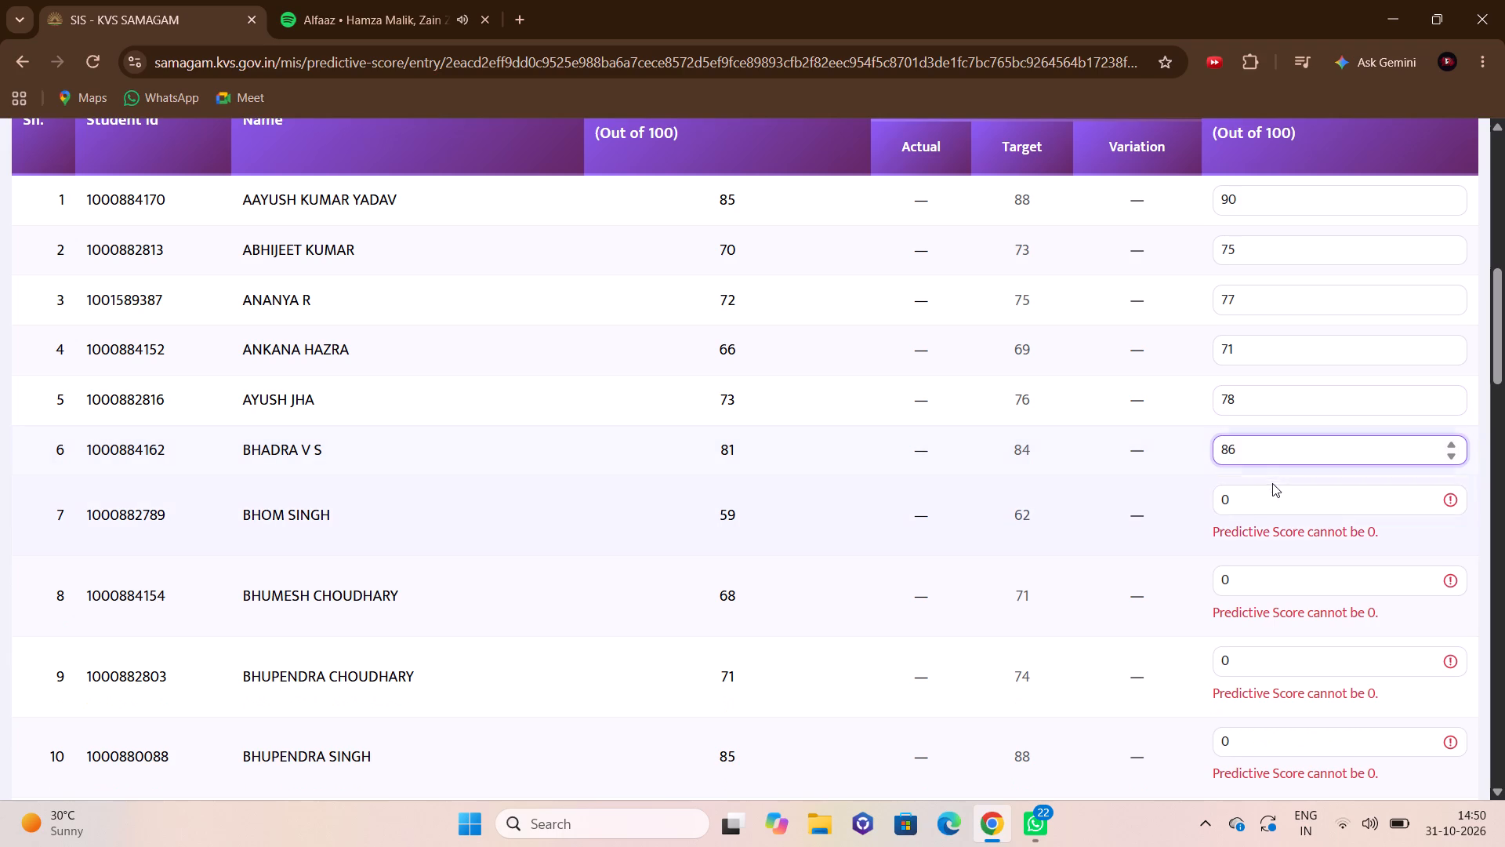
Enter Quarter 4 targets of 64, 73 and 76 for the students in rows 7 to 9.
{"action": "left_click", "coordinate": [1275, 502]}
{"action": "key", "text": "BackSpace"}
{"action": "type", "text": "64"}
{"action": "key", "text": "Return"}
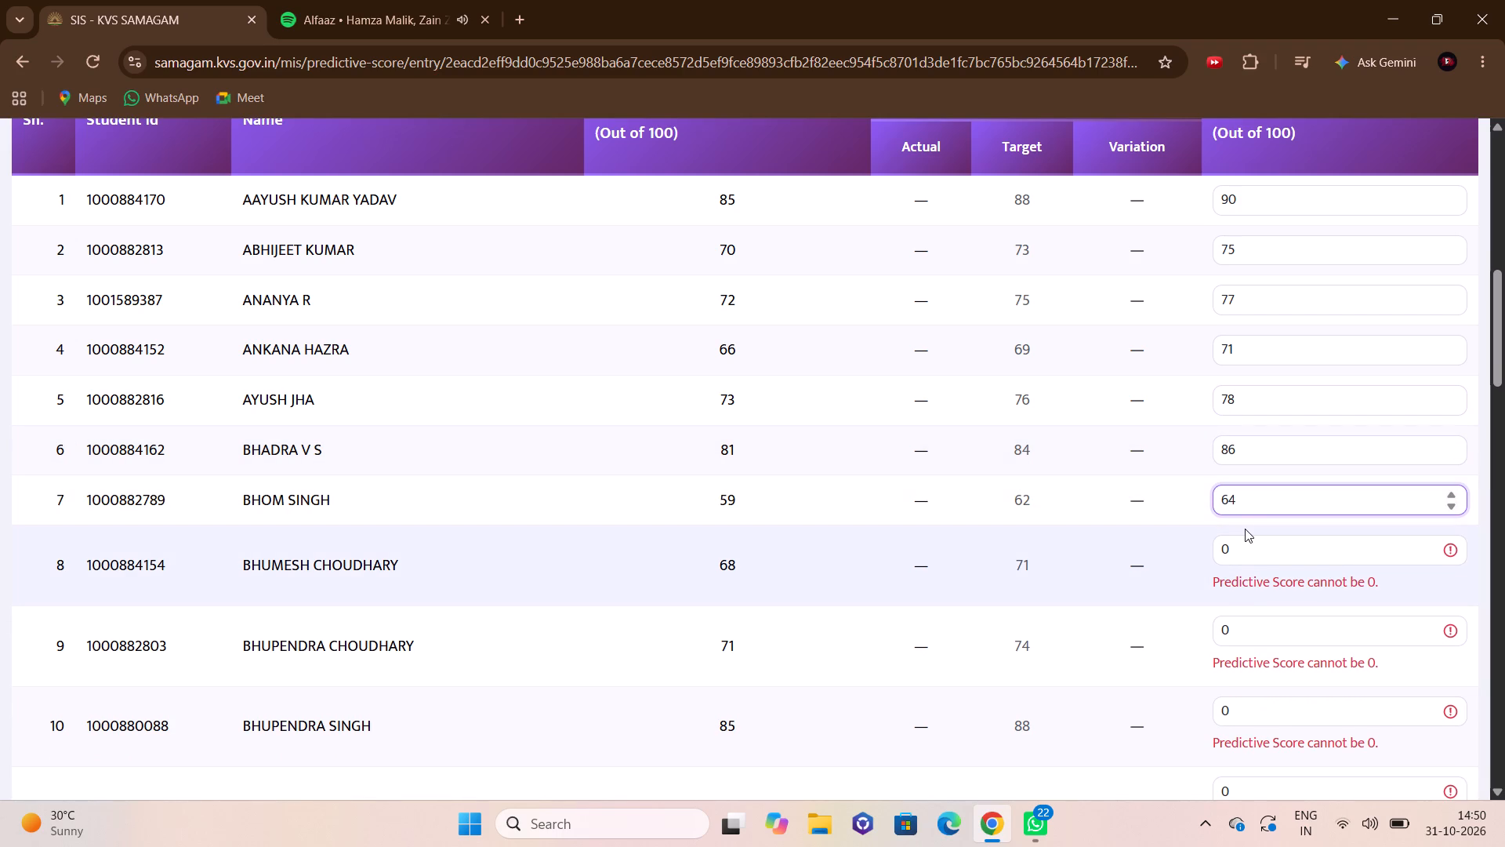
{"action": "left_click", "coordinate": [1249, 540]}
{"action": "key", "text": "BackSpace"}
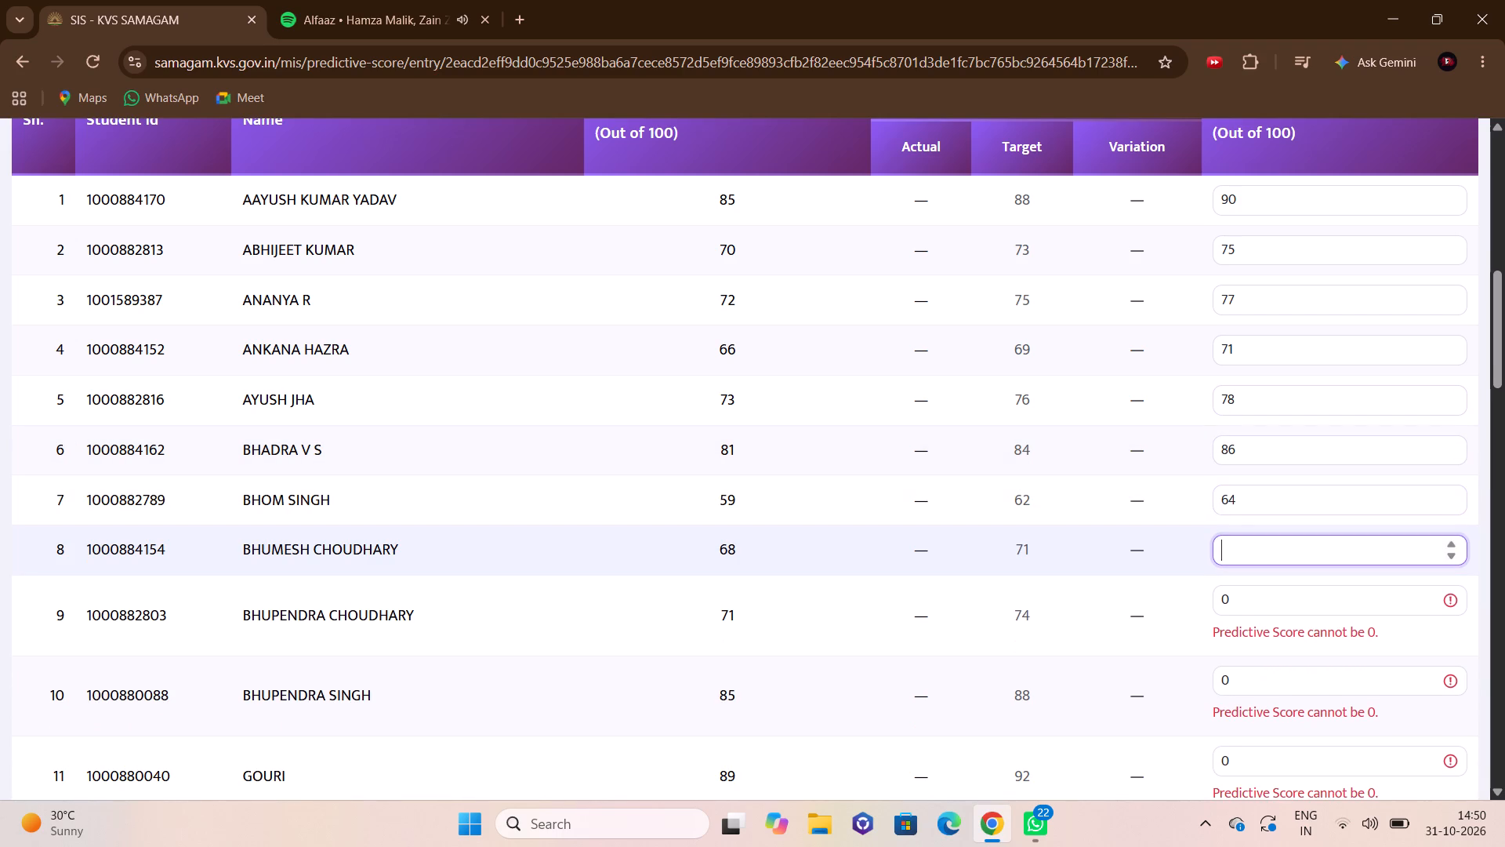
{"action": "key", "text": "7"}
{"action": "key", "text": "3"}
{"action": "left_click", "coordinate": [1271, 593]}
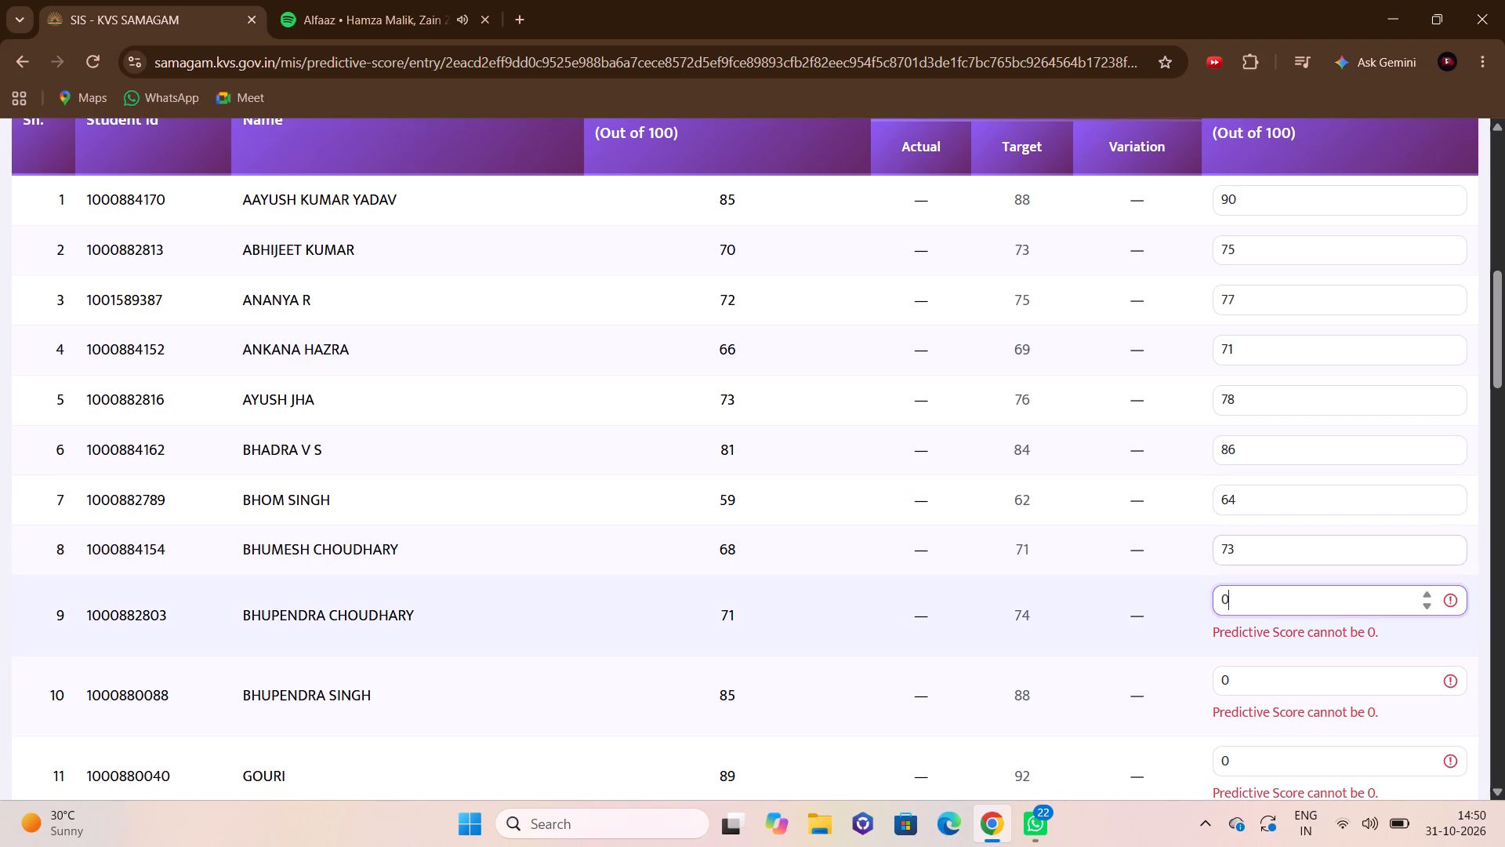
{"action": "key", "text": "BackSpace"}
{"action": "type", "text": "76"}
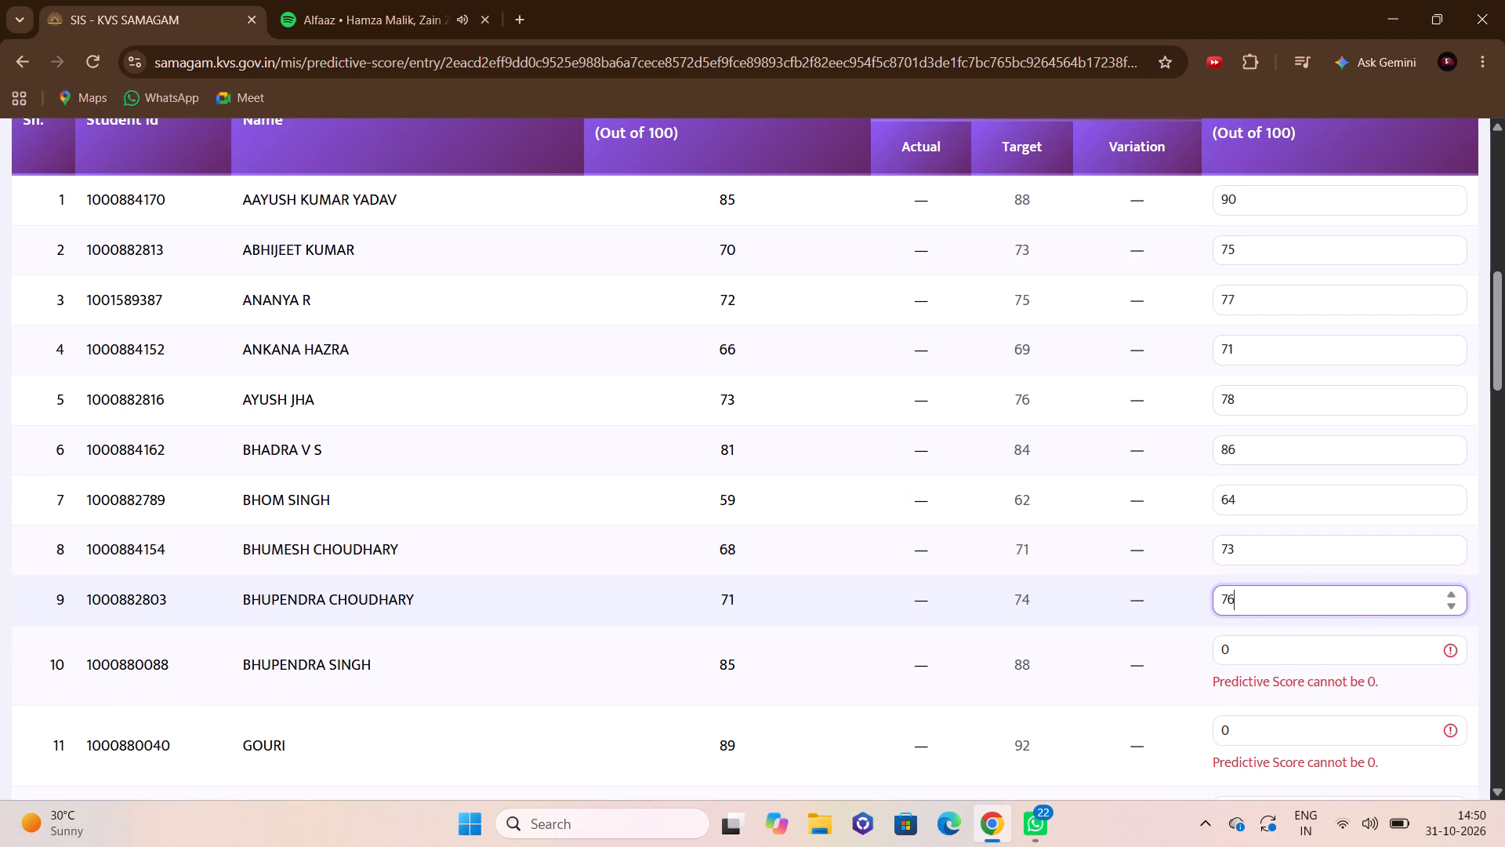
Enter Quarter 4 targets of 90, 94 and 70 for the students in rows 10 to 12.
{"action": "left_click", "coordinate": [1367, 658]}
{"action": "key", "text": "BackSpace"}
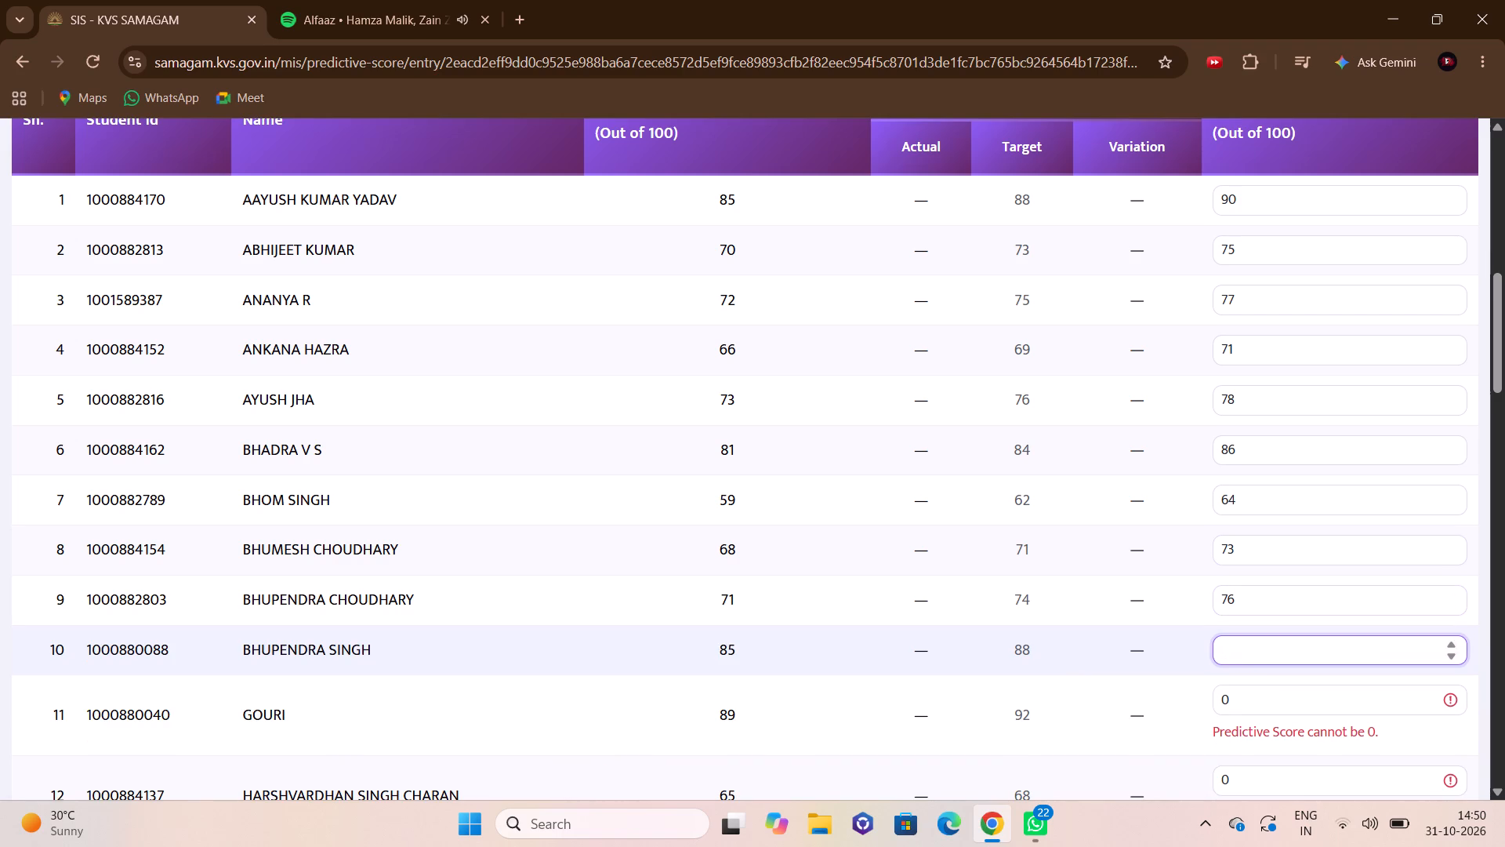
{"action": "type", "text": "90"}
{"action": "left_click", "coordinate": [1253, 706]}
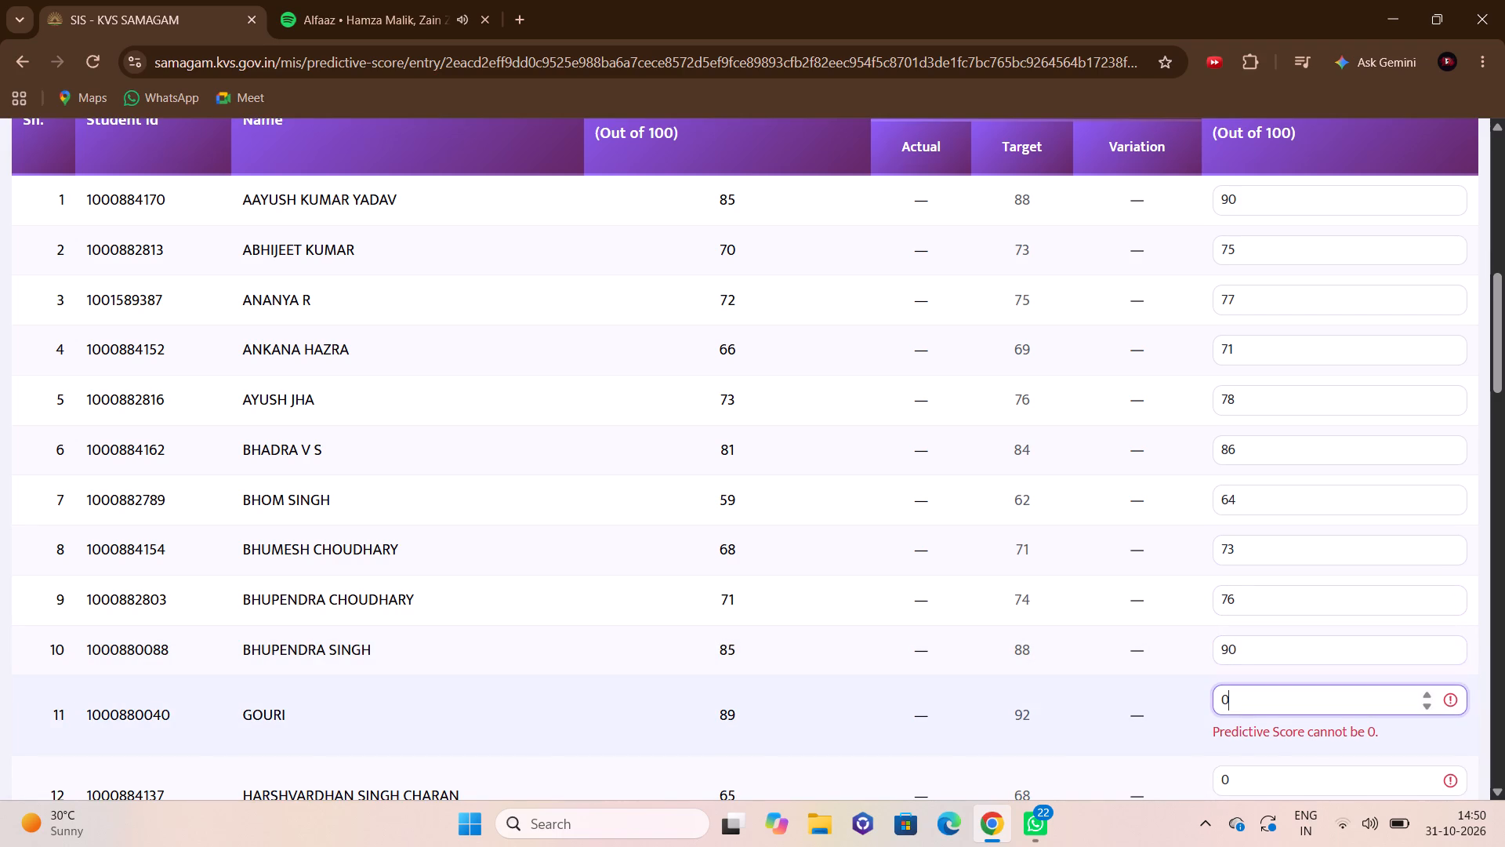
{"action": "key", "text": "BackSpace"}
{"action": "type", "text": "94"}
{"action": "left_click", "coordinate": [1251, 729]}
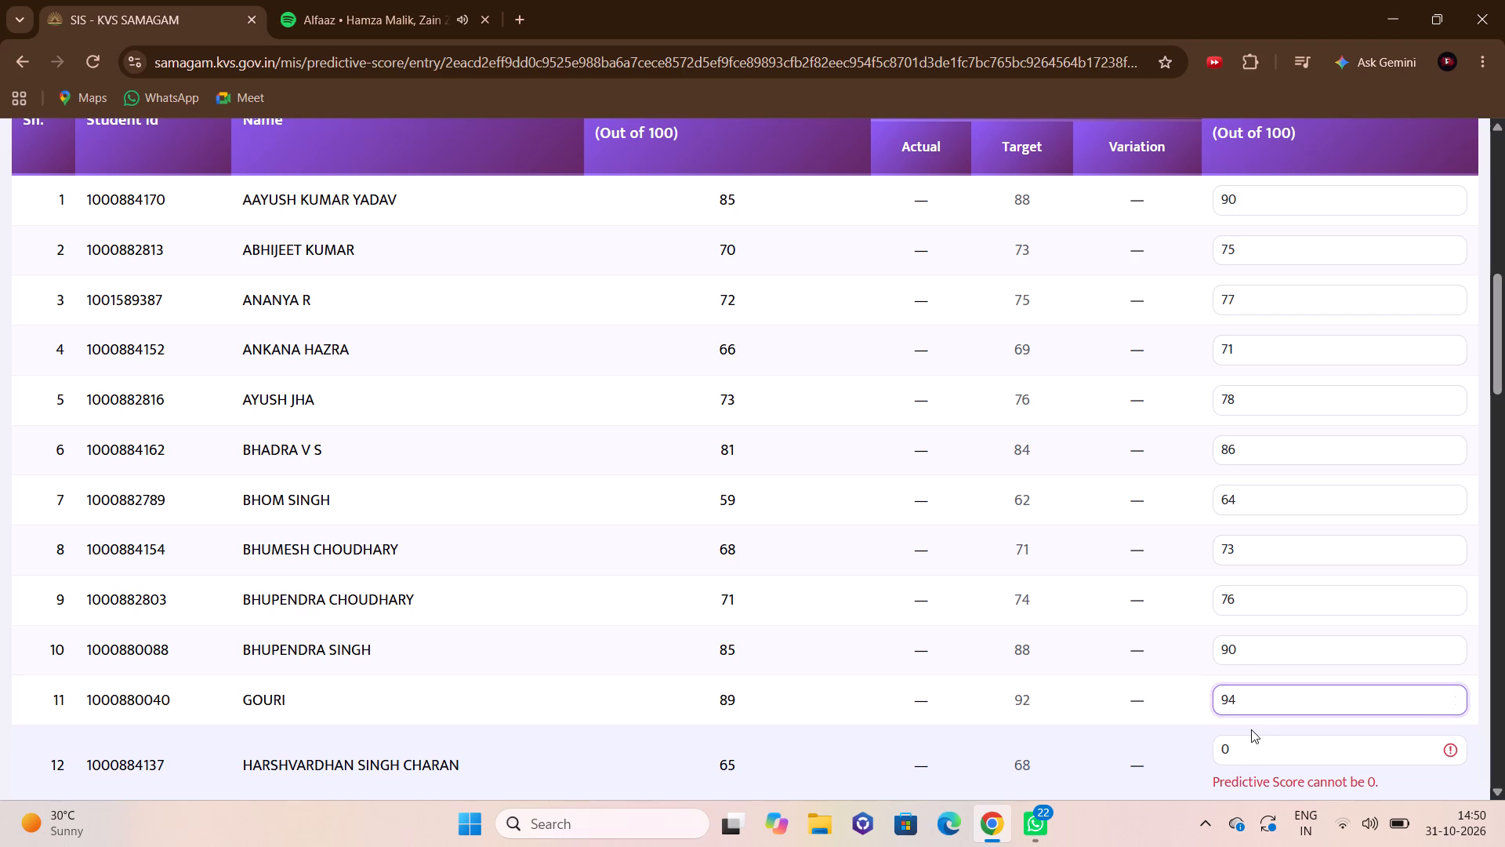
{"action": "left_click", "coordinate": [1250, 735]}
{"action": "key", "text": "BackSpace"}
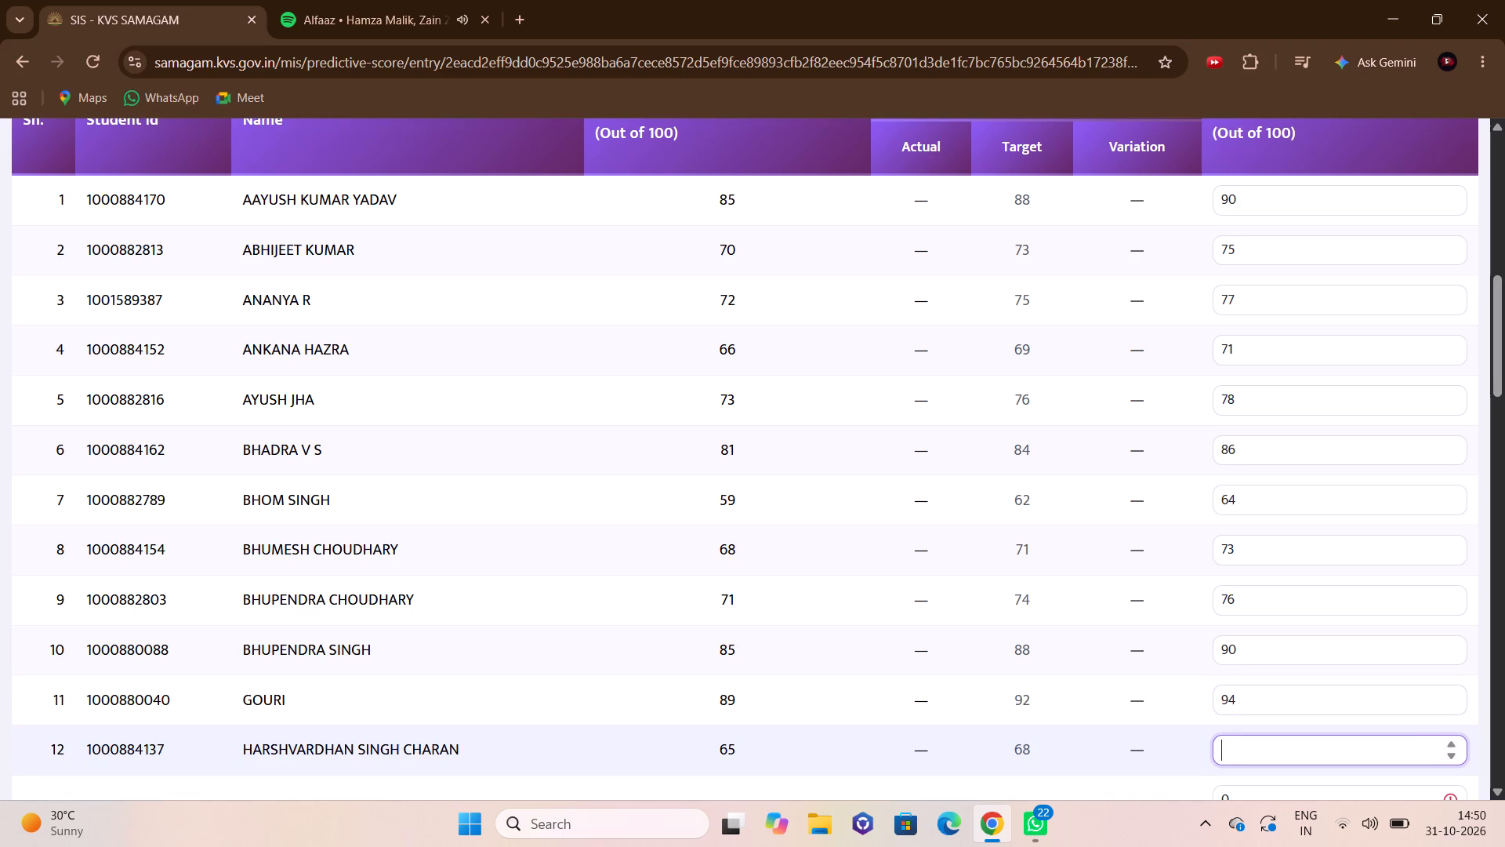
{"action": "type", "text": "70"}
Enter Quarter 4 targets of 84 and 69 for the students in rows 13 and 14.
{"action": "left_click_drag", "start_coordinate": [1495, 391], "coordinate": [1494, 436]}
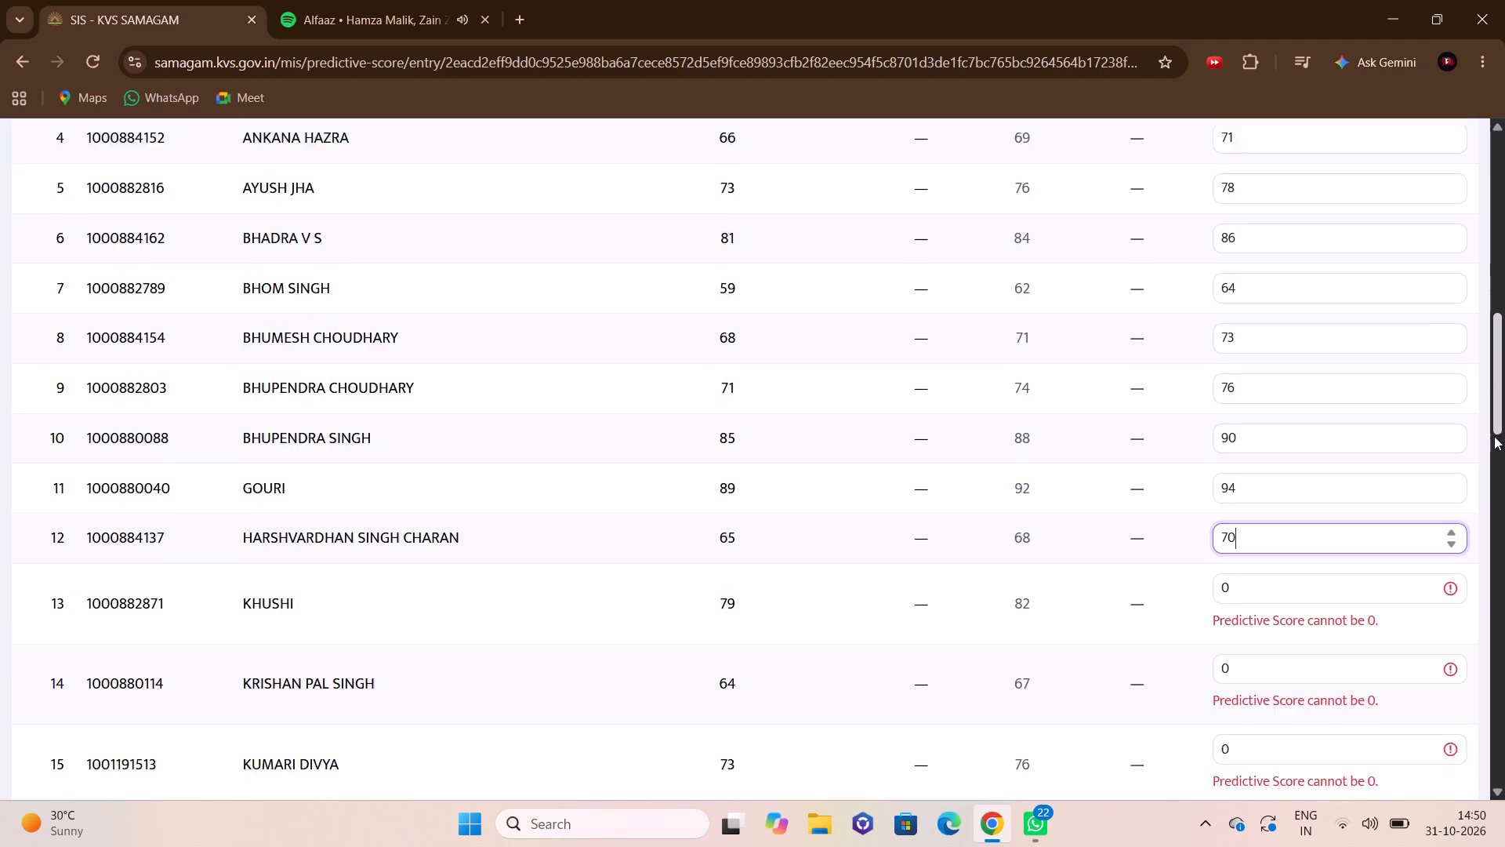
{"action": "left_click_drag", "start_coordinate": [1494, 436], "coordinate": [1489, 490]}
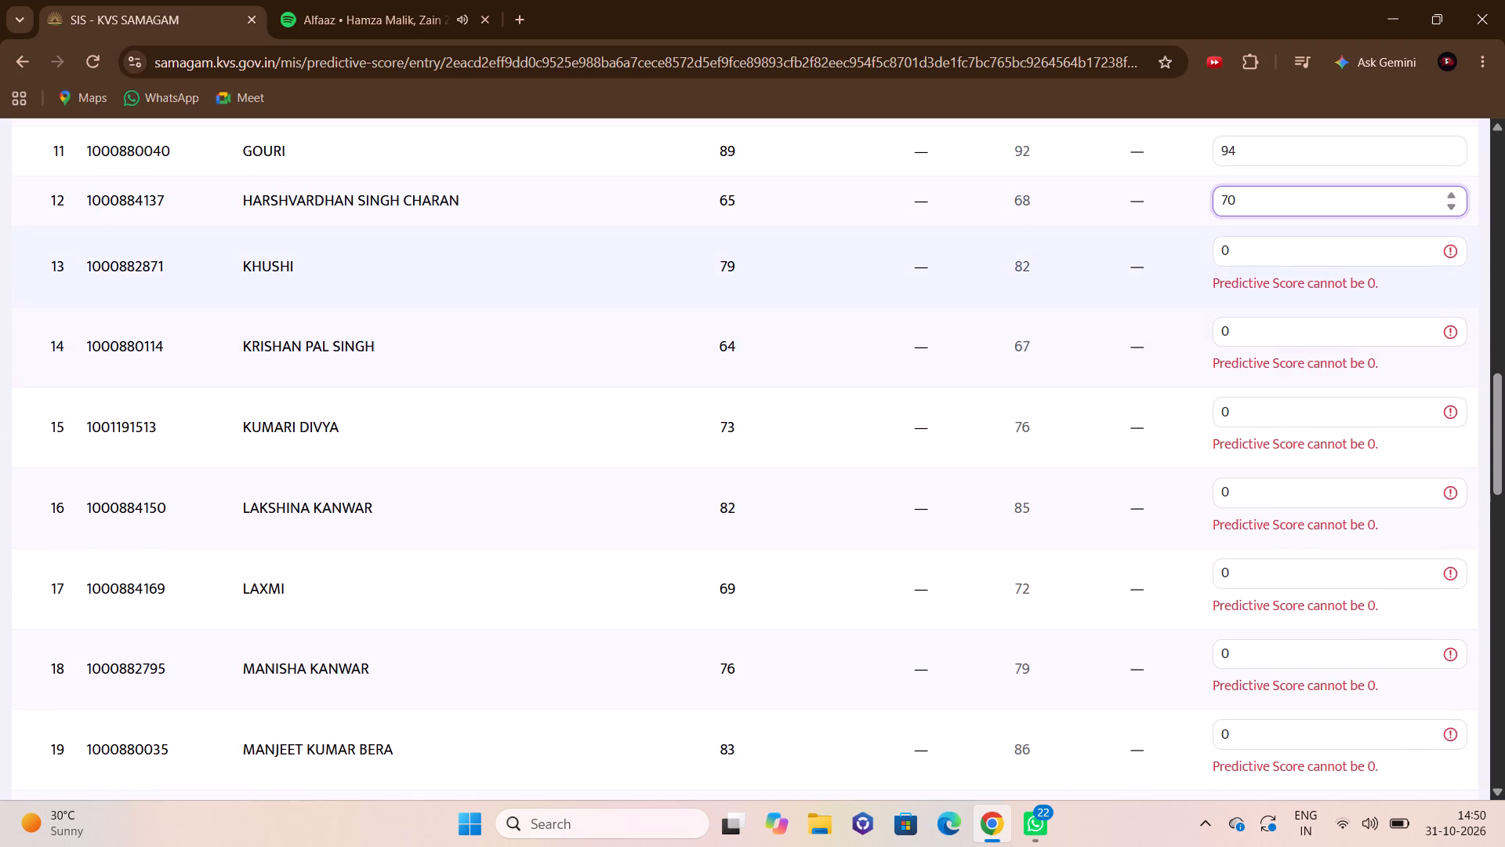
{"action": "left_click", "coordinate": [1275, 264]}
{"action": "key", "text": "BackSpace"}
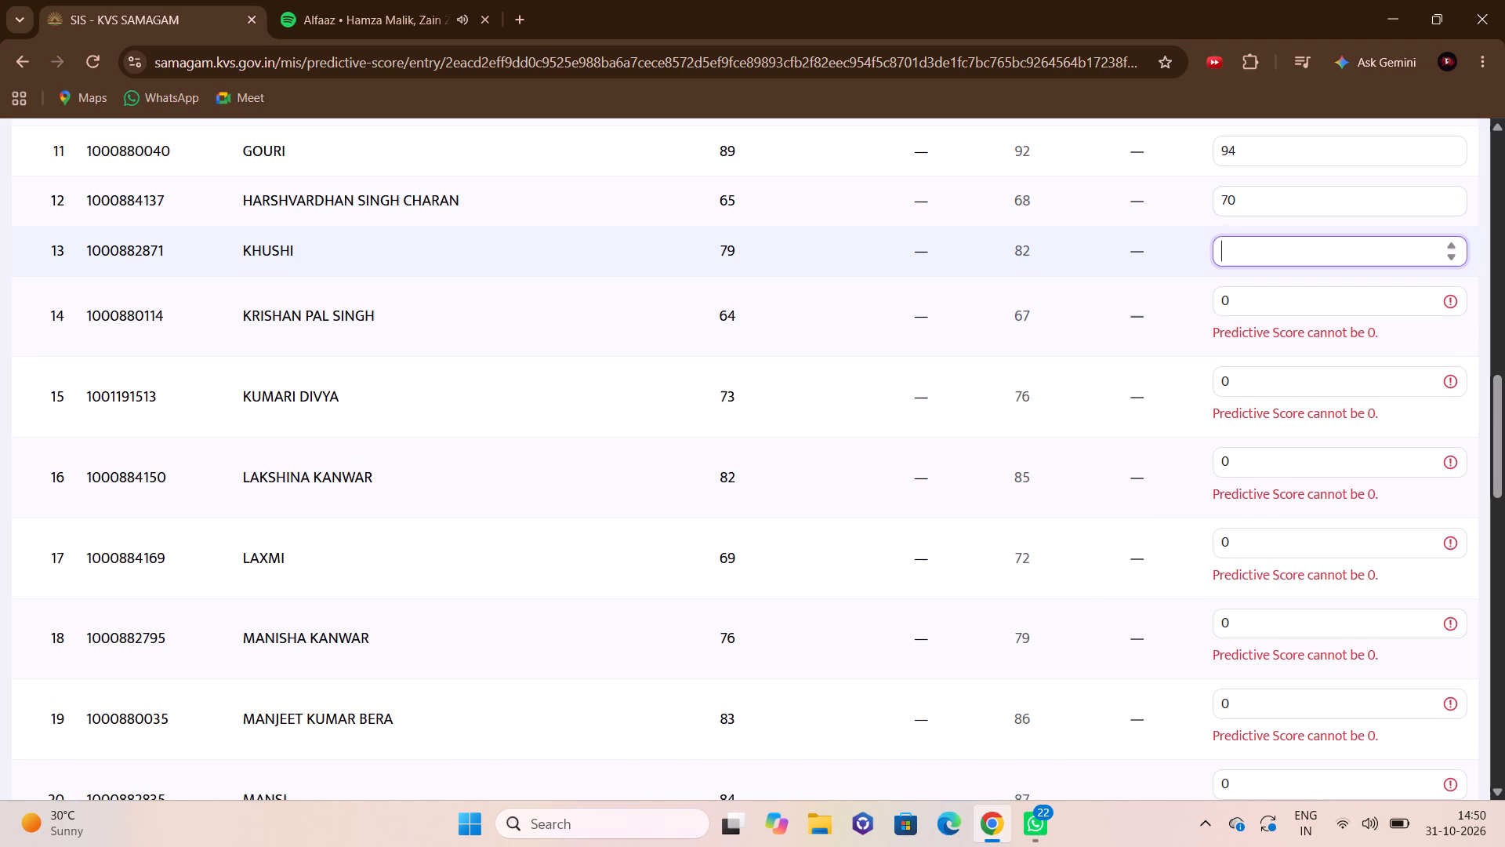
{"action": "type", "text": "84"}
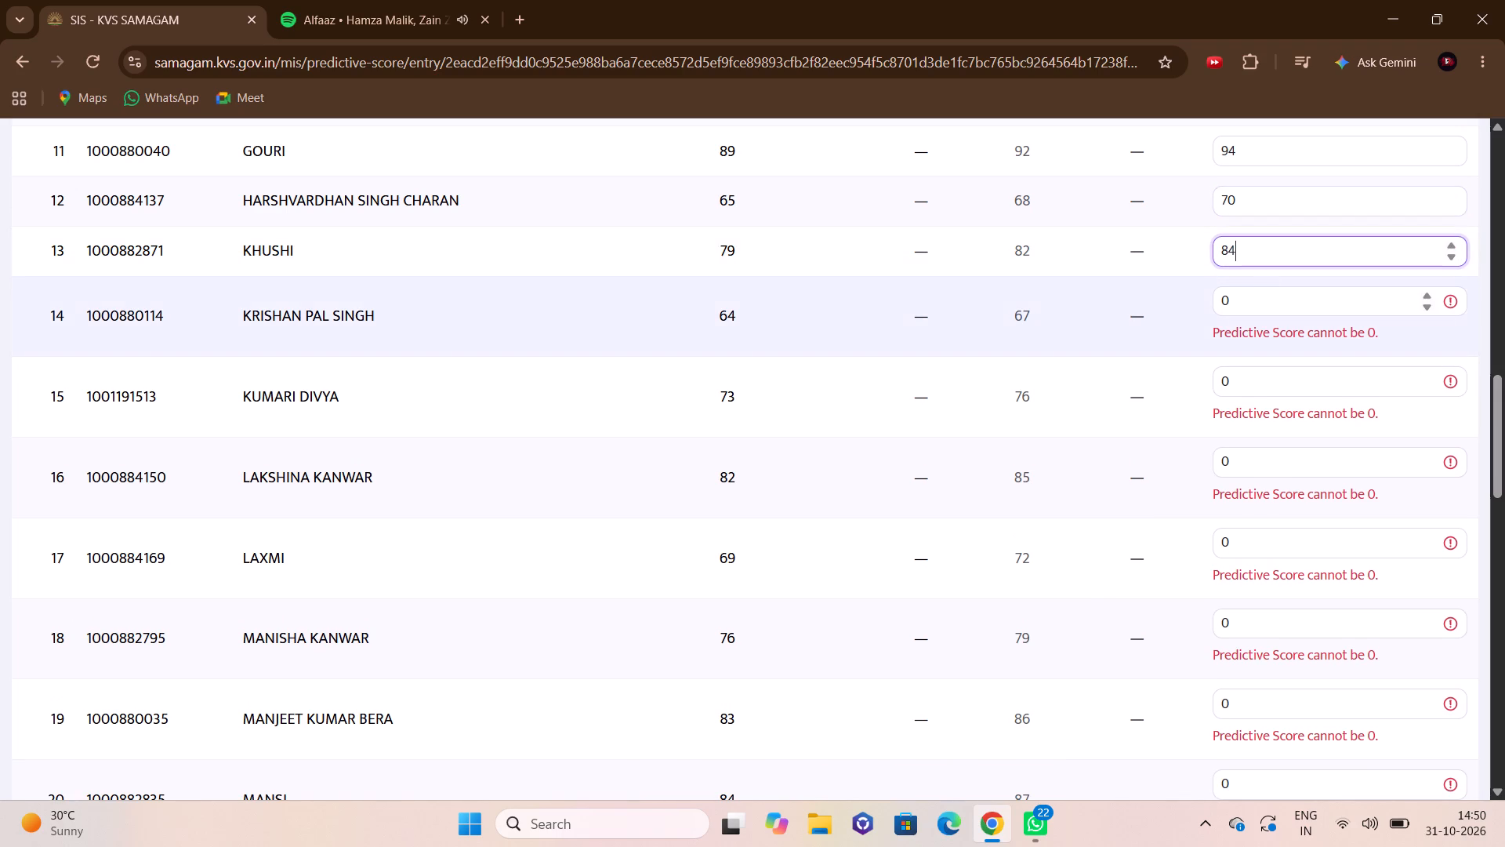
{"action": "left_click", "coordinate": [1268, 300]}
{"action": "key", "text": "BackSpace"}
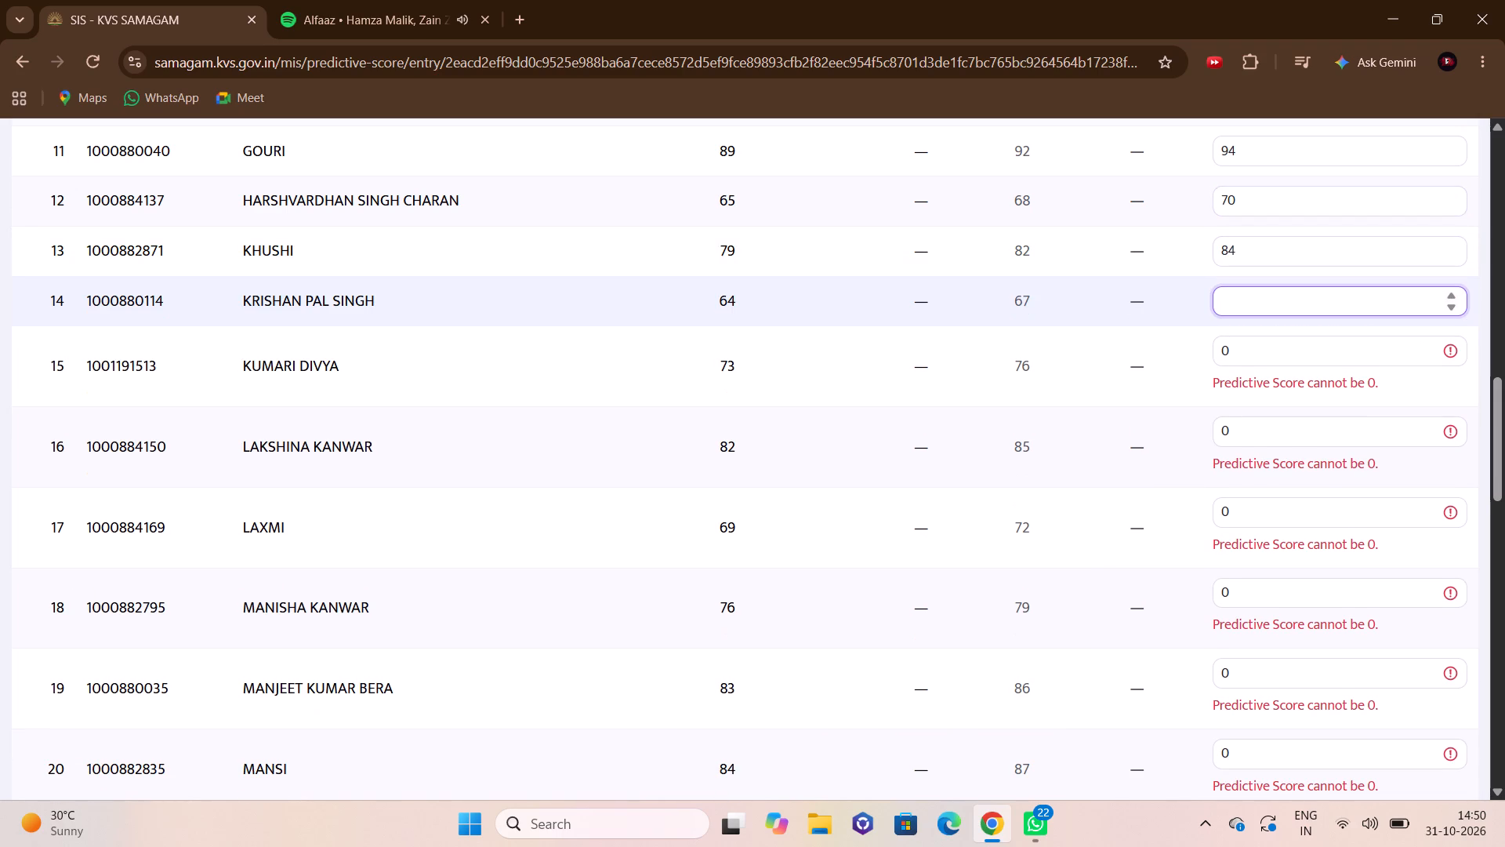
{"action": "key", "text": "7"}
{"action": "key", "text": "BackSpace"}
{"action": "type", "text": "69"}
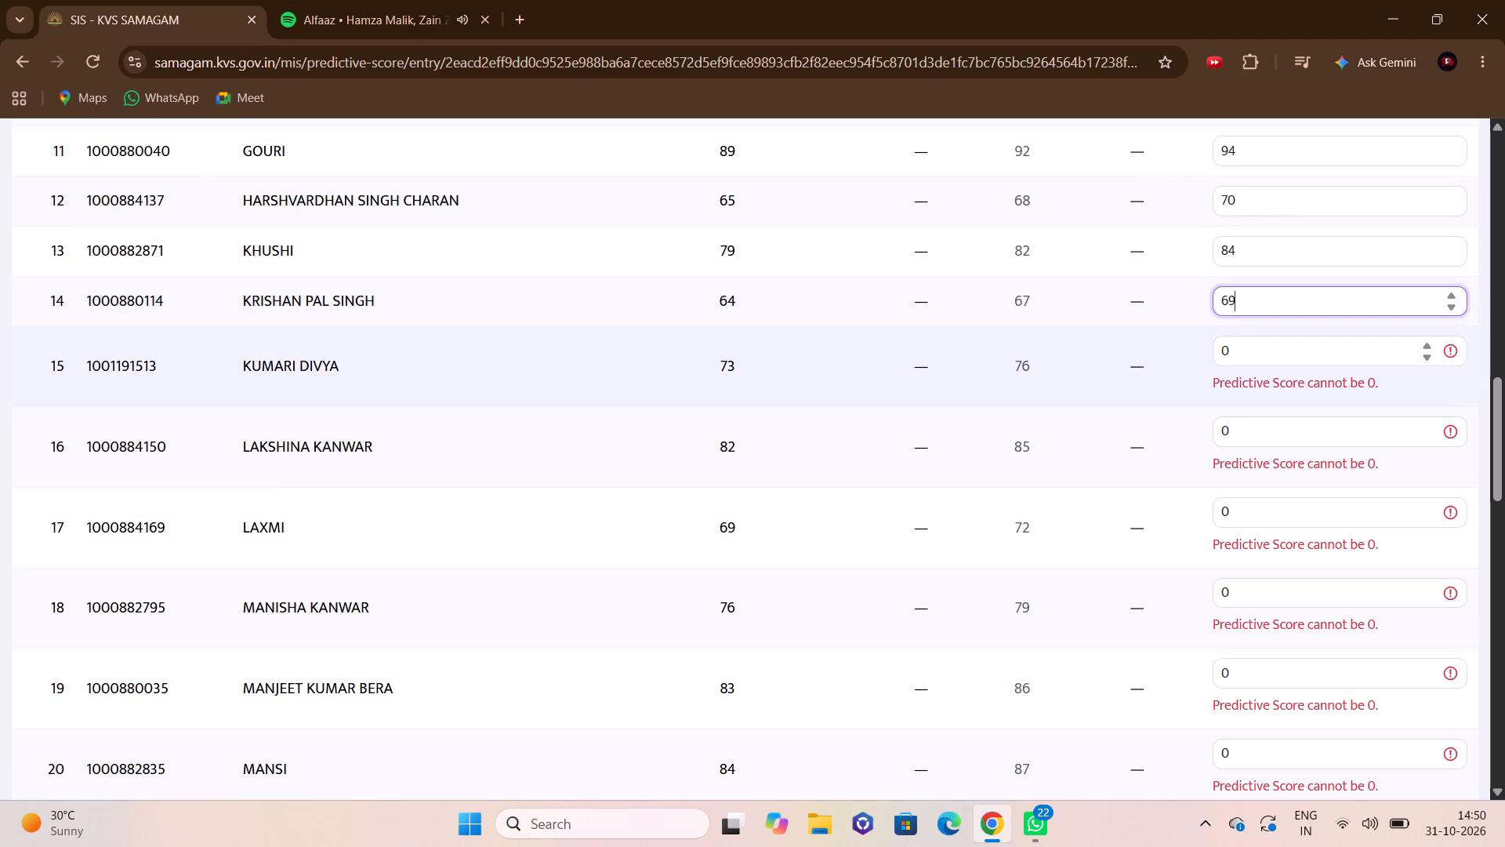
Enter Quarter 4 targets of 78, 87 and 74 for the students in rows 15 to 17.
{"action": "left_click", "coordinate": [1251, 358]}
{"action": "key", "text": "BackSpace"}
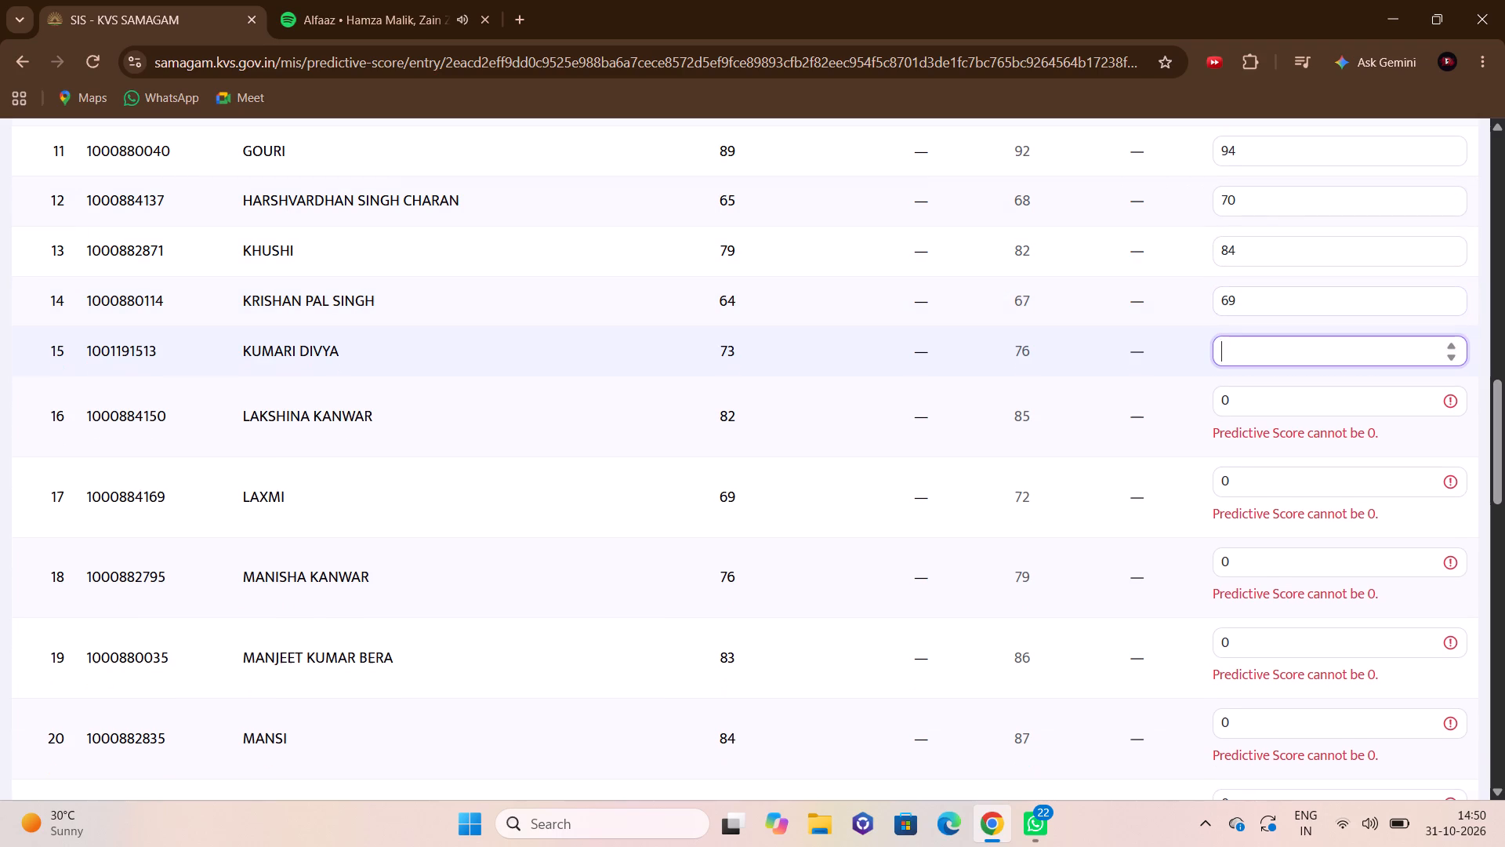
{"action": "key", "text": "7"}
{"action": "key", "text": "8"}
{"action": "left_click", "coordinate": [1271, 398]}
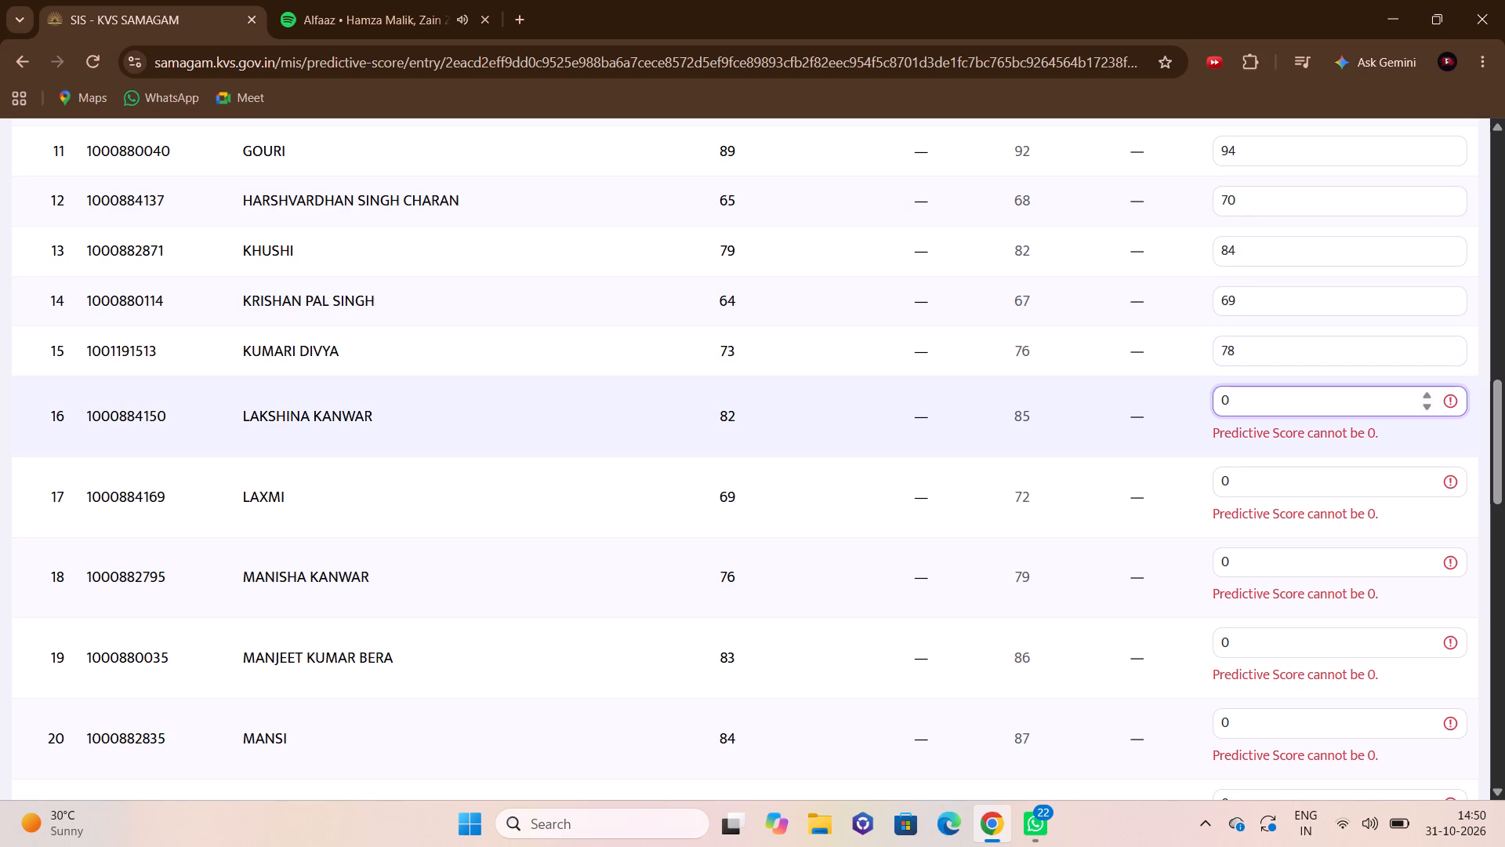
{"action": "key", "text": "BackSpace"}
{"action": "key", "text": "8"}
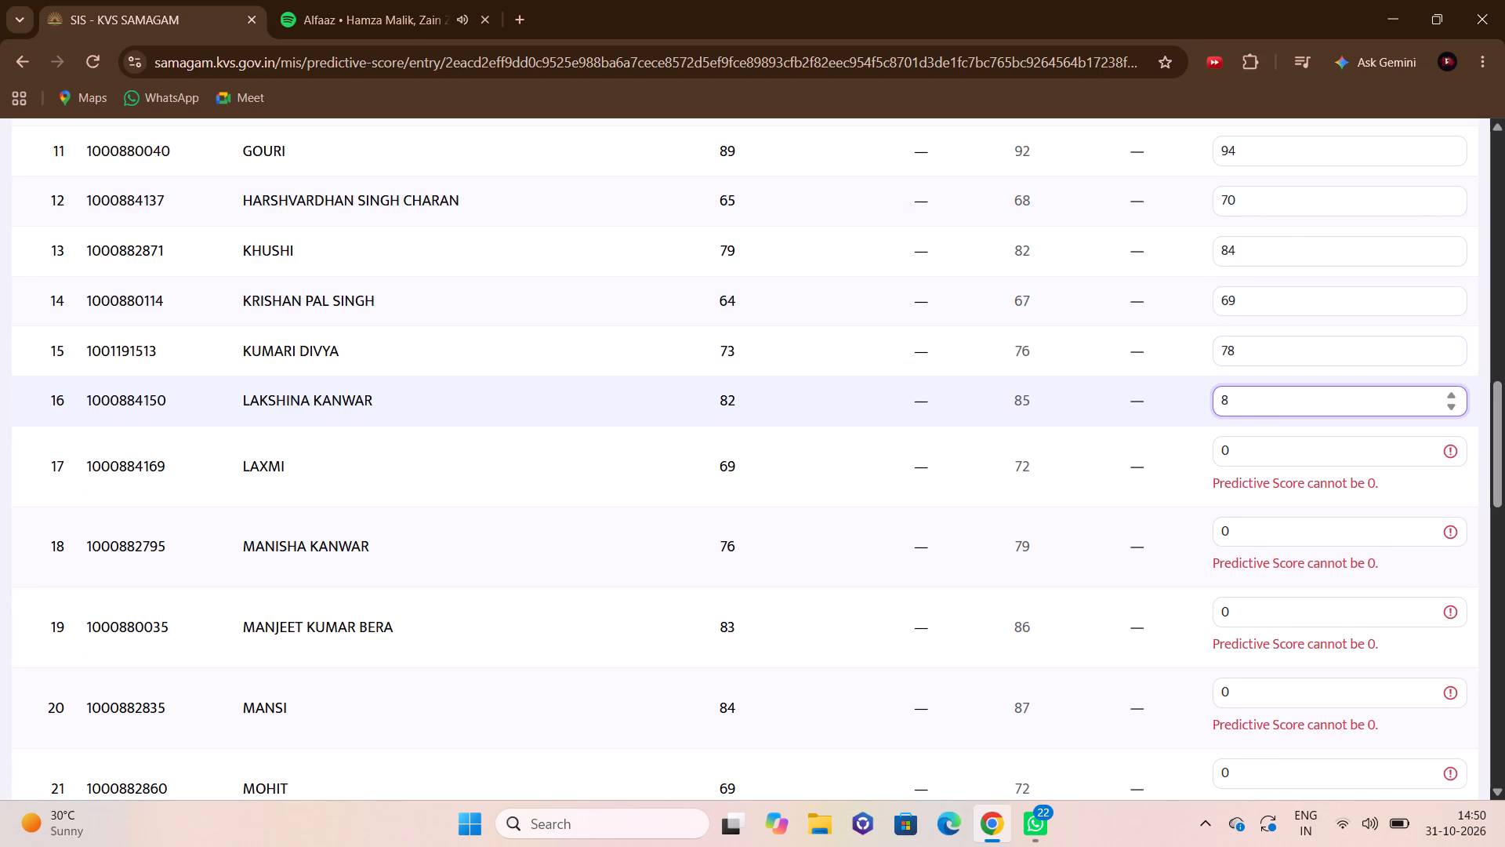
{"action": "key", "text": "7"}
{"action": "left_click", "coordinate": [1257, 452]}
{"action": "key", "text": "BackSpace"}
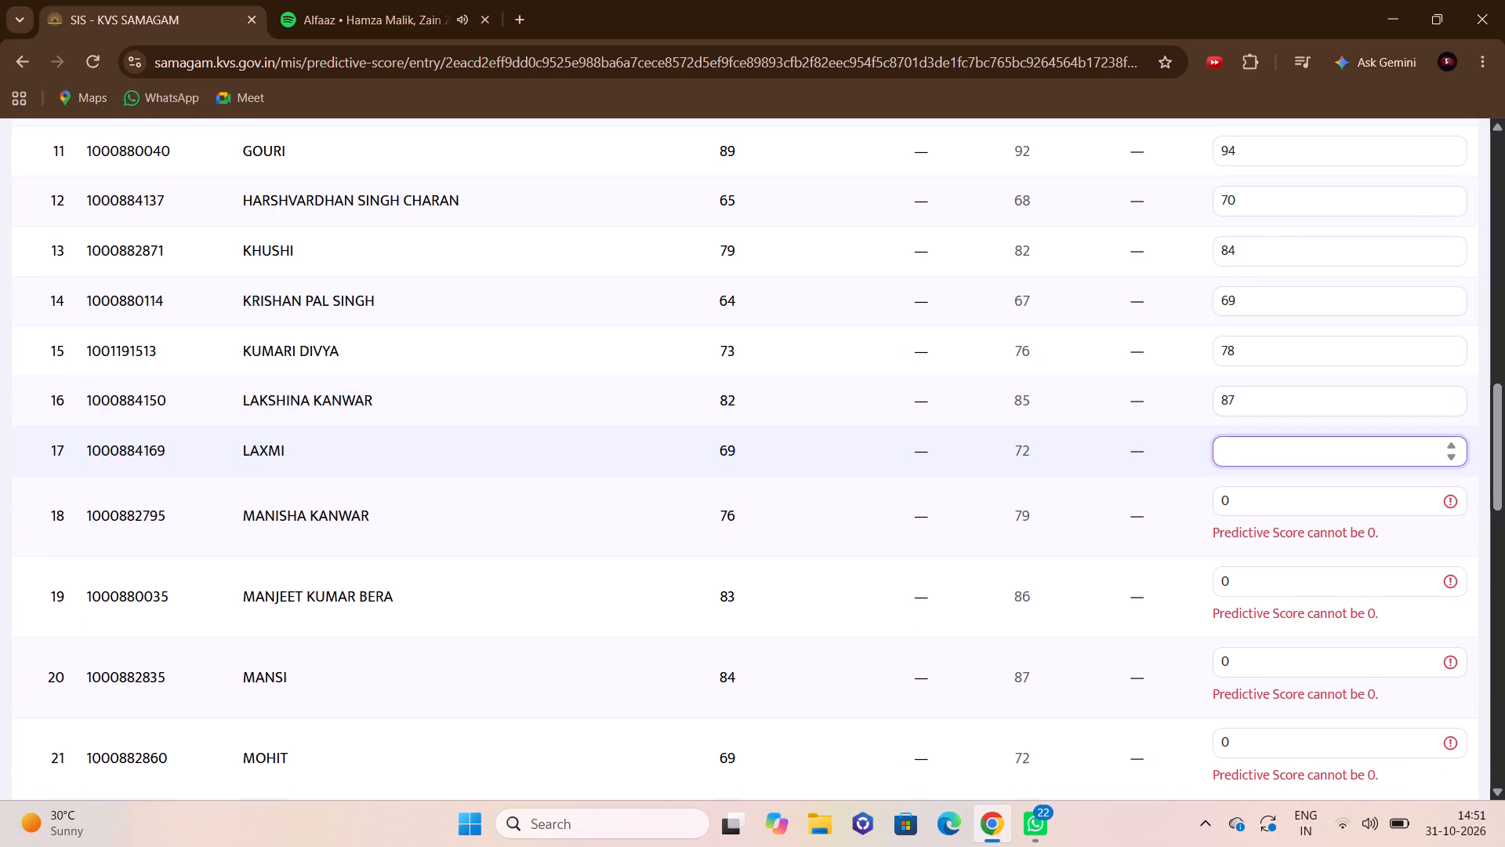
{"action": "type", "text": "74"}
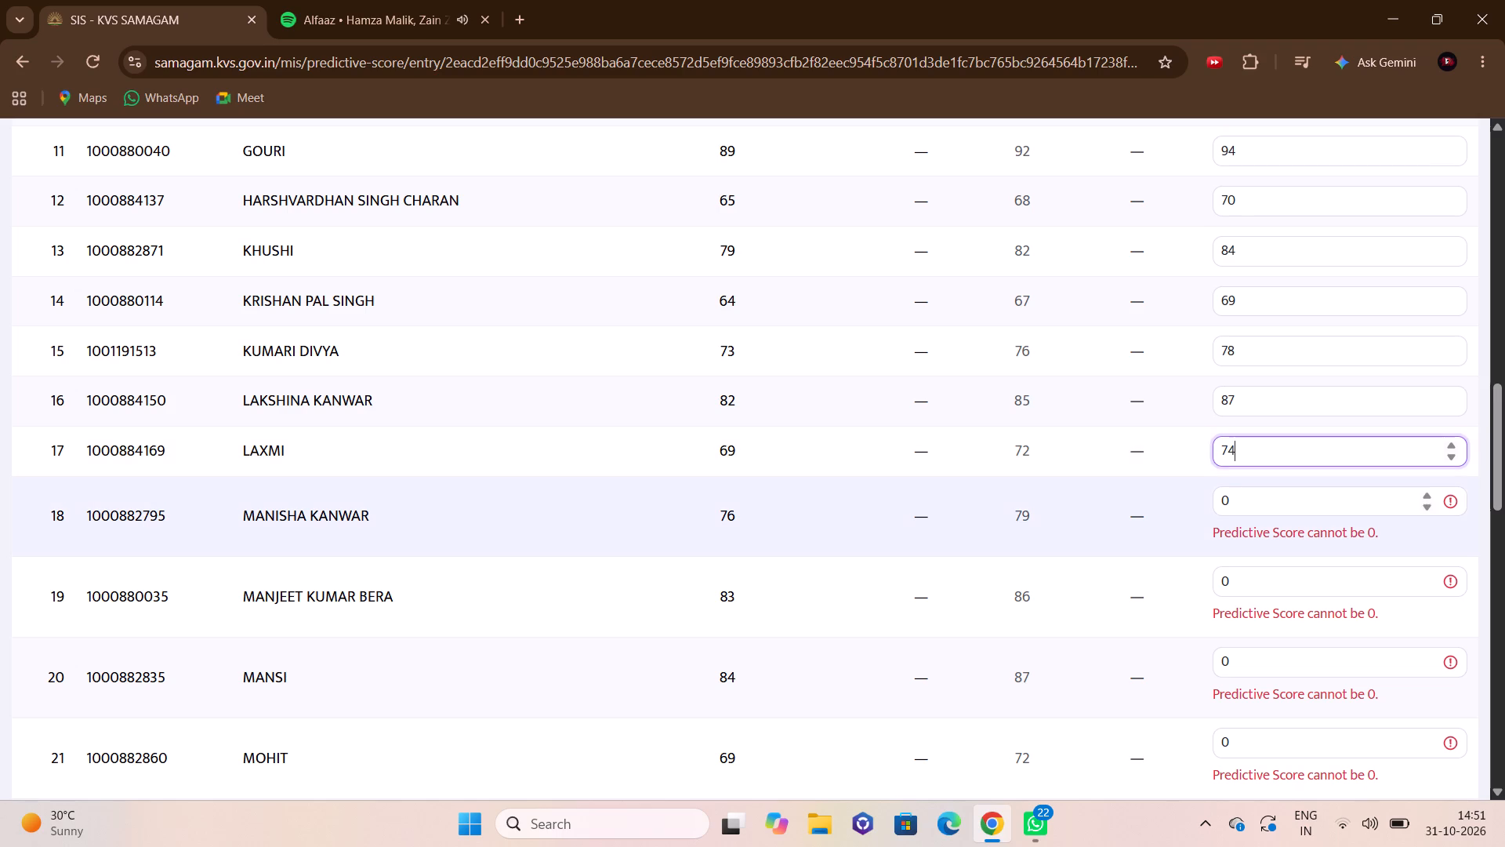
Enter Quarter 4 targets of 81, 88 and 89 for the students in rows 18 to 20.
{"action": "left_click", "coordinate": [1265, 490]}
{"action": "key", "text": "BackSpace"}
{"action": "key", "text": "7"}
{"action": "key", "text": "BackSpace"}
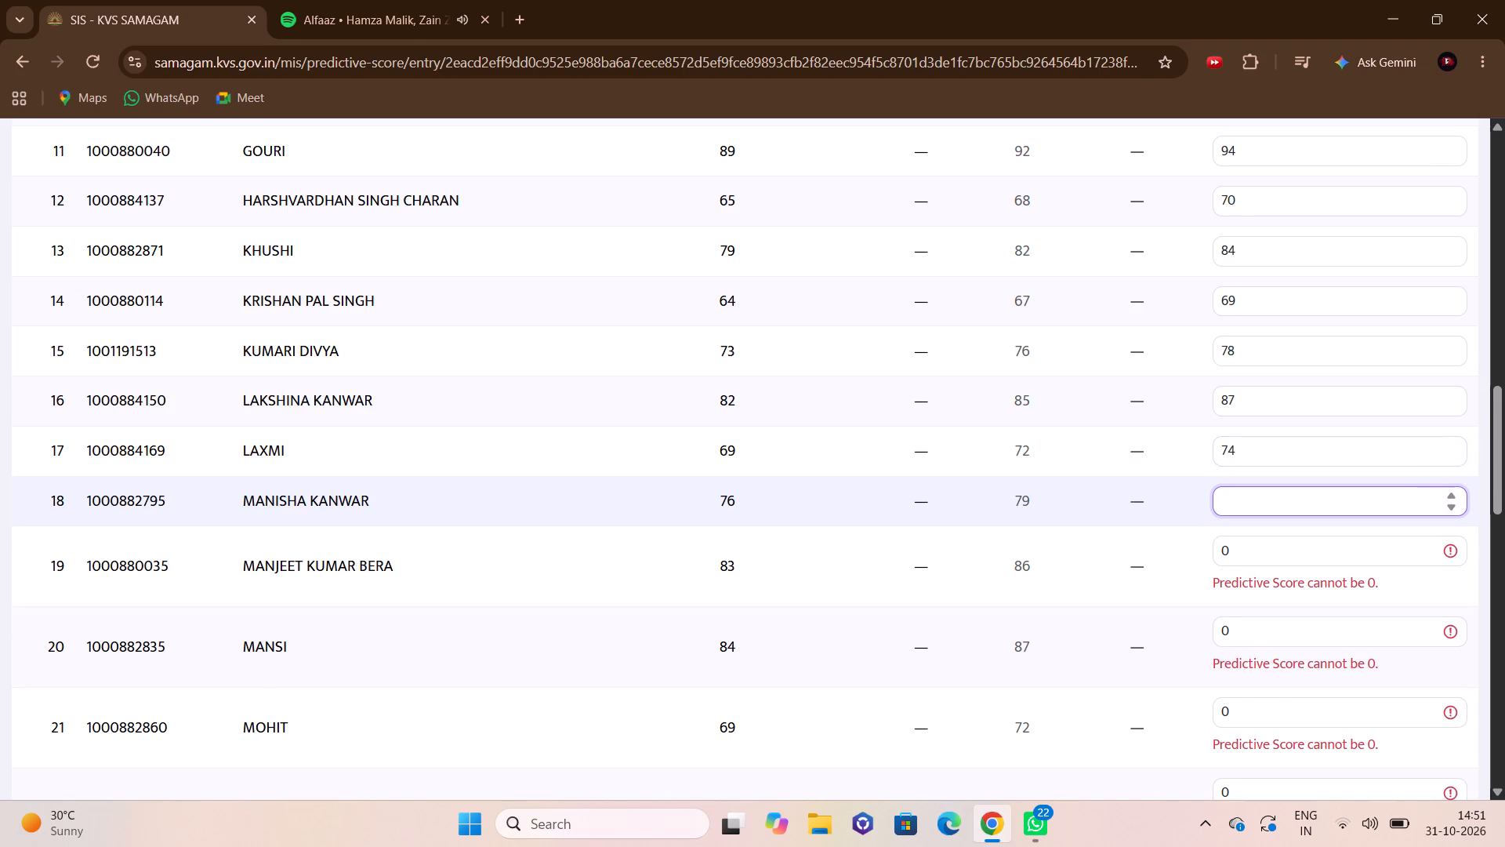
{"action": "type", "text": "81"}
{"action": "left_click", "coordinate": [1244, 558]}
{"action": "key", "text": "BackSpace"}
{"action": "key", "text": "8"}
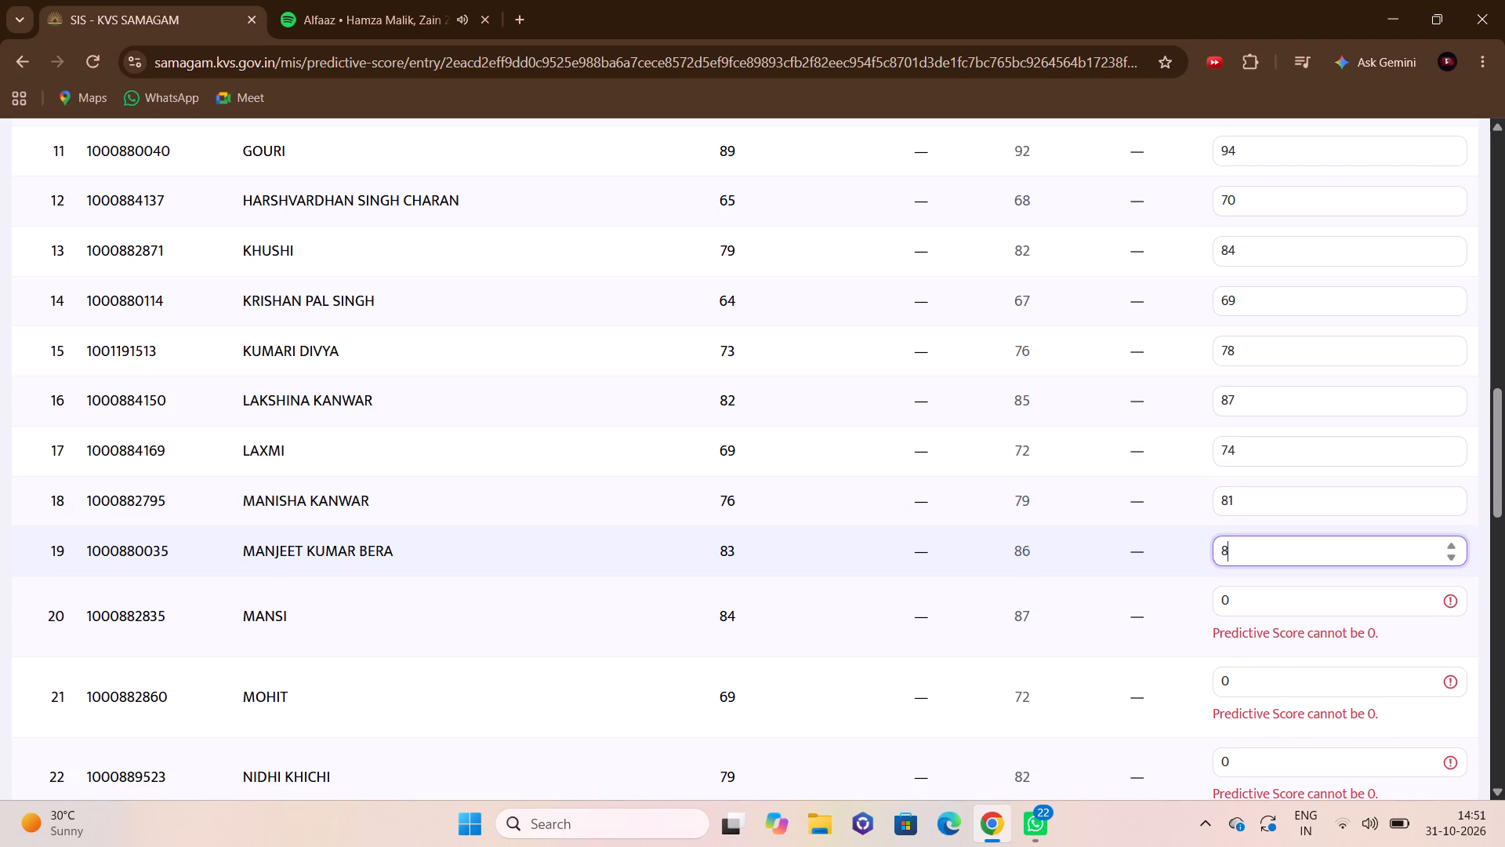
{"action": "key", "text": "8"}
{"action": "left_click", "coordinate": [1244, 598]}
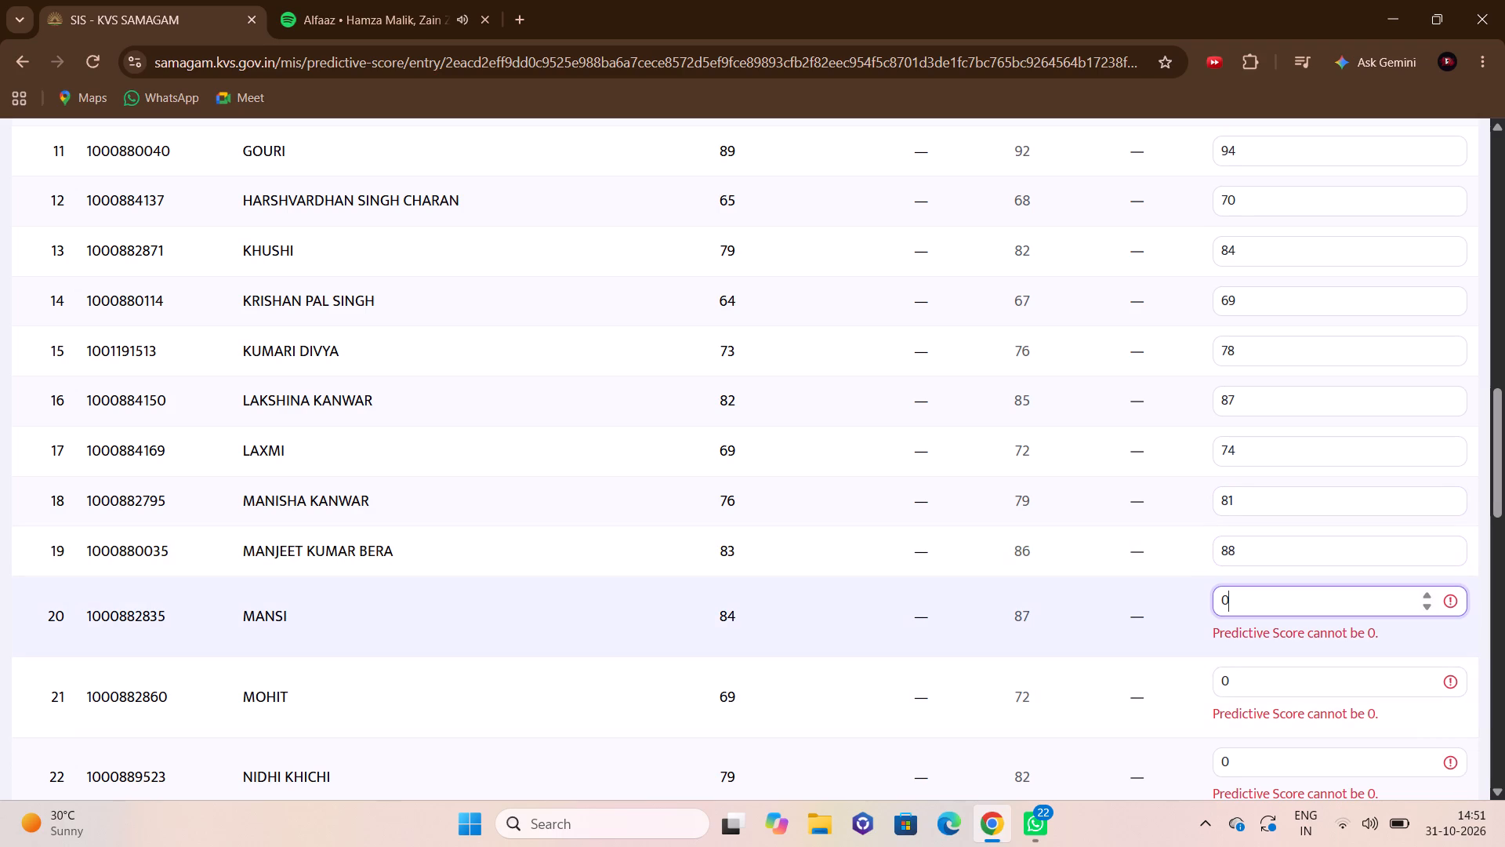
{"action": "key", "text": "BackSpace"}
{"action": "key", "text": "8"}
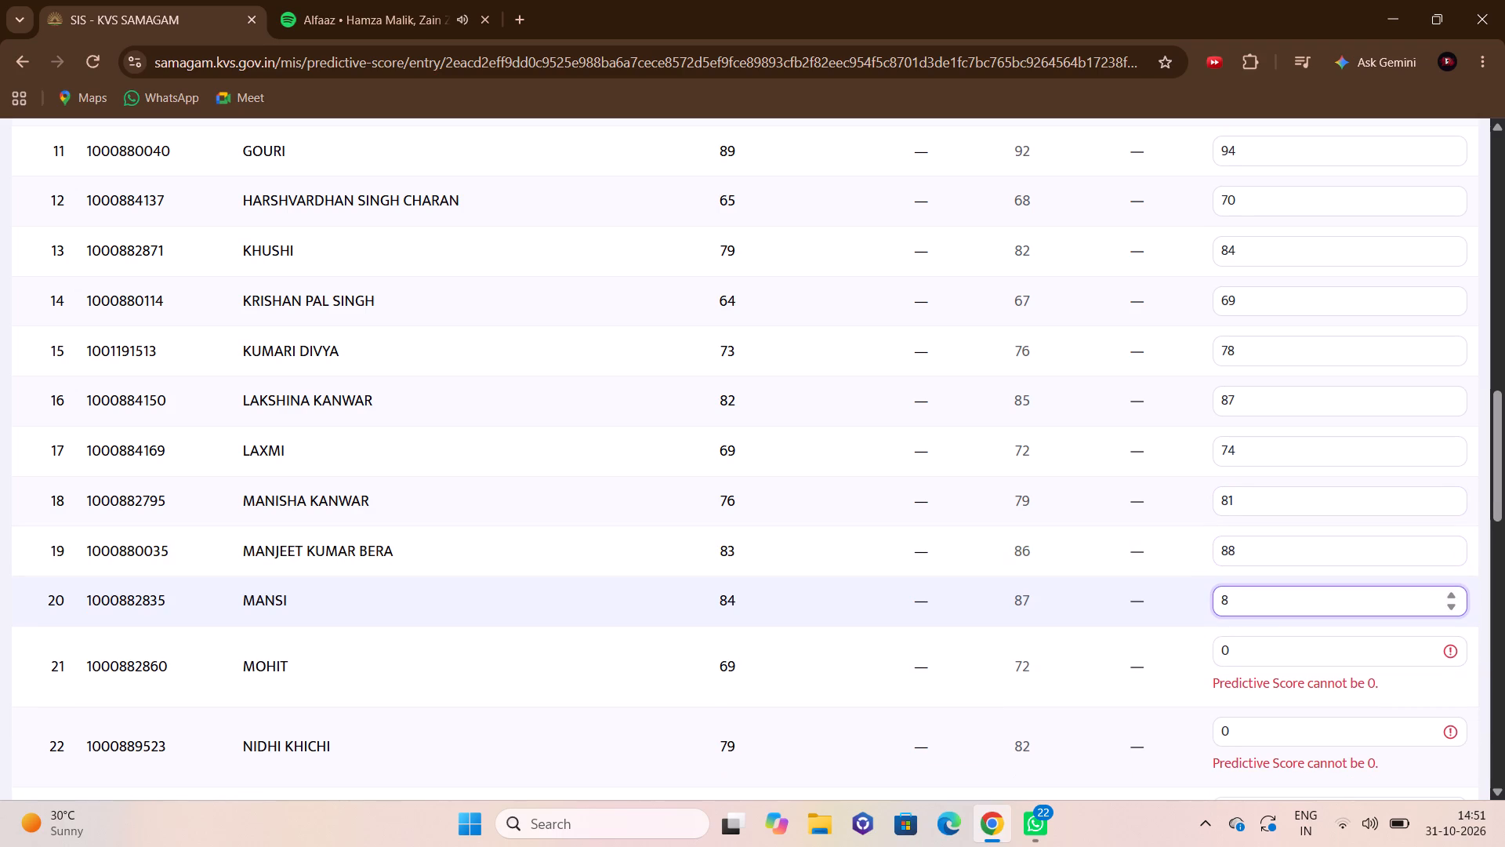
{"action": "key", "text": "9"}
Enter Quarter 4 targets of 74, 84 and 94 for the students in rows 21 to 23.
{"action": "left_click", "coordinate": [1275, 629]}
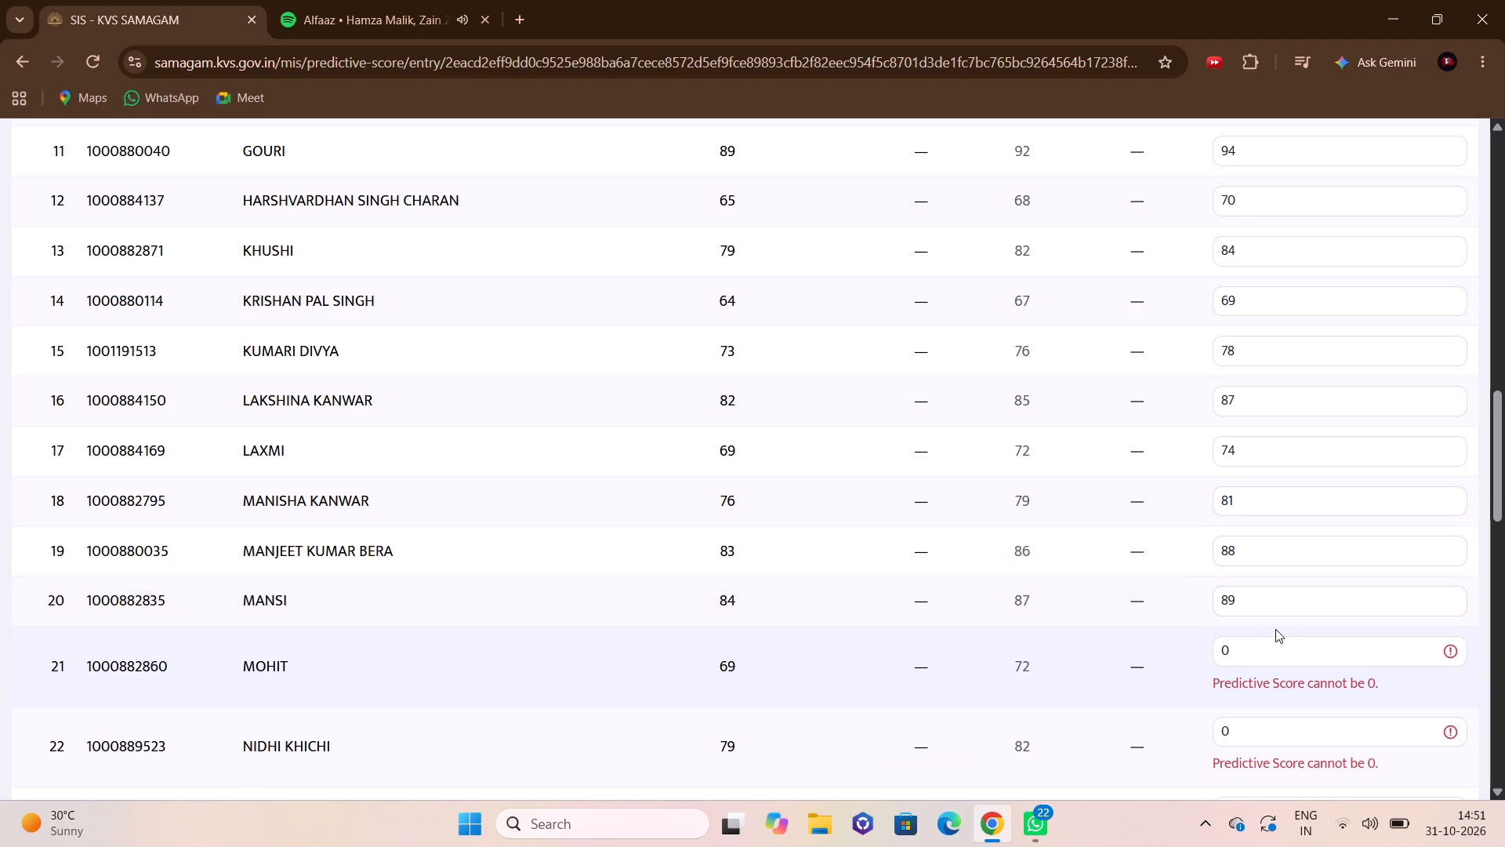
{"action": "left_click", "coordinate": [1267, 640]}
{"action": "key", "text": "BackSpace"}
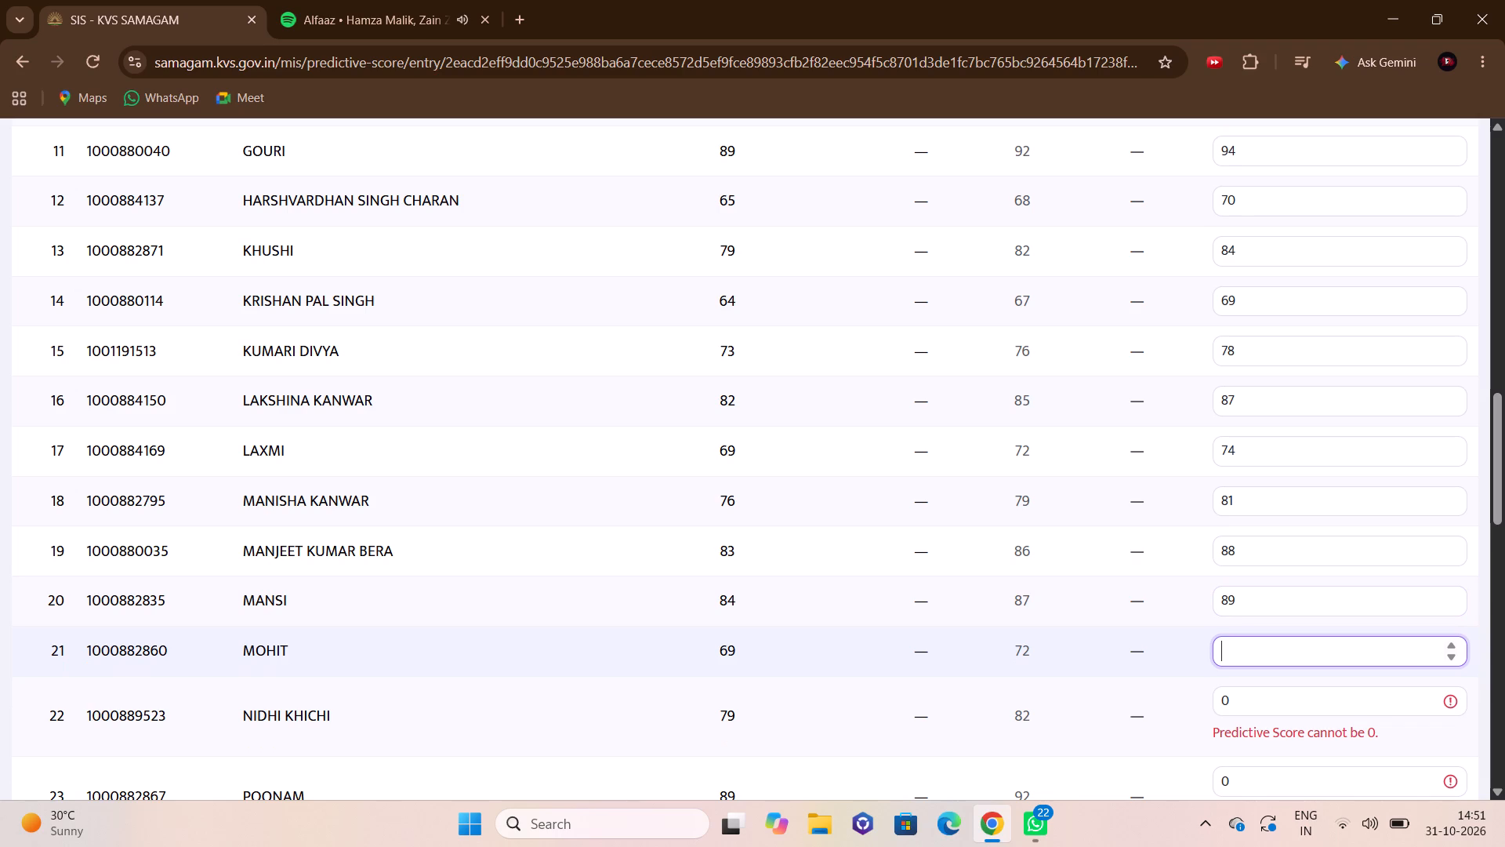
{"action": "type", "text": "74"}
{"action": "left_click", "coordinate": [1282, 696]}
{"action": "key", "text": "BackSpace"}
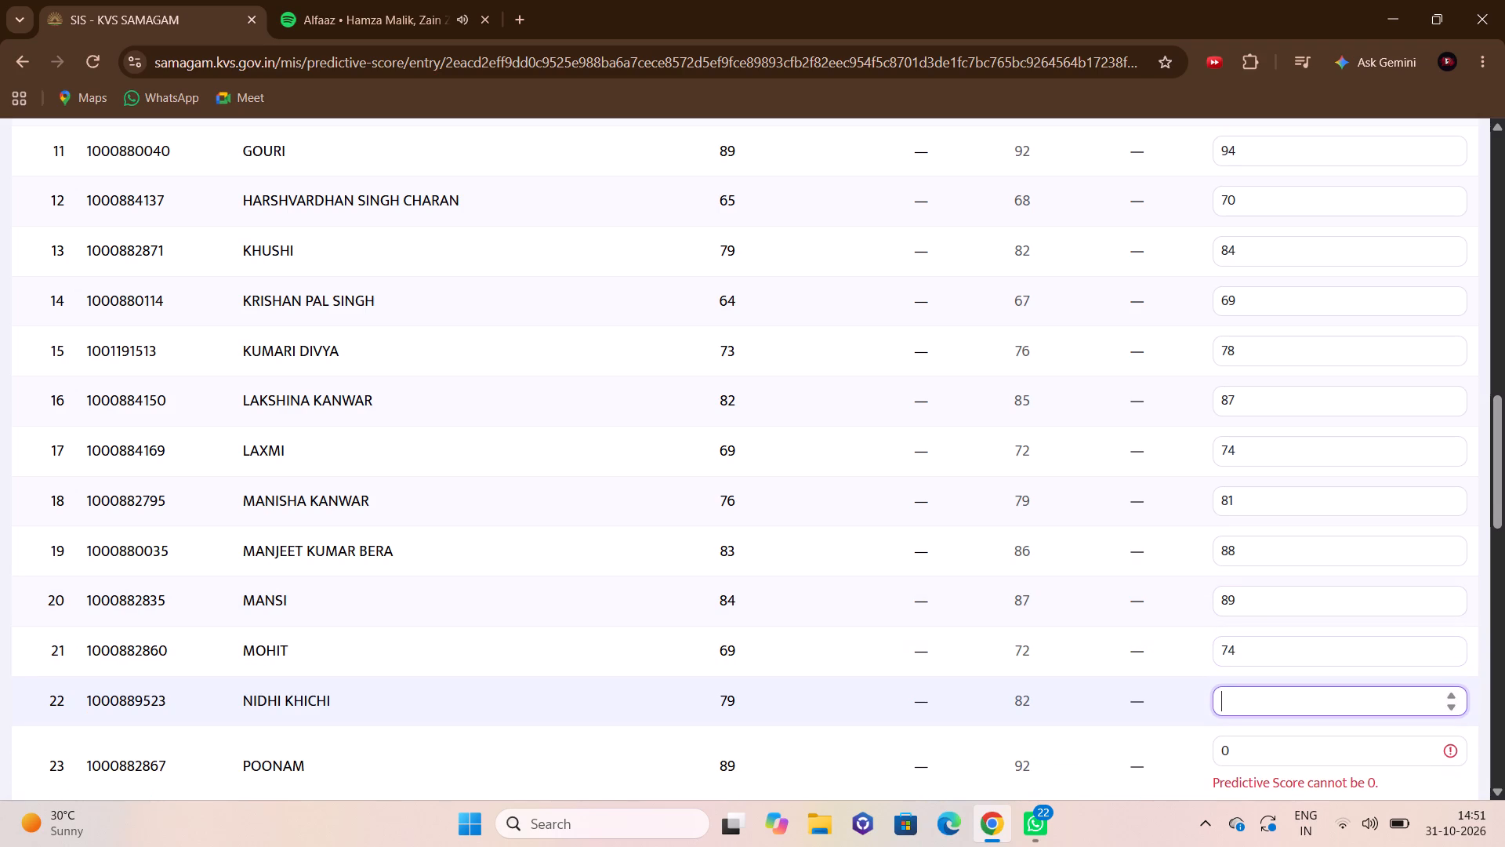
{"action": "type", "text": "84"}
{"action": "left_click", "coordinate": [1221, 757]}
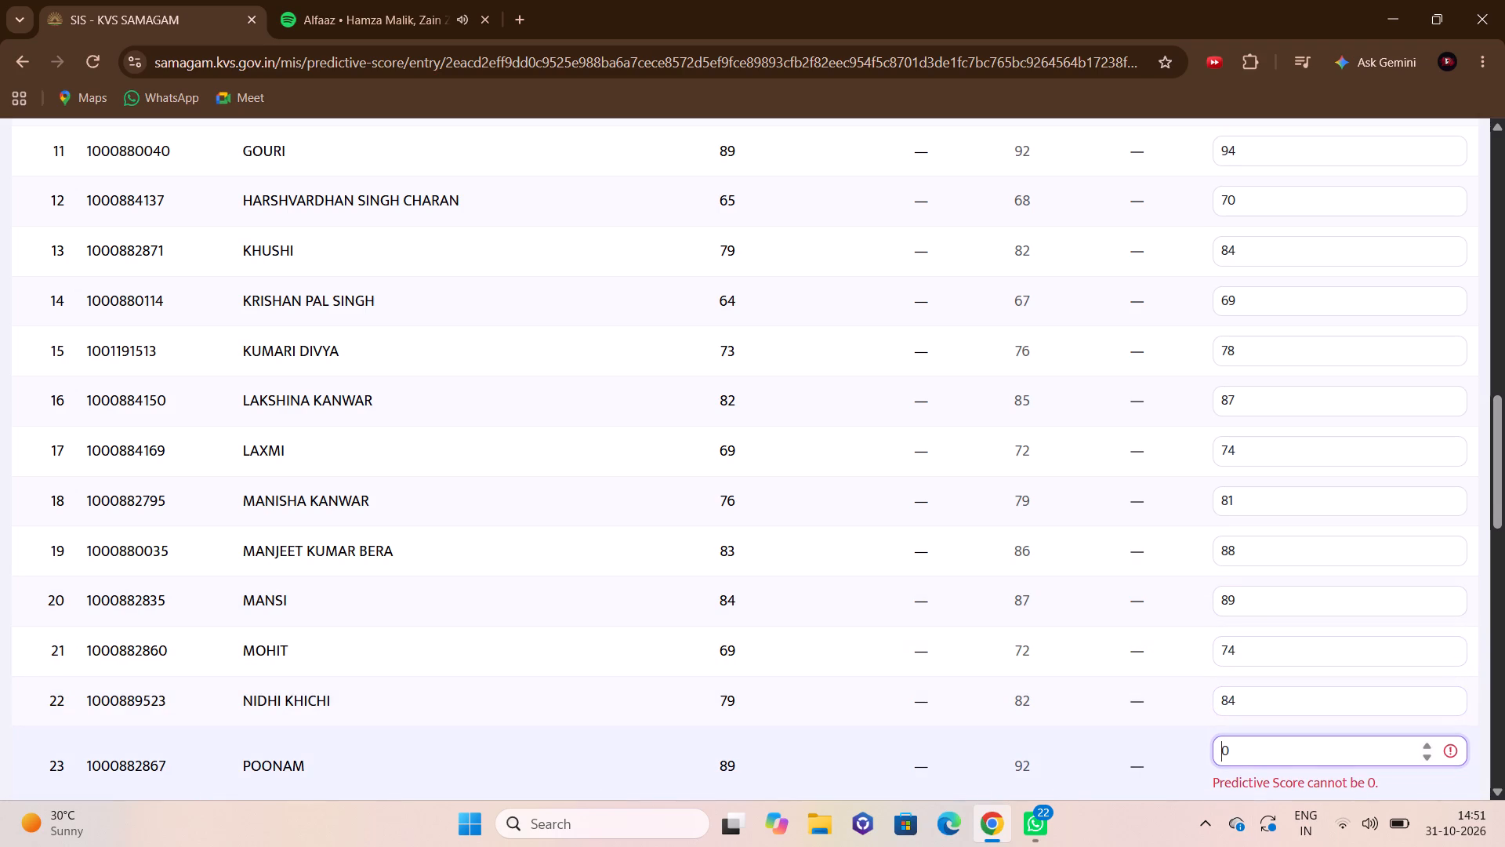
{"action": "key", "text": "BackSpace"}
{"action": "key", "text": "Home"}
{"action": "key", "text": "Delete"}
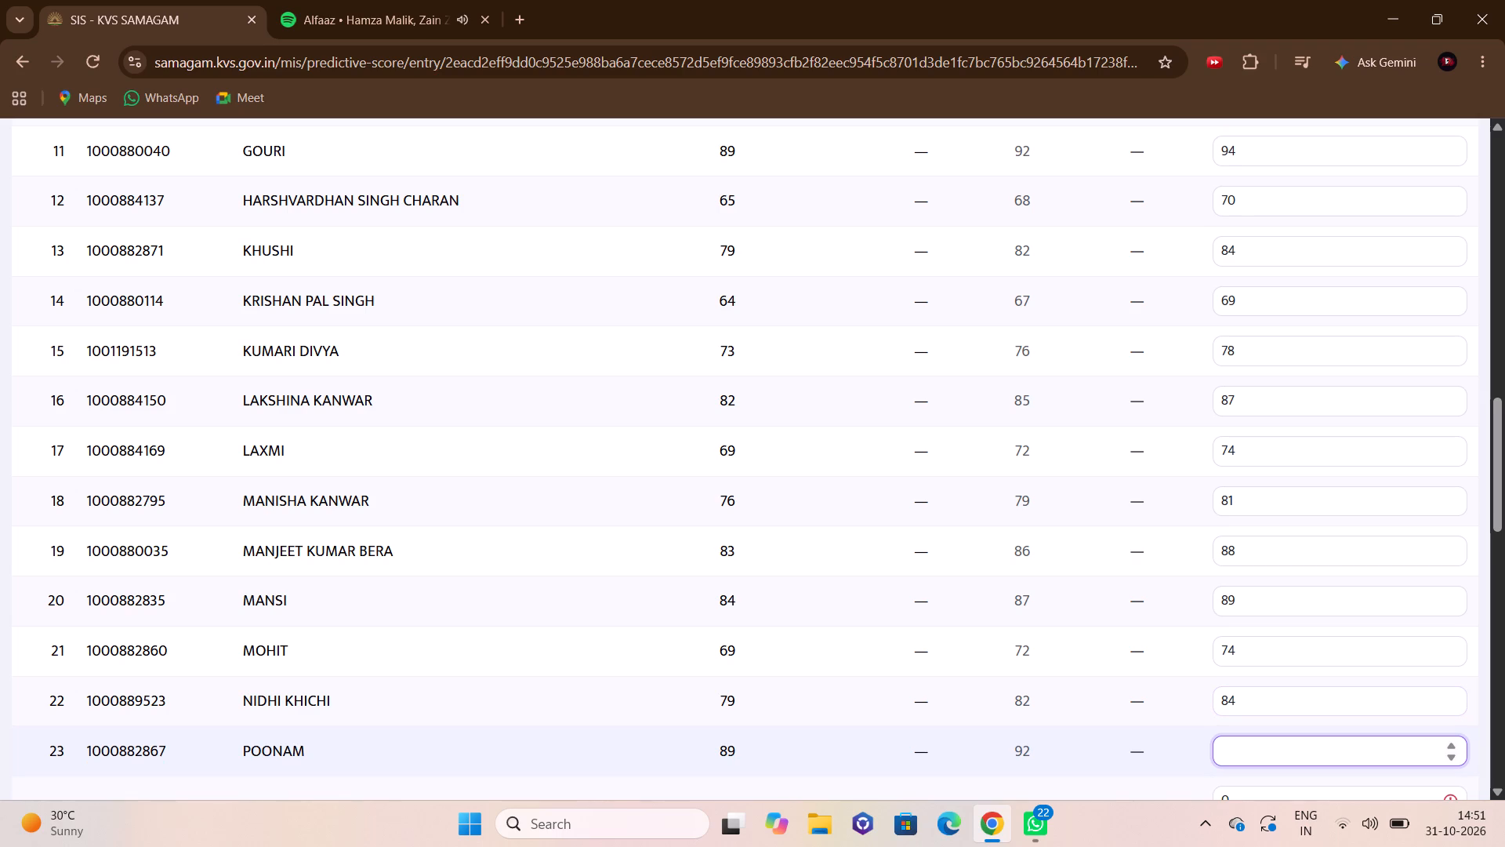
{"action": "type", "text": "94"}
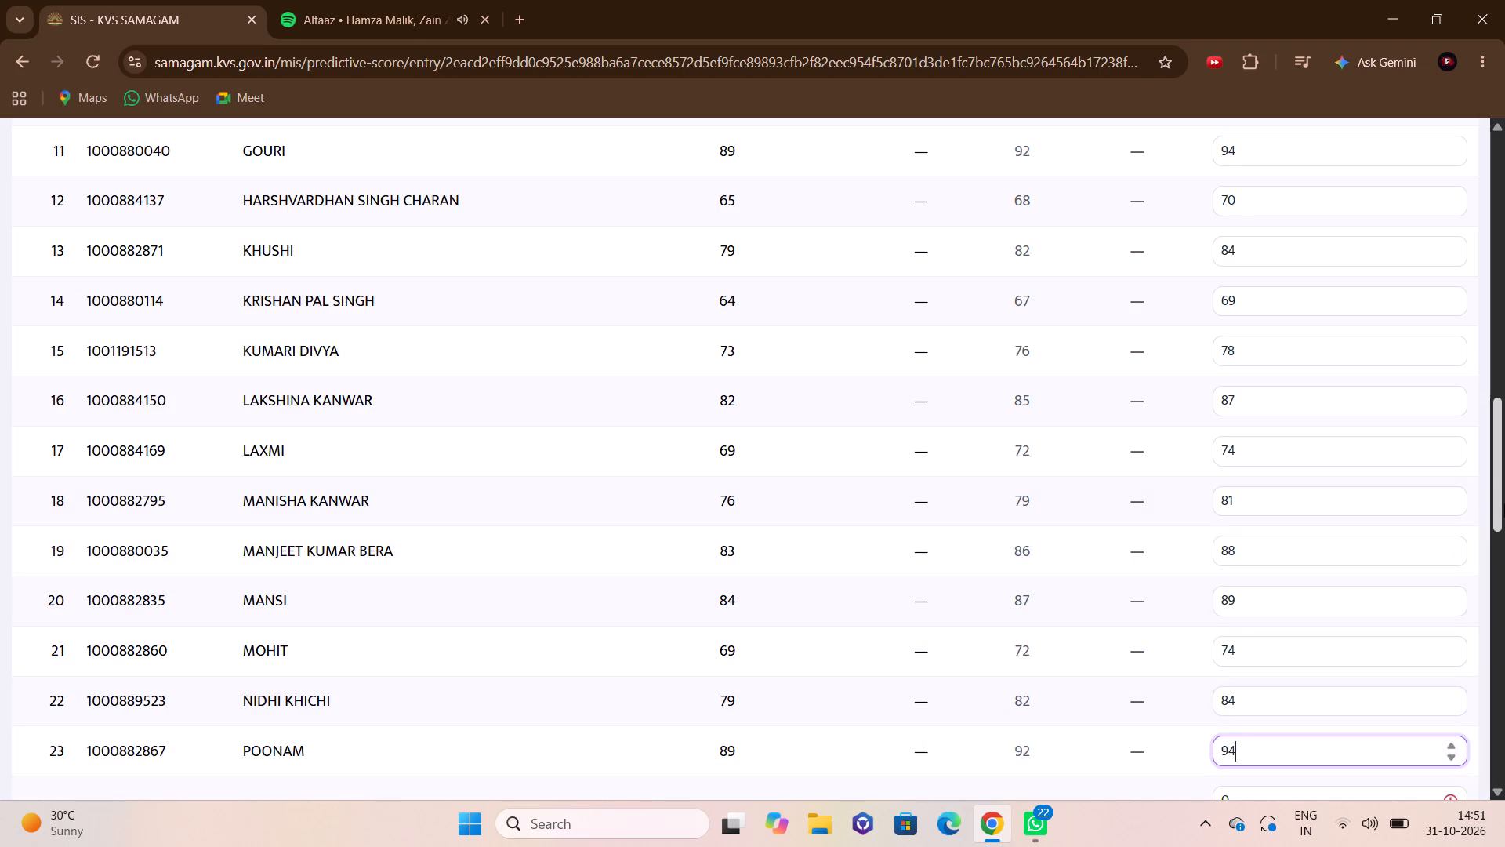
Enter Quarter 4 targets of 71, 82 and 92 for the students in rows 24 to 26.
{"action": "left_click_drag", "start_coordinate": [1497, 518], "coordinate": [1504, 653]}
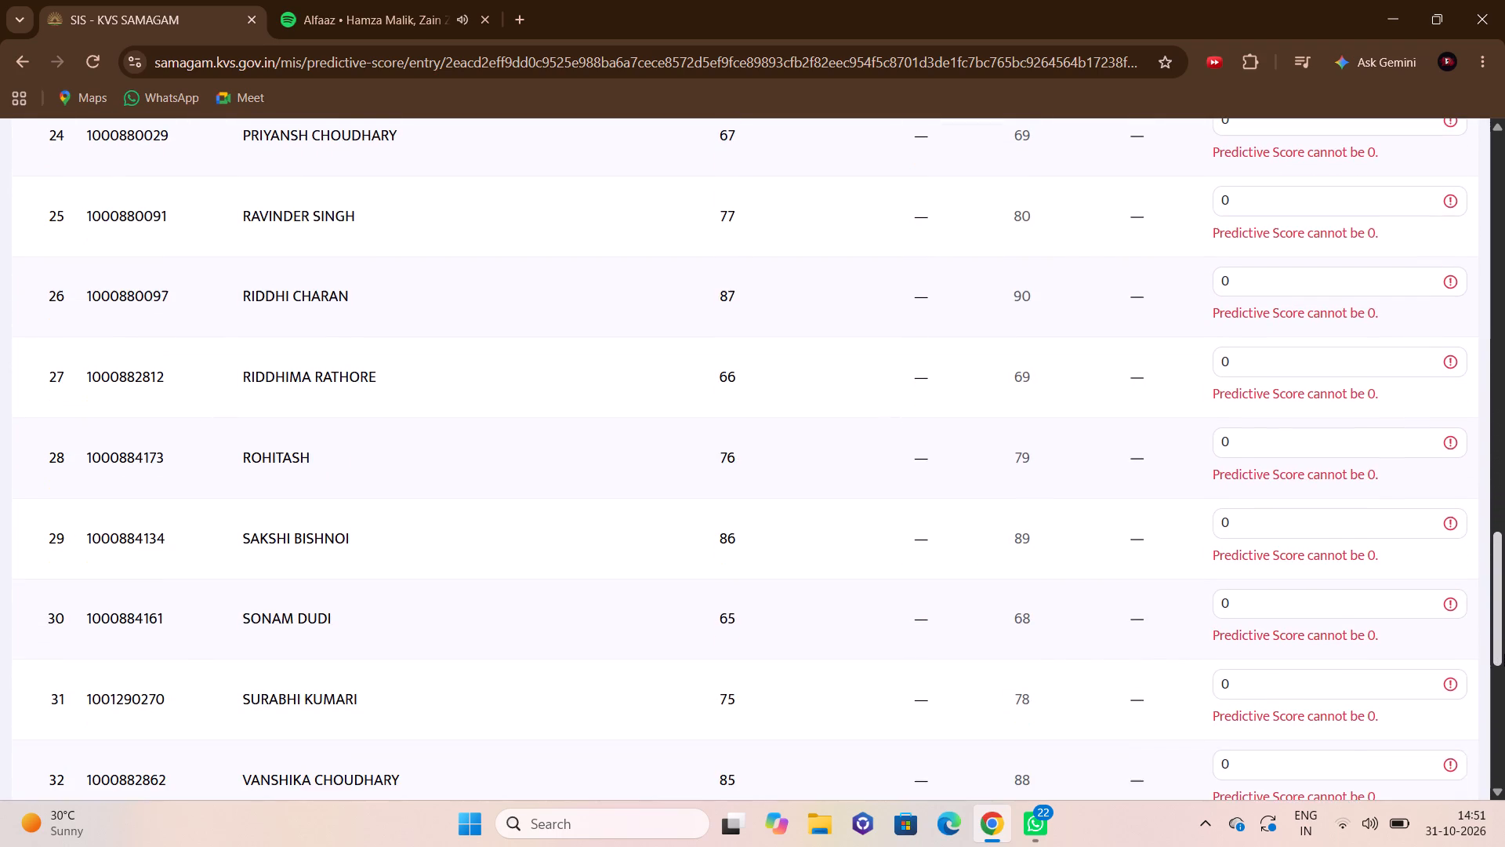
{"action": "left_click_drag", "start_coordinate": [1504, 653], "coordinate": [1502, 635]}
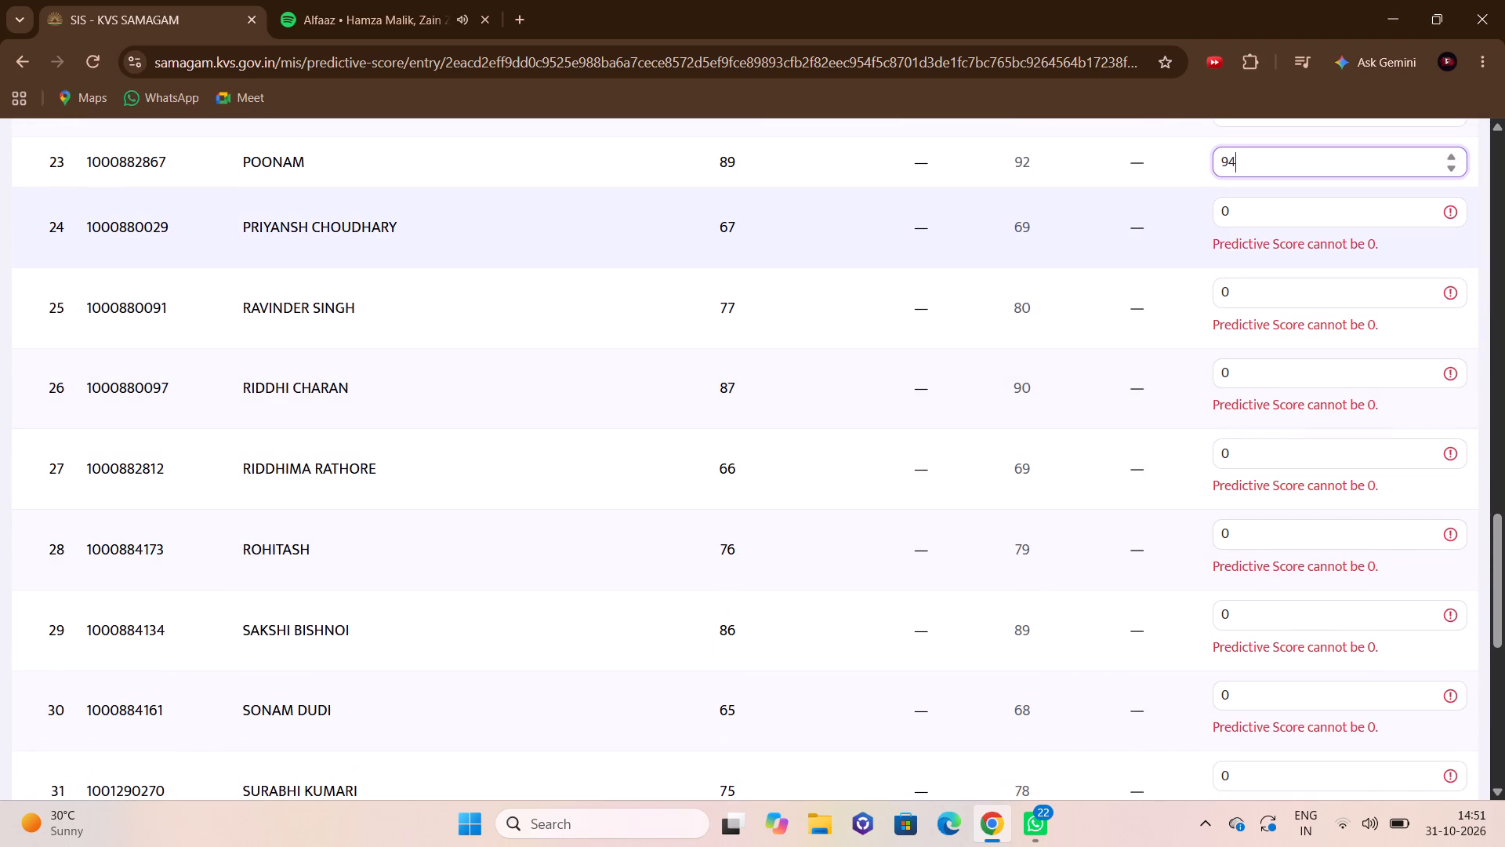
{"action": "left_click", "coordinate": [1248, 212]}
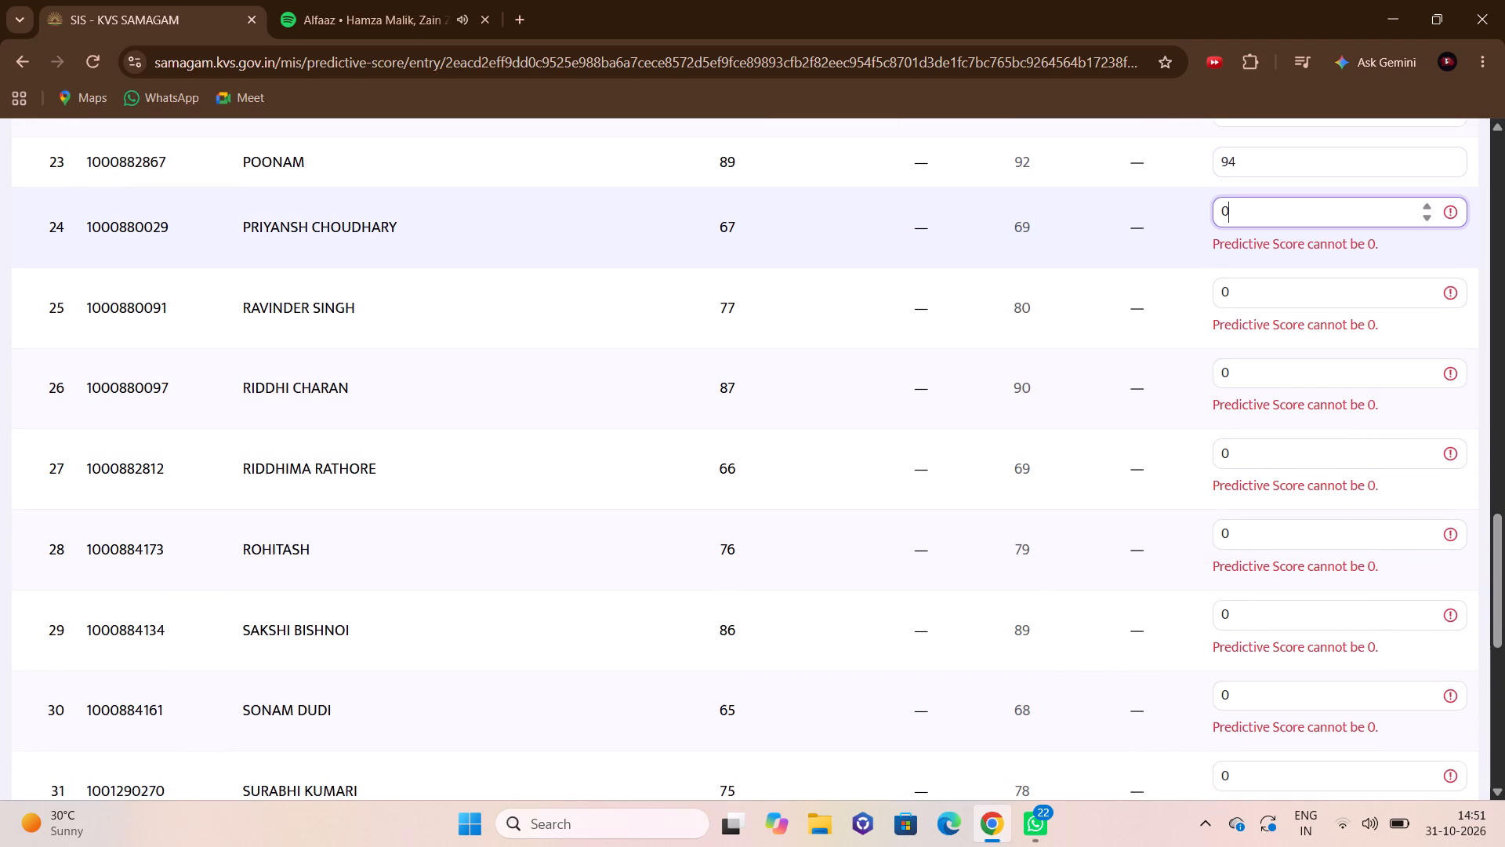
{"action": "key", "text": "BackSpace"}
{"action": "type", "text": "71"}
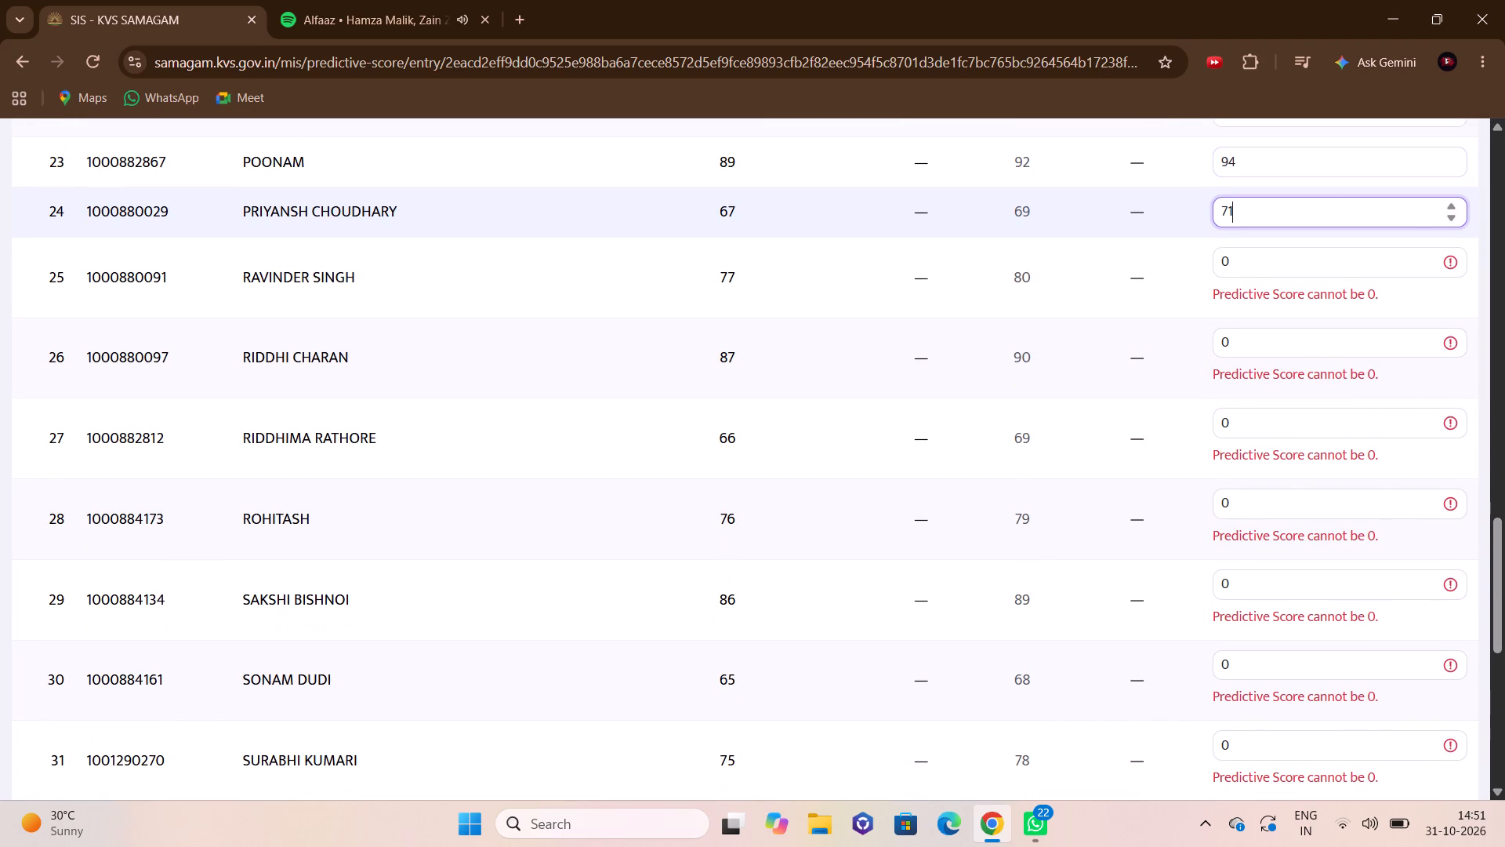
{"action": "left_click", "coordinate": [1253, 256]}
{"action": "key", "text": "BackSpace"}
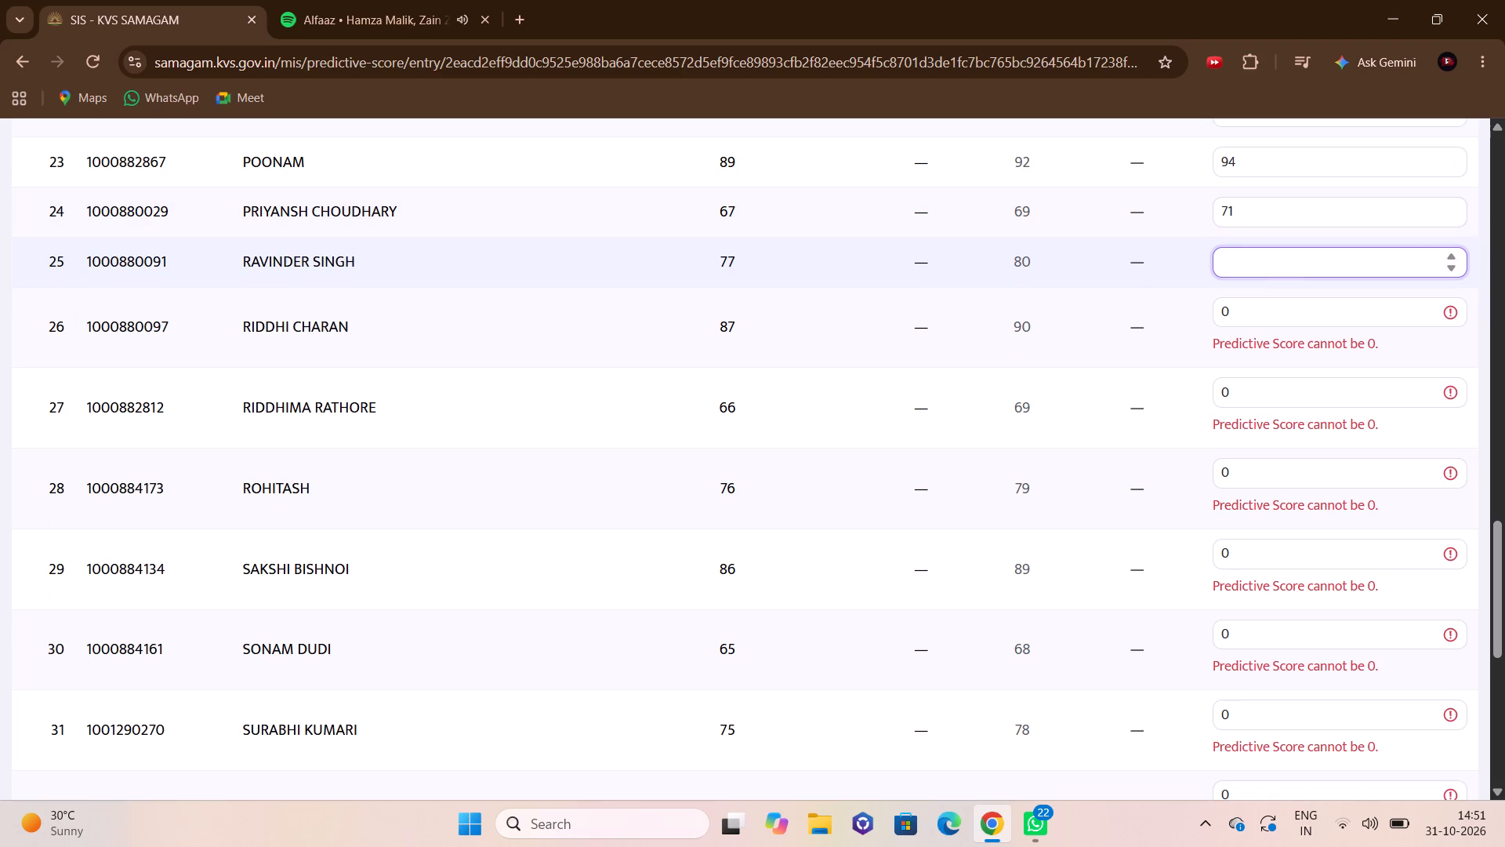
{"action": "type", "text": "82"}
{"action": "left_click", "coordinate": [1253, 318]}
{"action": "key", "text": "BackSpace"}
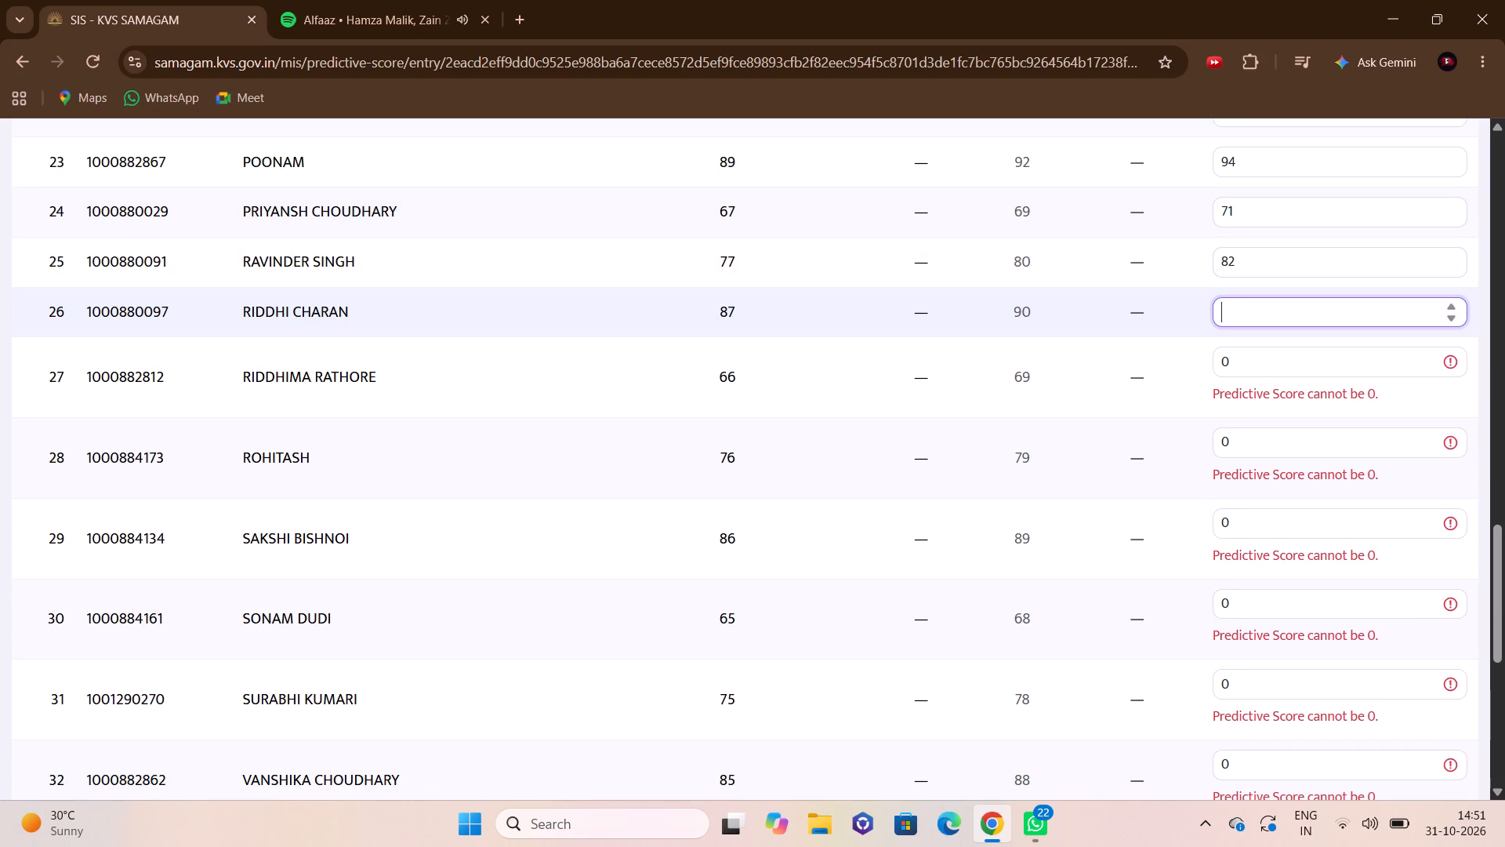
{"action": "type", "text": "92"}
Enter Quarter 4 targets of 71 and 81 for the students in rows 27 and 28.
{"action": "left_click", "coordinate": [1249, 346]}
{"action": "left_click", "coordinate": [1249, 346]}
{"action": "left_click", "coordinate": [1249, 357]}
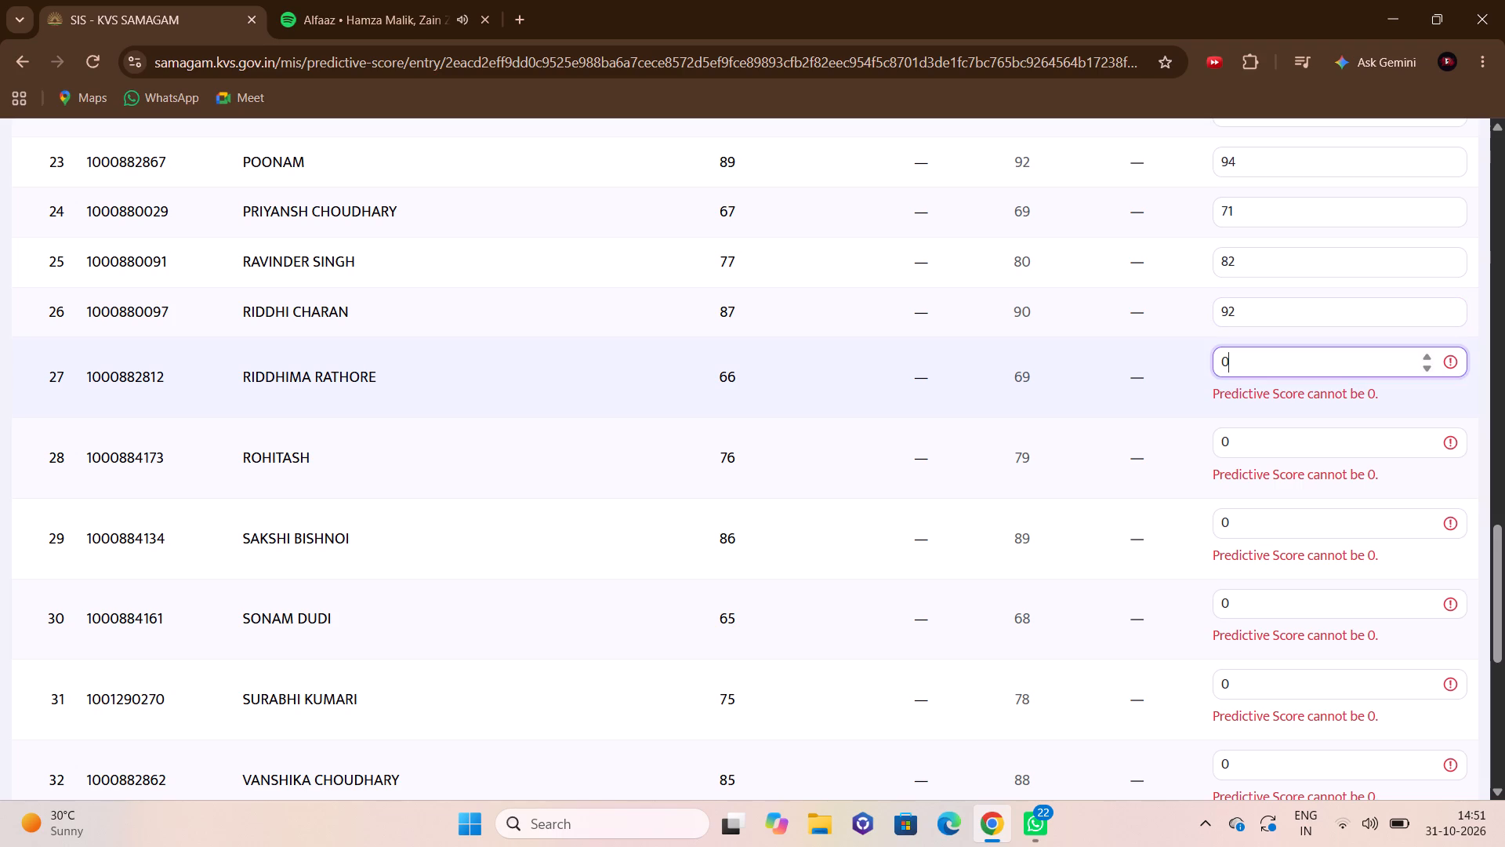
{"action": "key", "text": "BackSpace"}
{"action": "type", "text": "71"}
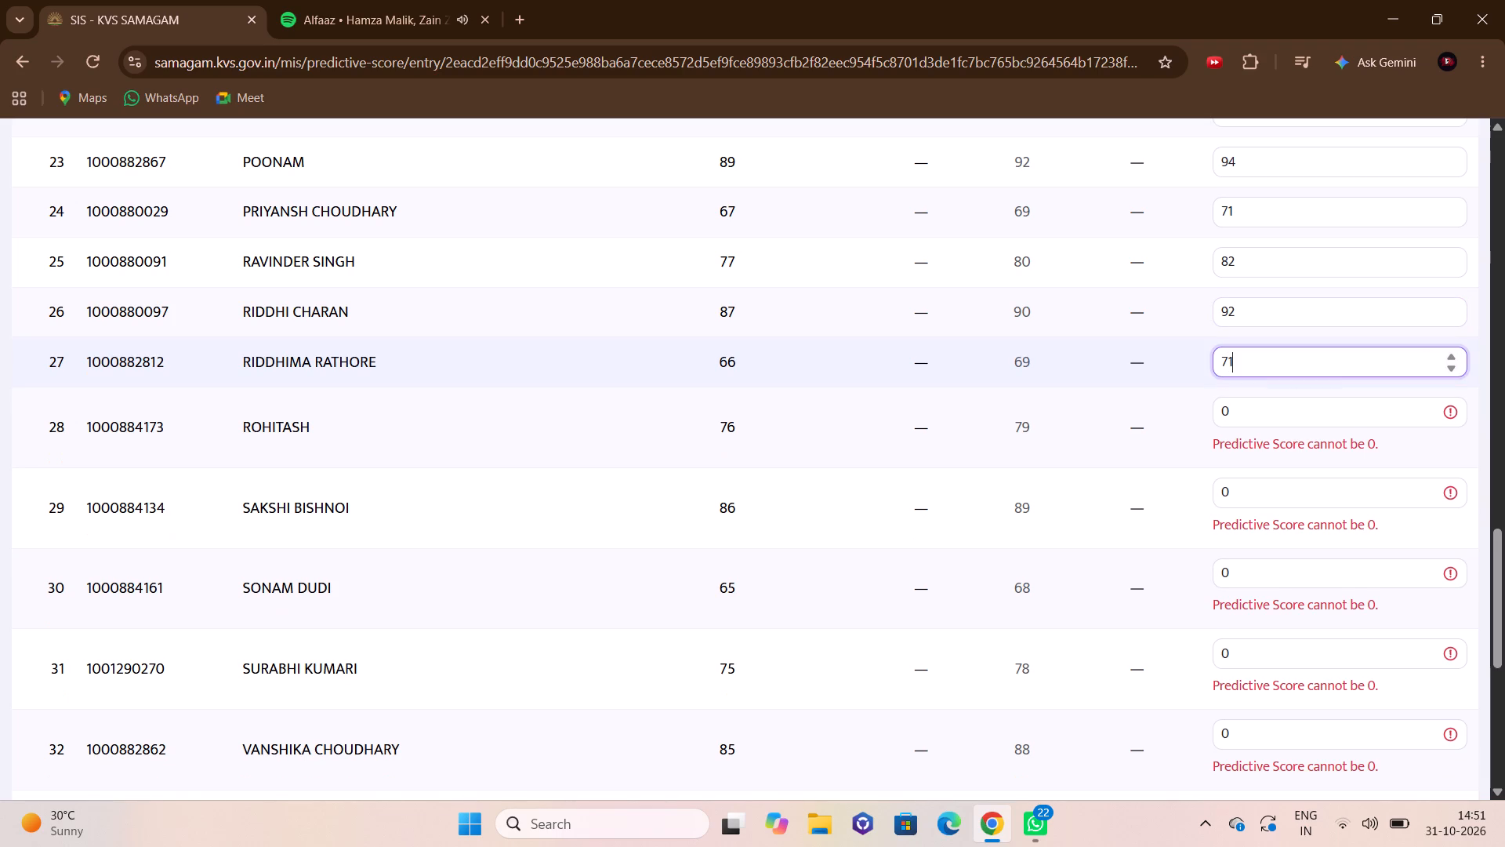
{"action": "left_click", "coordinate": [1260, 418]}
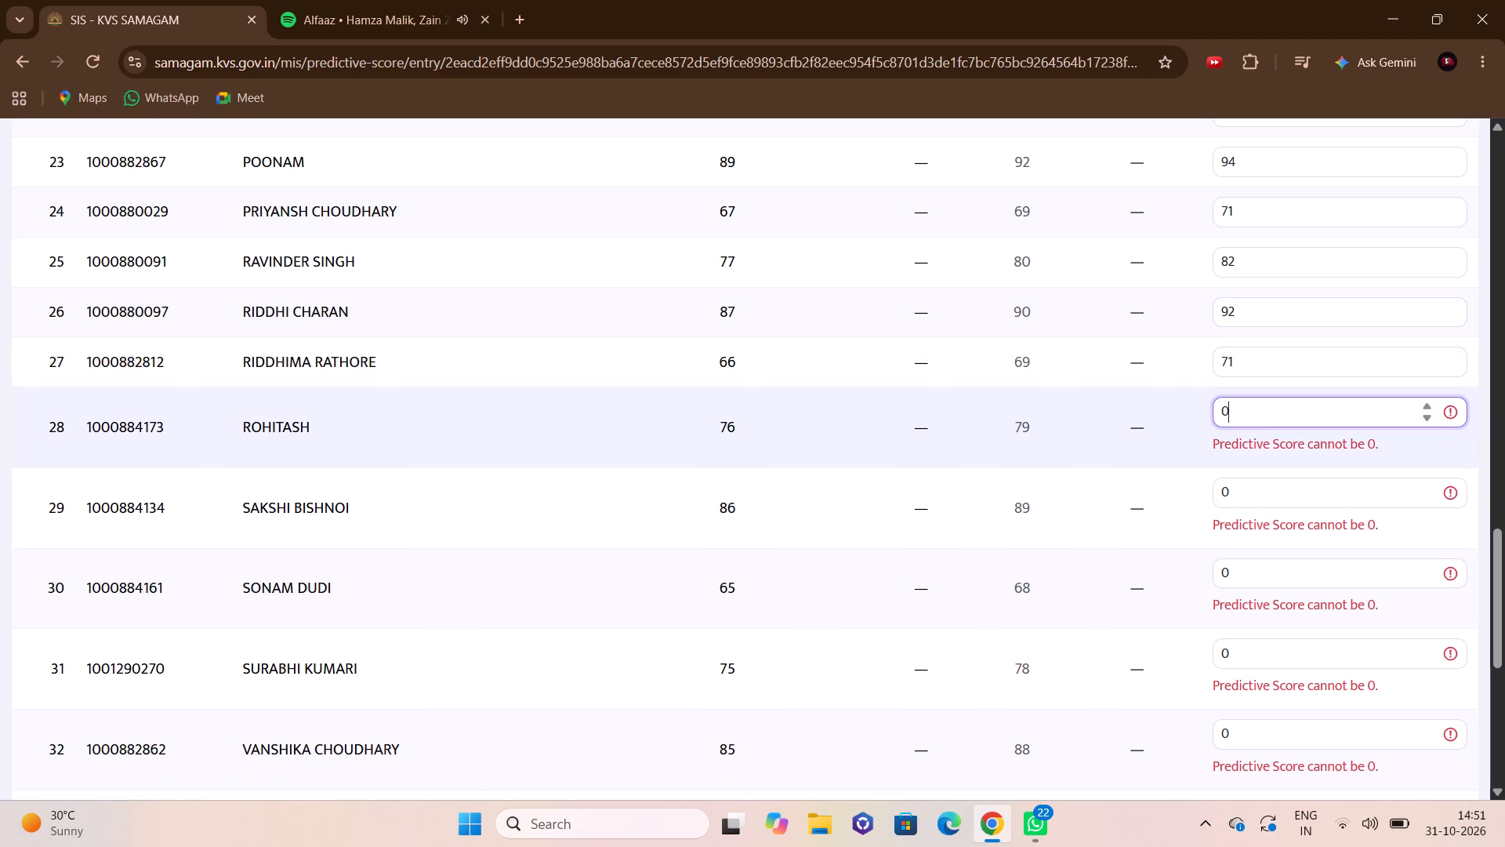
{"action": "key", "text": "BackSpace"}
{"action": "type", "text": "81"}
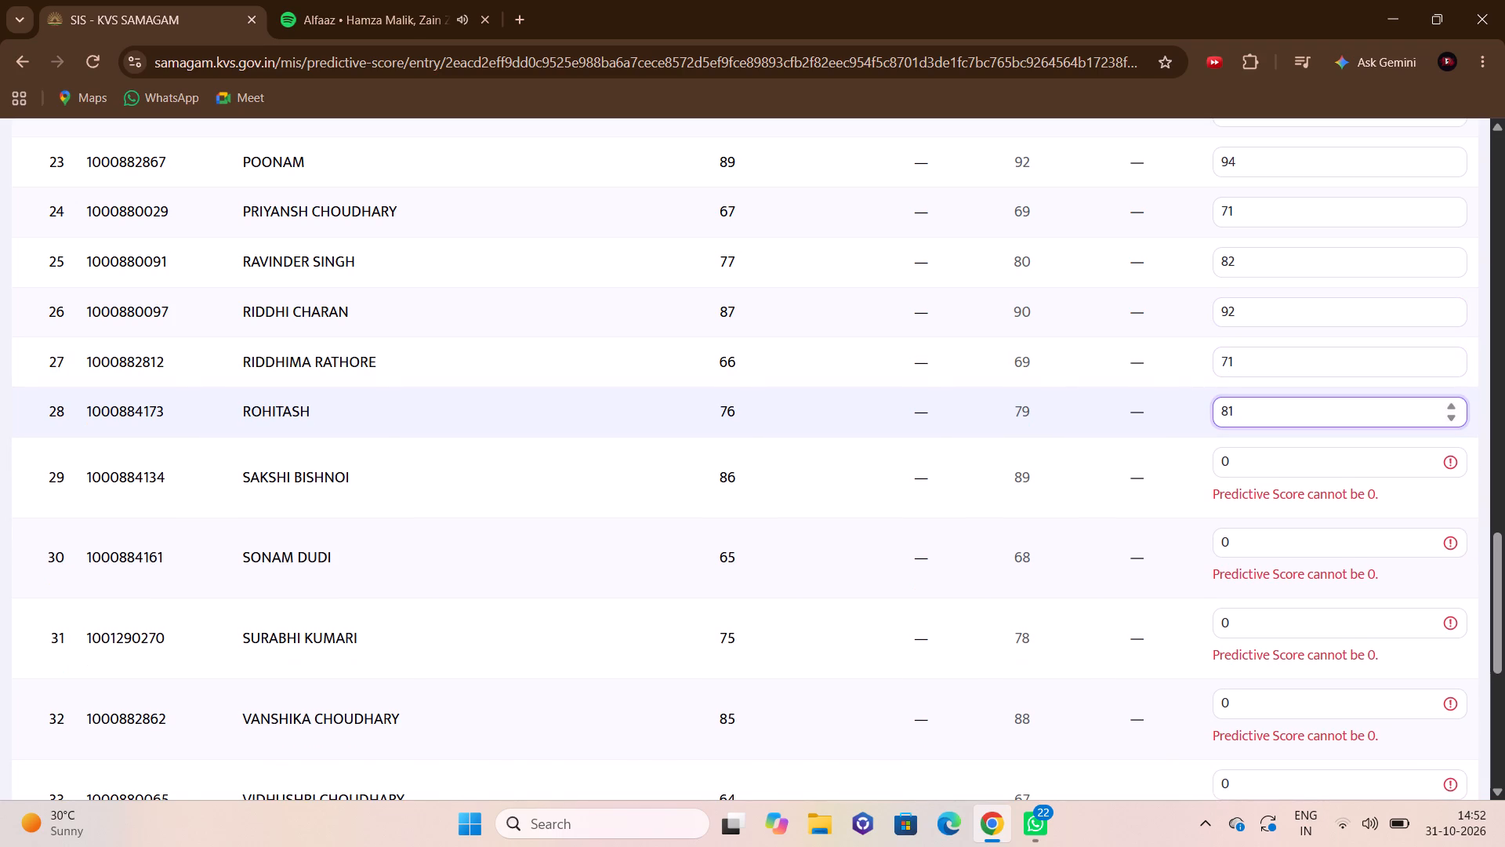
Enter Quarter 4 targets of 91, 70 and 80 for the students in rows 29 to 31.
{"action": "left_click", "coordinate": [1248, 449]}
{"action": "key", "text": "BackSpace"}
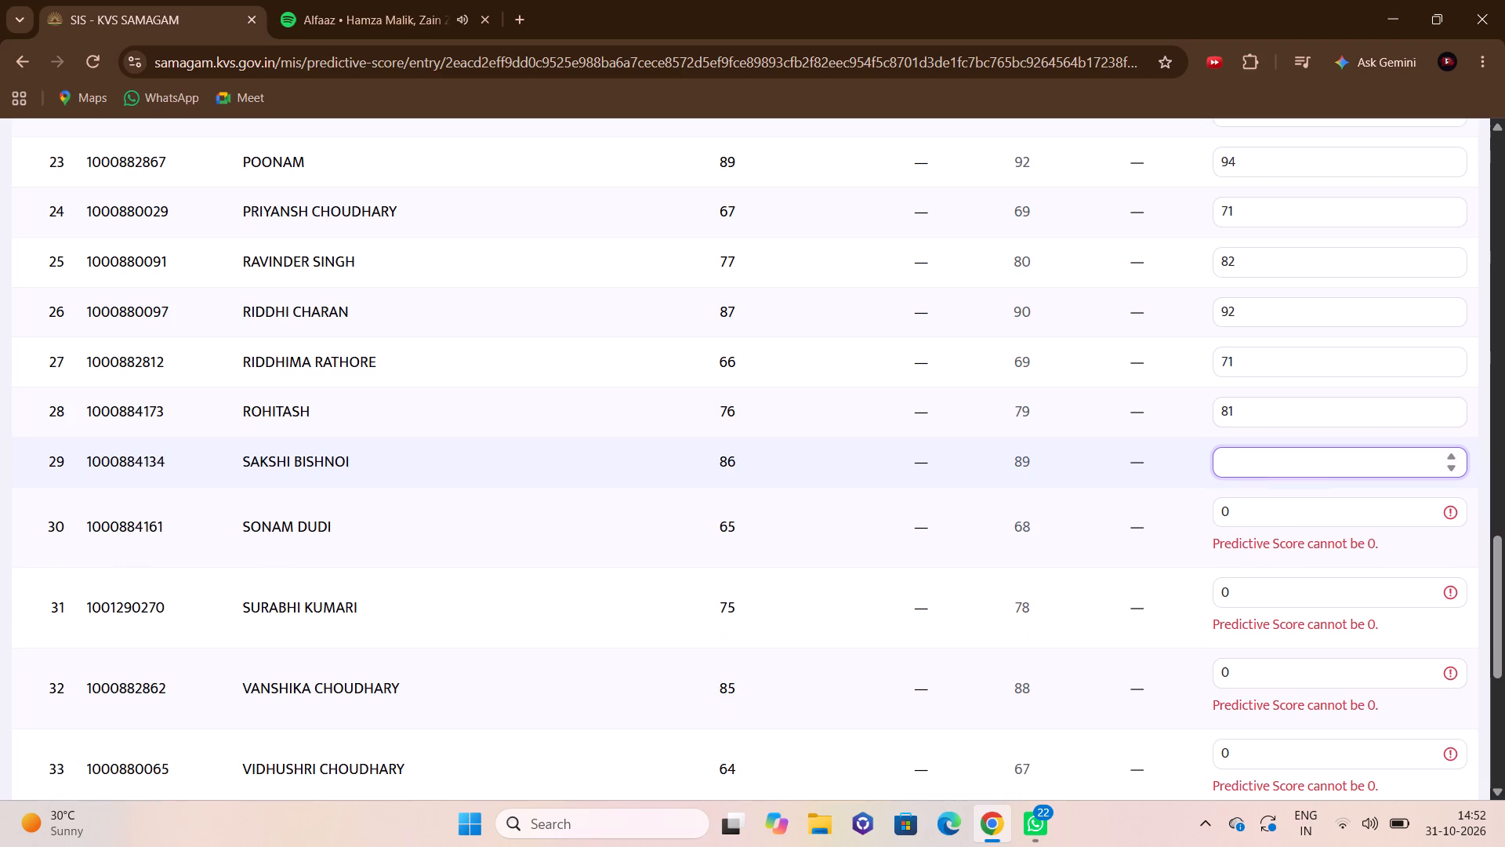
{"action": "type", "text": "91"}
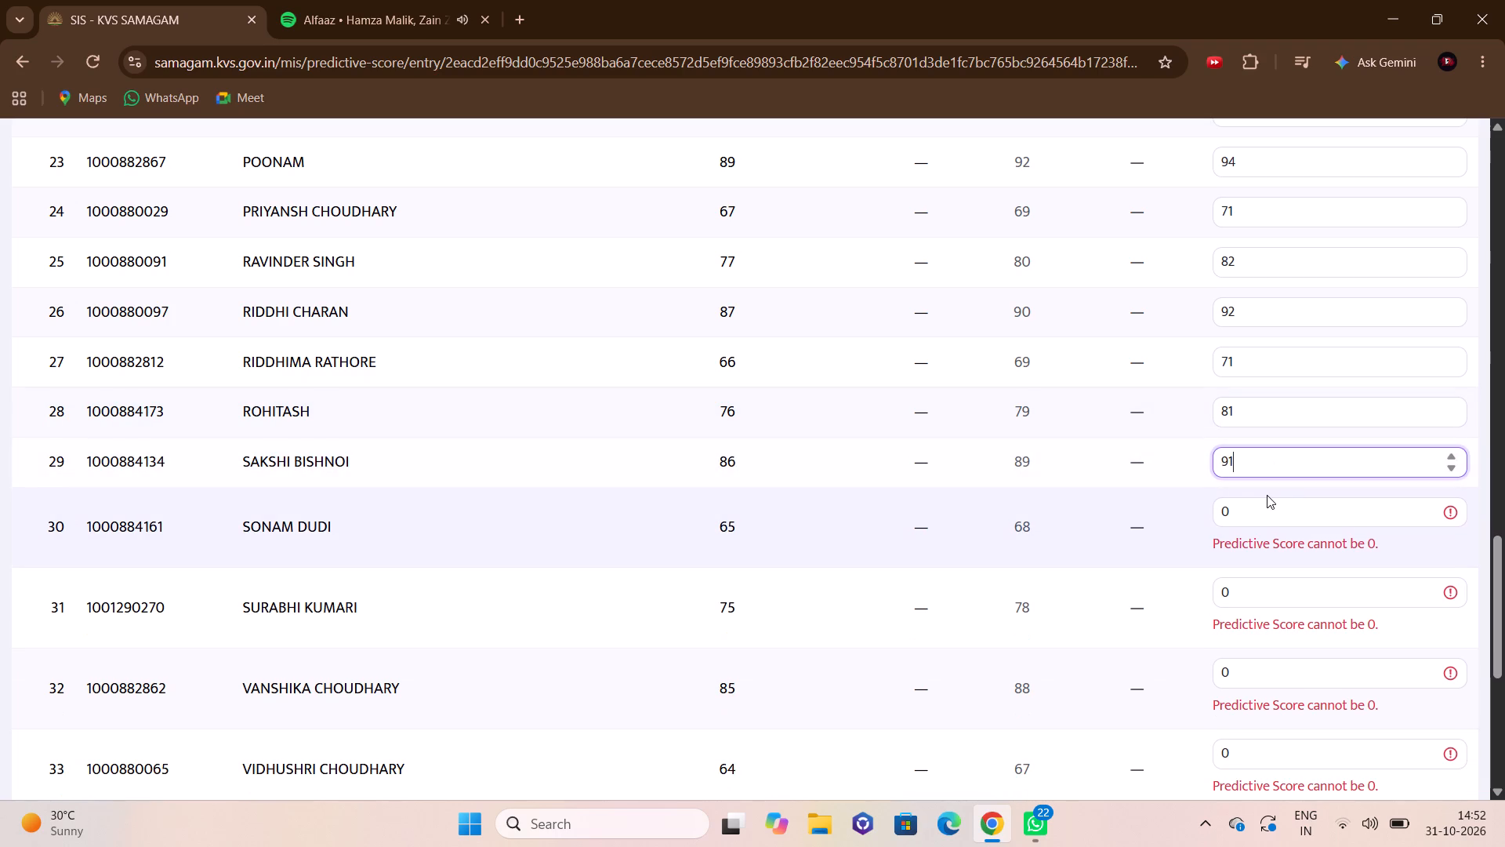
{"action": "left_click", "coordinate": [1267, 495]}
{"action": "left_click", "coordinate": [1253, 516]}
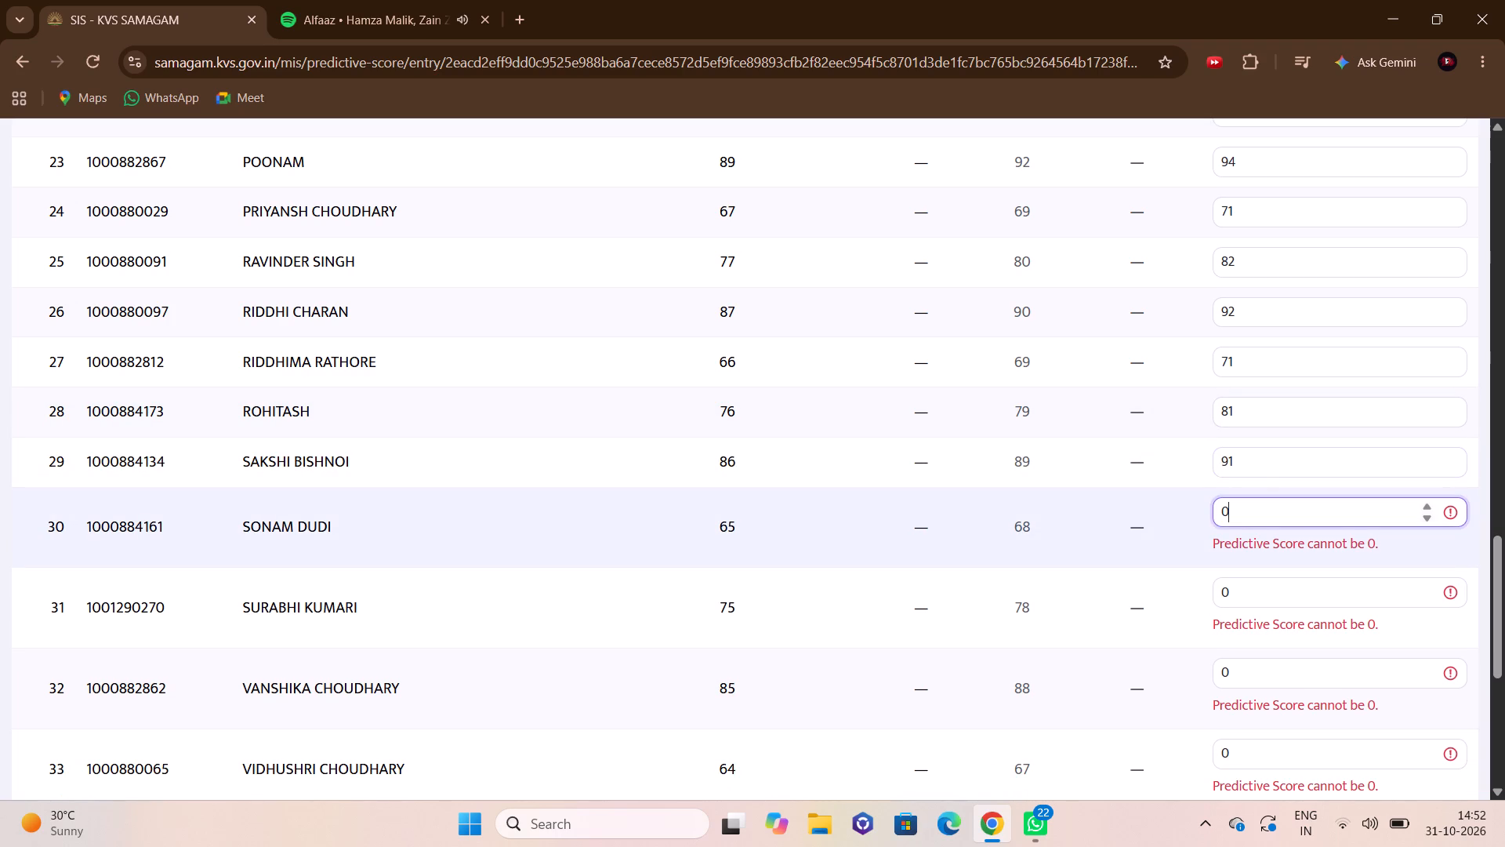
{"action": "key", "text": "Left"}
{"action": "key", "text": "7"}
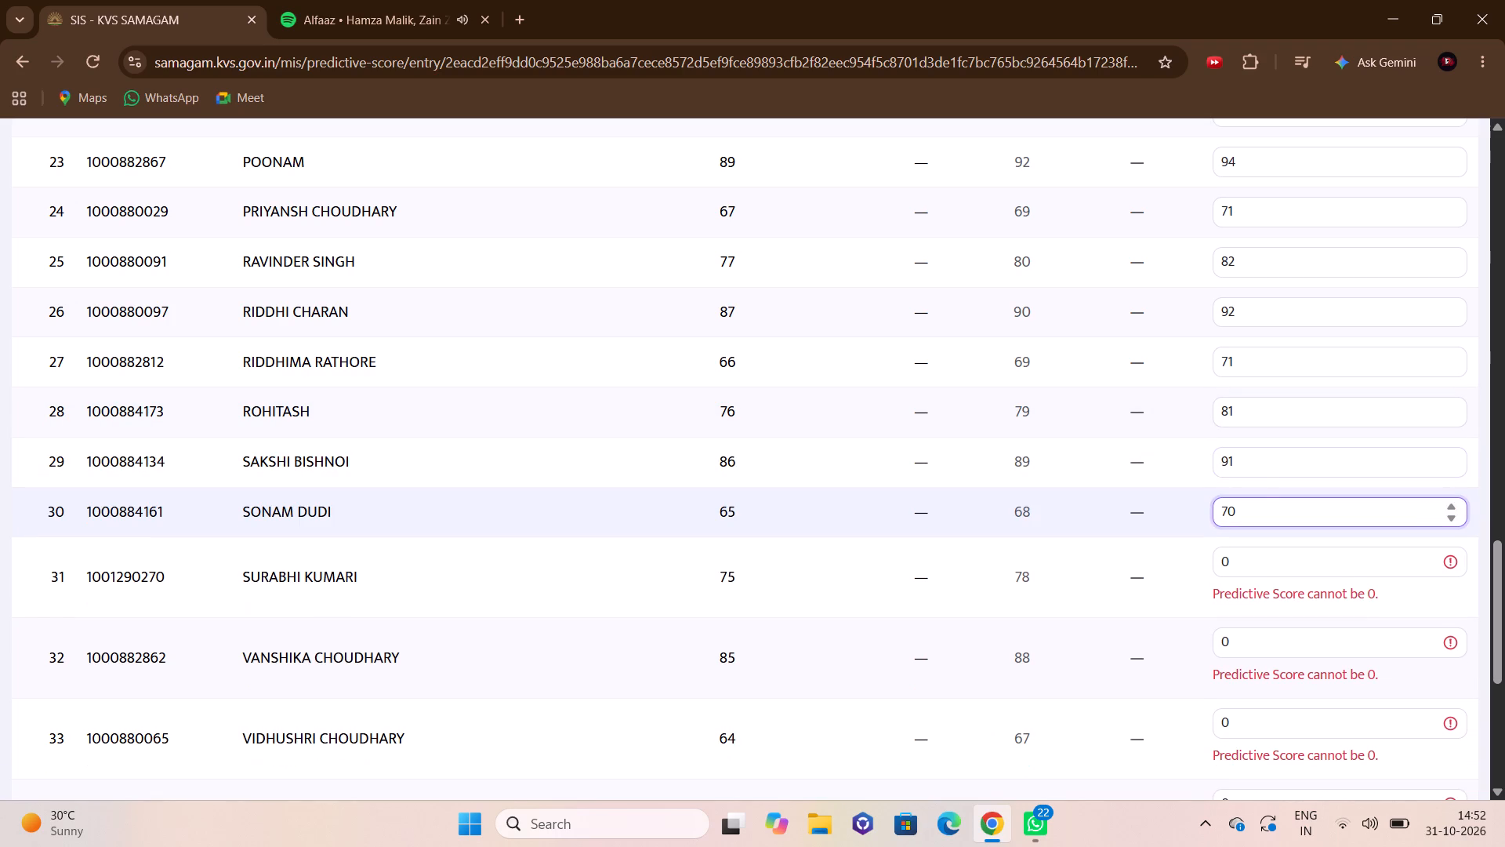
{"action": "left_click", "coordinate": [1247, 551]}
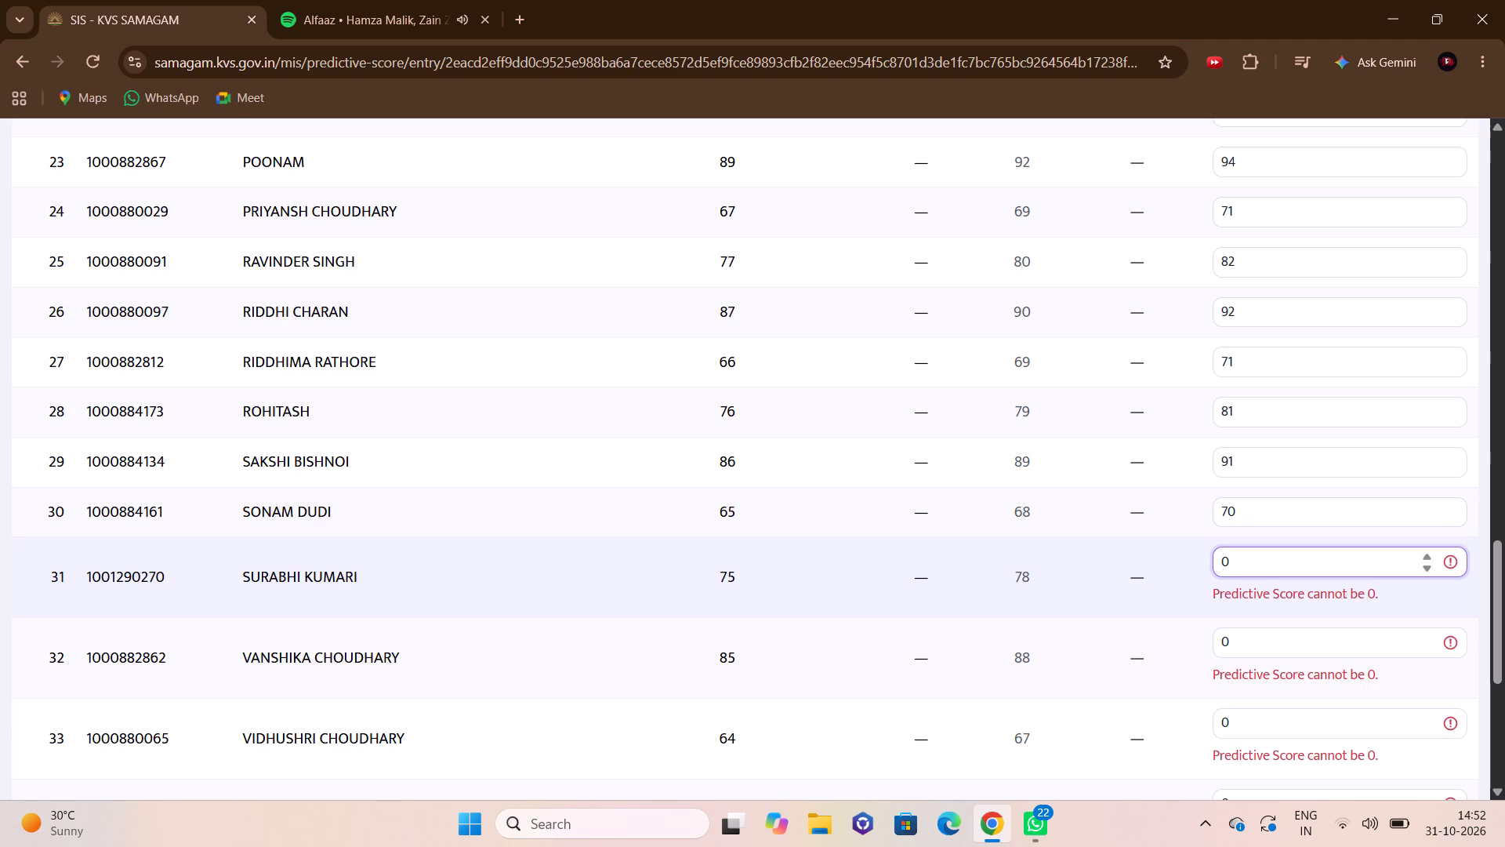
{"action": "key", "text": "Left"}
{"action": "key", "text": "8"}
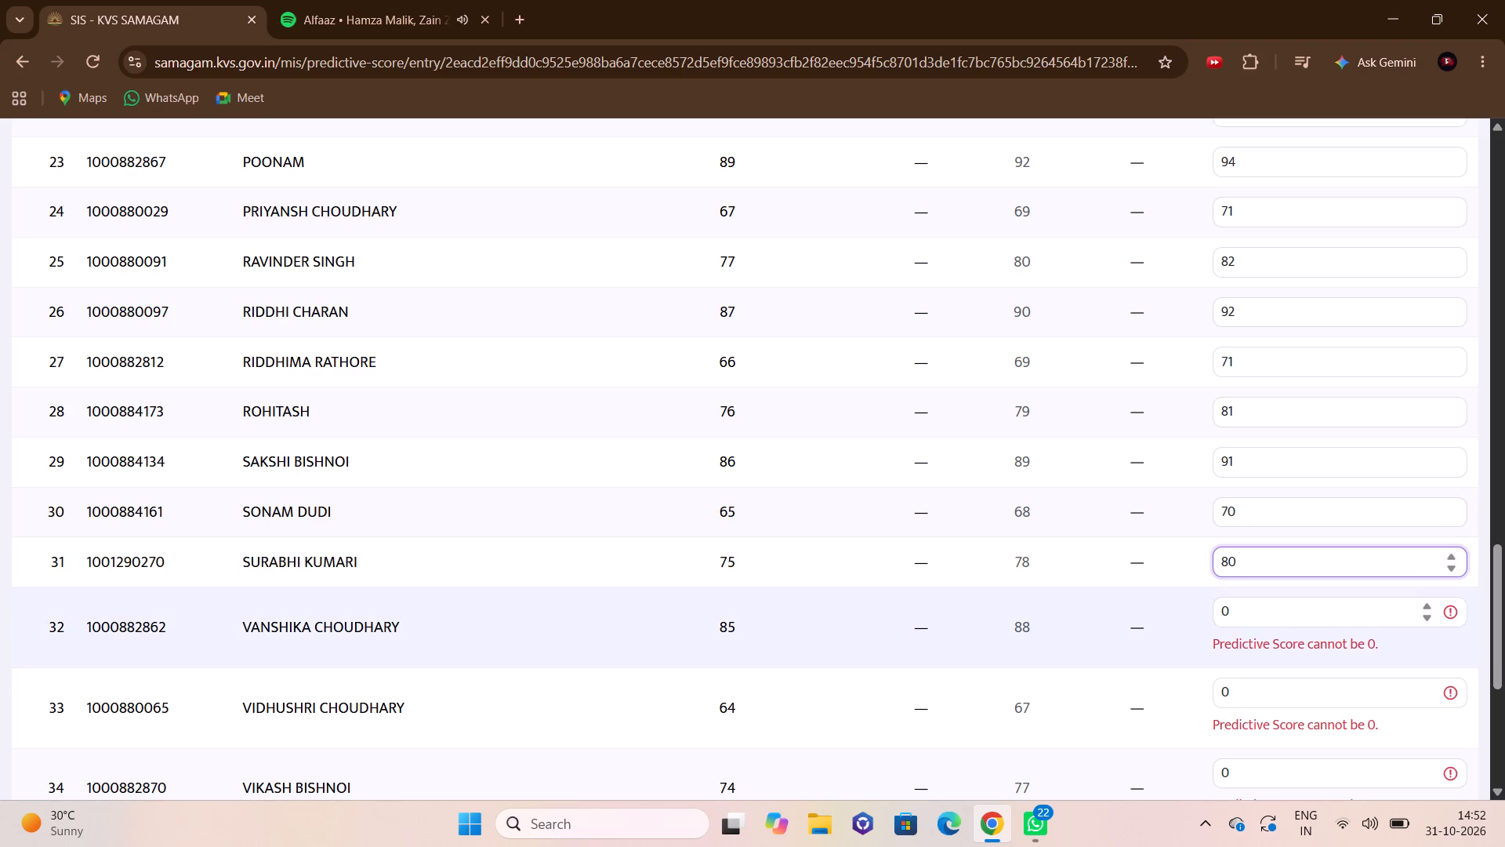
Enter Quarter 4 targets of 90, 69 and 79 for the students in rows 32 to 34.
{"action": "left_click", "coordinate": [1245, 600]}
{"action": "key", "text": "Left"}
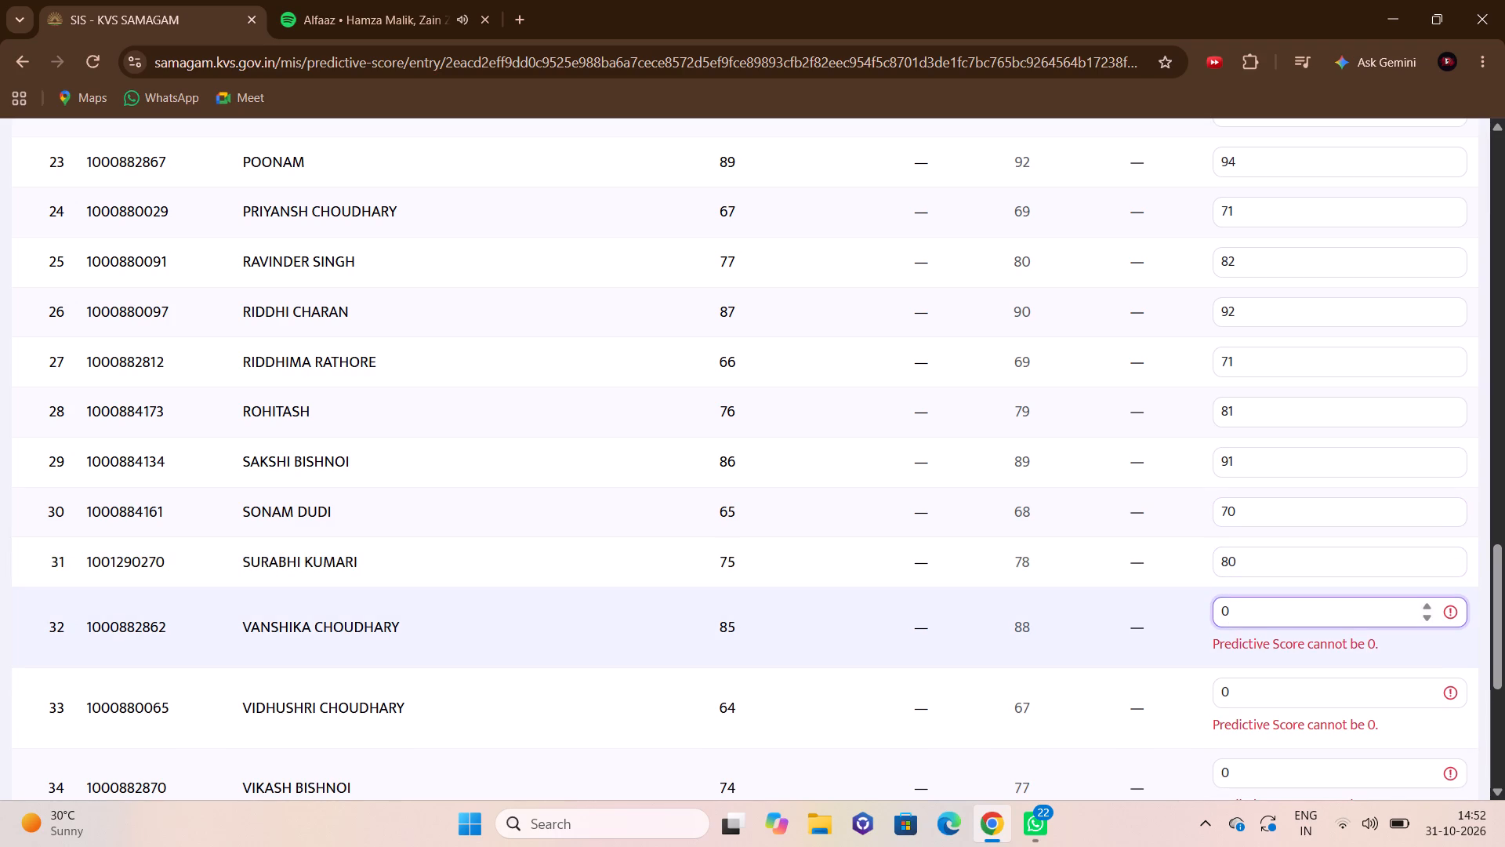
{"action": "key", "text": "9"}
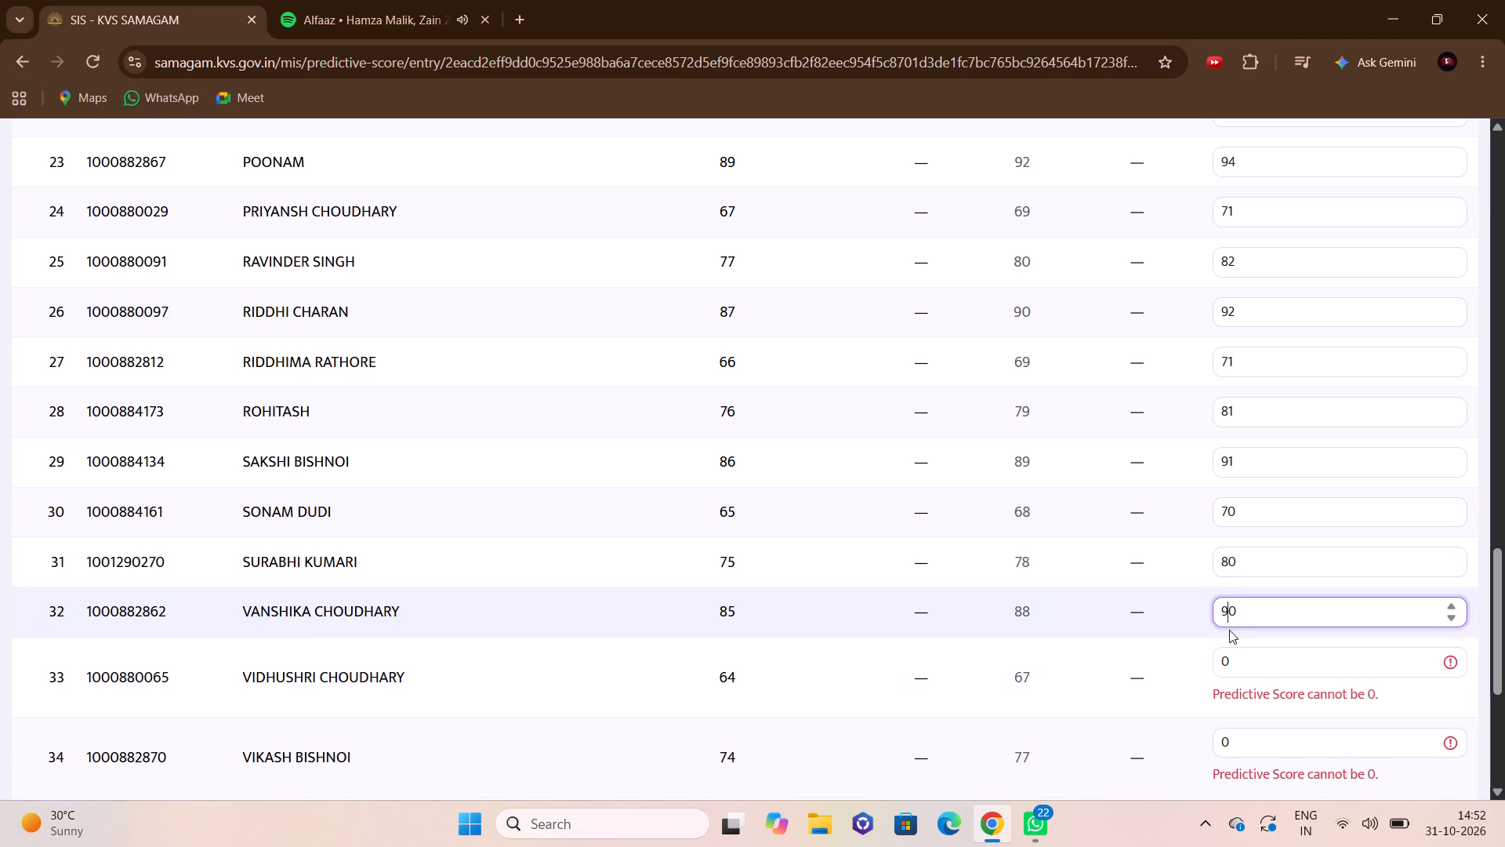
{"action": "left_click", "coordinate": [1237, 656]}
{"action": "key", "text": "BackSpace"}
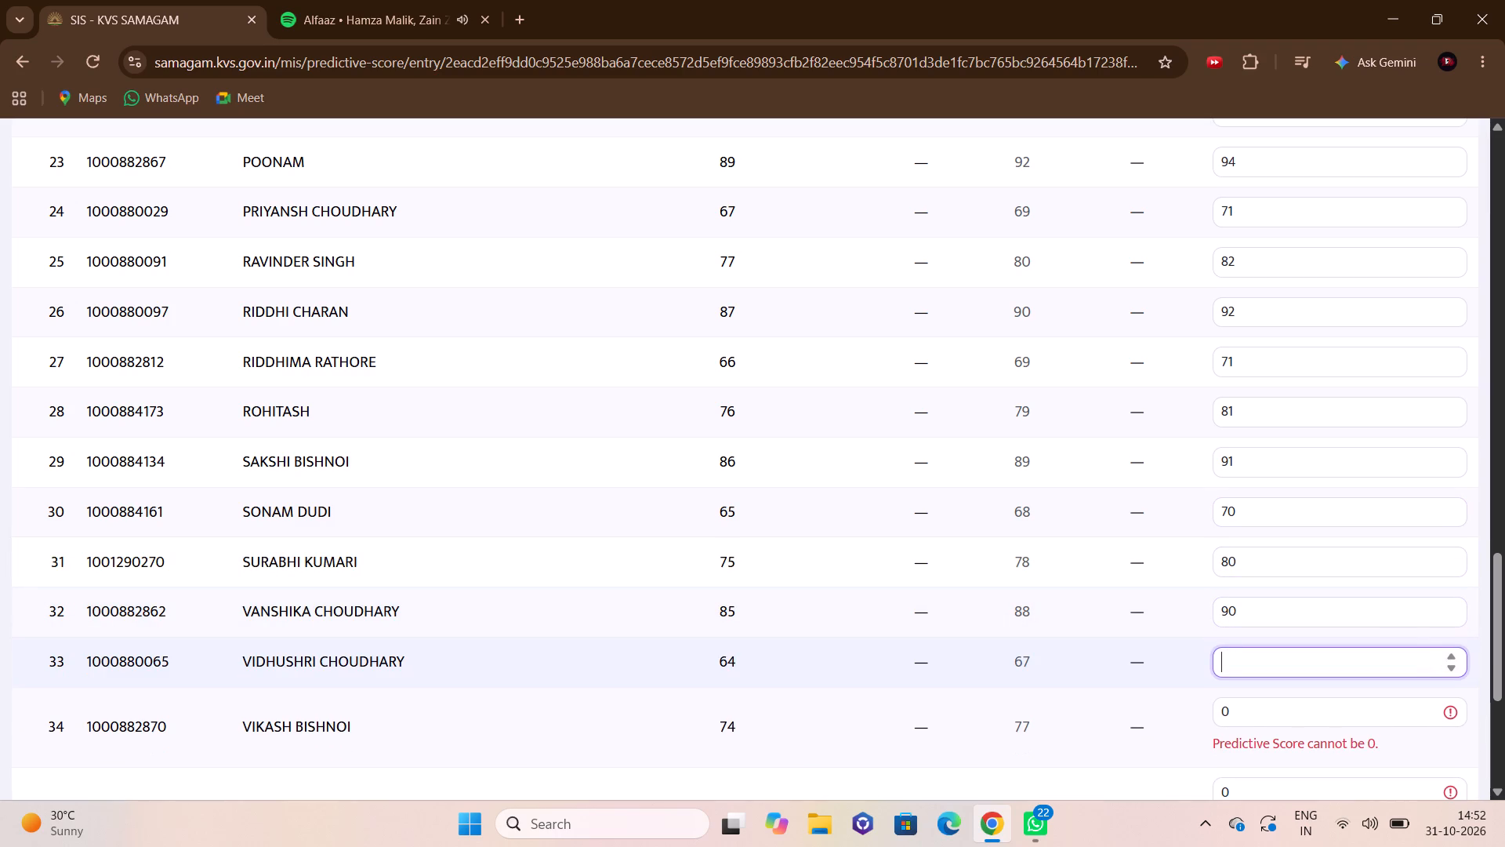
{"action": "key", "text": "6"}
{"action": "key", "text": "8"}
{"action": "key", "text": "BackSpace"}
{"action": "key", "text": "9"}
{"action": "left_click", "coordinate": [1244, 717]}
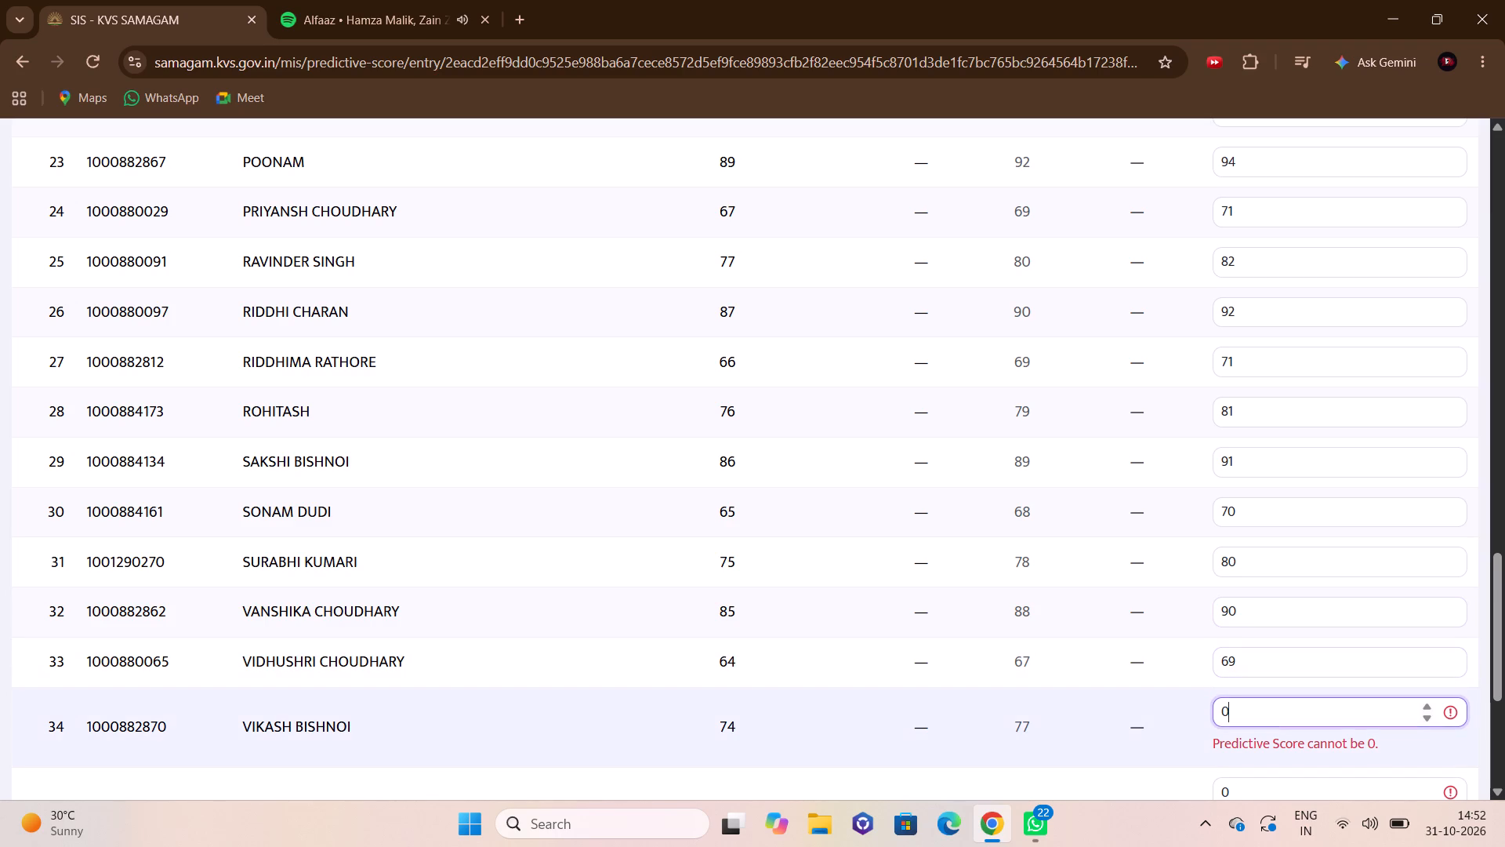
{"action": "key", "text": "BackSpace"}
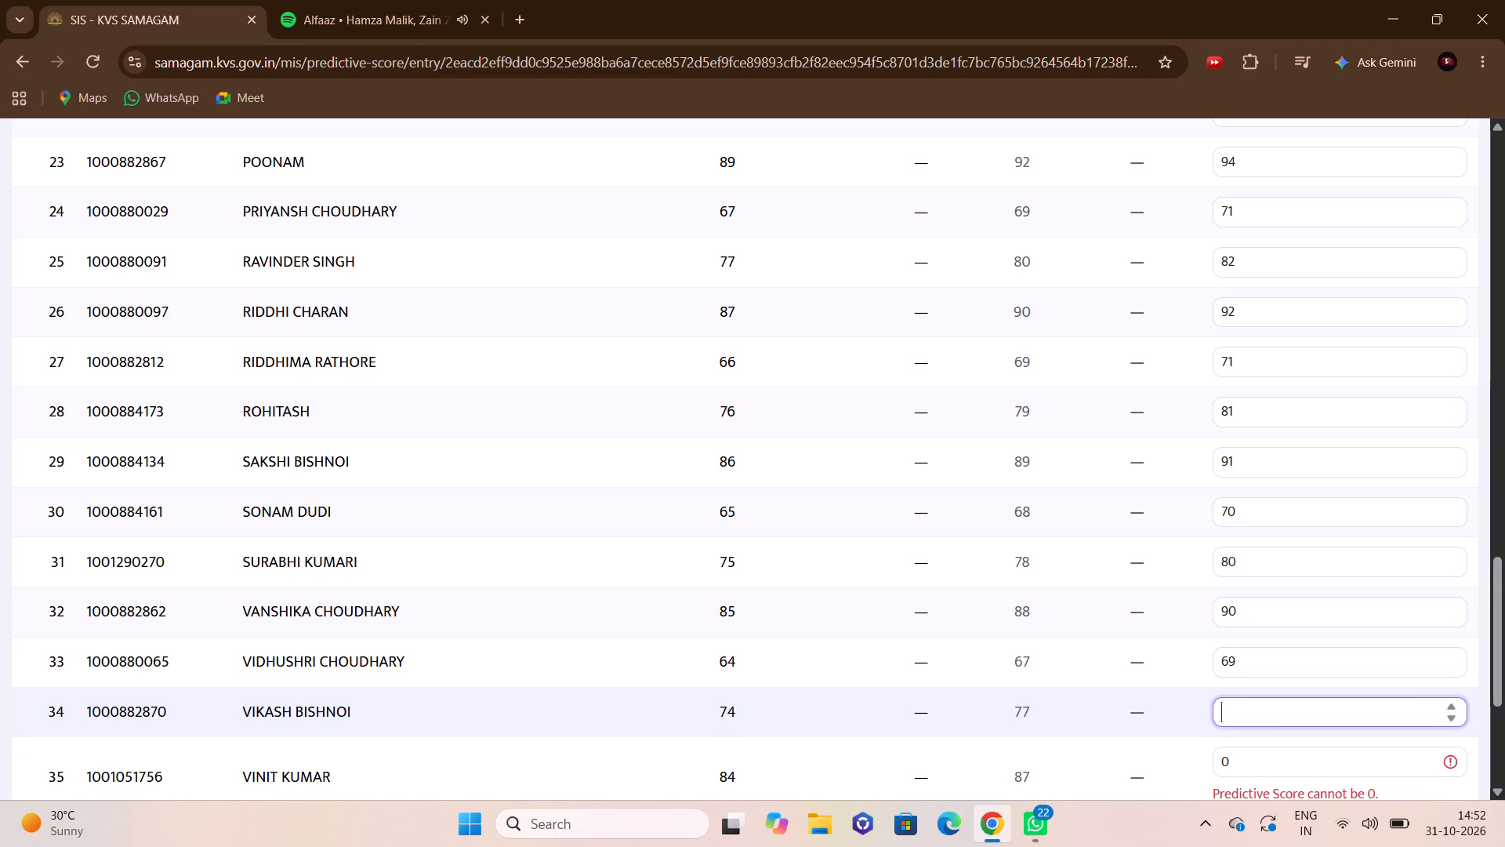
{"action": "type", "text": "79"}
Enter Quarter 4 targets of 89, 68 and 78 for the students in rows 35 to 37.
{"action": "left_click", "coordinate": [1247, 767]}
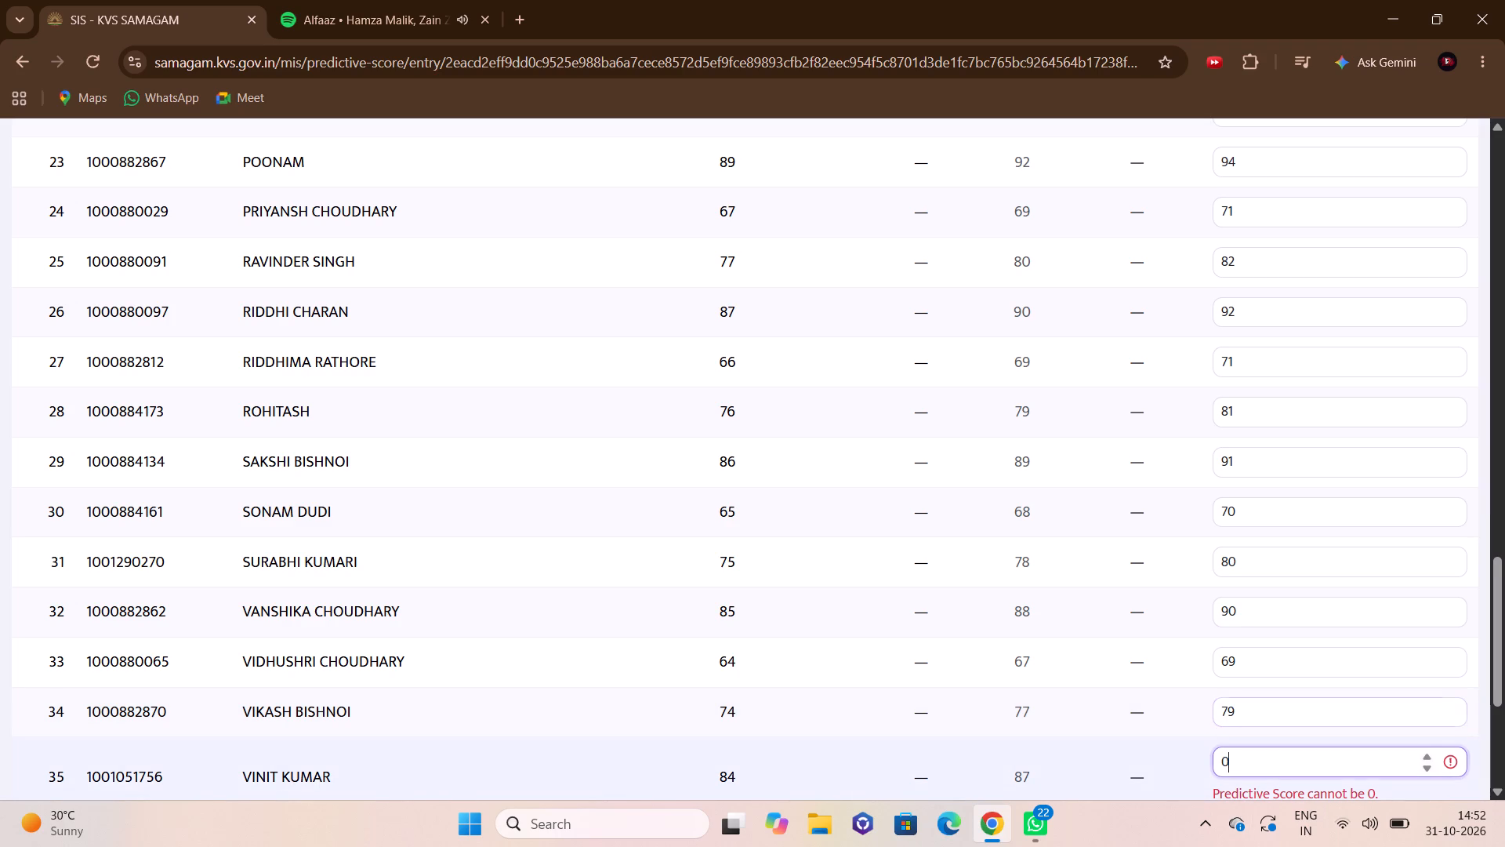
{"action": "key", "text": "BackSpace"}
{"action": "type", "text": "89"}
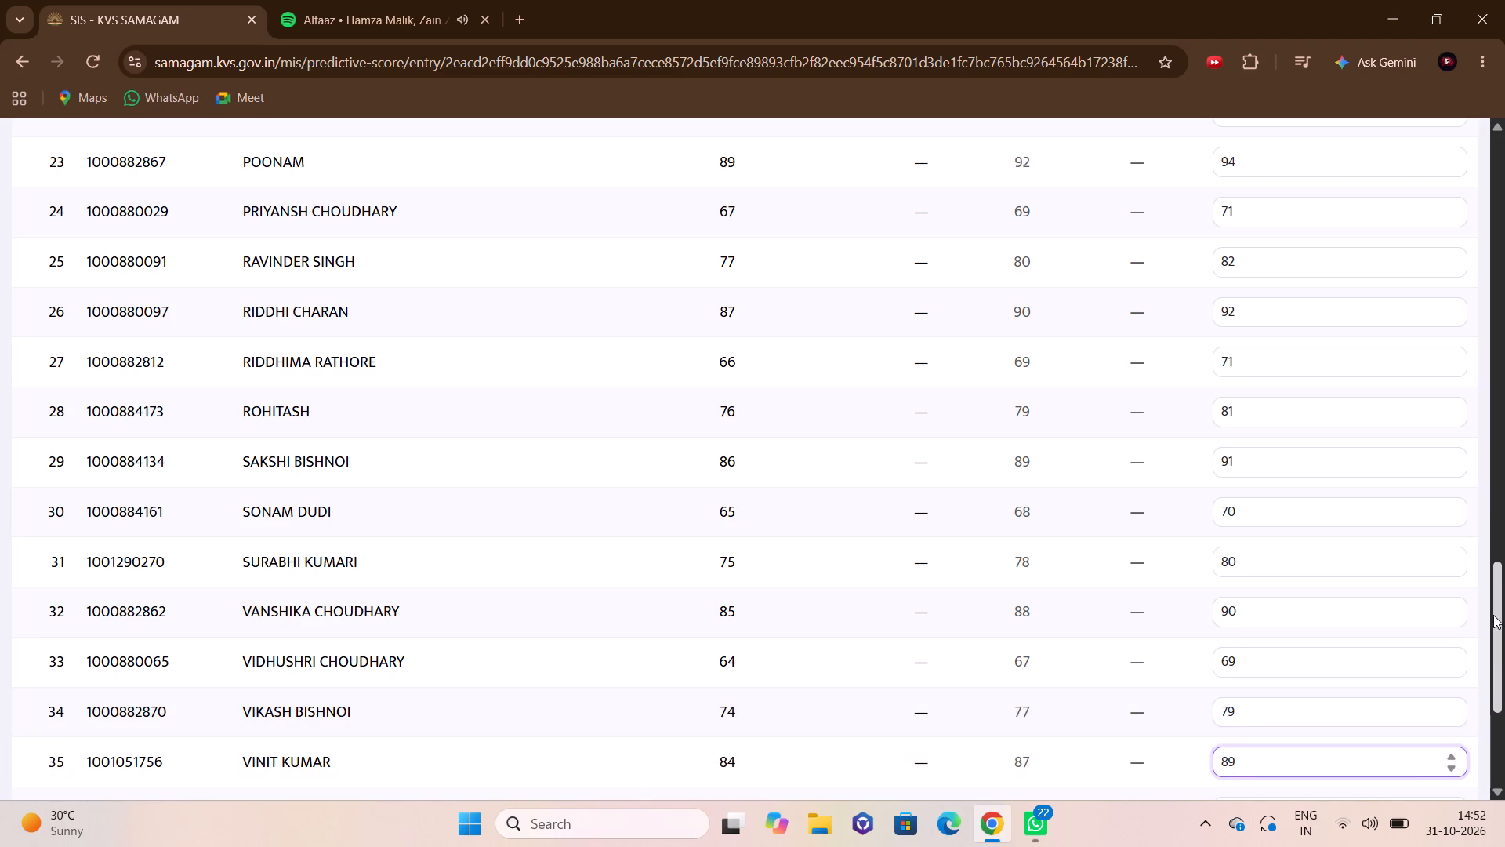
{"action": "left_click_drag", "start_coordinate": [1503, 642], "coordinate": [1504, 711]}
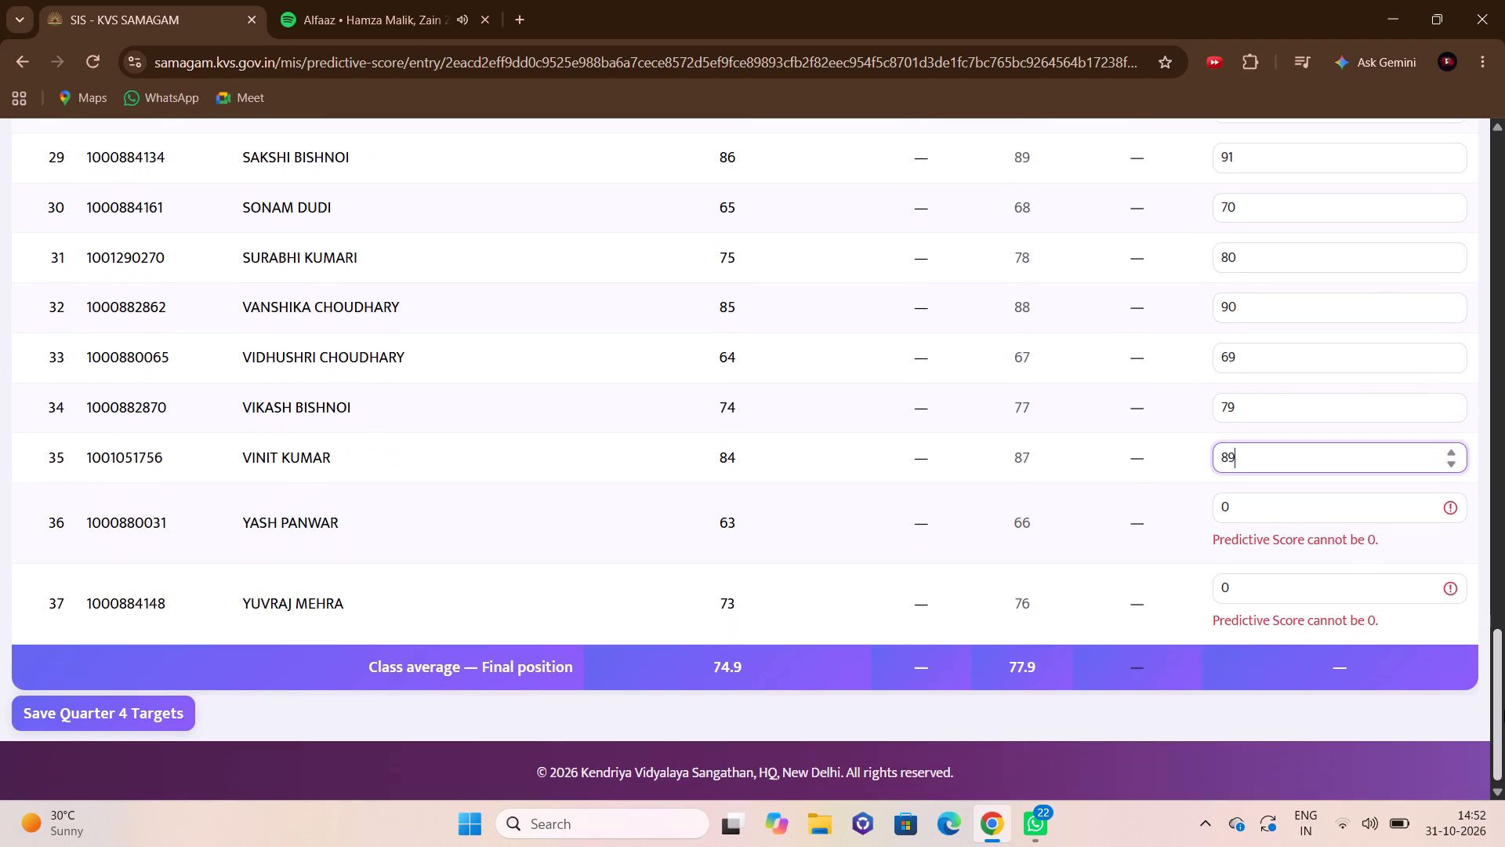
{"action": "left_click", "coordinate": [1278, 514]}
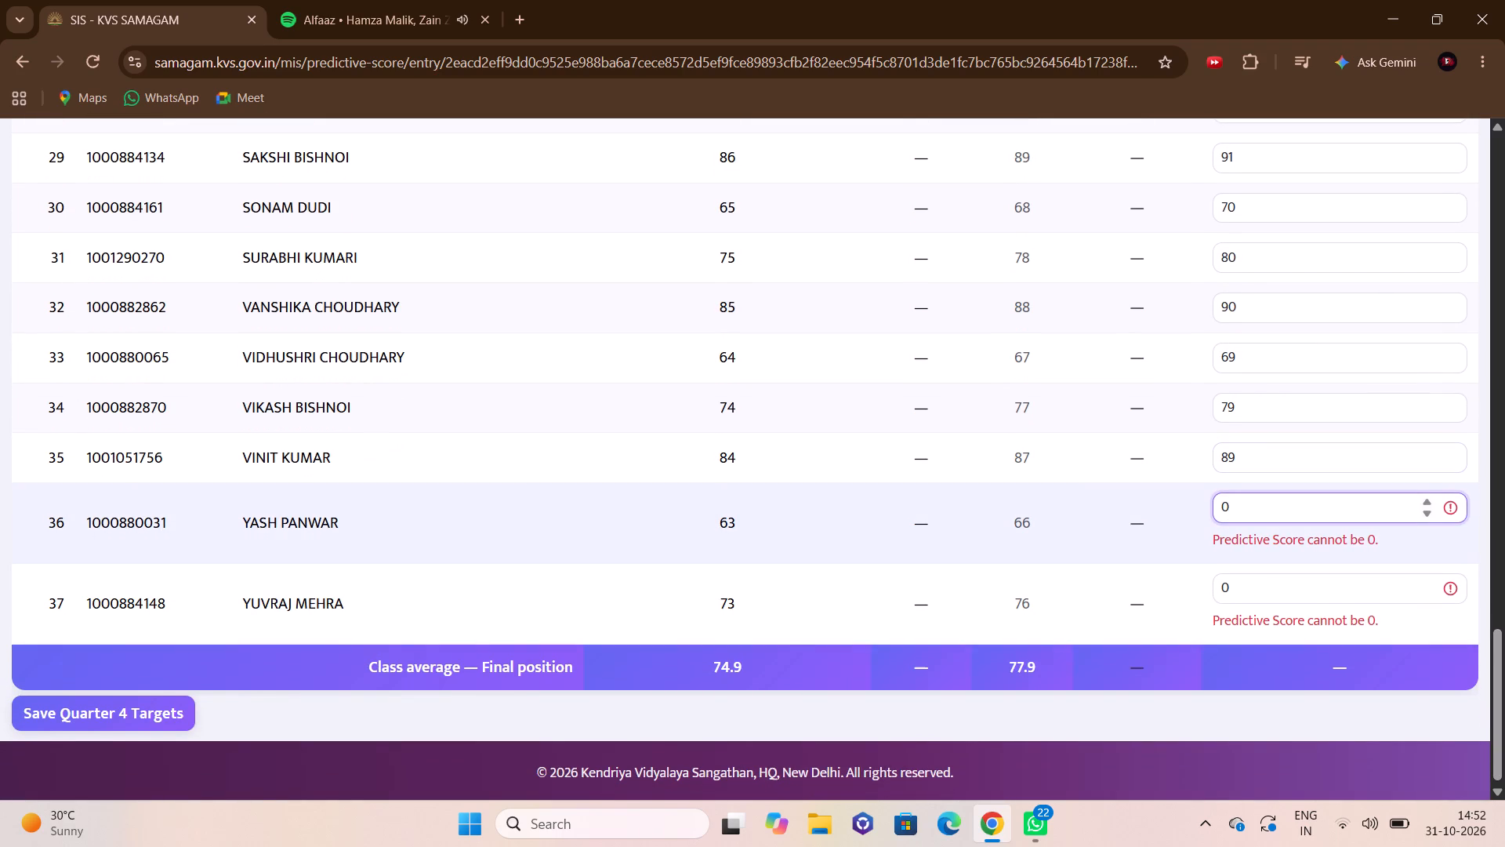
{"action": "key", "text": "BackSpace"}
{"action": "type", "text": "68"}
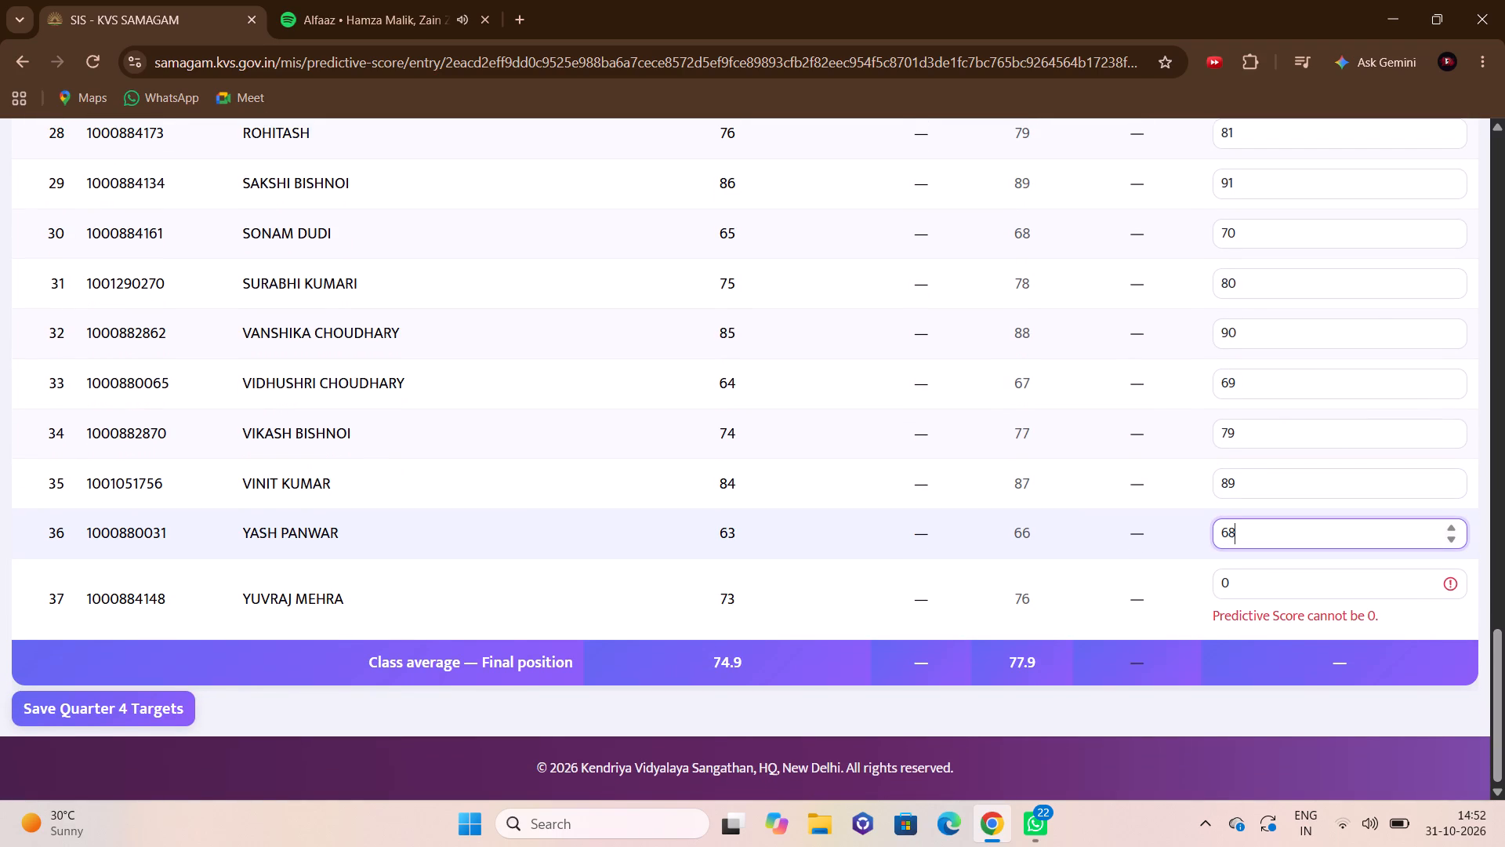
{"action": "left_click", "coordinate": [1266, 575]}
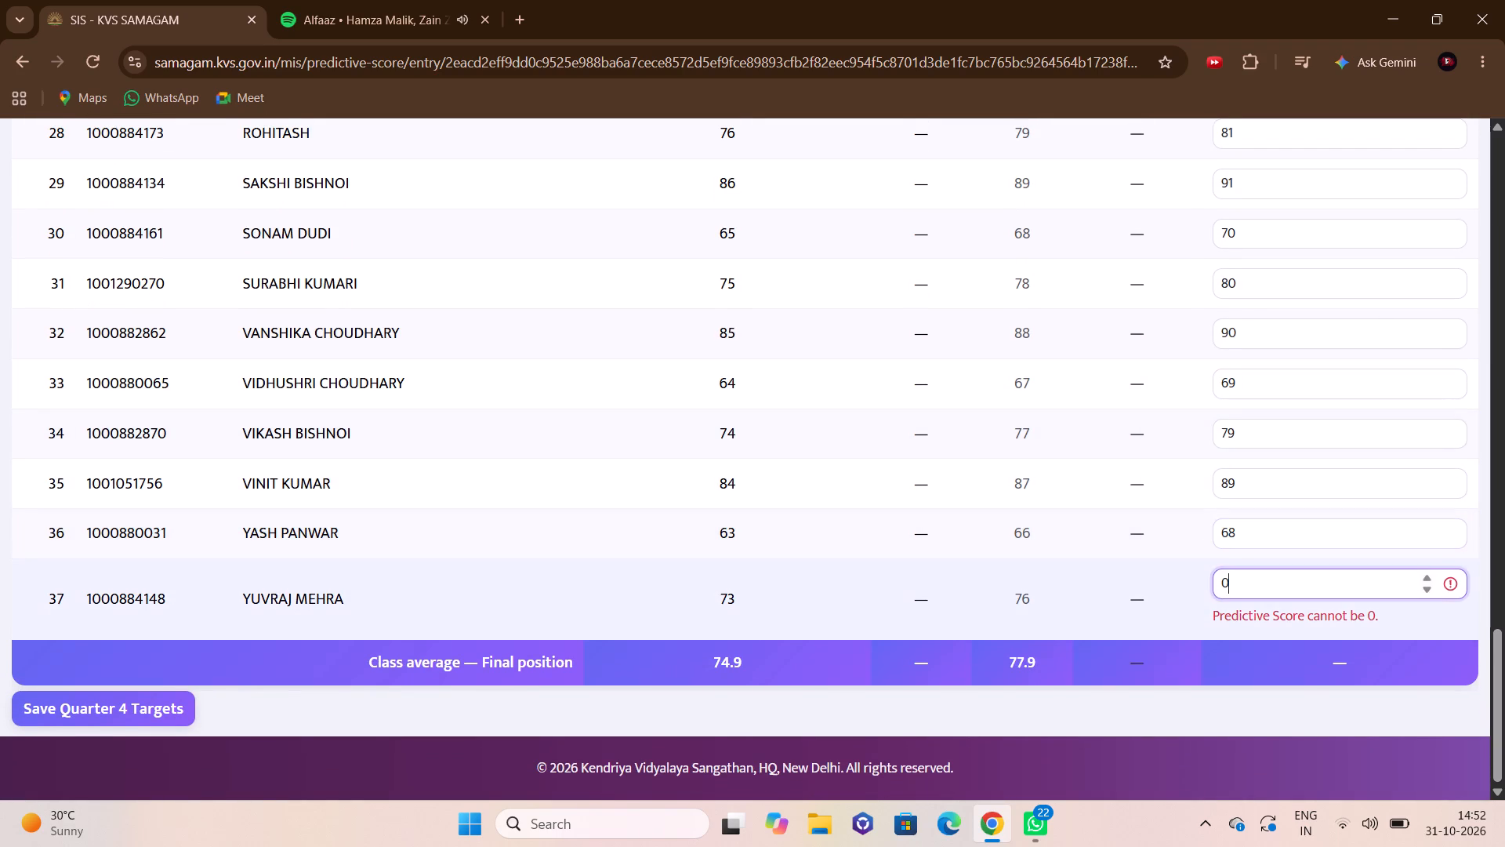
{"action": "type", "text": "68"}
{"action": "key", "text": "BackSpace"}
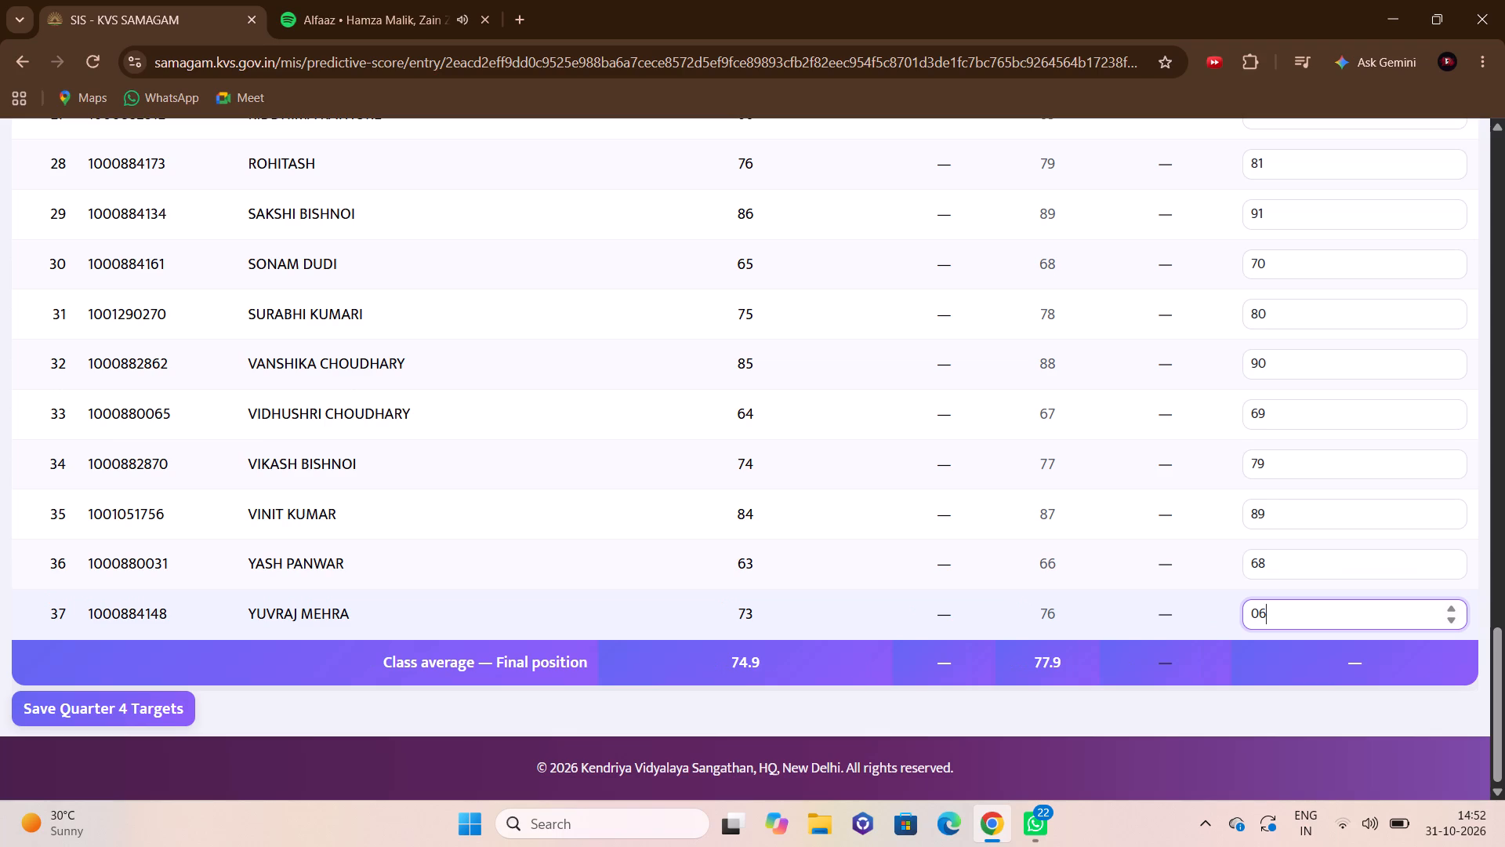
{"action": "key", "text": "BackSpace"}
{"action": "key", "text": "BackSpace"}
{"action": "type", "text": "78"}
Save the section's Quarter 4 targets.
{"action": "left_click", "coordinate": [151, 720]}
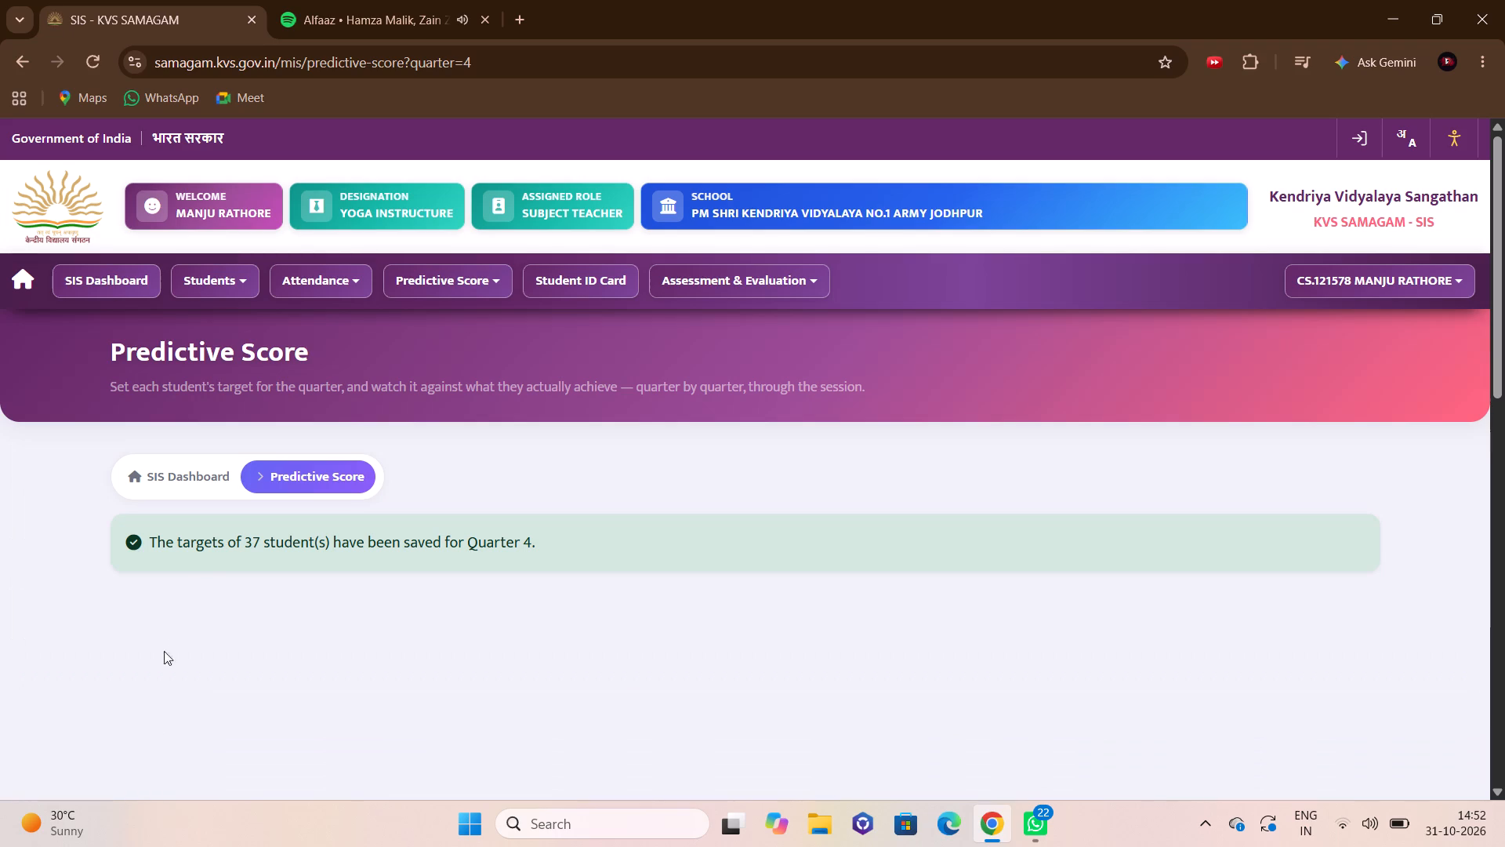
Open the Predictive Score page for Quarter 3 (October – December).
{"action": "left_click", "coordinate": [464, 272]}
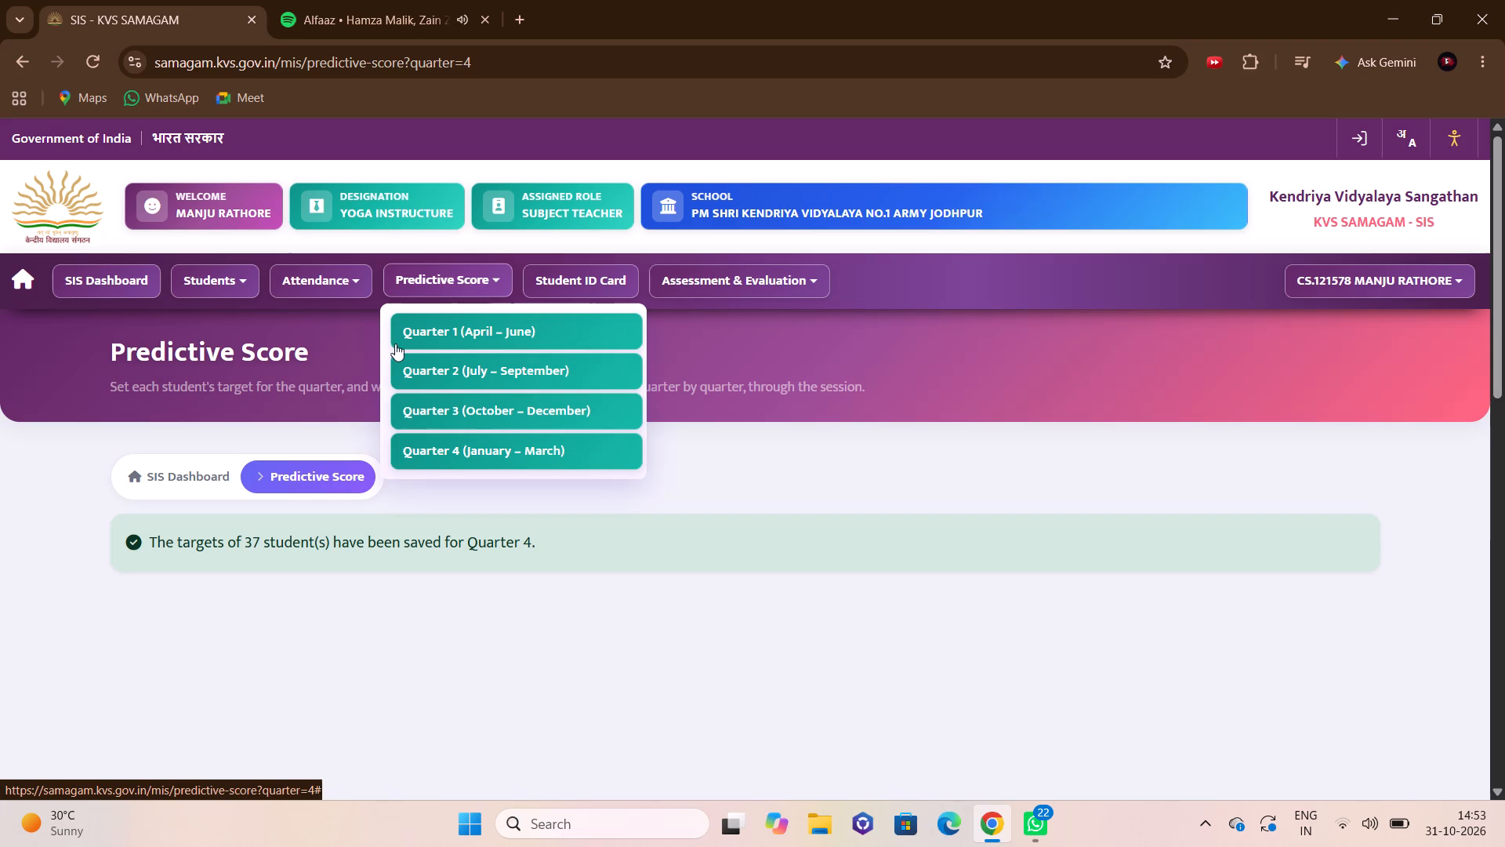
{"action": "left_click", "coordinate": [448, 405]}
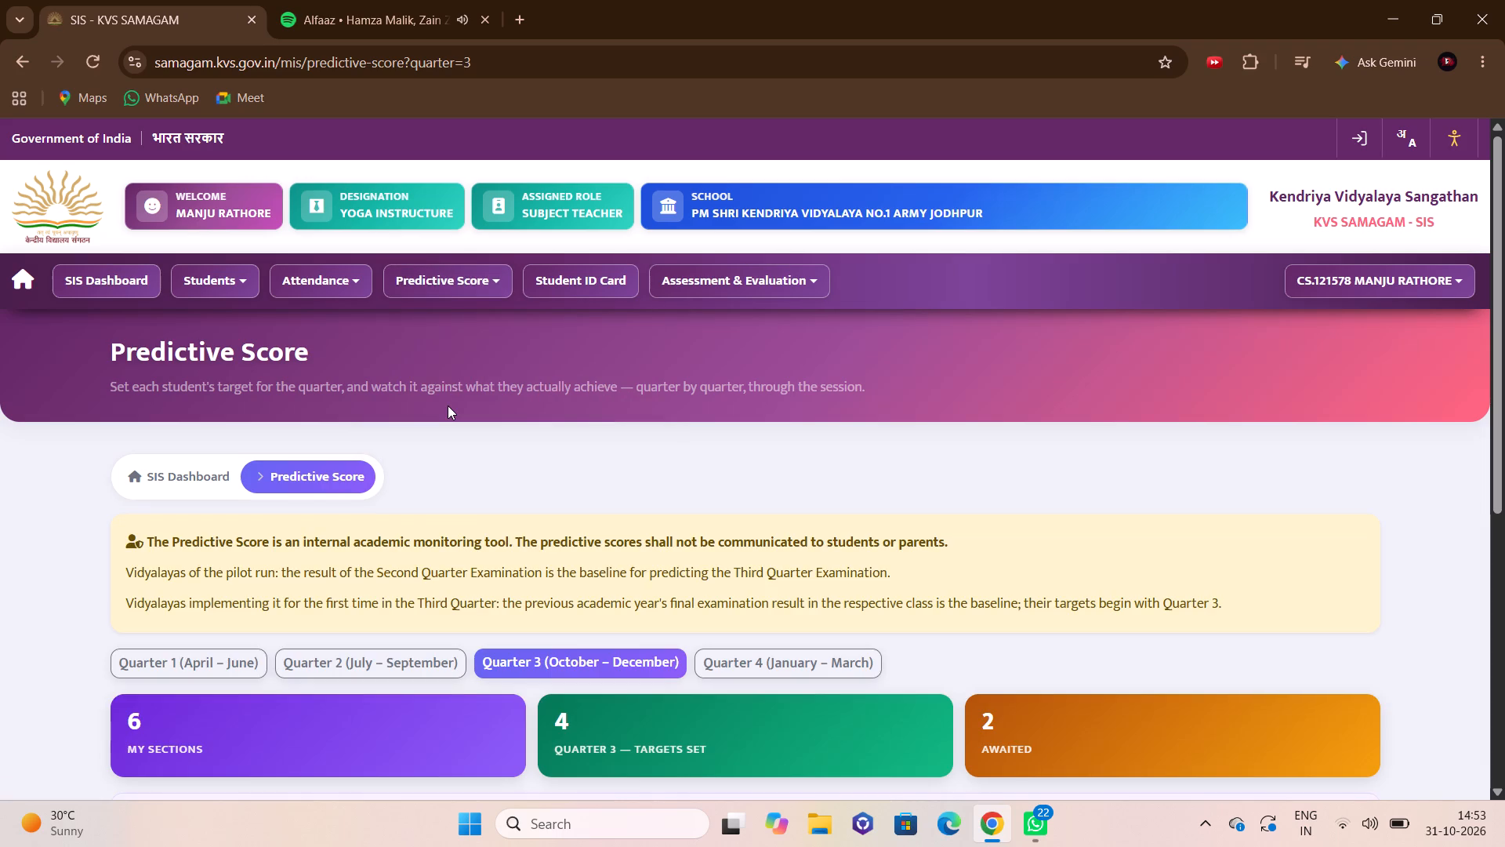
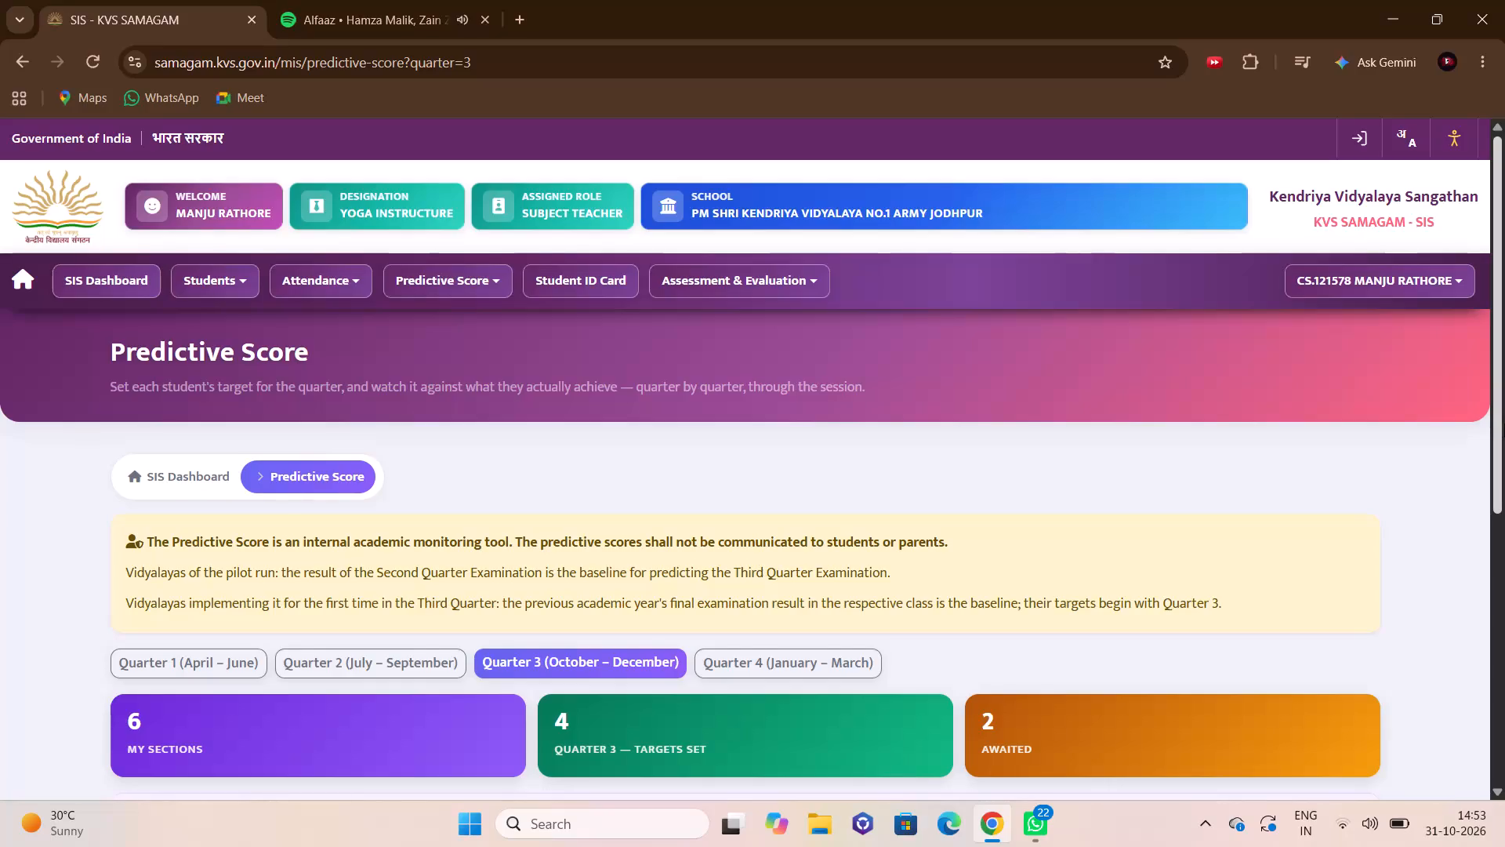
Open the Quarter 3 target entry for Yoga section 11-B.
{"action": "left_click_drag", "start_coordinate": [1504, 434], "coordinate": [1504, 463]}
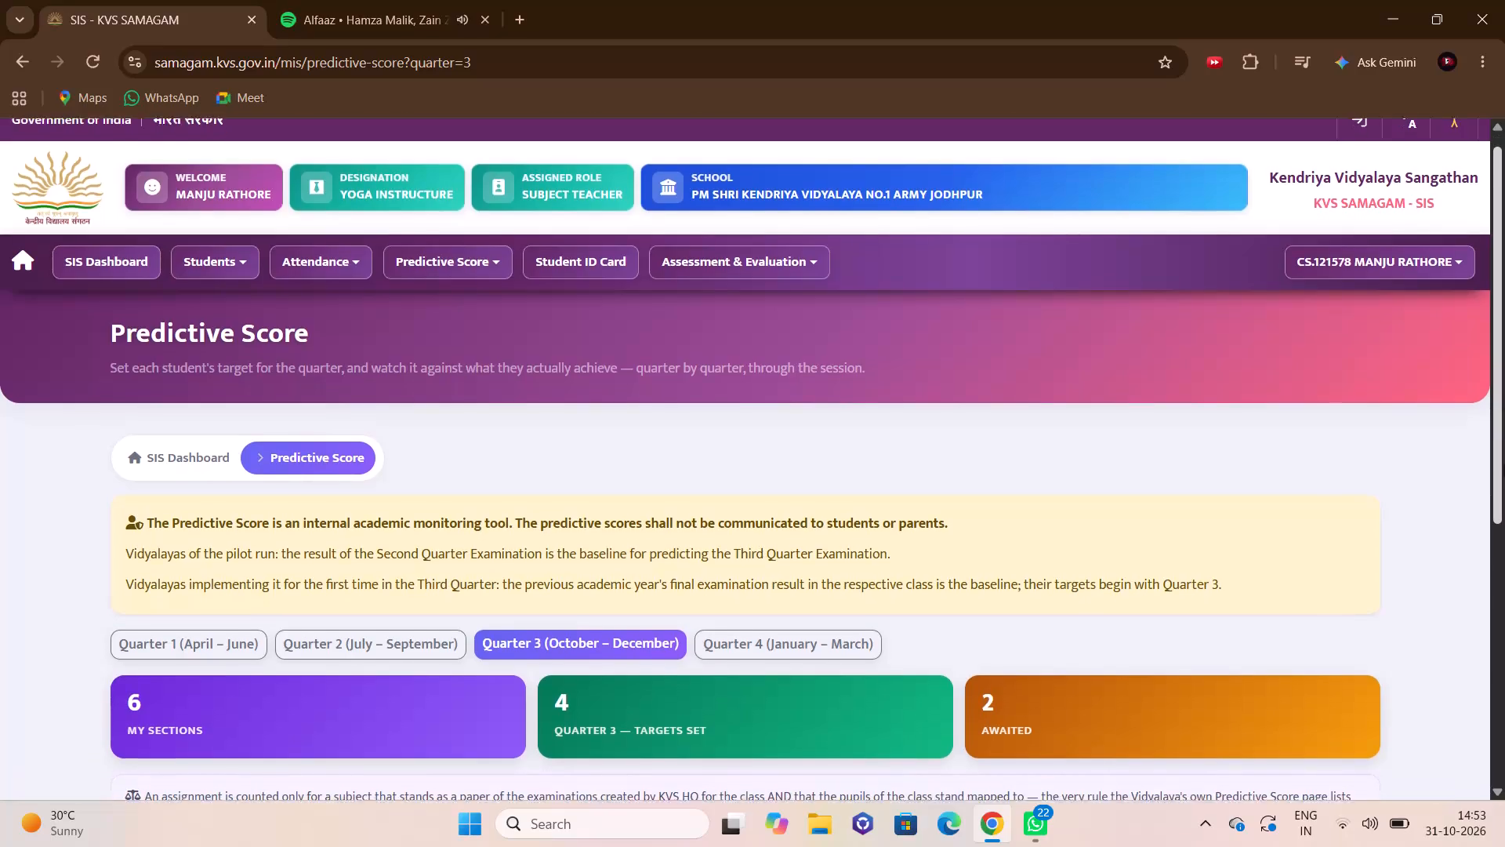
{"action": "left_click_drag", "start_coordinate": [1504, 463], "coordinate": [1495, 732]}
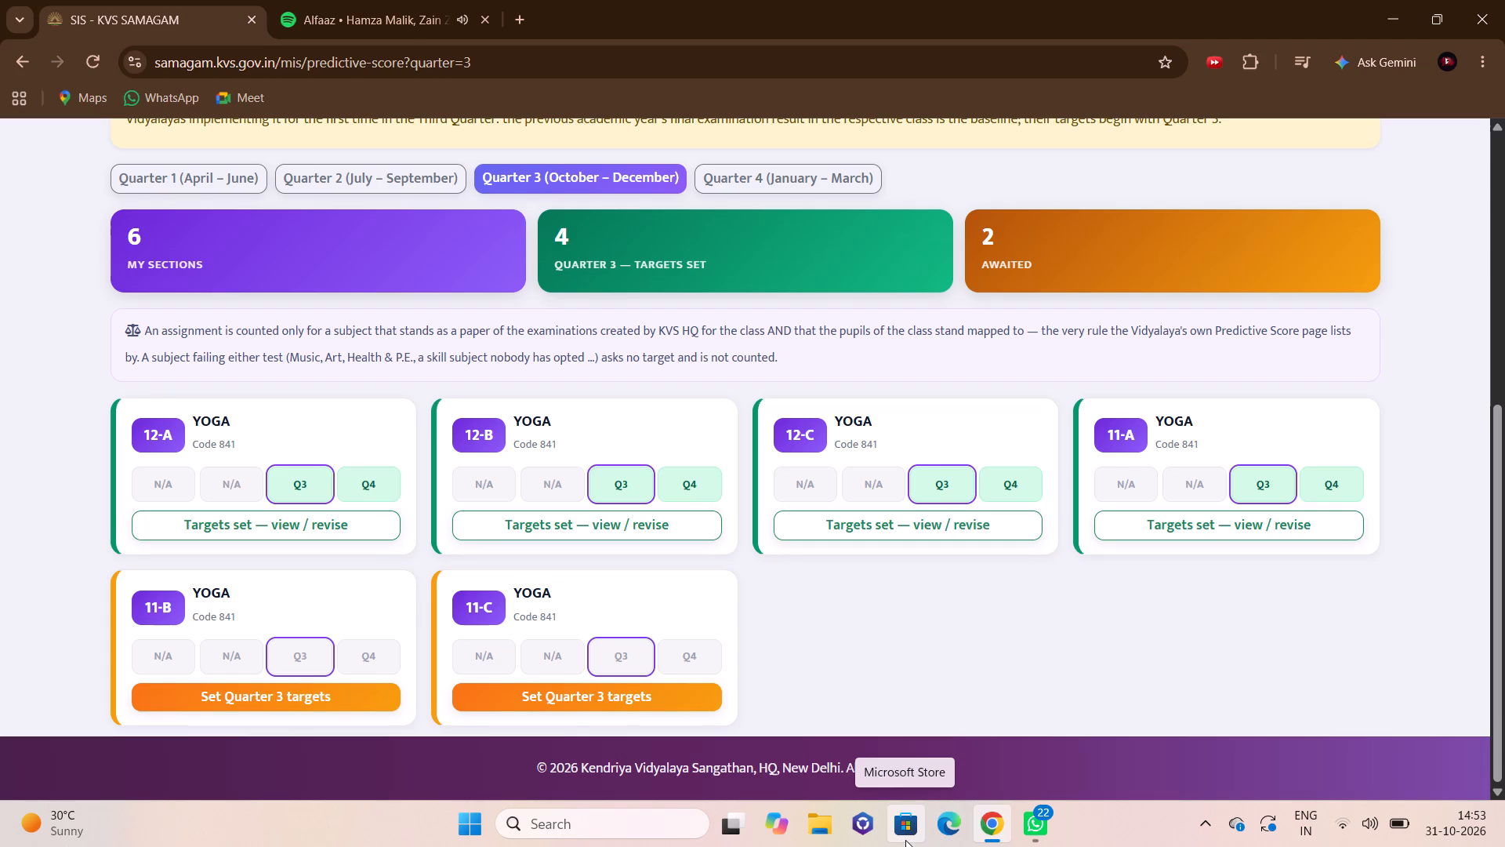
{"action": "left_click", "coordinate": [351, 685]}
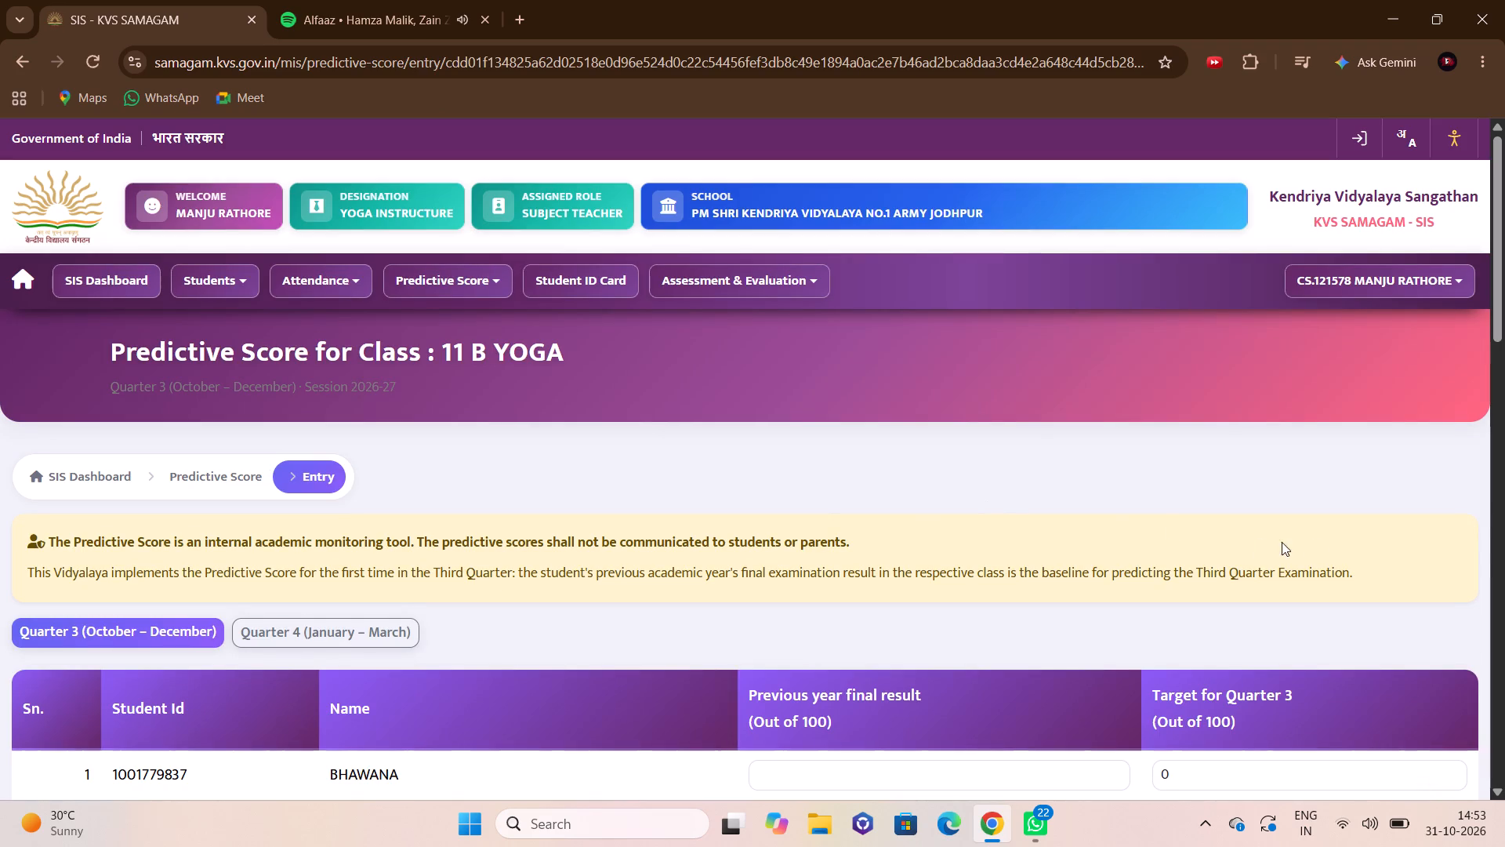
Enter previous year final results of 61, 71 and 81 for the students in rows 1 to 3.
{"action": "left_click_drag", "start_coordinate": [1498, 325], "coordinate": [1498, 329]}
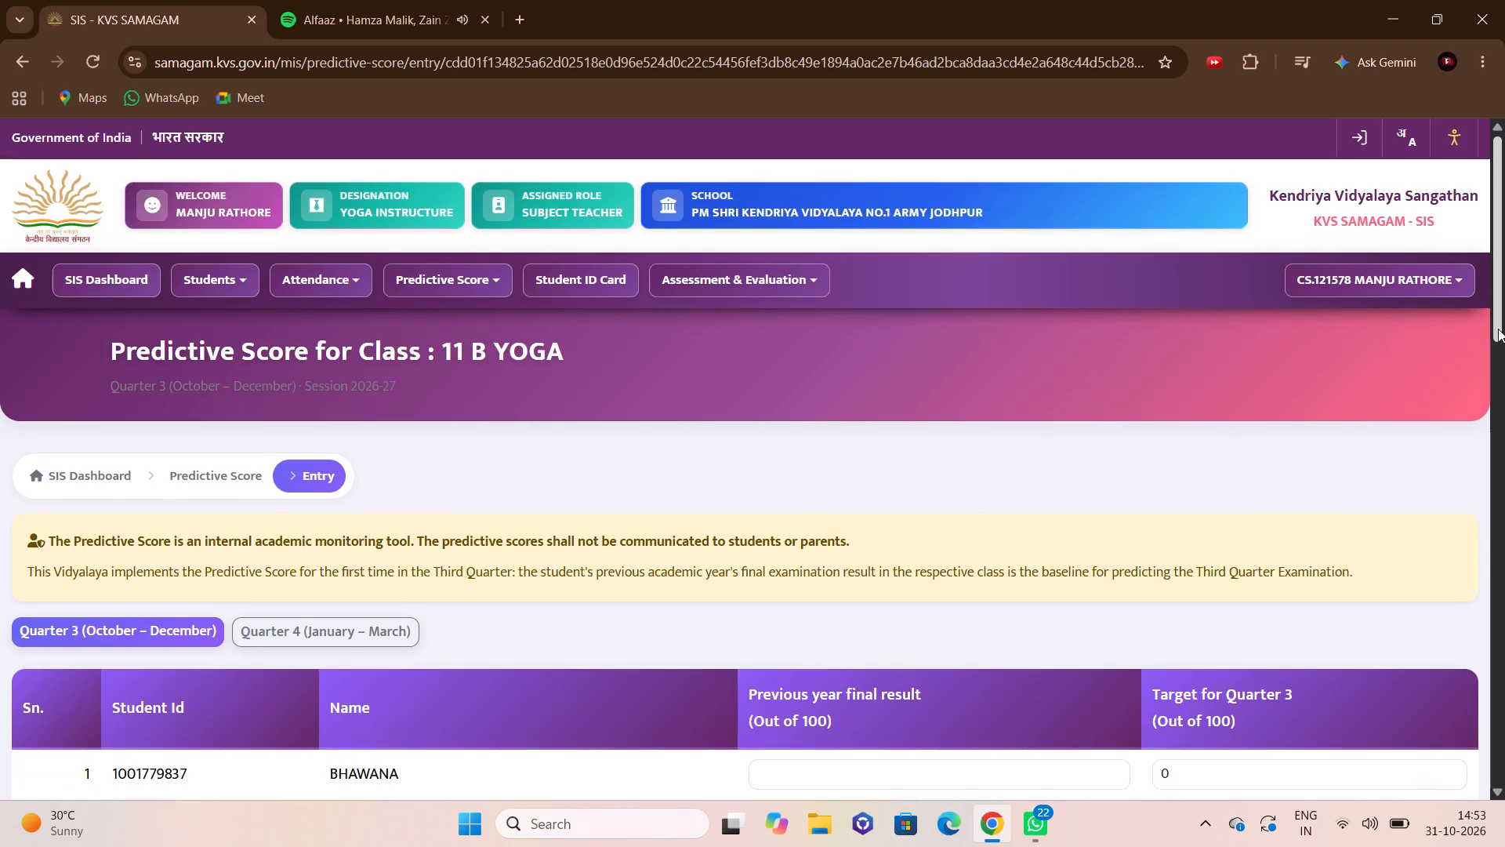
{"action": "left_click_drag", "start_coordinate": [1498, 329], "coordinate": [1500, 478]}
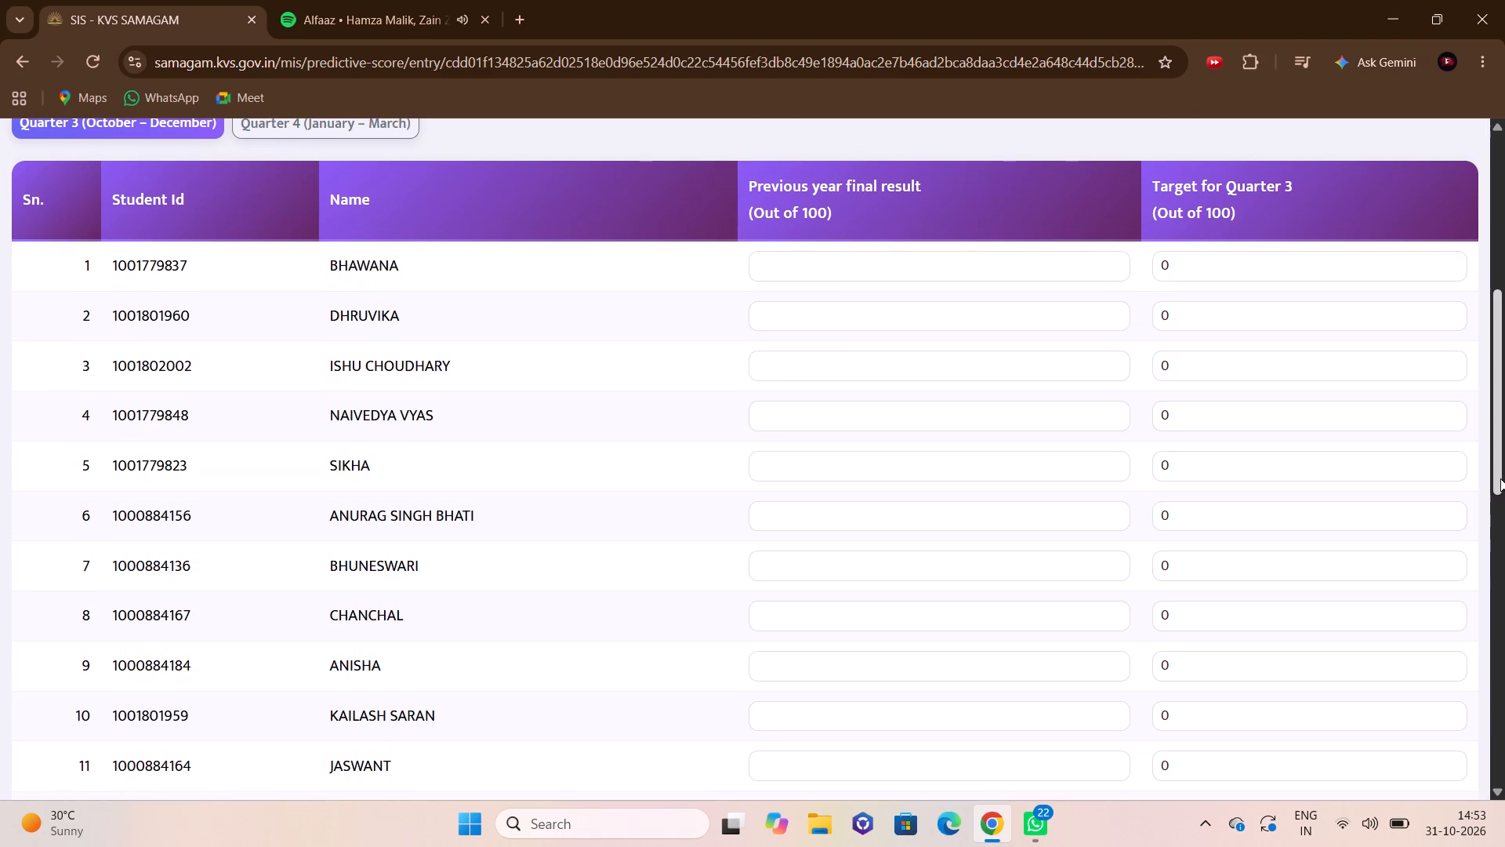
{"action": "left_click_drag", "start_coordinate": [1500, 478], "coordinate": [1500, 478]}
{"action": "left_click", "coordinate": [956, 265]}
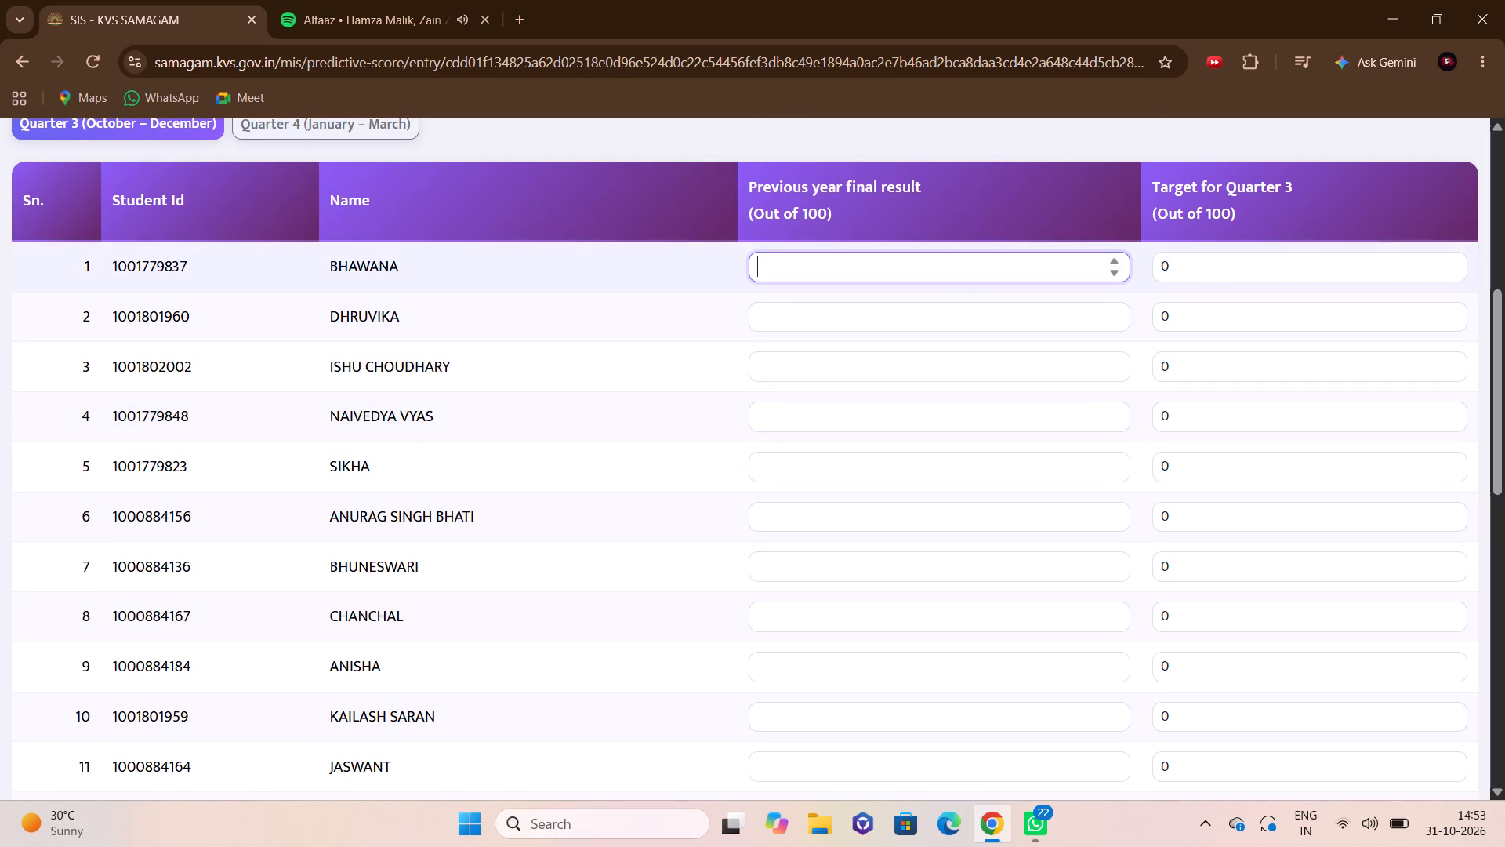
{"action": "type", "text": "61"}
{"action": "key", "text": "Return"}
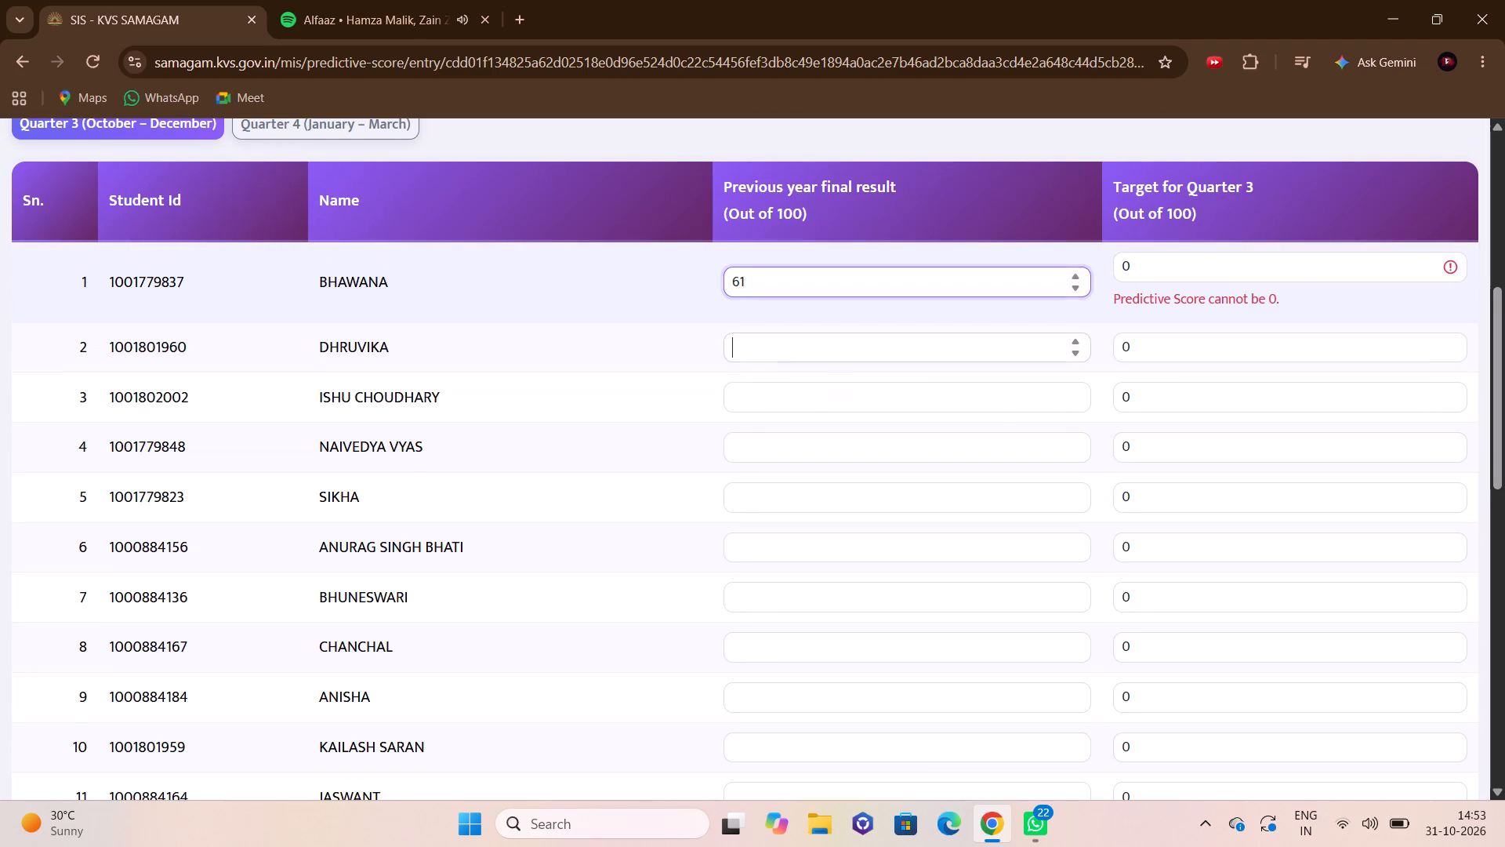
{"action": "type", "text": "71"}
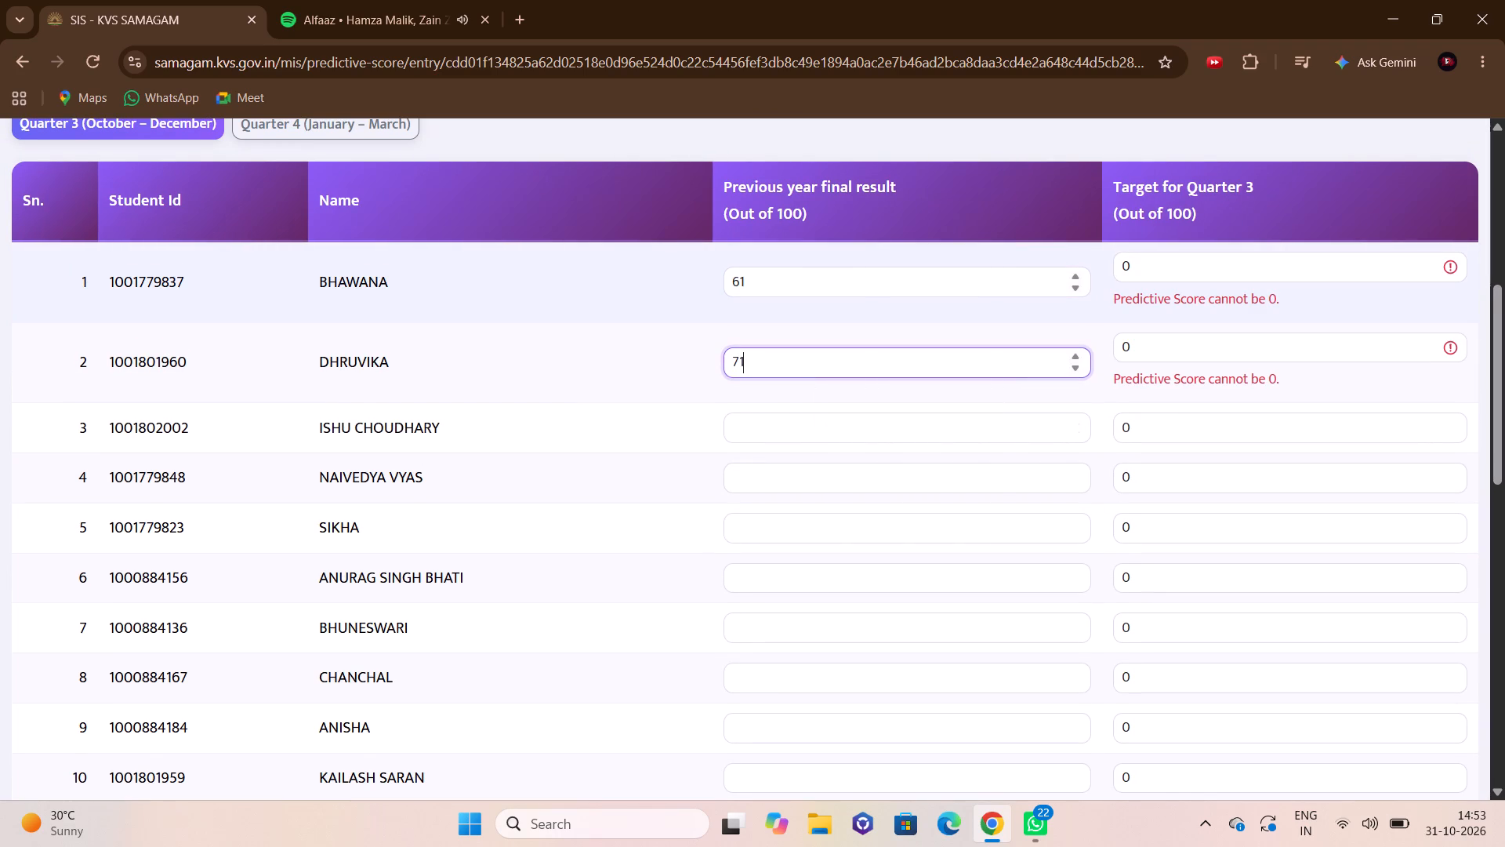
{"action": "key", "text": "Return"}
{"action": "type", "text": "81"}
{"action": "key", "text": "Return"}
Enter previous year final results of 62, 72 and 82 for the students in rows 4 to 6.
{"action": "type", "text": "62"}
{"action": "key", "text": "Return"}
{"action": "type", "text": "72"}
{"action": "key", "text": "Return"}
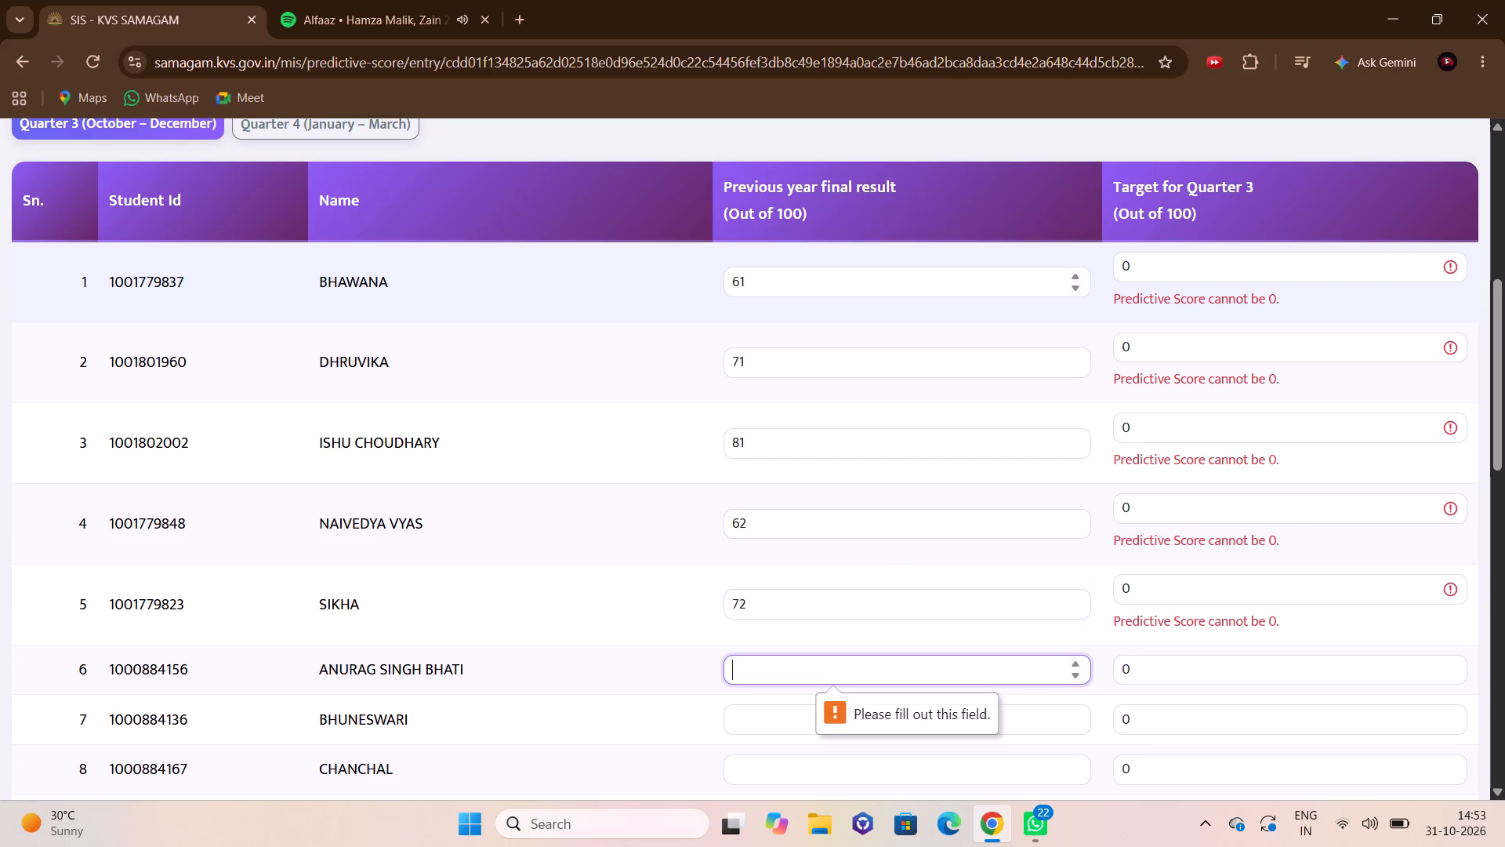
{"action": "type", "text": "82"}
{"action": "key", "text": "Return"}
Enter previous year final results of 63, 73 and 83 for the students in rows 7 to 9.
{"action": "type", "text": "63"}
{"action": "key", "text": "Return"}
{"action": "type", "text": "73"}
{"action": "key", "text": "Return"}
{"action": "type", "text": "83"}
{"action": "key", "text": "Return"}
Enter previous year final results of 64, 74 and 84 for the students in rows 10 to 12.
{"action": "key", "text": "6"}
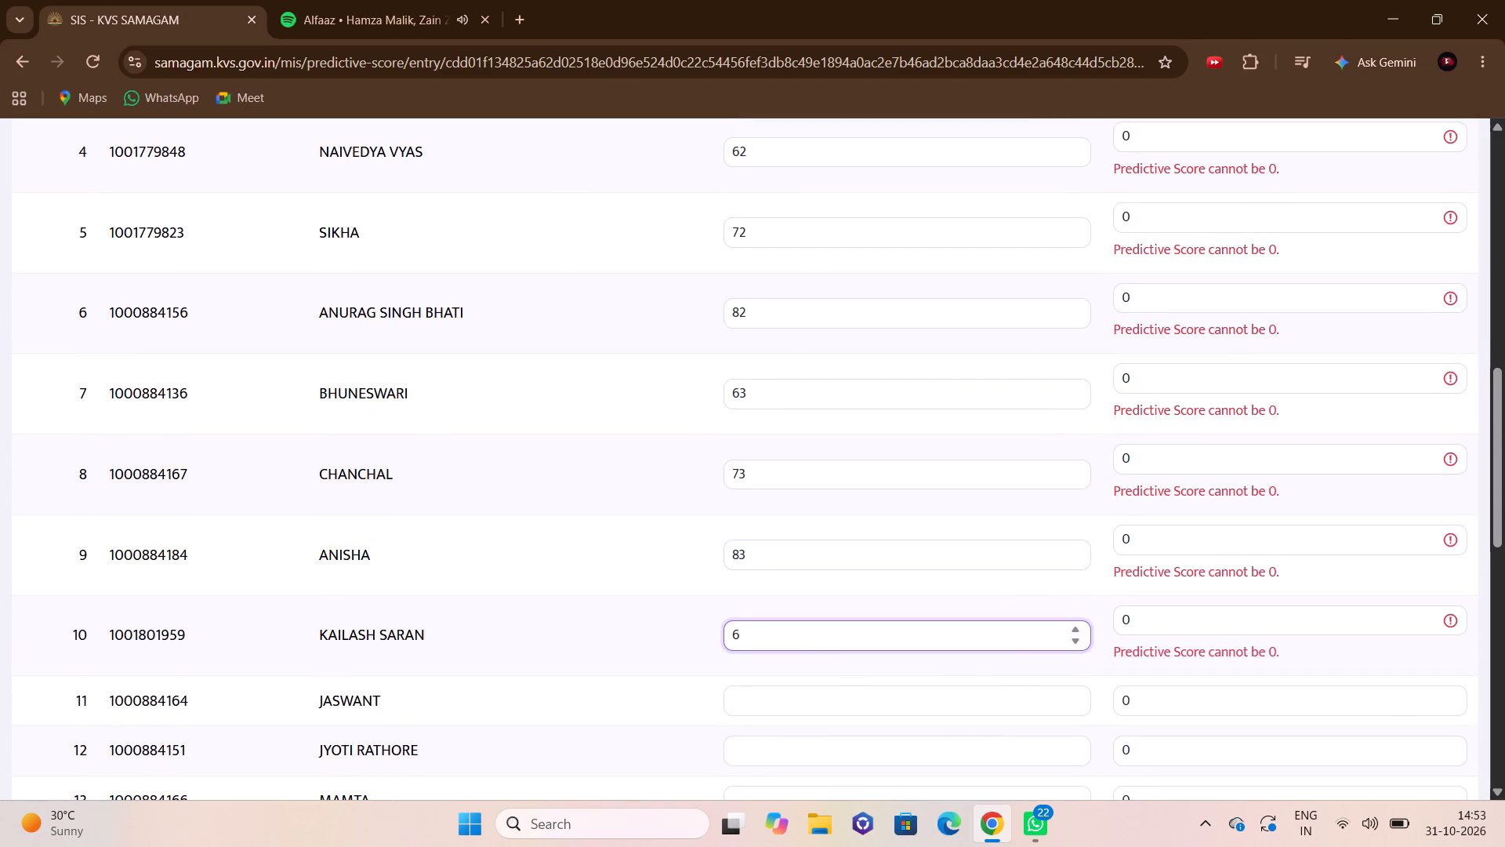
{"action": "key", "text": "4"}
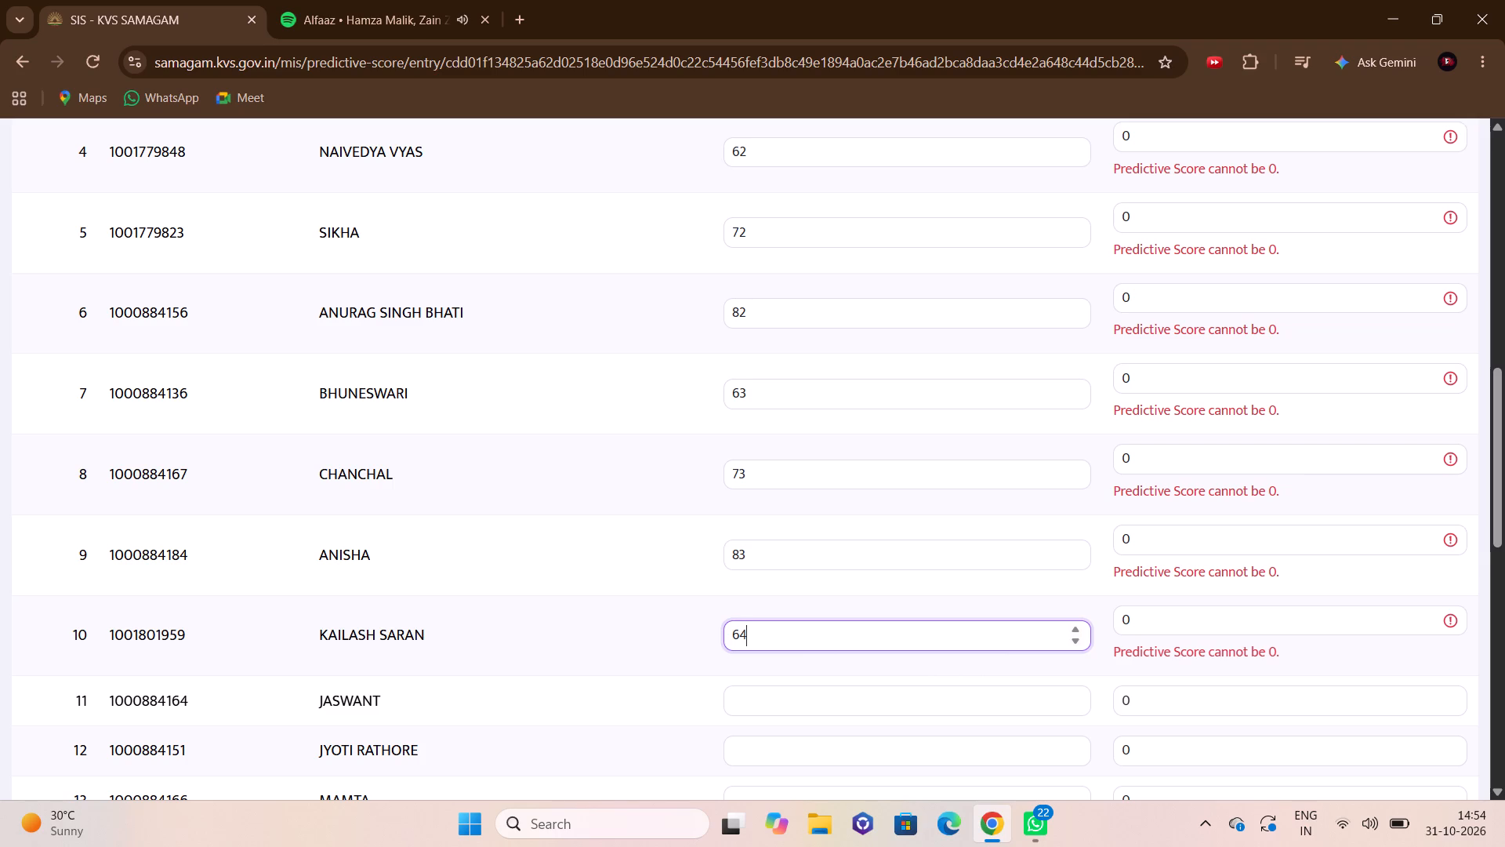
{"action": "key", "text": "Return"}
{"action": "type", "text": "74"}
{"action": "key", "text": "Return"}
{"action": "type", "text": "84"}
{"action": "key", "text": "Return"}
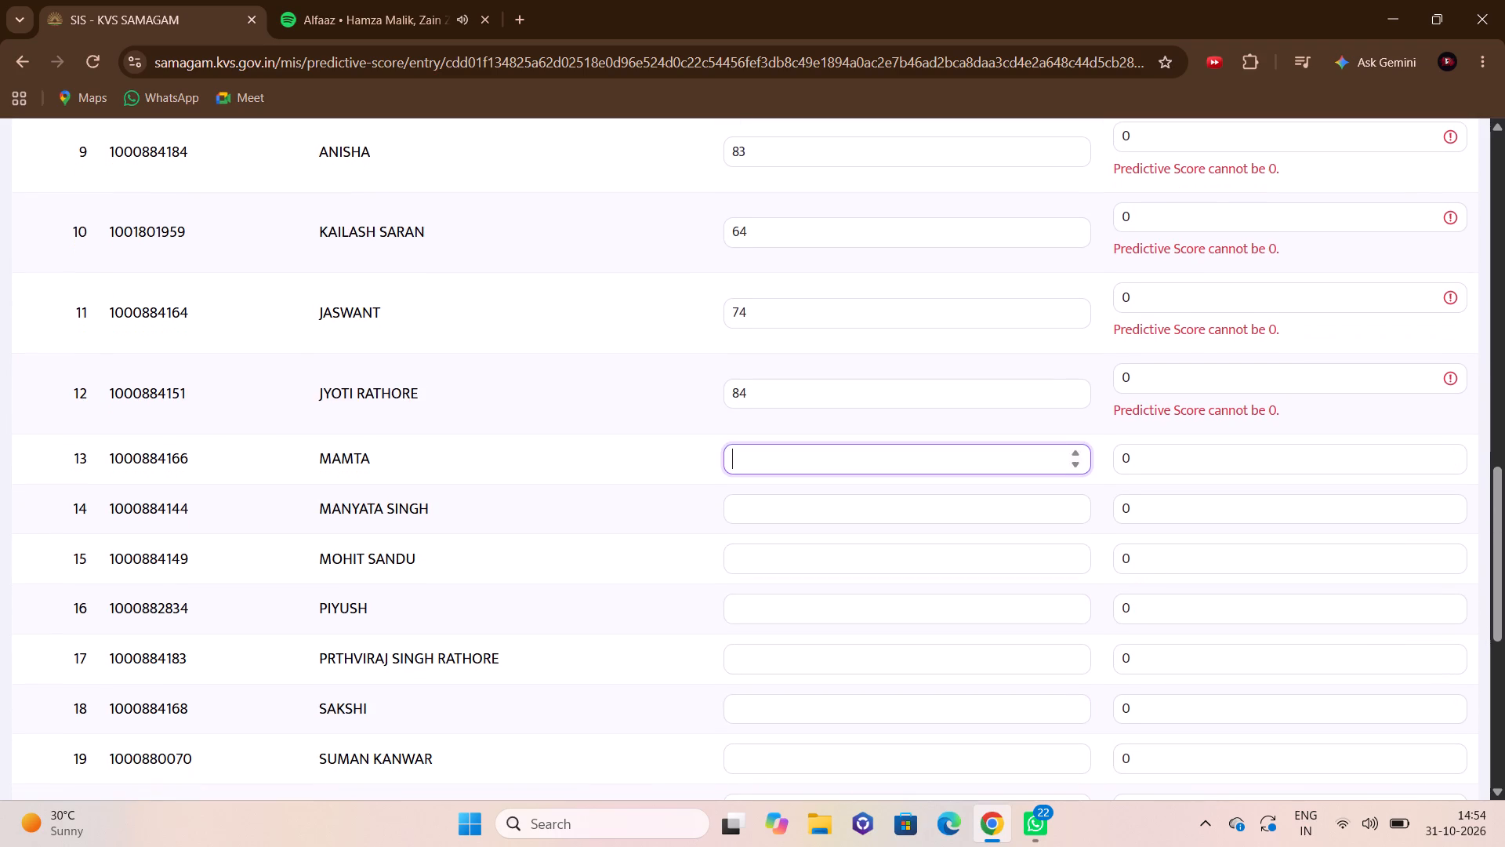
Enter previous year final results of 65, 75 and 85 for the students in rows 13 to 15.
{"action": "type", "text": "65"}
{"action": "key", "text": "Return"}
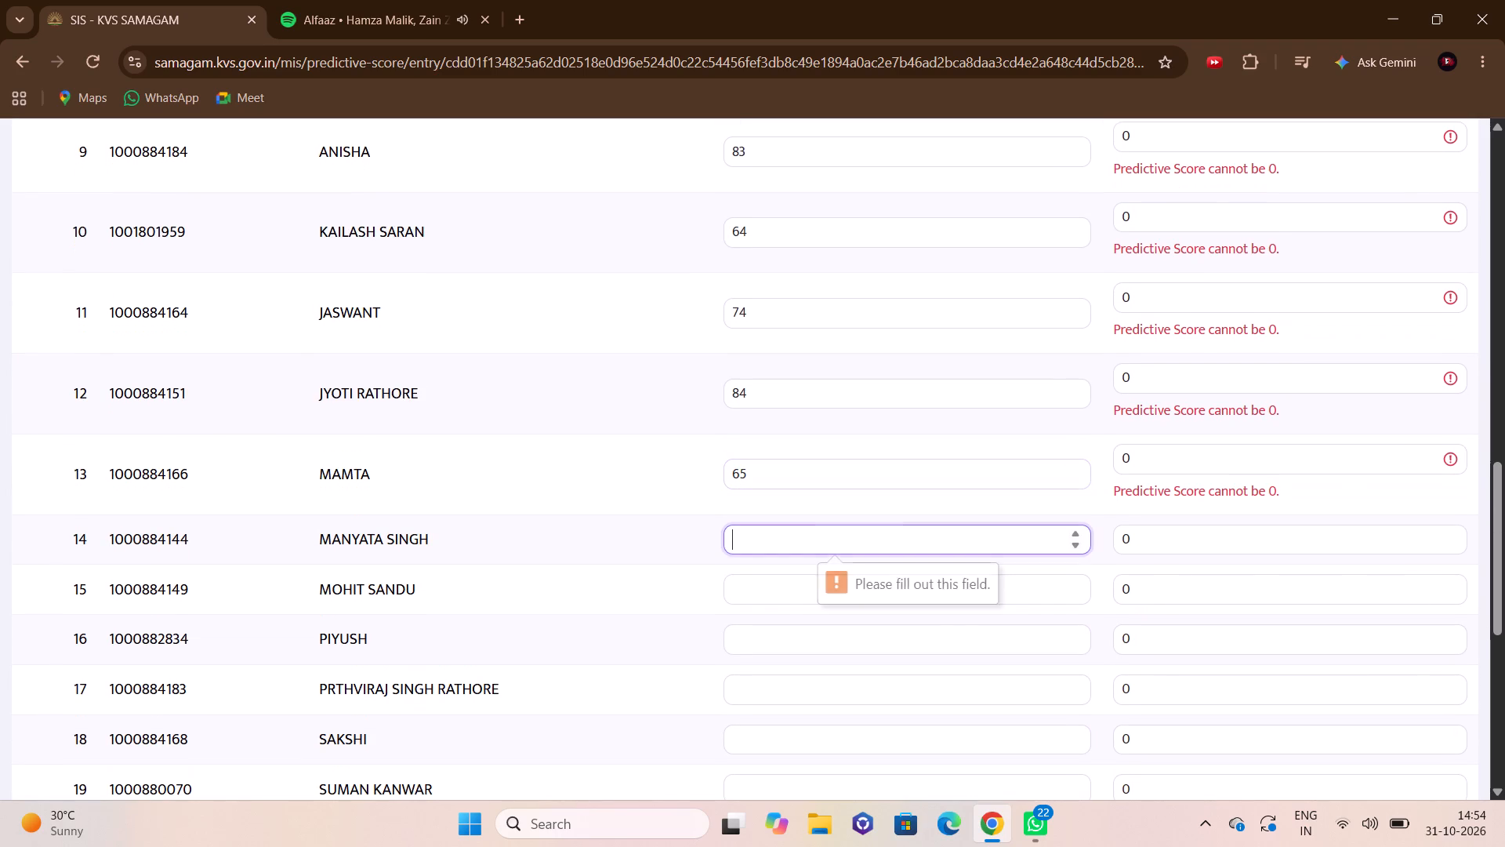
{"action": "type", "text": "75"}
{"action": "key", "text": "Return"}
{"action": "type", "text": "85"}
{"action": "key", "text": "Return"}
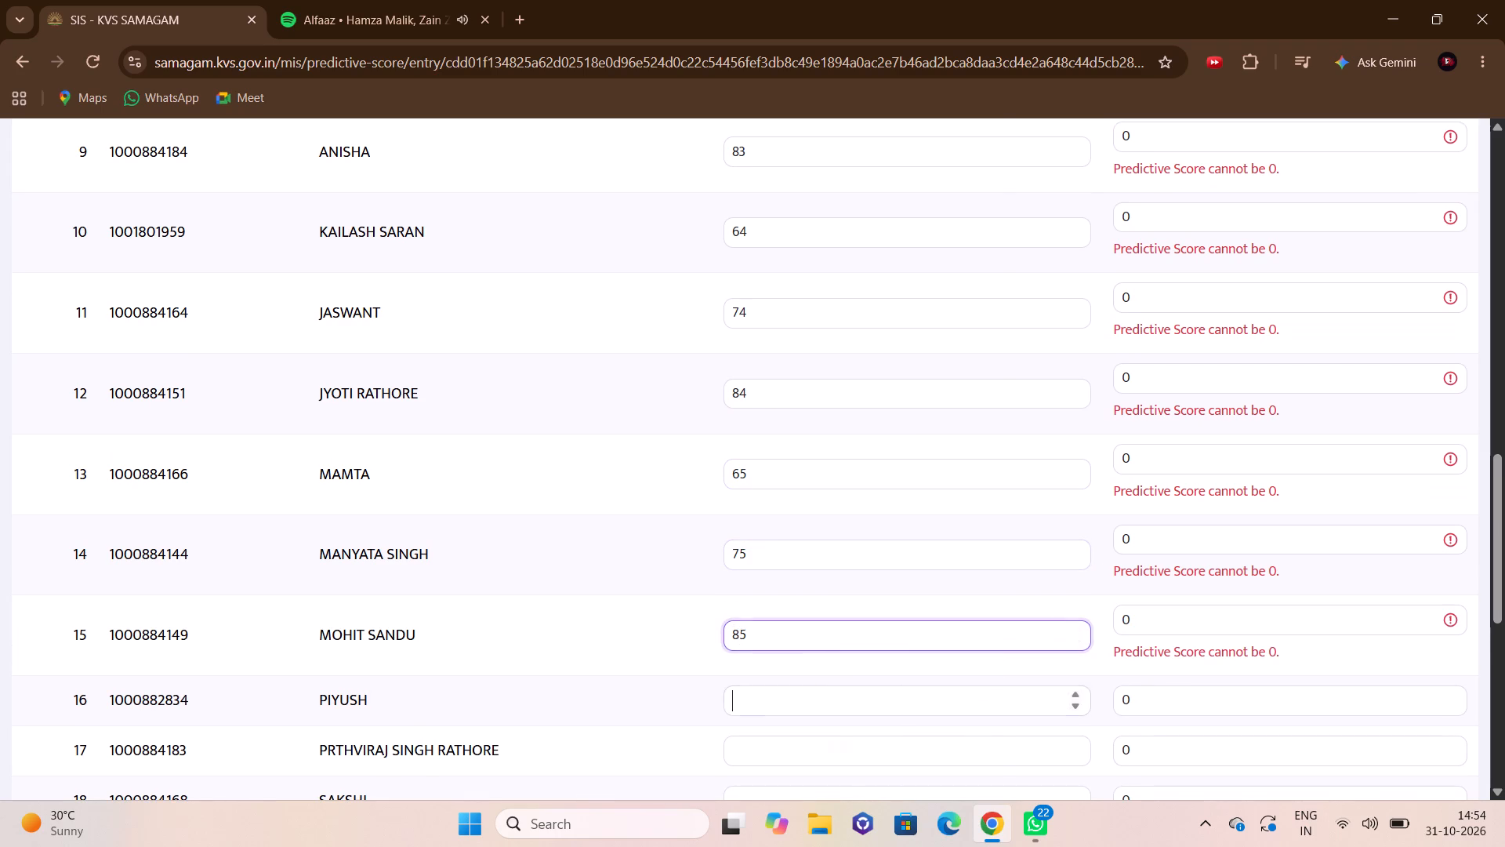
Enter previous year final results of 67, 77 and 87 for the students in rows 16 to 18.
{"action": "type", "text": "67"}
{"action": "key", "text": "Return"}
{"action": "type", "text": "77"}
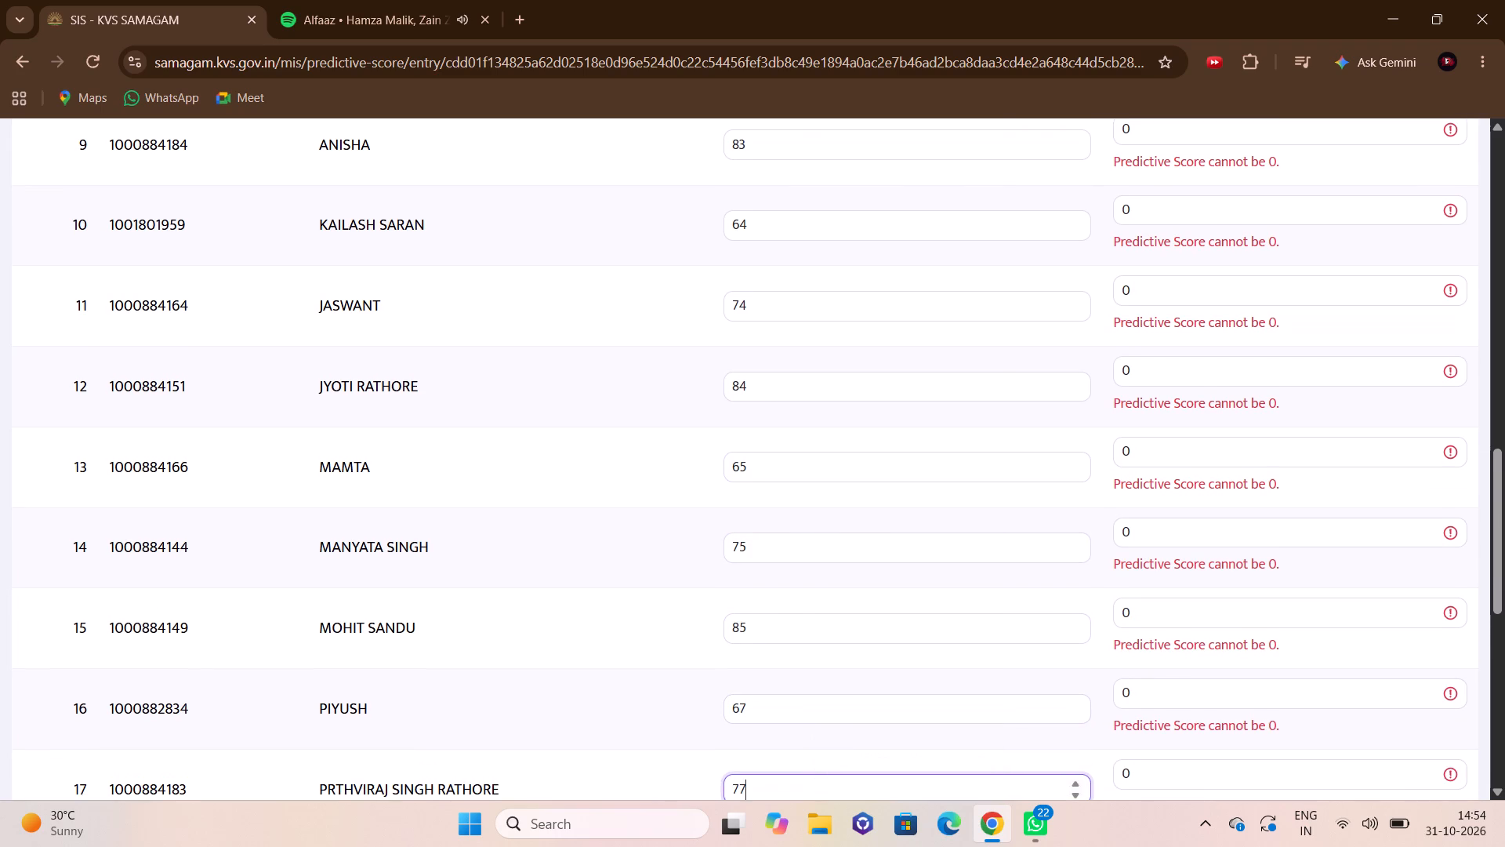
{"action": "key", "text": "Return"}
{"action": "type", "text": "87"}
{"action": "key", "text": "Return"}
Enter previous year final results of 68, 69, 79 and 89 for the students in rows 19 to 22.
{"action": "type", "text": "68"}
{"action": "key", "text": "Return"}
{"action": "type", "text": "67"}
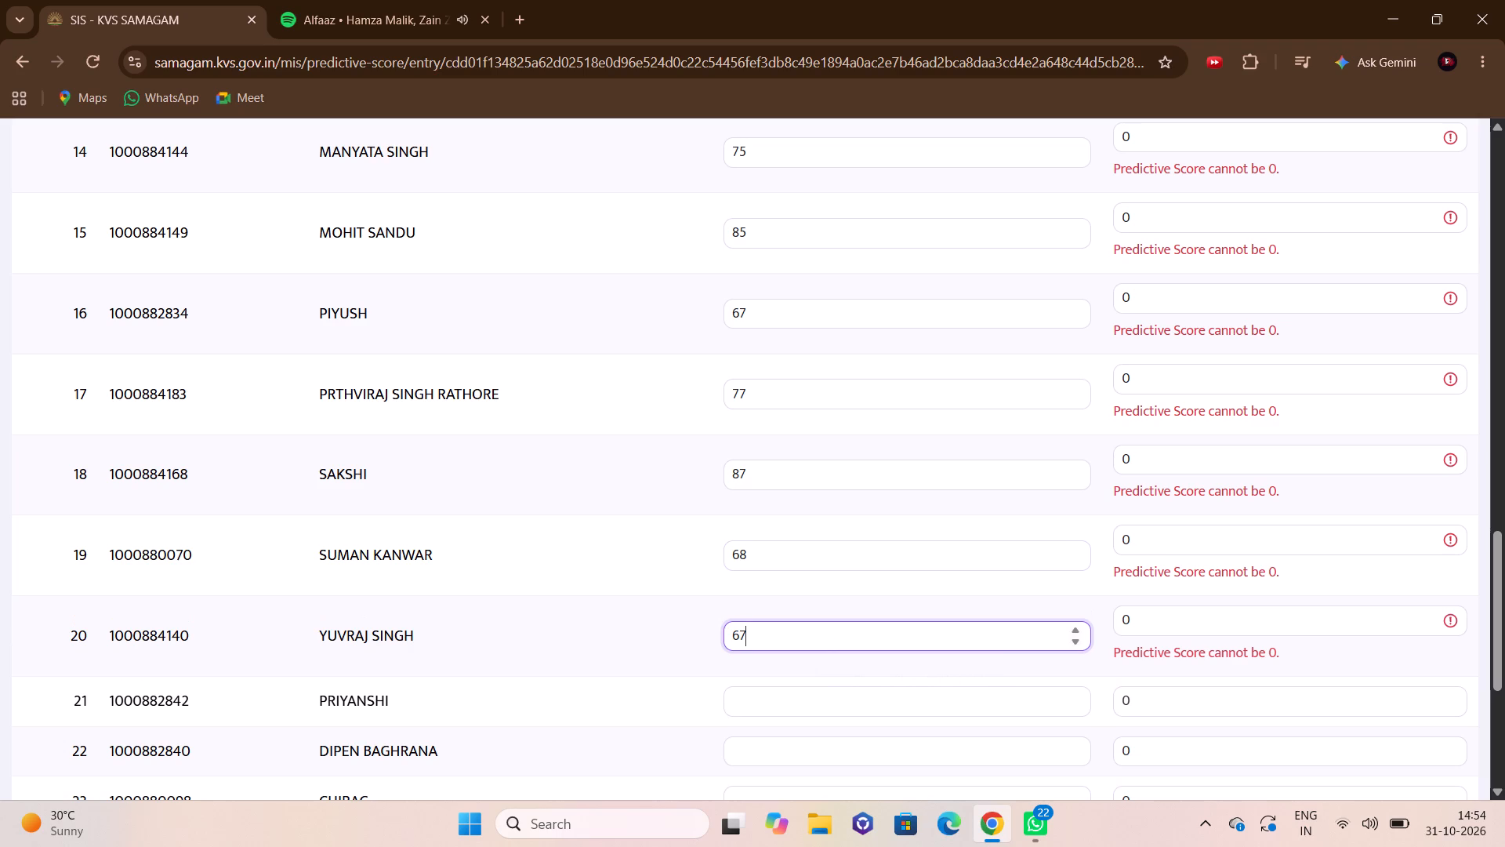
{"action": "key", "text": "BackSpace"}
{"action": "key", "text": "9"}
{"action": "key", "text": "Return"}
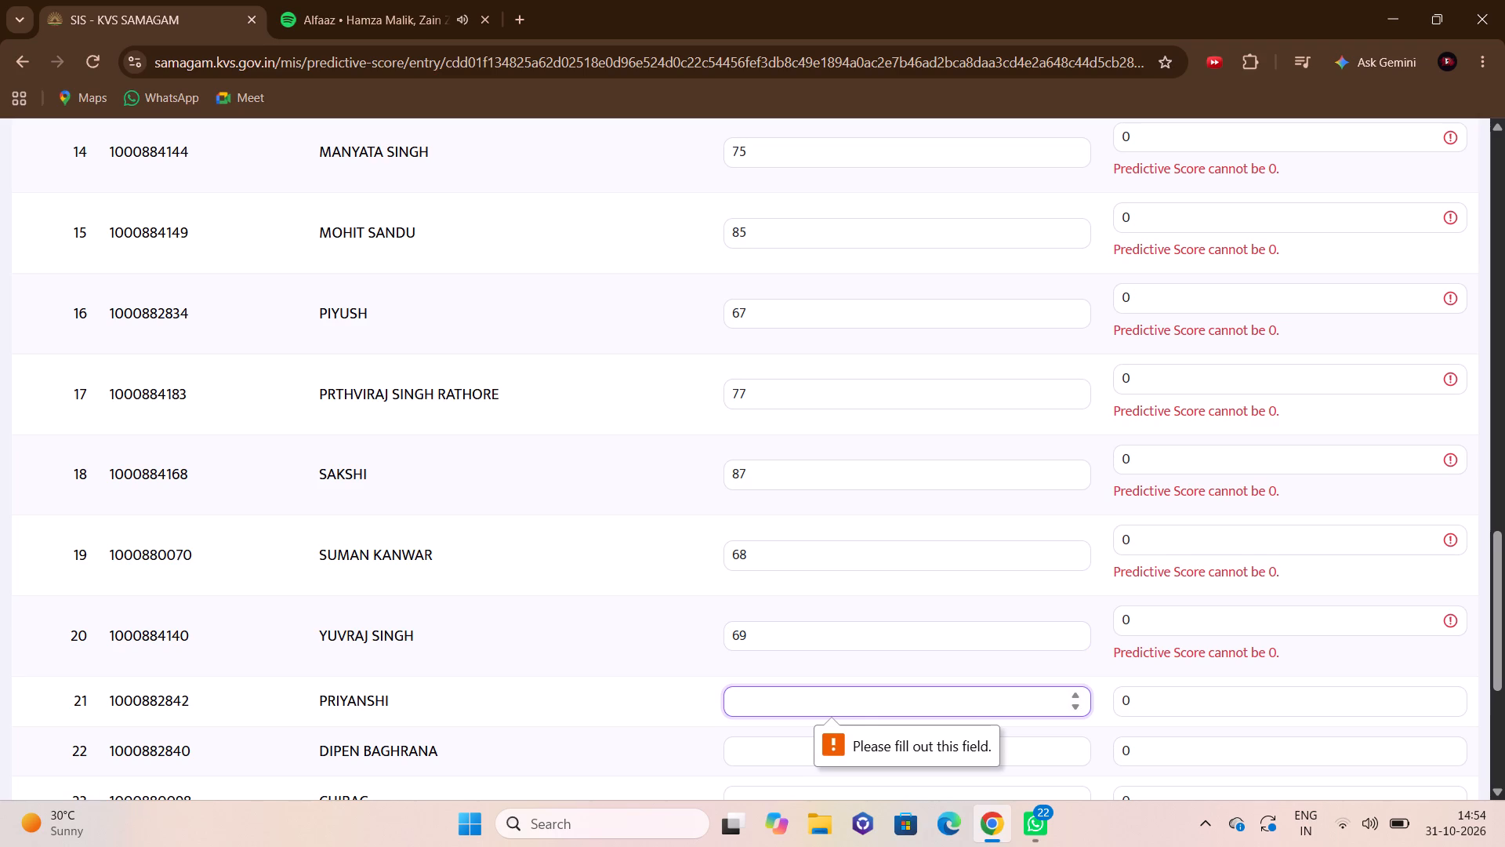
{"action": "type", "text": "79"}
{"action": "key", "text": "Return"}
{"action": "type", "text": "89"}
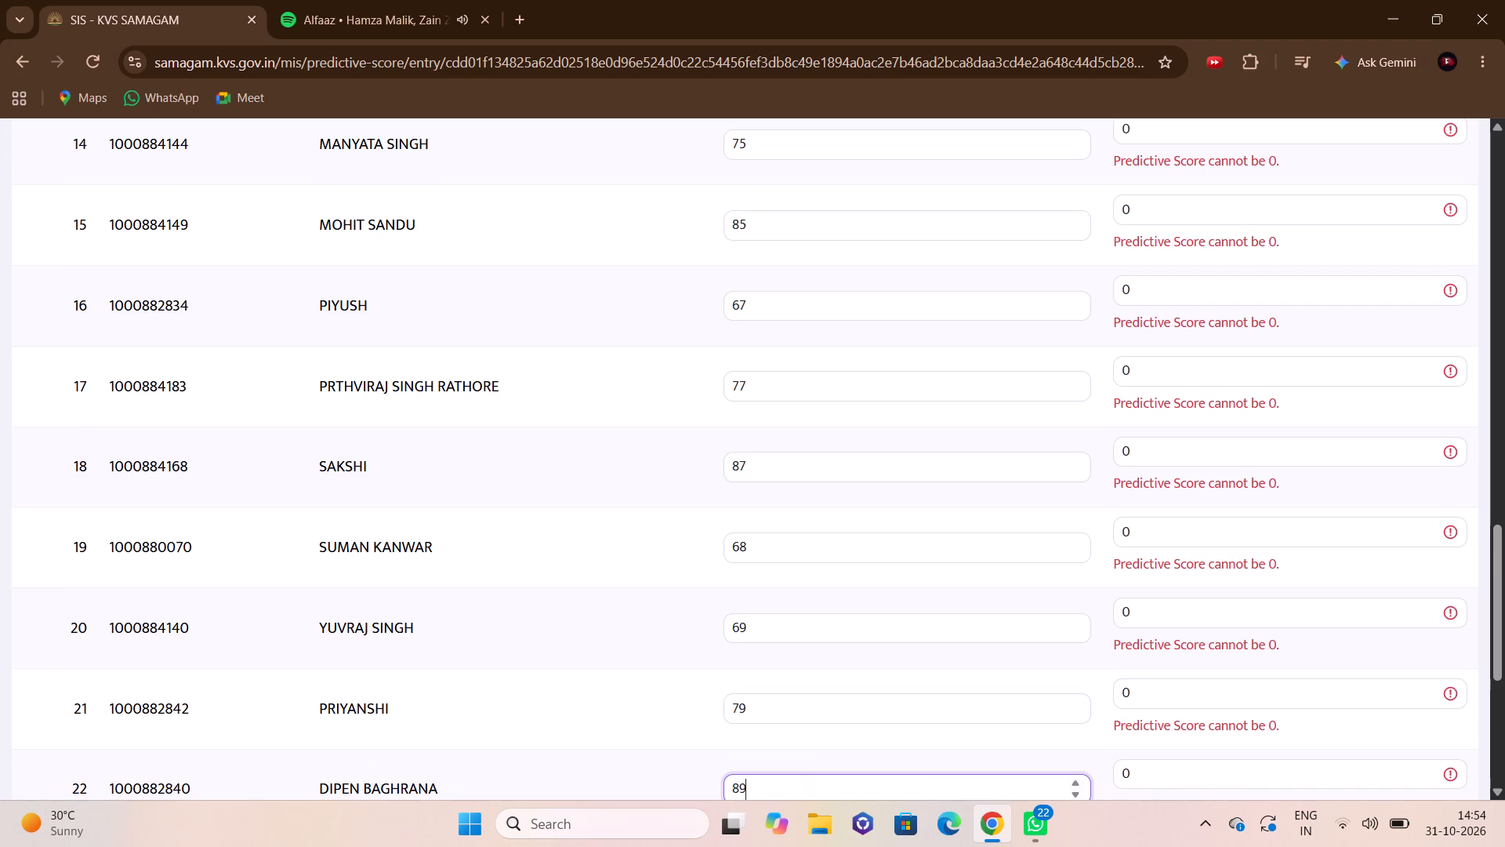
{"action": "key", "text": "Return"}
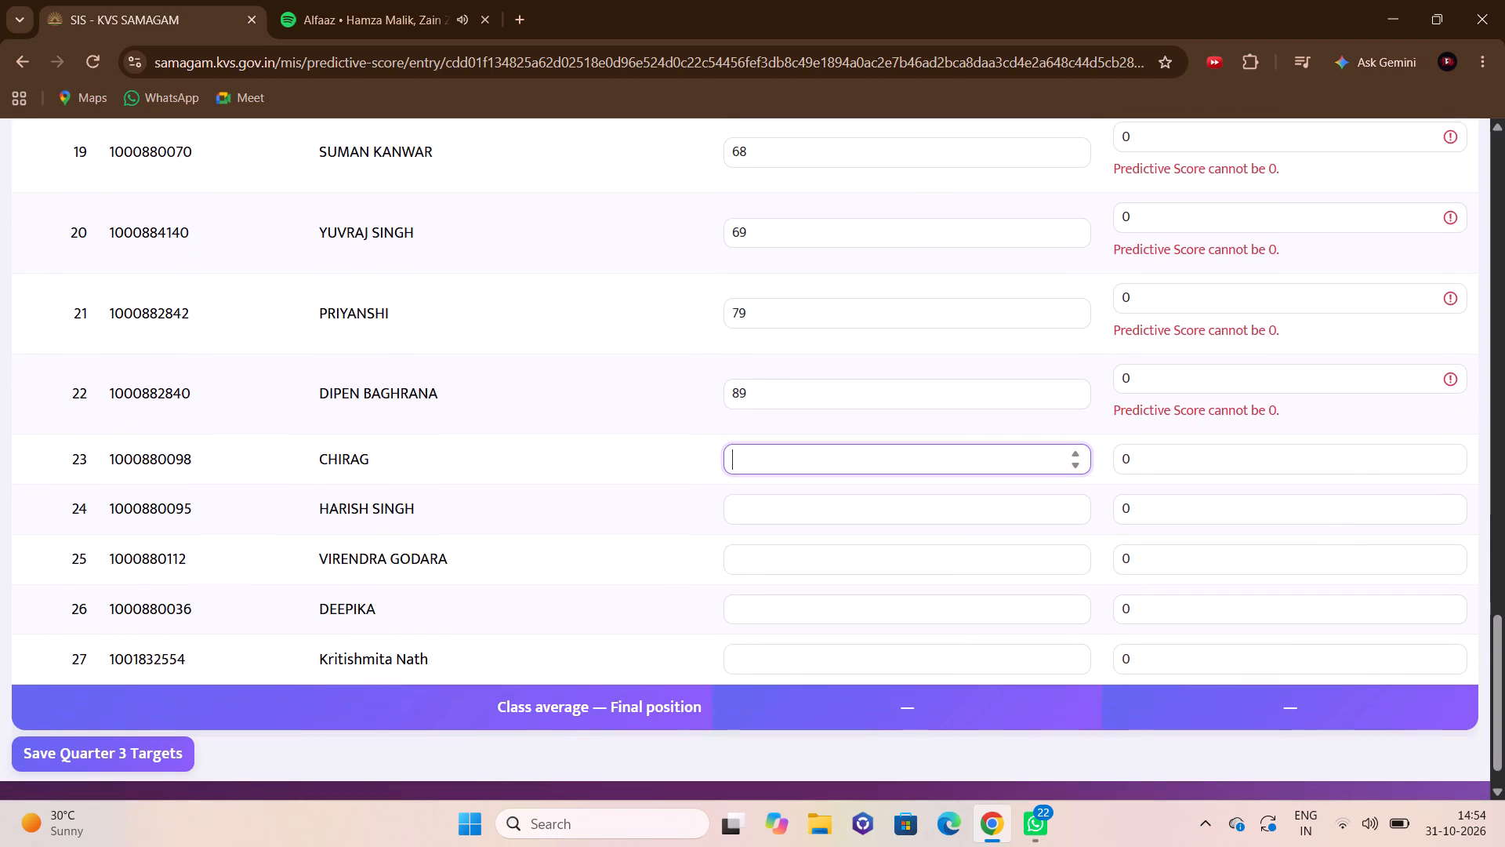
Enter previous year final results of 60, 70, 80, 61 and 71 for the students in rows 23 to 27.
{"action": "type", "text": "60"}
{"action": "key", "text": "Return"}
{"action": "type", "text": "70"}
{"action": "key", "text": "Return"}
{"action": "type", "text": "80"}
{"action": "key", "text": "Return"}
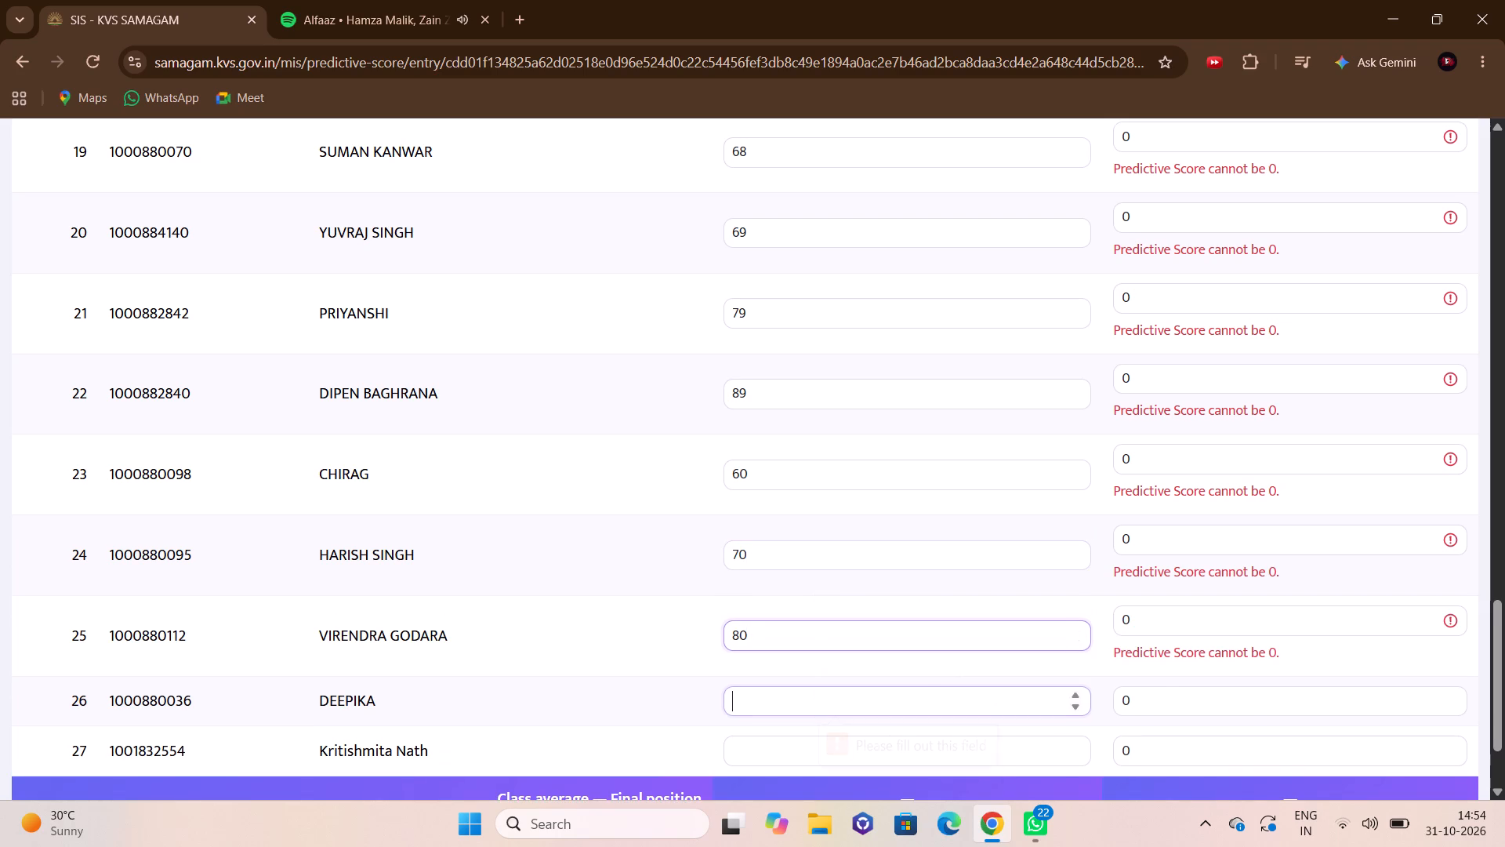
{"action": "type", "text": "61"}
{"action": "key", "text": "Return"}
{"action": "key", "text": "7"}
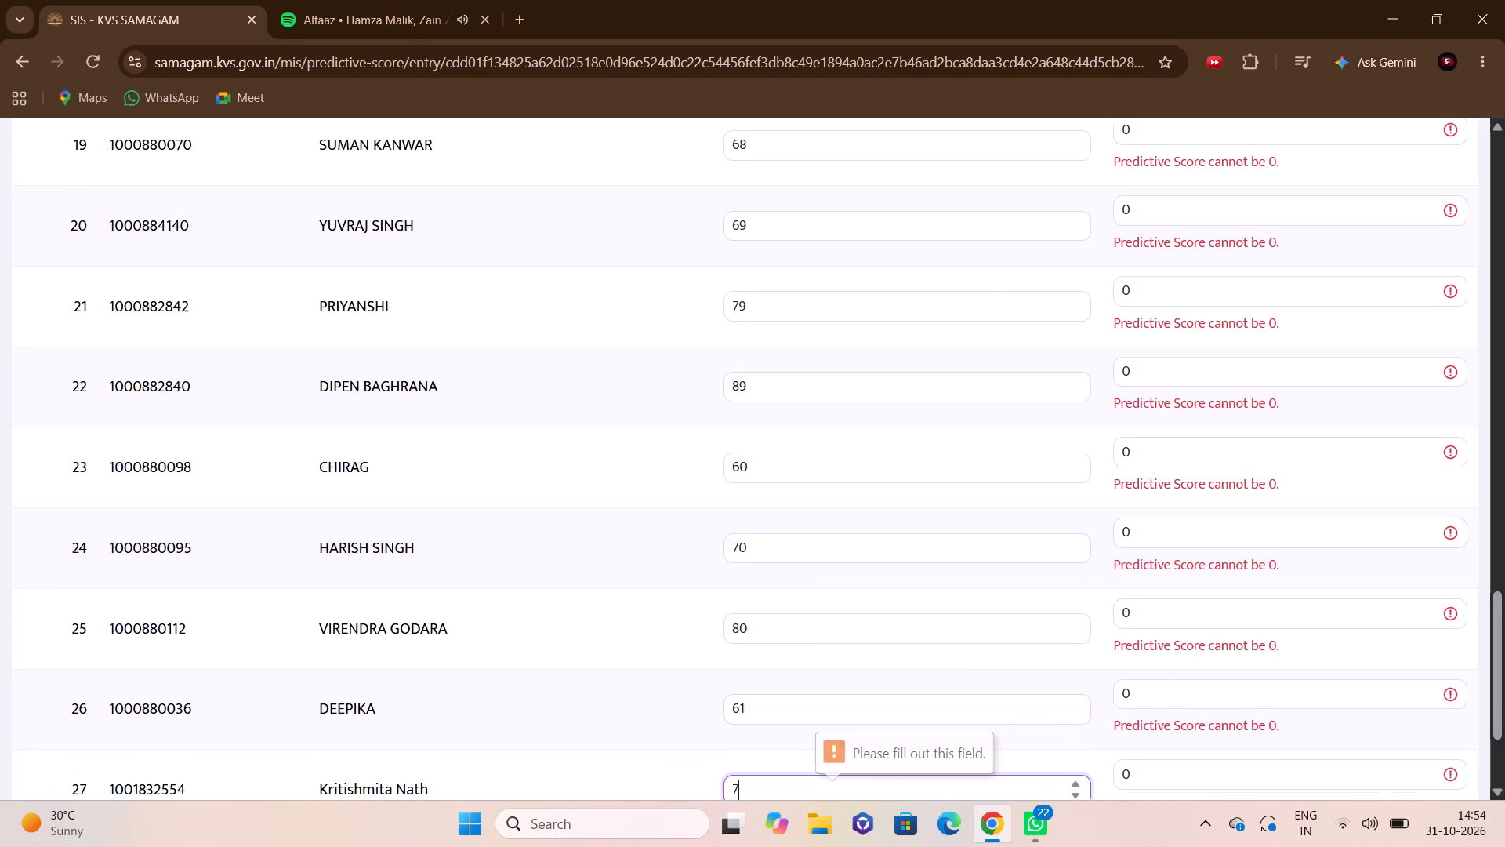
{"action": "key", "text": "1"}
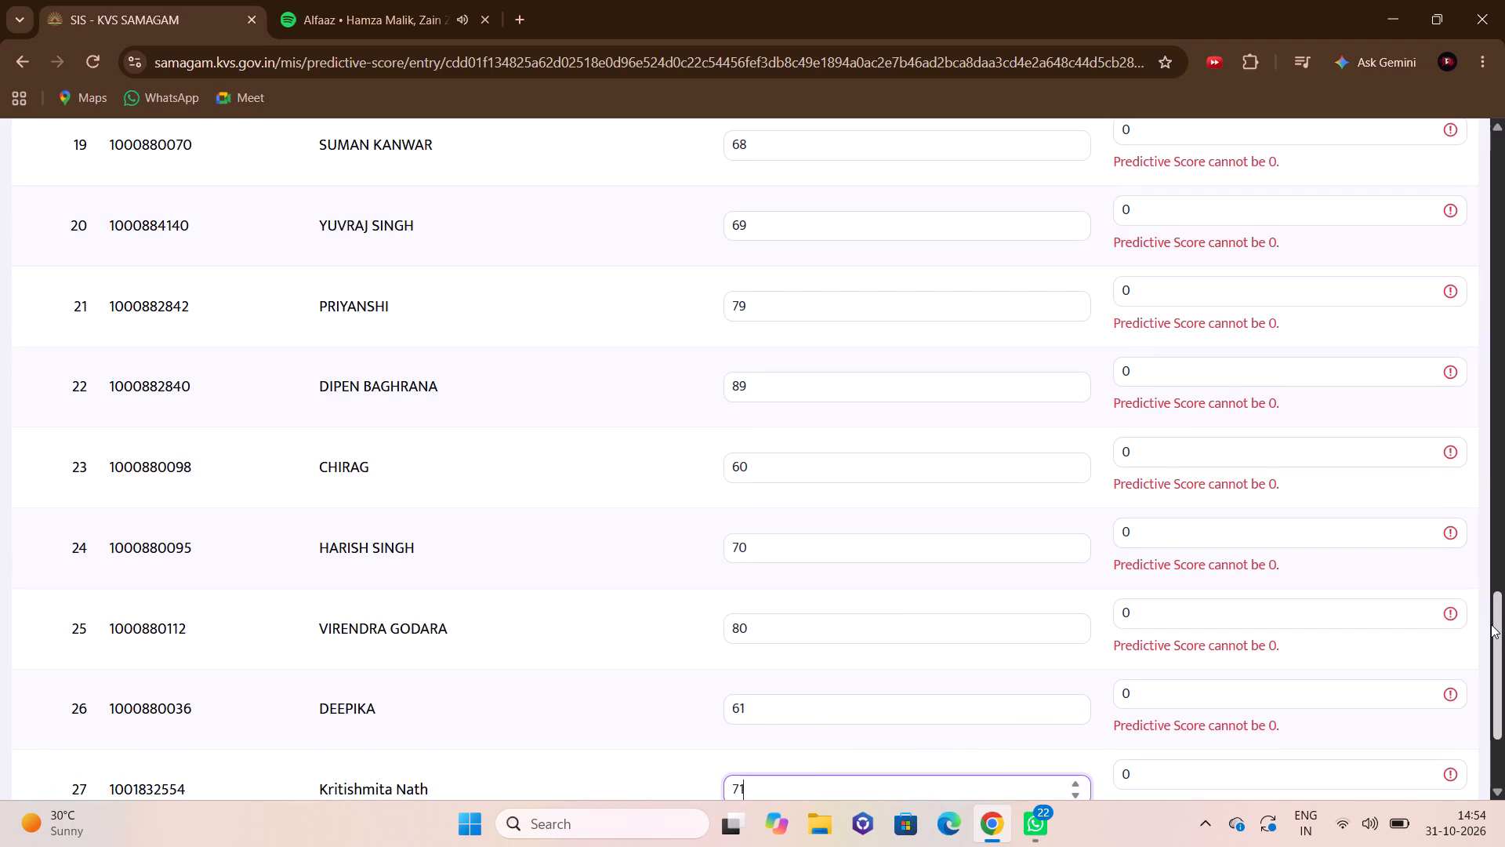
Set the Quarter 3 targets to 64, 74 and 84 for the students in rows 1 to 3.
{"action": "left_click_drag", "start_coordinate": [1491, 623], "coordinate": [1458, 488]}
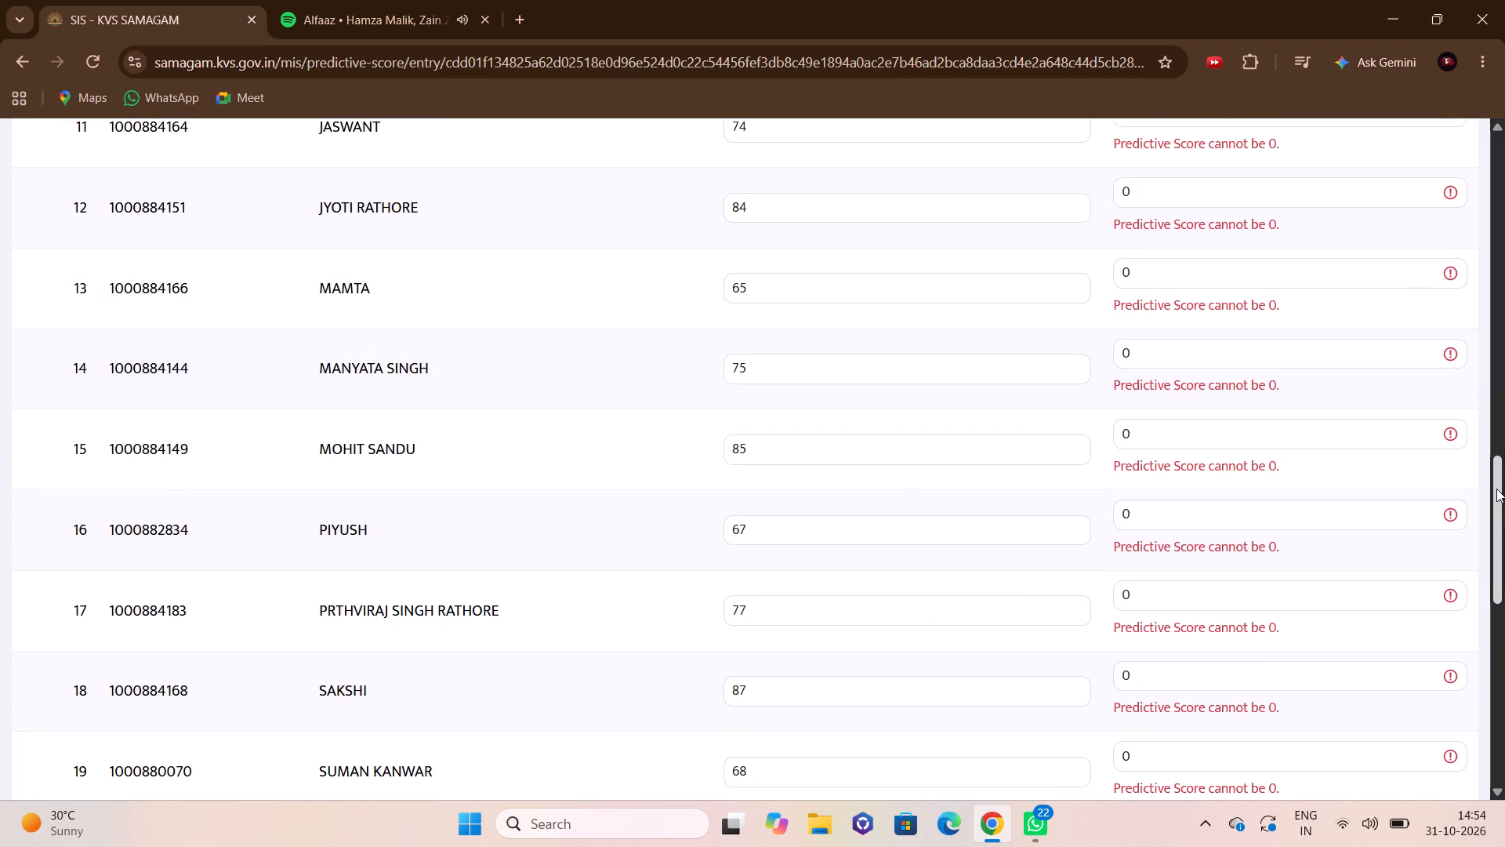
{"action": "left_click_drag", "start_coordinate": [1496, 489], "coordinate": [1478, 396]}
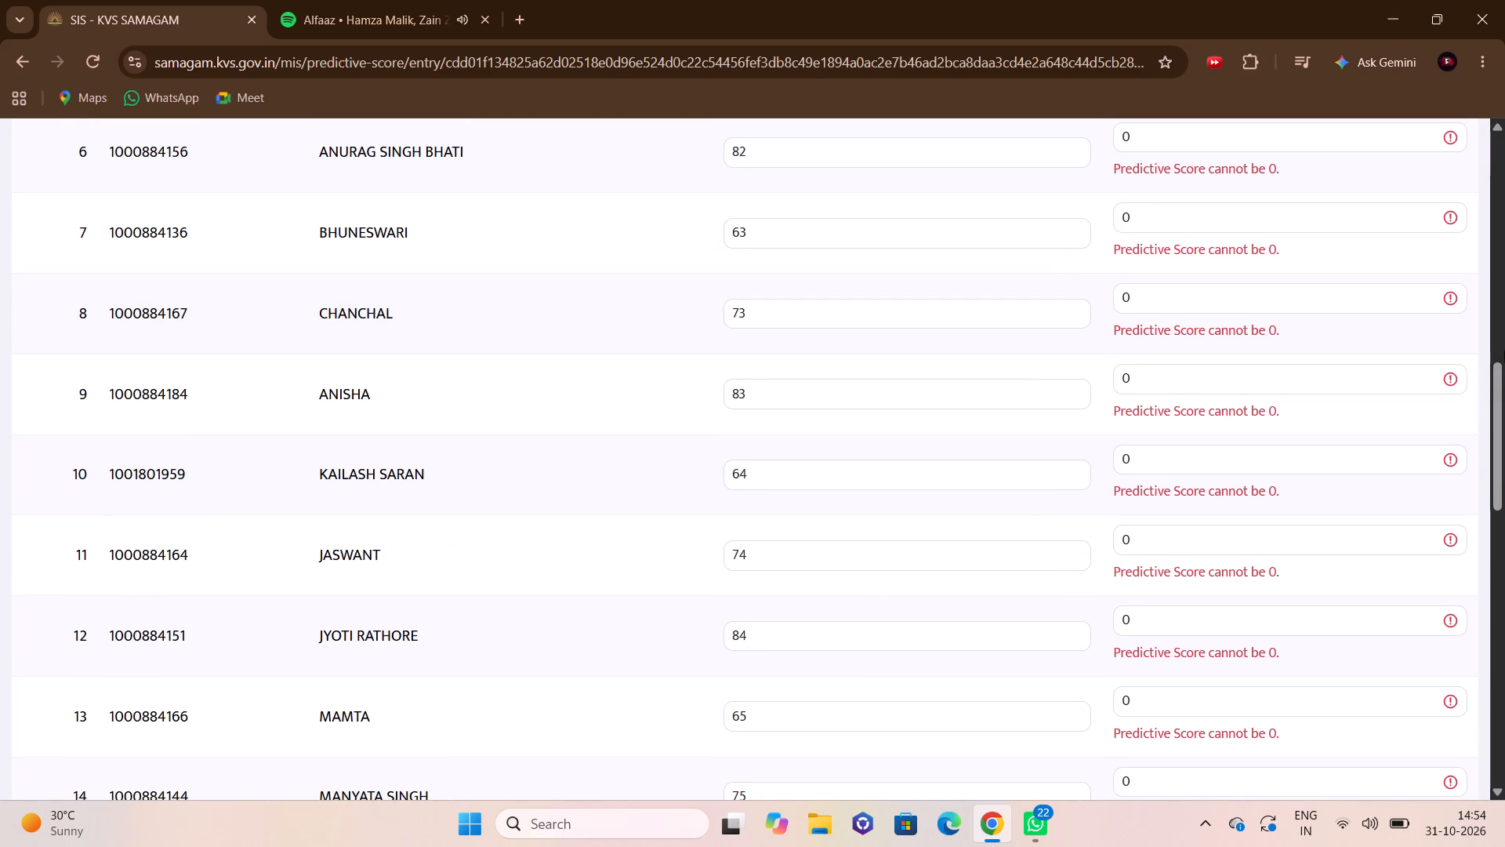
{"action": "left_click_drag", "start_coordinate": [1500, 384], "coordinate": [1499, 310]}
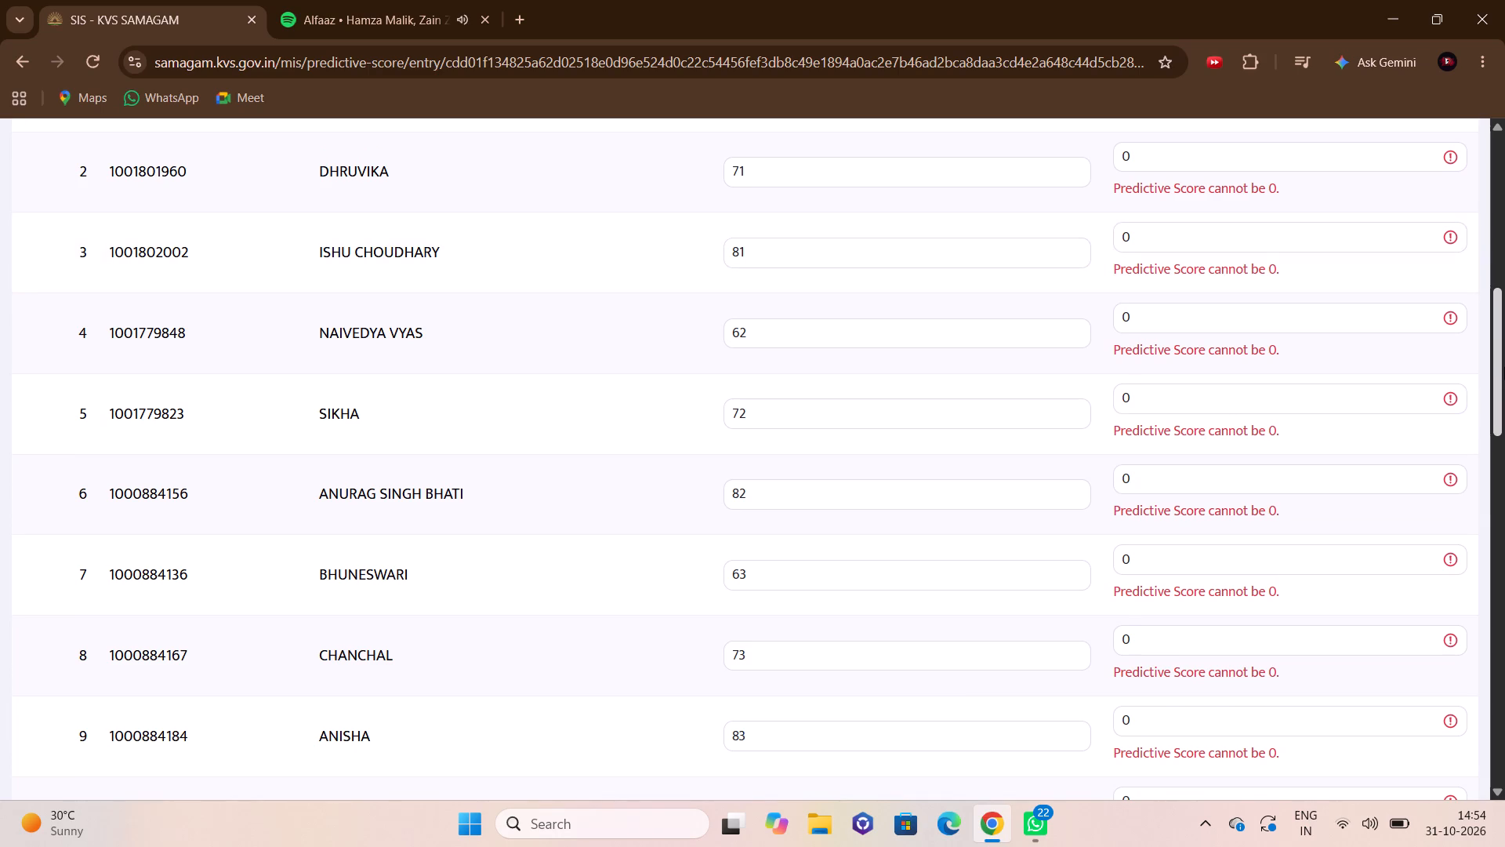
{"action": "left_click_drag", "start_coordinate": [1491, 367], "coordinate": [1495, 348]}
{"action": "left_click", "coordinate": [1304, 167]}
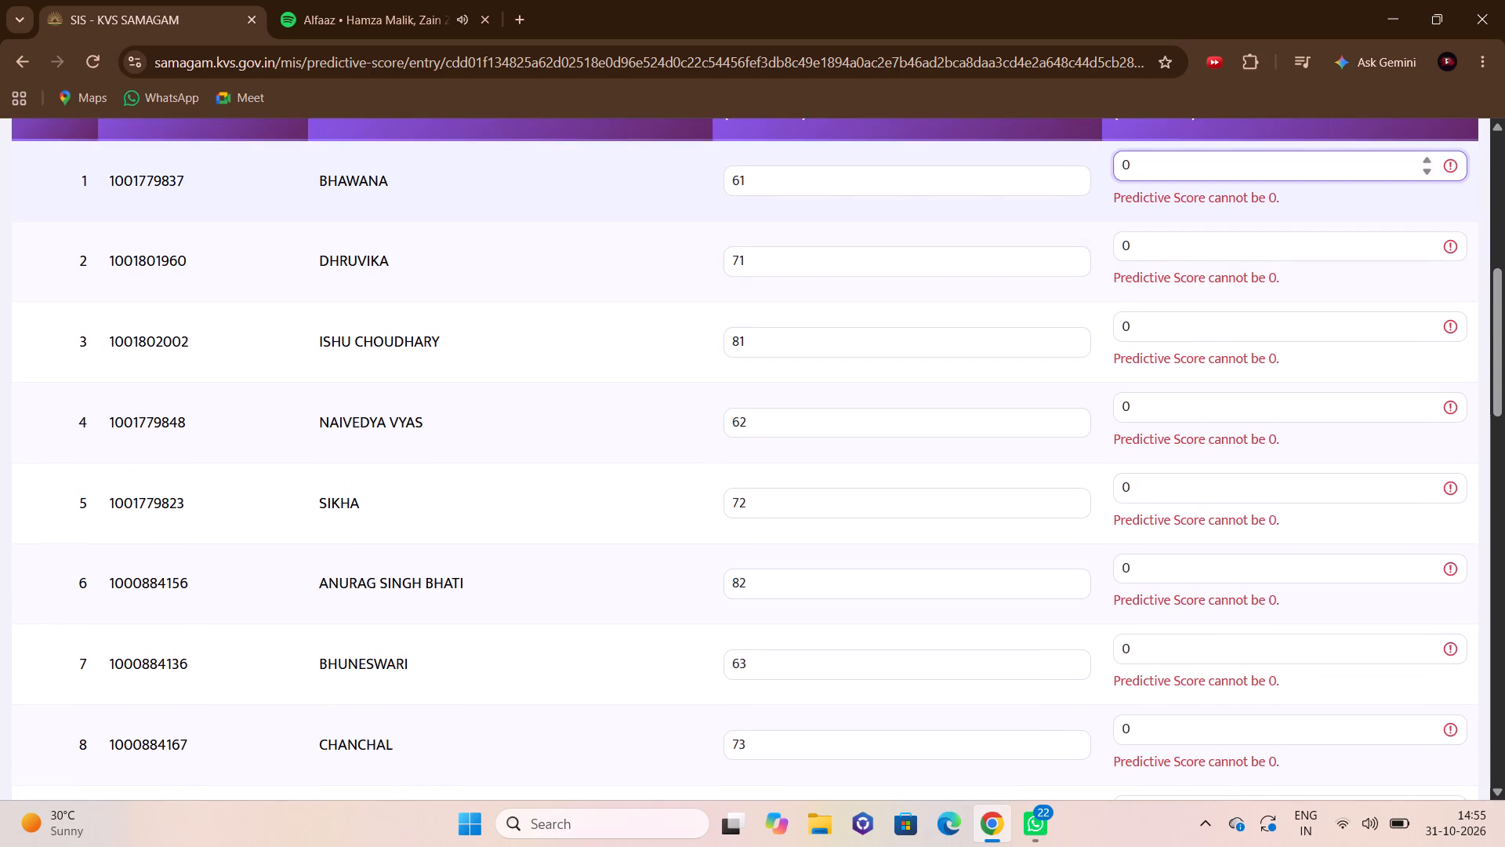
{"action": "key", "text": "BackSpace"}
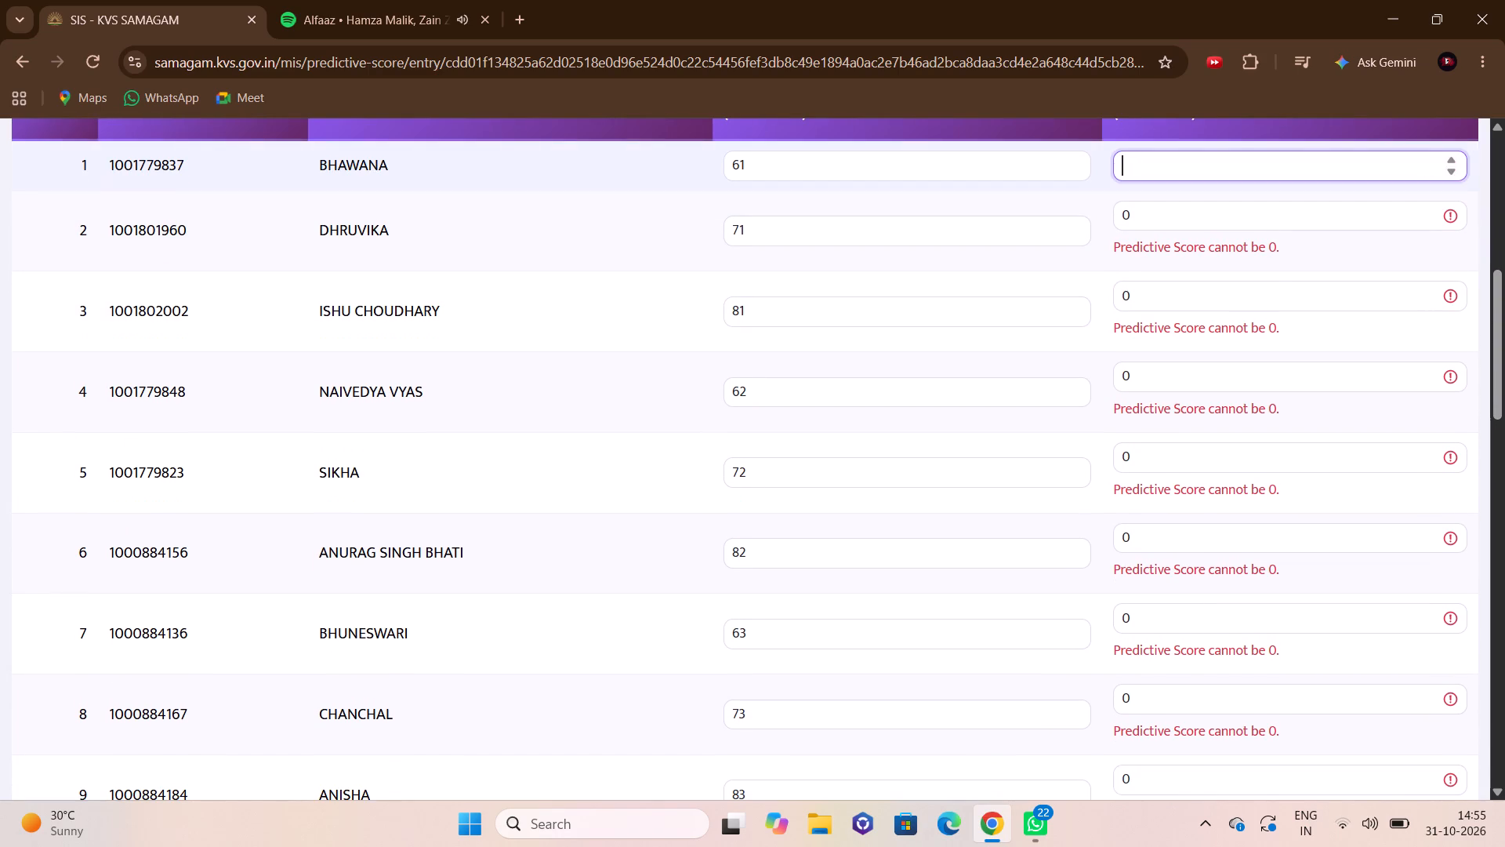
{"action": "type", "text": "64"}
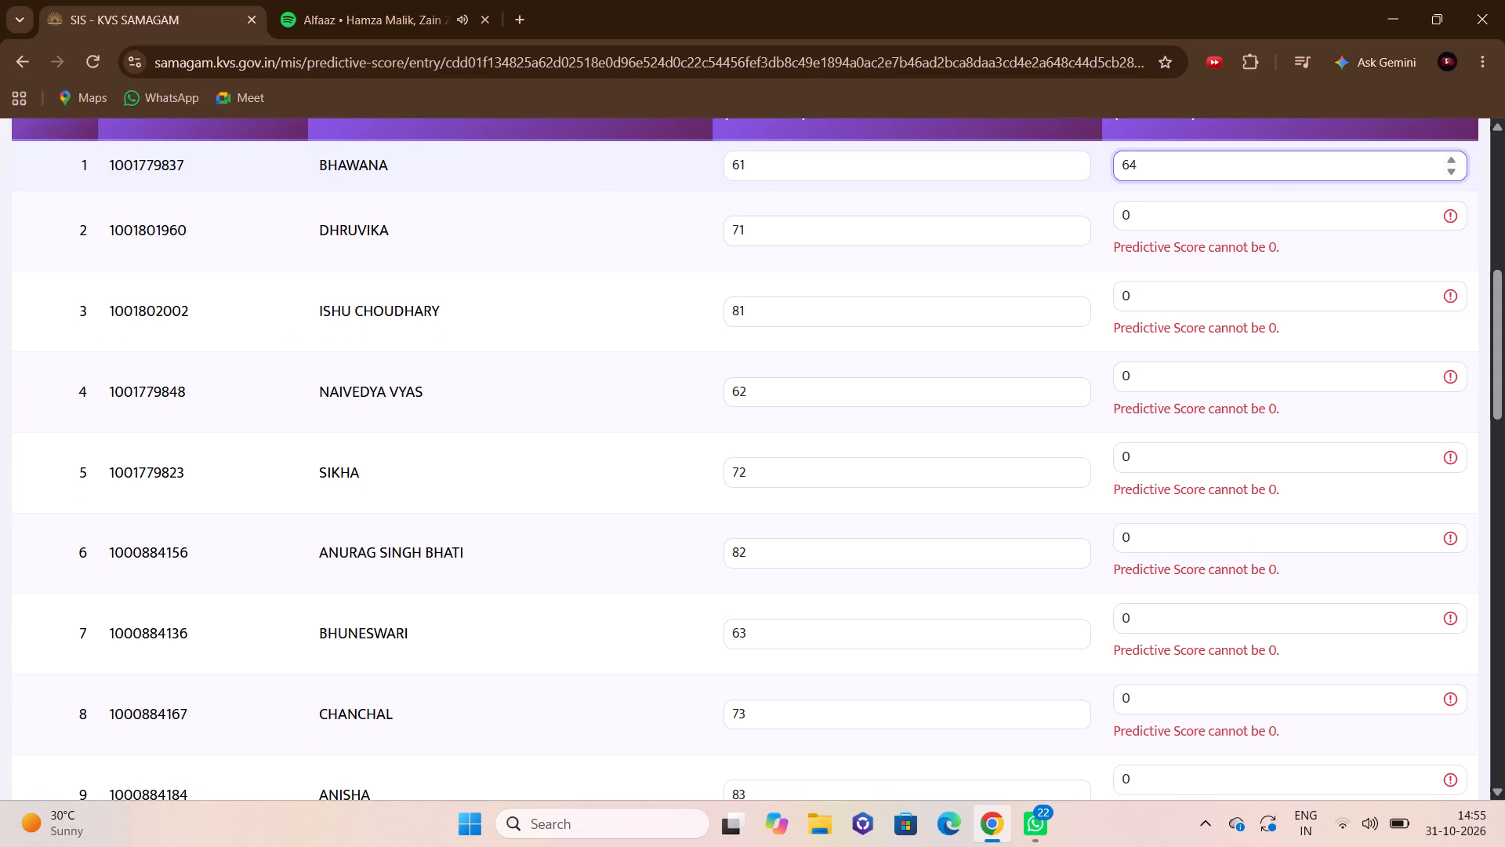
{"action": "left_click", "coordinate": [1193, 217]}
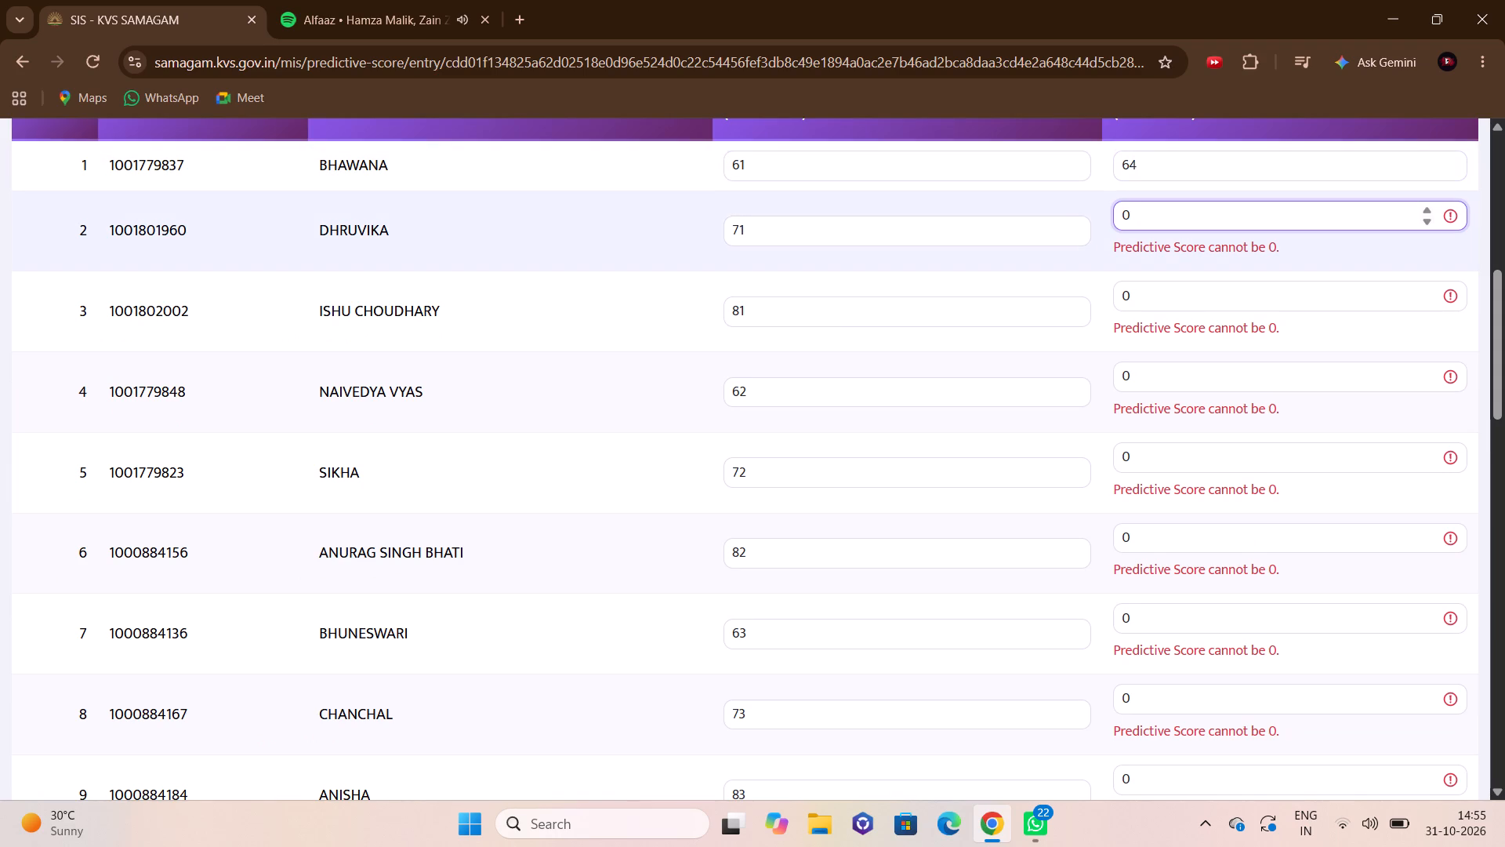
{"action": "key", "text": "BackSpace"}
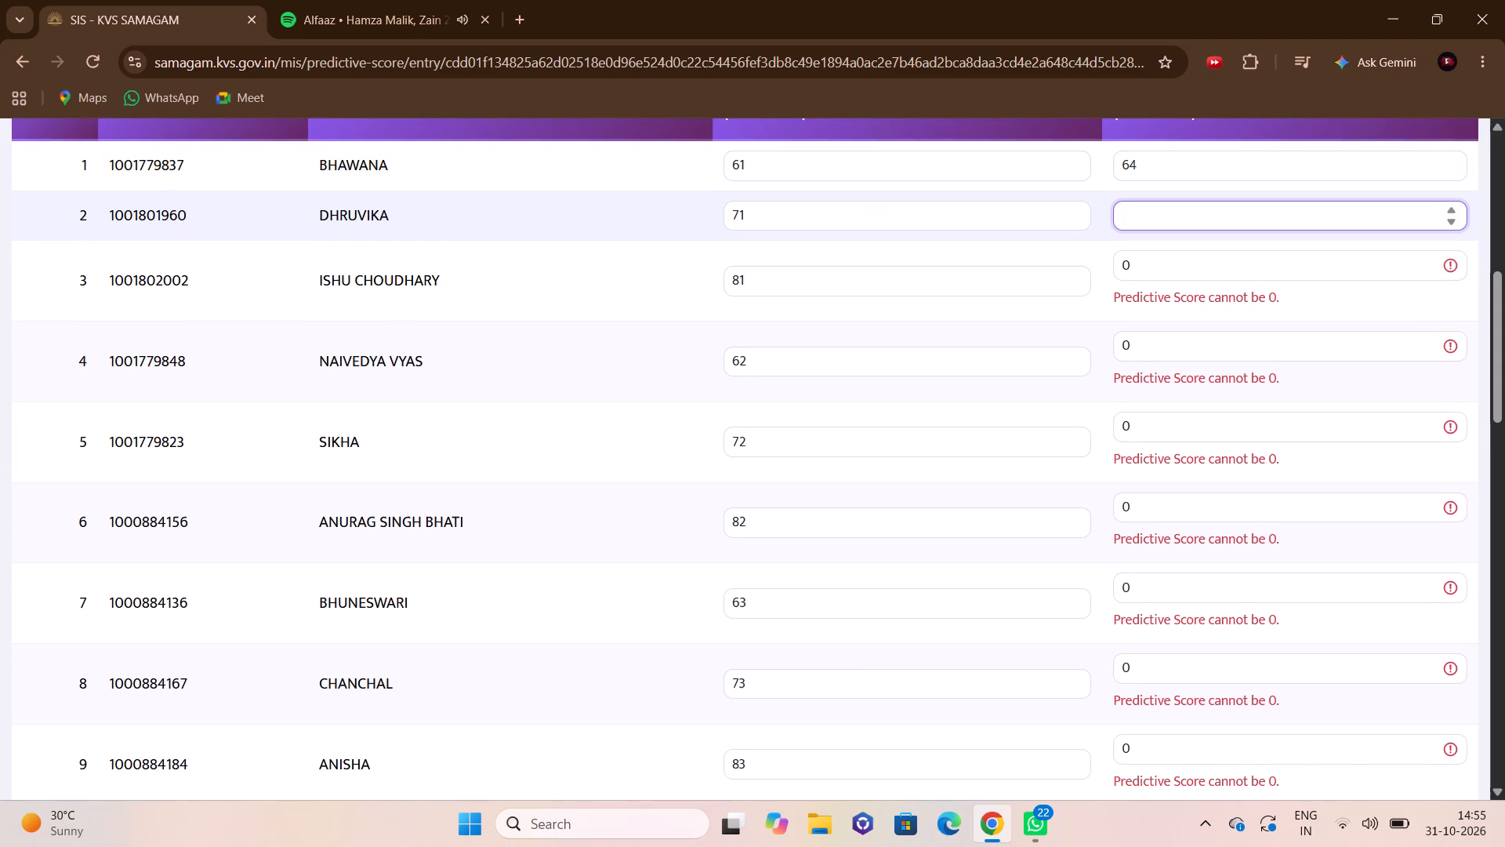
{"action": "key", "text": "6"}
{"action": "key", "text": "BackSpace"}
{"action": "type", "text": "74"}
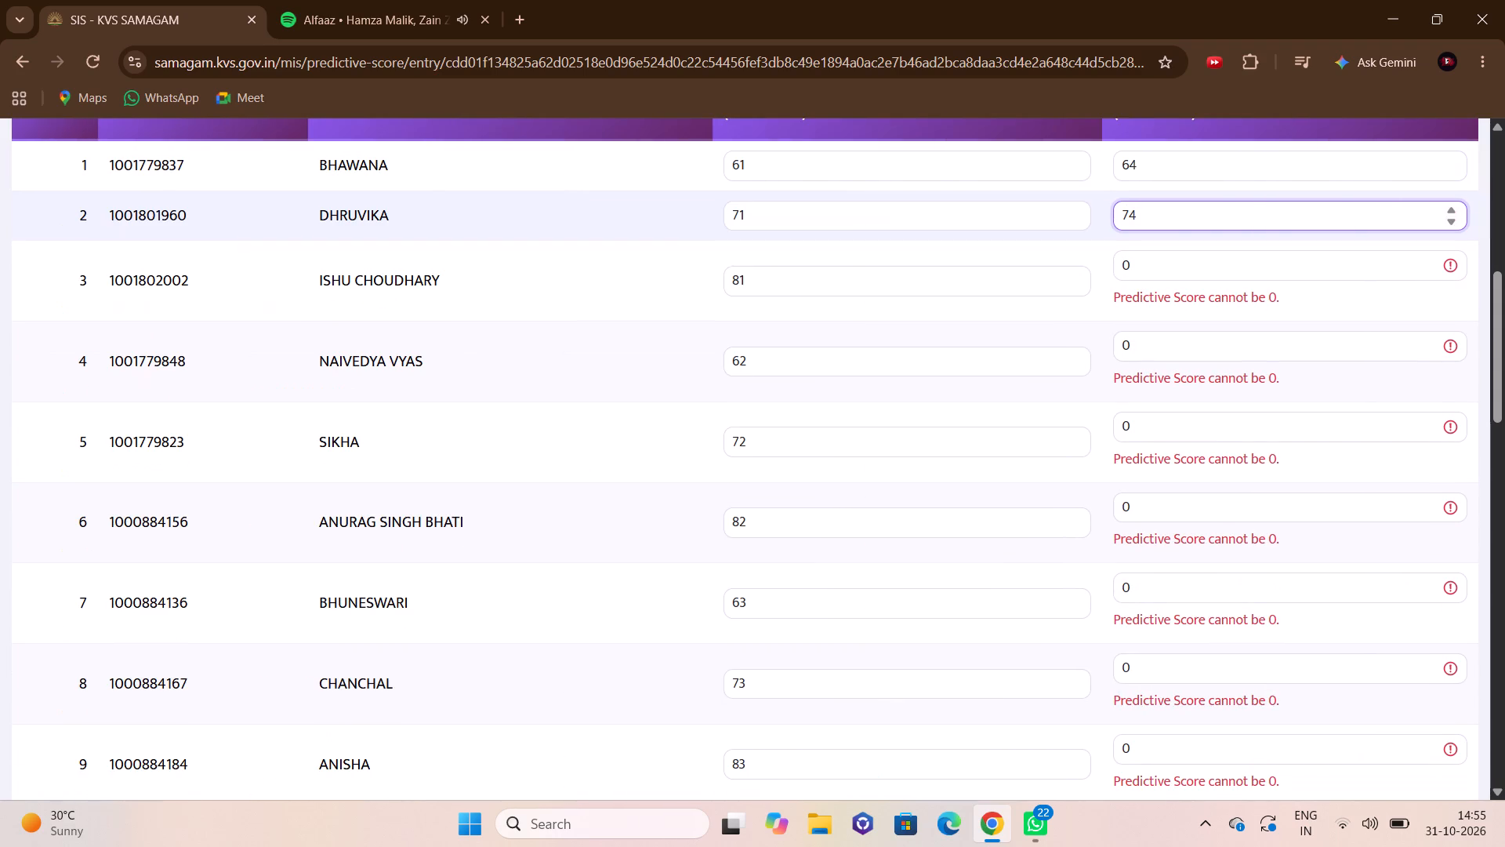
{"action": "left_click", "coordinate": [1180, 256]}
{"action": "key", "text": "BackSpace"}
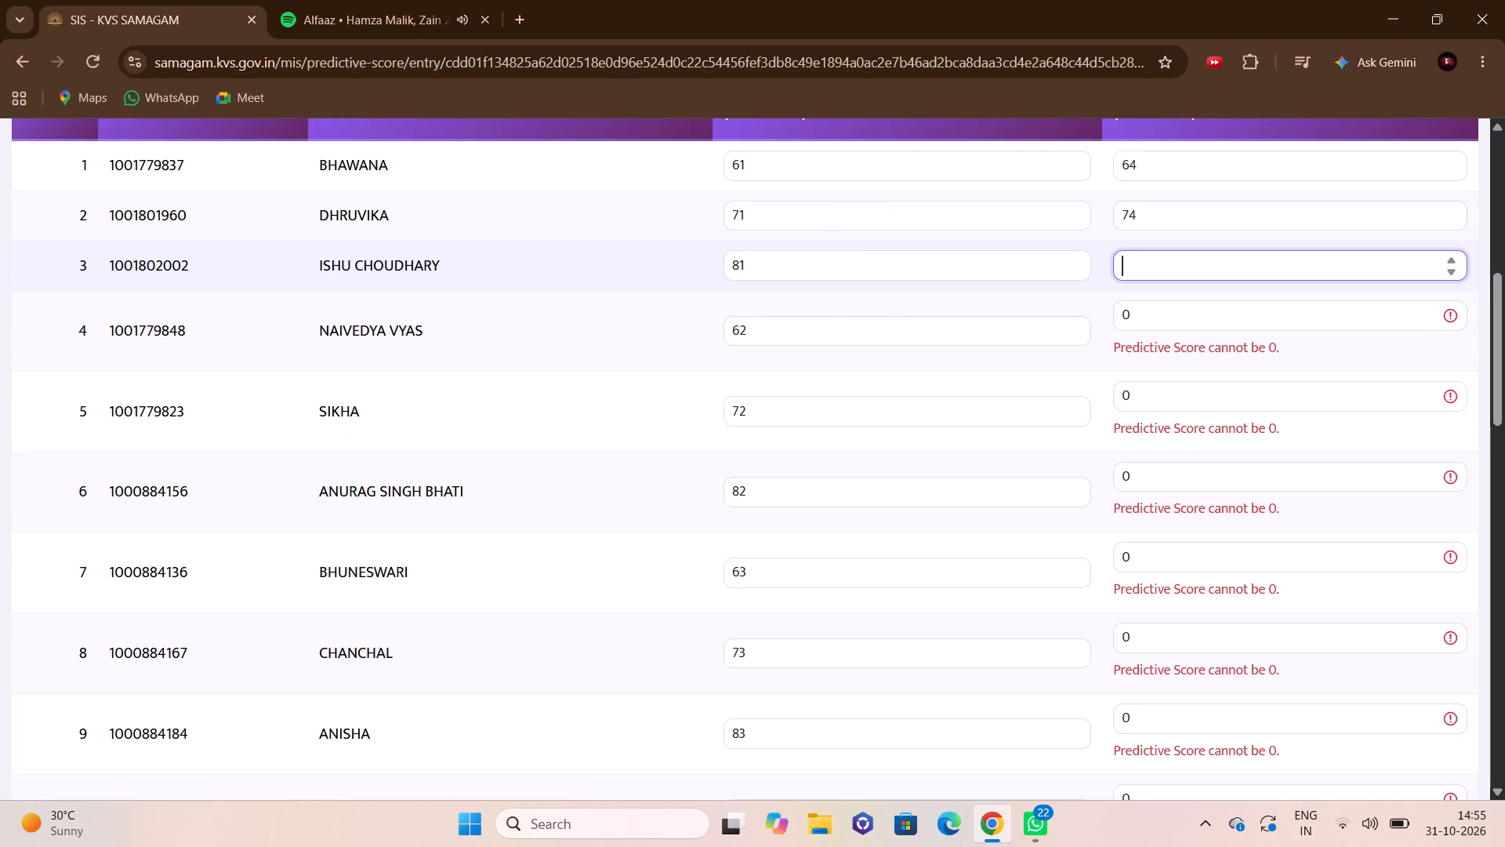
{"action": "type", "text": "84"}
Set the Quarter 3 targets to 65, 75 and 85 for the students in rows 4 to 6.
{"action": "left_click", "coordinate": [1158, 321]}
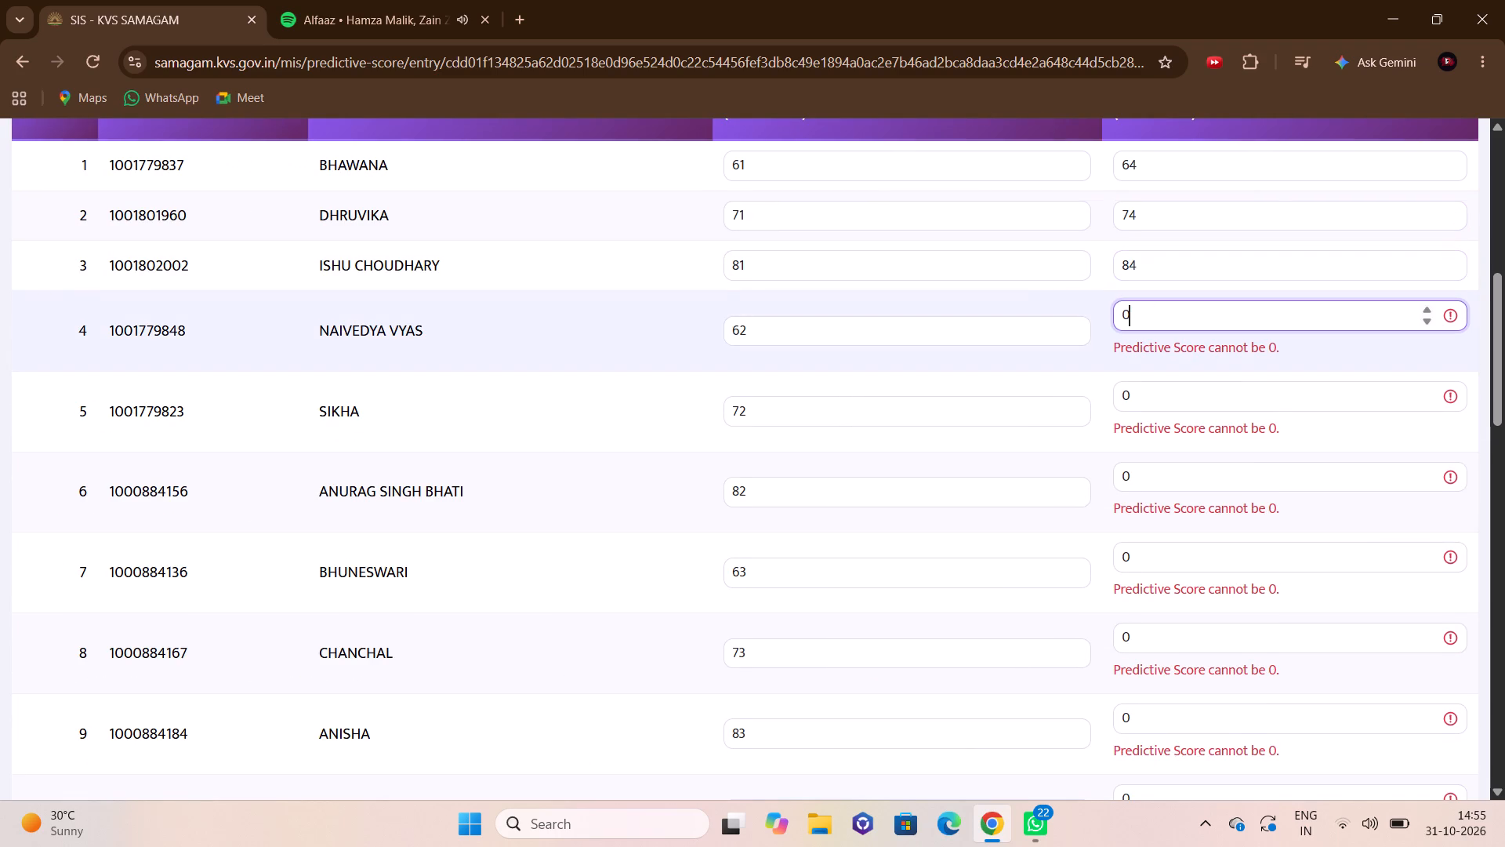
{"action": "key", "text": "BackSpace"}
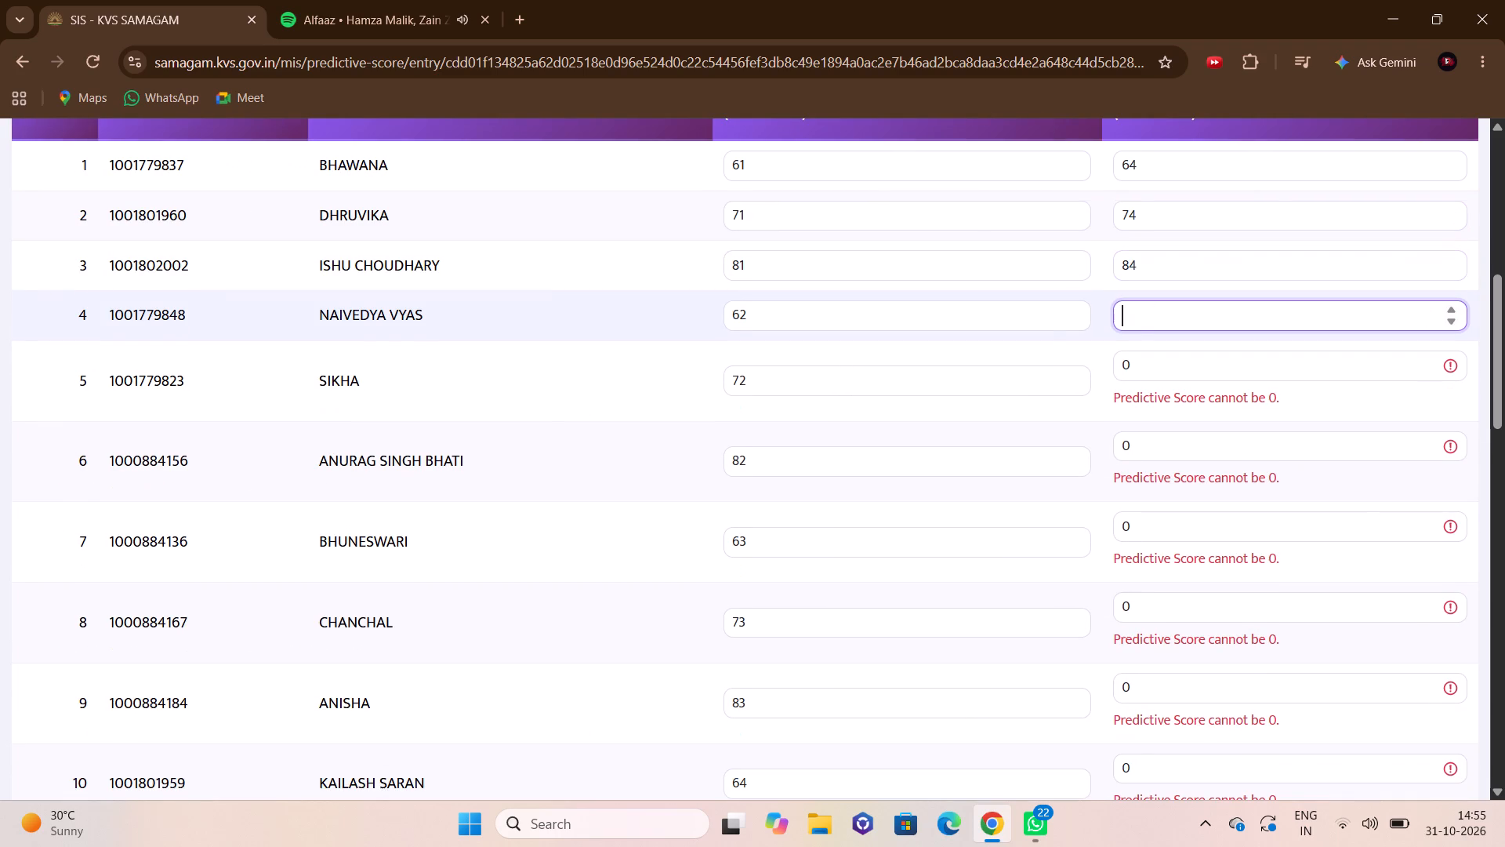
{"action": "type", "text": "65"}
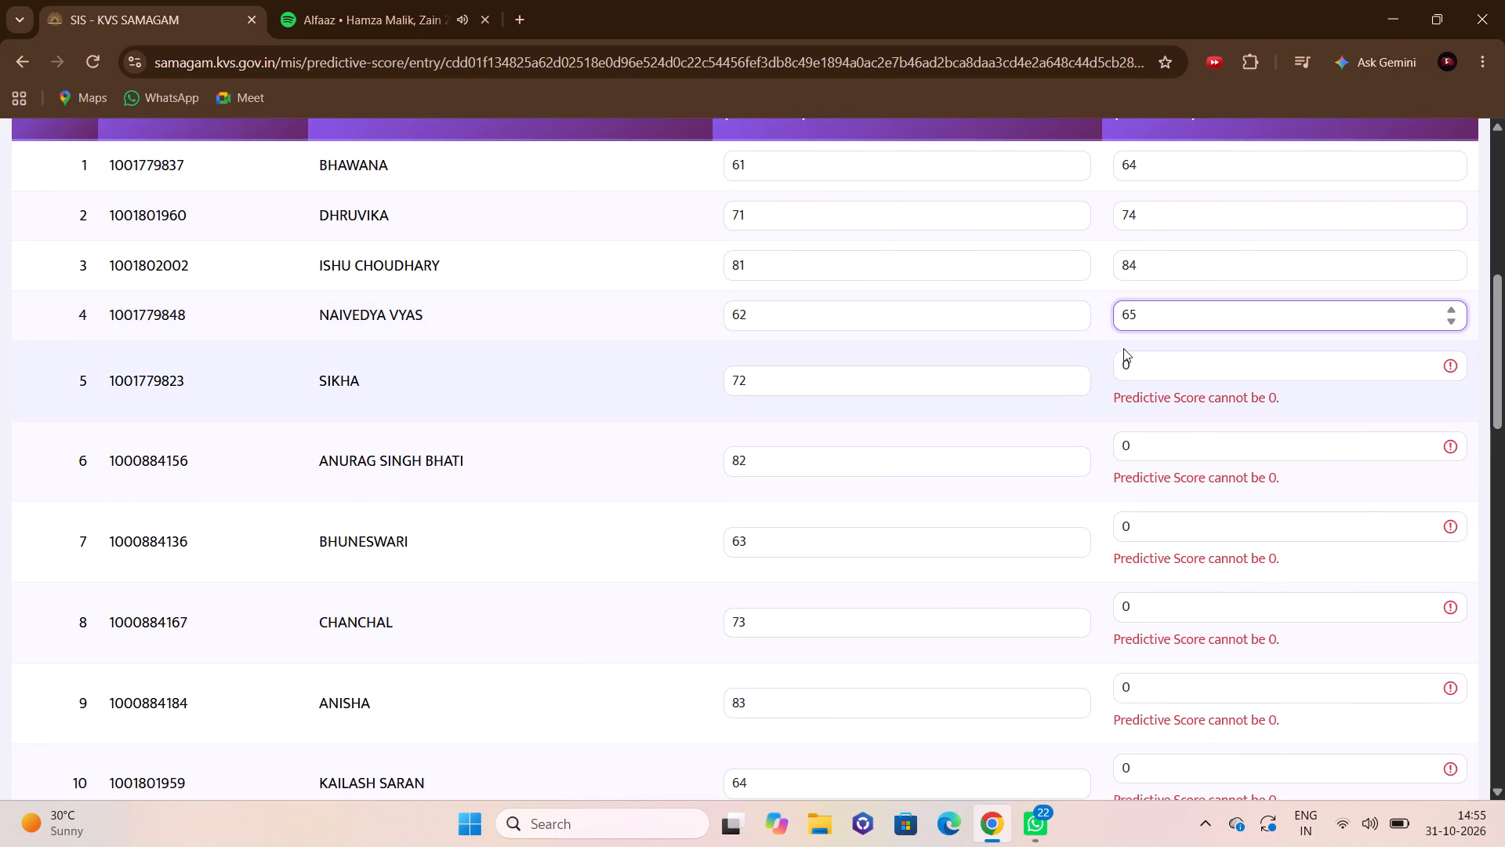
{"action": "left_click", "coordinate": [1123, 348]}
{"action": "left_click", "coordinate": [1136, 359]}
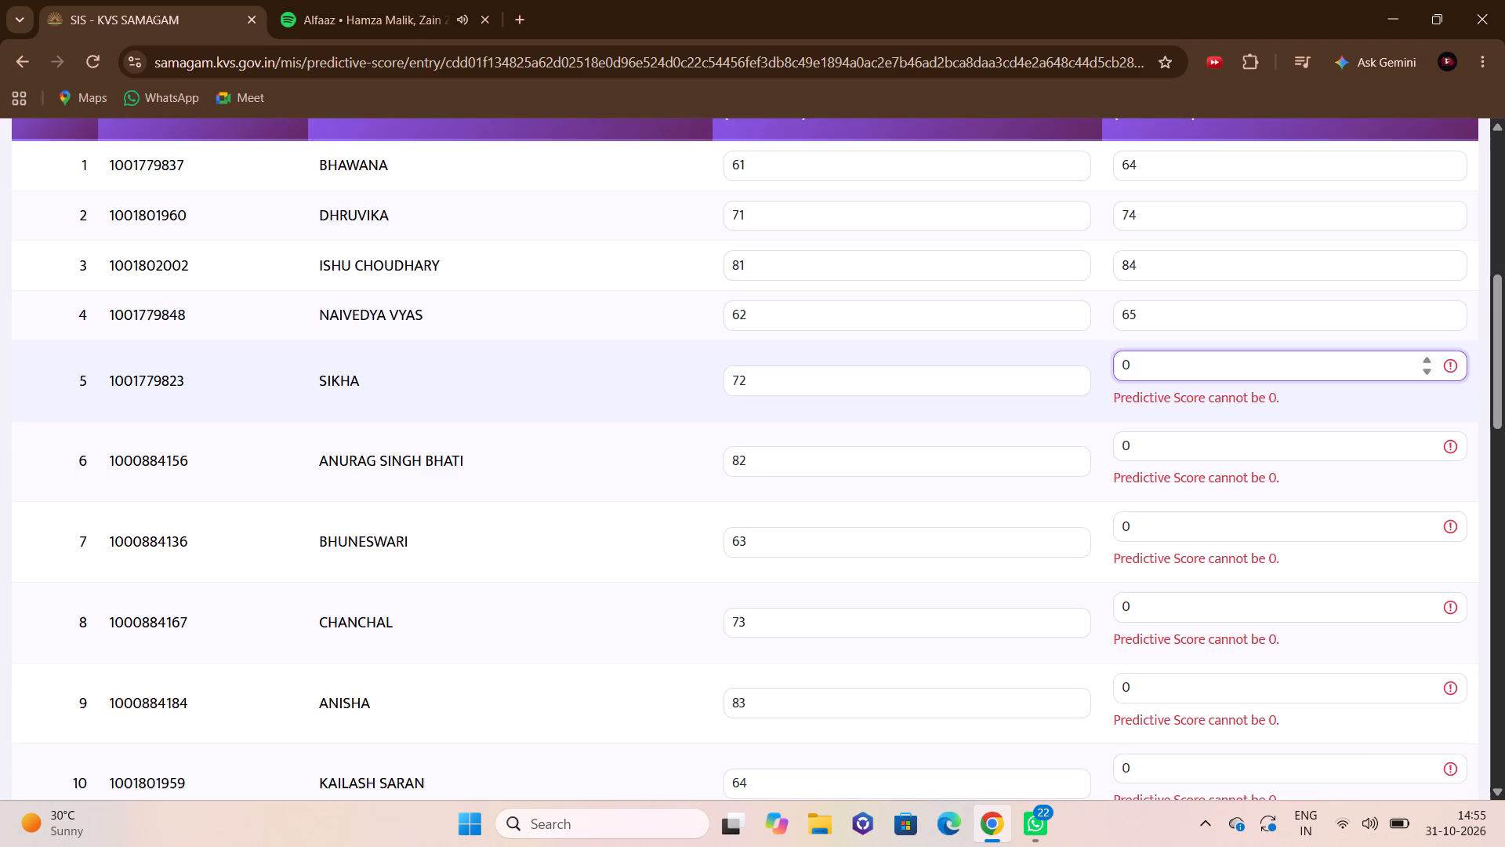
{"action": "key", "text": "BackSpace"}
{"action": "type", "text": "75"}
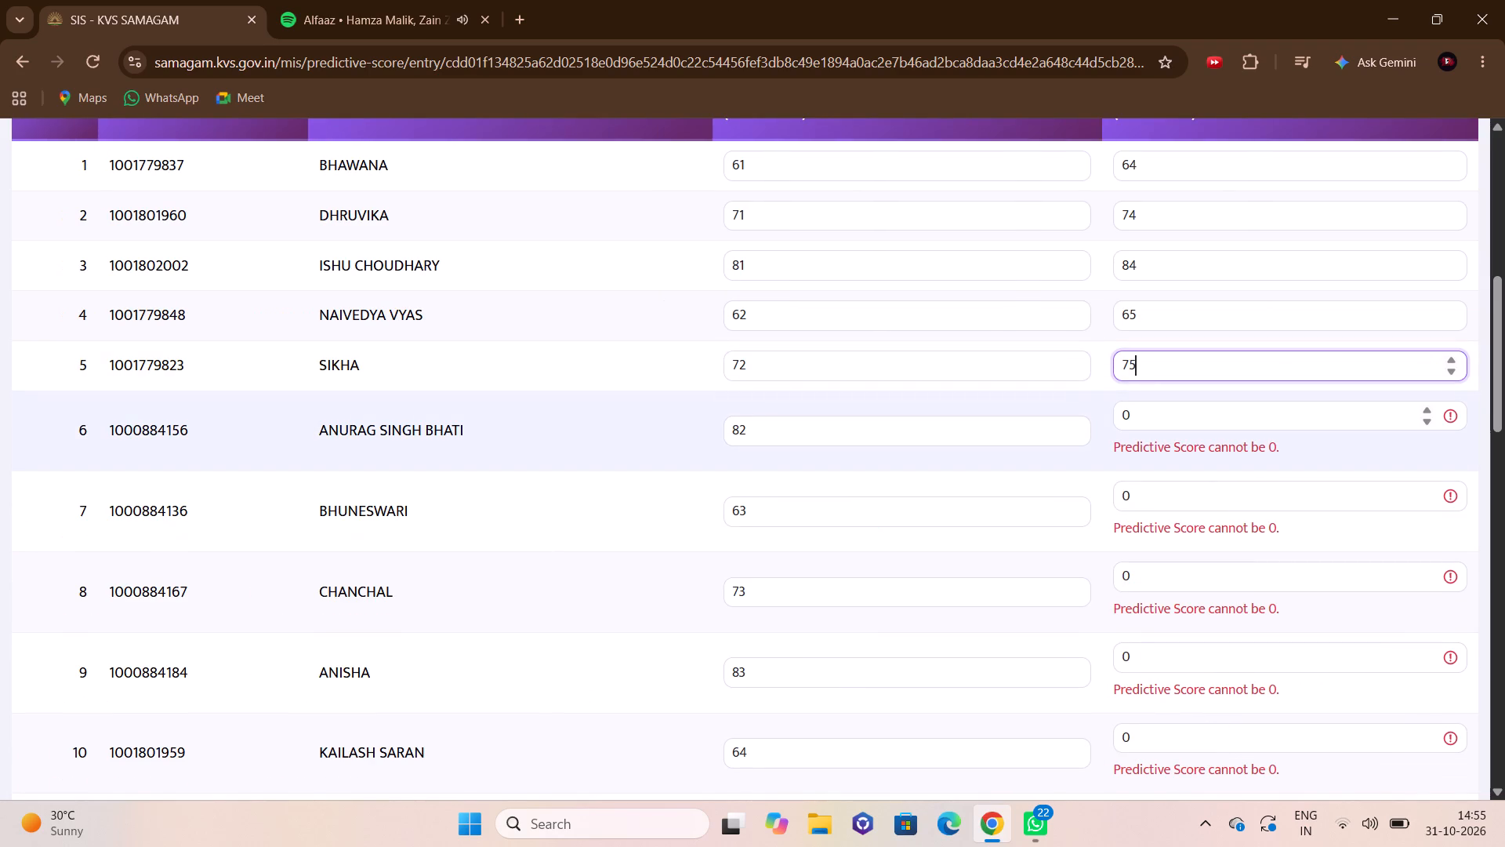
{"action": "left_click", "coordinate": [1133, 408]}
{"action": "key", "text": "BackSpace"}
{"action": "type", "text": "85"}
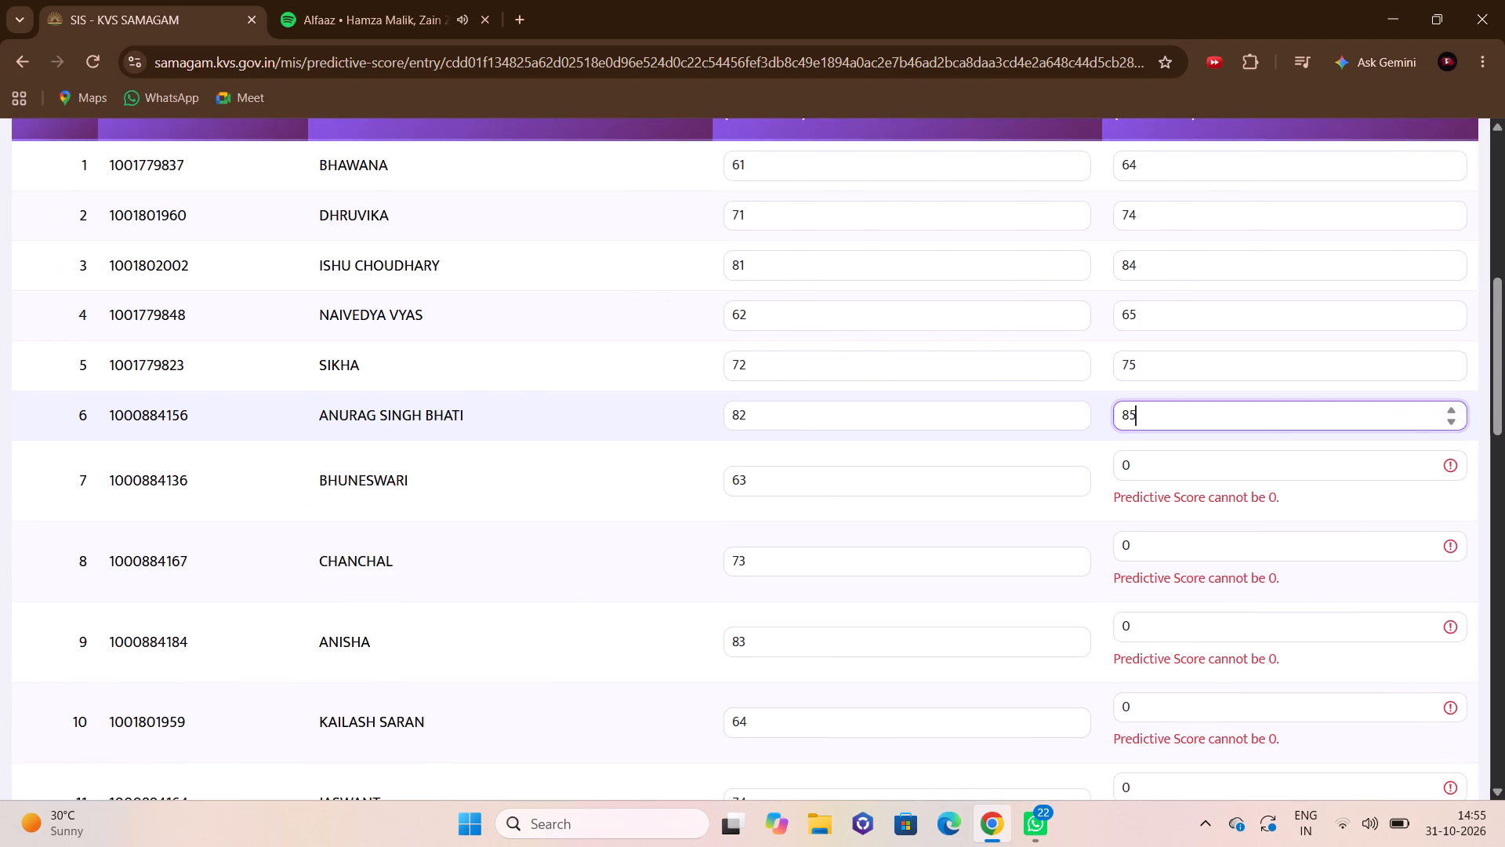
Set the Quarter 3 targets to 66, 76 and 86 for the students in rows 7 to 9.
{"action": "left_click", "coordinate": [1159, 451]}
{"action": "key", "text": "BackSpace"}
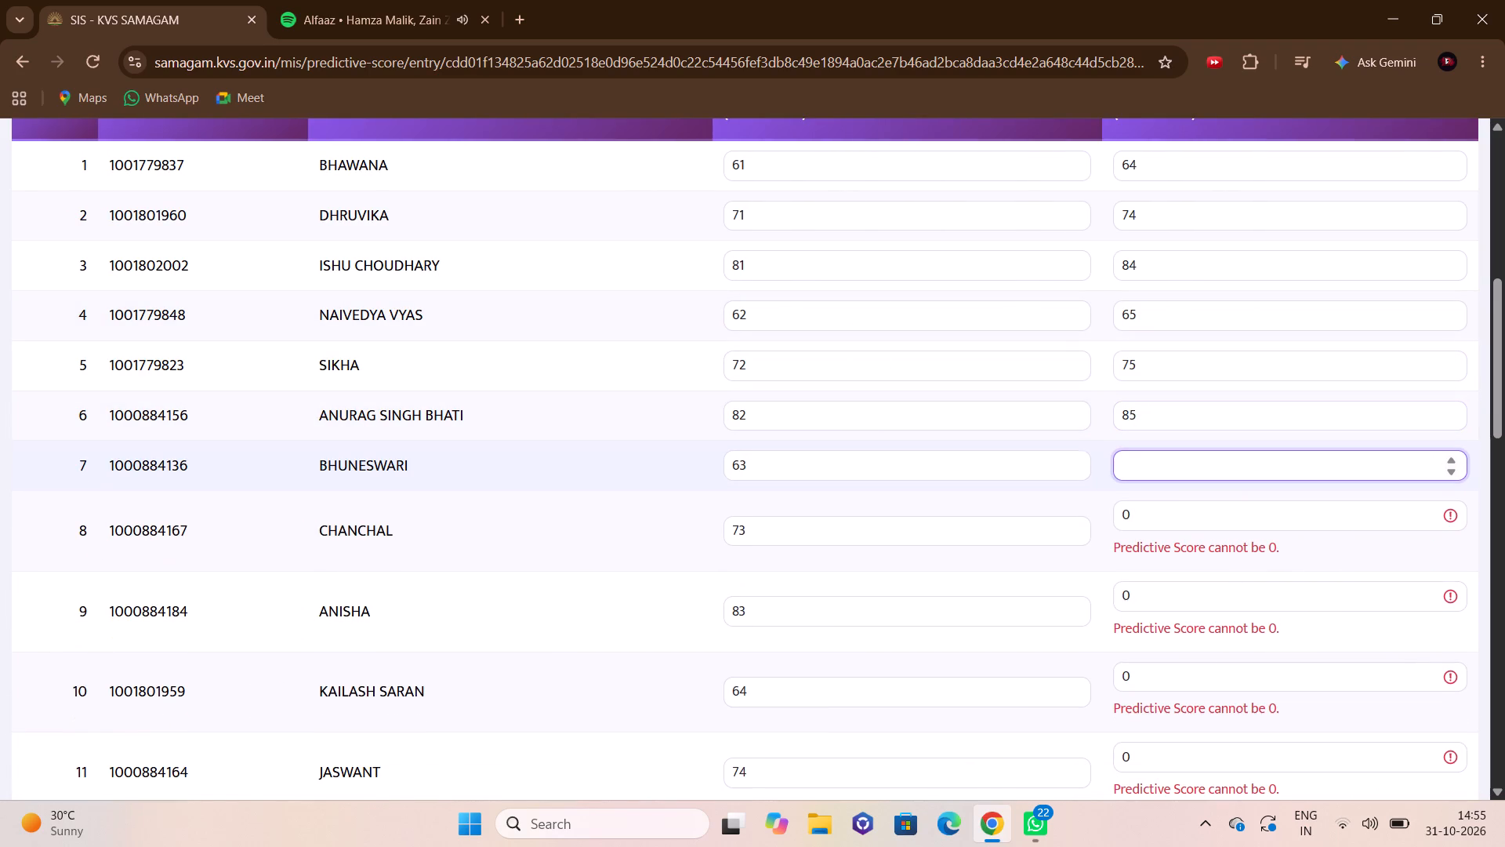
{"action": "key", "text": "6"}
{"action": "key", "text": "6"}
{"action": "left_click", "coordinate": [1152, 497]}
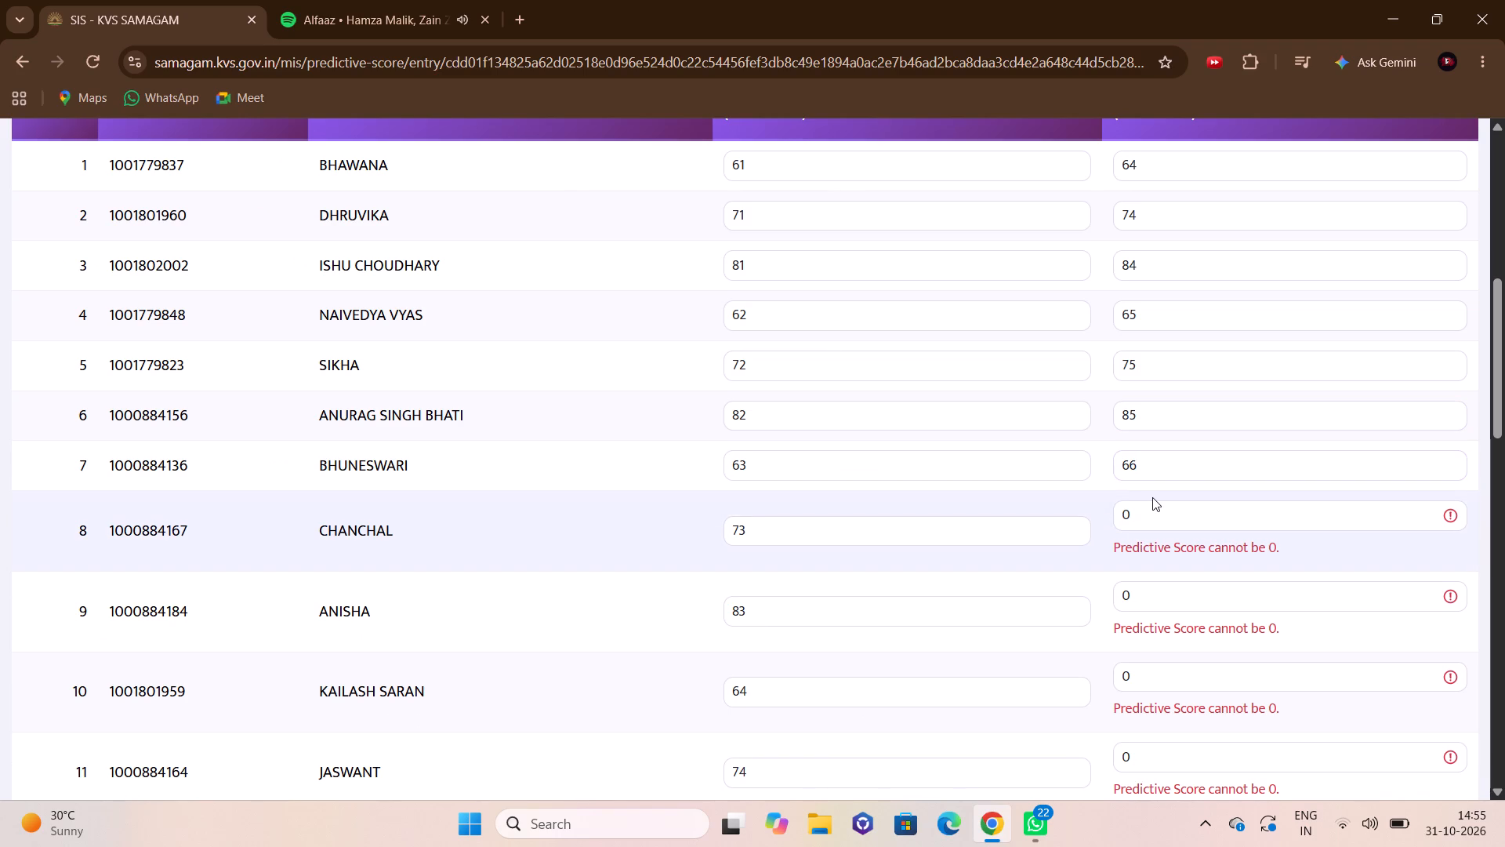
{"action": "left_click", "coordinate": [1152, 503]}
{"action": "key", "text": "BackSpace"}
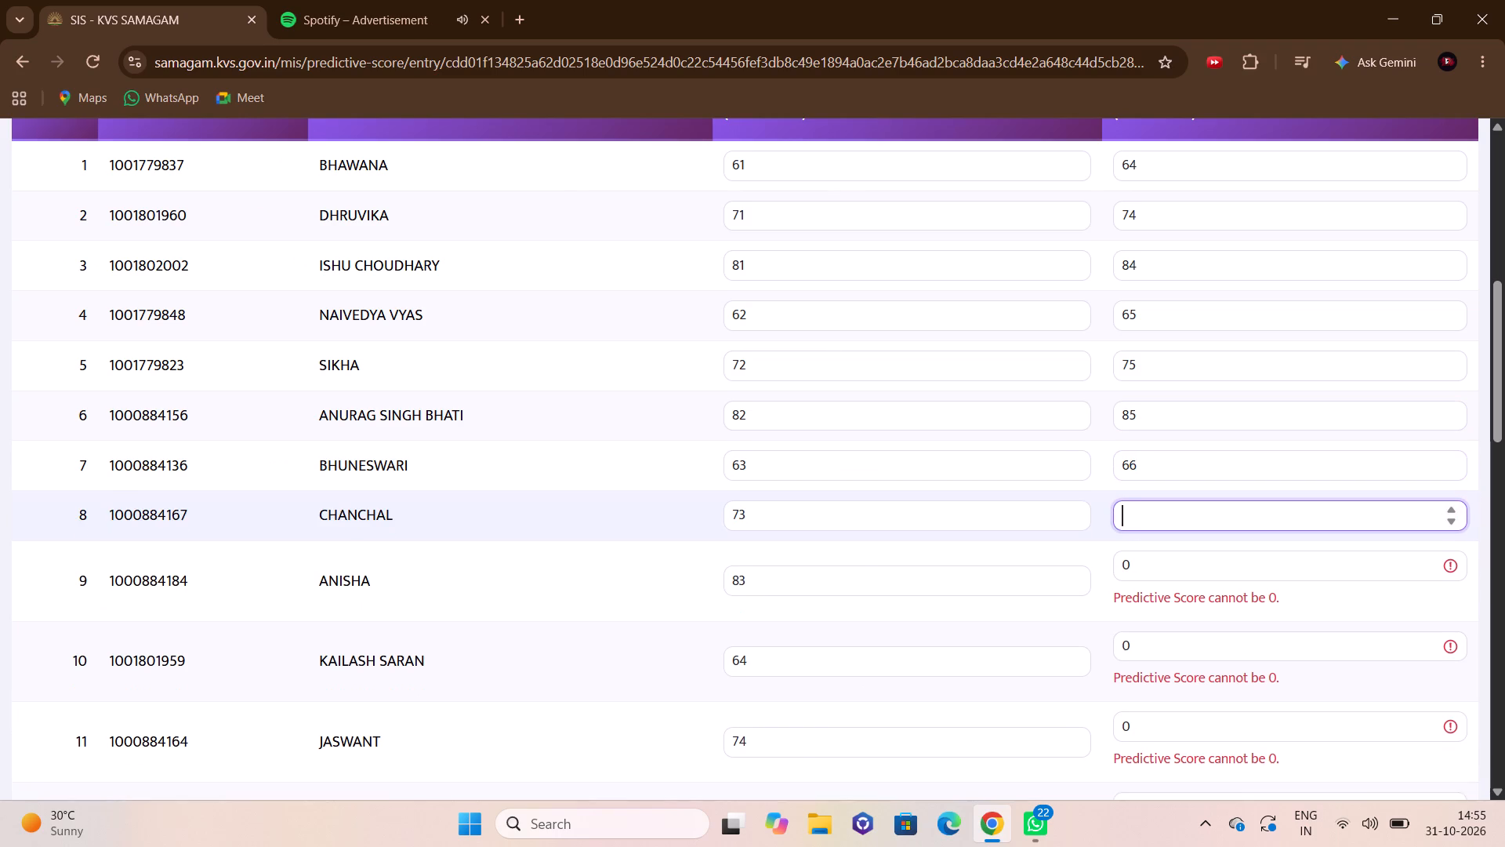
{"action": "type", "text": "76"}
{"action": "left_click", "coordinate": [1151, 561]}
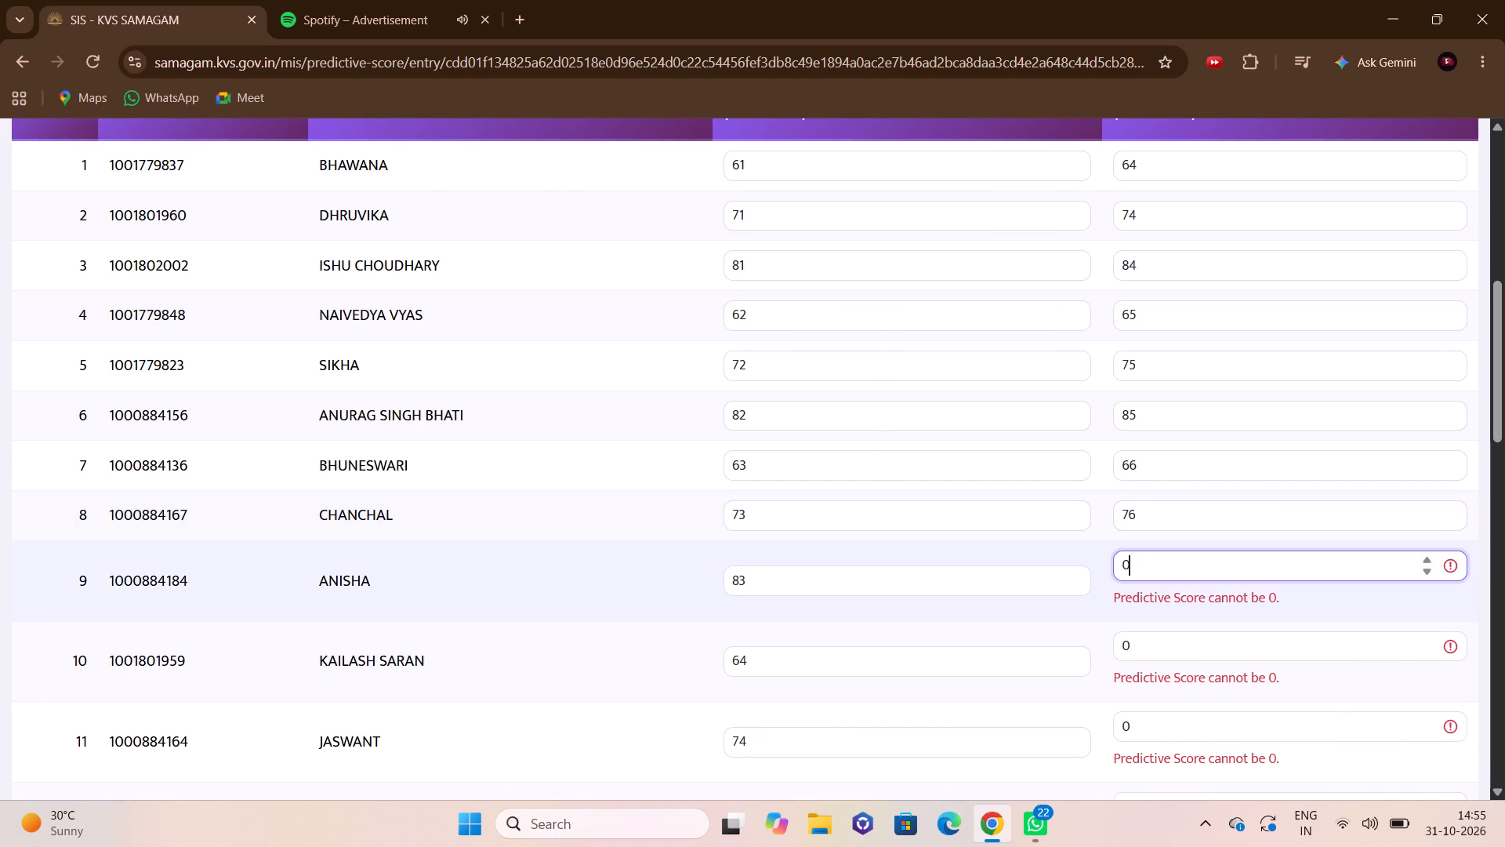
{"action": "type", "text": "86"}
{"action": "key", "text": "BackSpace"}
{"action": "key", "text": "BackSpace"}
{"action": "key", "text": "BackSpace"}
{"action": "type", "text": "86"}
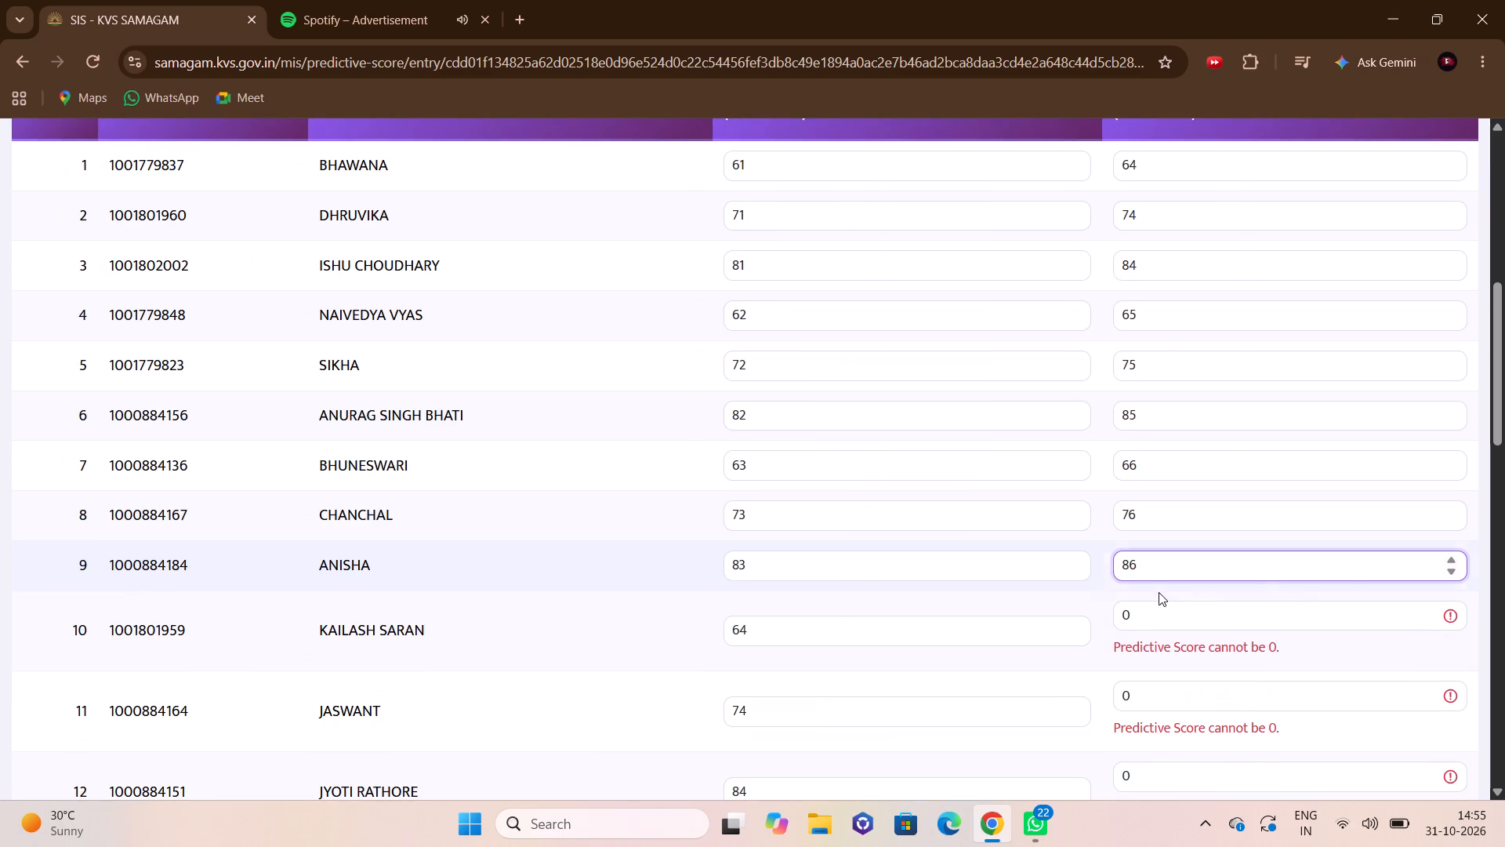
Set the Quarter 3 targets to 67, 77 and 87 for the students in rows 10 to 12.
{"action": "left_click", "coordinate": [1164, 597]}
{"action": "left_click", "coordinate": [1163, 610]}
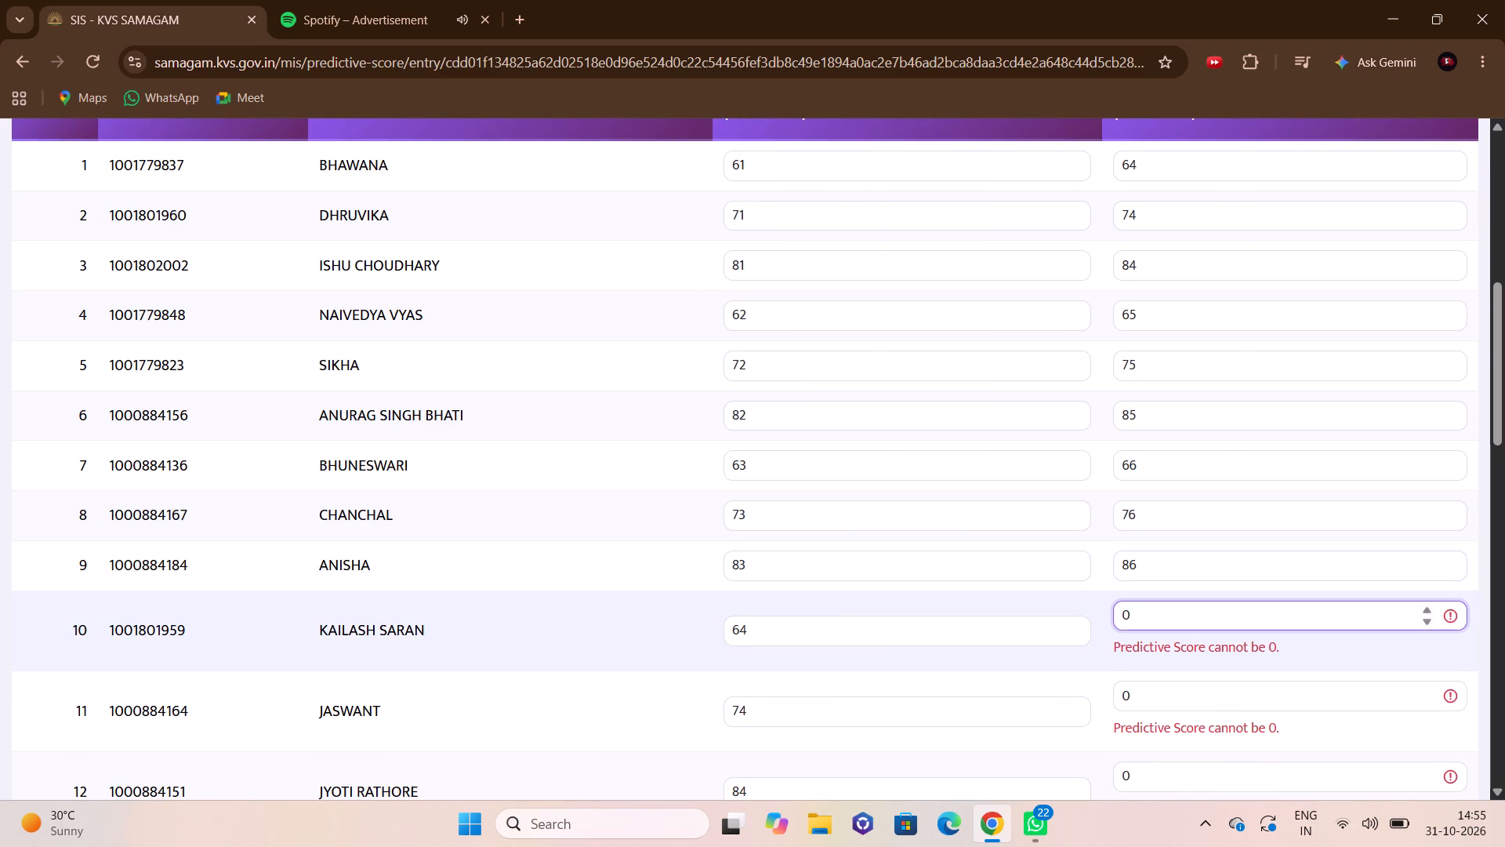
{"action": "key", "text": "BackSpace"}
{"action": "type", "text": "67"}
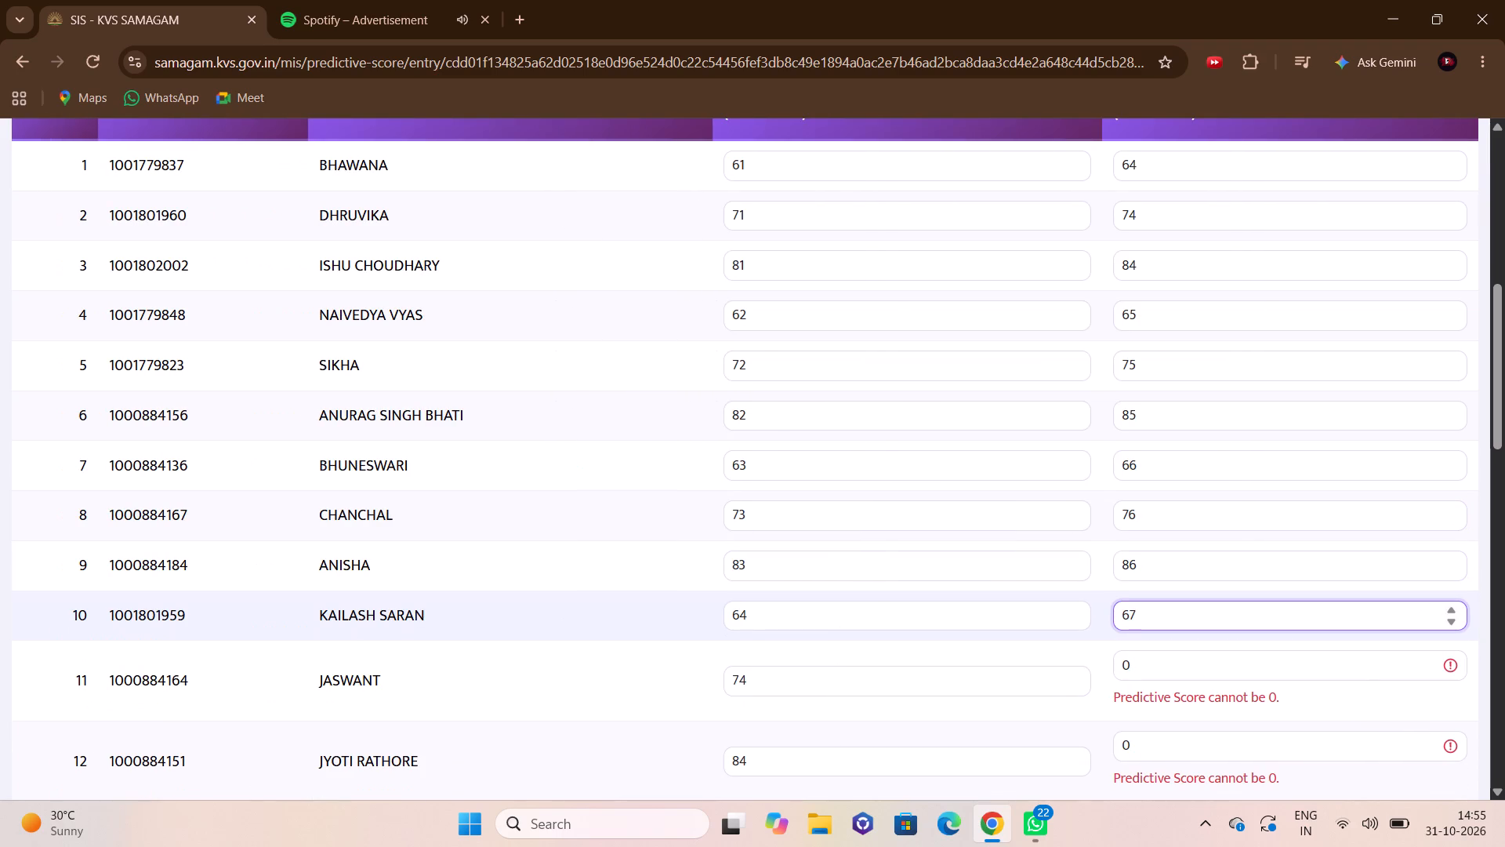
{"action": "left_click", "coordinate": [1151, 656]}
{"action": "key", "text": "BackSpace"}
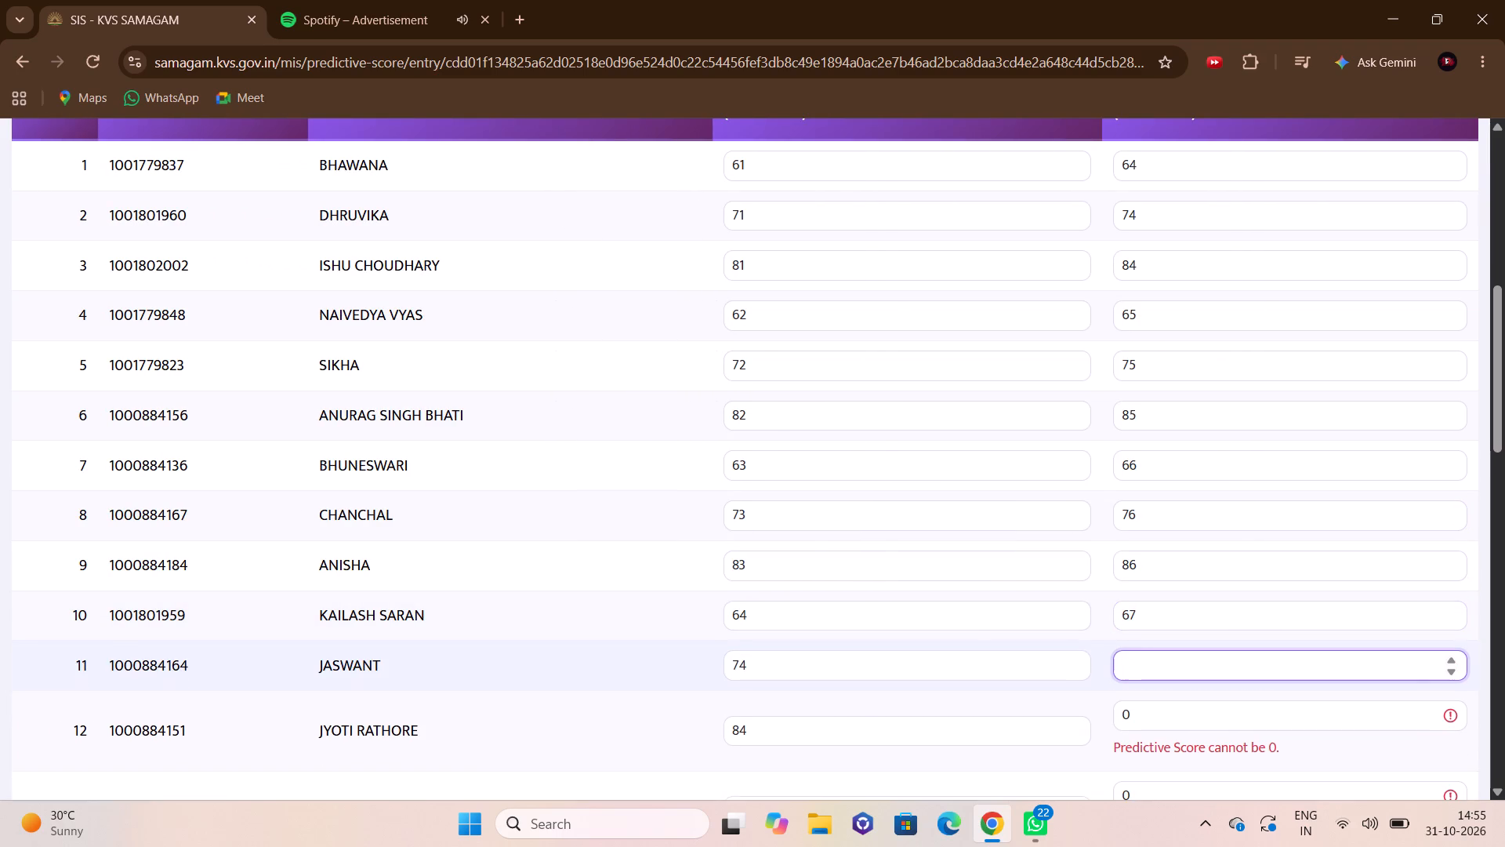
{"action": "type", "text": "77"}
{"action": "left_click", "coordinate": [1156, 708]}
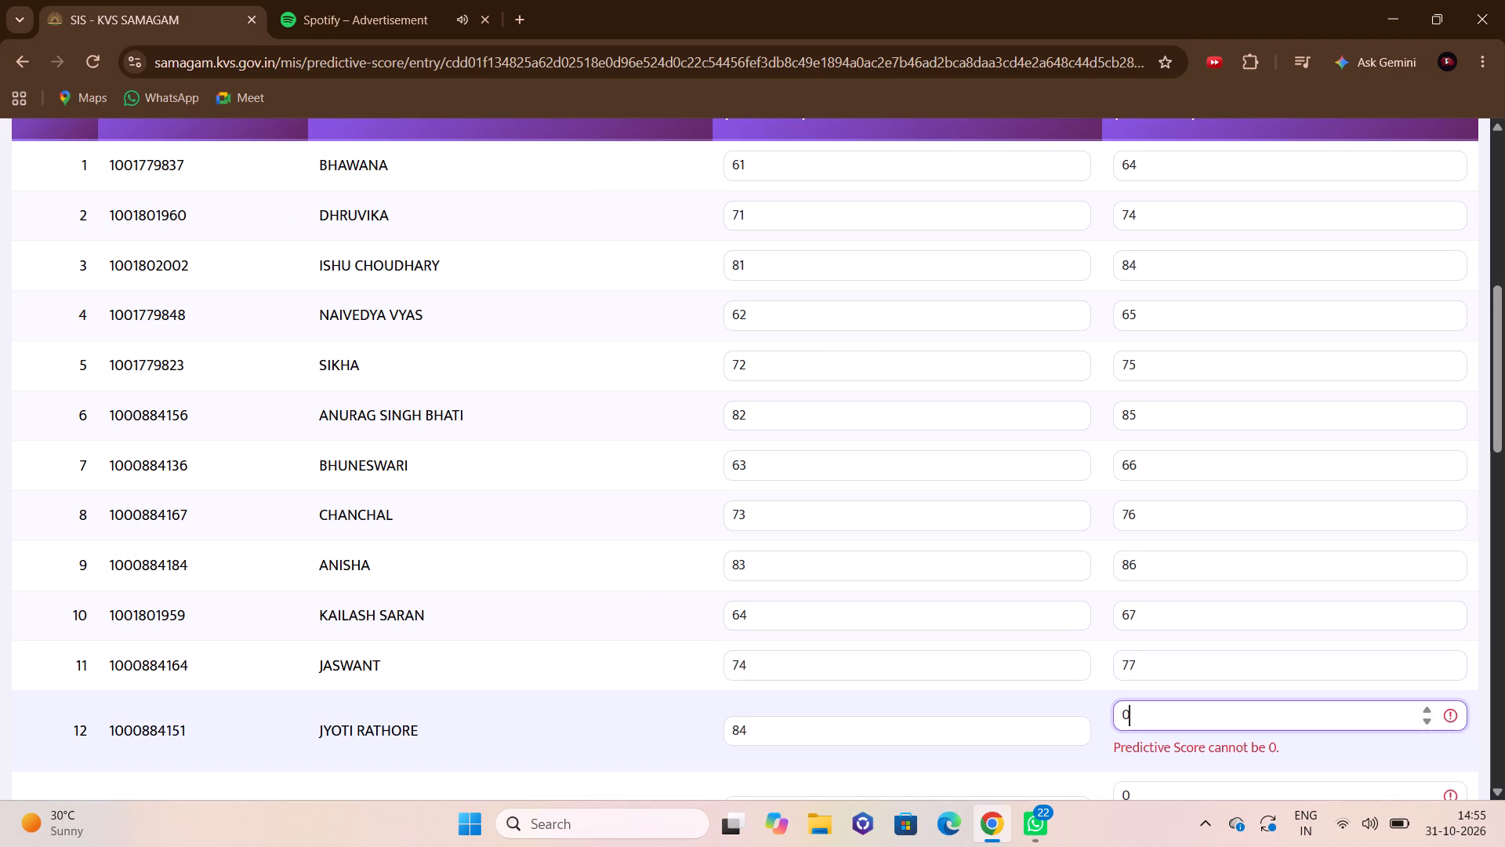
{"action": "key", "text": "BackSpace"}
{"action": "type", "text": "87"}
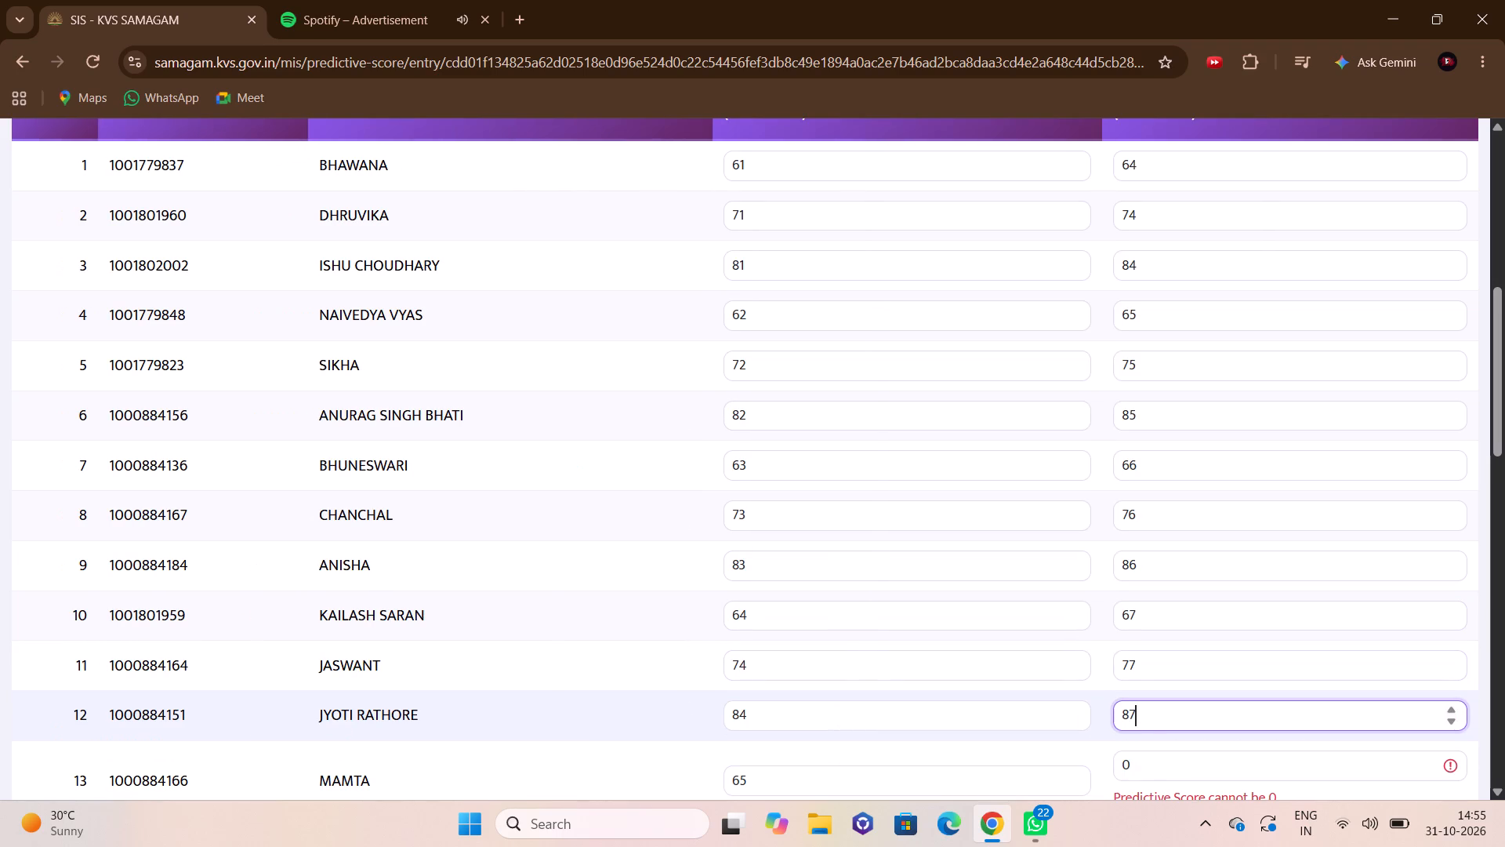
Set the Quarter 3 targets to 68, 78 and 88 for the students in rows 13 to 15.
{"action": "left_click", "coordinate": [1154, 756]}
{"action": "key", "text": "BackSpace"}
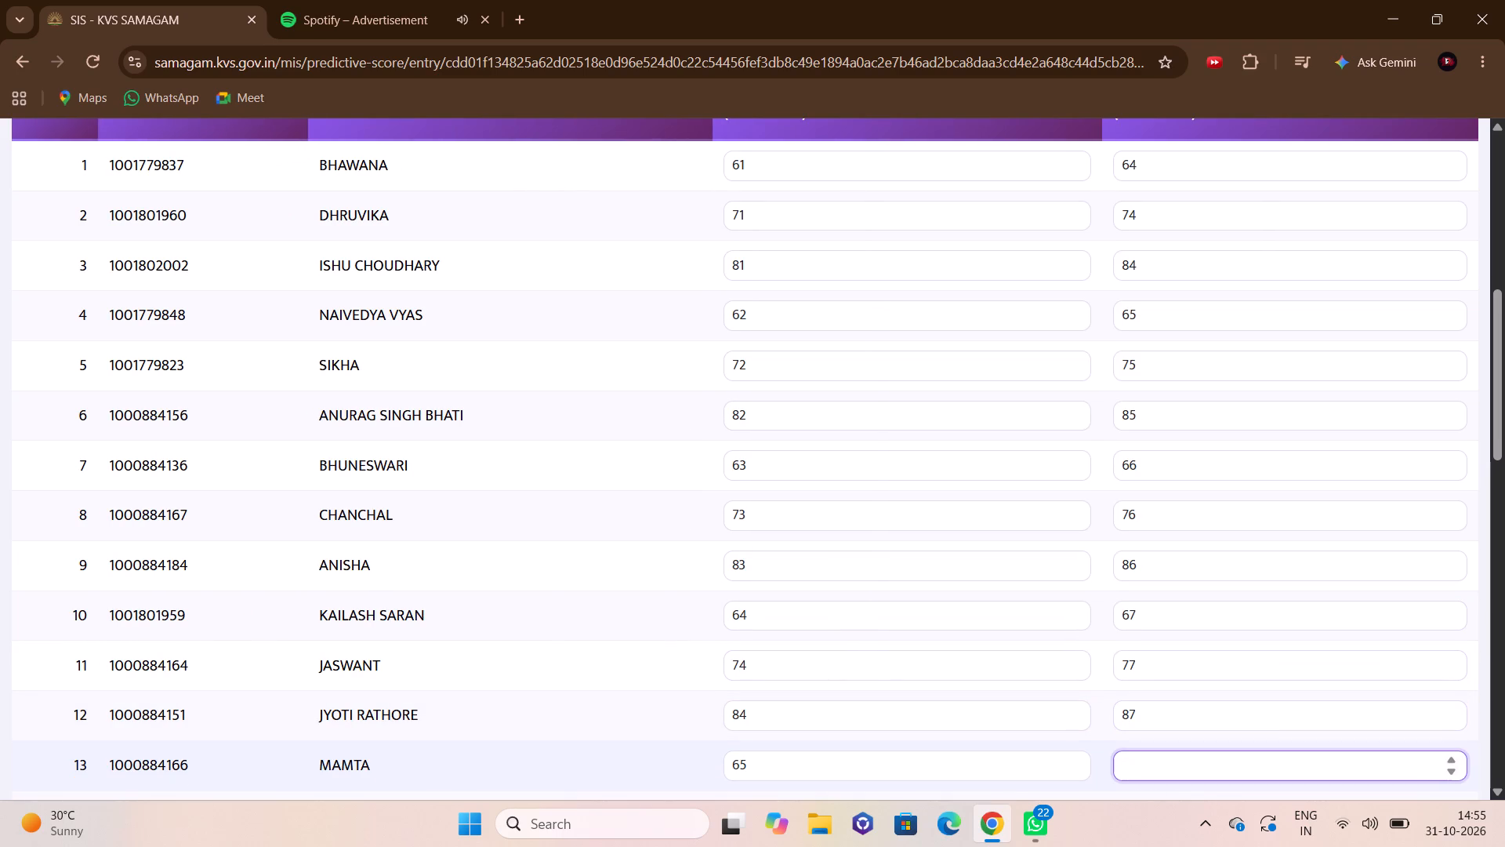
{"action": "type", "text": "6/"}
{"action": "key", "text": "8"}
{"action": "left_click_drag", "start_coordinate": [1500, 423], "coordinate": [1501, 428]}
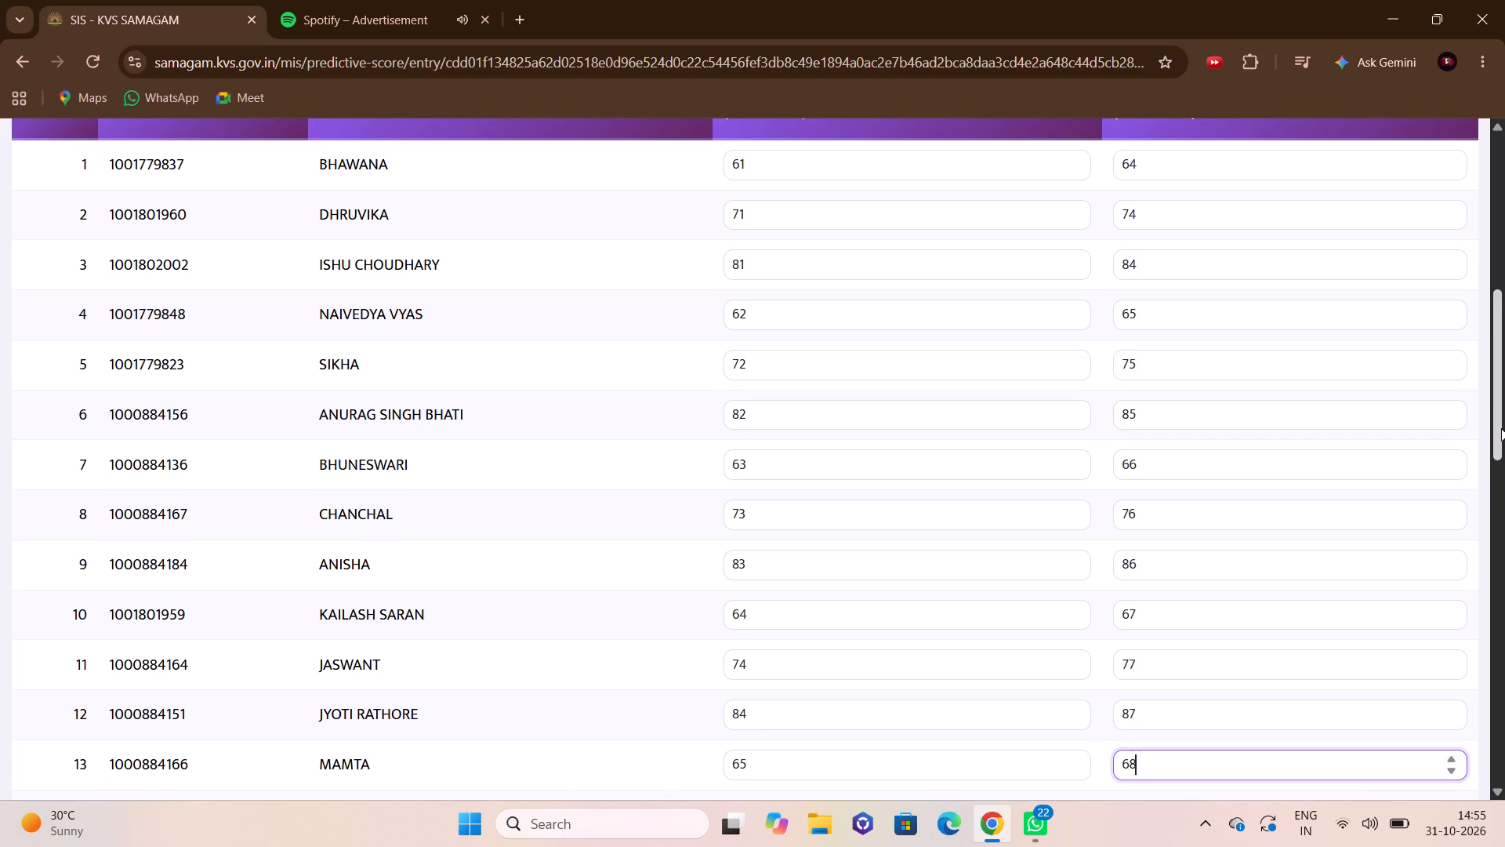
{"action": "left_click_drag", "start_coordinate": [1501, 428], "coordinate": [1501, 606]}
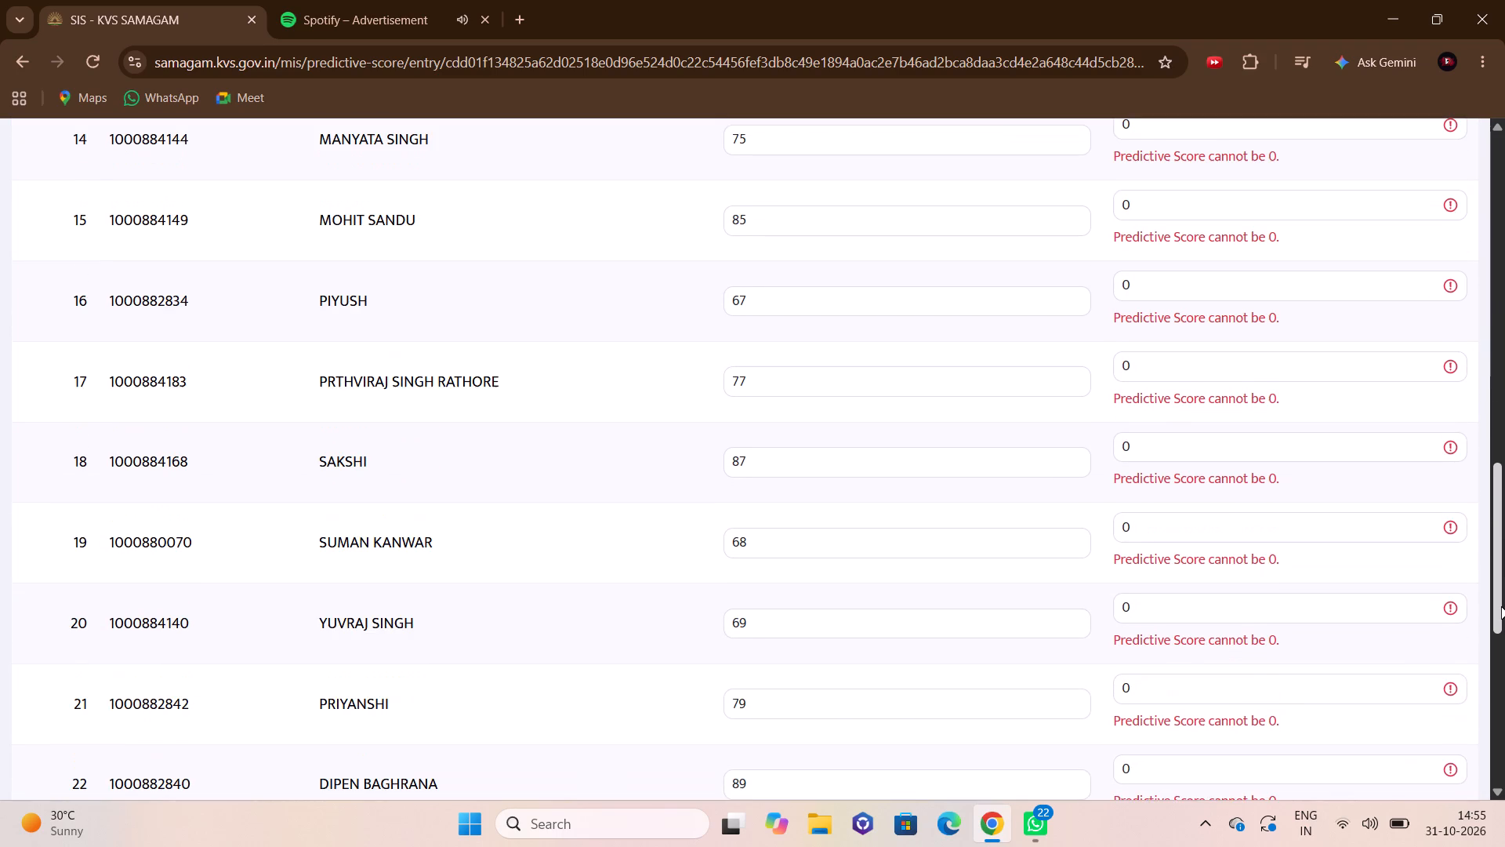
{"action": "left_click_drag", "start_coordinate": [1501, 606], "coordinate": [1496, 578]}
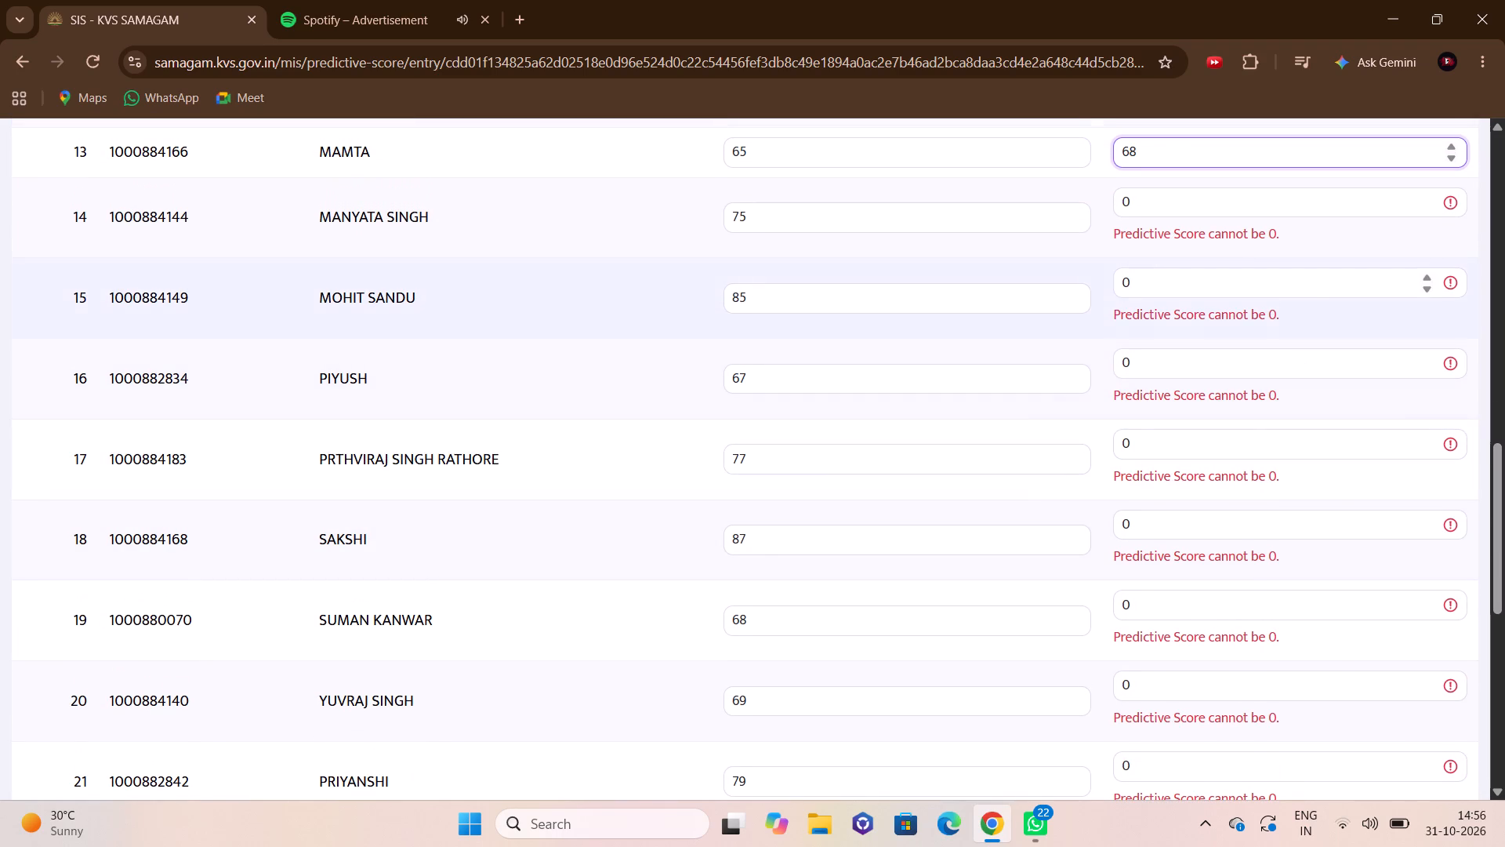
{"action": "left_click", "coordinate": [1229, 215]}
{"action": "key", "text": "BackSpace"}
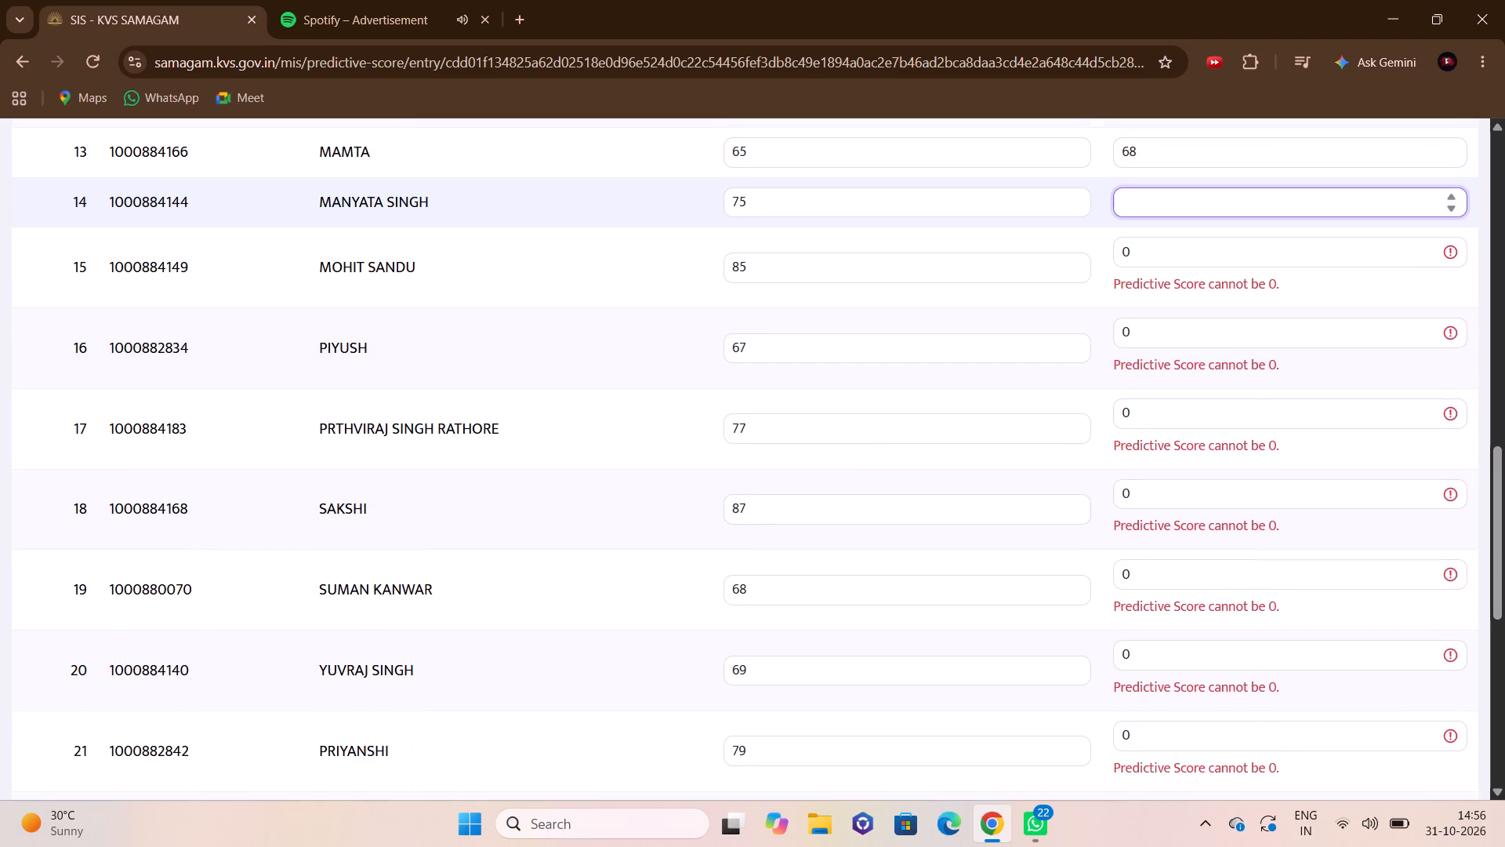
{"action": "type", "text": "78"}
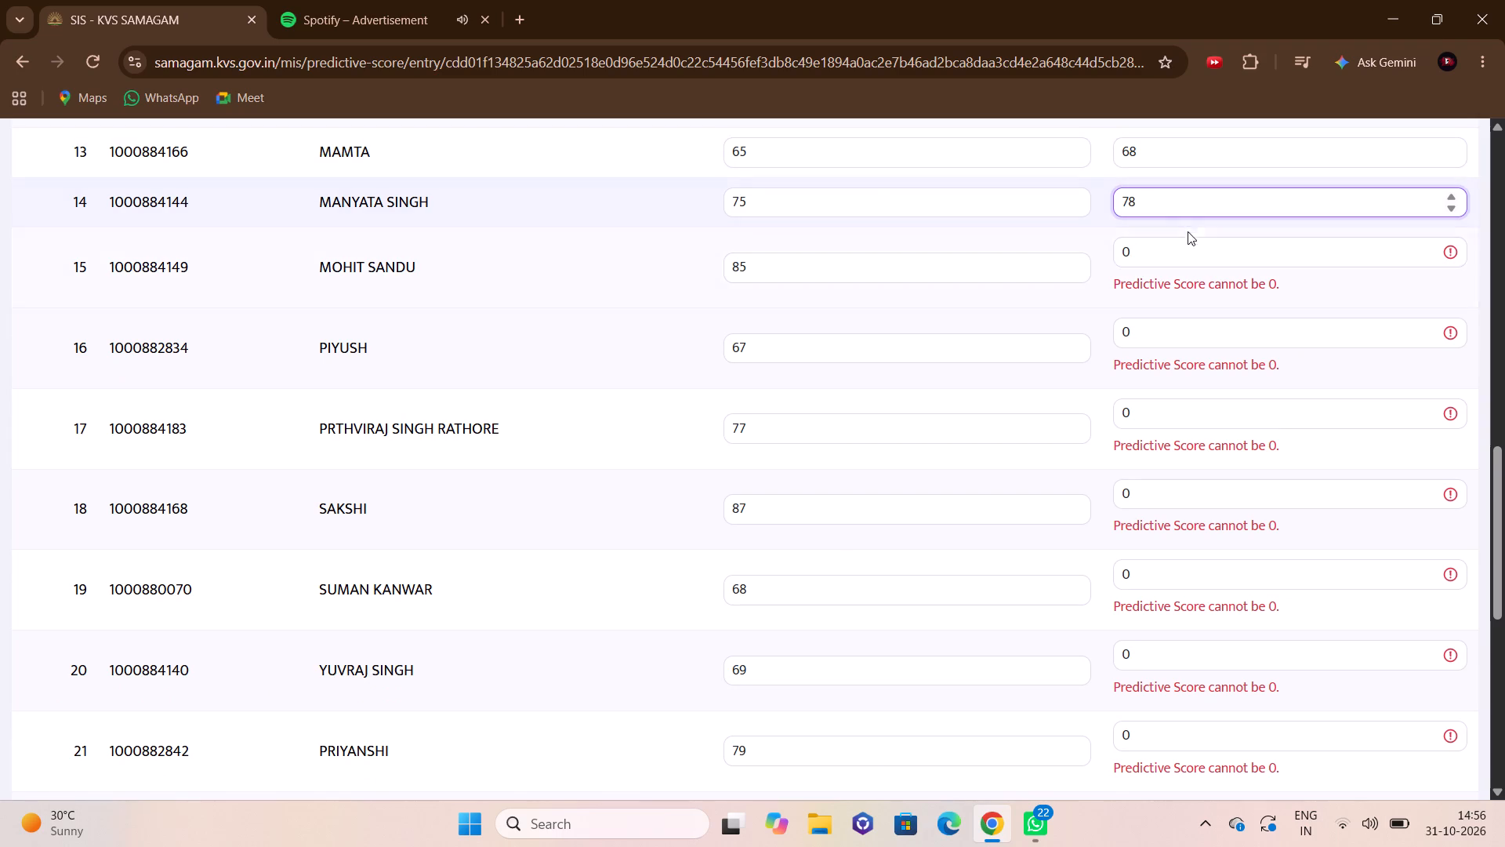
{"action": "left_click", "coordinate": [1188, 255]}
{"action": "key", "text": "BackSpace"}
{"action": "type", "text": "88"}
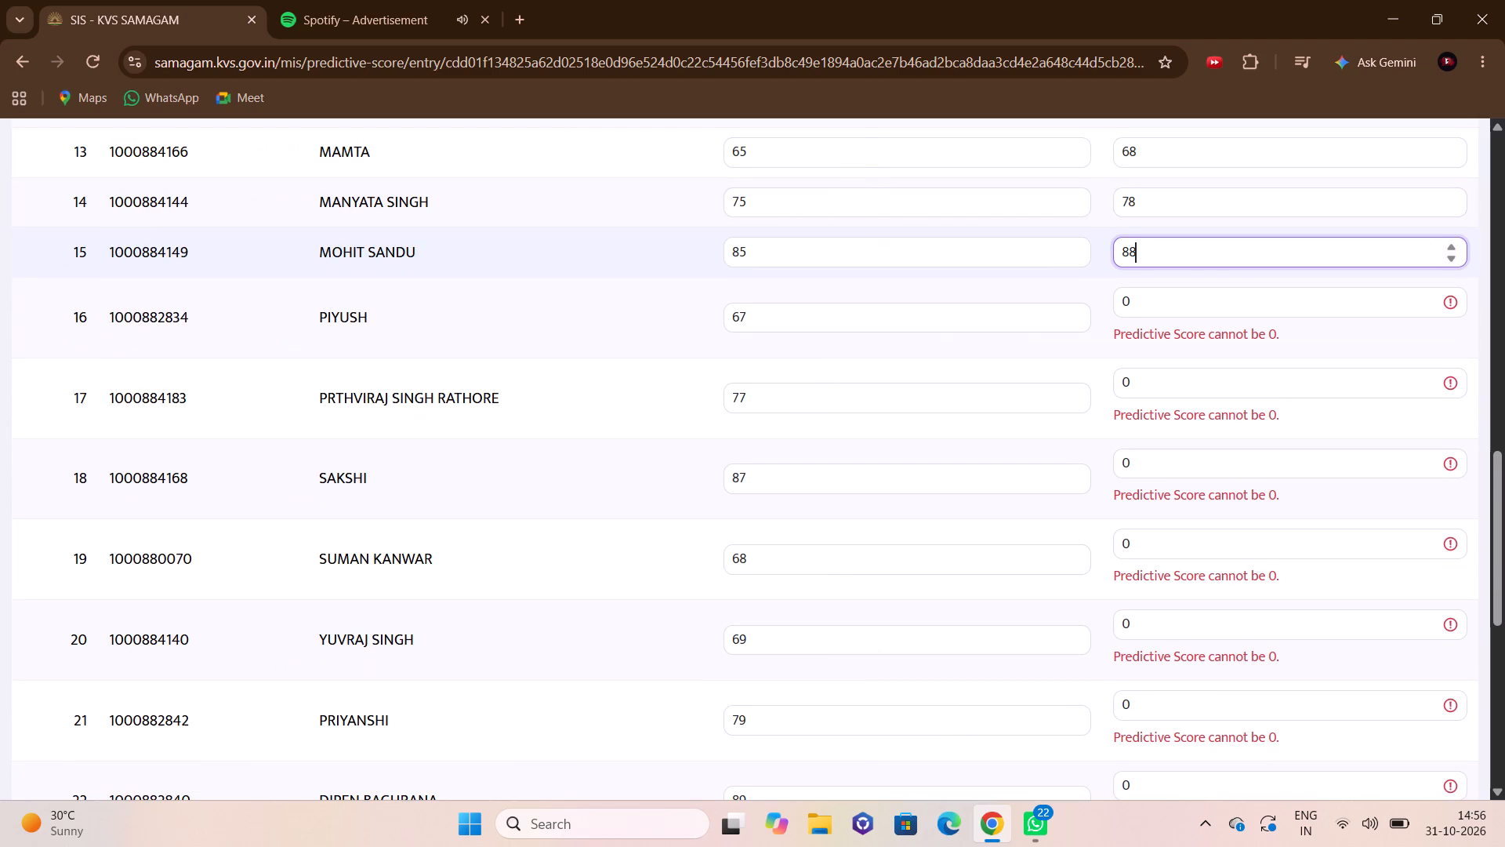
Set the Quarter 3 targets to 69, 79, 89 and 70 for the students in rows 16 to 19.
{"action": "left_click", "coordinate": [1170, 321]}
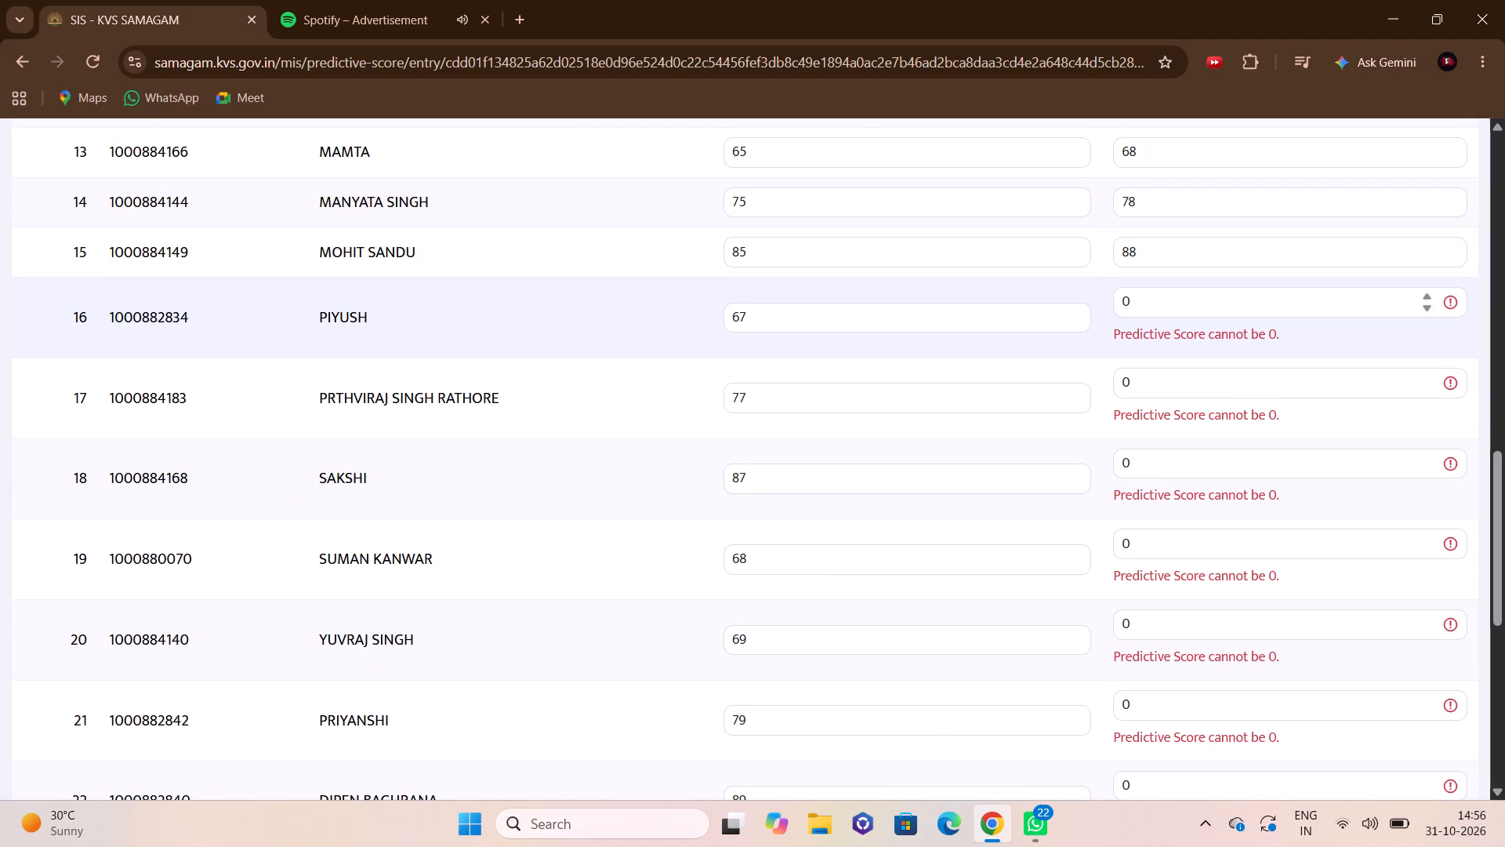
{"action": "left_click", "coordinate": [1169, 305]}
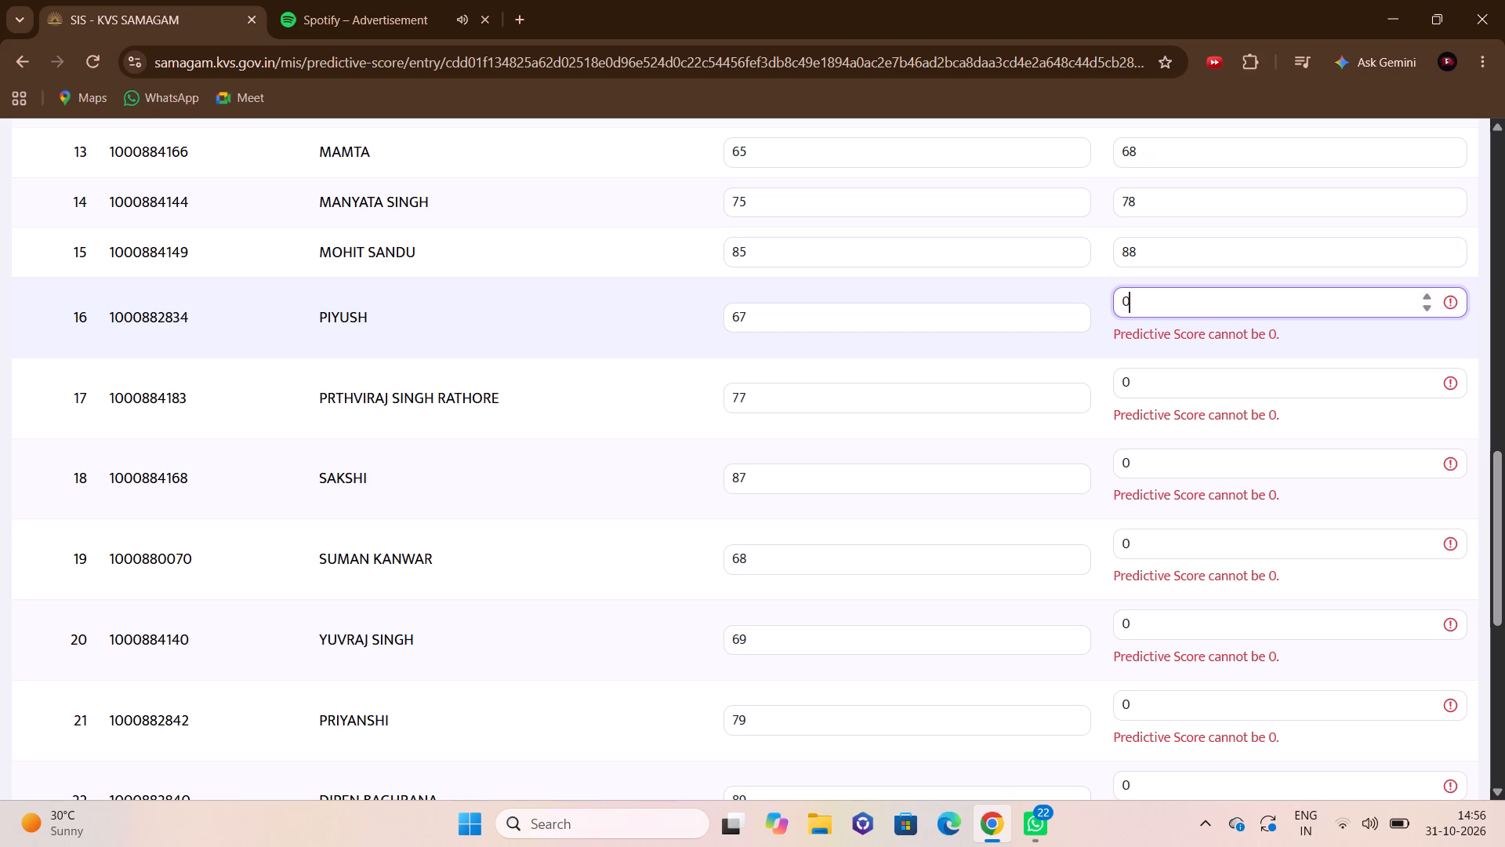
{"action": "key", "text": "BackSpace"}
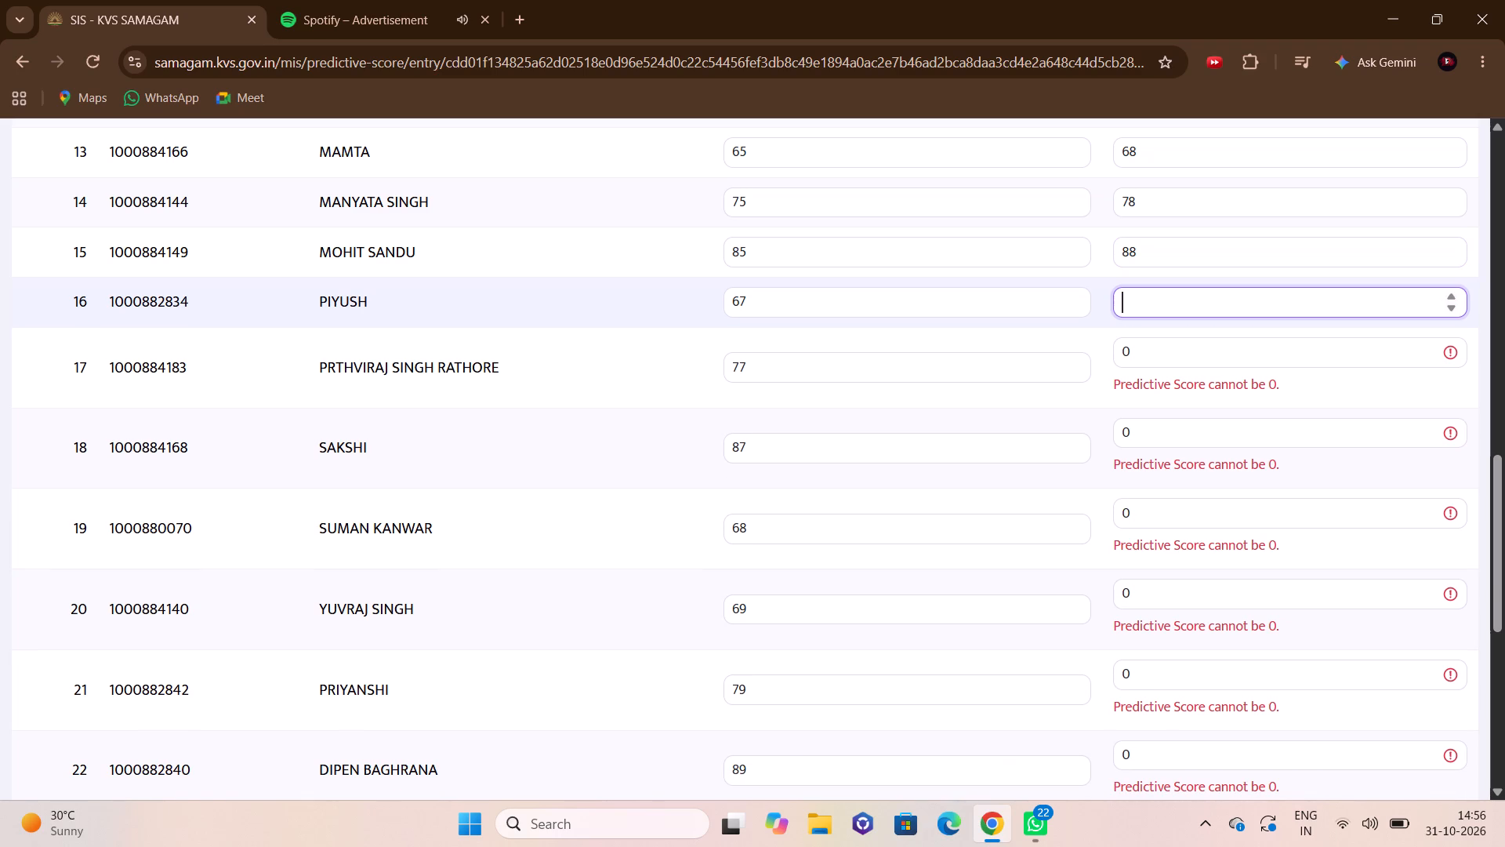
{"action": "type", "text": "69"}
{"action": "left_click", "coordinate": [1155, 344]}
{"action": "key", "text": "BackSpace"}
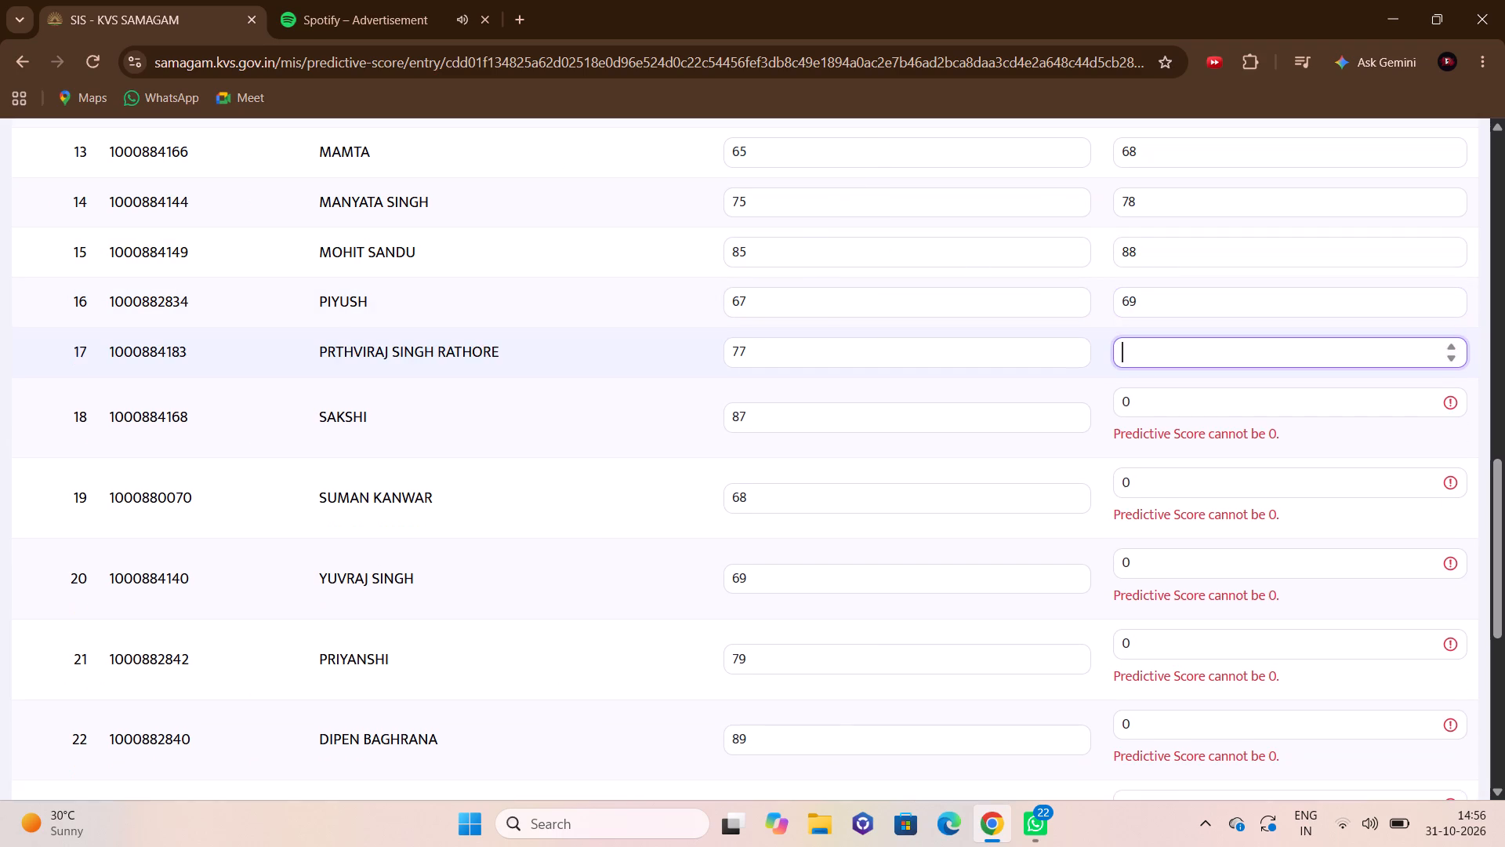
{"action": "type", "text": "79"}
{"action": "left_click", "coordinate": [1148, 402]}
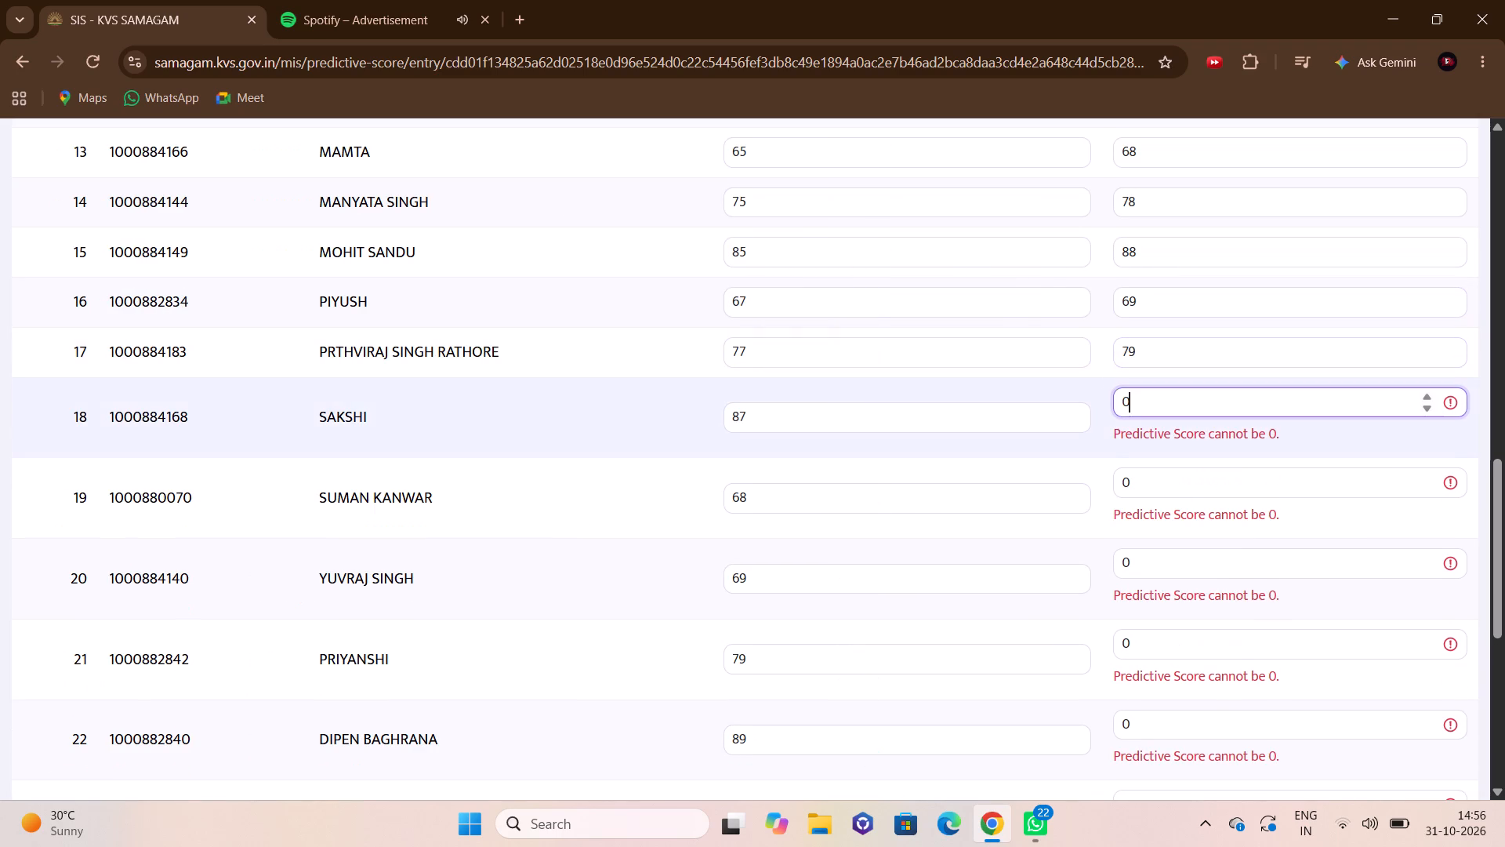
{"action": "key", "text": "BackSpace"}
{"action": "type", "text": "89"}
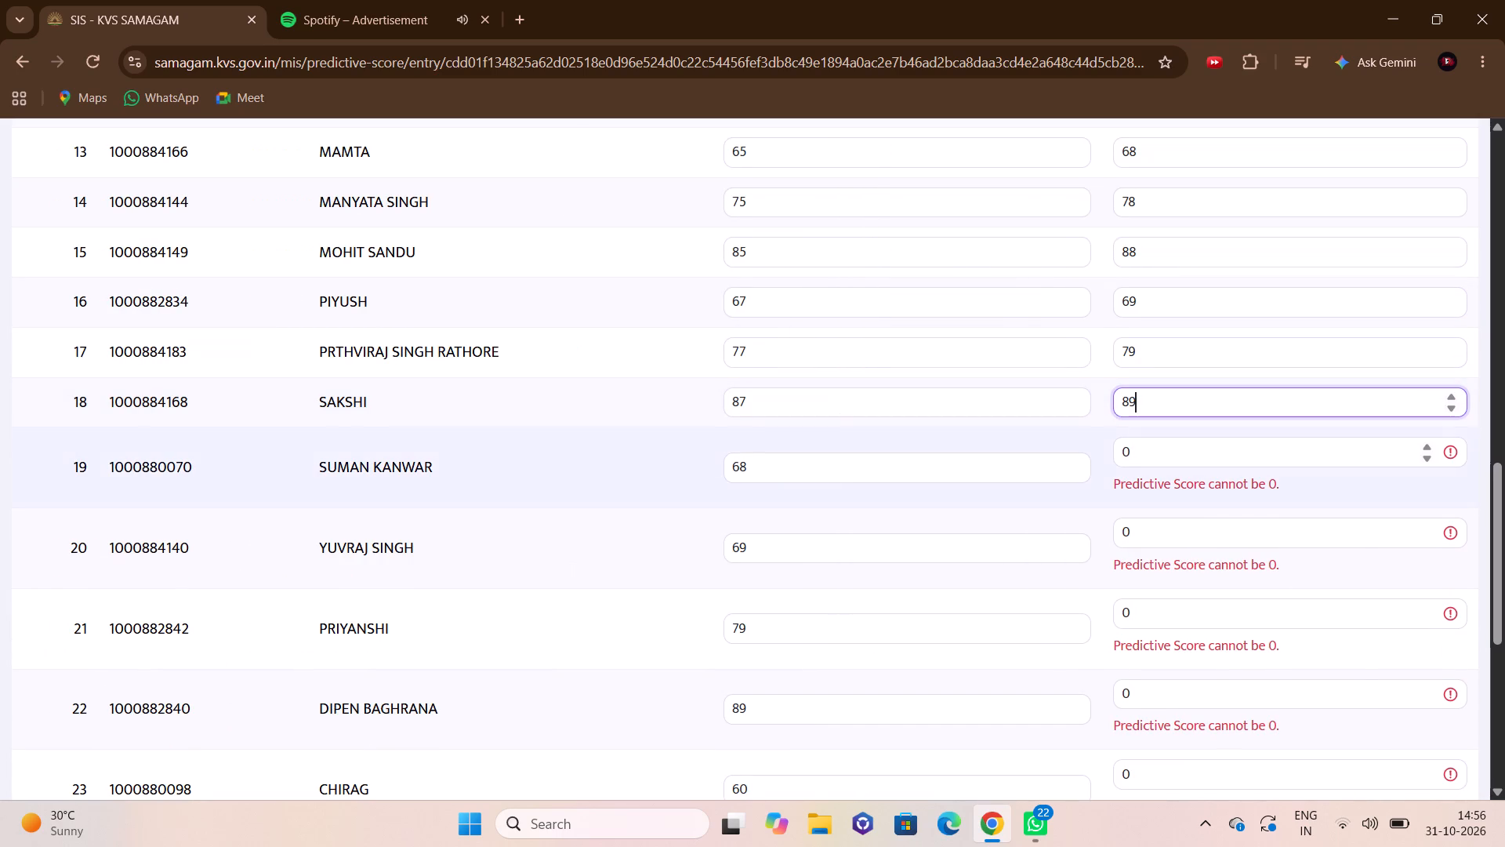
{"action": "left_click", "coordinate": [1152, 461]}
{"action": "key", "text": "BackSpace"}
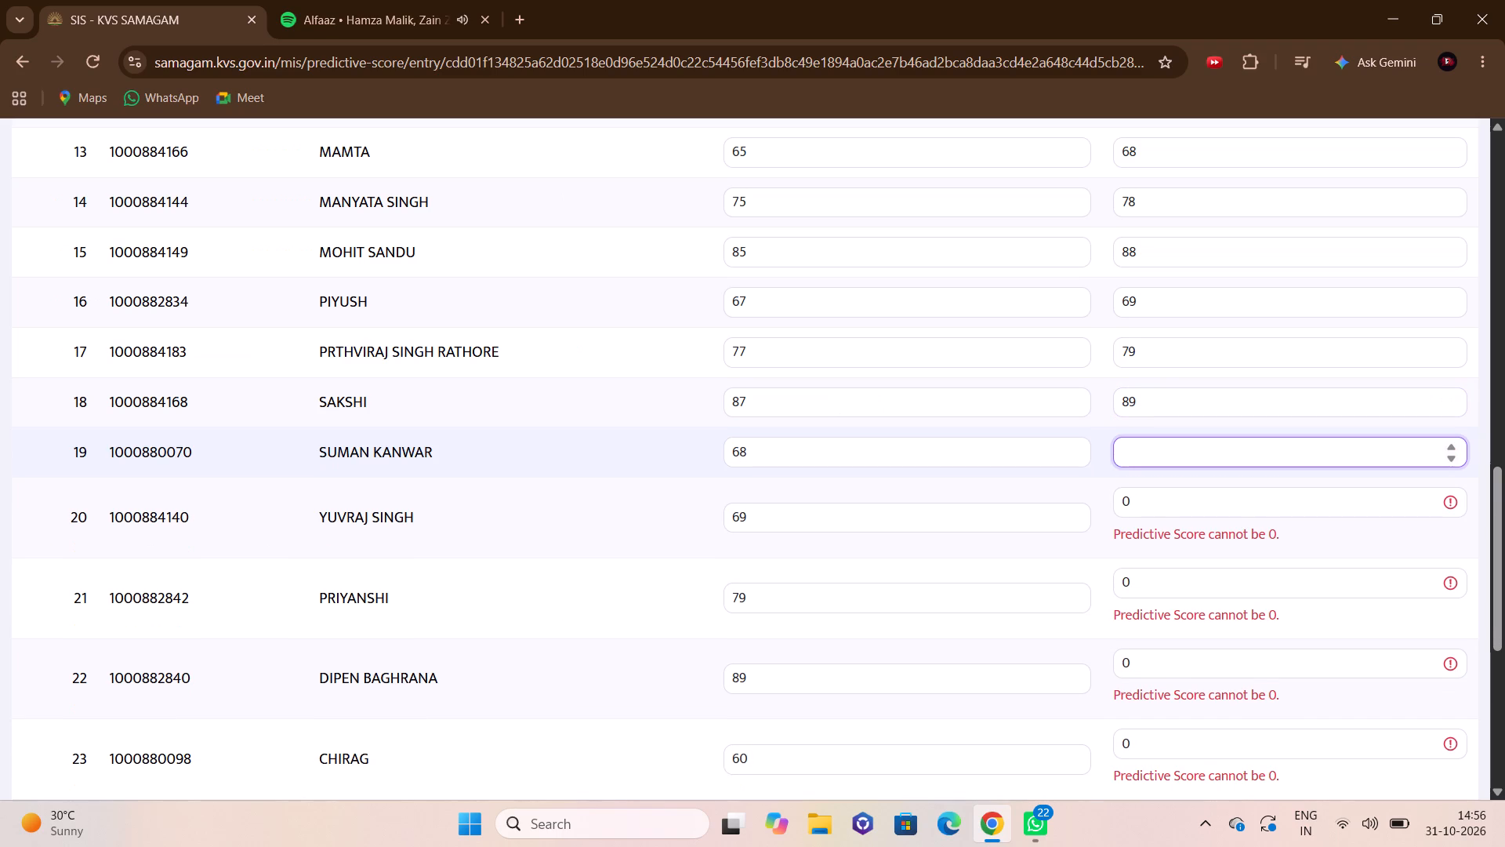
{"action": "type", "text": "70"}
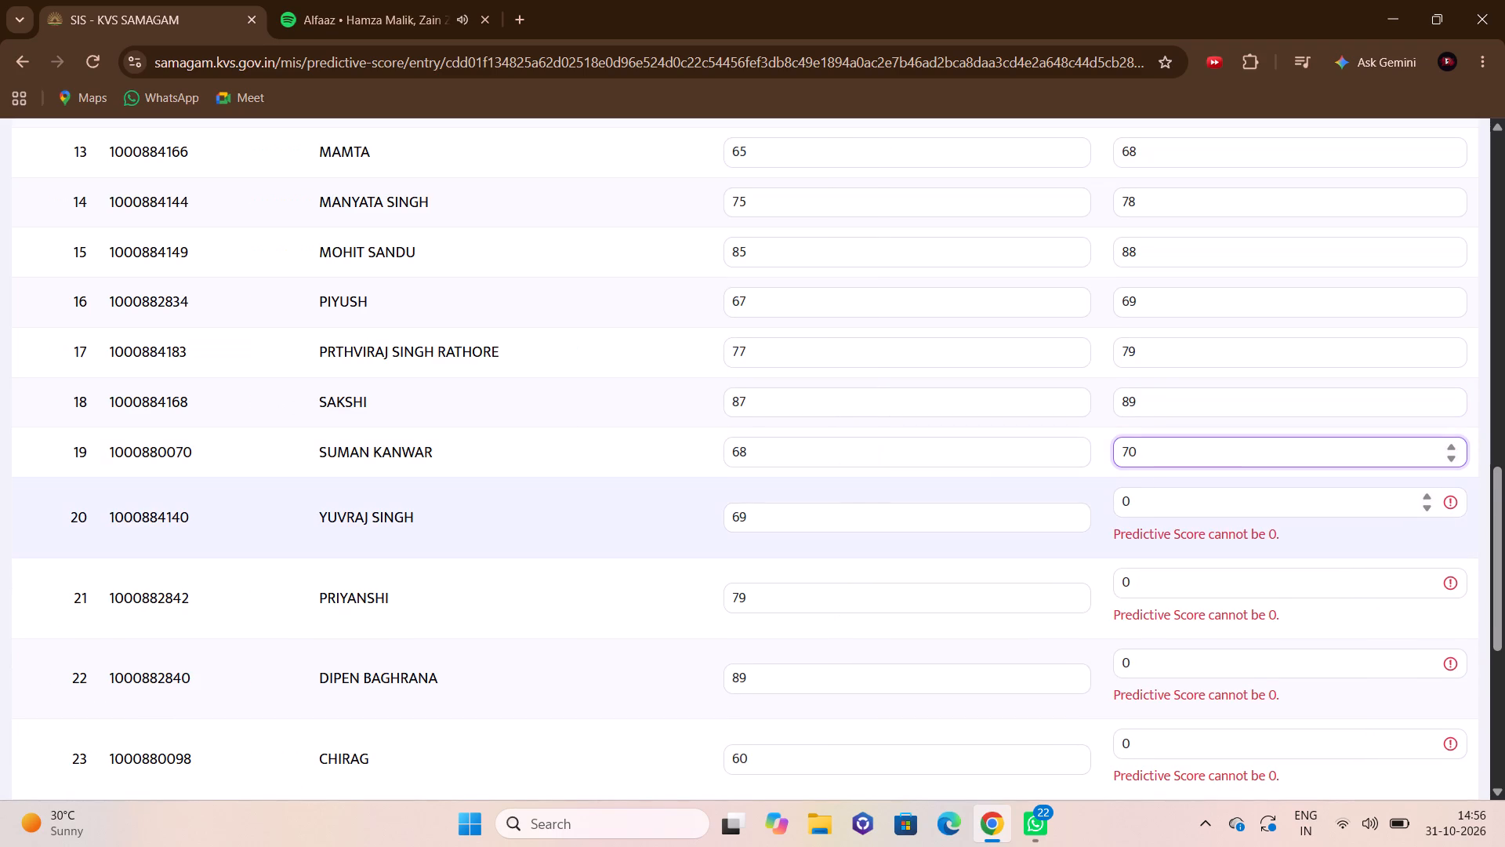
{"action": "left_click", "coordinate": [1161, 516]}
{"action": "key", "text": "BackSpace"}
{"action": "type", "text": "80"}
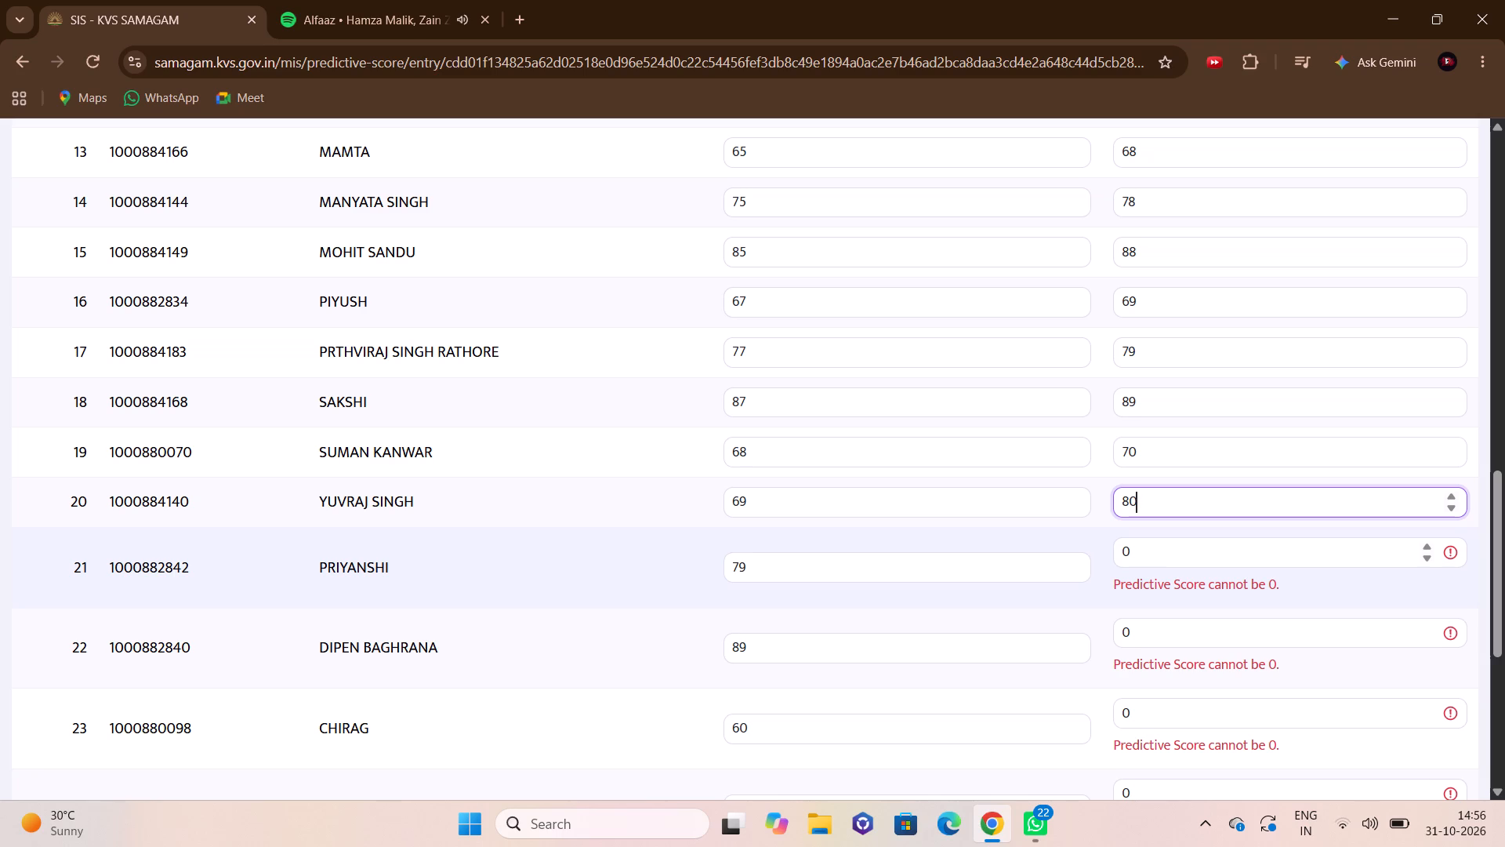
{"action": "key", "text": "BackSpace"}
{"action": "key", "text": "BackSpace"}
Change the Quarter 3 targets to 70, 80 and 90 for the students in rows 16 to 18.
{"action": "left_click", "coordinate": [1150, 307]}
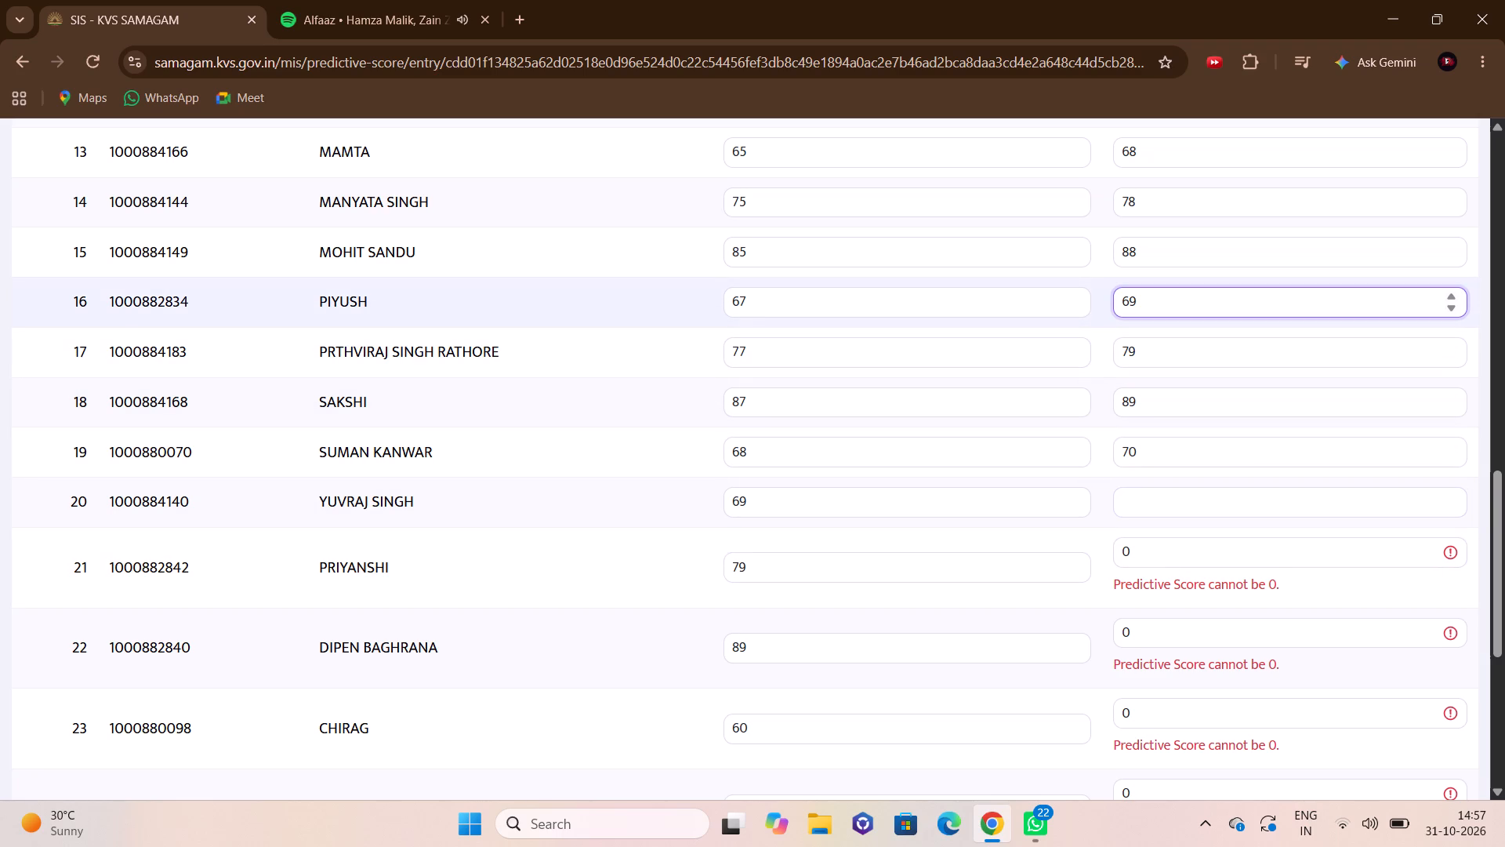
{"action": "key", "text": "BackSpace"}
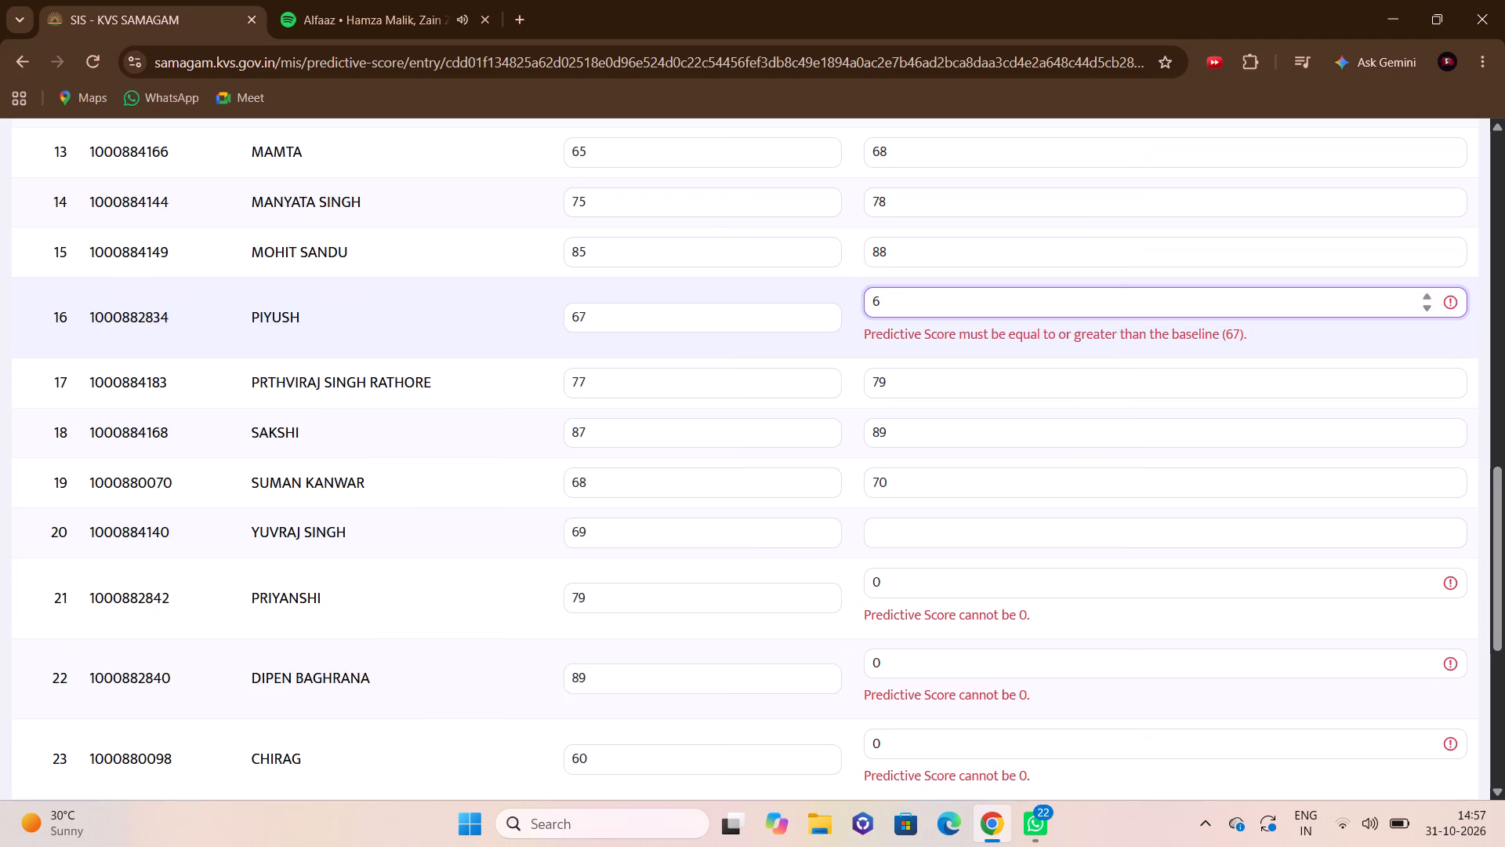
{"action": "key", "text": "BackSpace"}
{"action": "key", "text": "7"}
{"action": "key", "text": "0"}
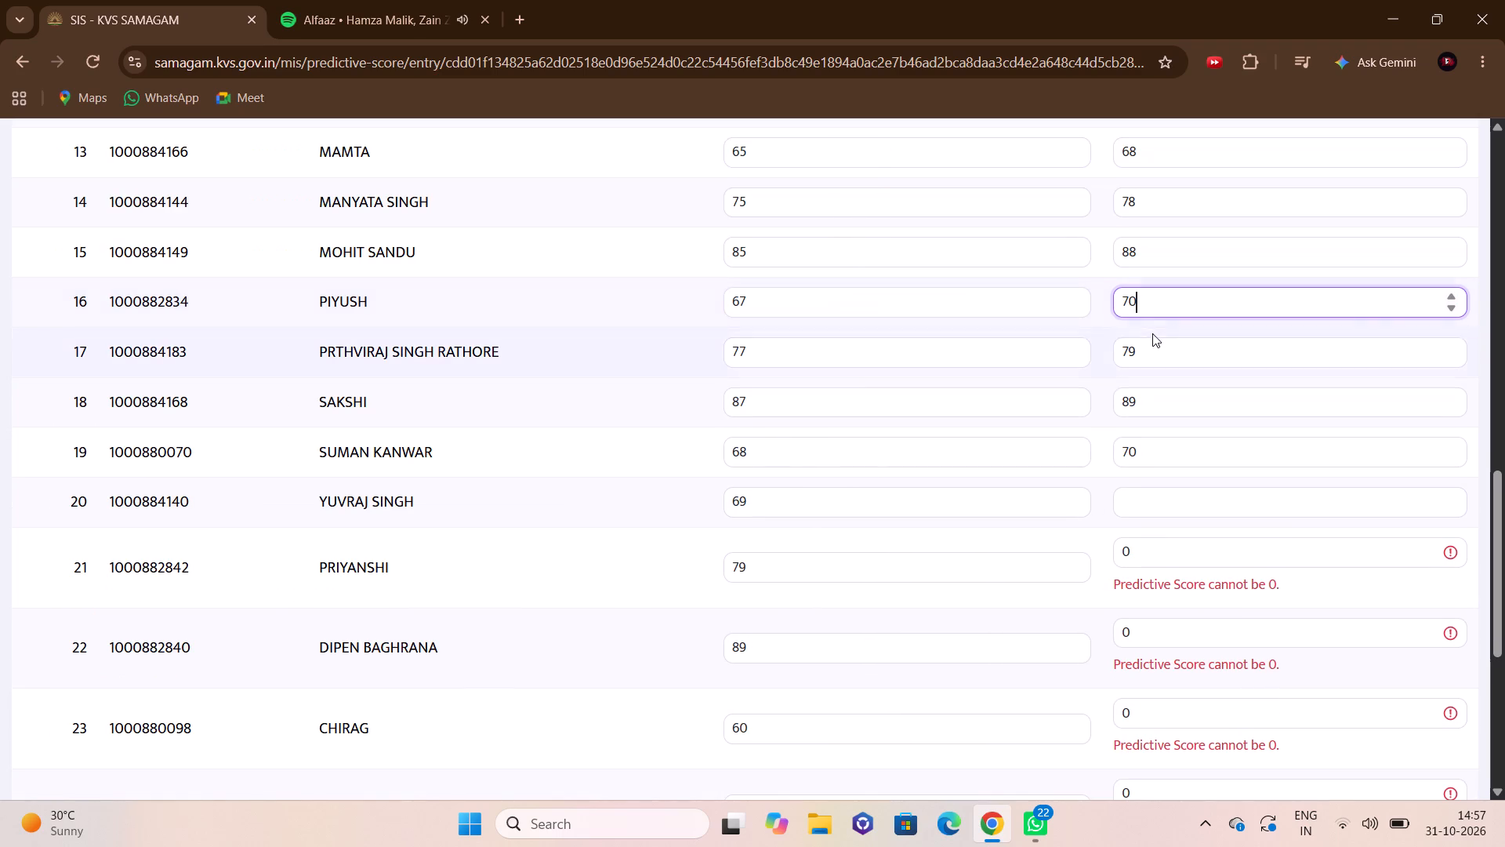
{"action": "left_click", "coordinate": [1149, 343]}
{"action": "key", "text": "BackSpace"}
{"action": "key", "text": "BackSpace"}
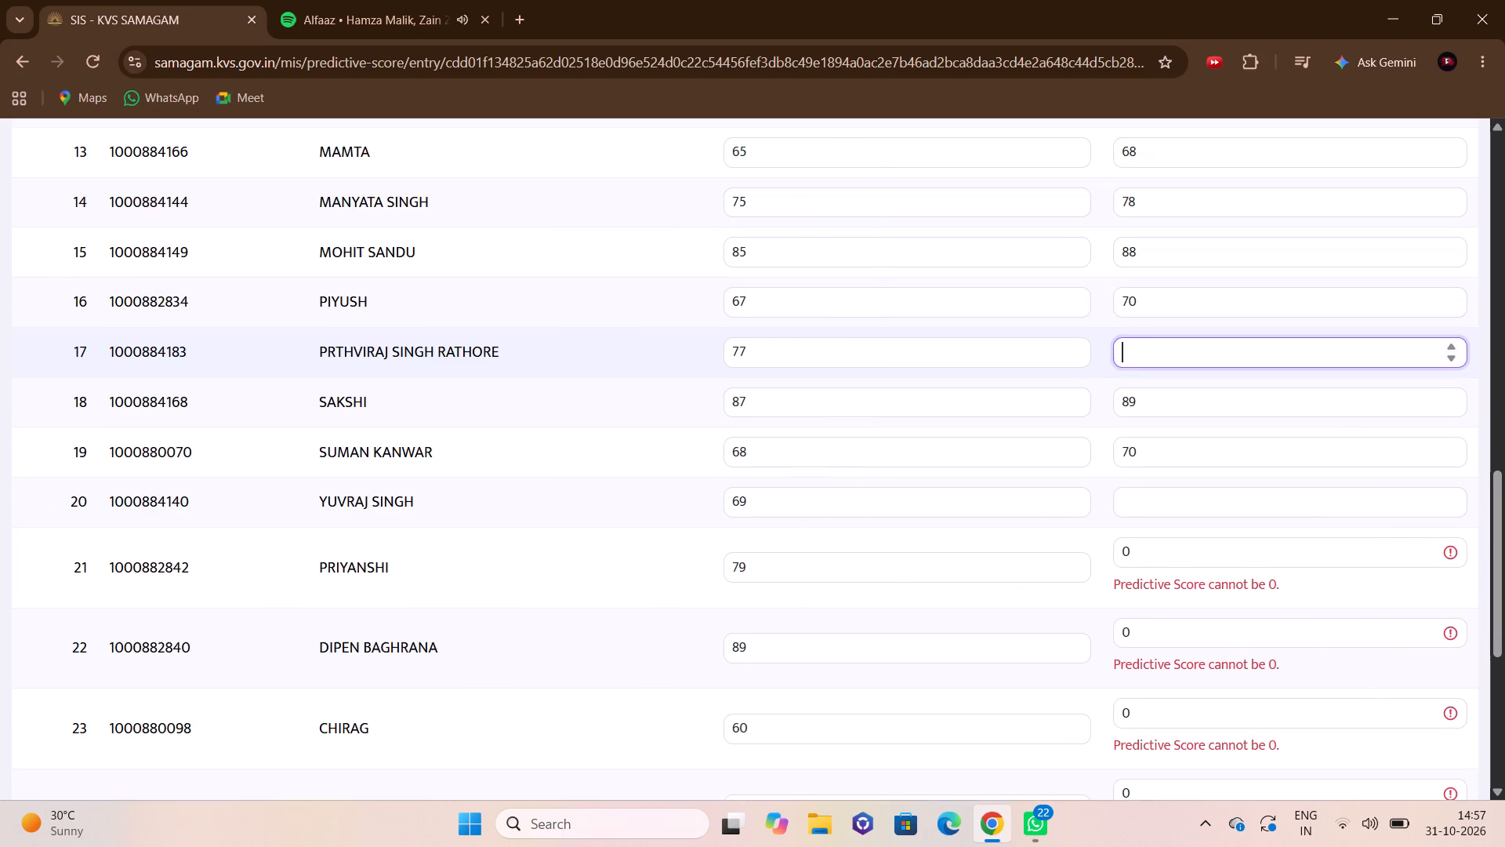
{"action": "type", "text": "80"}
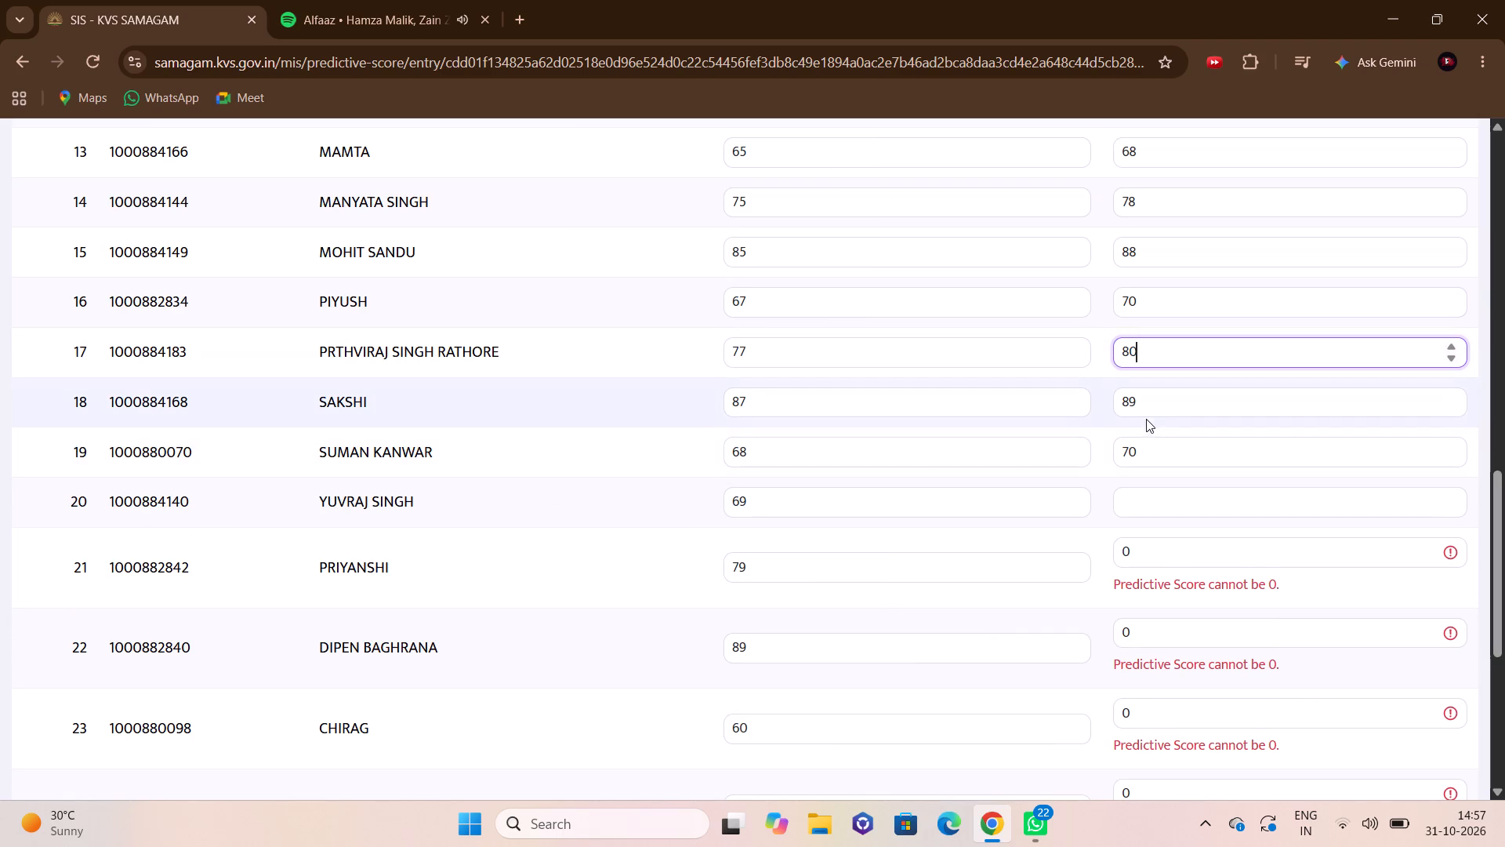
{"action": "left_click", "coordinate": [1150, 406]}
{"action": "key", "text": "BackSpace"}
{"action": "key", "text": "BackSpace"}
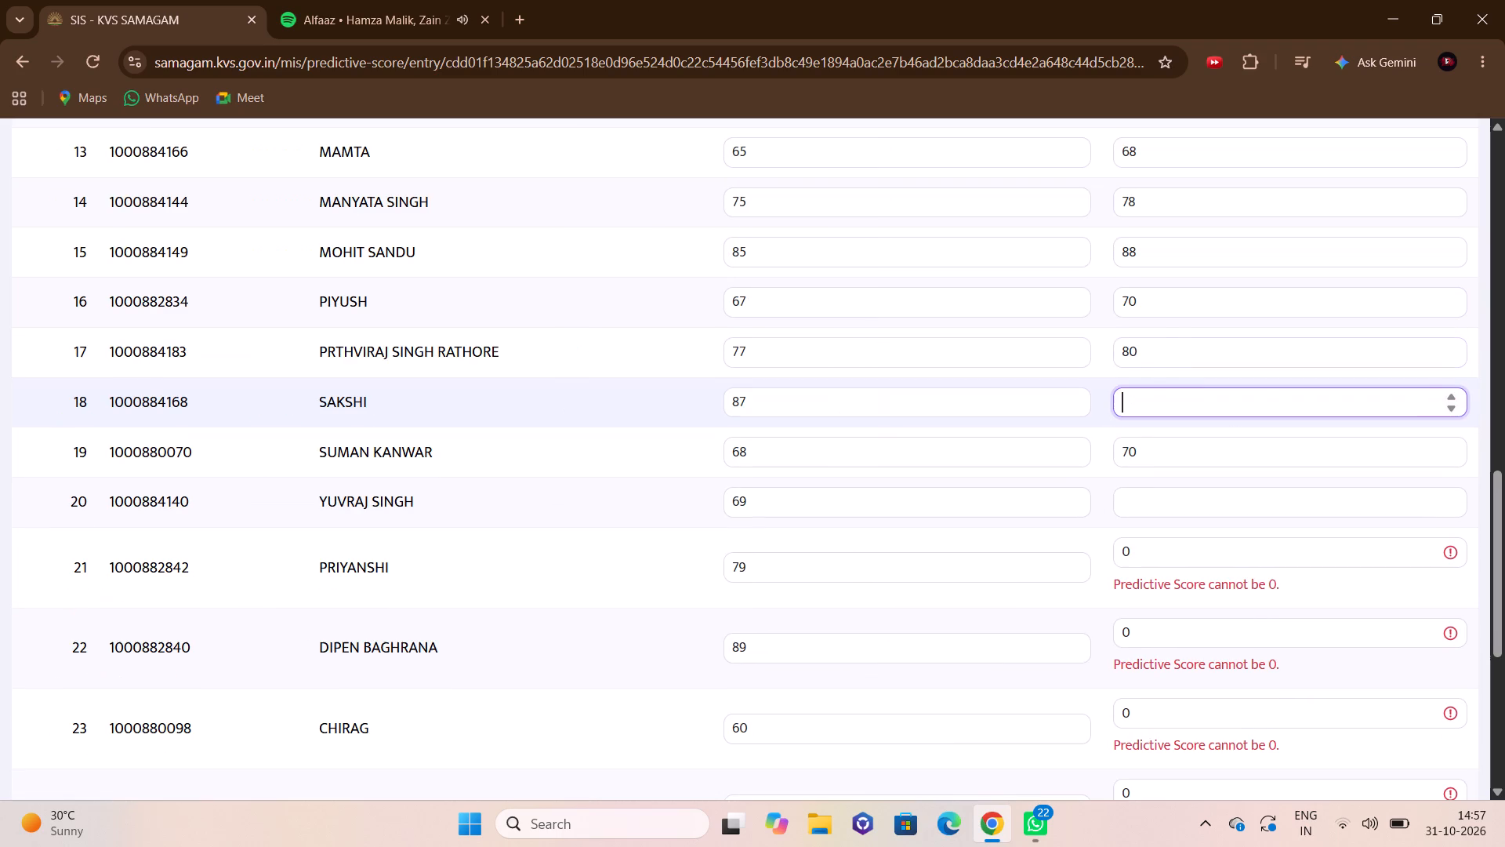
{"action": "type", "text": "90"}
Set the Quarter 3 targets to 71, 72, 82 and 92 for the students in rows 19 to 22.
{"action": "left_click", "coordinate": [1184, 448]}
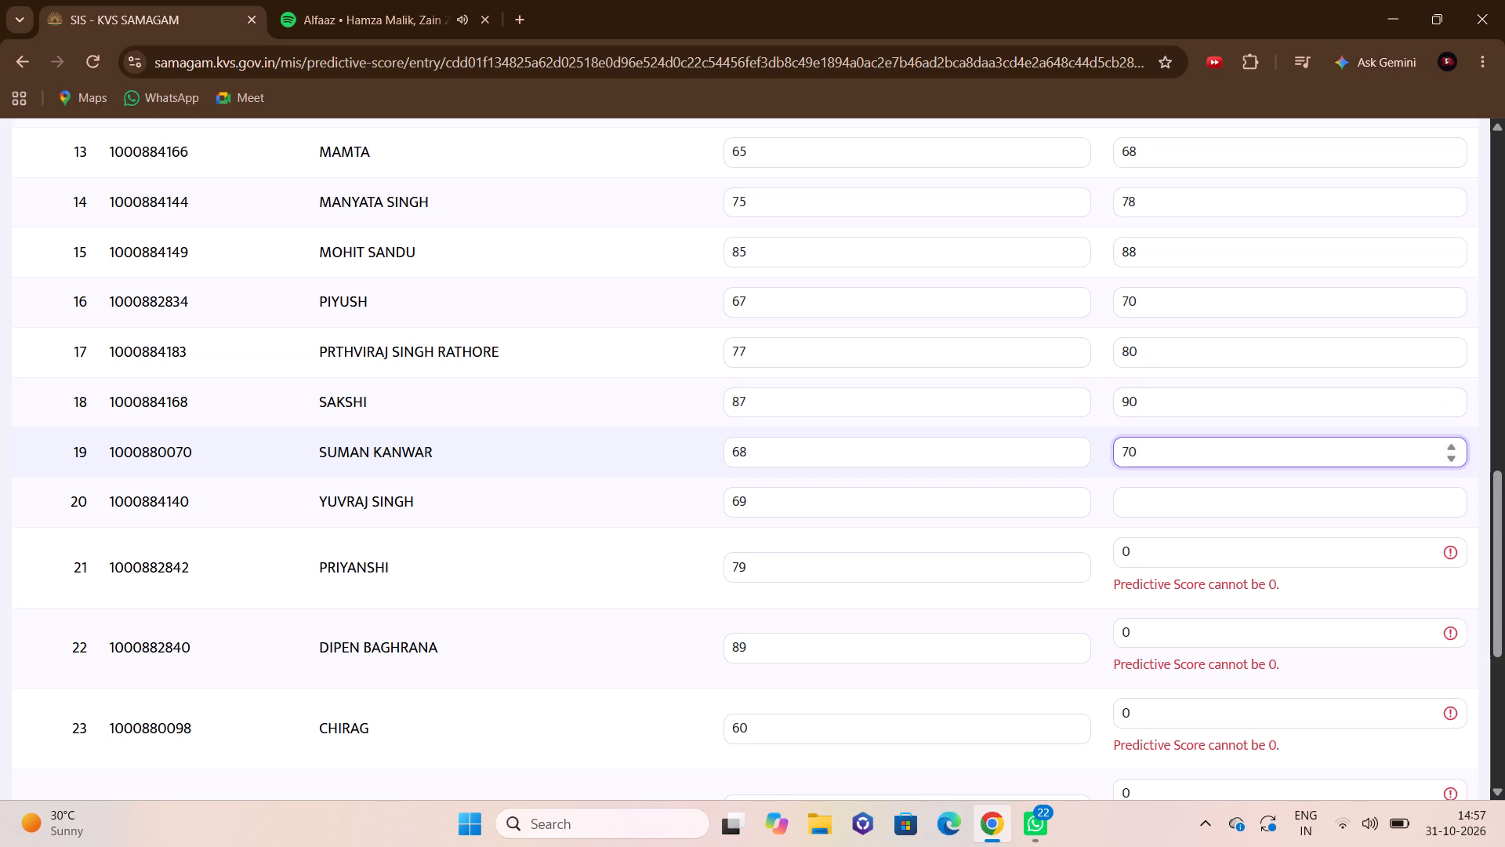
{"action": "key", "text": "BackSpace"}
{"action": "key", "text": "1"}
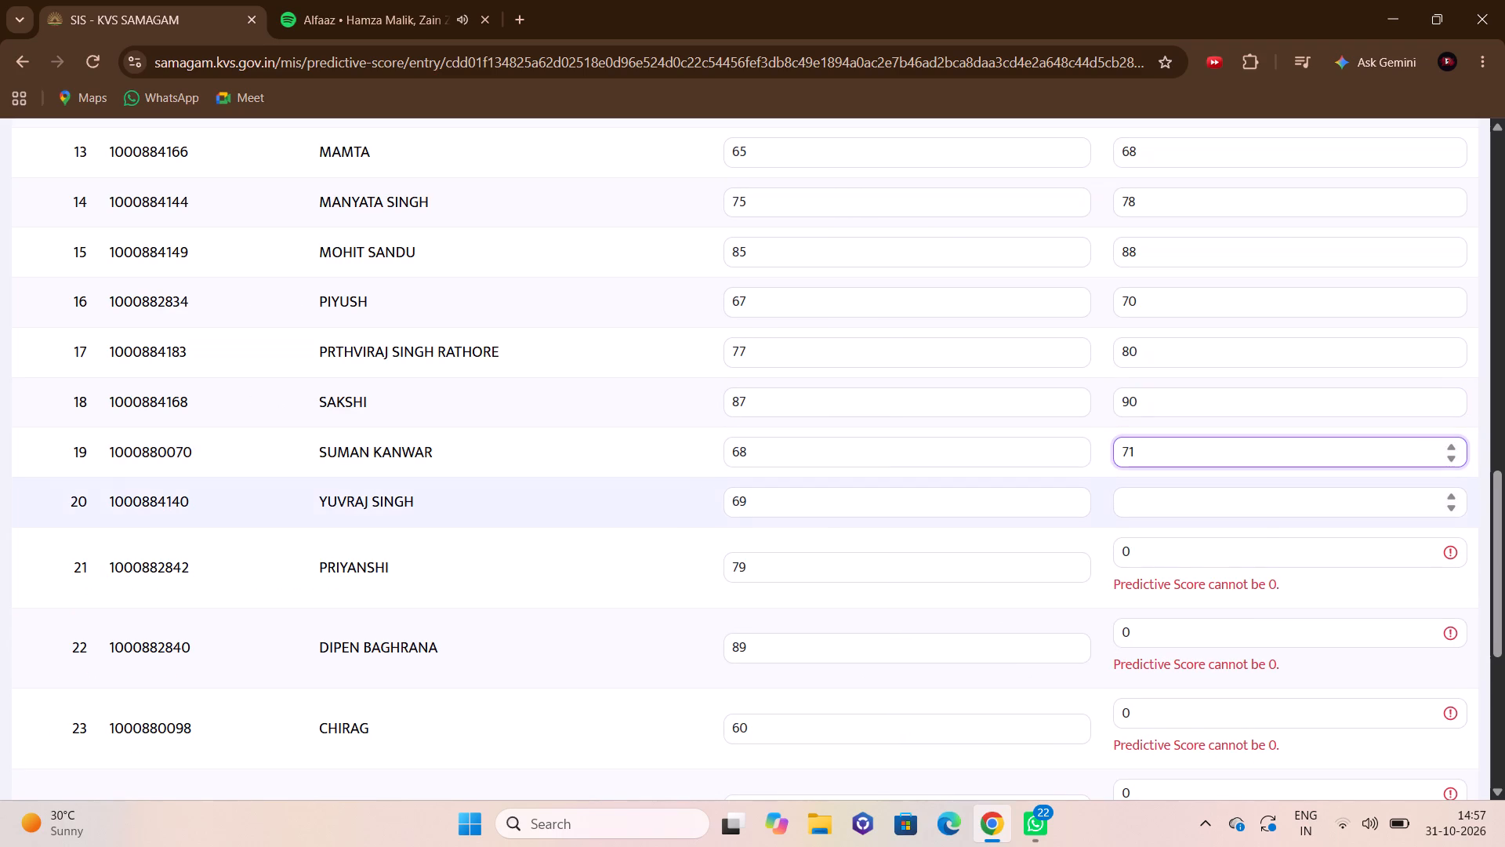
{"action": "left_click", "coordinate": [1126, 511]}
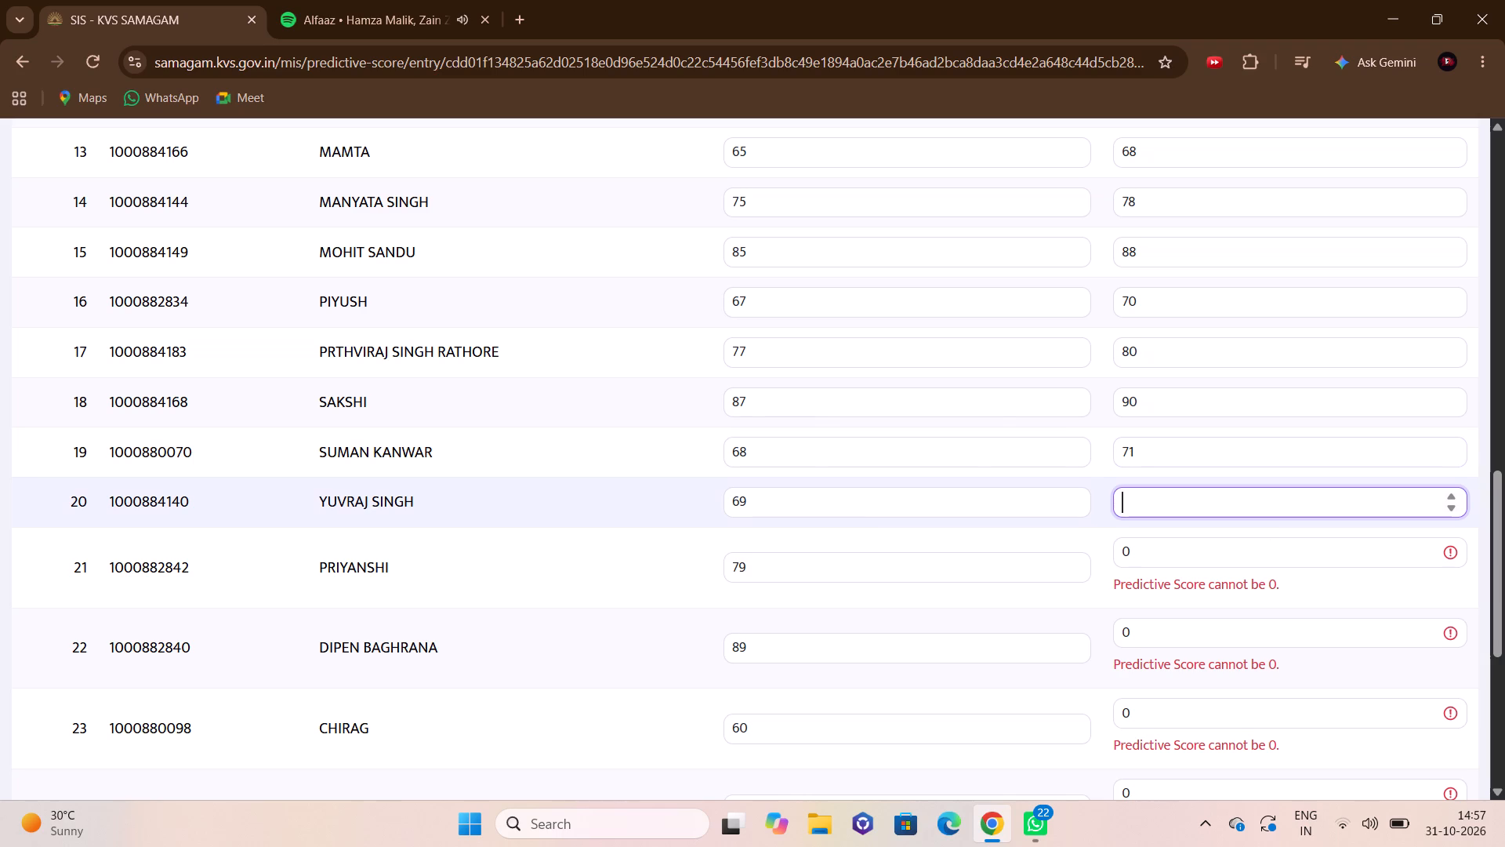
{"action": "type", "text": "72"}
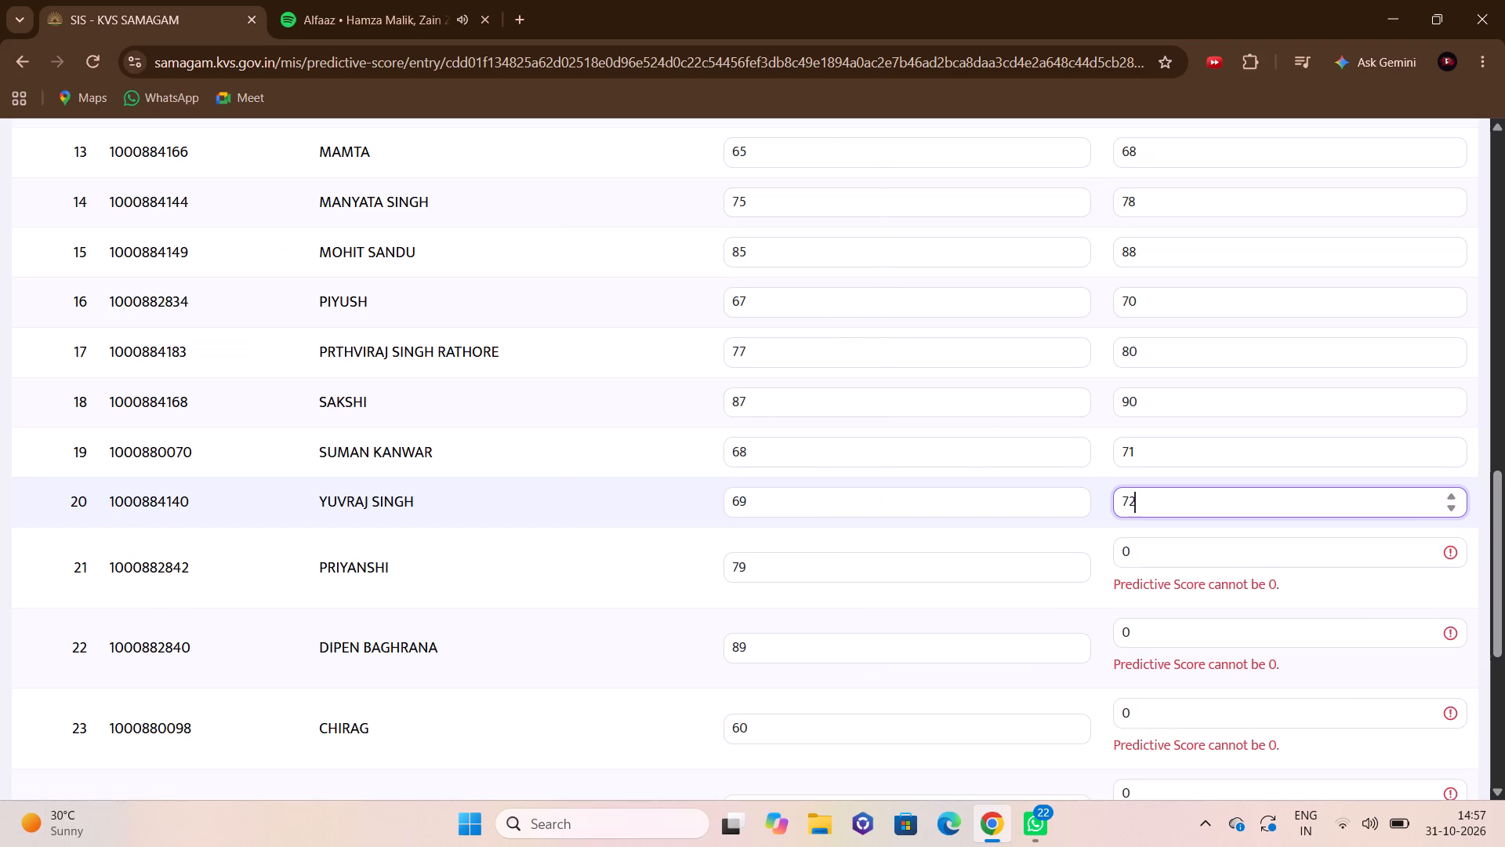
{"action": "left_click", "coordinate": [1158, 550]}
{"action": "key", "text": "BackSpace"}
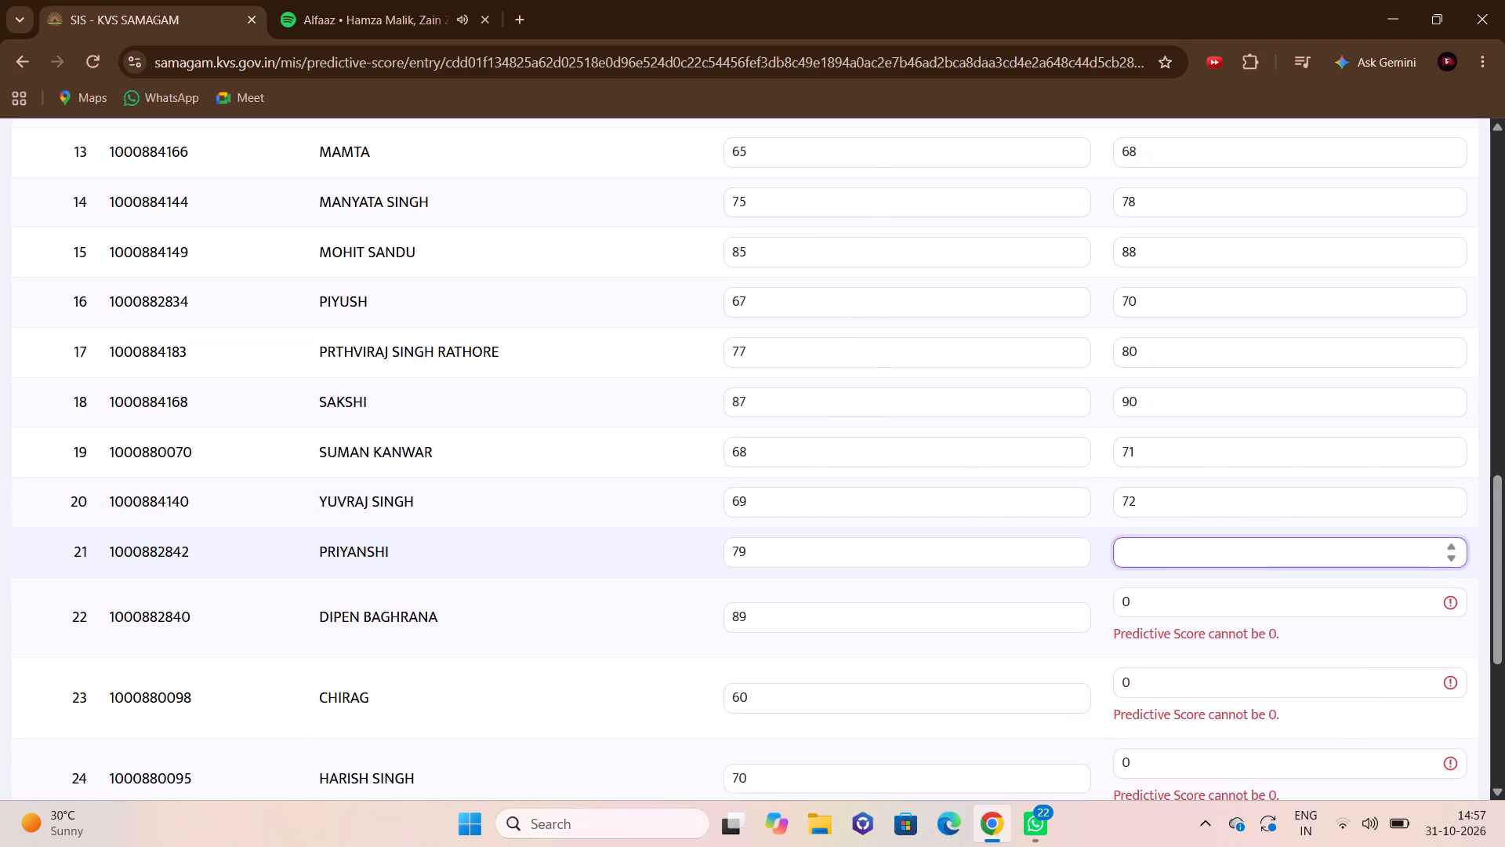
{"action": "type", "text": "82"}
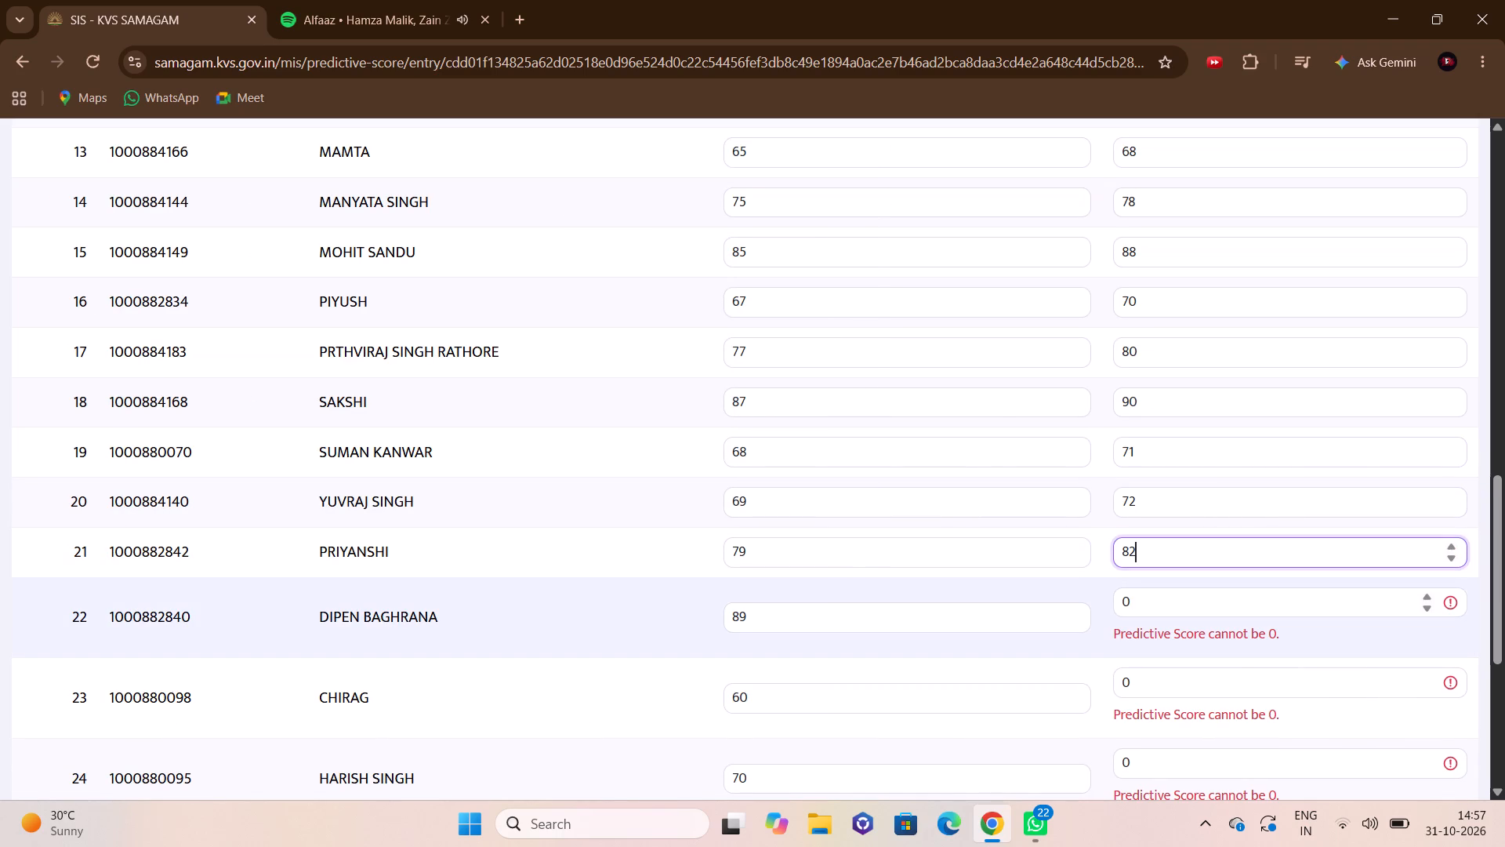
{"action": "left_click", "coordinate": [1173, 616]}
{"action": "key", "text": "BackSpace"}
{"action": "key", "text": "9"}
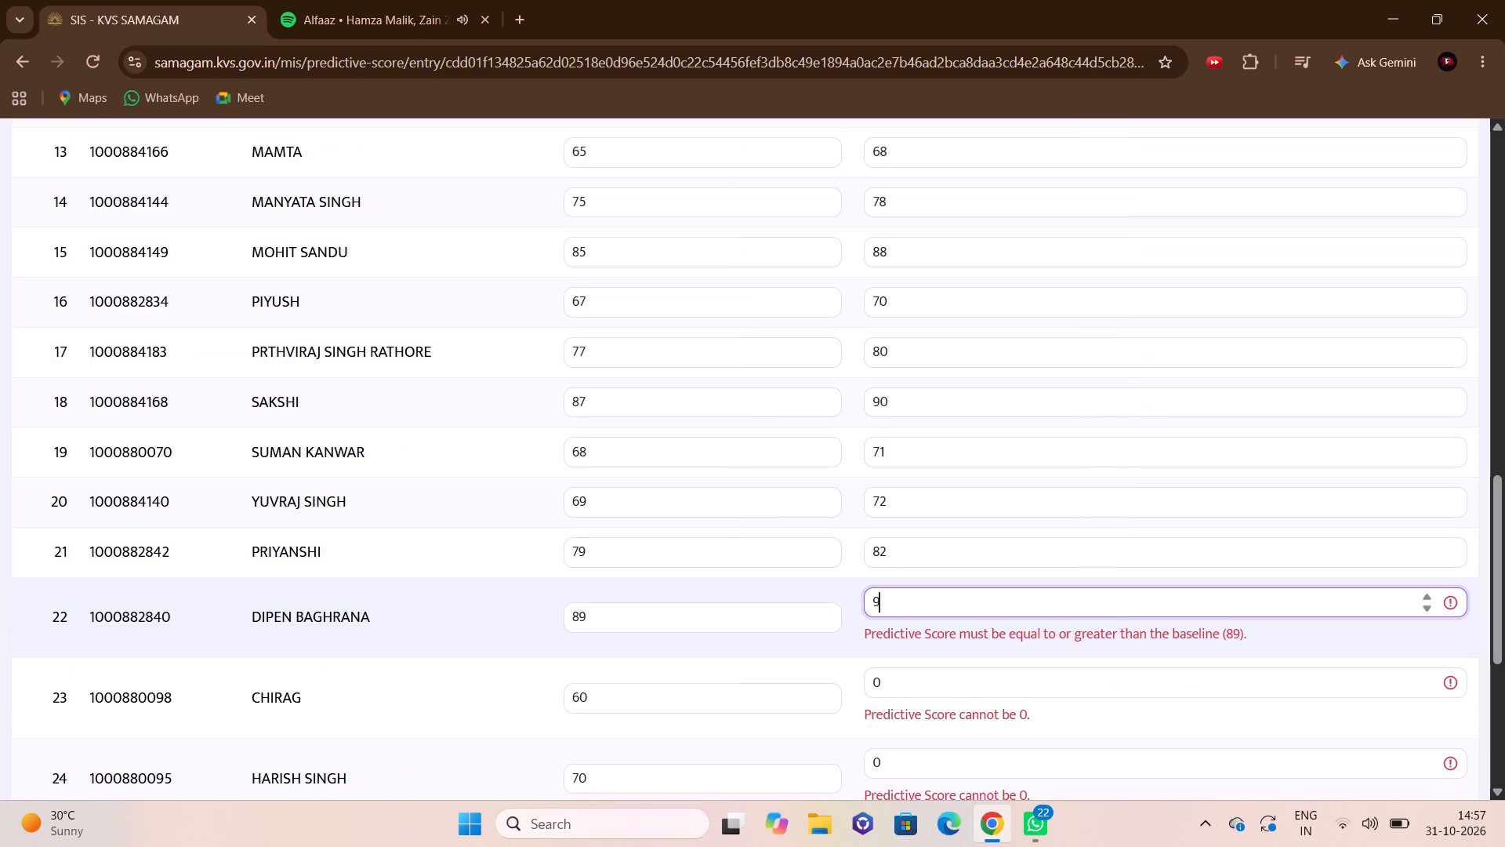
{"action": "key", "text": "2"}
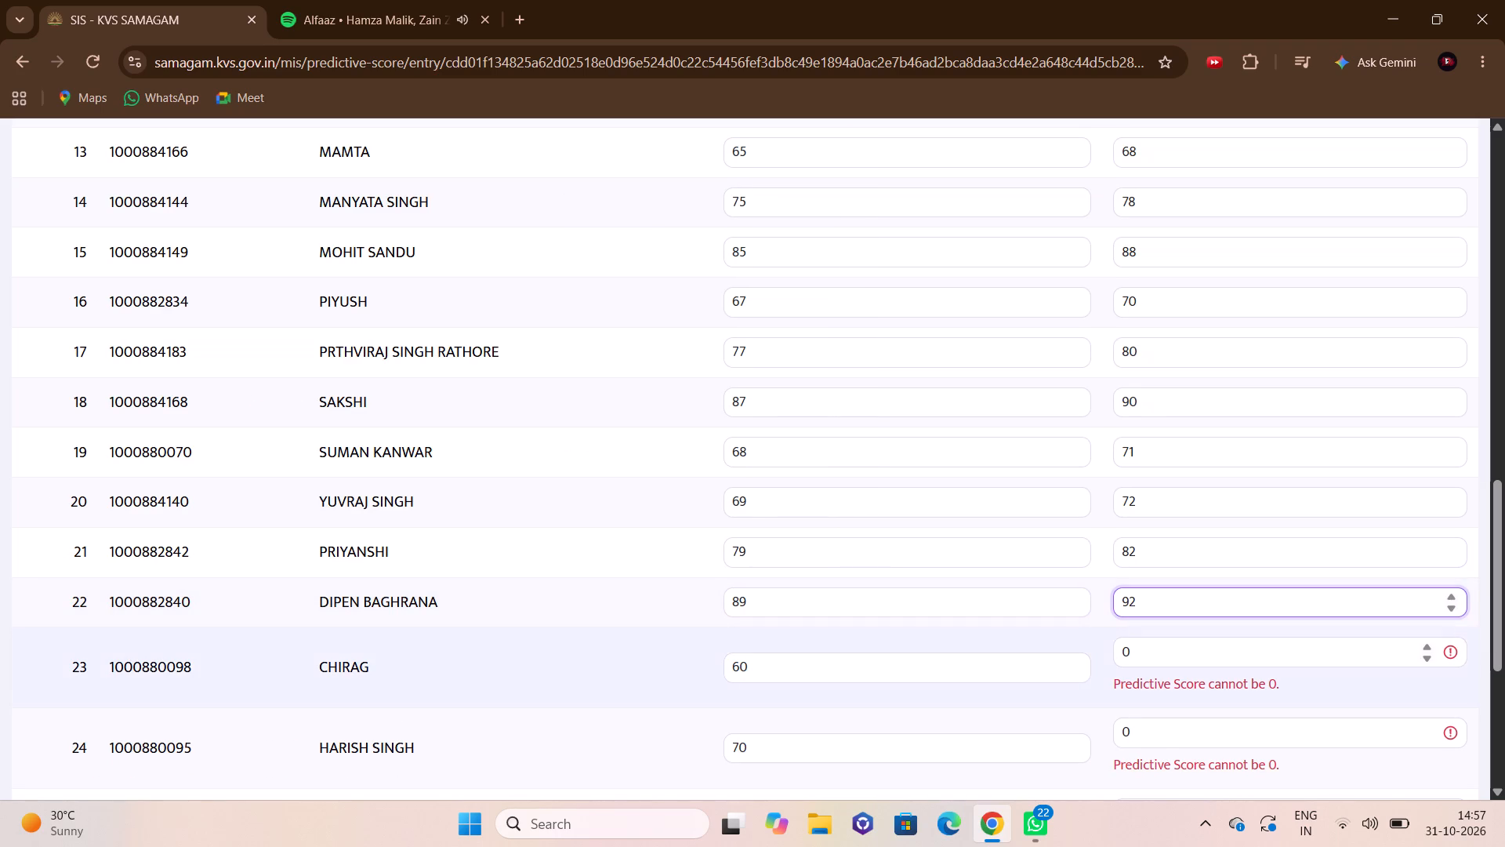
Set the Quarter 3 targets to 63, 73 and 83 for the students in rows 23 to 25.
{"action": "left_click", "coordinate": [1146, 659]}
{"action": "key", "text": "BackSpace"}
{"action": "type", "text": "63"}
{"action": "left_click", "coordinate": [1139, 692]}
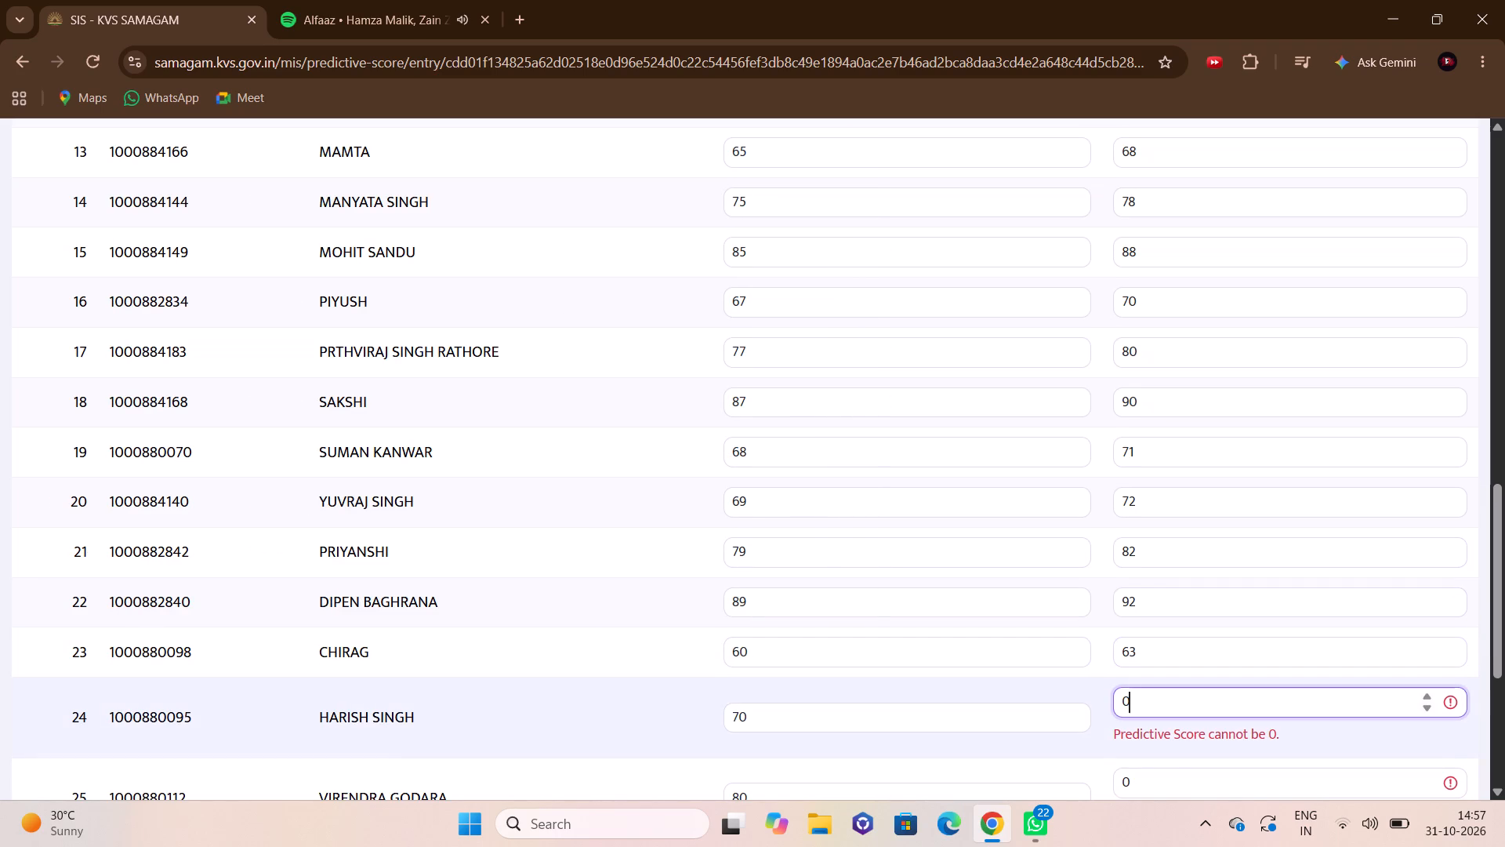
{"action": "key", "text": "BackSpace"}
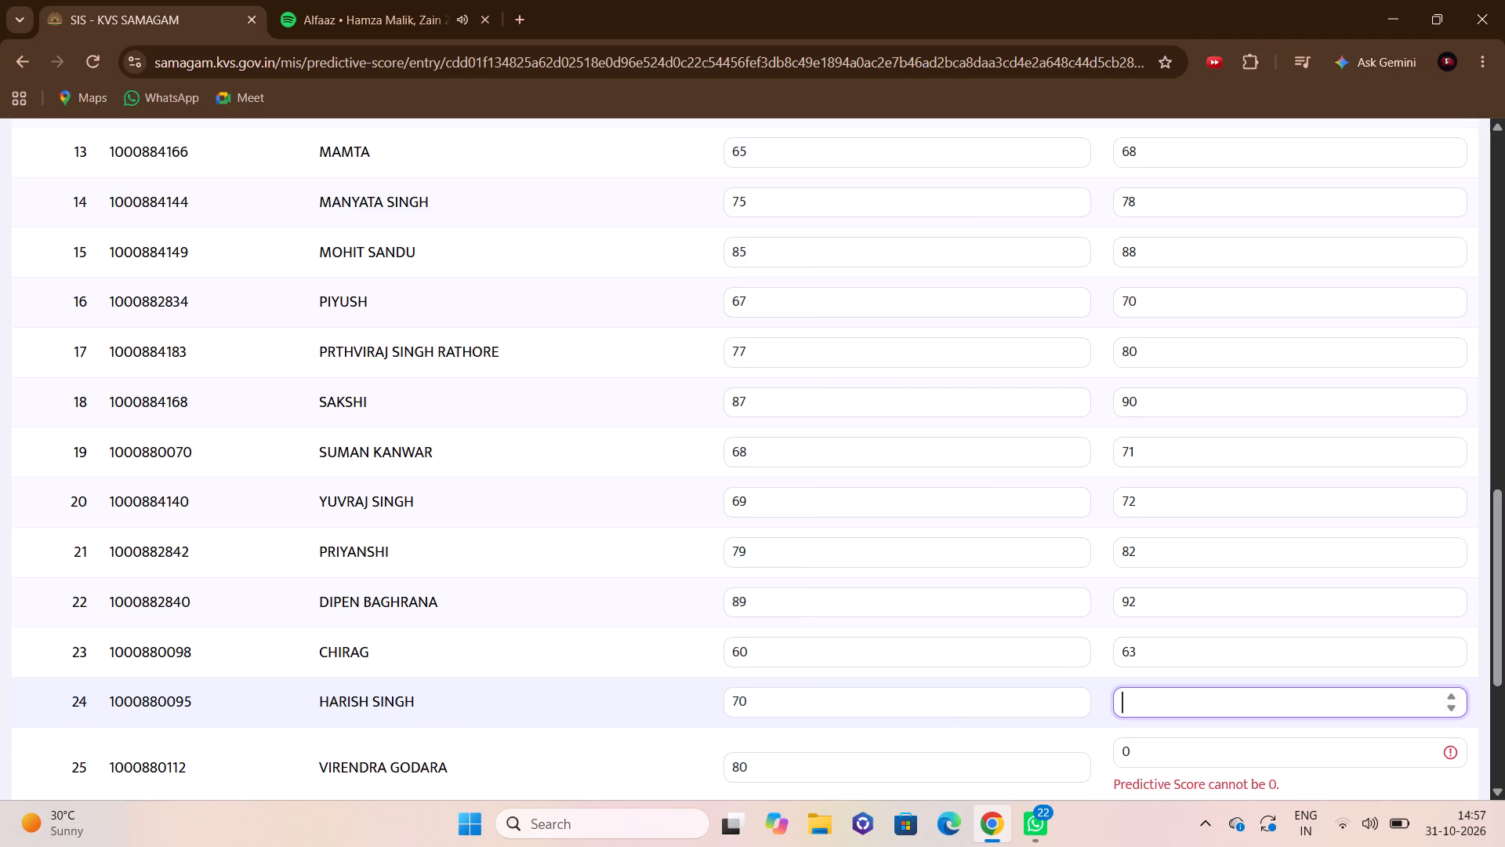
{"action": "type", "text": "73"}
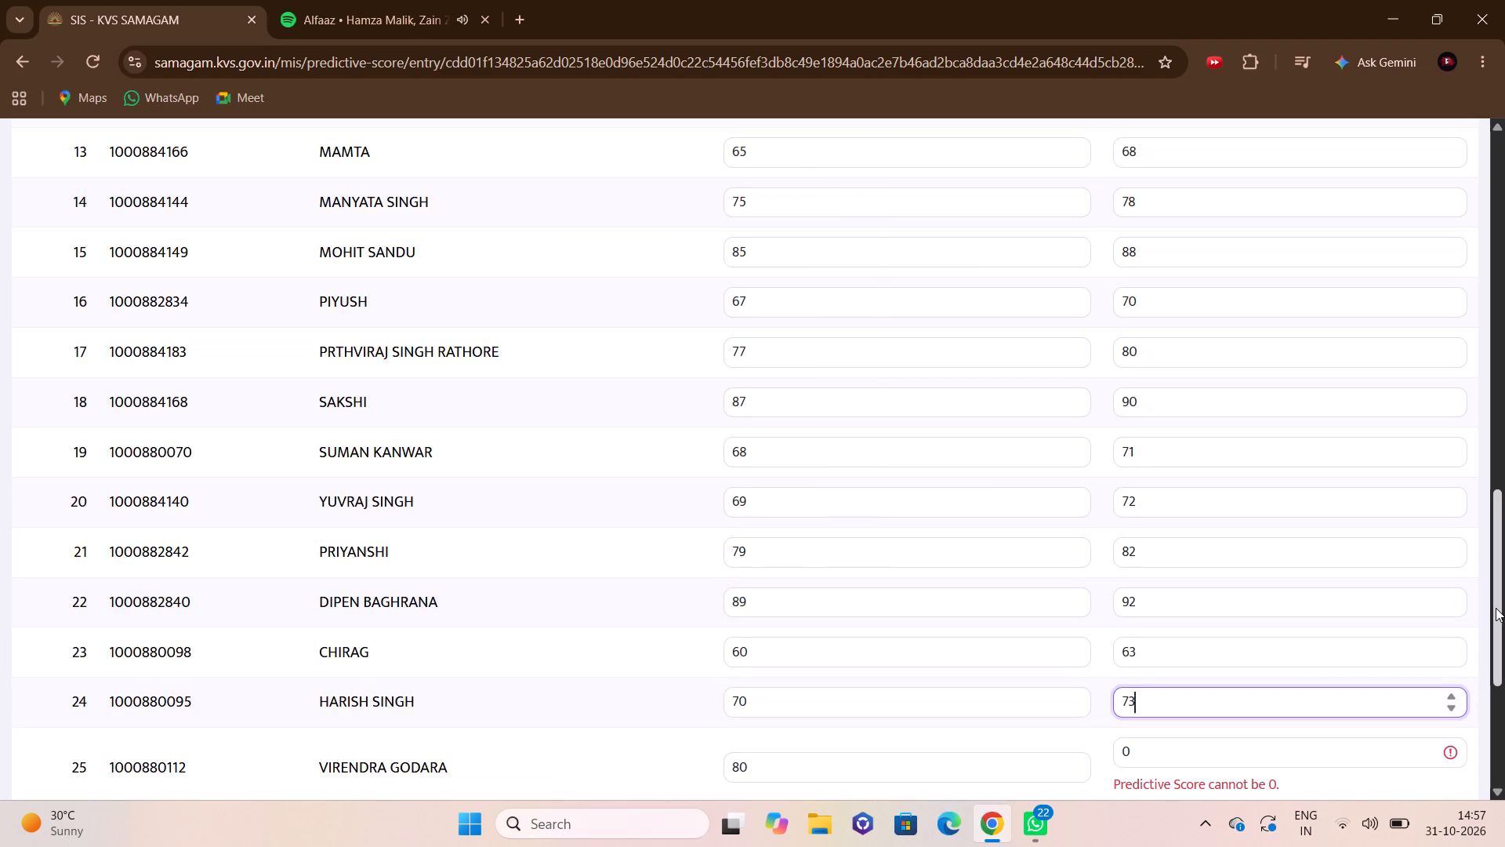
{"action": "left_click_drag", "start_coordinate": [1496, 608], "coordinate": [1499, 621]}
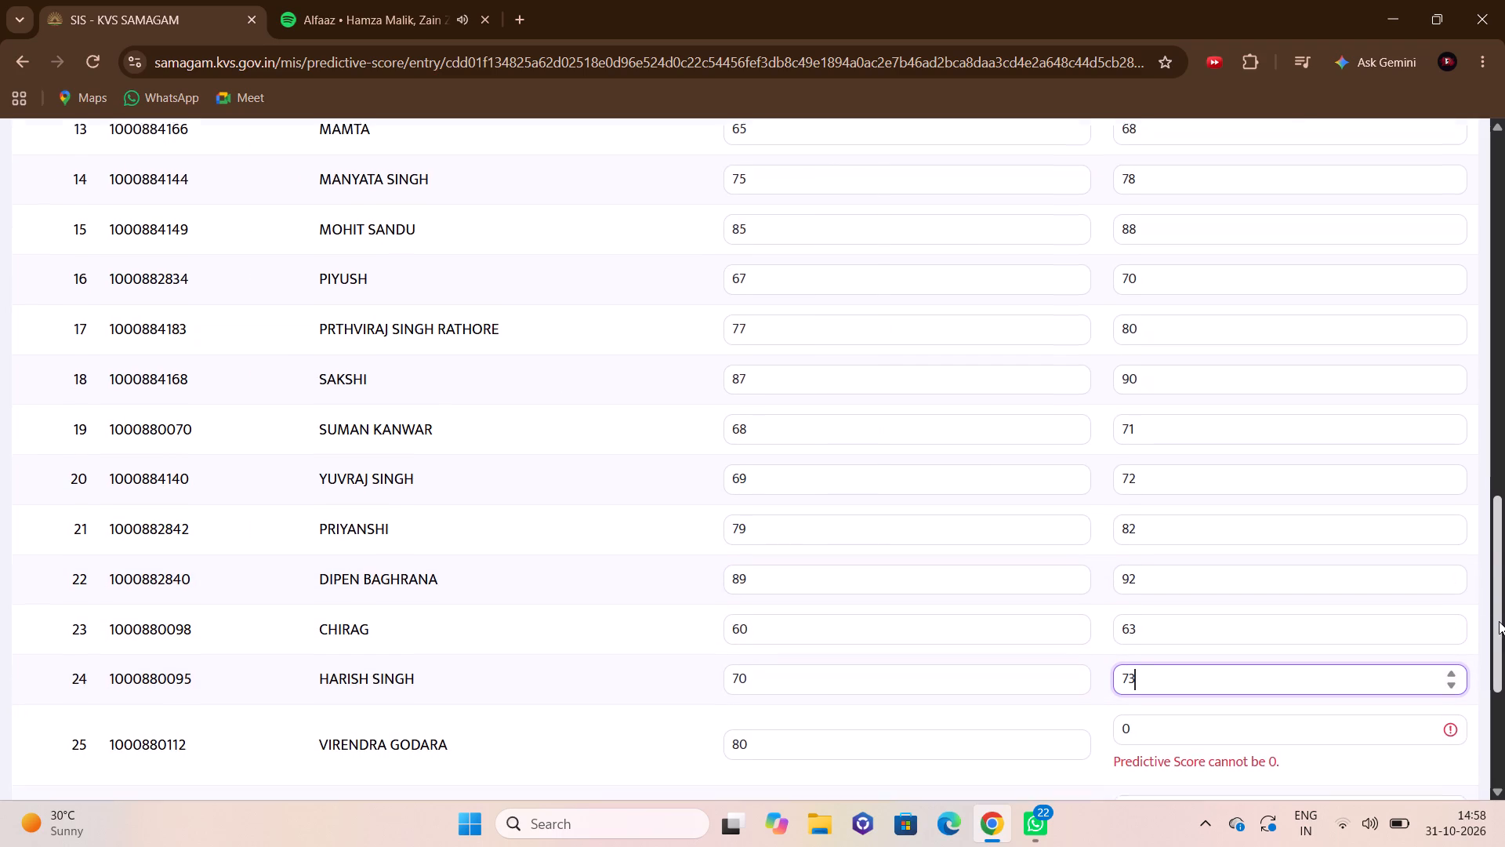
{"action": "left_click_drag", "start_coordinate": [1499, 621], "coordinate": [1500, 718]}
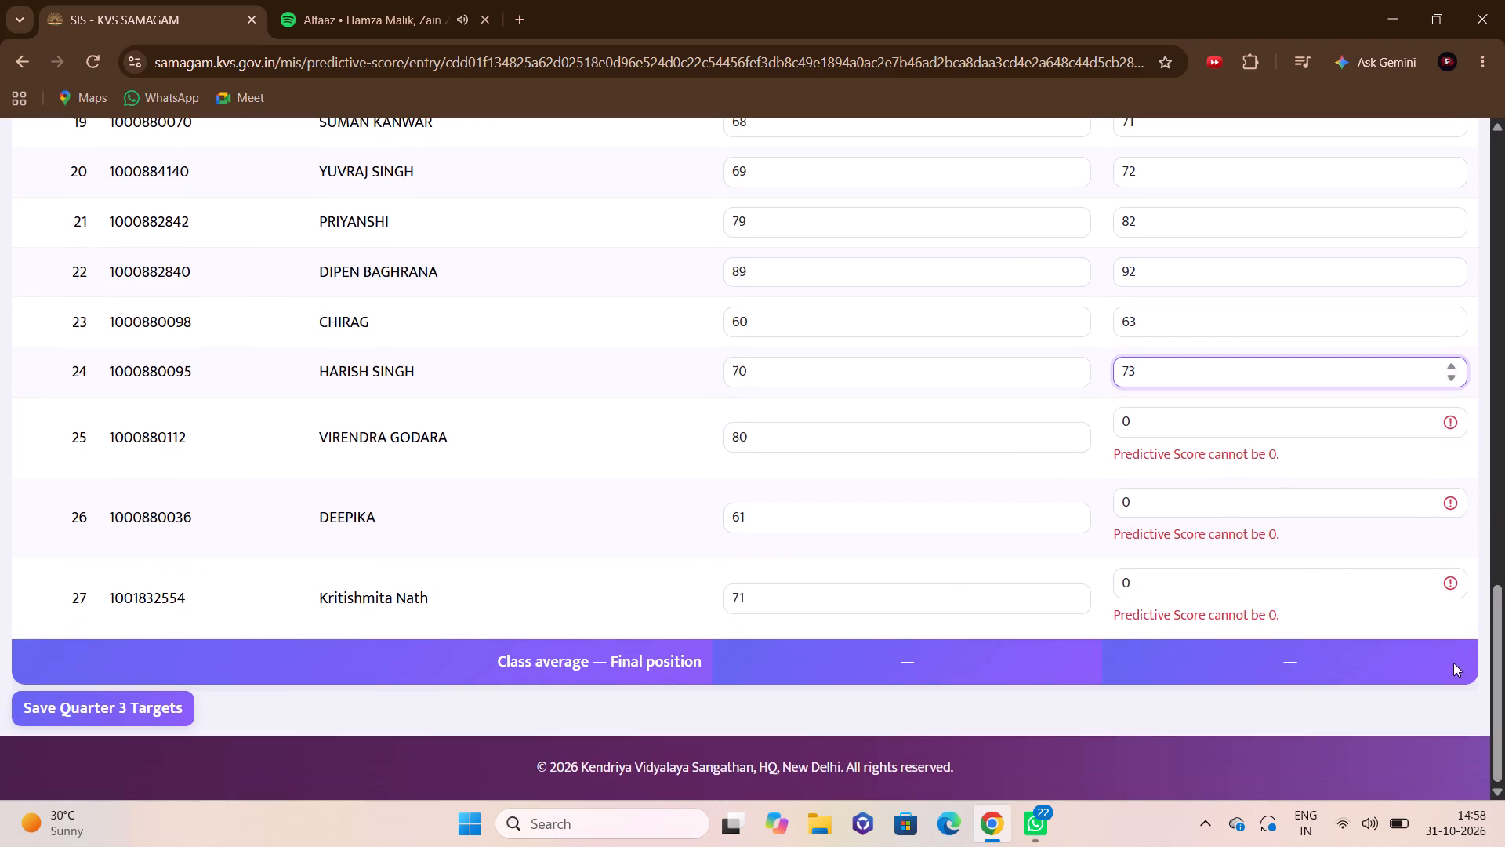
{"action": "left_click", "coordinate": [1271, 427]}
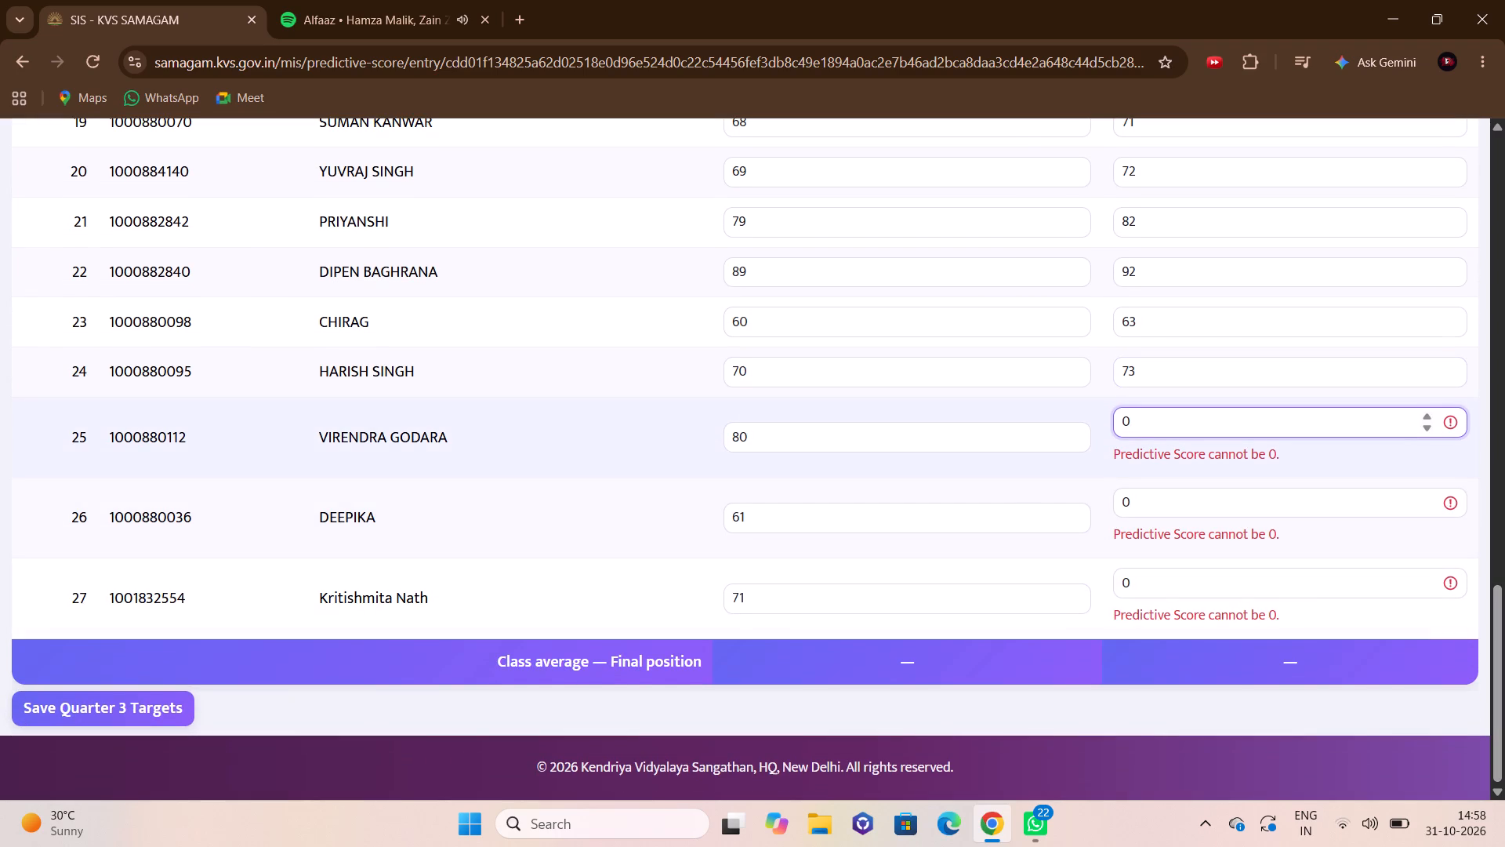
{"action": "key", "text": "BackSpace"}
{"action": "type", "text": "83"}
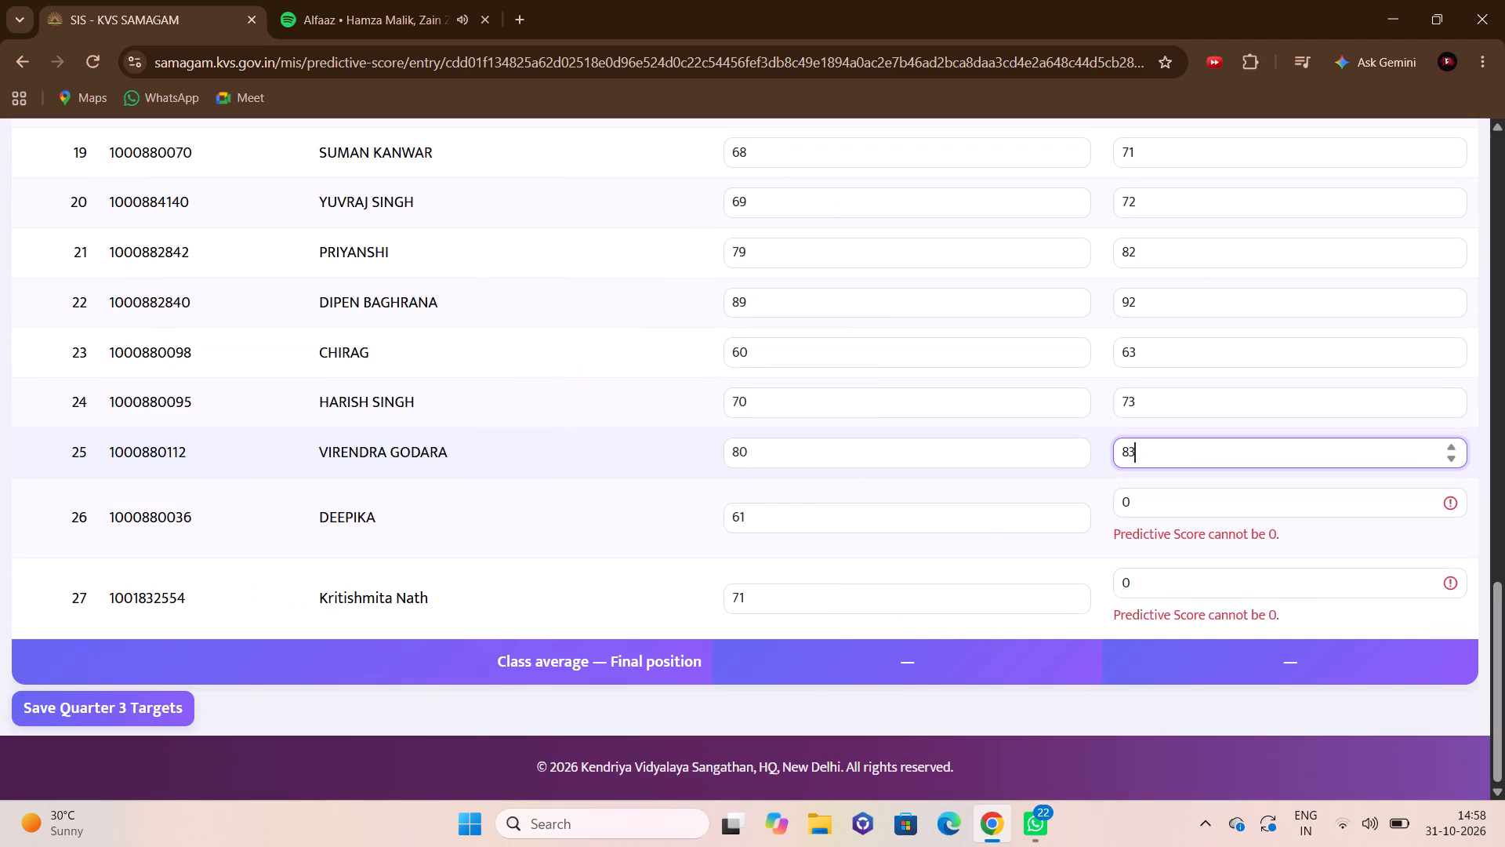
Set the Quarter 3 targets to 64 and 74 for the students in rows 26 and 27.
{"action": "left_click", "coordinate": [1226, 515]}
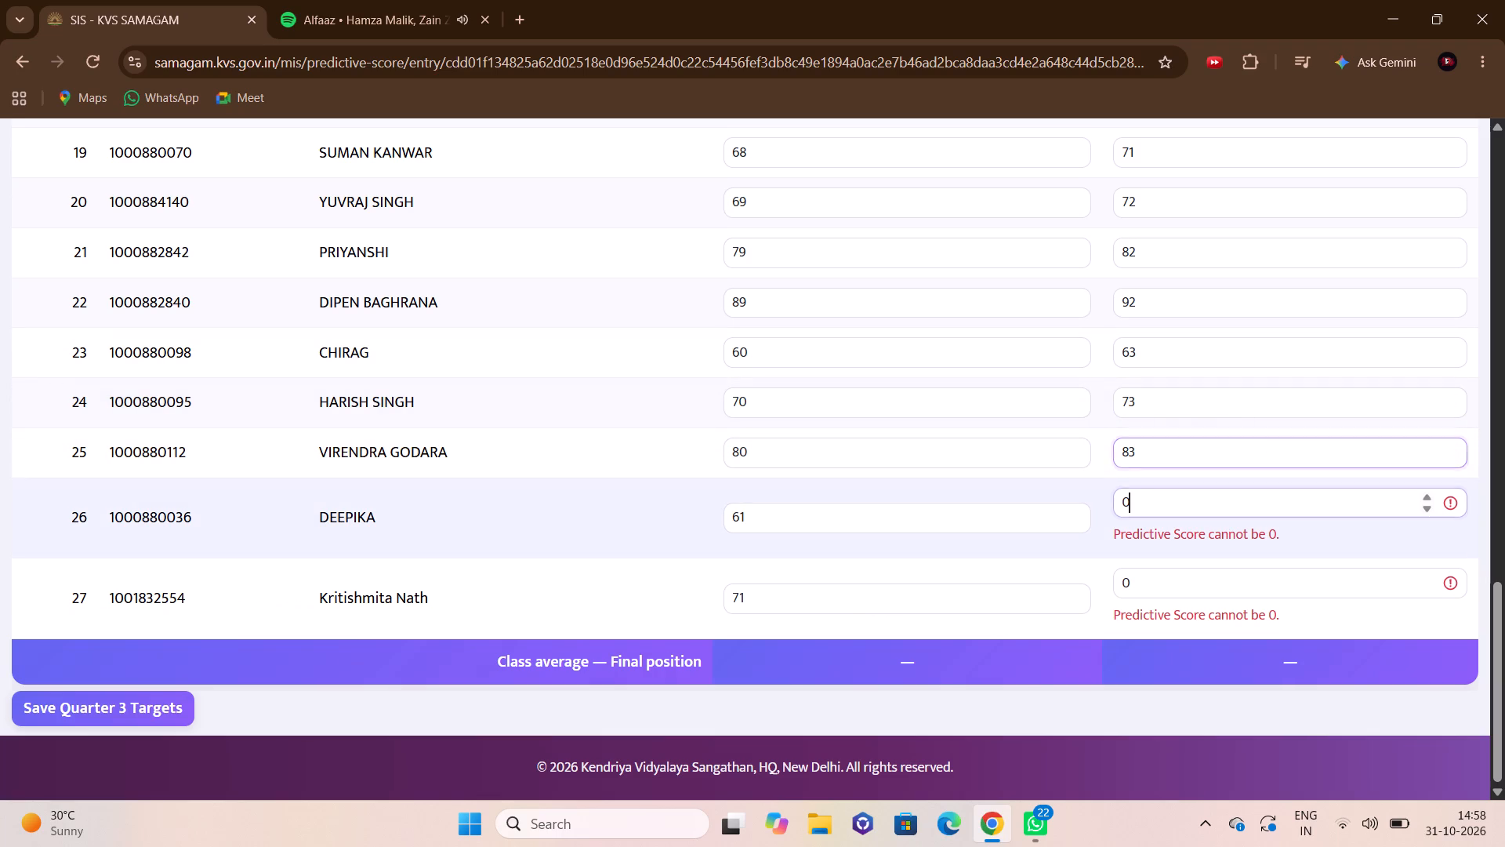
{"action": "key", "text": "BackSpace"}
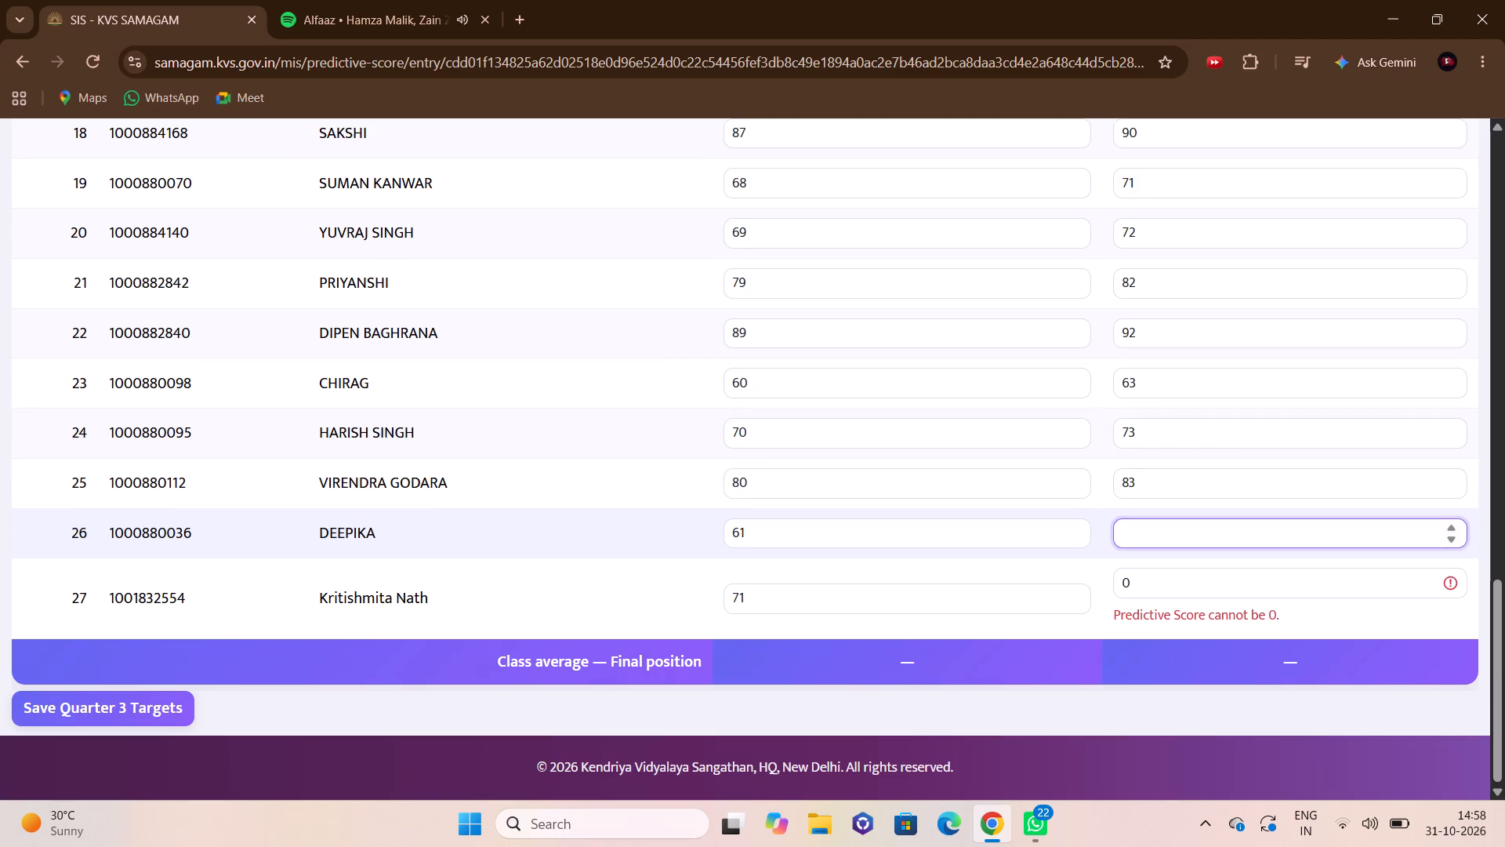
{"action": "type", "text": "64"}
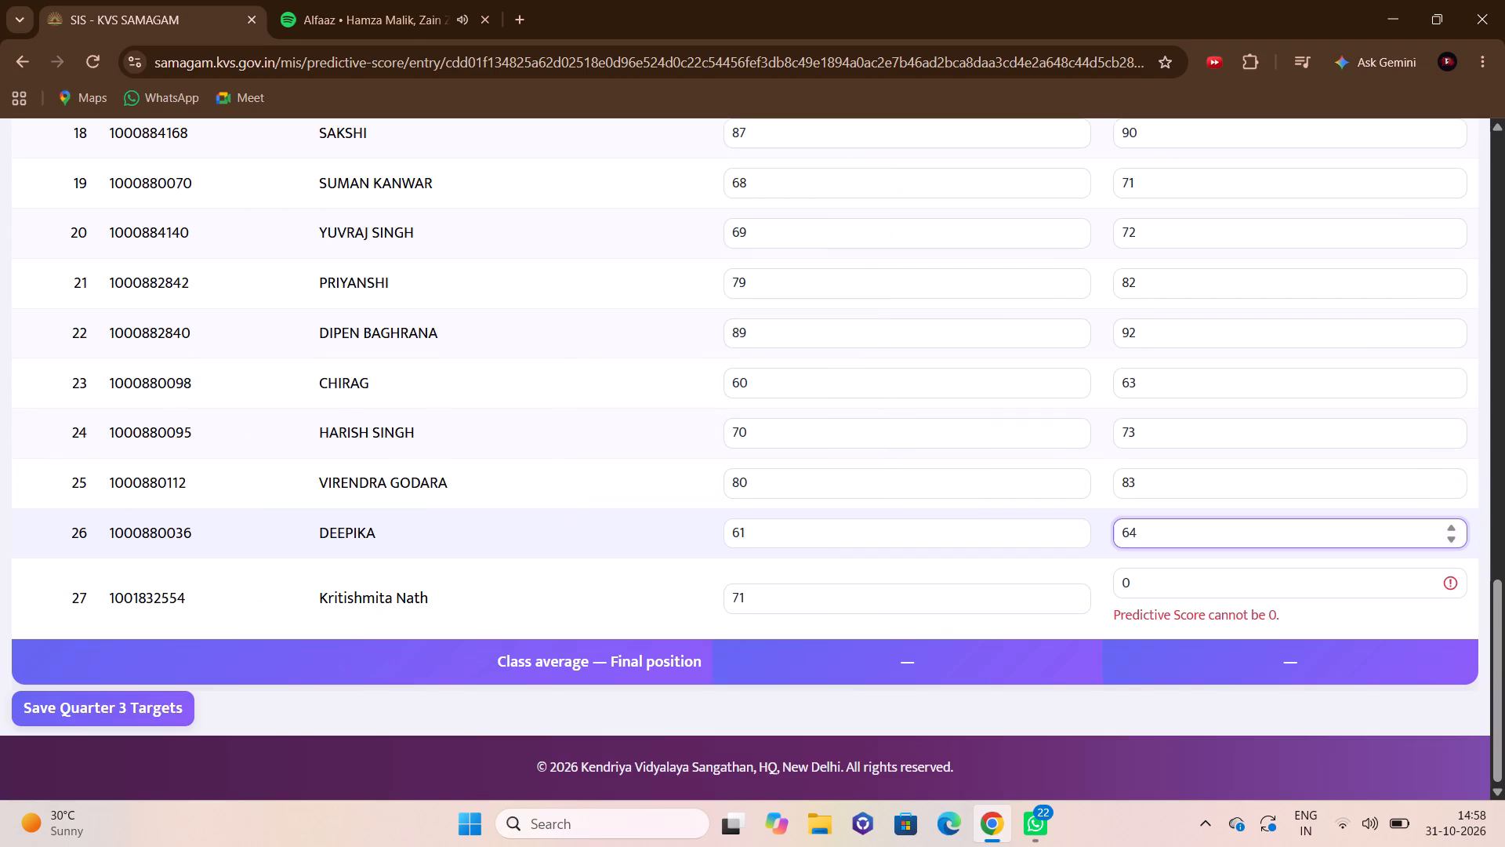
{"action": "left_click", "coordinate": [1148, 571]}
{"action": "key", "text": "BackSpace"}
{"action": "type", "text": "74"}
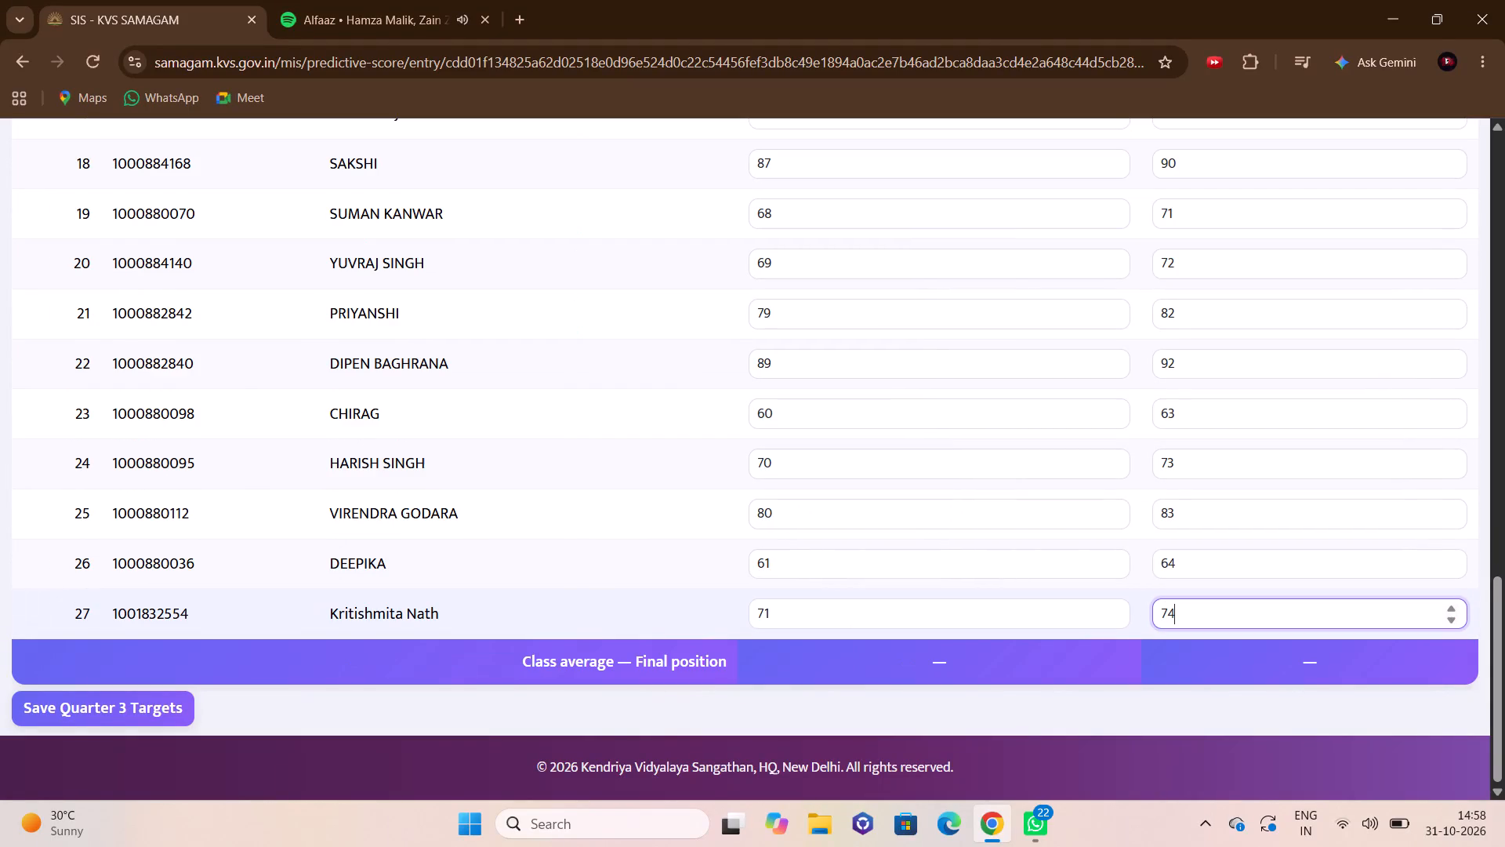
Save the Quarter 3 targets for class 11-B Yoga.
{"action": "left_click", "coordinate": [175, 704]}
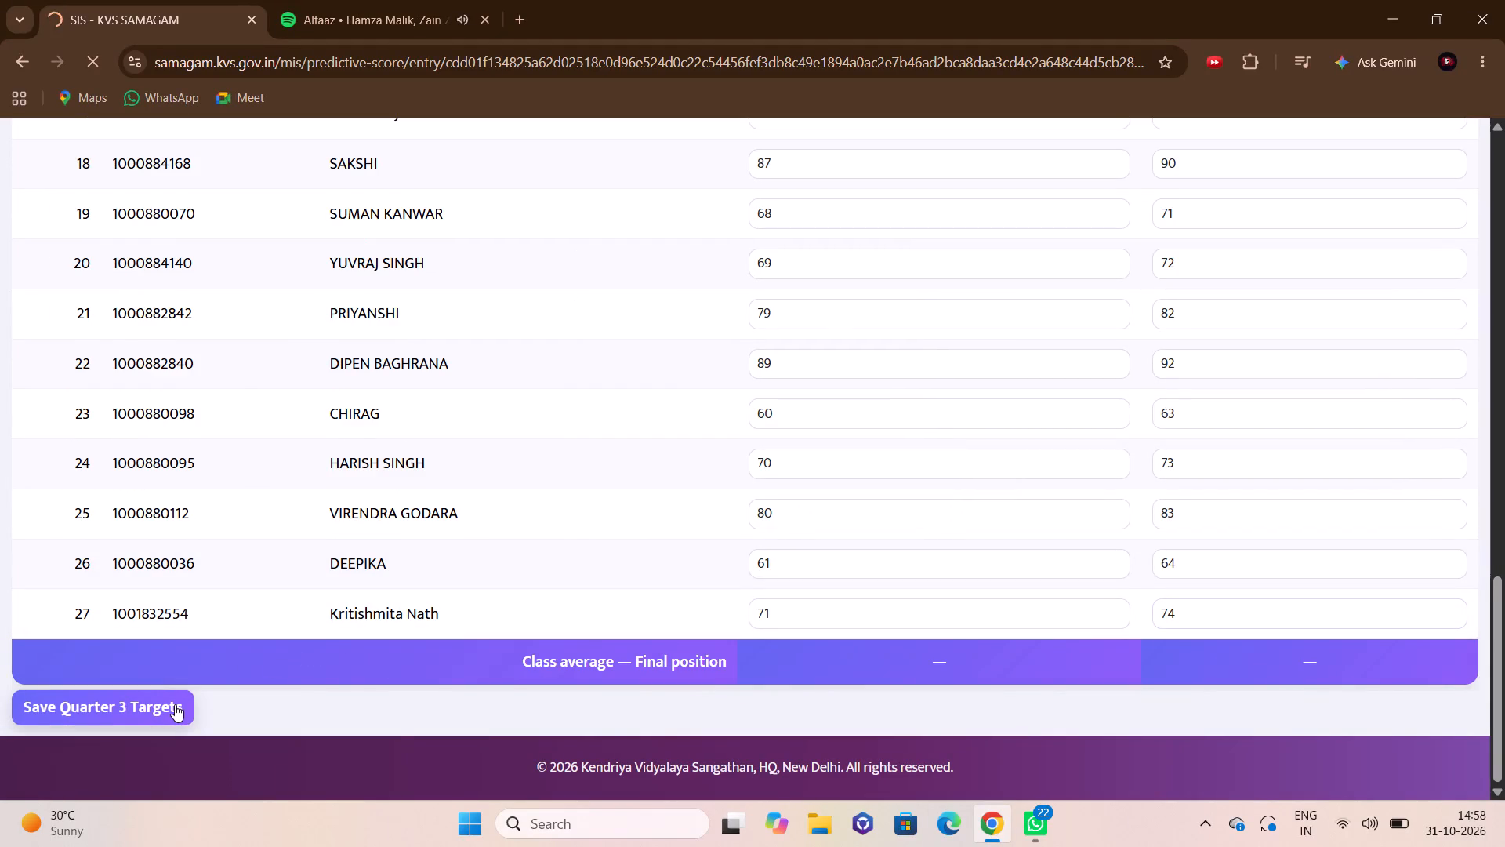
{"action": "left_click", "coordinate": [175, 704]}
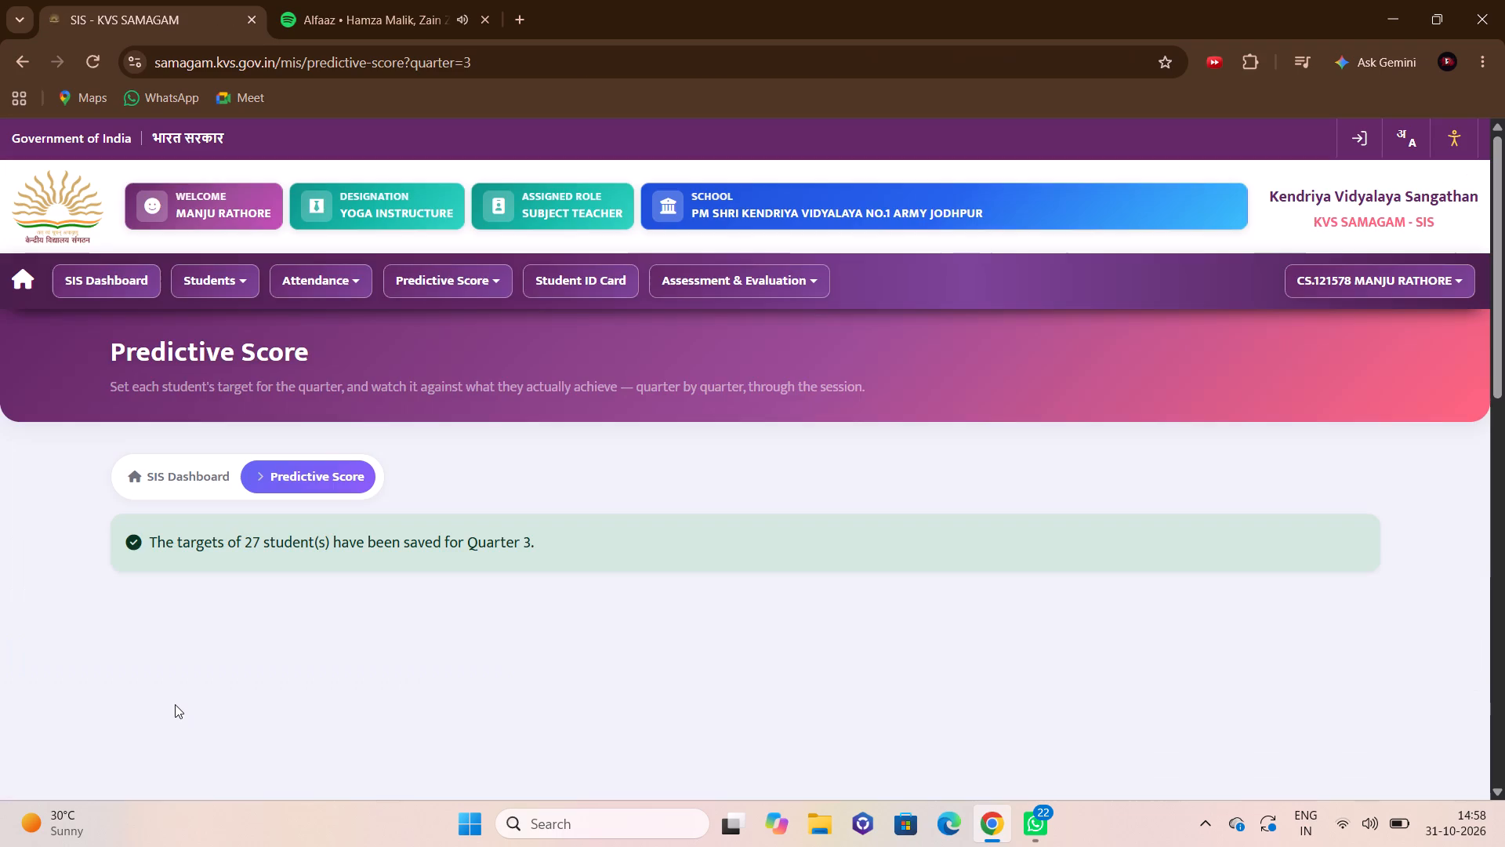
Open the Quarter 4 (January – March) predictive score target entry for 11-B Yoga.
{"action": "left_click", "coordinate": [419, 276]}
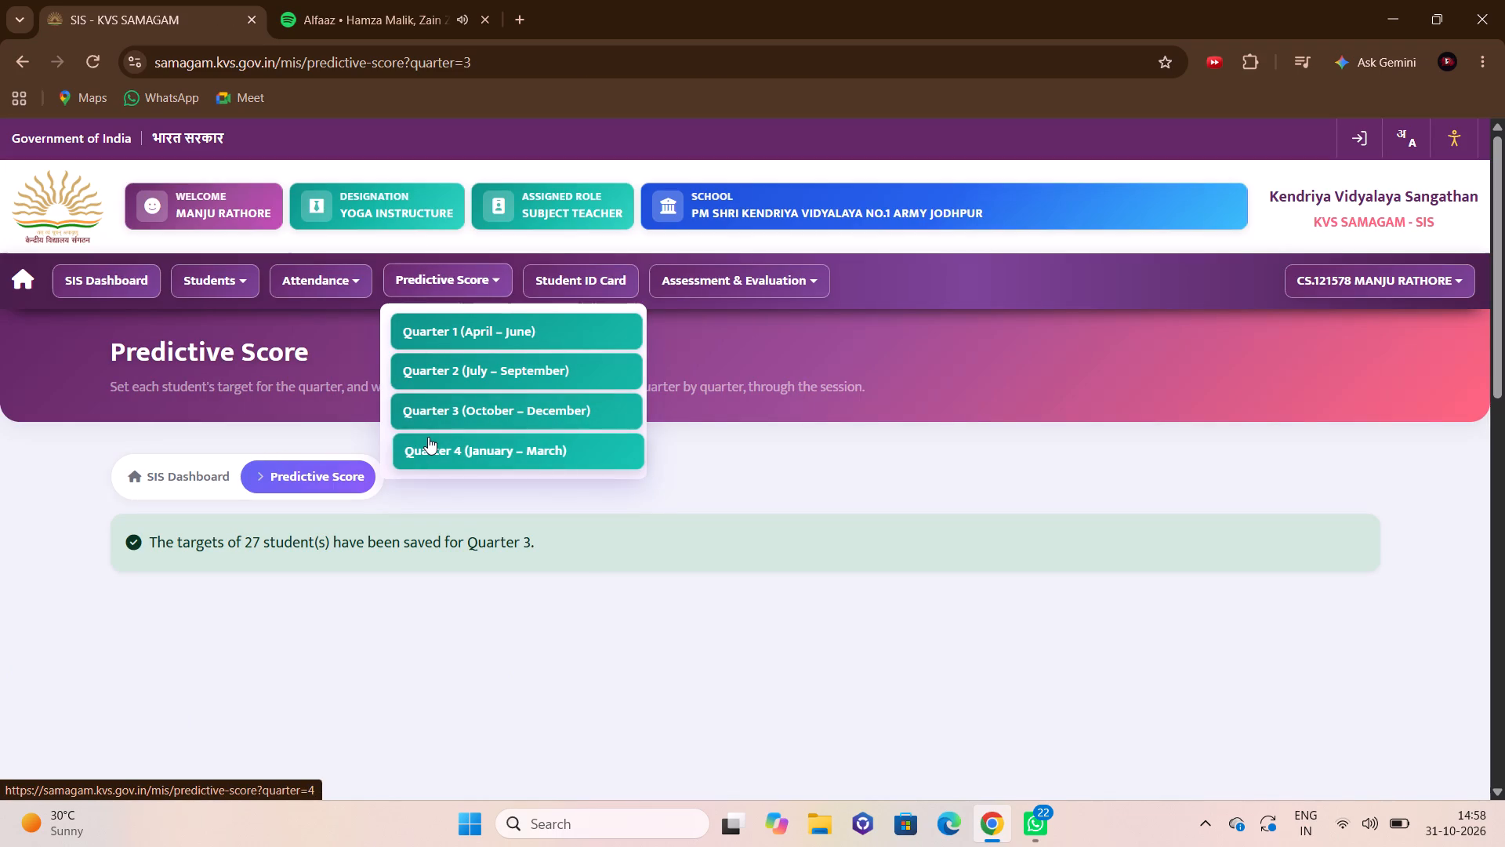
{"action": "left_click", "coordinate": [428, 437]}
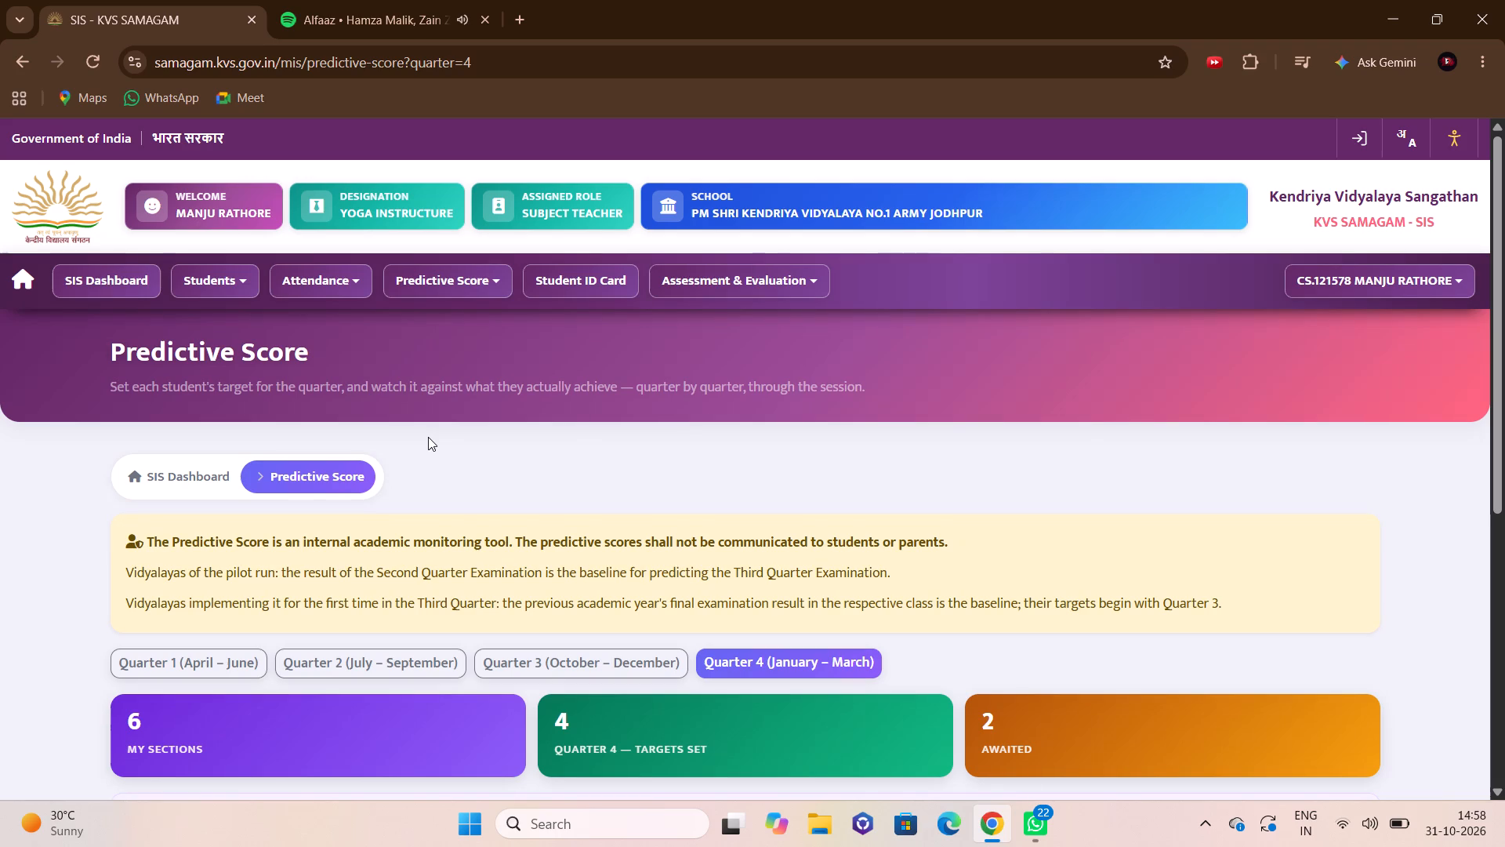
{"action": "left_click_drag", "start_coordinate": [1500, 397], "coordinate": [1504, 689]}
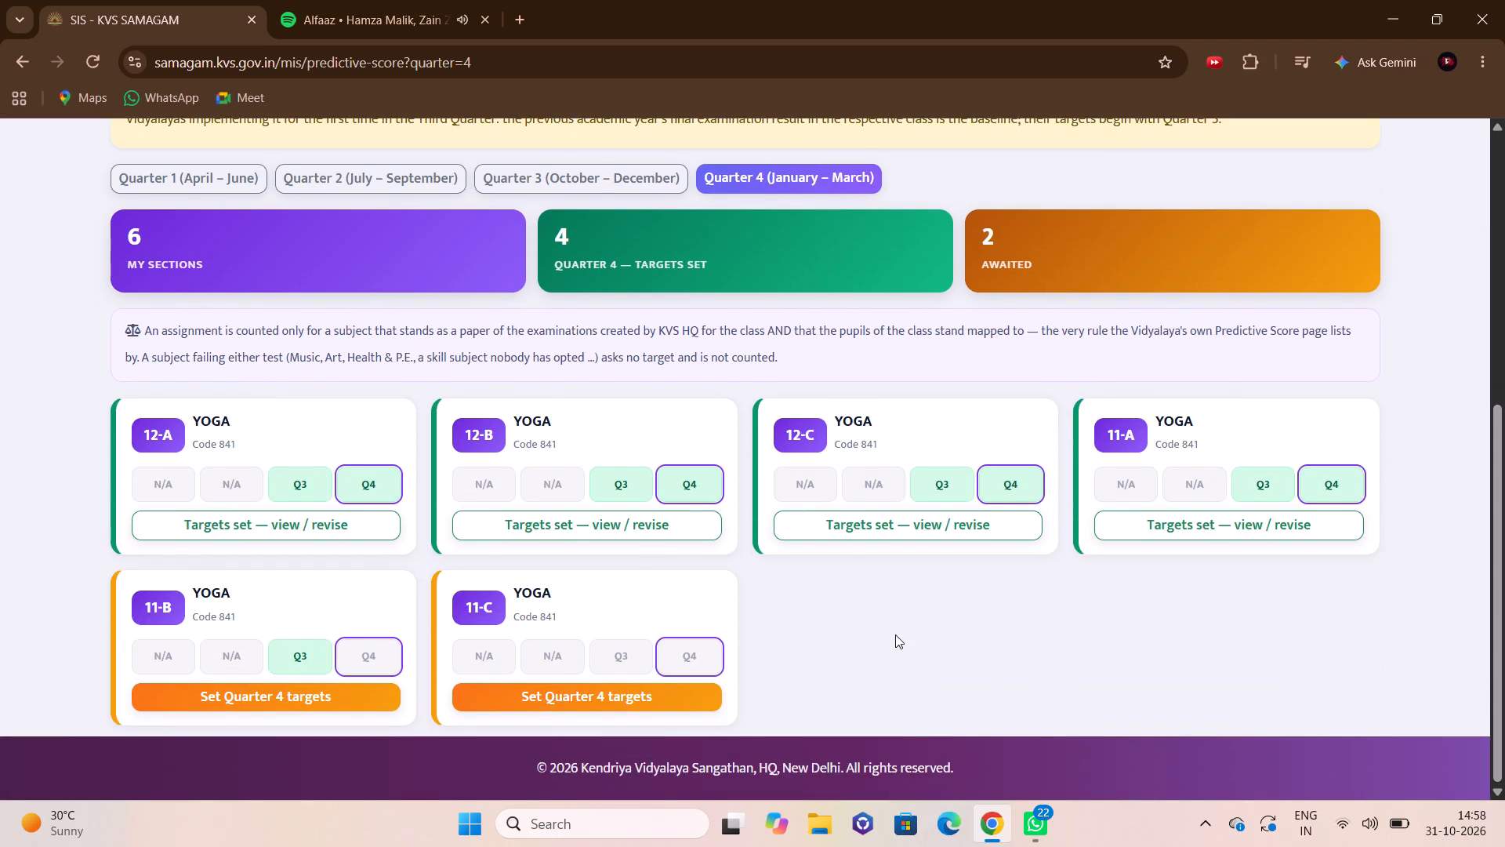
{"action": "left_click", "coordinate": [306, 696]}
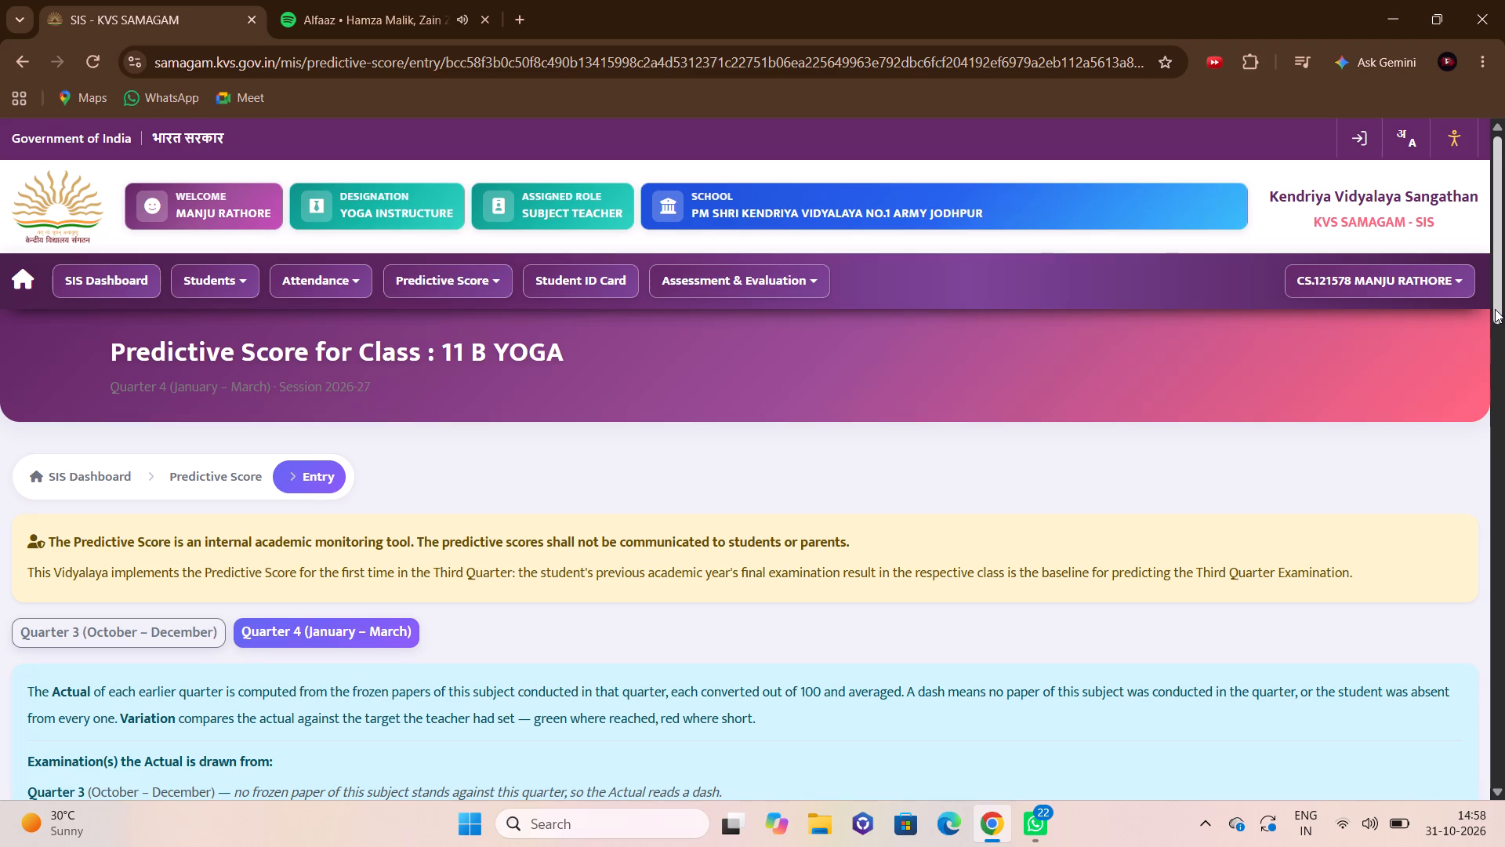
Set the Quarter 4 targets to 66, 76 and 86 for the students in rows 1 to 3.
{"action": "left_click_drag", "start_coordinate": [1495, 309], "coordinate": [1504, 364]}
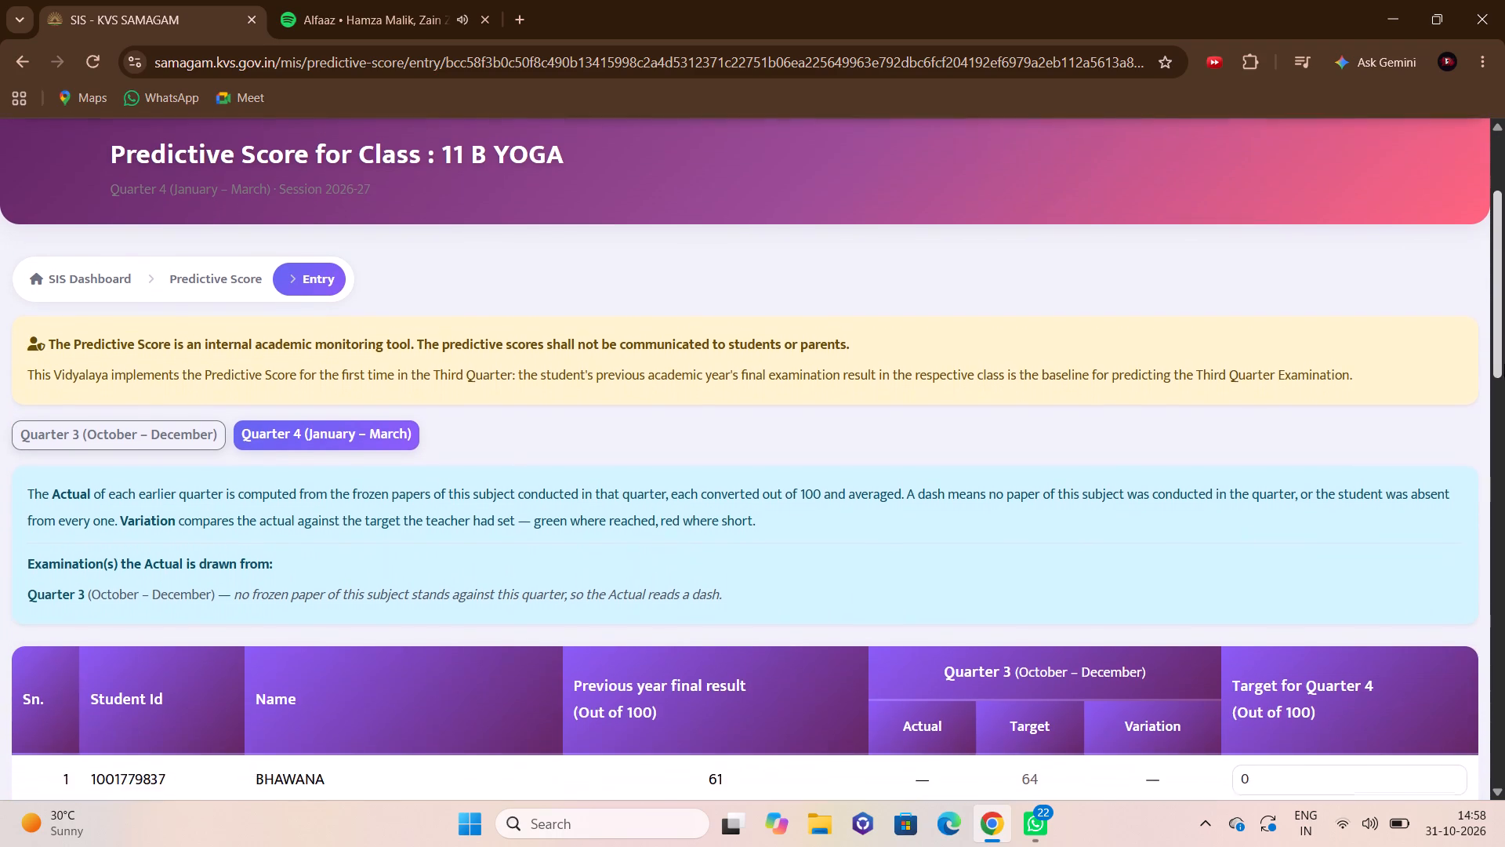
{"action": "left_click_drag", "start_coordinate": [1504, 364], "coordinate": [1504, 576]}
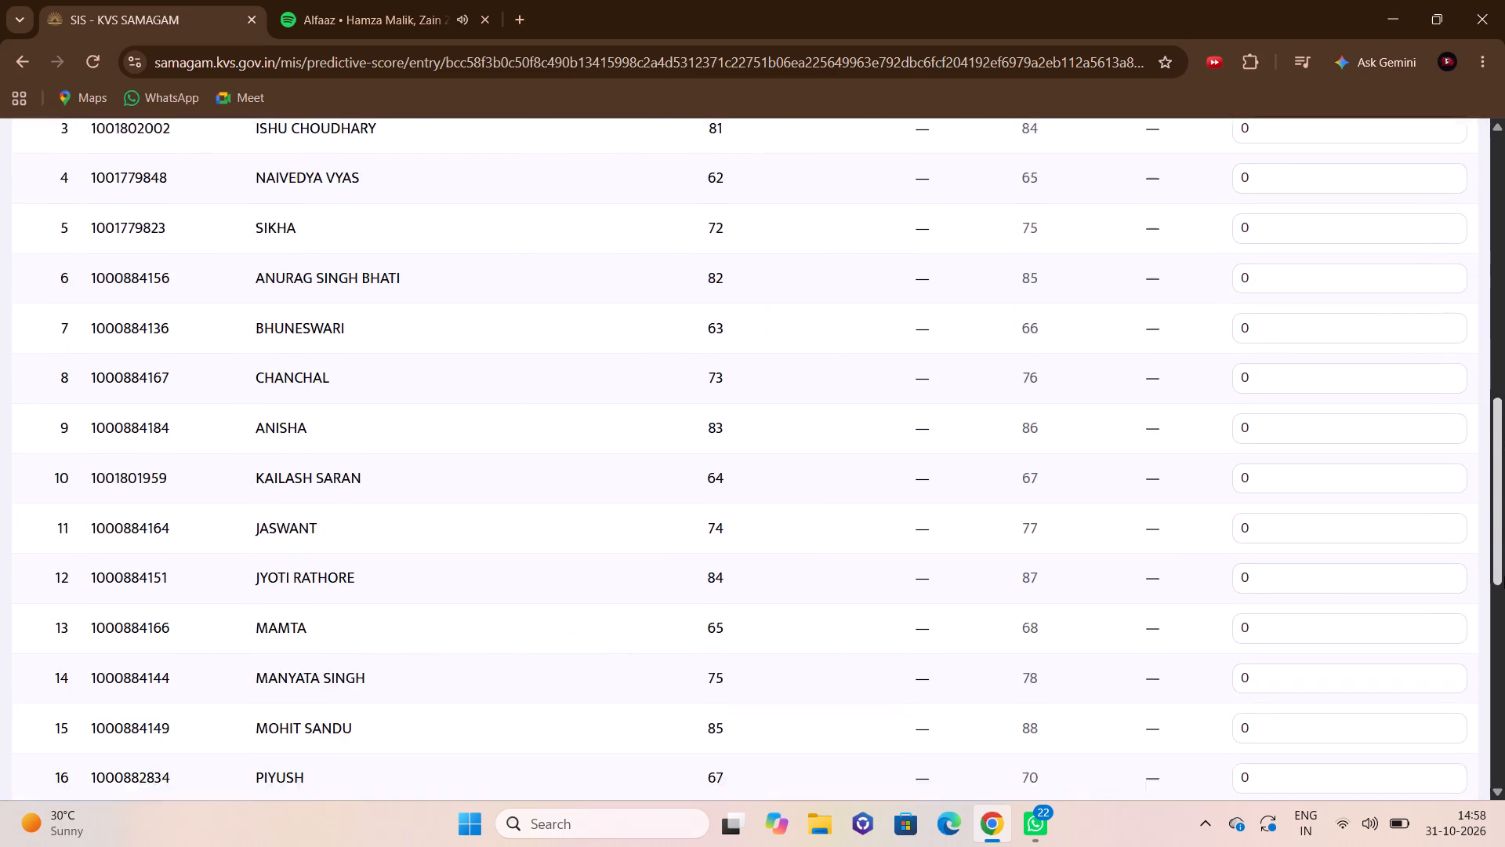
{"action": "left_click_drag", "start_coordinate": [1504, 576], "coordinate": [1468, 509]}
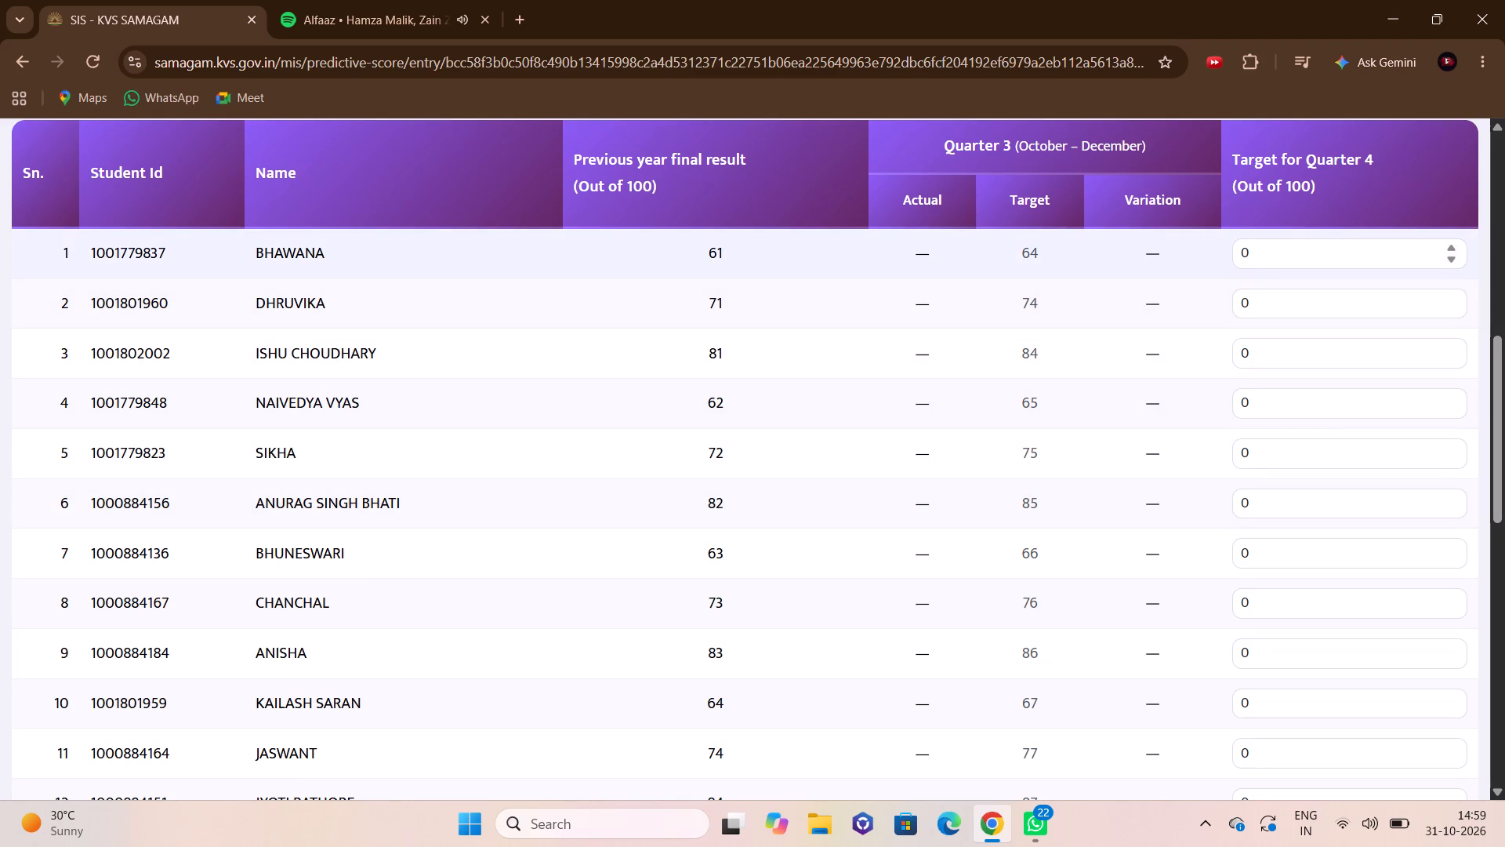
{"action": "key", "text": "Down"}
{"action": "key", "text": "Down"}
{"action": "key", "text": "Down"}
{"action": "key", "text": "Down"}
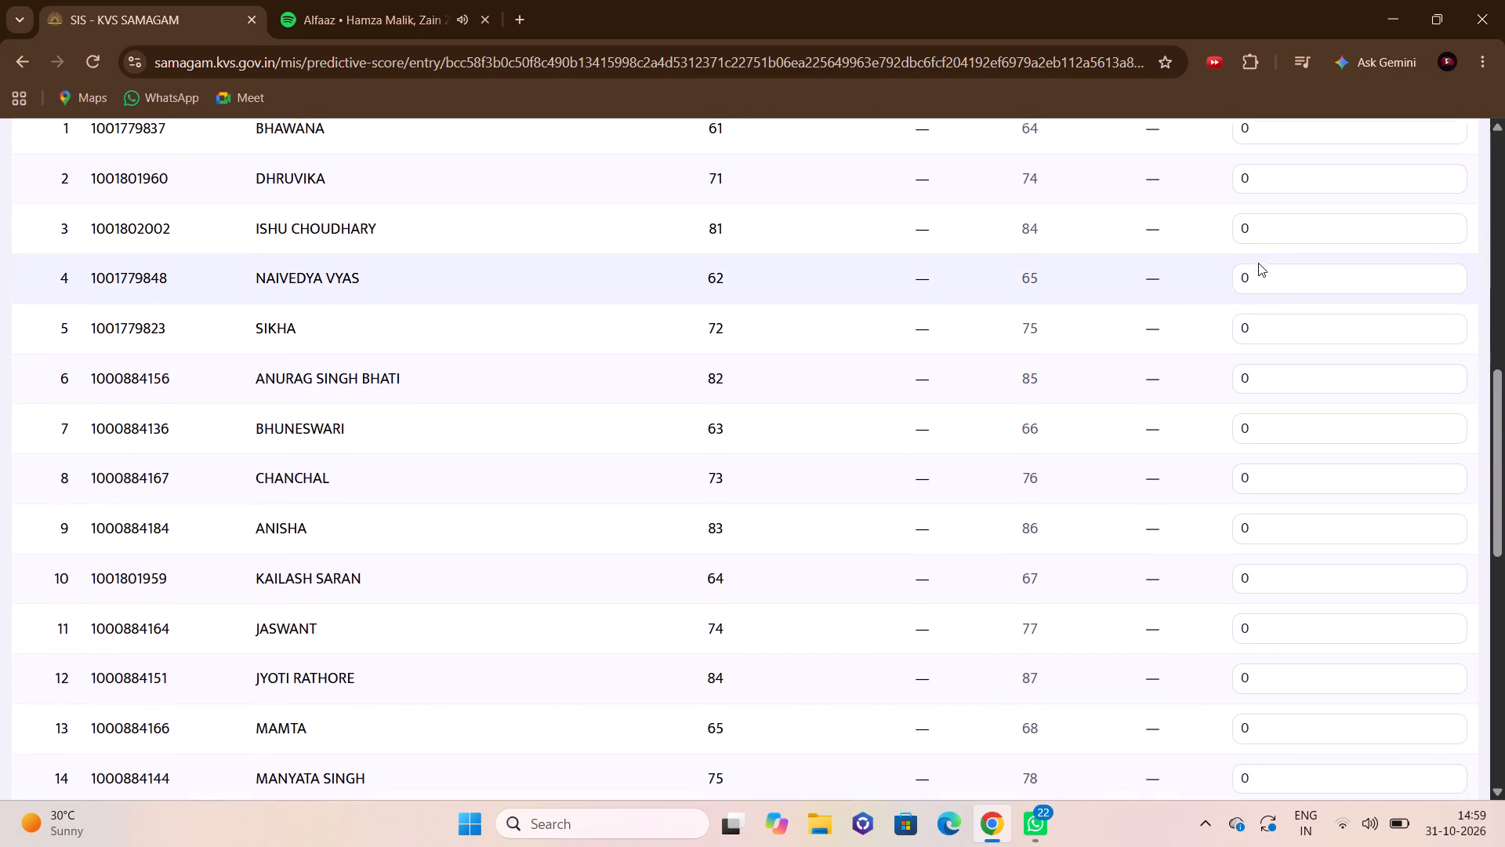
{"action": "key", "text": "Up"}
{"action": "key", "text": "Up"}
{"action": "key", "text": "Up"}
{"action": "key", "text": "Up"}
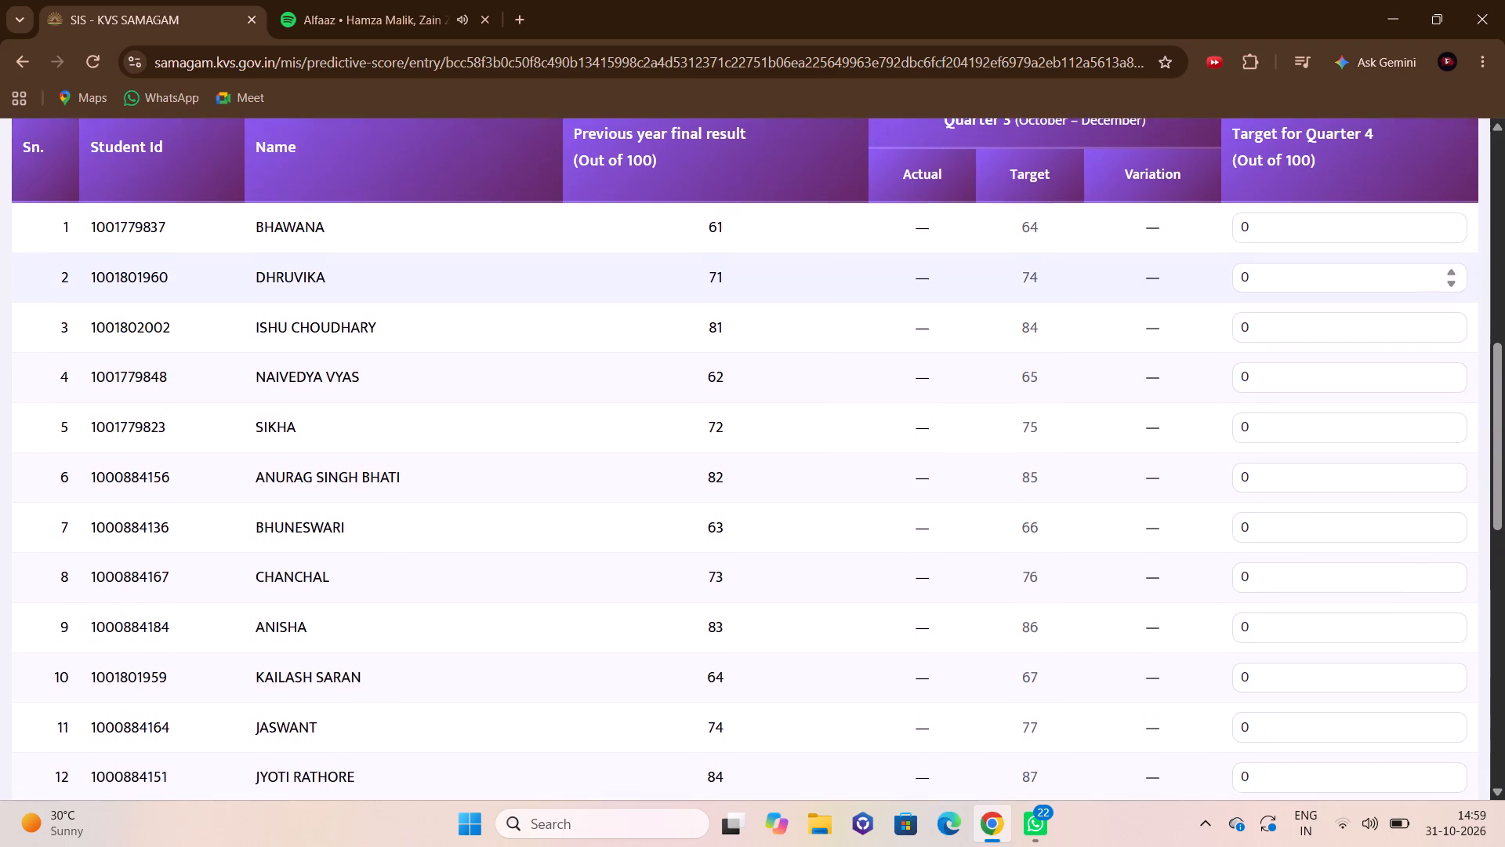
{"action": "left_click", "coordinate": [1258, 263]}
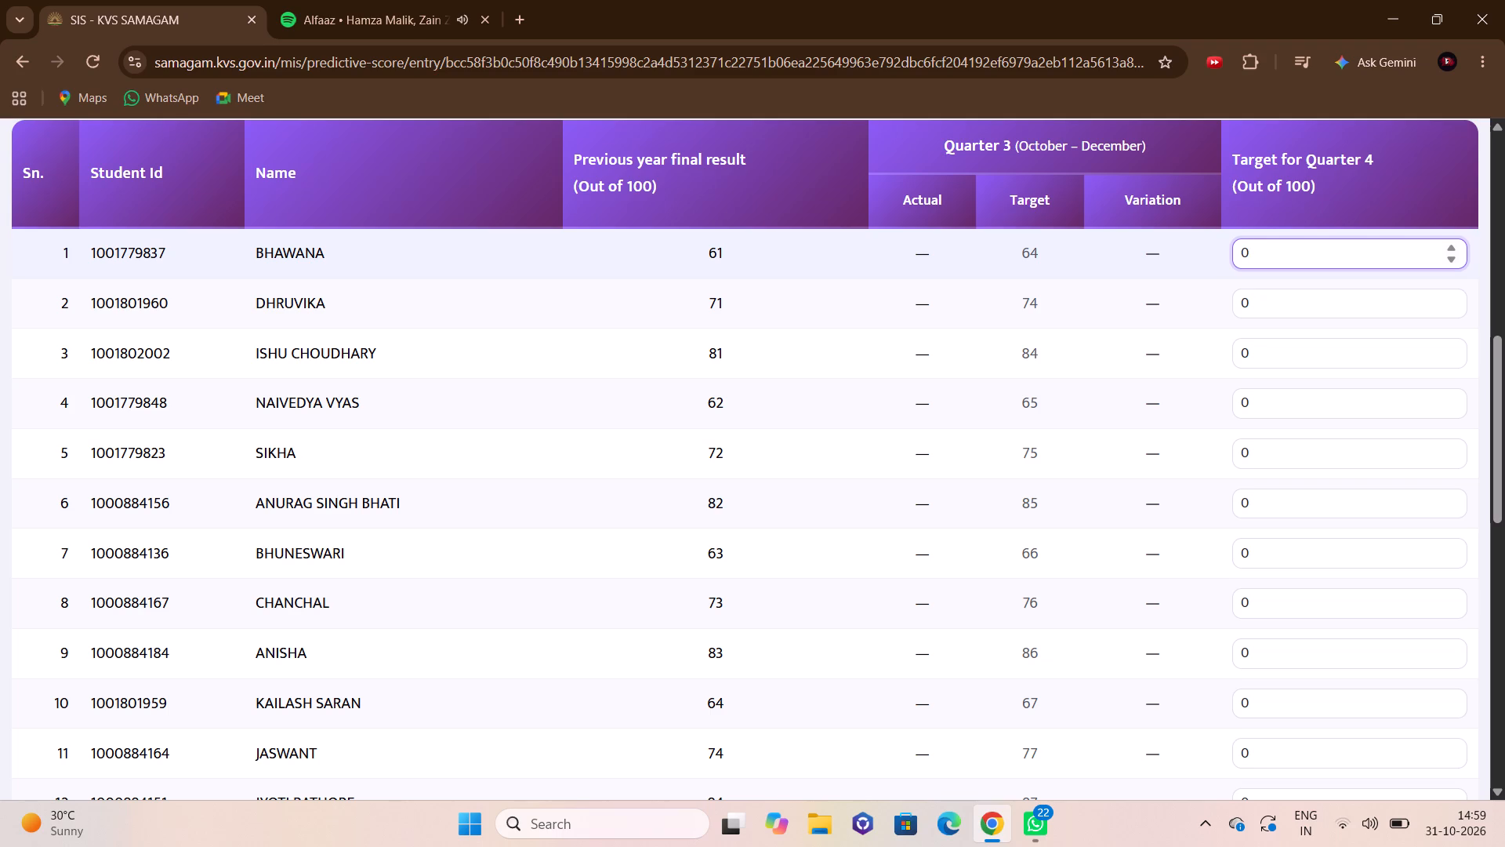
{"action": "key", "text": "BackSpace"}
{"action": "type", "text": "66"}
{"action": "left_click", "coordinate": [1258, 300]}
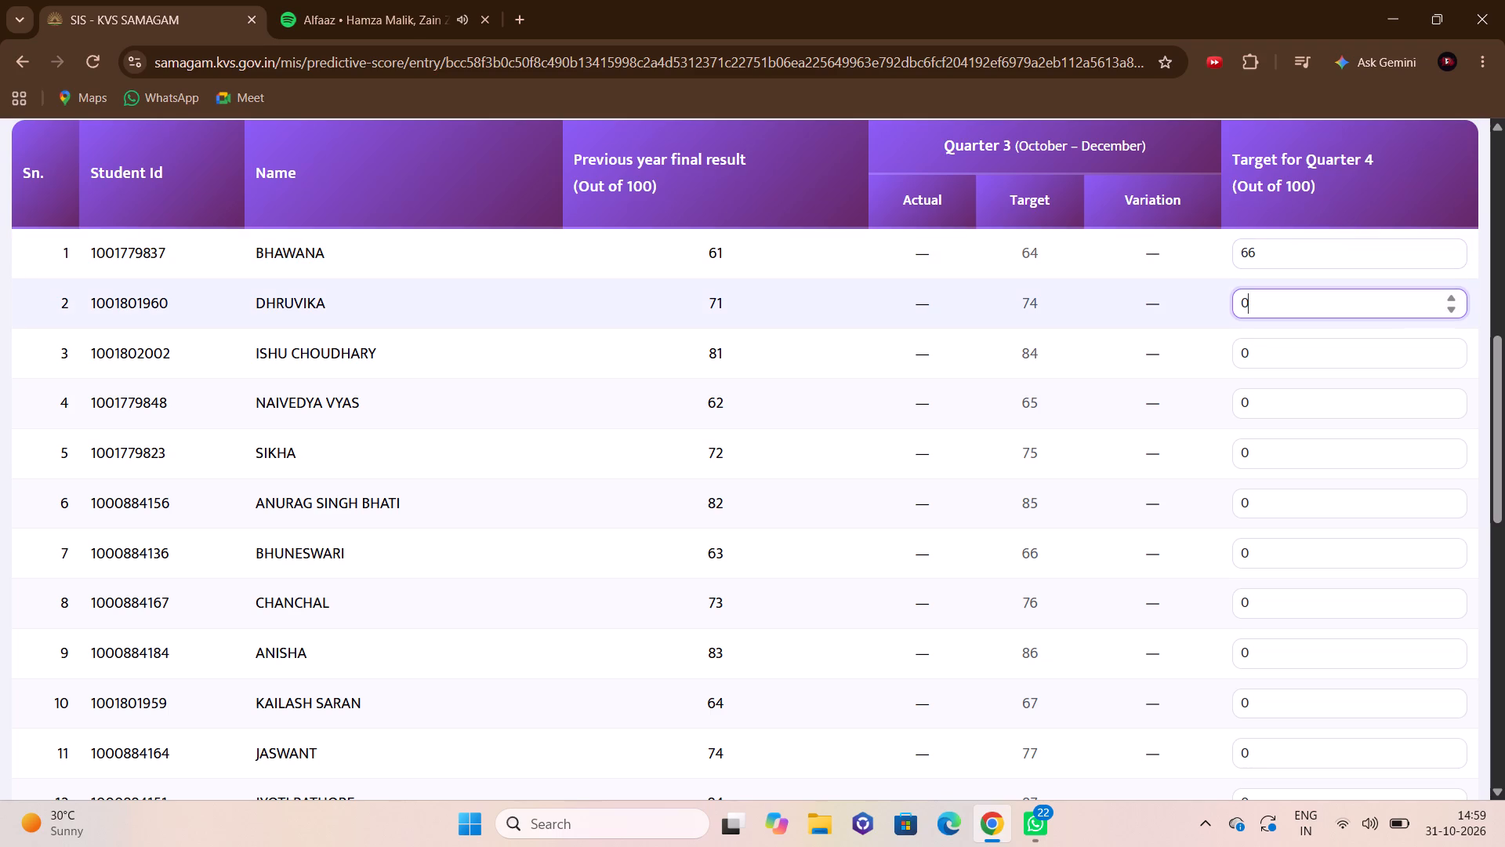
{"action": "key", "text": "BackSpace"}
{"action": "type", "text": "76"}
{"action": "left_click", "coordinate": [1271, 360]}
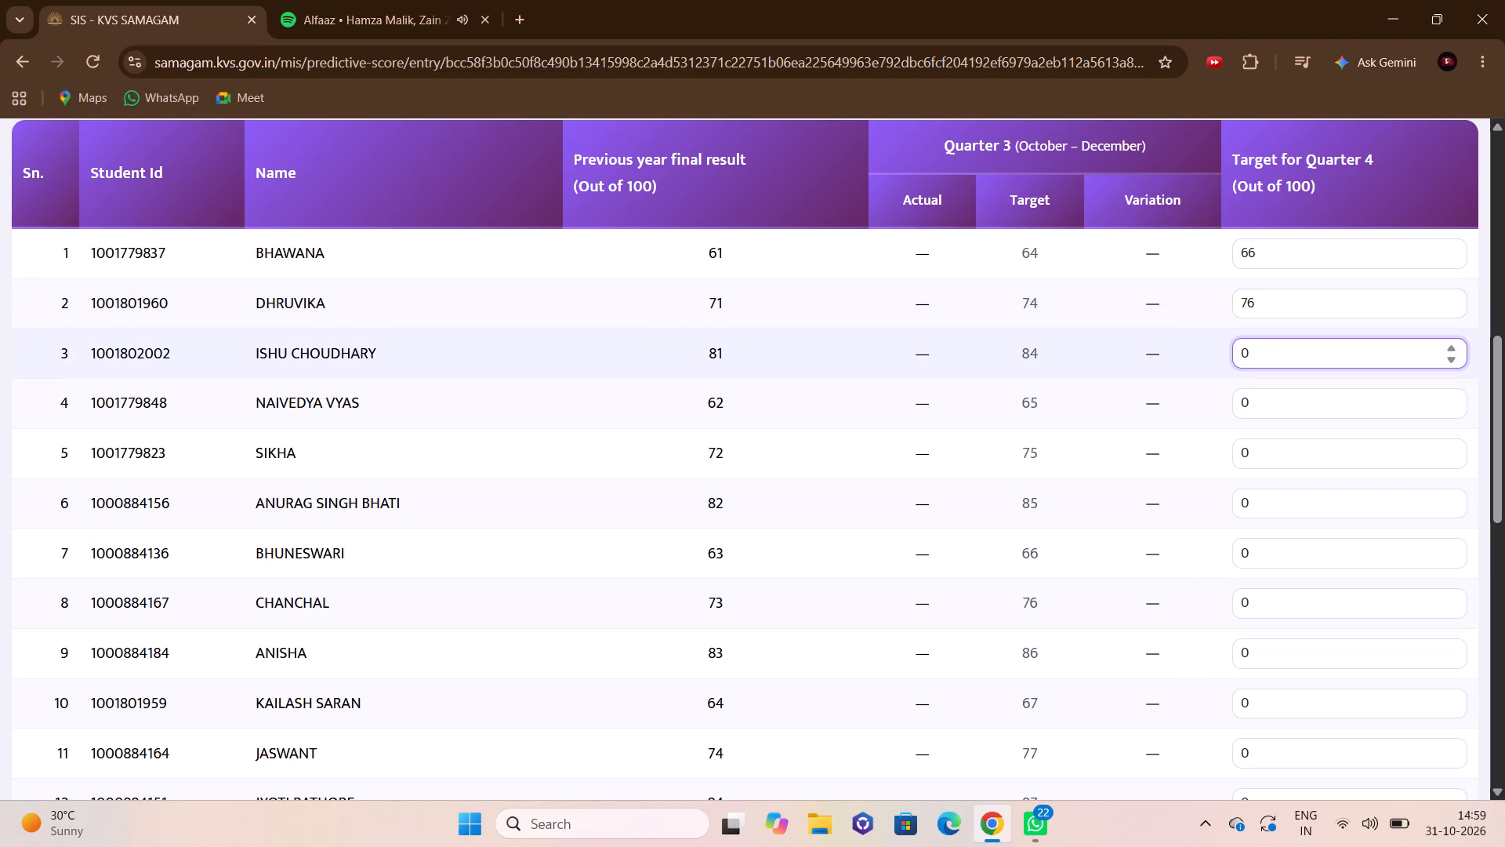
{"action": "key", "text": "BackSpace"}
{"action": "type", "text": "86"}
Set the Quarter 4 targets to 67, 77 and 87 for the students in rows 4 to 6.
{"action": "left_click", "coordinate": [1292, 404]}
{"action": "key", "text": "BackSpace"}
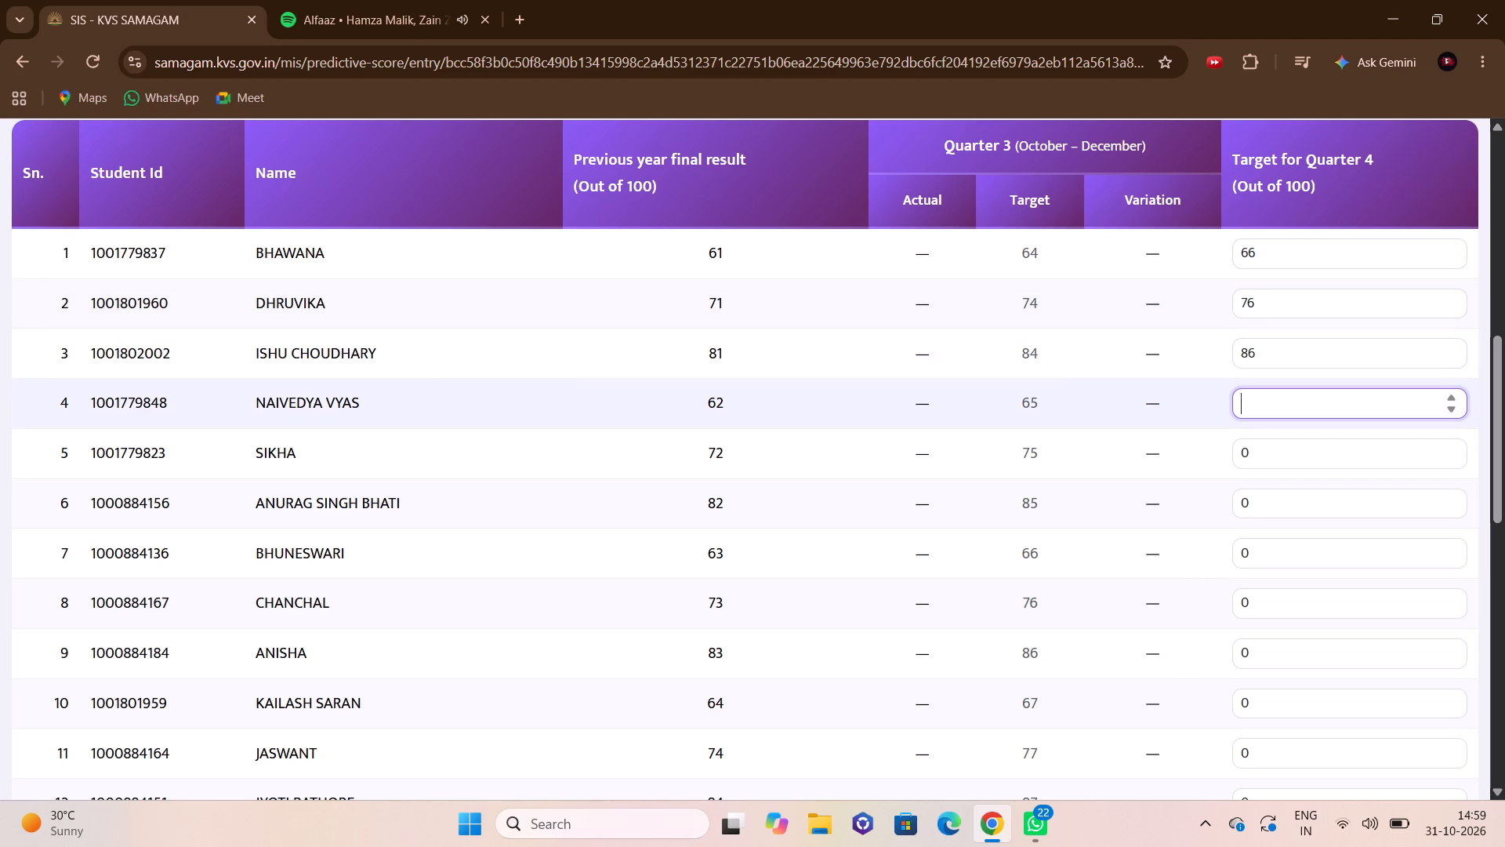
{"action": "type", "text": "67"}
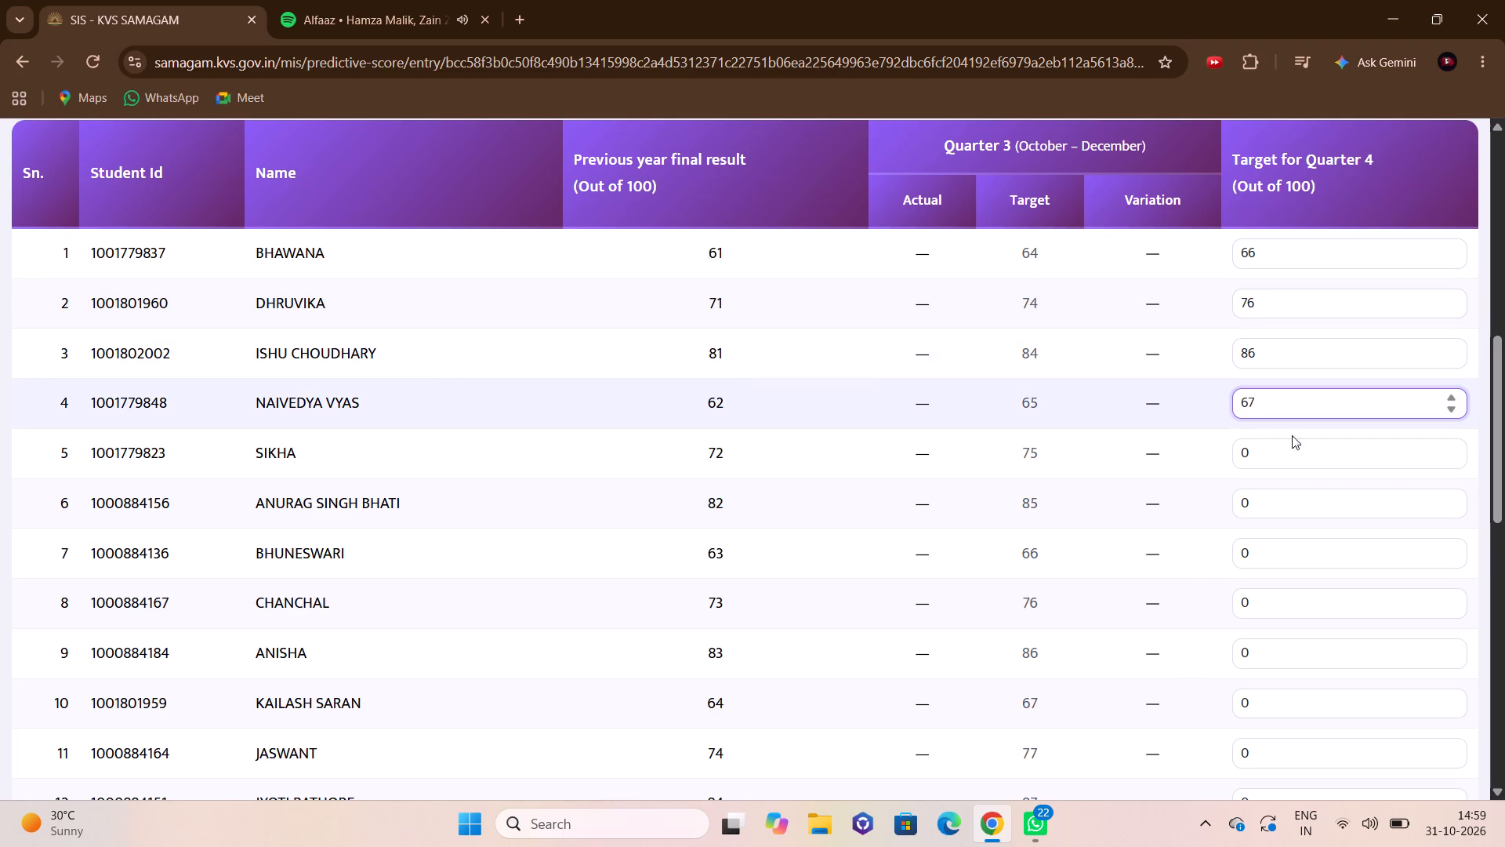
{"action": "left_click", "coordinate": [1292, 443]}
{"action": "key", "text": "BackSpace"}
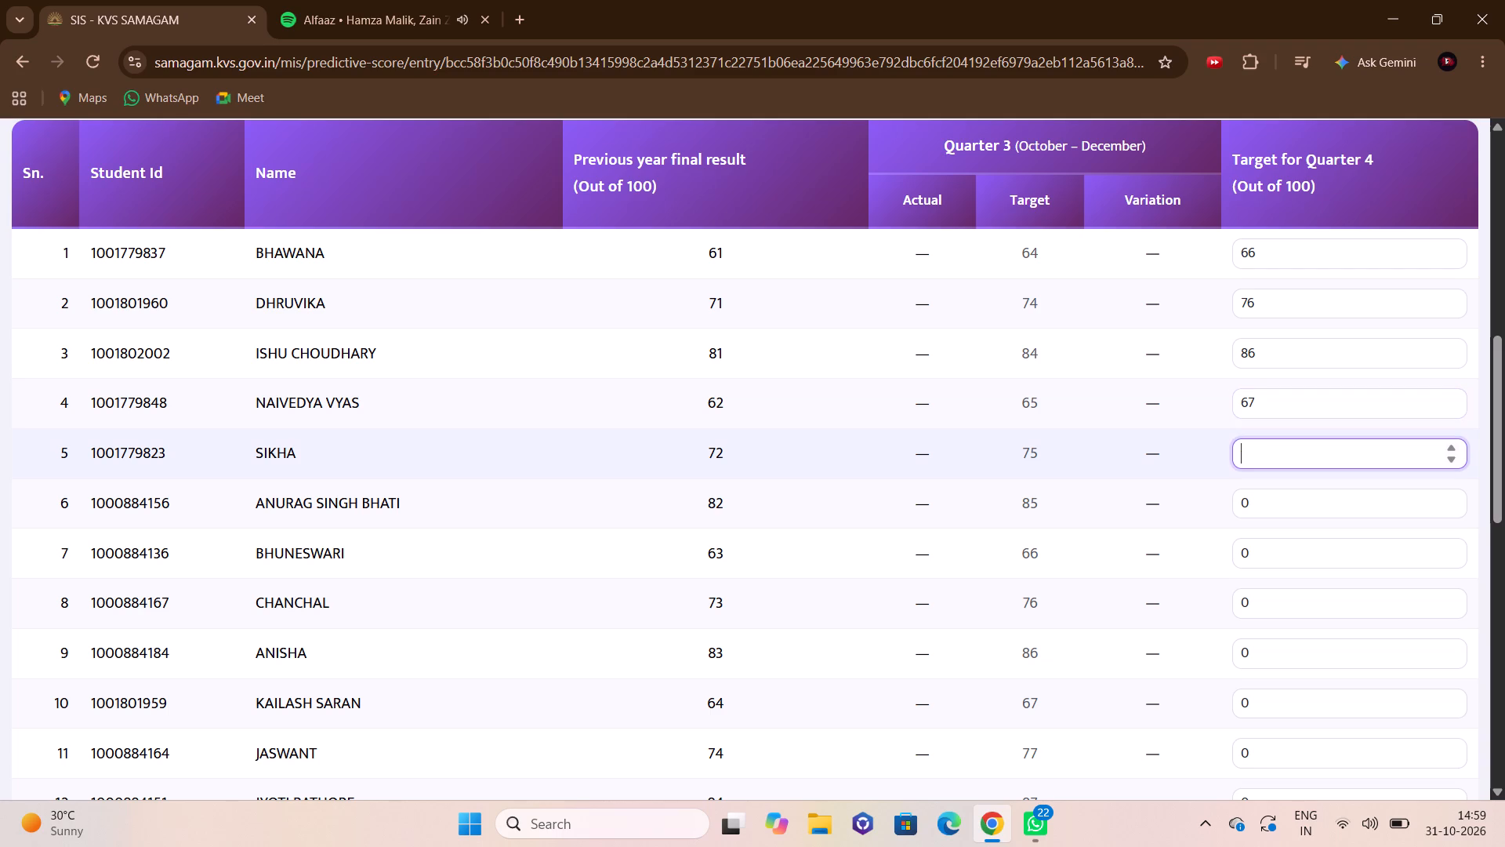
{"action": "type", "text": "77"}
{"action": "left_click", "coordinate": [1300, 495]}
{"action": "key", "text": "BackSpace"}
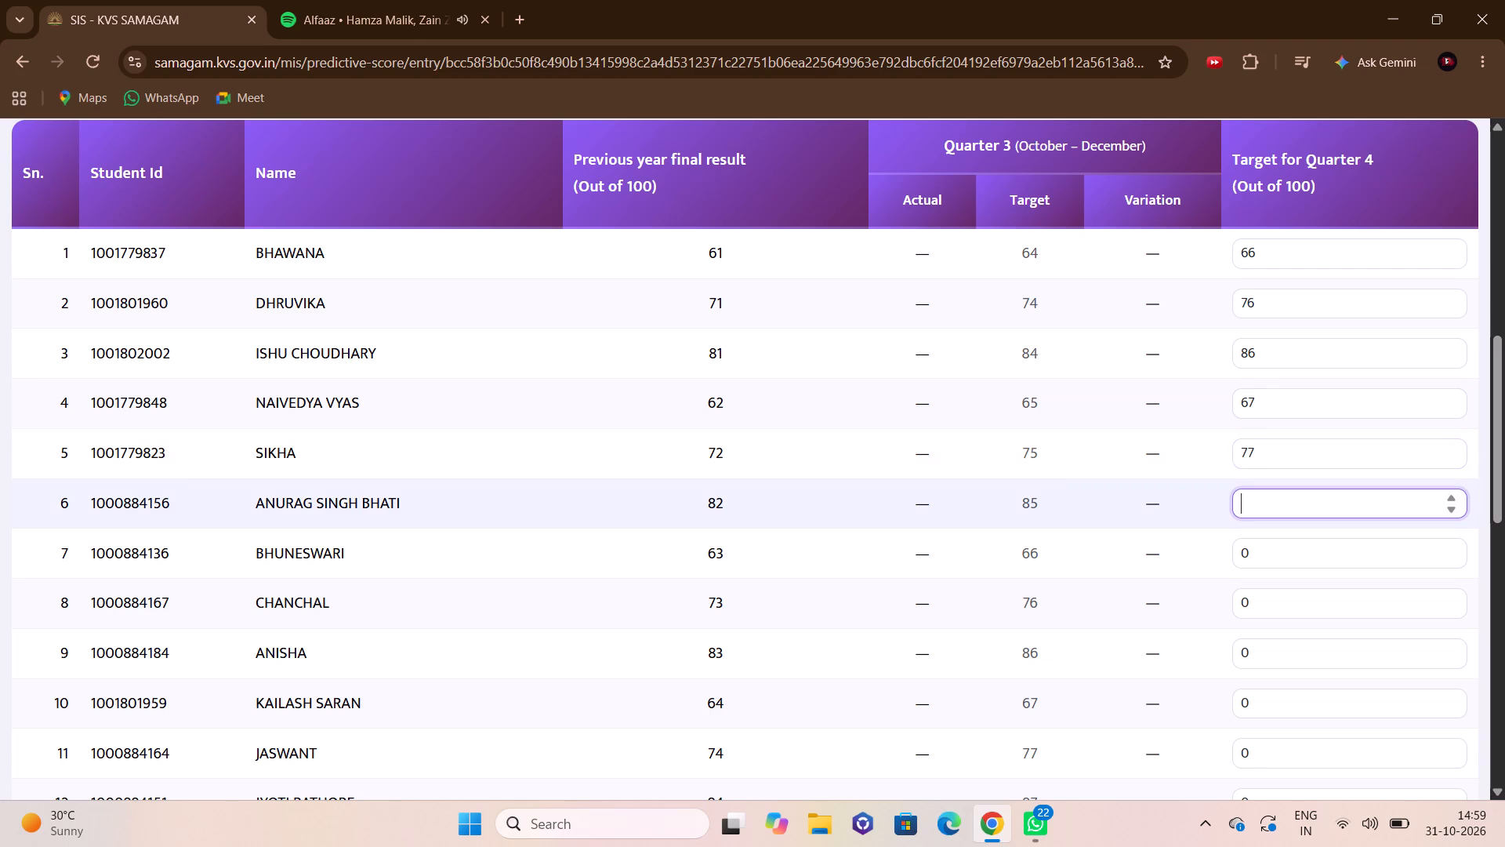
{"action": "type", "text": "87"}
Set the Quarter 4 targets to 68, 78 and 88 for the students in rows 7 to 9.
{"action": "left_click", "coordinate": [1305, 538]}
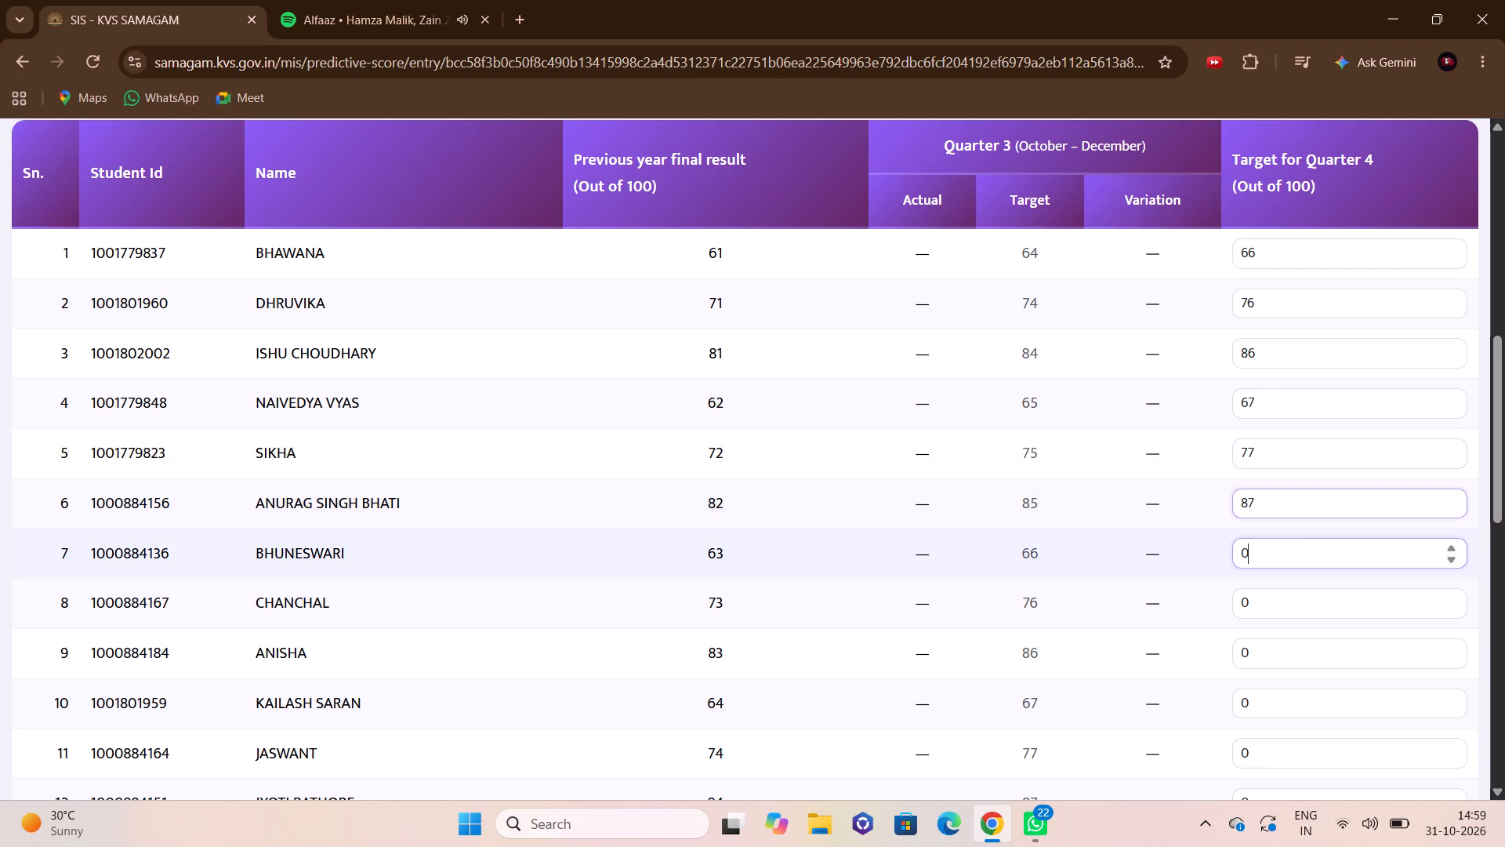
{"action": "key", "text": "BackSpace"}
{"action": "type", "text": "69"}
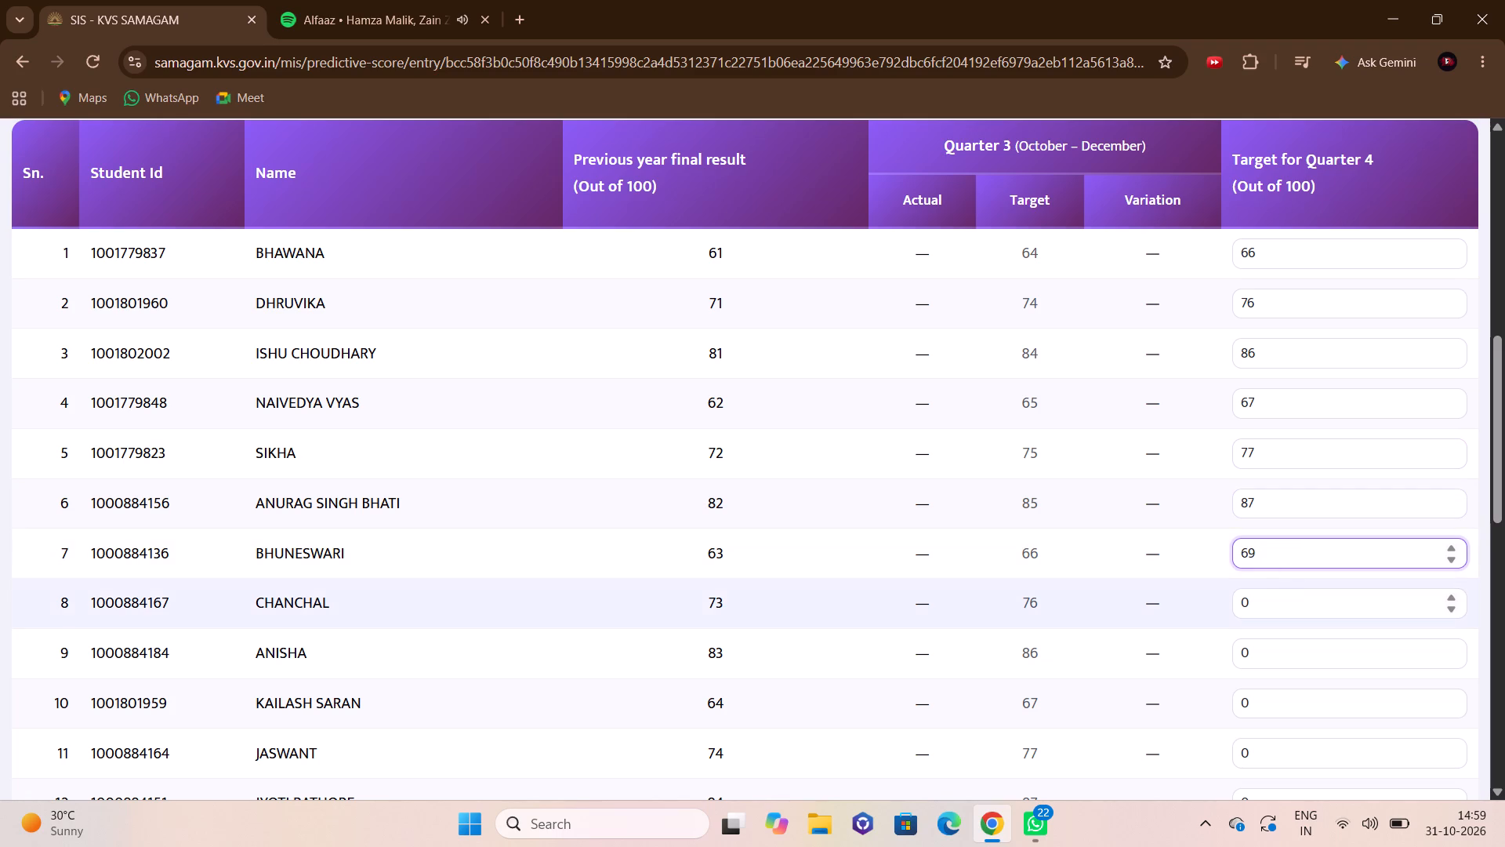
{"action": "key", "text": "BackSpace"}
{"action": "key", "text": "8"}
{"action": "left_click", "coordinate": [1271, 597]}
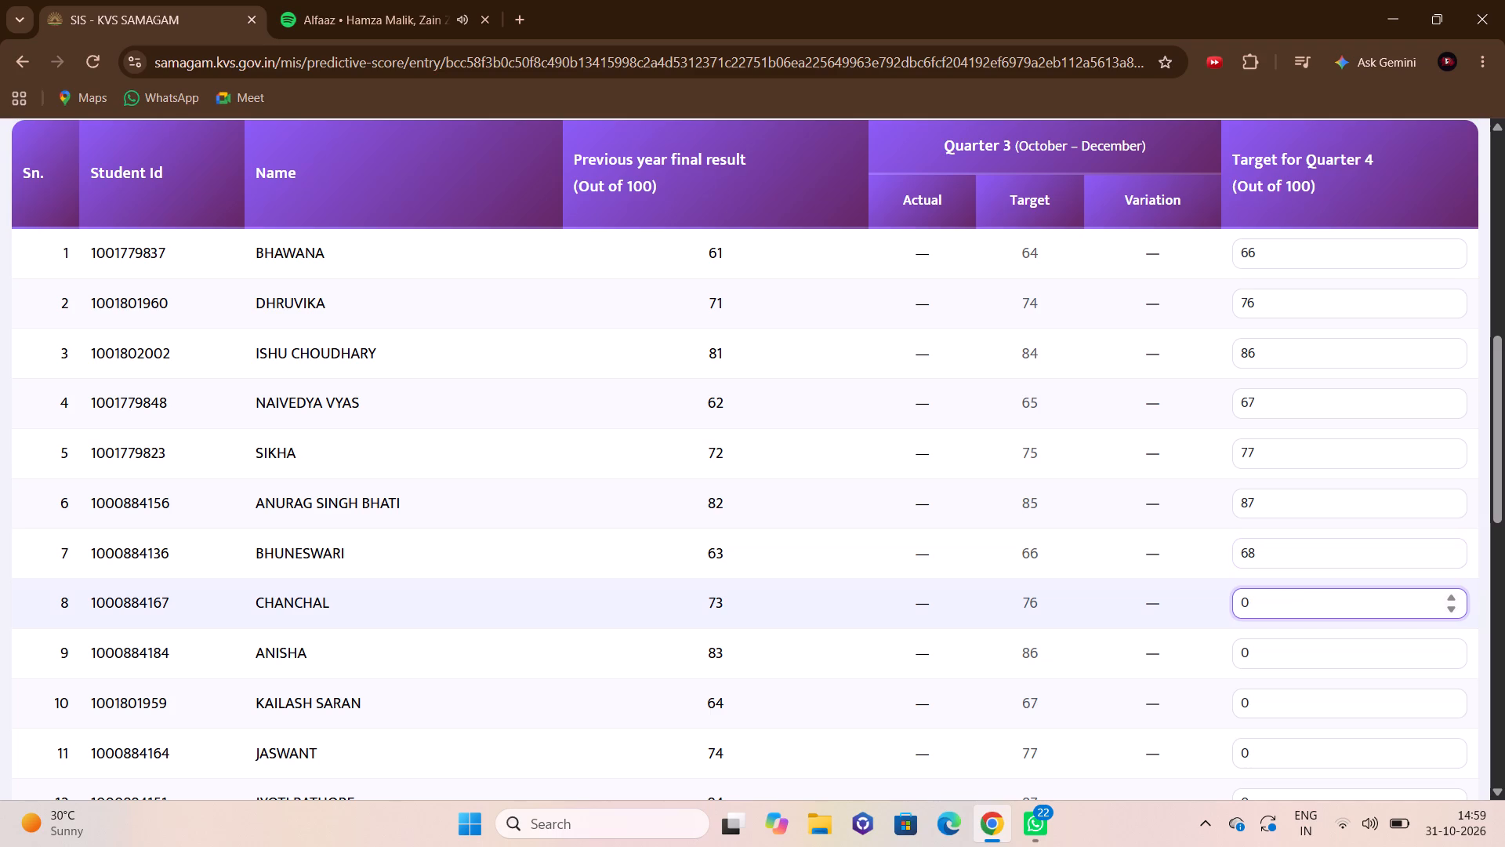
{"action": "key", "text": "BackSpace"}
{"action": "type", "text": "78"}
{"action": "left_click", "coordinate": [1253, 653]}
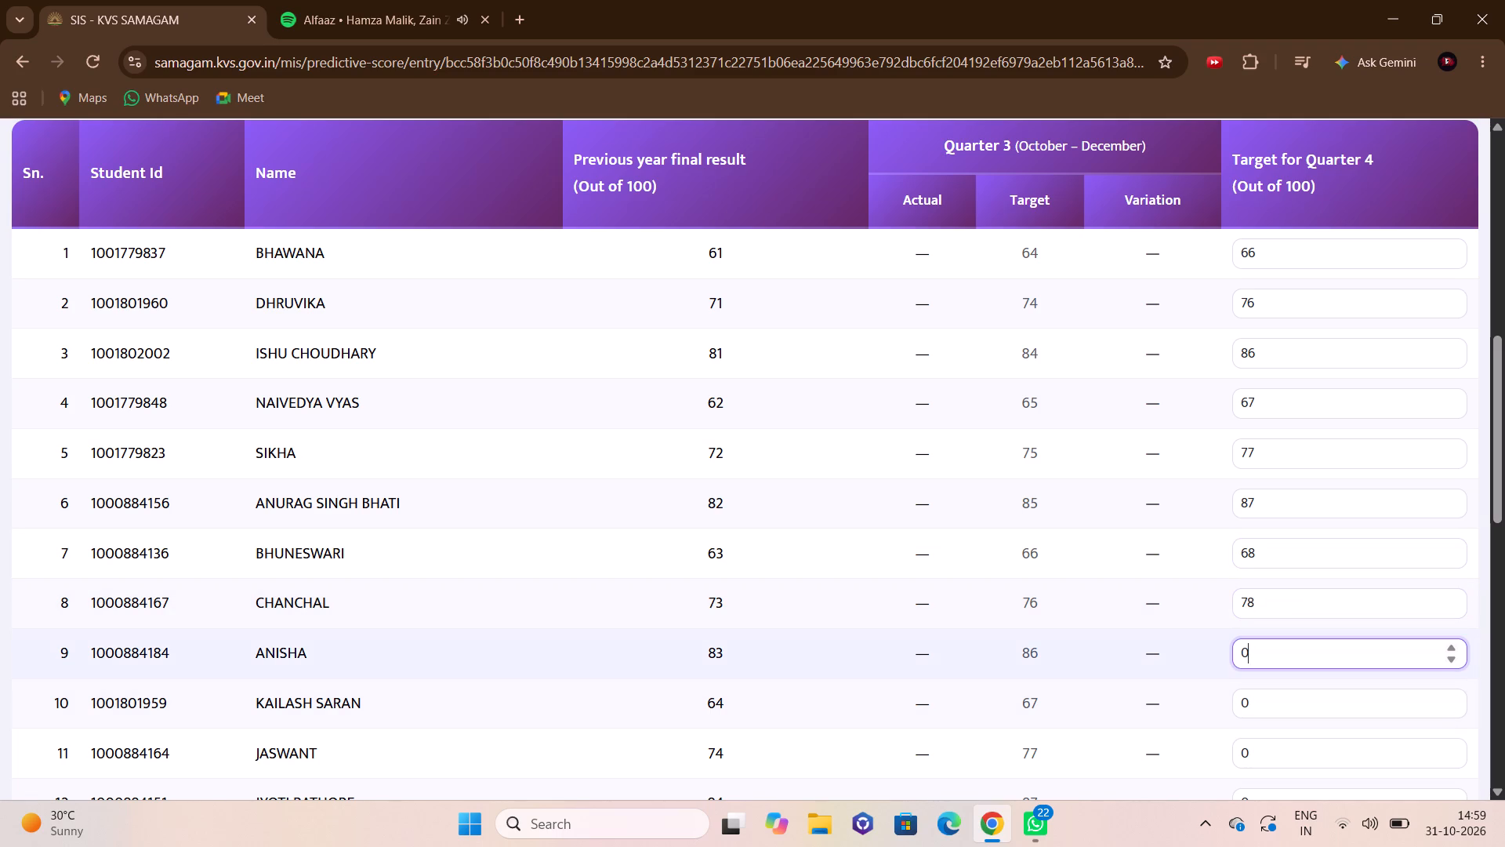
{"action": "key", "text": "BackSpace"}
{"action": "type", "text": "88"}
Set the Quarter 4 targets to 69, 79 and 89 for the students in rows 10 to 12.
{"action": "left_click", "coordinate": [1269, 700]}
{"action": "key", "text": "BackSpace"}
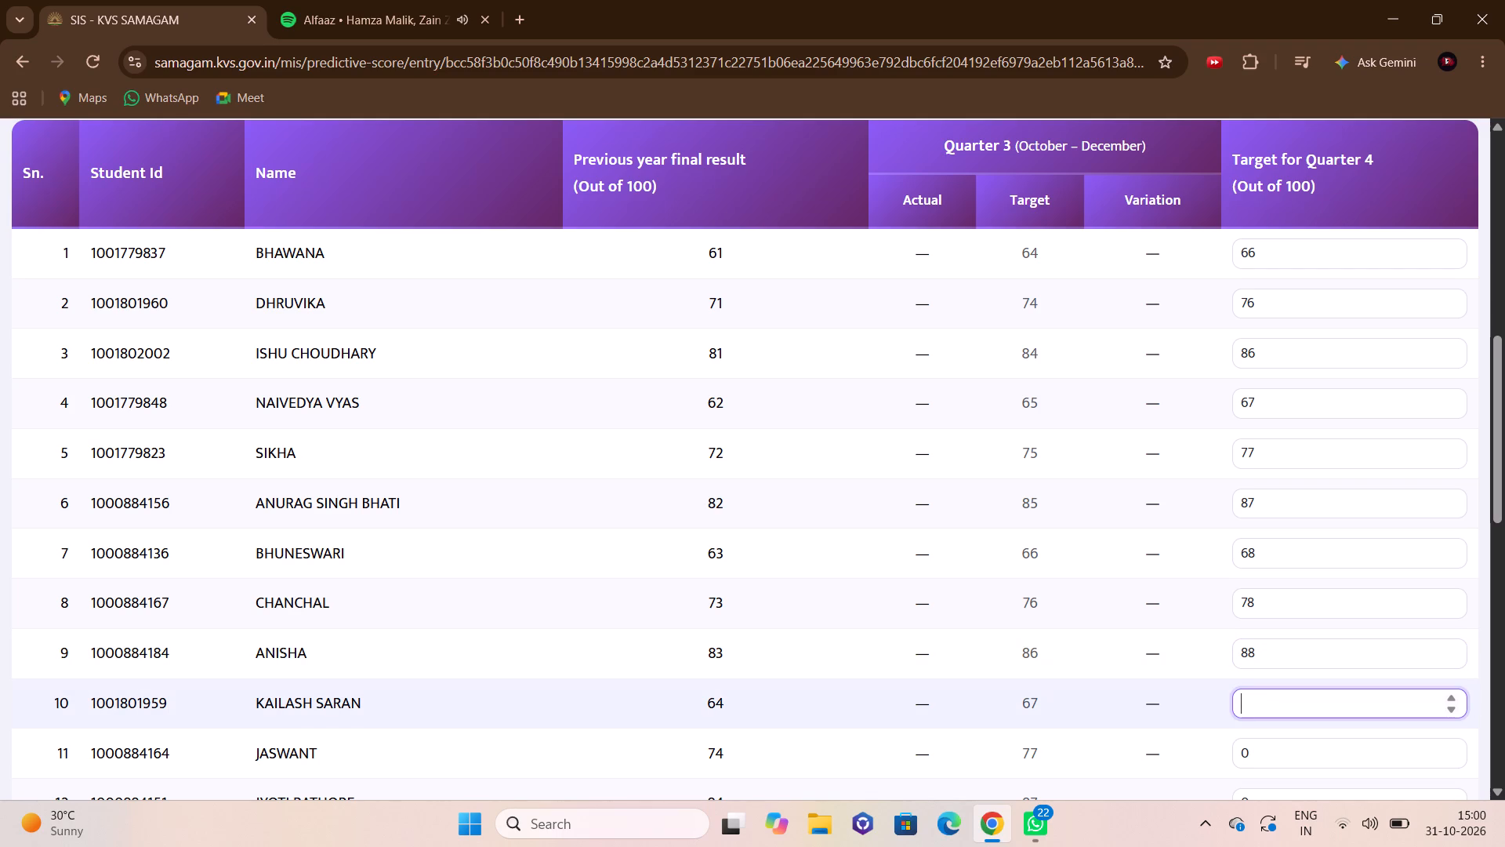
{"action": "type", "text": "69"}
{"action": "left_click", "coordinate": [1269, 744]}
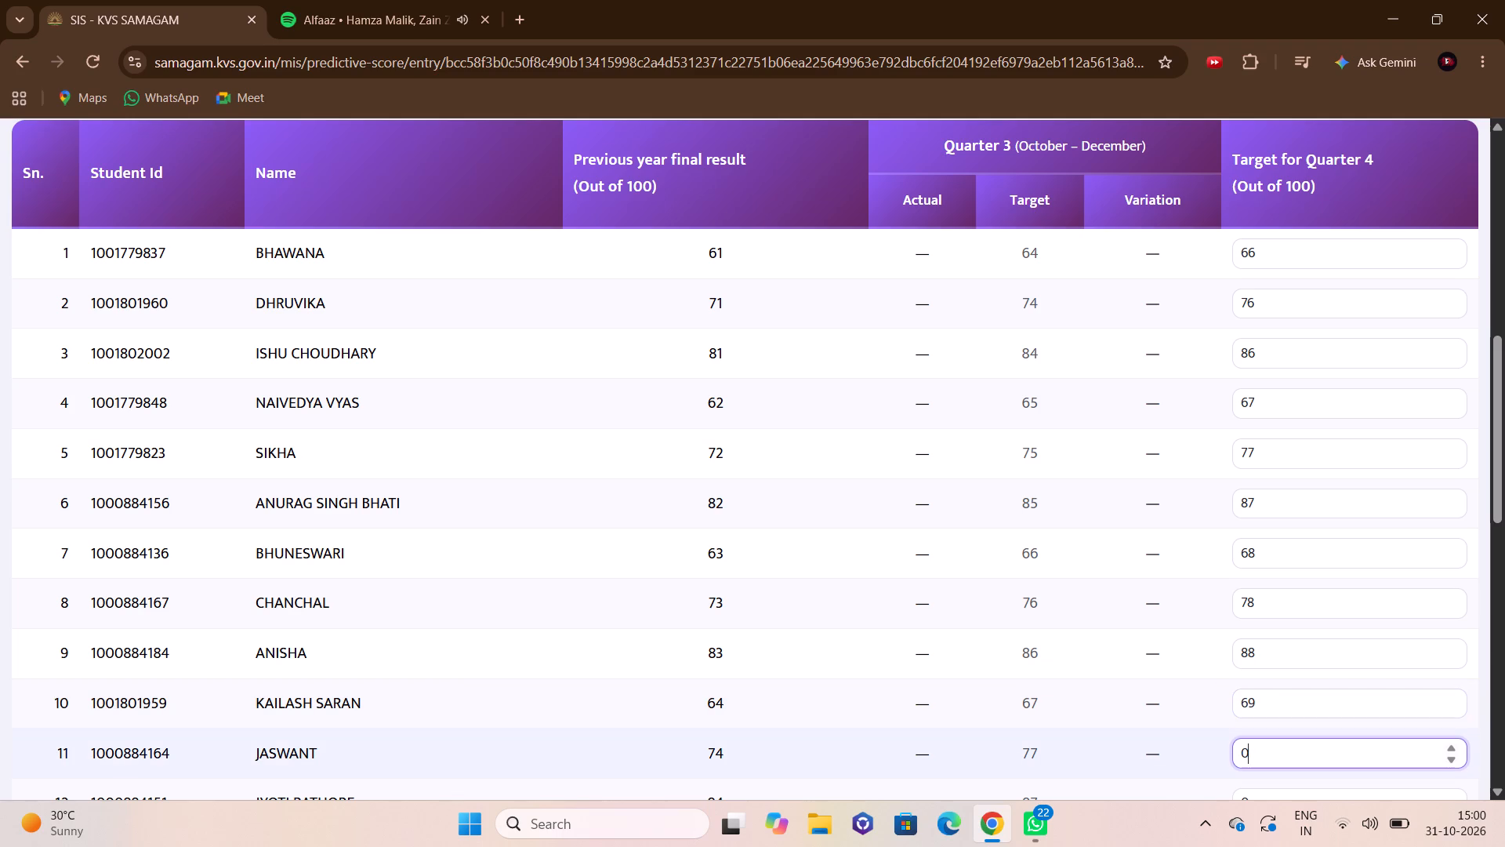
{"action": "key", "text": "BackSpace"}
{"action": "type", "text": "79"}
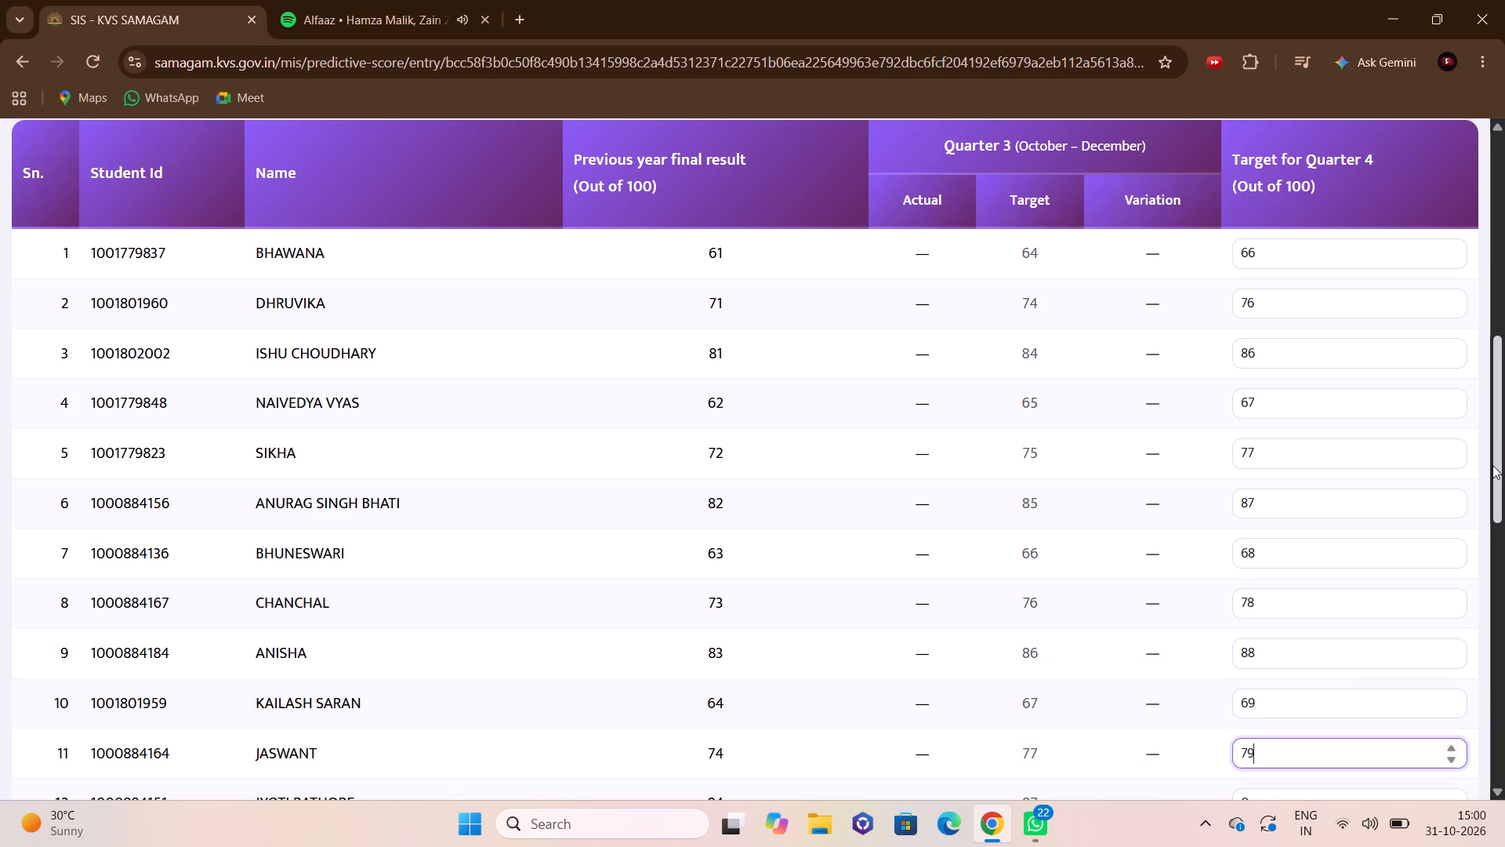
{"action": "left_click_drag", "start_coordinate": [1496, 484], "coordinate": [1500, 603]}
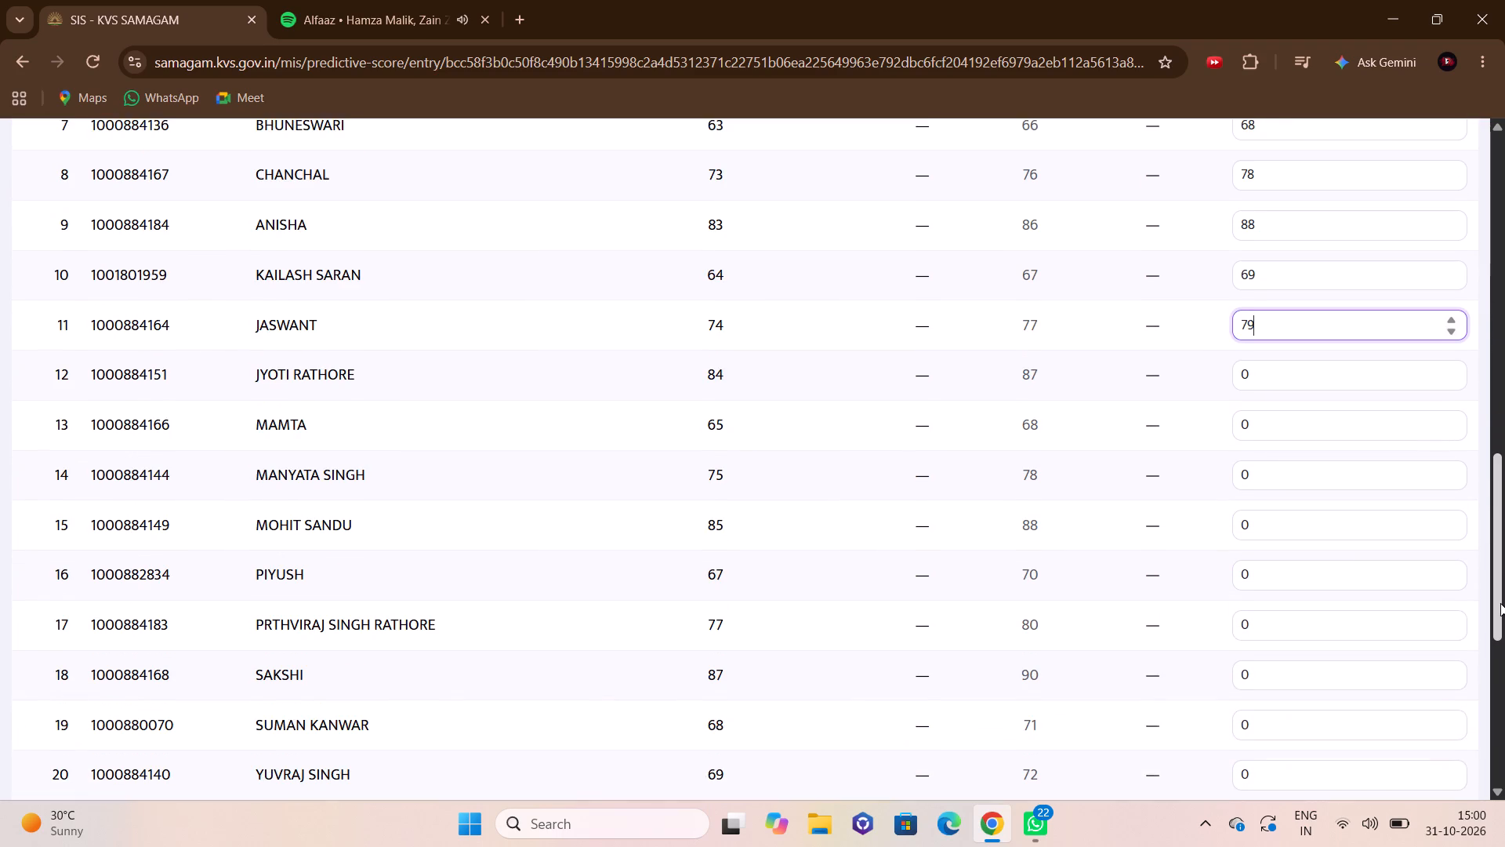
{"action": "left_click_drag", "start_coordinate": [1500, 603], "coordinate": [1500, 611]}
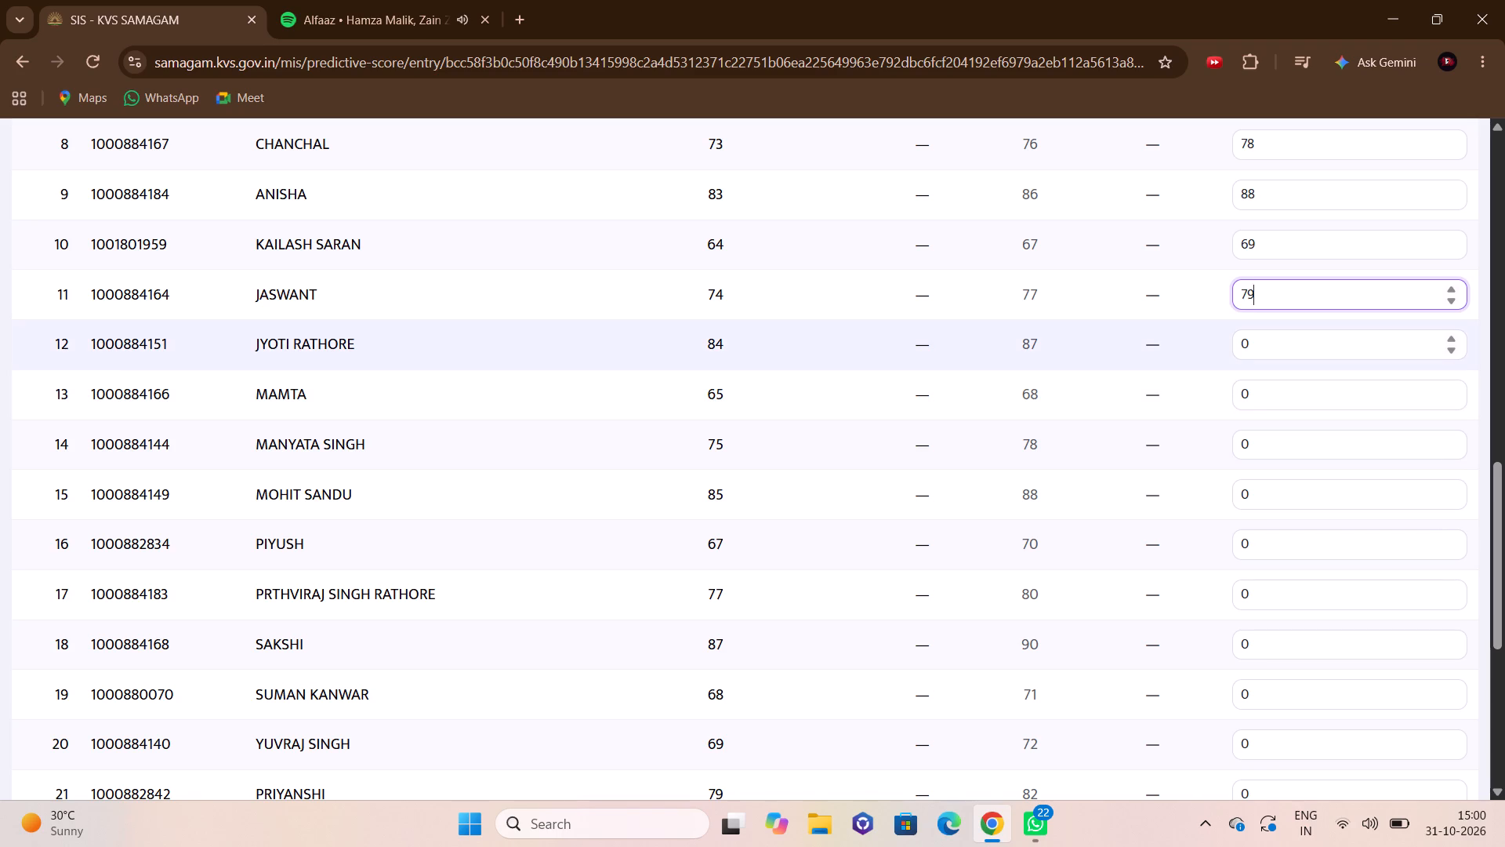
{"action": "left_click", "coordinate": [1277, 349]}
{"action": "key", "text": "BackSpace"}
{"action": "type", "text": "89"}
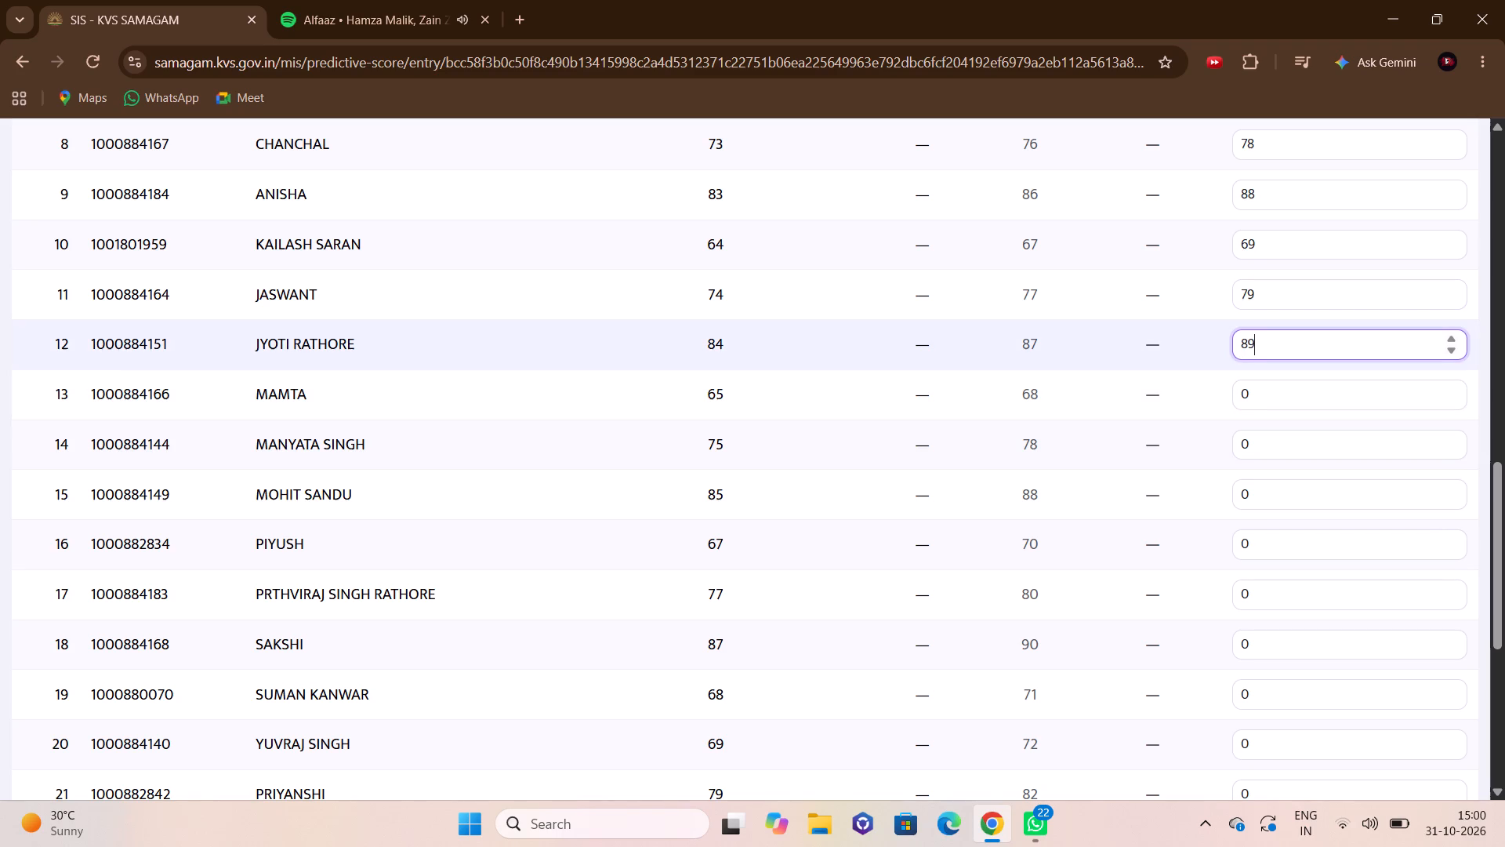
Set the Quarter 4 targets to 70 and 80 for the students in rows 13 and 14.
{"action": "left_click", "coordinate": [1265, 404]}
{"action": "key", "text": "BackSpace"}
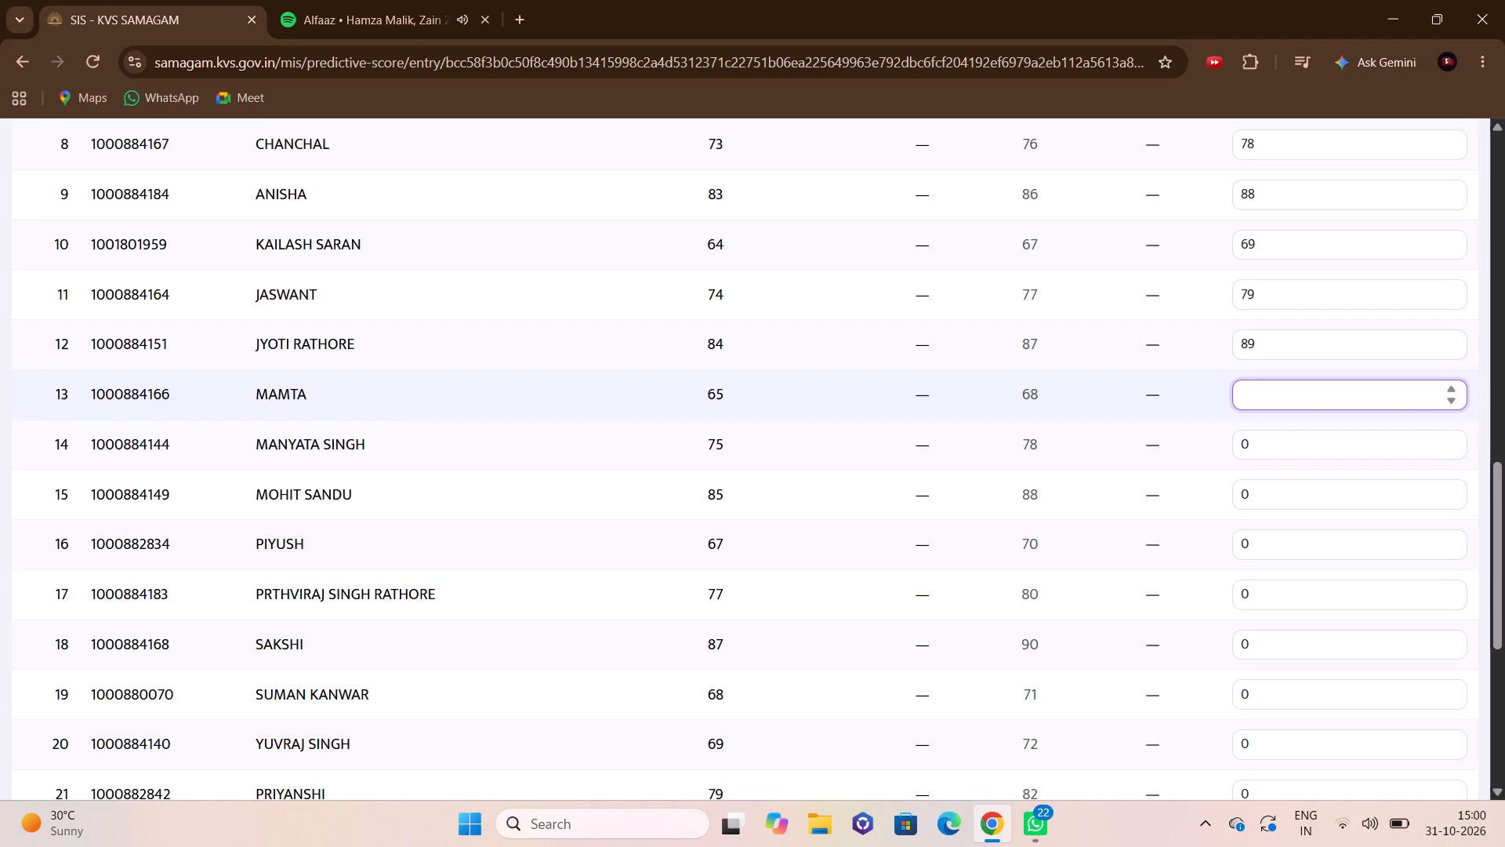
{"action": "type", "text": "70"}
{"action": "left_click", "coordinate": [1272, 439]}
{"action": "key", "text": "Left"}
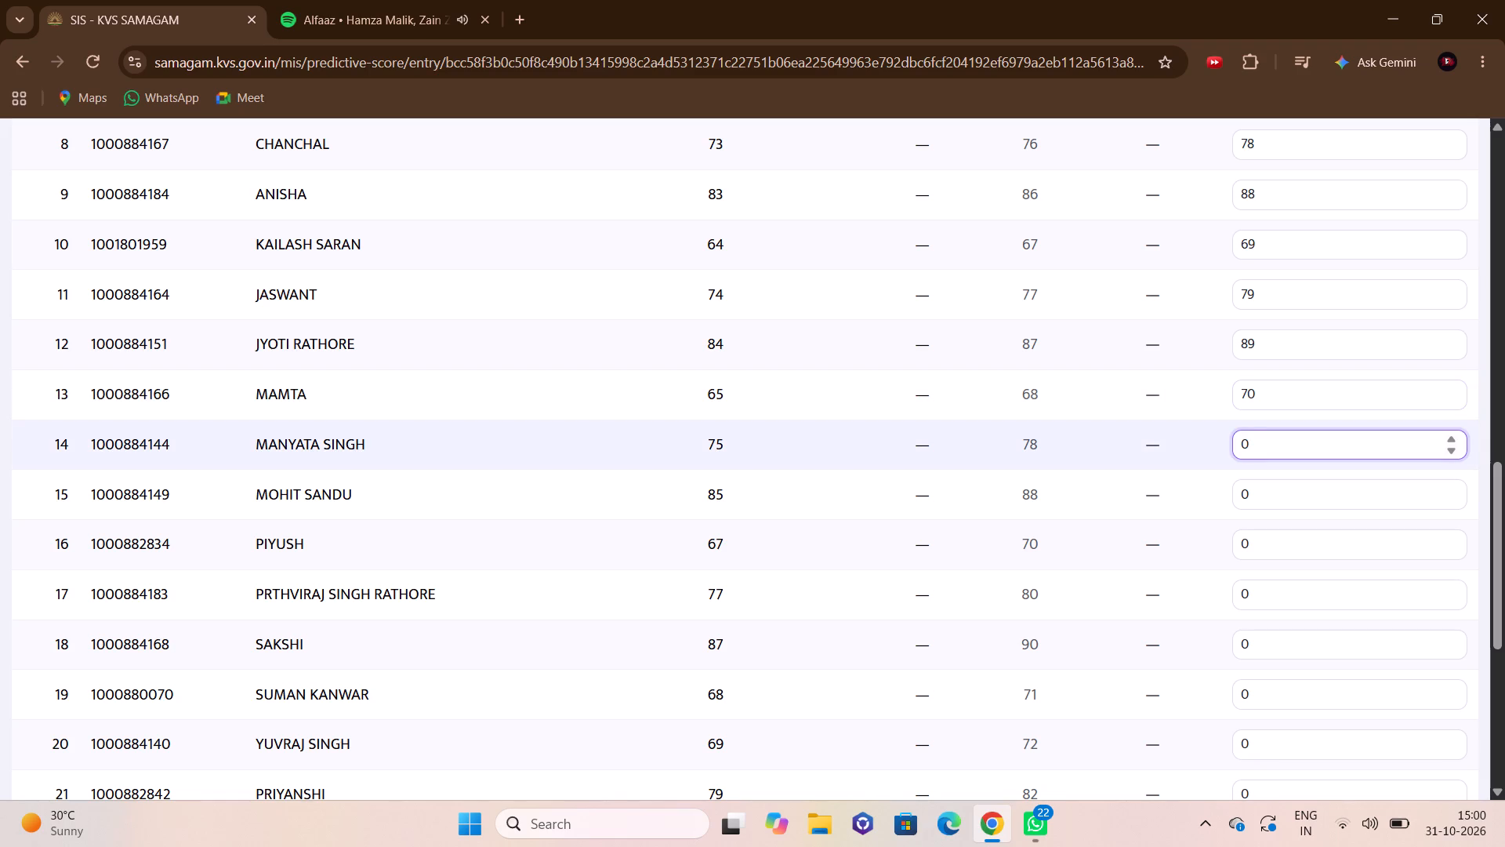
{"action": "key", "text": "8"}
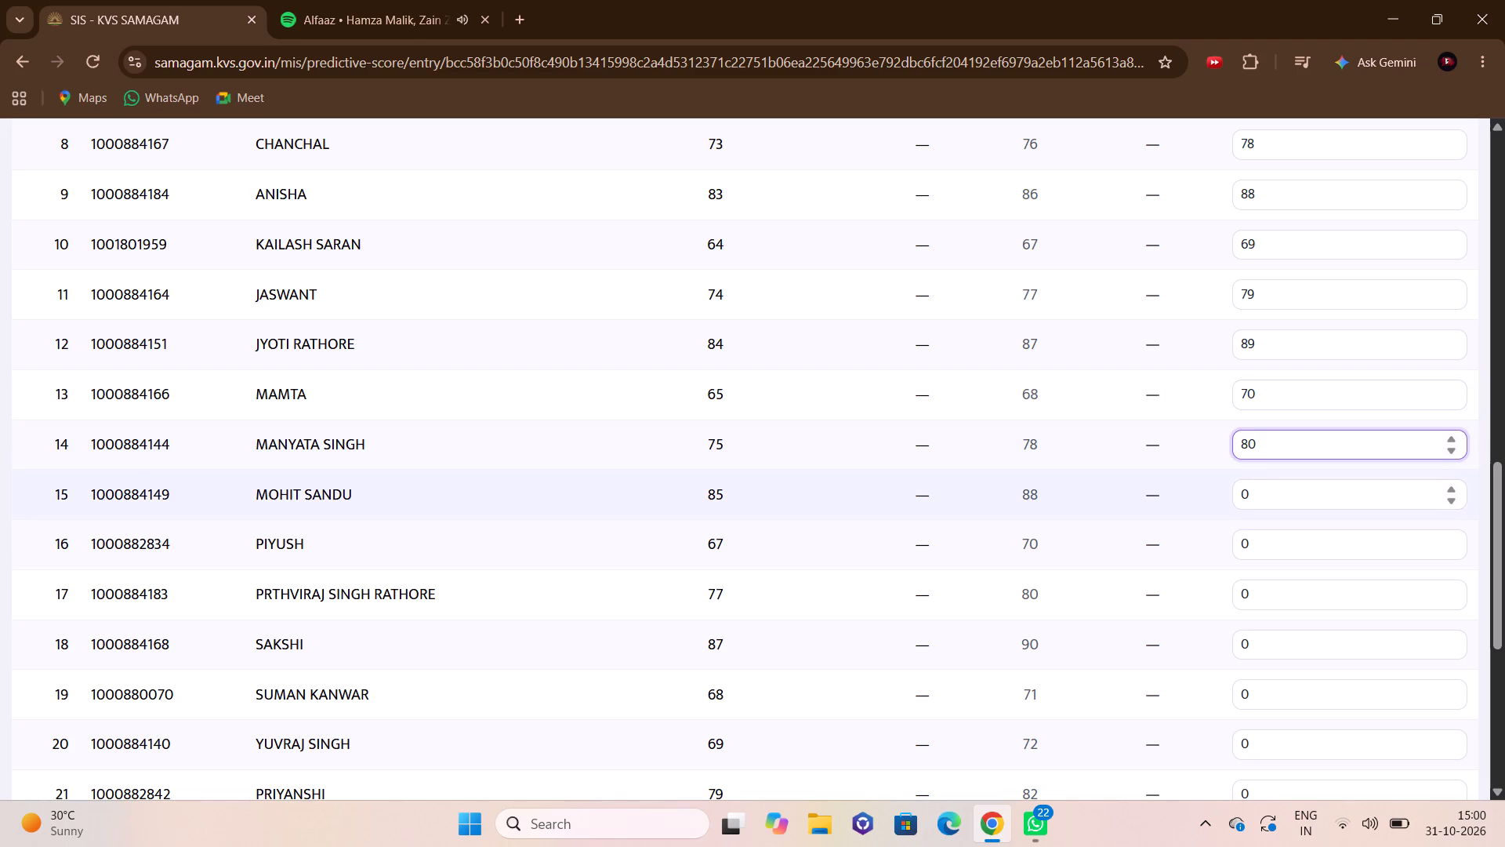
Set the Quarter 4 targets to 90, 72 and 82 for the students in rows 15 to 17.
{"action": "left_click", "coordinate": [1277, 486]}
{"action": "key", "text": "Left"}
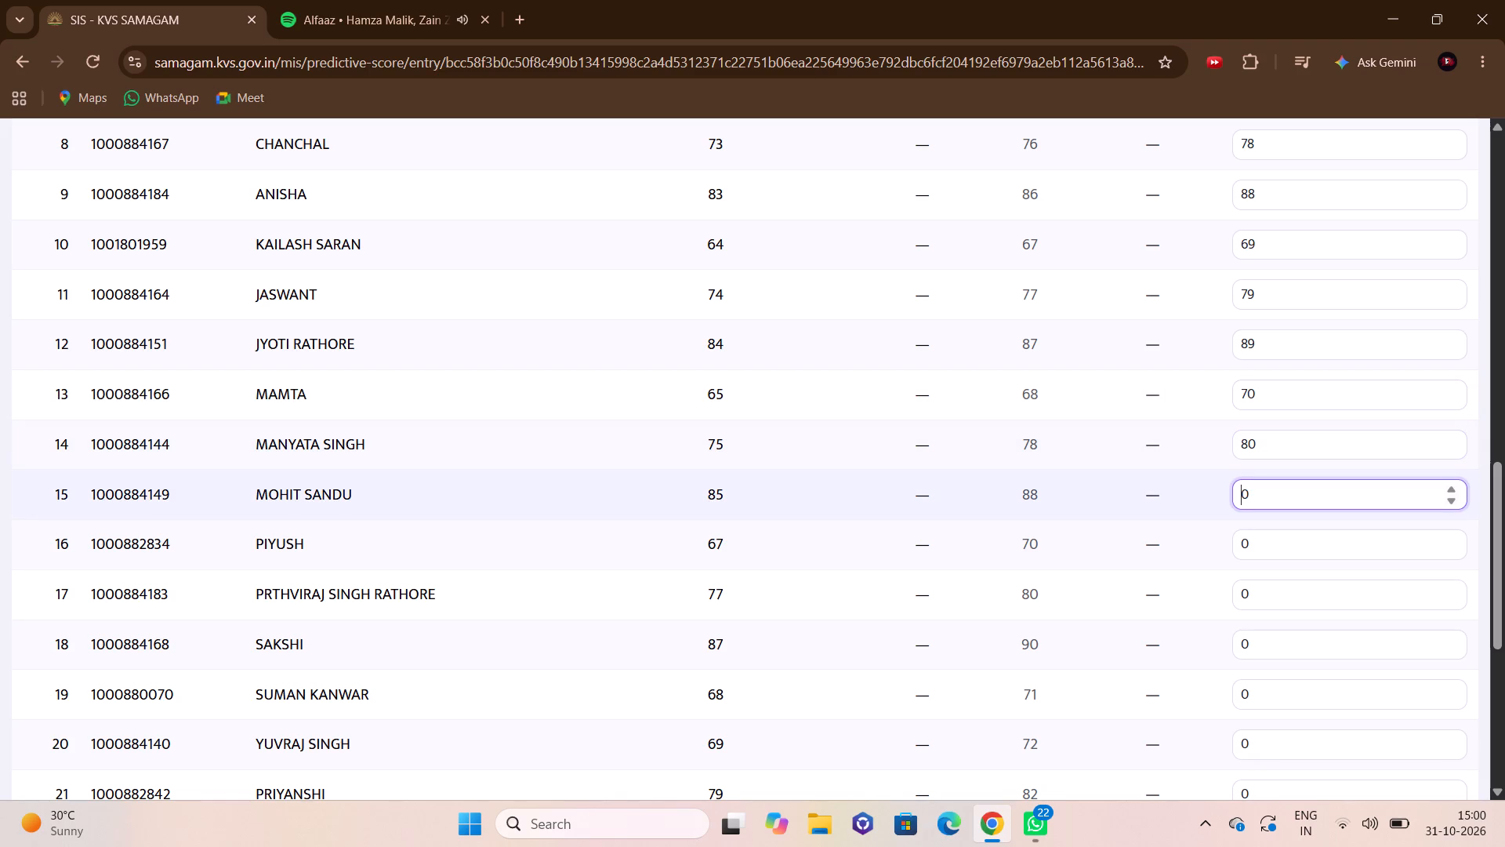
{"action": "key", "text": "9"}
{"action": "left_click", "coordinate": [1278, 534]}
{"action": "key", "text": "BackSpace"}
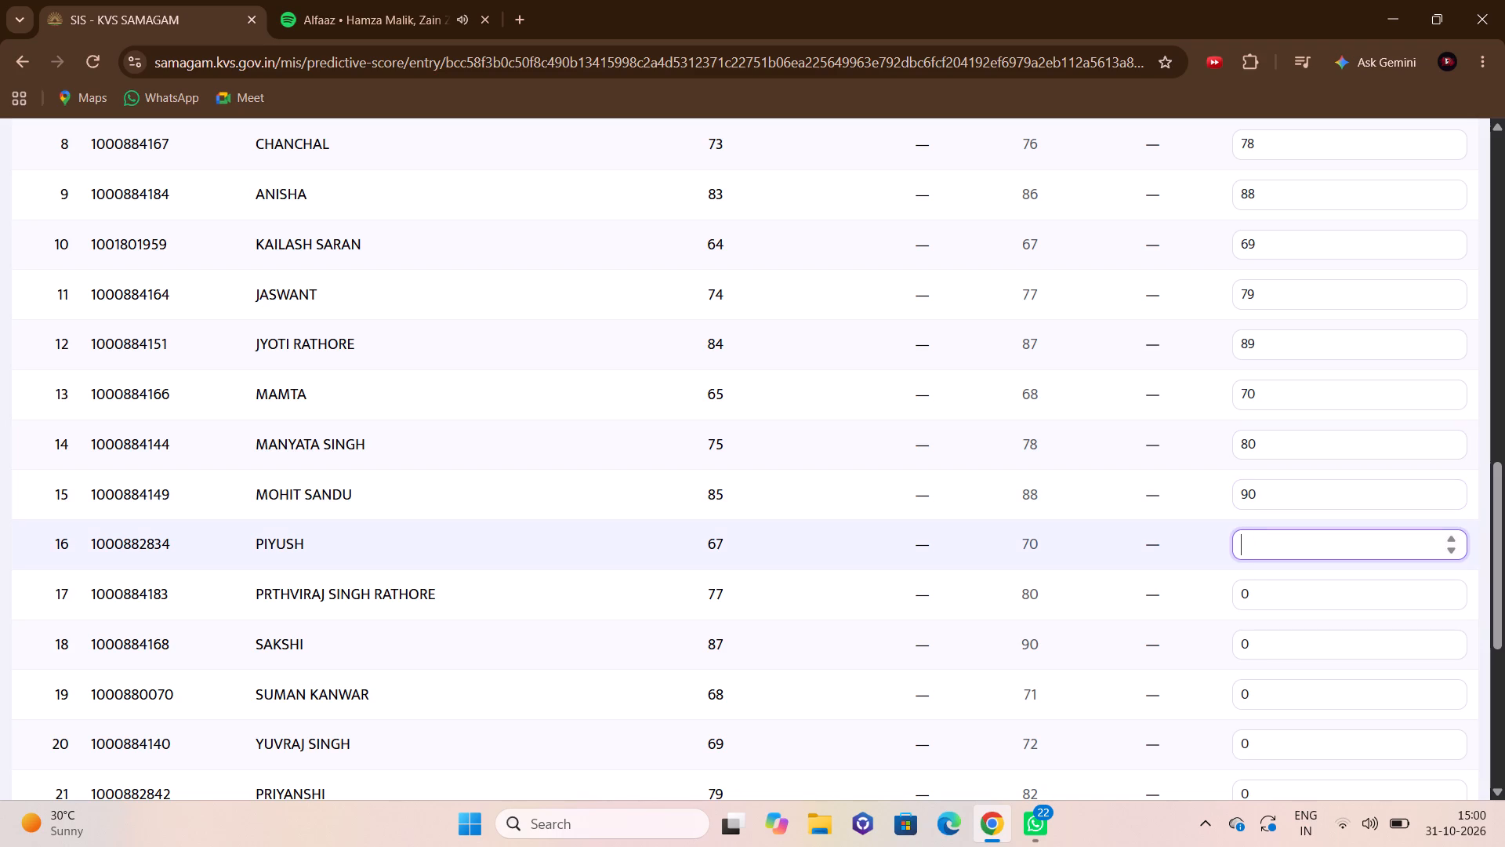
{"action": "type", "text": "72"}
{"action": "left_click", "coordinate": [1287, 600]}
{"action": "key", "text": "BackSpace"}
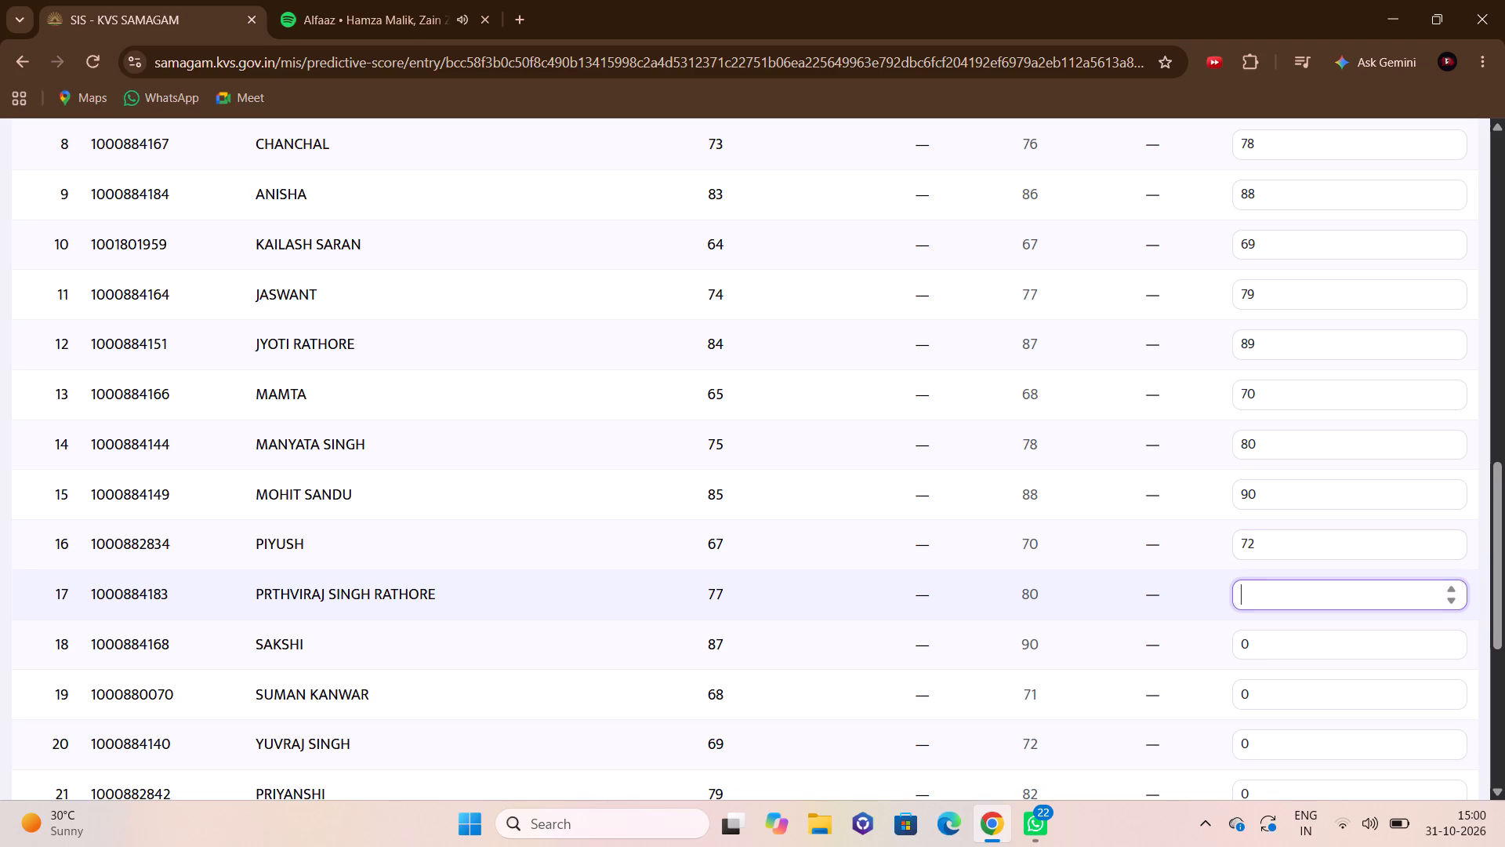
{"action": "type", "text": "82"}
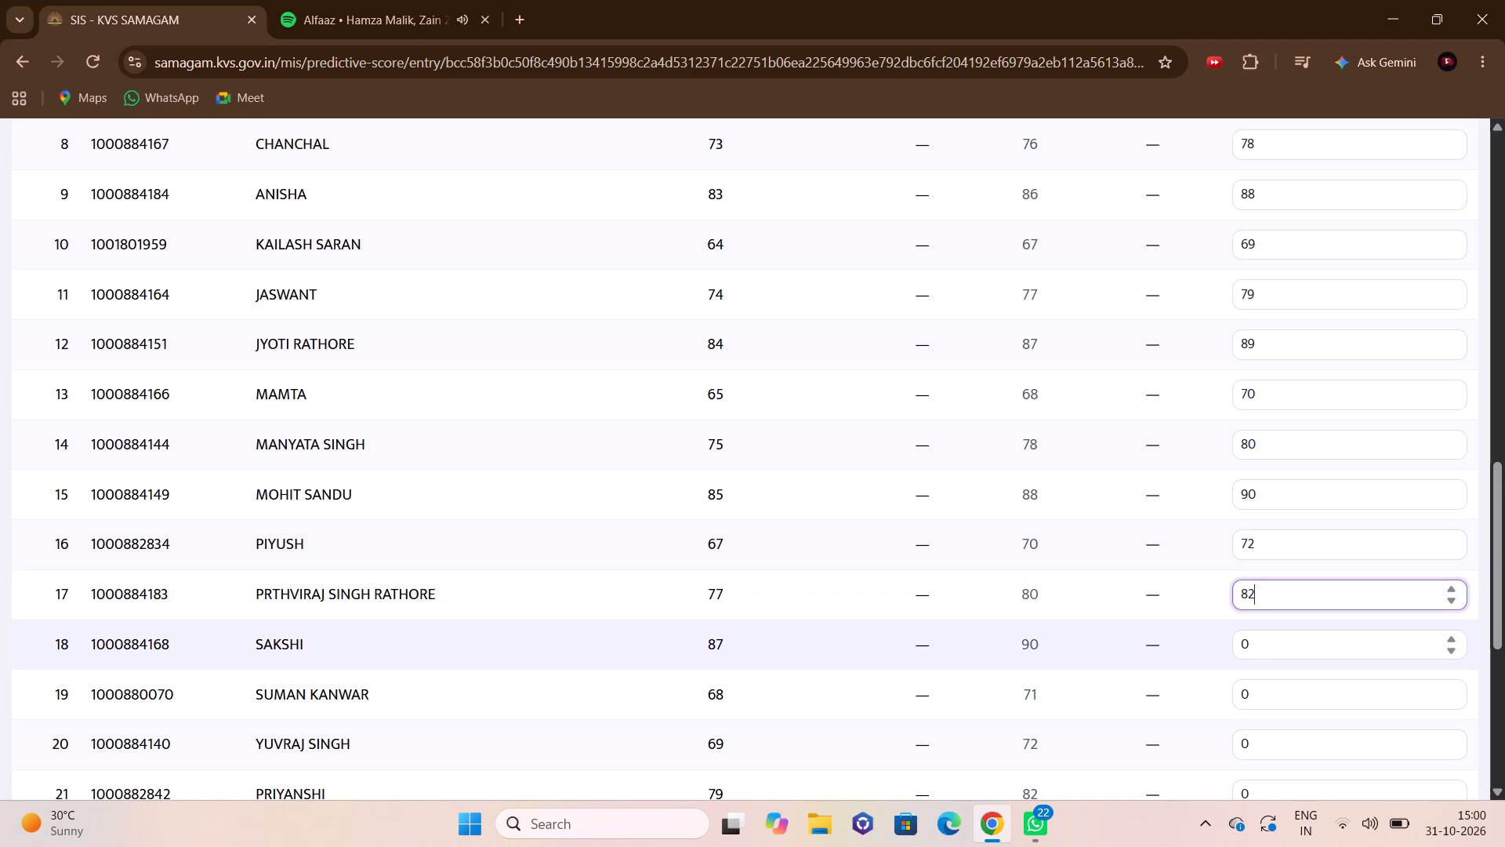
Set the Quarter 4 targets to 92, 73 and 74 for the students in rows 18 to 20.
{"action": "left_click", "coordinate": [1287, 640]}
{"action": "key", "text": "BackSpace"}
{"action": "type", "text": "92"}
{"action": "left_click", "coordinate": [1282, 709]}
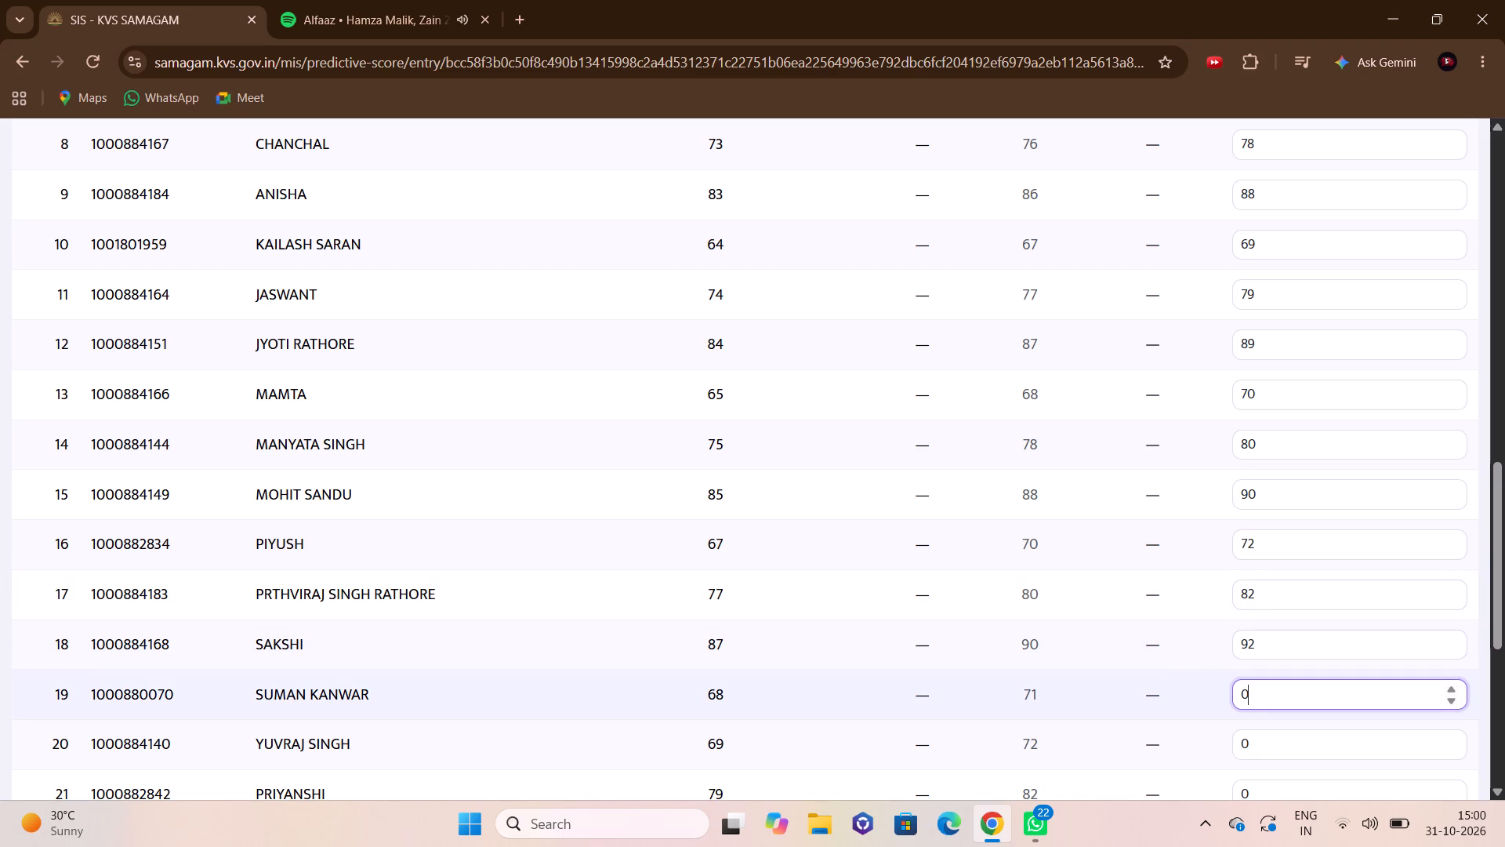
{"action": "key", "text": "BackSpace"}
{"action": "type", "text": "73"}
{"action": "left_click", "coordinate": [1267, 751]}
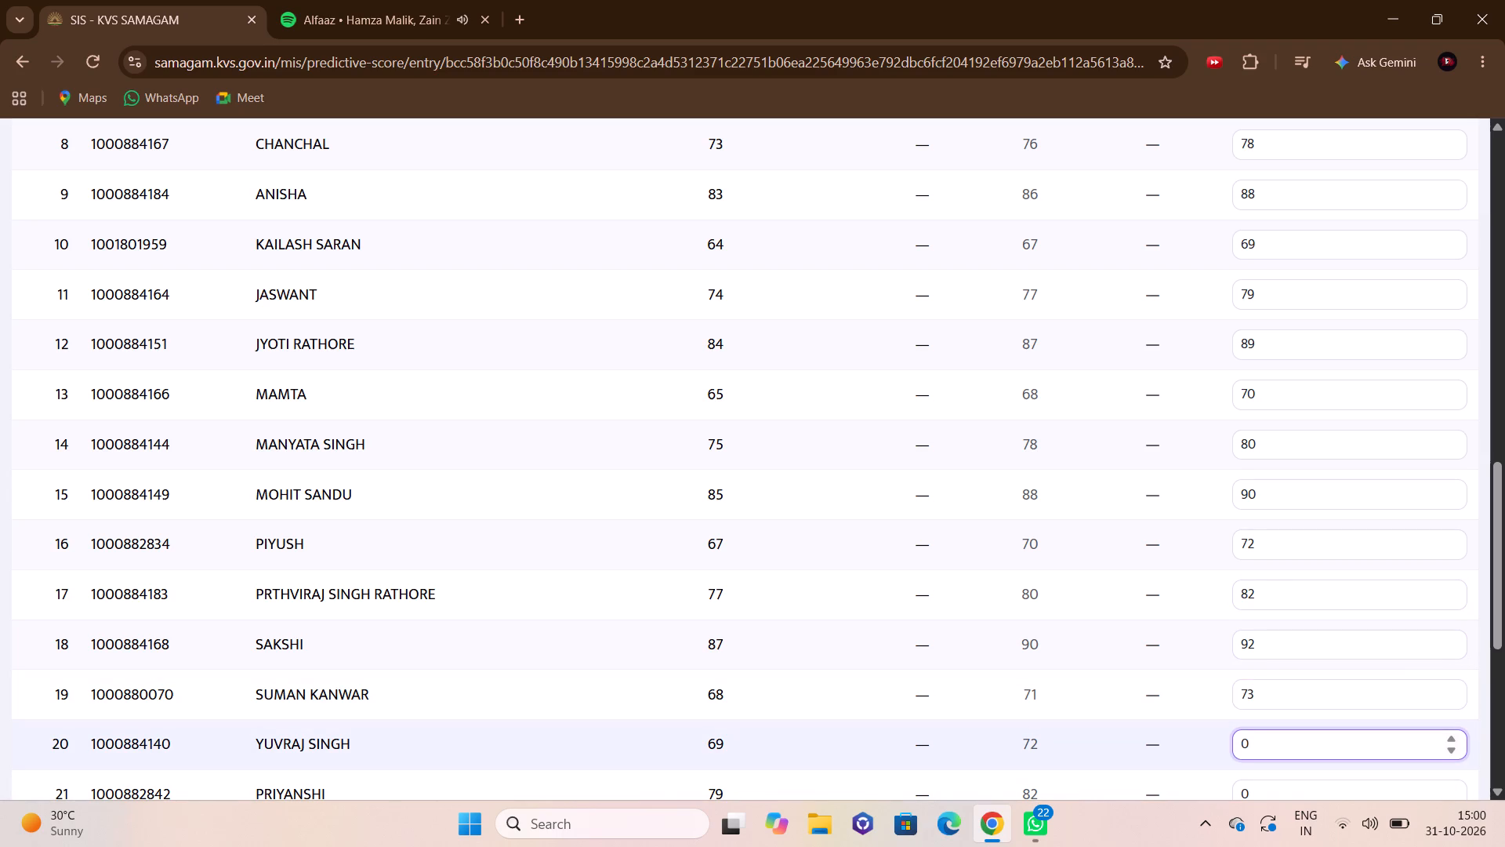
{"action": "key", "text": "BackSpace"}
{"action": "type", "text": "73"}
{"action": "key", "text": "BackSpace"}
{"action": "key", "text": "BackSpace"}
{"action": "type", "text": "74"}
Set the Quarter 4 targets to 84, 94 and 65 for the students in rows 21 to 23.
{"action": "left_click", "coordinate": [1332, 796]}
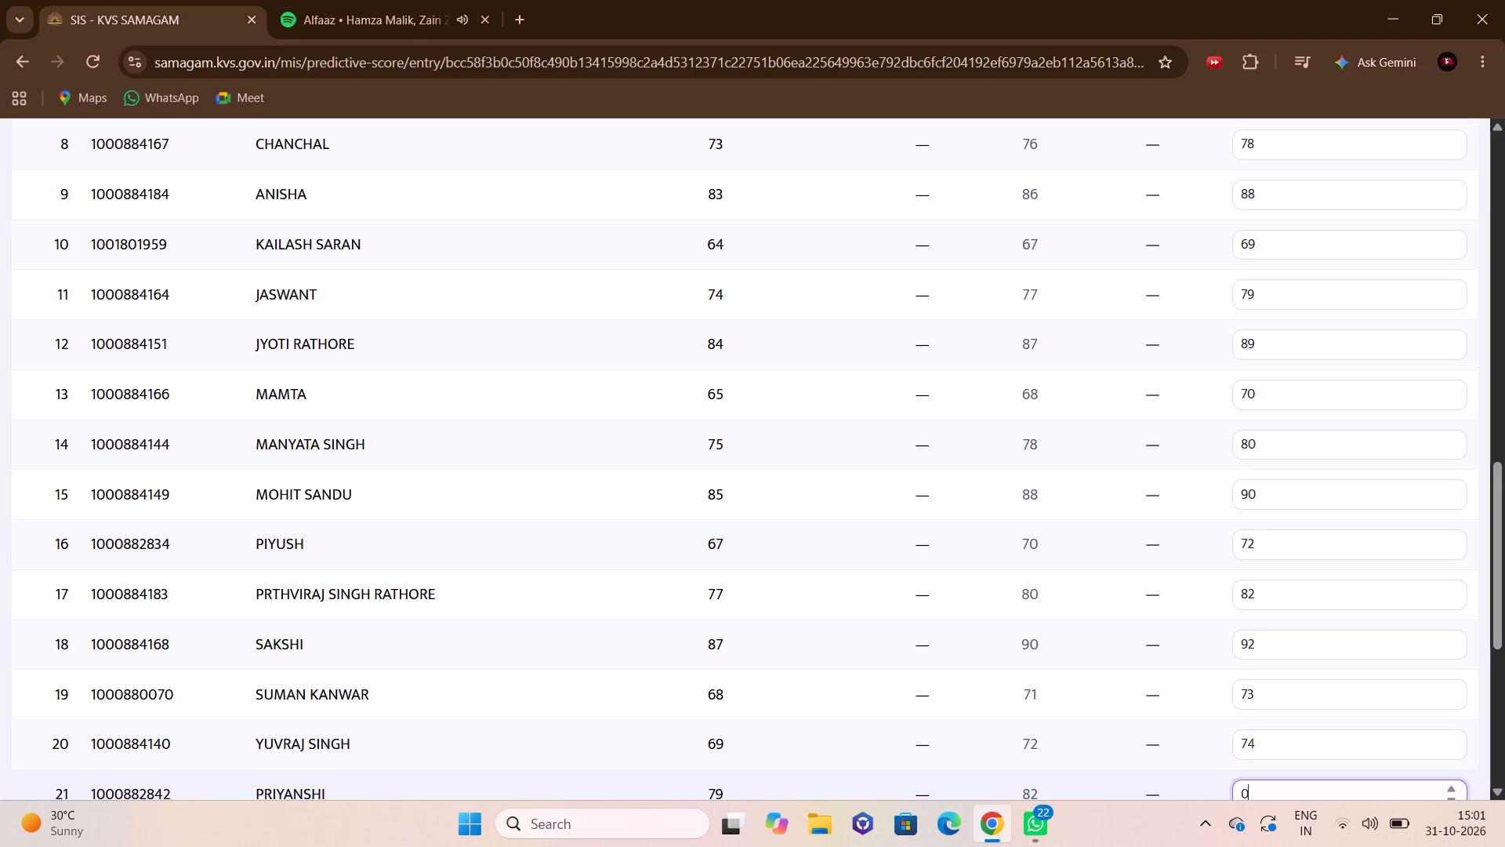
{"action": "key", "text": "BackSpace"}
{"action": "type", "text": "84"}
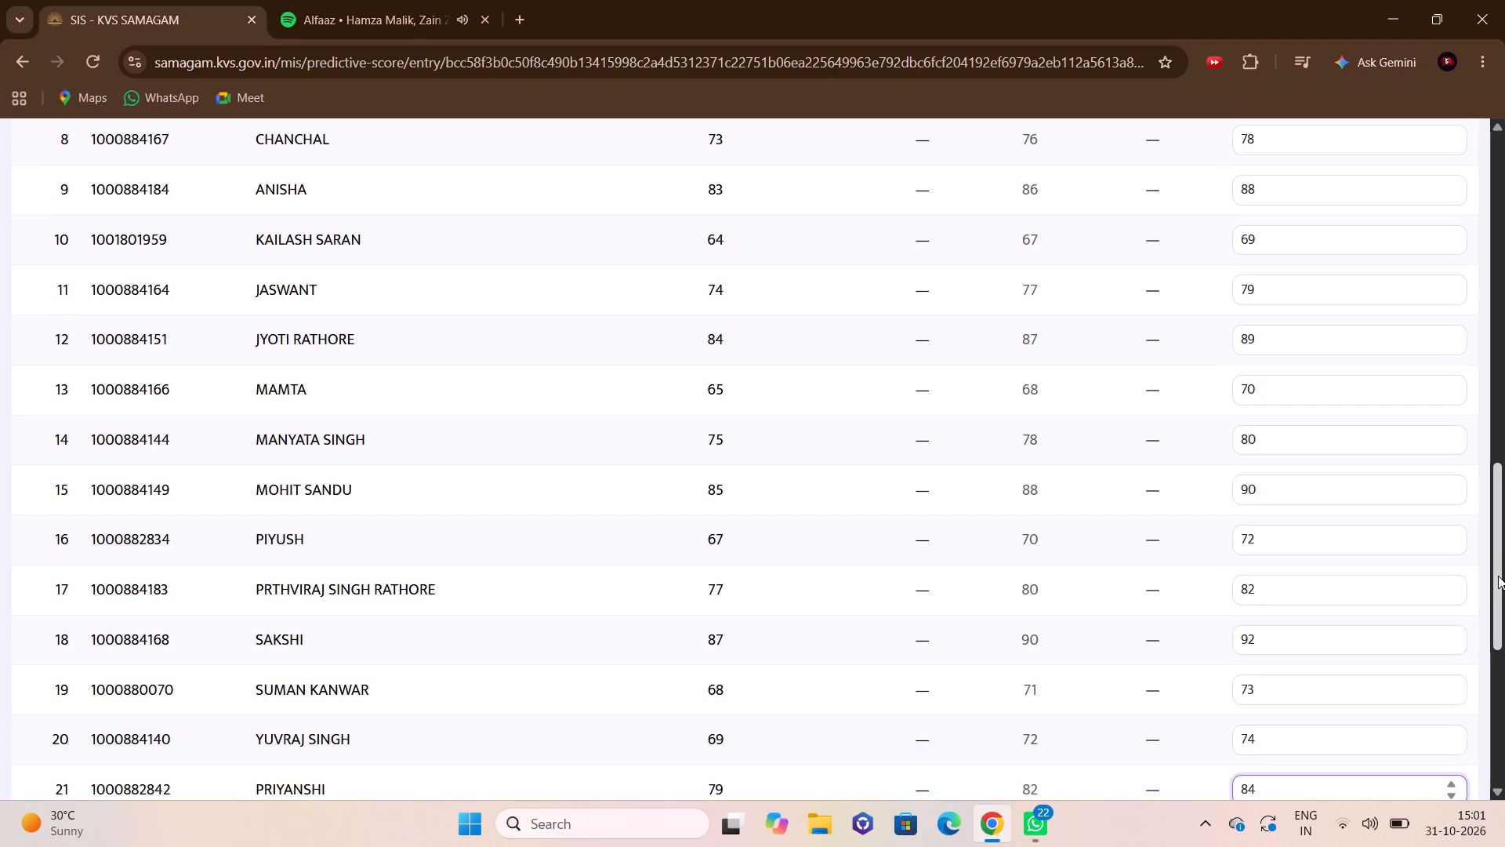
{"action": "left_click_drag", "start_coordinate": [1498, 576], "coordinate": [1496, 660]}
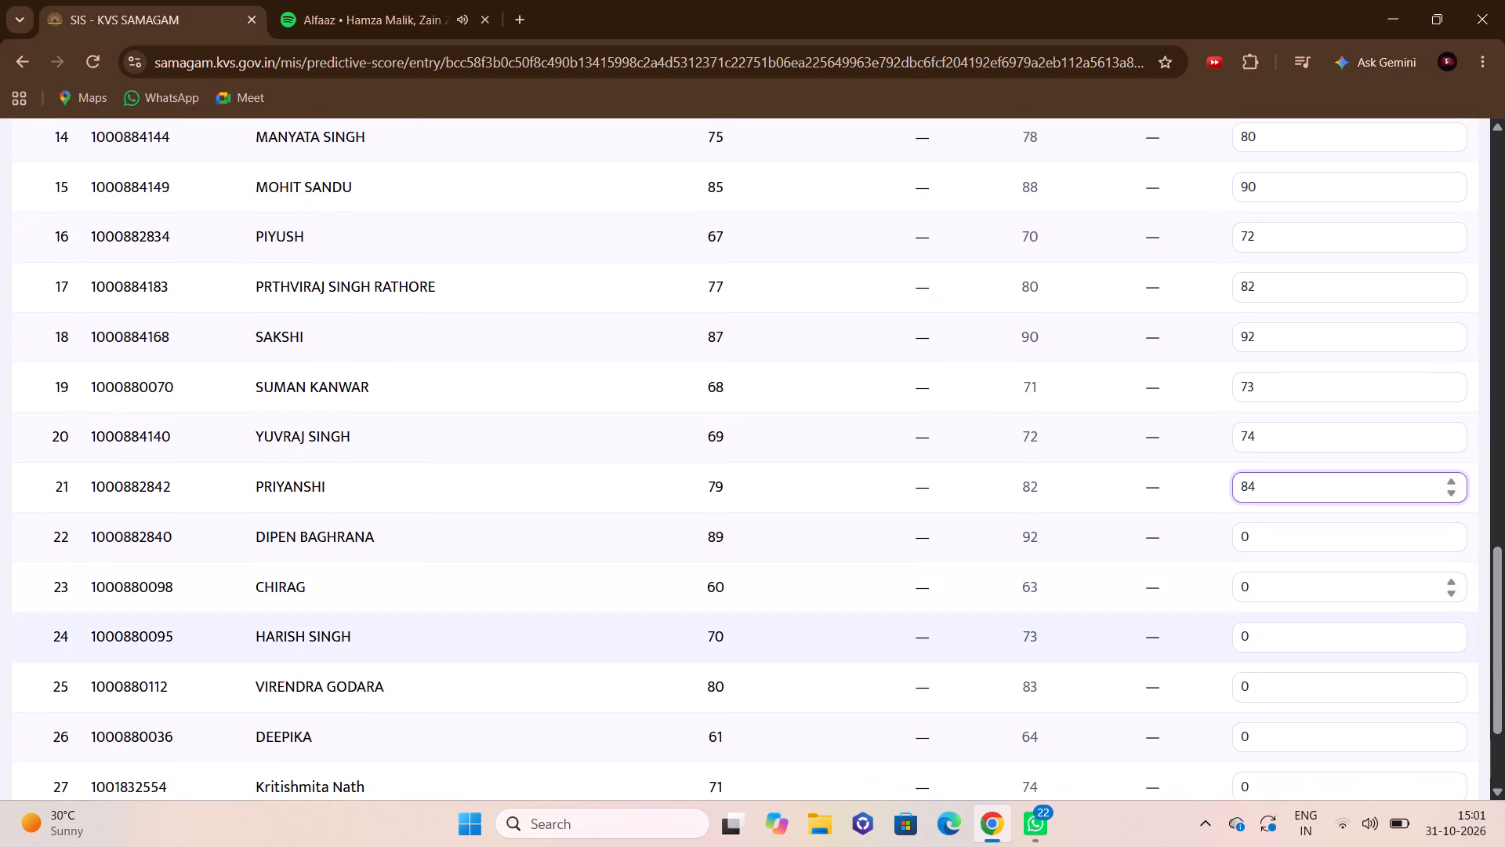
{"action": "left_click", "coordinate": [1326, 540]}
{"action": "key", "text": "BackSpace"}
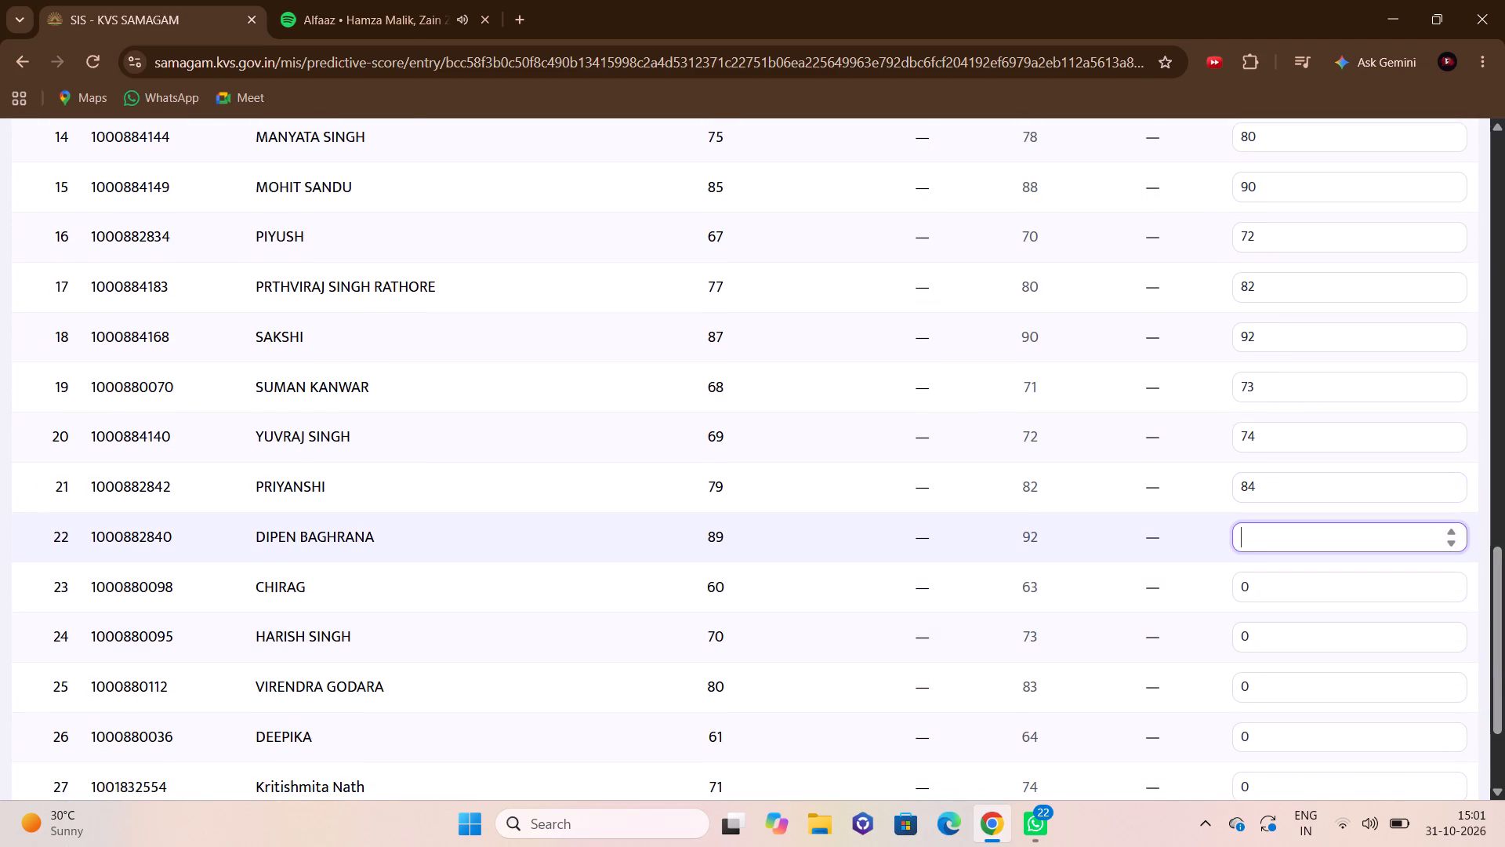
{"action": "type", "text": "94"}
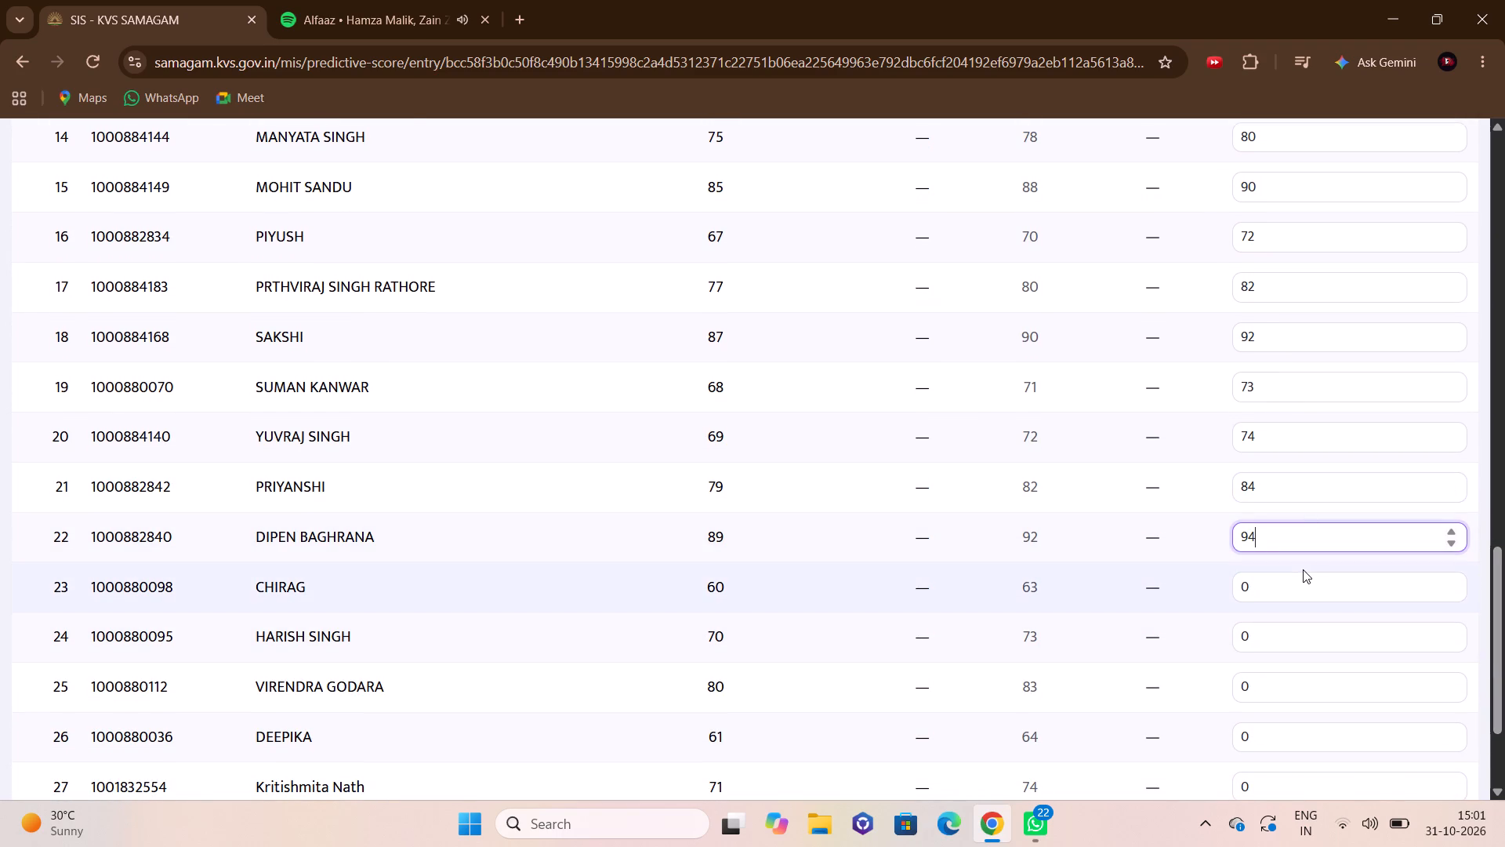
{"action": "left_click", "coordinate": [1303, 569]}
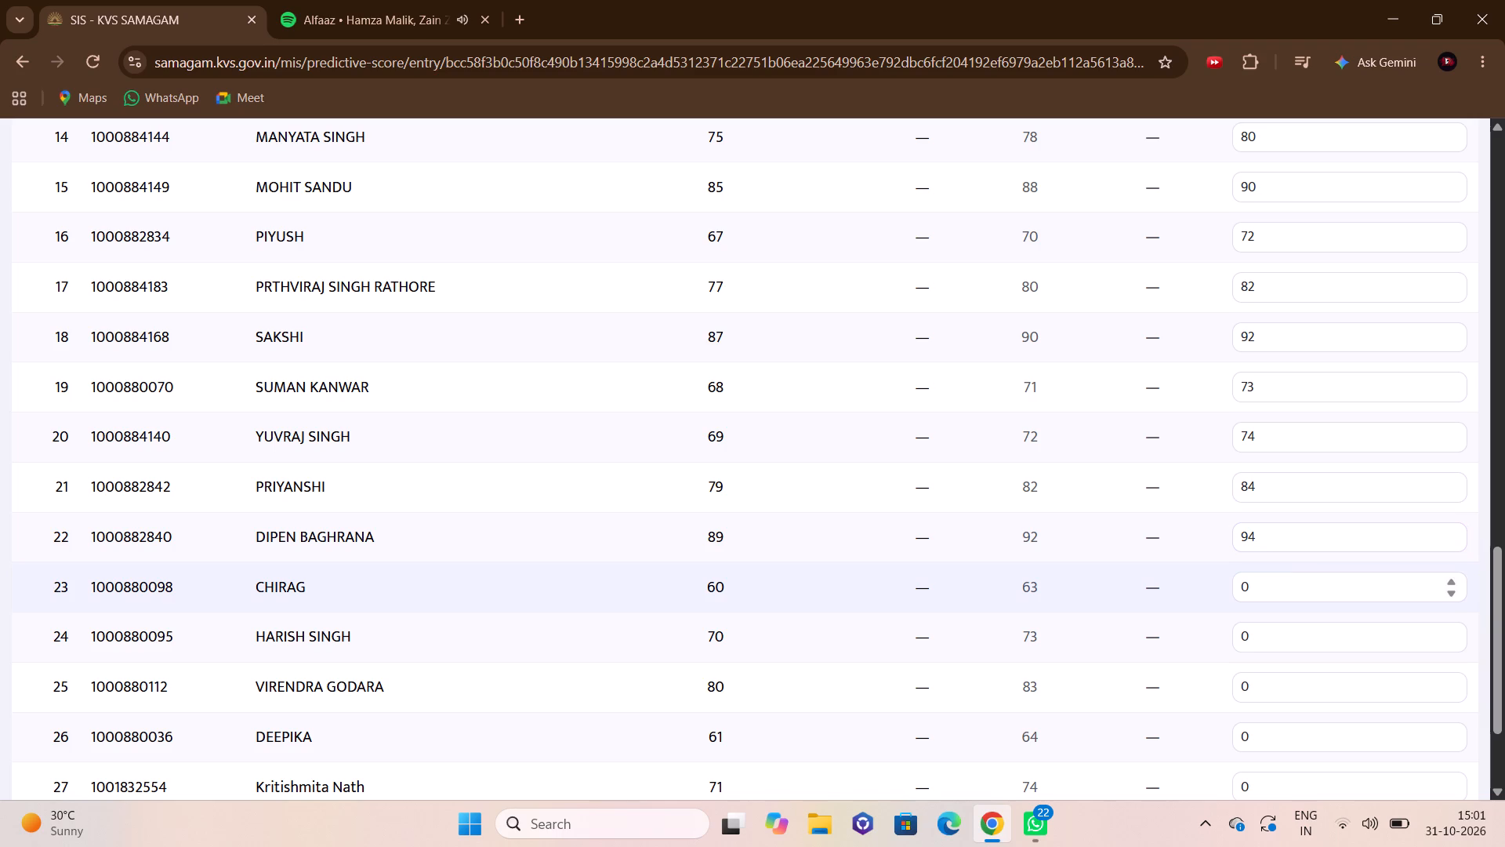
{"action": "left_click", "coordinate": [1303, 583]}
{"action": "key", "text": "BackSpace"}
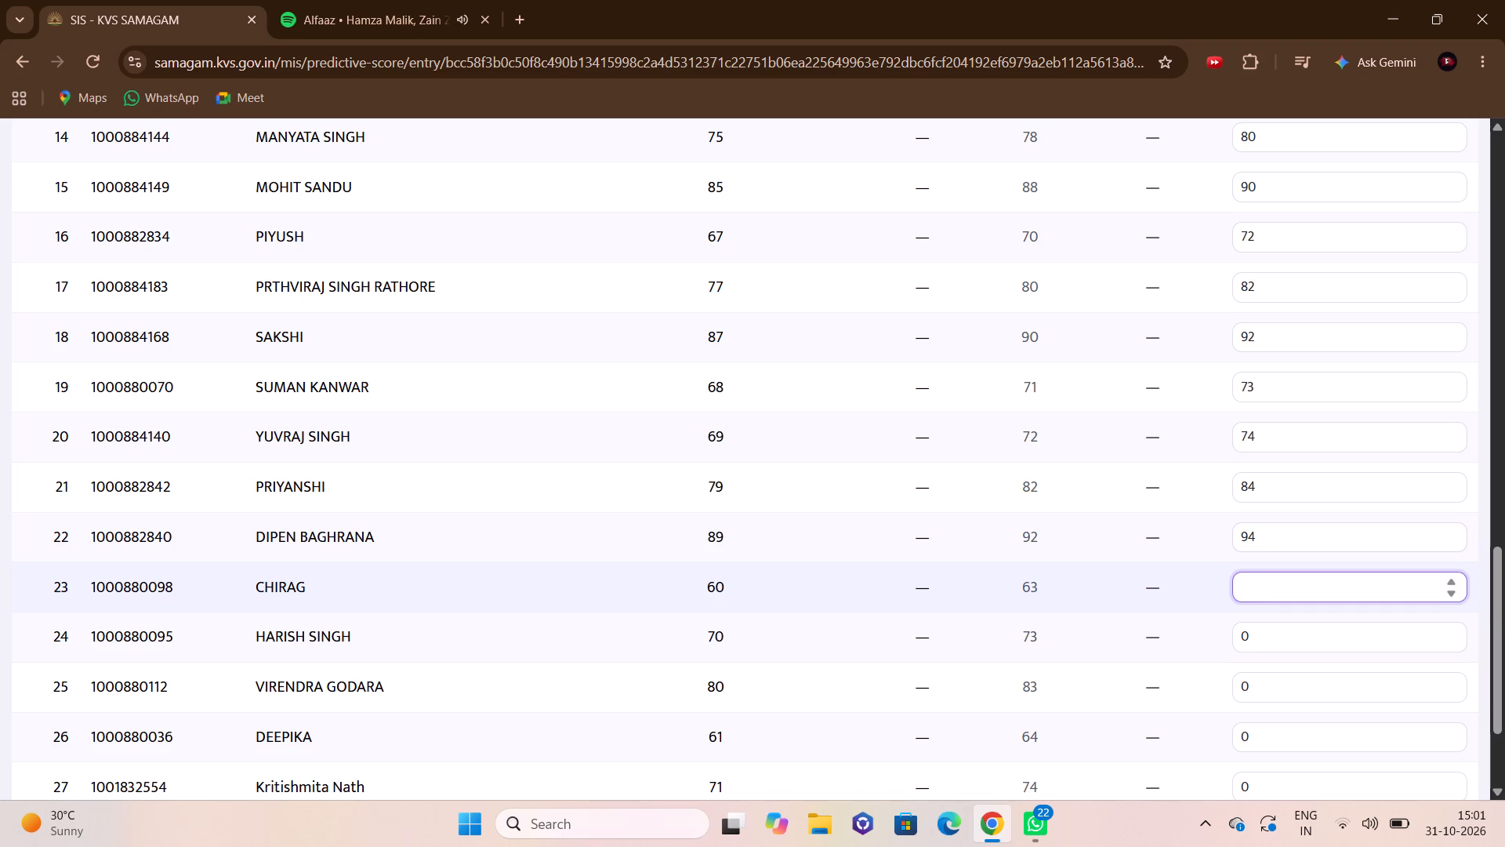
{"action": "type", "text": "65"}
Set the Quarter 4 targets to 75, 85, 66 and 76 for the students in rows 24 to 27.
{"action": "left_click", "coordinate": [1279, 645]}
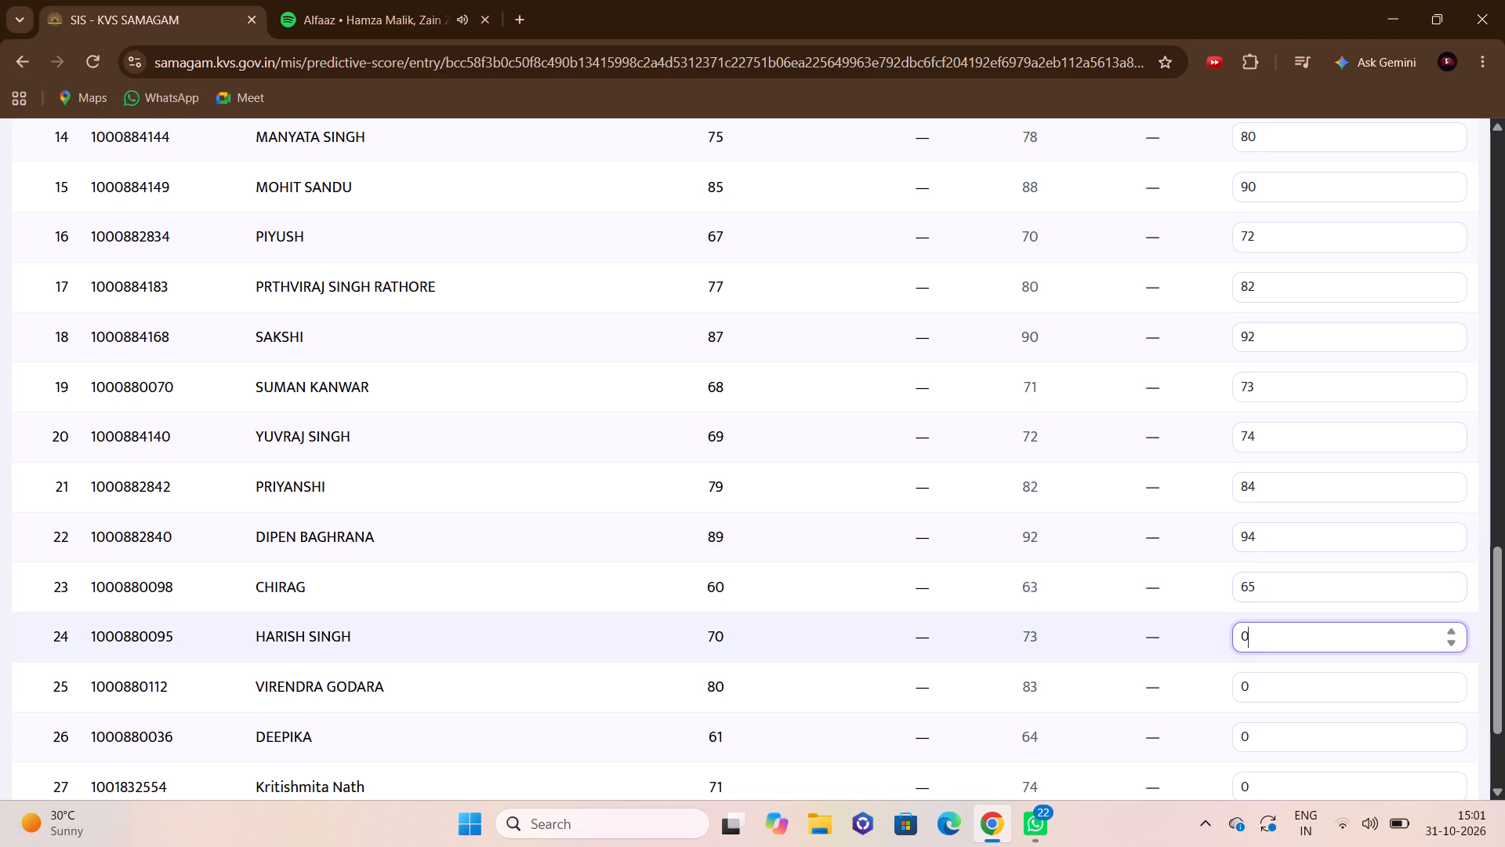
{"action": "key", "text": "BackSpace"}
{"action": "type", "text": "75"}
{"action": "left_click", "coordinate": [1273, 678]}
{"action": "key", "text": "BackSpace"}
{"action": "type", "text": "85"}
{"action": "left_click", "coordinate": [1279, 727]}
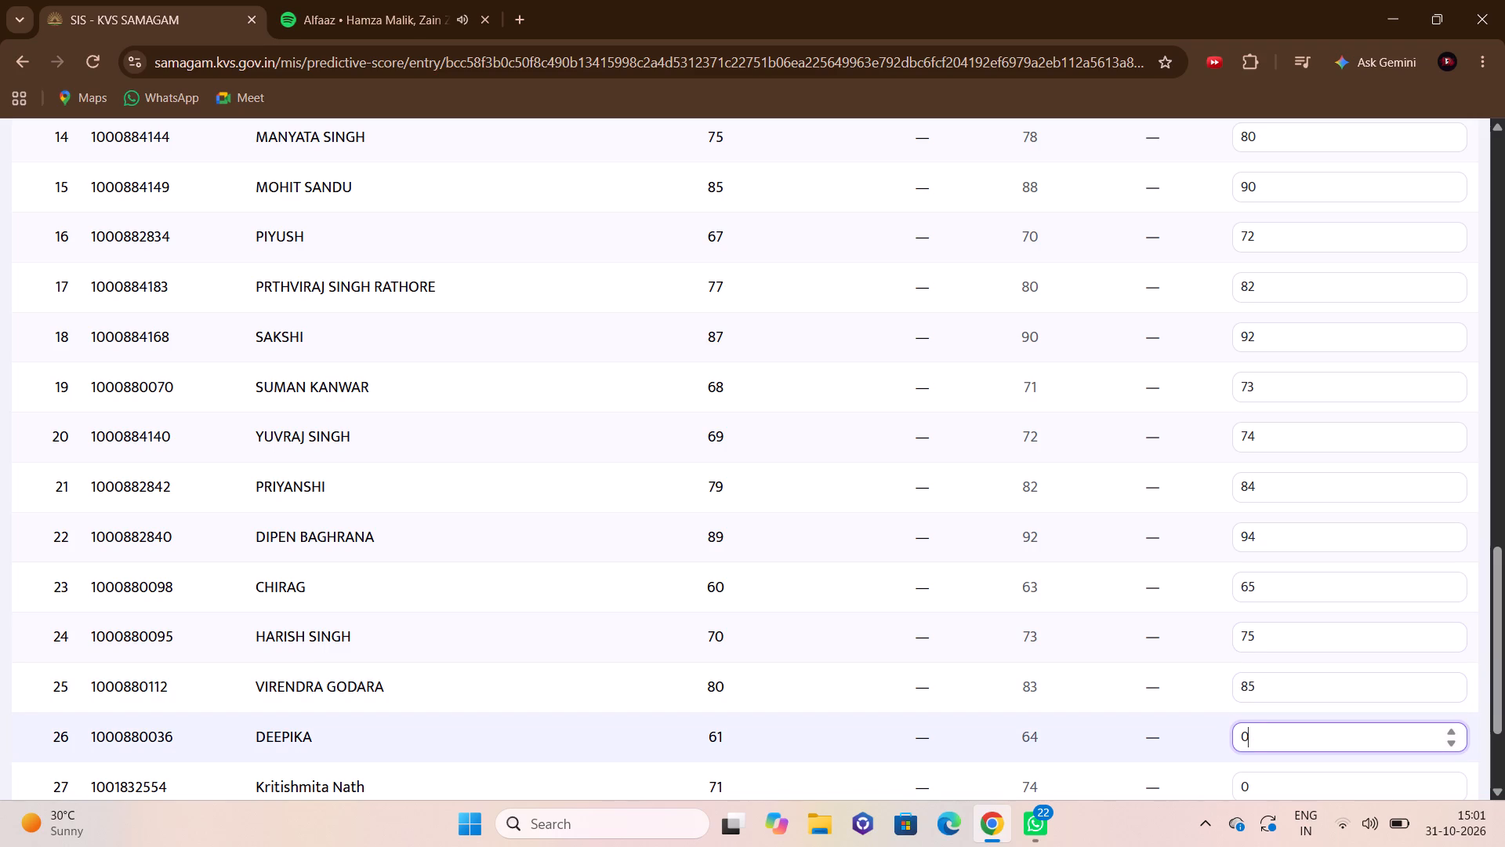
{"action": "key", "text": "BackSpace"}
{"action": "type", "text": "66"}
{"action": "left_click", "coordinate": [1268, 792]}
{"action": "key", "text": "BackSpace"}
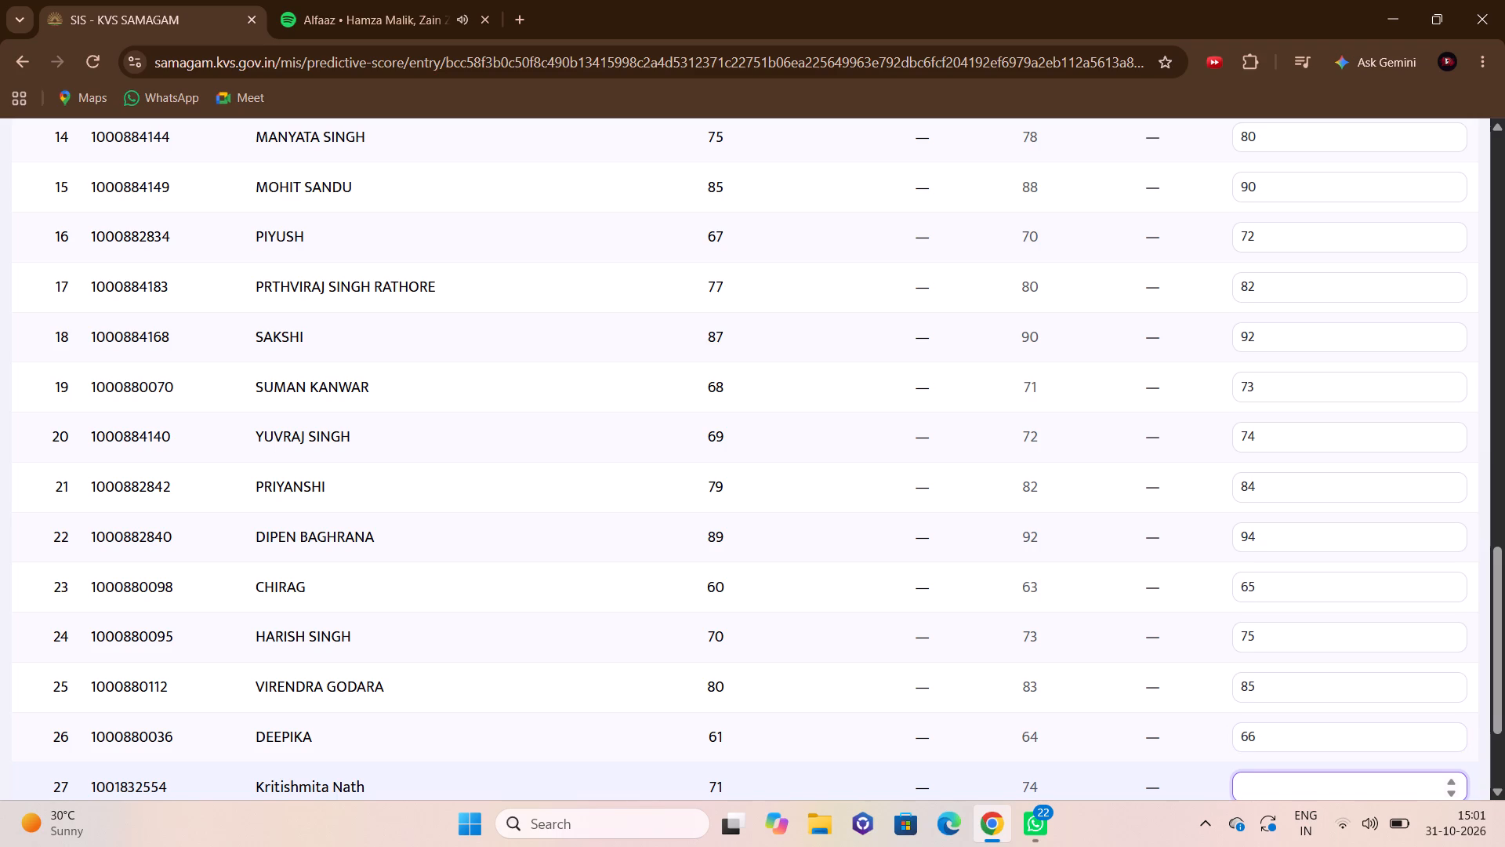
{"action": "type", "text": "76"}
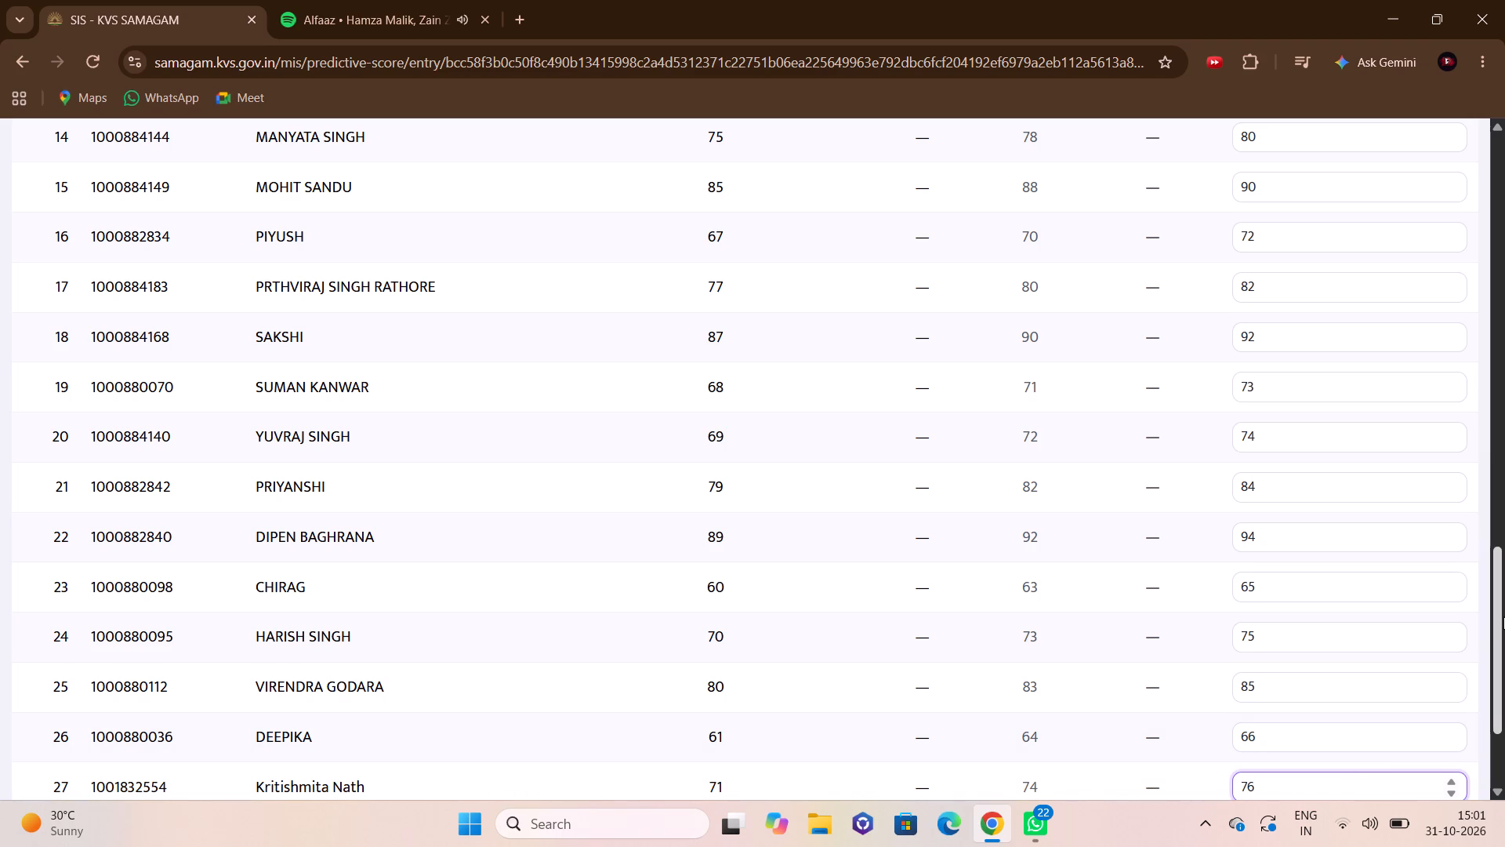
Save the Quarter 4 targets for the 11-B Yoga section.
{"action": "left_click_drag", "start_coordinate": [1503, 616], "coordinate": [1503, 711]}
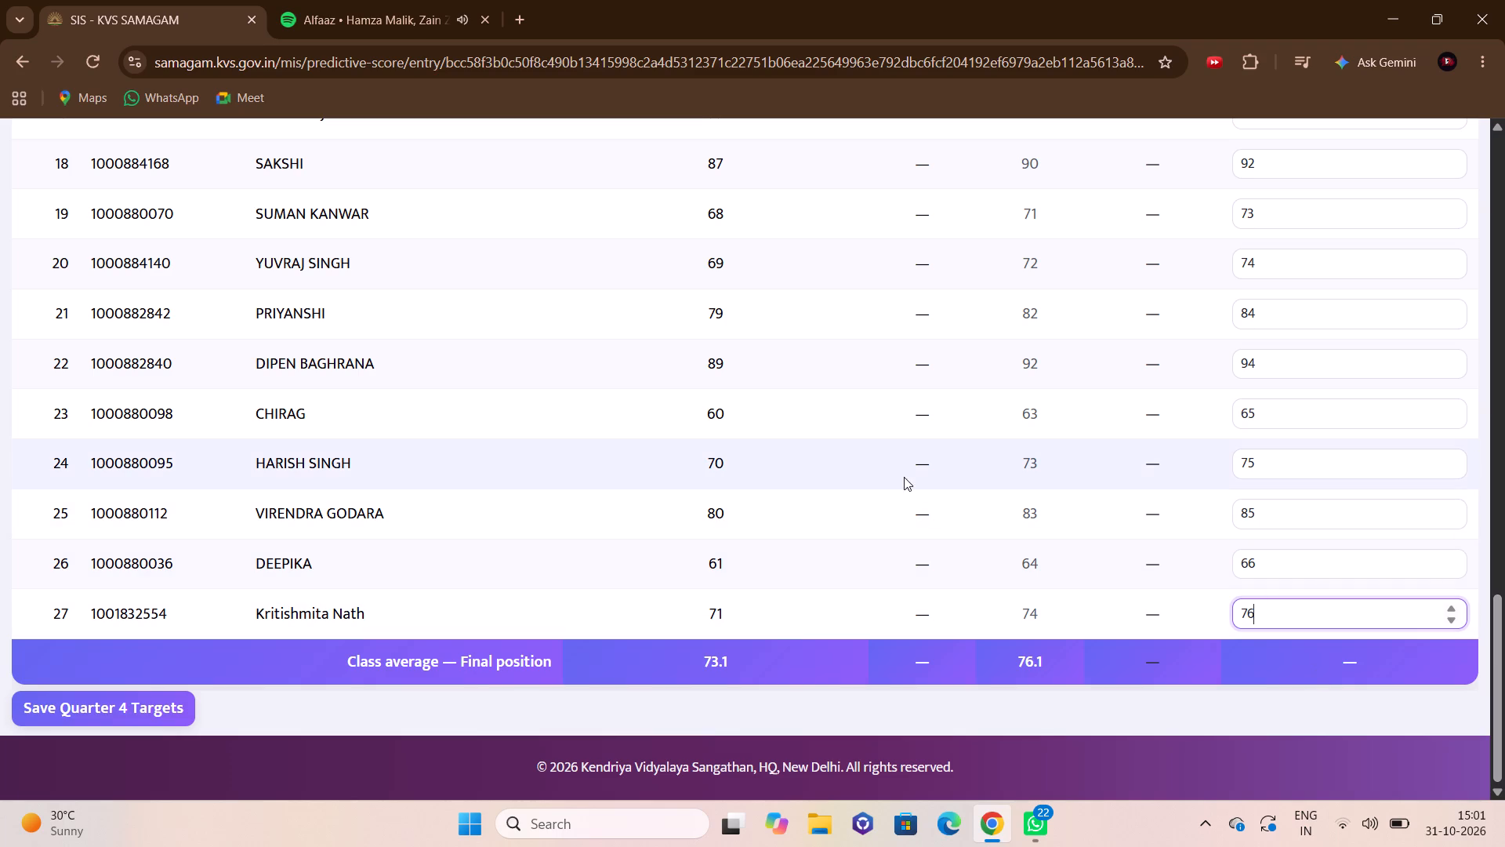
{"action": "left_click", "coordinate": [172, 701]}
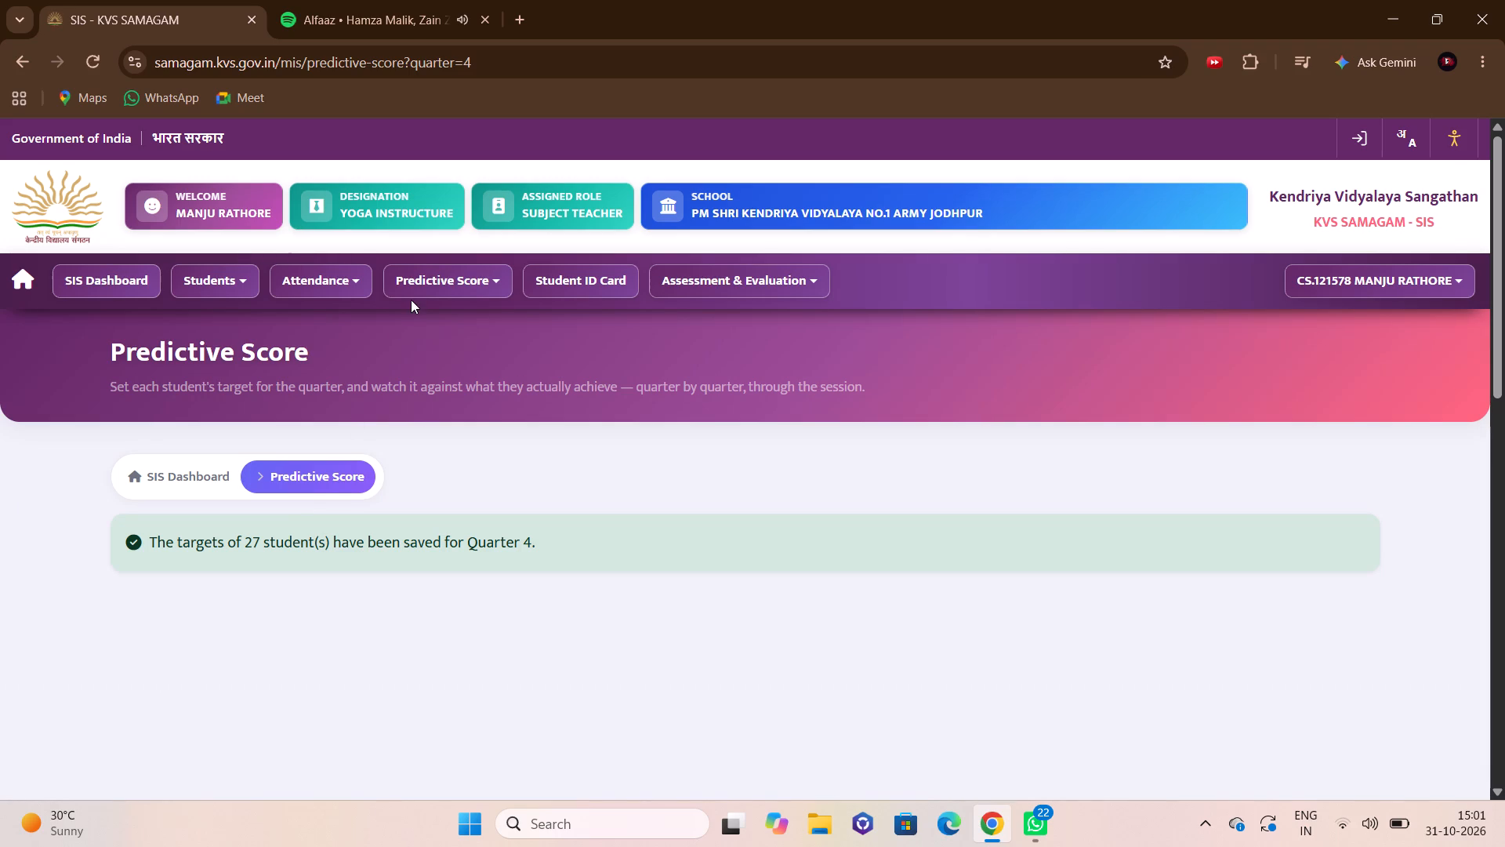
Open the Quarter 3 (October – December) predictive score target entry for the 11-C Yoga section.
{"action": "left_click", "coordinate": [427, 278]}
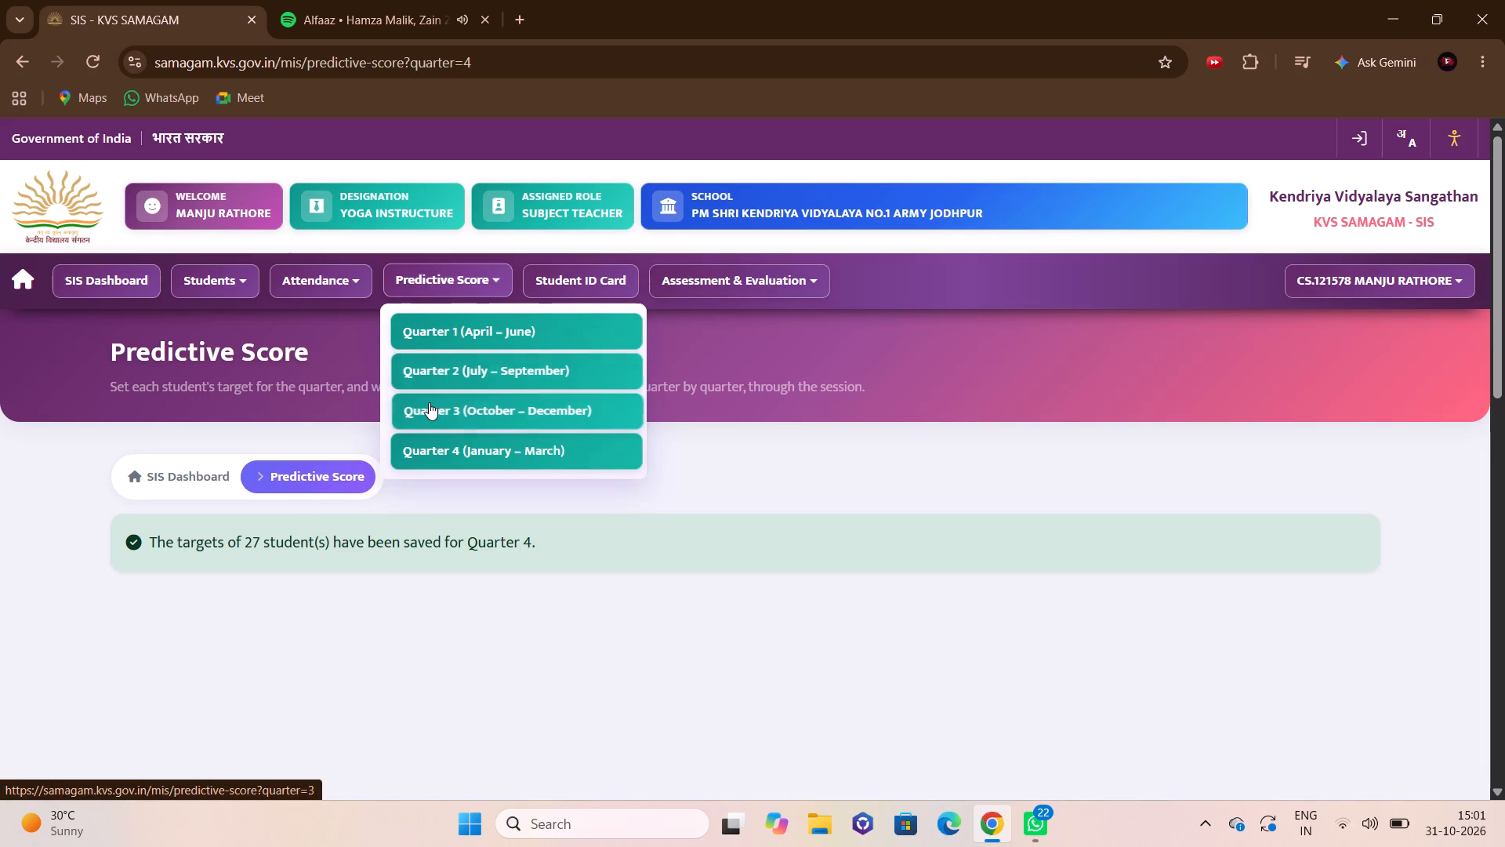
{"action": "left_click", "coordinate": [429, 402]}
{"action": "scroll", "coordinate": [429, 402], "scroll_direction": "right", "scroll_amount": 2}
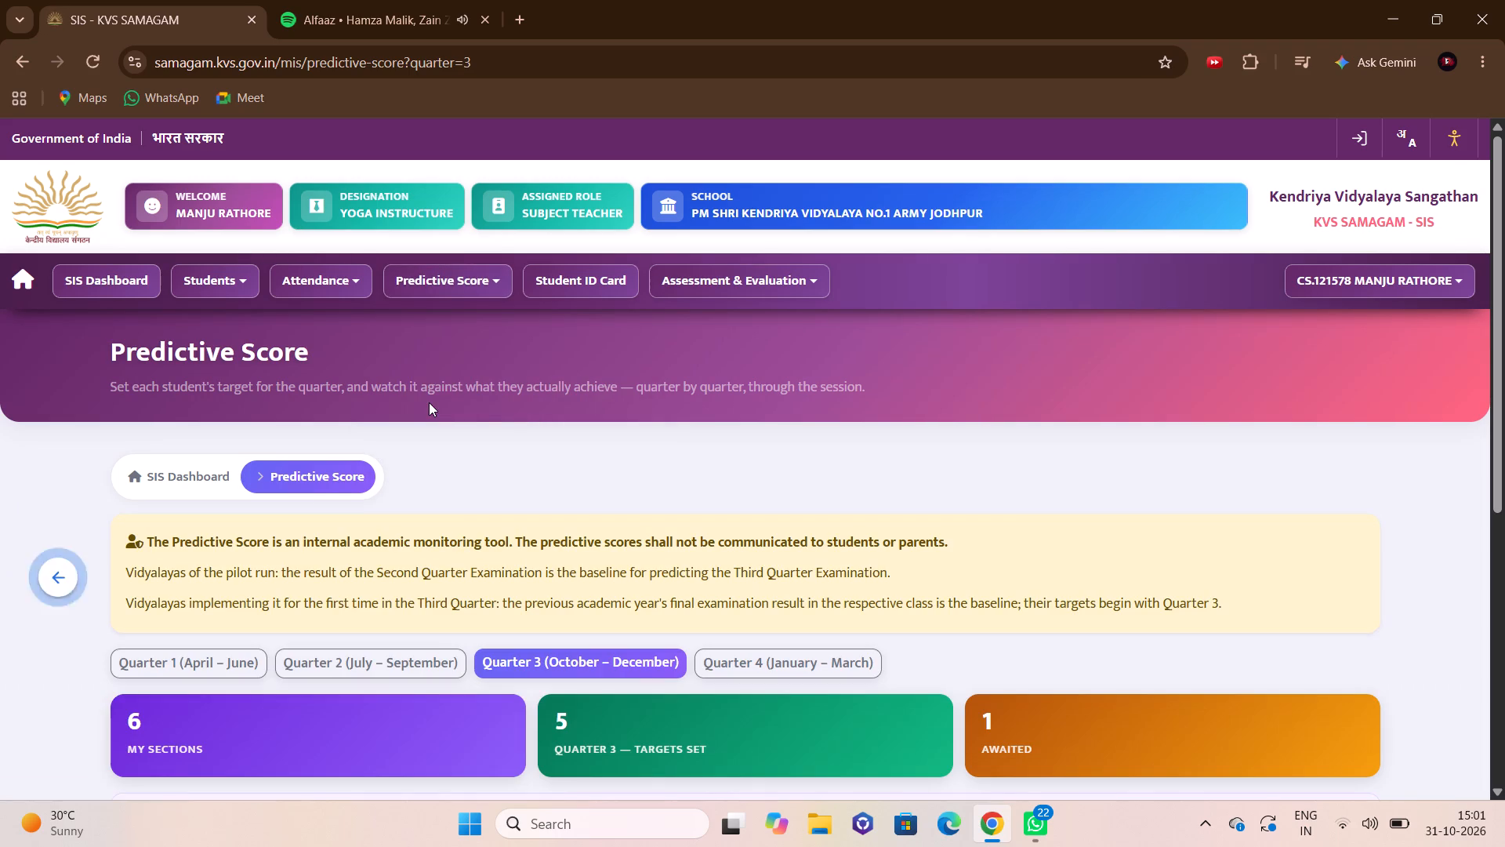
{"action": "scroll", "coordinate": [429, 402], "scroll_direction": "right", "scroll_amount": 2}
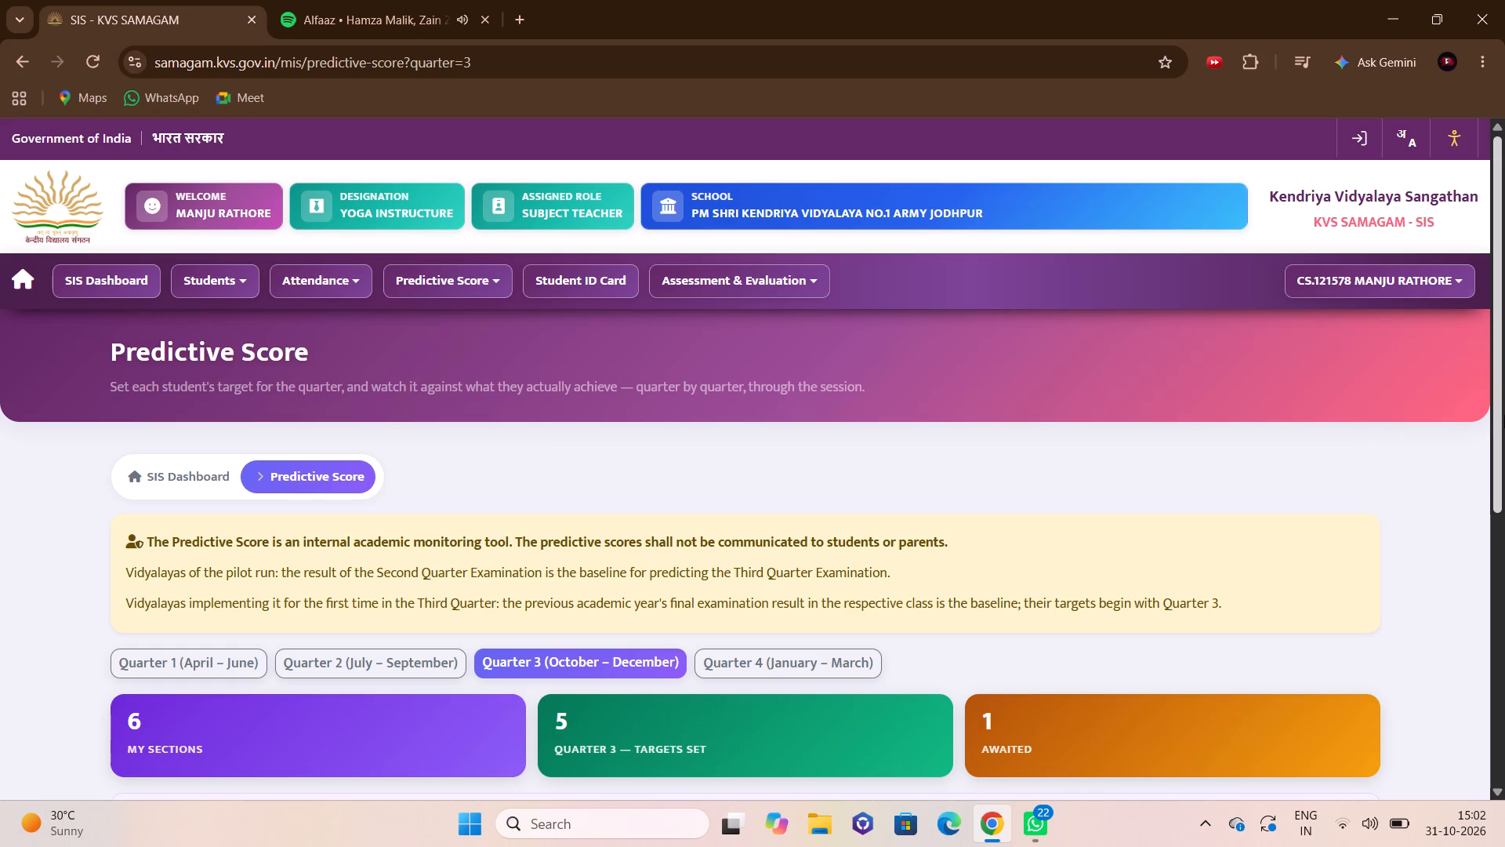
{"action": "left_click_drag", "start_coordinate": [1494, 416], "coordinate": [1492, 424]}
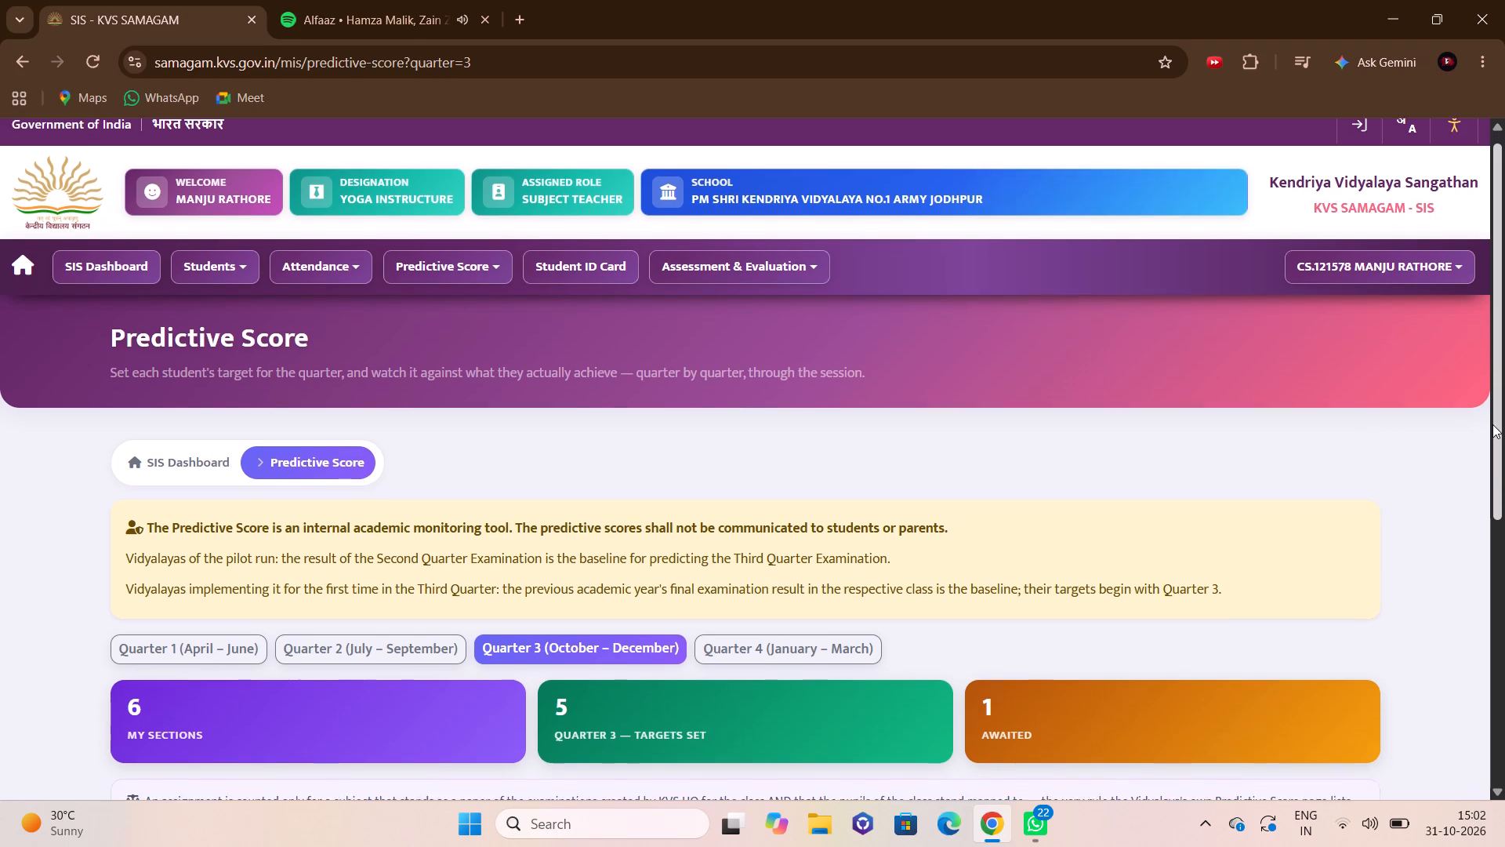
{"action": "left_click_drag", "start_coordinate": [1492, 424], "coordinate": [1486, 678]}
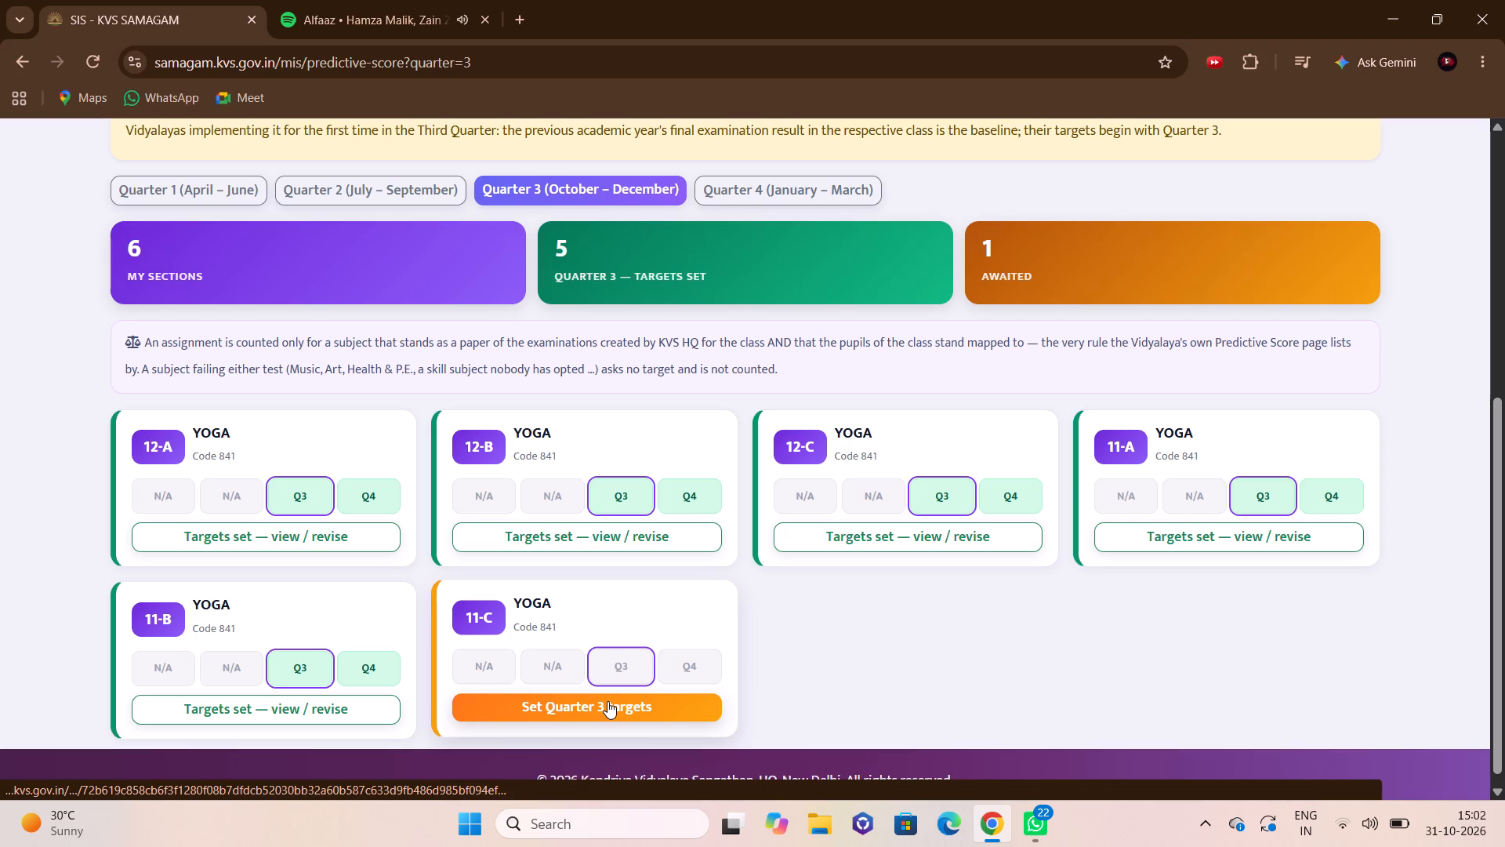
{"action": "left_click", "coordinate": [607, 701]}
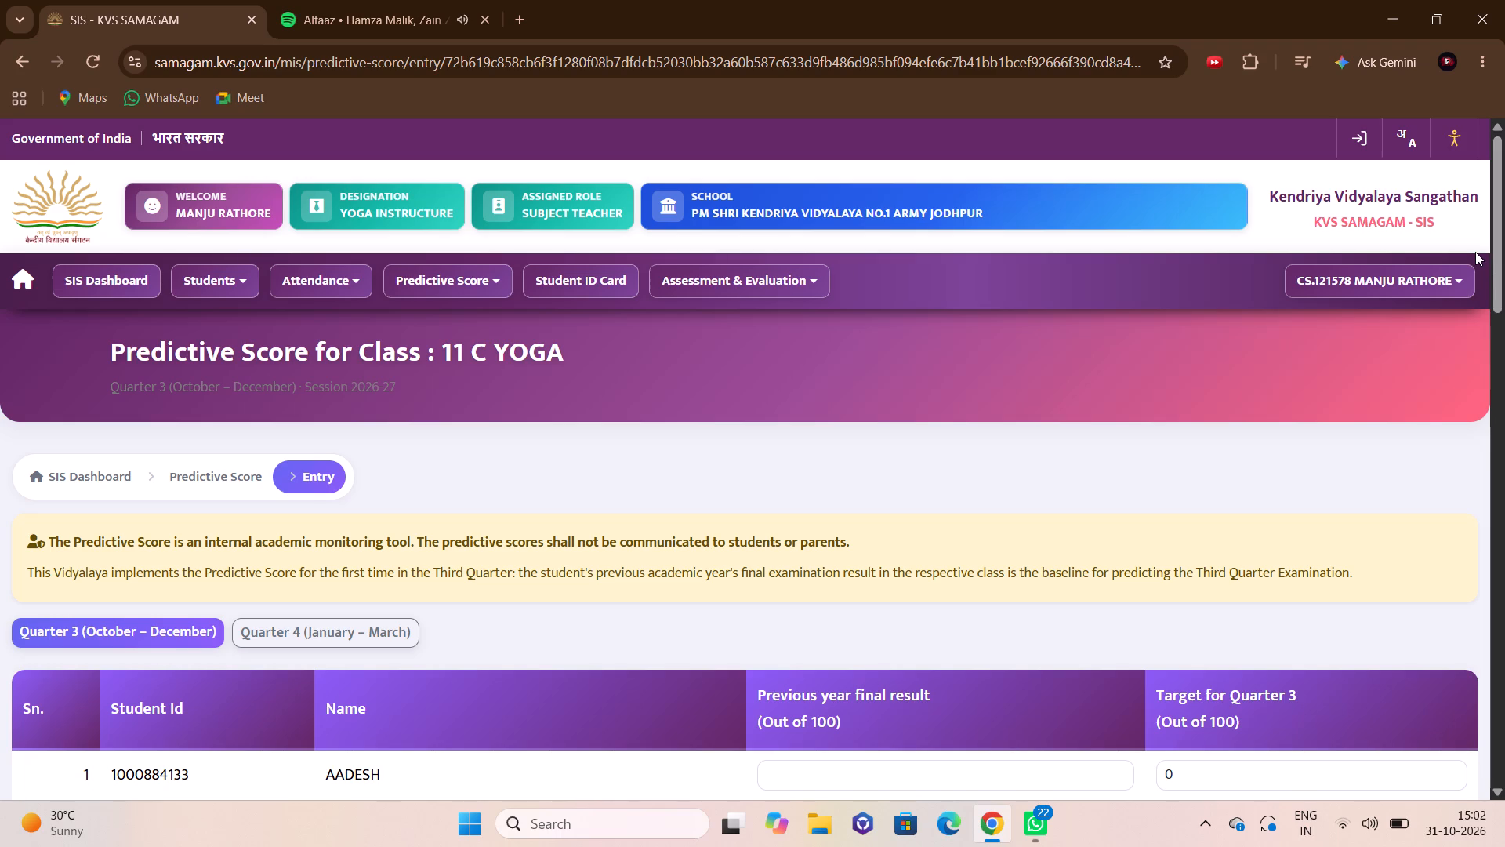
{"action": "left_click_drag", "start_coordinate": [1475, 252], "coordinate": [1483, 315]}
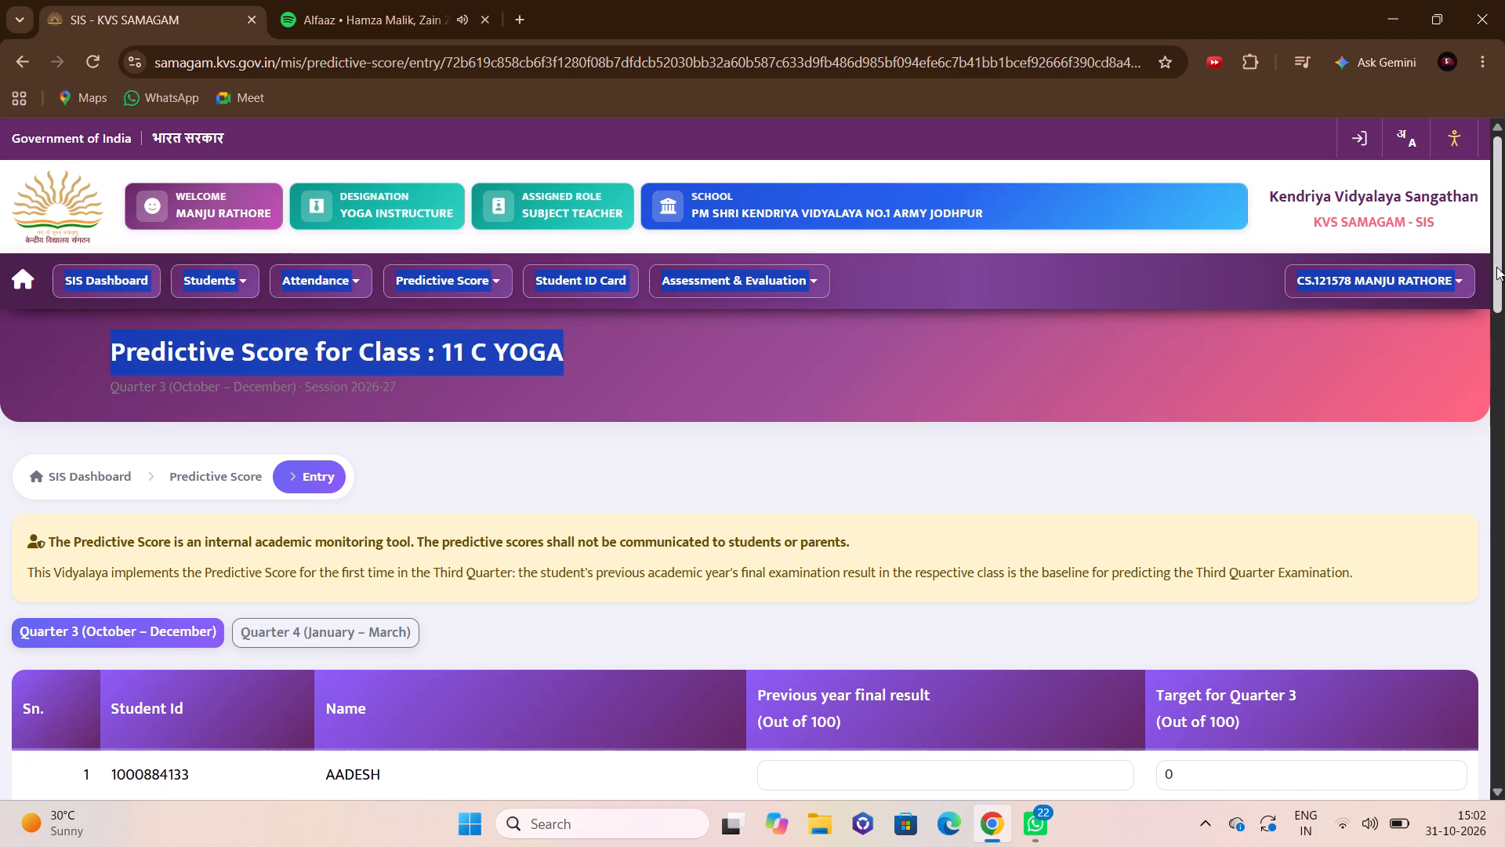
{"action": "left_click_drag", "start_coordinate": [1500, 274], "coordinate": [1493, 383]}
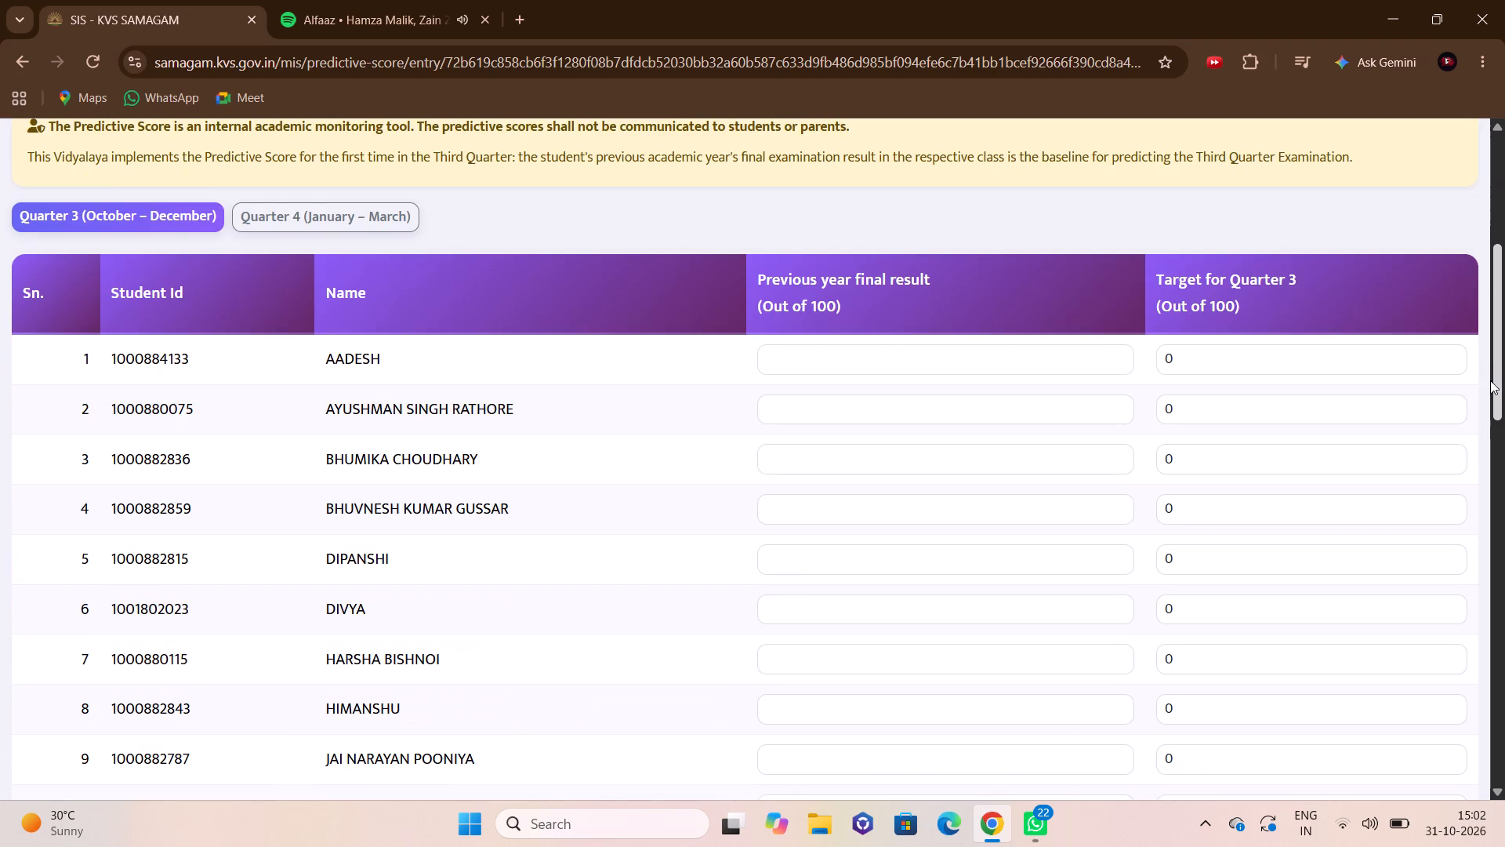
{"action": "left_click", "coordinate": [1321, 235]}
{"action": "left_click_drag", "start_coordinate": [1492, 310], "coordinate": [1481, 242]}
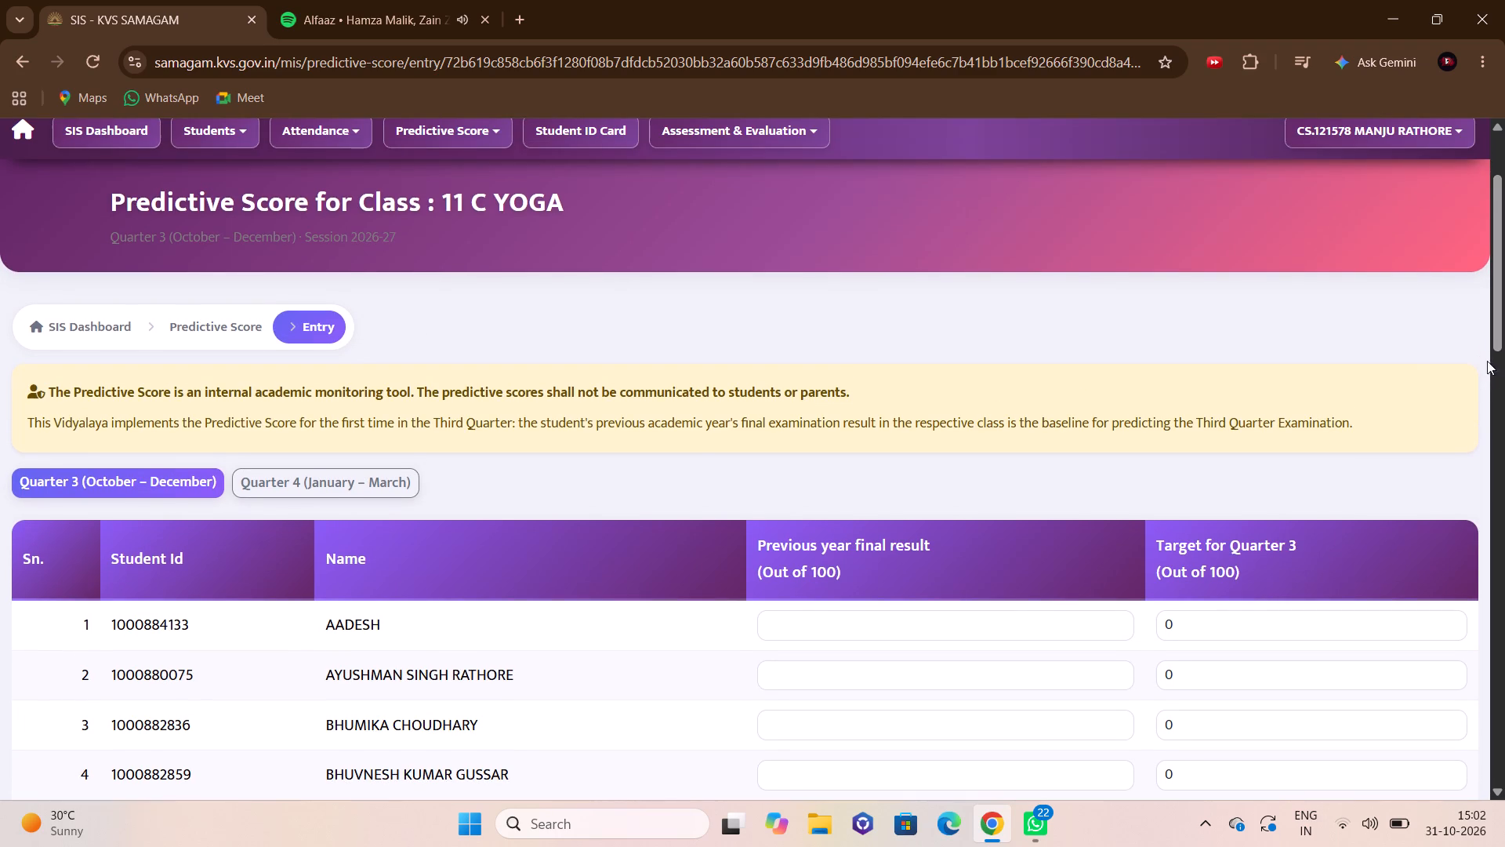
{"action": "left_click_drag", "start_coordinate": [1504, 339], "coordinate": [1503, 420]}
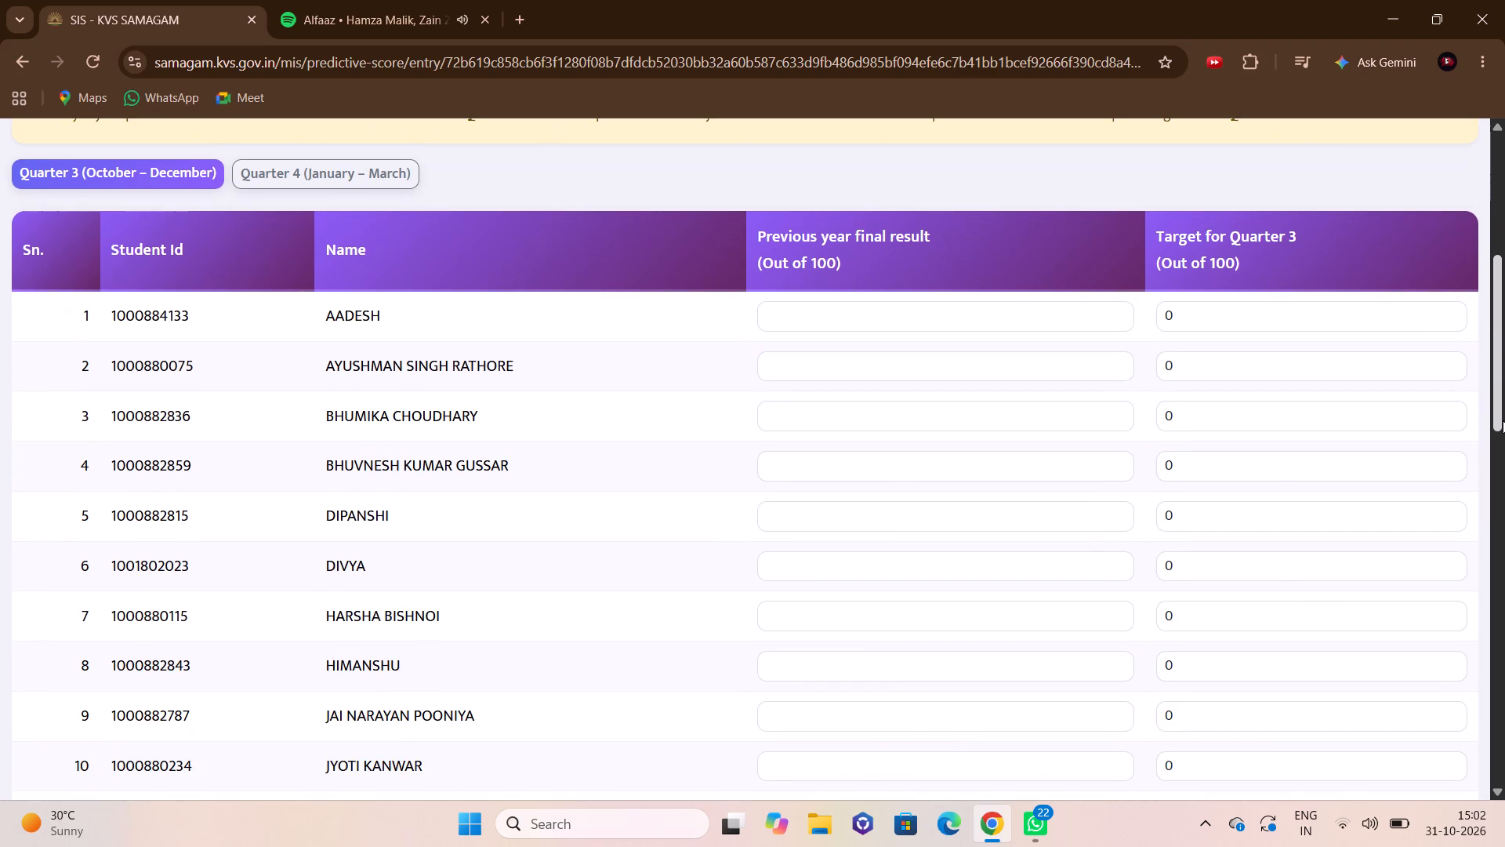
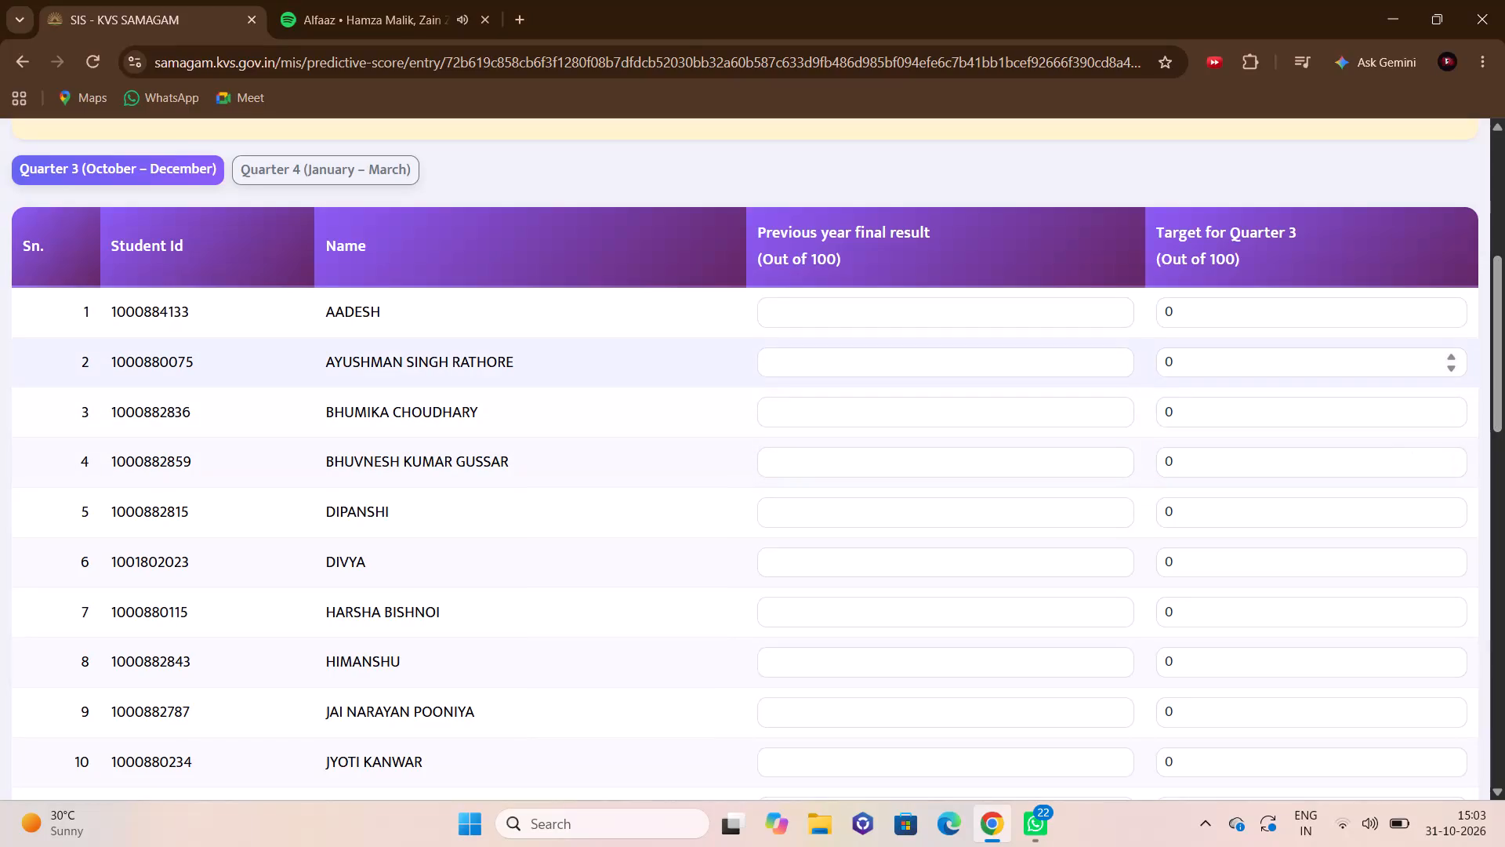
Enter previous year final results of 60, 70, 80 and 61 for the students in rows 1 to 4.
{"action": "left_click", "coordinate": [1029, 324]}
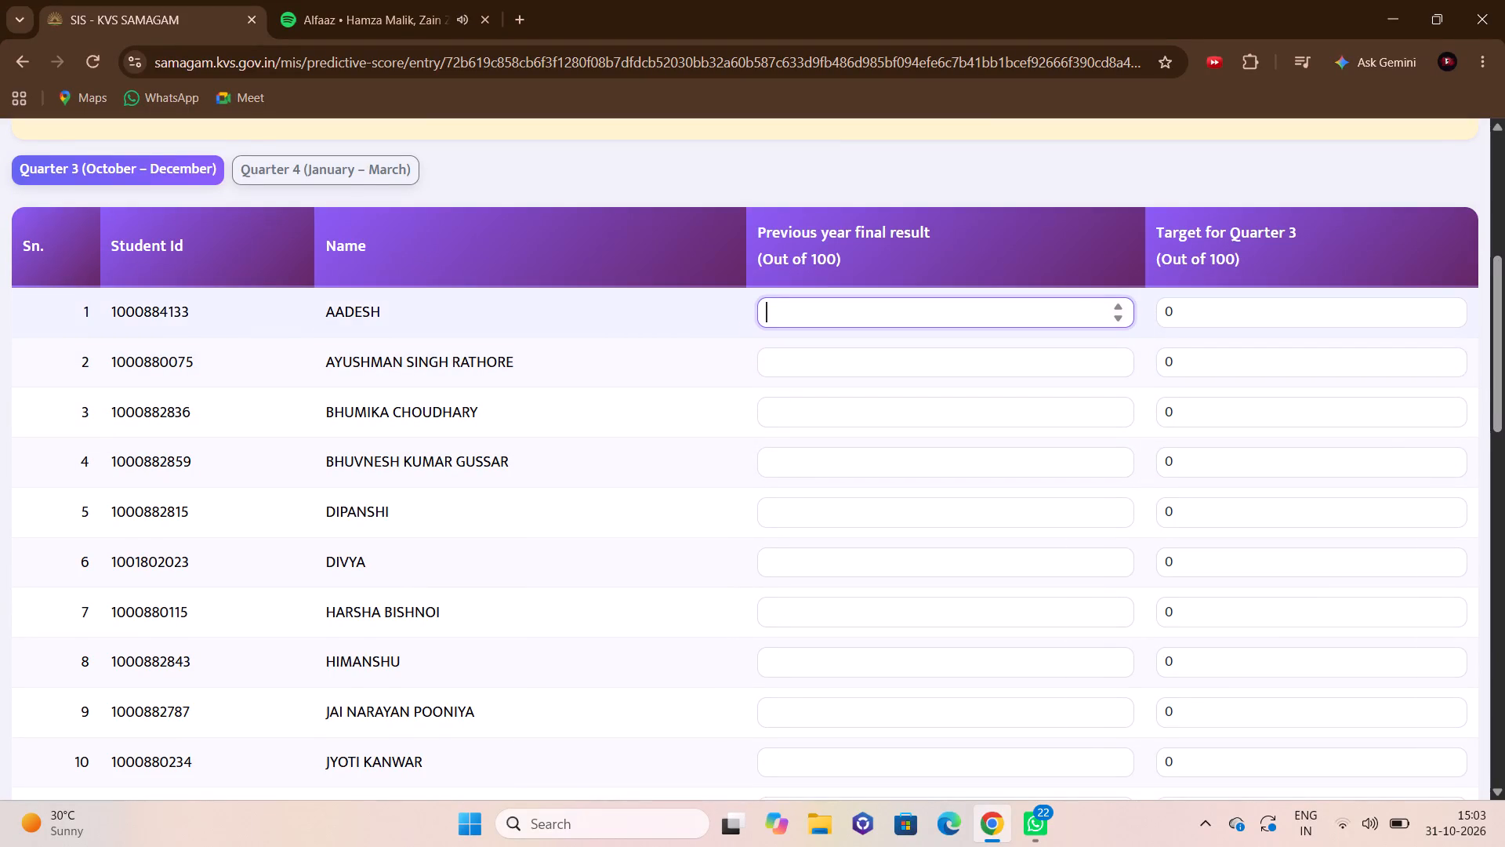
{"action": "type", "text": "60"}
{"action": "key", "text": "Return"}
{"action": "type", "text": "70"}
{"action": "key", "text": "Return"}
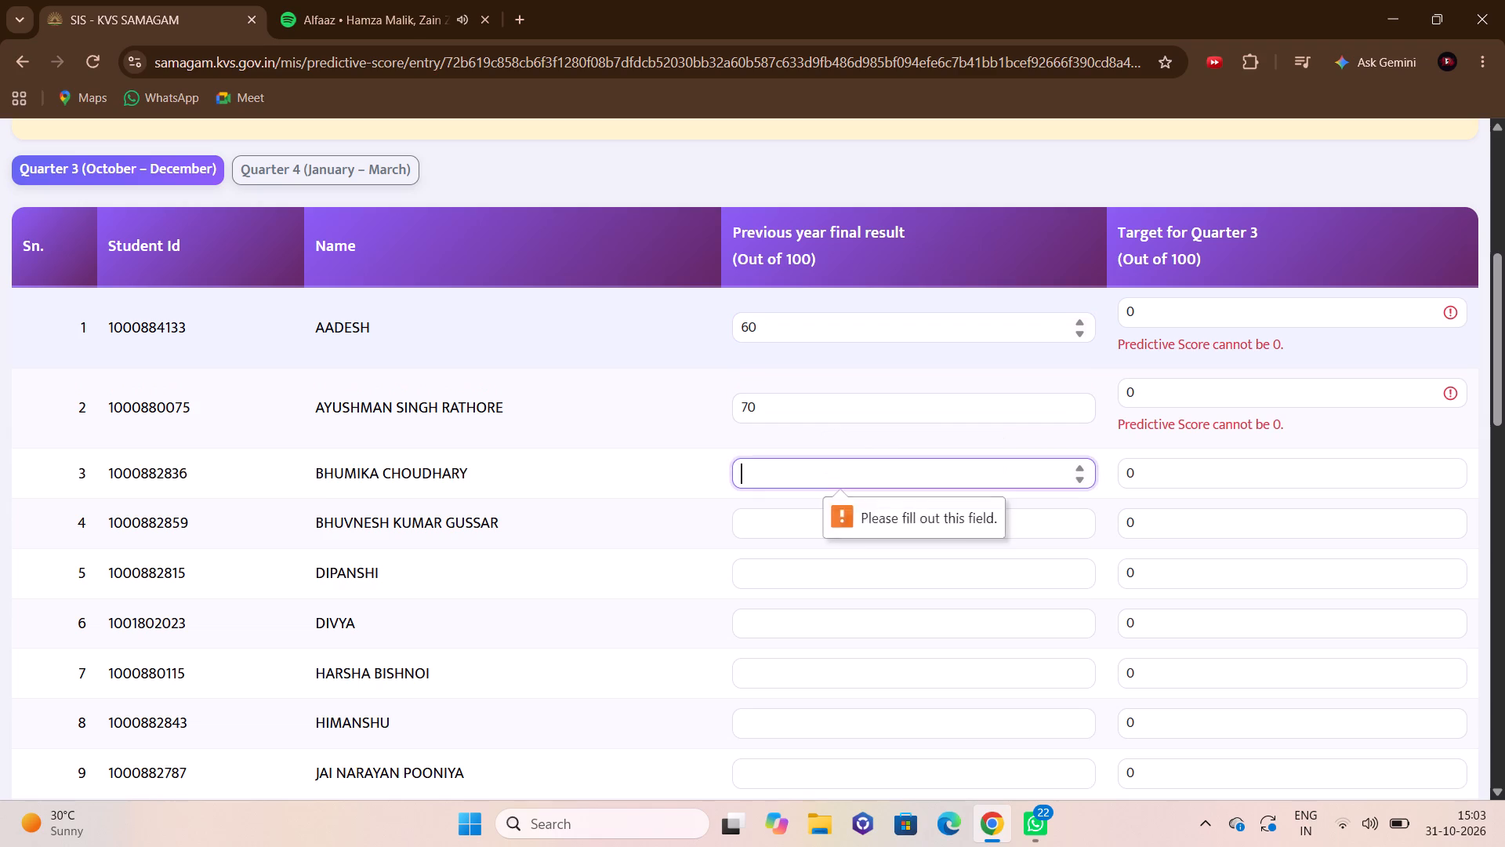
{"action": "type", "text": "80"}
{"action": "key", "text": "Return"}
{"action": "type", "text": "61"}
{"action": "key", "text": "Return"}
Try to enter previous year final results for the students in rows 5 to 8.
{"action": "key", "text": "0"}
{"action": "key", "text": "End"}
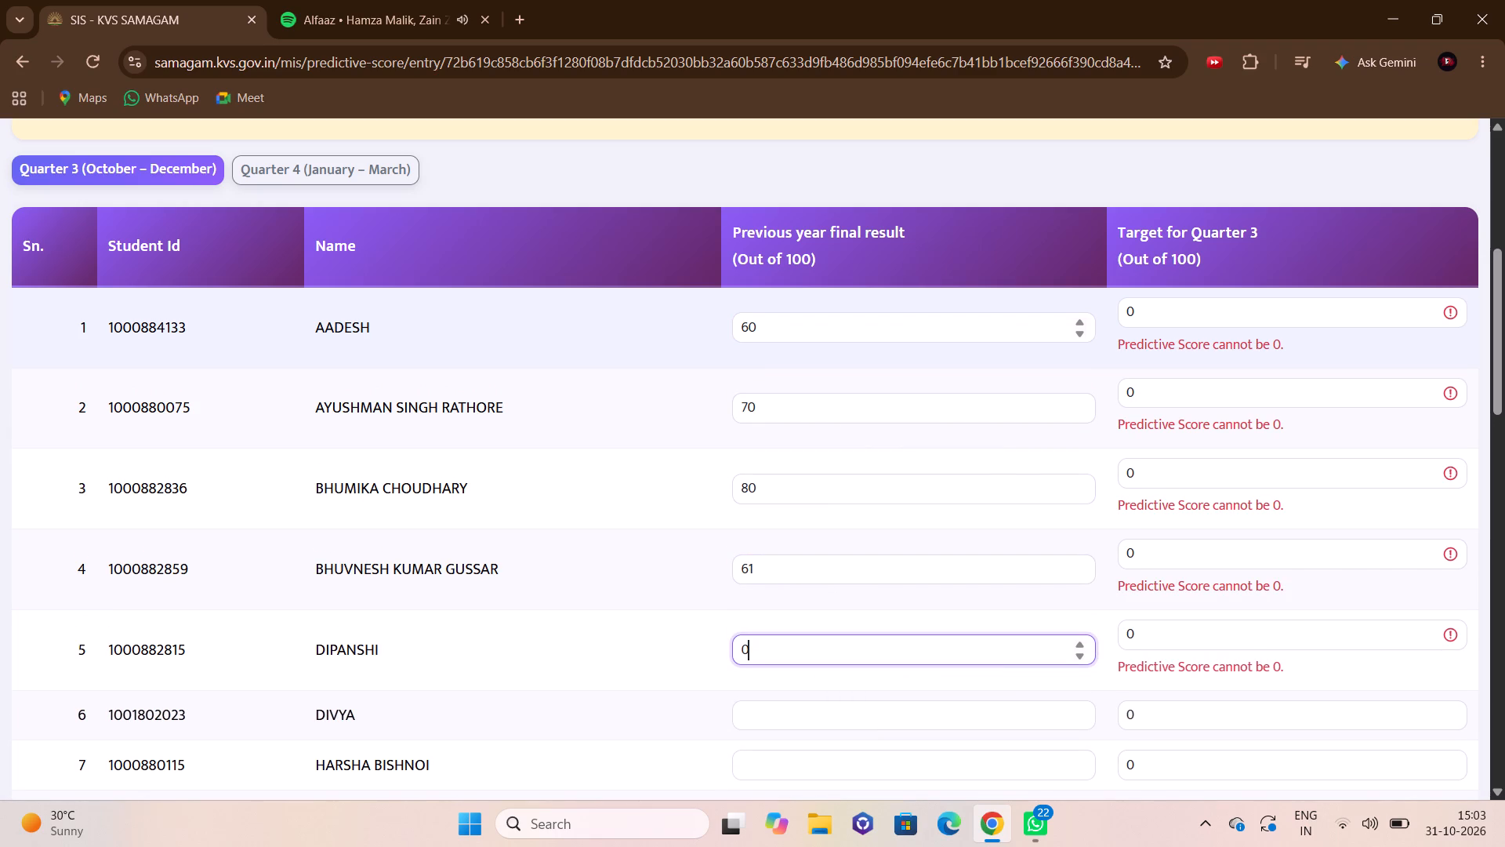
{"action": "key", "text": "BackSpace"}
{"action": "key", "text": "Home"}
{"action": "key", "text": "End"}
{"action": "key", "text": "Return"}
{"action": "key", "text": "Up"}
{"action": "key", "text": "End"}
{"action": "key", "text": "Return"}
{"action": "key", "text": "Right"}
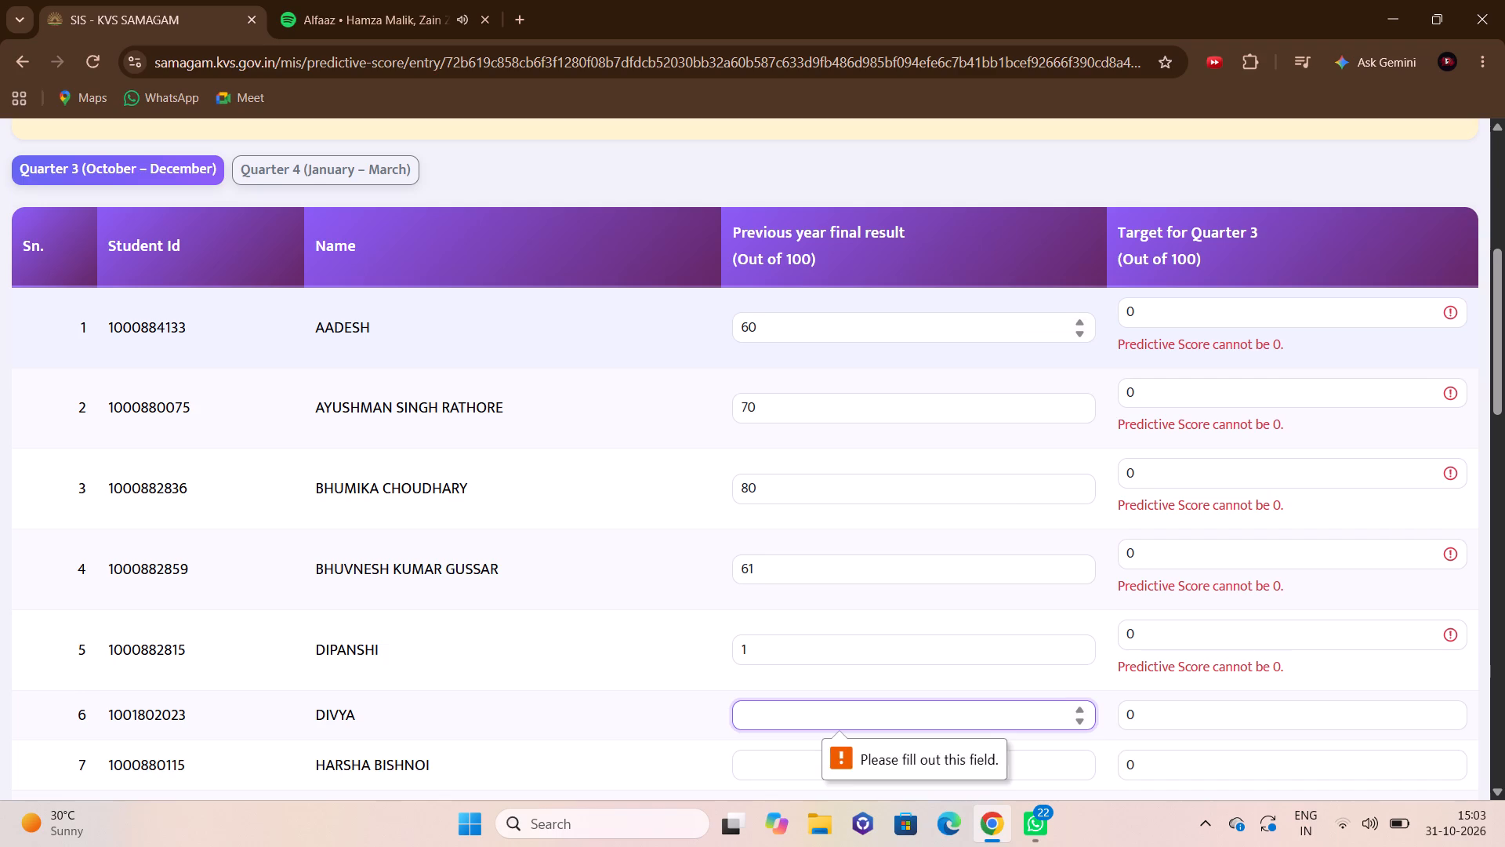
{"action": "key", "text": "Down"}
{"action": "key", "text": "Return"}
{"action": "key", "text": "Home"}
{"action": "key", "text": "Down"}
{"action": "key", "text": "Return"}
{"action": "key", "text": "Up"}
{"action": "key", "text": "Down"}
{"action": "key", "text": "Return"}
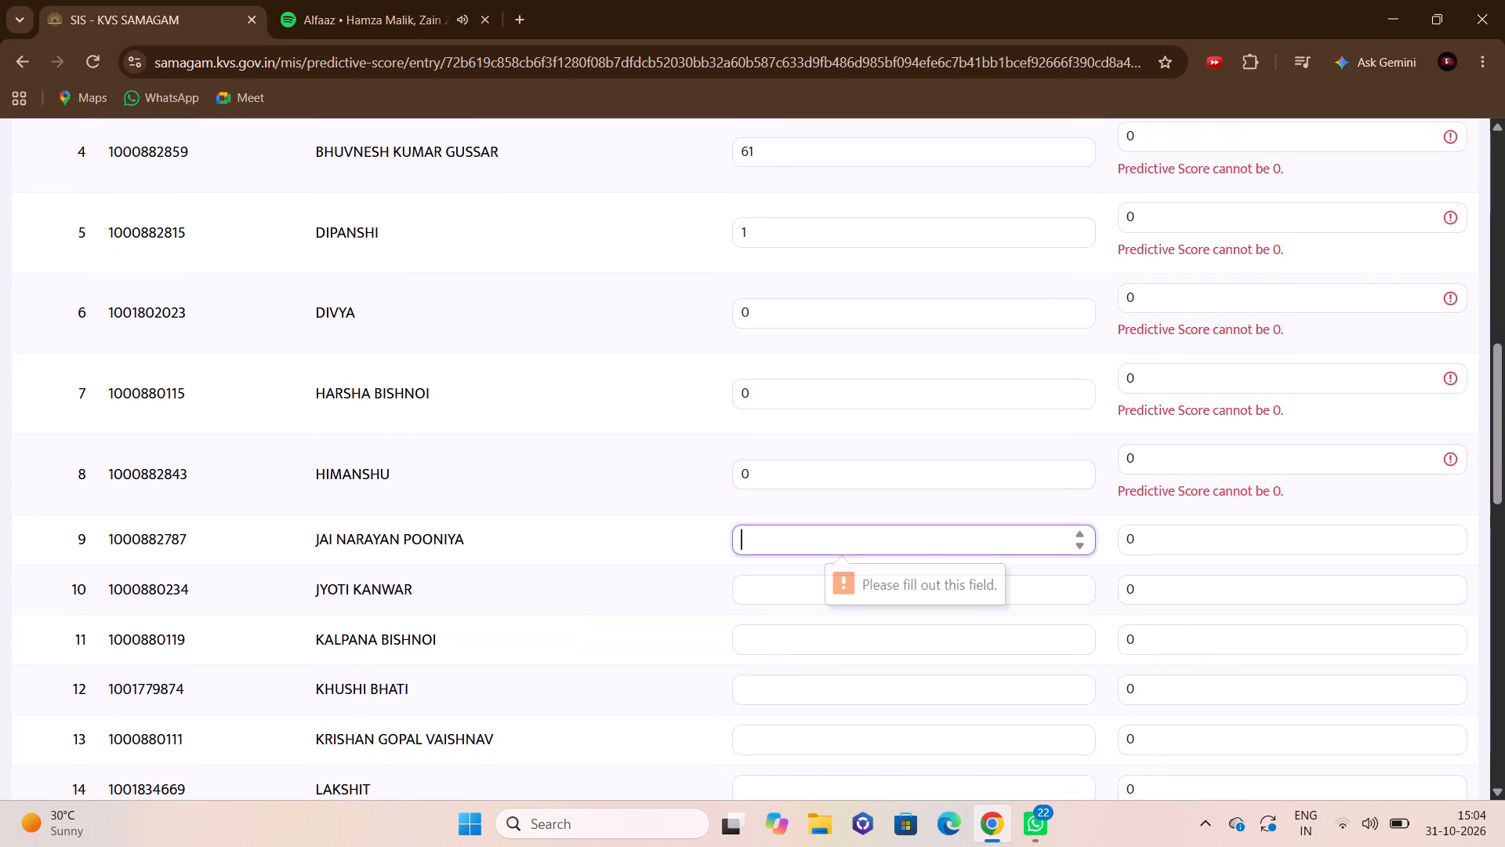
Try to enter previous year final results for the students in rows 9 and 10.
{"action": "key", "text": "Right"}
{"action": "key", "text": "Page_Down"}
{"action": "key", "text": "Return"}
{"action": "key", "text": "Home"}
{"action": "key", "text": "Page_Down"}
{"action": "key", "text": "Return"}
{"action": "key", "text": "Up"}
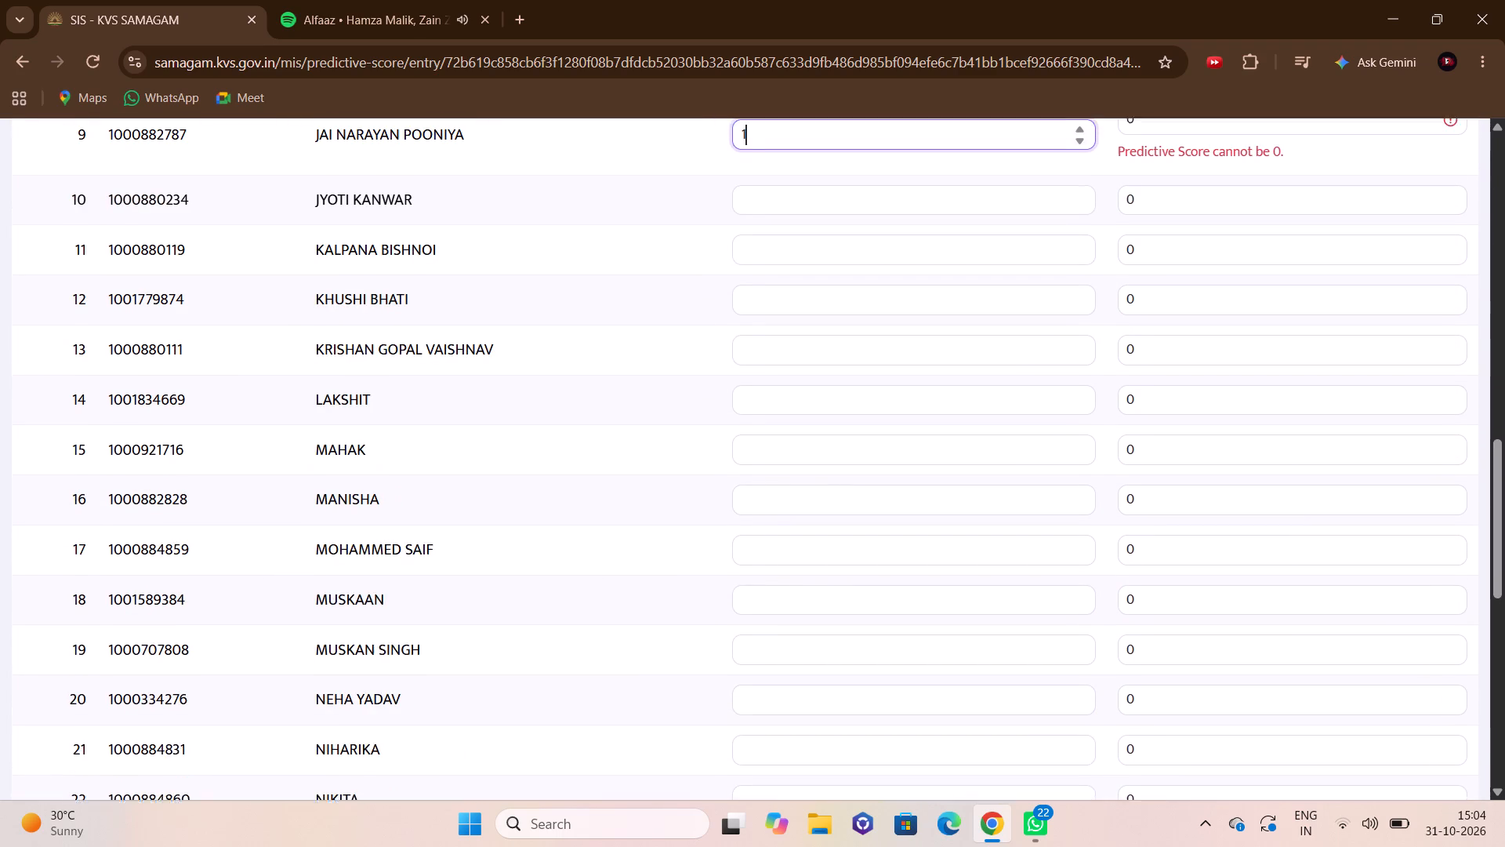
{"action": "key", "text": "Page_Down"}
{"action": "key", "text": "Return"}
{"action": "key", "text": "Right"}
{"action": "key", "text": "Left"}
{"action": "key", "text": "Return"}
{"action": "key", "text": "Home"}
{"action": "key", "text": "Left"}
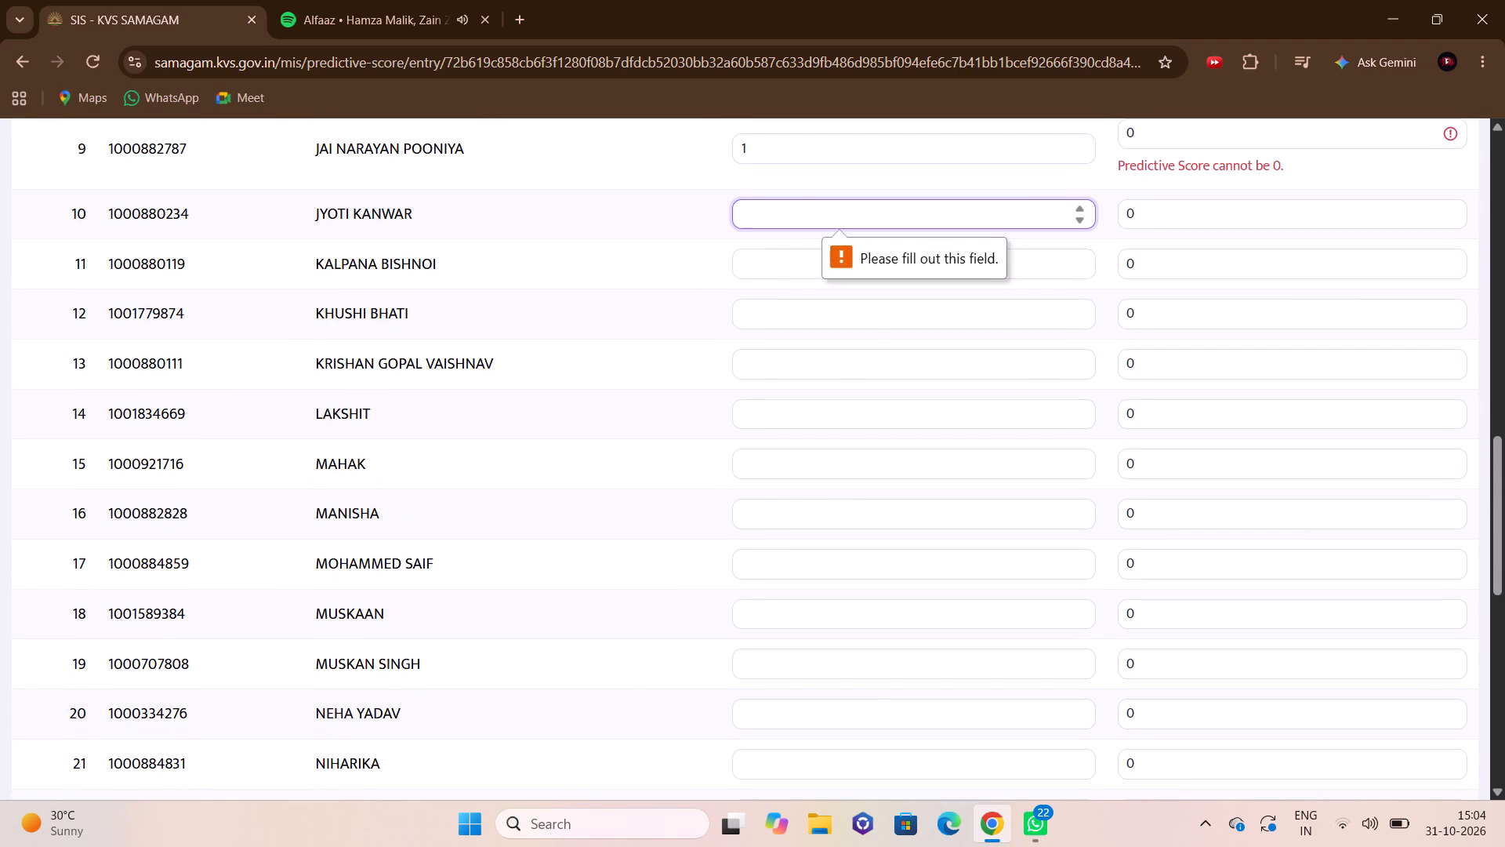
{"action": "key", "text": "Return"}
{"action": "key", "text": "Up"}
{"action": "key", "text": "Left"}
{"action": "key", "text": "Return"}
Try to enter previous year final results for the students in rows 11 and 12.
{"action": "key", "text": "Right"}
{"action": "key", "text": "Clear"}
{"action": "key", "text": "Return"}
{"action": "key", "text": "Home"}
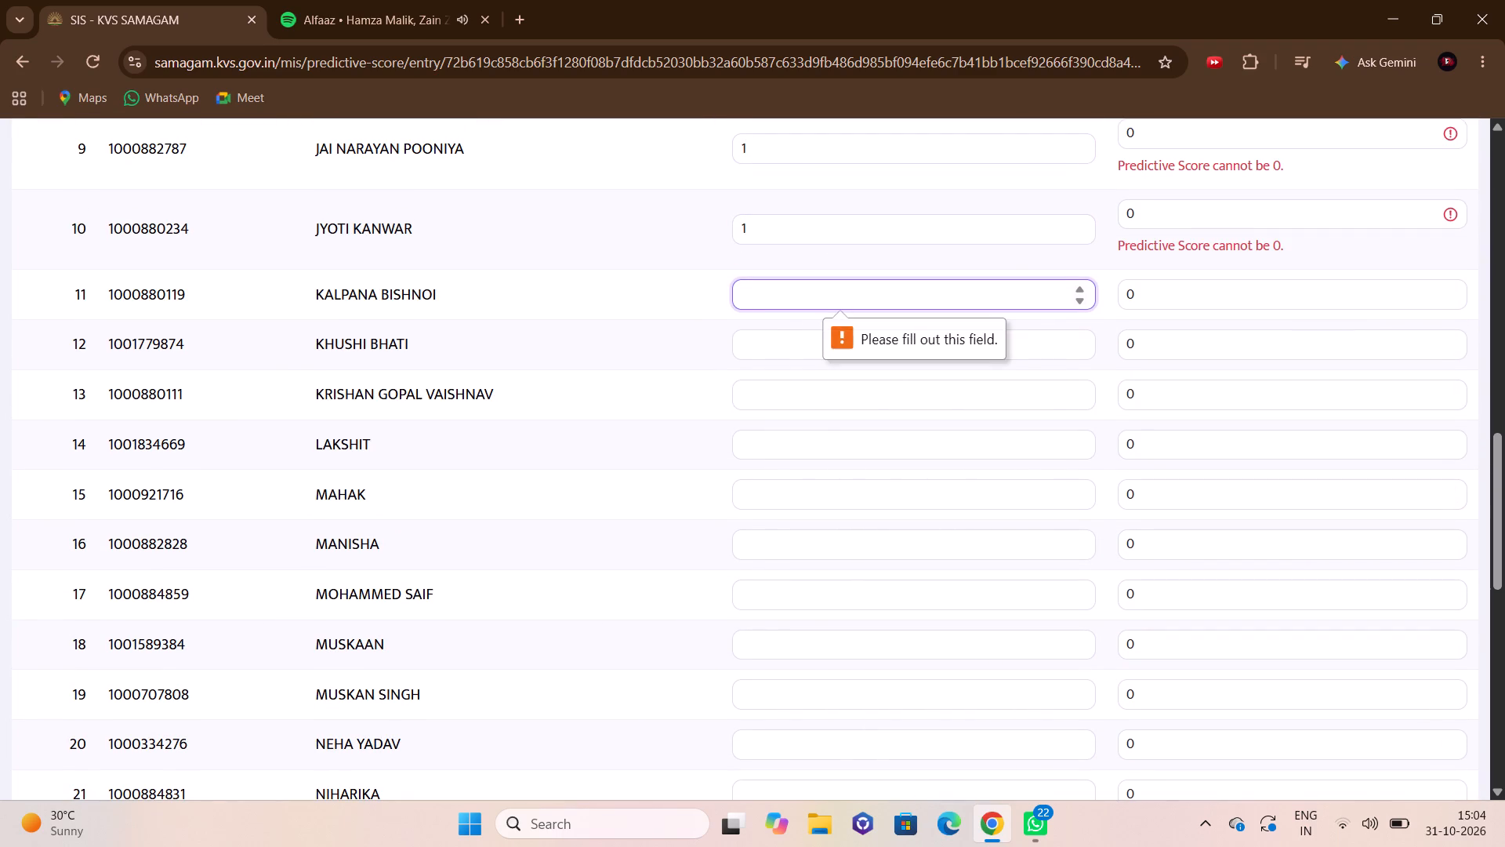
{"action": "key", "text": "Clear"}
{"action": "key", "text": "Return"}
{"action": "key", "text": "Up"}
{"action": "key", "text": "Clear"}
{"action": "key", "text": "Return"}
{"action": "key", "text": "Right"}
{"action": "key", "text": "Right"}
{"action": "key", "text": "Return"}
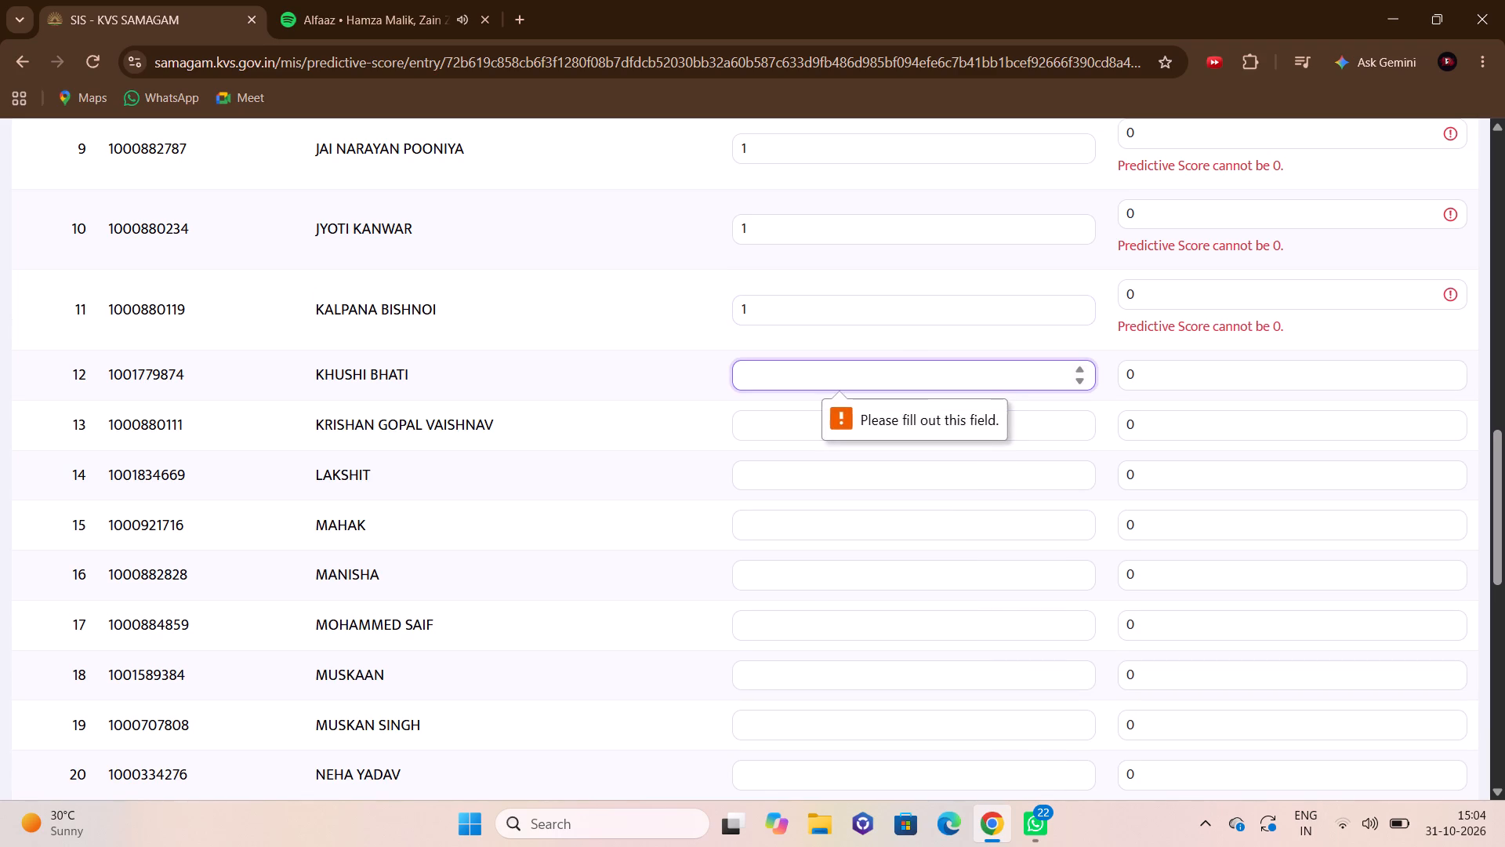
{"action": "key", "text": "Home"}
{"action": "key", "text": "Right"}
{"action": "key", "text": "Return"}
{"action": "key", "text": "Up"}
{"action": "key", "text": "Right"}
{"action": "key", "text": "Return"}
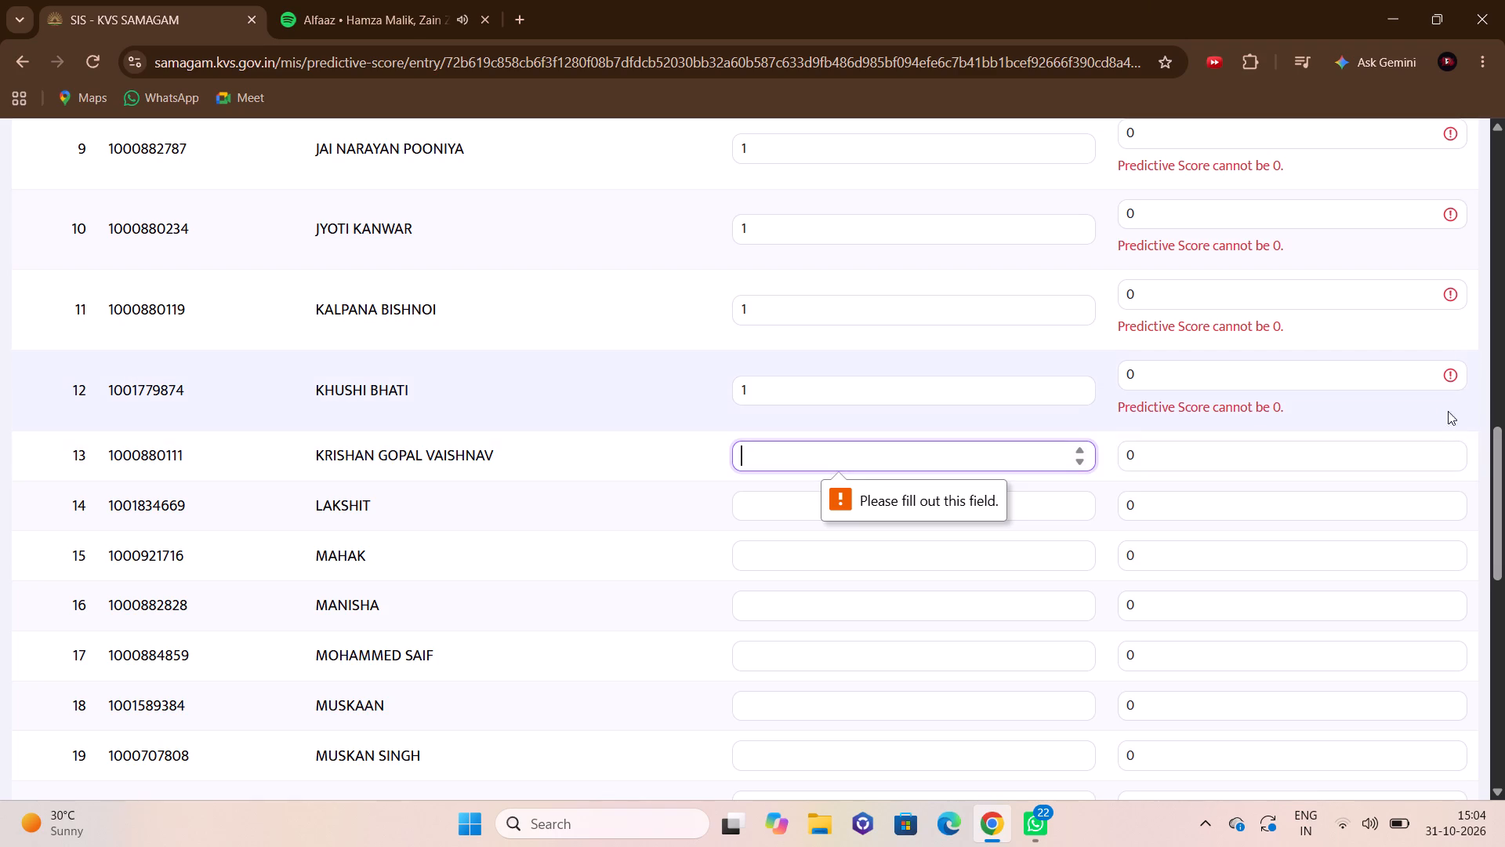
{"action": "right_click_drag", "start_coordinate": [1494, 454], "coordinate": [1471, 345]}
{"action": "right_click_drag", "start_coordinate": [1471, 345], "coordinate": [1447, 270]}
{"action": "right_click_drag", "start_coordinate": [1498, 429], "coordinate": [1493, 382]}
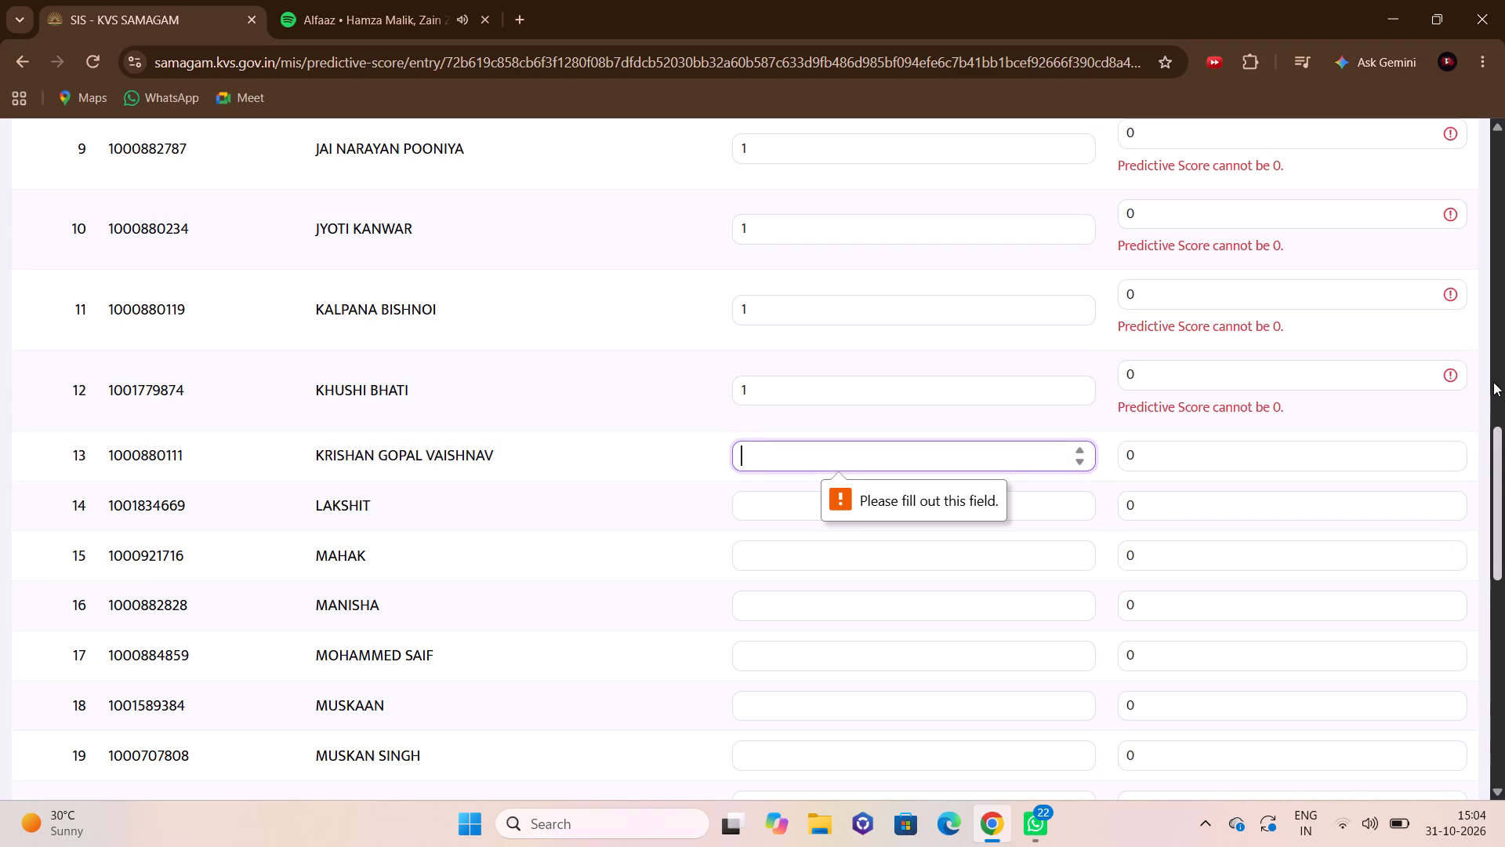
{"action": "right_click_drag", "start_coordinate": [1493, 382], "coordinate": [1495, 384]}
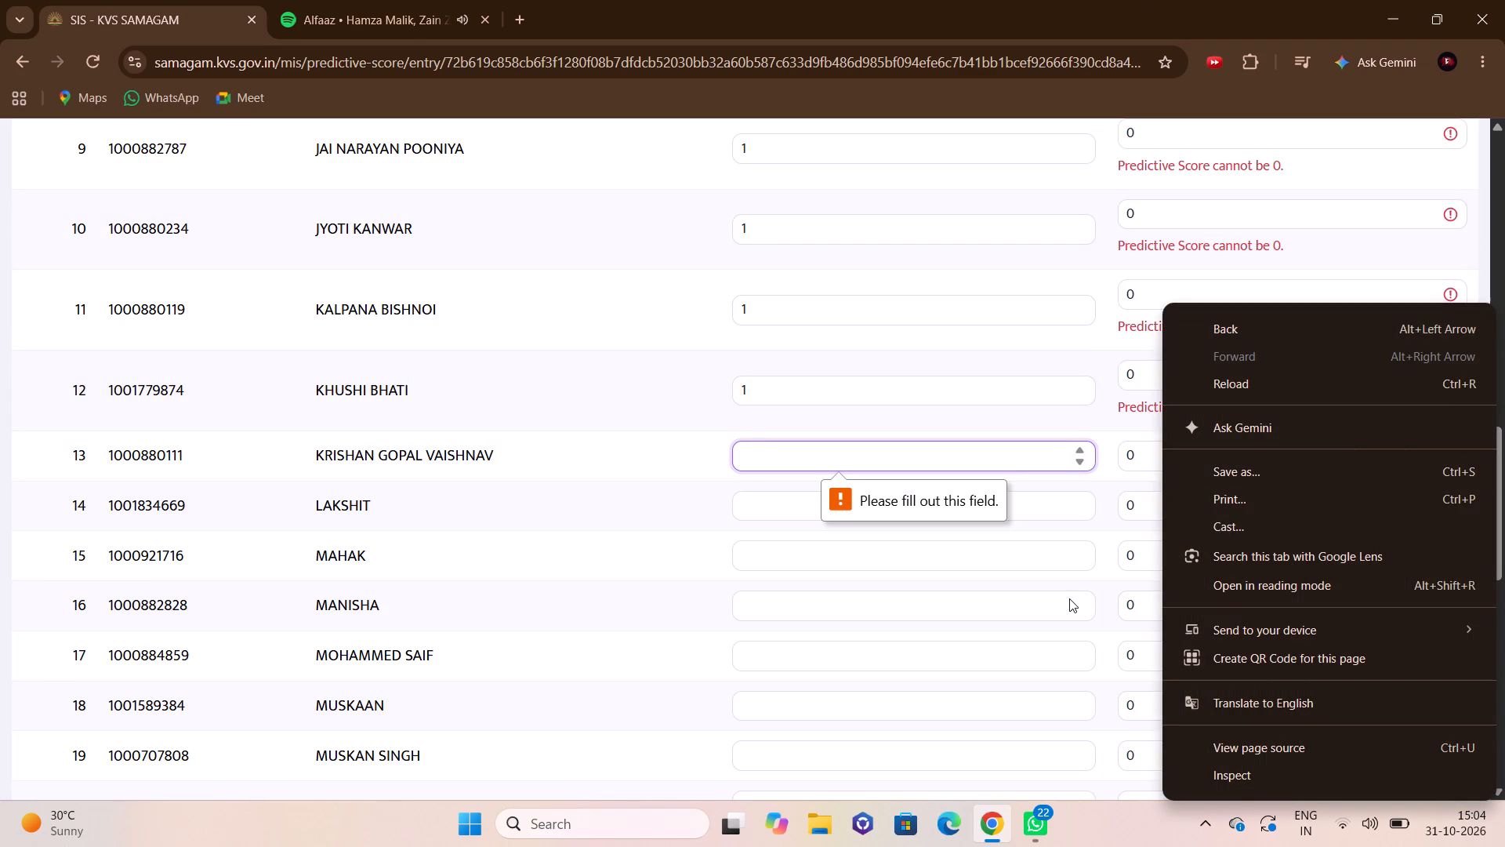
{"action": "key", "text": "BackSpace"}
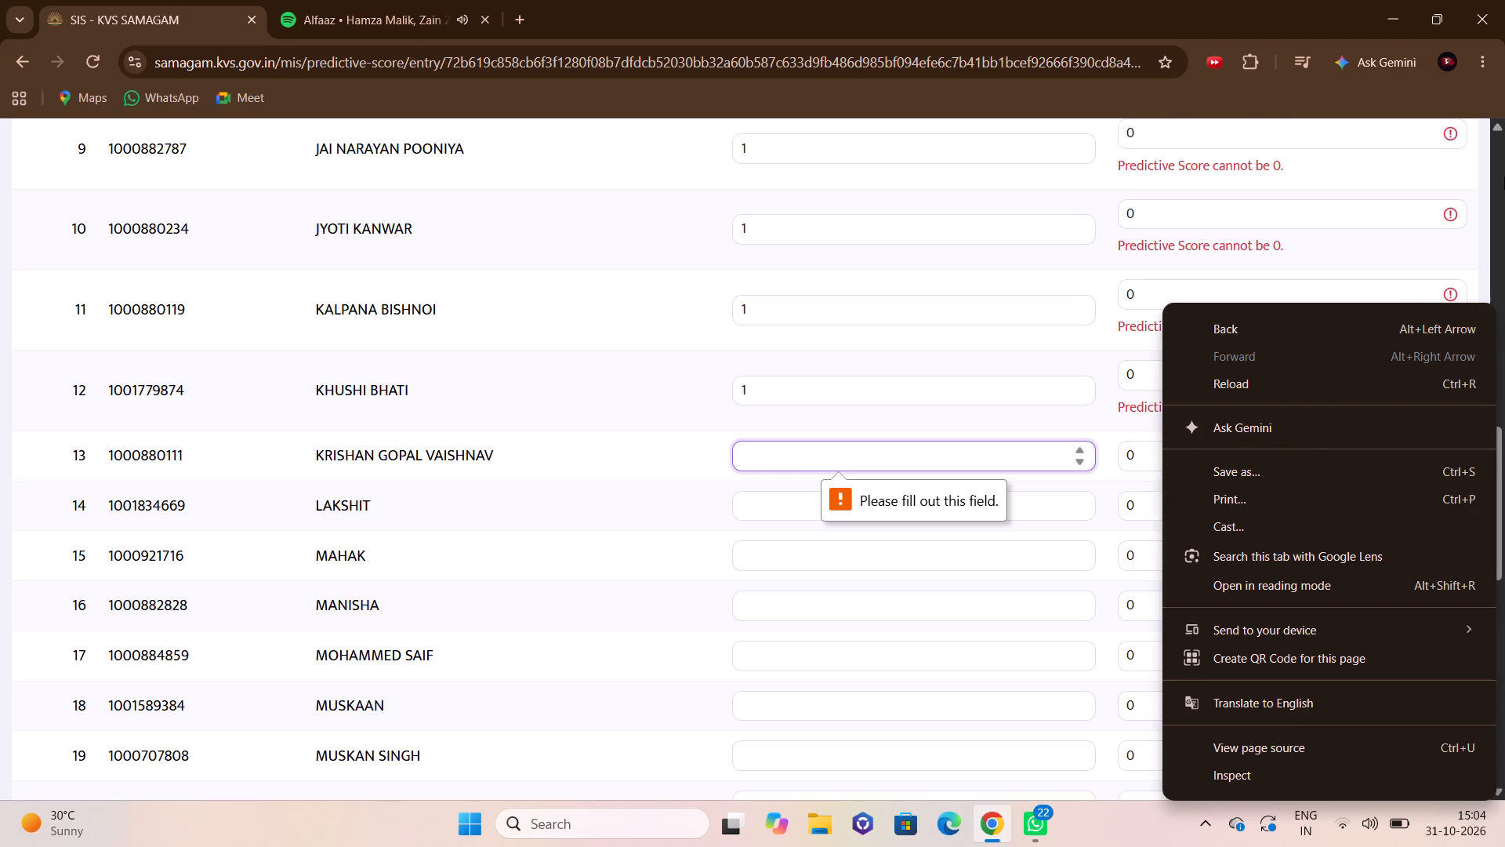
Set the previous year final result of the student in row 5 to 71.
{"action": "left_click", "coordinate": [1504, 176]}
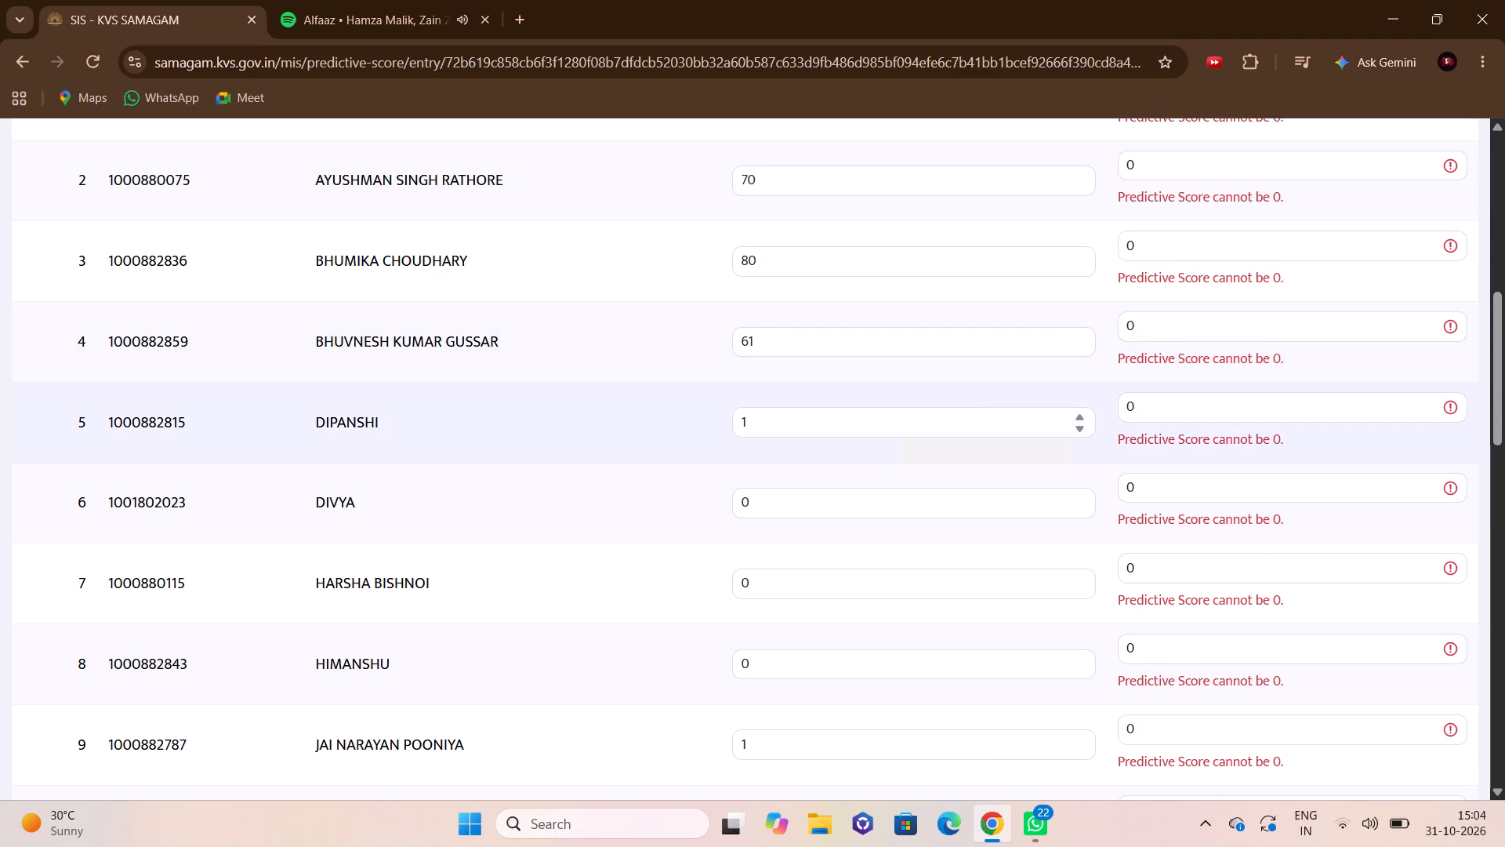
{"action": "left_click", "coordinate": [890, 424]}
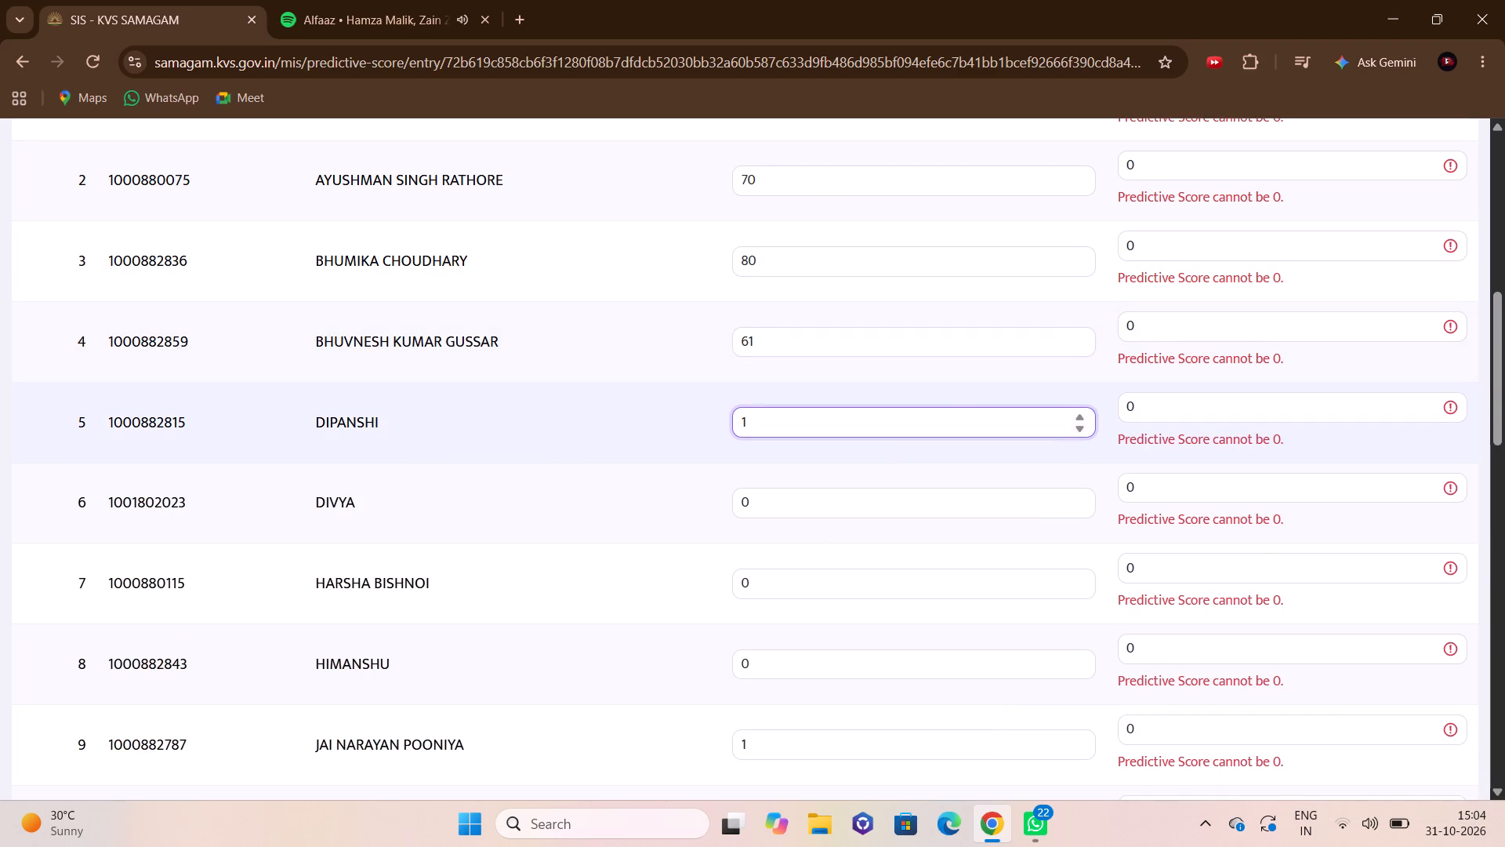
{"action": "key", "text": "BackSpace"}
{"action": "key", "text": "Home"}
{"action": "key", "text": "End"}
{"action": "key", "text": "Return"}
{"action": "key", "text": "Up"}
{"action": "key", "text": "End"}
{"action": "key", "text": "BackSpace"}
{"action": "key", "text": "Home"}
{"action": "key", "text": "Home"}
{"action": "key", "text": "Home"}
{"action": "key", "text": "Home"}
{"action": "key", "text": "6"}
{"action": "key", "text": "BackSpace"}
{"action": "key", "text": "7"}
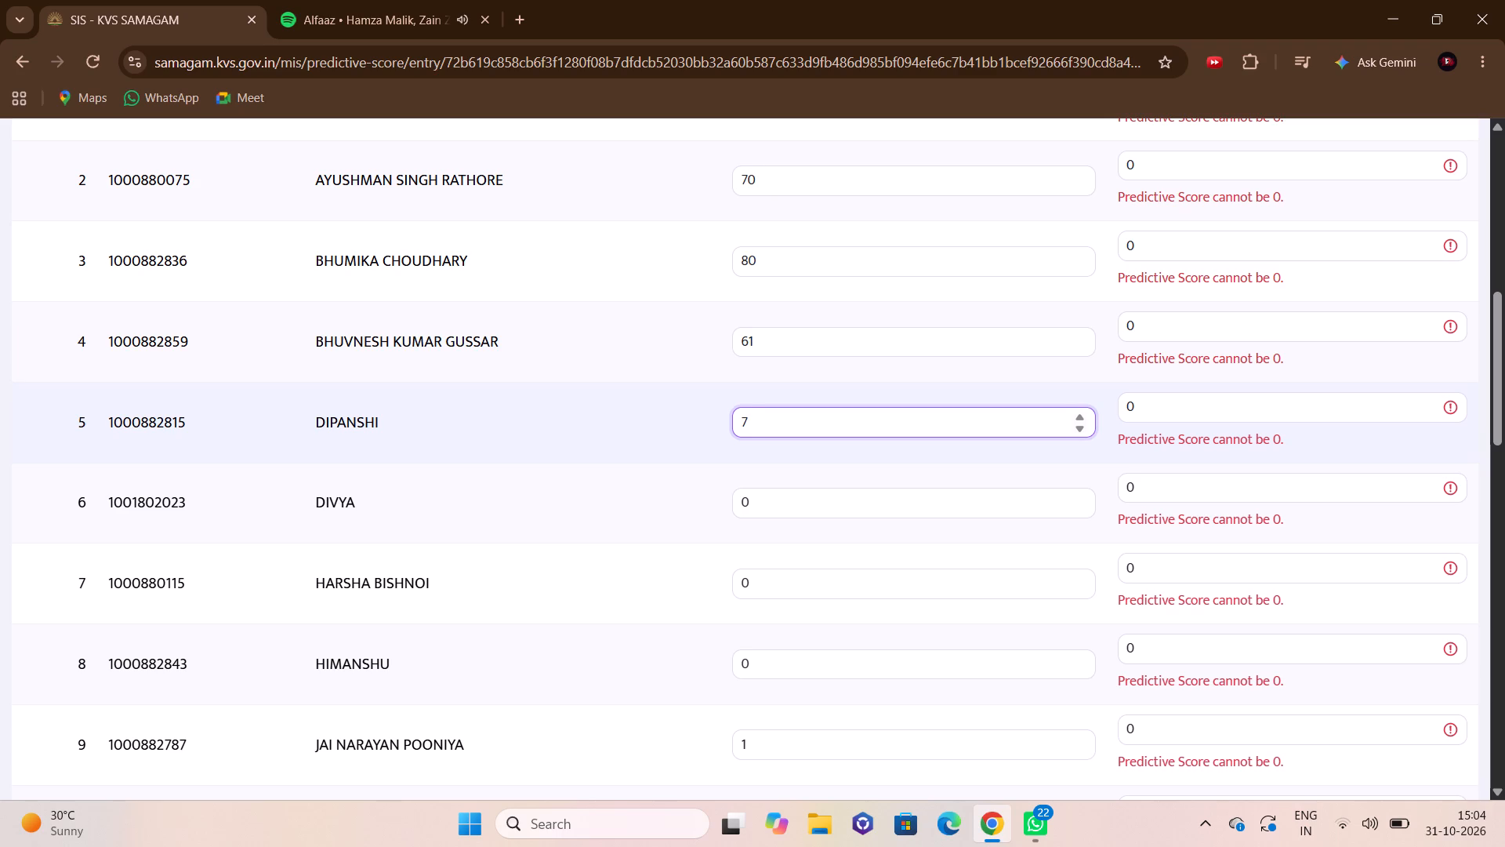
{"action": "key", "text": "1"}
{"action": "key", "text": "Return"}
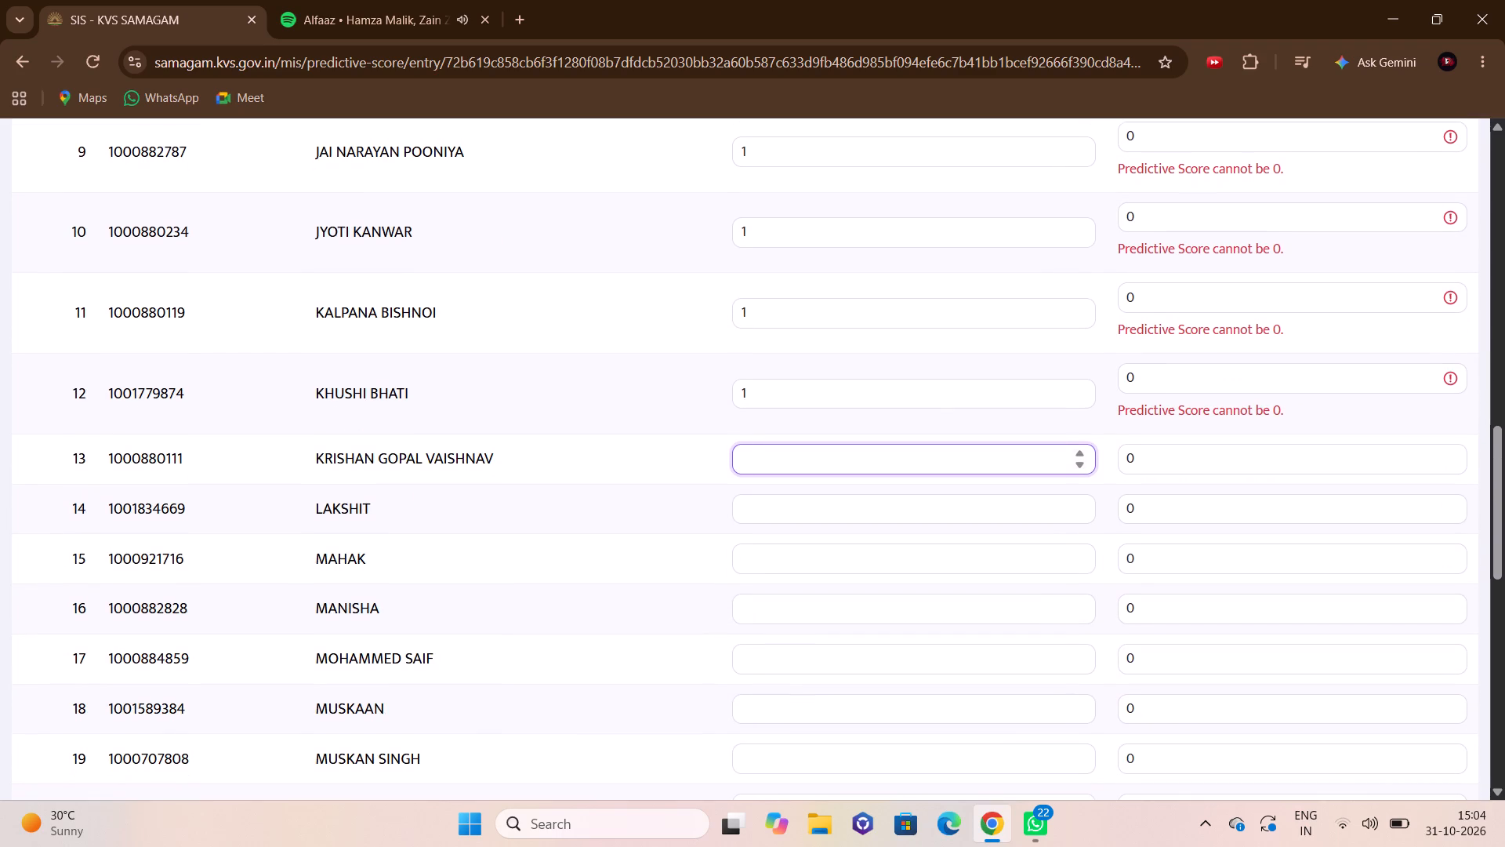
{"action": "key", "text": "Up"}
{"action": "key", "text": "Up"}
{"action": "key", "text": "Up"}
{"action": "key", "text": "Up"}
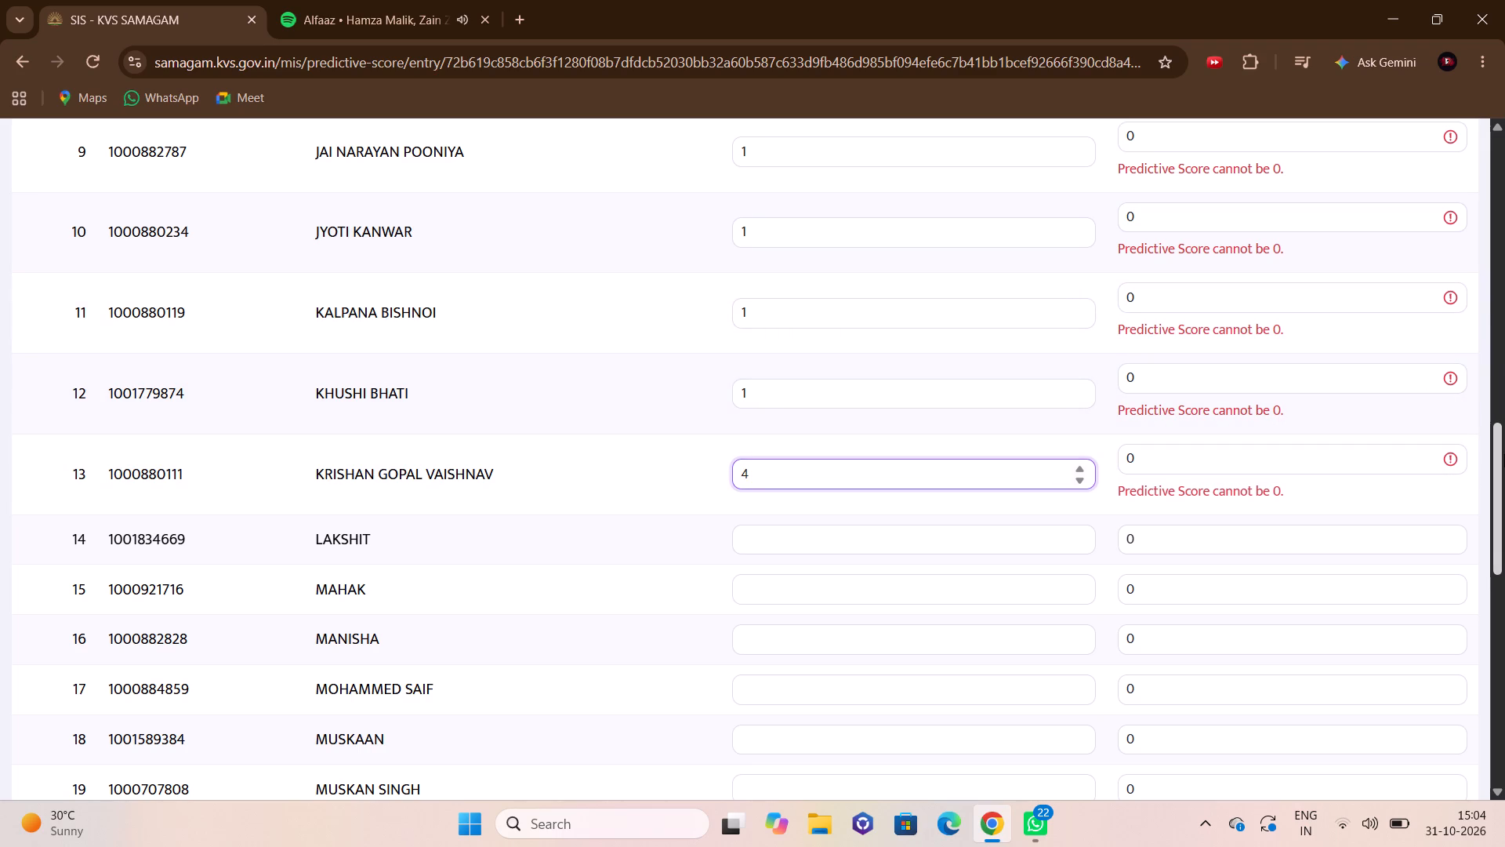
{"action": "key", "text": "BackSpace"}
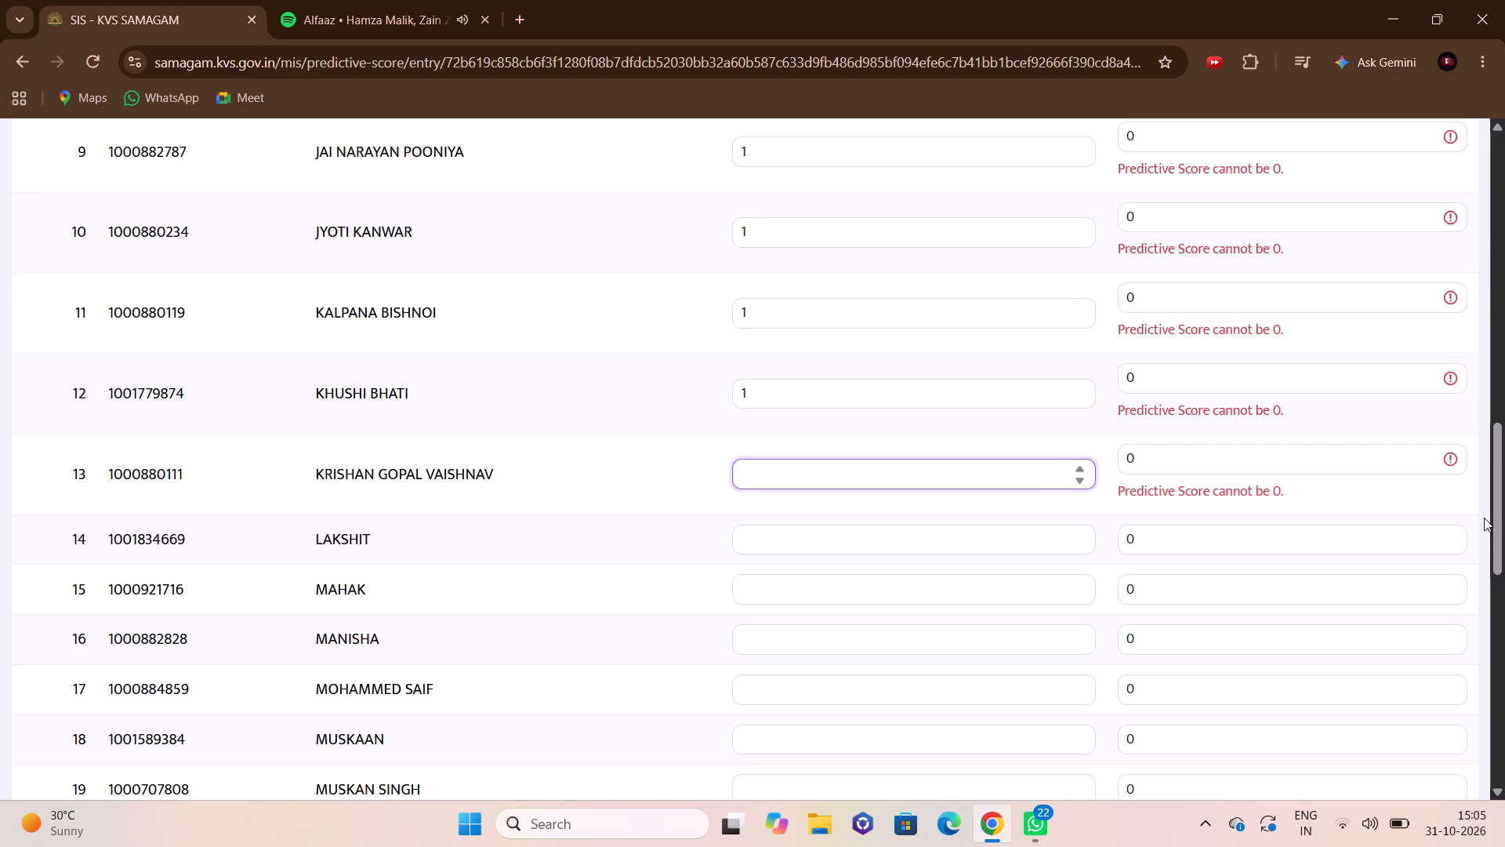
Clear the wrongly entered previous year final results in rows 12, 11, 10, 9 and 8.
{"action": "left_click_drag", "start_coordinate": [1492, 516], "coordinate": [1494, 491]}
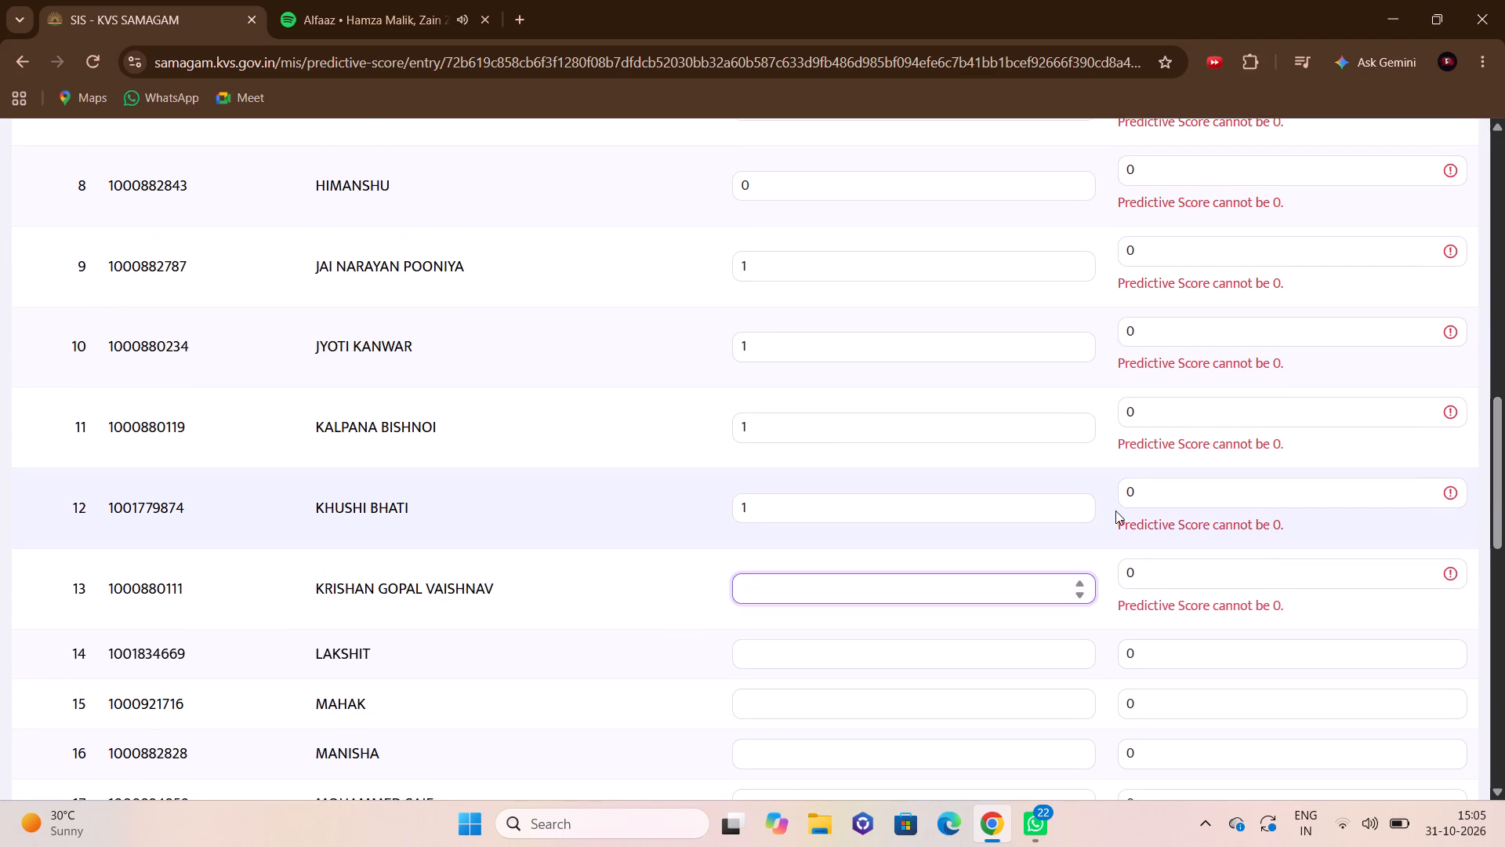
{"action": "left_click", "coordinate": [1042, 511]}
{"action": "key", "text": "BackSpace"}
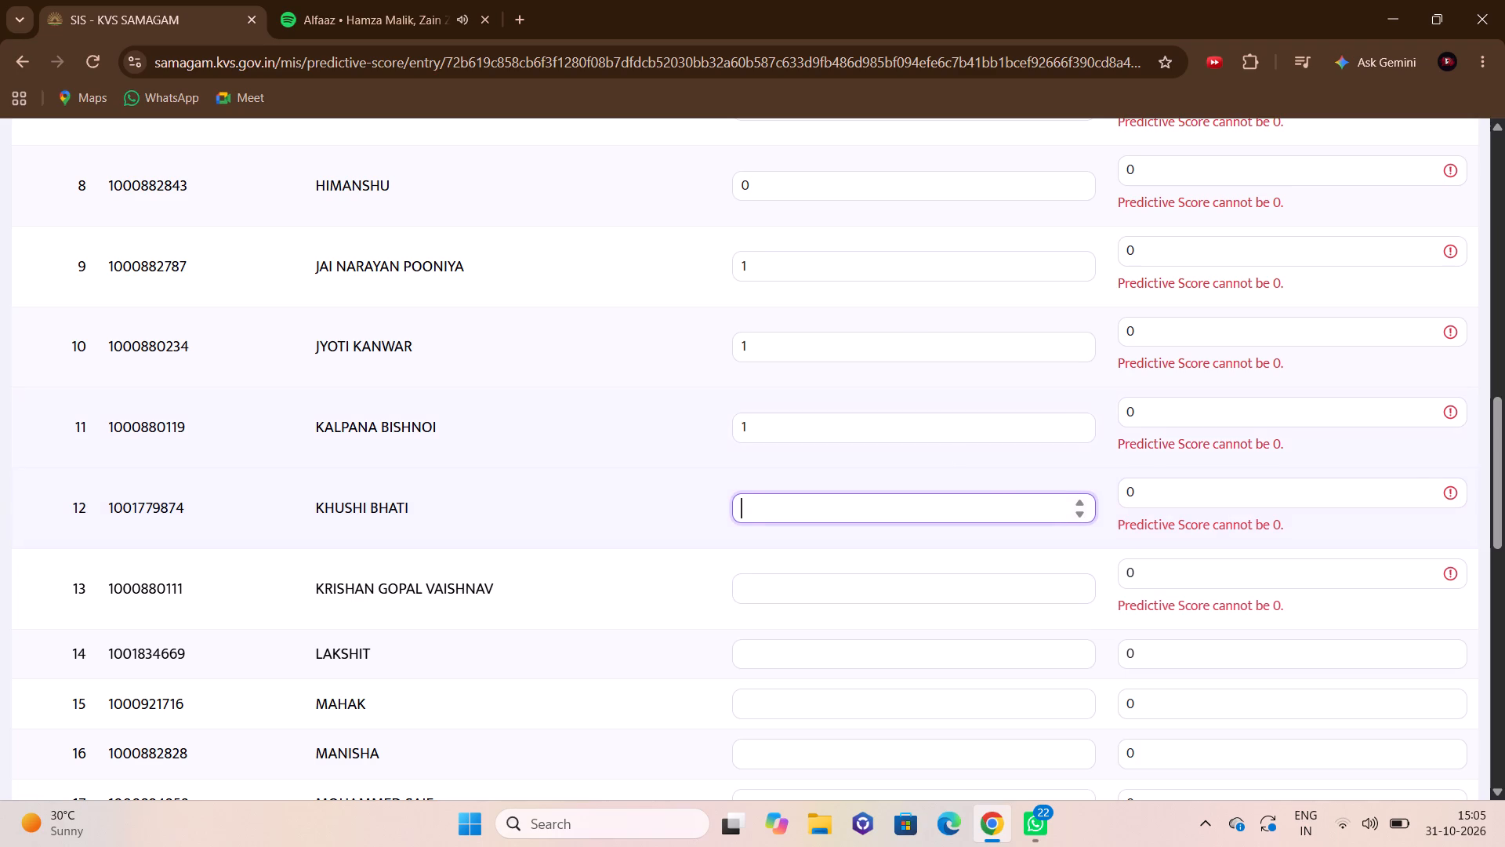
{"action": "left_click", "coordinate": [945, 426]}
{"action": "key", "text": "BackSpace"}
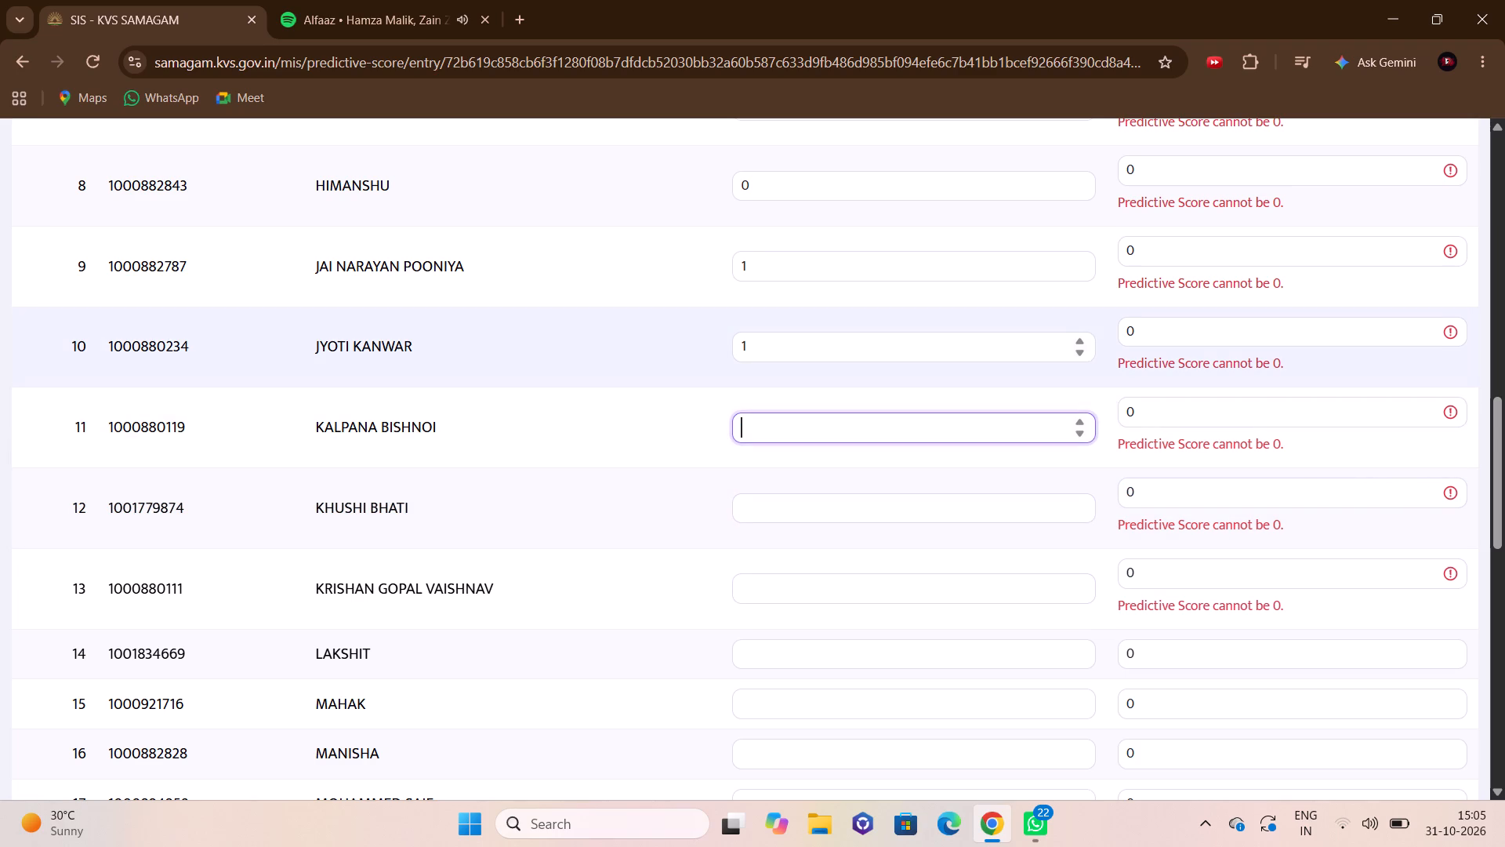
{"action": "left_click", "coordinate": [890, 356]}
{"action": "key", "text": "BackSpace"}
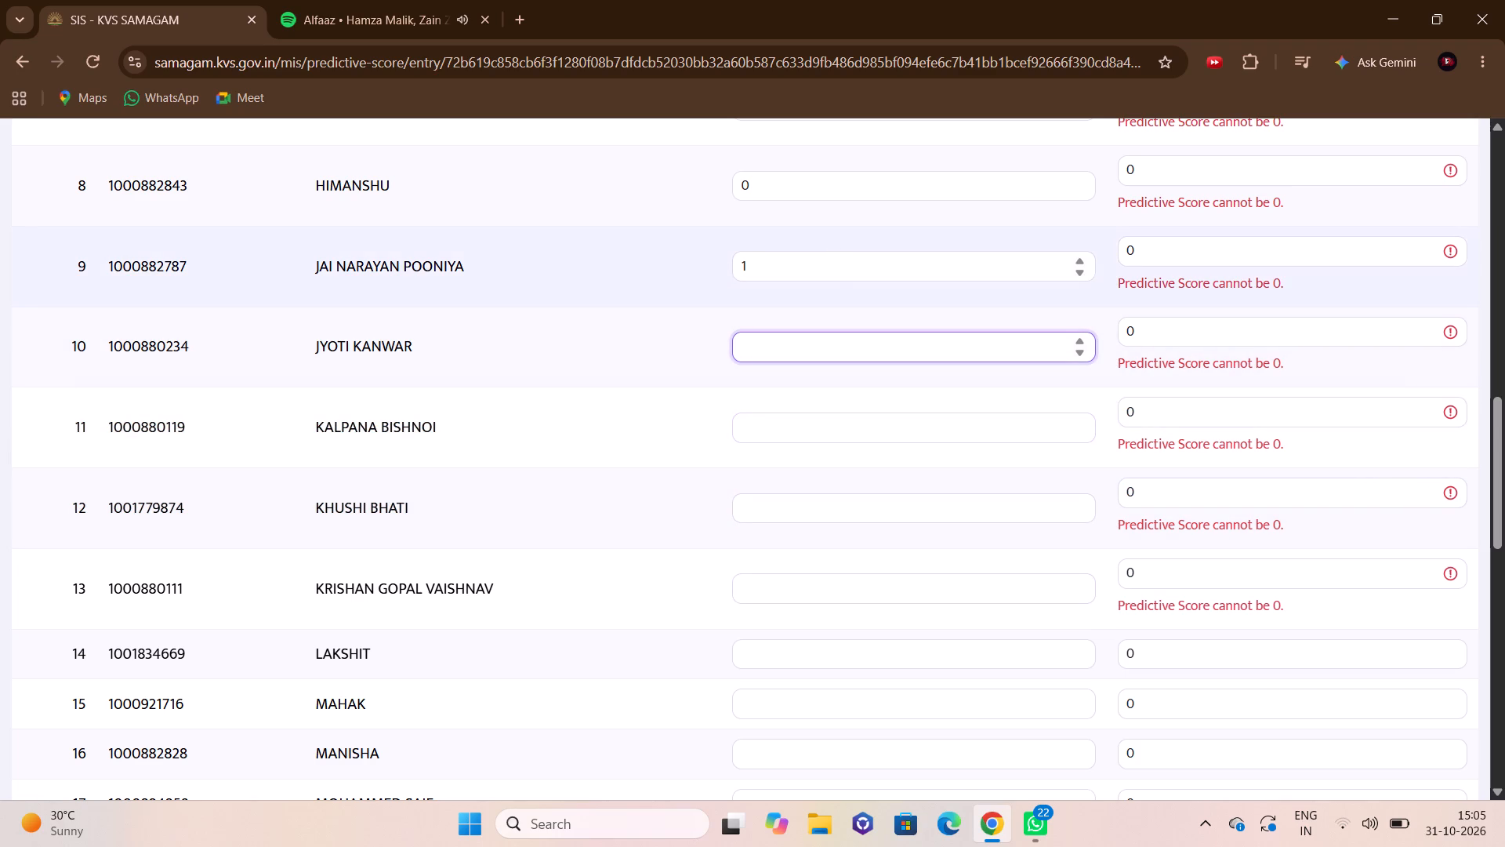
{"action": "left_click", "coordinate": [830, 256]}
{"action": "key", "text": "BackSpace"}
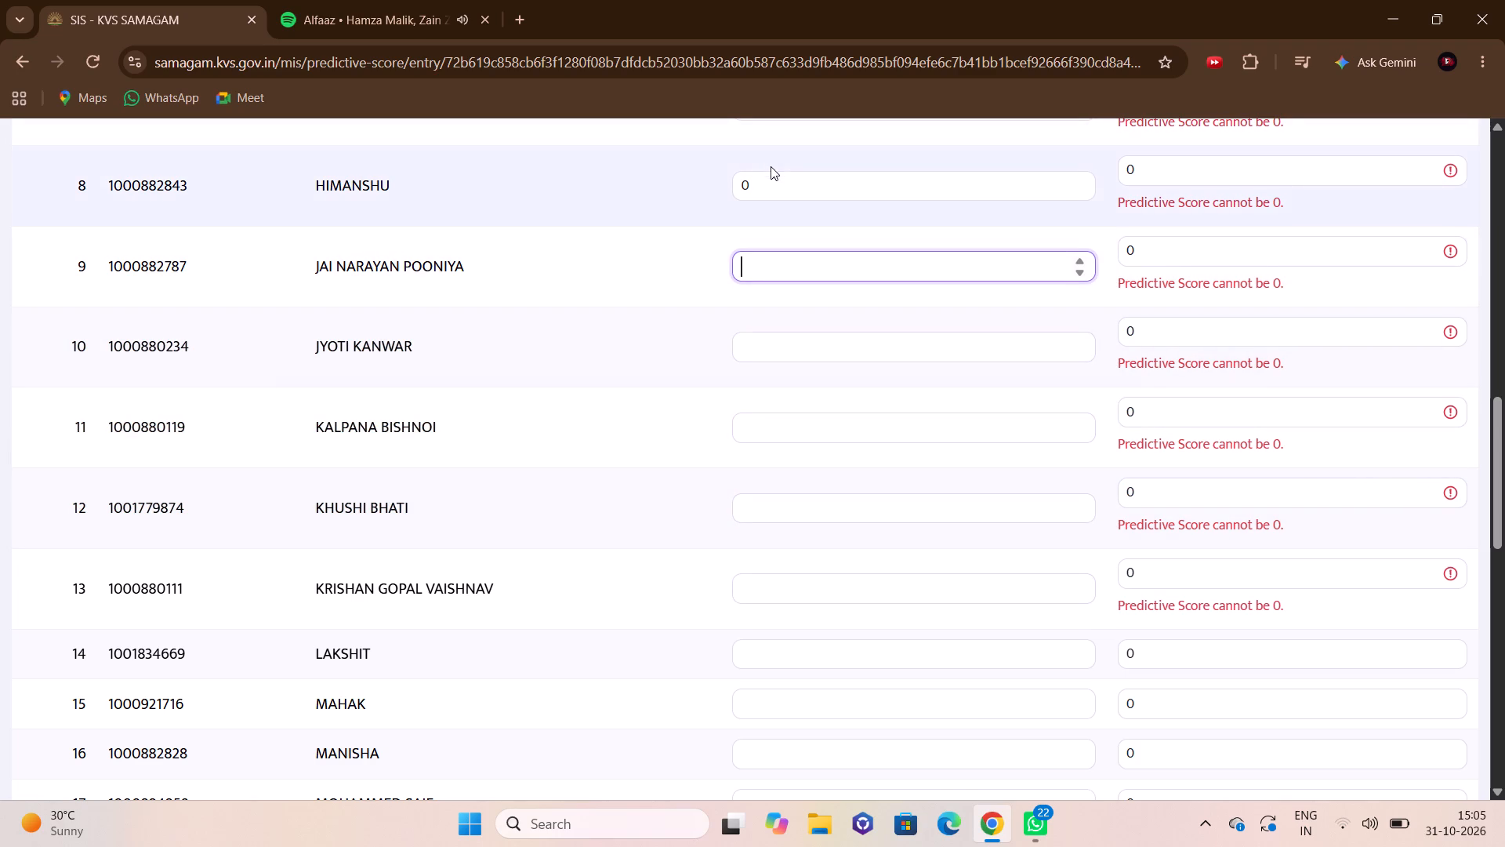
{"action": "left_click", "coordinate": [771, 182]}
{"action": "key", "text": "BackSpace"}
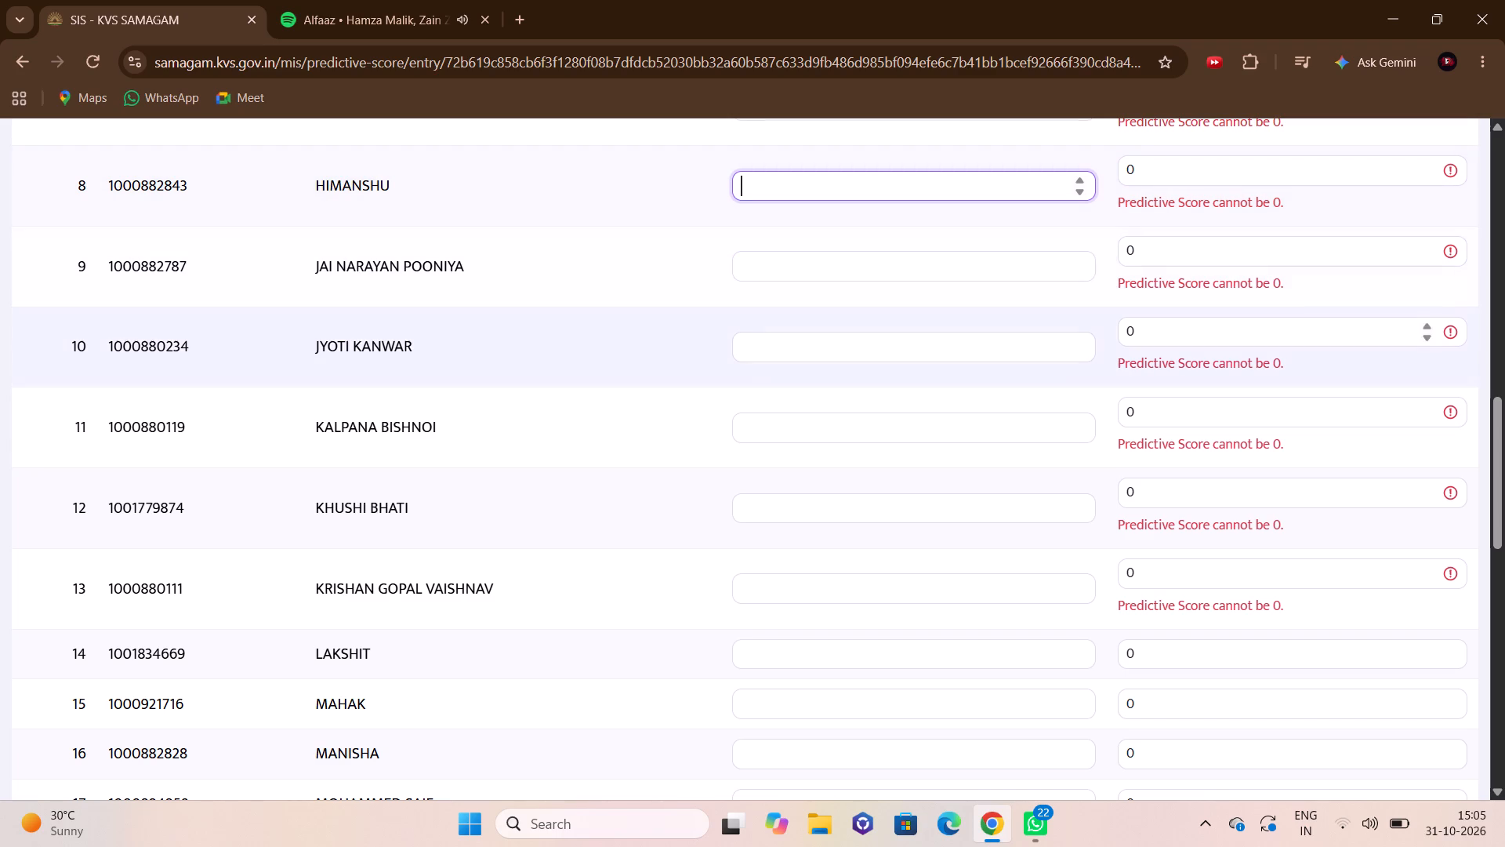
Clear the previous year final results of the students in rows 7 and 6.
{"action": "left_click_drag", "start_coordinate": [1503, 454], "coordinate": [1465, 334]}
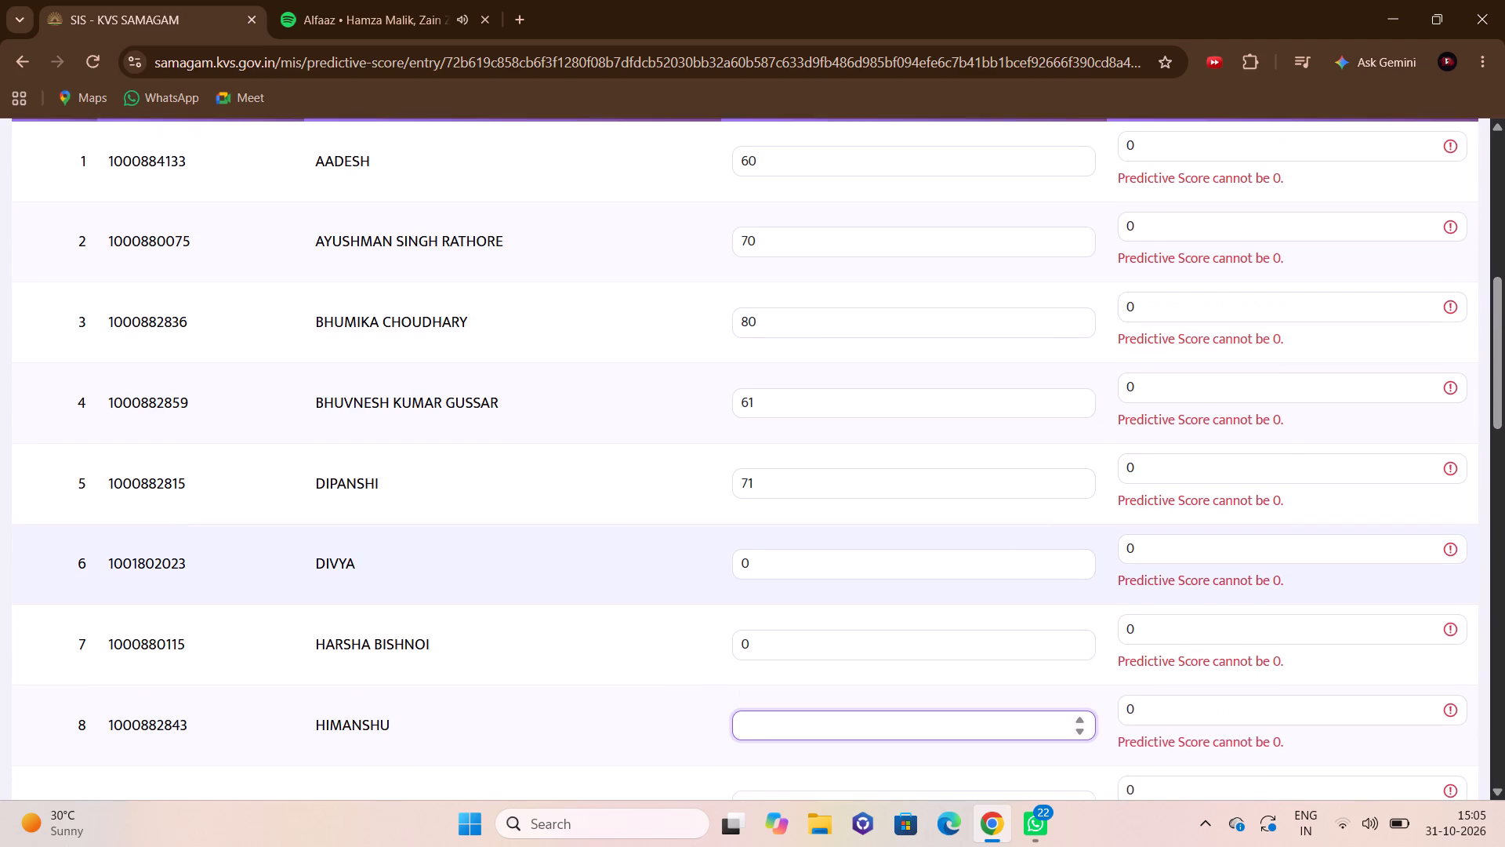
{"action": "left_click", "coordinate": [807, 631]}
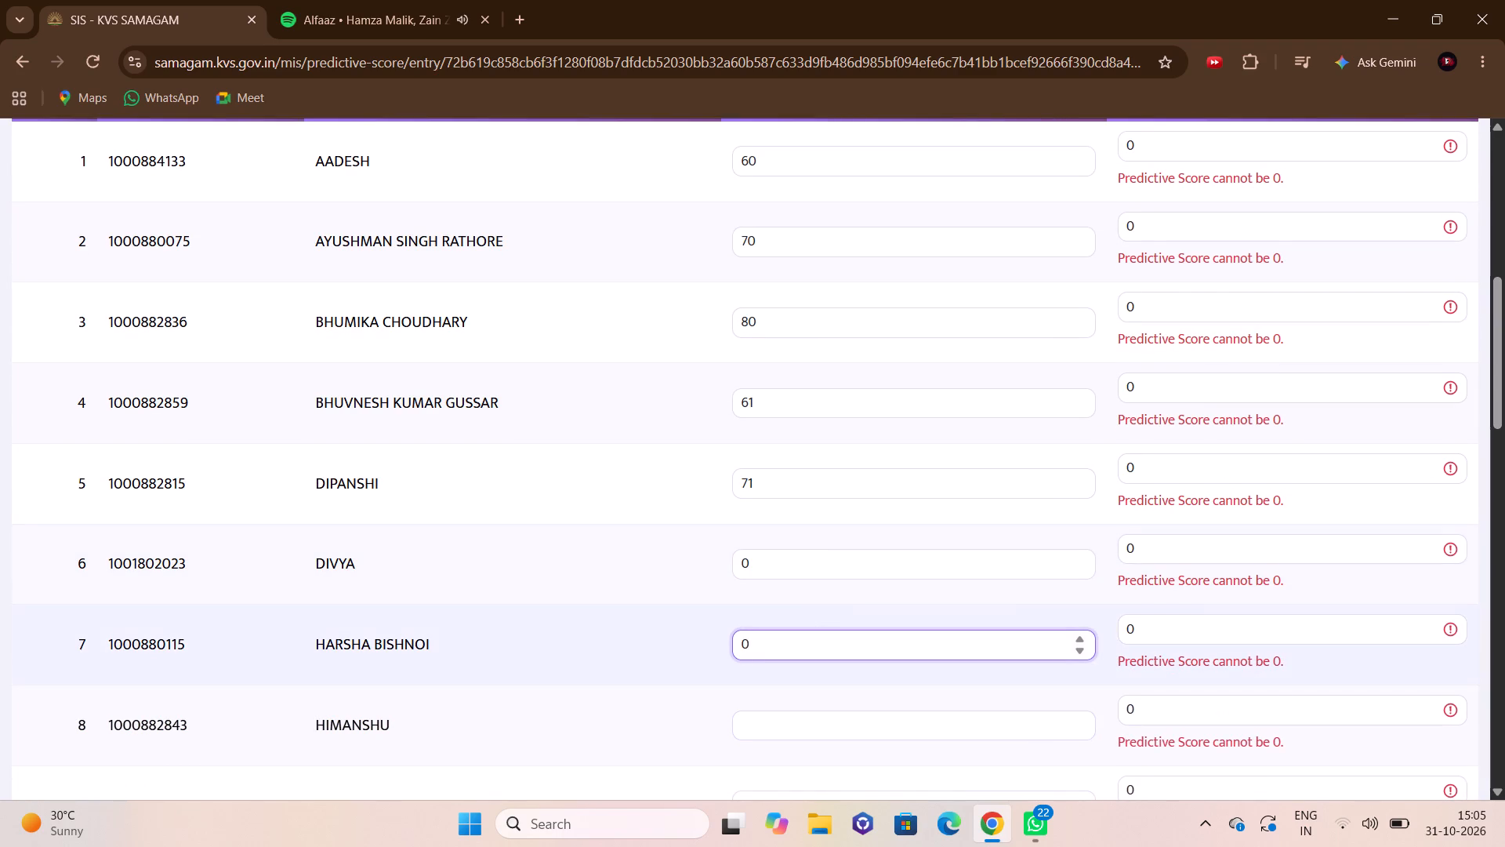
{"action": "key", "text": "BackSpace"}
{"action": "left_click", "coordinate": [789, 564]}
{"action": "key", "text": "BackSpace"}
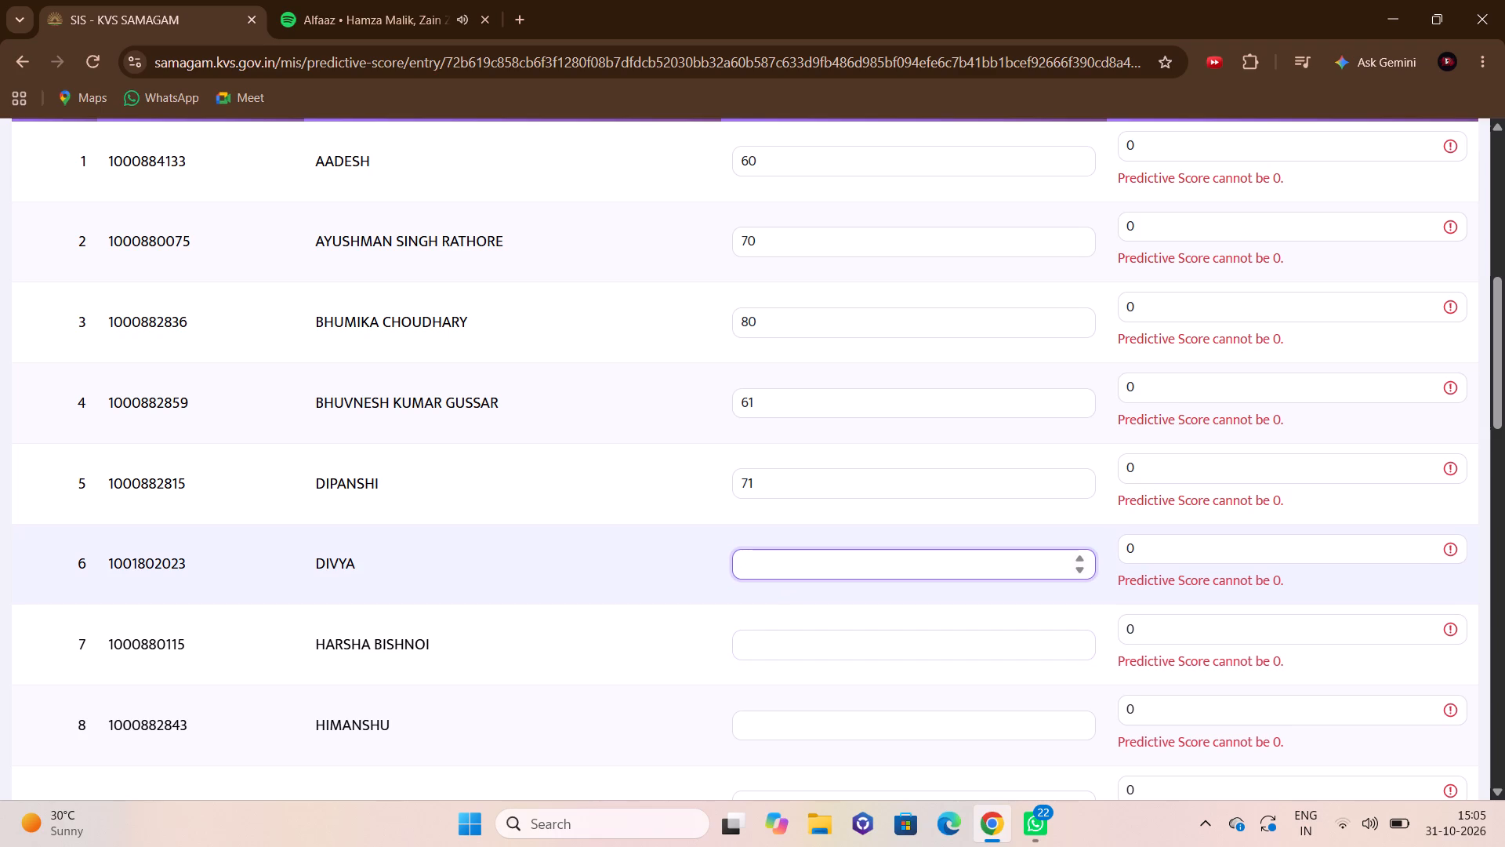
Enter previous year final results 81, 62, 72 and 82 for the students in rows 6 to 9.
{"action": "type", "text": "81"}
{"action": "key", "text": "Return"}
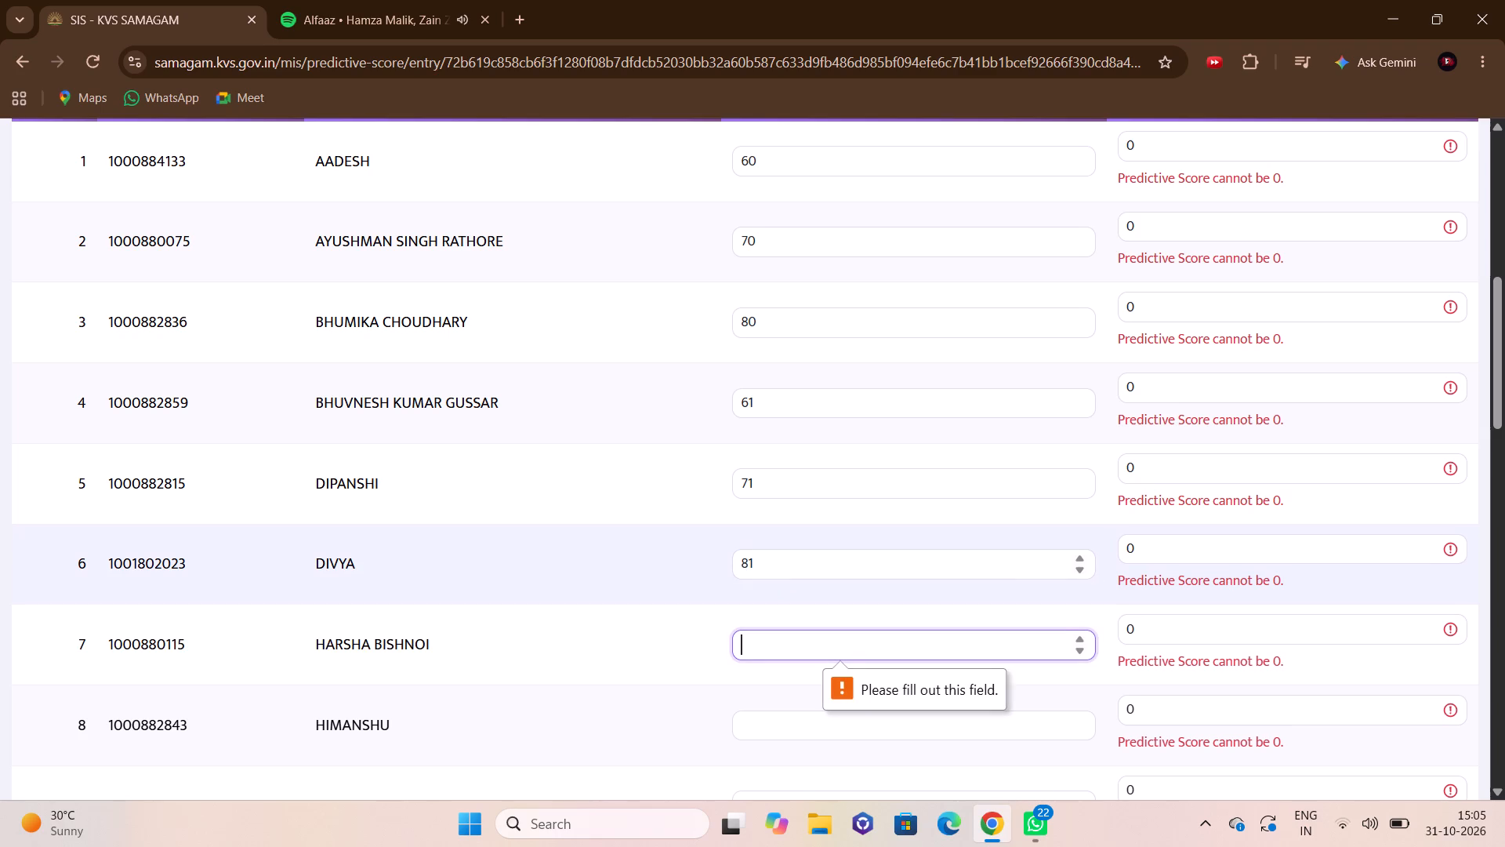
{"action": "type", "text": "62"}
{"action": "key", "text": "Return"}
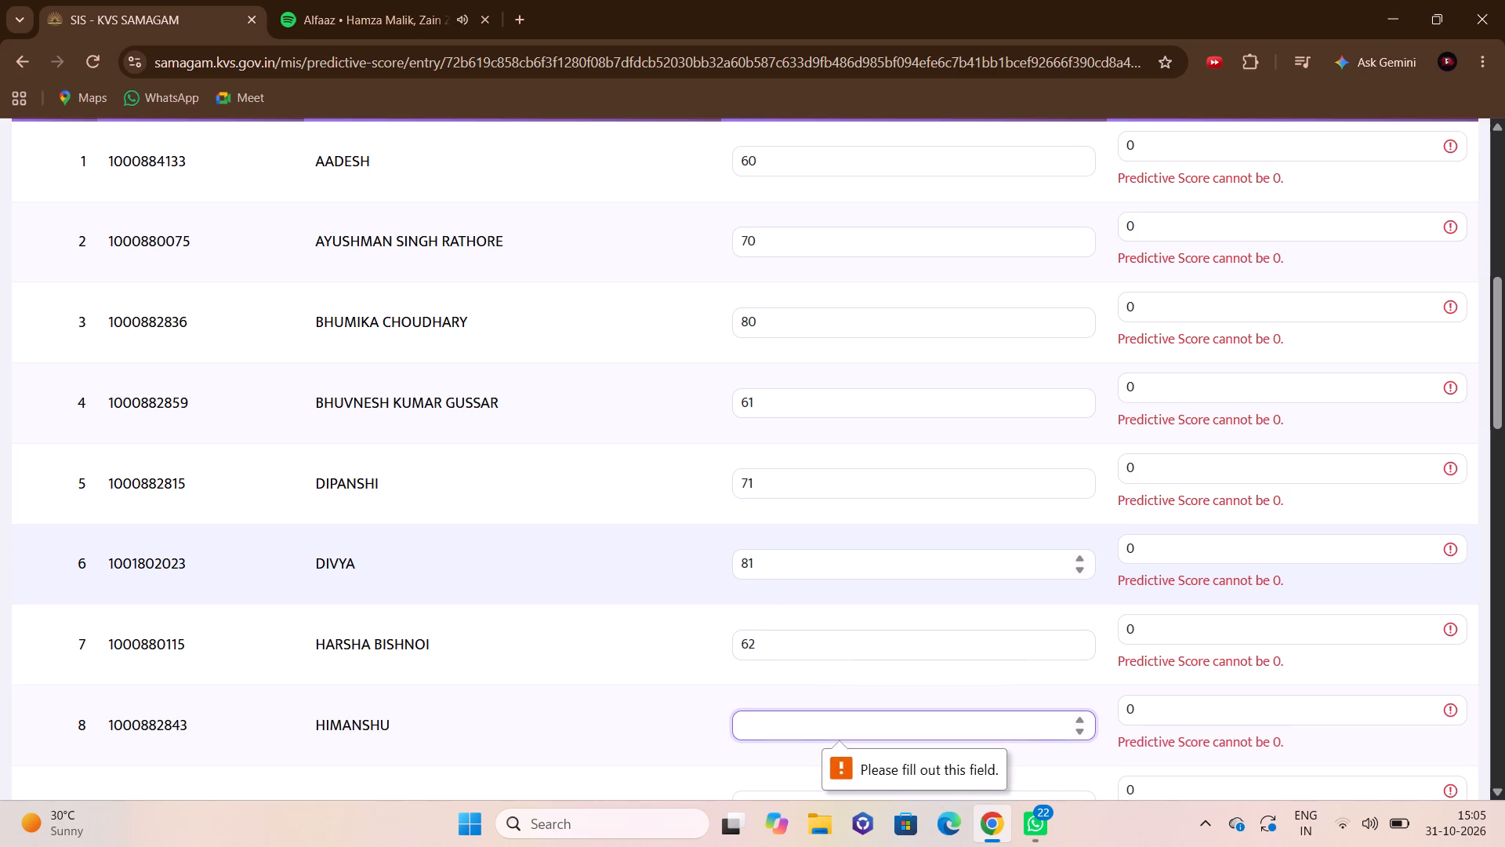
{"action": "type", "text": "72"}
{"action": "key", "text": "Return"}
{"action": "type", "text": "82"}
{"action": "key", "text": "Return"}
Enter previous year final results 63, 73 and 83 for the students in rows 10 to 12.
{"action": "type", "text": "63"}
{"action": "key", "text": "Return"}
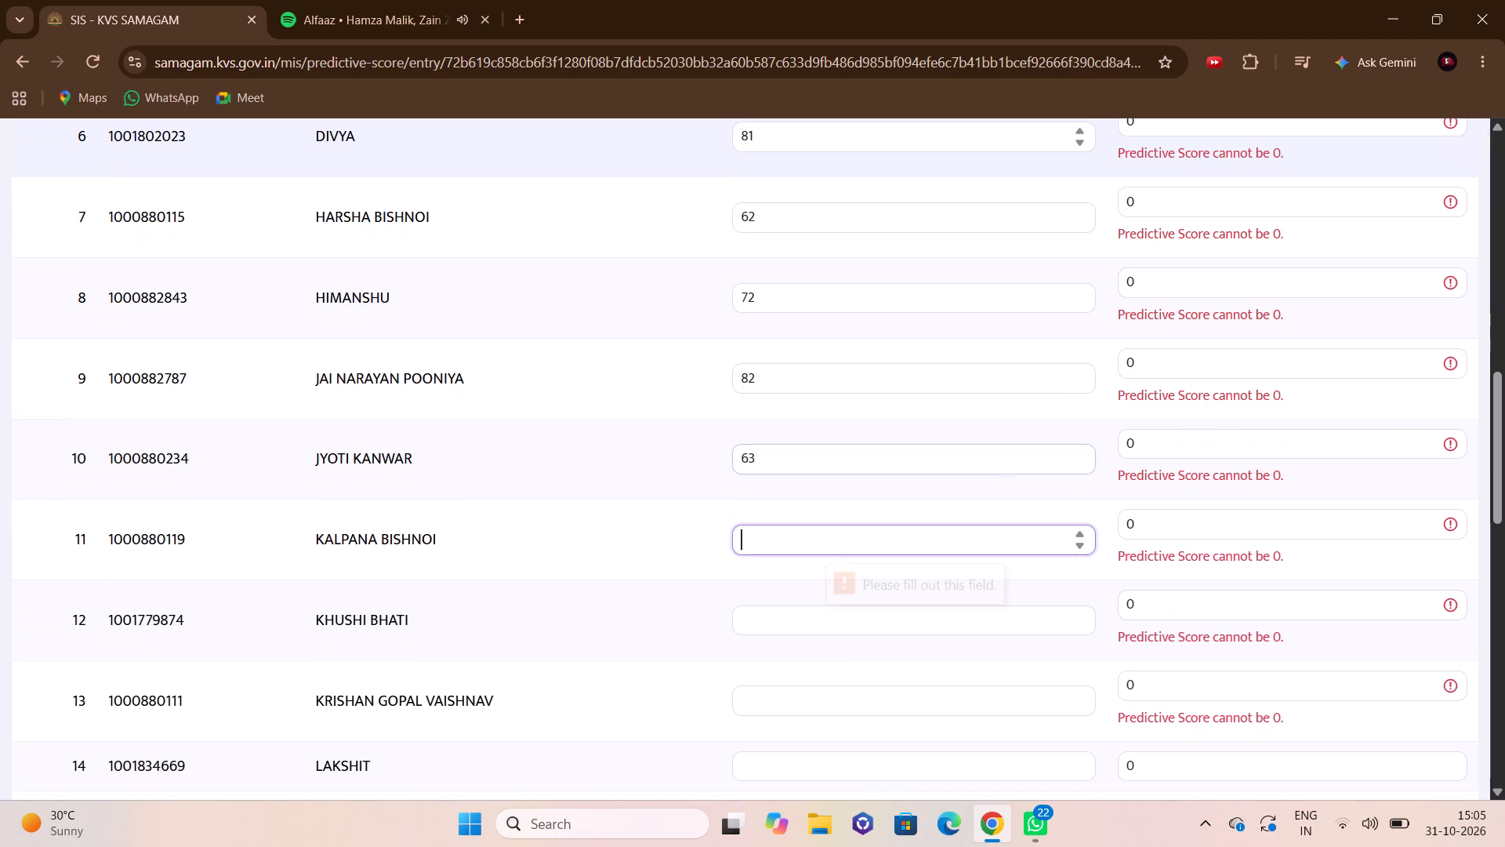
{"action": "type", "text": "73"}
{"action": "key", "text": "Return"}
{"action": "type", "text": "83"}
{"action": "key", "text": "Return"}
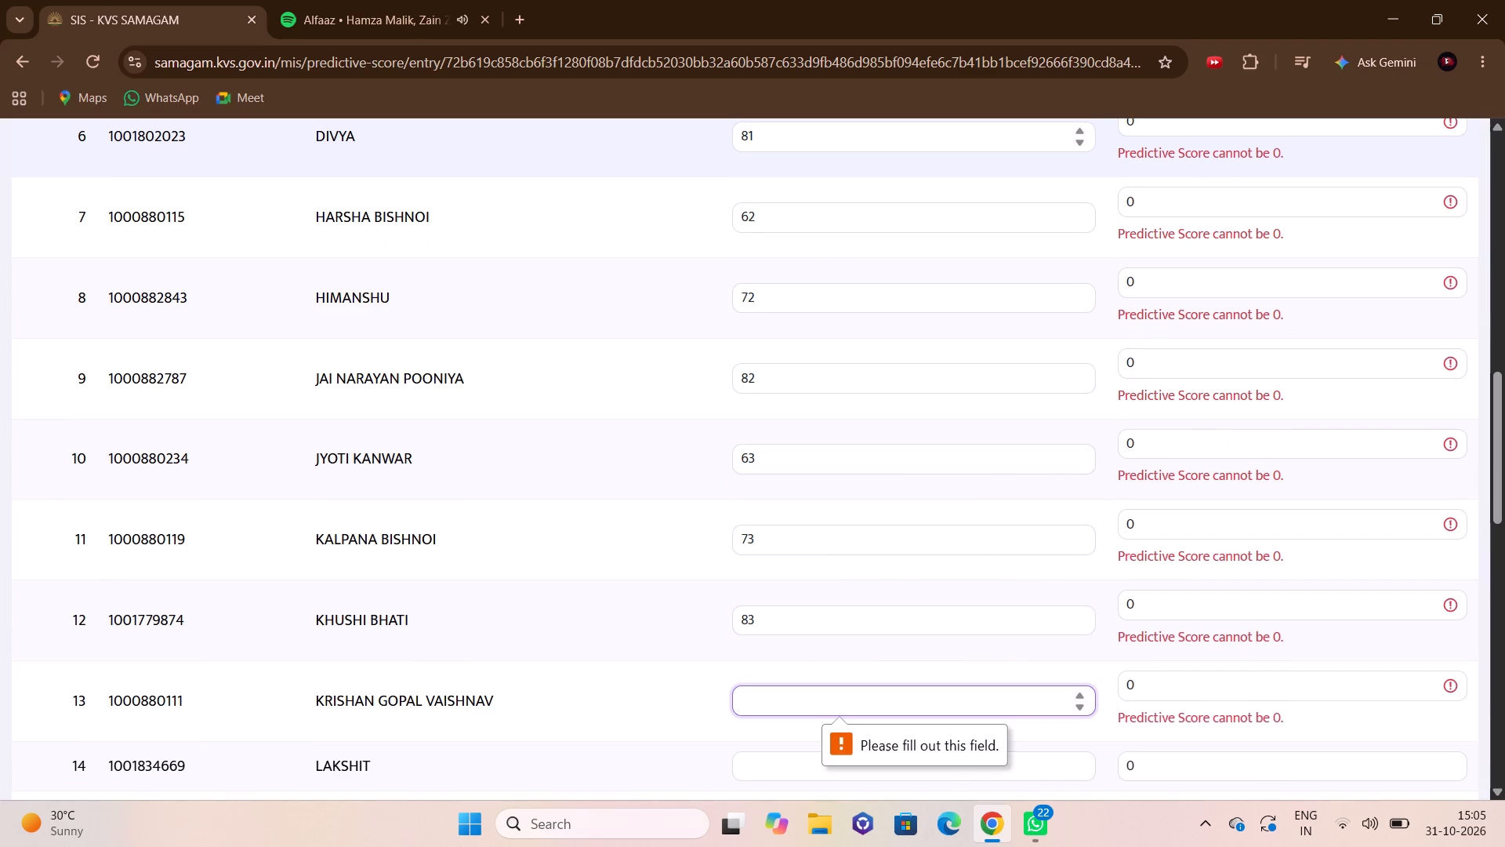
Enter previous year final results 64, 74 and 84 for the students in rows 13 to 15.
{"action": "type", "text": "64"}
{"action": "key", "text": "Return"}
{"action": "type", "text": "74"}
{"action": "key", "text": "Return"}
{"action": "type", "text": "84"}
{"action": "key", "text": "Return"}
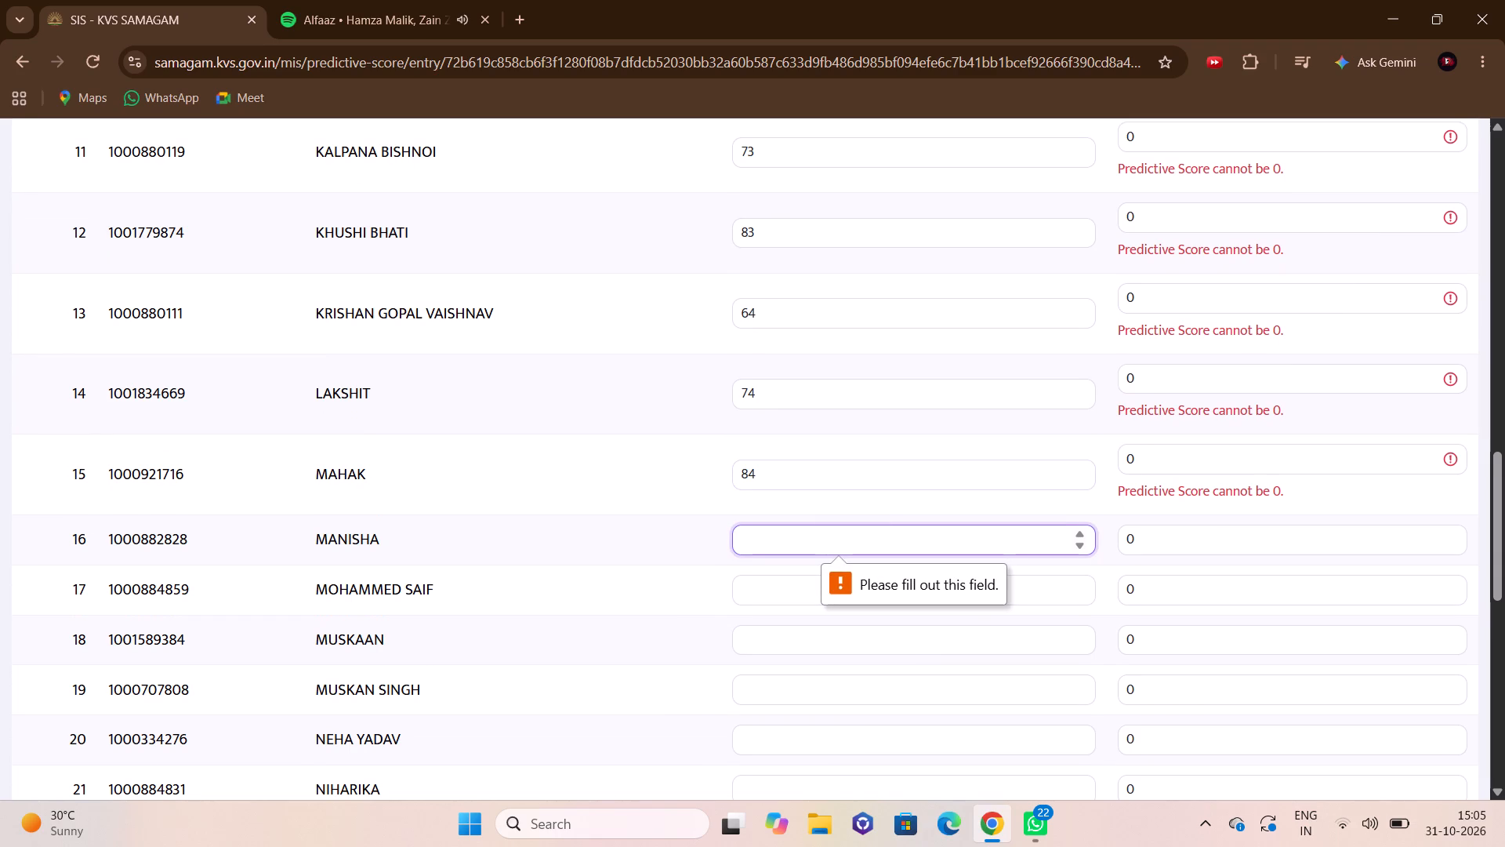
Enter previous year final results 65, 75 and 85 for the students in rows 16 to 18.
{"action": "type", "text": "65"}
{"action": "key", "text": "Return"}
{"action": "type", "text": "75"}
{"action": "key", "text": "Return"}
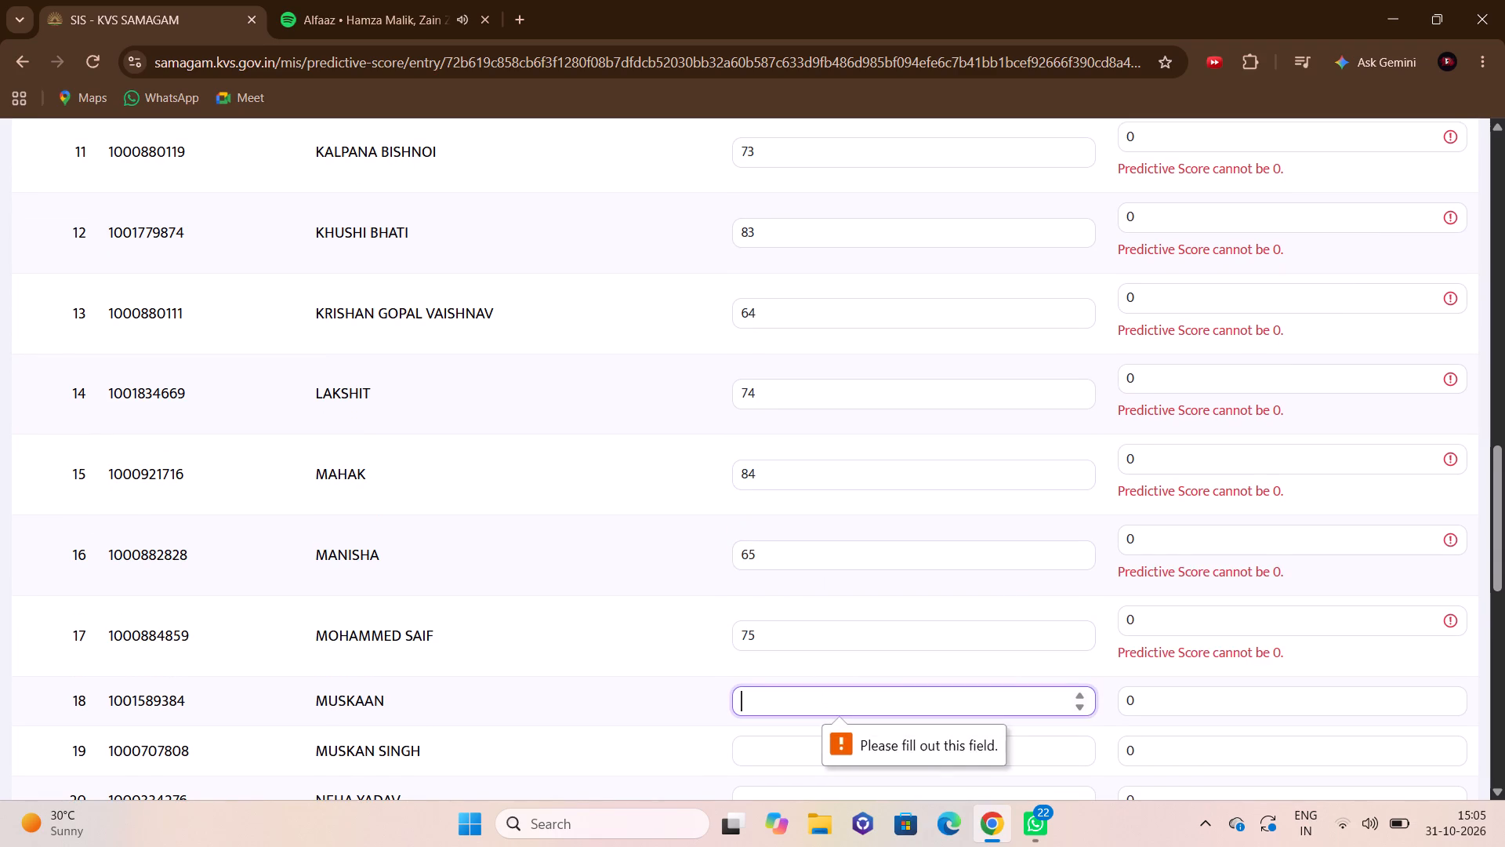
{"action": "type", "text": "85"}
{"action": "key", "text": "Return"}
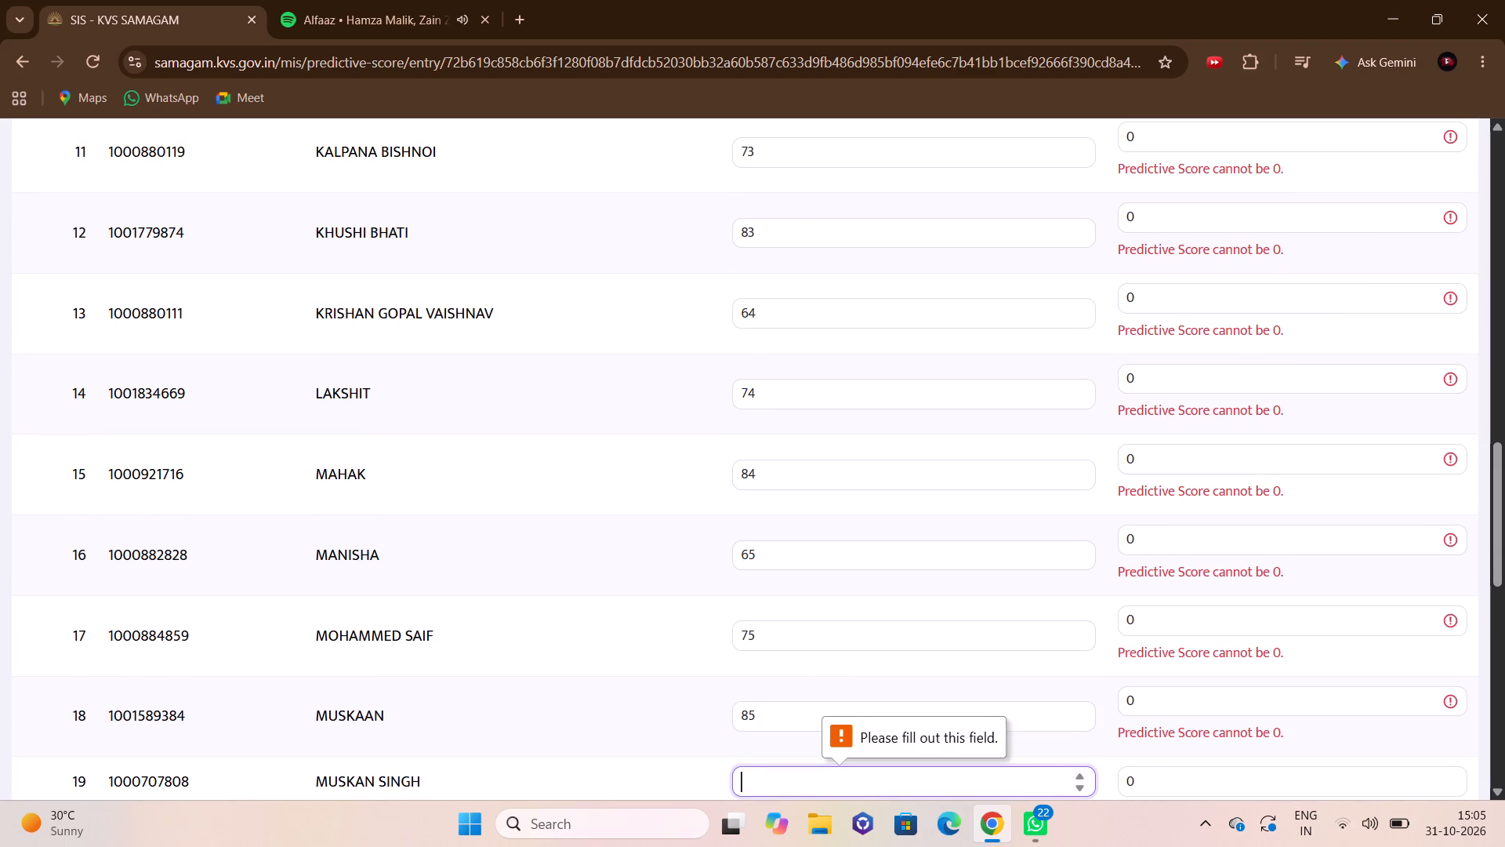
Enter previous year final results 66, 76 and 86 for the students in rows 19 to 21.
{"action": "type", "text": "66"}
{"action": "key", "text": "Return"}
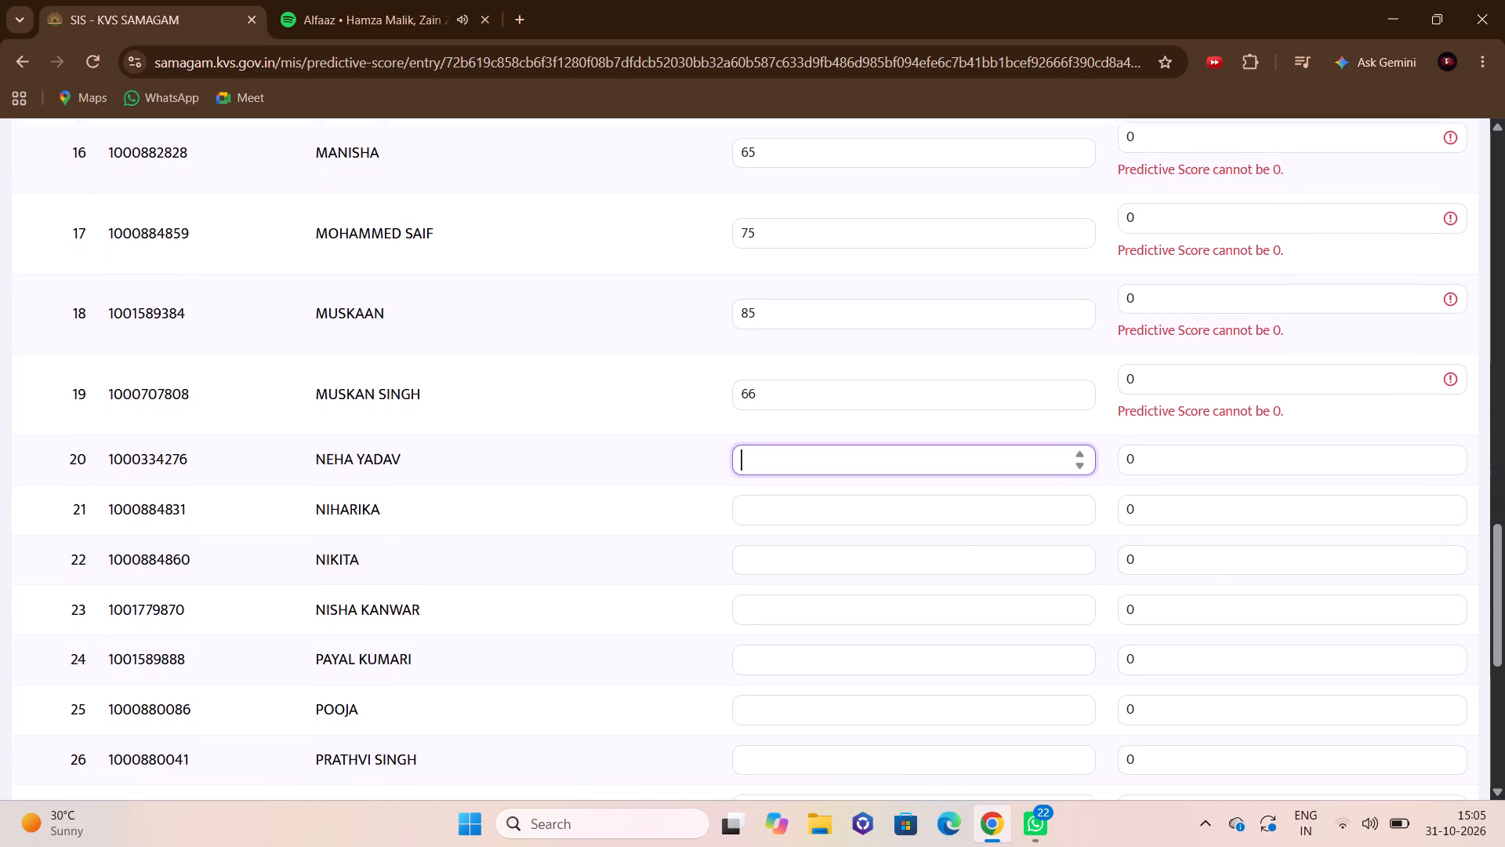
{"action": "type", "text": "76"}
{"action": "key", "text": "Return"}
{"action": "type", "text": "86"}
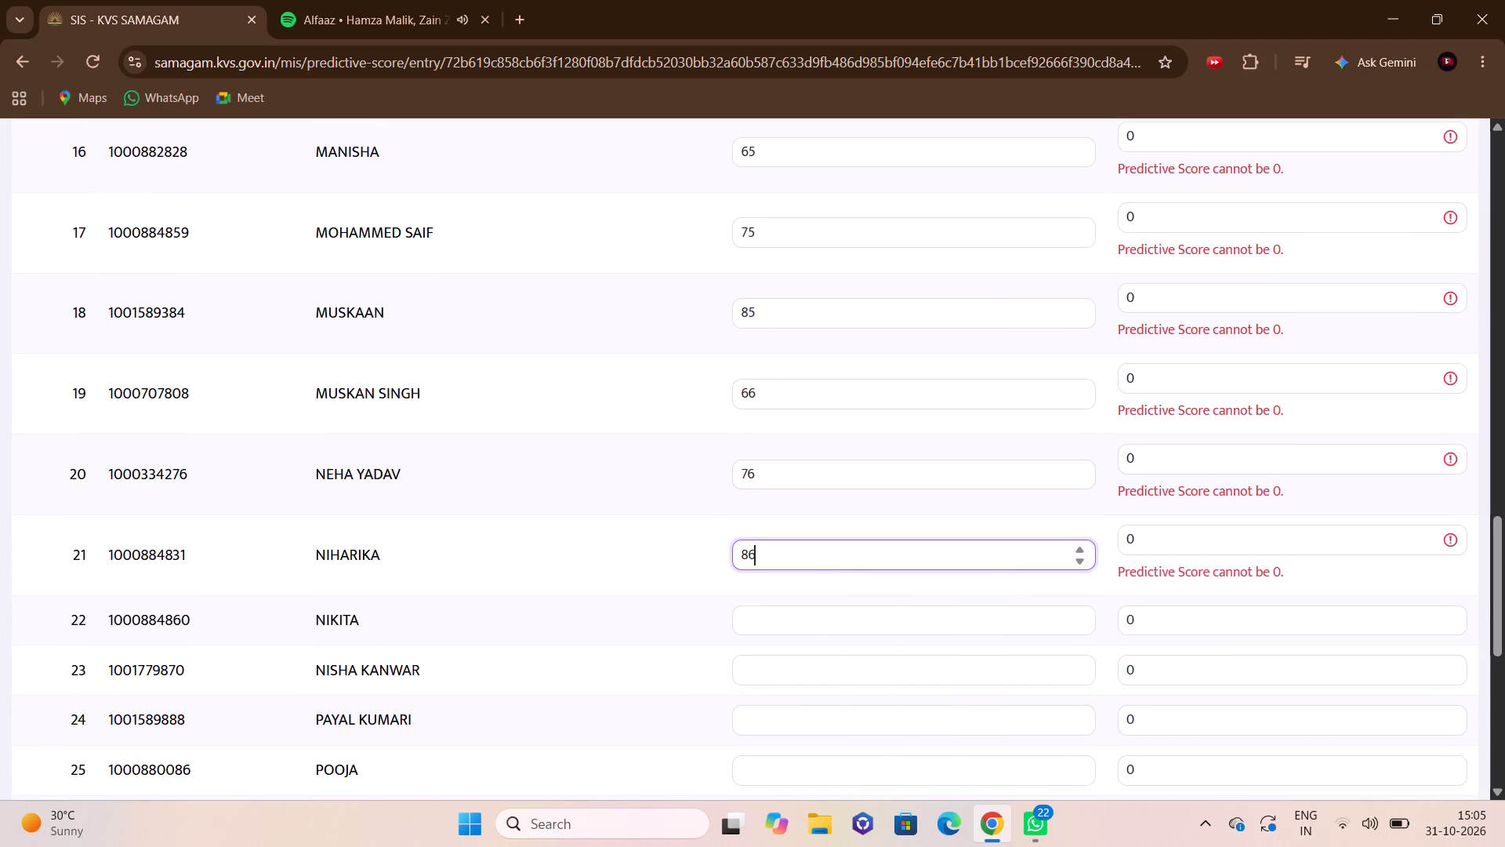
{"action": "key", "text": "Return"}
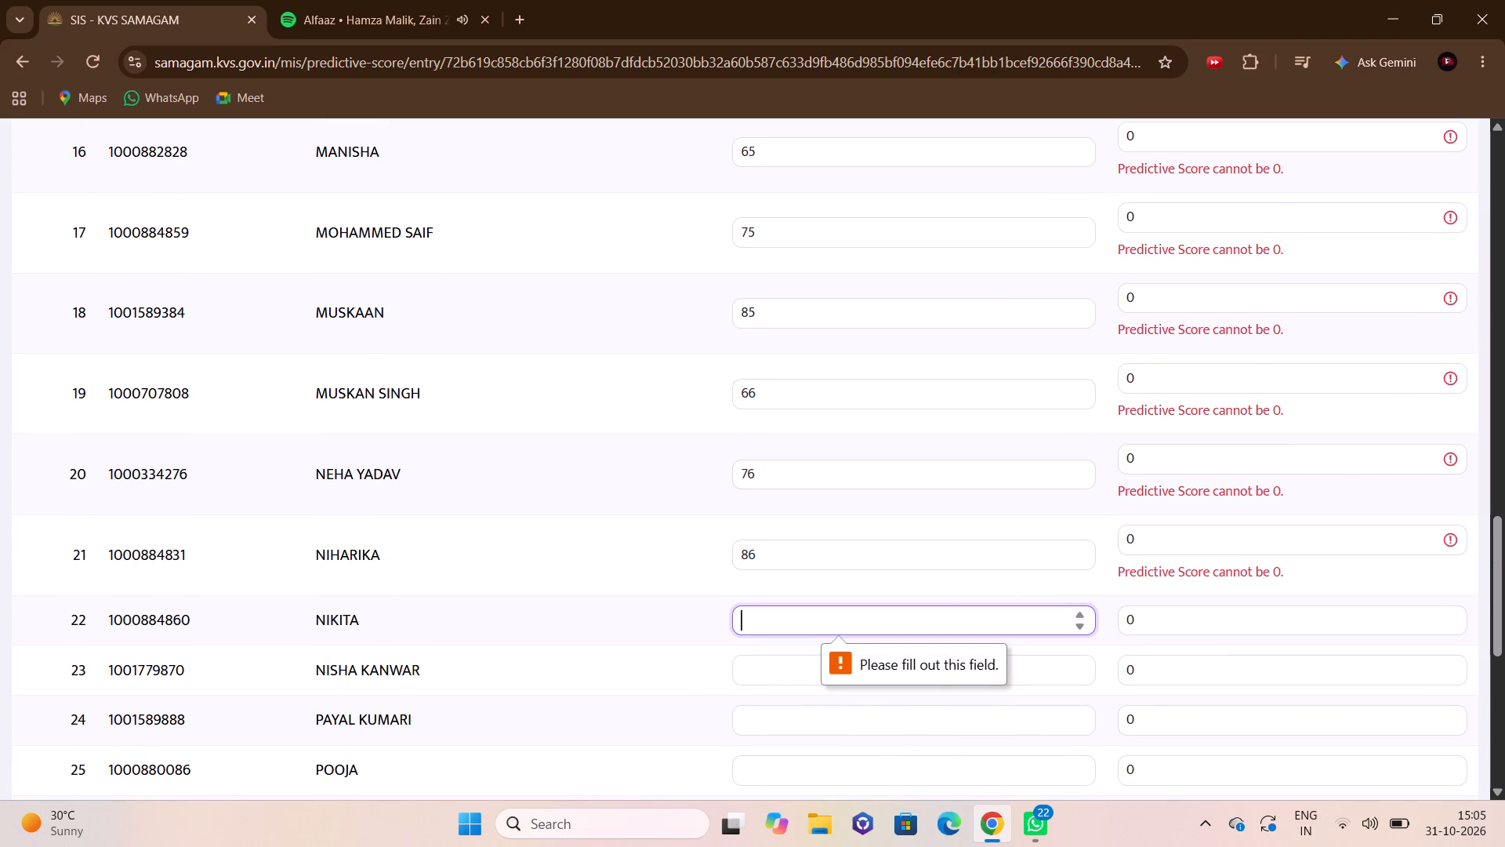
Enter previous year final results 67, 77 and 87 for the students in rows 22 to 24.
{"action": "type", "text": "67"}
{"action": "key", "text": "Return"}
{"action": "type", "text": "77"}
{"action": "key", "text": "Return"}
{"action": "type", "text": "87"}
{"action": "key", "text": "Return"}
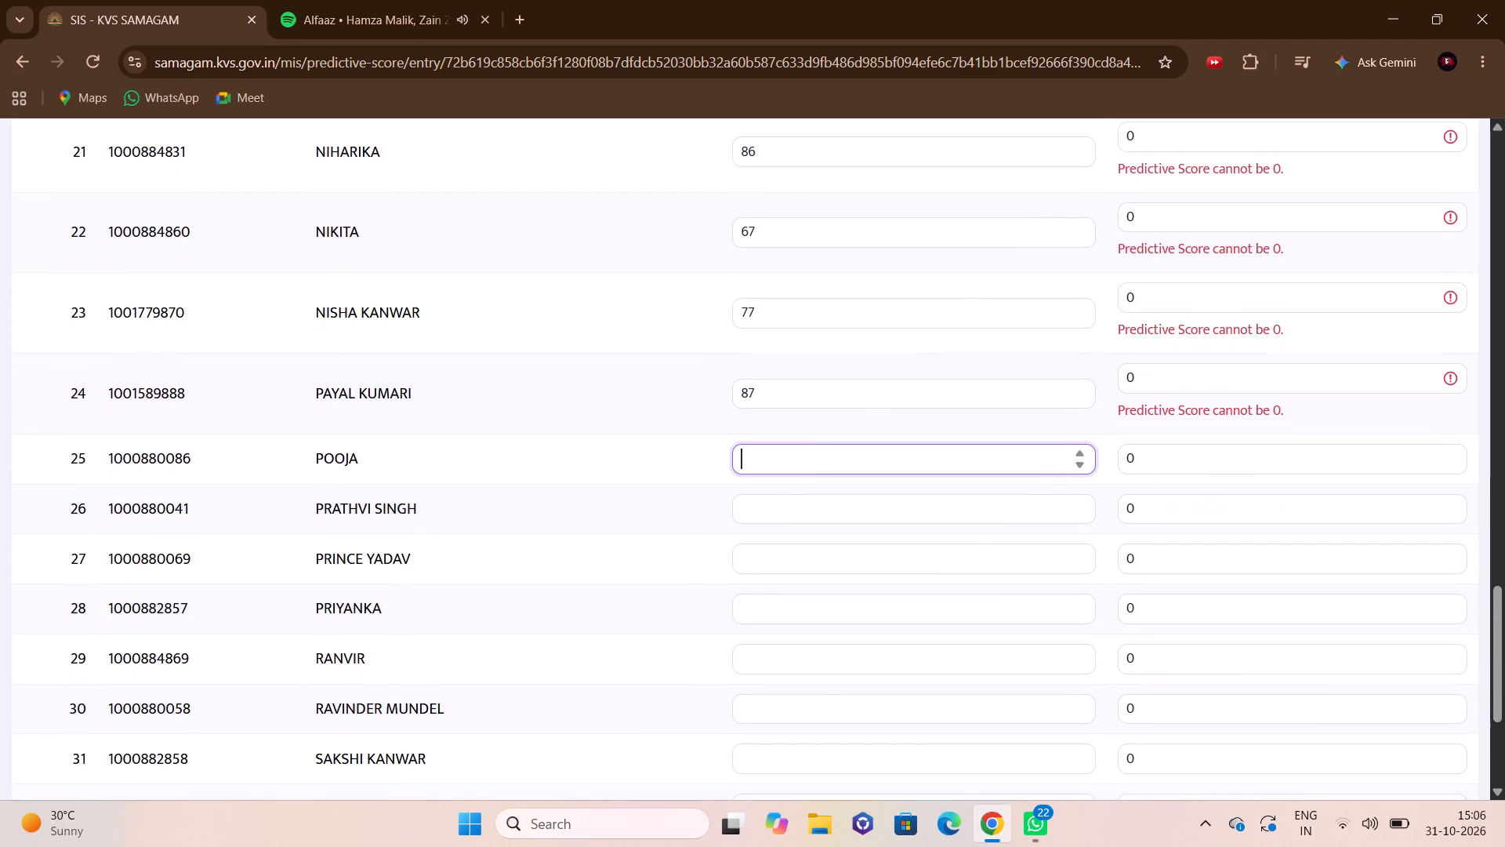
Enter previous year final results 68, 78 and 88 for the students in rows 25 to 27.
{"action": "type", "text": "68"}
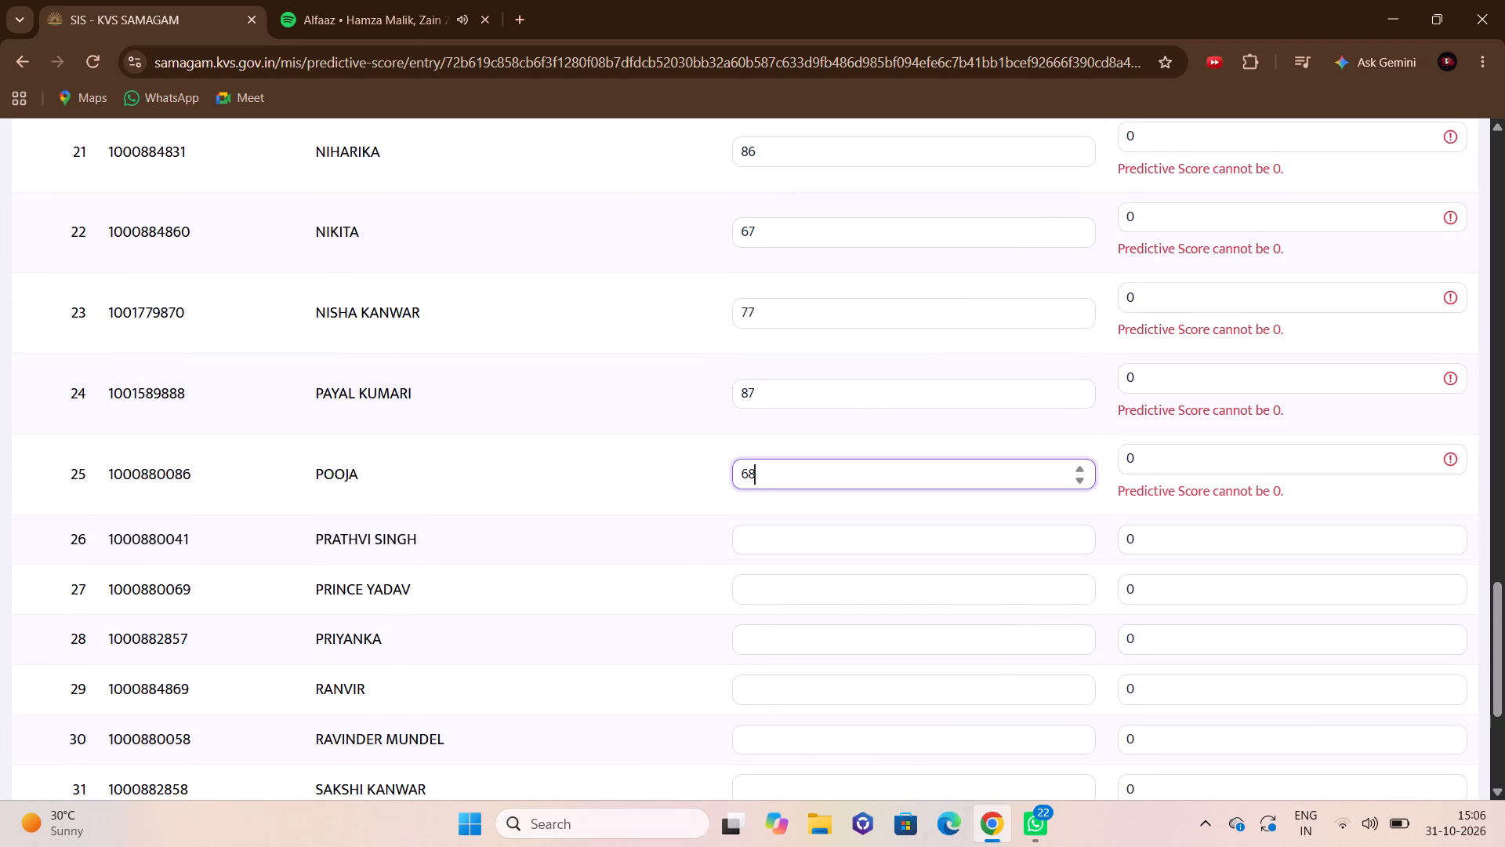
{"action": "key", "text": "Return"}
{"action": "type", "text": "78"}
{"action": "key", "text": "Return"}
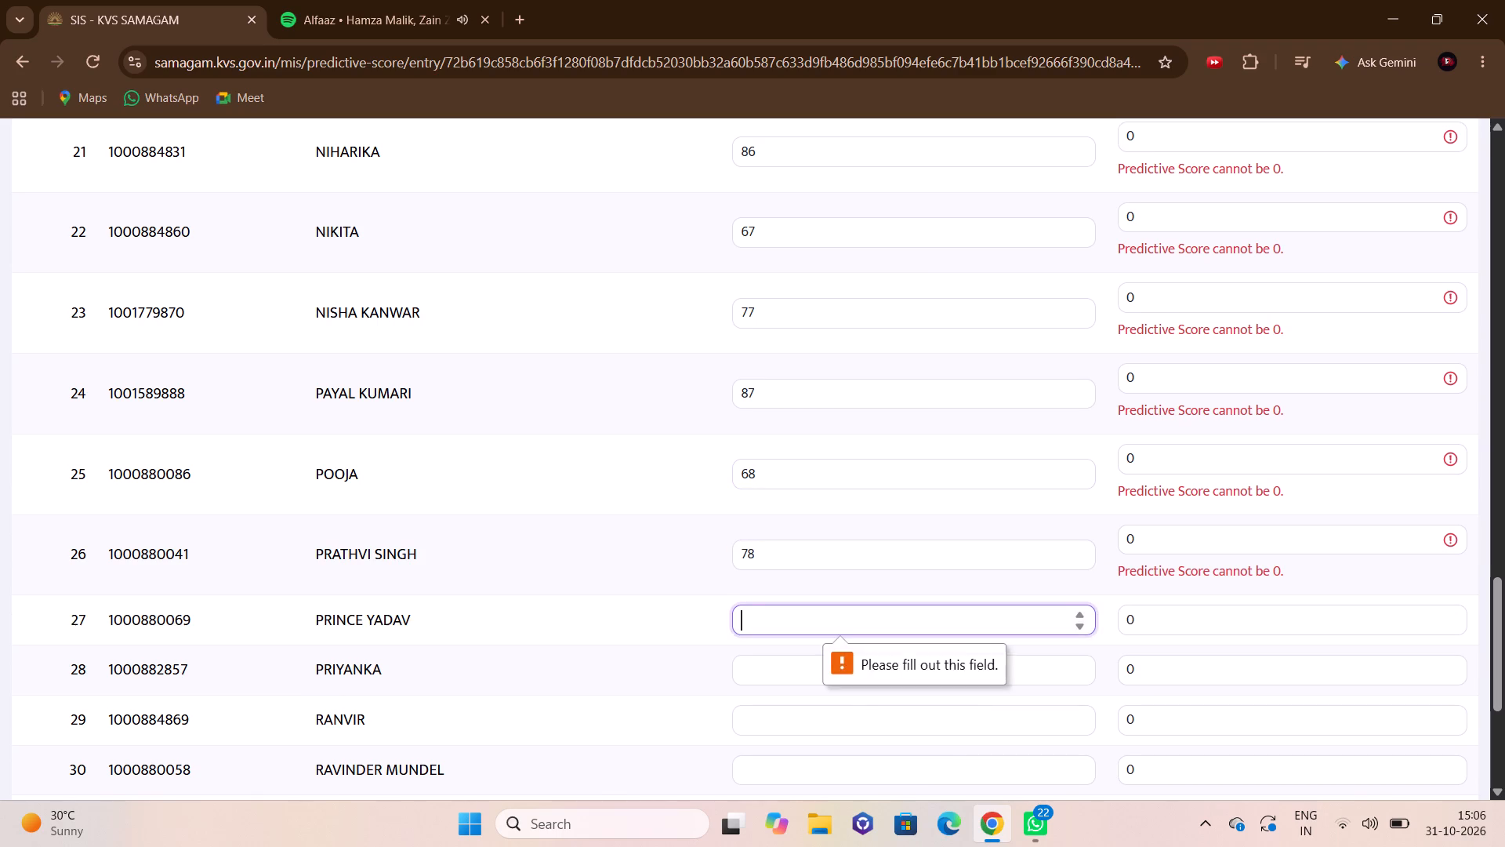
{"action": "type", "text": "88"}
{"action": "key", "text": "Return"}
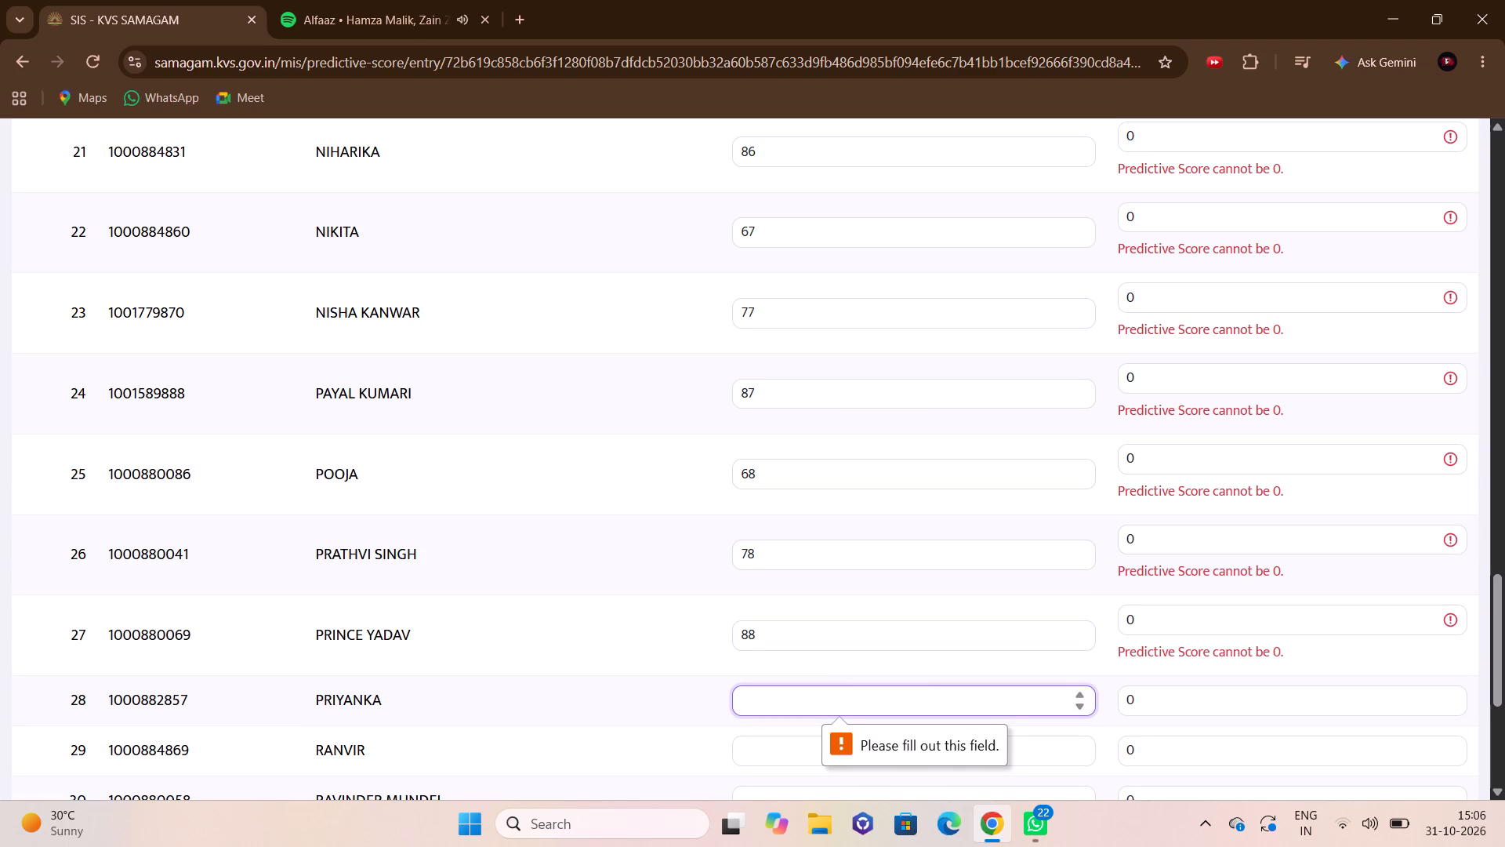
Enter previous year final results 60, 70 and 80 for the students in rows 28 to 30.
{"action": "key", "text": "8"}
{"action": "key", "text": "BackSpace"}
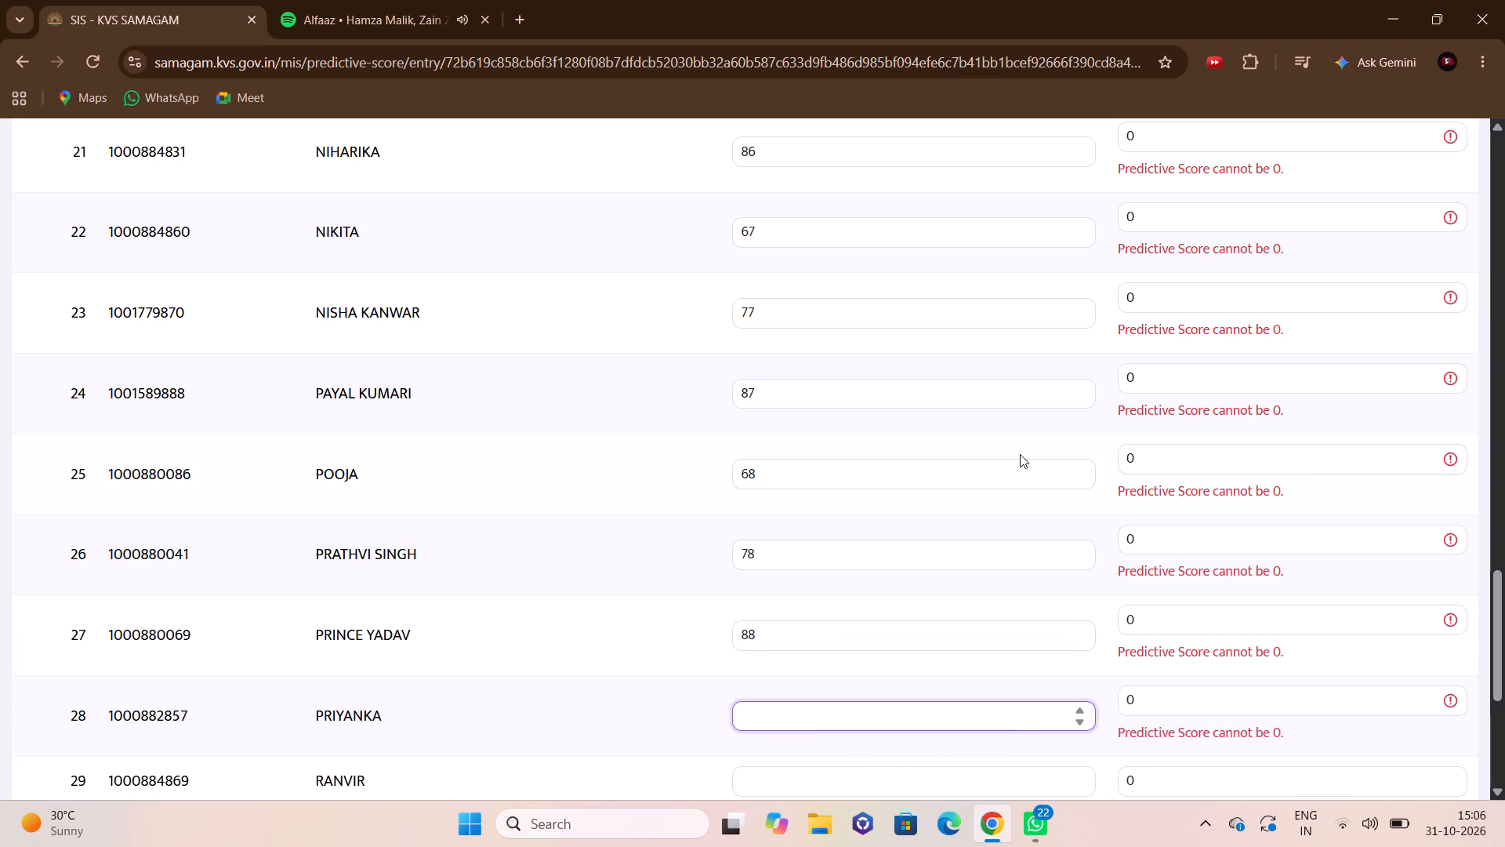
{"action": "left_click_drag", "start_coordinate": [1498, 616], "coordinate": [1502, 663]}
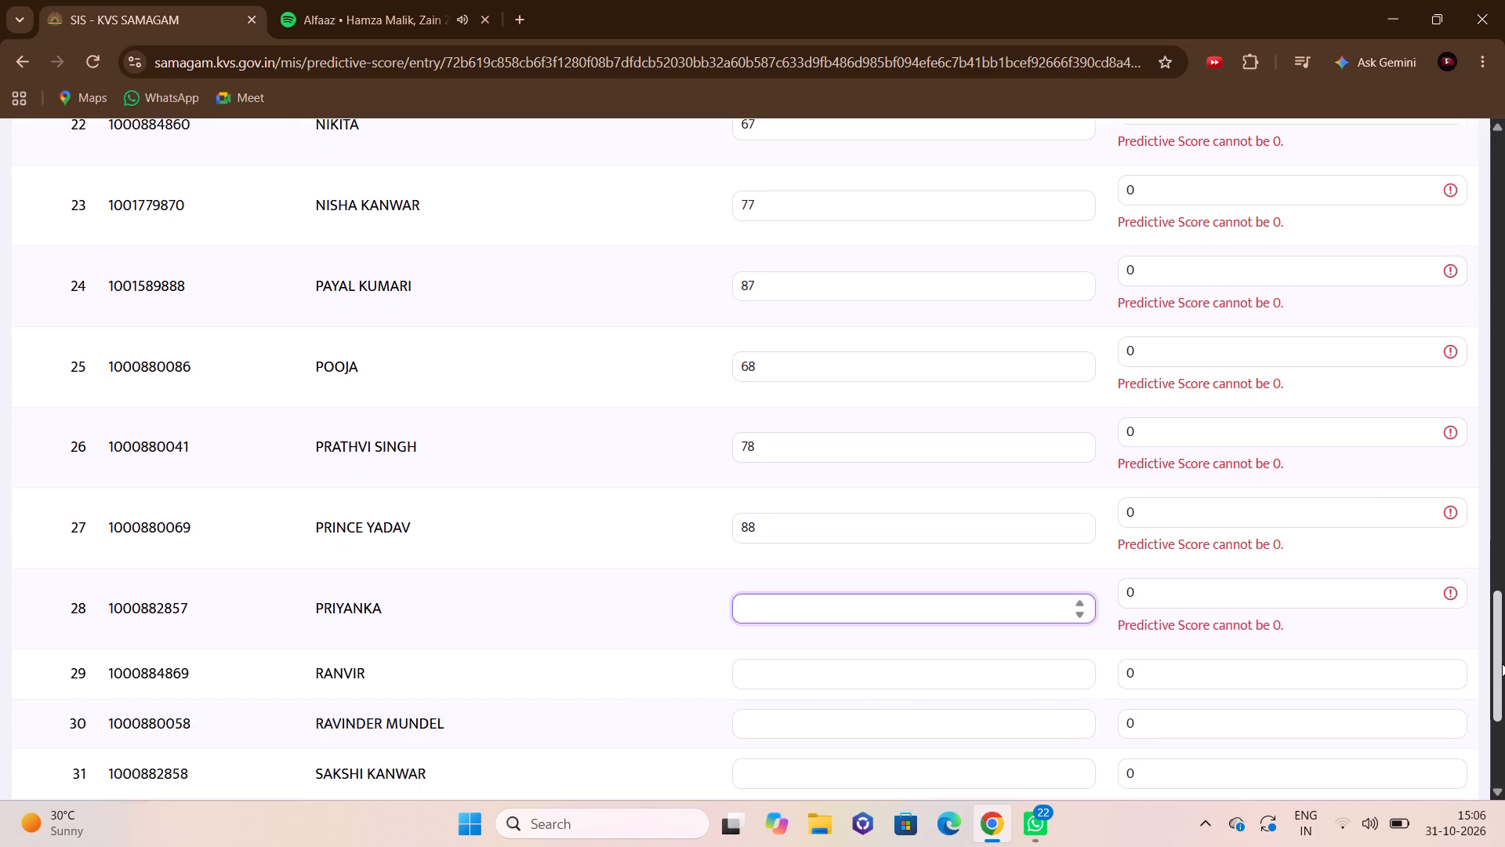
{"action": "left_click_drag", "start_coordinate": [1502, 663], "coordinate": [1497, 701]}
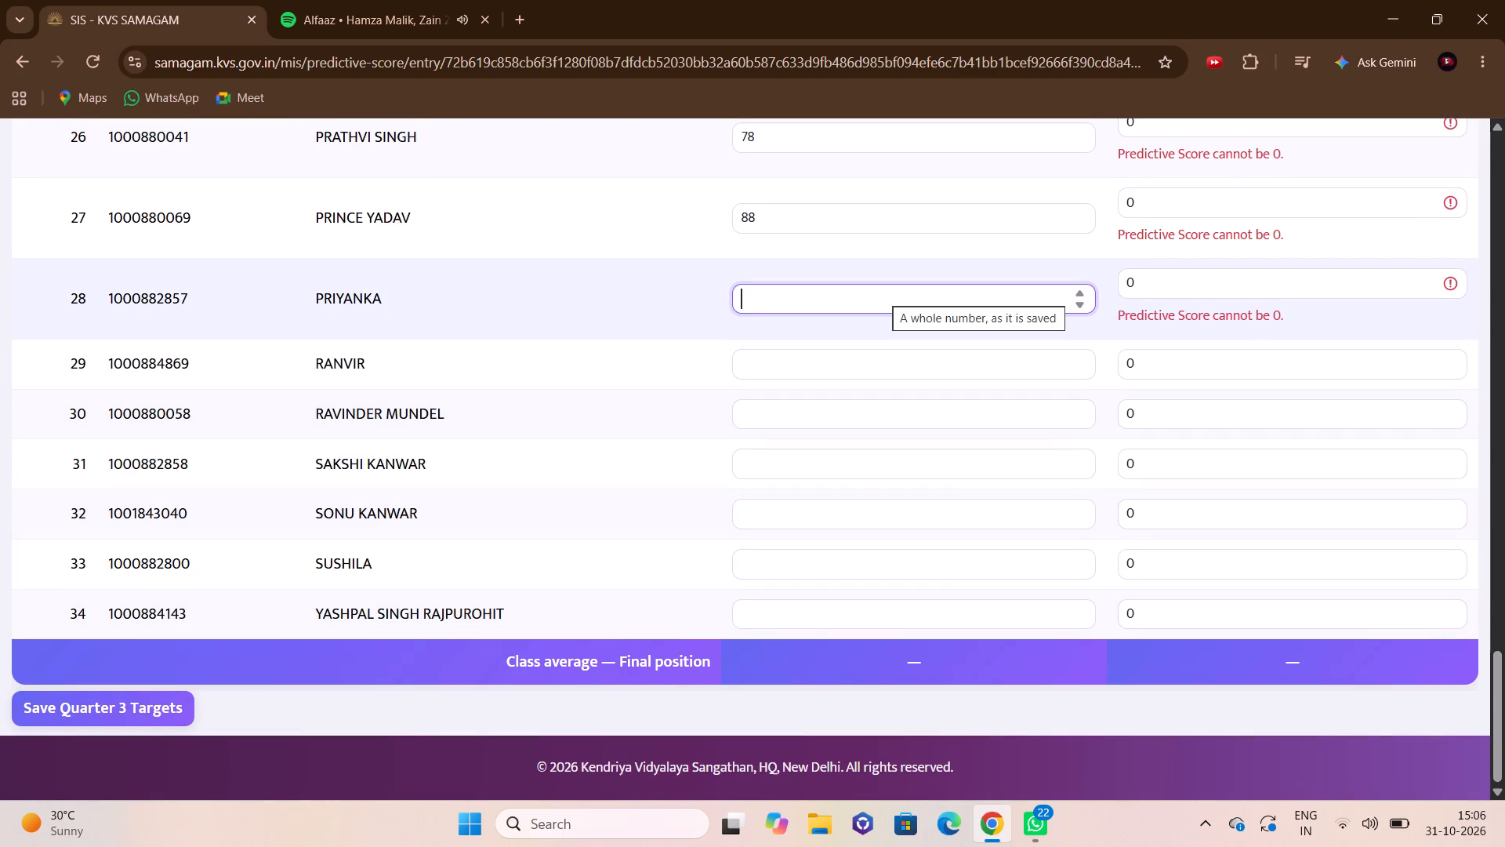
{"action": "type", "text": "60"}
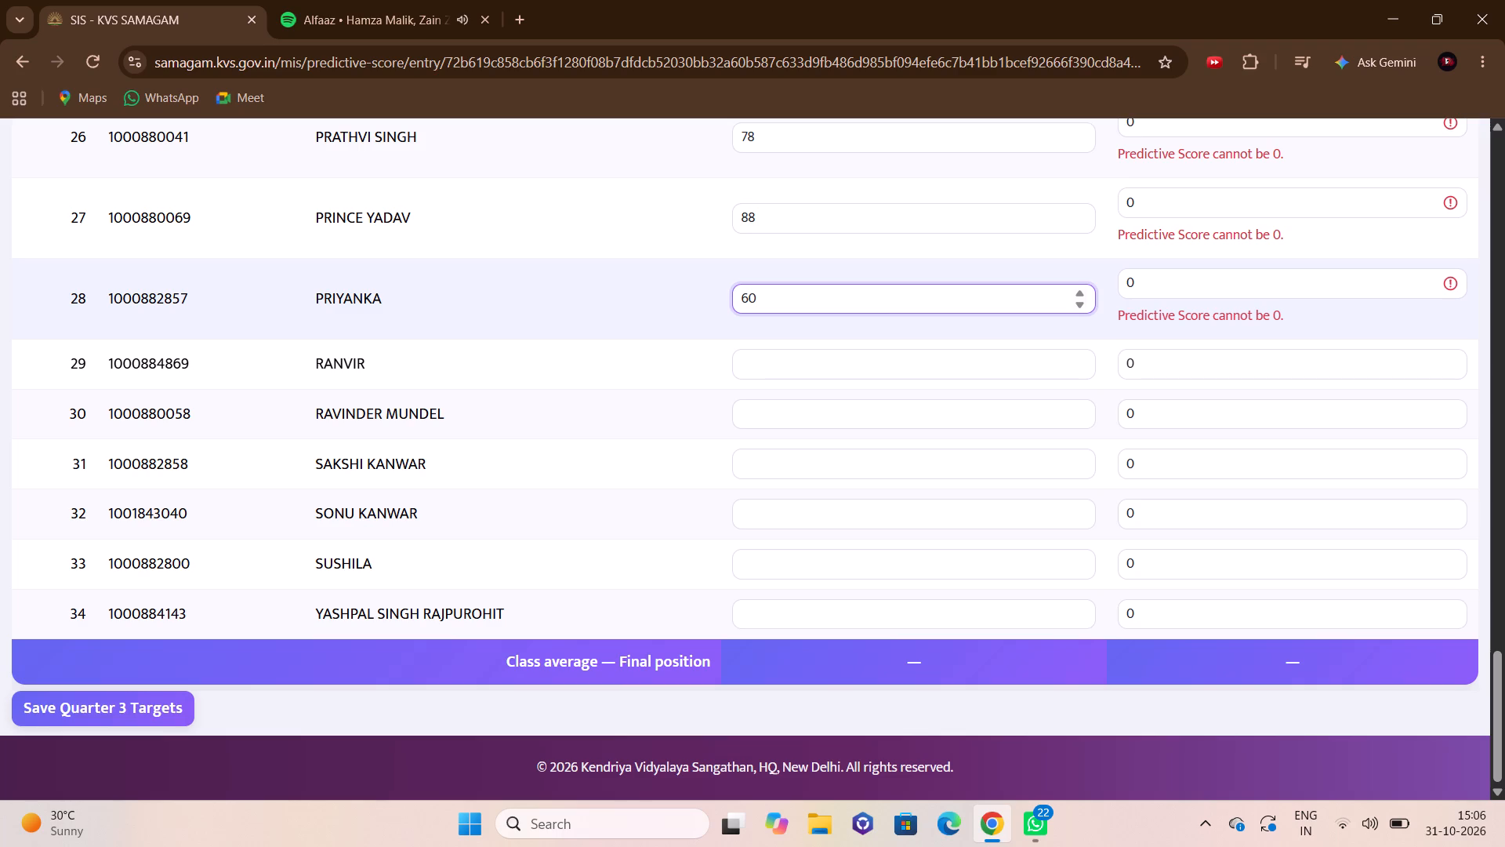
{"action": "key", "text": "Return"}
{"action": "type", "text": "70"}
{"action": "key", "text": "Return"}
{"action": "type", "text": "80"}
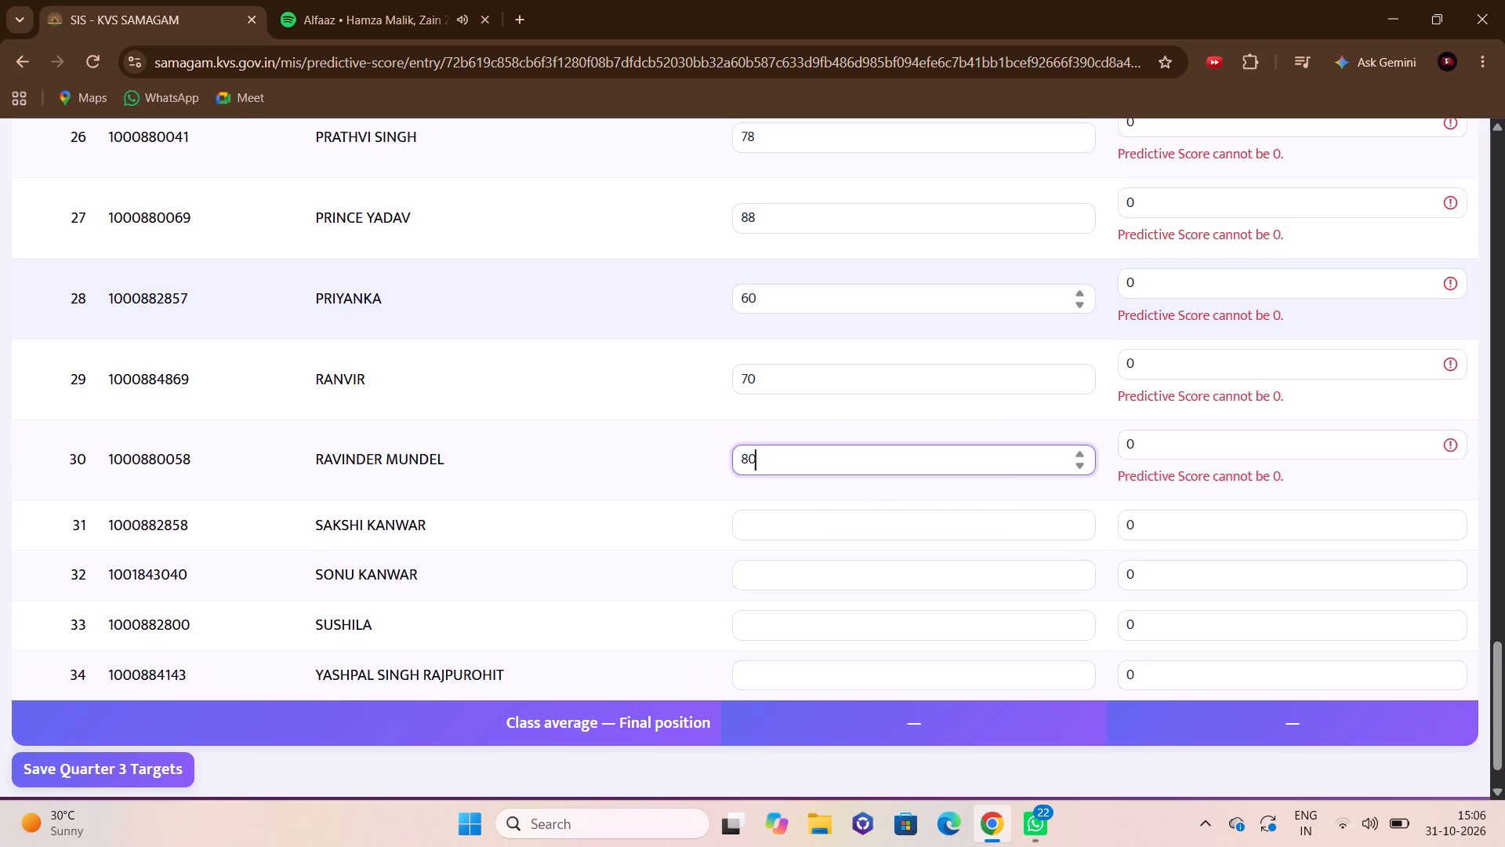
{"action": "key", "text": "Return"}
Enter previous year final results 61, 71, 81 and 62 for the students in rows 31 to 34.
{"action": "type", "text": "61"}
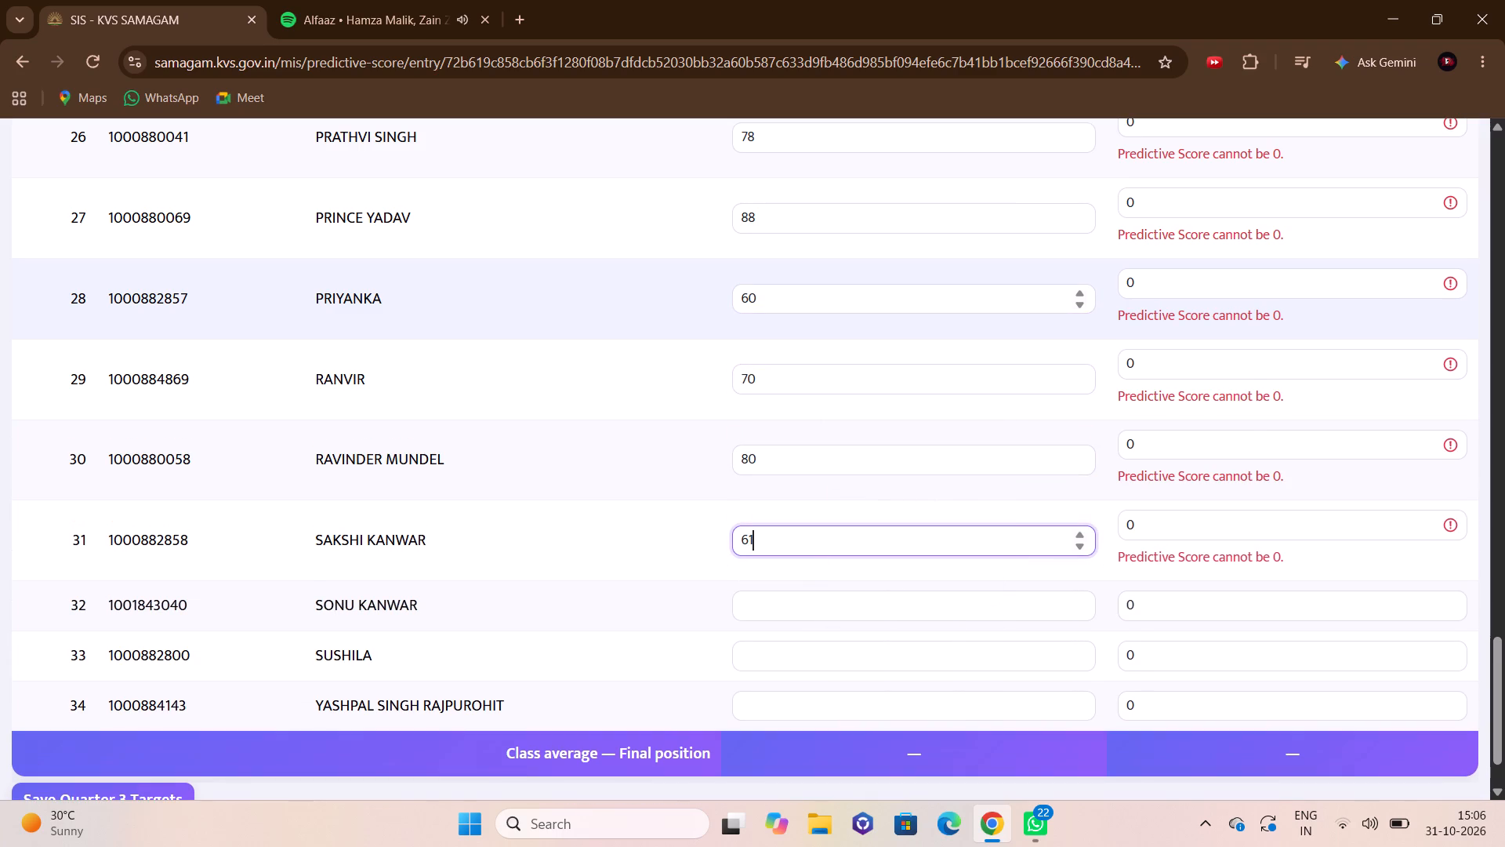
{"action": "key", "text": "Return"}
{"action": "type", "text": "71"}
{"action": "key", "text": "Return"}
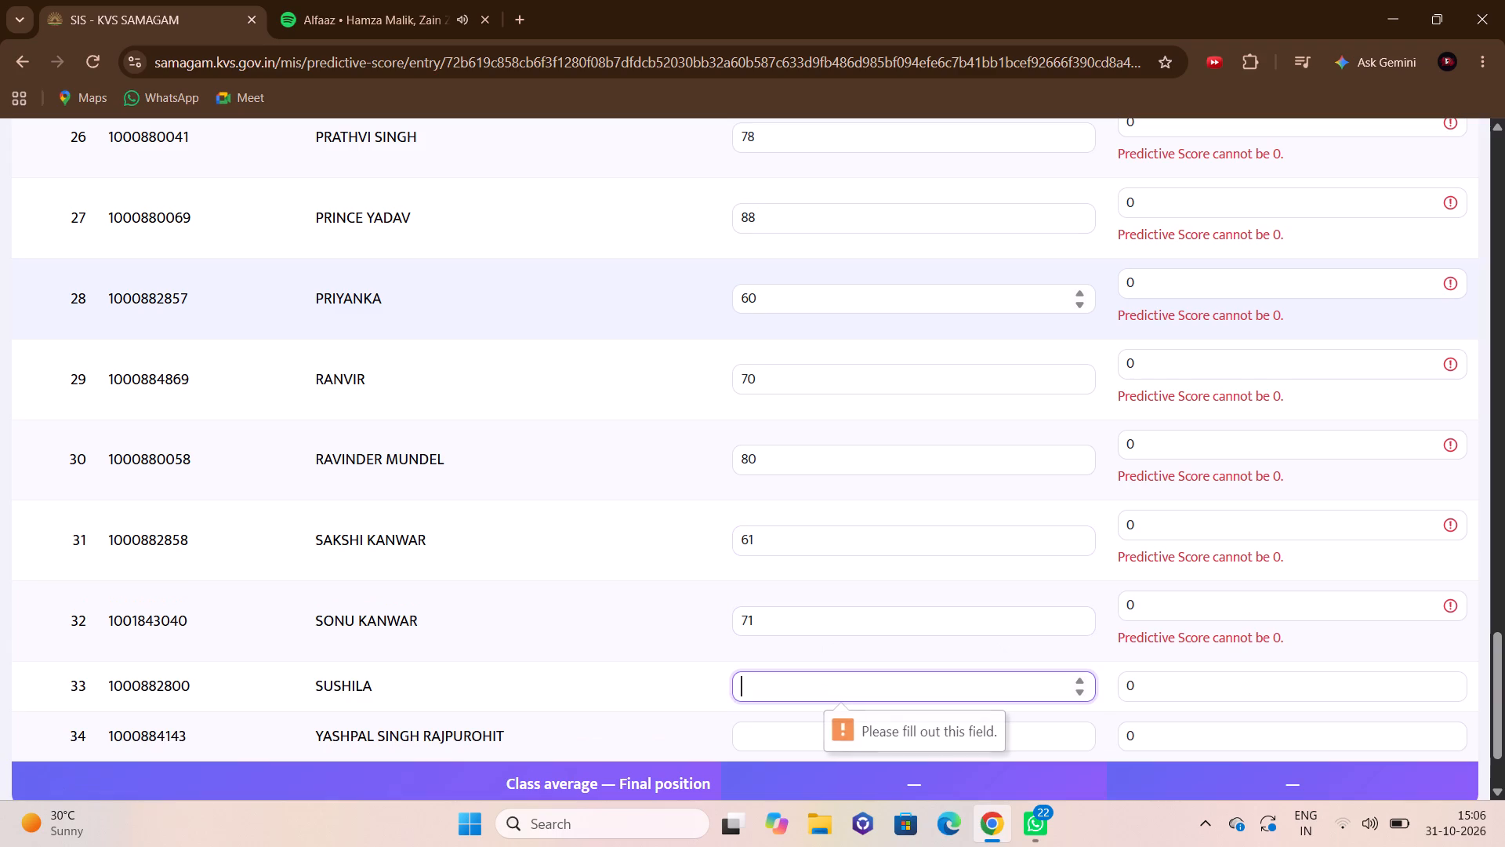
{"action": "type", "text": "81"}
{"action": "key", "text": "Return"}
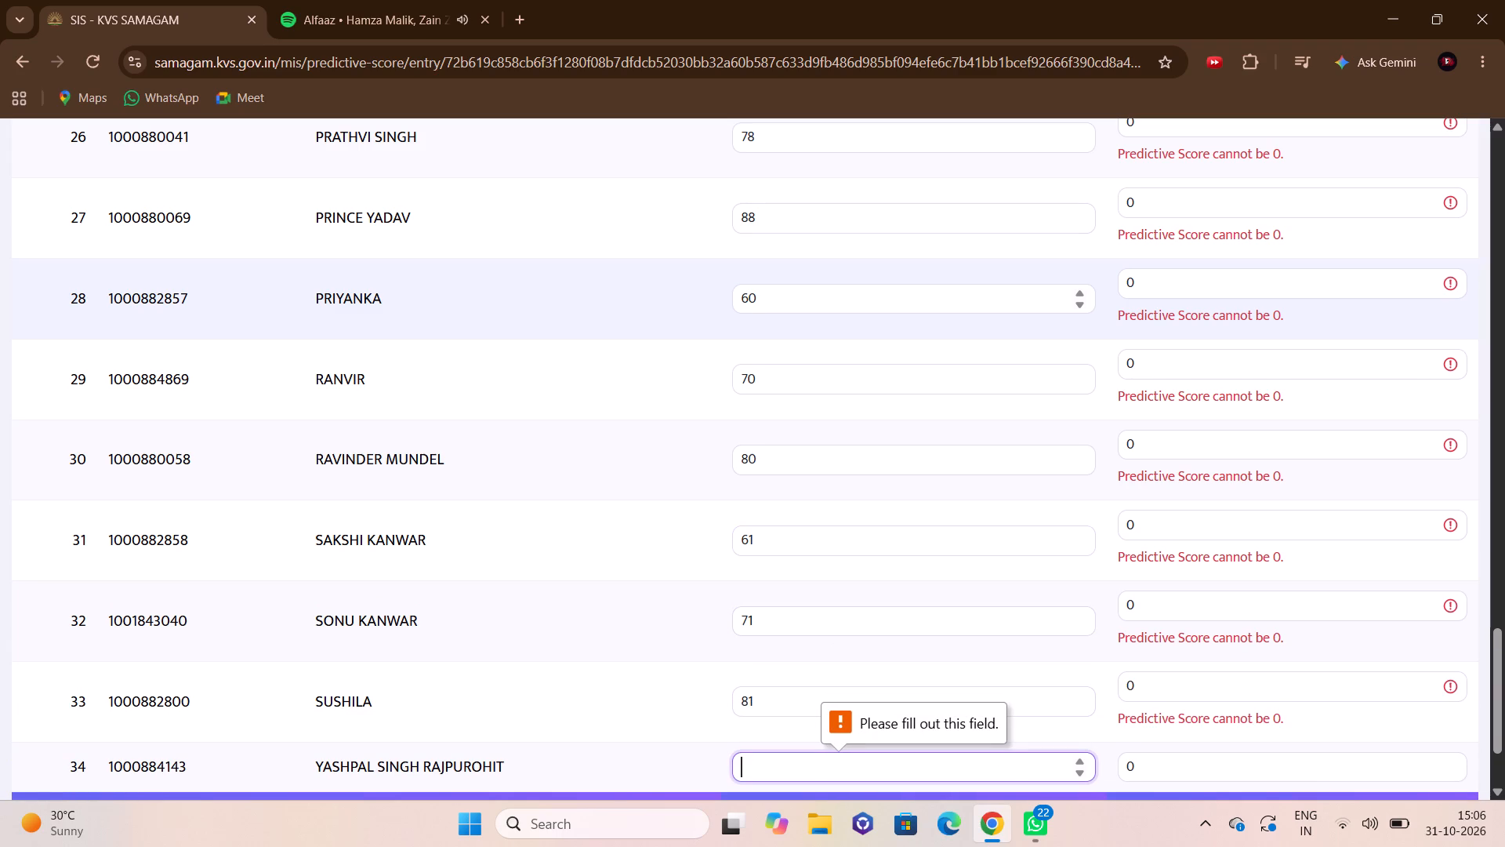
{"action": "type", "text": "62"}
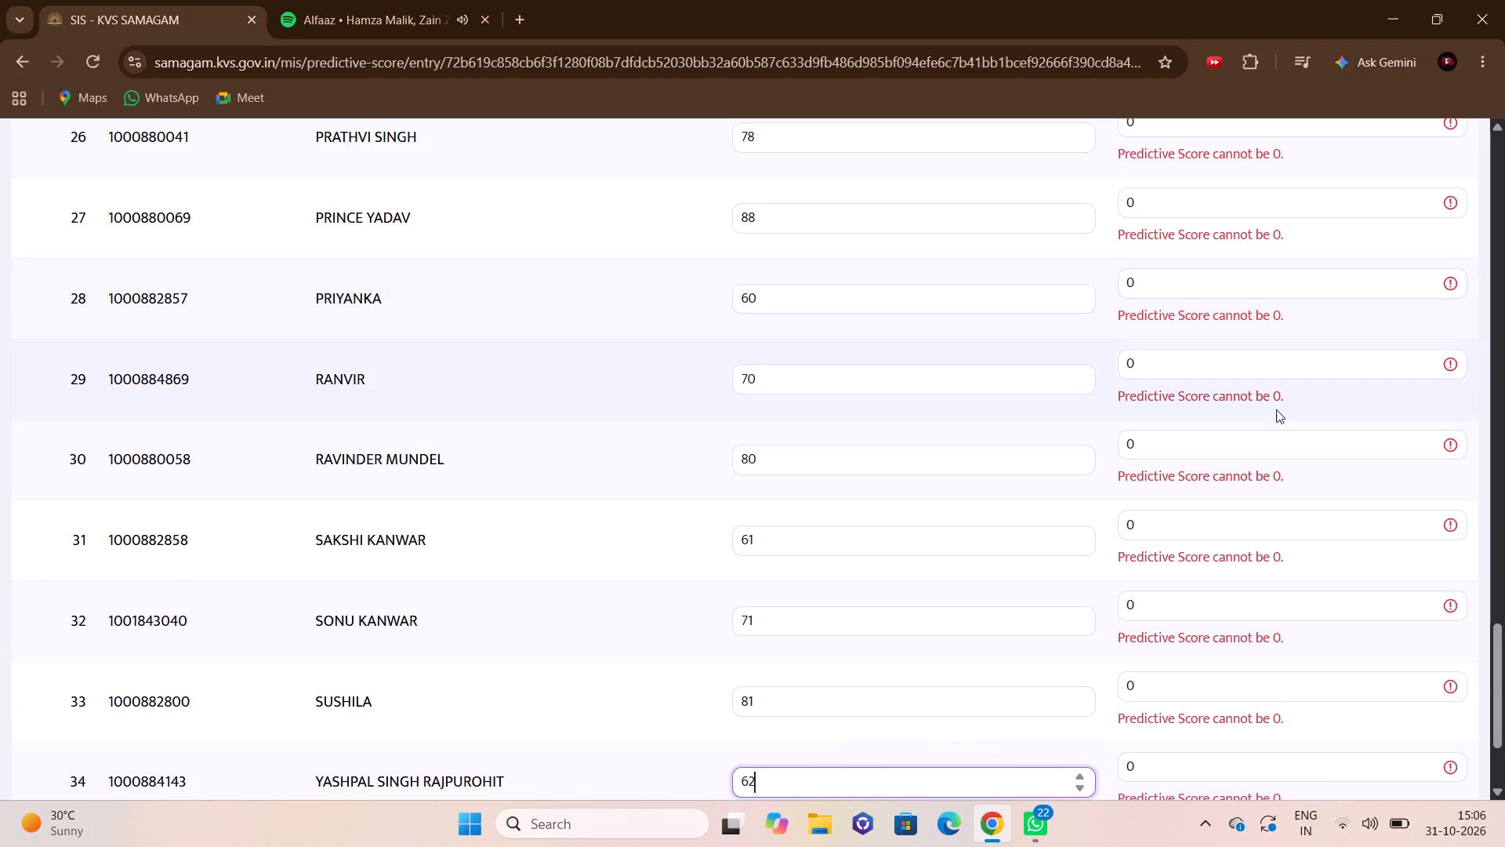
Set the Quarter 3 targets of the students in rows 1 and 2 to 63 and 73.
{"action": "left_click_drag", "start_coordinate": [1495, 652], "coordinate": [1494, 646]}
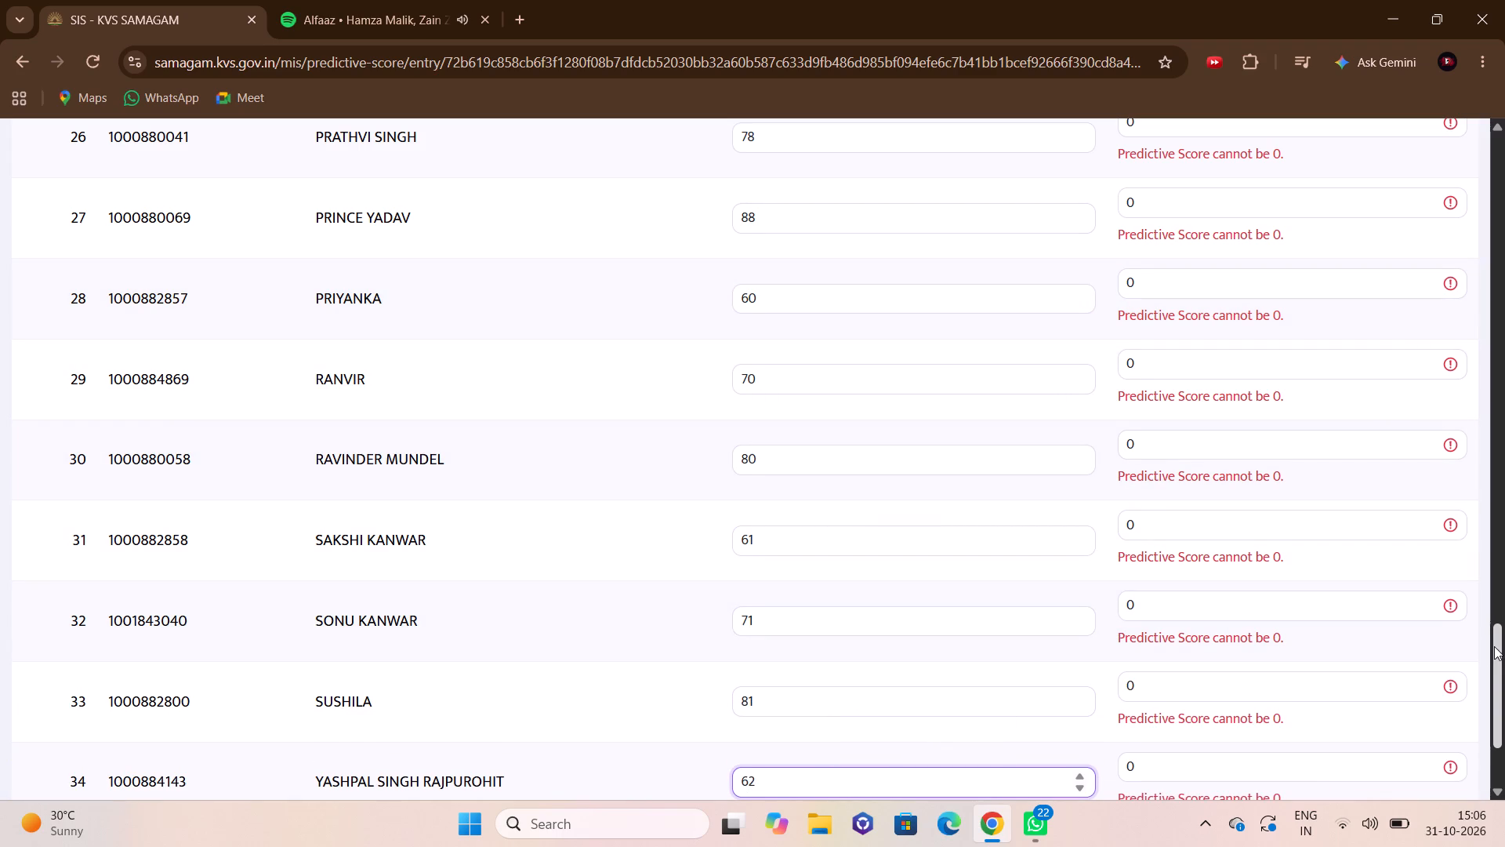
{"action": "left_click_drag", "start_coordinate": [1494, 646], "coordinate": [1438, 437]}
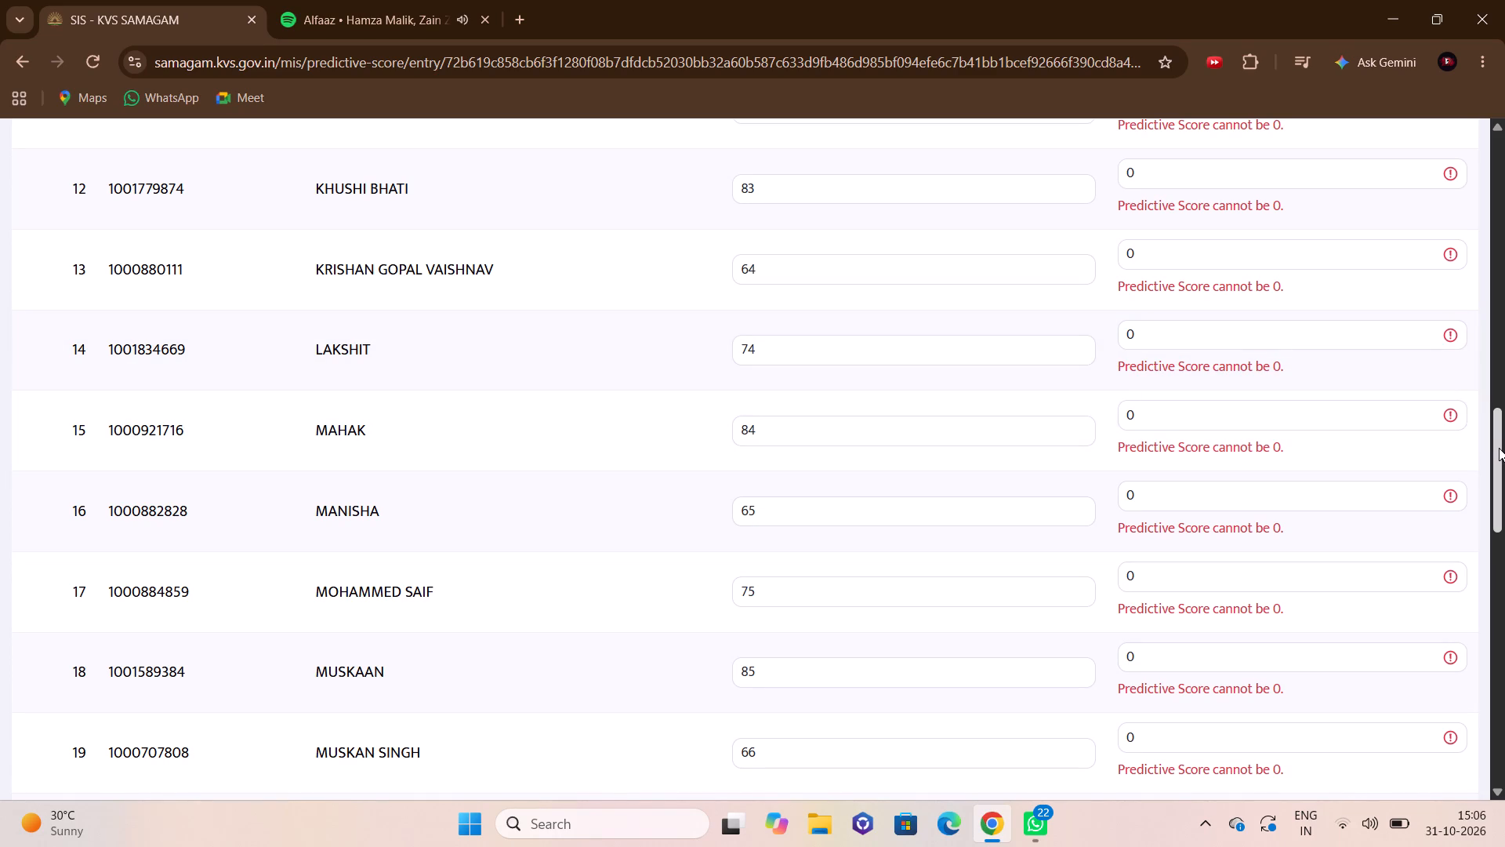
{"action": "left_click", "coordinate": [1489, 407]}
{"action": "left_click_drag", "start_coordinate": [1495, 448], "coordinate": [1482, 293]}
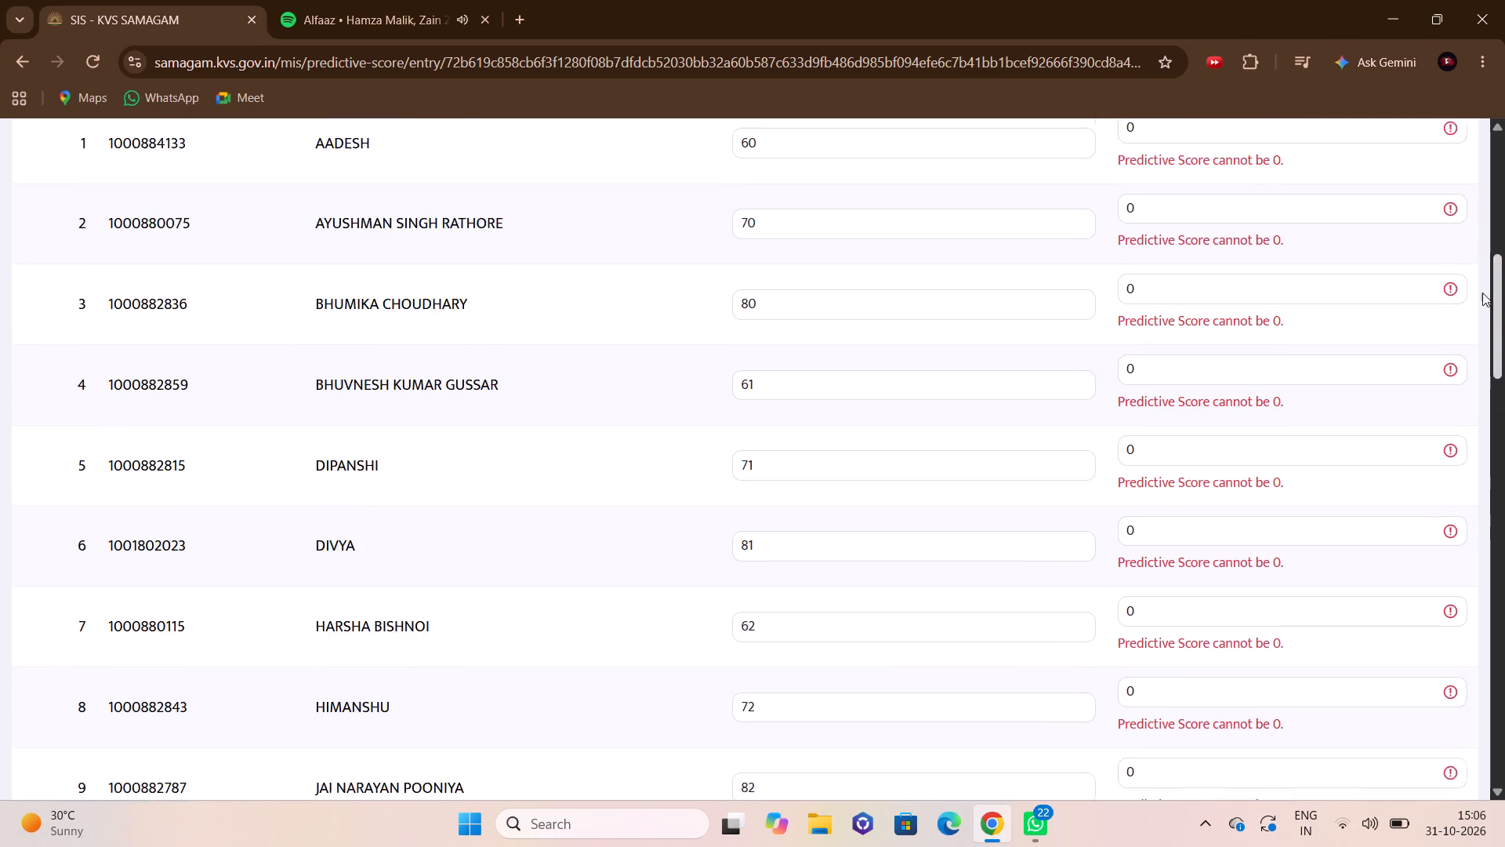
{"action": "left_click_drag", "start_coordinate": [1482, 293], "coordinate": [1474, 268]}
{"action": "left_click", "coordinate": [1309, 266]}
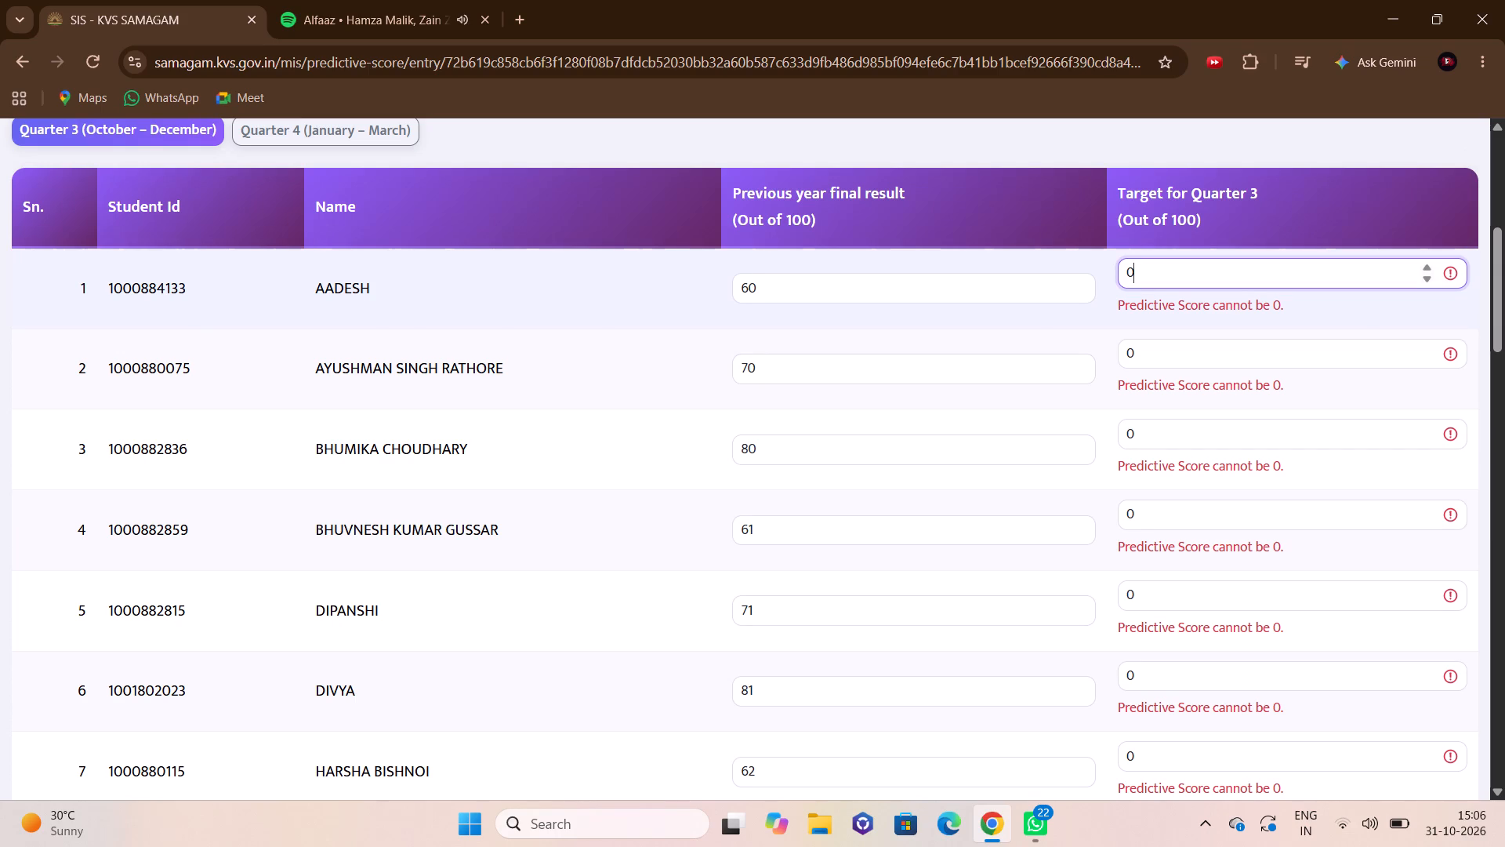
{"action": "key", "text": "BackSpace"}
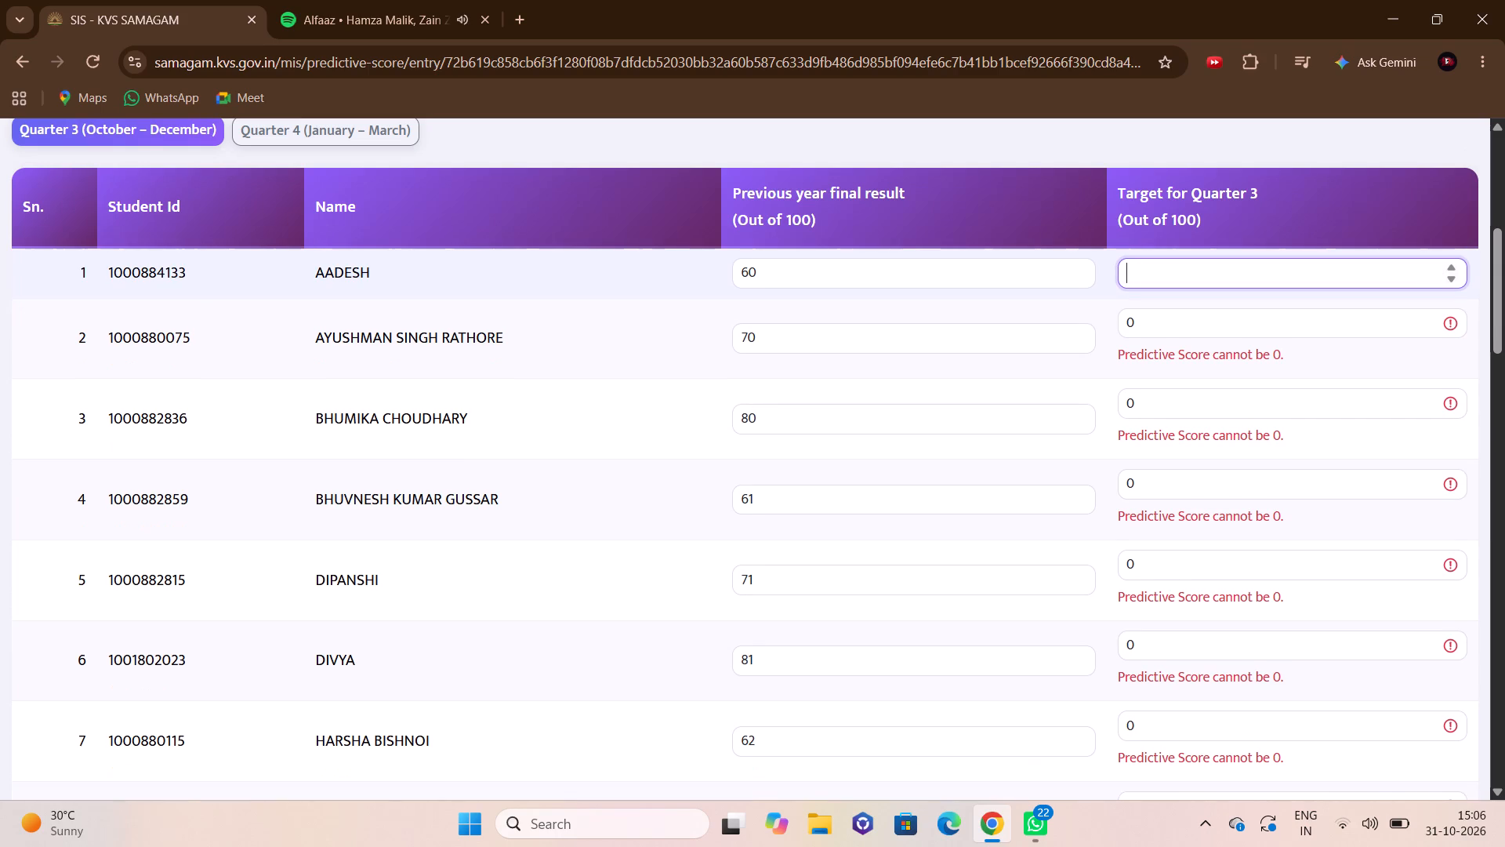
{"action": "type", "text": "63"}
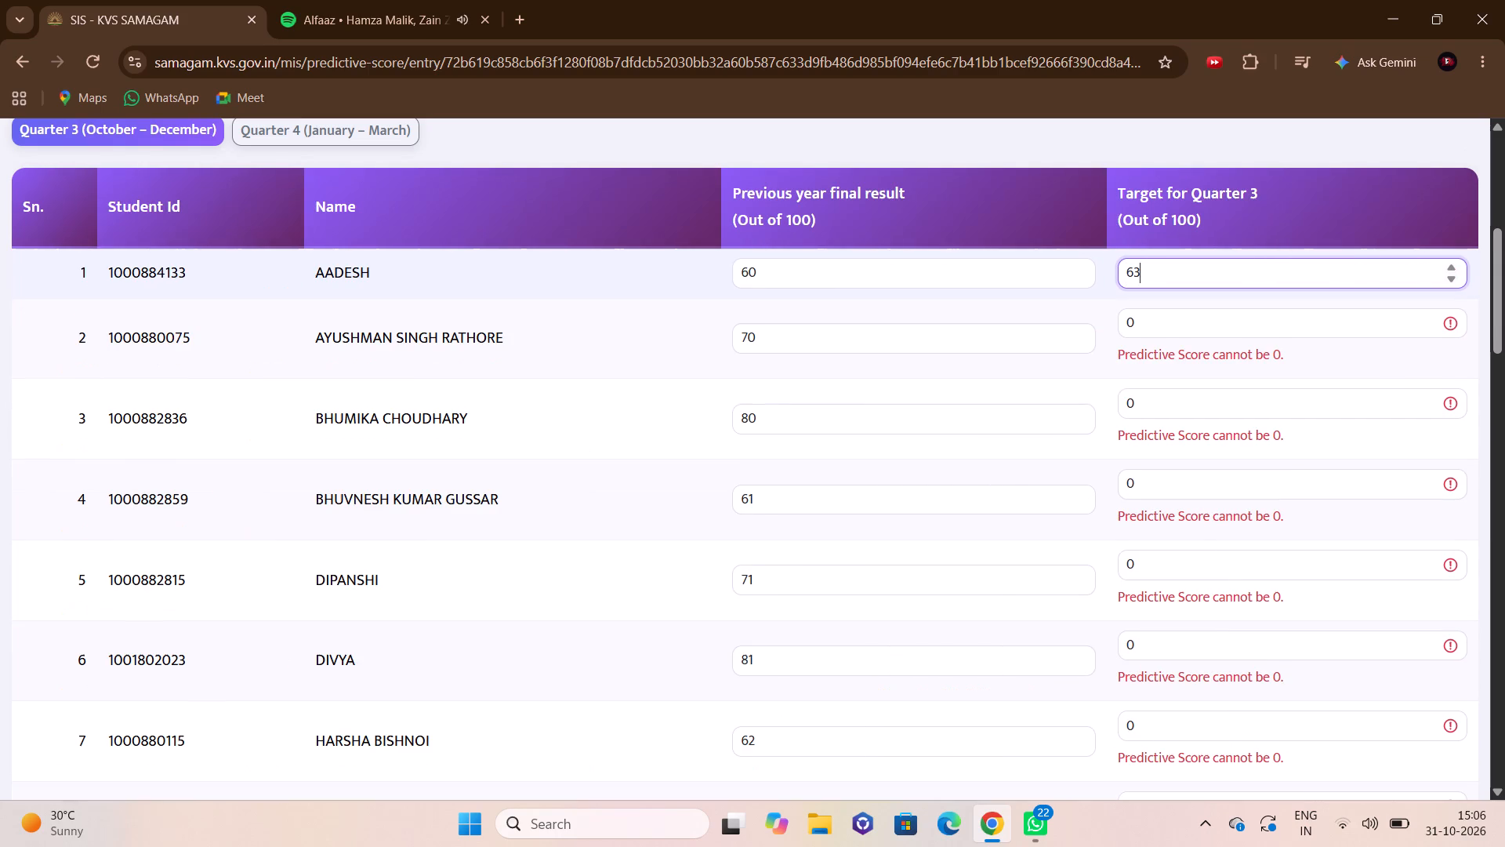
{"action": "left_click", "coordinate": [1220, 326]}
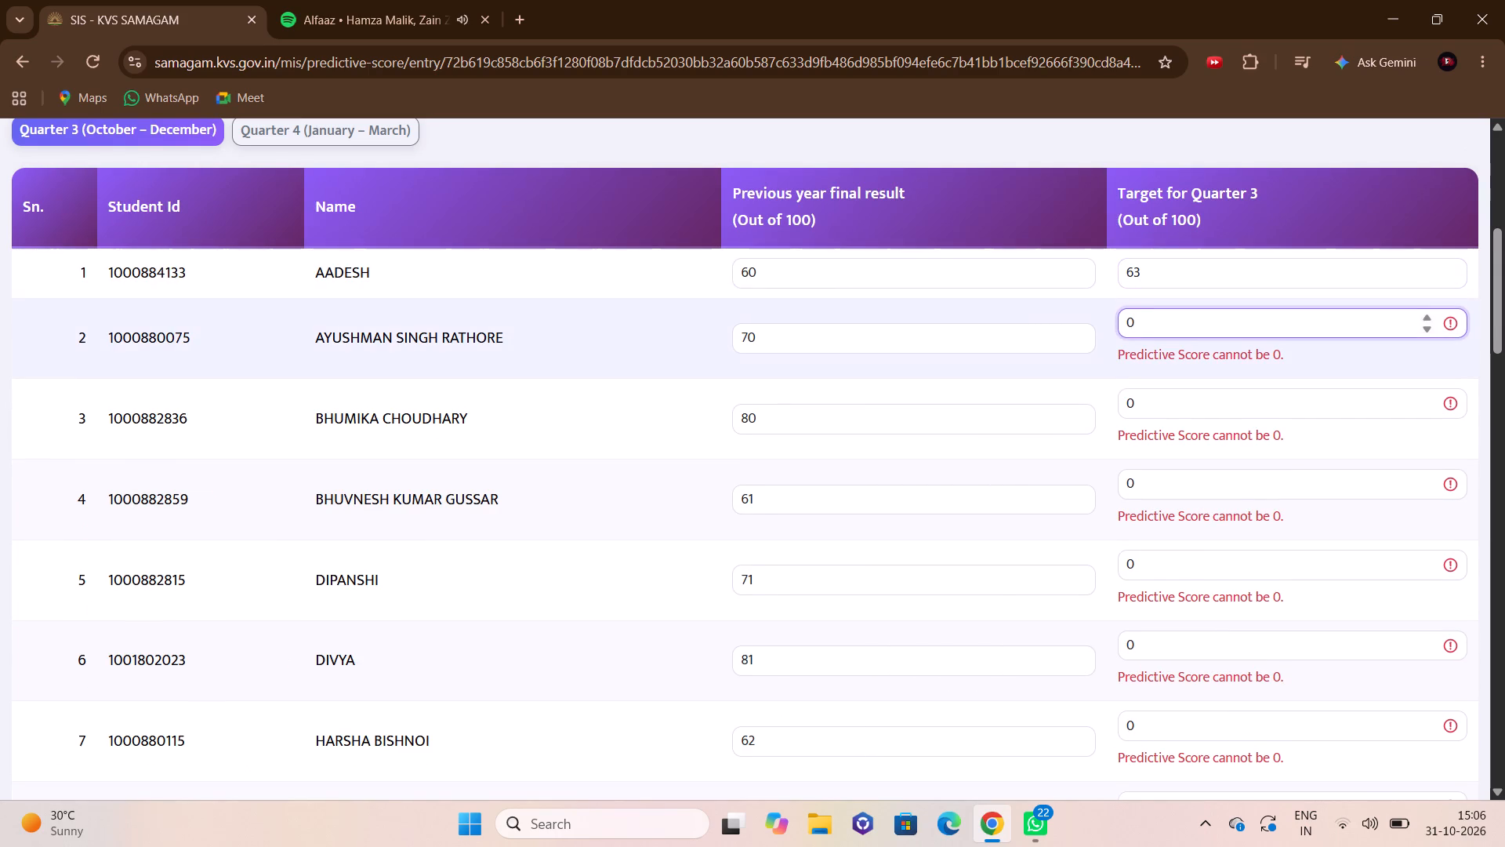
{"action": "key", "text": "BackSpace"}
{"action": "type", "text": "73"}
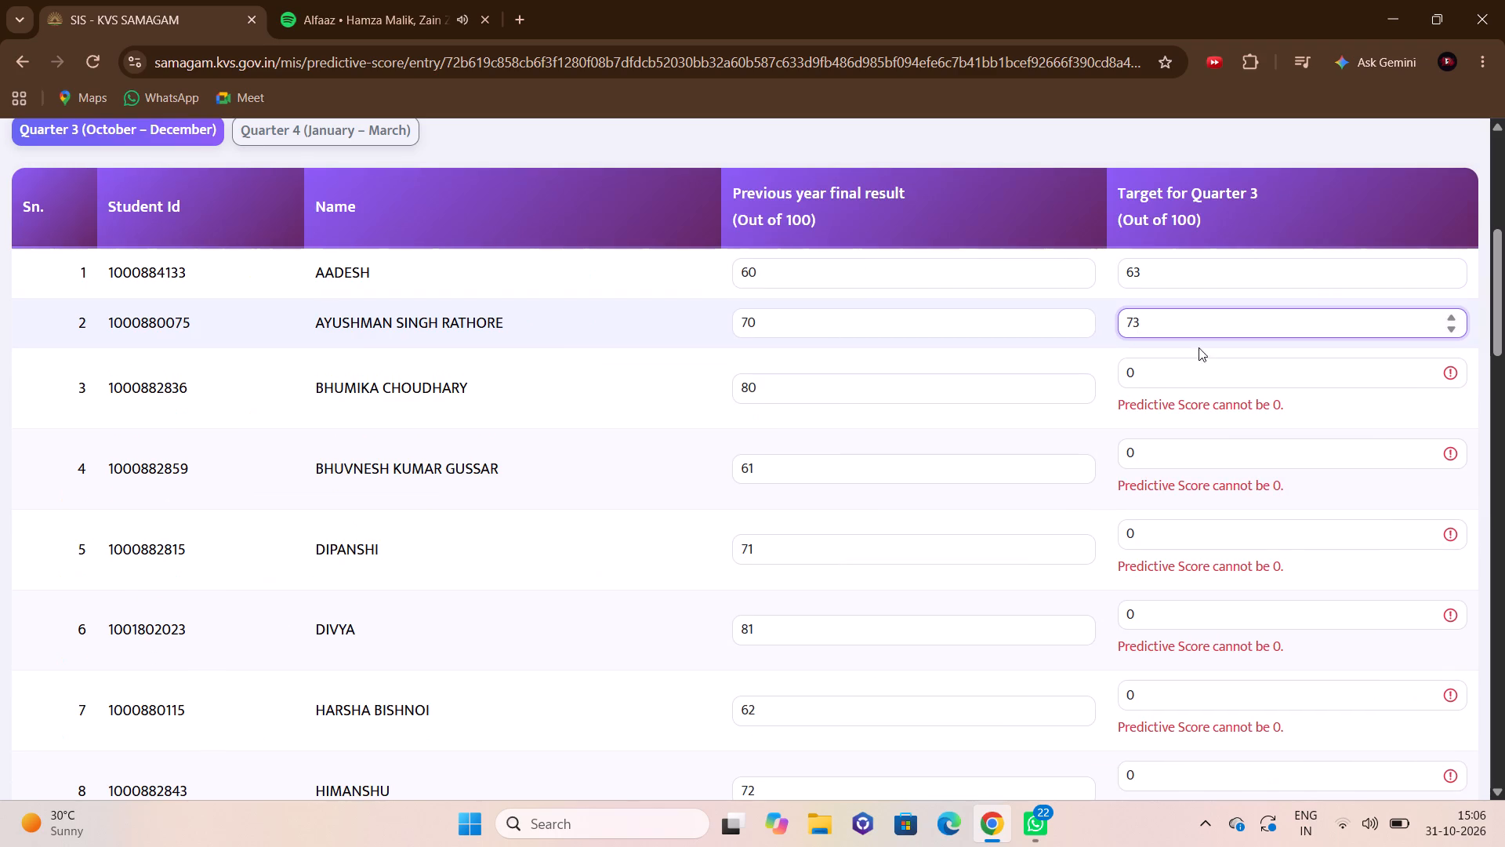
Set the Quarter 3 targets of the students in rows 3 to 6 to 83, 64, 74 and 84.
{"action": "left_click", "coordinate": [1191, 384]}
{"action": "key", "text": "BackSpace"}
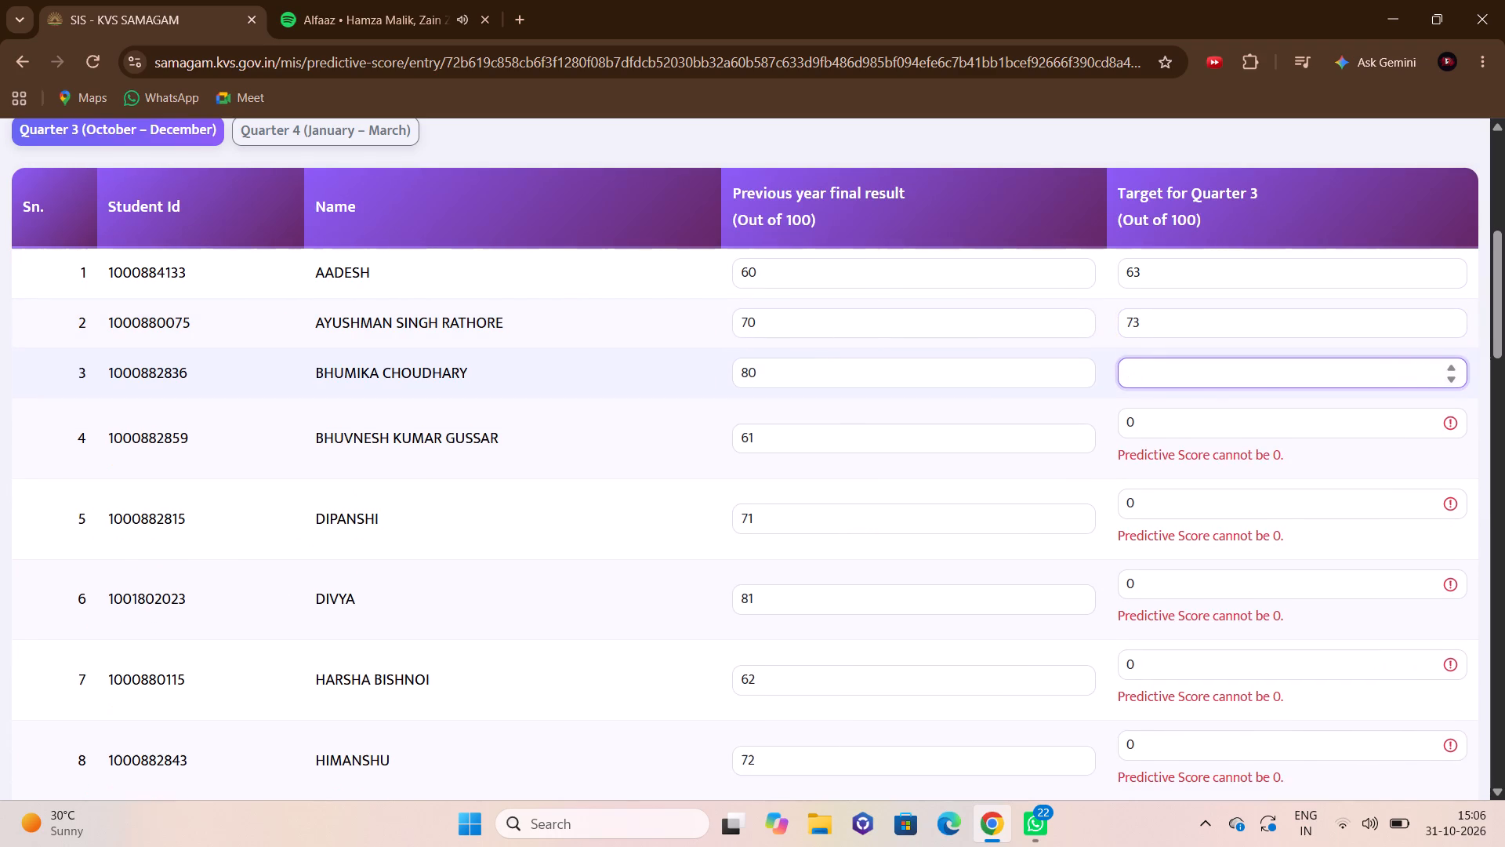
{"action": "type", "text": "83"}
{"action": "left_click", "coordinate": [1180, 398]}
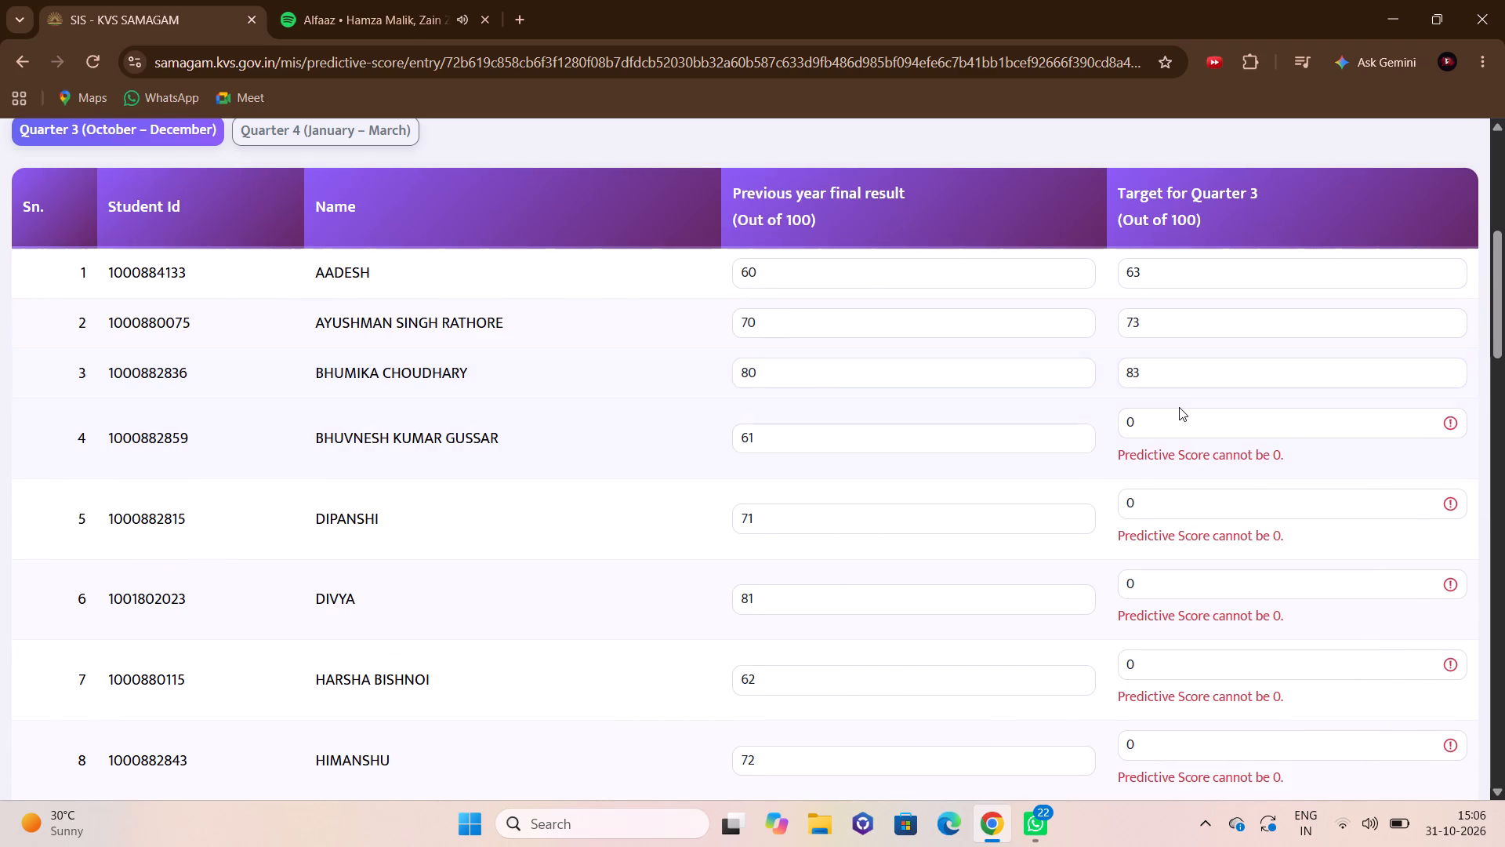
{"action": "left_click", "coordinate": [1179, 407]}
{"action": "left_click", "coordinate": [1159, 433]}
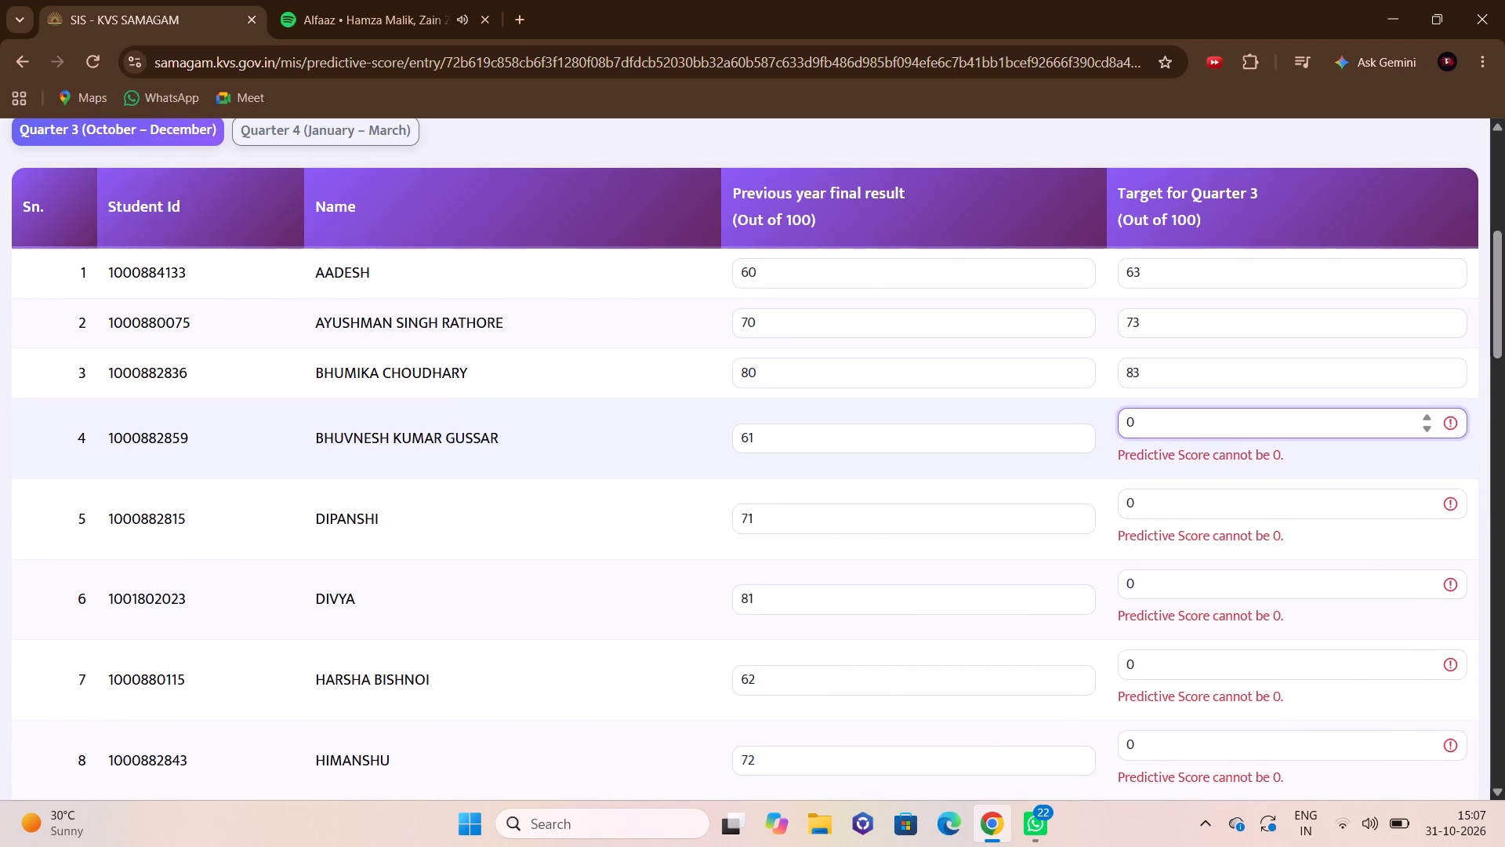
{"action": "key", "text": "BackSpace"}
{"action": "type", "text": "64"}
{"action": "left_click", "coordinate": [1151, 485]}
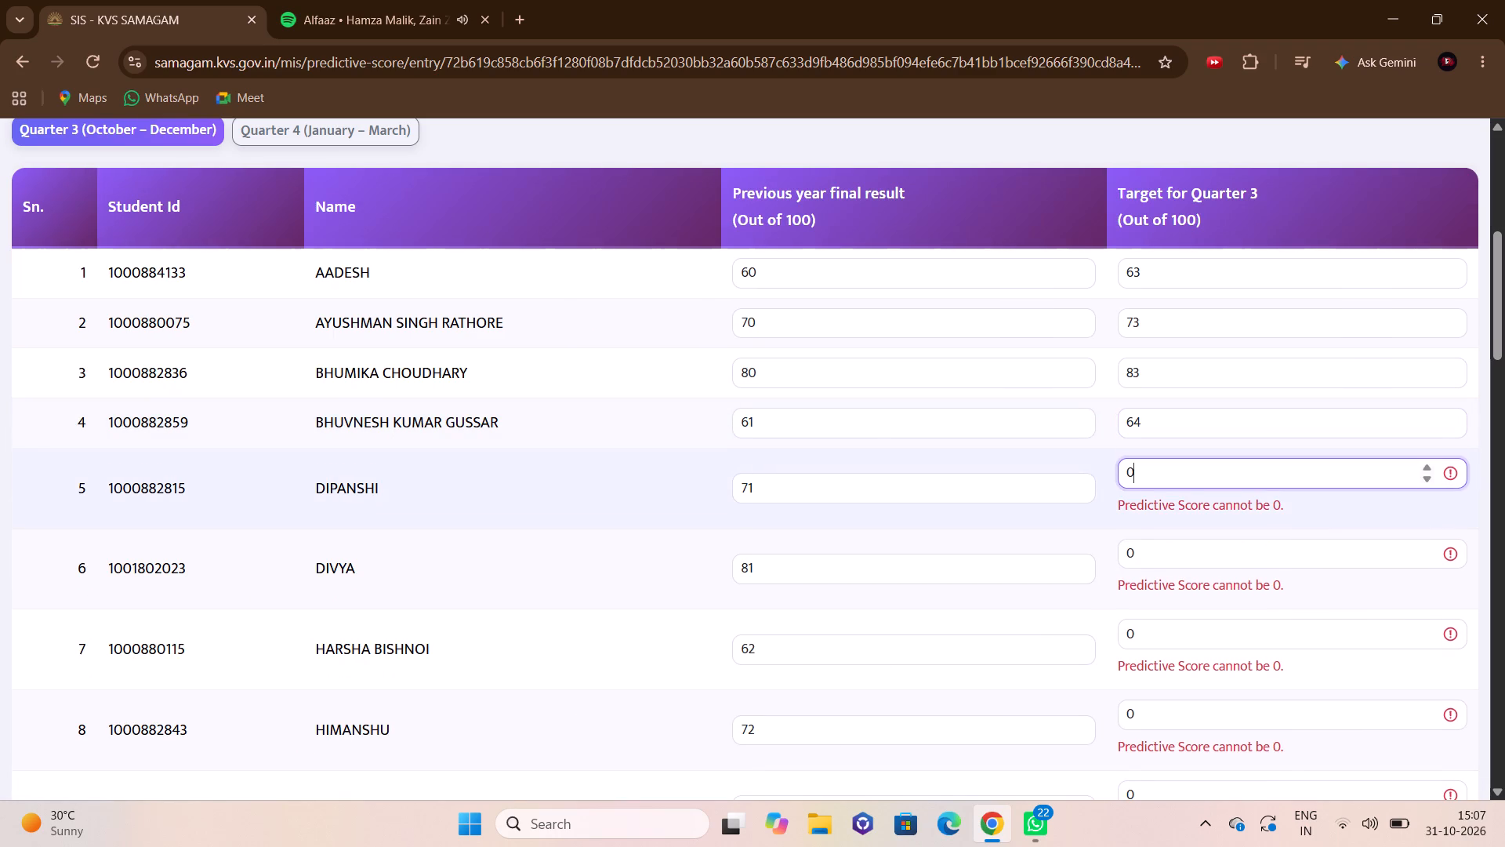
{"action": "key", "text": "BackSpace"}
{"action": "type", "text": "74"}
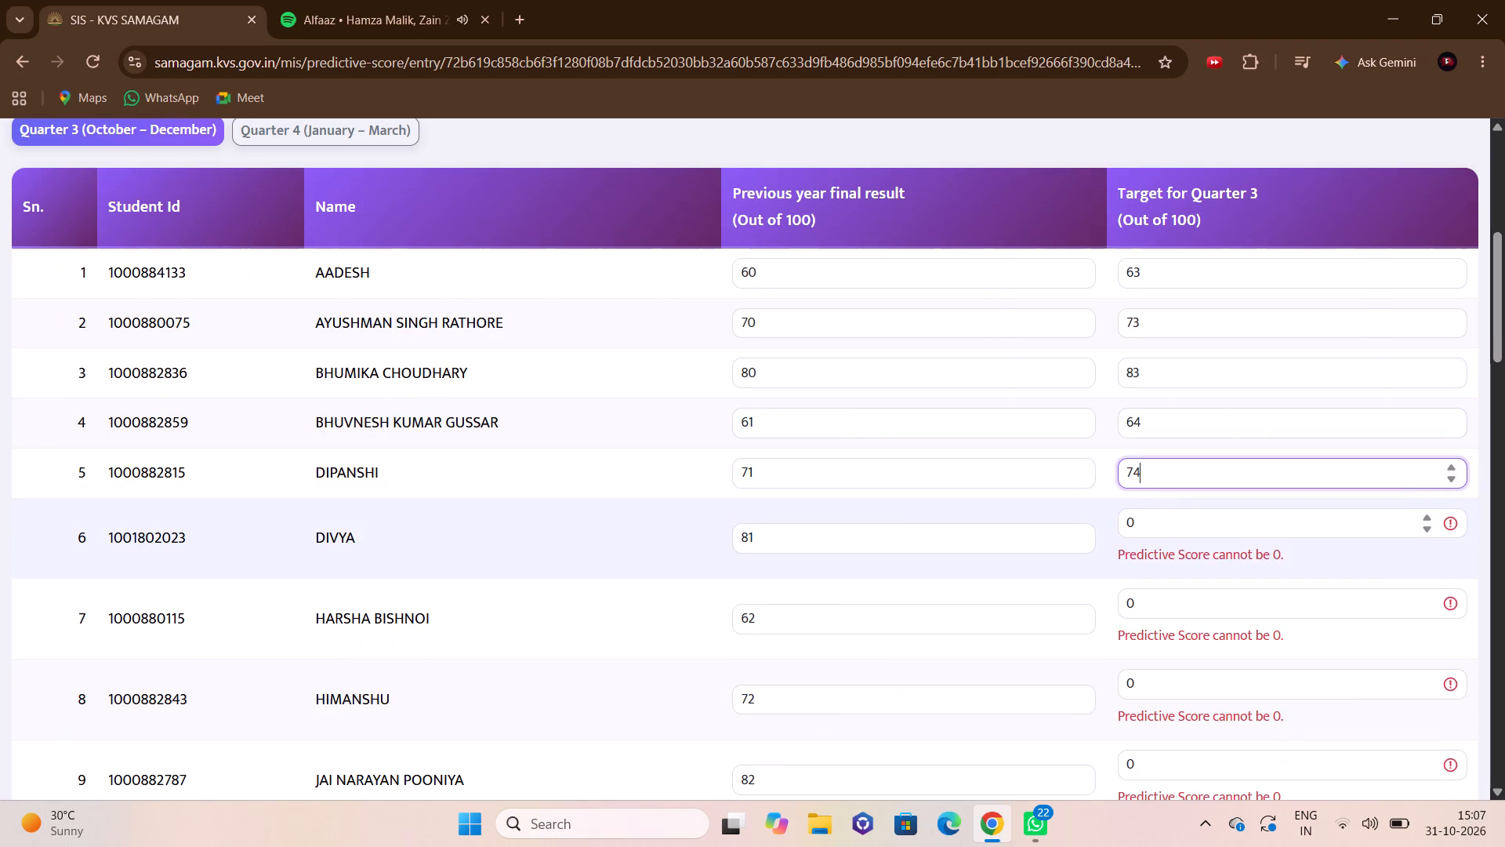
{"action": "left_click", "coordinate": [1149, 538]}
{"action": "key", "text": "BackSpace"}
{"action": "type", "text": "84"}
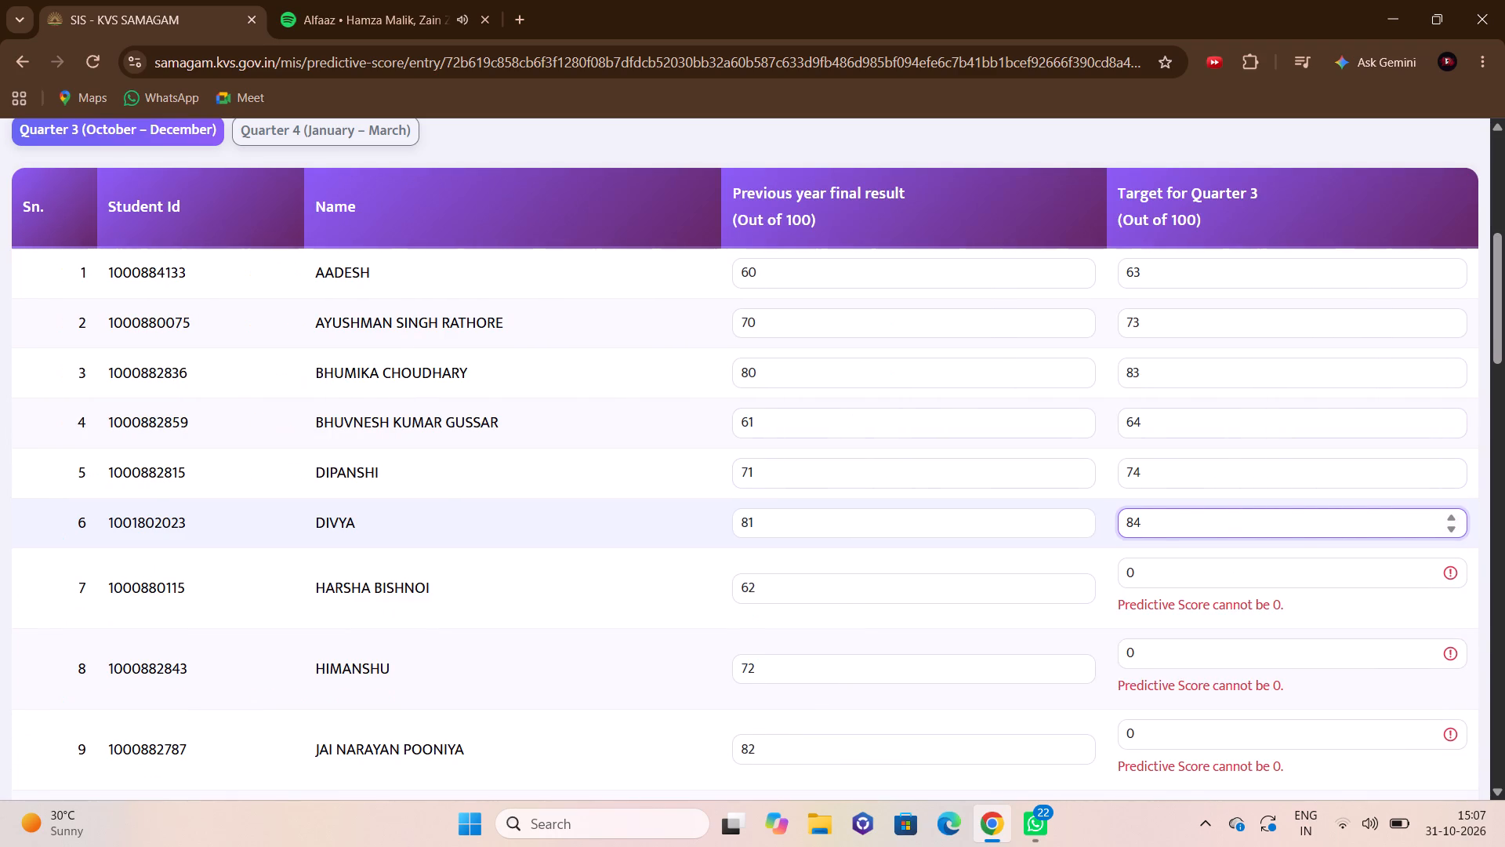
Set the Quarter 3 targets of the students in rows 7 to 9 to 65, 75 and 85.
{"action": "left_click", "coordinate": [1151, 571]}
{"action": "key", "text": "BackSpace"}
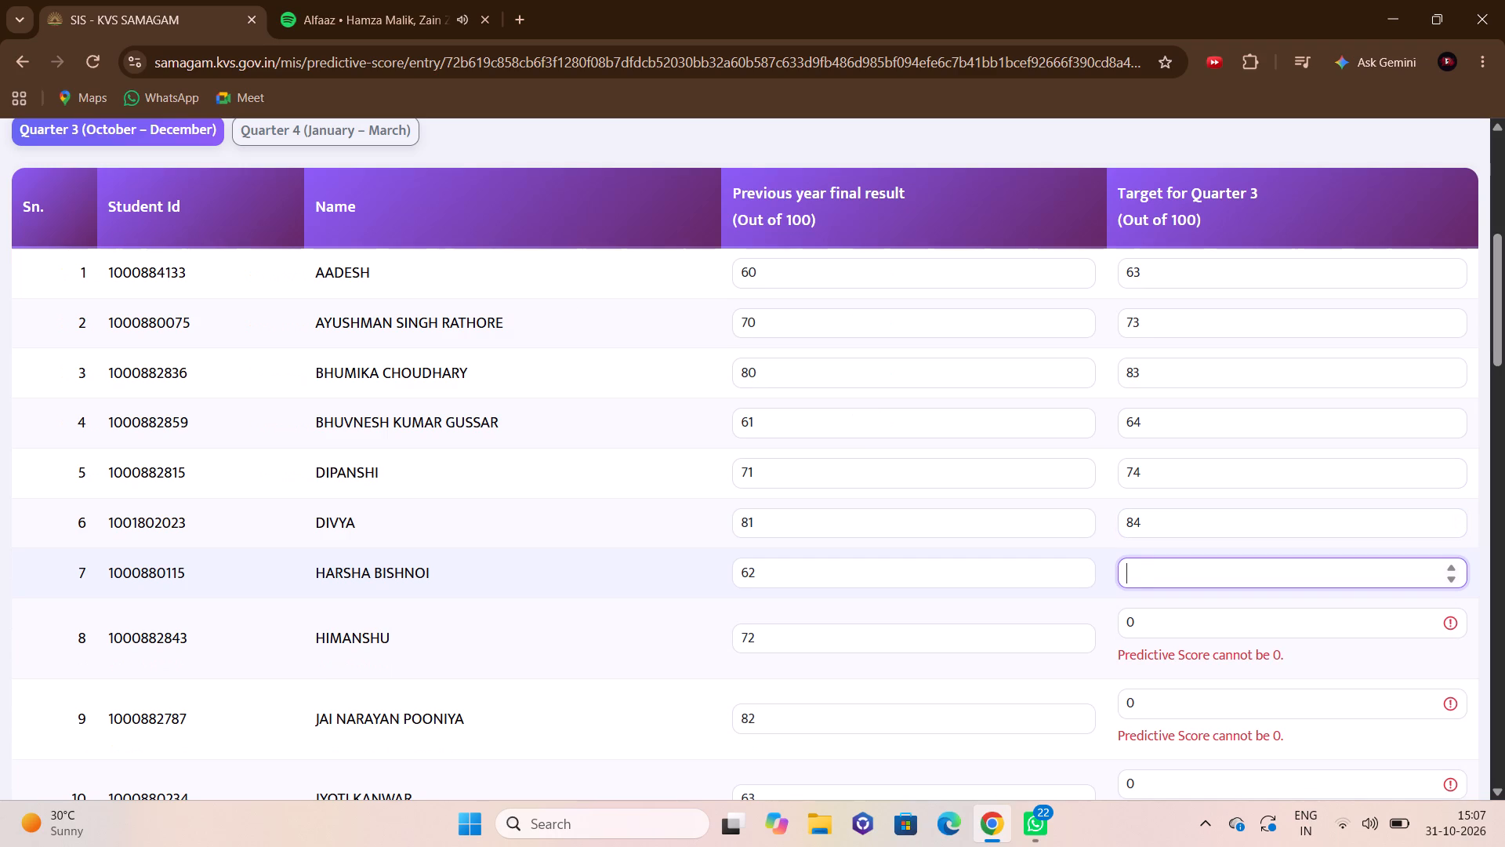
{"action": "type", "text": "65"}
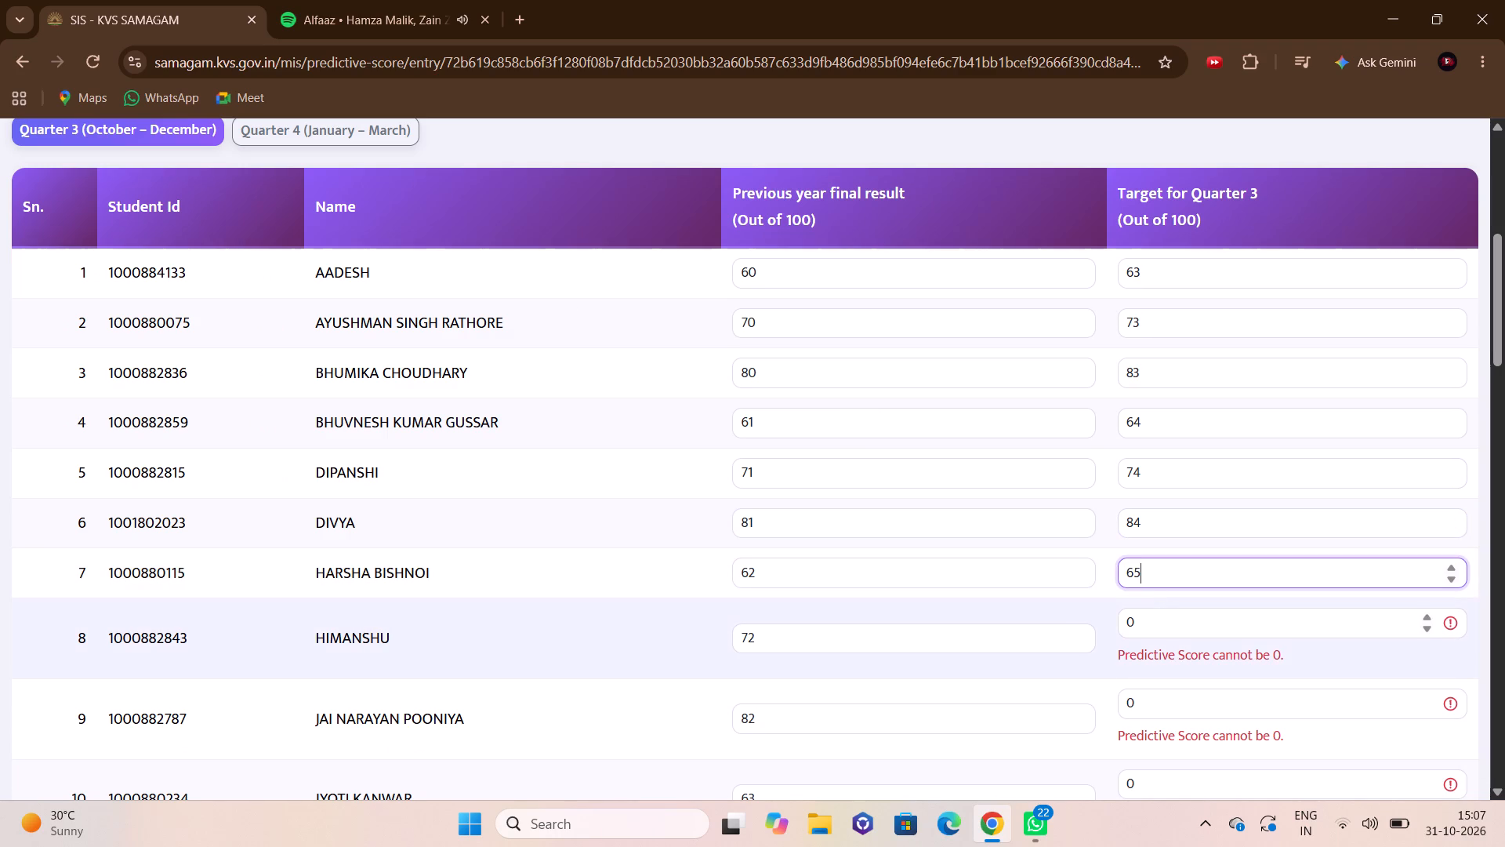
{"action": "left_click", "coordinate": [1155, 610]}
{"action": "key", "text": "BackSpace"}
{"action": "type", "text": "75"}
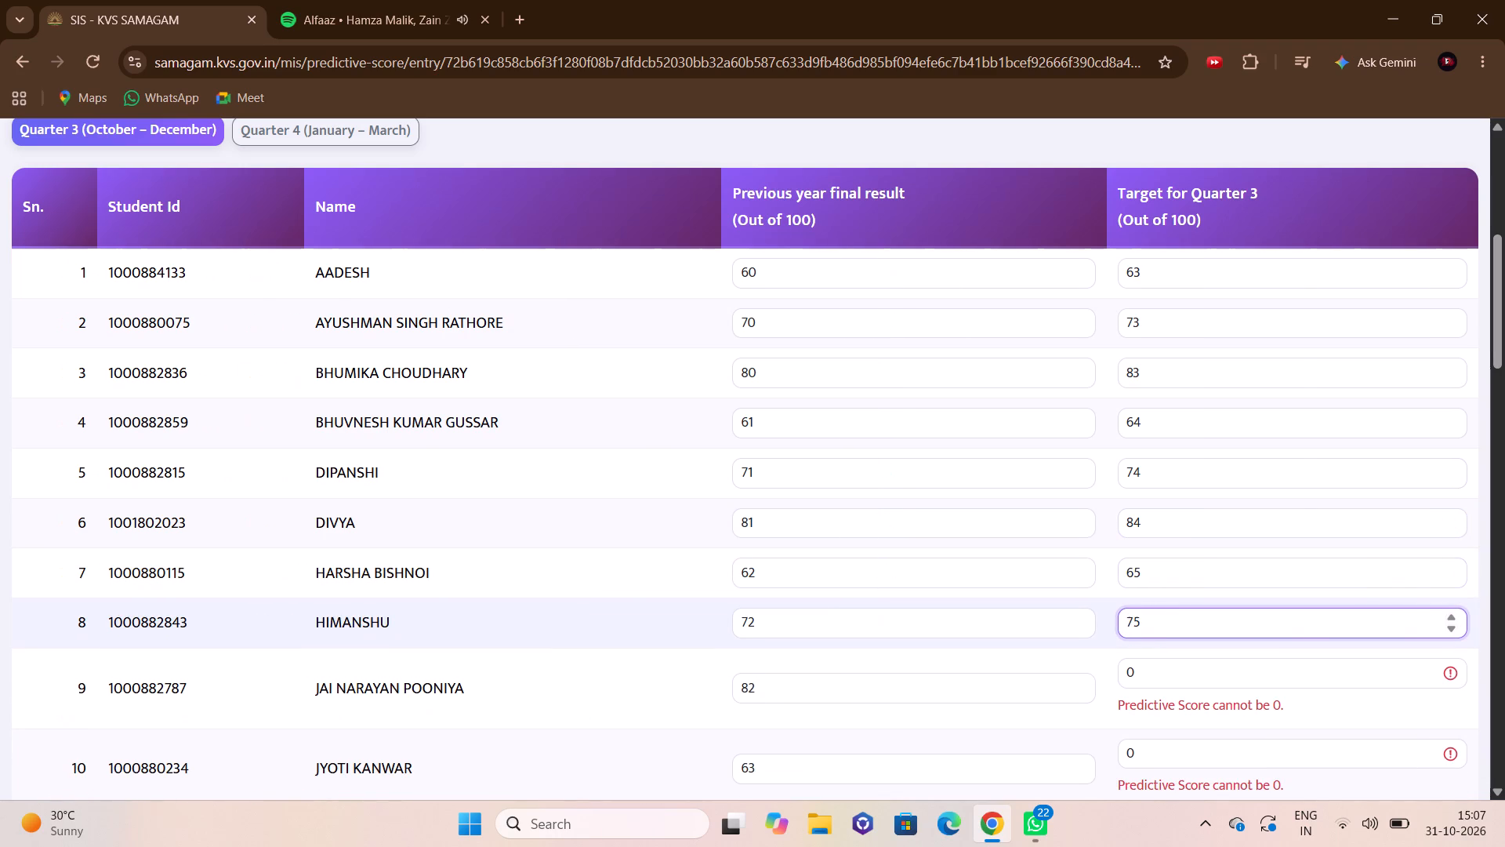
{"action": "left_click", "coordinate": [1157, 660]}
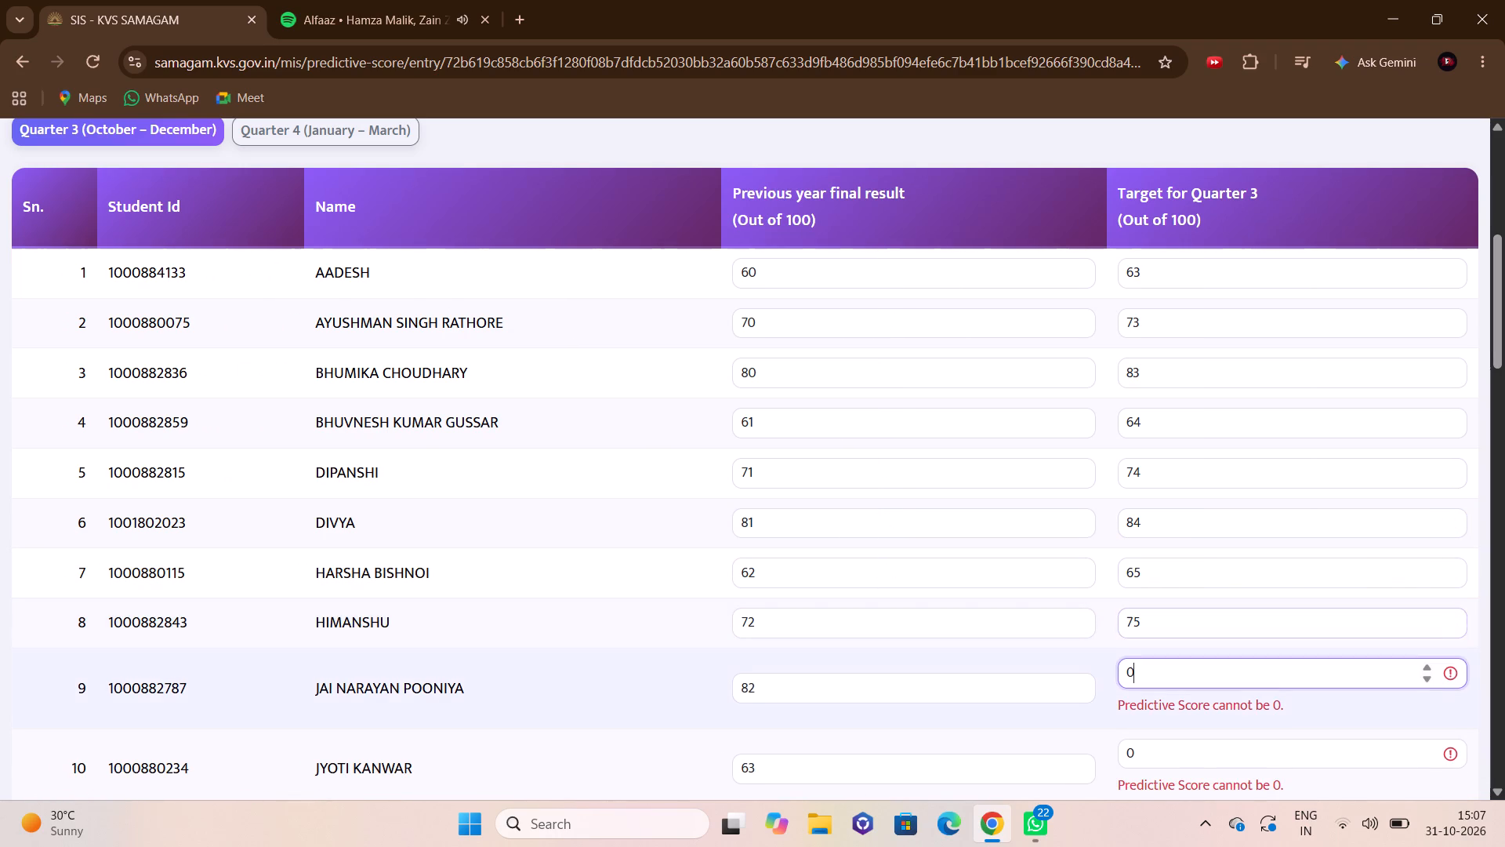
{"action": "key", "text": "BackSpace"}
{"action": "type", "text": "85"}
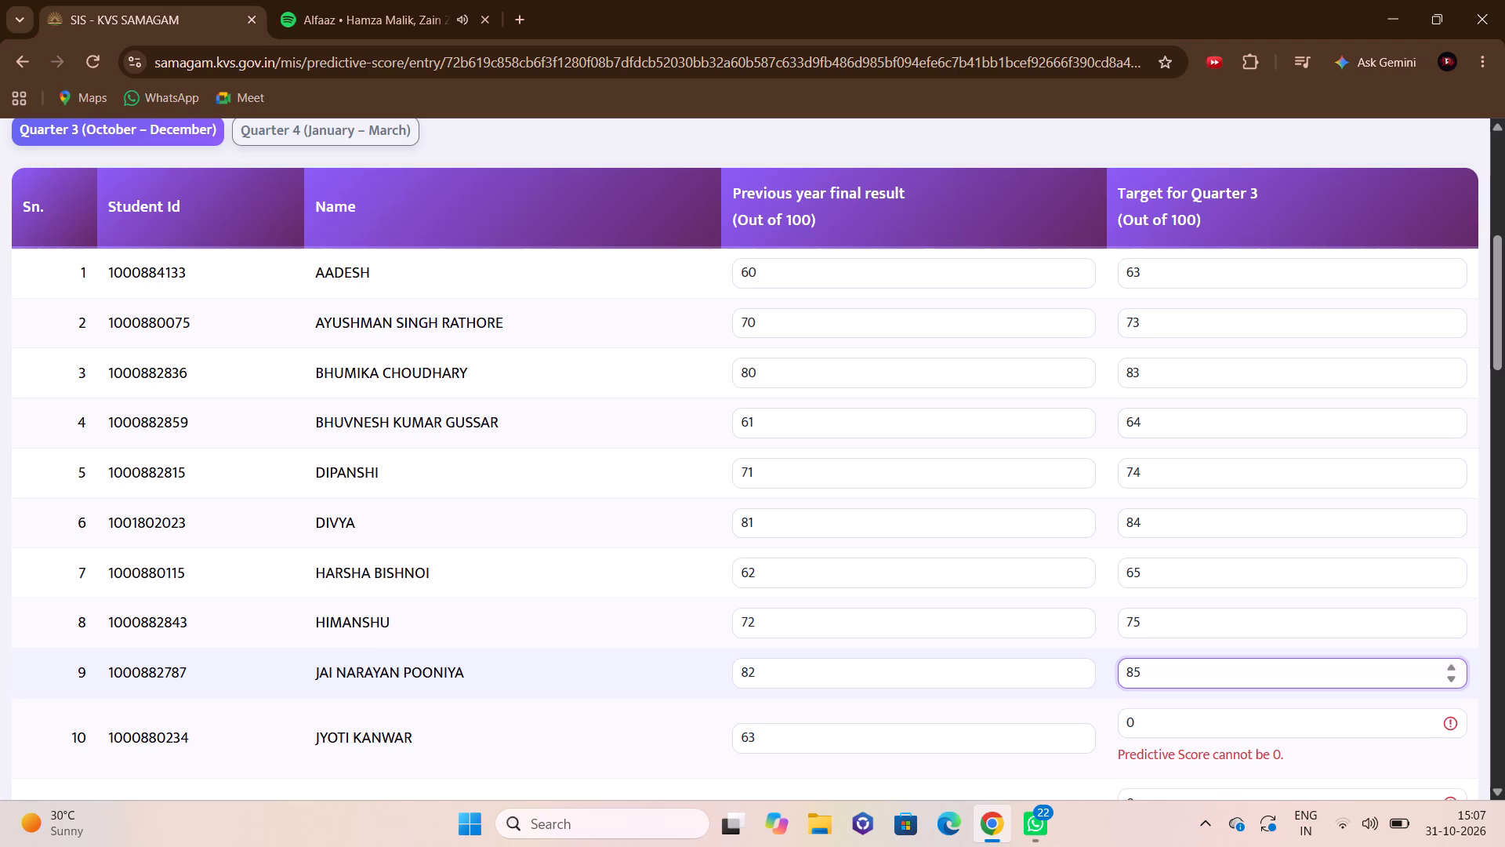
Set the Quarter 3 targets of the students in rows 10 to 12 to 66, 76 and 86.
{"action": "left_click", "coordinate": [1162, 713]}
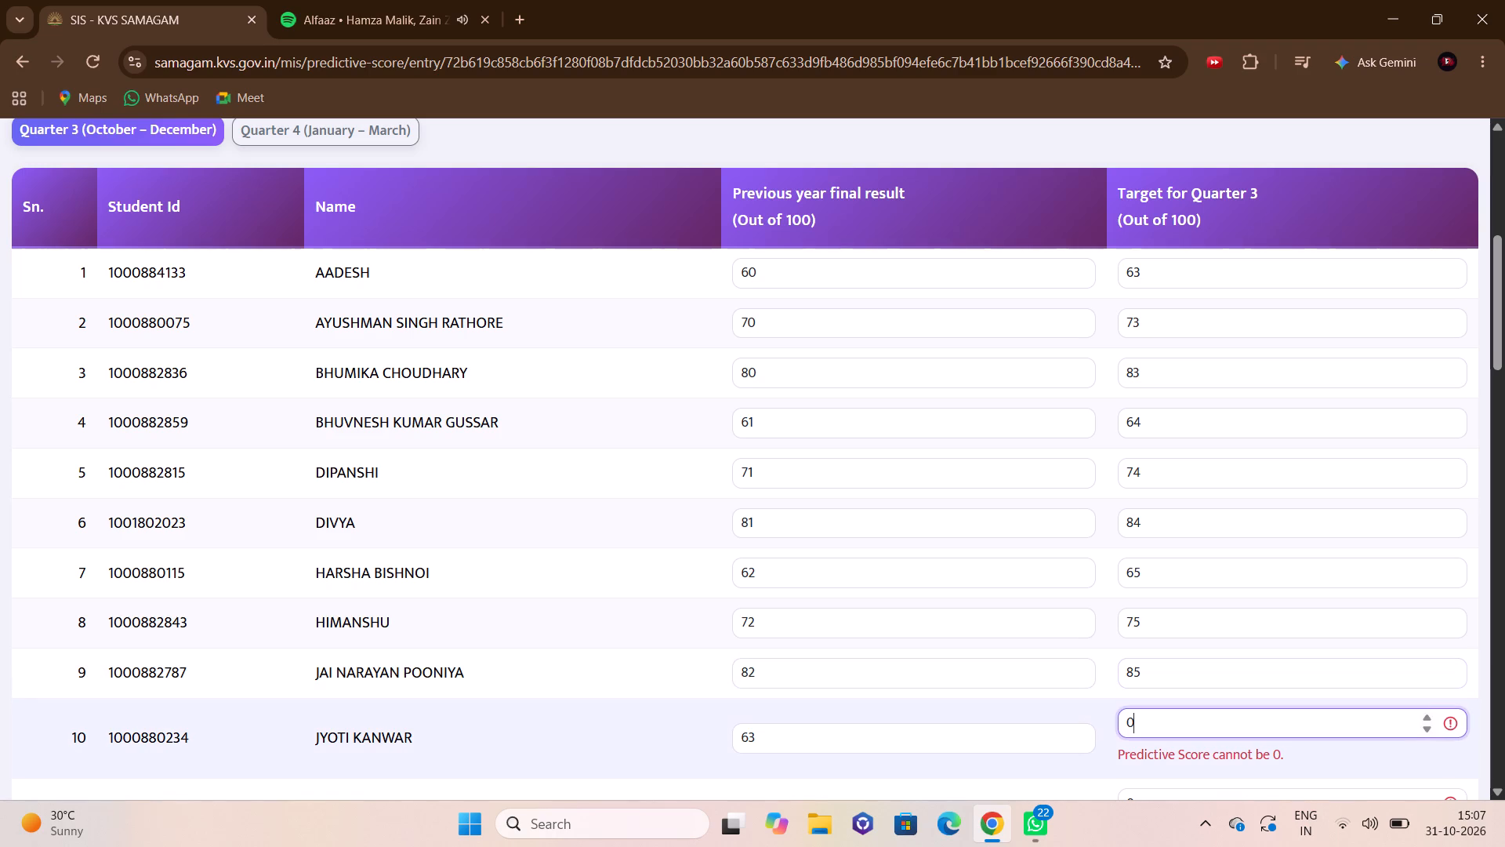
{"action": "key", "text": "BackSpace"}
{"action": "type", "text": "66"}
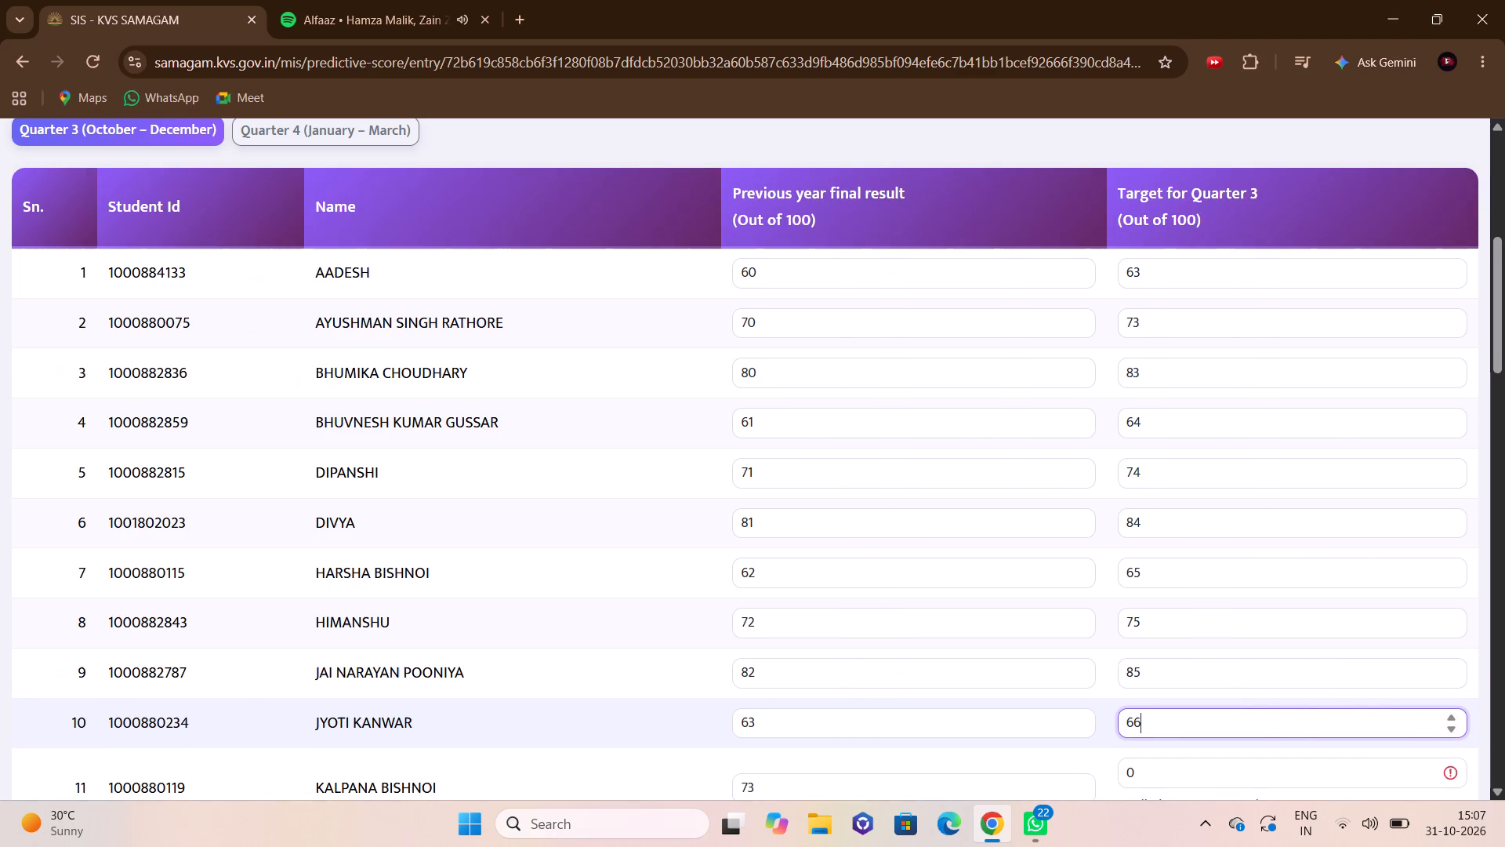
{"action": "left_click", "coordinate": [1149, 759]}
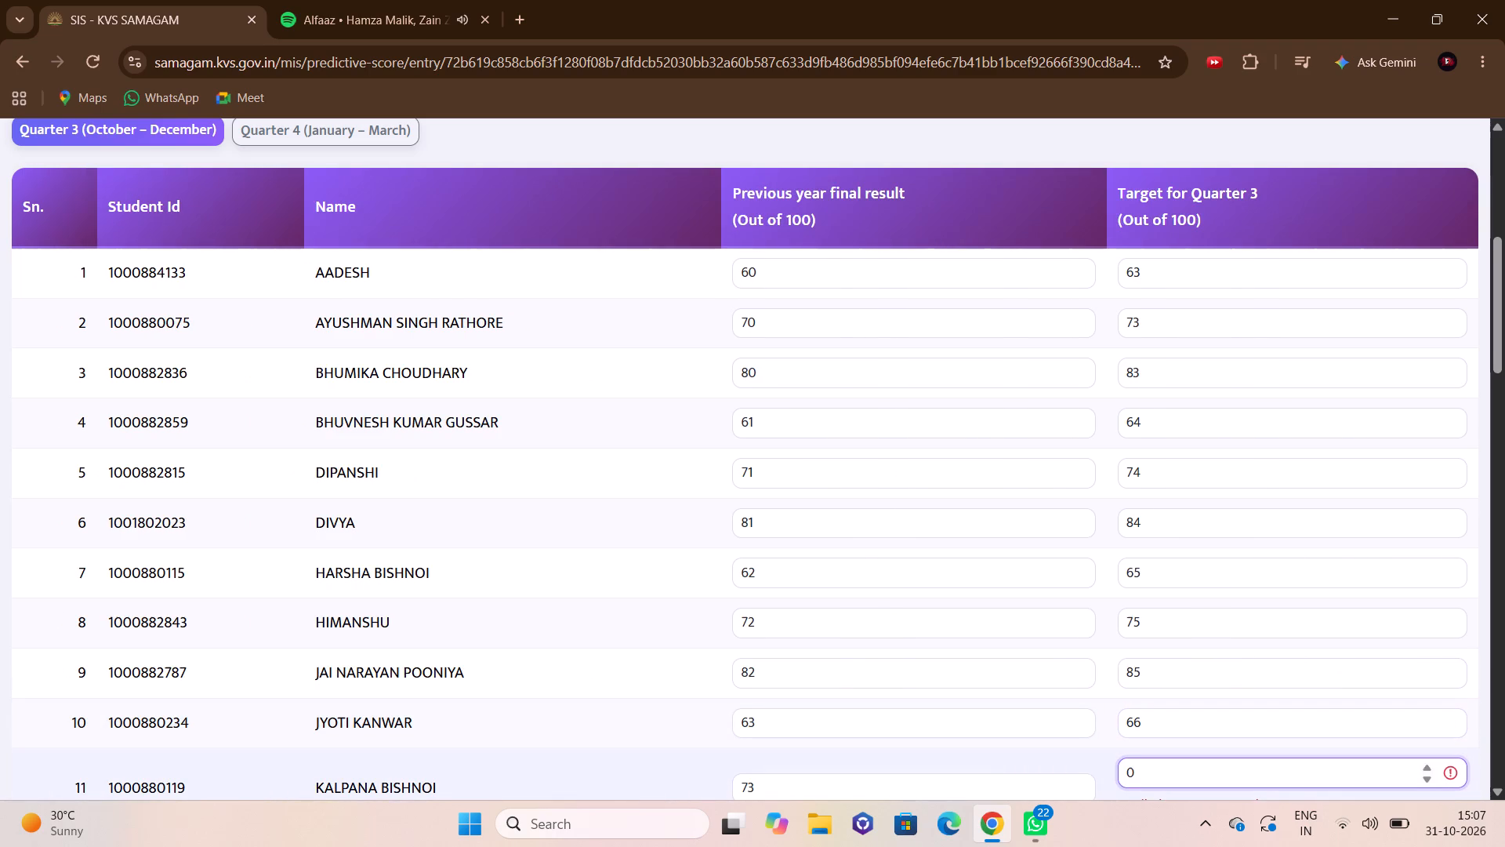
{"action": "key", "text": "BackSpace"}
{"action": "type", "text": "76"}
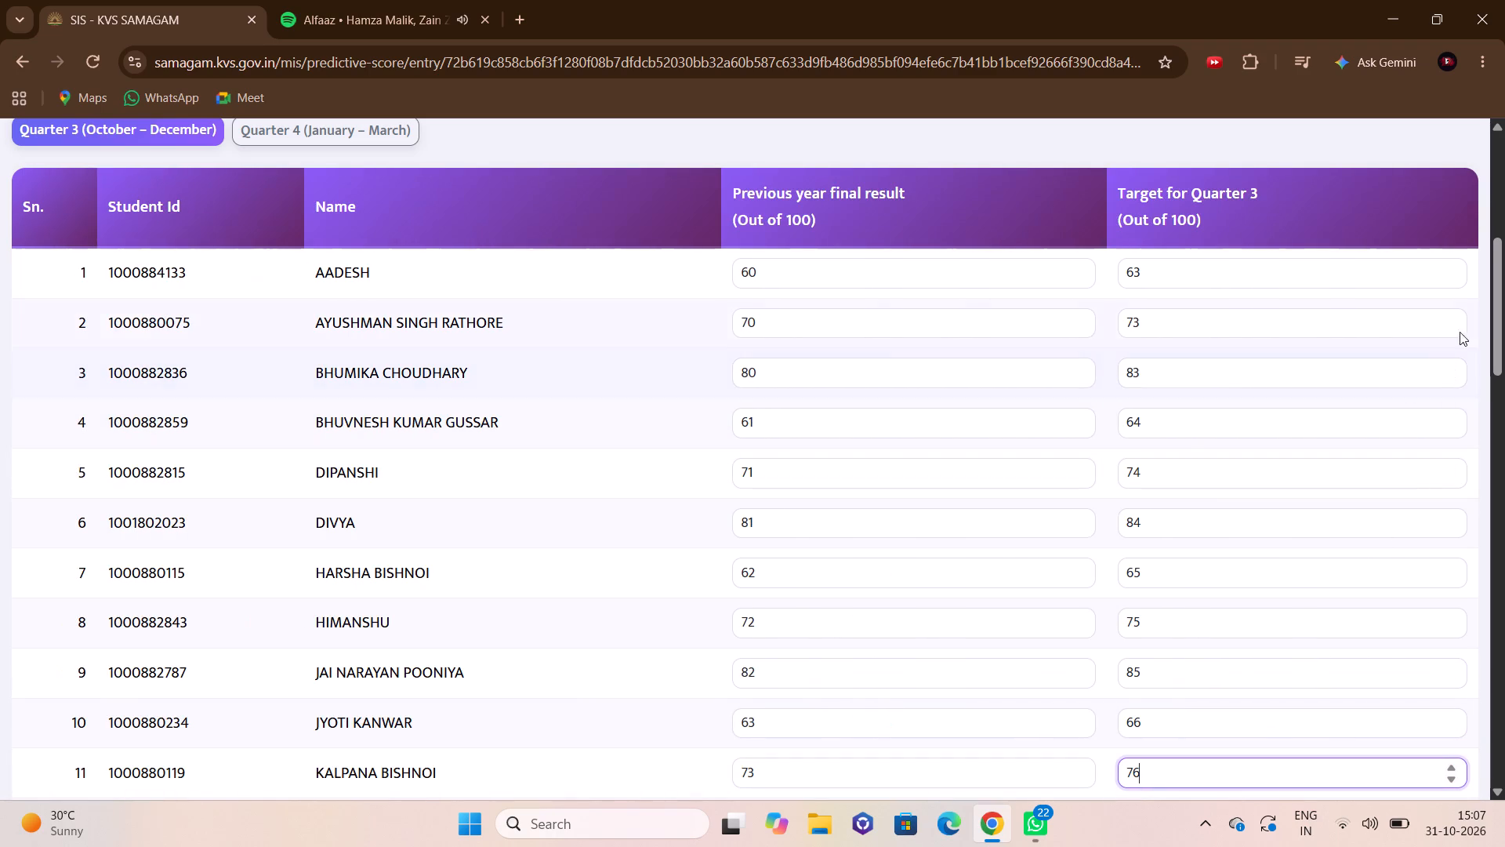
{"action": "left_click_drag", "start_coordinate": [1496, 329], "coordinate": [1500, 433]}
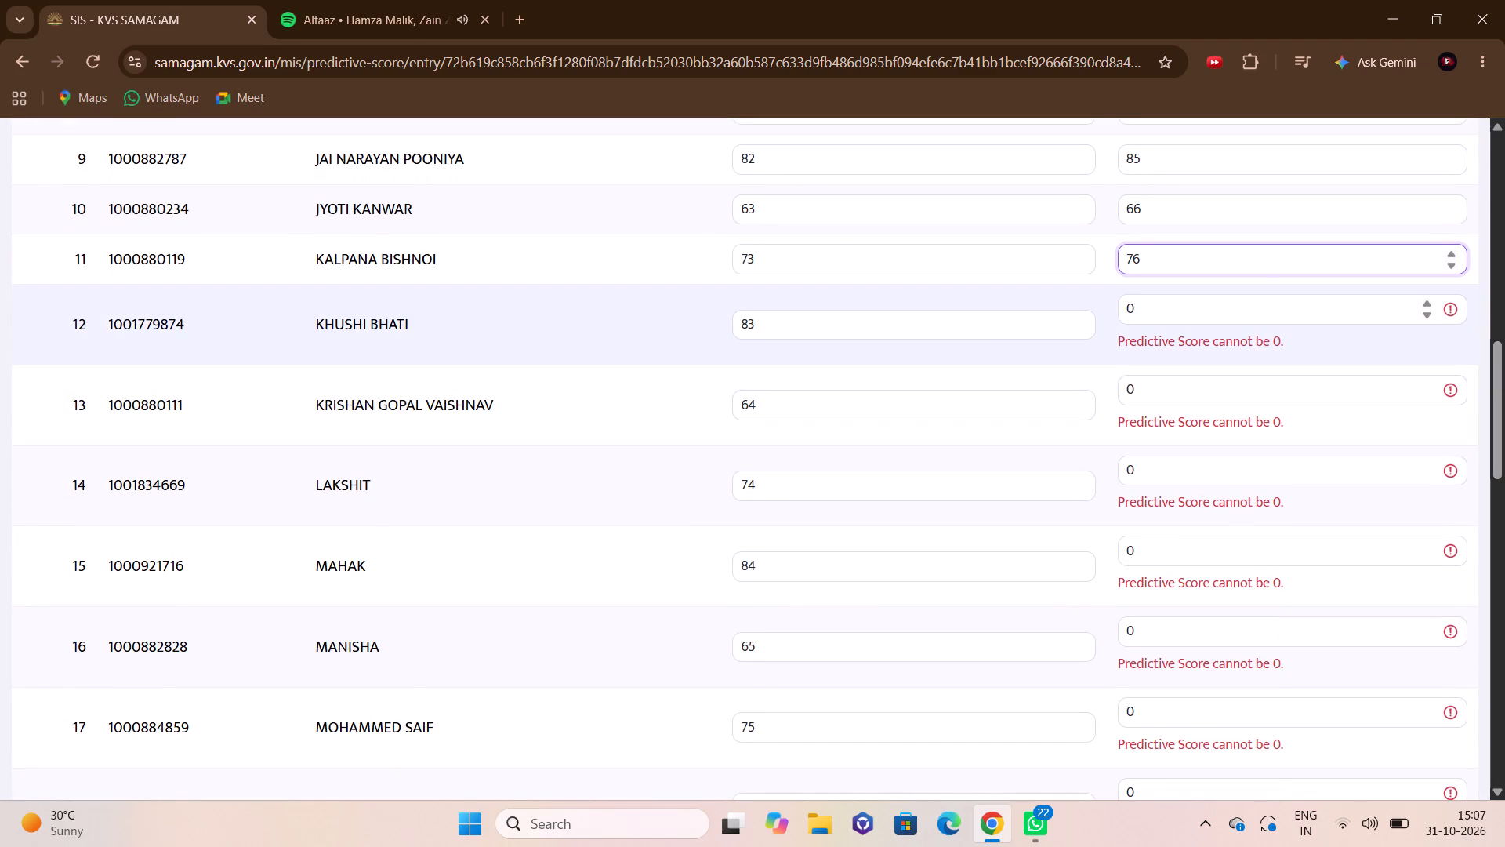
{"action": "left_click", "coordinate": [1254, 317]}
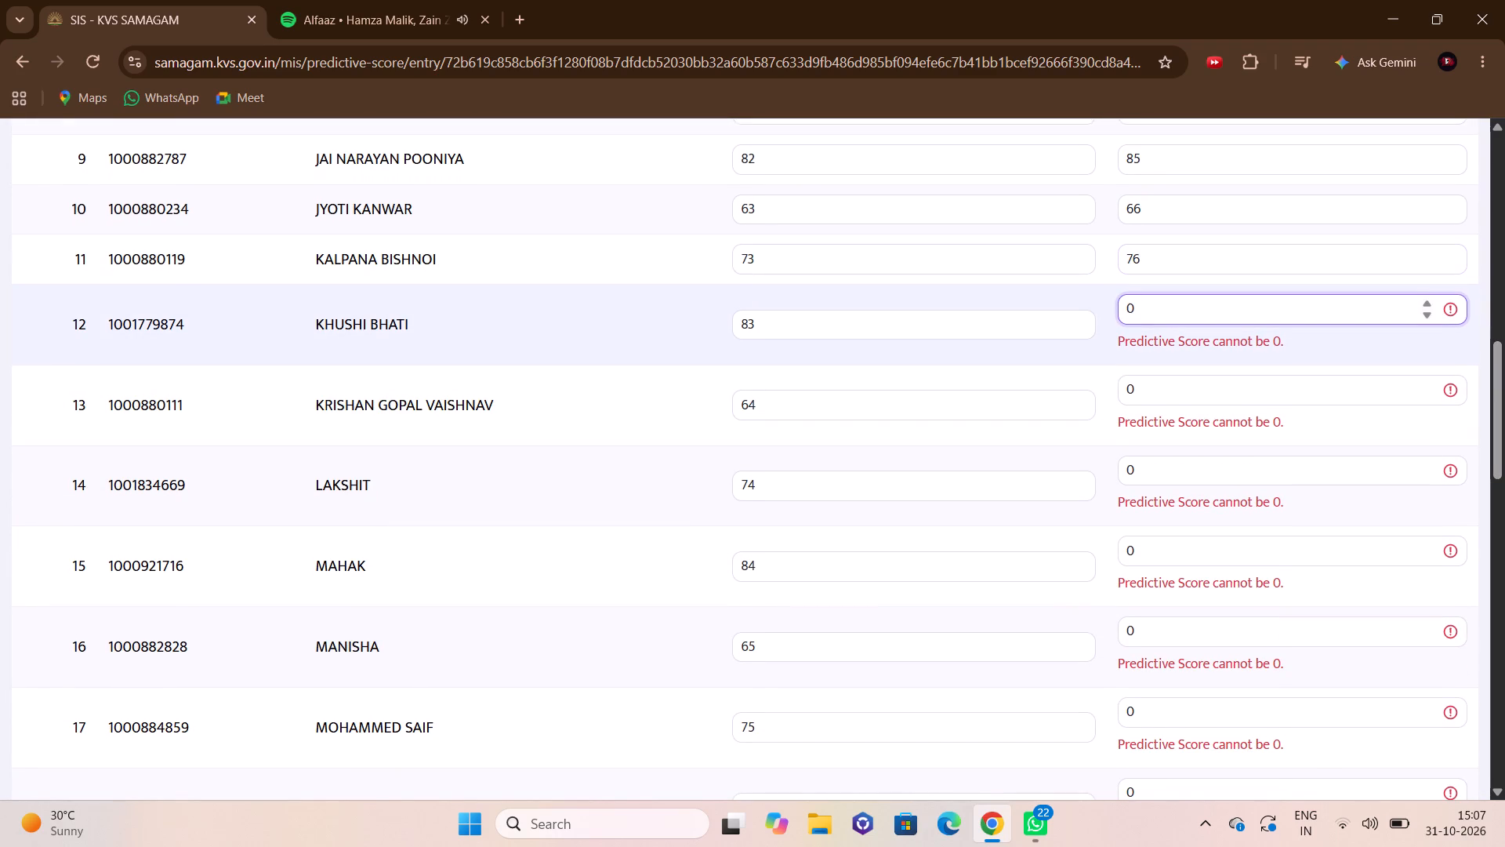
{"action": "key", "text": "BackSpace"}
{"action": "type", "text": "86"}
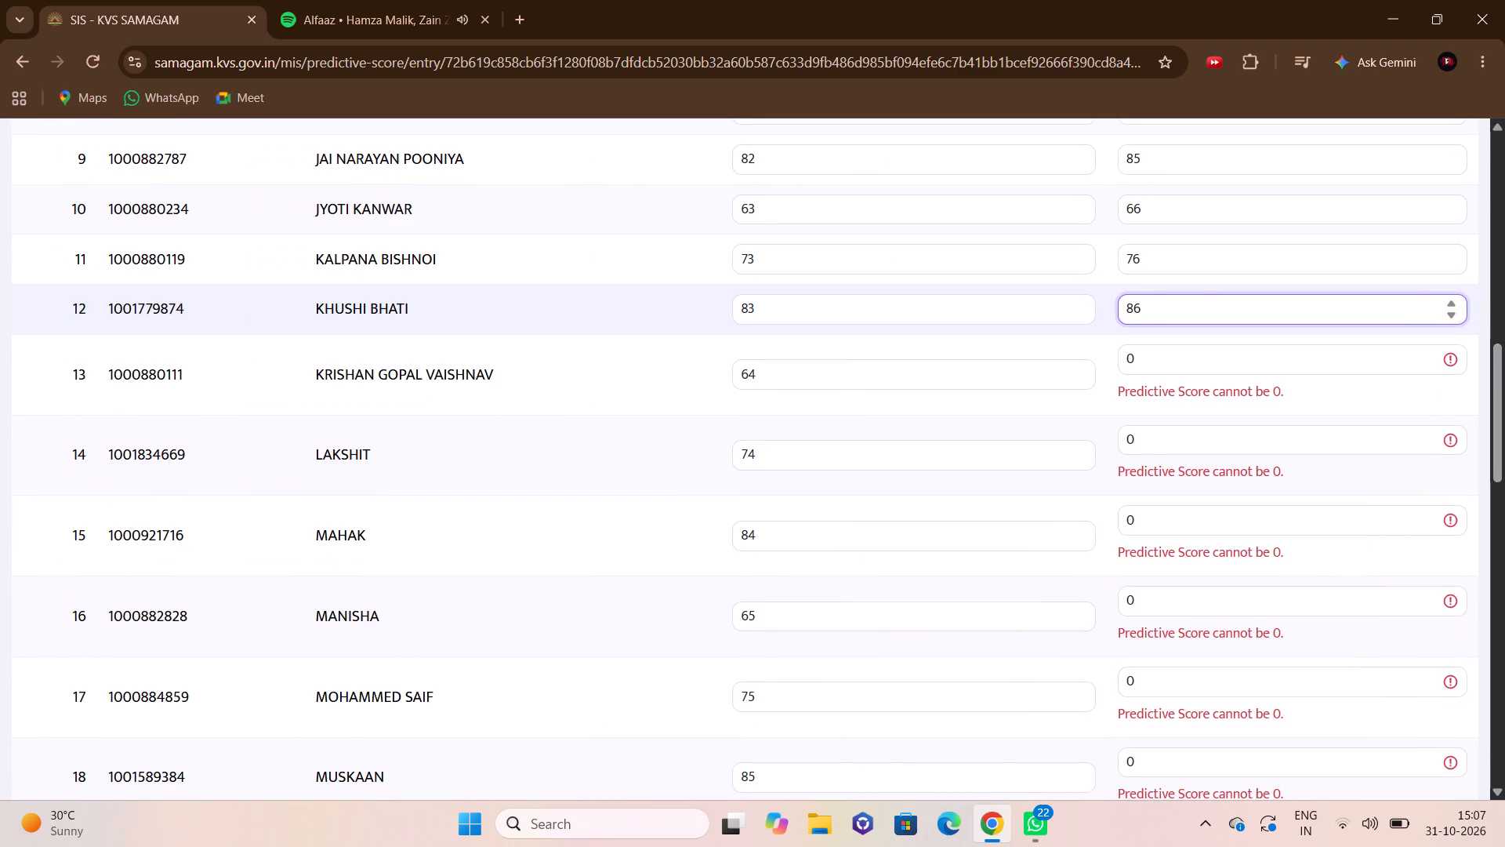
Set the Quarter 3 targets of the students in rows 13 to 15 to 67, 77 and 87.
{"action": "left_click", "coordinate": [1191, 341]}
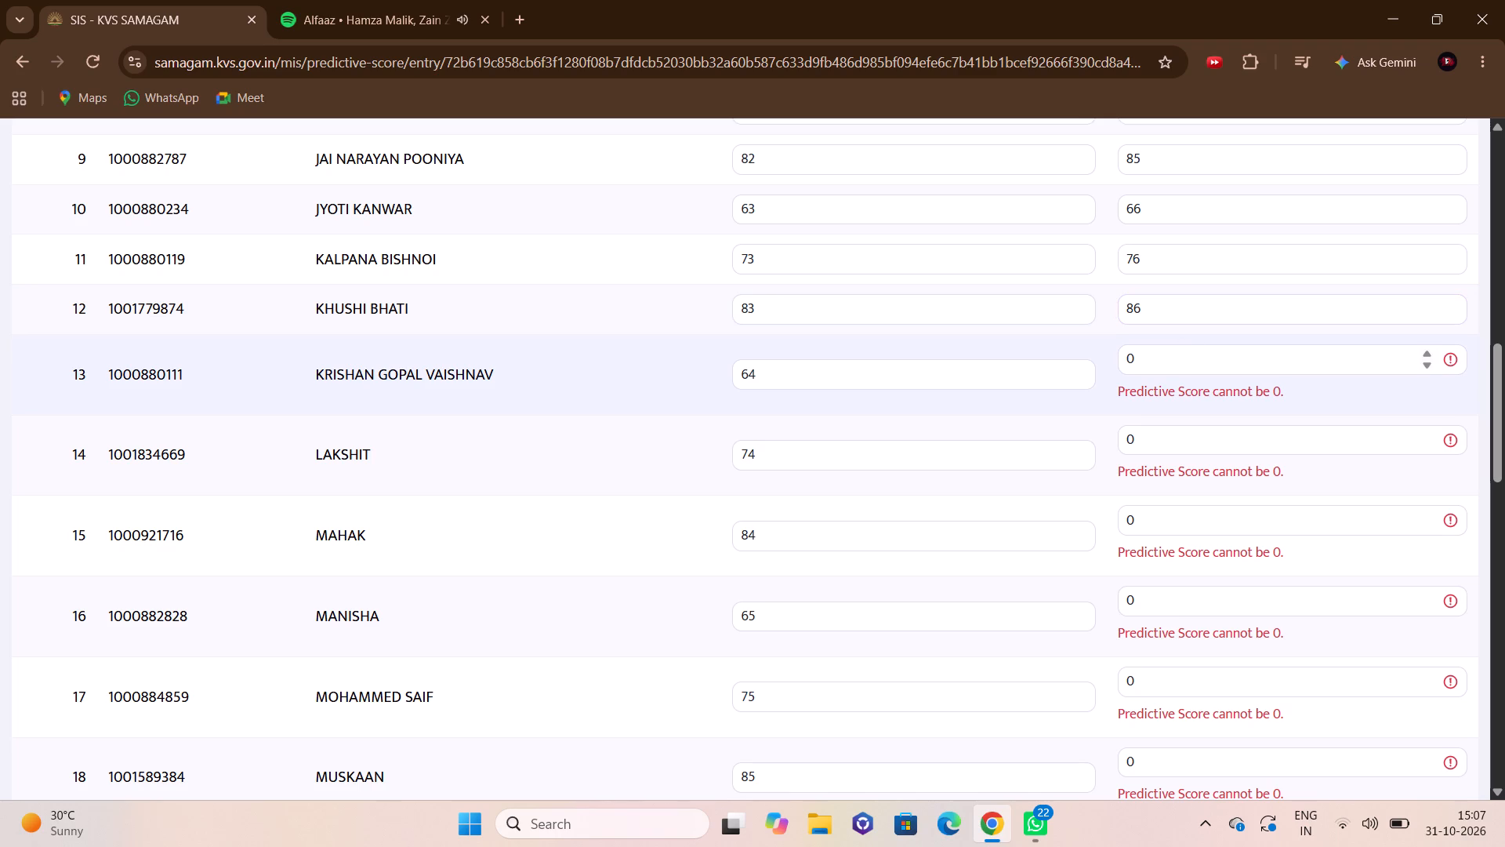
{"action": "left_click", "coordinate": [1187, 354]}
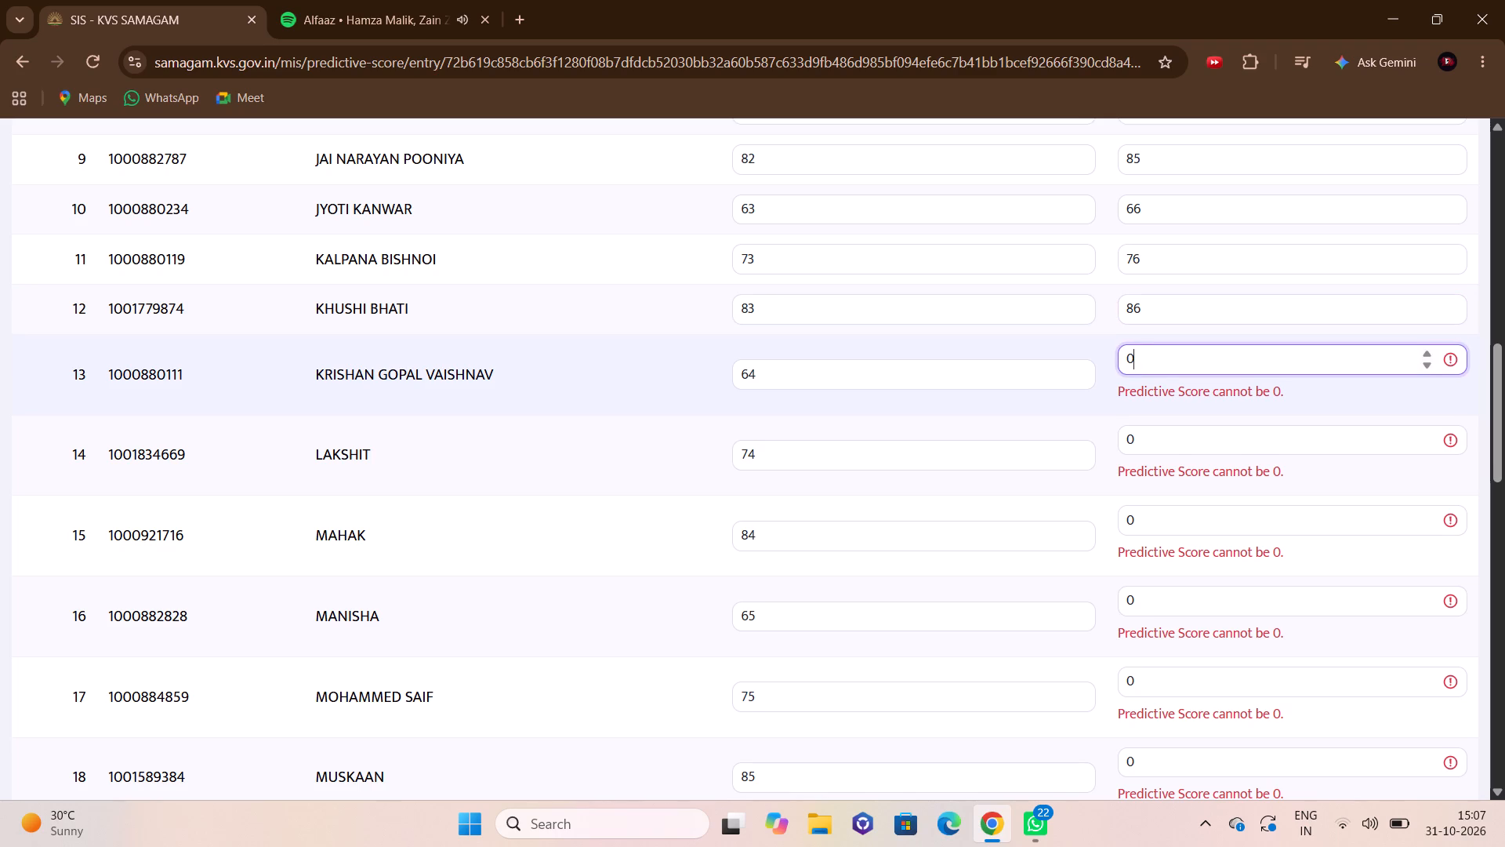
{"action": "key", "text": "BackSpace"}
{"action": "type", "text": "67"}
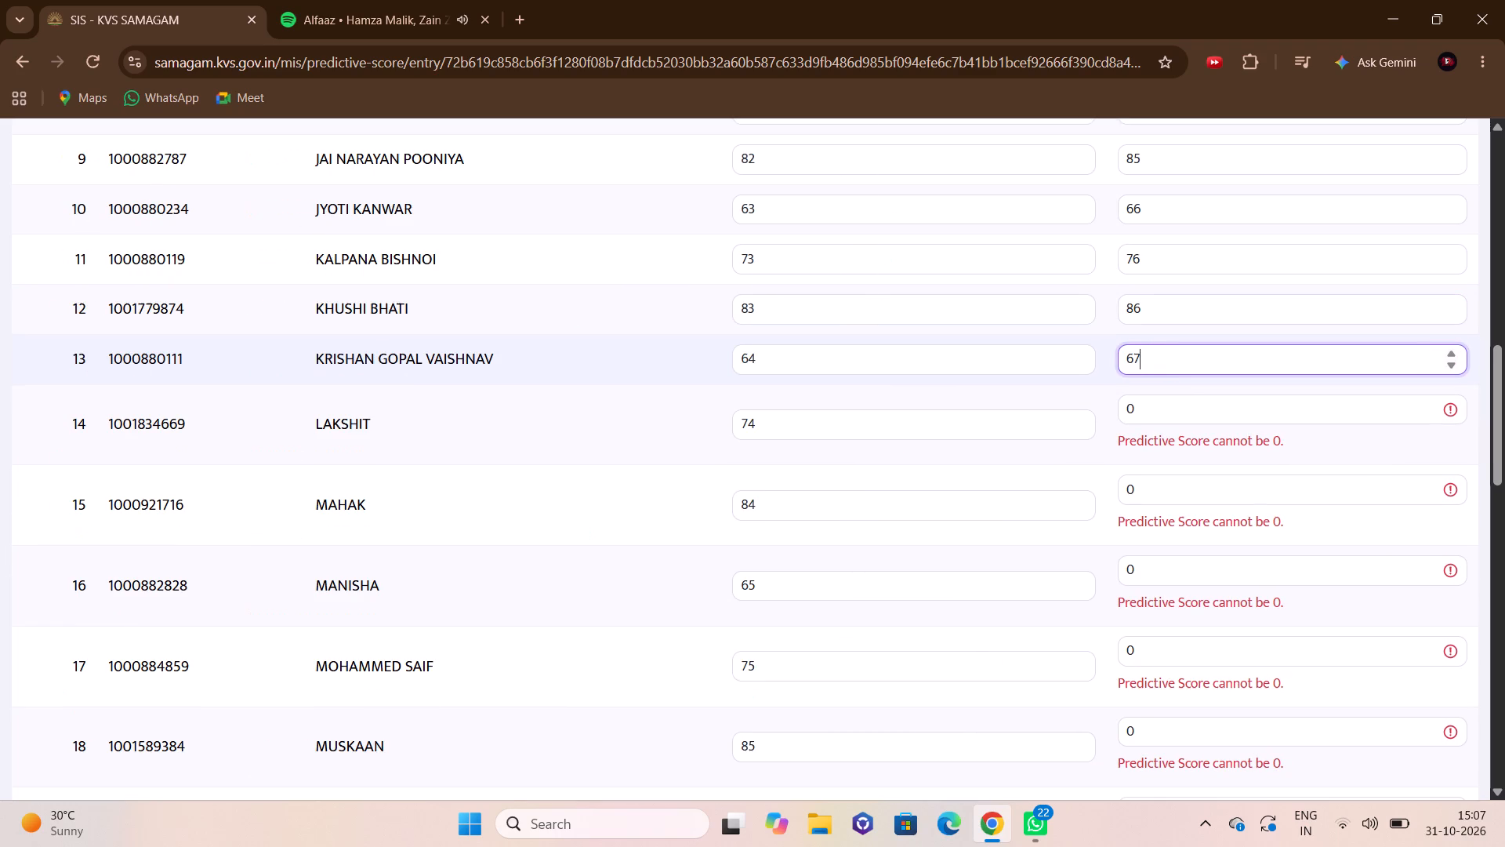
{"action": "left_click", "coordinate": [1155, 407]}
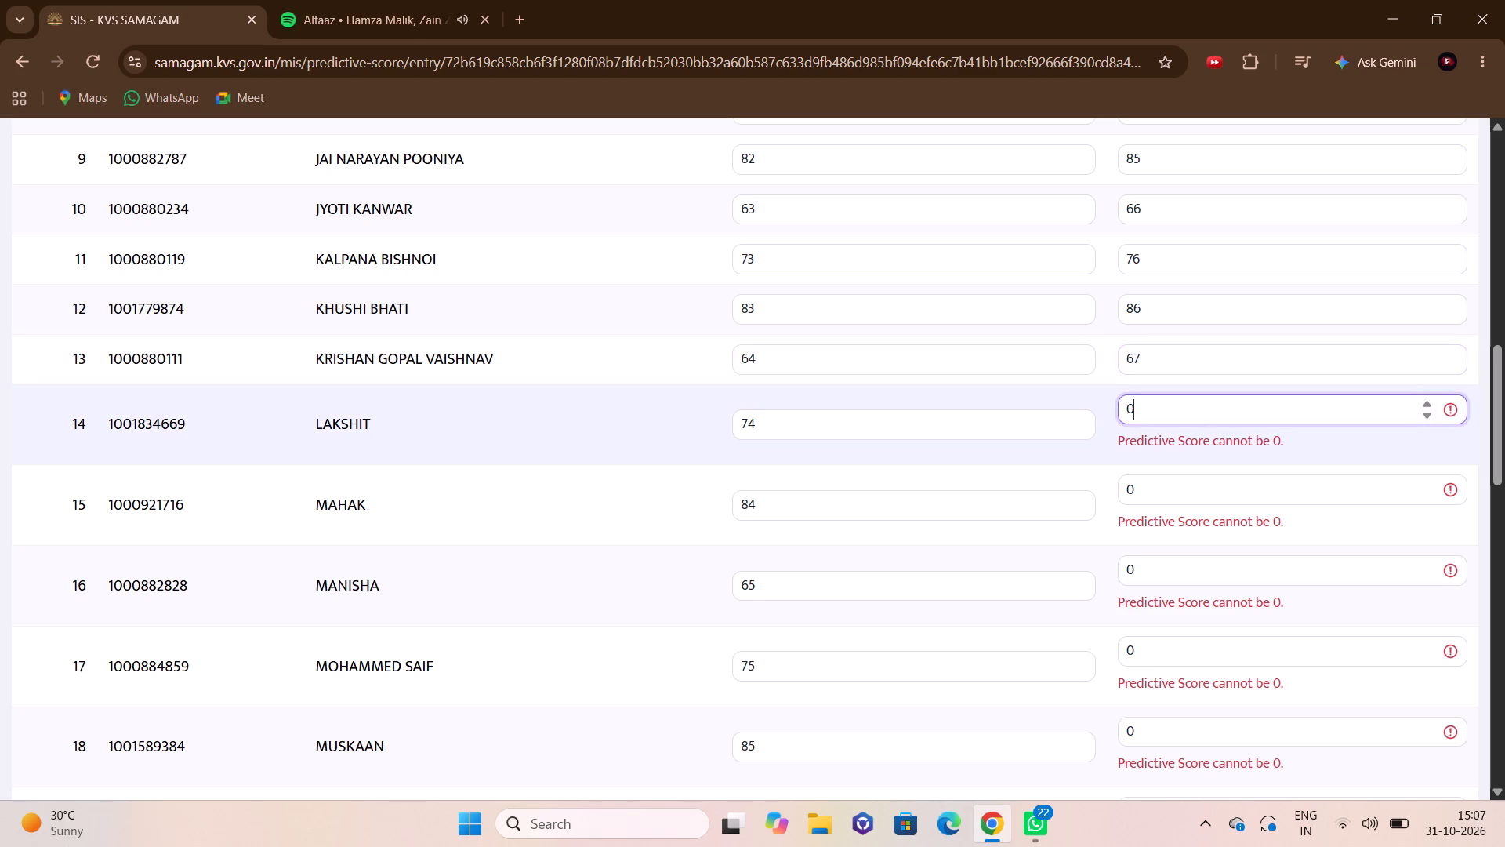
{"action": "key", "text": "BackSpace"}
{"action": "type", "text": "77"}
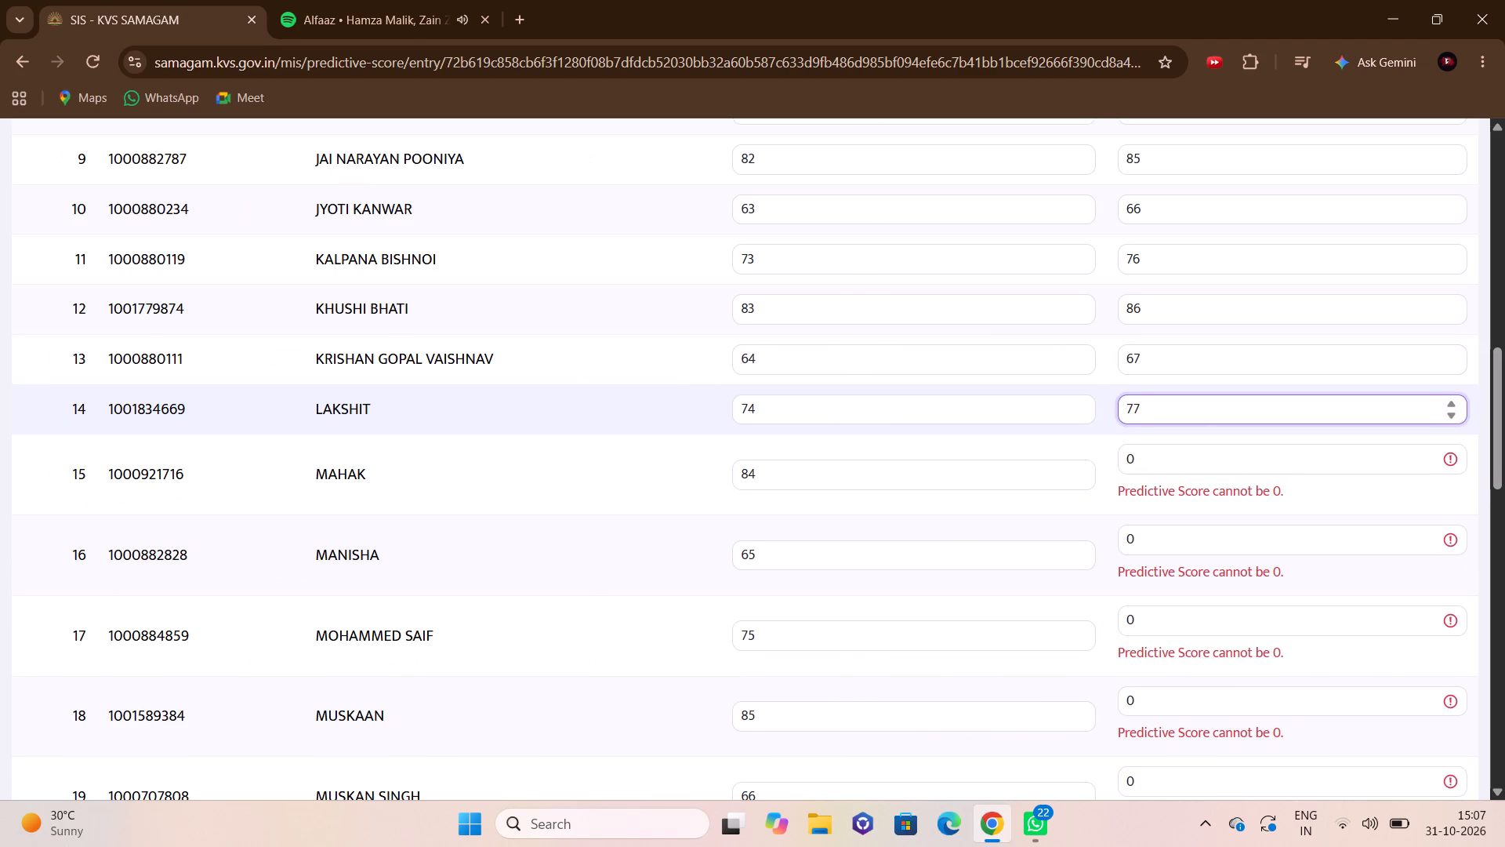
{"action": "left_click", "coordinate": [1147, 454]}
{"action": "key", "text": "BackSpace"}
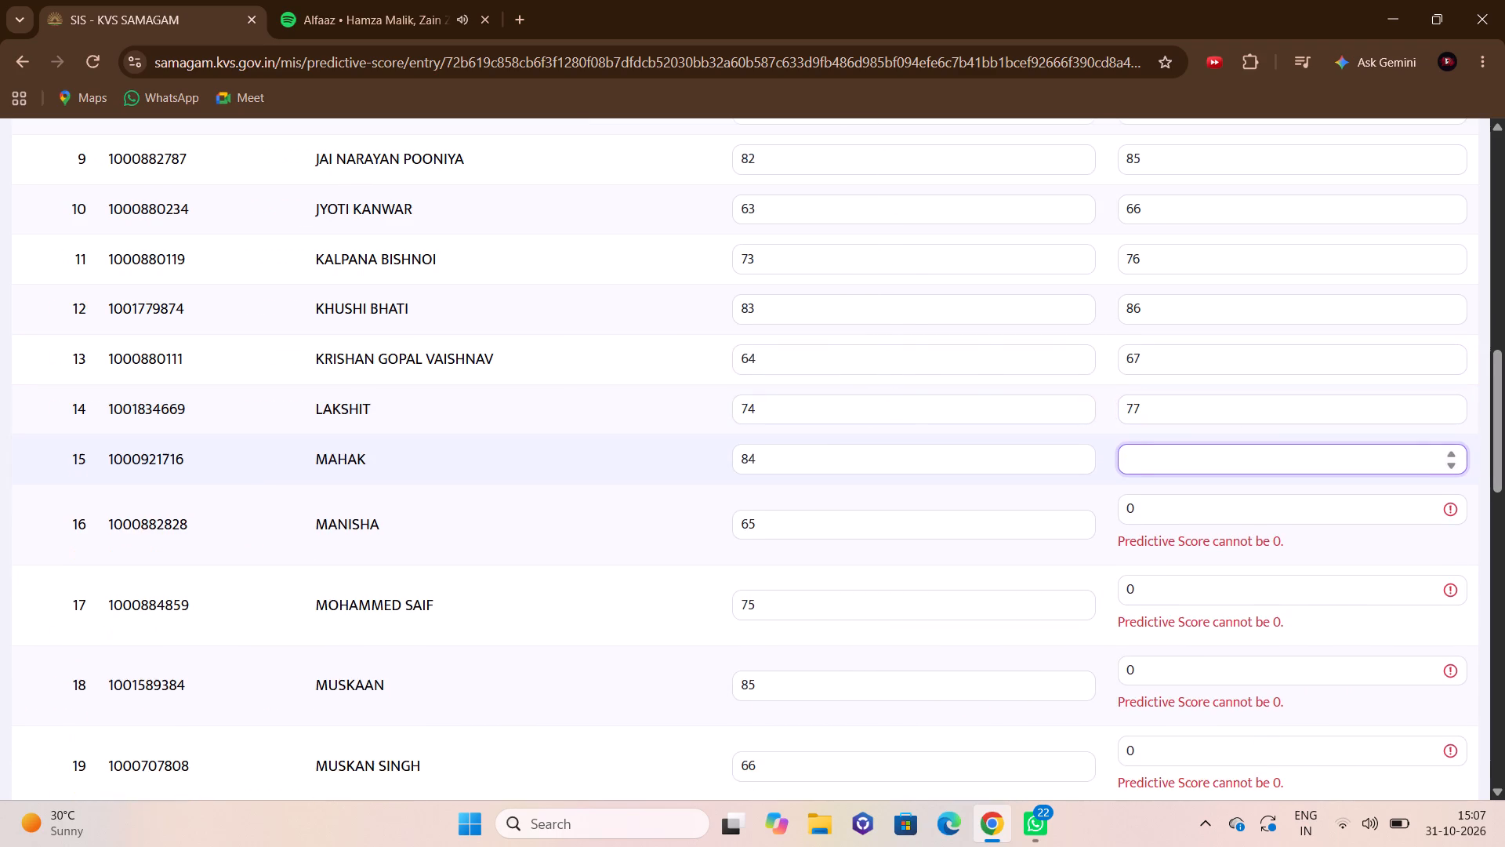
{"action": "type", "text": "87"}
Set the Quarter 3 targets of the students in rows 16 to 18 to 68, 78 and 88.
{"action": "left_click", "coordinate": [1147, 505]}
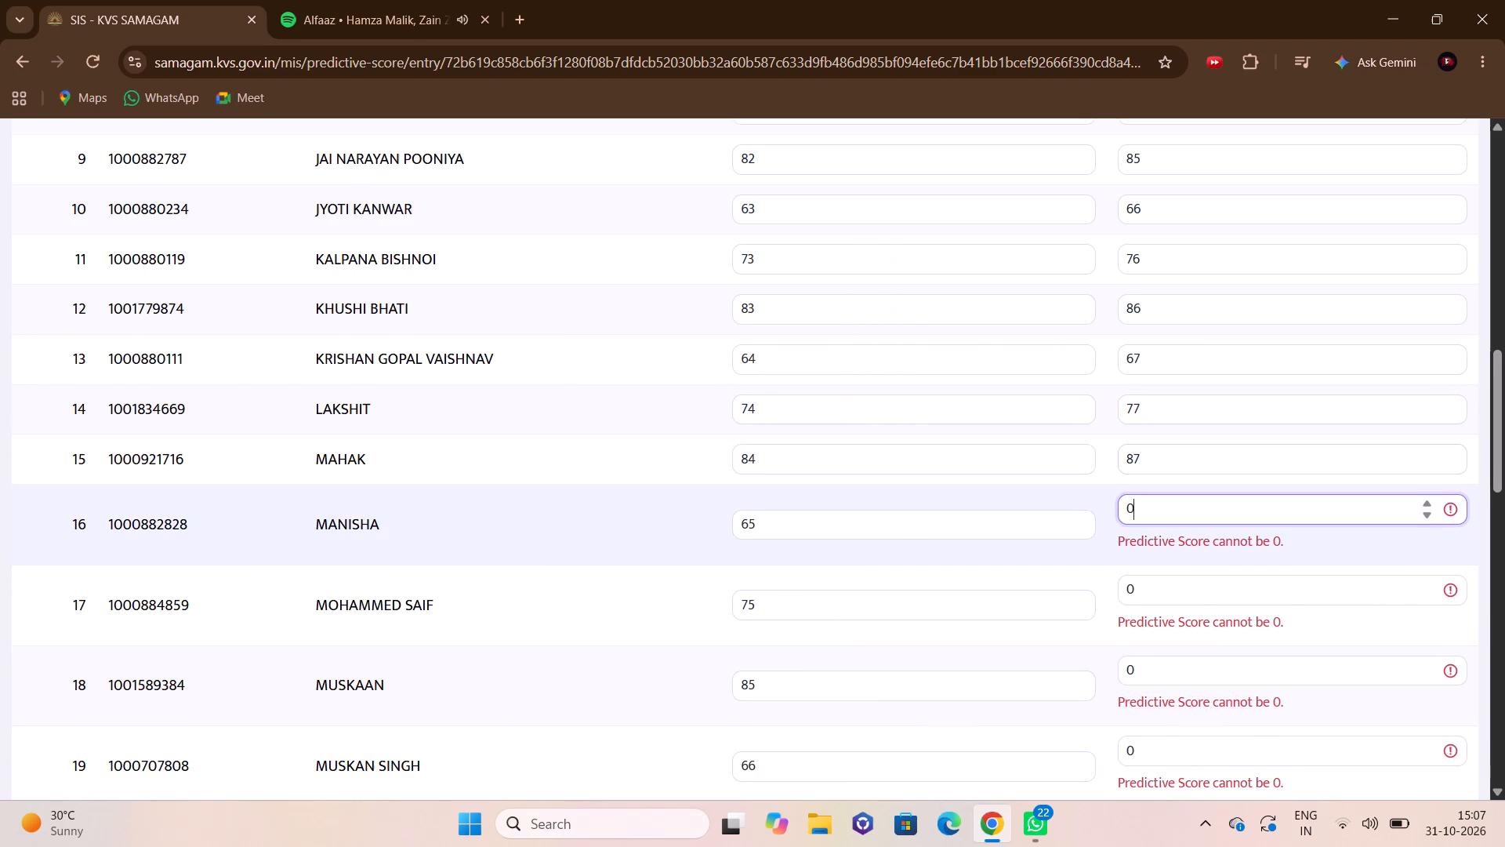
{"action": "key", "text": "BackSpace"}
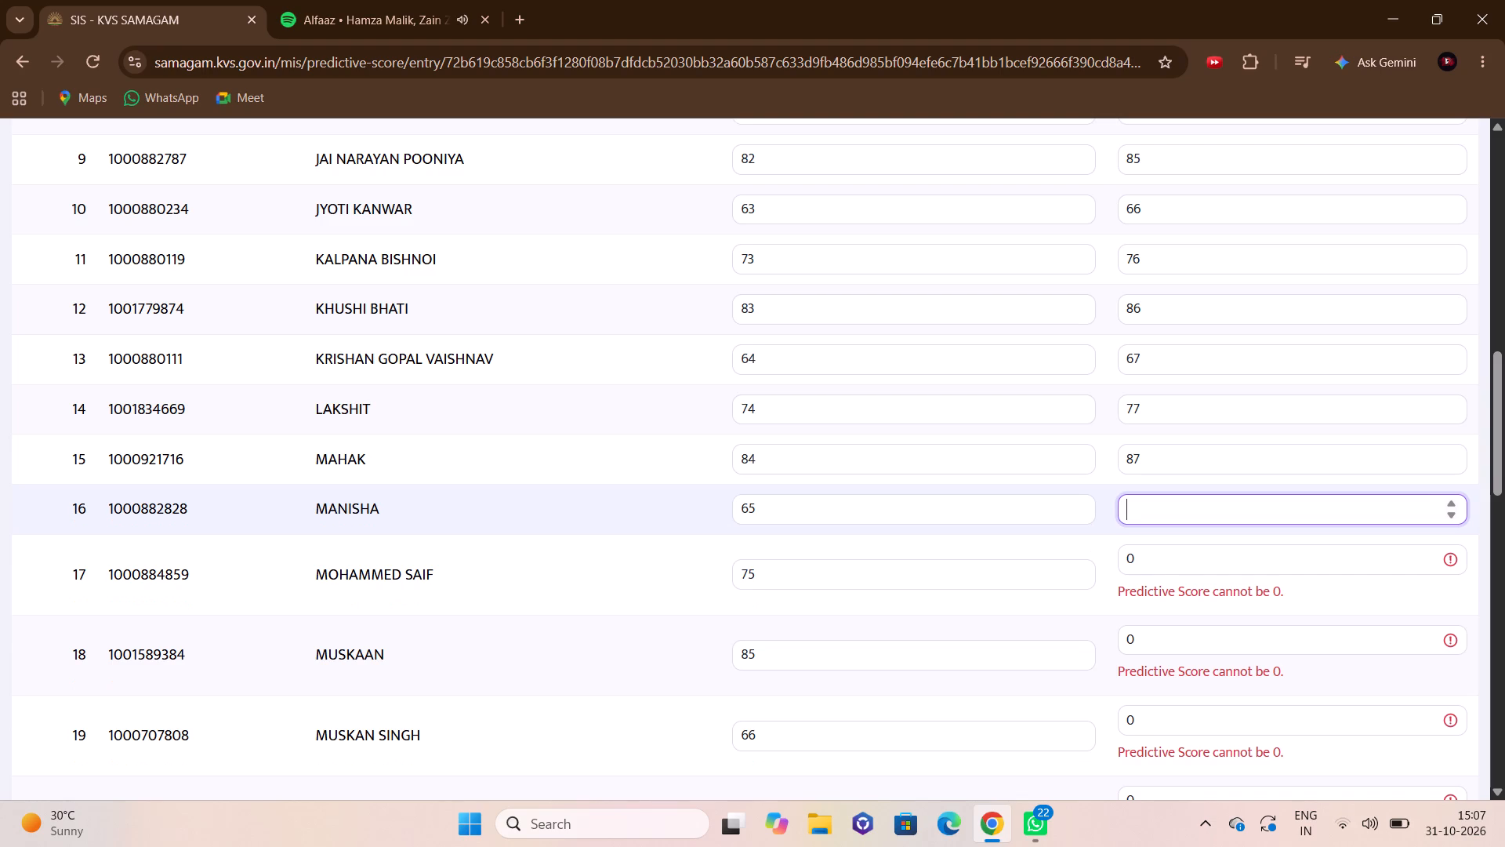
{"action": "type", "text": "68"}
{"action": "left_click", "coordinate": [1159, 548]}
{"action": "key", "text": "BackSpace"}
{"action": "type", "text": "78"}
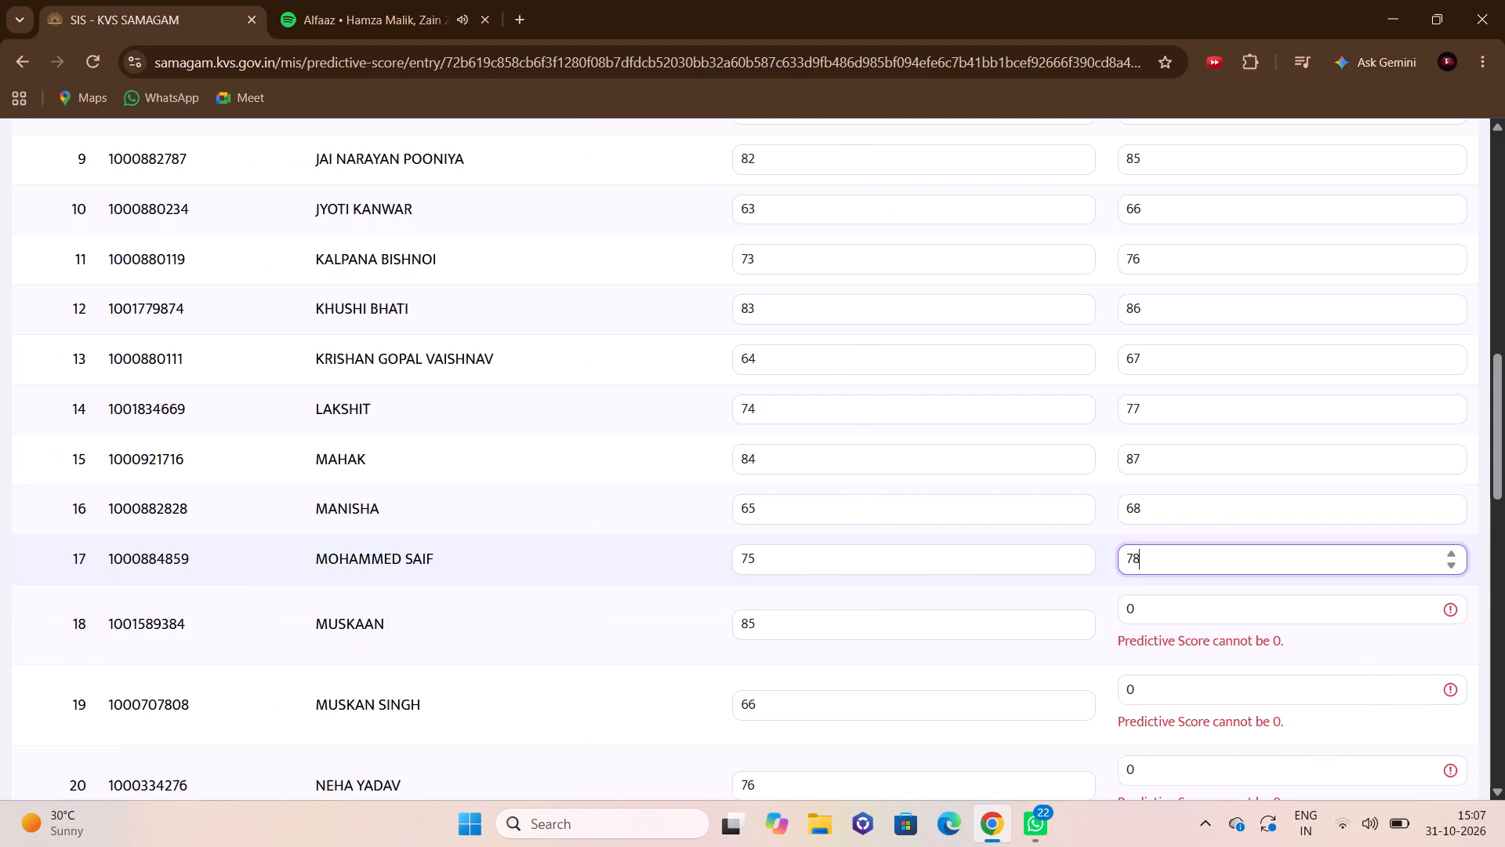
{"action": "left_click", "coordinate": [1167, 596]}
{"action": "key", "text": "BackSpace"}
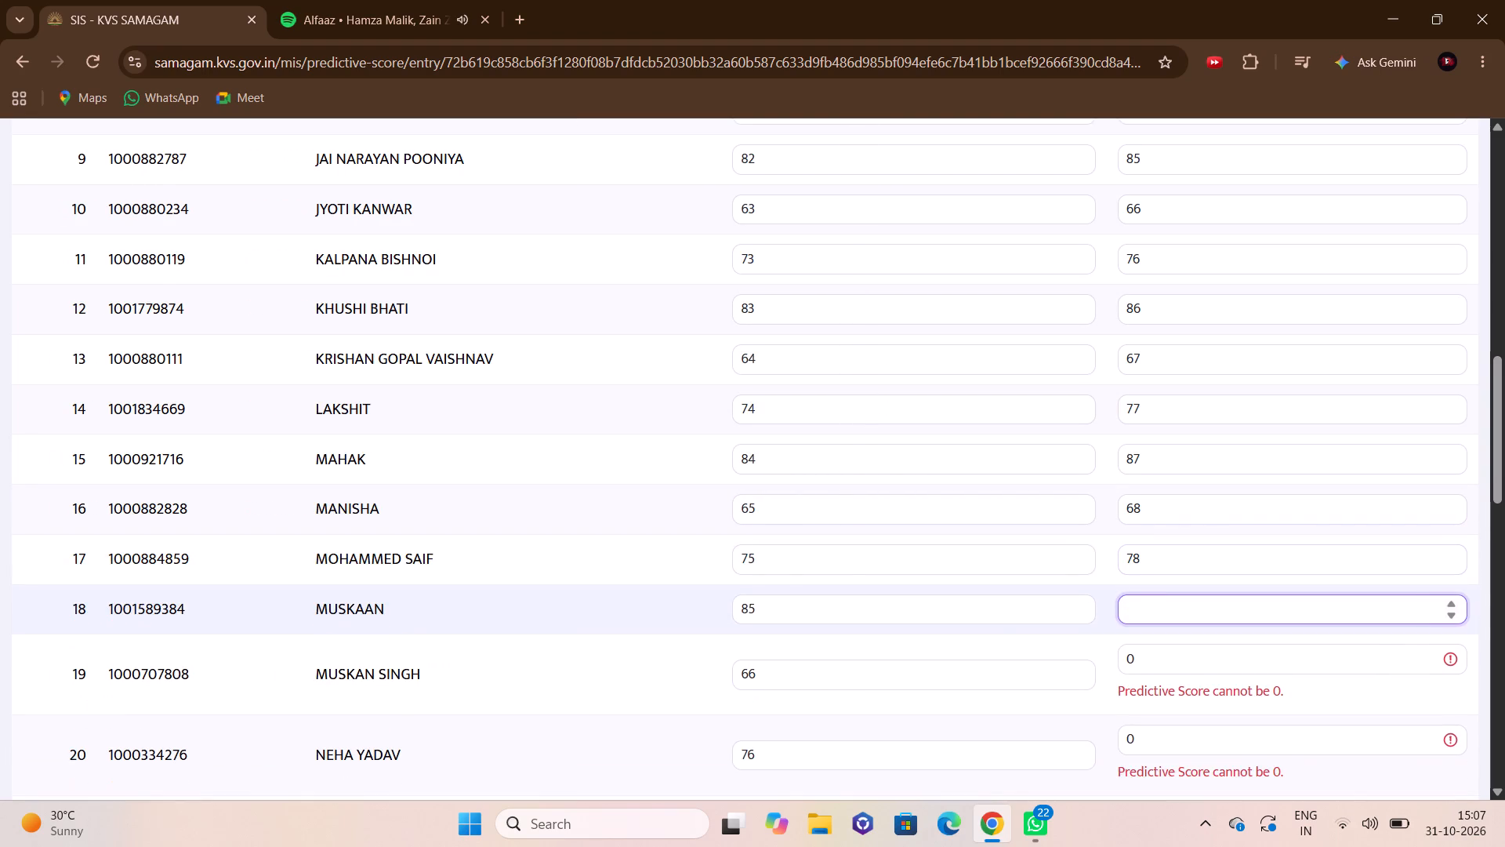
{"action": "type", "text": "88"}
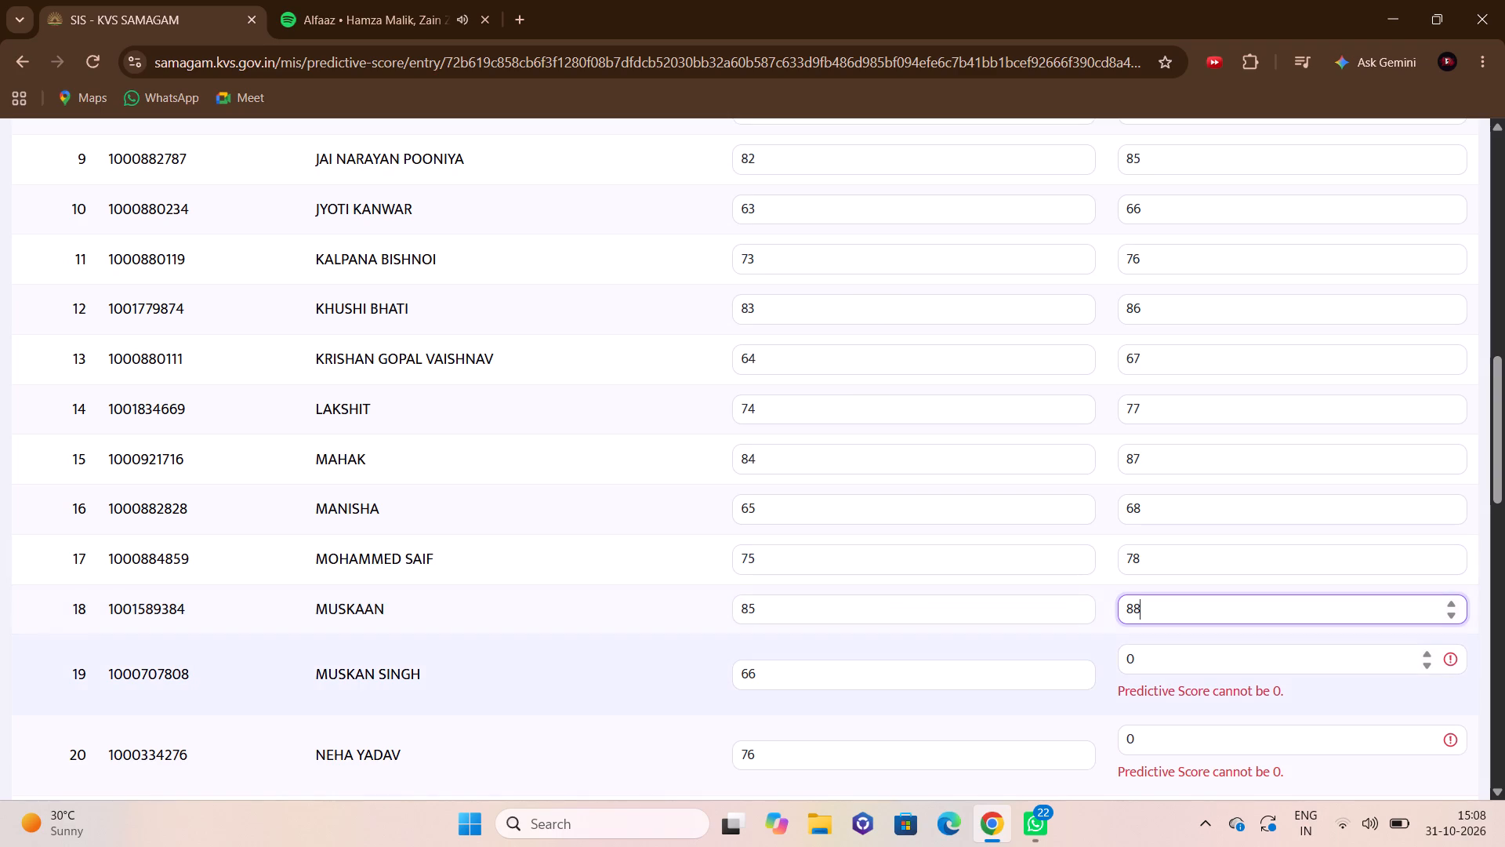
Set the Quarter 3 targets of the students in rows 19 to 21 to 69, 79 and 89.
{"action": "left_click", "coordinate": [1172, 659]}
{"action": "key", "text": "BackSpace"}
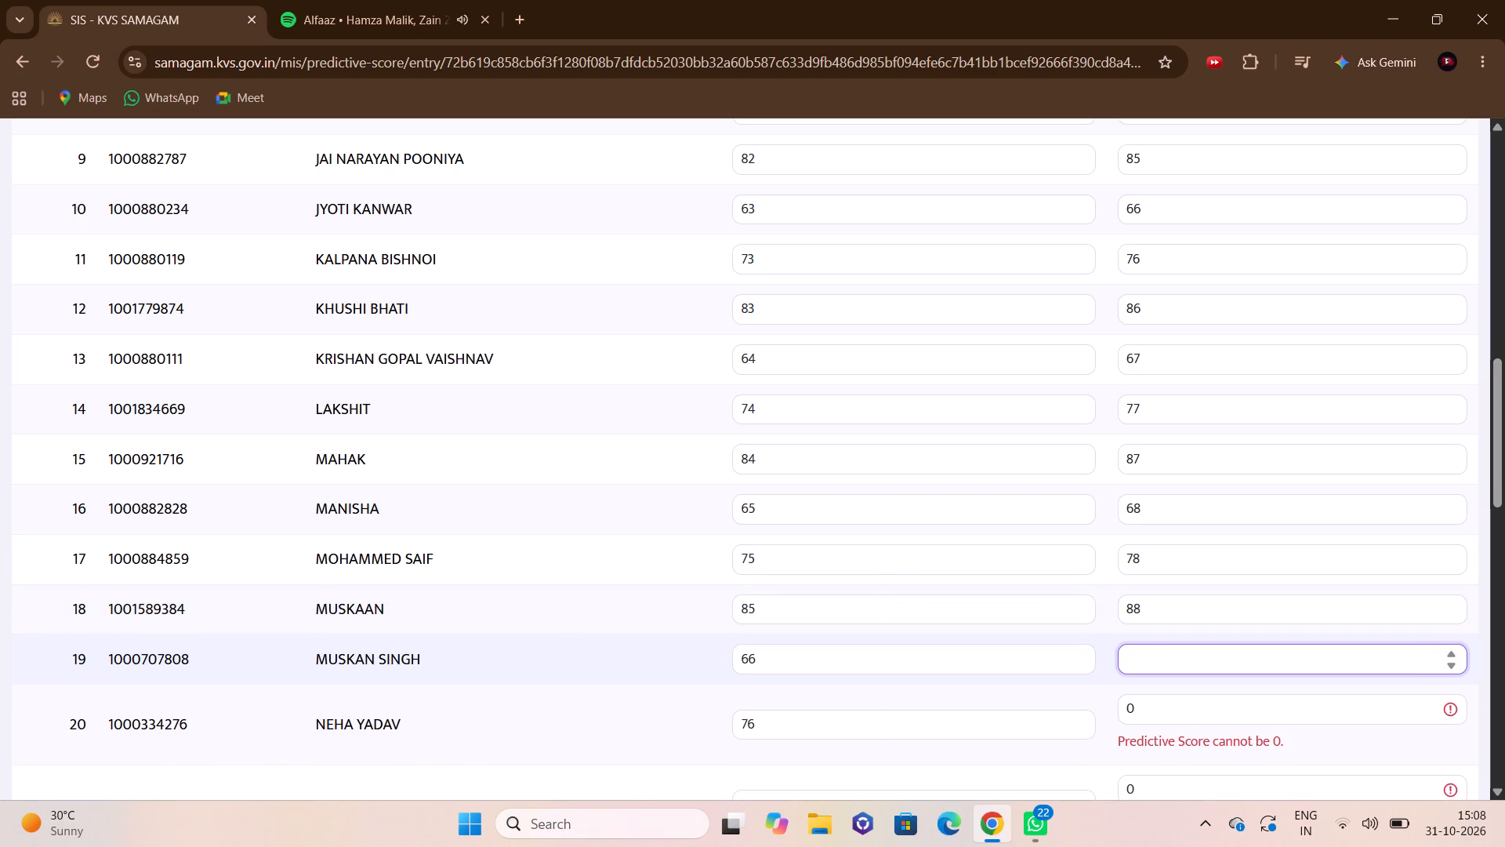
{"action": "type", "text": "69"}
{"action": "left_click", "coordinate": [1173, 718]}
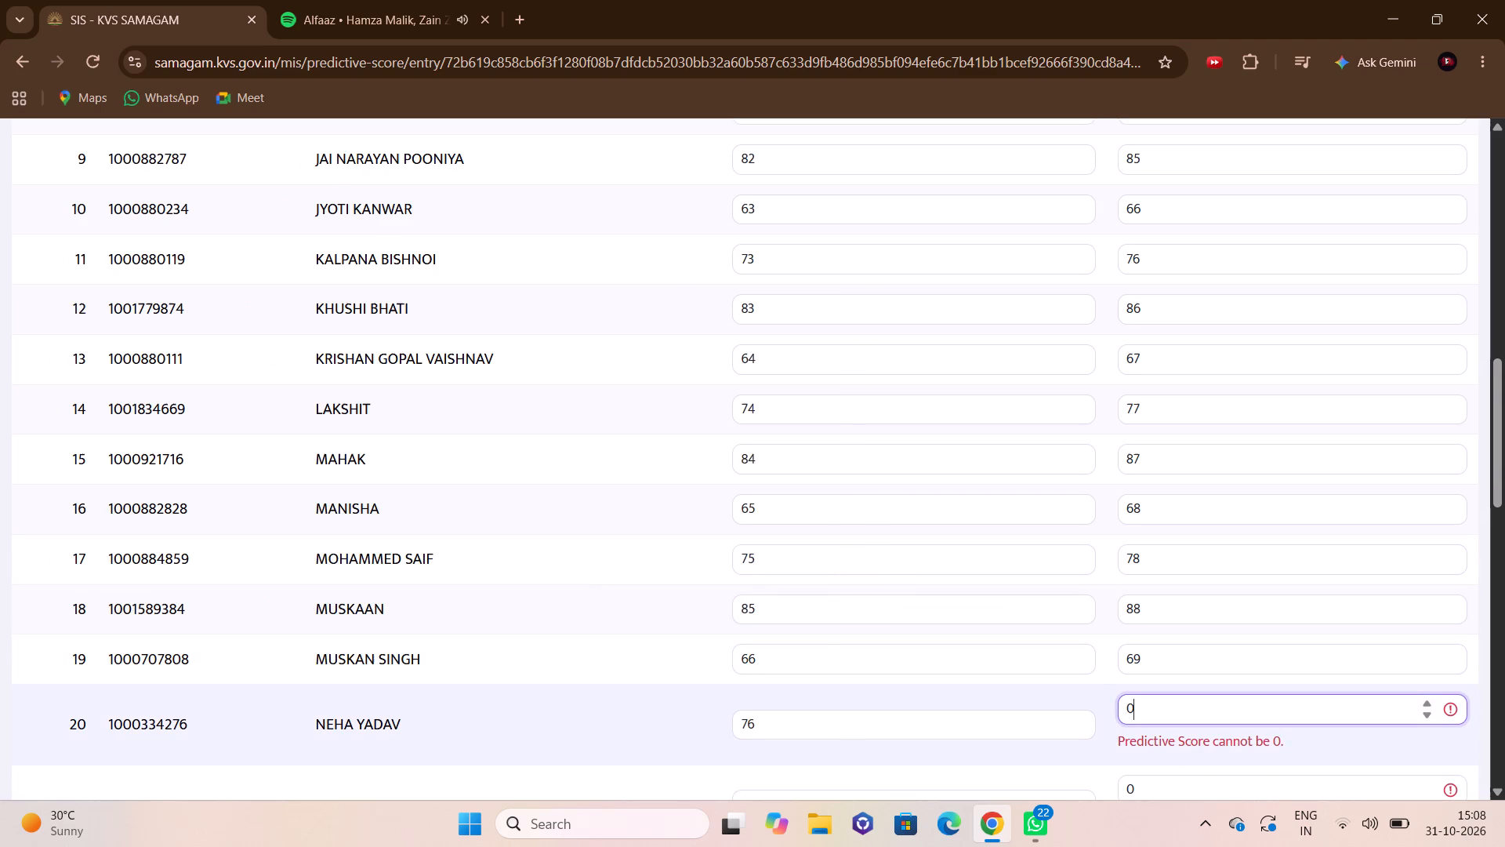
{"action": "key", "text": "BackSpace"}
{"action": "type", "text": "79"}
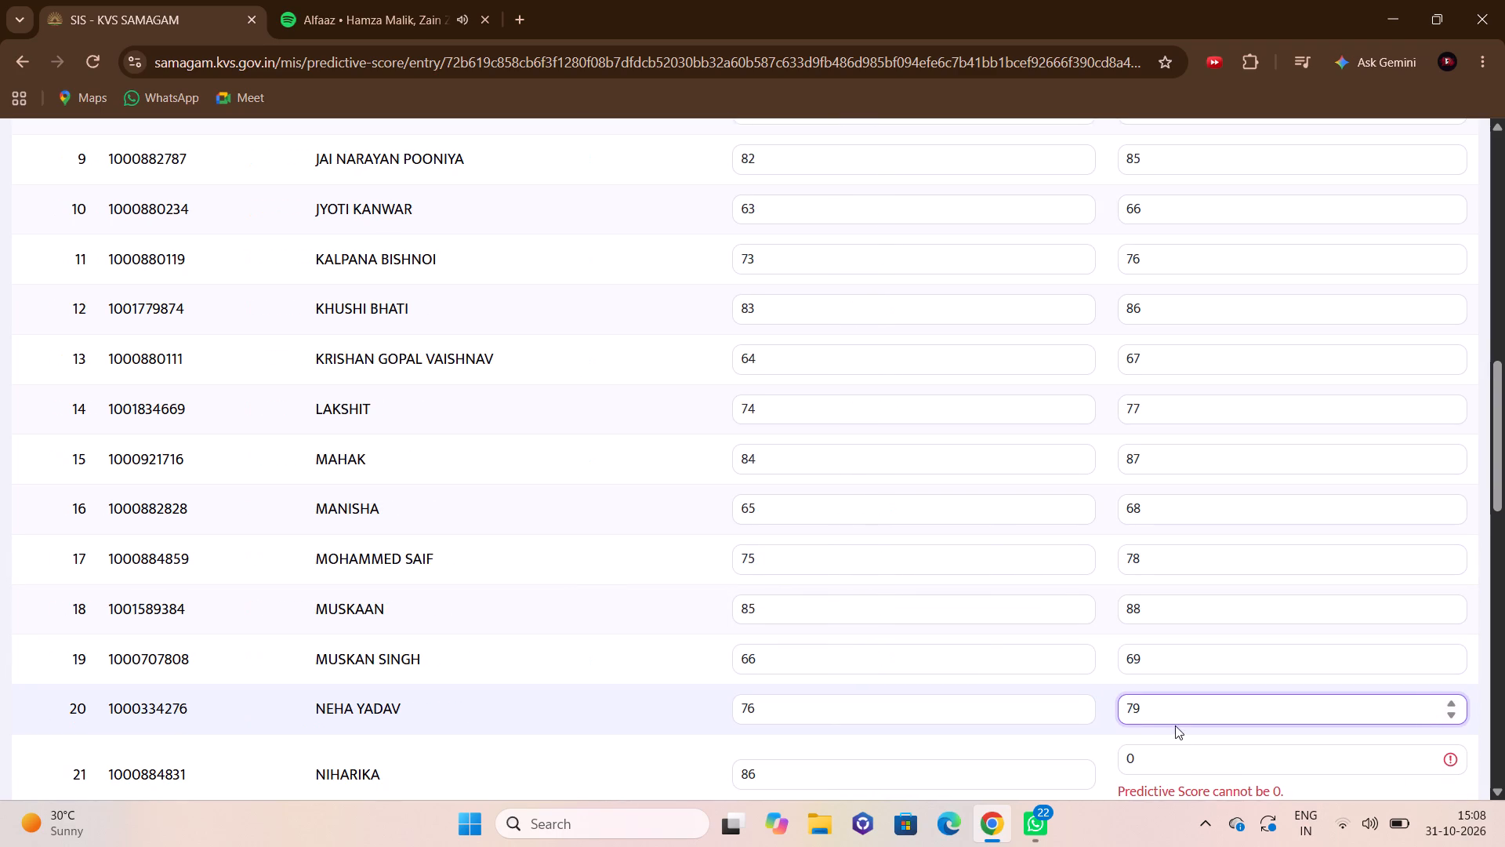
{"action": "left_click", "coordinate": [1173, 762]}
{"action": "key", "text": "BackSpace"}
{"action": "type", "text": "89"}
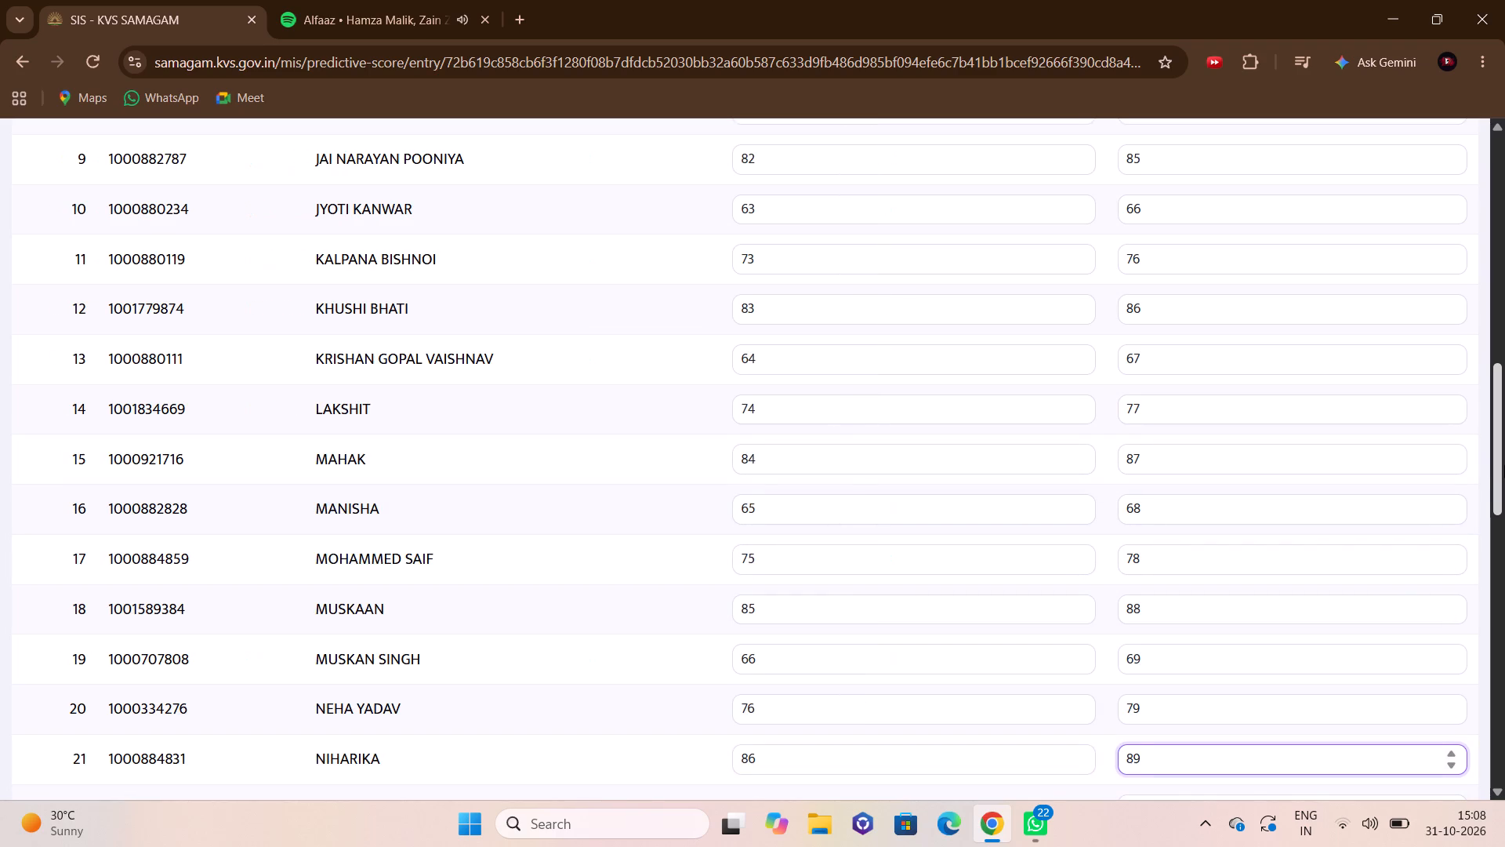
Set the Quarter 3 targets of the students in rows 22 to 24 to 70, 80 and 90.
{"action": "left_click_drag", "start_coordinate": [1504, 476], "coordinate": [1504, 576]}
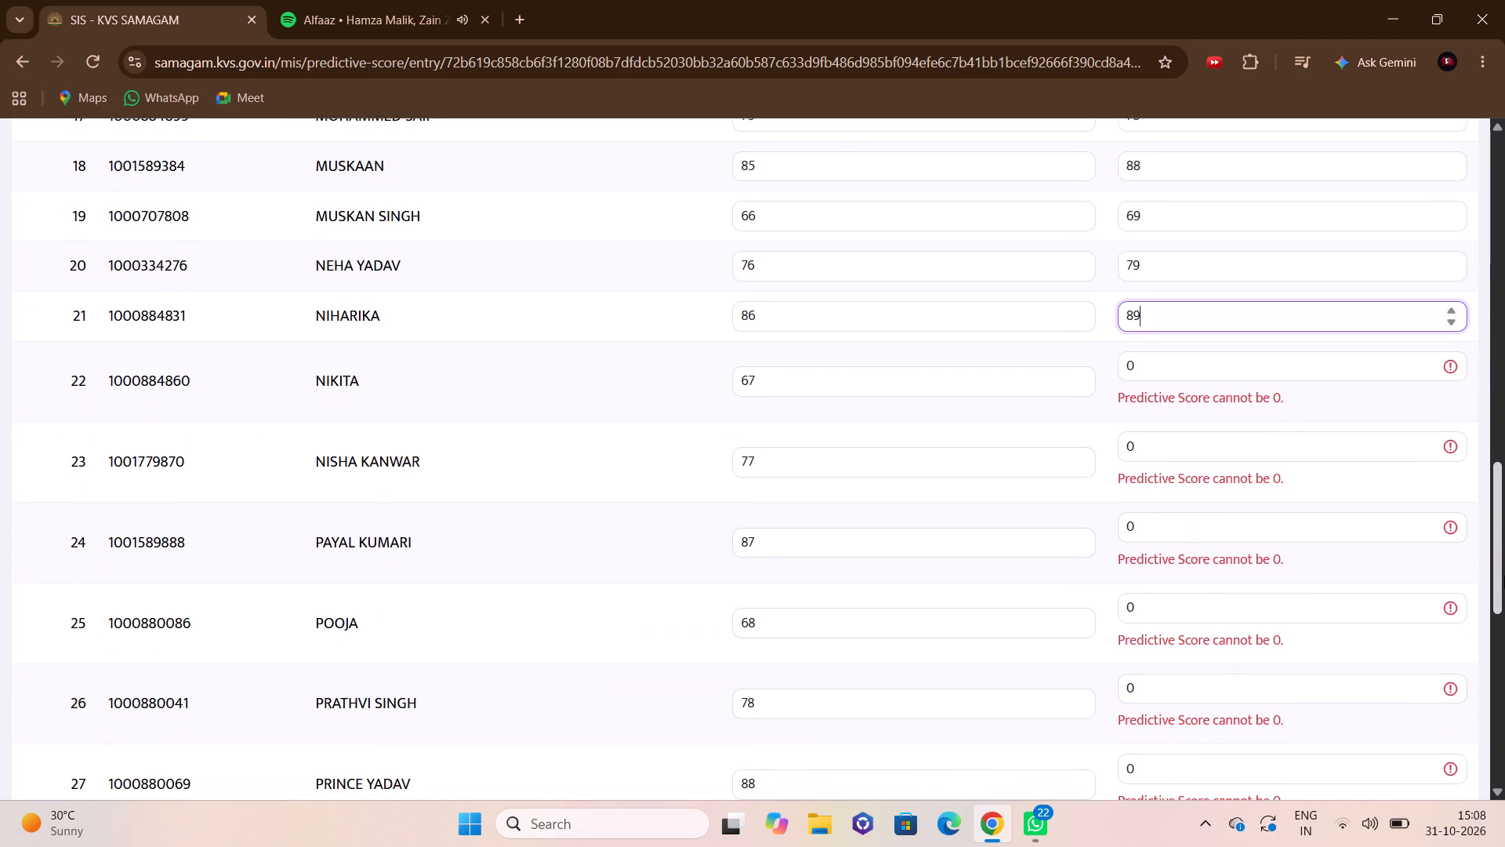
{"action": "left_click_drag", "start_coordinate": [1504, 576], "coordinate": [1504, 577]}
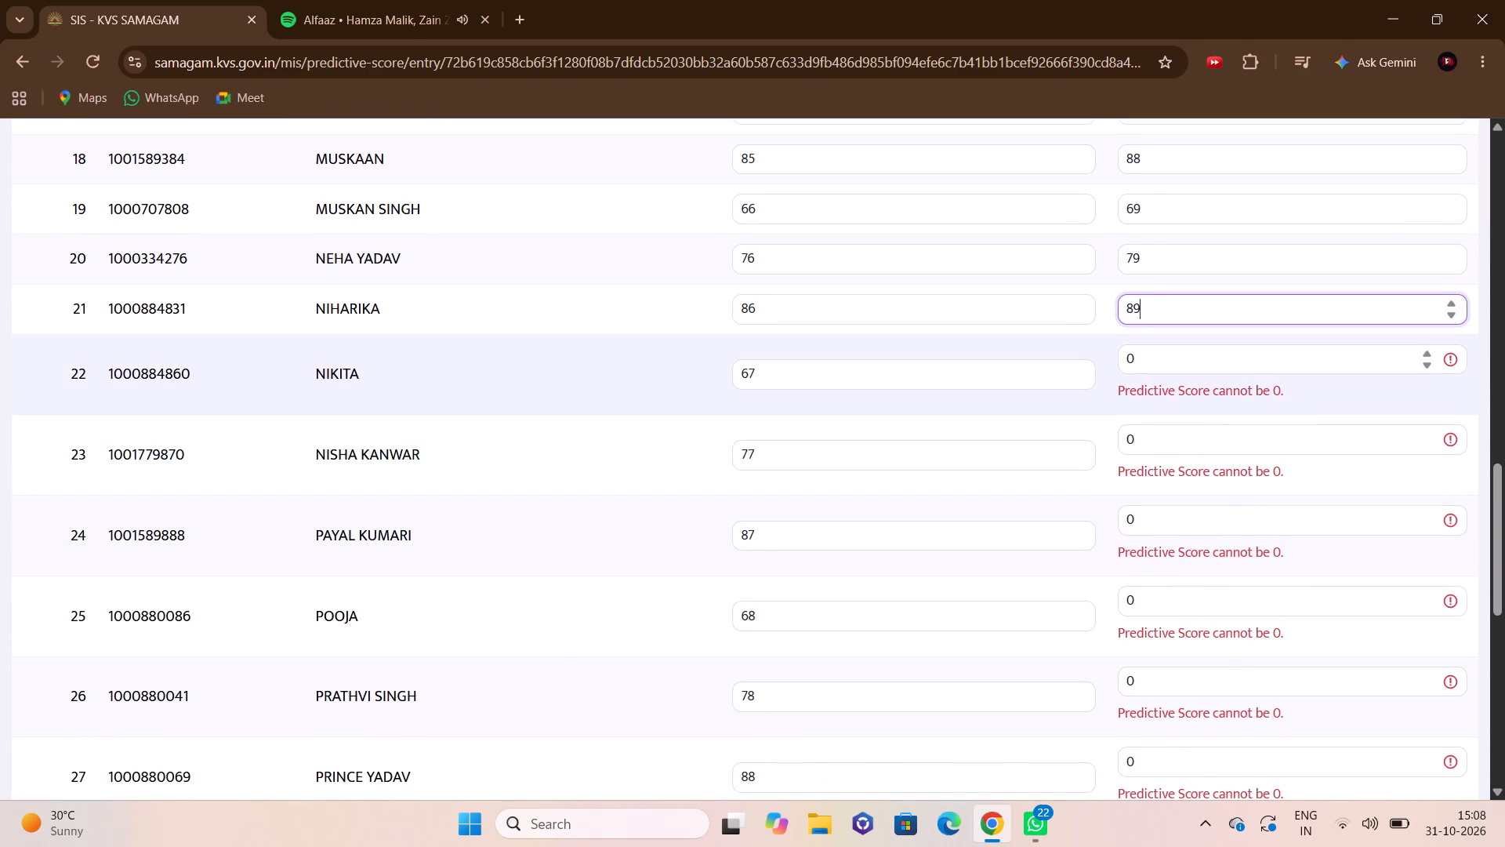
{"action": "left_click", "coordinate": [1164, 348]}
{"action": "key", "text": "BackSpace"}
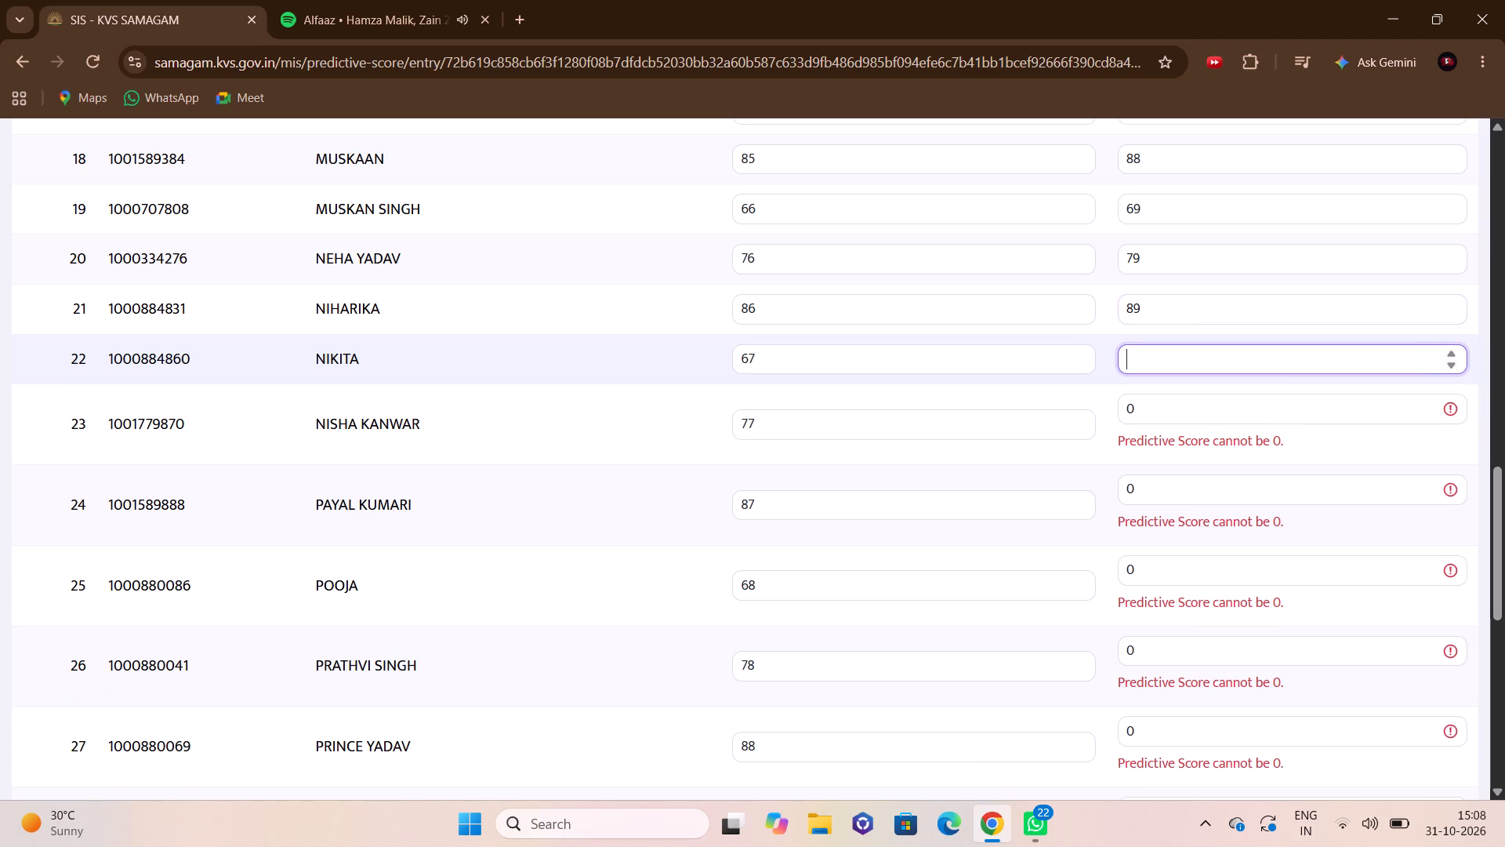
{"action": "type", "text": "70"}
{"action": "left_click", "coordinate": [1137, 402]}
{"action": "key", "text": "Left"}
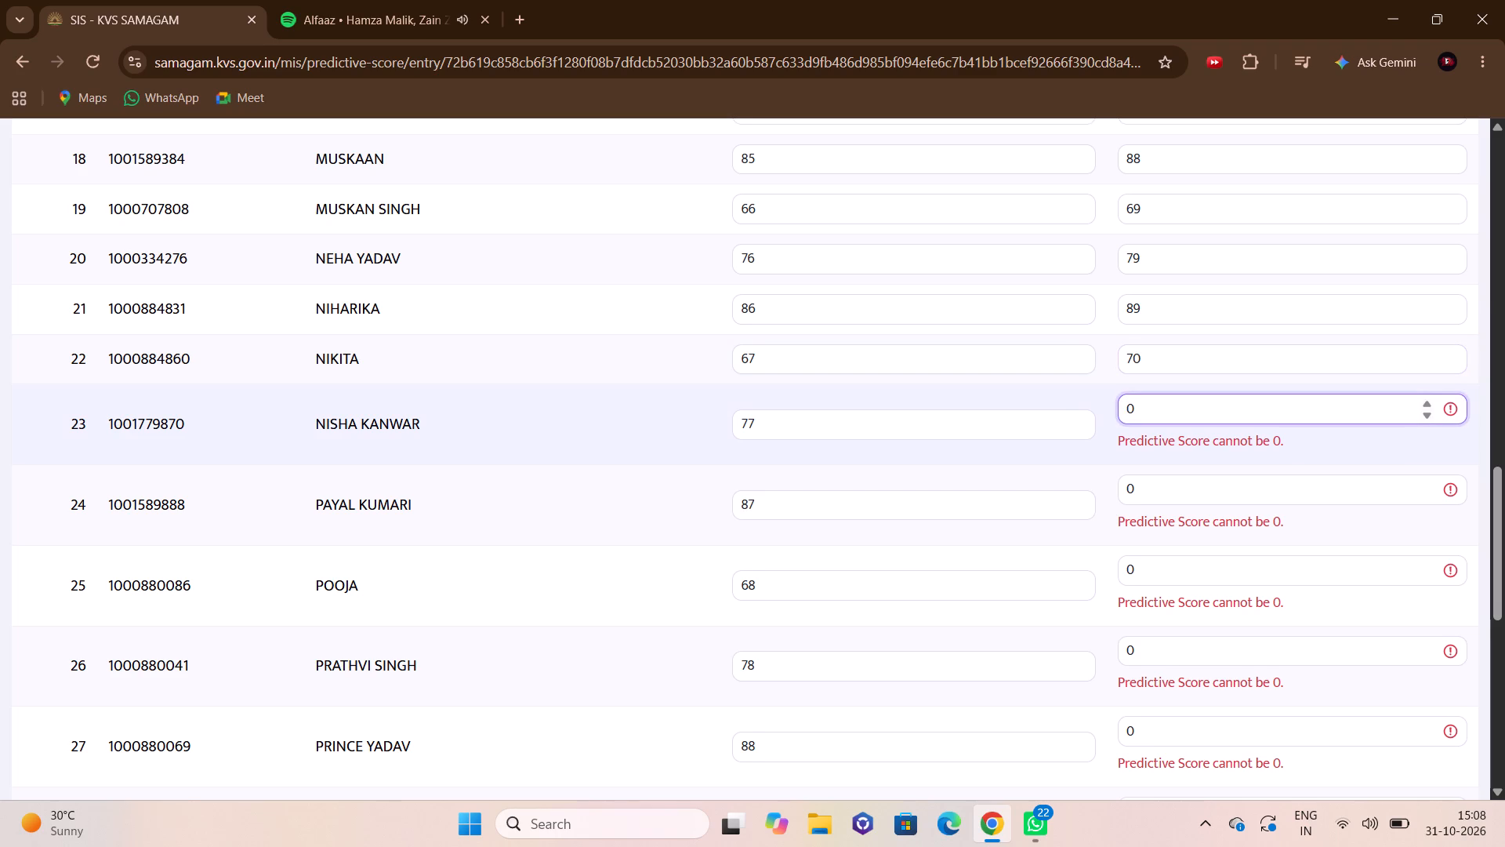
{"action": "key", "text": "8"}
{"action": "left_click", "coordinate": [1173, 465]}
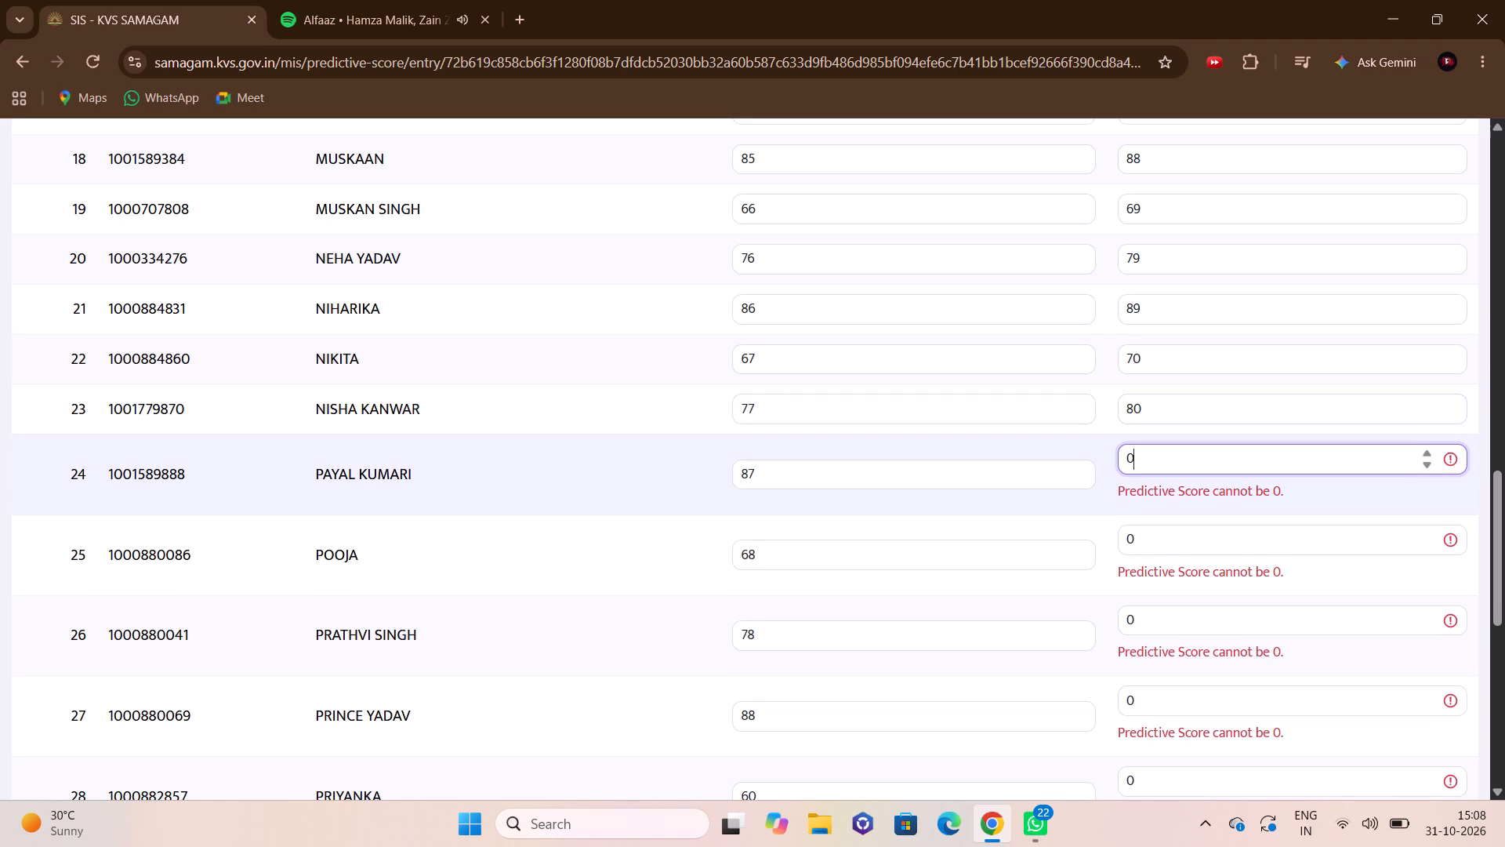
{"action": "key", "text": "Left"}
{"action": "key", "text": "9"}
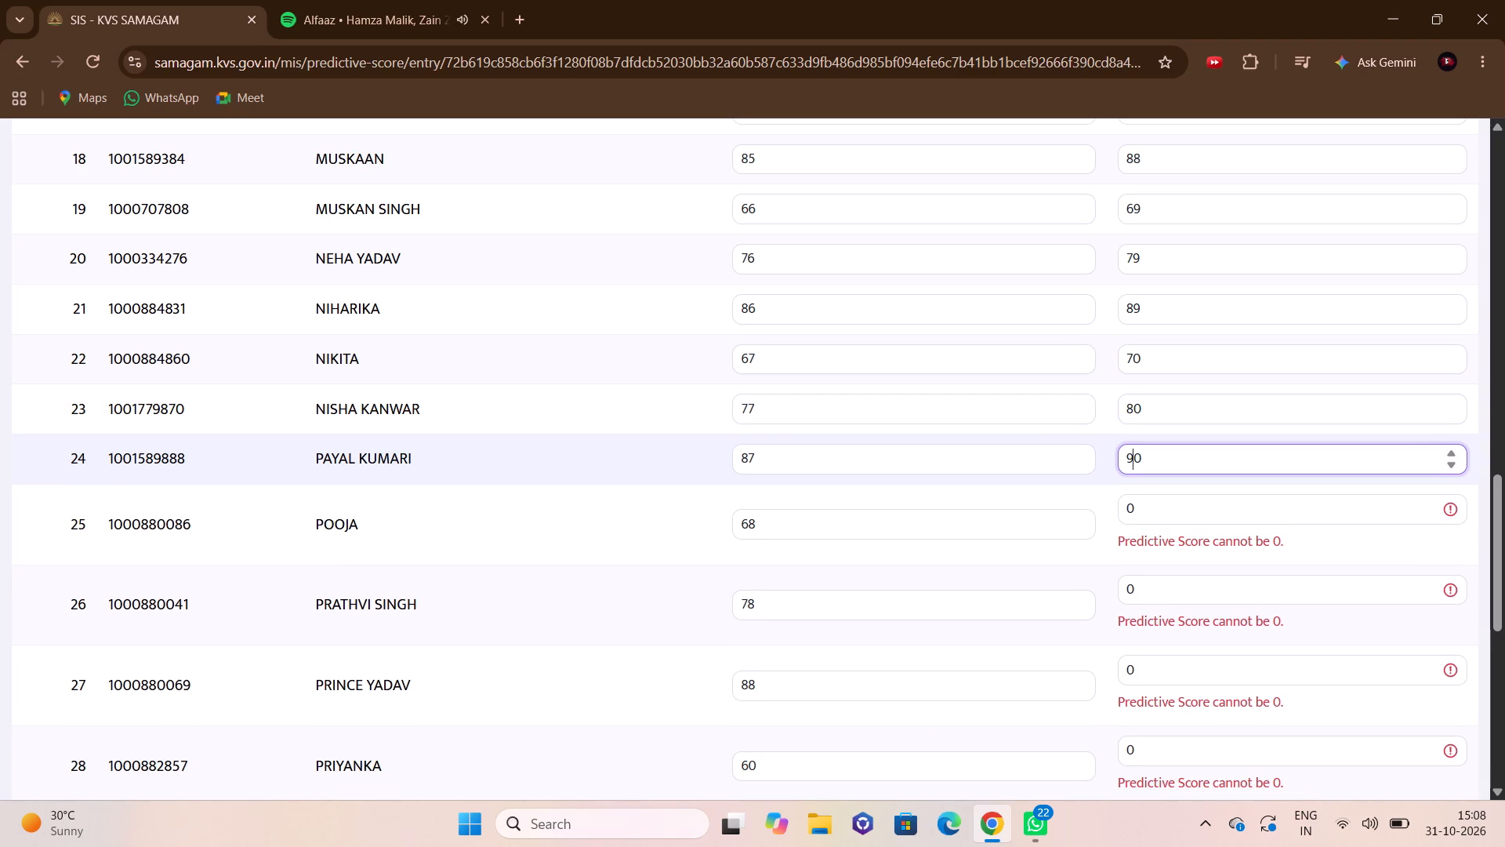
Set the Quarter 3 targets of the students in rows 25 to 27 to 71, 81 and 91.
{"action": "left_click", "coordinate": [1179, 503]}
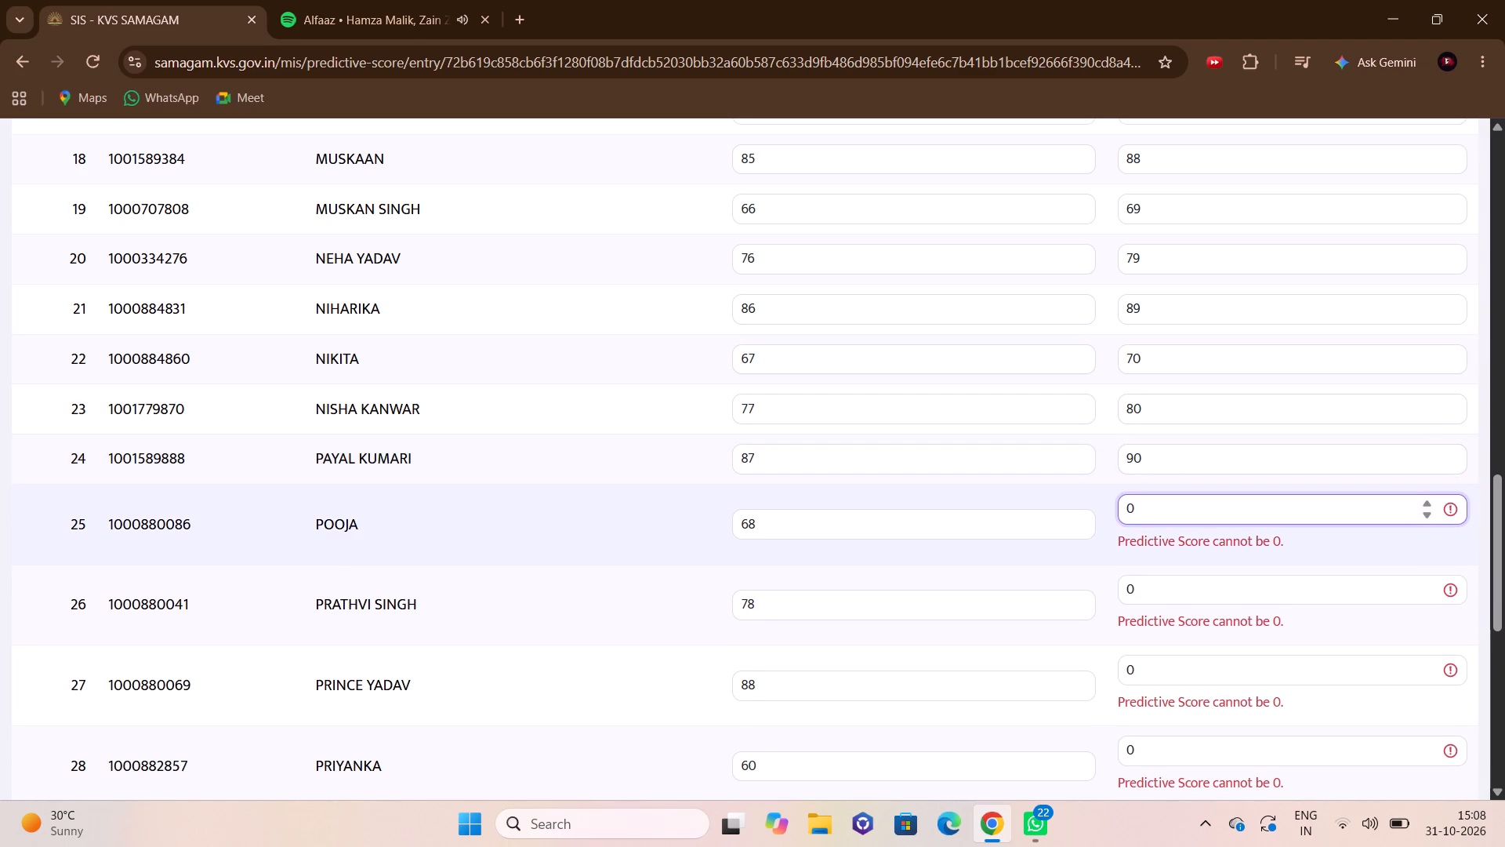
{"action": "key", "text": "BackSpace"}
{"action": "key", "text": "7"}
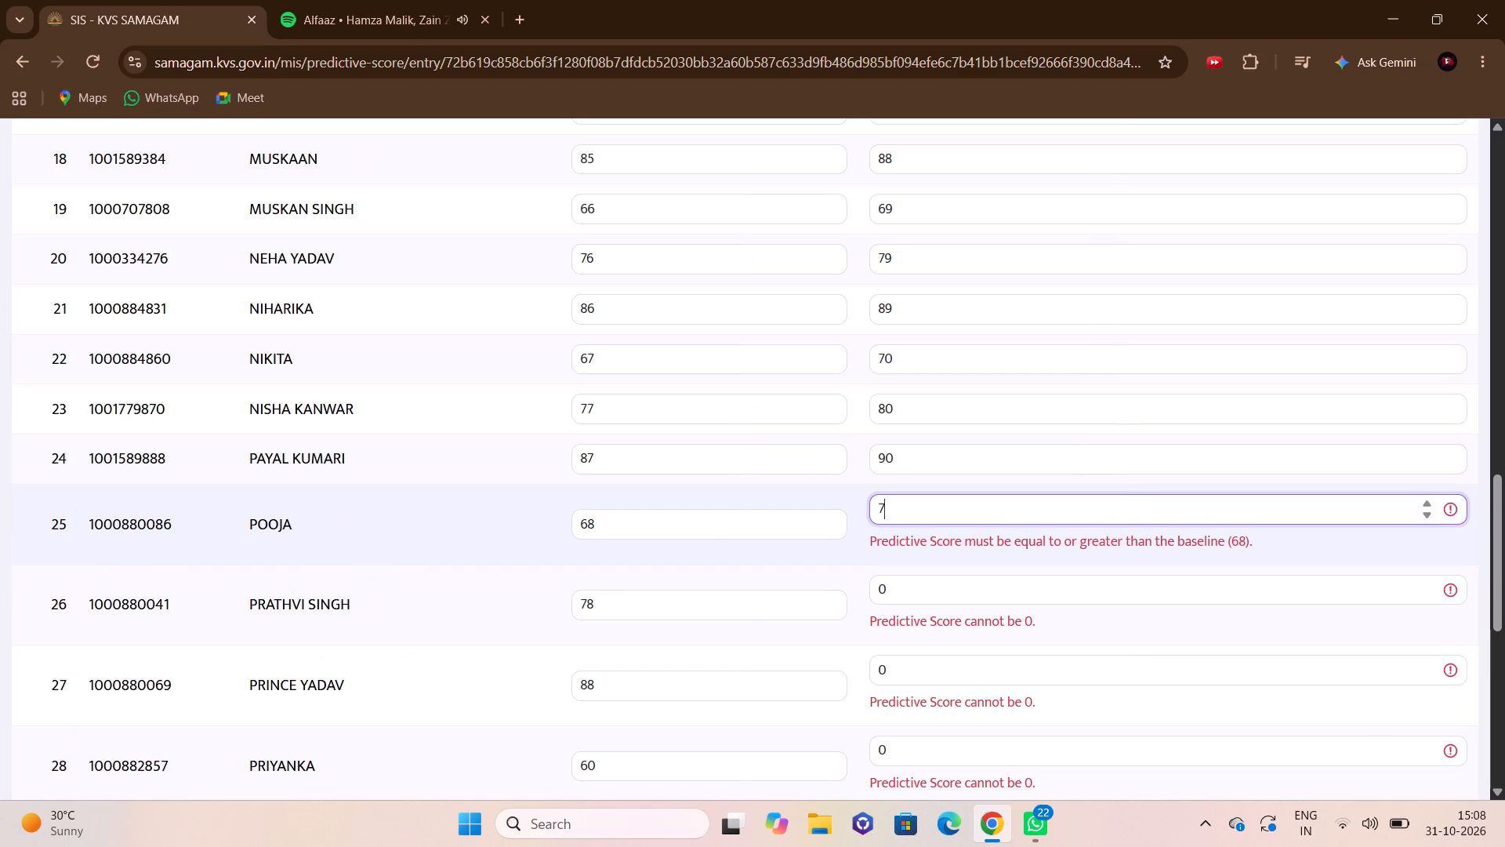
{"action": "key", "text": "1"}
{"action": "left_click", "coordinate": [1170, 564]}
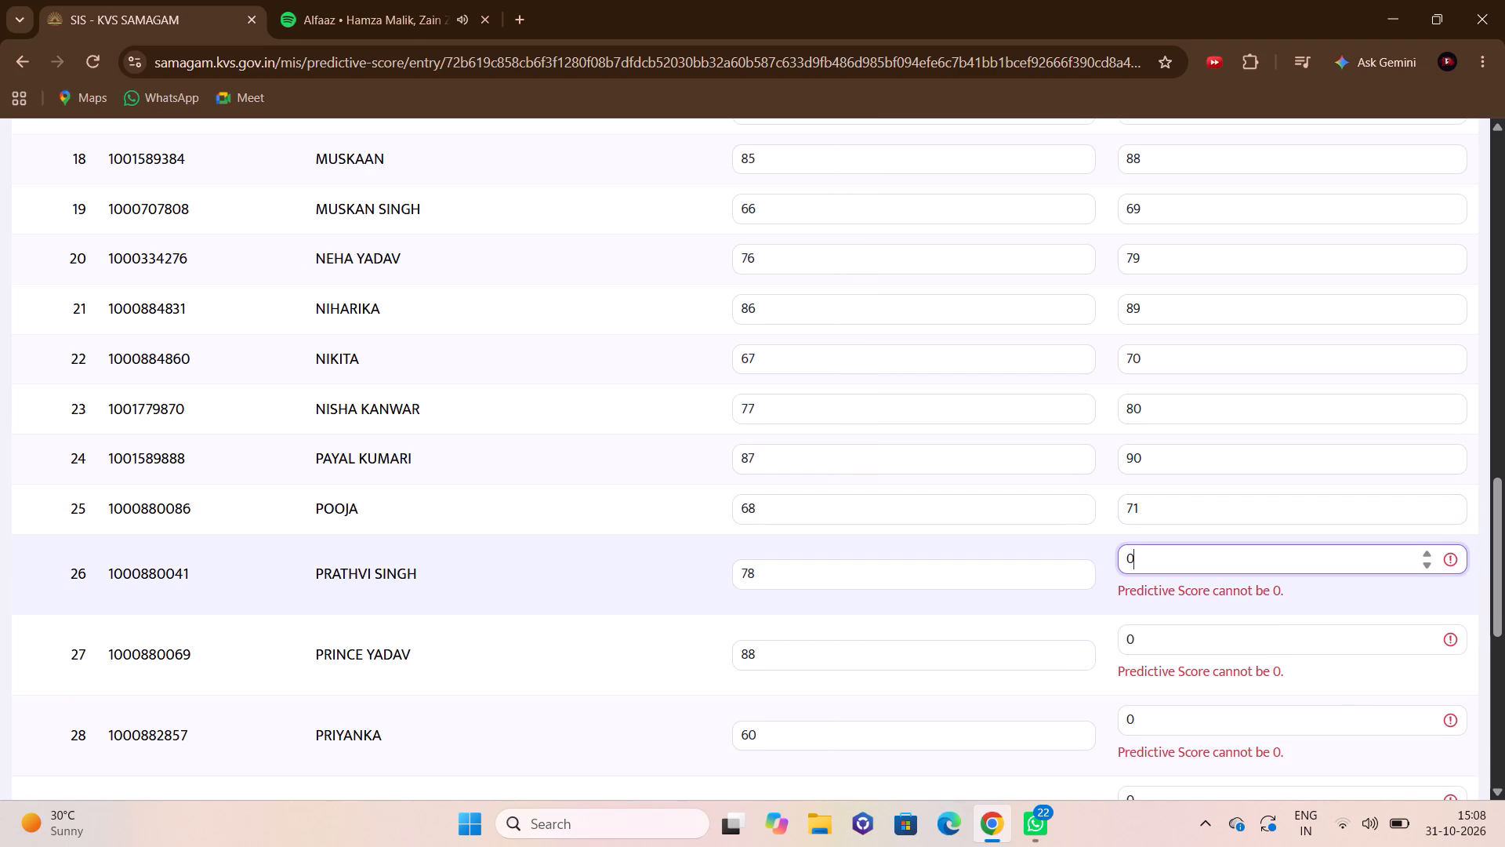
{"action": "key", "text": "BackSpace"}
{"action": "type", "text": "81"}
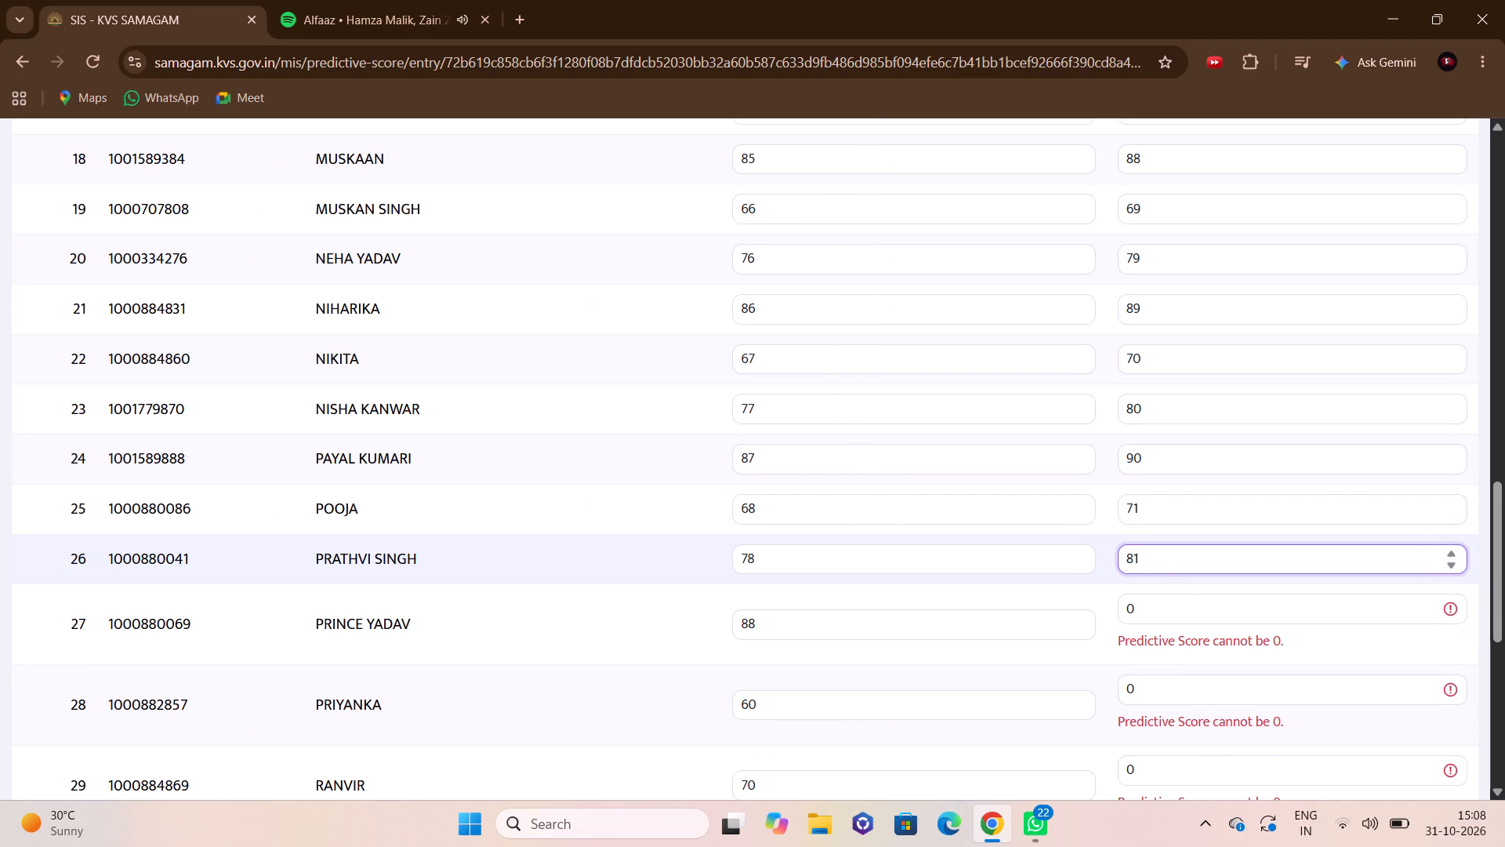
{"action": "left_click", "coordinate": [1179, 621]}
{"action": "key", "text": "BackSpace"}
{"action": "type", "text": "91"}
Set the Quarter 3 targets of the students in rows 28 to 30 to 63, 73 and 83.
{"action": "left_click", "coordinate": [1169, 660]}
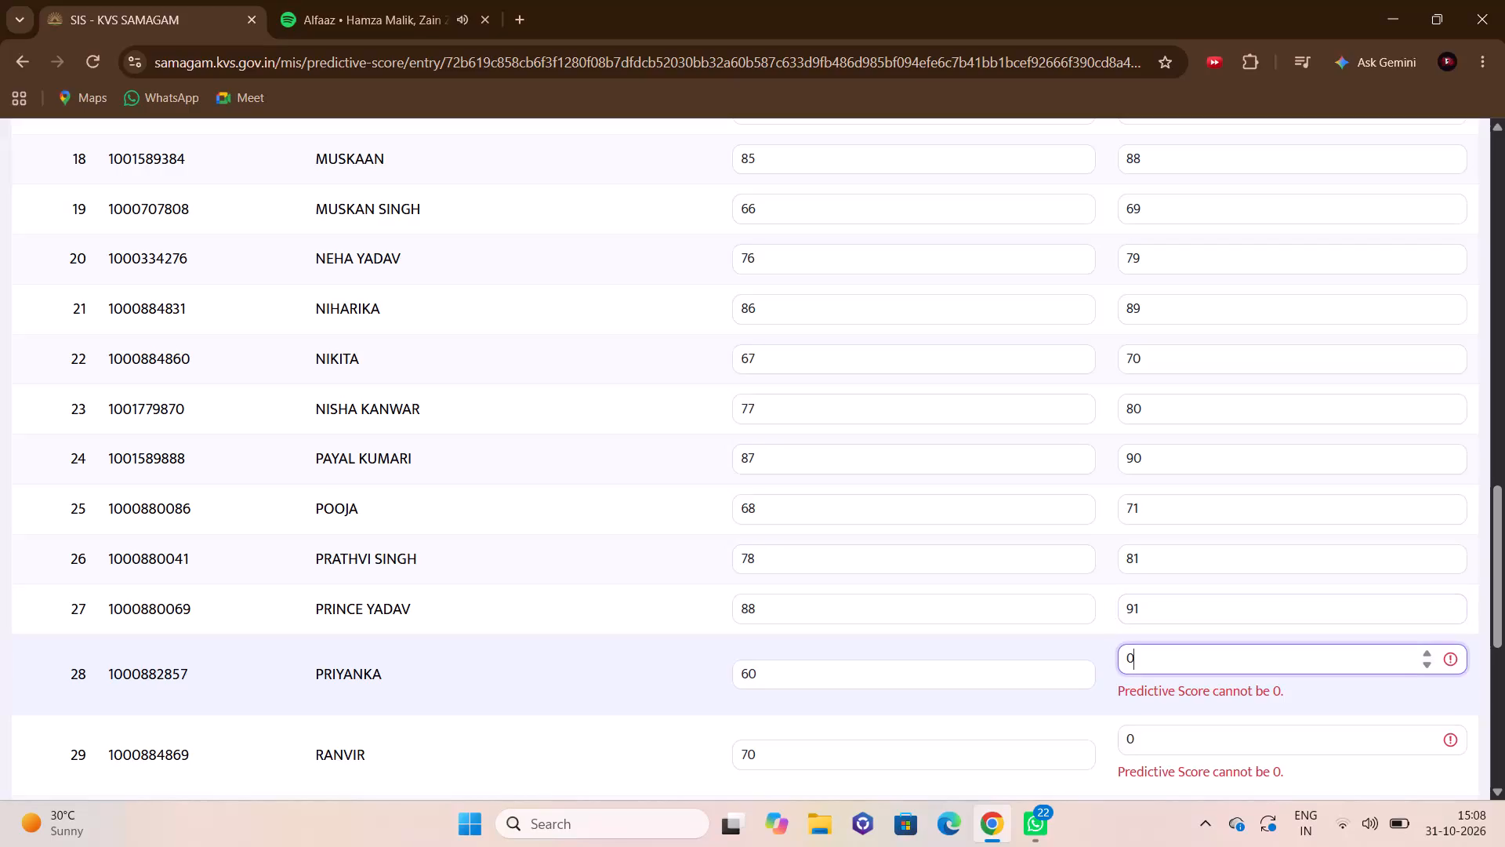
{"action": "key", "text": "BackSpace"}
{"action": "type", "text": "63"}
{"action": "left_click", "coordinate": [1154, 712]}
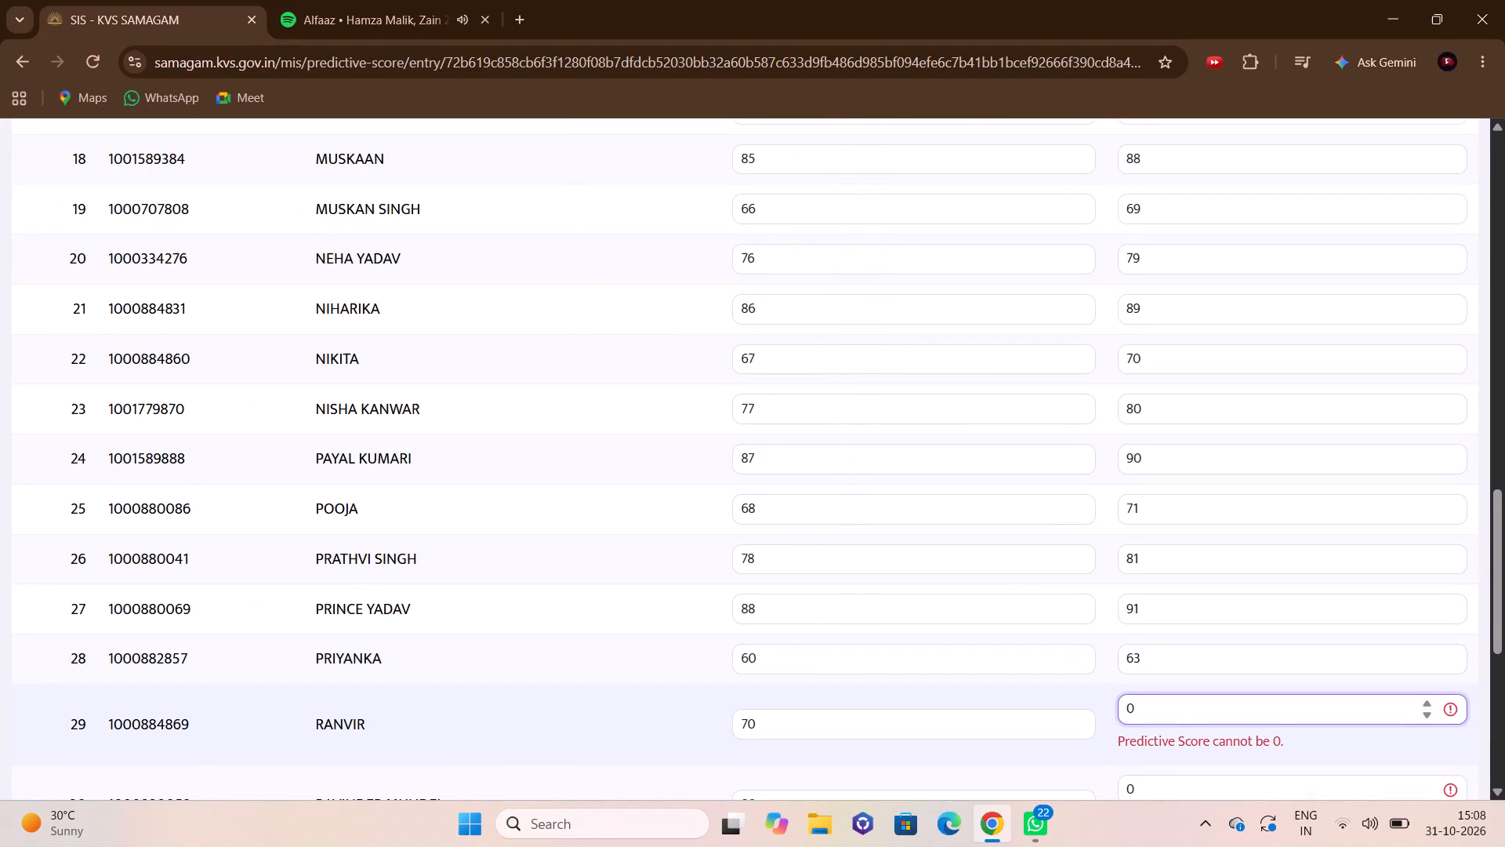
{"action": "key", "text": "BackSpace"}
{"action": "type", "text": "73"}
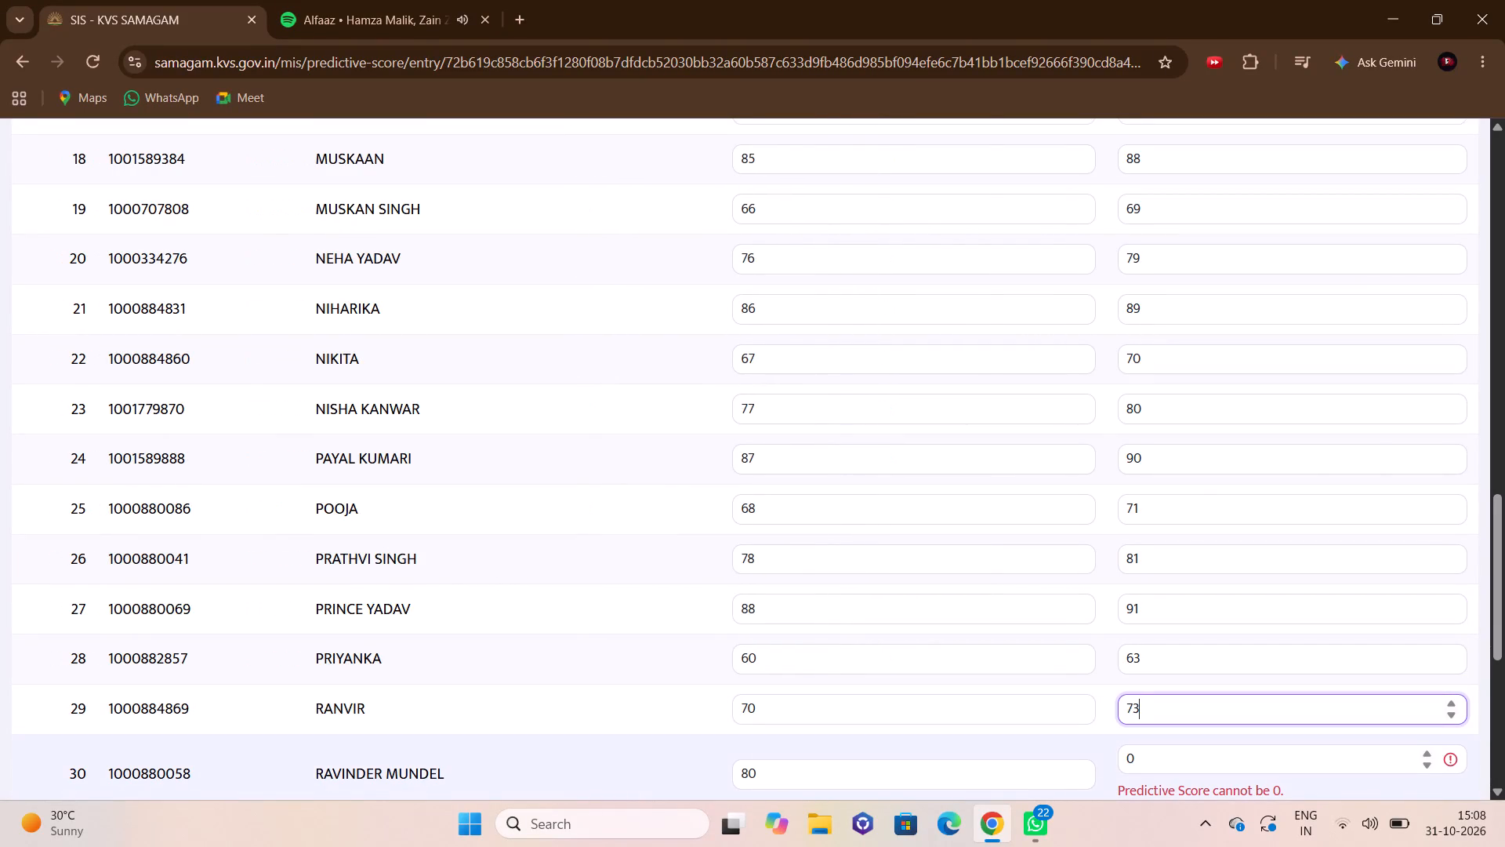
{"action": "left_click", "coordinate": [1168, 759]}
{"action": "key", "text": "BackSpace"}
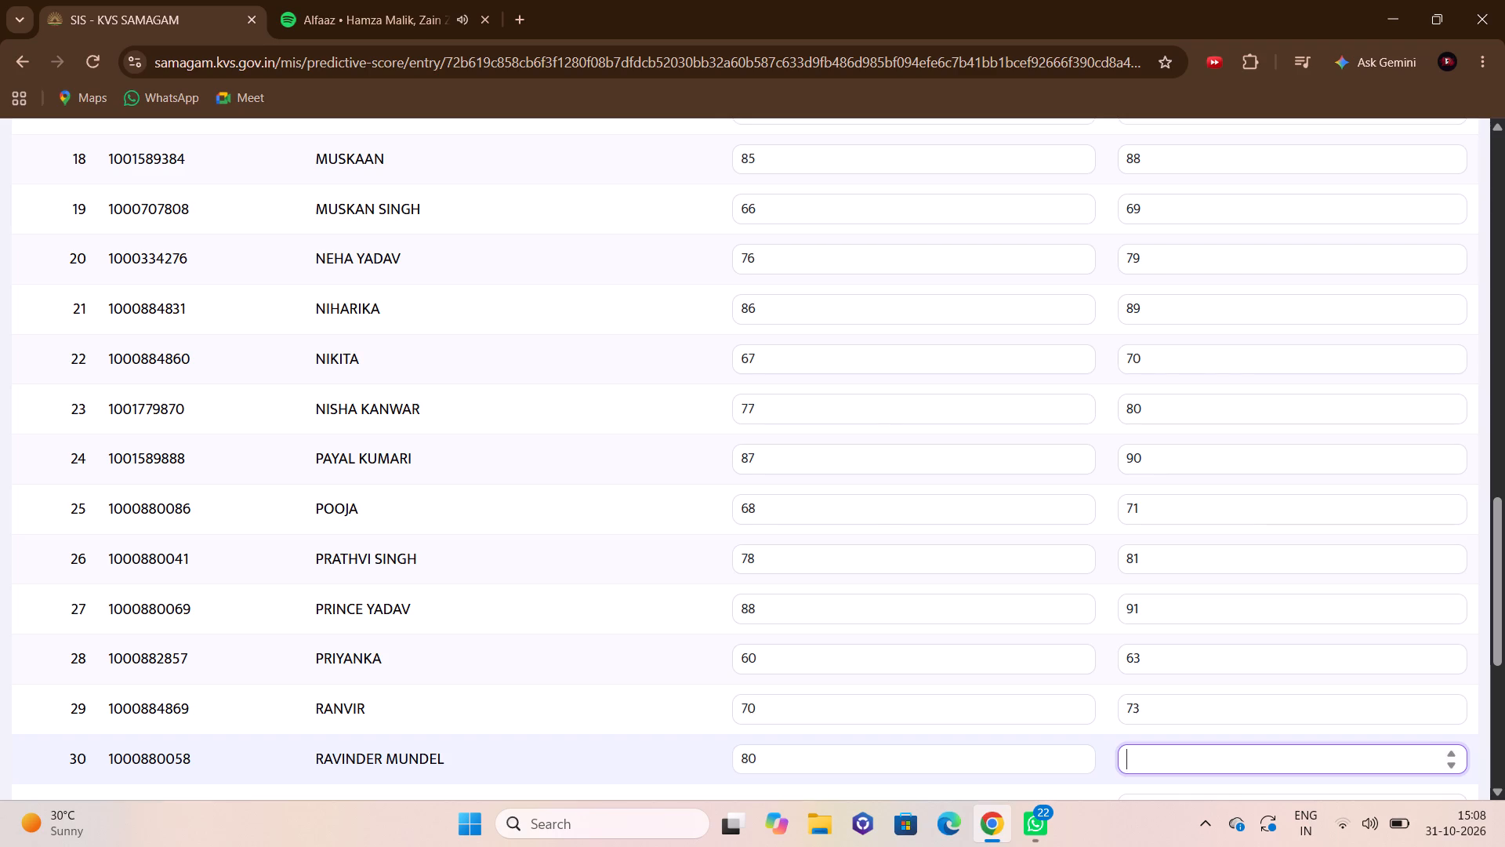
{"action": "type", "text": "83"}
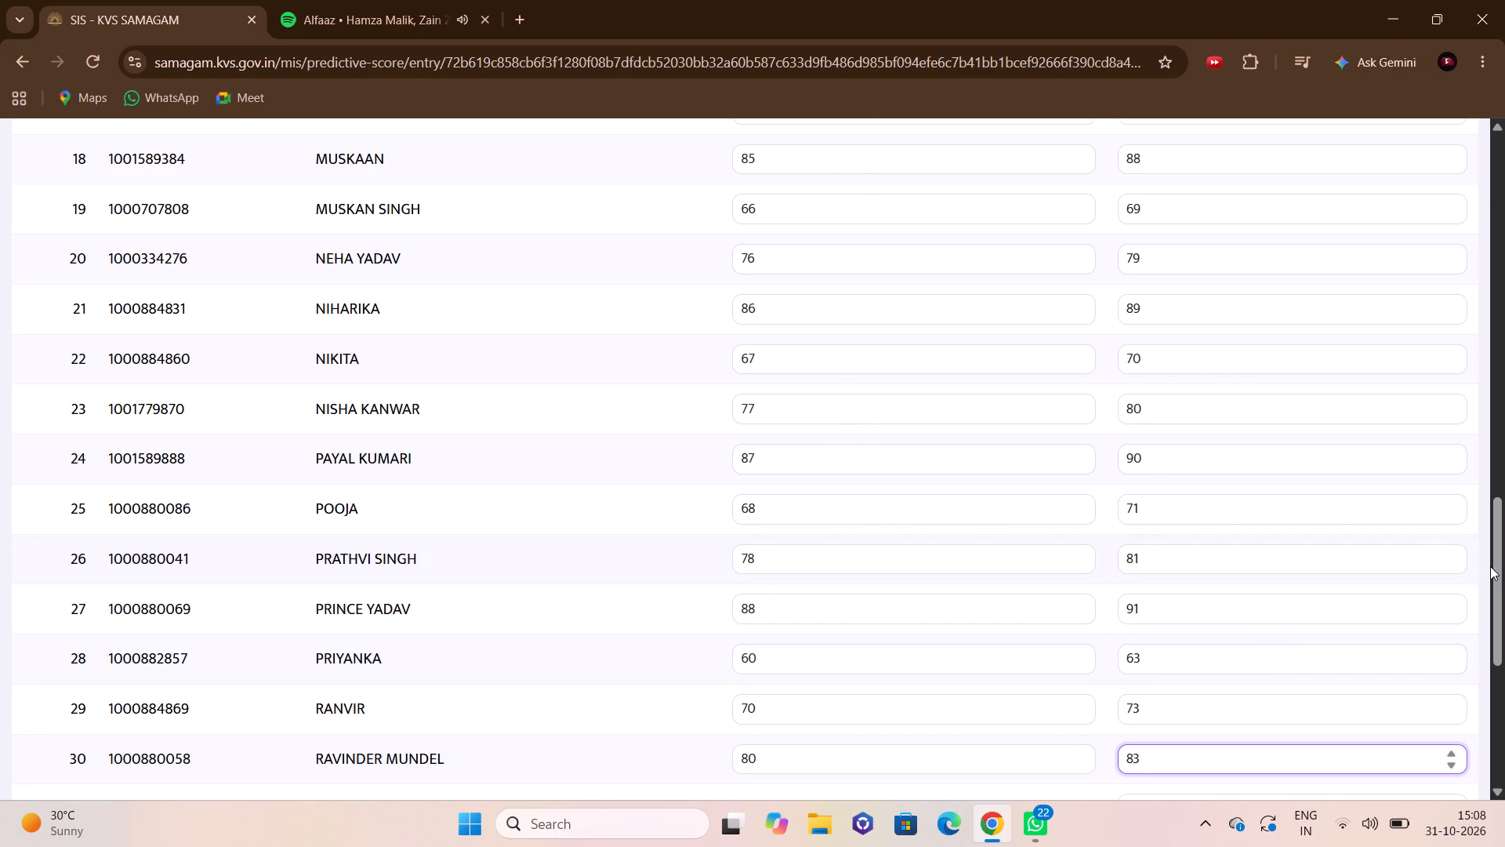
Set the Quarter 3 targets of the students in rows 31 to 33 to 64, 74 and 84.
{"action": "left_click_drag", "start_coordinate": [1492, 567], "coordinate": [1492, 652]}
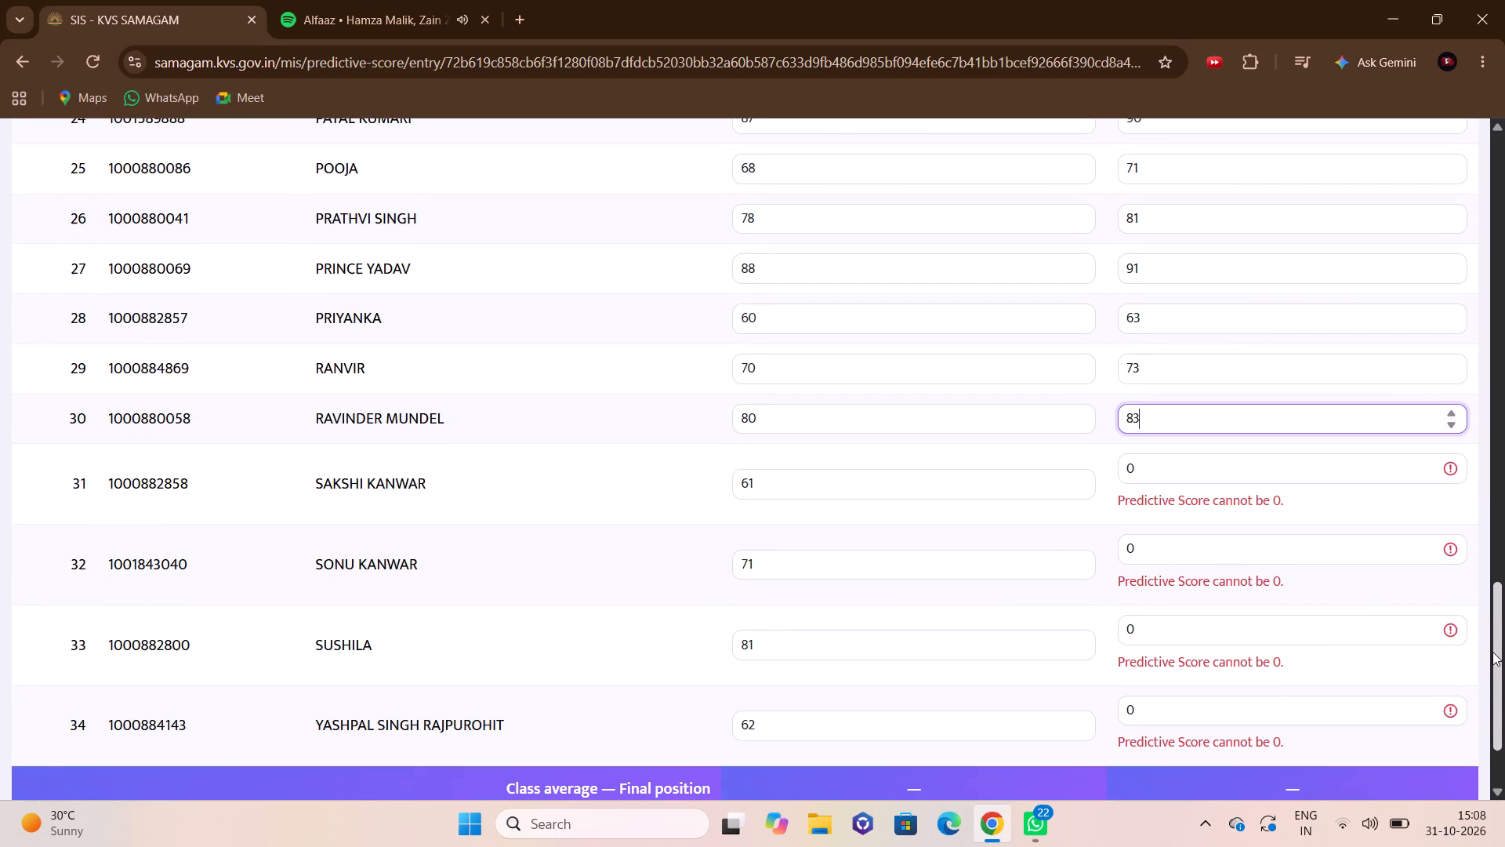
{"action": "left_click", "coordinate": [1190, 471]}
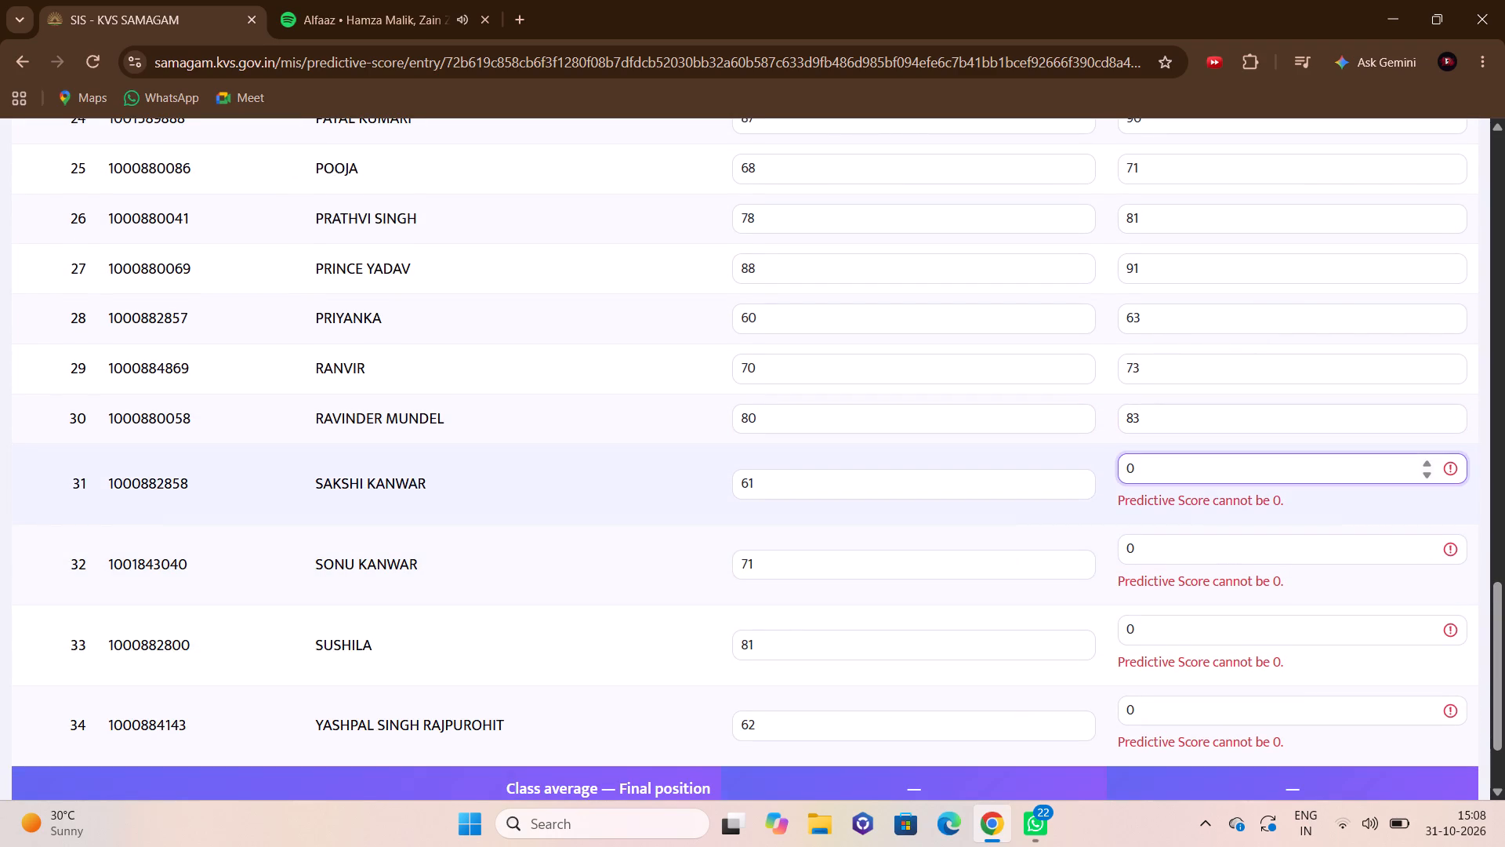
{"action": "key", "text": "BackSpace"}
{"action": "type", "text": "64"}
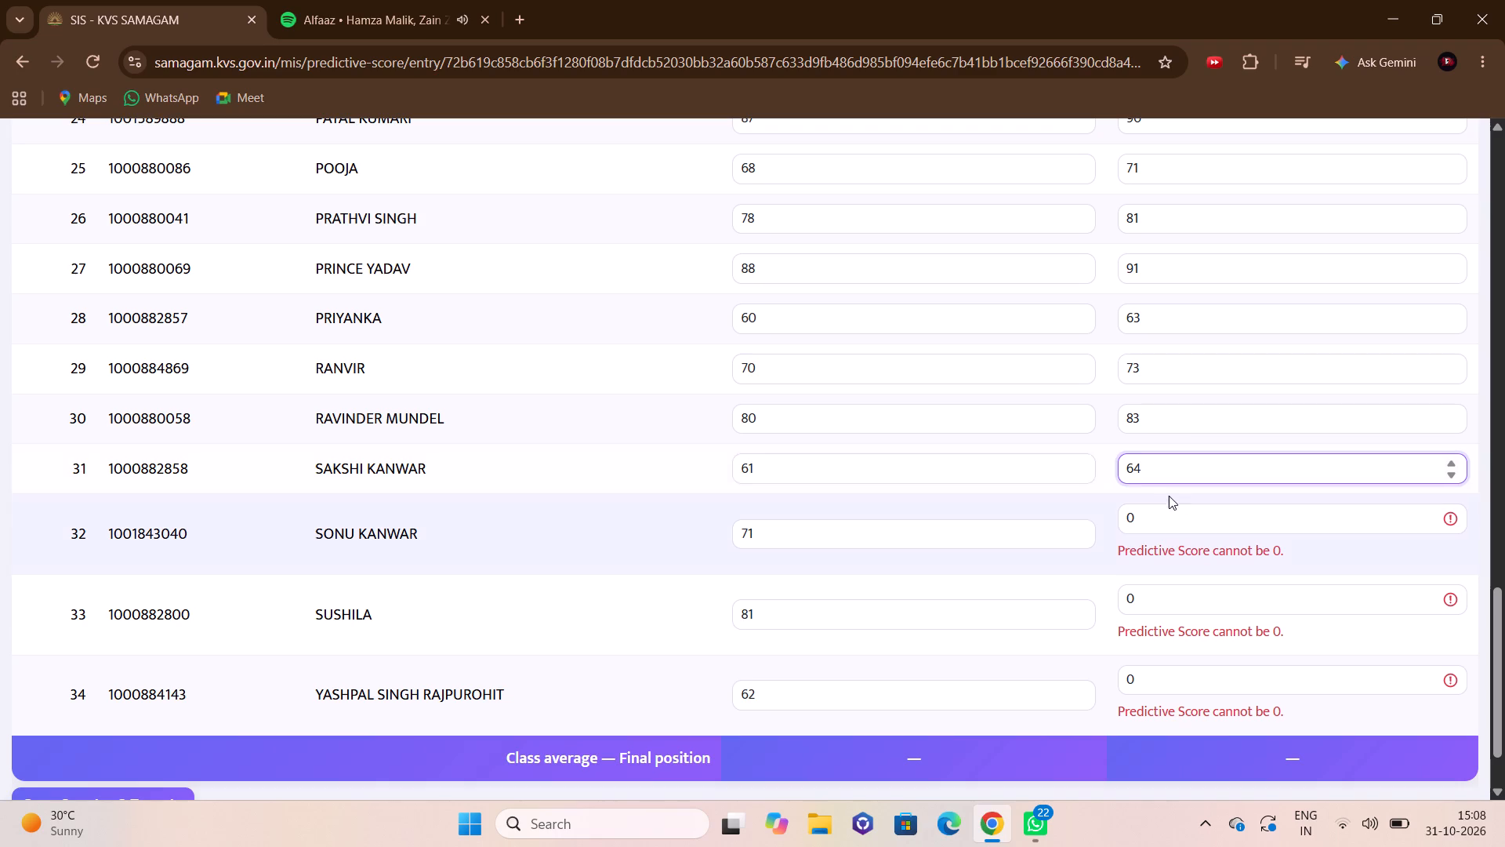
{"action": "left_click", "coordinate": [1166, 514]}
{"action": "key", "text": "BackSpace"}
{"action": "type", "text": "65"}
{"action": "key", "text": "BackSpace"}
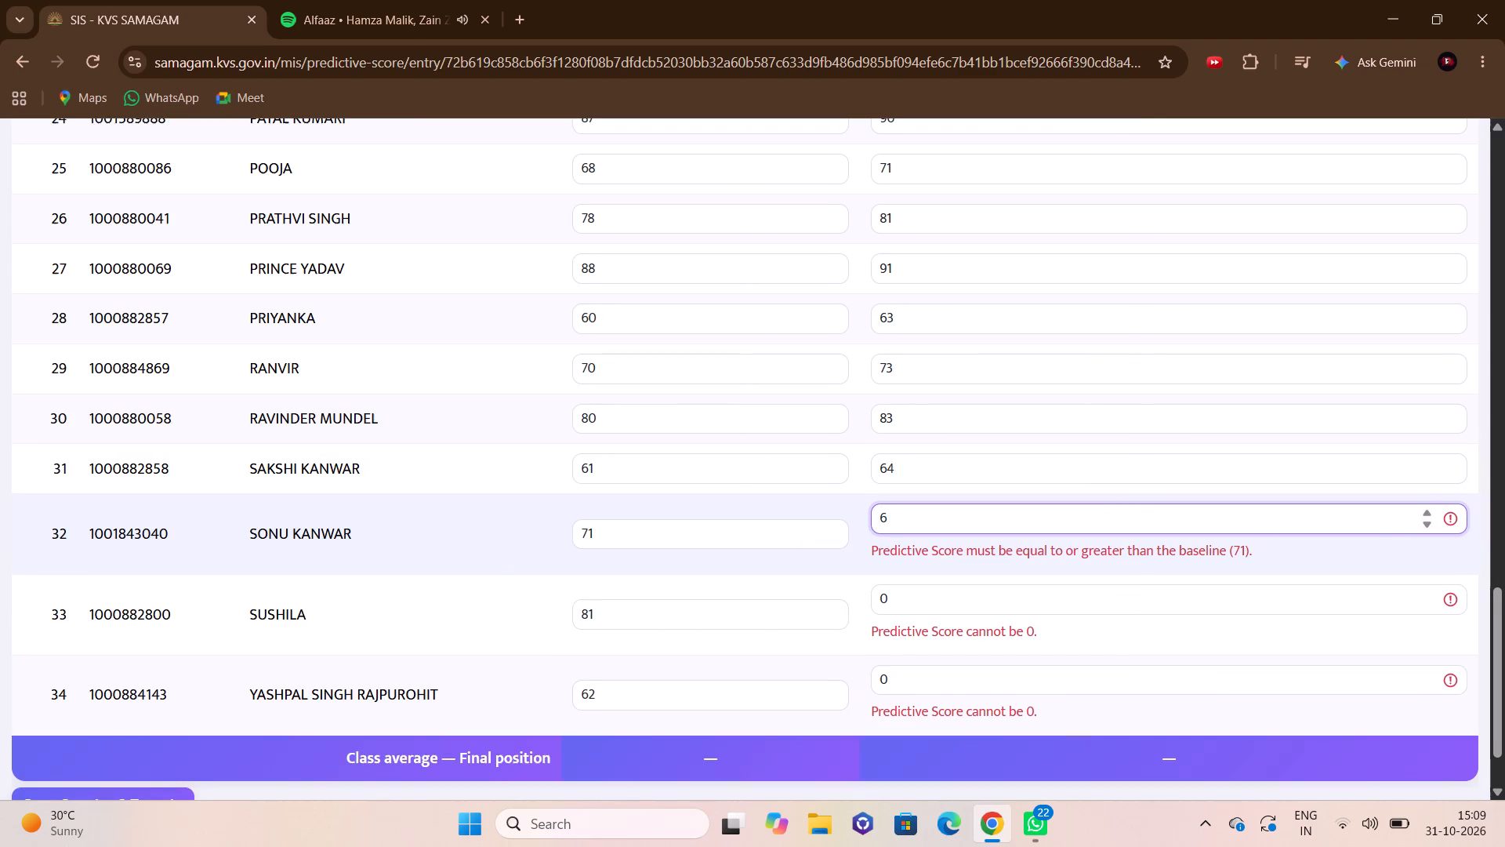
{"action": "key", "text": "BackSpace"}
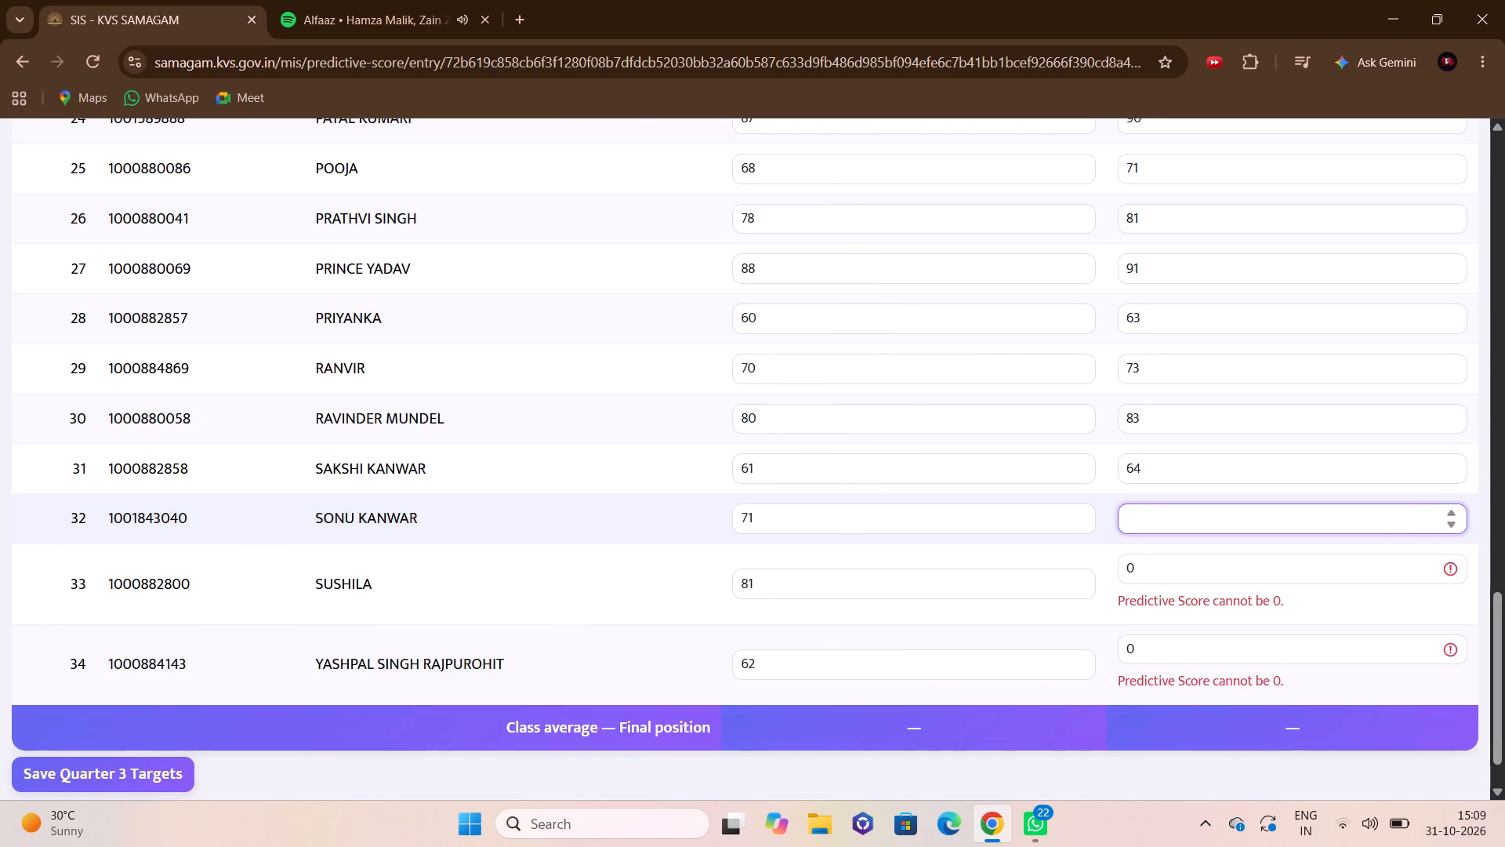
{"action": "type", "text": "74"}
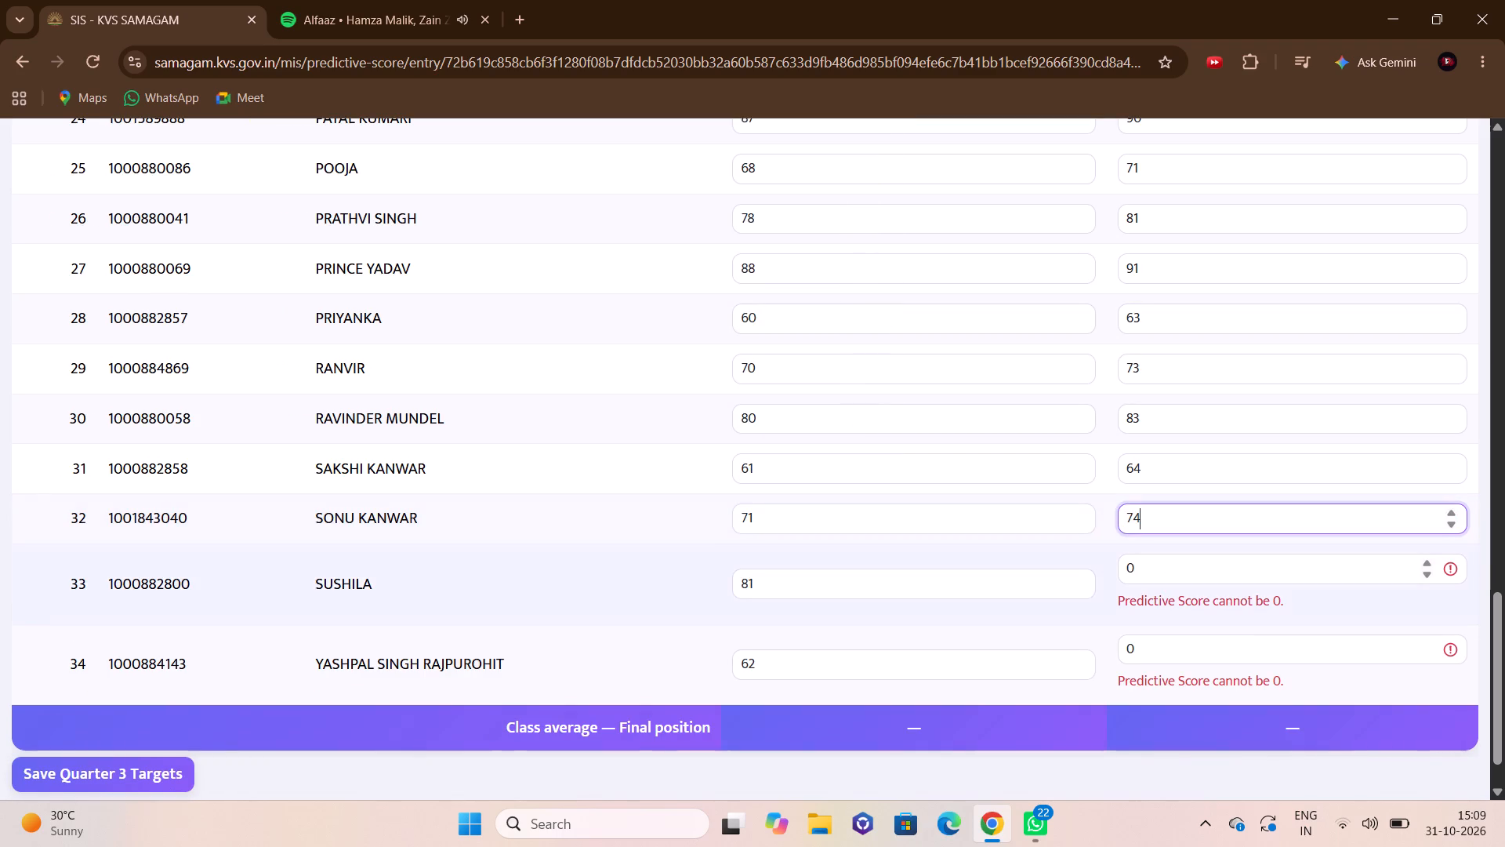
{"action": "left_click", "coordinate": [1170, 573]}
{"action": "key", "text": "BackSpace"}
{"action": "type", "text": "84"}
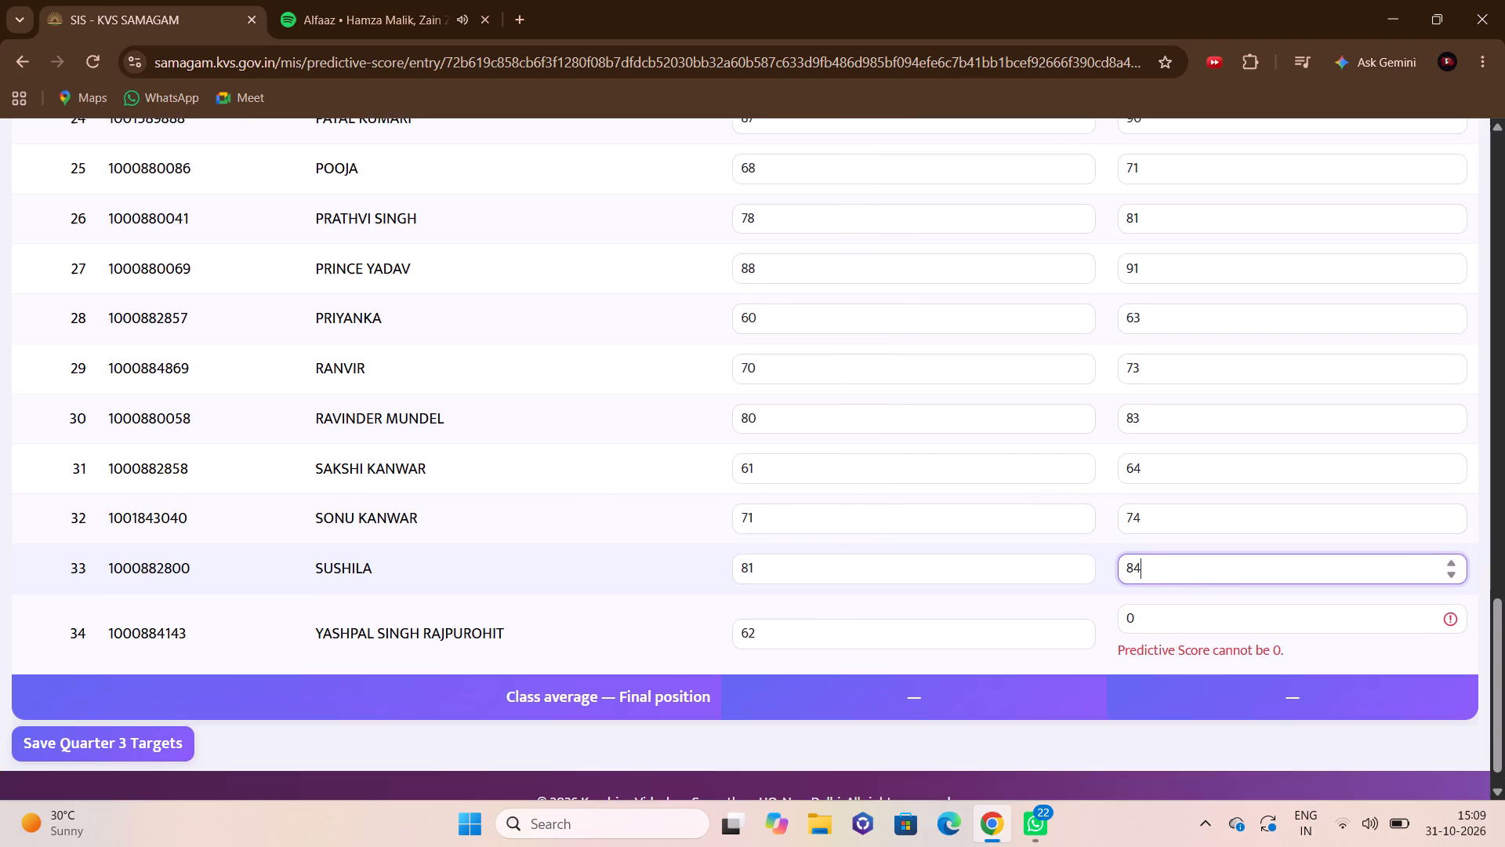
Set the Quarter 3 target of the student in row 34 to 65 and save the Quarter 3 targets.
{"action": "left_click", "coordinate": [1144, 622]}
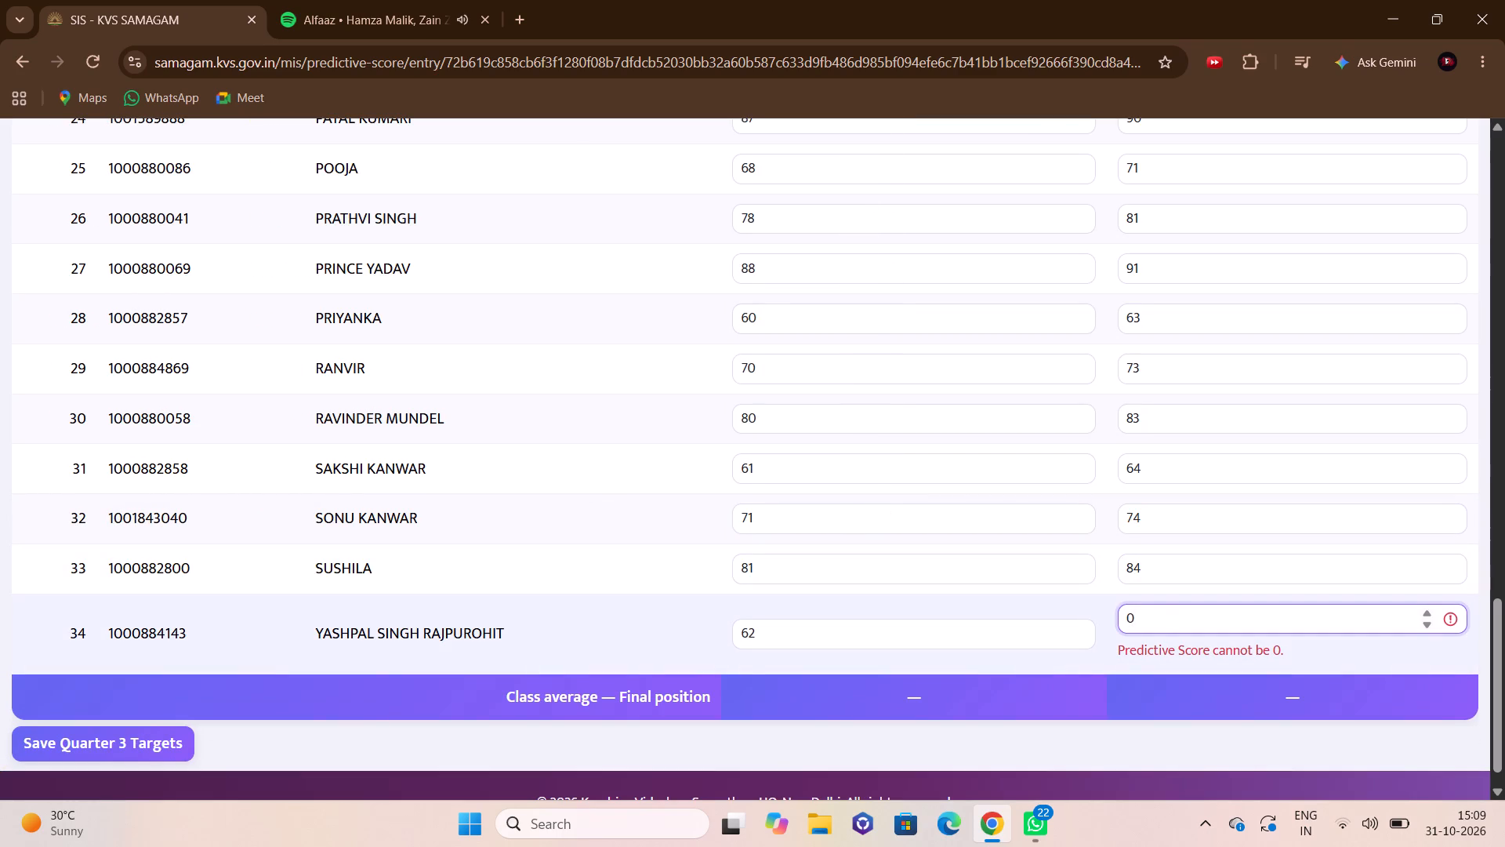
{"action": "key", "text": "BackSpace"}
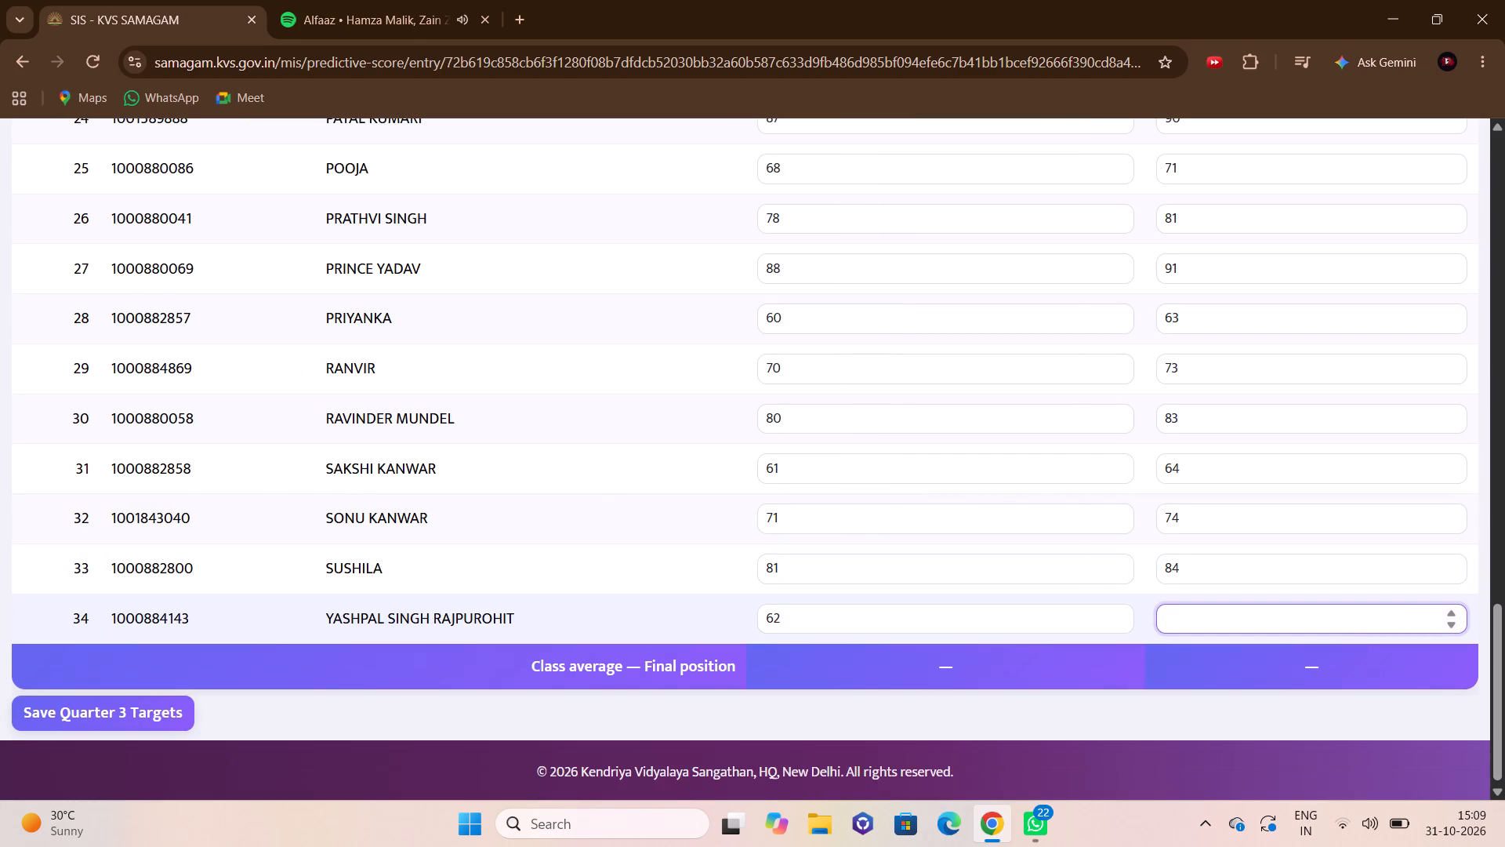
{"action": "type", "text": "65"}
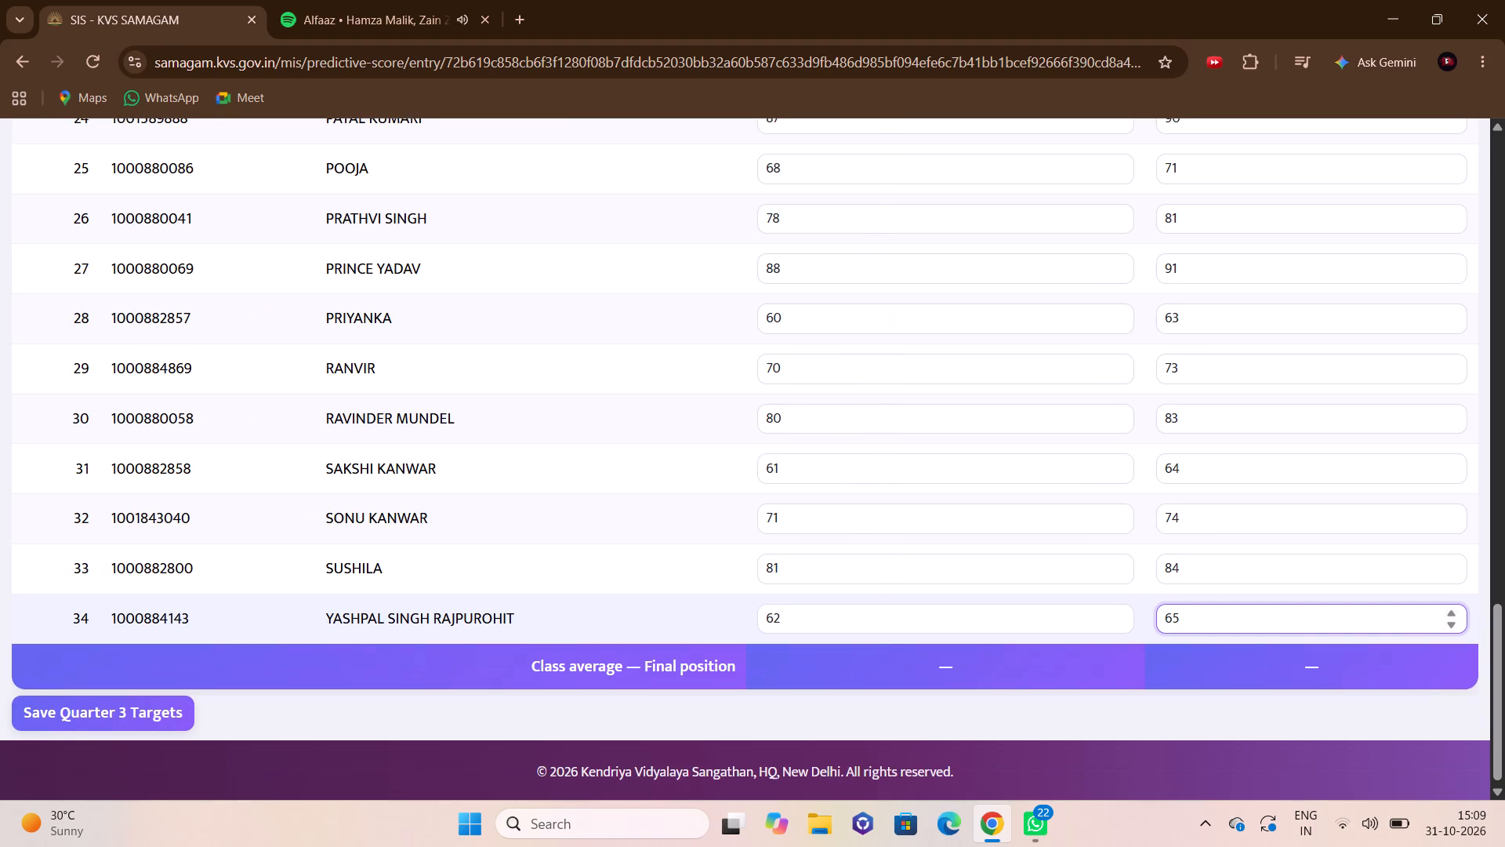
{"action": "left_click", "coordinate": [128, 723]}
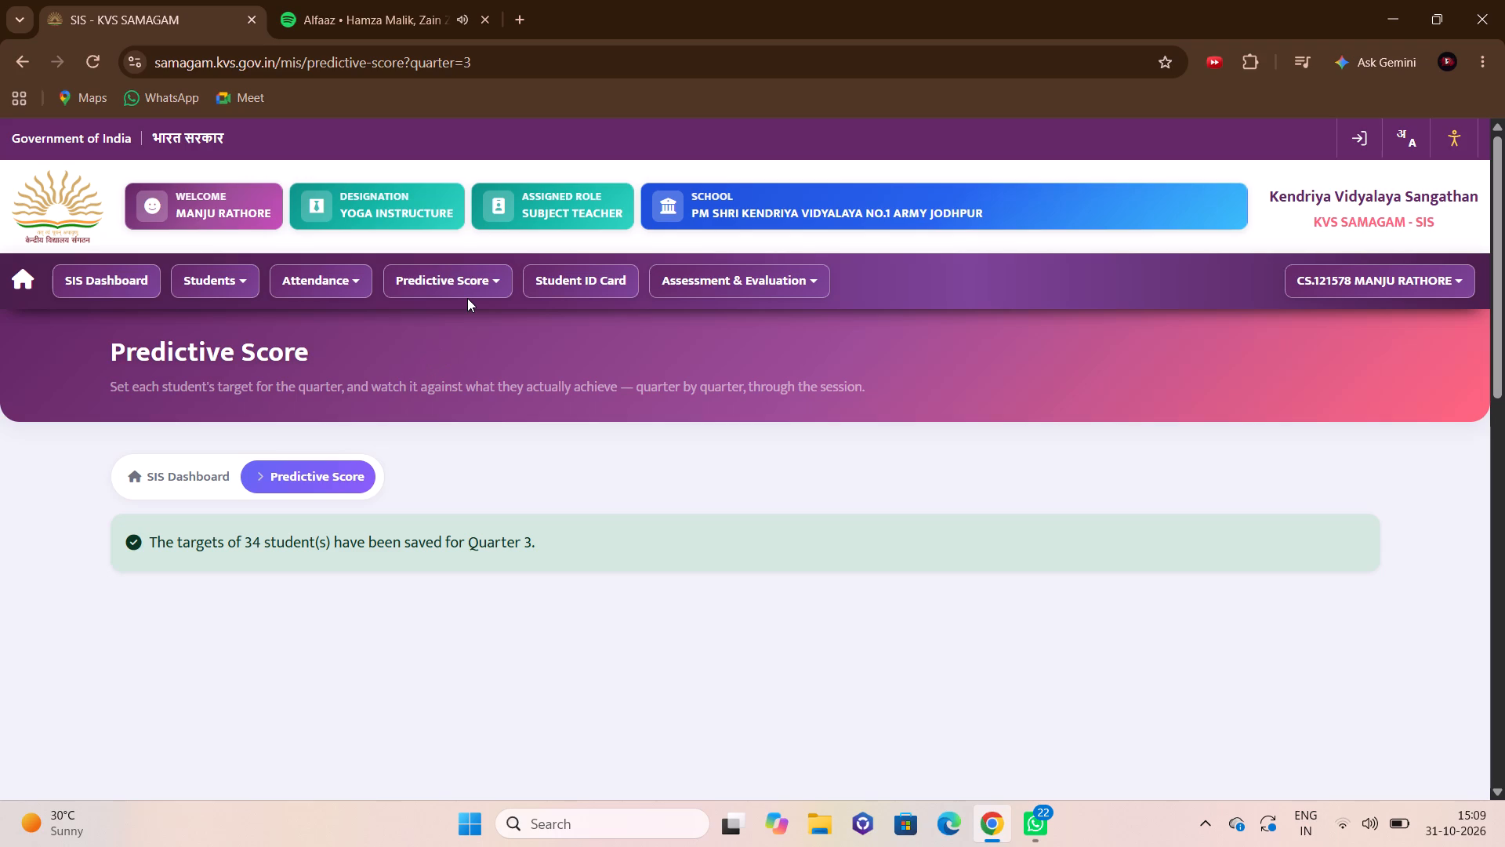
Open the Quarter 4 predictive score target entry form for the class 11-C Yoga section.
{"action": "left_click", "coordinate": [458, 294]}
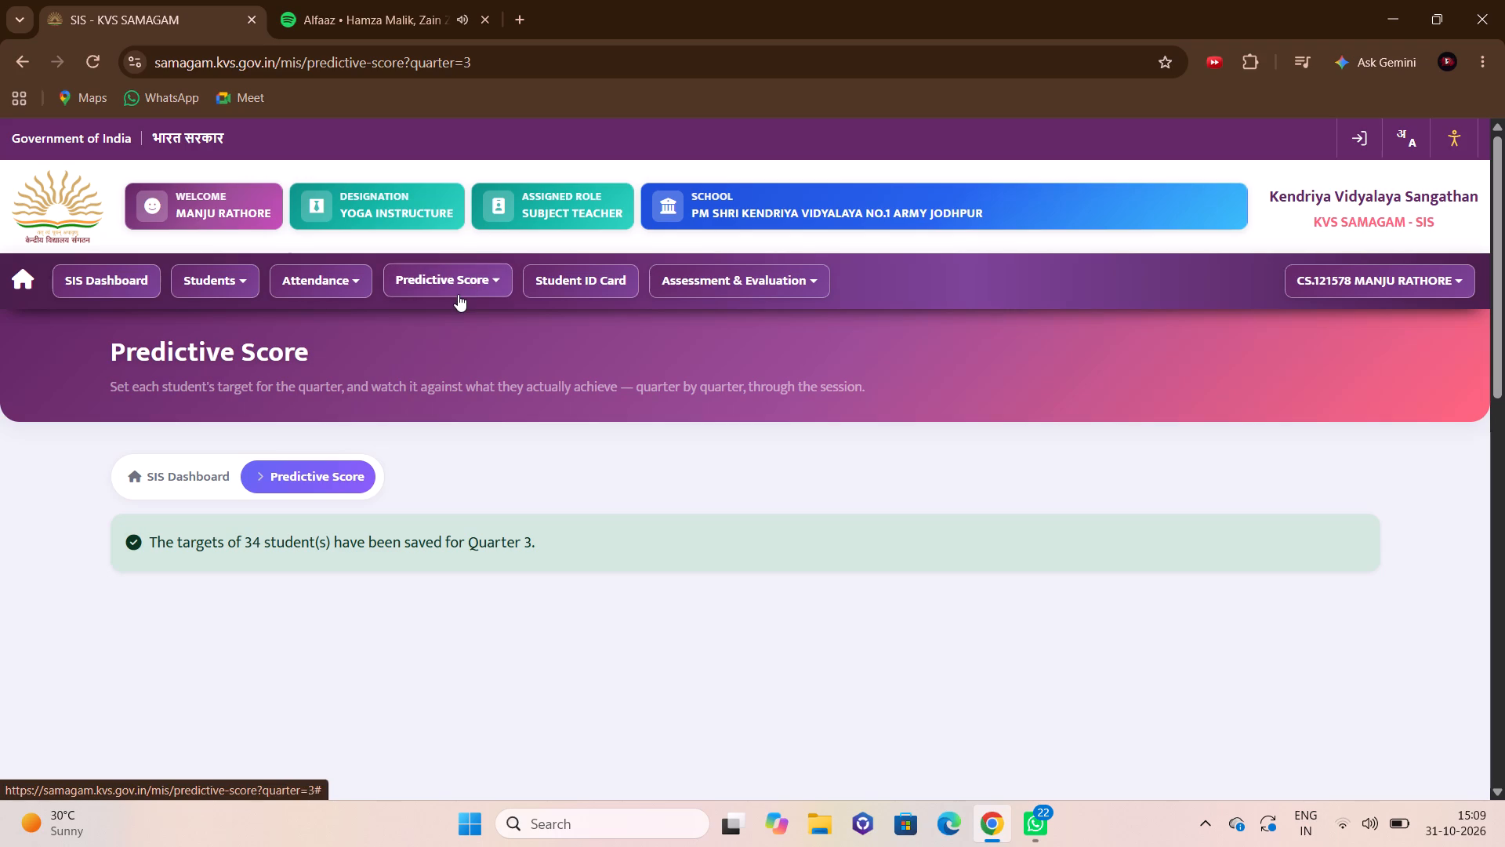
{"action": "left_click", "coordinate": [431, 454]}
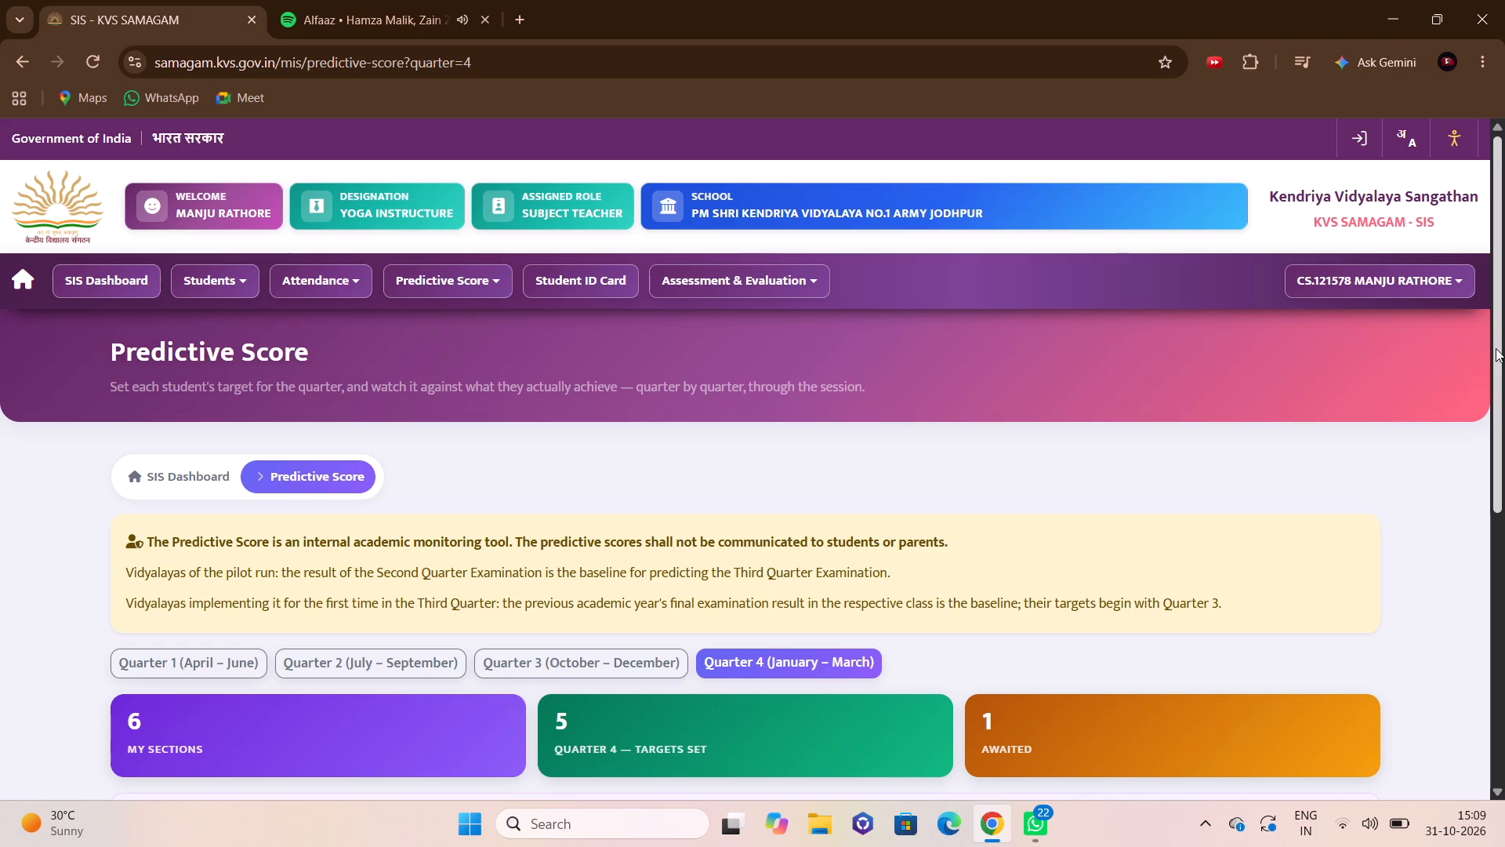
{"action": "left_click_drag", "start_coordinate": [1496, 343], "coordinate": [1493, 520]}
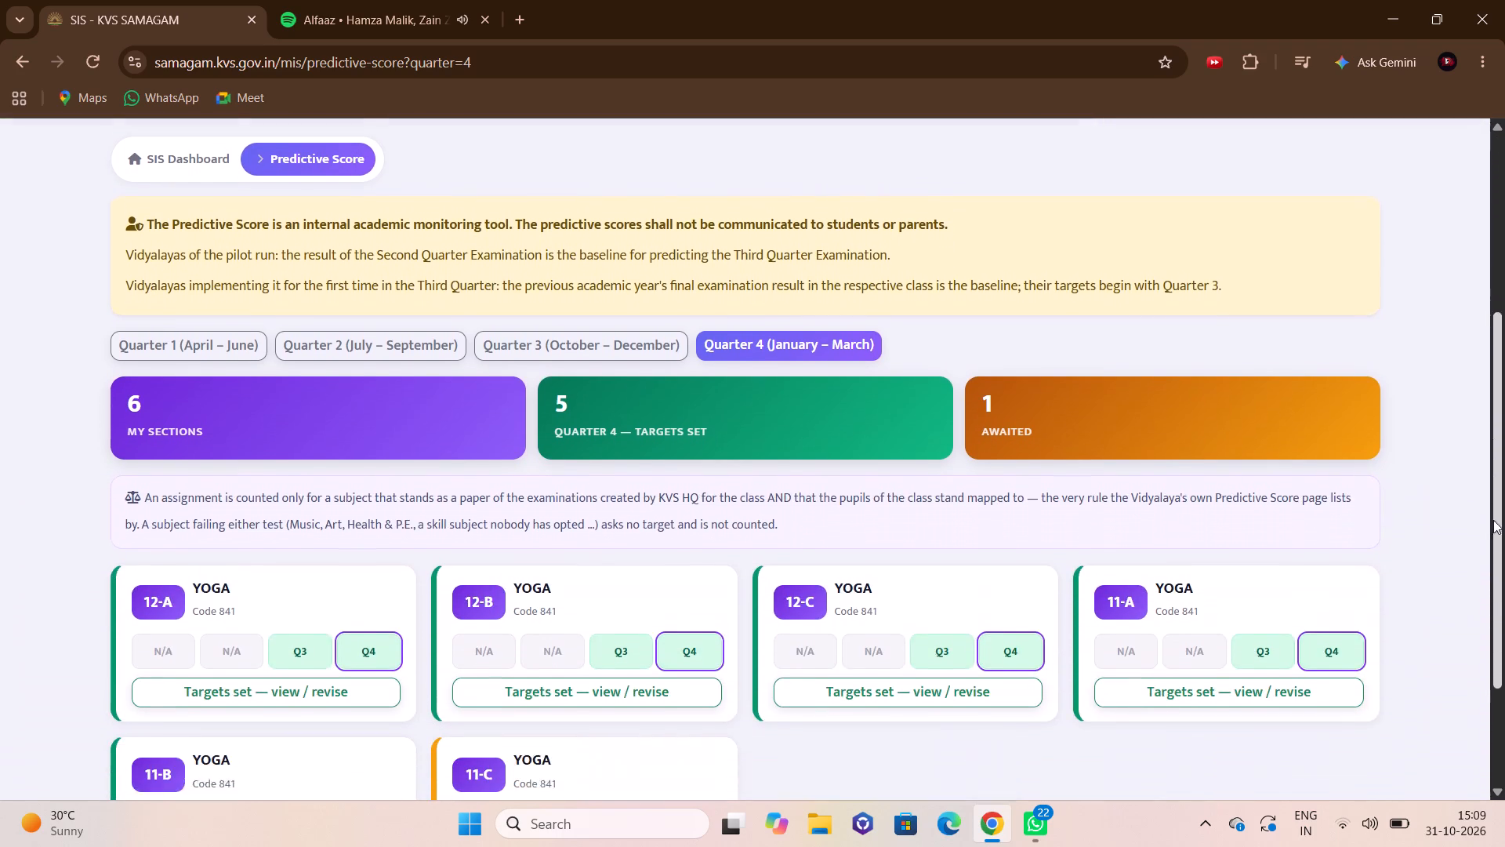
{"action": "left_click_drag", "start_coordinate": [1493, 520], "coordinate": [1480, 667]}
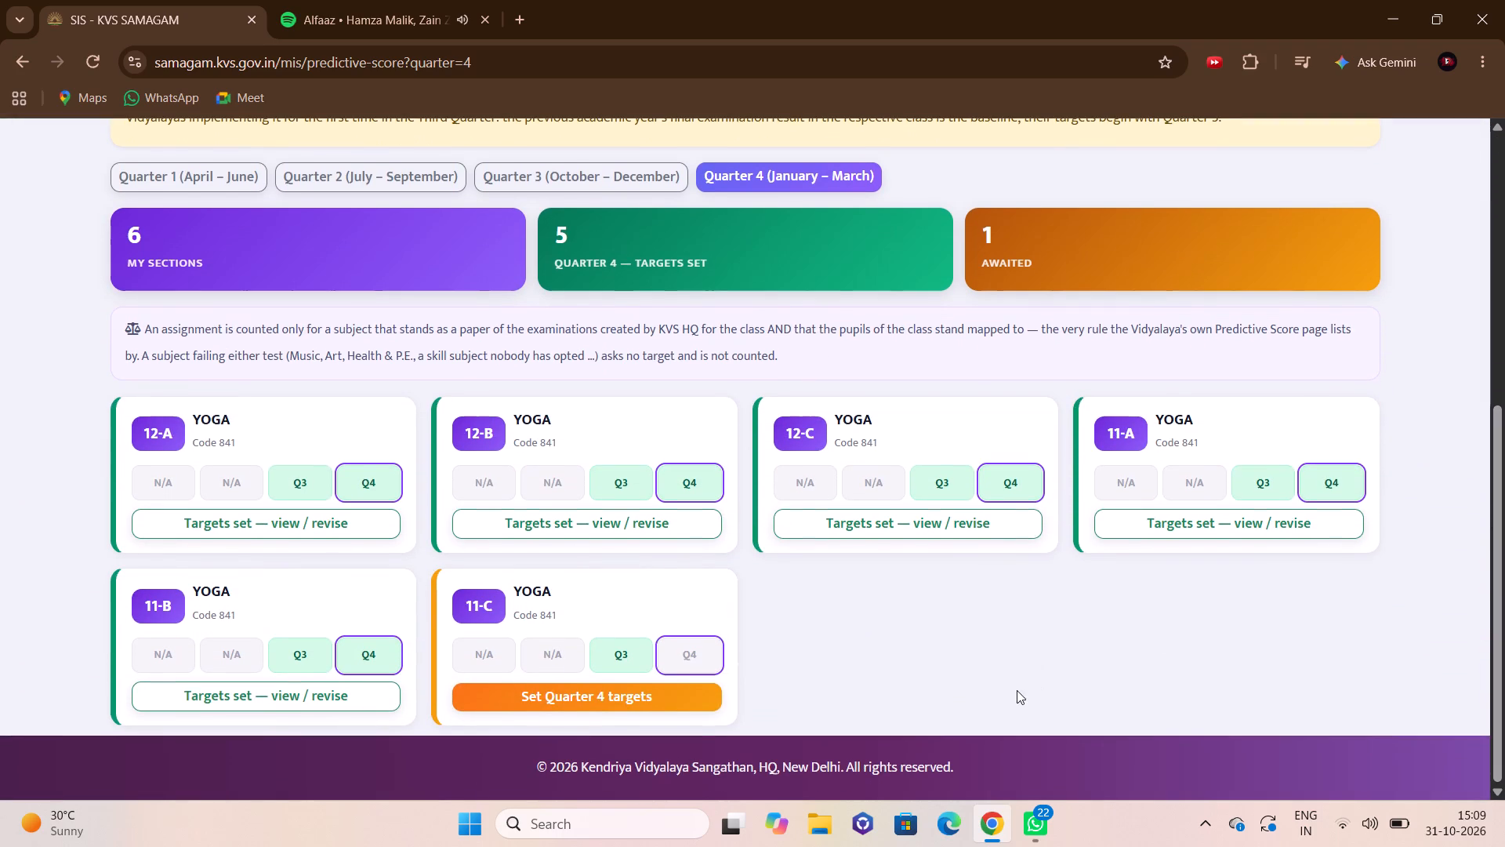
{"action": "left_click", "coordinate": [671, 705]}
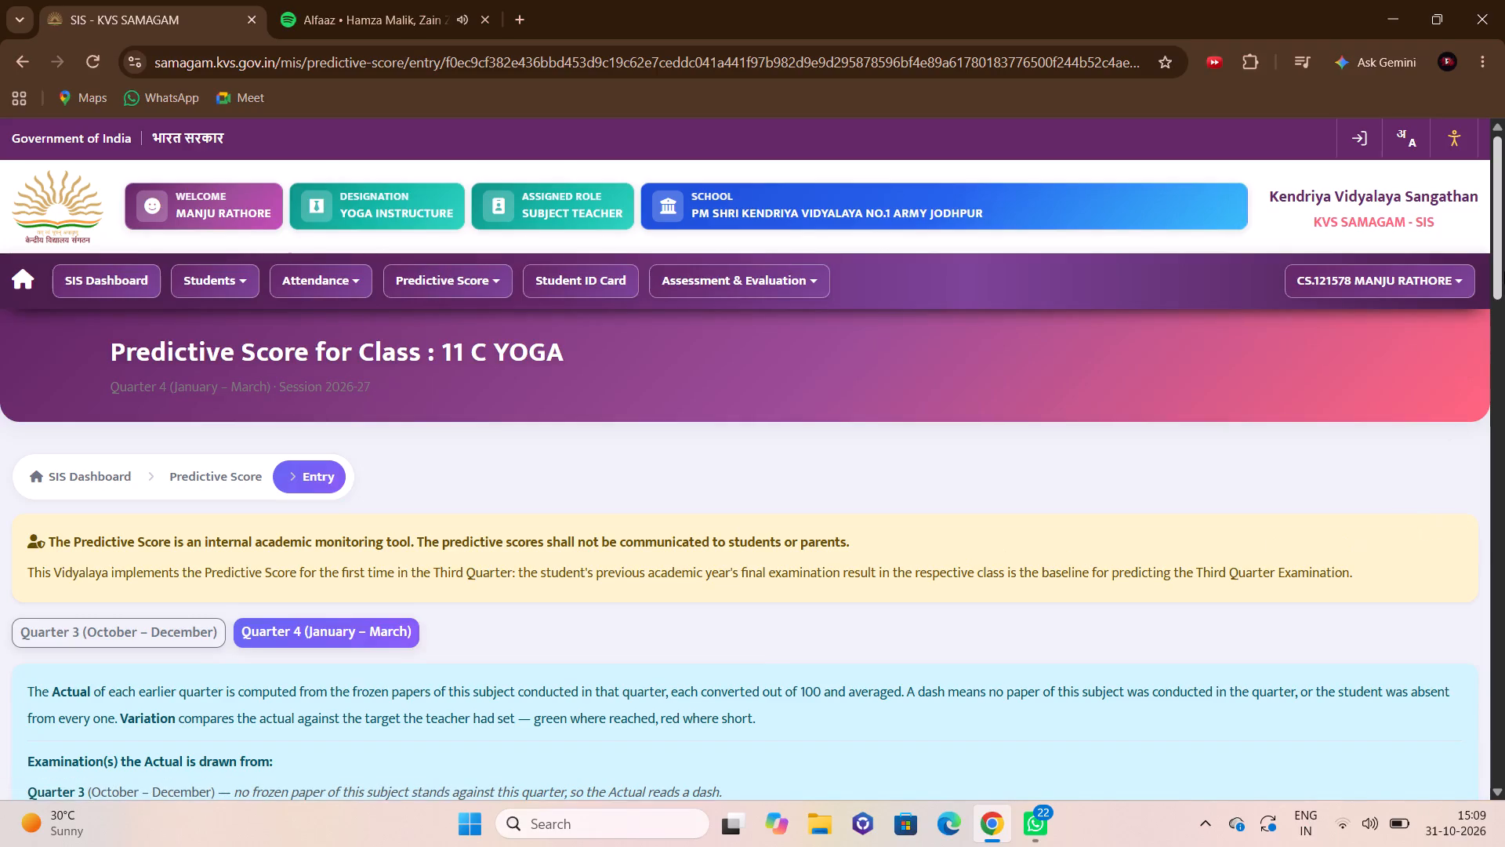
Set the Quarter 4 targets of the students in rows 1 to 3 to 66, 76 and 86.
{"action": "left_click_drag", "start_coordinate": [1504, 264], "coordinate": [1491, 437]}
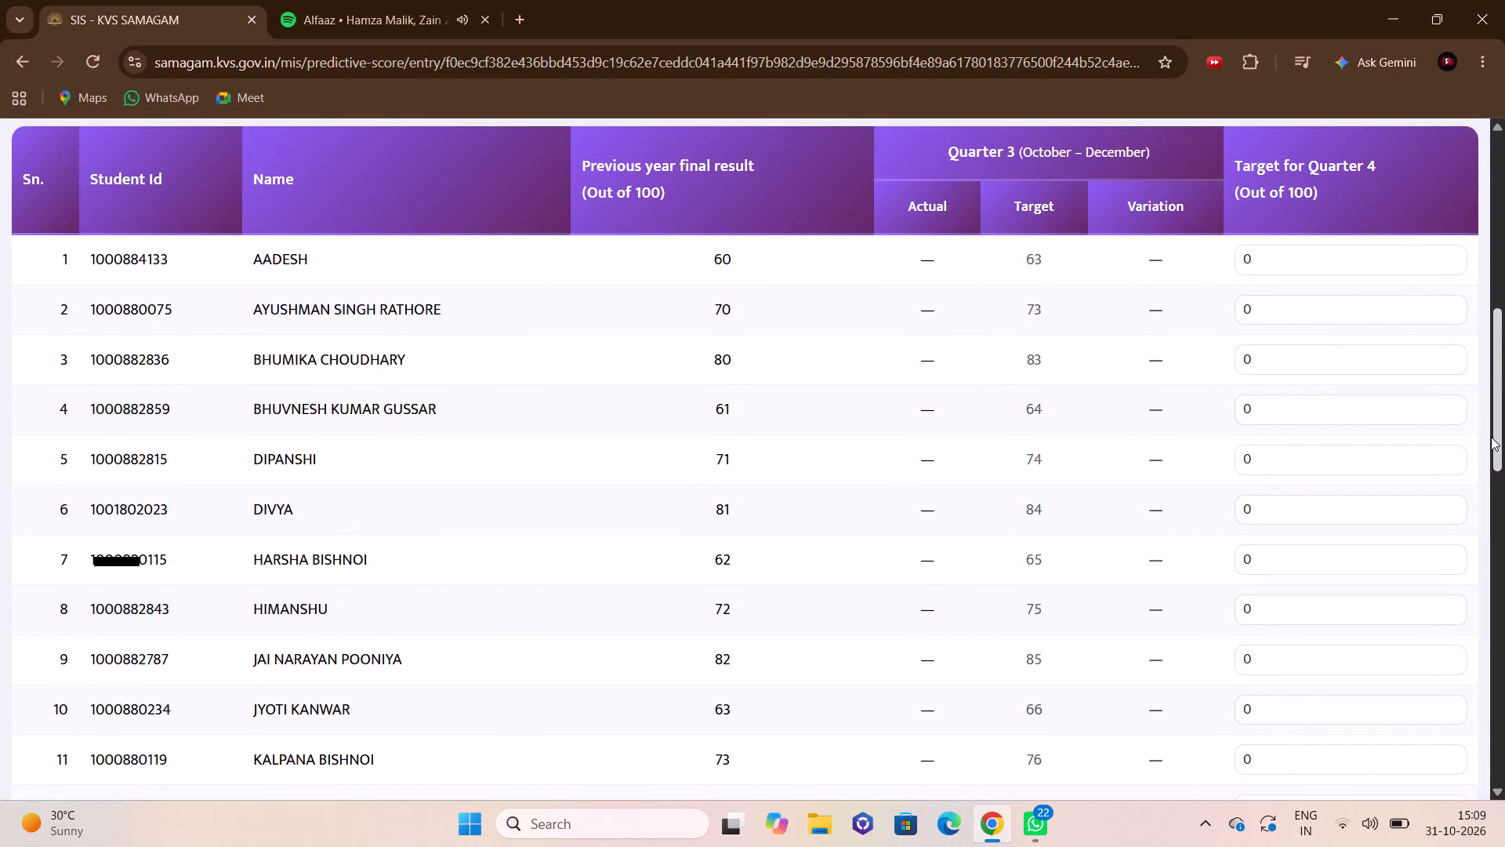
{"action": "left_click", "coordinate": [1342, 267]}
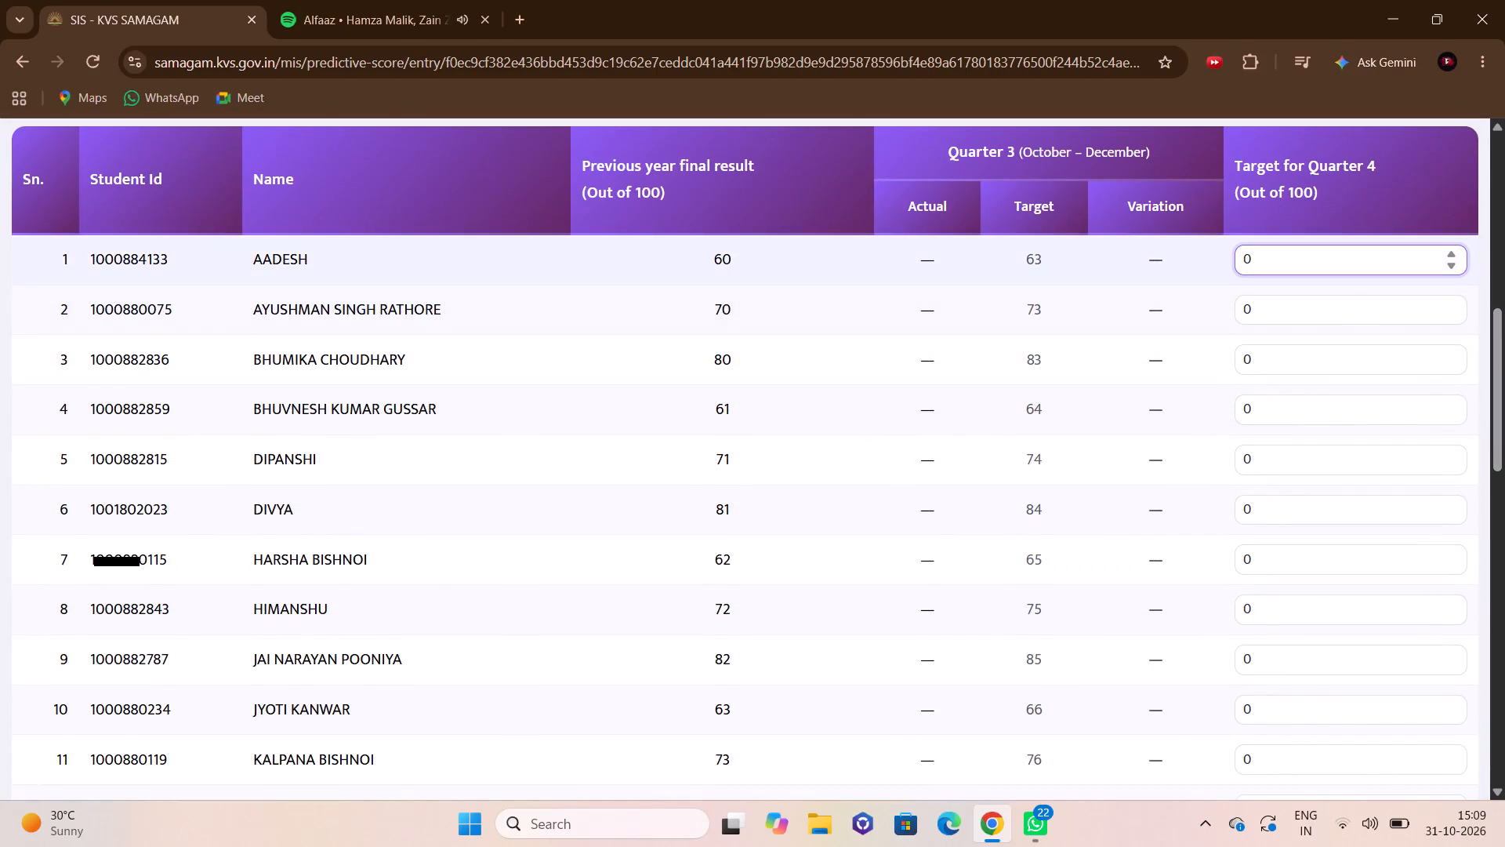
{"action": "key", "text": "BackSpace"}
{"action": "type", "text": "66"}
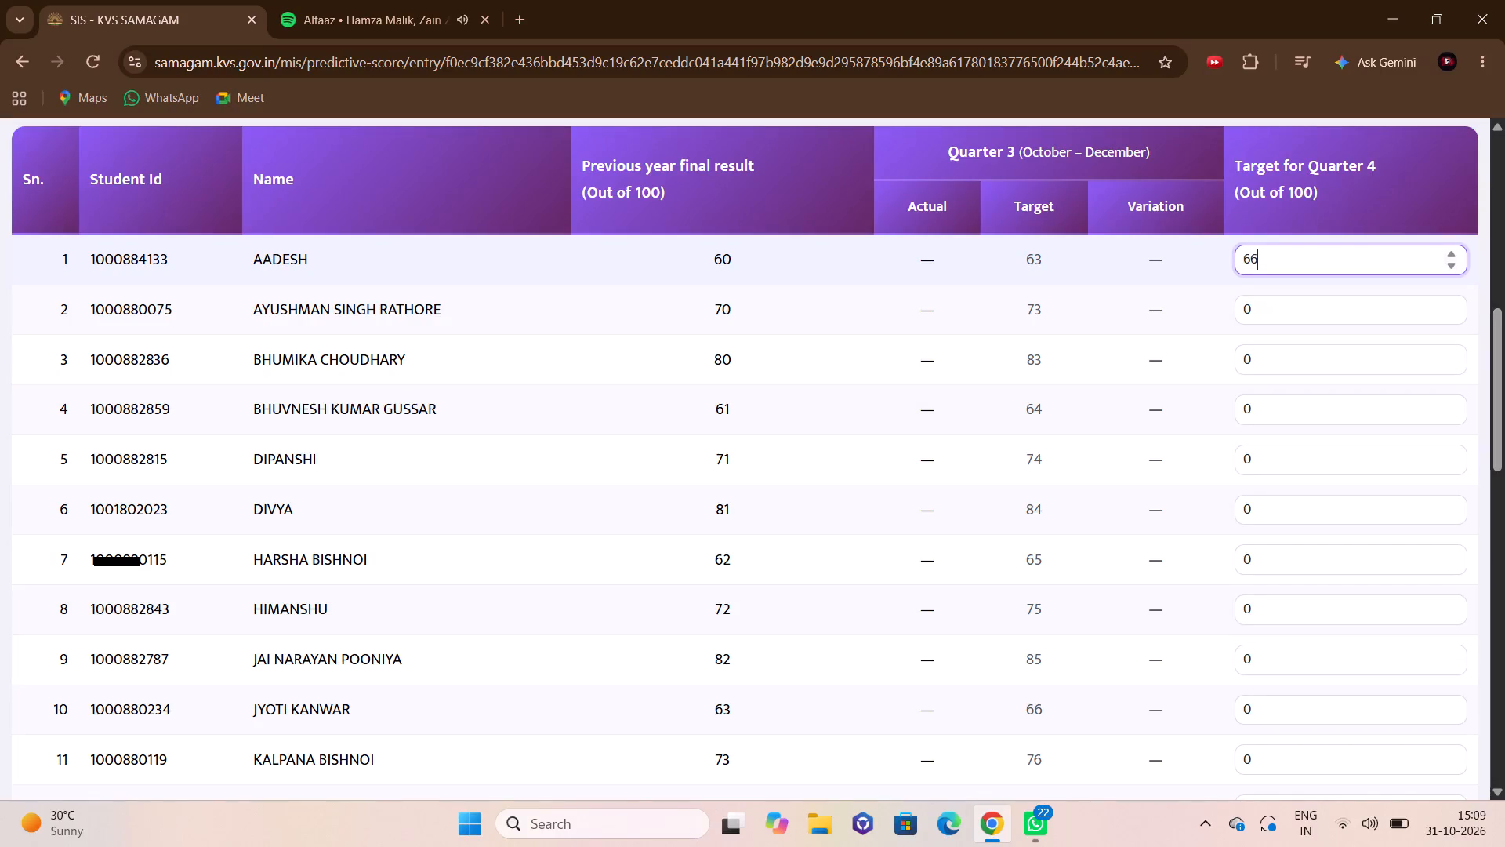
{"action": "left_click", "coordinate": [1283, 307]}
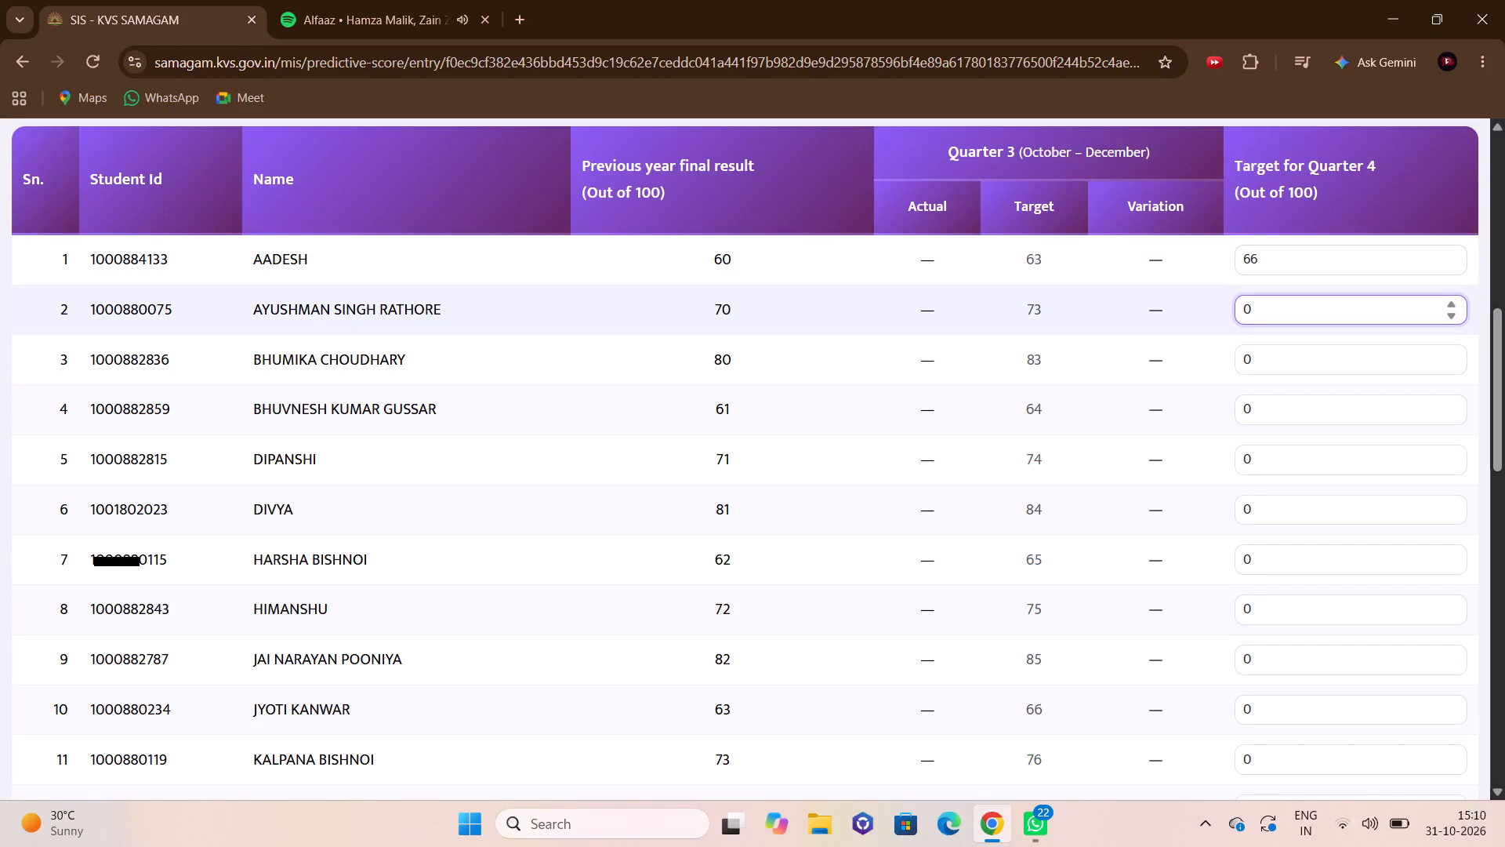
{"action": "key", "text": "BackSpace"}
{"action": "type", "text": "76"}
{"action": "left_click", "coordinate": [1261, 369]}
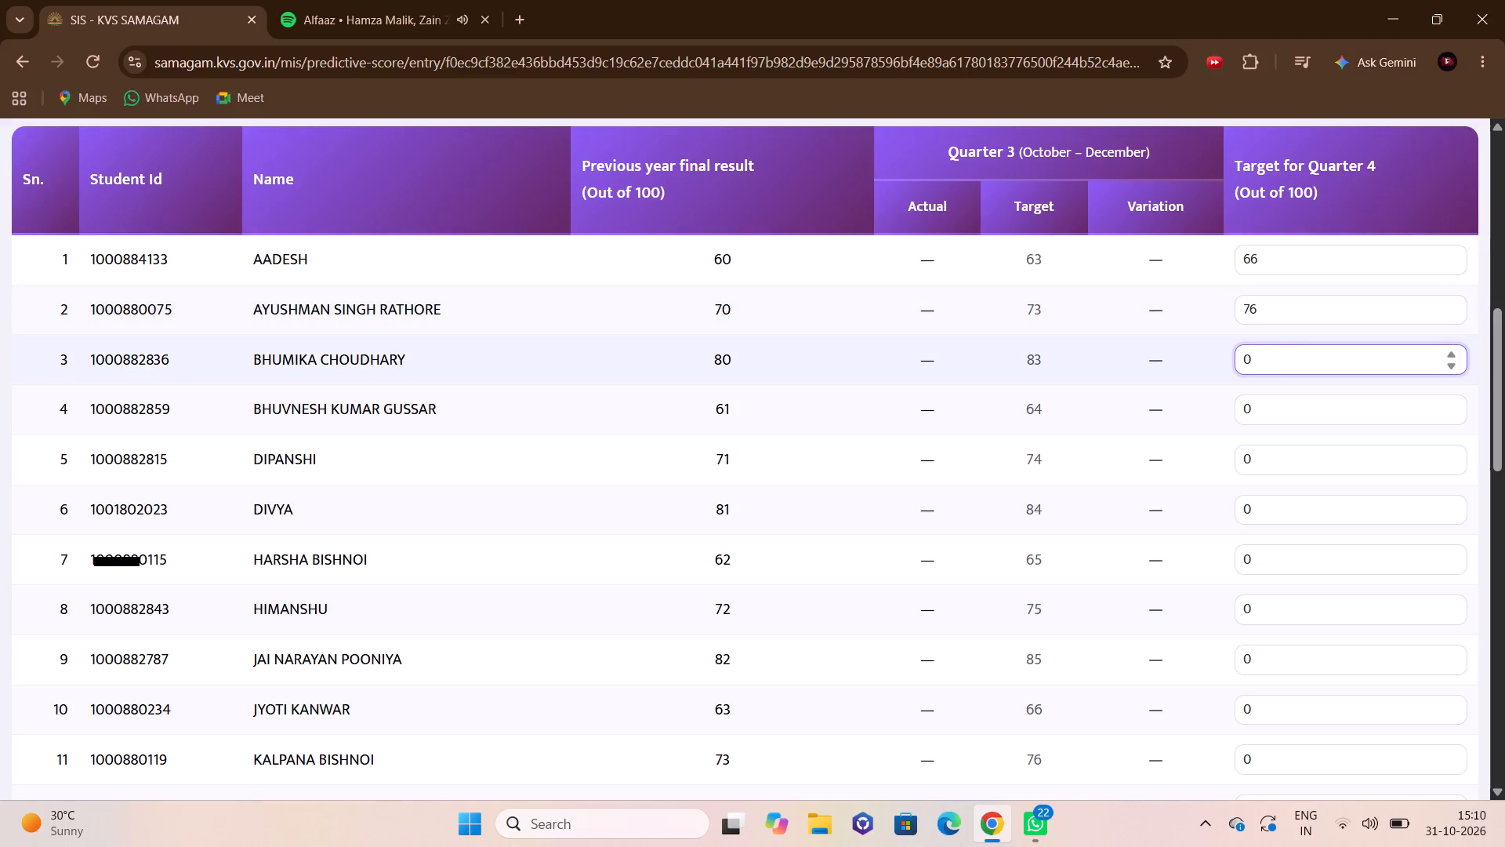
{"action": "key", "text": "BackSpace"}
{"action": "type", "text": "86"}
Set the Quarter 4 targets of the students in rows 4 to 6 to 67, 77 and 87.
{"action": "left_click", "coordinate": [1255, 402]}
{"action": "key", "text": "BackSpace"}
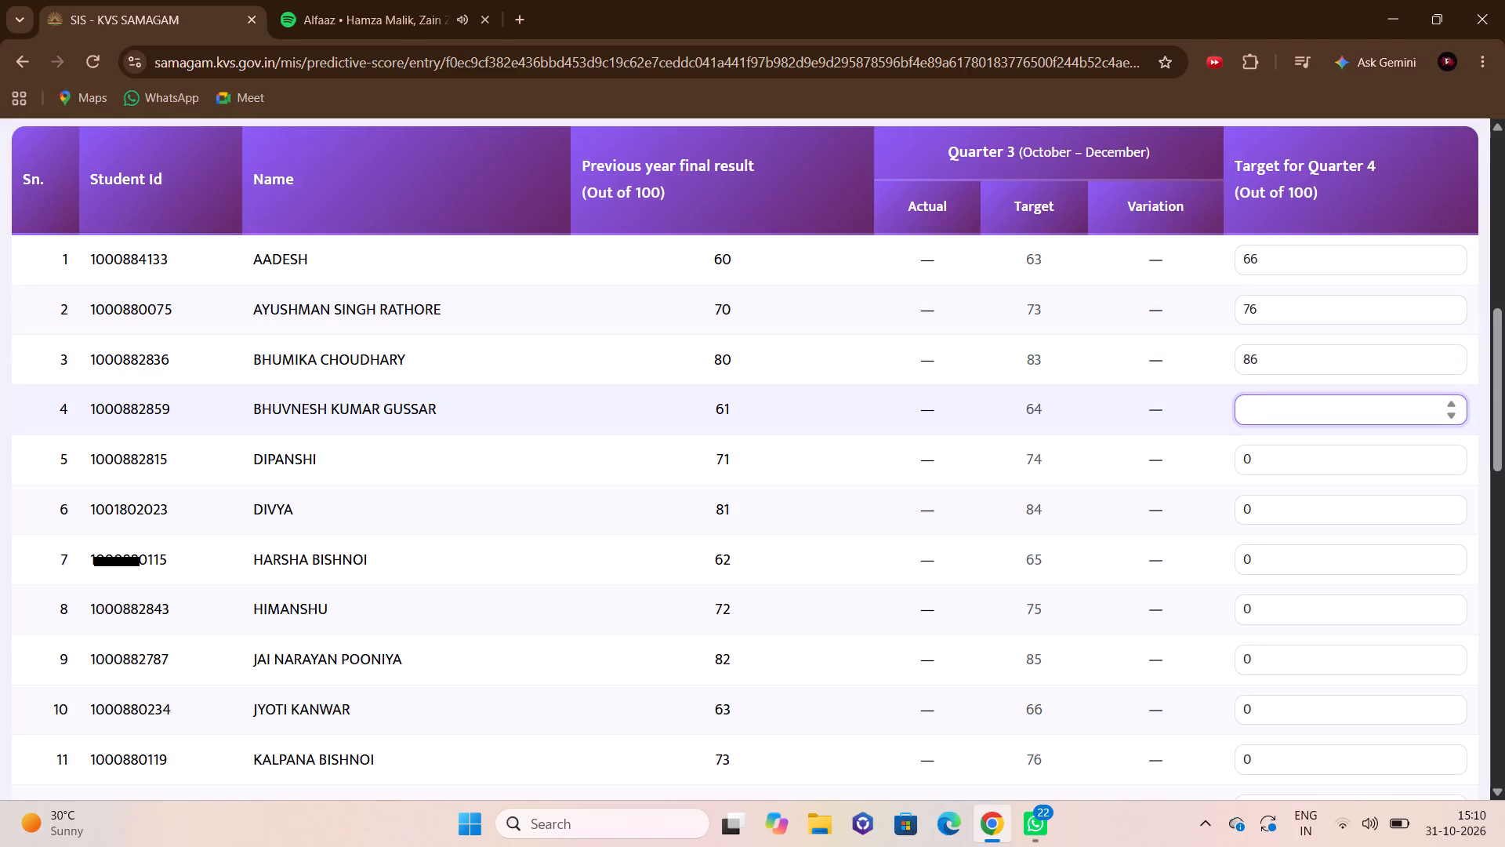
{"action": "type", "text": "67"}
{"action": "left_click", "coordinate": [1280, 466]}
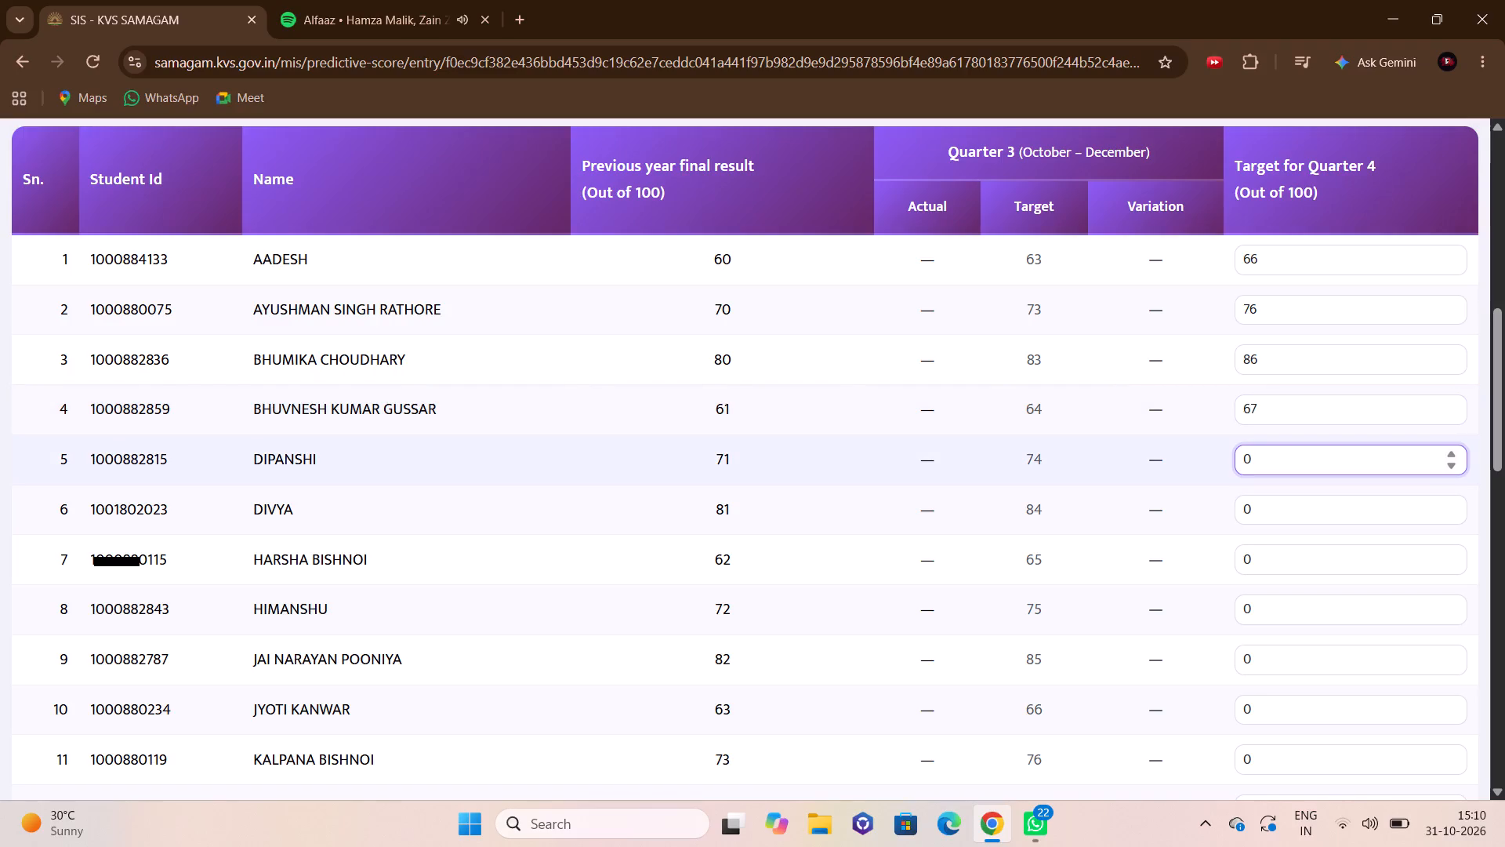
{"action": "key", "text": "BackSpace"}
{"action": "type", "text": "77"}
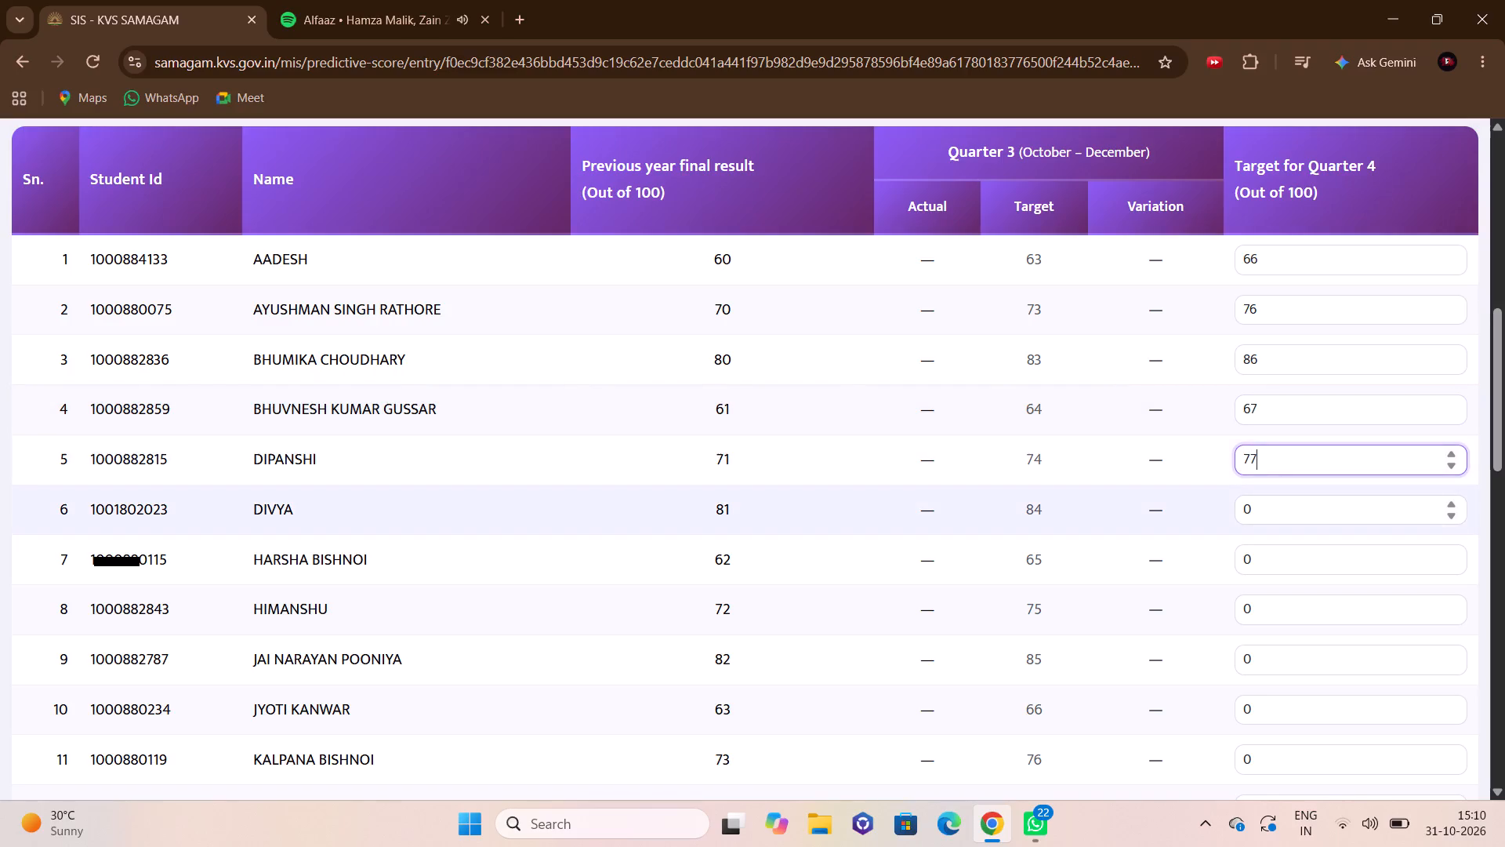
{"action": "left_click", "coordinate": [1278, 516]}
{"action": "key", "text": "BackSpace"}
{"action": "type", "text": "87"}
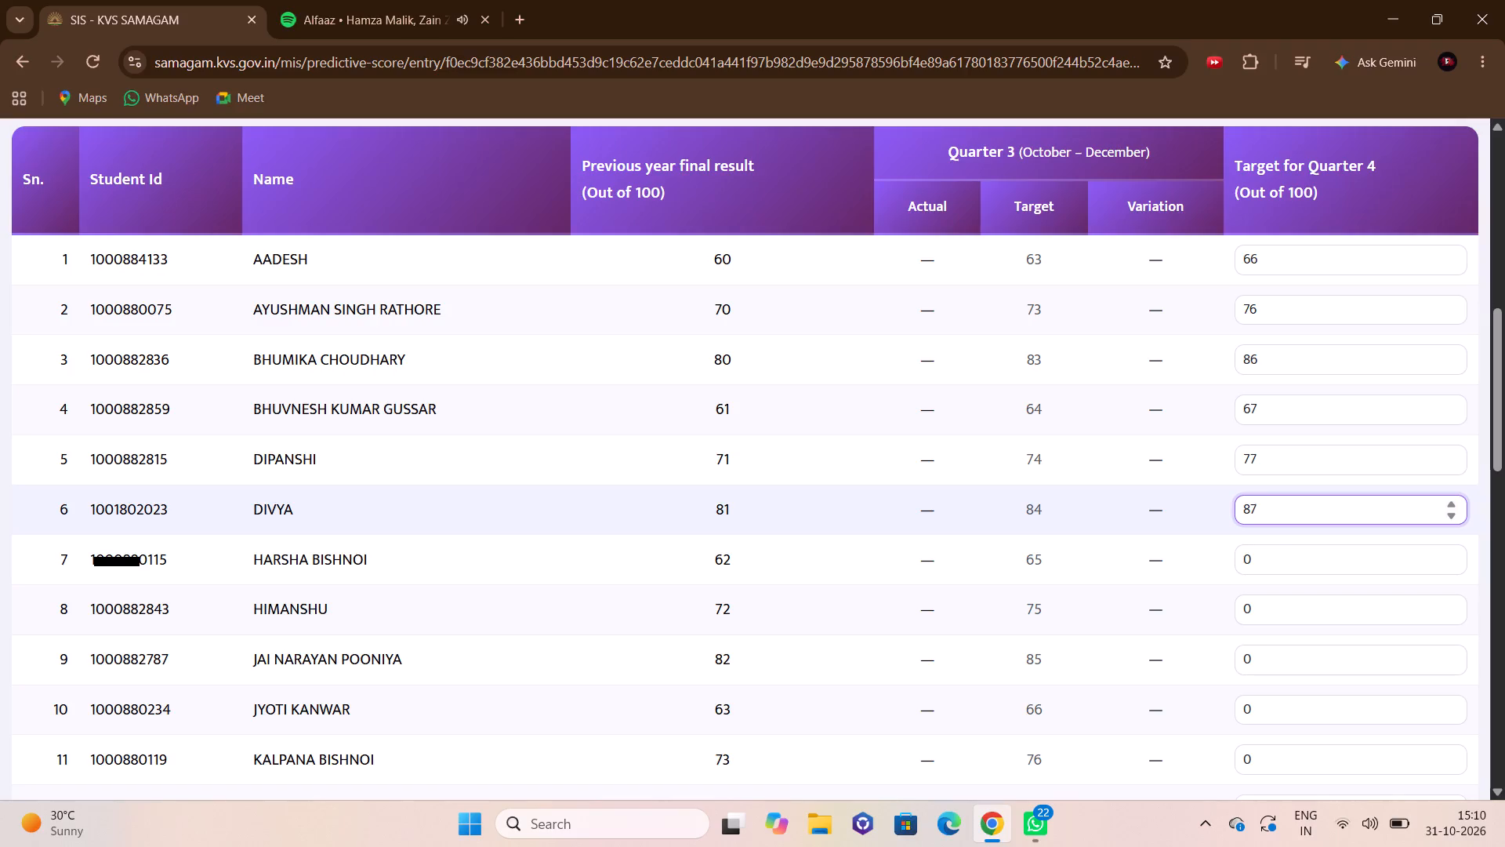
Set the Quarter 4 targets of the students in rows 7 to 9 to 68, 78 and 88.
{"action": "left_click", "coordinate": [1273, 556]}
{"action": "key", "text": "BackSpace"}
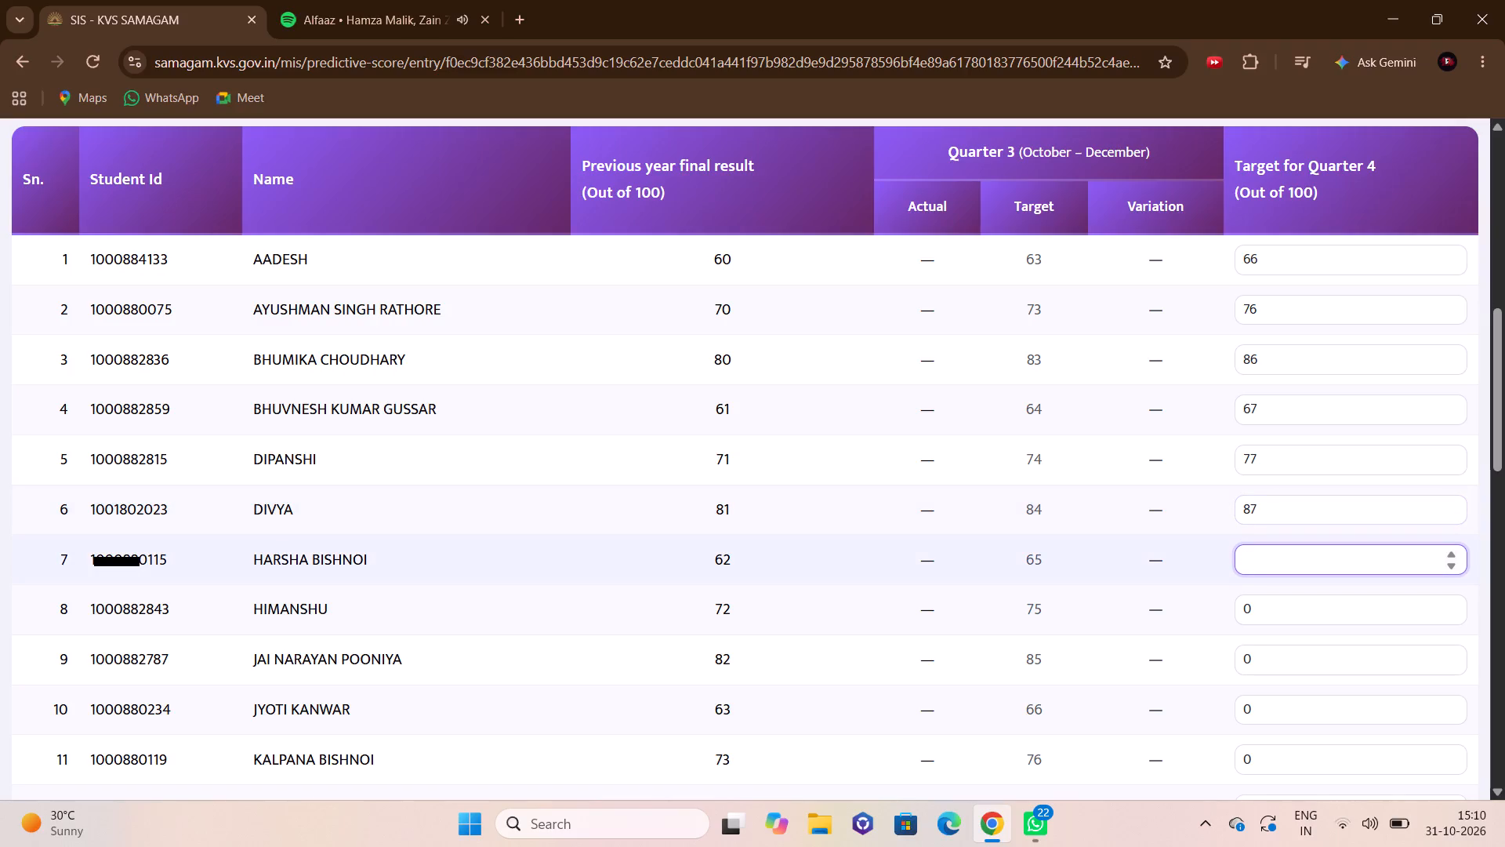
{"action": "type", "text": "68"}
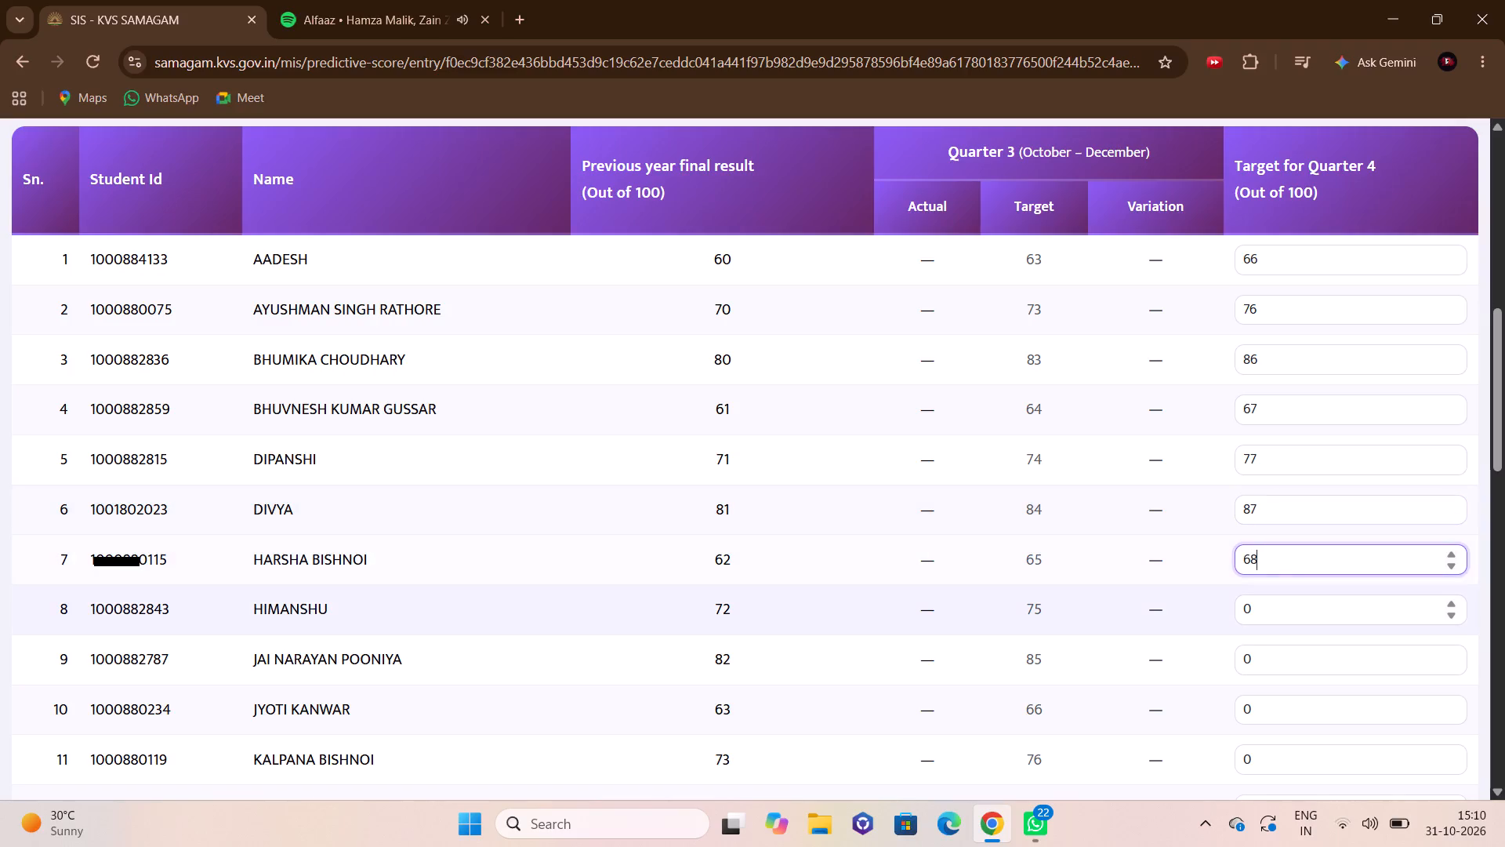
{"action": "left_click", "coordinate": [1282, 607]}
{"action": "key", "text": "BackSpace"}
{"action": "type", "text": "78"}
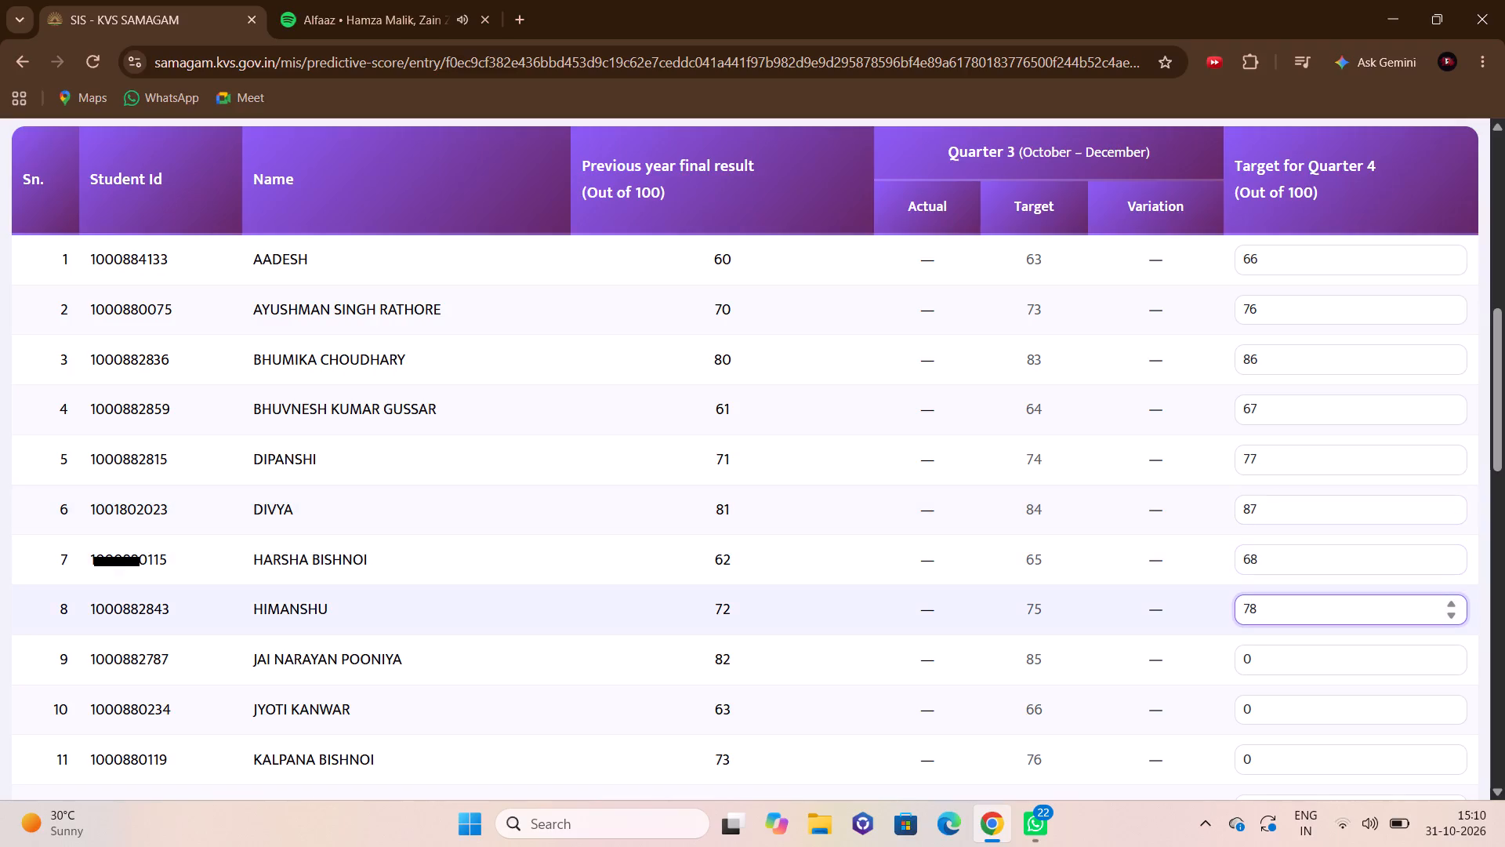
{"action": "left_click", "coordinate": [1285, 667]}
{"action": "key", "text": "equal"}
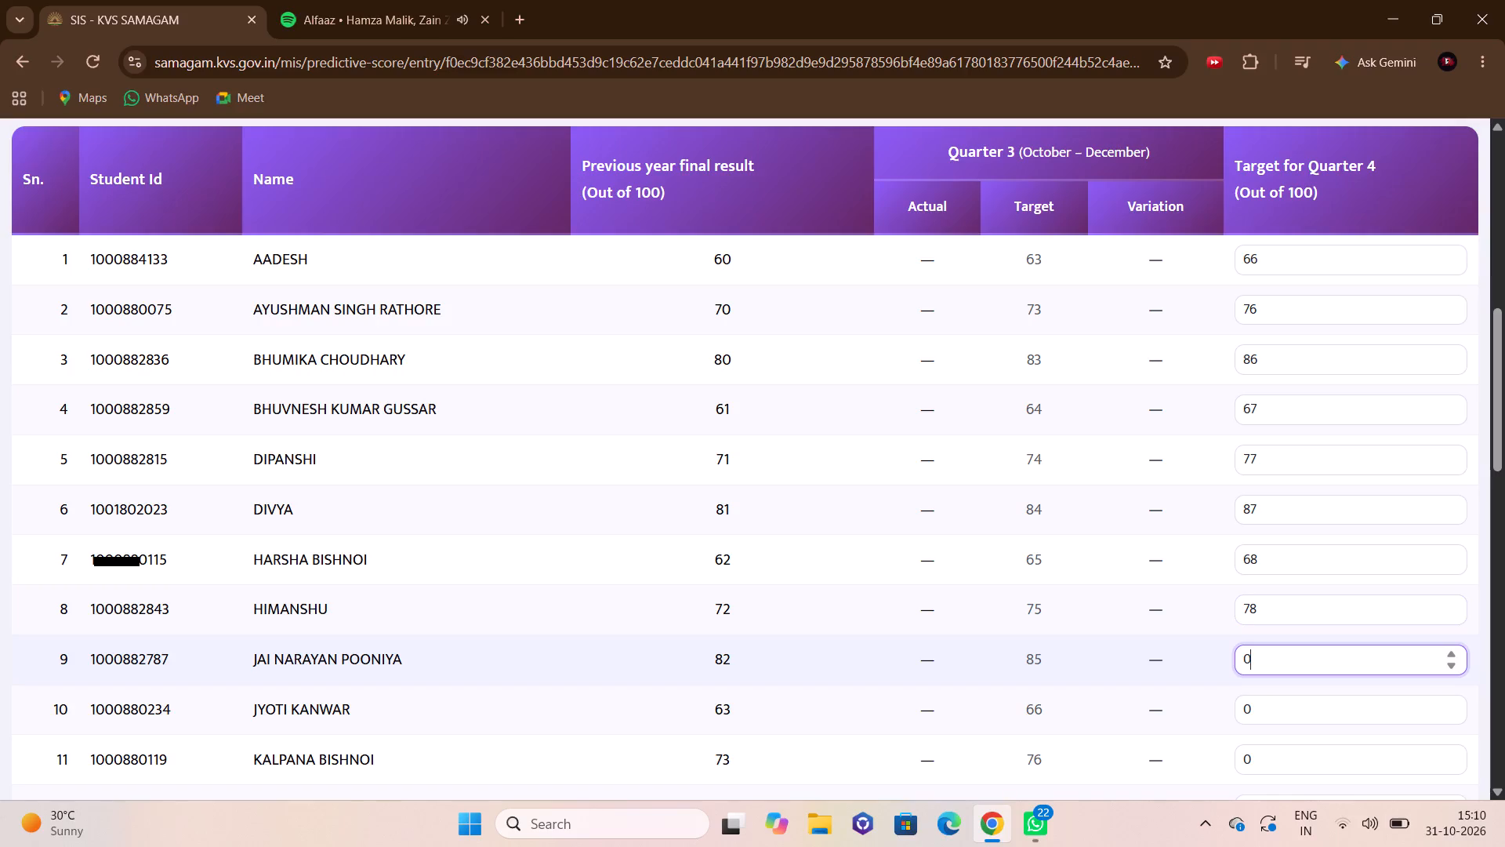
{"action": "key", "text": "BackSpace"}
{"action": "type", "text": "88"}
Set the Quarter 4 targets of the students in rows 10 to 12 to 69, 79 and 89.
{"action": "left_click", "coordinate": [1271, 705]}
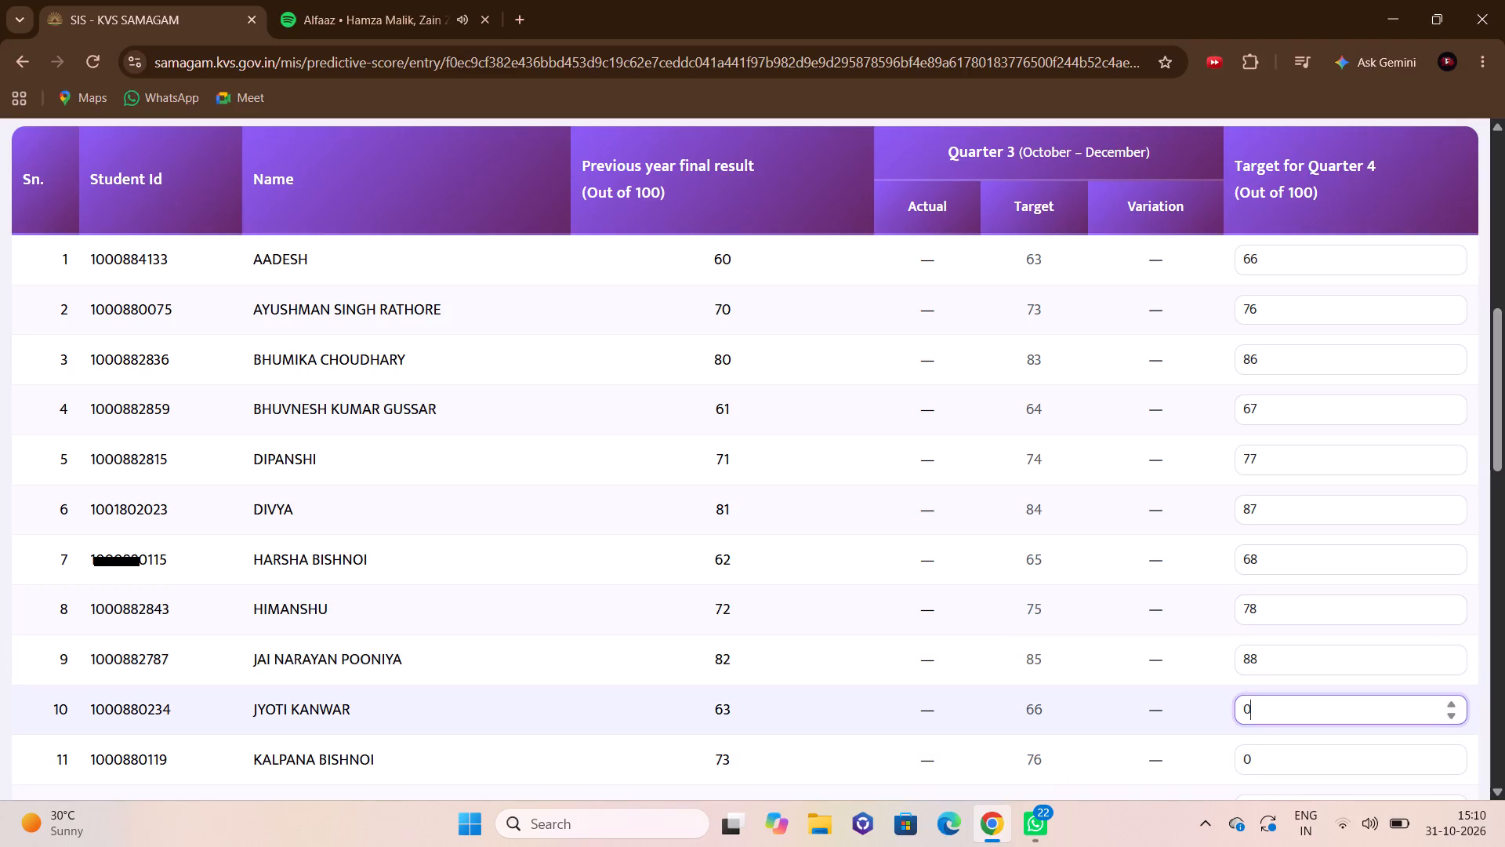
{"action": "key", "text": "BackSpace"}
{"action": "type", "text": "69"}
{"action": "left_click", "coordinate": [1260, 764]}
{"action": "key", "text": "BackSpace"}
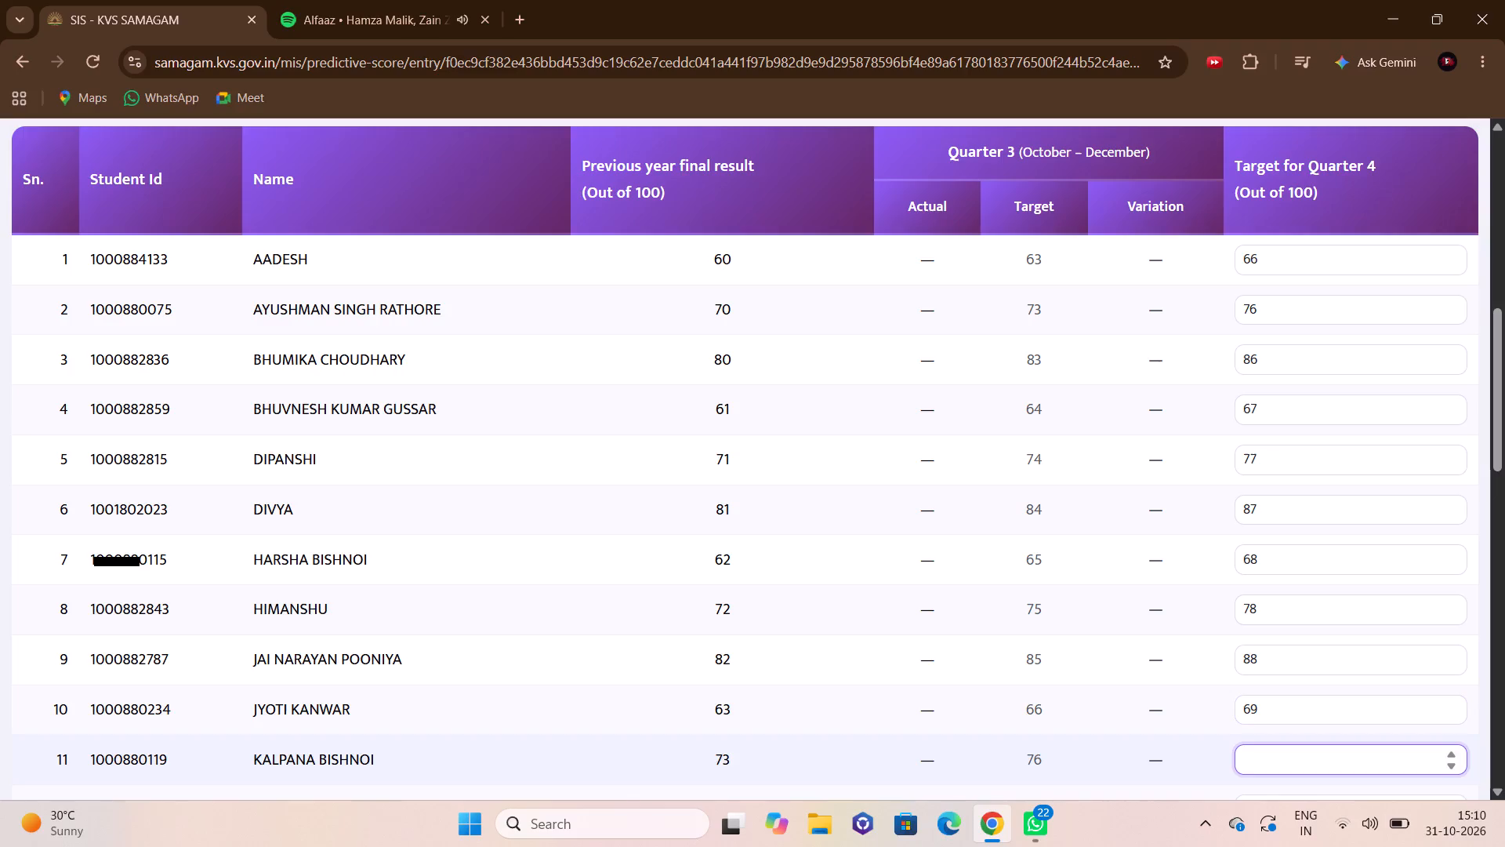
{"action": "type", "text": "79"}
{"action": "left_click_drag", "start_coordinate": [1494, 405], "coordinate": [1492, 473]}
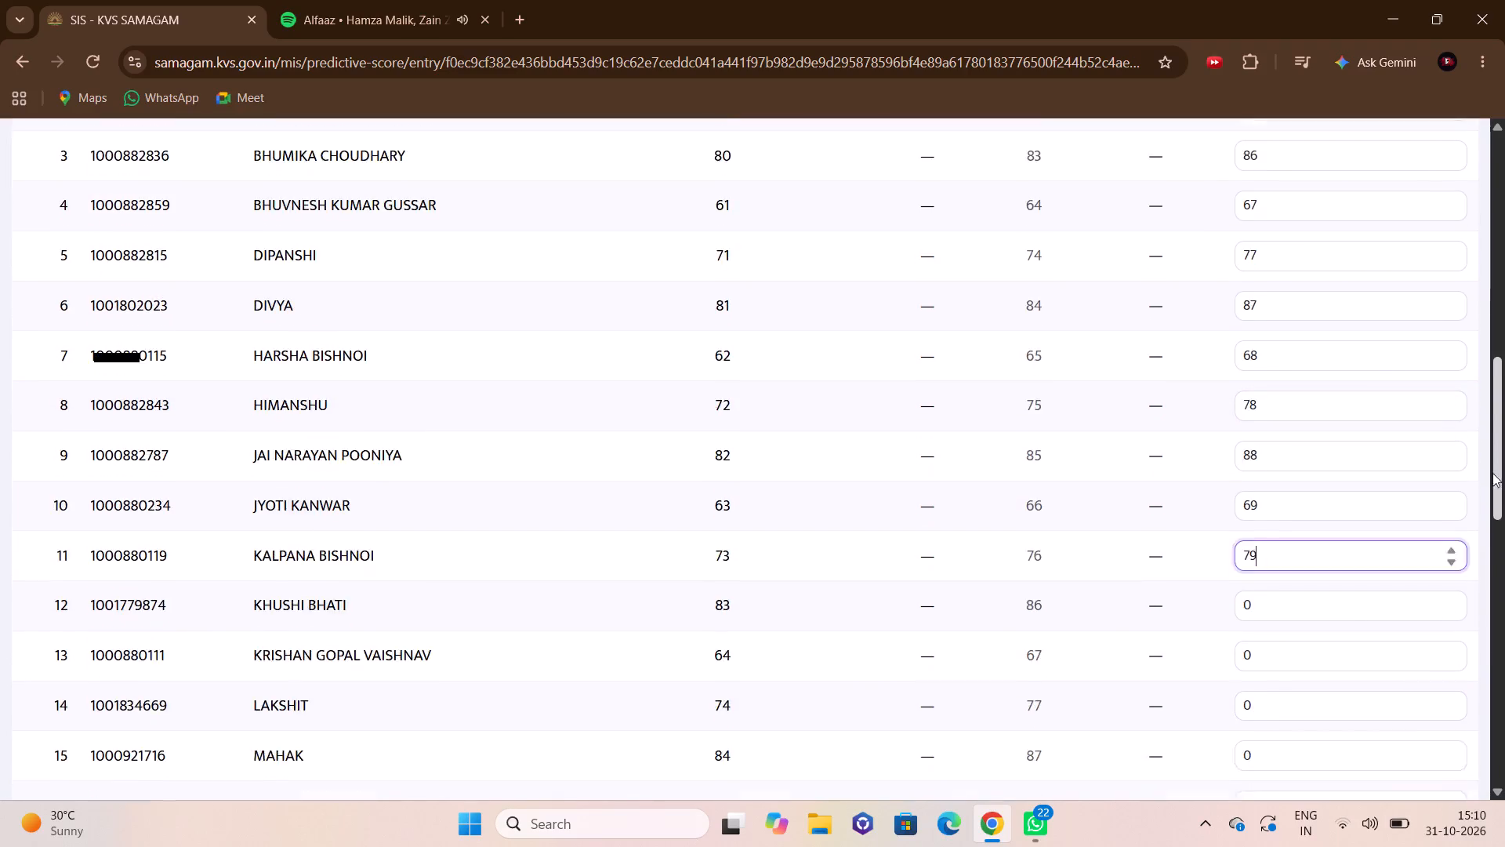
{"action": "left_click_drag", "start_coordinate": [1492, 473], "coordinate": [1486, 522]}
{"action": "left_click", "coordinate": [1321, 314]}
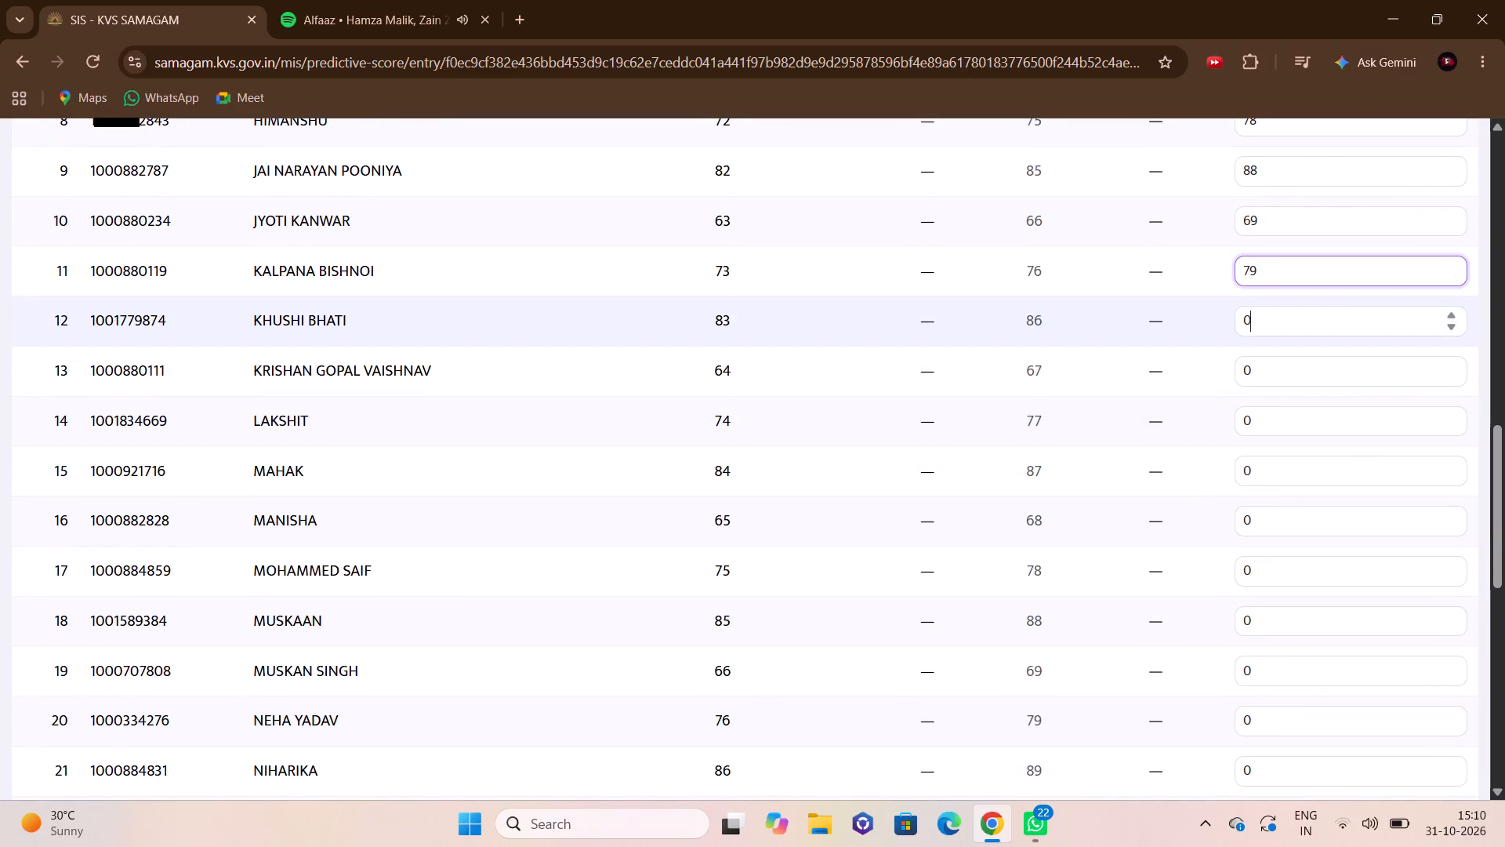
{"action": "key", "text": "BackSpace"}
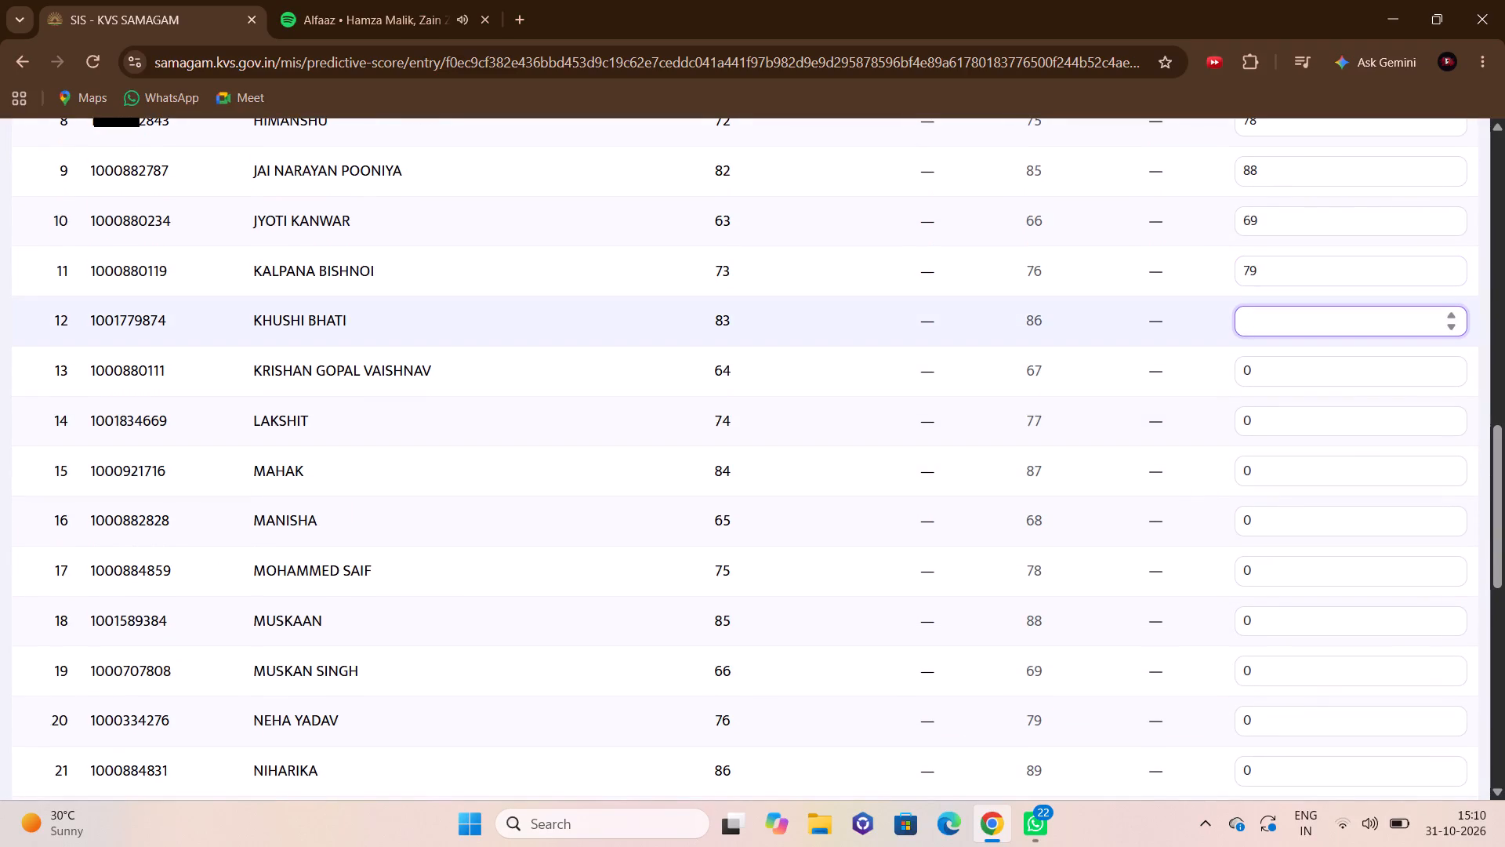
{"action": "type", "text": "89"}
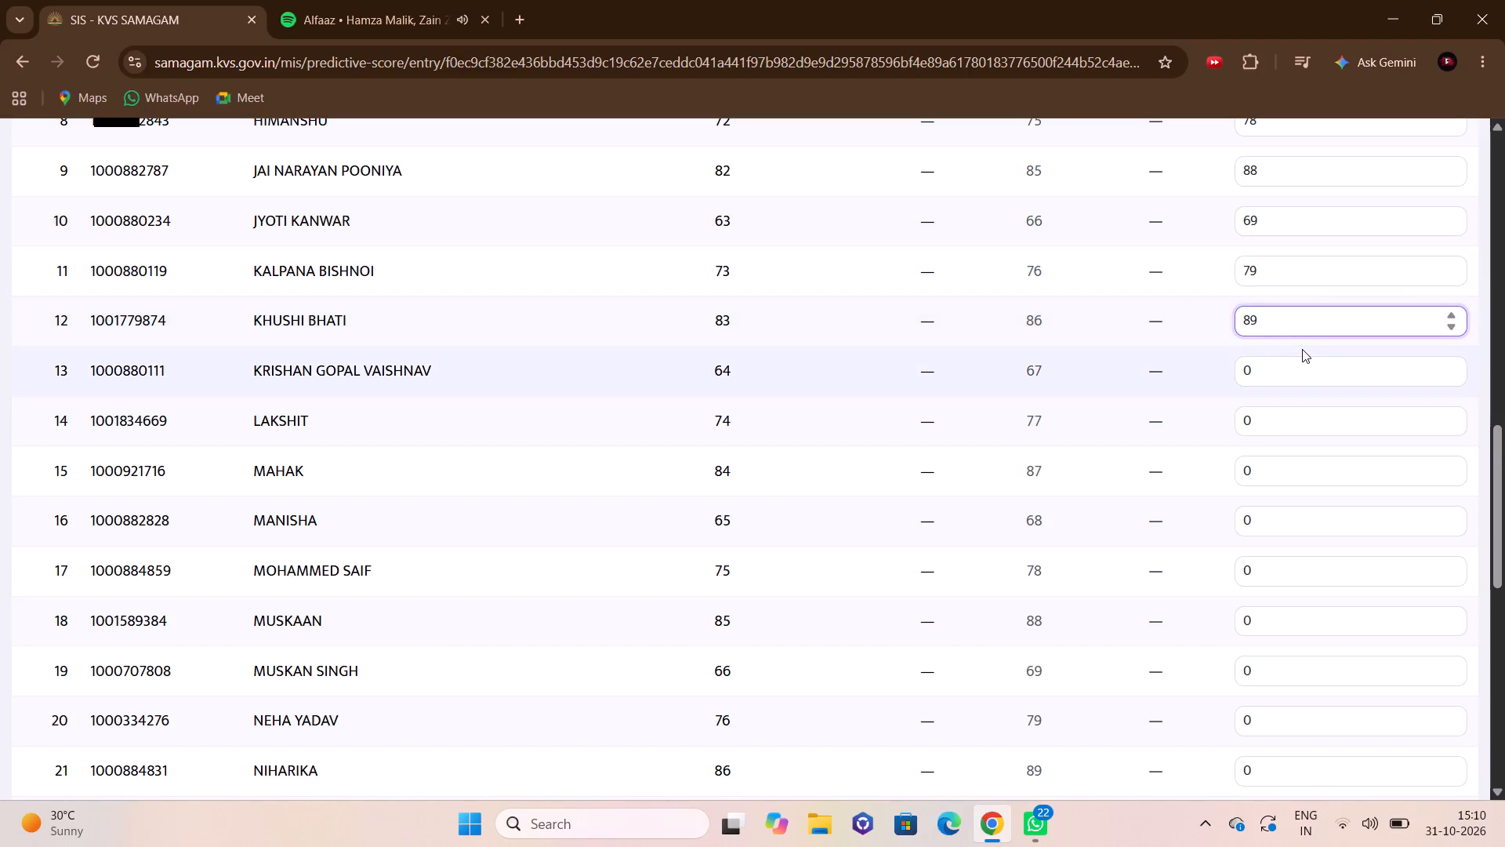
Set the Quarter 4 targets of the students in rows 13 to 15 to 70, 80 and 90.
{"action": "left_click", "coordinate": [1302, 349]}
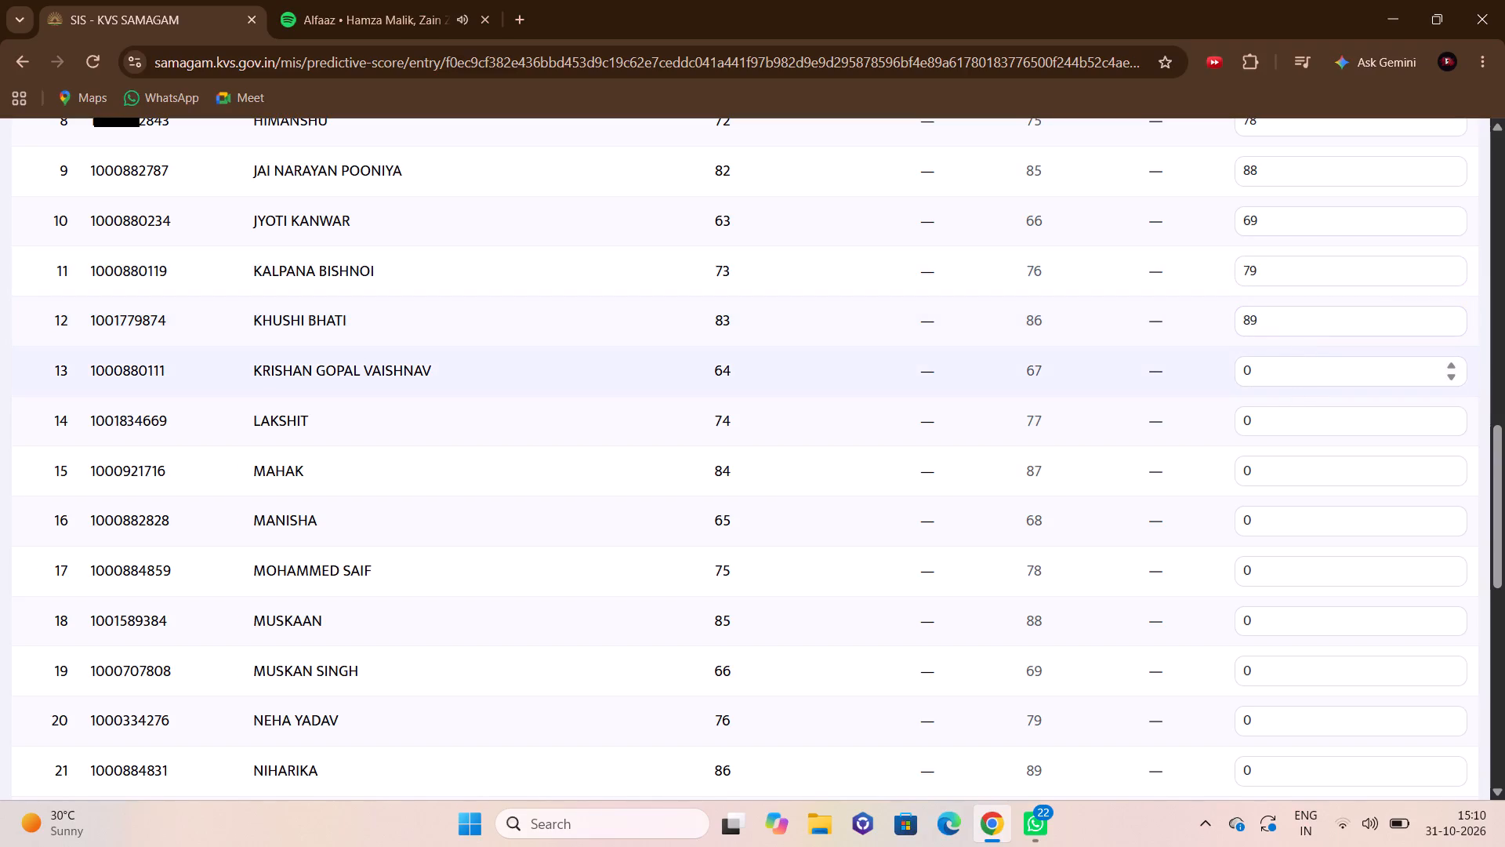
{"action": "left_click", "coordinate": [1289, 376]}
{"action": "key", "text": "BackSpace"}
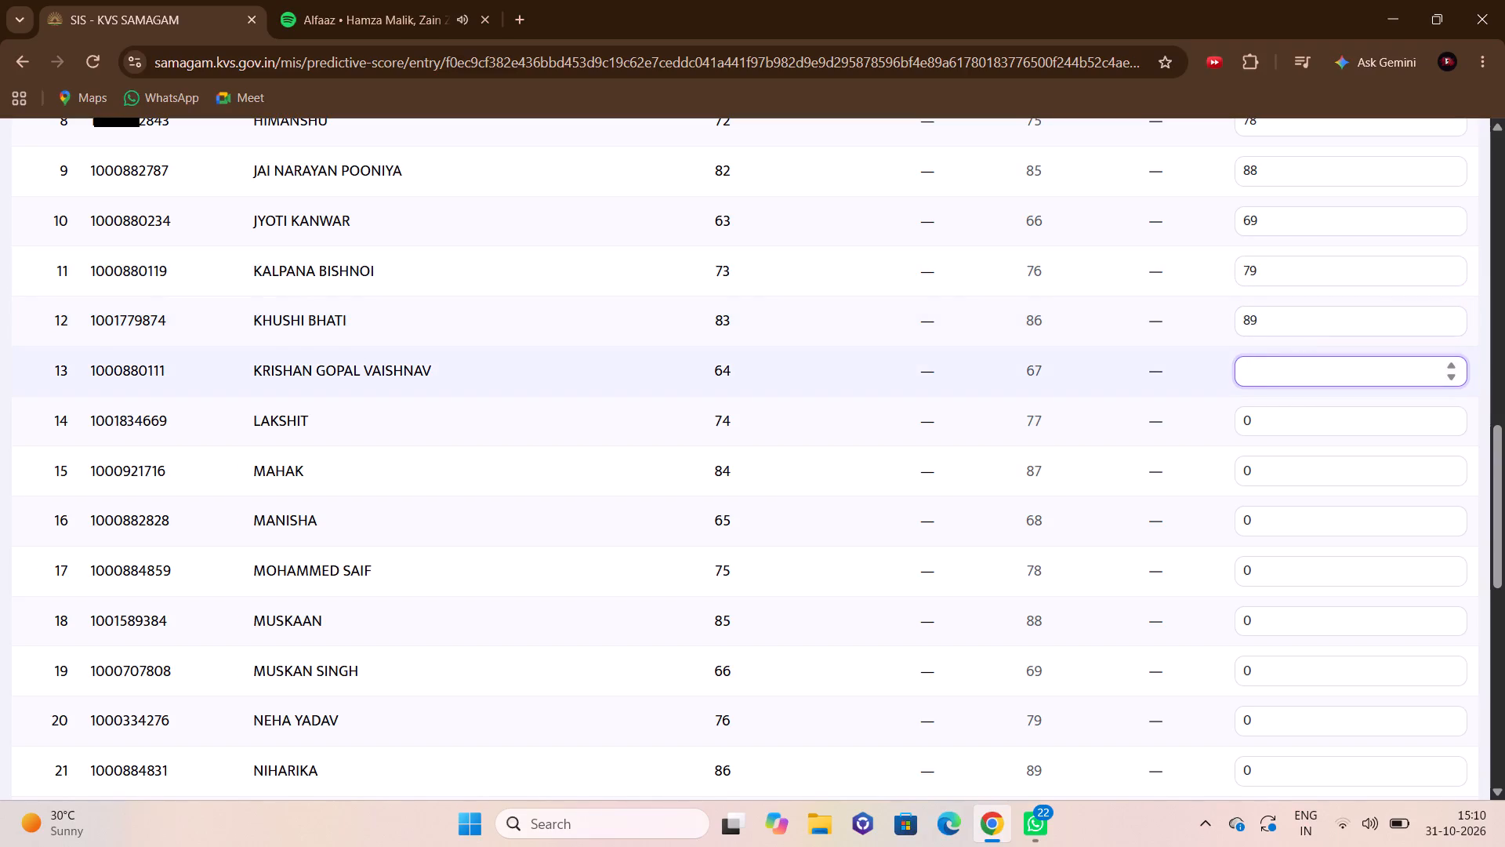
{"action": "type", "text": "70"}
{"action": "left_click", "coordinate": [1273, 413]}
{"action": "key", "text": "Left"}
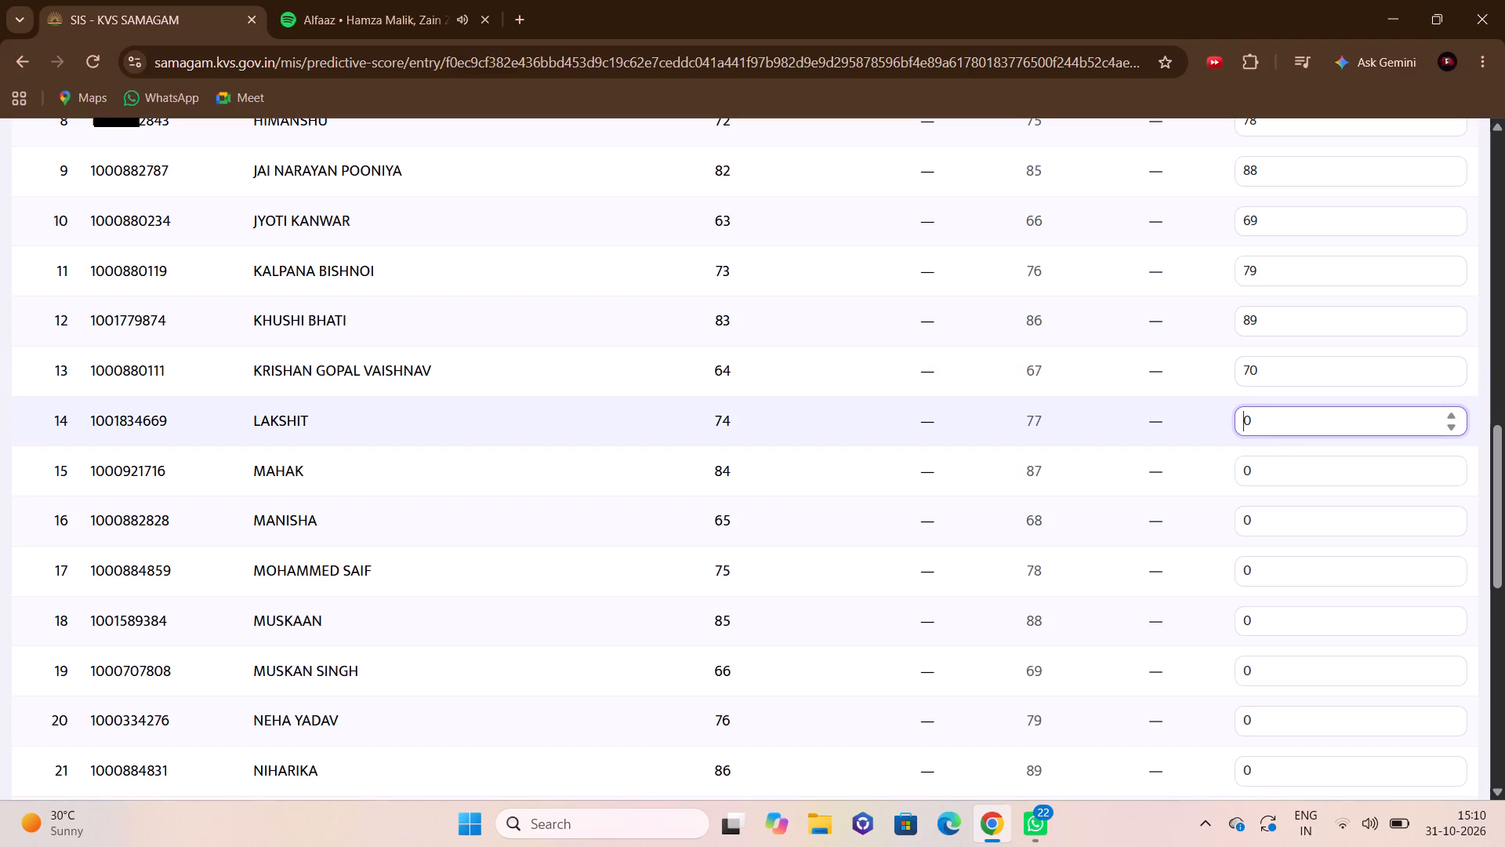
{"action": "key", "text": "8"}
{"action": "left_click", "coordinate": [1273, 468]}
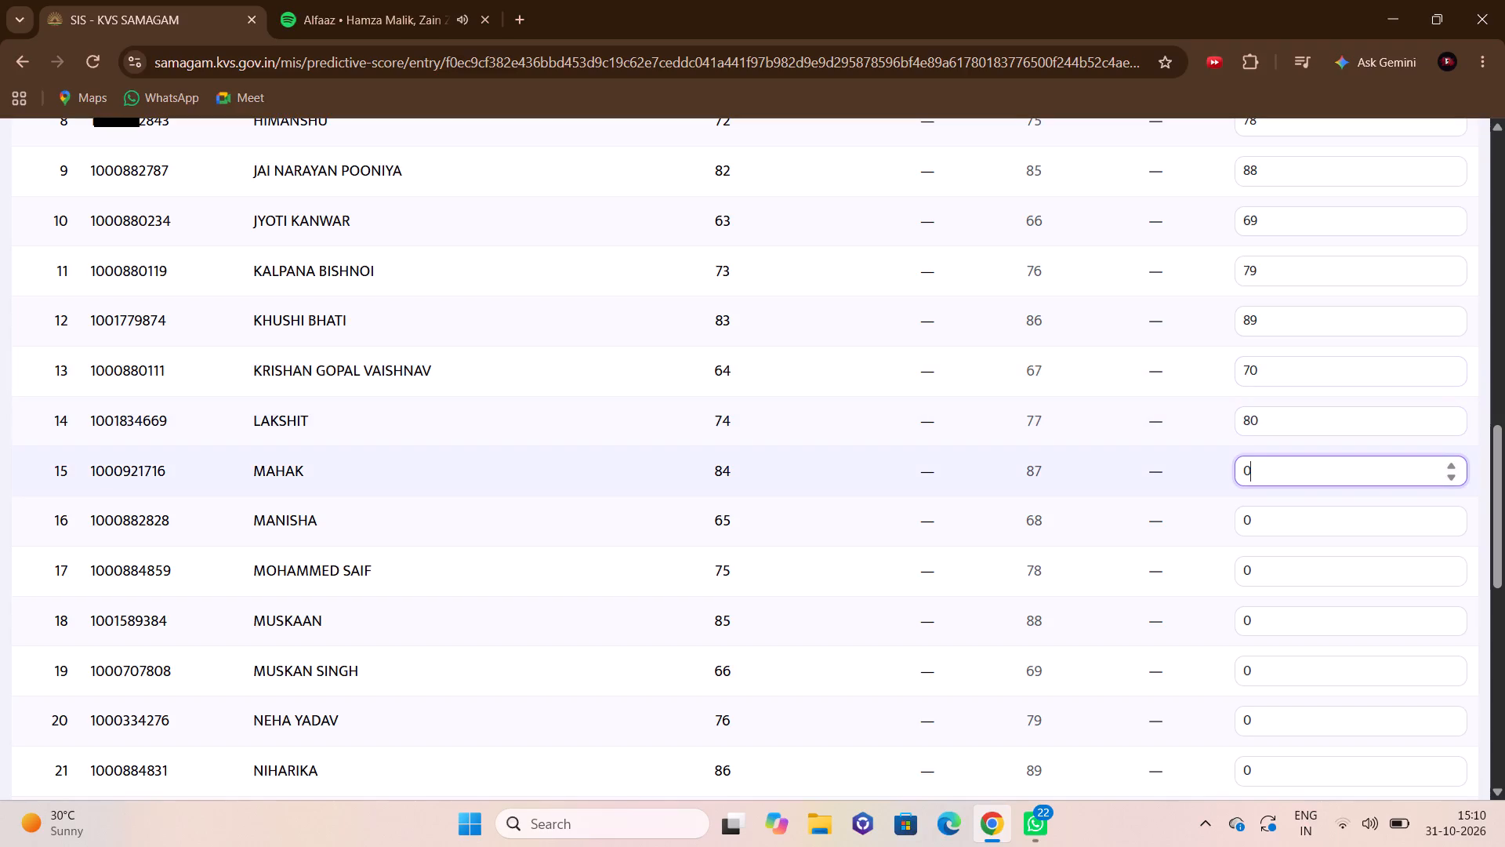
{"action": "key", "text": "Left"}
{"action": "key", "text": "9"}
Set the Quarter 4 targets of the students in rows 16 and 17 to 71 and 81.
{"action": "left_click", "coordinate": [1277, 516]}
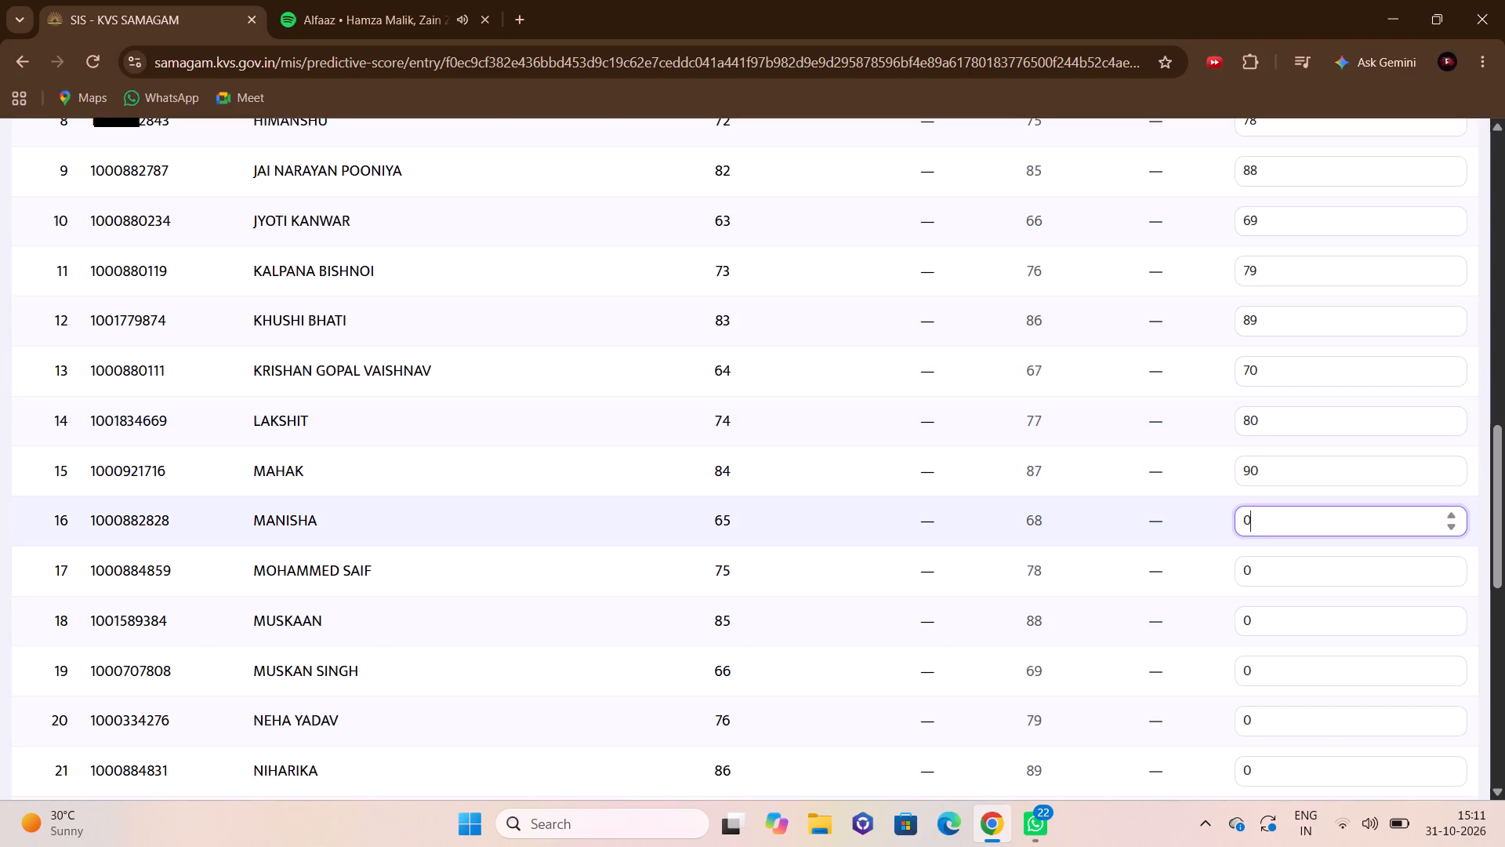
{"action": "key", "text": "BackSpace"}
{"action": "key", "text": "7"}
{"action": "key", "text": "1"}
{"action": "left_click", "coordinate": [1246, 564]}
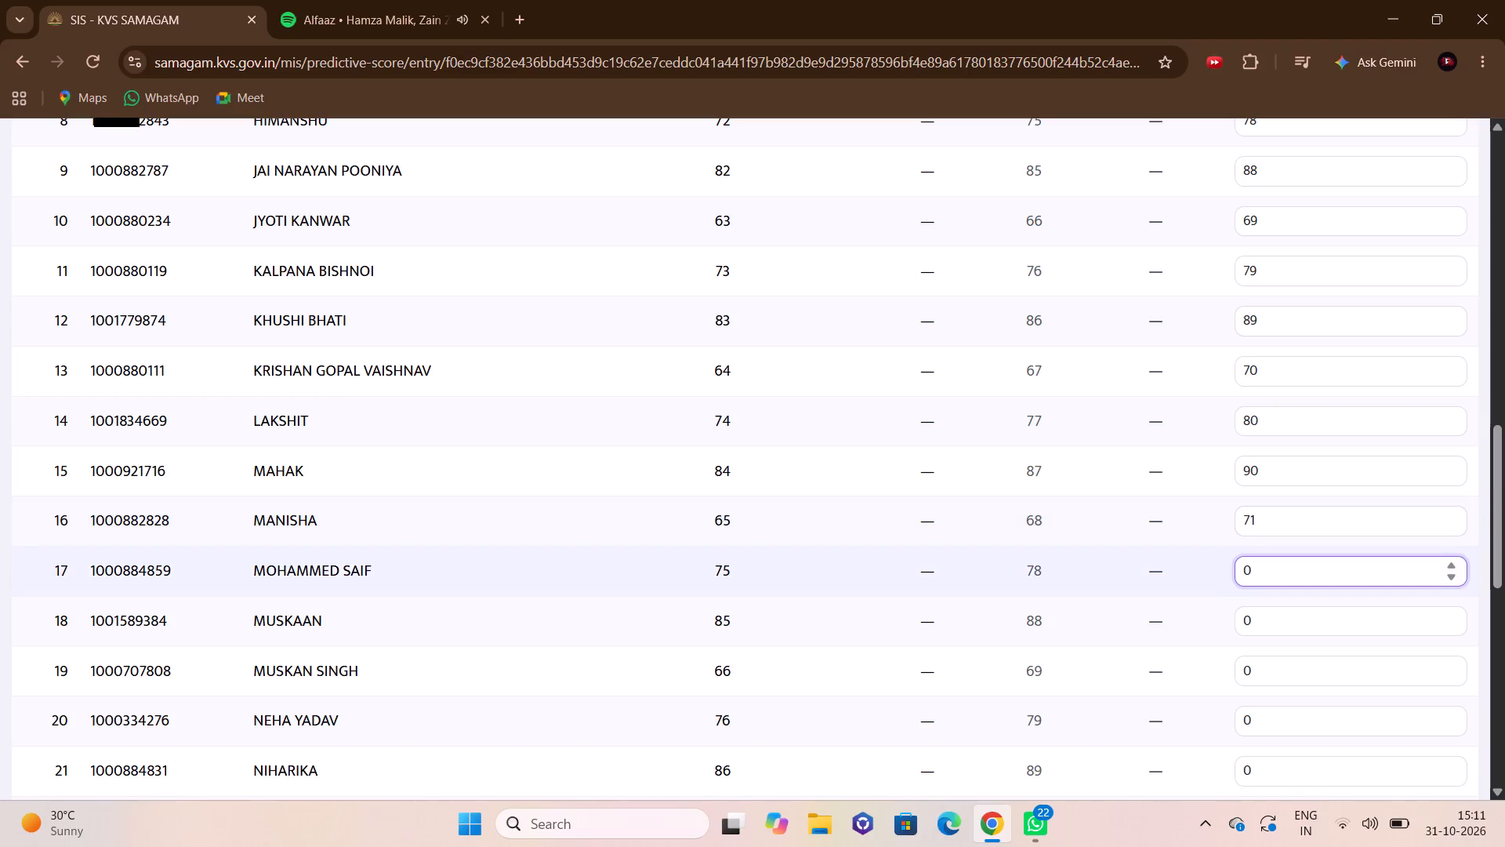
{"action": "type", "text": "81"}
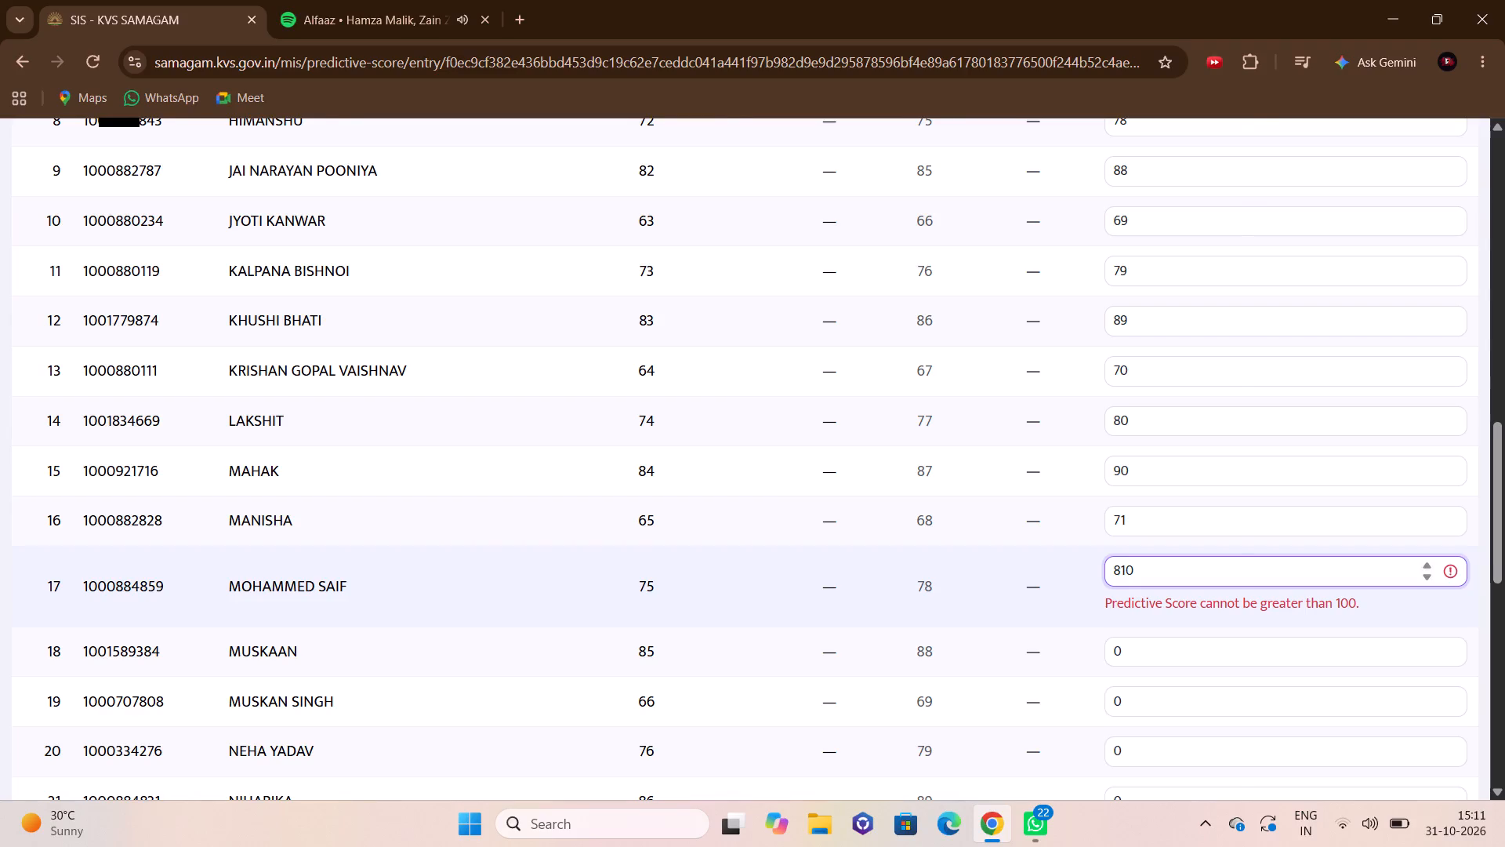
{"action": "key", "text": "Delete"}
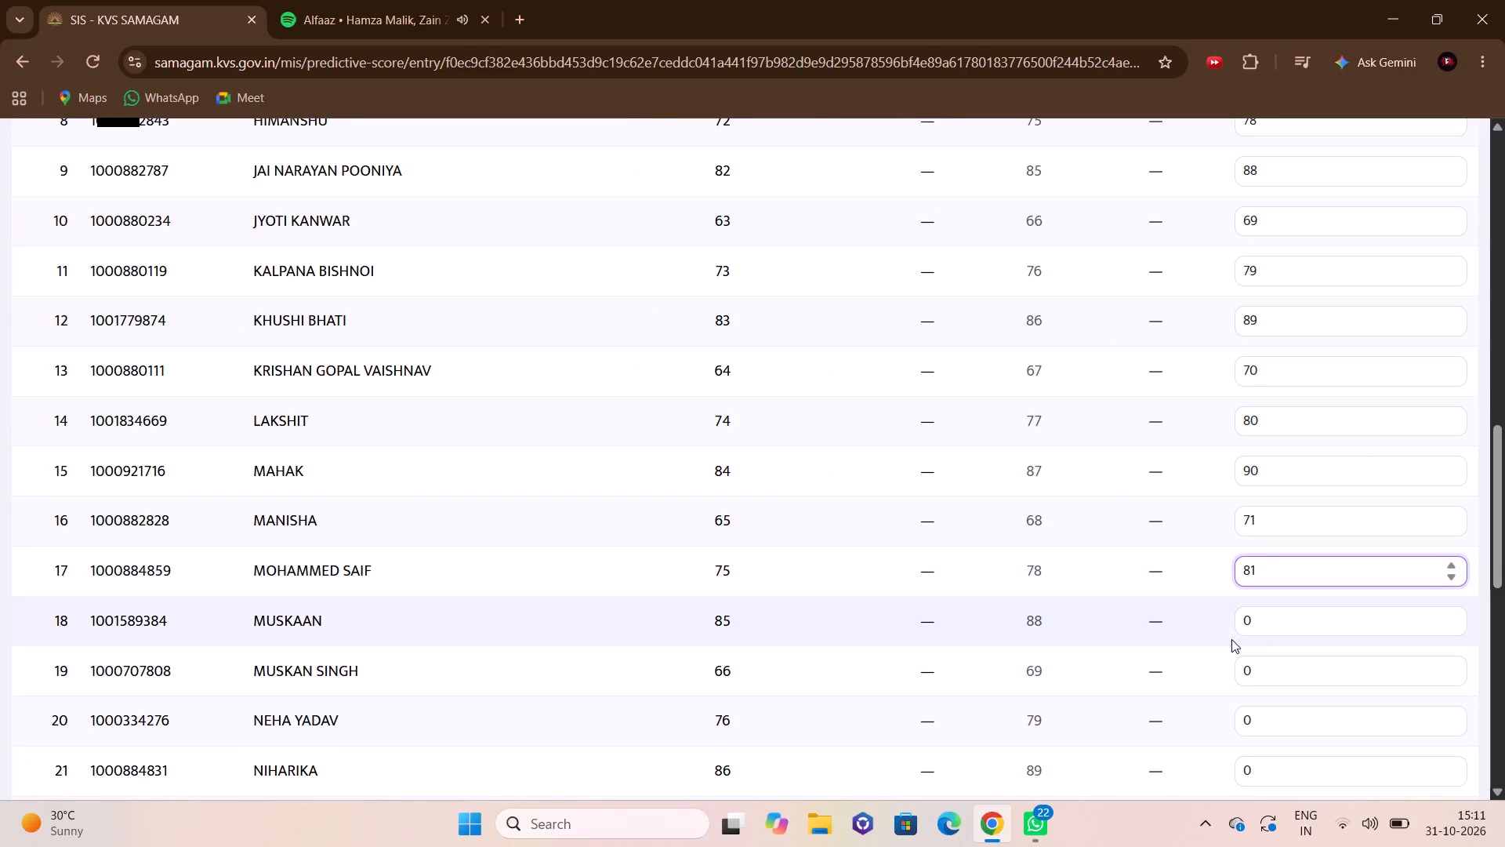
Set the Quarter 4 targets of the students in rows 18 to 21 to 91, 72, 82 and 92.
{"action": "left_click", "coordinate": [1260, 623]}
{"action": "key", "text": "BackSpace"}
{"action": "type", "text": "91"}
{"action": "left_click", "coordinate": [1264, 671]}
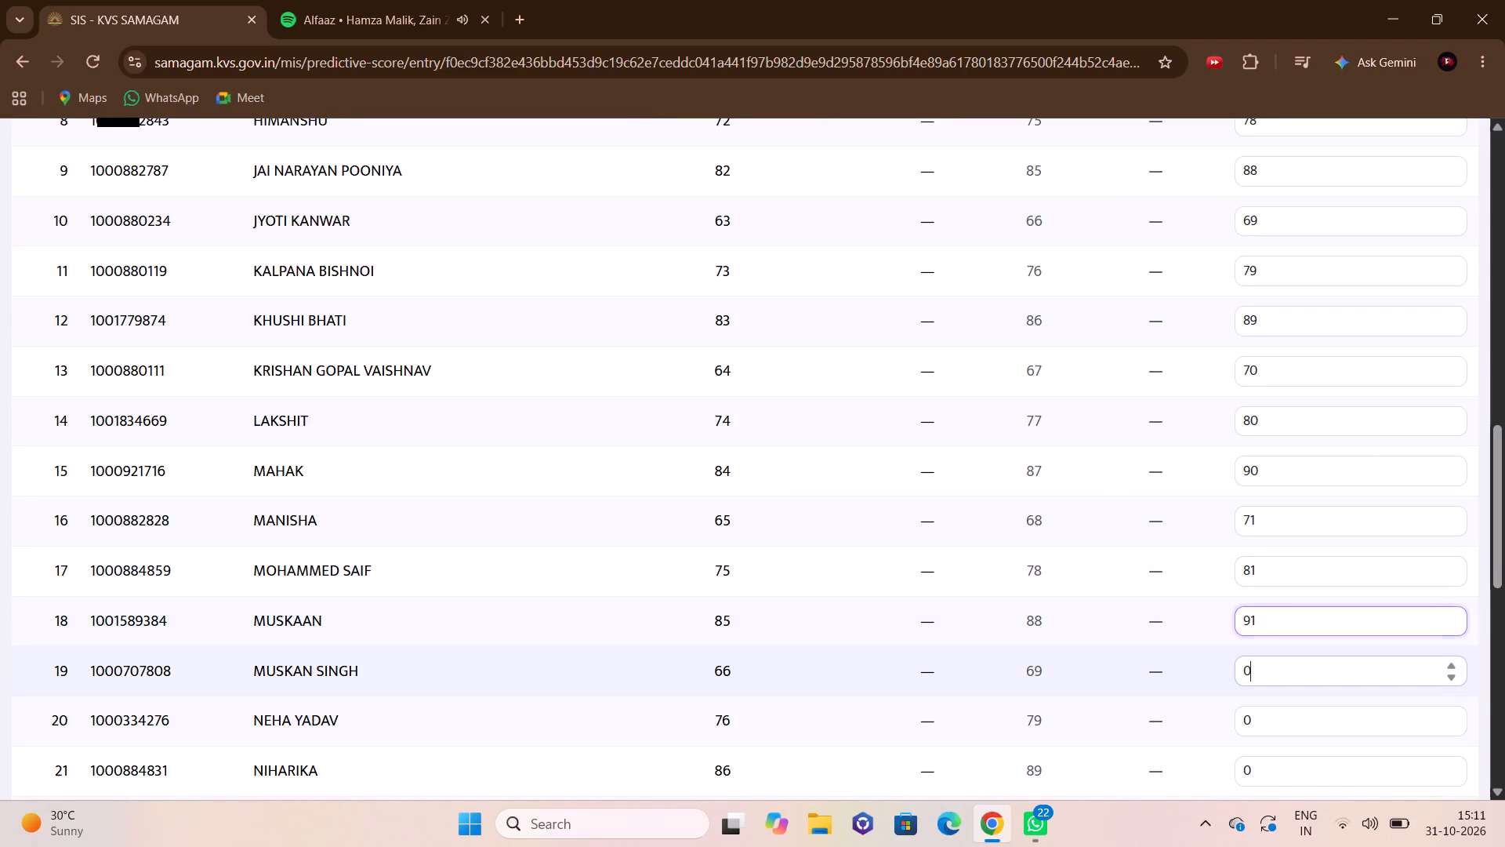
{"action": "key", "text": "BackSpace"}
{"action": "type", "text": "72"}
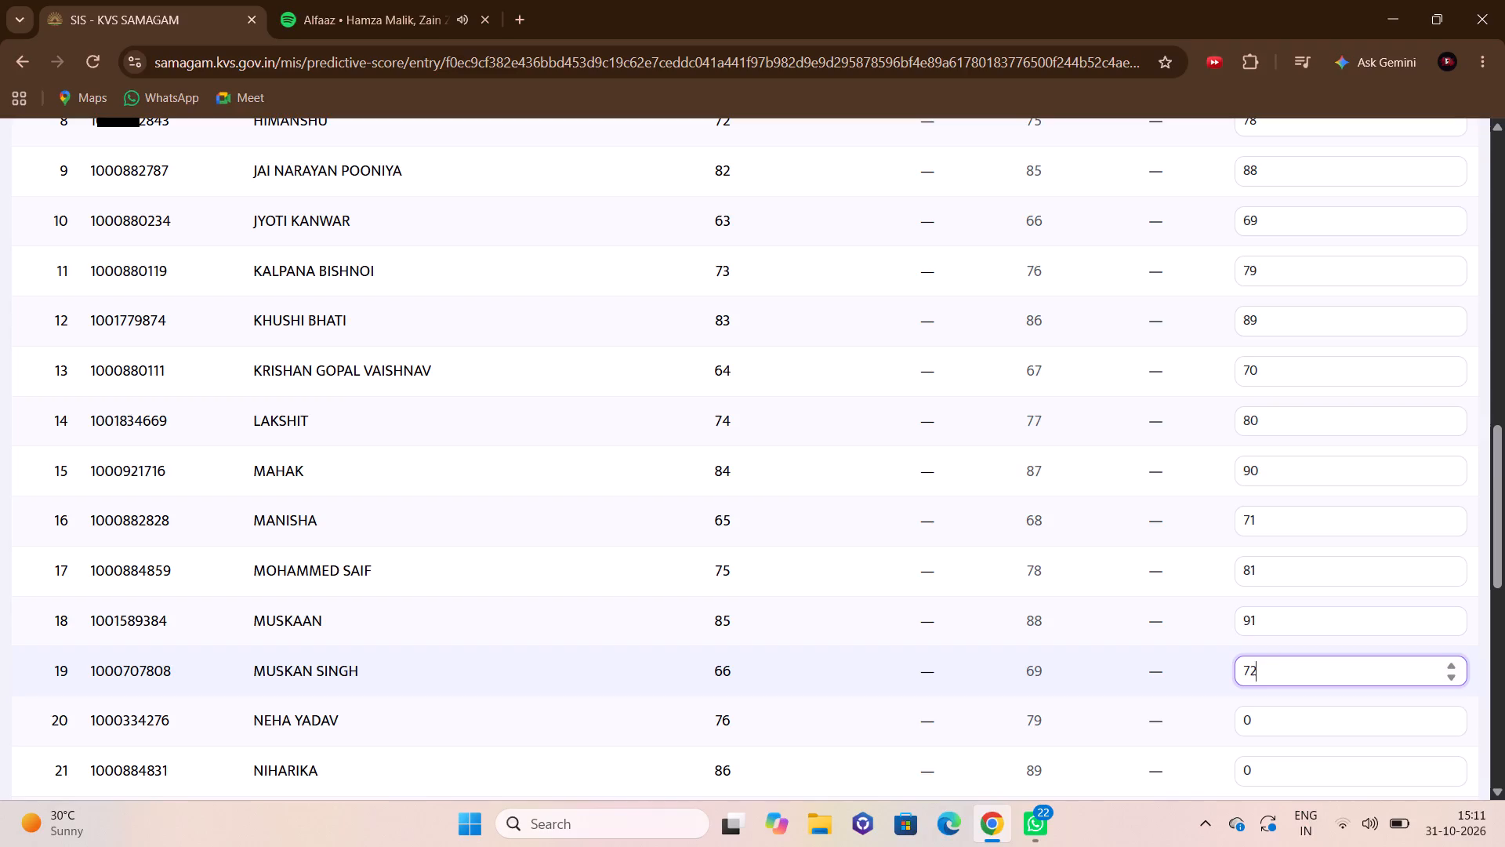
{"action": "left_click_drag", "start_coordinate": [1274, 737], "coordinate": [1271, 723]}
{"action": "left_click", "coordinate": [1271, 723]}
{"action": "key", "text": "BackSpace"}
{"action": "type", "text": "82"}
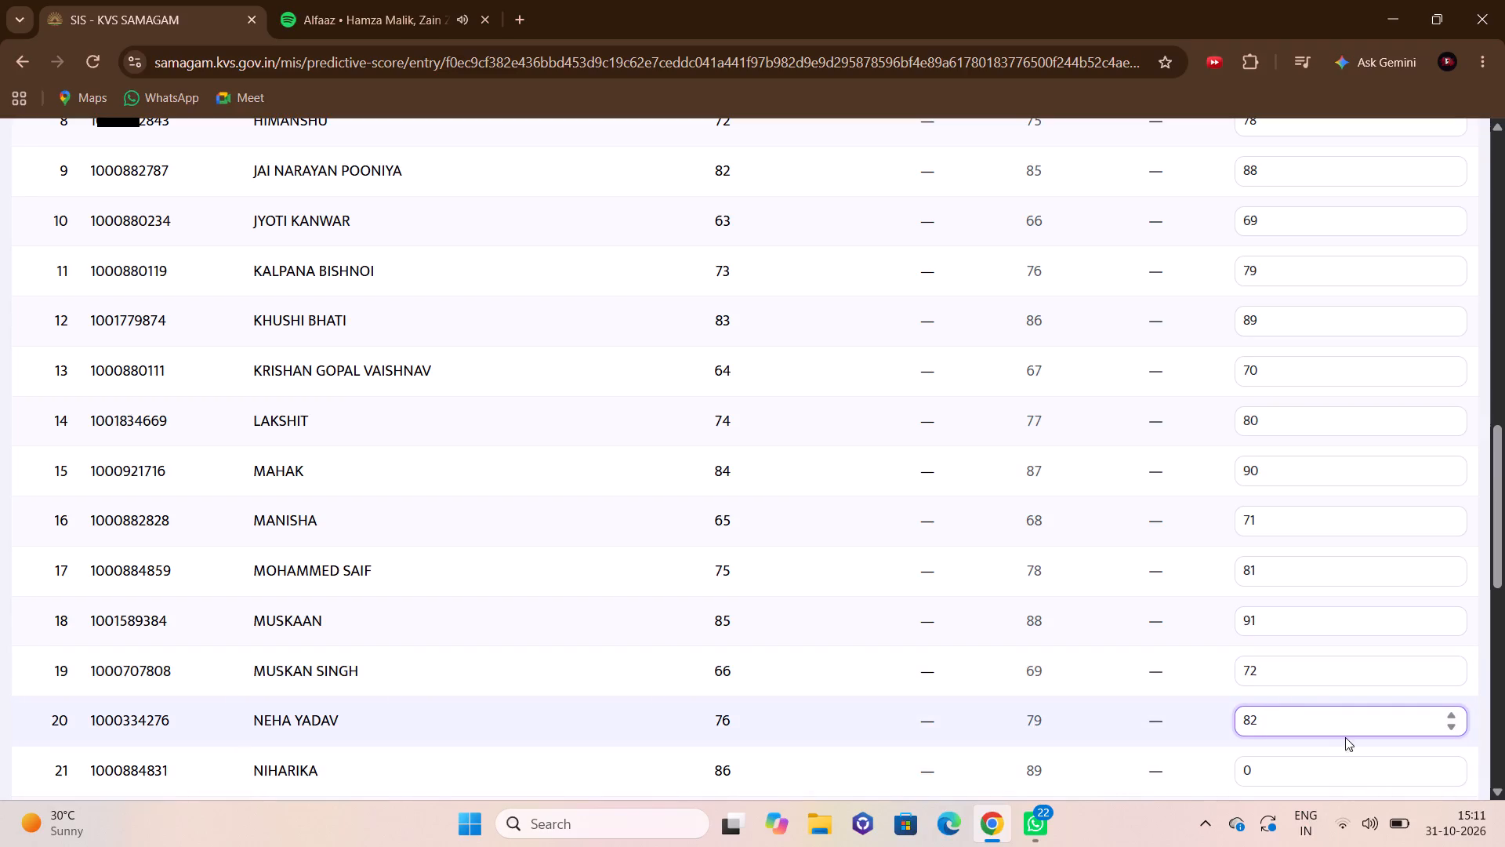
{"action": "left_click", "coordinate": [1324, 760]}
{"action": "key", "text": "BackSpace"}
{"action": "type", "text": "92"}
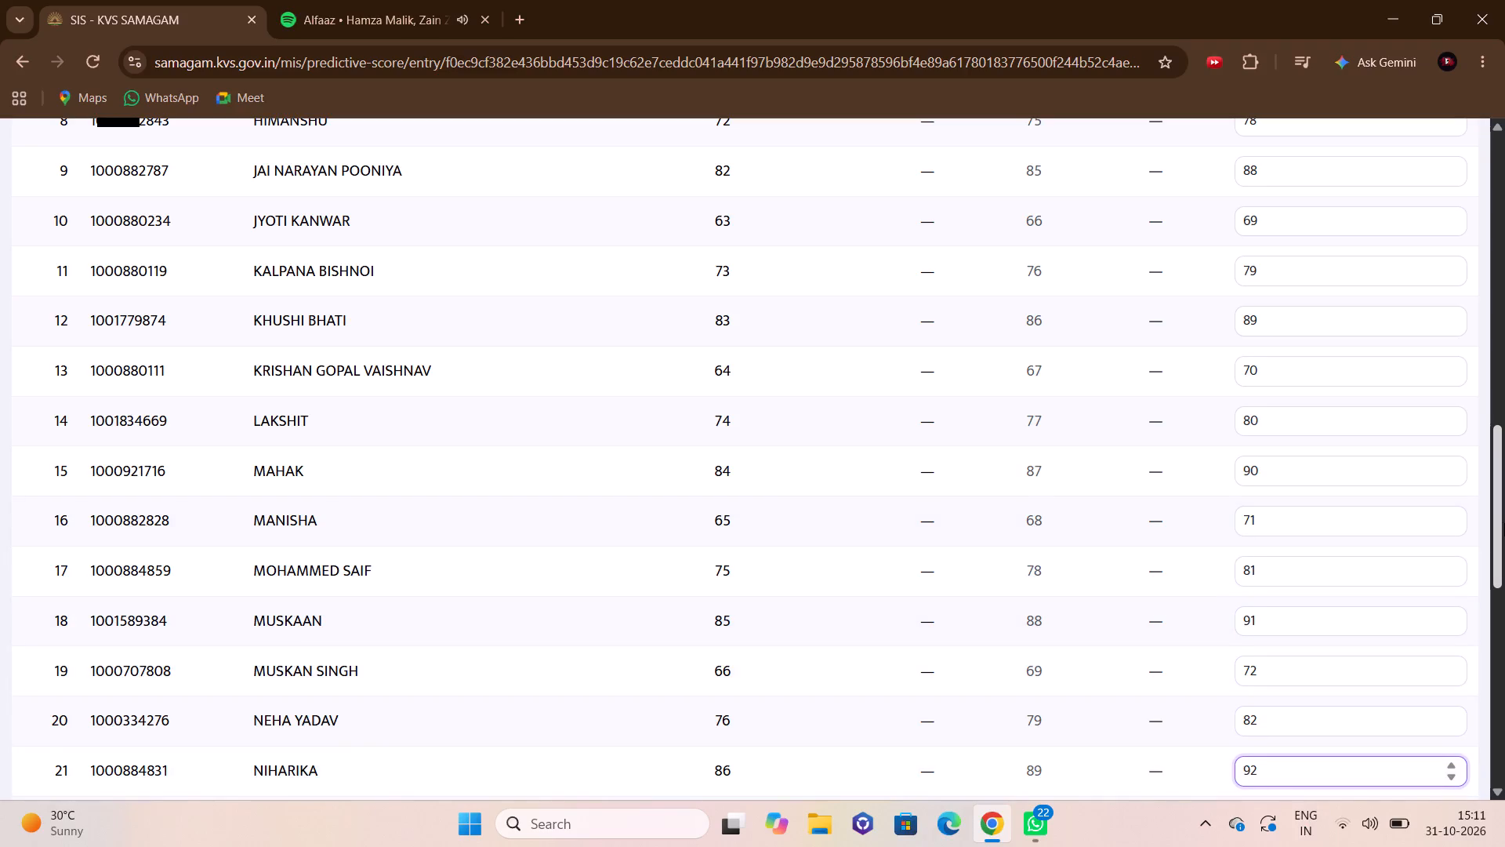
Set the Quarter 4 targets of the students in rows 22 to 24 to 73, 83 and 93.
{"action": "left_click_drag", "start_coordinate": [1504, 523], "coordinate": [1504, 616]}
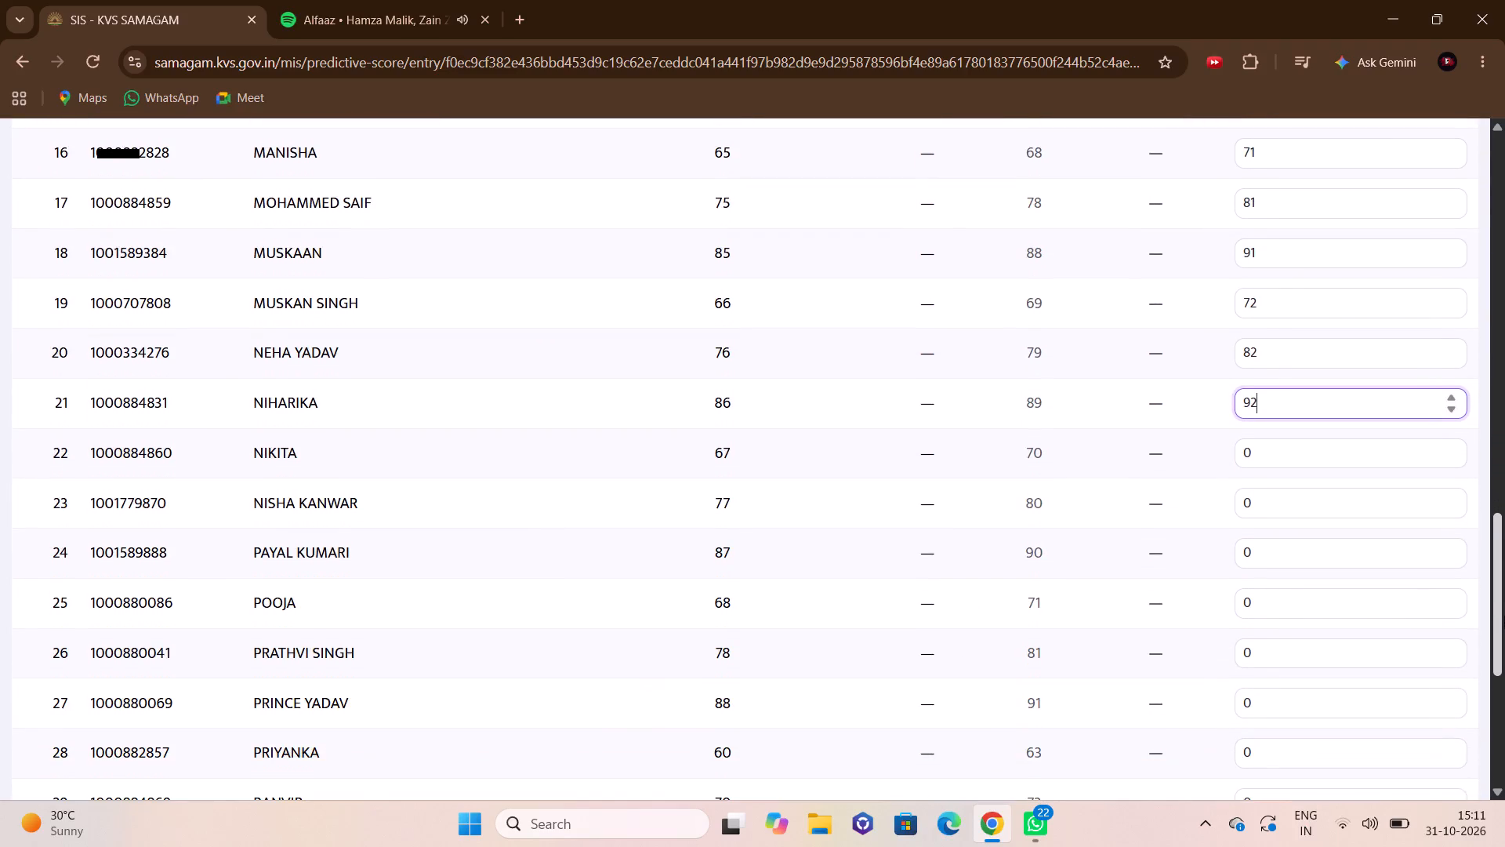
{"action": "left_click", "coordinate": [1297, 439]}
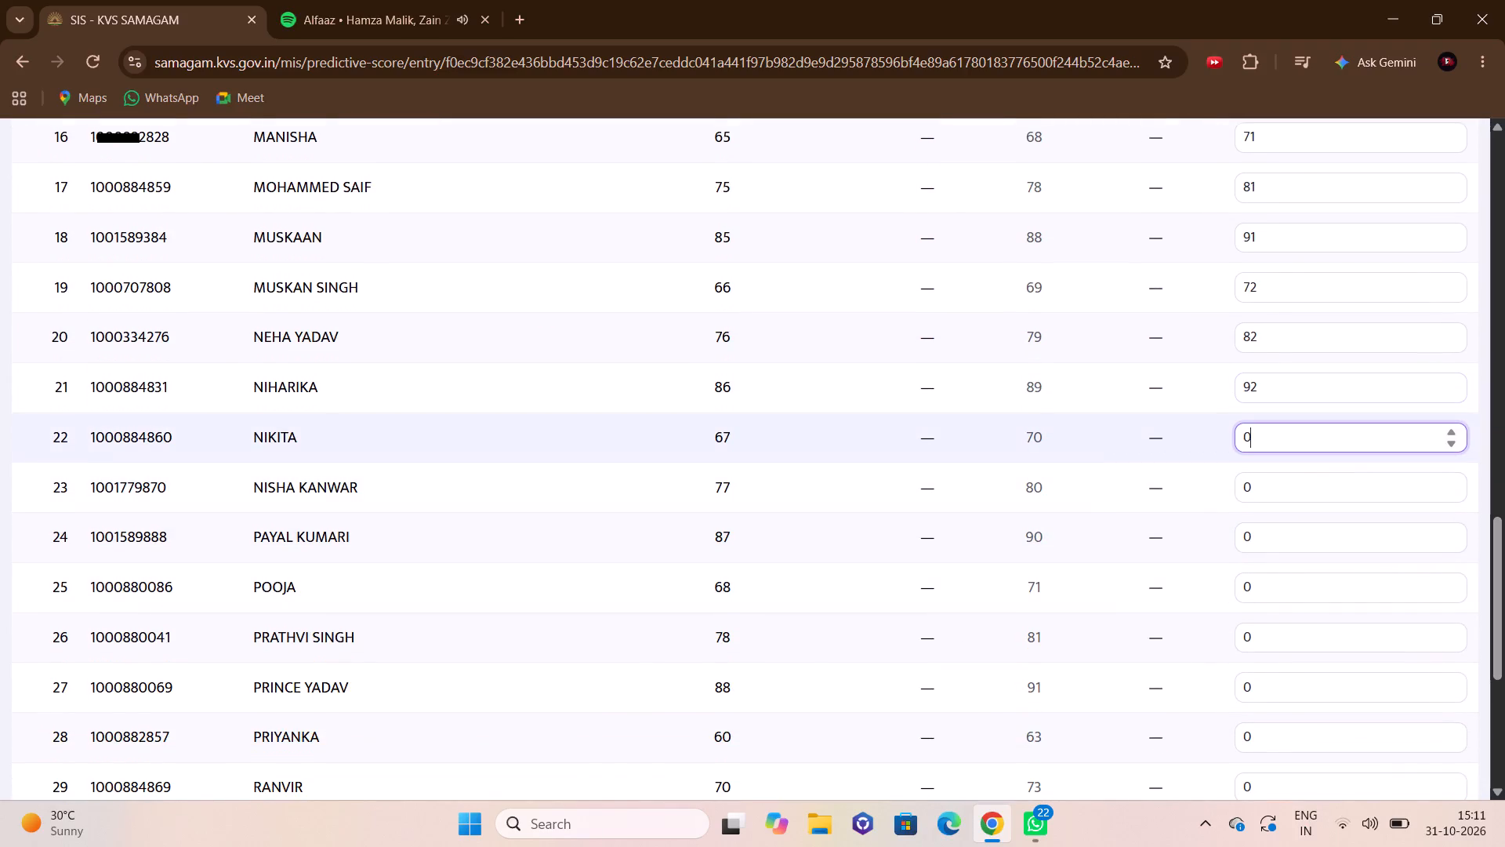
{"action": "key", "text": "BackSpace"}
{"action": "type", "text": "73"}
{"action": "left_click", "coordinate": [1286, 500]}
{"action": "key", "text": "BackSpace"}
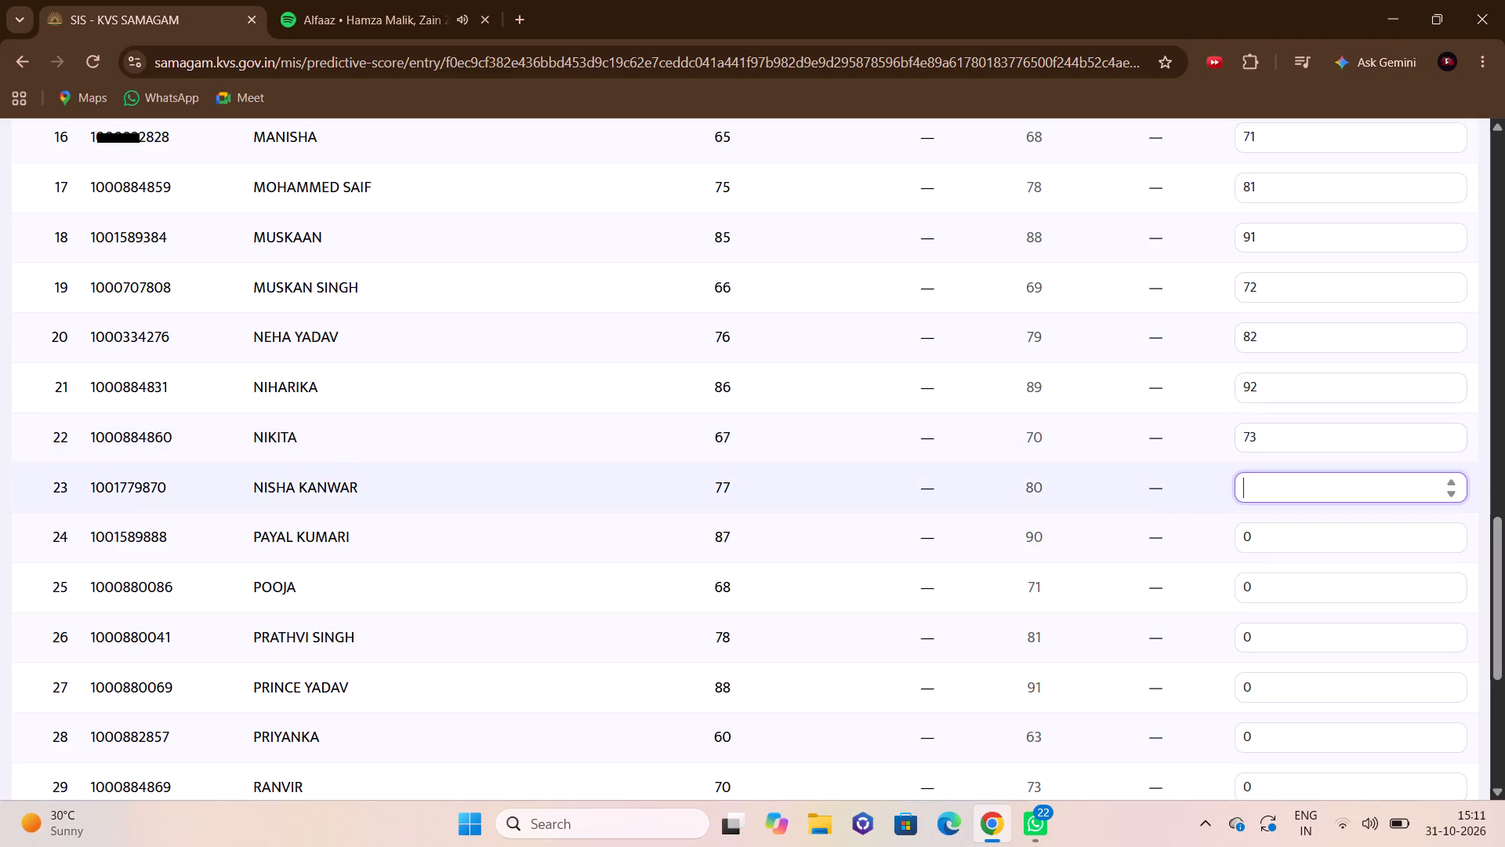
{"action": "type", "text": "83"}
{"action": "left_click_drag", "start_coordinate": [1286, 463], "coordinate": [1286, 506]}
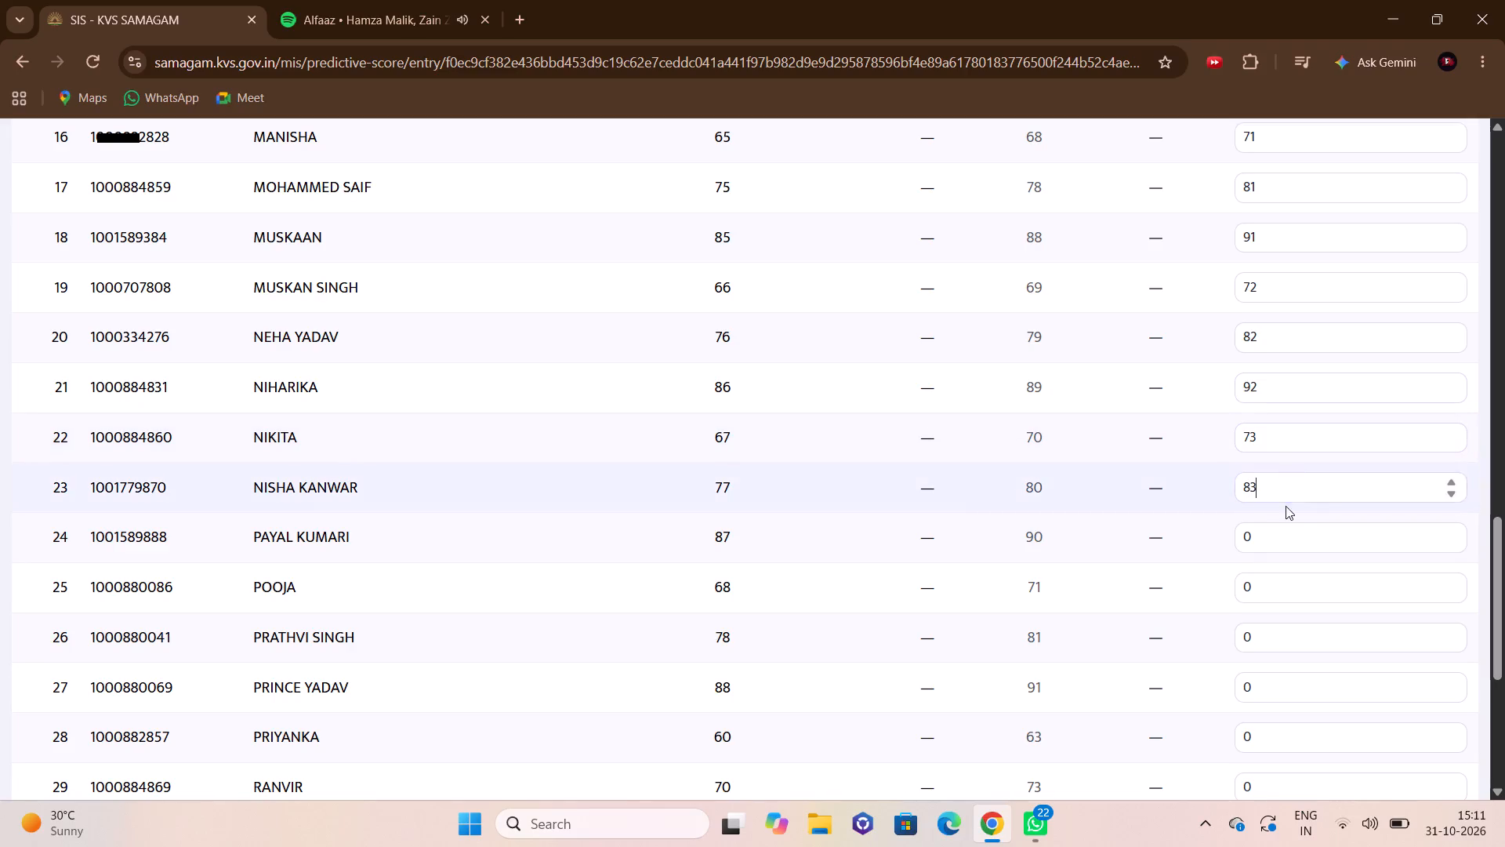
{"action": "left_click_drag", "start_coordinate": [1286, 506], "coordinate": [1289, 533]}
{"action": "left_click", "coordinate": [1289, 533]}
{"action": "key", "text": "BackSpace"}
{"action": "type", "text": "93"}
Set the Quarter 4 targets of the students in rows 25 to 27 to 74, 84 and 94.
{"action": "left_click", "coordinate": [1286, 580]}
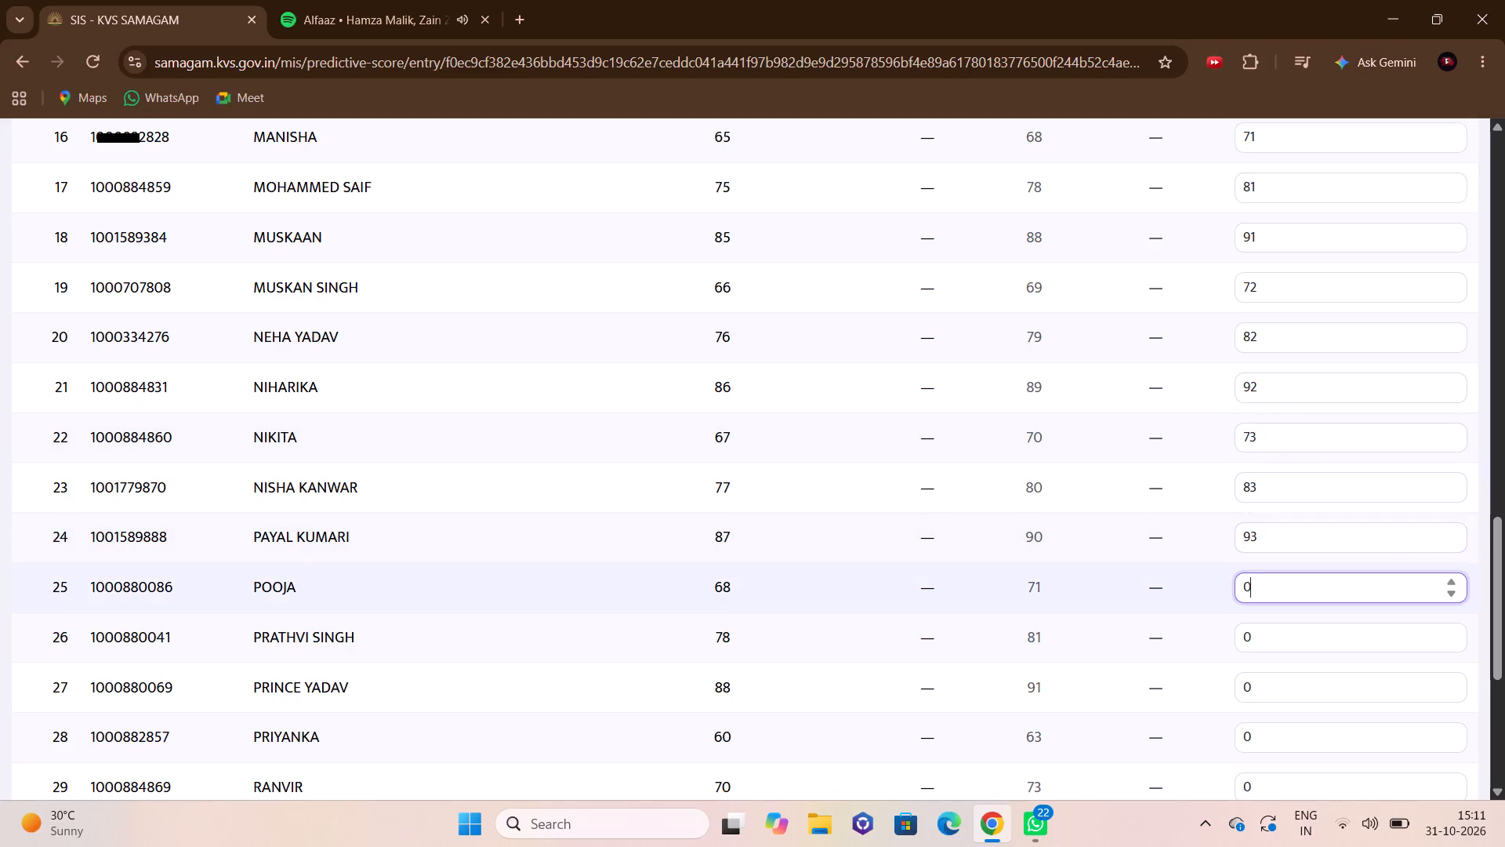
{"action": "key", "text": "BackSpace"}
{"action": "type", "text": "73"}
{"action": "key", "text": "BackSpace"}
{"action": "key", "text": "4"}
{"action": "left_click", "coordinate": [1282, 632]}
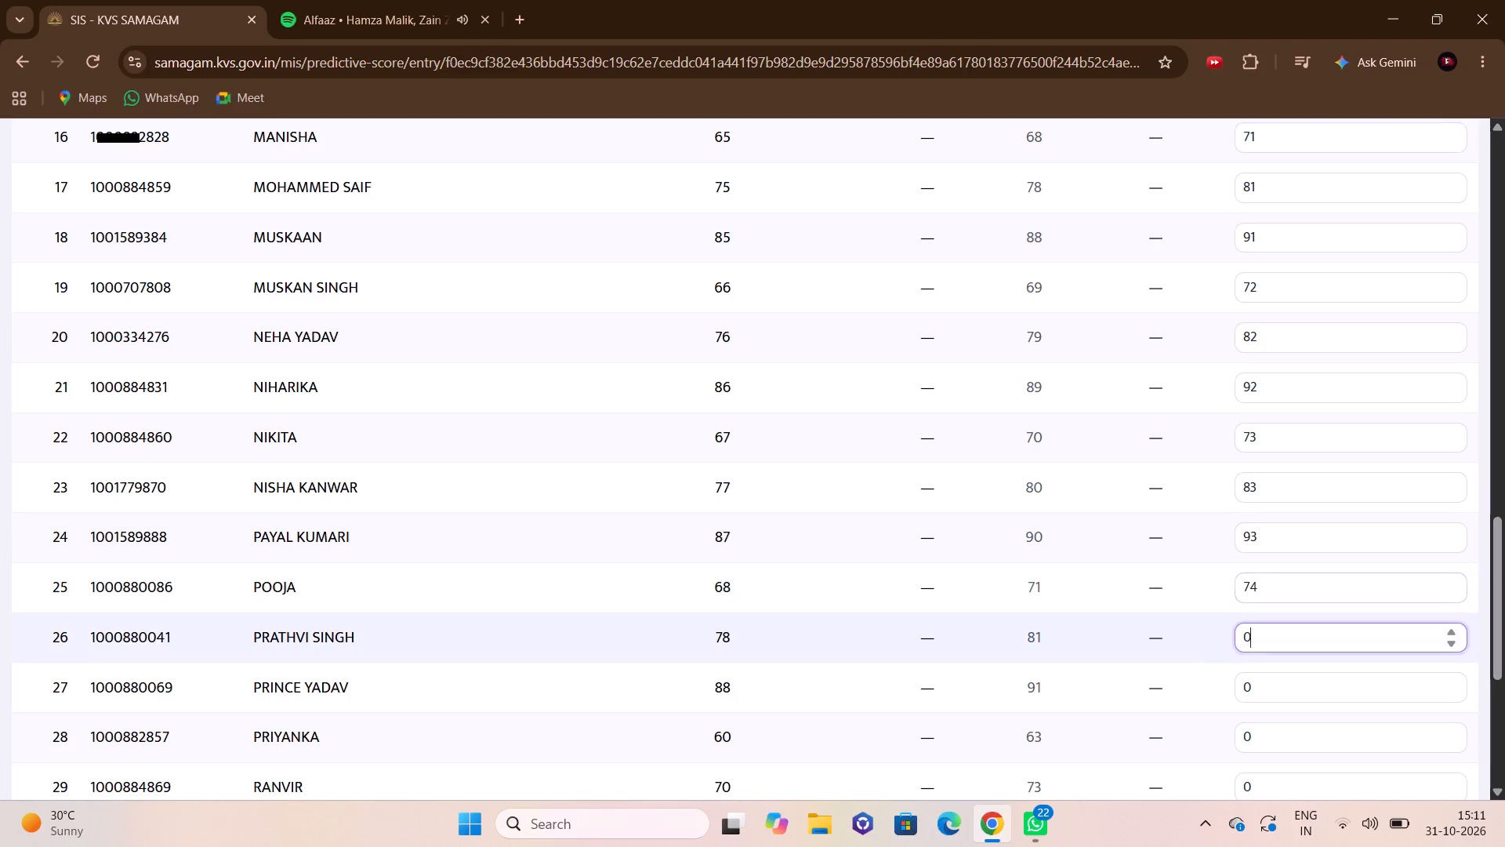
{"action": "key", "text": "BackSpace"}
{"action": "type", "text": "84"}
{"action": "left_click", "coordinate": [1280, 677]}
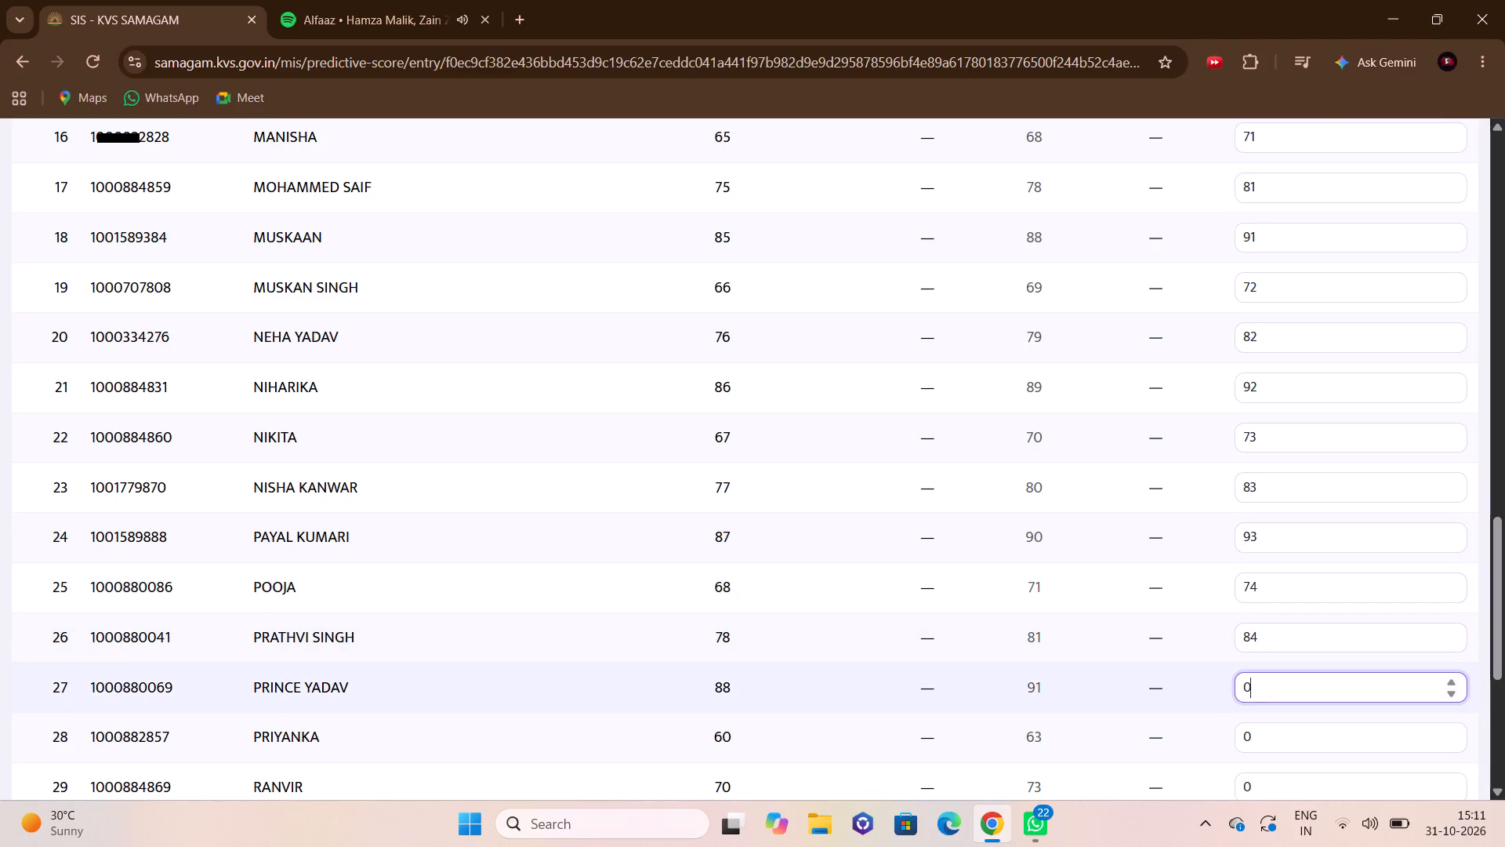
{"action": "key", "text": "BackSpace"}
{"action": "type", "text": "94"}
Set the Quarter 4 targets of the students in rows 28 to 30 to 66, 76 and 86.
{"action": "left_click", "coordinate": [1259, 724]}
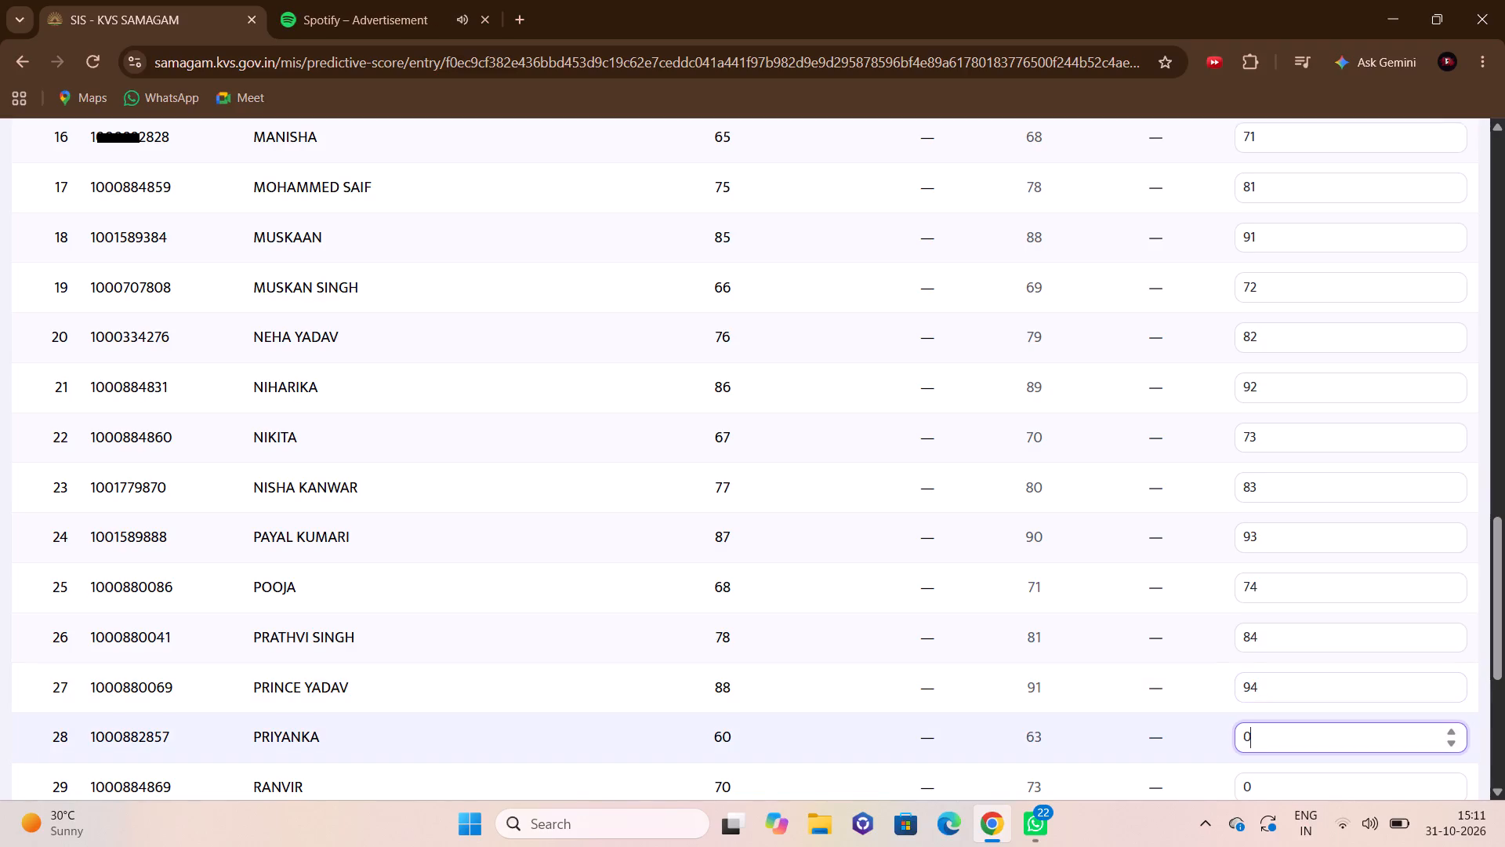
{"action": "key", "text": "BackSpace"}
{"action": "type", "text": "64"}
{"action": "key", "text": "BackSpace"}
{"action": "key", "text": "6"}
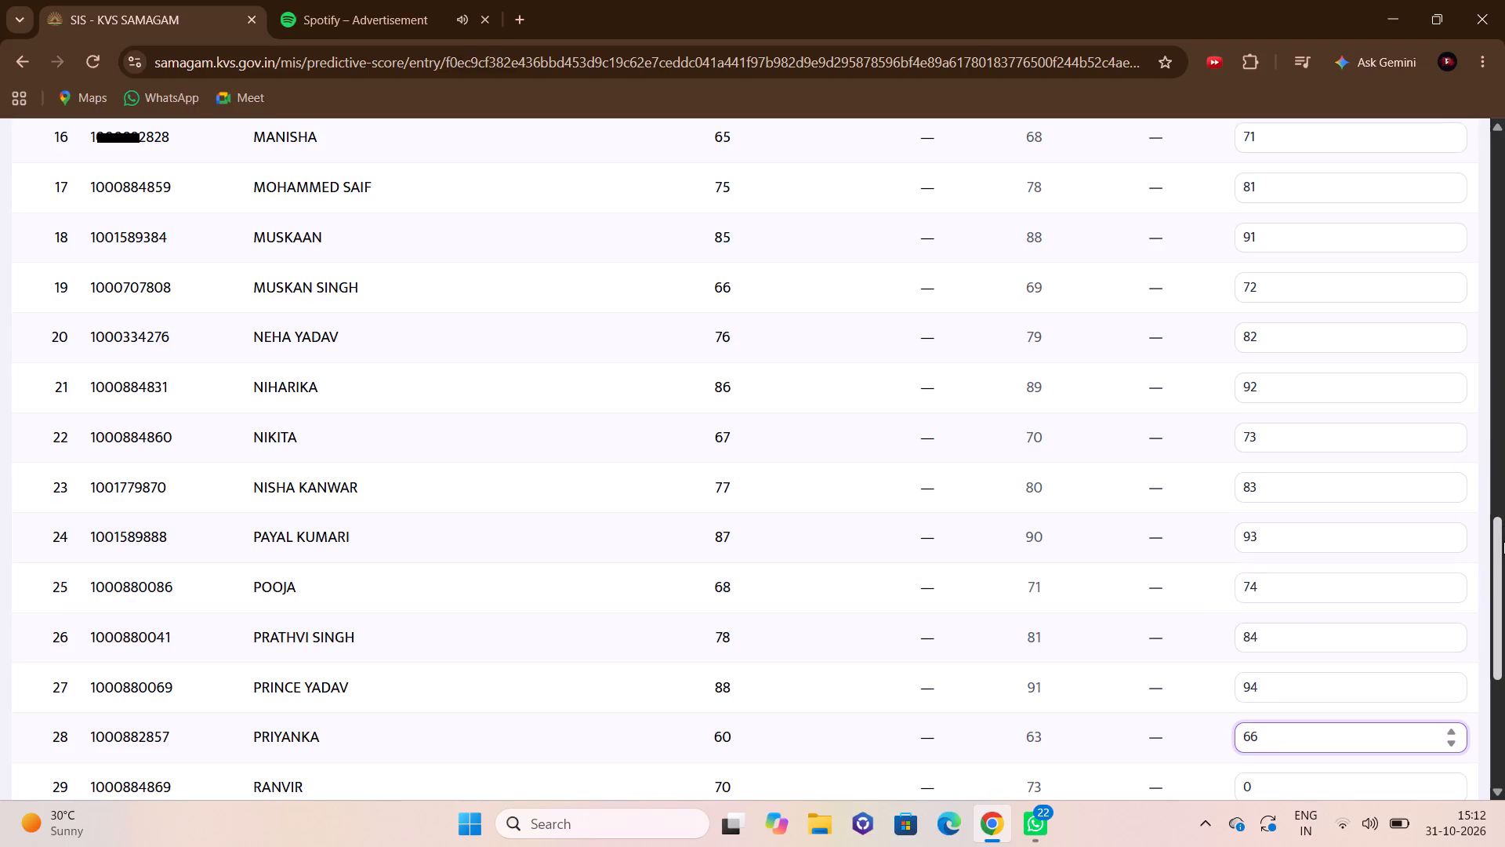
{"action": "left_click_drag", "start_coordinate": [1503, 542], "coordinate": [1503, 630]}
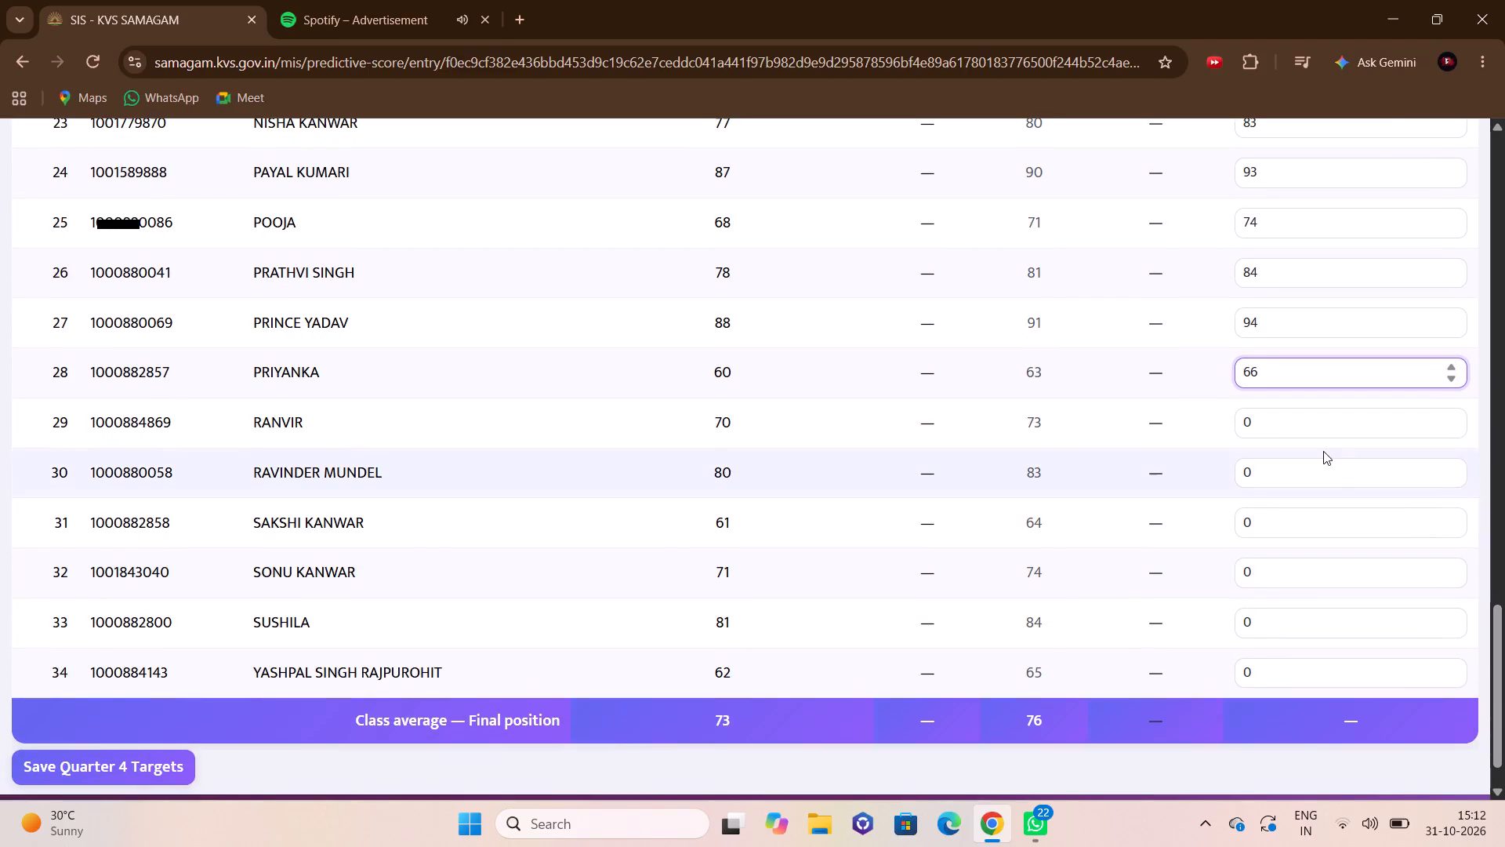
{"action": "left_click", "coordinate": [1297, 434]}
{"action": "key", "text": "BackSpace"}
{"action": "type", "text": "76"}
{"action": "left_click", "coordinate": [1267, 467]}
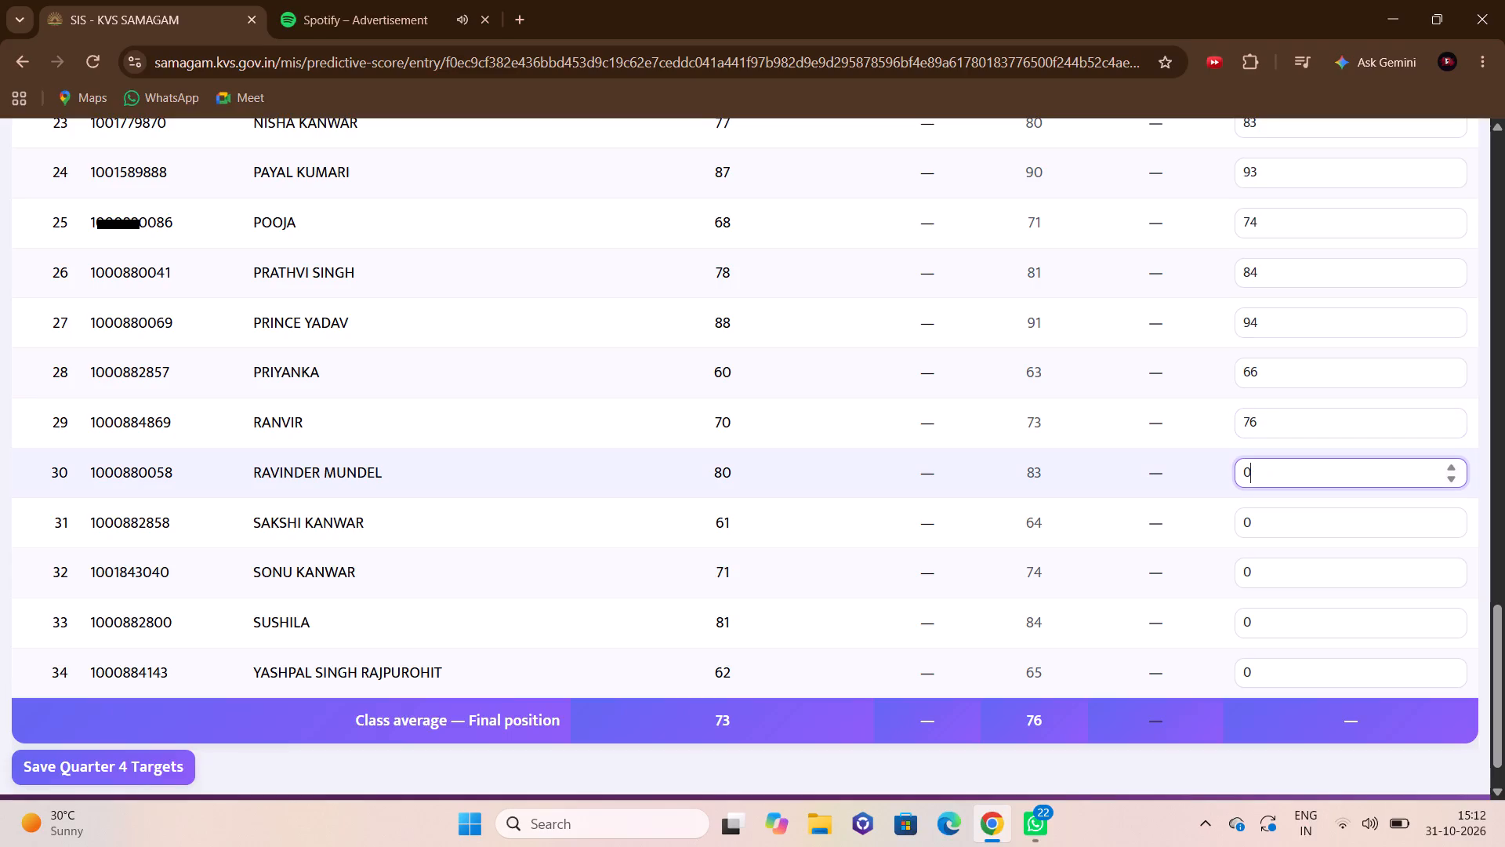
{"action": "key", "text": "BackSpace"}
{"action": "type", "text": "86"}
Set the Quarter 4 targets of the students in rows 31 to 34 to 67, 77, 87 and 68.
{"action": "left_click", "coordinate": [1271, 514]}
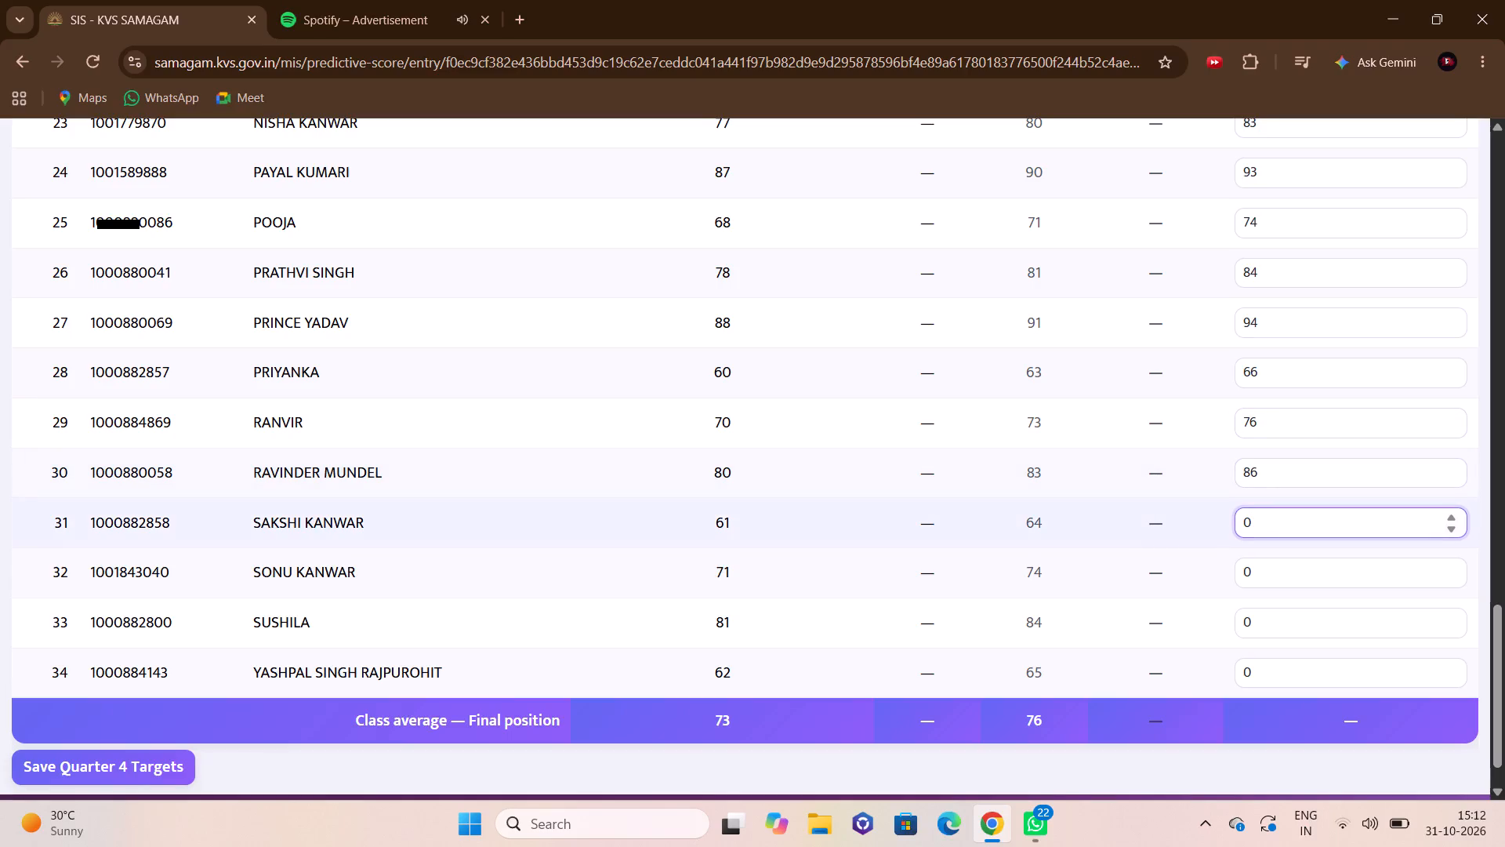
{"action": "key", "text": "BackSpace"}
{"action": "type", "text": "67"}
{"action": "left_click", "coordinate": [1257, 554]}
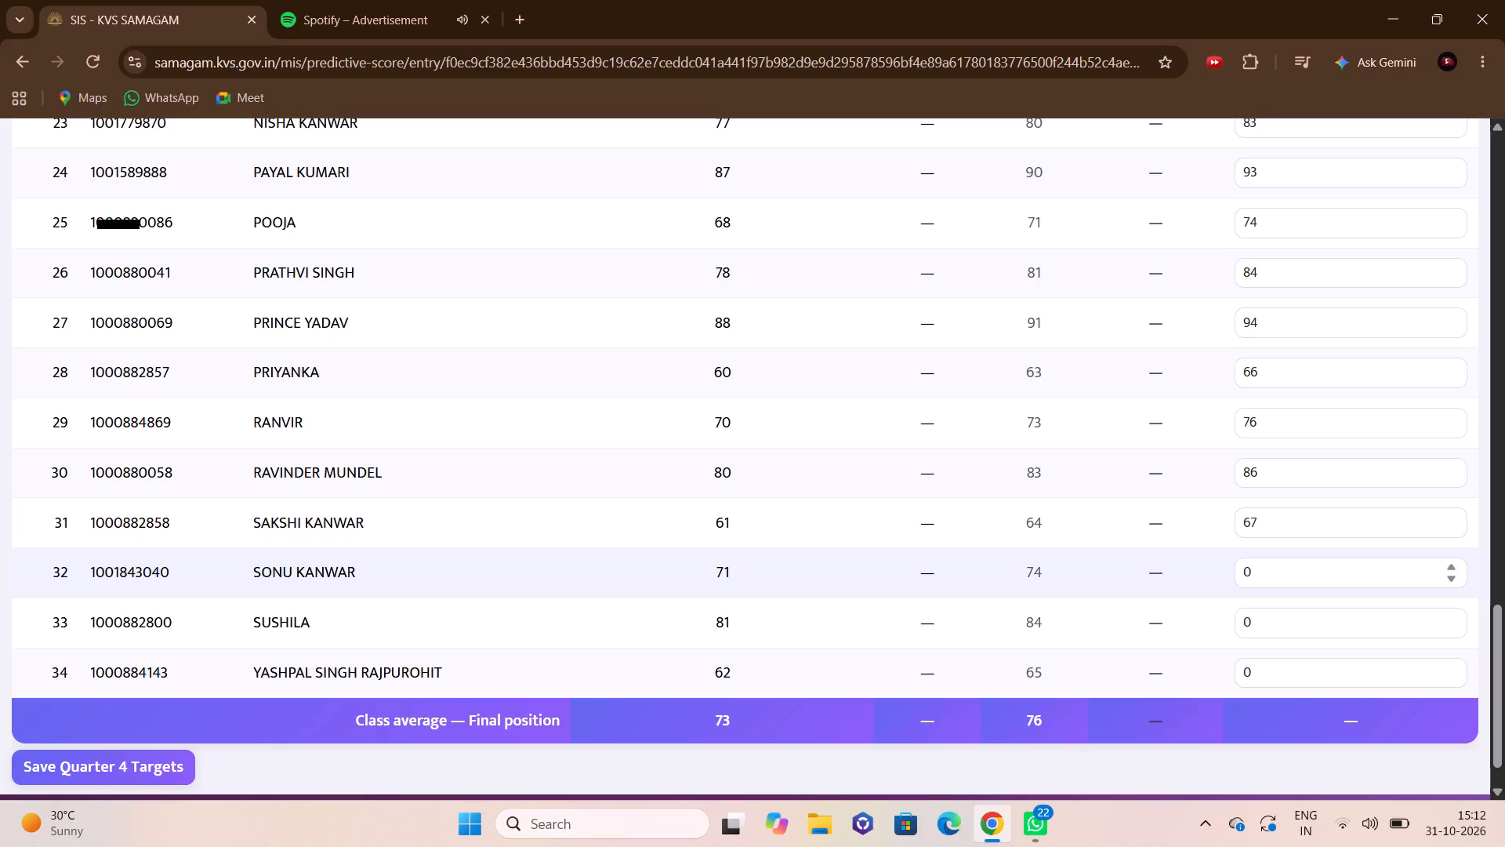
{"action": "left_click", "coordinate": [1257, 563]}
{"action": "key", "text": "BackSpace"}
{"action": "type", "text": "77"}
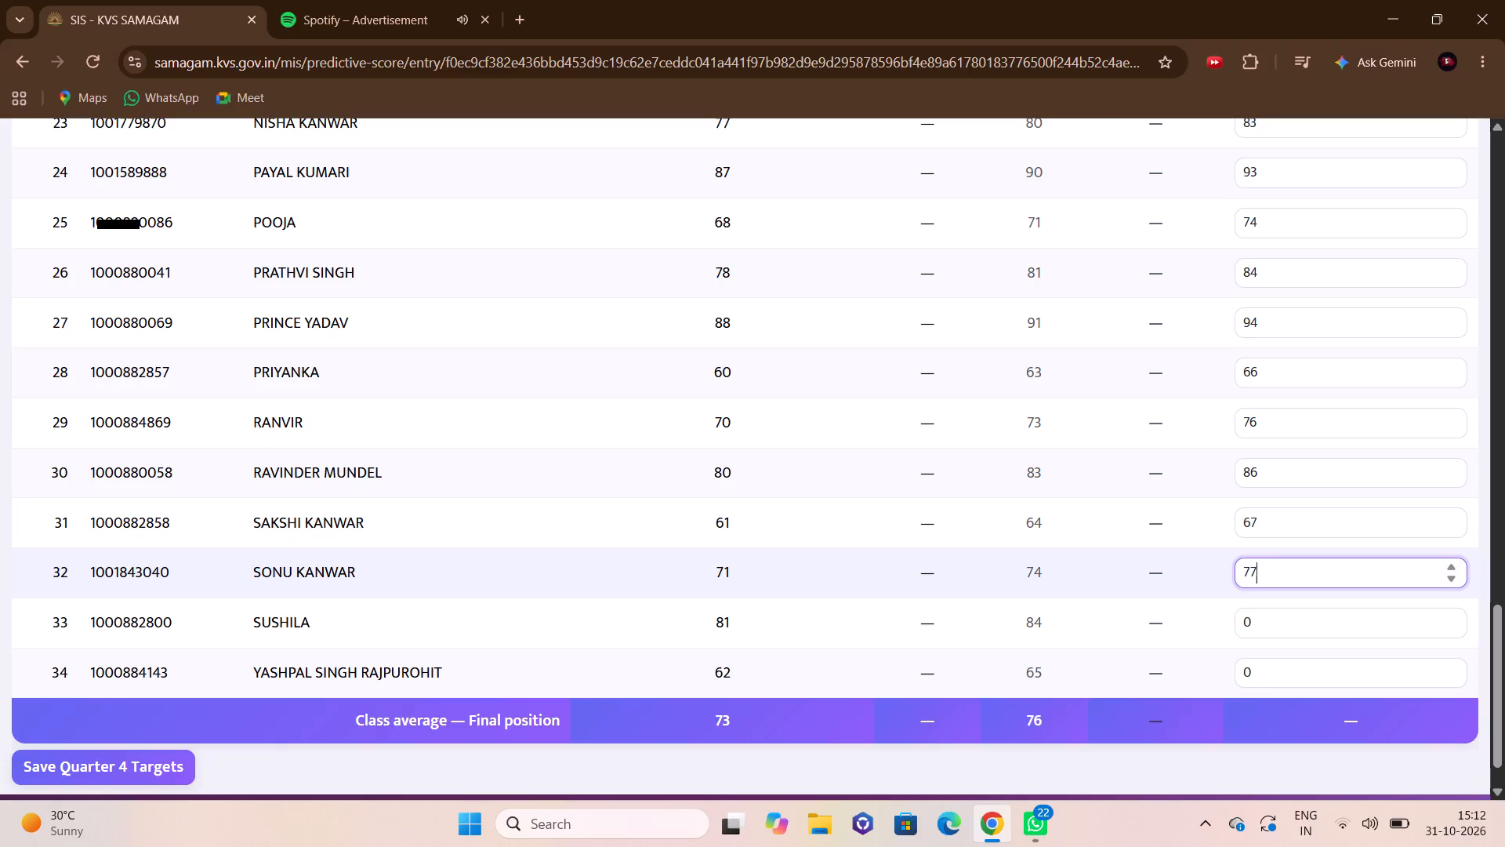
{"action": "left_click", "coordinate": [1255, 610]}
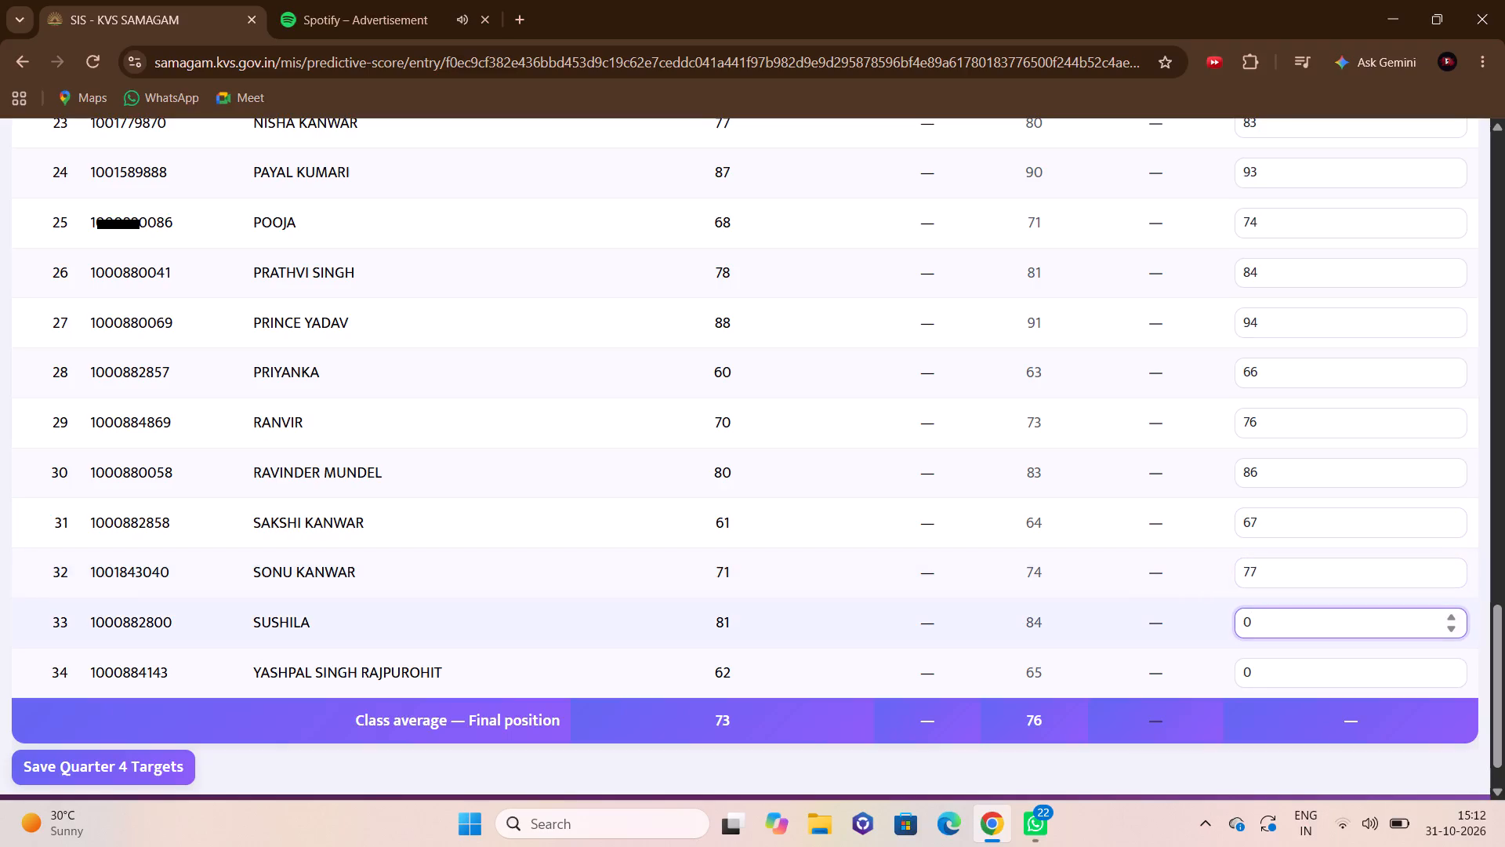
{"action": "key", "text": "BackSpace"}
{"action": "type", "text": "87"}
{"action": "left_click", "coordinate": [1273, 680]}
{"action": "key", "text": "BackSpace"}
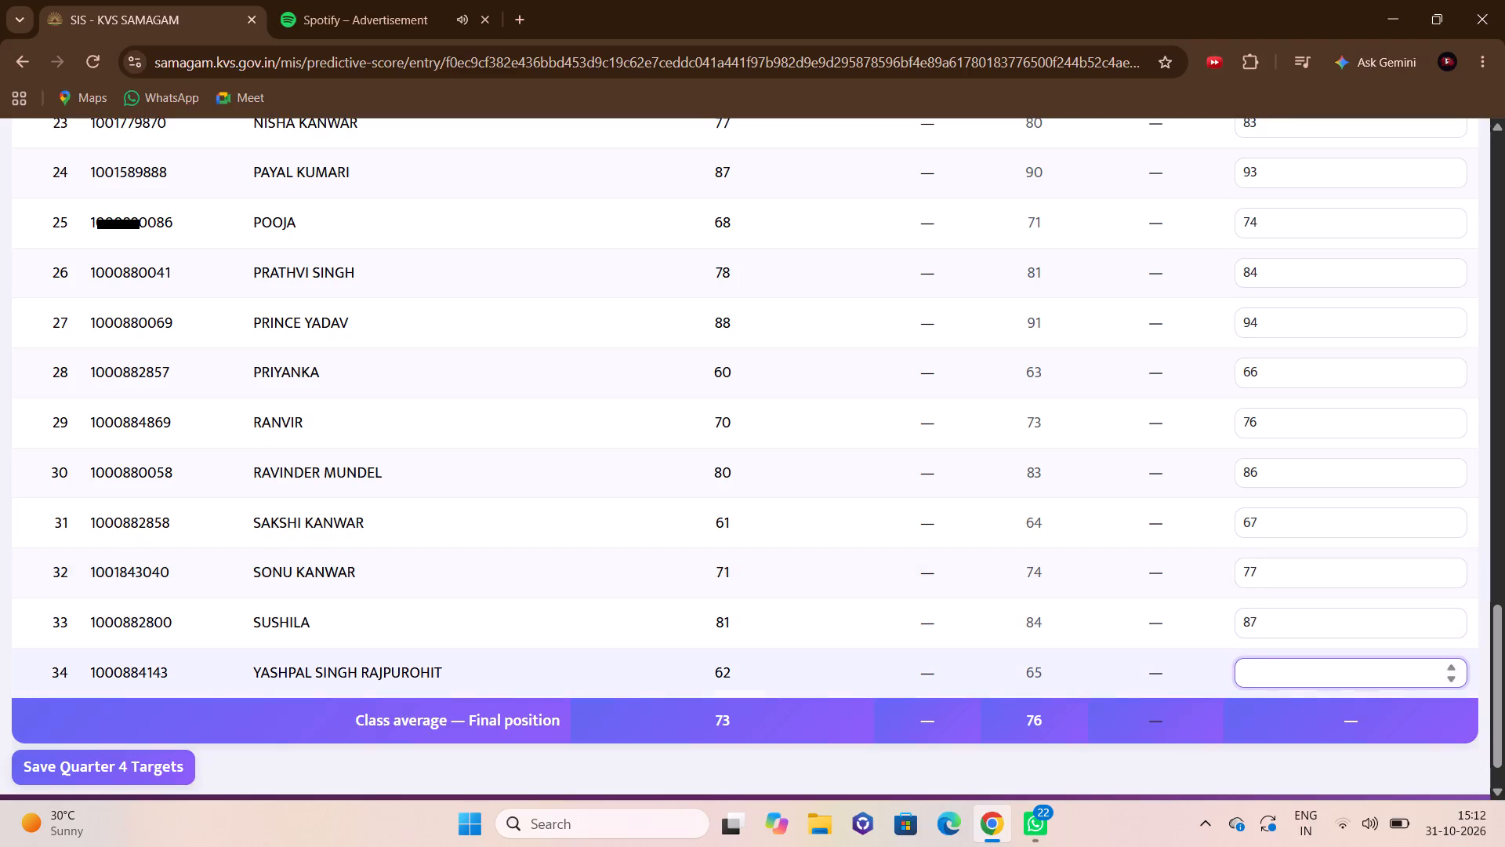
{"action": "type", "text": "68"}
Save the Quarter 4 targets for the class.
{"action": "left_click", "coordinate": [161, 769]}
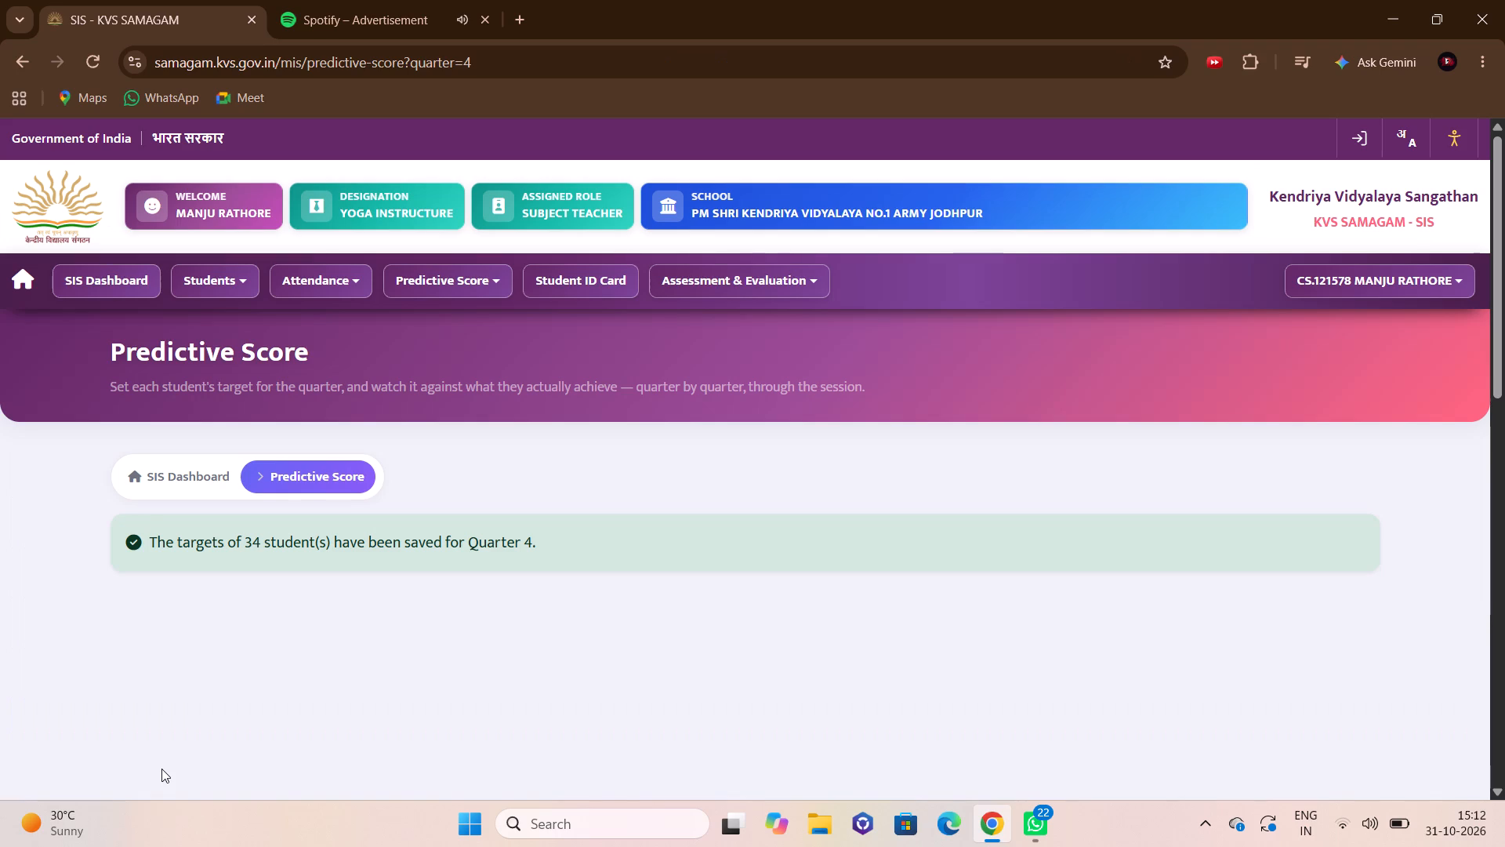
Open the Quarter 3 (October – December) predictive score overview and check the target status of every Yoga section.
{"action": "left_click", "coordinate": [474, 285]}
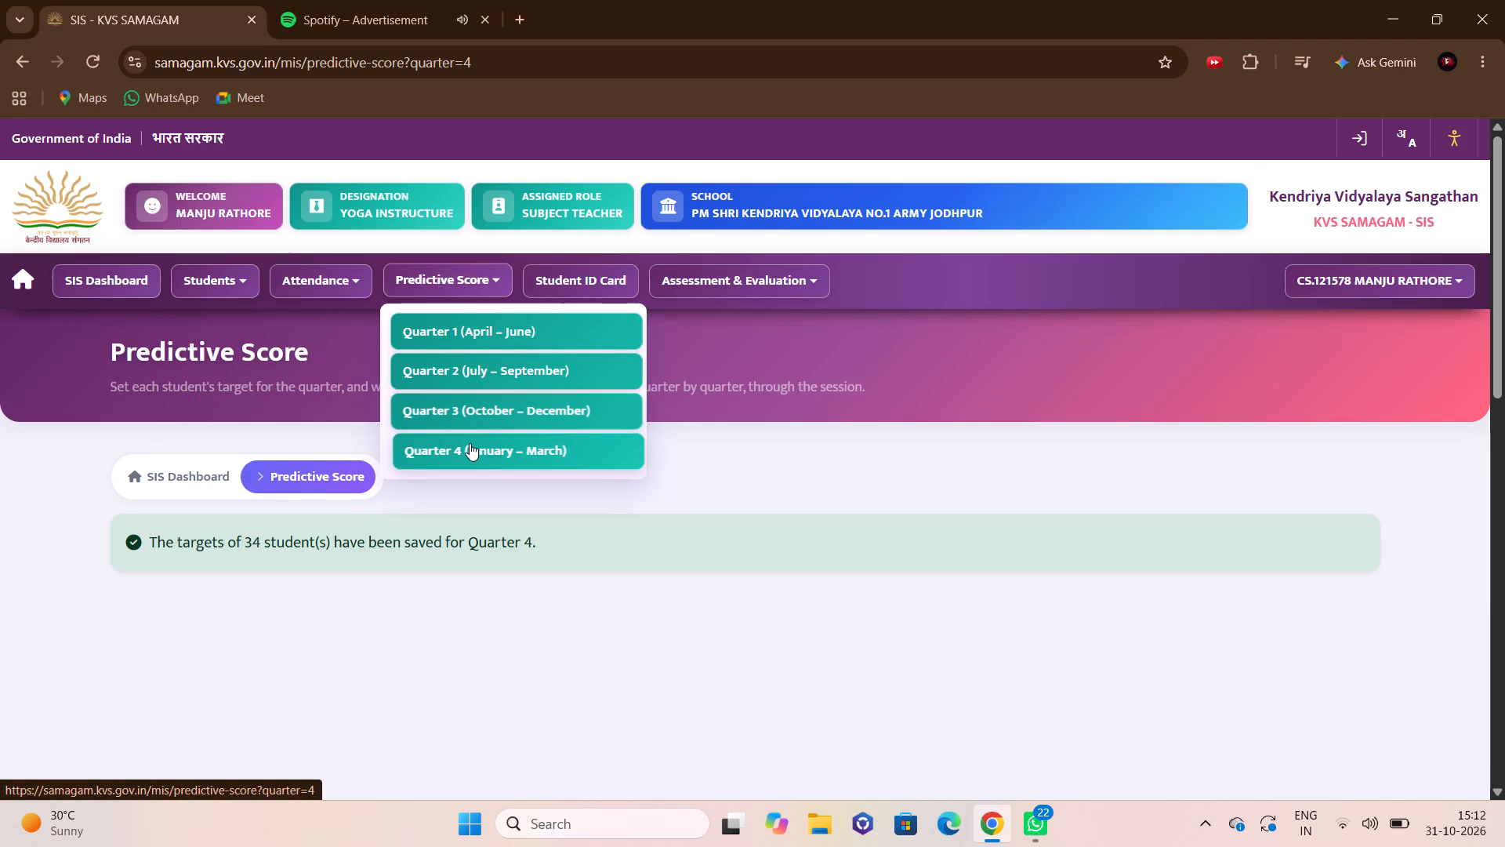
{"action": "left_click", "coordinate": [464, 415]}
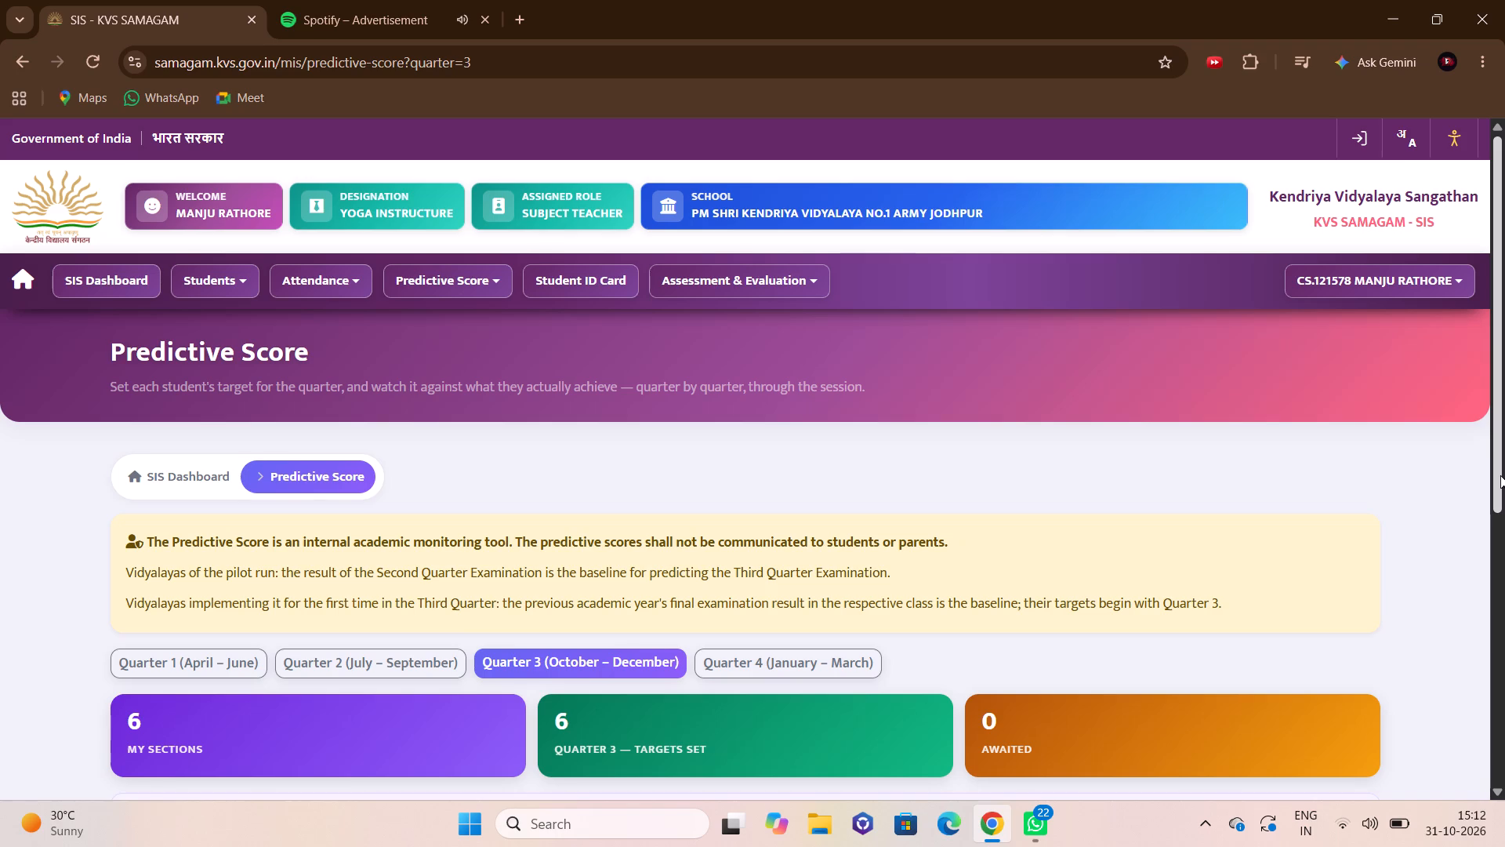
{"action": "left_click_drag", "start_coordinate": [1500, 475], "coordinate": [1492, 734]}
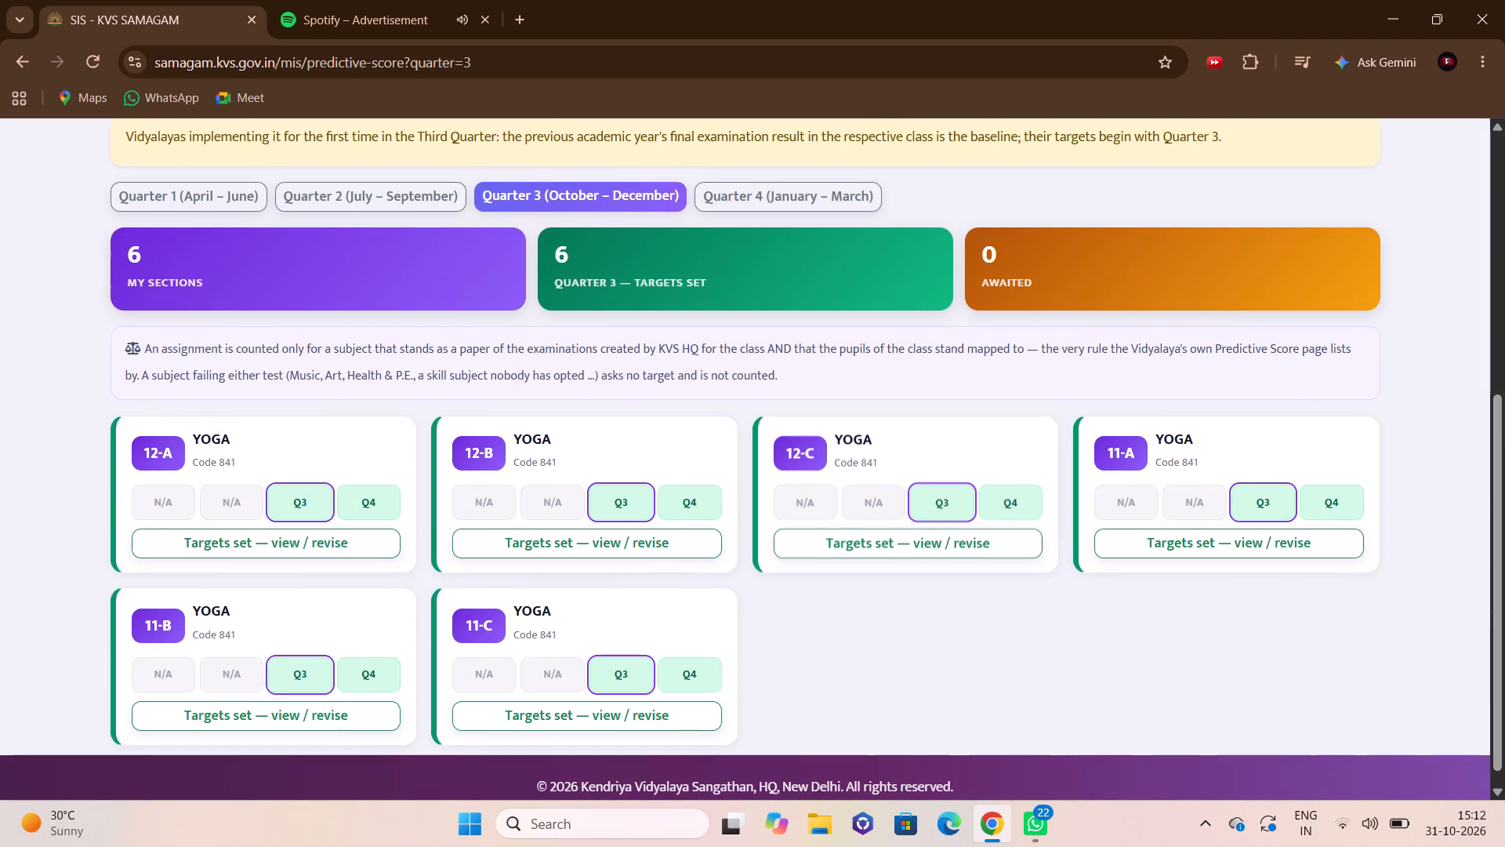
Open a new blank browser tab.
{"action": "left_click", "coordinate": [518, 15]}
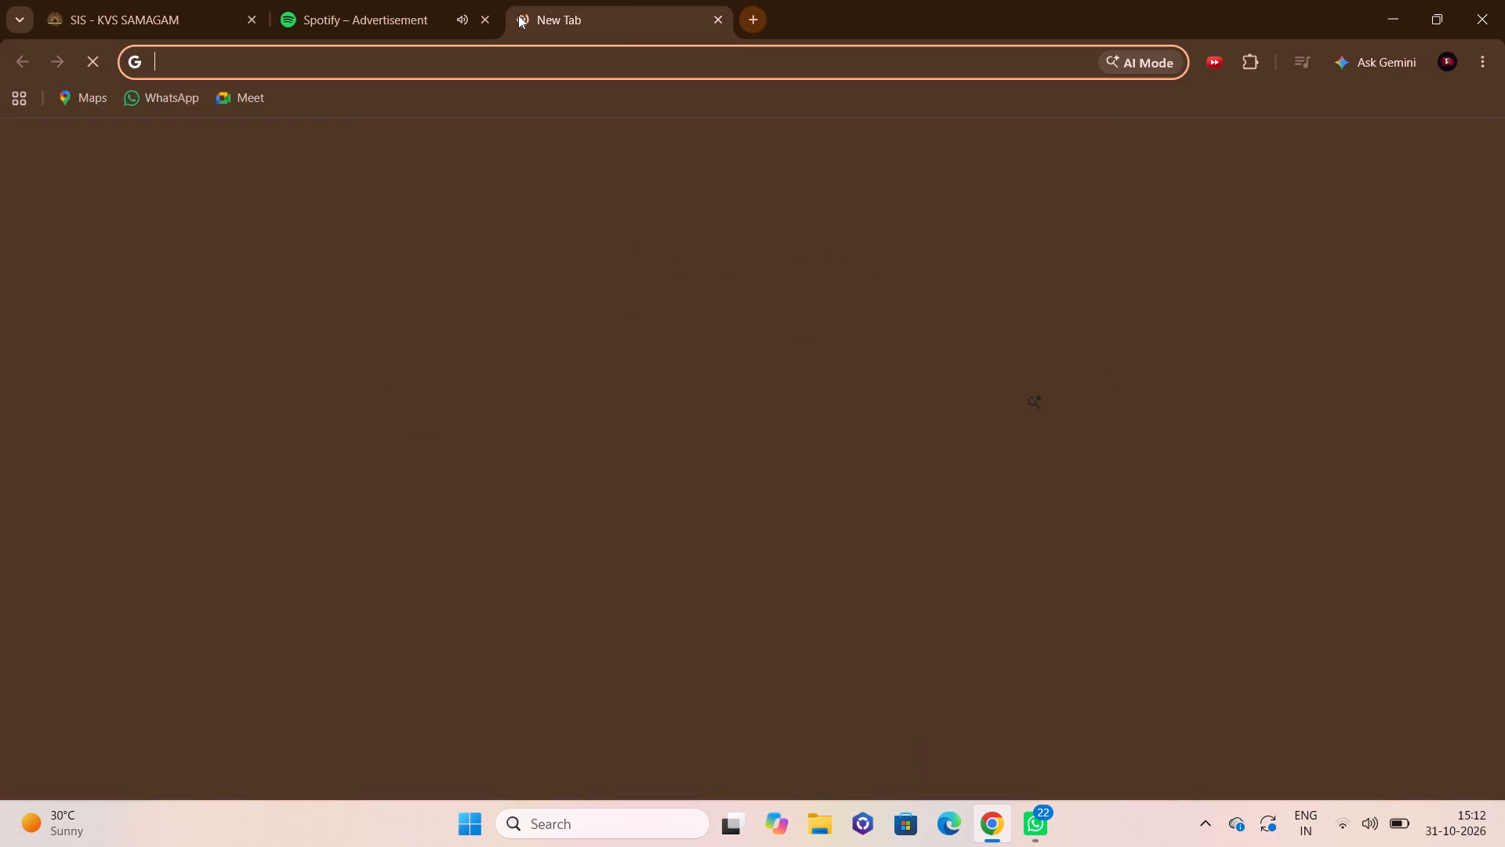
Return to the predictive score page and check the Quarter 4 (January – March) target status of every Yoga section.
{"action": "left_click", "coordinate": [188, 17]}
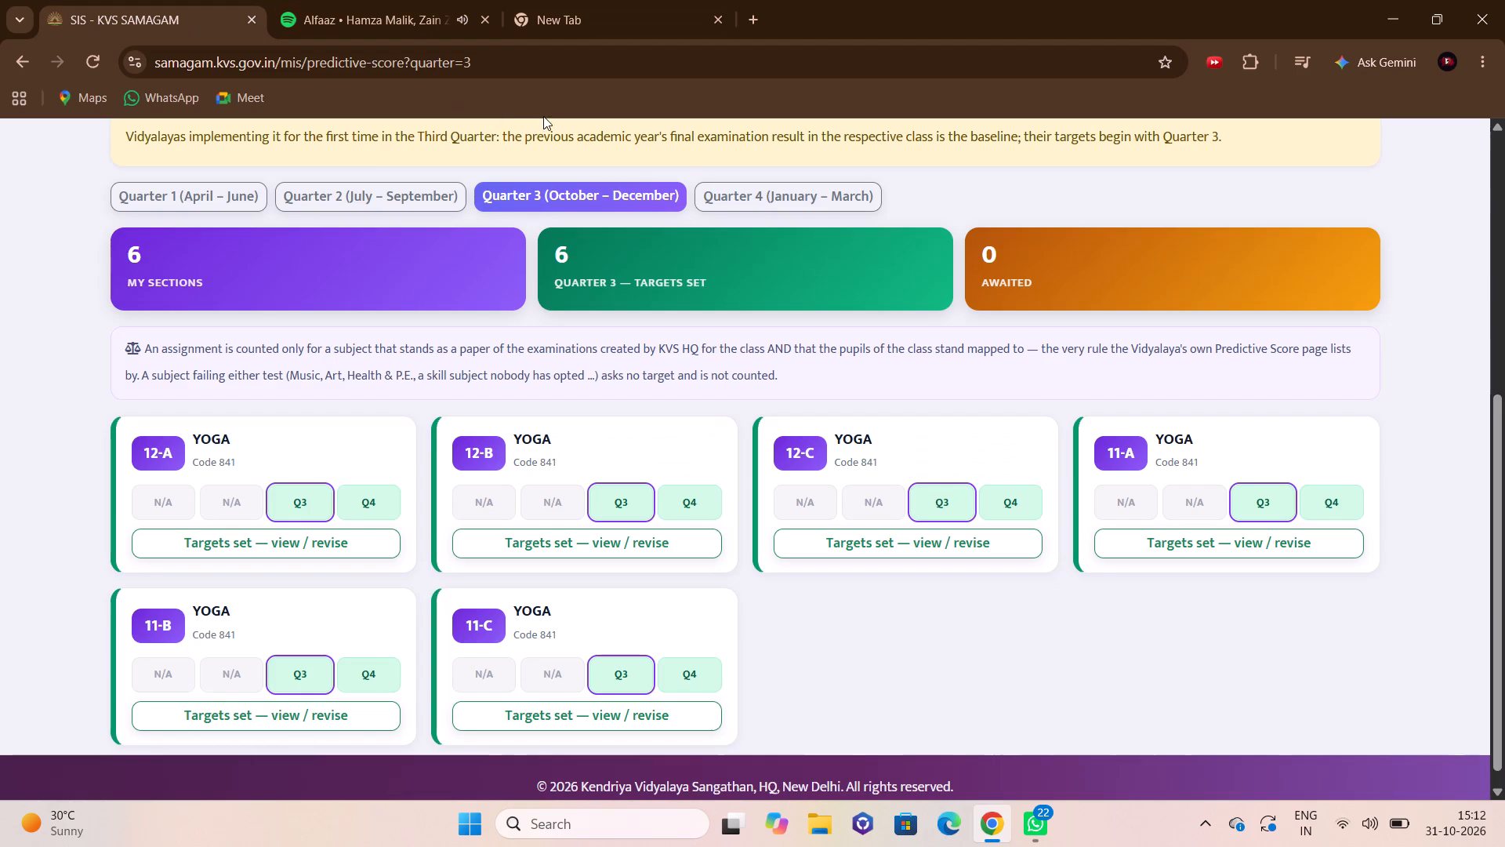
{"action": "left_click", "coordinate": [714, 203]}
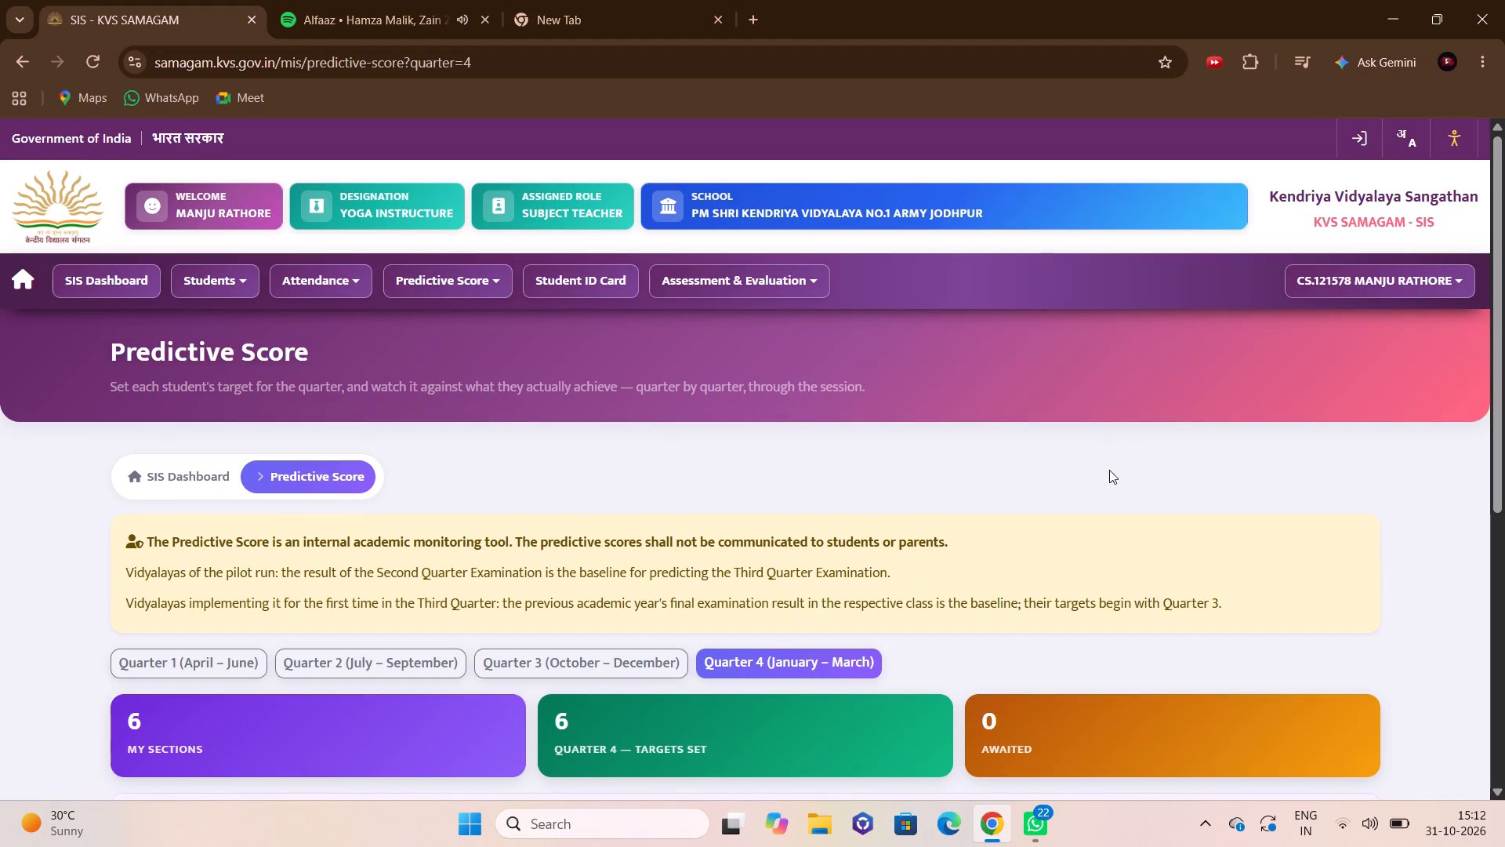
{"action": "left_click_drag", "start_coordinate": [1504, 314], "coordinate": [1504, 406]}
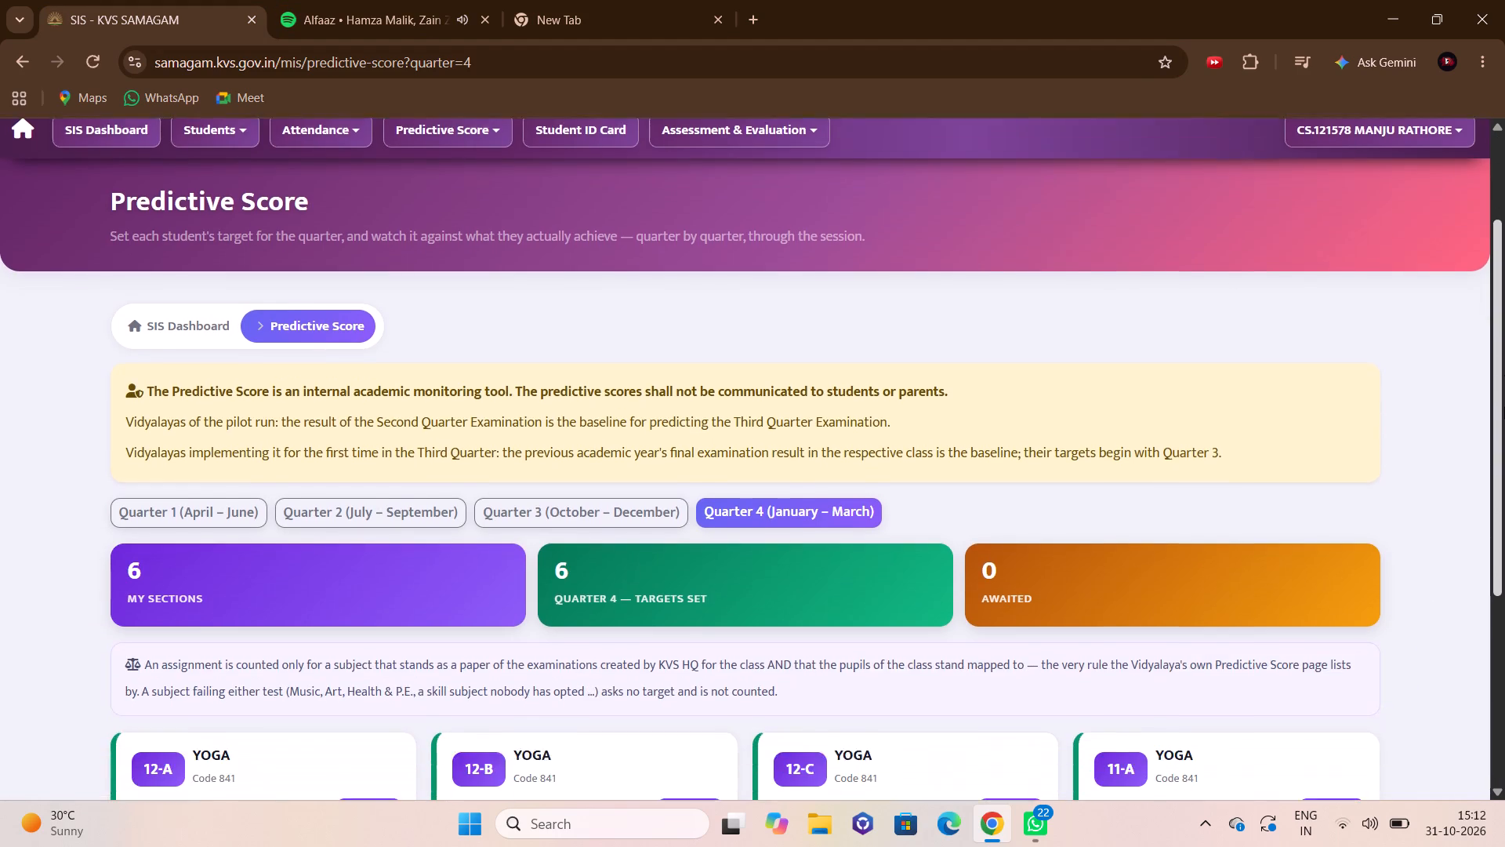
{"action": "left_click_drag", "start_coordinate": [1504, 406], "coordinate": [1490, 554]}
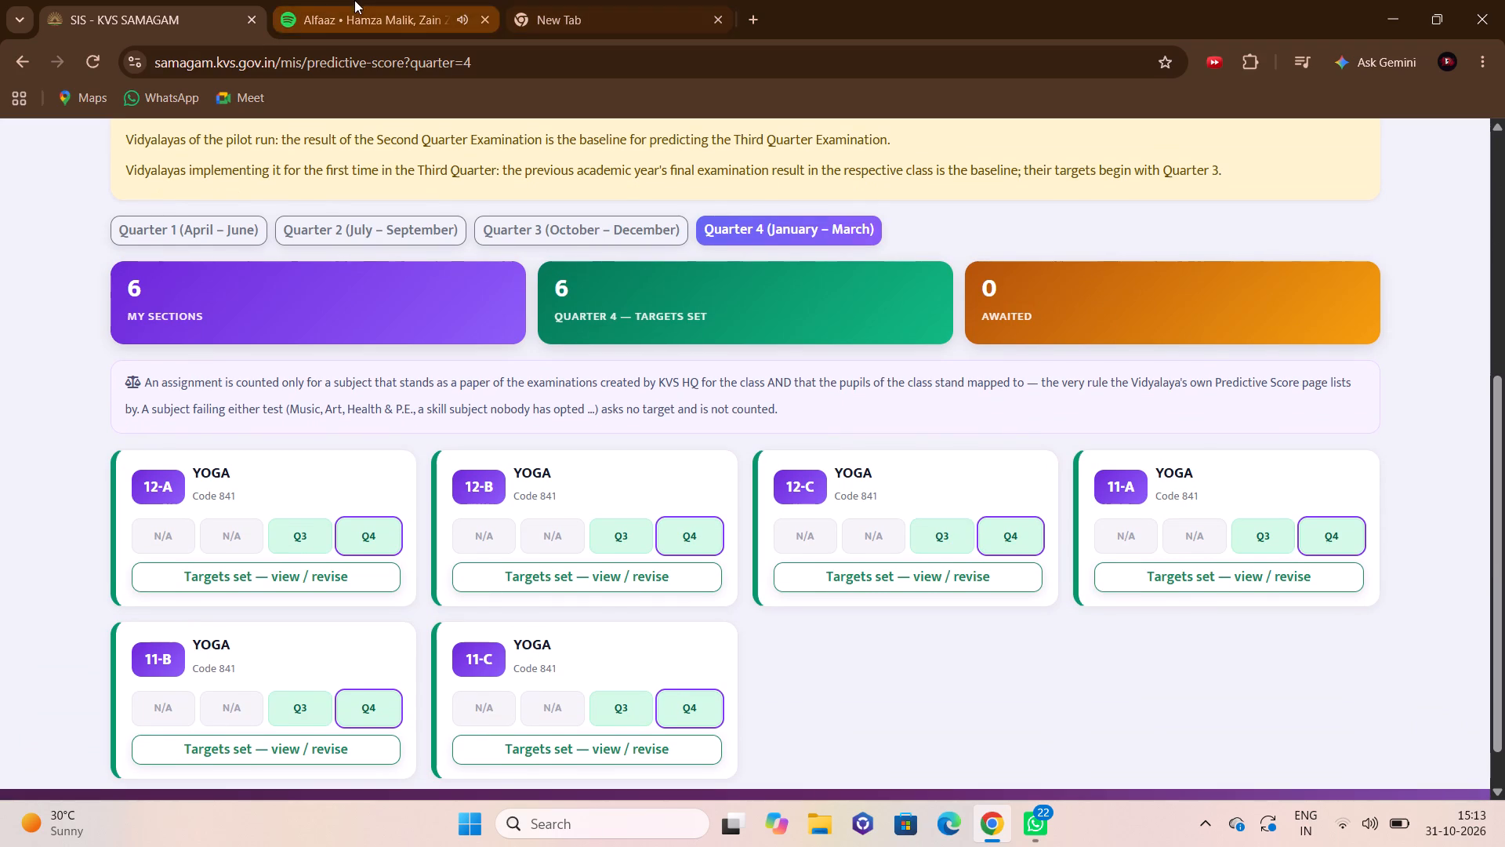
Close the KVS Samagam and Spotify browser tabs, keeping the blank tab open.
{"action": "left_click", "coordinate": [256, 24]}
{"action": "left_click", "coordinate": [256, 24]}
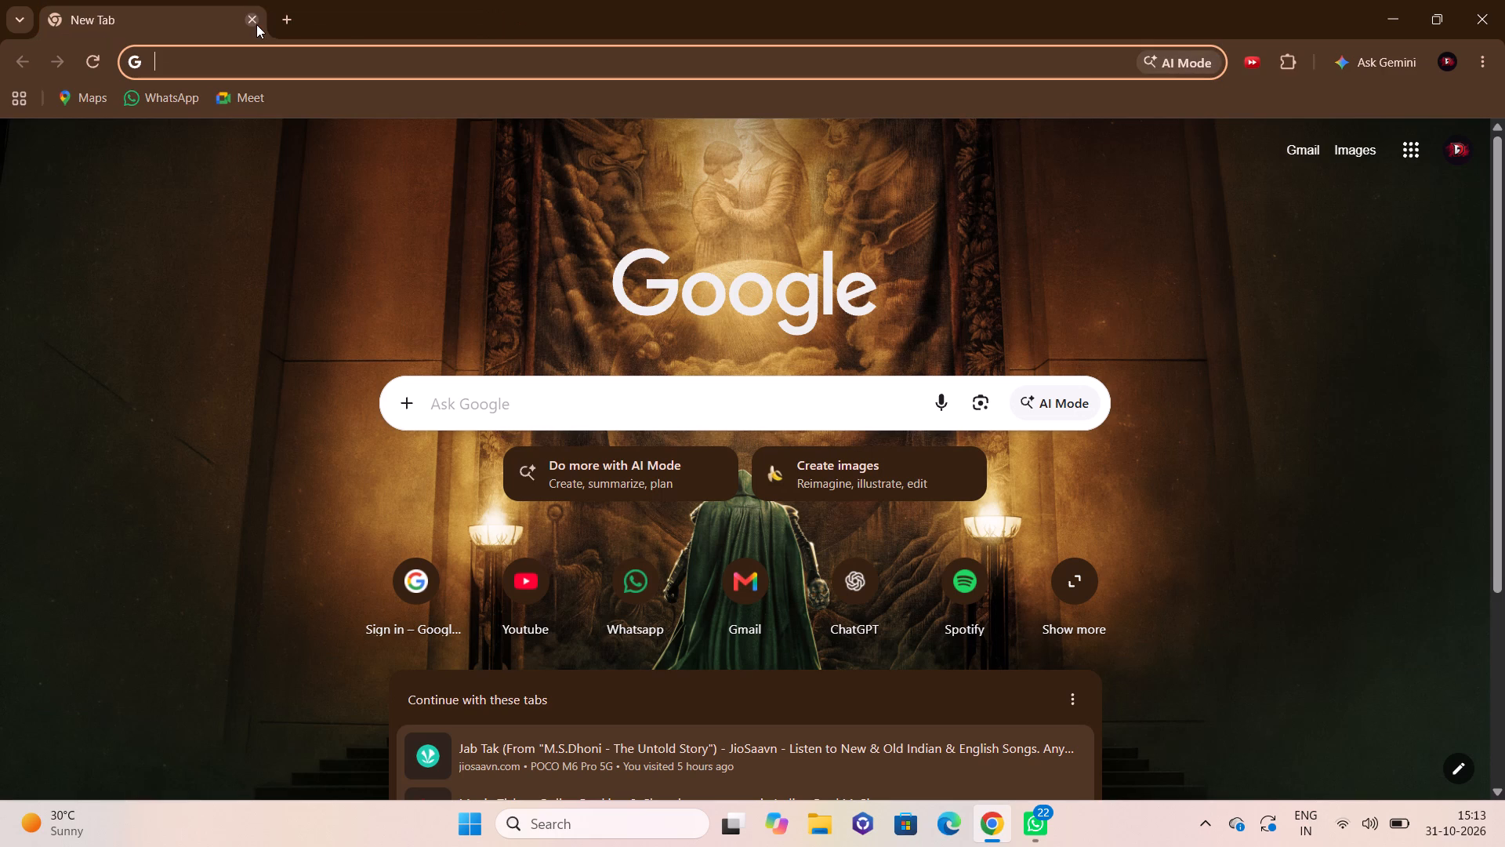
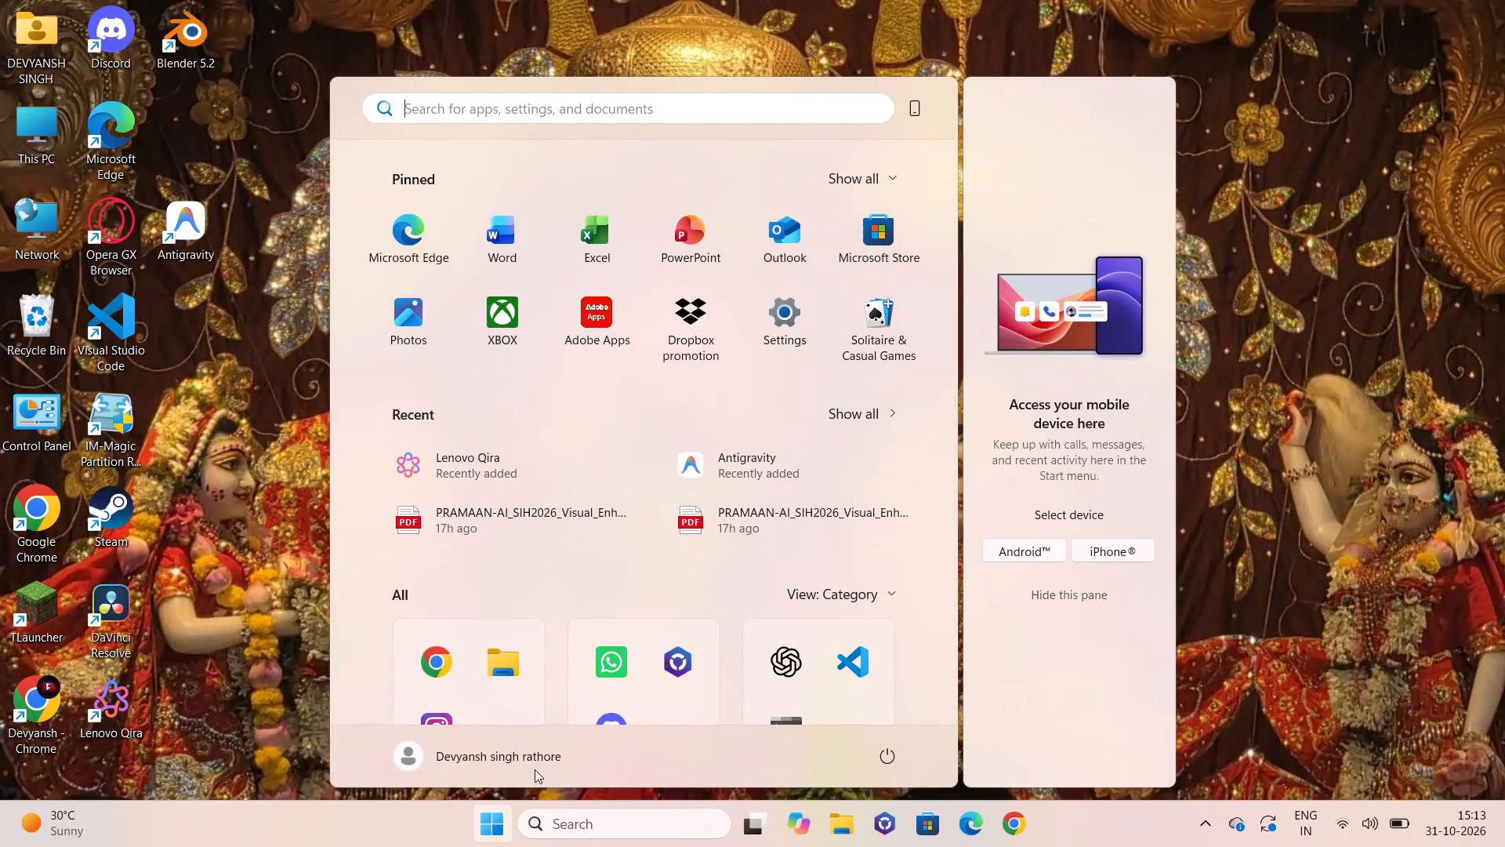
Shut down the computer.
{"action": "left_click", "coordinate": [875, 756]}
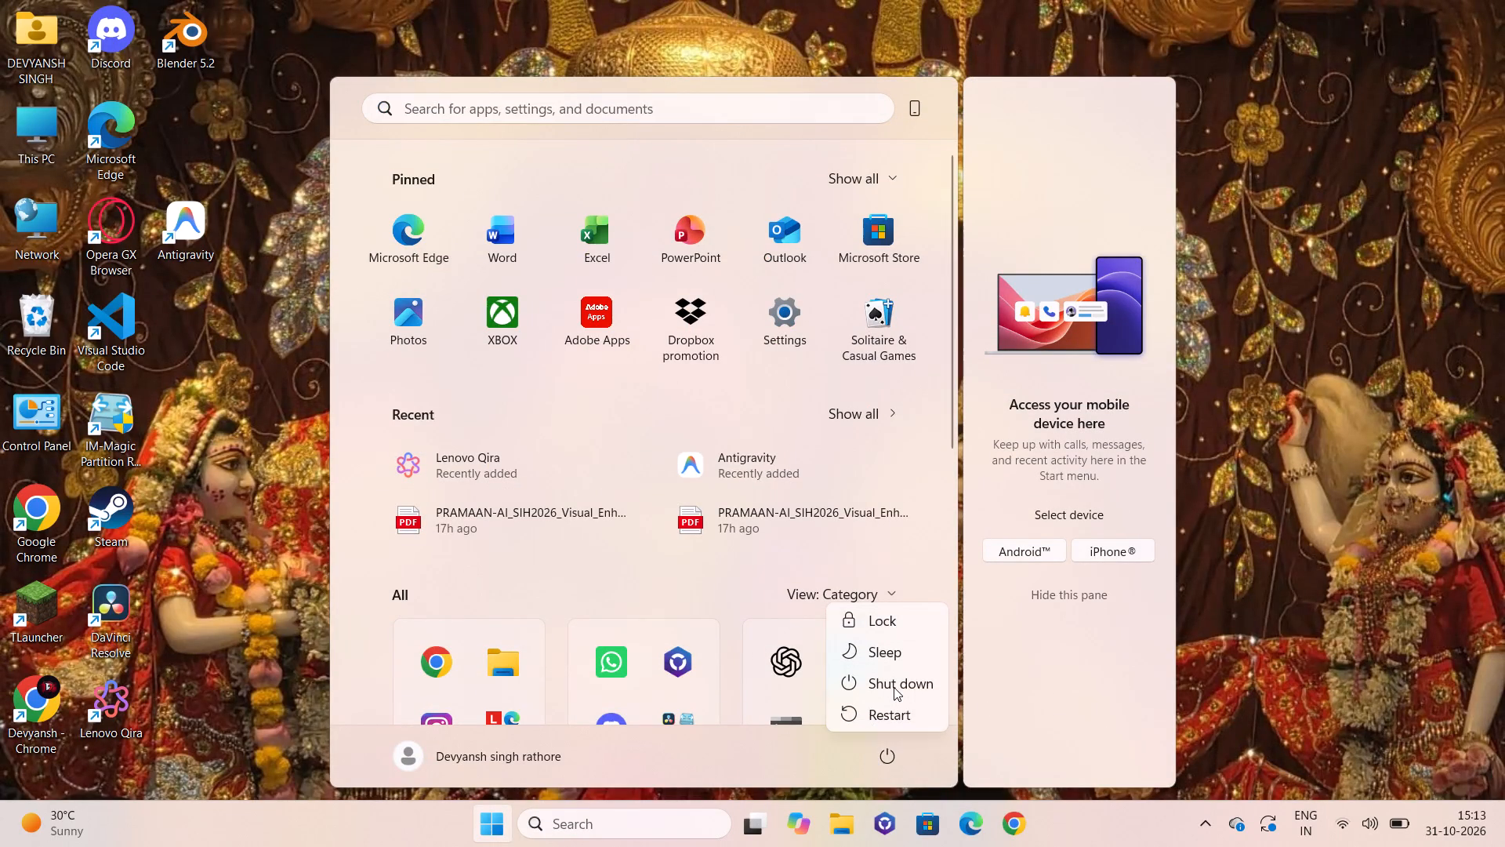
{"action": "left_click", "coordinate": [894, 686]}
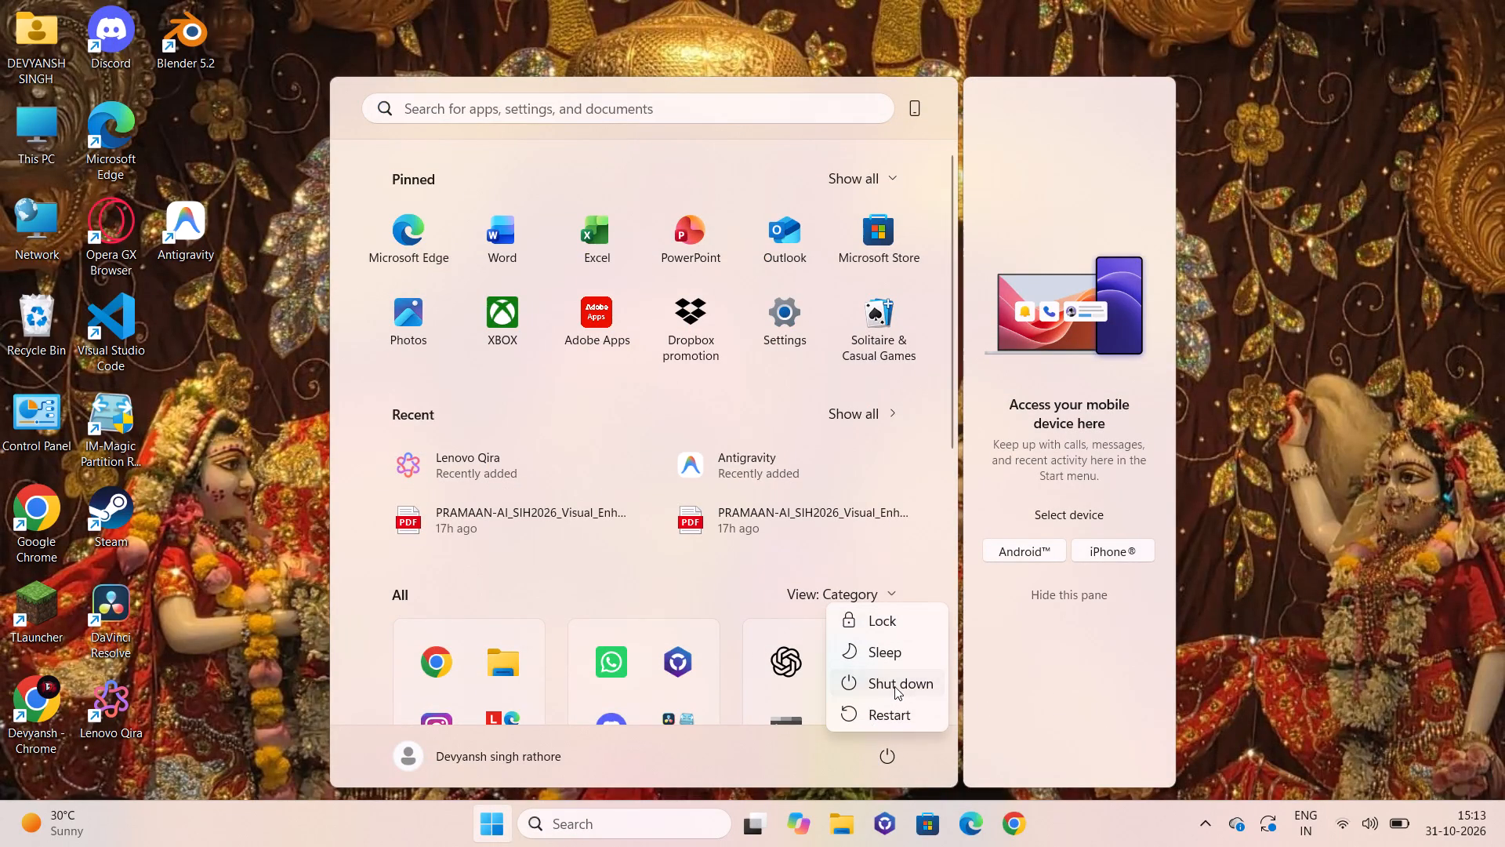